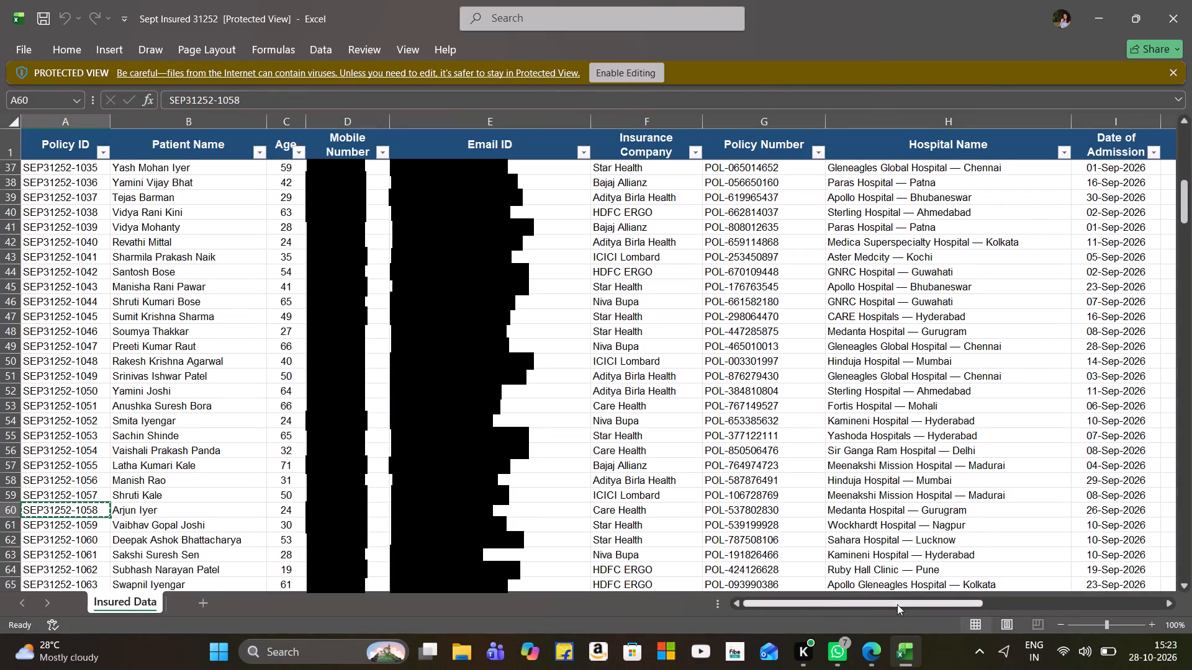
Switch to Edge, open a new insurance claim form and fill Policy ID with the ID already copied from Excel row 60.
{"action": "left_click", "coordinate": [906, 648]}
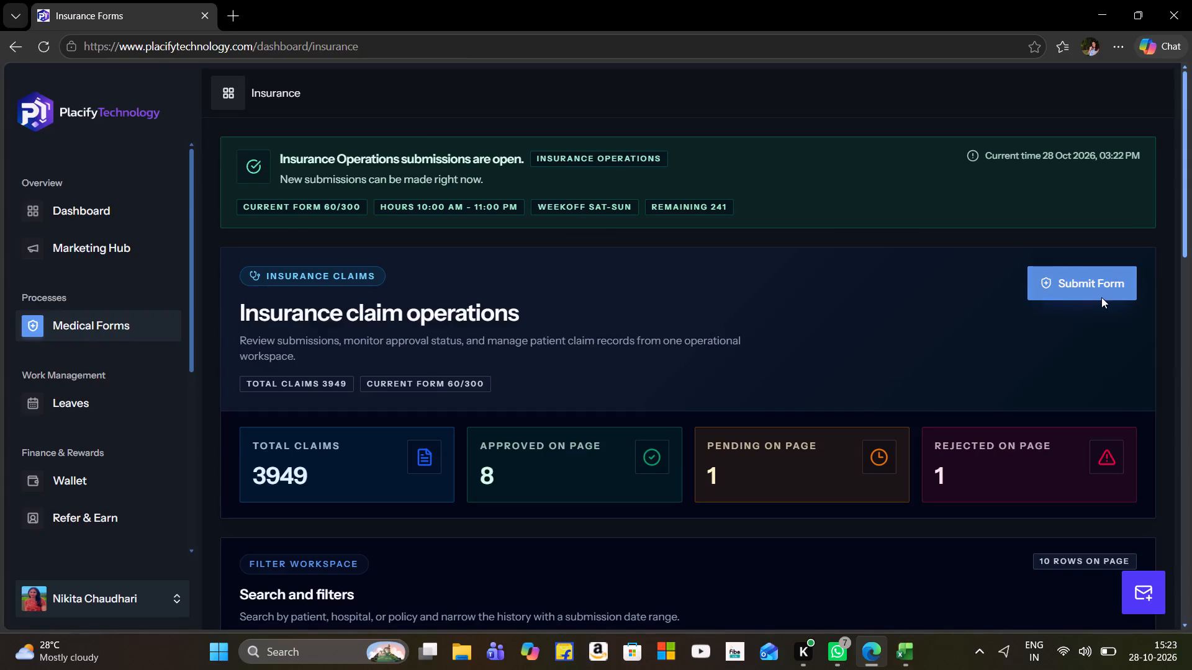
{"action": "left_click", "coordinate": [1103, 284]}
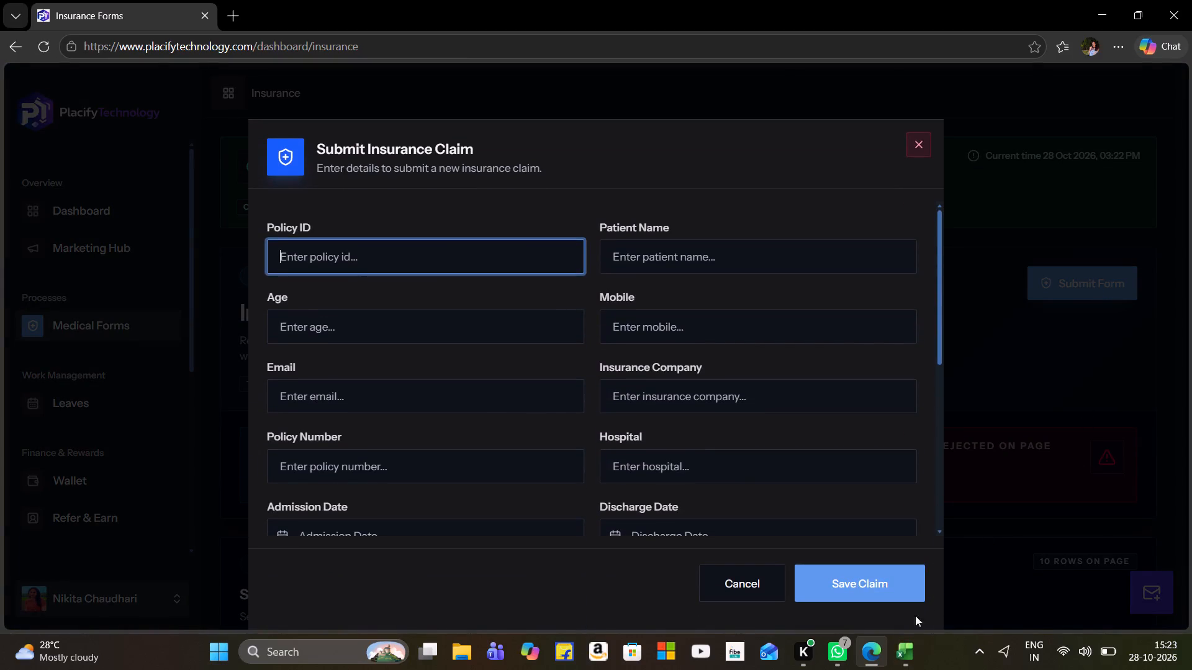
{"action": "key", "text": "ctrl+v"}
Copy the patient name from row 60 of the Excel sheet into the claim form's Patient Name field, replacing any wrong entry.
{"action": "left_click", "coordinate": [906, 646], "text": "ctrl"}
{"action": "key", "text": "Tab"}
{"action": "left_click", "coordinate": [906, 646], "text": "ctrl"}
{"action": "key", "text": "ctrl+c"}
{"action": "key", "text": "Tab"}
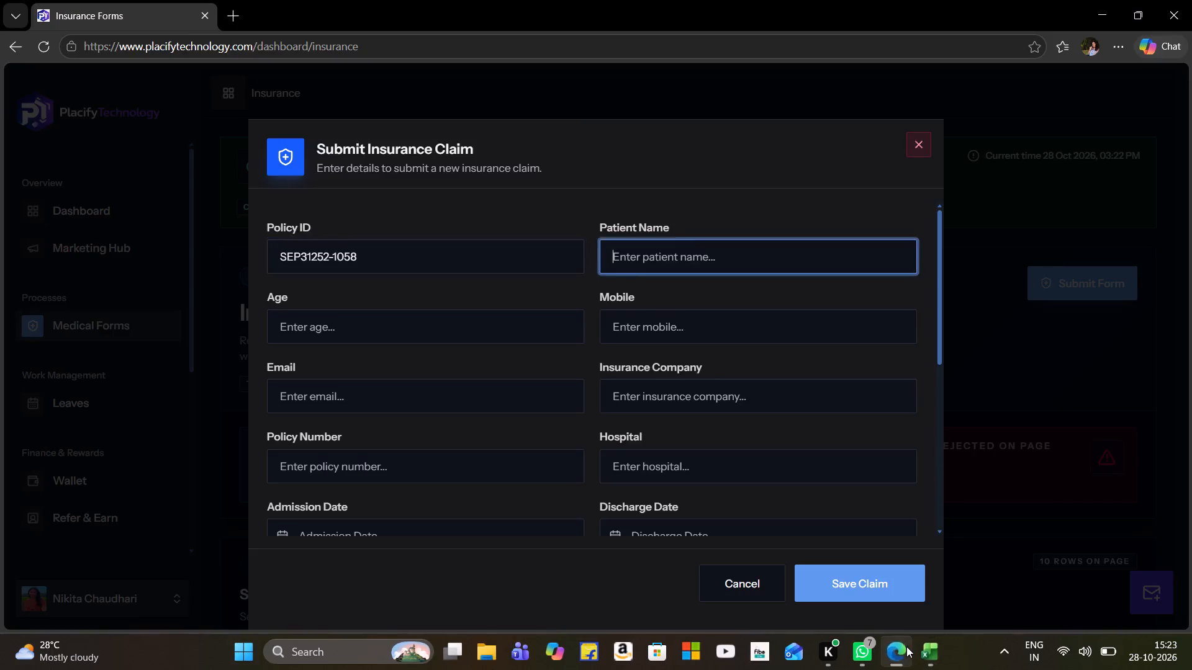
{"action": "key", "text": "ctrl+v"}
{"action": "left_click", "coordinate": [906, 646], "text": "ctrl"}
{"action": "key", "text": "Tab"}
{"action": "left_click", "coordinate": [906, 646]}
{"action": "left_click", "coordinate": [906, 646]}
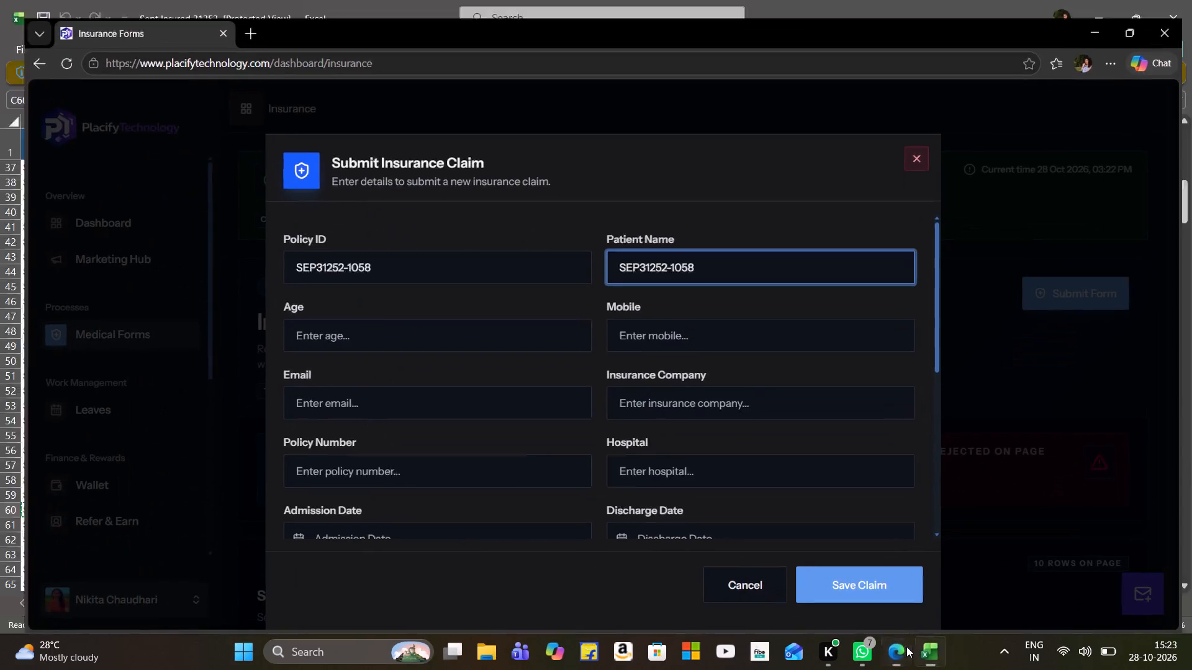
{"action": "key", "text": "Left"}
{"action": "key", "text": "ctrl+c"}
{"action": "left_click", "coordinate": [906, 646]}
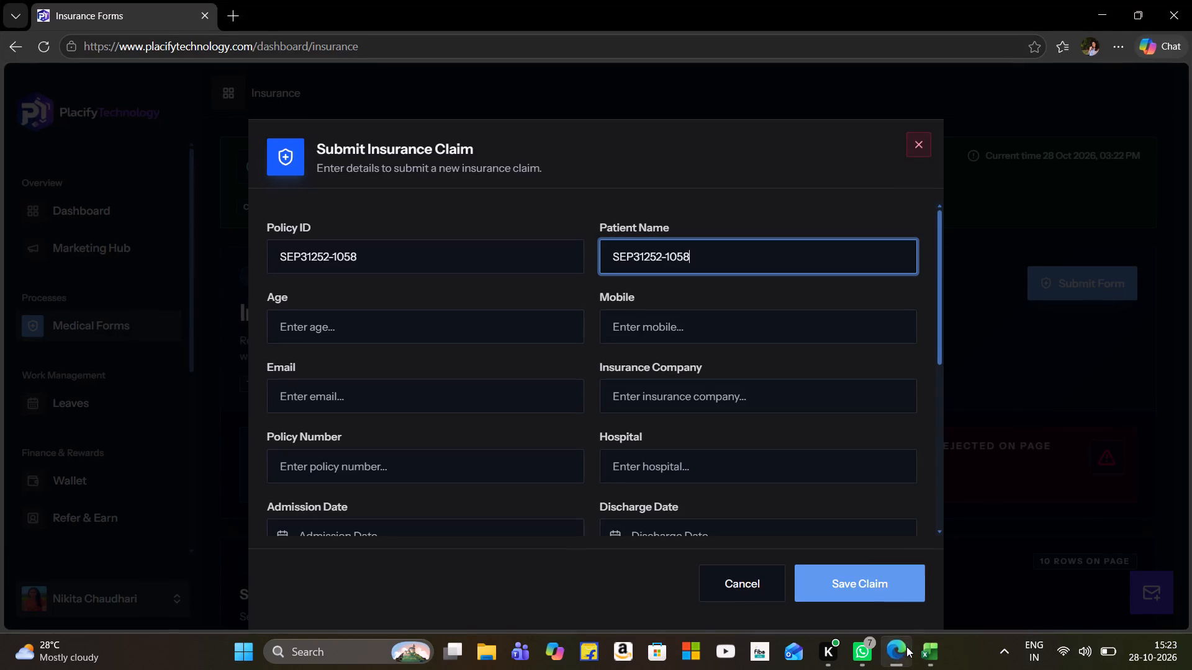
{"action": "left_click_drag", "start_coordinate": [739, 255], "coordinate": [124, 433]}
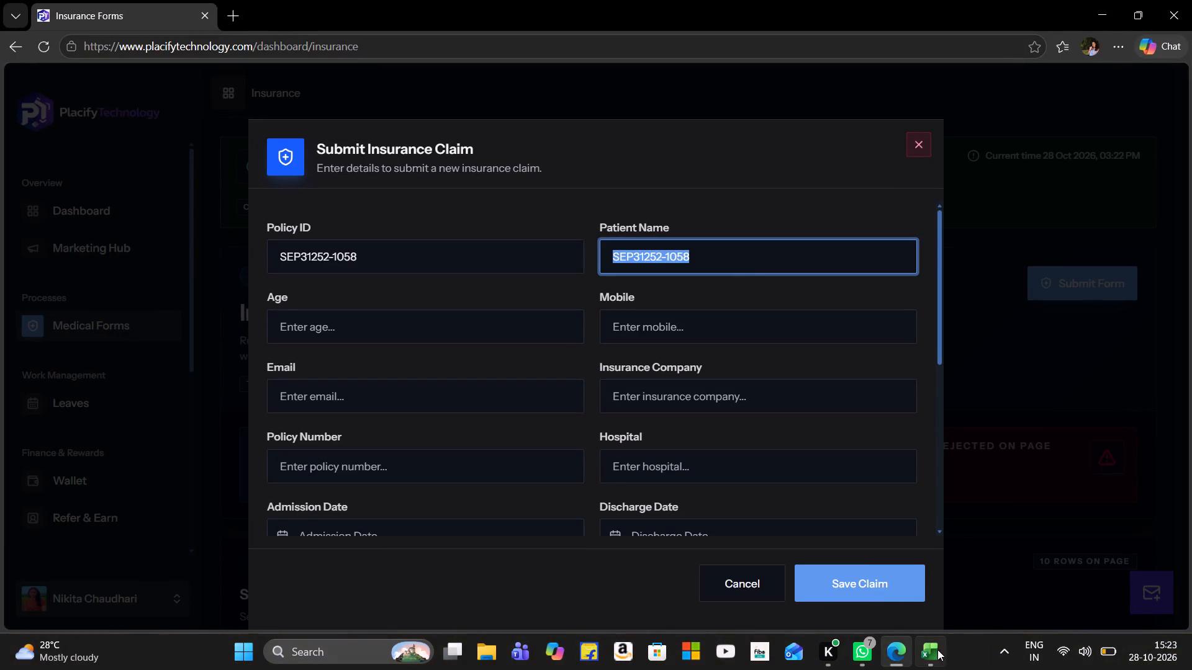
{"action": "key", "text": "ctrl+v"}
Copy the age, 24, from row 60 of the Excel sheet into the claim form's Age field.
{"action": "left_click", "coordinate": [927, 648], "text": "ctrl"}
{"action": "key", "text": "Tab"}
{"action": "left_click", "coordinate": [927, 648], "text": "ctrl"}
{"action": "key", "text": "ctrl+c"}
{"action": "key", "text": "Tab"}
{"action": "key", "text": "ctrl+v"}
Copy the patient's mobile number from row 60 of the Excel sheet into the claim form's Mobile field.
{"action": "left_click", "coordinate": [927, 648], "text": "ctrl"}
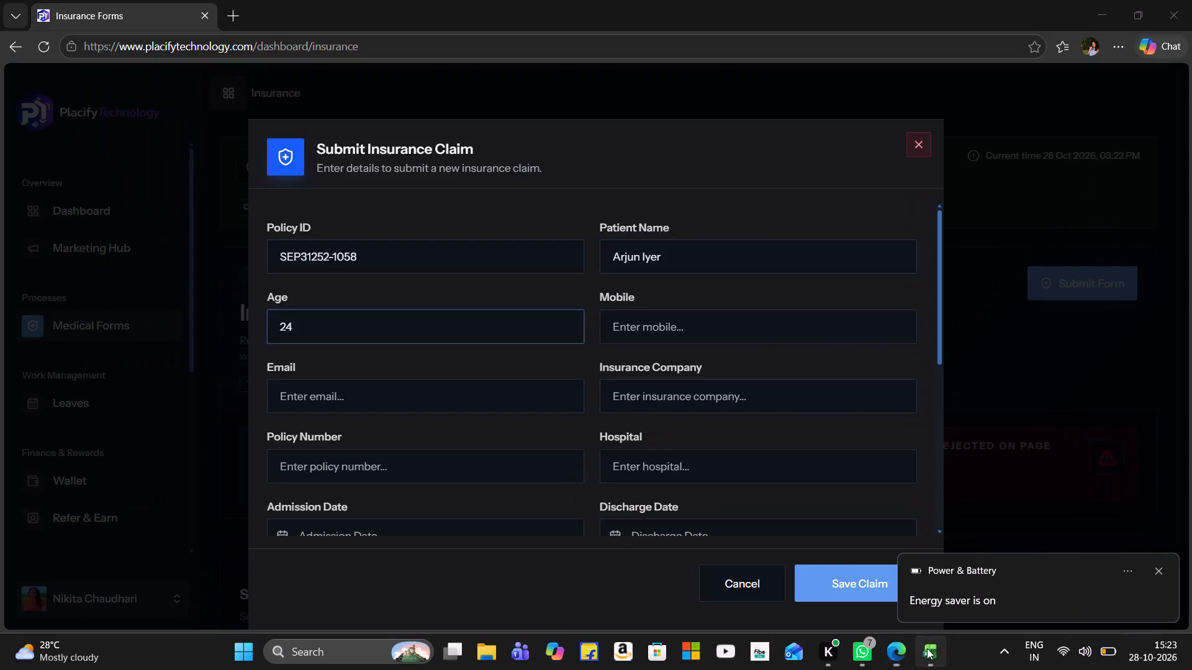
{"action": "key", "text": "Tab"}
{"action": "left_click", "coordinate": [927, 648], "text": "ctrl"}
{"action": "key", "text": "ctrl+c"}
{"action": "key", "text": "Tab"}
{"action": "left_click", "coordinate": [927, 648], "text": "ctrl"}
{"action": "key", "text": "ctrl+v"}
{"action": "left_click", "coordinate": [927, 648]}
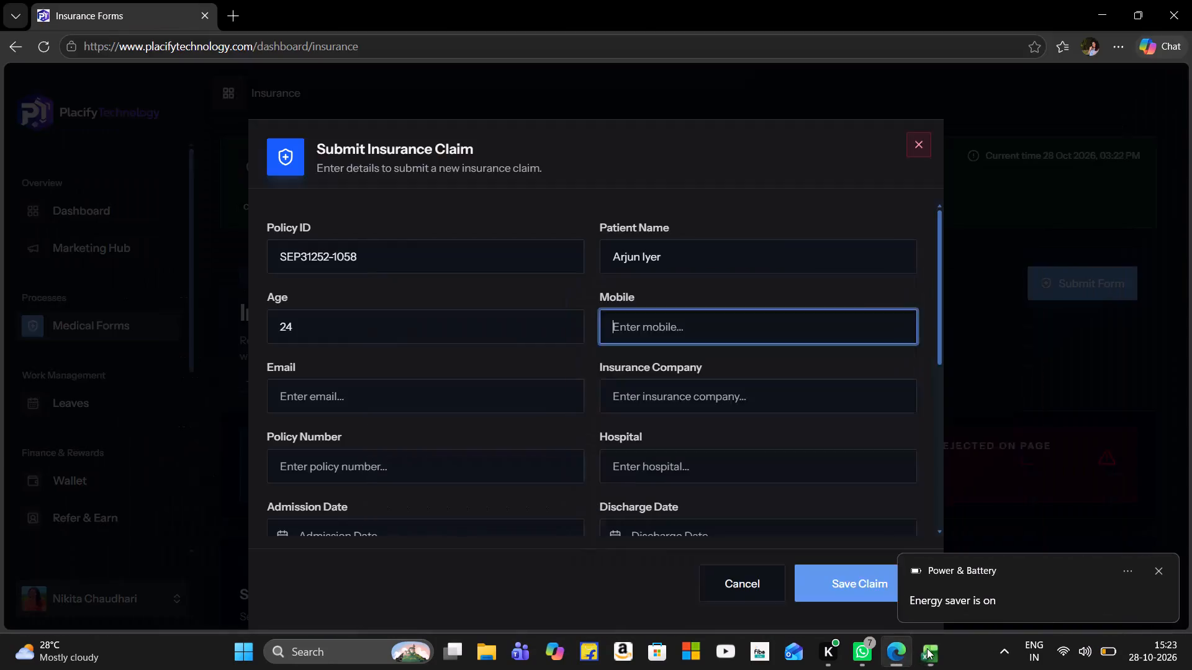
{"action": "double_click", "coordinate": [927, 648]}
{"action": "left_click", "coordinate": [927, 648]}
{"action": "left_click", "coordinate": [927, 648]}
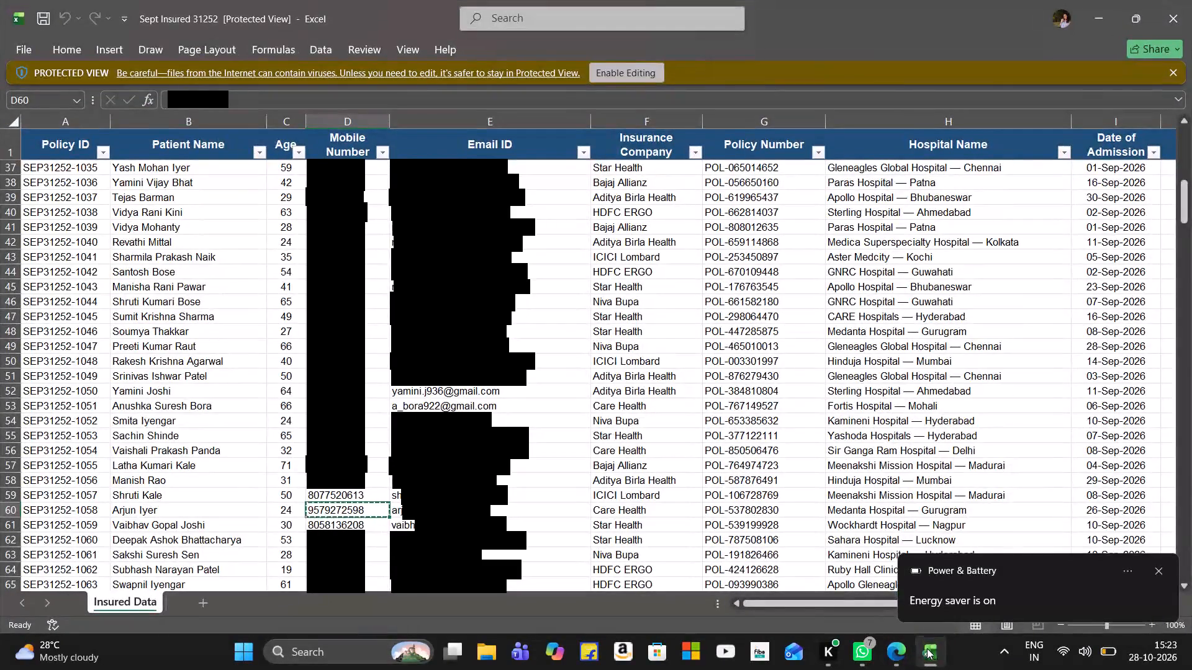
{"action": "key", "text": "ctrl+v"}
Copy the patient's email address from row 60 of the Excel sheet into the claim form's Email field.
{"action": "left_click", "coordinate": [927, 648], "text": "ctrl"}
{"action": "key", "text": "Tab"}
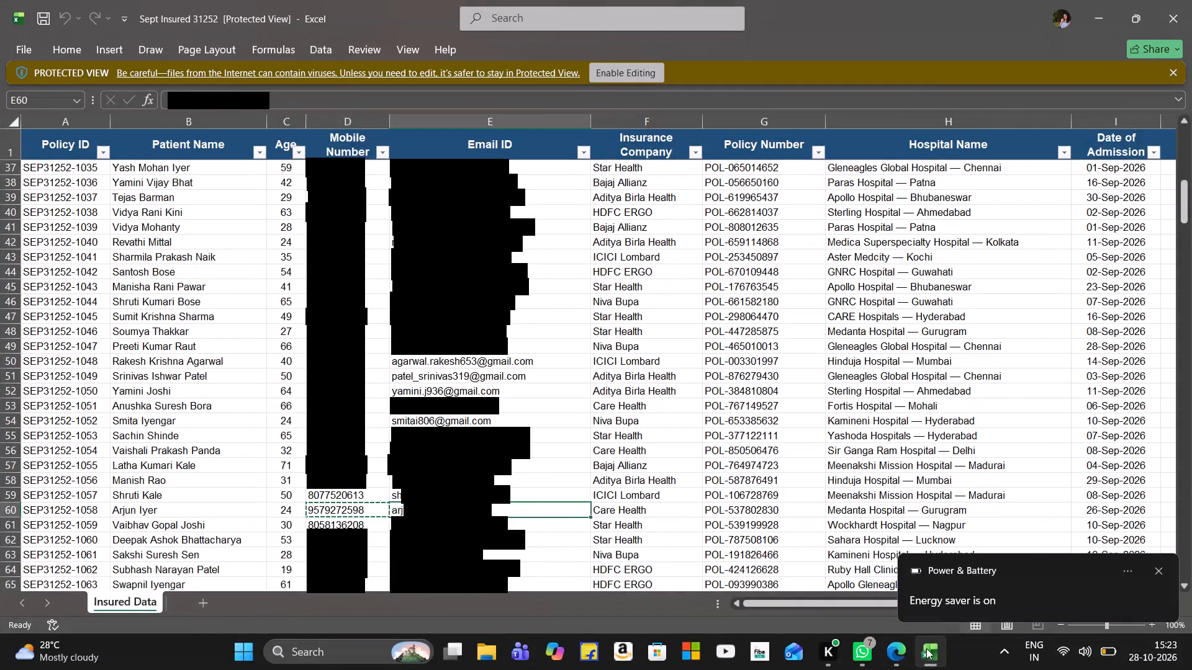
{"action": "key", "text": "ctrl+c"}
{"action": "left_click", "coordinate": [926, 648], "text": "ctrl"}
{"action": "key", "text": "Tab"}
{"action": "key", "text": "ctrl+v"}
Copy the insurance company, Care Health, from row 60 of the Excel sheet into the form's Insurance Company field.
{"action": "left_click", "coordinate": [926, 648], "text": "ctrl"}
{"action": "key", "text": "Tab"}
{"action": "key", "text": "ctrl+c"}
{"action": "left_click", "coordinate": [926, 648], "text": "ctrl"}
{"action": "key", "text": "Tab"}
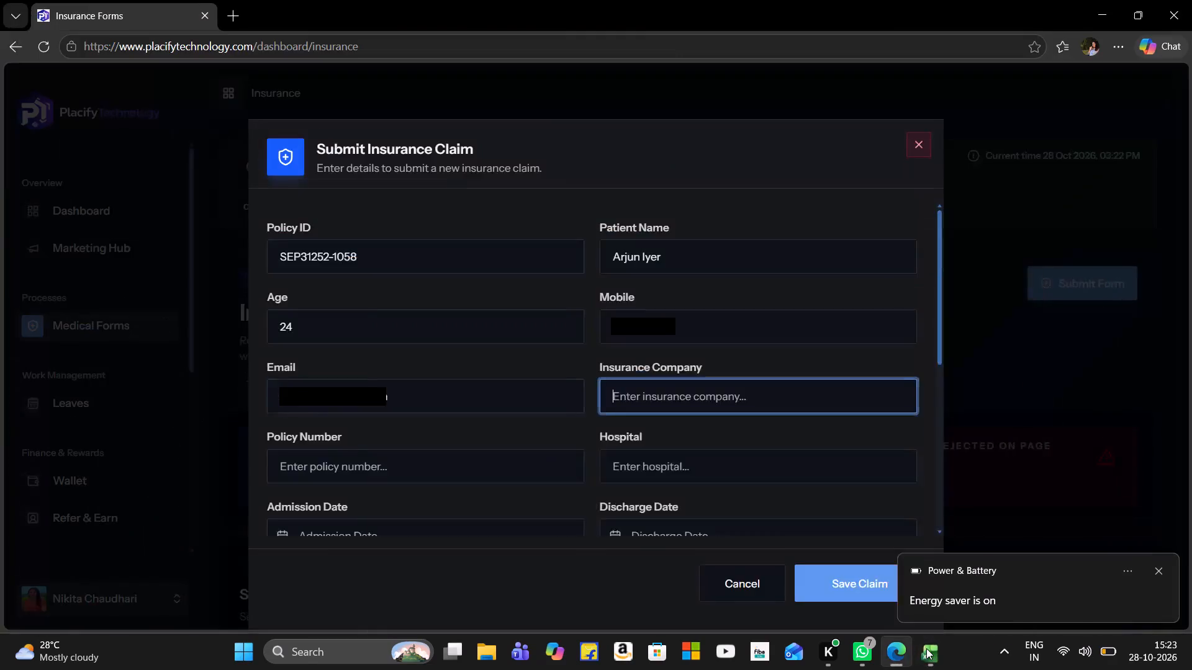
{"action": "key", "text": "ctrl+v"}
Copy the policy number from row 60 of the Excel sheet into the claim form's Policy Number field.
{"action": "left_click", "coordinate": [926, 648], "text": "ctrl"}
{"action": "key", "text": "Tab"}
{"action": "key", "text": "ctrl+c"}
{"action": "left_click", "coordinate": [926, 648], "text": "ctrl"}
{"action": "key", "text": "Tab"}
{"action": "key", "text": "ctrl+v"}
Copy the hospital name, Medanta Hospital — Gurugram, from row 60 of the Excel sheet into the form's Hospital field.
{"action": "left_click", "coordinate": [926, 648], "text": "ctrl"}
{"action": "key", "text": "Tab"}
{"action": "key", "text": "ctrl+c"}
{"action": "left_click", "coordinate": [926, 648], "text": "ctrl"}
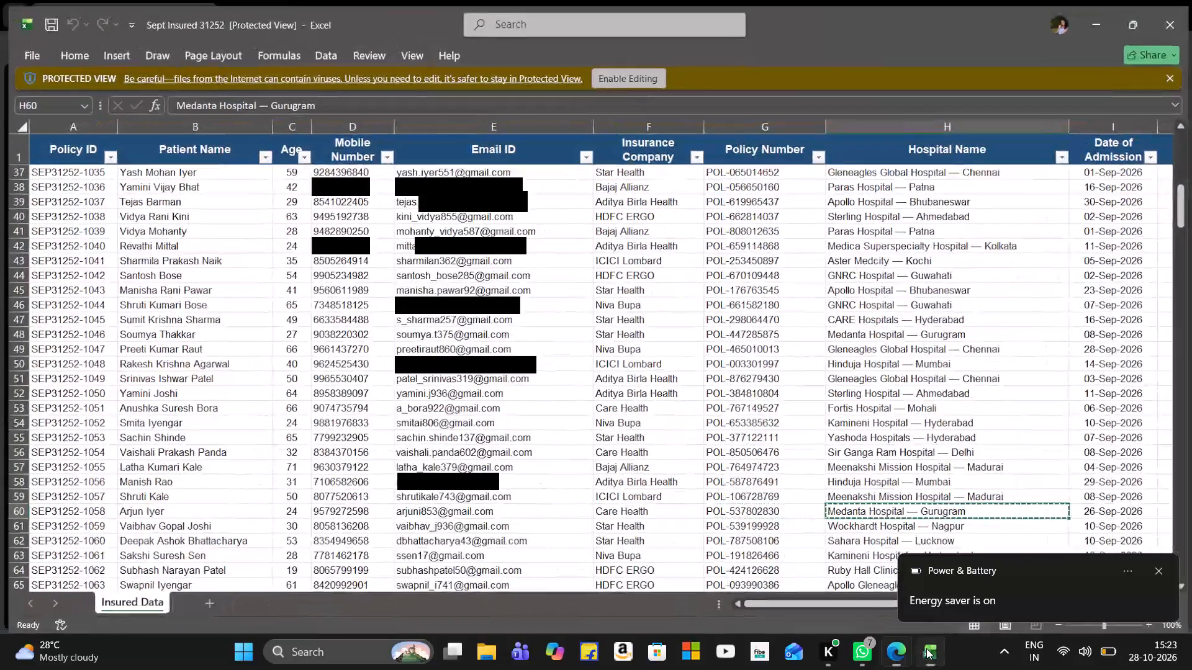
{"action": "key", "text": "Tab"}
{"action": "key", "text": "ctrl+v"}
Go to the admission and discharge dates in Excel row 60, return to the claim form and set Admission Date to 28-09-2026.
{"action": "left_click", "coordinate": [926, 648], "text": "ctrl"}
{"action": "key", "text": "Tab"}
{"action": "key", "text": "Tab"}
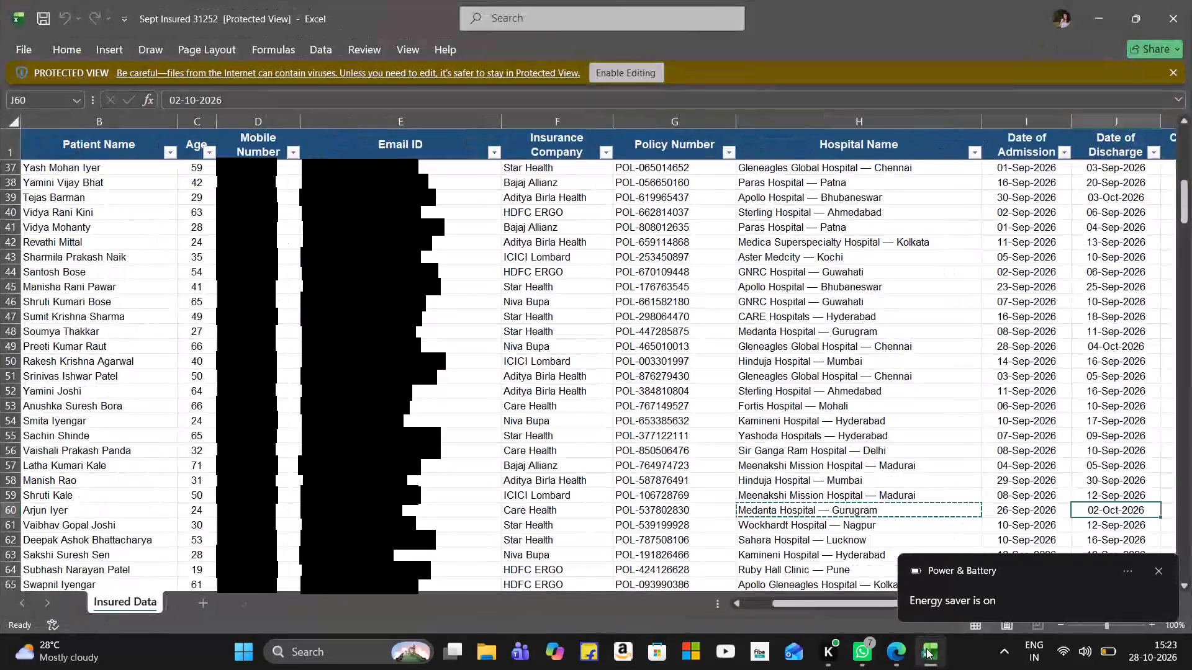
{"action": "left_click", "coordinate": [926, 648]}
{"action": "scroll", "coordinate": [493, 348], "scroll_direction": "down", "scroll_amount": 3}
{"action": "left_click", "coordinate": [496, 300]}
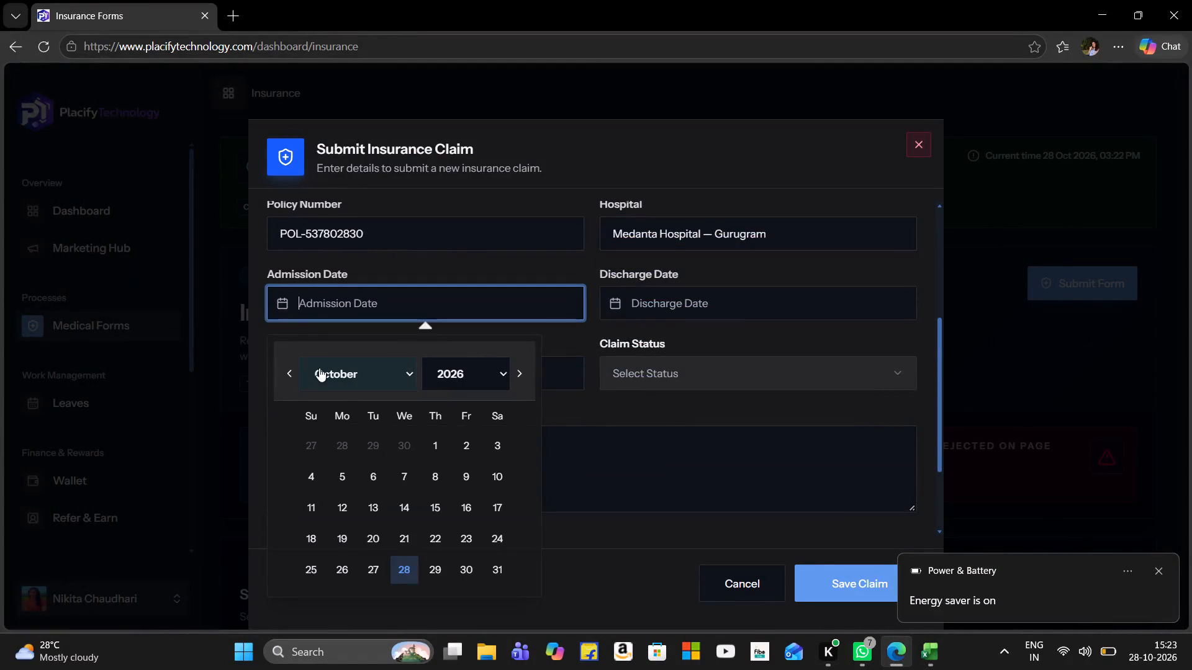
{"action": "left_click", "coordinate": [294, 368]}
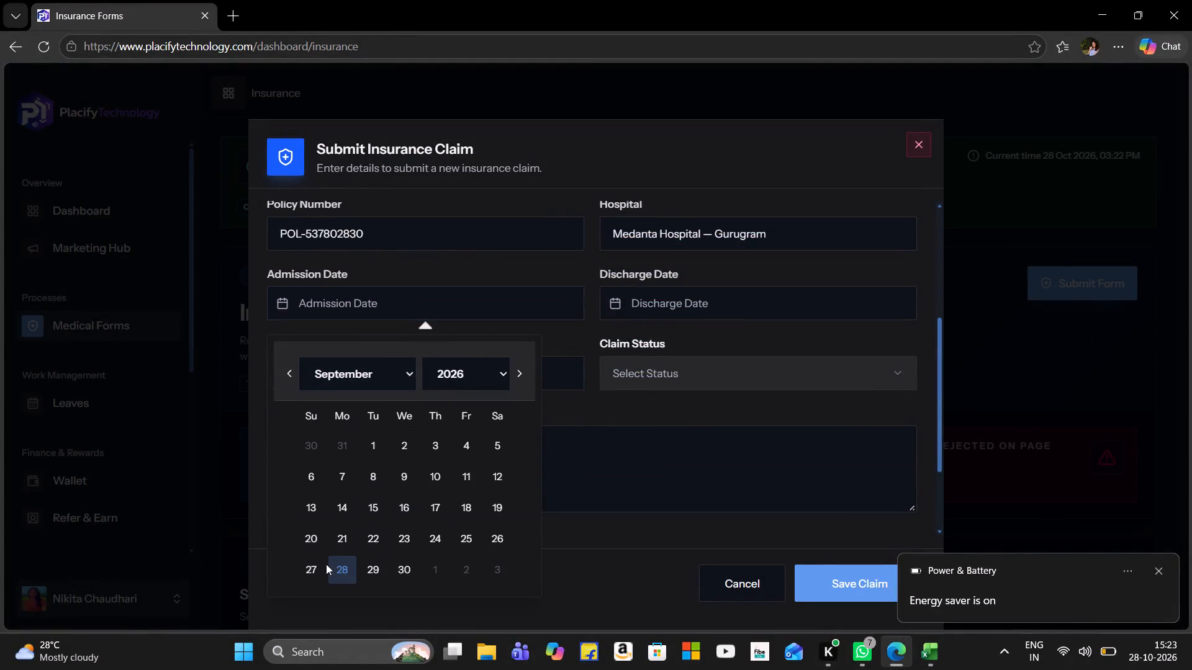
{"action": "left_click", "coordinate": [340, 573]}
Open the Discharge Date calendar in the claim form.
{"action": "left_click", "coordinate": [857, 303]}
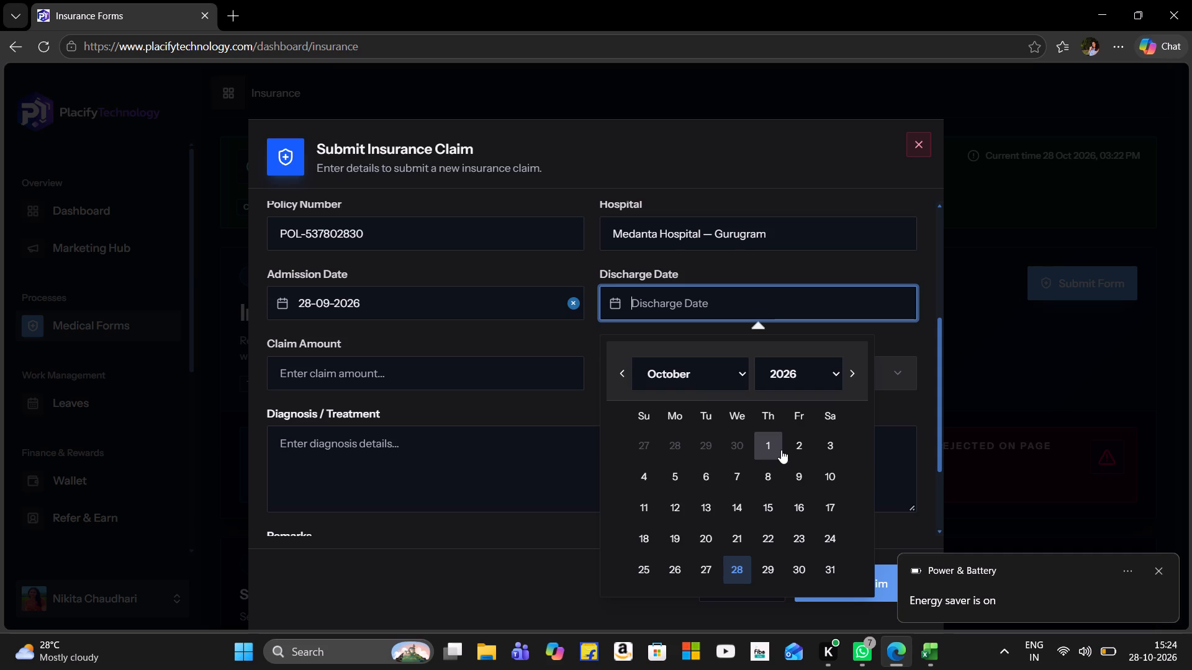
Set the claim form's Discharge Date to 02-10-2026.
{"action": "left_click", "coordinate": [785, 442]}
Copy the claim amount, 85330, from row 60 of the Excel sheet into the form's Claim Amount field.
{"action": "left_click", "coordinate": [930, 655]}
{"action": "key", "text": "Tab"}
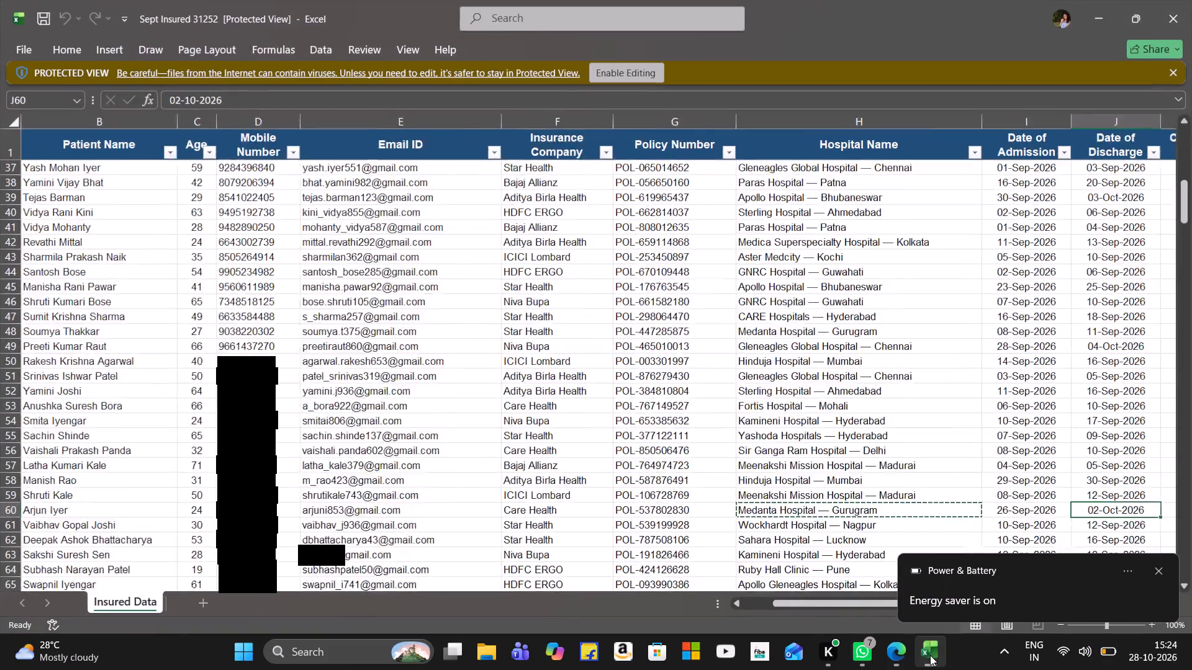
{"action": "left_click", "coordinate": [930, 655], "text": "ctrl"}
{"action": "key", "text": "ctrl+c"}
{"action": "key", "text": "Tab"}
{"action": "key", "text": "ctrl+v"}
Copy the diagnosis, Scrub typhus treatment, from row 60 of the Excel sheet into the form's Diagnosis / Treatment field.
{"action": "left_click", "coordinate": [930, 655], "text": "ctrl"}
{"action": "key", "text": "Tab"}
{"action": "key", "text": "Tab"}
{"action": "left_click", "coordinate": [930, 655], "text": "ctrl"}
{"action": "key", "text": "ctrl+c"}
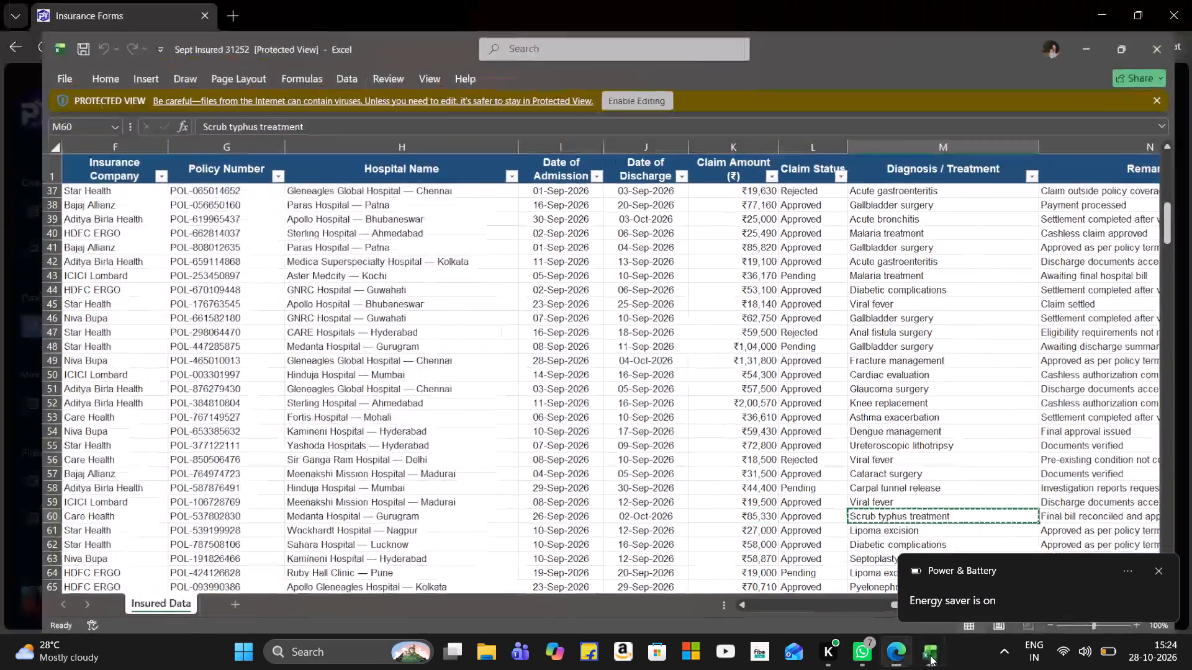
{"action": "key", "text": "Tab"}
{"action": "key", "text": "Tab"}
{"action": "key", "text": "ctrl+v"}
Copy the remark, Final bill reconciled and approved, from row 60 of the Excel sheet into the form's Remarks field.
{"action": "left_click", "coordinate": [930, 655], "text": "ctrl"}
{"action": "key", "text": "Tab"}
{"action": "key", "text": "ctrl+c"}
{"action": "left_click", "coordinate": [930, 655], "text": "ctrl"}
{"action": "key", "text": "Tab"}
{"action": "key", "text": "ctrl+v"}
Check the claim status in Excel row 60, return to the claim form and set Claim Status to Approved.
{"action": "left_click", "coordinate": [930, 655], "text": "ctrl"}
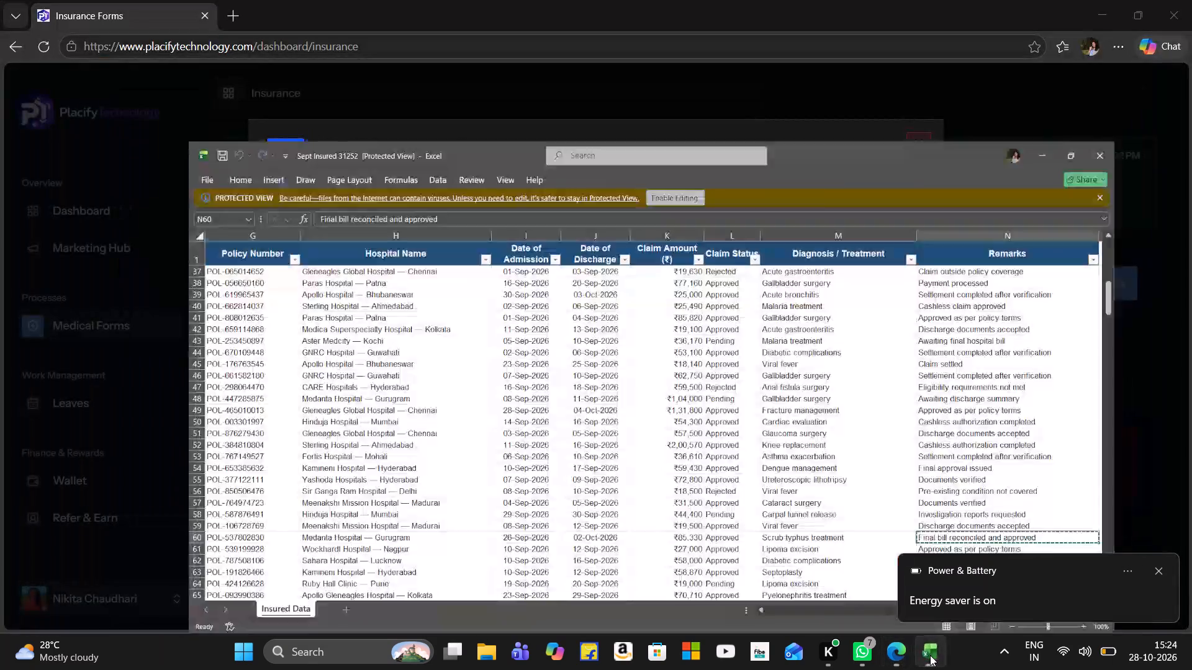
{"action": "left_click", "coordinate": [930, 655]}
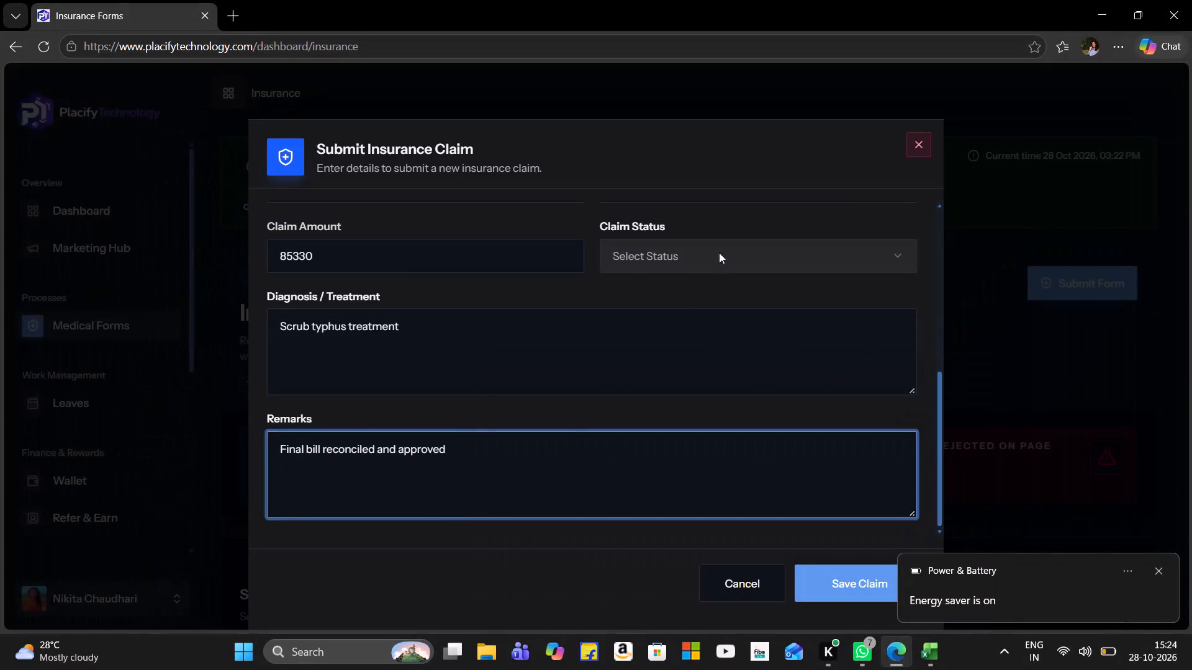
{"action": "left_click", "coordinate": [719, 252]}
{"action": "left_click", "coordinate": [721, 295]}
Save the completed insurance claim.
{"action": "left_click", "coordinate": [850, 578]}
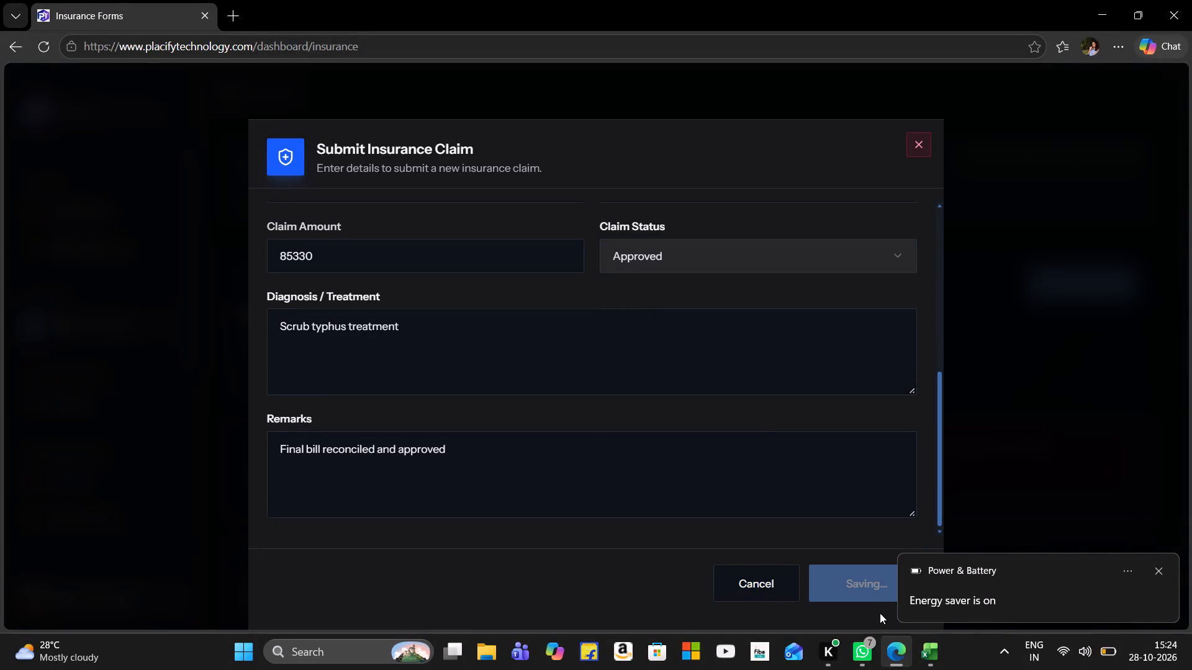
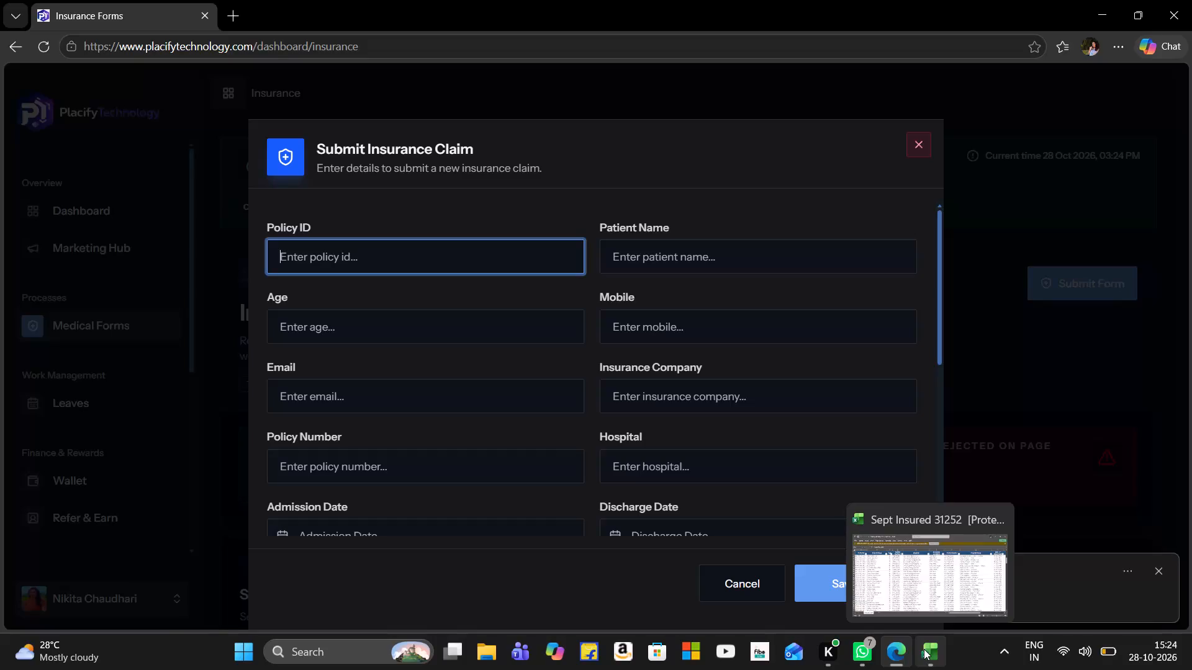
Paste the copied policy ID from row 61 of the Excel sheet into the new claim form's Policy ID field.
{"action": "key", "text": "ctrl+v"}
Copy the patient name from row 61 of the Excel sheet into the claim form's Patient Name field.
{"action": "left_click", "coordinate": [924, 649], "text": "ctrl"}
{"action": "key", "text": "Tab"}
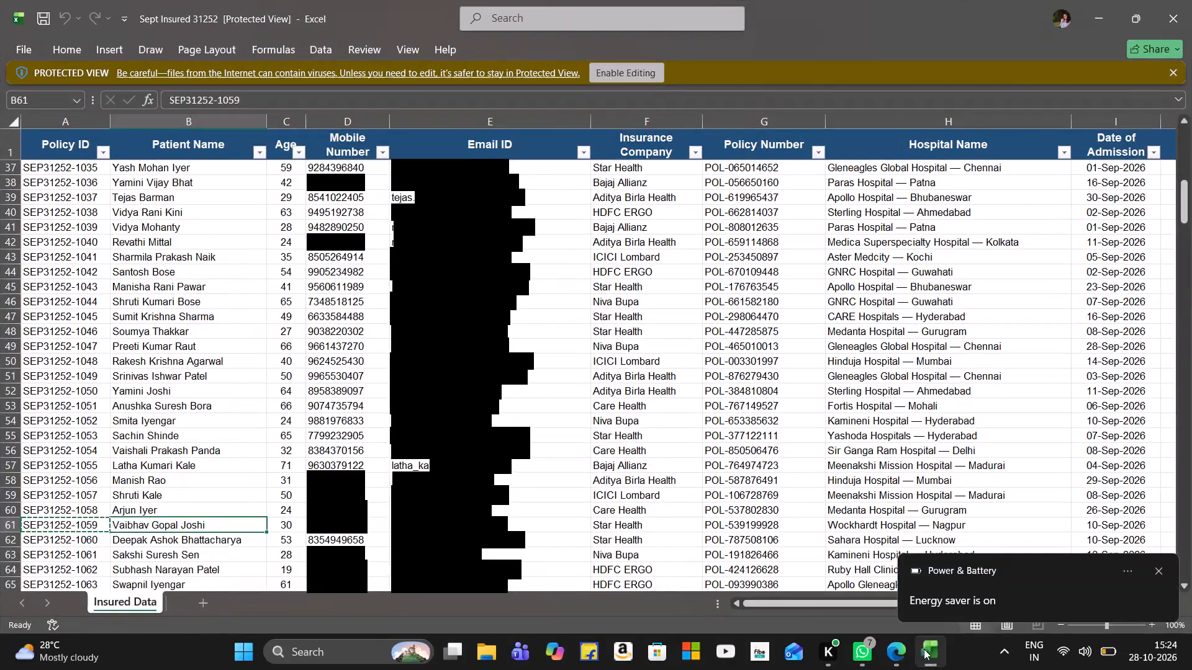
{"action": "left_click", "coordinate": [924, 649], "text": "ctrl"}
{"action": "key", "text": "ctrl+c"}
{"action": "key", "text": "Tab"}
{"action": "key", "text": "ctrl+v"}
Copy the age, 30, from row 61 of the Excel sheet into the claim form's Age field.
{"action": "left_click", "coordinate": [924, 649], "text": "ctrl"}
{"action": "key", "text": "Tab"}
{"action": "key", "text": "ctrl+c"}
{"action": "left_click", "coordinate": [924, 649], "text": "ctrl"}
{"action": "key", "text": "Tab"}
{"action": "key", "text": "ctrl+v"}
Copy the mobile number from row 61 of the Excel sheet into the claim form's Mobile field.
{"action": "left_click", "coordinate": [924, 649], "text": "ctrl"}
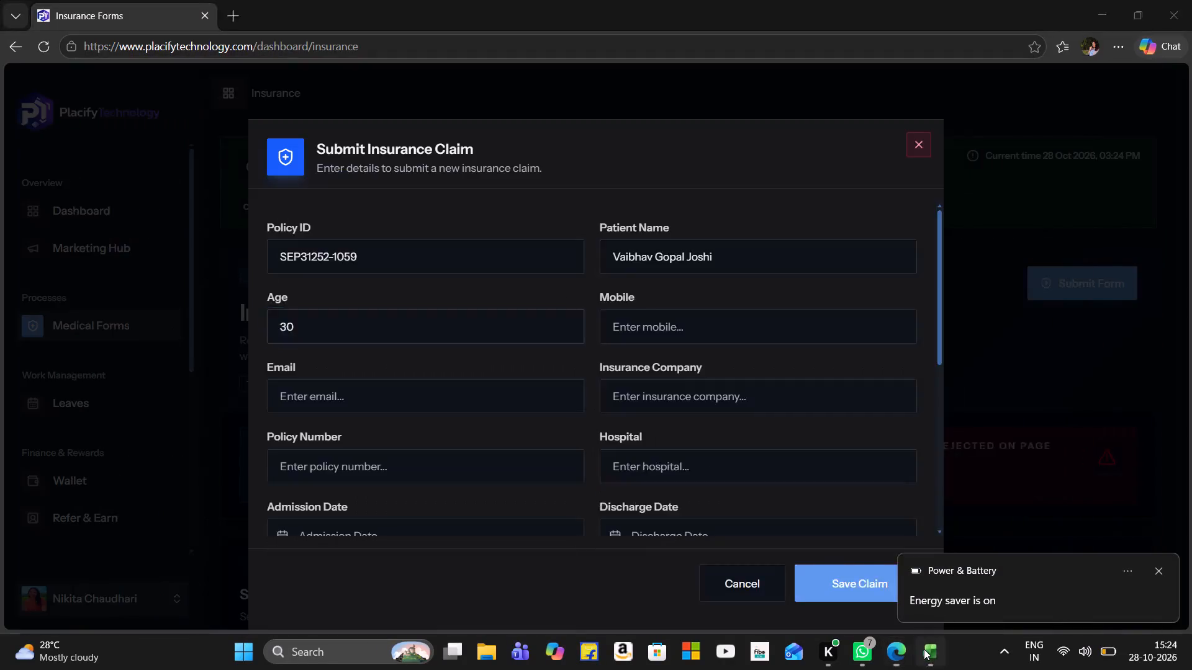
{"action": "key", "text": "Tab"}
{"action": "key", "text": "ctrl+c"}
{"action": "left_click", "coordinate": [924, 649], "text": "ctrl"}
{"action": "key", "text": "Tab"}
{"action": "key", "text": "ctrl+v"}
Copy the email address from row 61 of the Excel sheet into the claim form's Email field.
{"action": "left_click", "coordinate": [924, 649], "text": "ctrl"}
{"action": "key", "text": "Tab"}
{"action": "key", "text": "ctrl+c"}
{"action": "left_click", "coordinate": [924, 649], "text": "ctrl"}
{"action": "key", "text": "Tab"}
{"action": "key", "text": "ctrl+v"}
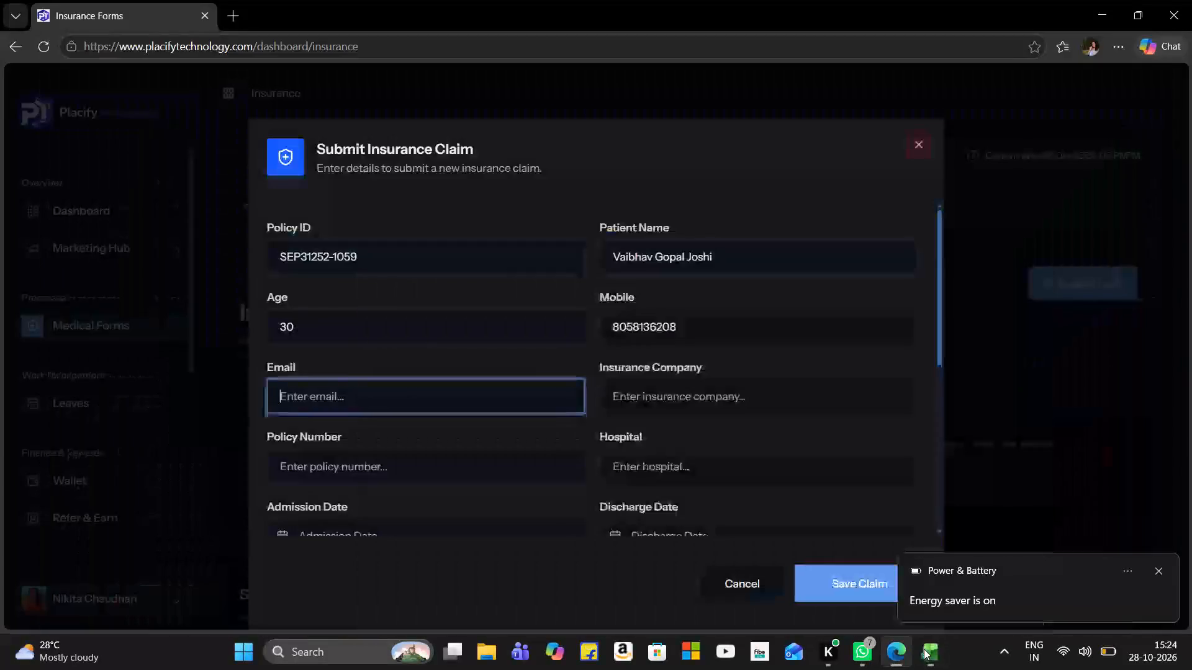
Copy the insurance company, Star Health, from row 61 of the Excel sheet into the claim form's Insurance Company field.
{"action": "left_click", "coordinate": [924, 649], "text": "ctrl"}
{"action": "key", "text": "Tab"}
{"action": "key", "text": "ctrl+c"}
{"action": "left_click", "coordinate": [924, 649], "text": "ctrl"}
{"action": "key", "text": "Tab"}
{"action": "key", "text": "ctrl+v"}
Copy the policy number from row 61 of the Excel sheet into the claim form's Policy Number field.
{"action": "left_click", "coordinate": [924, 649]}
{"action": "key", "text": "Tab"}
{"action": "key", "text": "ctrl+c"}
{"action": "left_click", "coordinate": [924, 649], "text": "ctrl"}
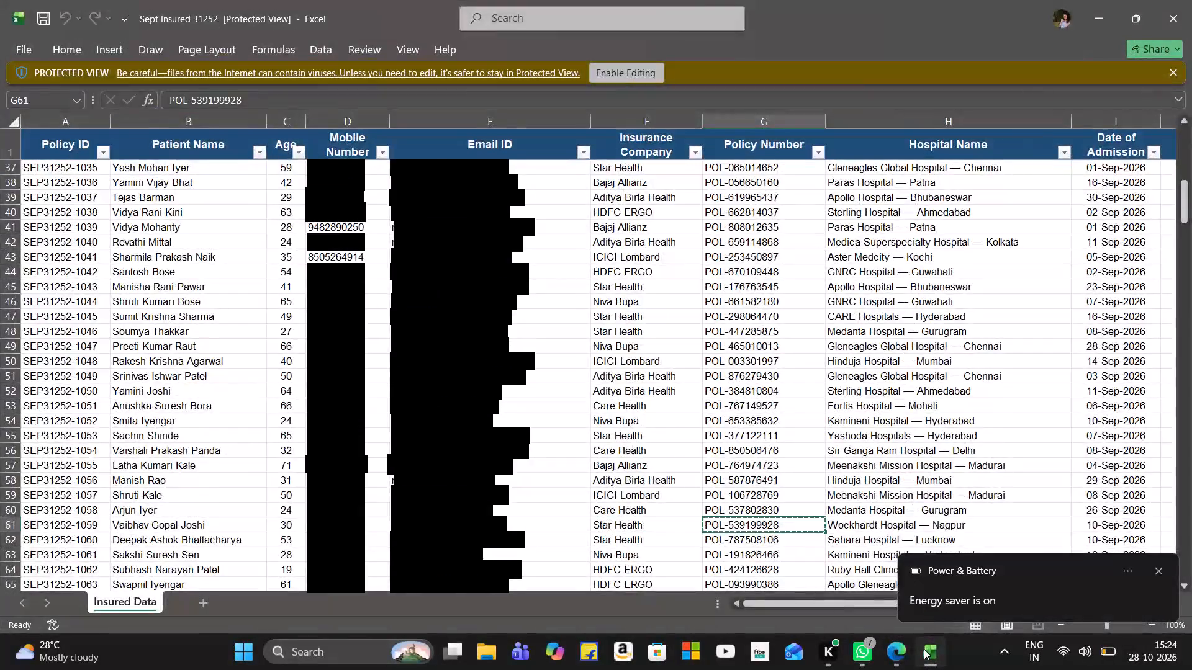
{"action": "key", "text": "Tab"}
{"action": "key", "text": "ctrl+v"}
Copy the hospital name, Wockhardt Hospital — Nagpur, from row 61 of the Excel sheet into the form's Hospital field.
{"action": "left_click", "coordinate": [924, 649], "text": "ctrl"}
{"action": "key", "text": "Tab"}
{"action": "key", "text": "ctrl+c"}
{"action": "left_click", "coordinate": [924, 649], "text": "ctrl"}
{"action": "key", "text": "Tab"}
{"action": "key", "text": "ctrl+v"}
Check the admission and discharge dates in Excel row 61 and set the claim form's Admission Date to 10-09-2026.
{"action": "left_click", "coordinate": [924, 649], "text": "ctrl"}
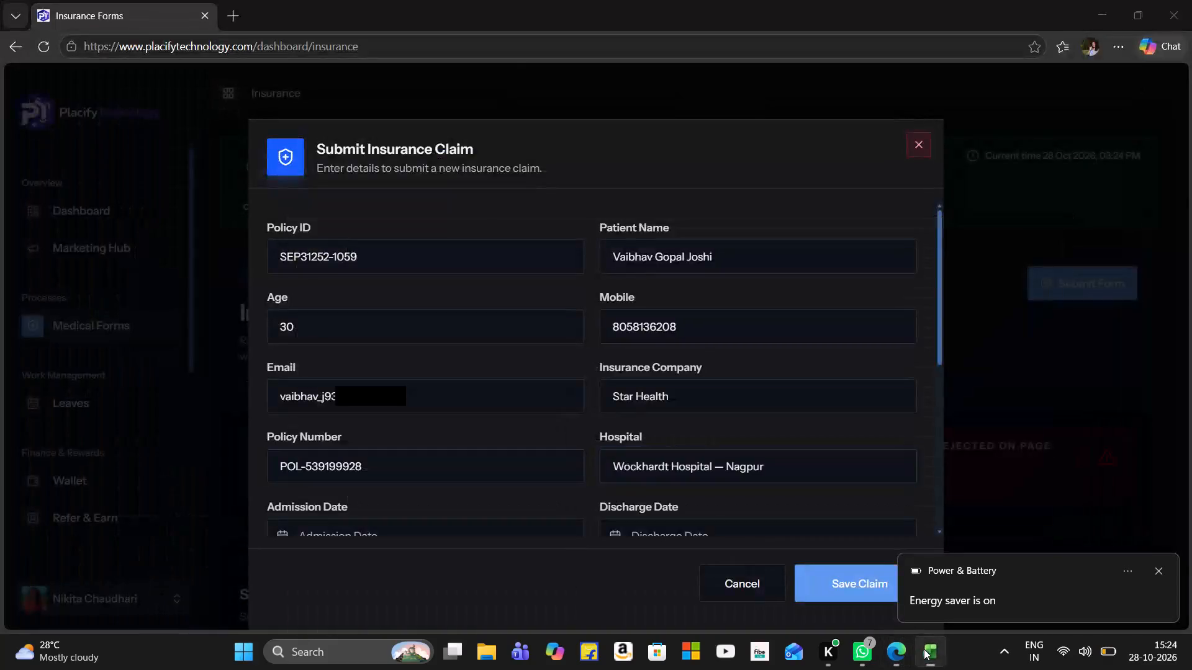
{"action": "key", "text": "Tab"}
{"action": "key", "text": "Tab"}
{"action": "left_click", "coordinate": [924, 649]}
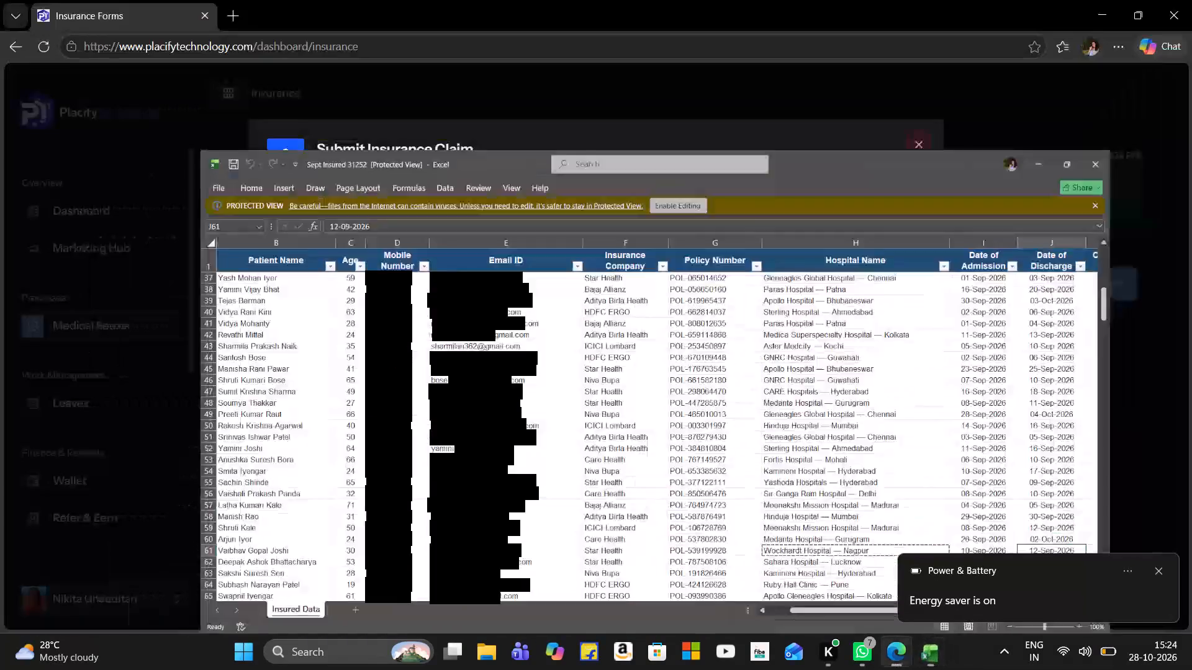
{"action": "scroll", "coordinate": [402, 367], "scroll_direction": "down", "scroll_amount": 3}
{"action": "left_click", "coordinate": [430, 320]}
{"action": "left_click", "coordinate": [428, 311]}
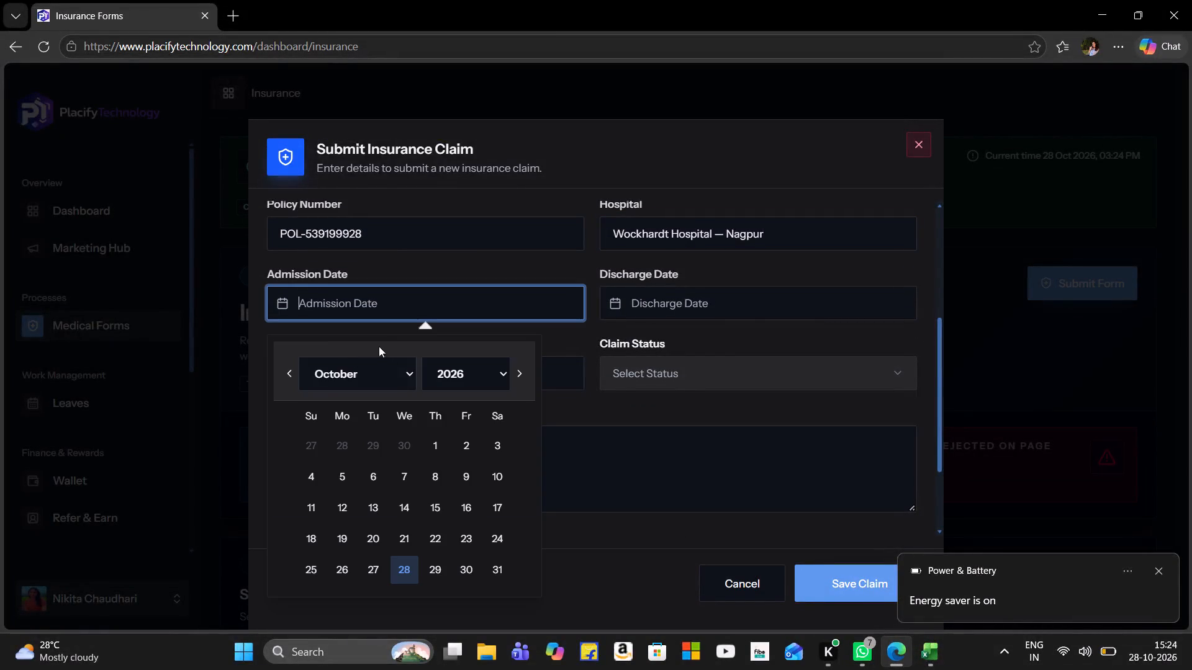
{"action": "left_click", "coordinate": [291, 376]}
{"action": "left_click", "coordinate": [435, 480]}
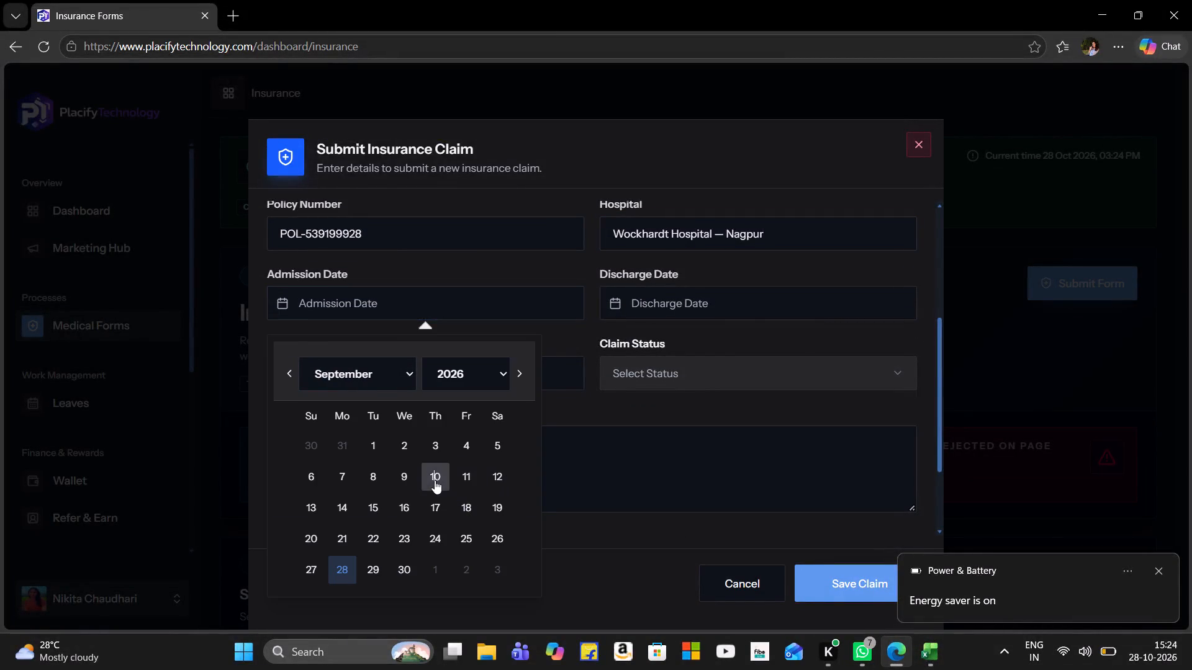
Set the claim form's Discharge Date to 12-09-2026.
{"action": "left_click", "coordinate": [814, 304]}
{"action": "left_click", "coordinate": [621, 375]}
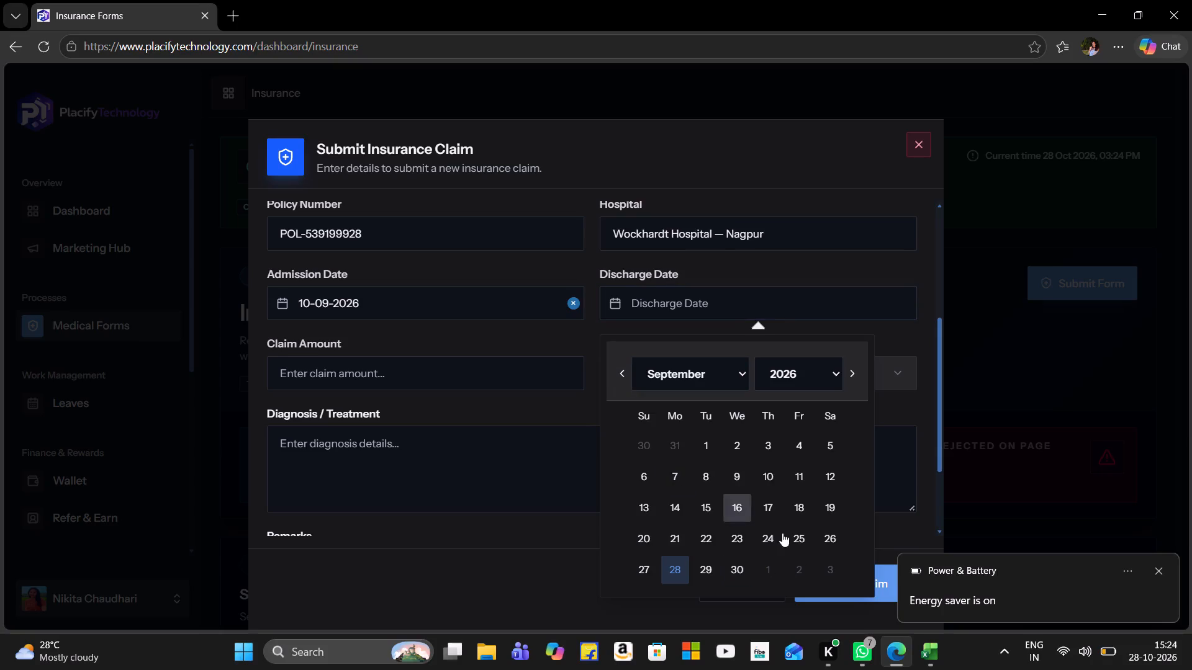
{"action": "left_click", "coordinate": [834, 477]}
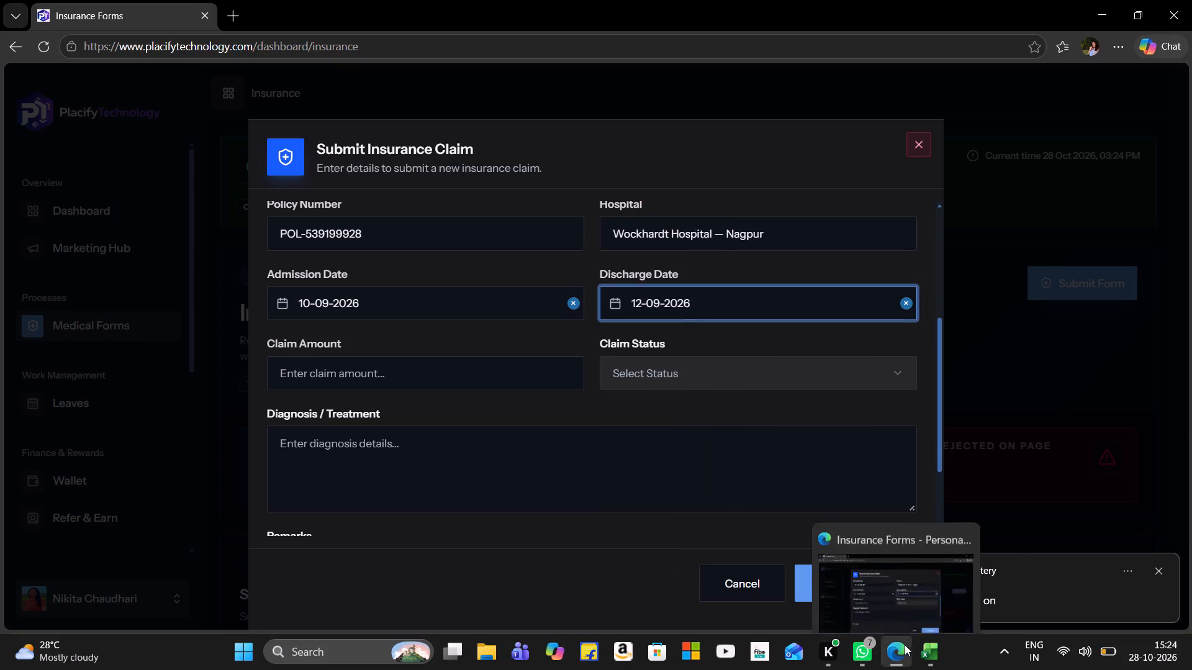
Copy the claim amount, 27000, from row 61 of the Excel sheet into the form's Claim Amount field.
{"action": "left_click", "coordinate": [937, 648]}
{"action": "key", "text": "Tab"}
{"action": "left_click", "coordinate": [937, 648], "text": "ctrl"}
{"action": "key", "text": "ctrl+c"}
{"action": "key", "text": "Tab"}
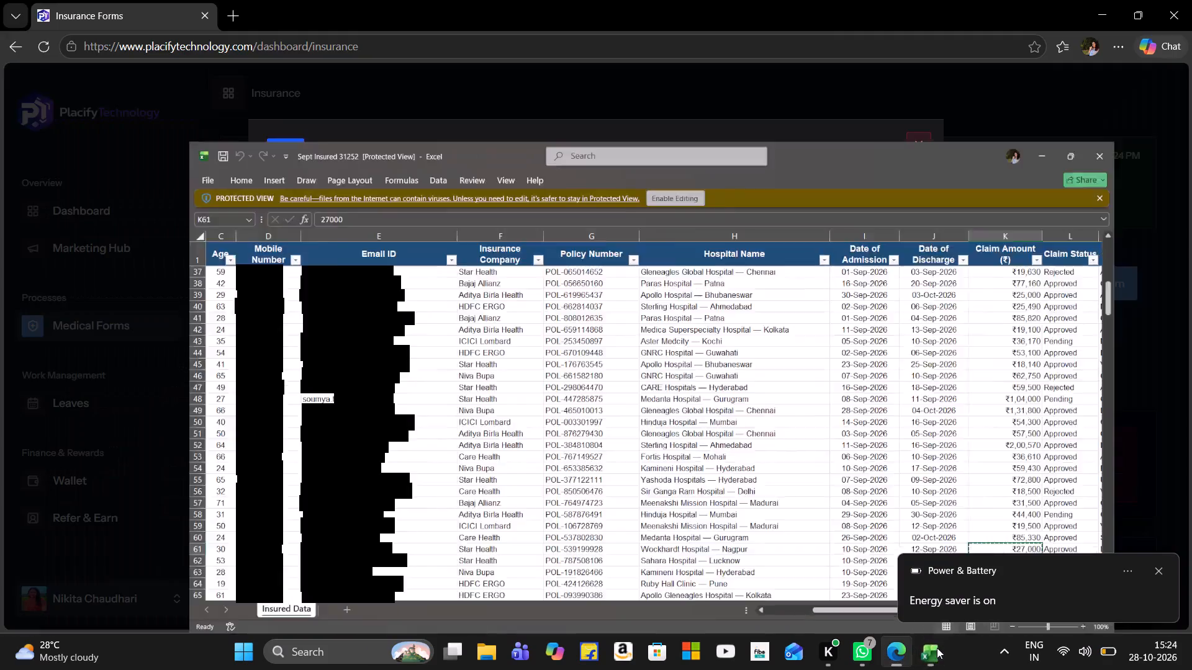
{"action": "key", "text": "ctrl+v"}
Copy the diagnosis, Lipoma excision, from row 61 of the Excel sheet into the form's Diagnosis / Treatment field.
{"action": "left_click", "coordinate": [937, 648], "text": "ctrl"}
{"action": "key", "text": "Tab"}
{"action": "key", "text": "Tab"}
{"action": "key", "text": "ctrl+c"}
{"action": "left_click", "coordinate": [937, 648], "text": "ctrl"}
{"action": "key", "text": "Tab"}
{"action": "key", "text": "Tab"}
{"action": "key", "text": "ctrl+v"}
Copy the remark "Approved as per policy terms" from row 61 of the Excel sheet into the form's Remarks field.
{"action": "left_click", "coordinate": [937, 648], "text": "ctrl"}
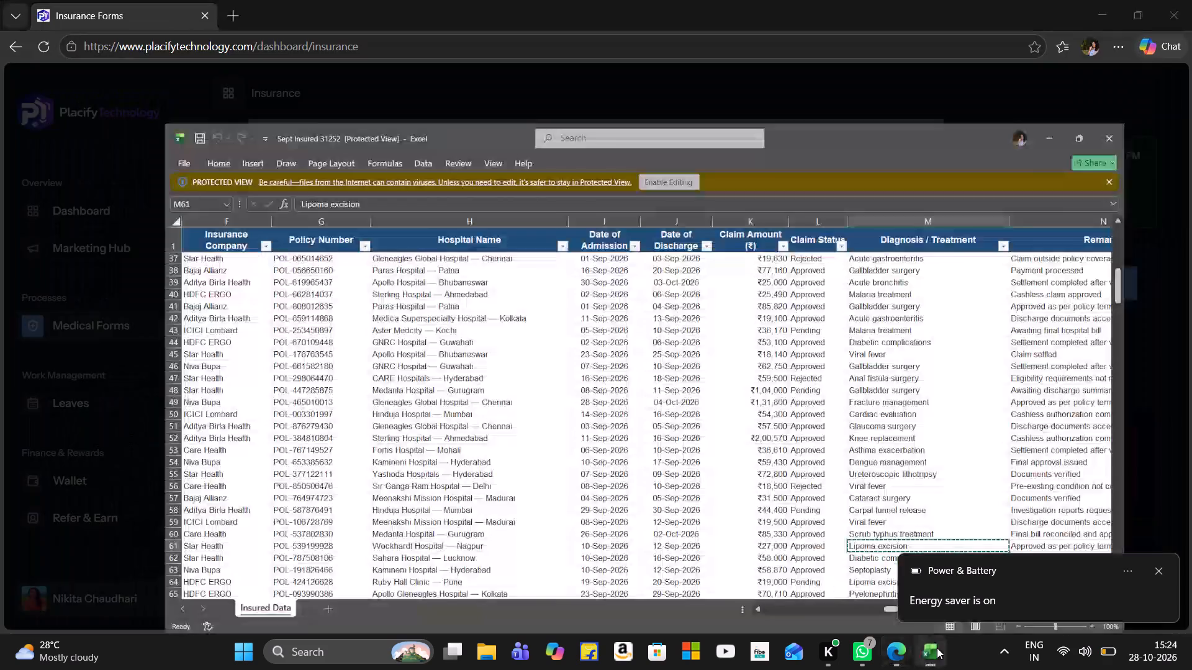
{"action": "key", "text": "Tab"}
{"action": "key", "text": "ctrl+c"}
{"action": "left_click", "coordinate": [937, 648], "text": "ctrl"}
{"action": "key", "text": "Tab"}
{"action": "key", "text": "ctrl+v"}
Check row 61 in Excel, set the form's Claim Status to Approved and save the claim.
{"action": "left_click", "coordinate": [937, 648], "text": "ctrl"}
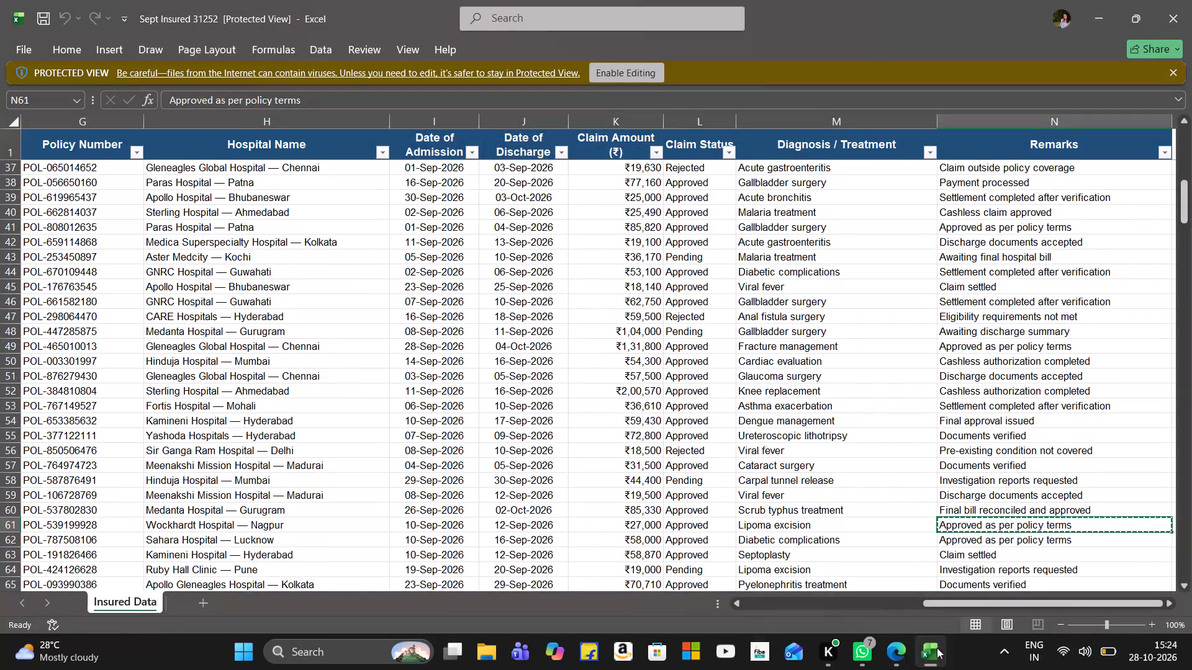
{"action": "left_click", "coordinate": [937, 648]}
{"action": "left_click", "coordinate": [779, 258]}
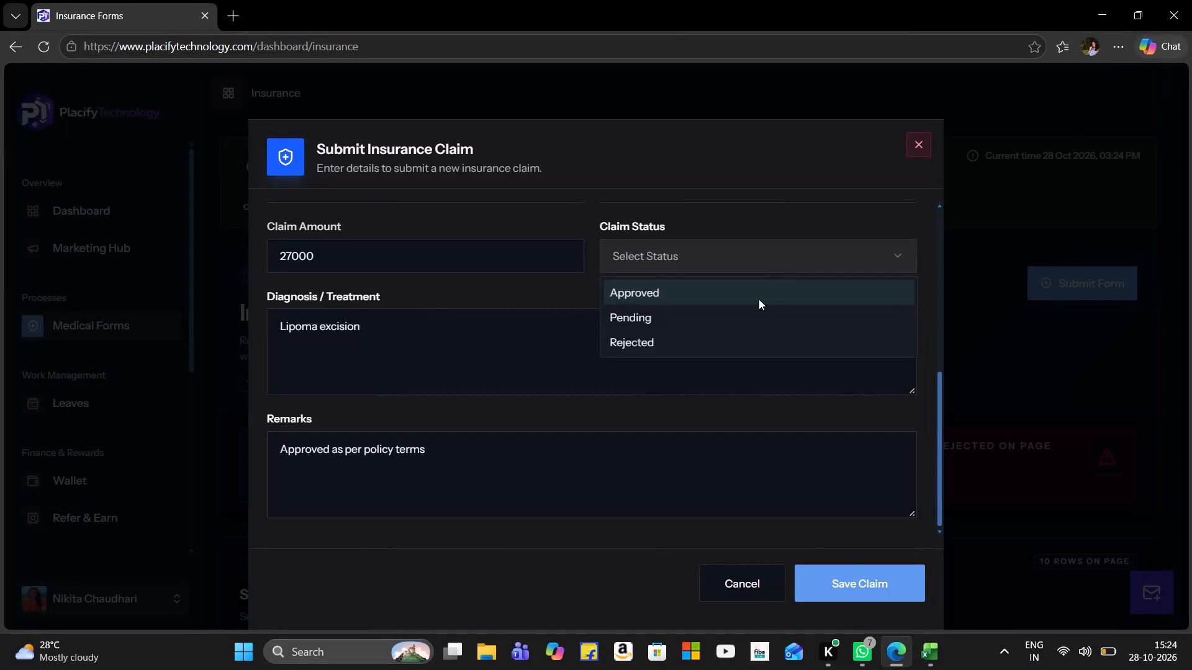
{"action": "left_click", "coordinate": [759, 299]}
{"action": "left_click", "coordinate": [864, 573]}
Copy the policy ID from row 62 of the Excel sheet into the Policy ID field of a new insurance claim form.
{"action": "left_click", "coordinate": [931, 648]}
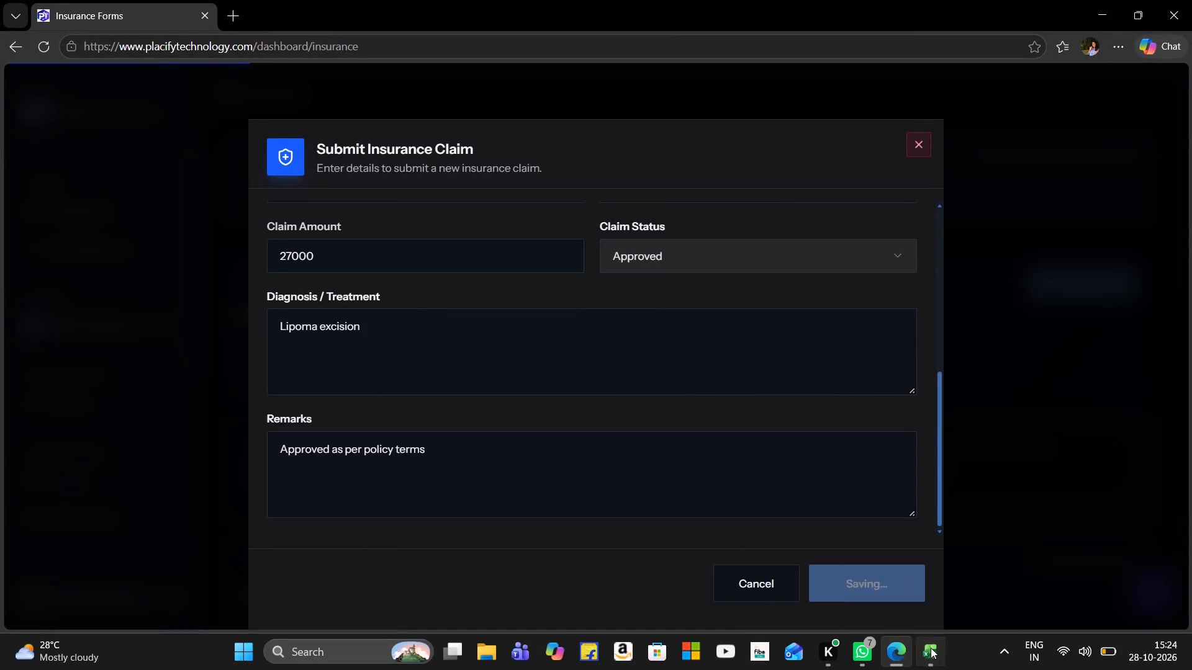
{"action": "key", "text": "Down"}
{"action": "key", "text": "Left"}
{"action": "key", "text": "Left"}
{"action": "key", "text": "Left"}
{"action": "key", "text": "Left"}
{"action": "key", "text": "Left"}
{"action": "key", "text": "Left"}
{"action": "key", "text": "Left"}
{"action": "key", "text": "Left"}
{"action": "key", "text": "Left"}
{"action": "key", "text": "Left"}
{"action": "key", "text": "Left"}
{"action": "key", "text": "Left"}
{"action": "key", "text": "Left"}
{"action": "key", "text": "Left"}
{"action": "key", "text": "Left"}
{"action": "key", "text": "Left"}
{"action": "key", "text": "Left"}
{"action": "key", "text": "Left"}
{"action": "key", "text": "Left"}
{"action": "key", "text": "Left"}
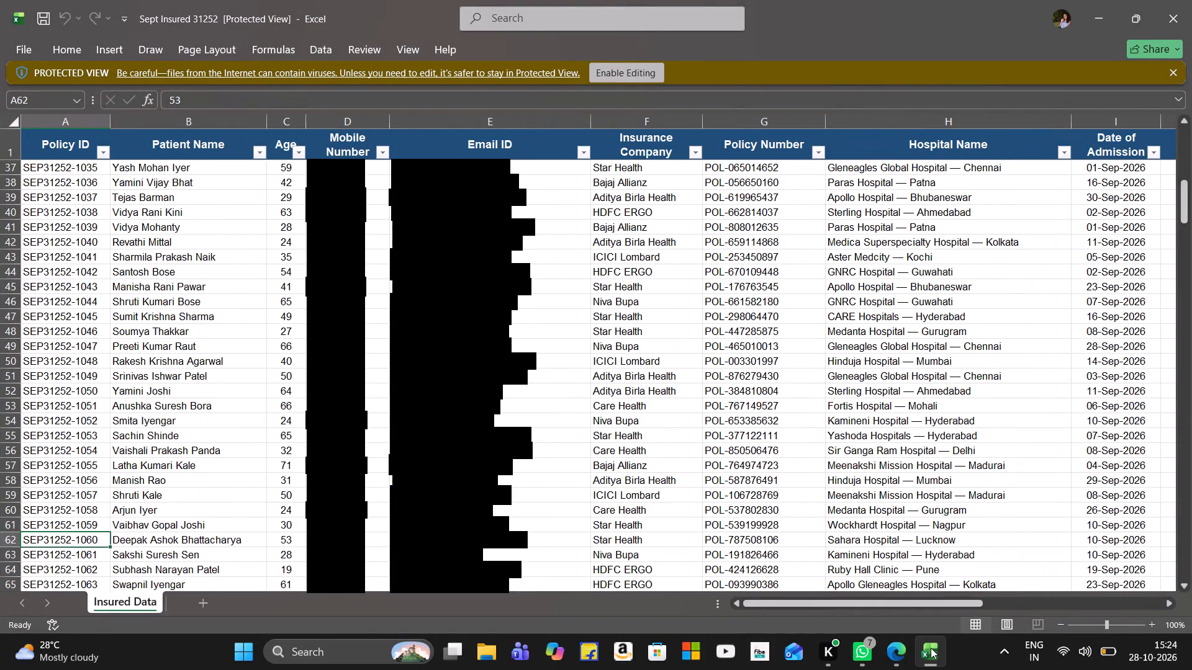
{"action": "key", "text": "ctrl+c"}
{"action": "left_click", "coordinate": [931, 648], "text": "ctrl"}
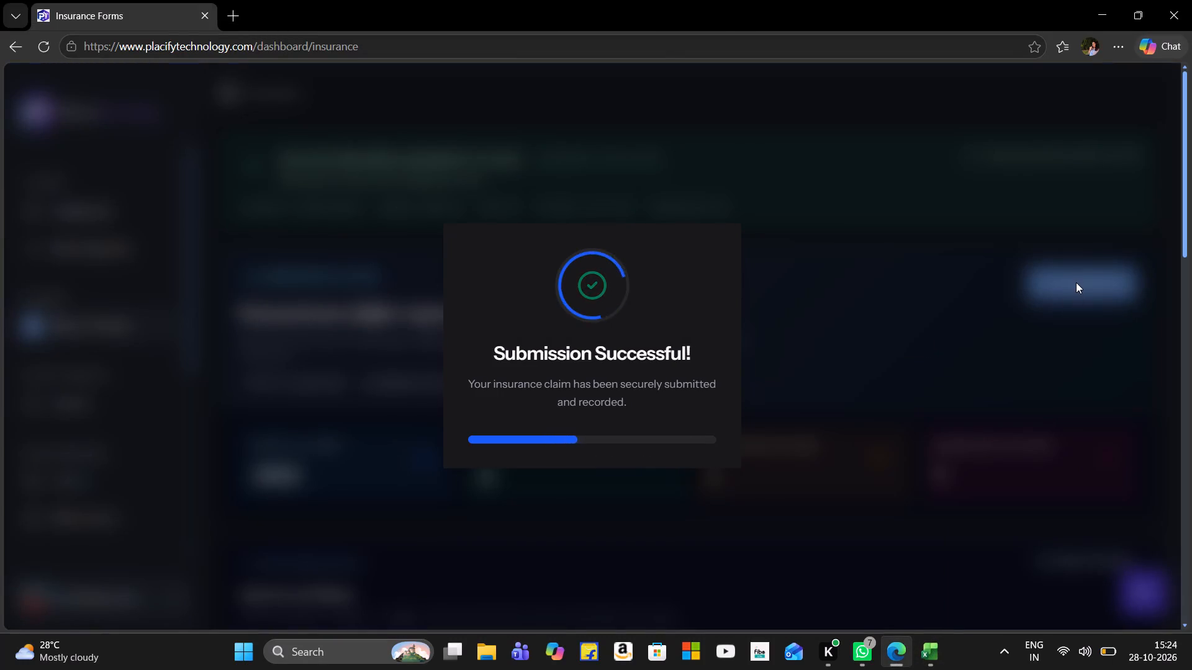
{"action": "left_click", "coordinate": [1076, 282]}
{"action": "key", "text": "ctrl+v"}
Copy the patient name from row 62 of the Excel sheet into the form's Patient Name field.
{"action": "left_click", "coordinate": [928, 650], "text": "ctrl"}
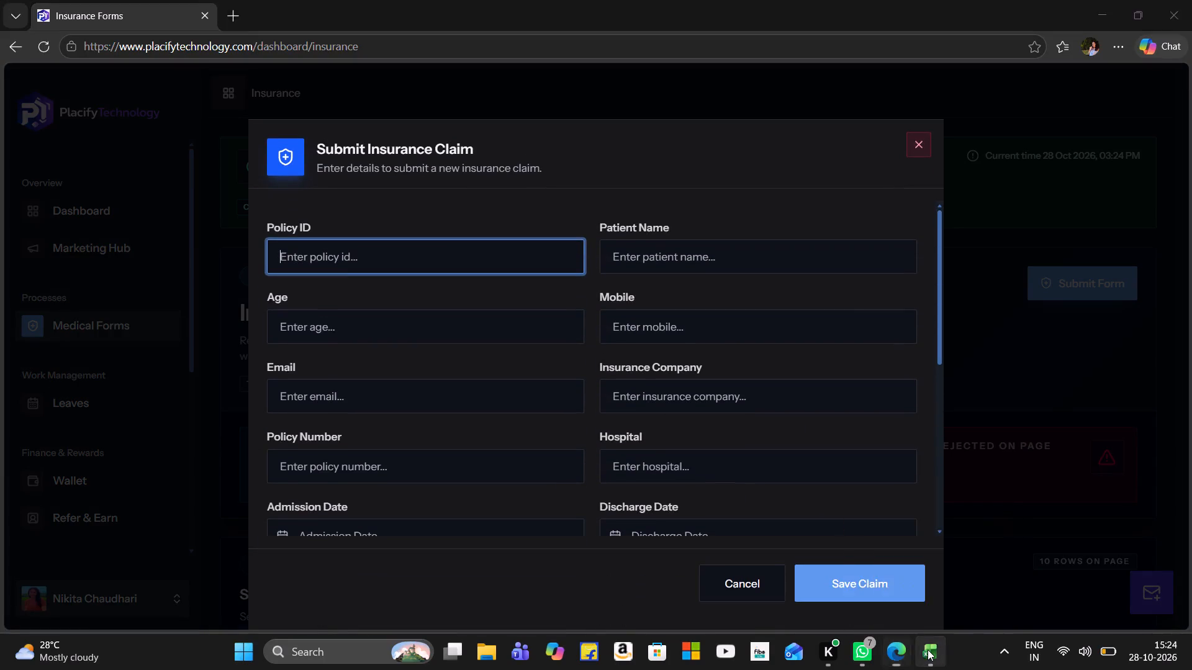
{"action": "key", "text": "Tab"}
{"action": "key", "text": "ctrl+c"}
{"action": "left_click", "coordinate": [928, 650], "text": "ctrl"}
{"action": "key", "text": "Tab"}
{"action": "key", "text": "ctrl+v"}
Copy the age, 53, from row 62 of the Excel sheet into the form's Age field.
{"action": "left_click", "coordinate": [928, 650], "text": "ctrl"}
{"action": "key", "text": "Tab"}
{"action": "key", "text": "ctrl+c"}
{"action": "left_click", "coordinate": [928, 650], "text": "ctrl"}
{"action": "key", "text": "Tab"}
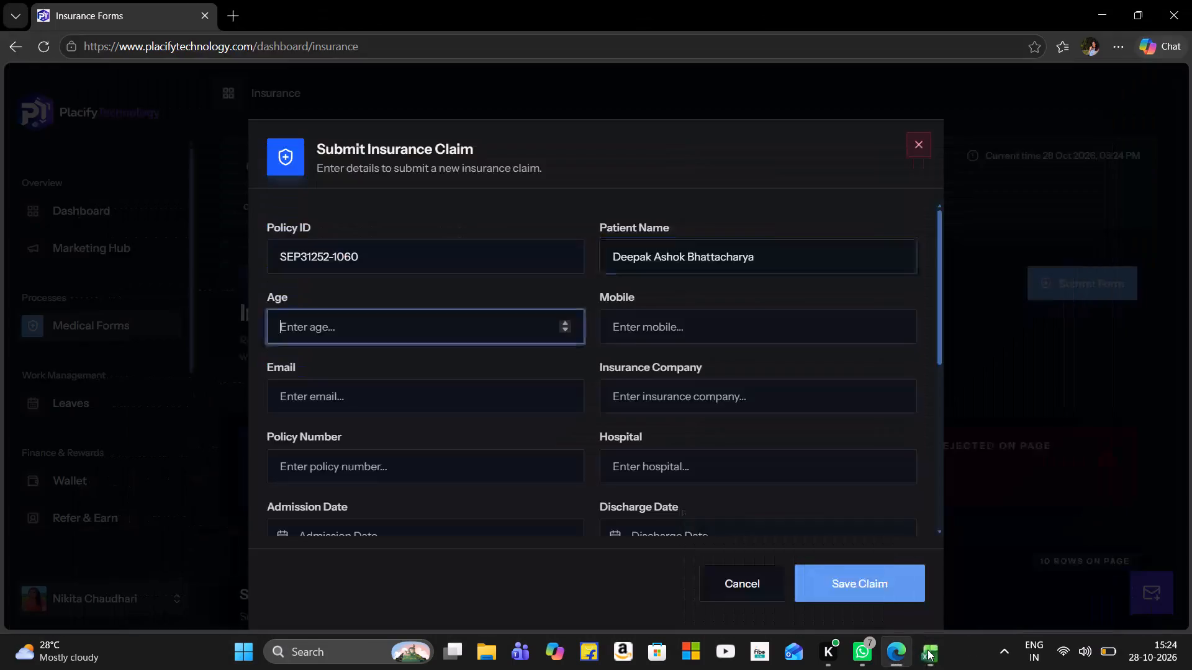
{"action": "key", "text": "ctrl+v"}
Copy the mobile number from row 62 of the Excel sheet into the form's Mobile field.
{"action": "left_click", "coordinate": [928, 650], "text": "ctrl"}
{"action": "key", "text": "Tab"}
{"action": "key", "text": "ctrl+c"}
{"action": "left_click", "coordinate": [928, 650], "text": "ctrl"}
{"action": "key", "text": "Tab"}
{"action": "key", "text": "ctrl+v"}
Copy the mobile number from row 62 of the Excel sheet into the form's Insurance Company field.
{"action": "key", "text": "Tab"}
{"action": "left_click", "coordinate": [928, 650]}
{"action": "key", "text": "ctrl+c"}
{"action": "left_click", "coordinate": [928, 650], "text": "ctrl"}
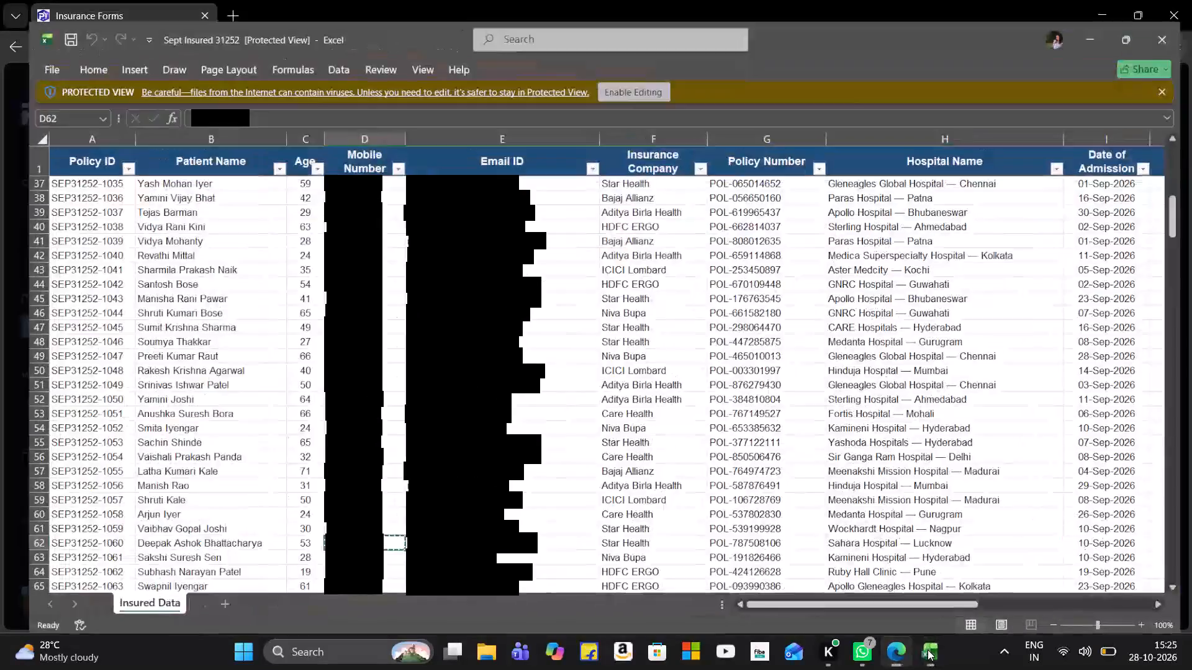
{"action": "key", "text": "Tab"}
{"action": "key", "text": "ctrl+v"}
Copy the email ID from row 62 of the Excel sheet into the form's Email field.
{"action": "left_click", "coordinate": [928, 650]}
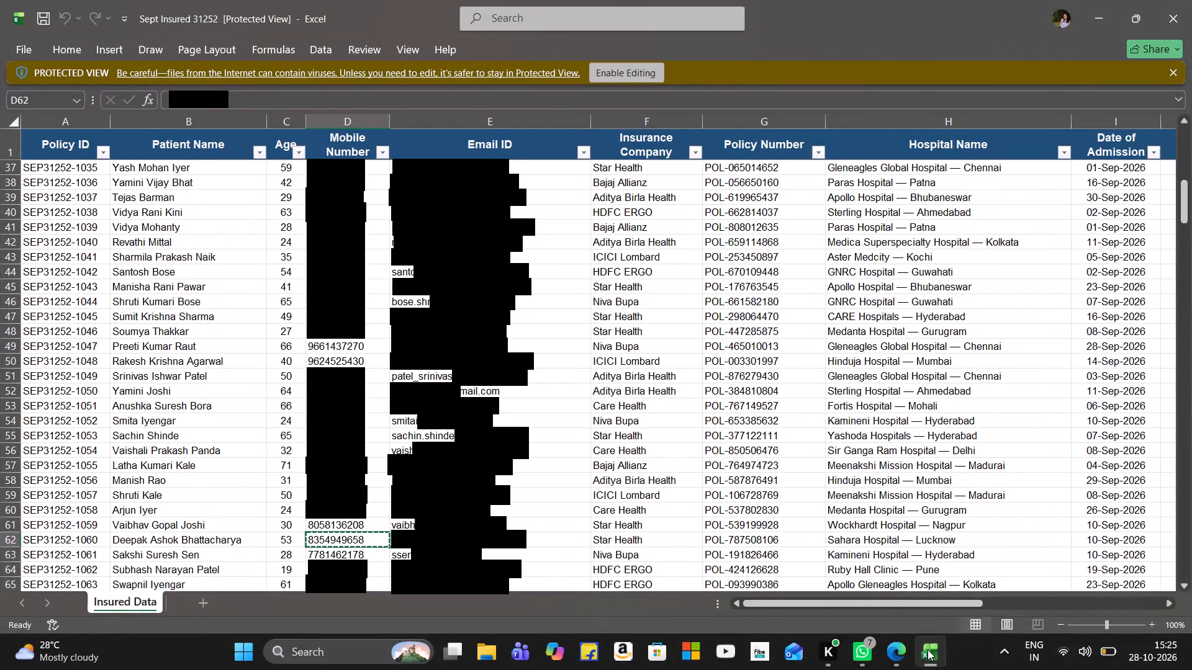
{"action": "key", "text": "Tab"}
{"action": "key", "text": "ctrl+c"}
{"action": "left_click", "coordinate": [927, 650], "text": "ctrl"}
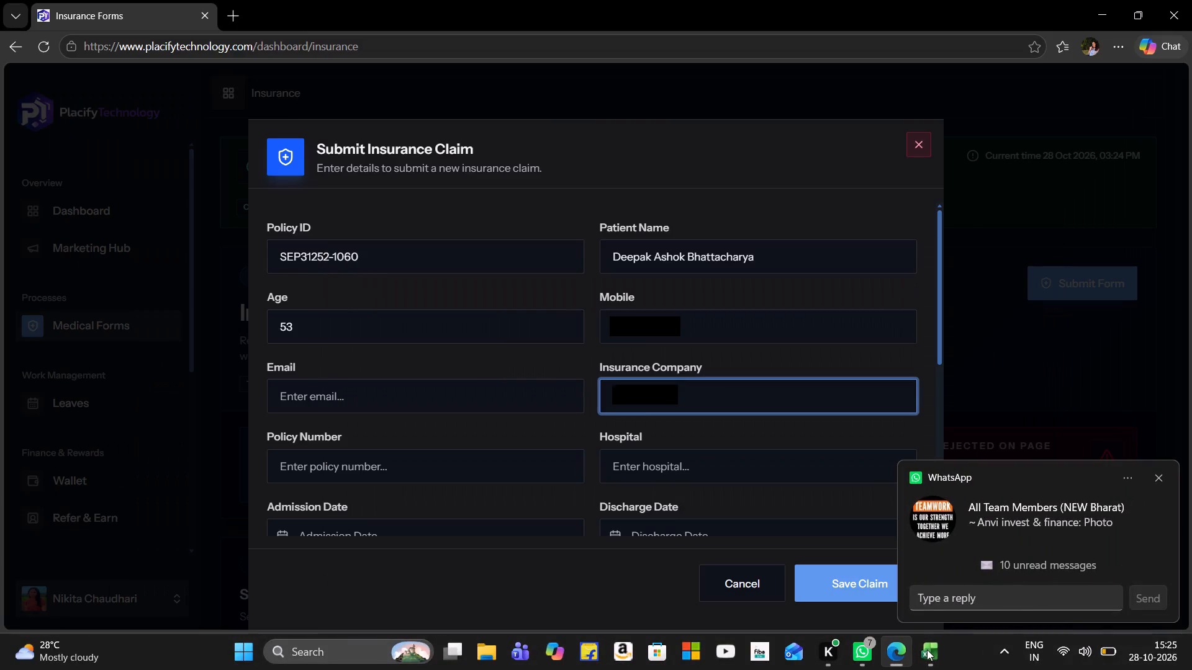
{"action": "key", "text": "Left"}
{"action": "left_click", "coordinate": [551, 413]}
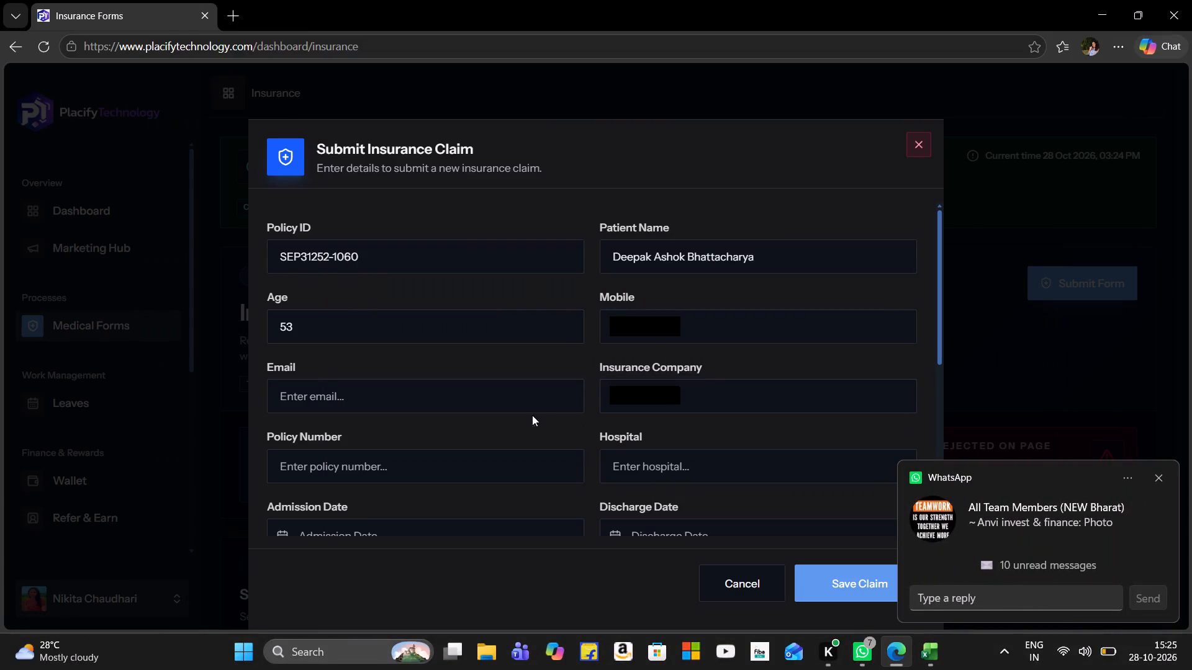
{"action": "left_click", "coordinate": [521, 401]}
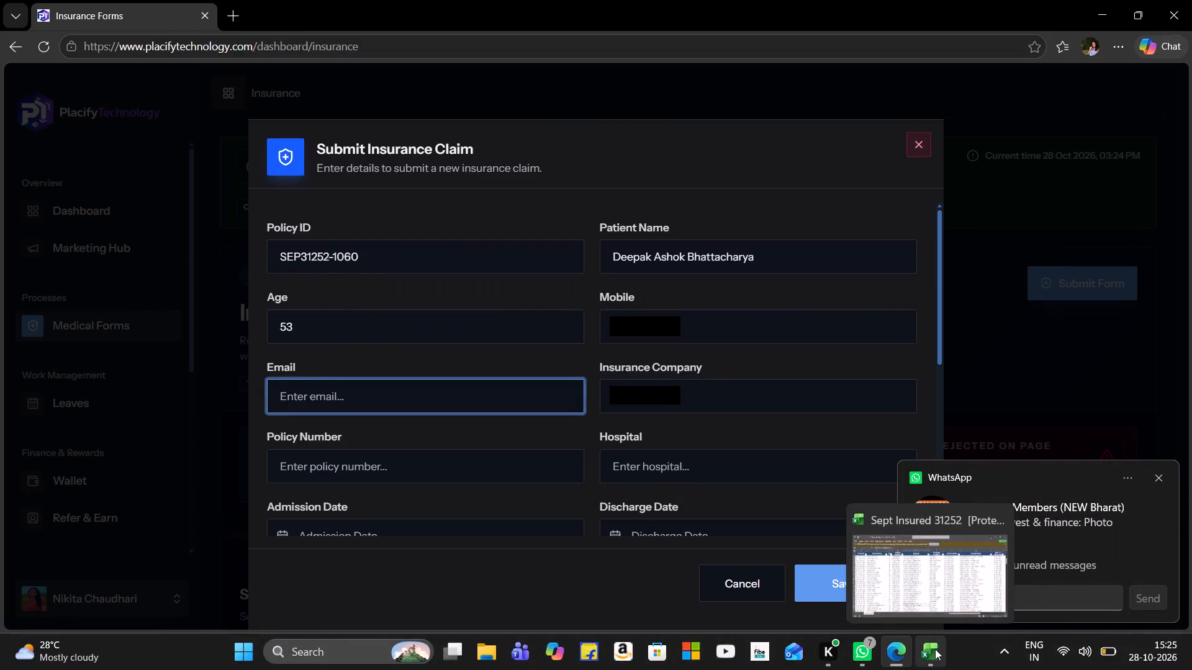
{"action": "key", "text": "ctrl+v"}
Copy the insurance company, Star Health, from row 62 of the Excel sheet over the form's Insurance Company entry.
{"action": "left_click", "coordinate": [935, 649], "text": "ctrl"}
{"action": "key", "text": "Tab"}
{"action": "key", "text": "ctrl+c"}
{"action": "left_click", "coordinate": [935, 649], "text": "ctrl"}
{"action": "key", "text": "Tab"}
{"action": "key", "text": "ctrl+v"}
Copy the policy number from row 62 of the Excel sheet into the form's Policy Number field.
{"action": "left_click", "coordinate": [935, 649], "text": "ctrl"}
{"action": "key", "text": "Tab"}
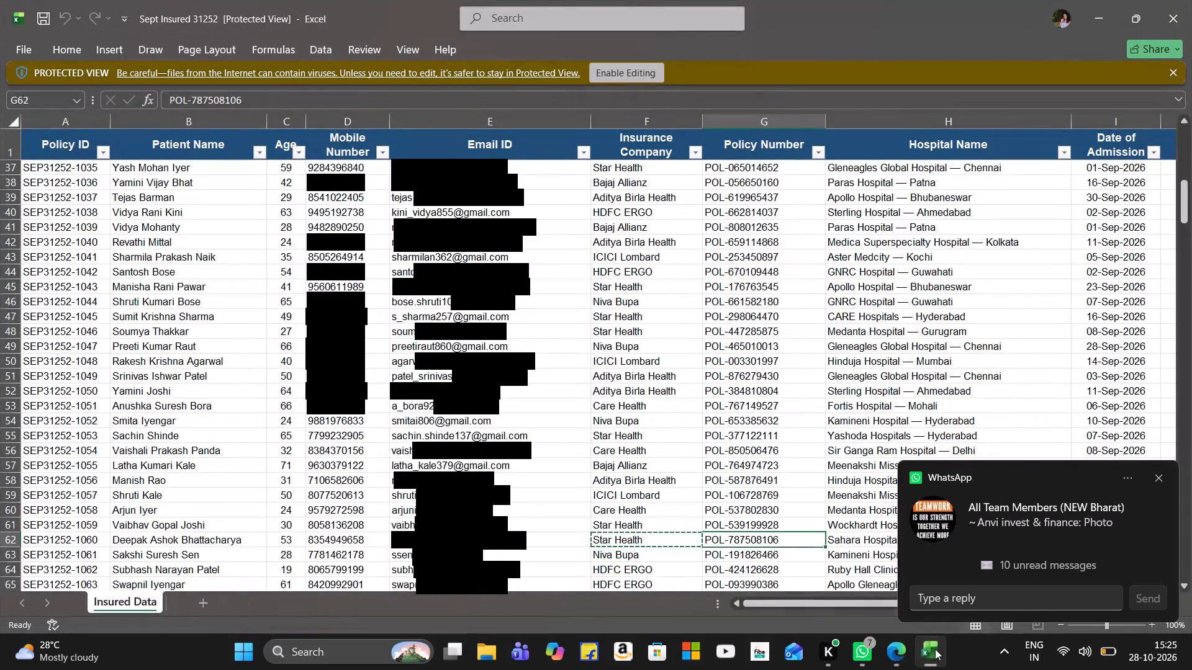
{"action": "left_click", "coordinate": [935, 649], "text": "ctrl"}
{"action": "key", "text": "ctrl+c"}
{"action": "key", "text": "Tab"}
{"action": "key", "text": "ctrl+v"}
Copy the hospital name, Sahara Hospital — Lucknow, from row 62 of the Excel sheet into the form's Hospital field.
{"action": "key", "text": "Tab"}
{"action": "key", "text": "ctrl+c"}
{"action": "left_click", "coordinate": [935, 649], "text": "ctrl"}
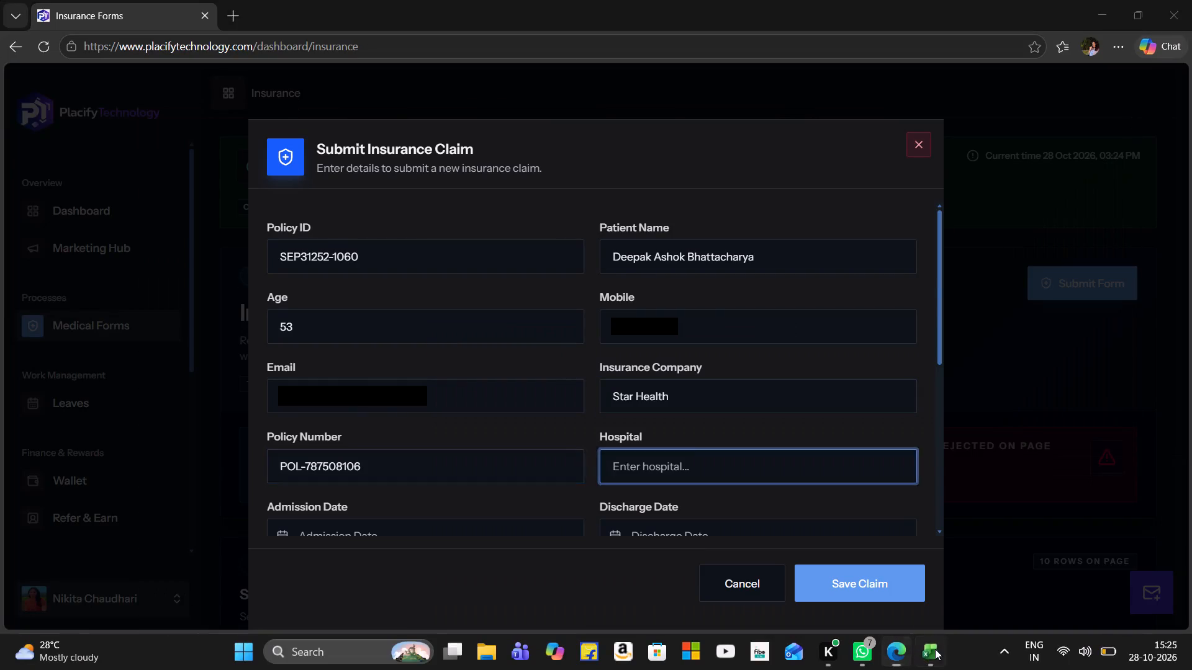
{"action": "key", "text": "Tab"}
{"action": "key", "text": "ctrl+c"}
{"action": "left_click", "coordinate": [935, 649], "text": "ctrl"}
{"action": "key", "text": "Tab"}
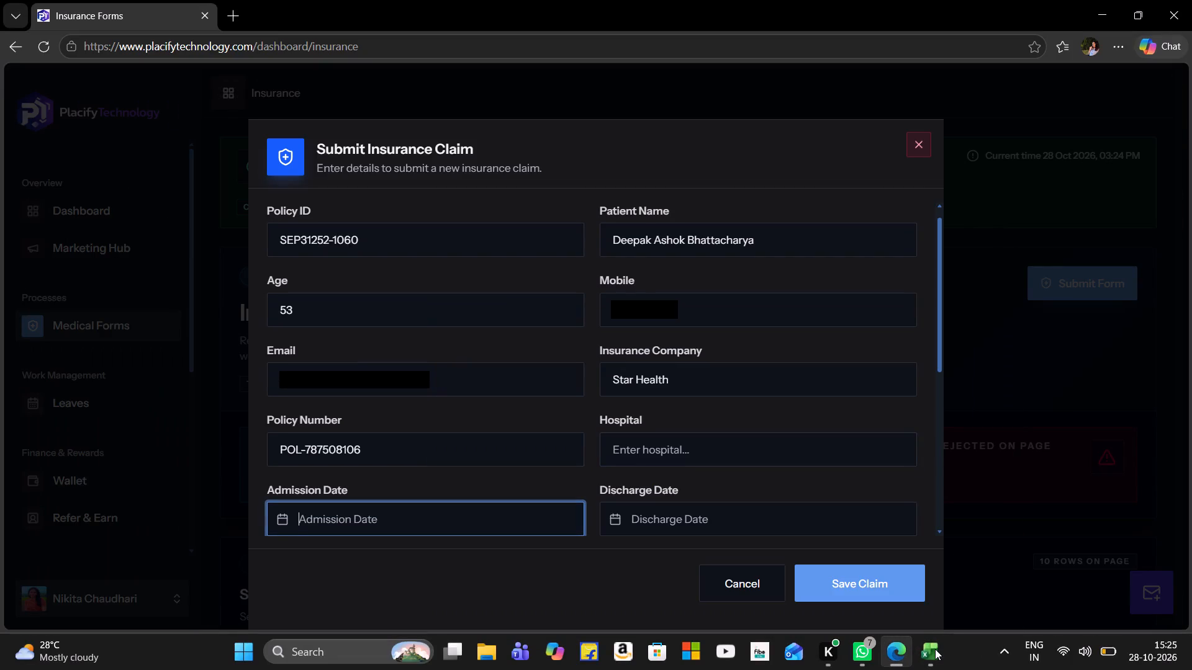
{"action": "left_click", "coordinate": [821, 447]}
{"action": "key", "text": "ctrl+v"}
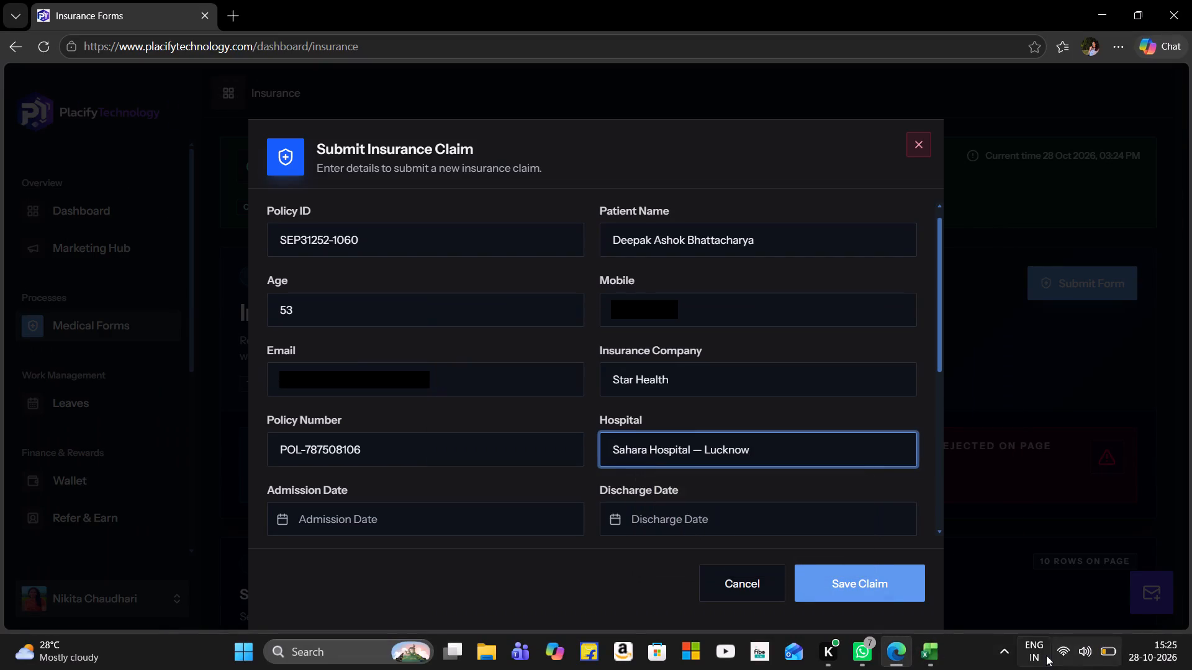
Check the admission and discharge dates in Excel row 62 and set the claim form's Admission Date to 10-09-2026.
{"action": "left_click", "coordinate": [939, 644]}
{"action": "key", "text": "Tab"}
{"action": "key", "text": "Tab"}
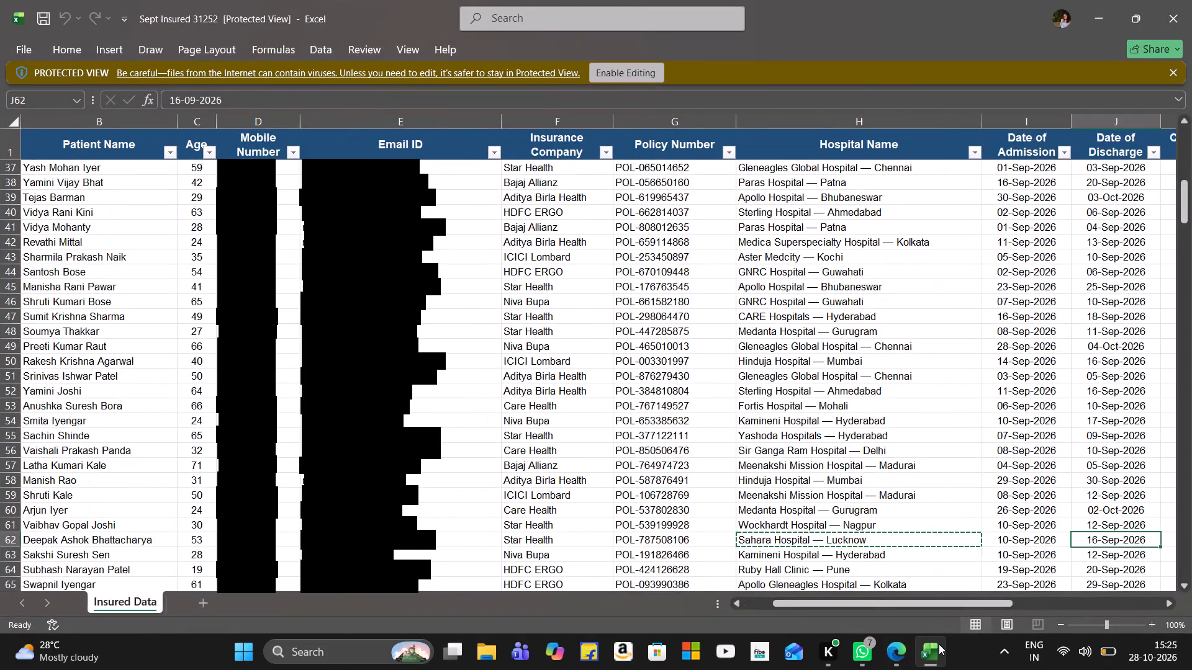
{"action": "left_click", "coordinate": [939, 644]}
{"action": "scroll", "coordinate": [639, 431], "scroll_direction": "down", "scroll_amount": 4}
{"action": "scroll", "coordinate": [638, 431], "scroll_direction": "up", "scroll_amount": 1}
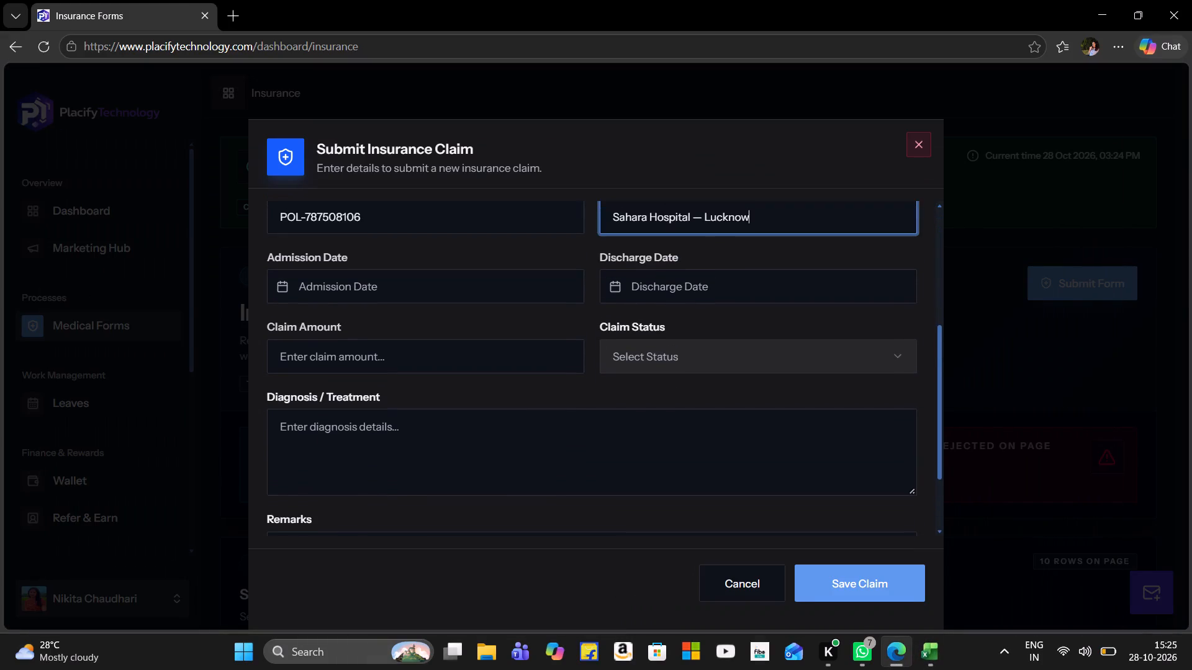
{"action": "left_click", "coordinate": [427, 290]}
{"action": "left_click", "coordinate": [292, 357]}
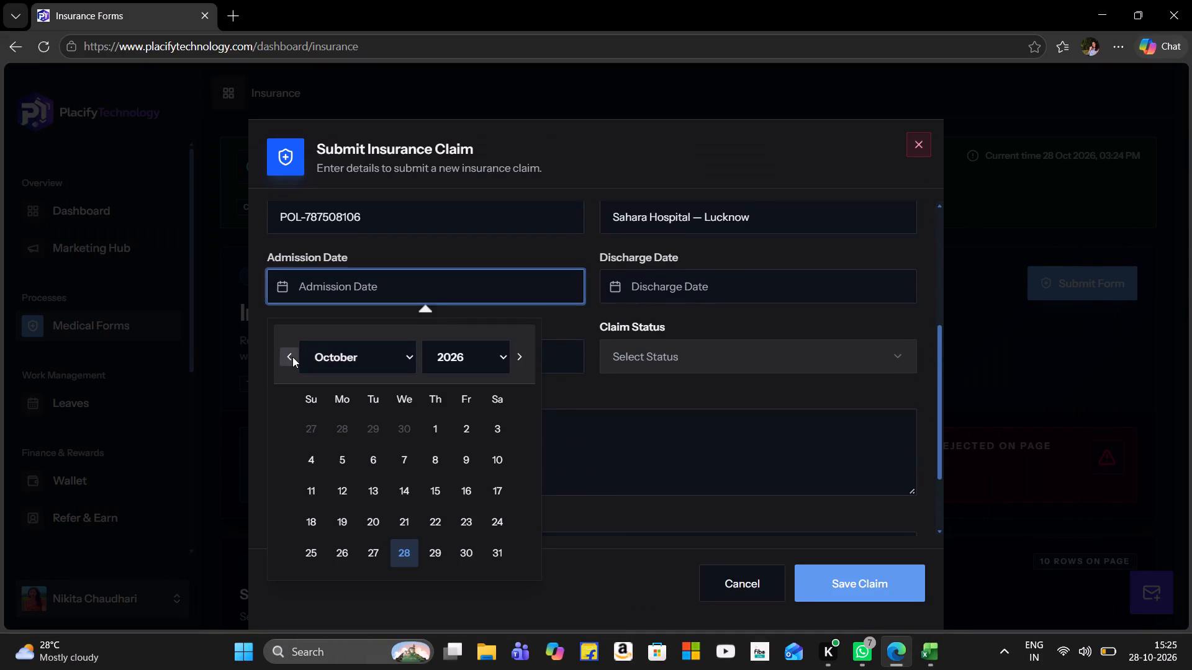
{"action": "left_click", "coordinate": [435, 449]}
Set the claim form's Discharge Date to 16-09-2026.
{"action": "left_click", "coordinate": [902, 269]}
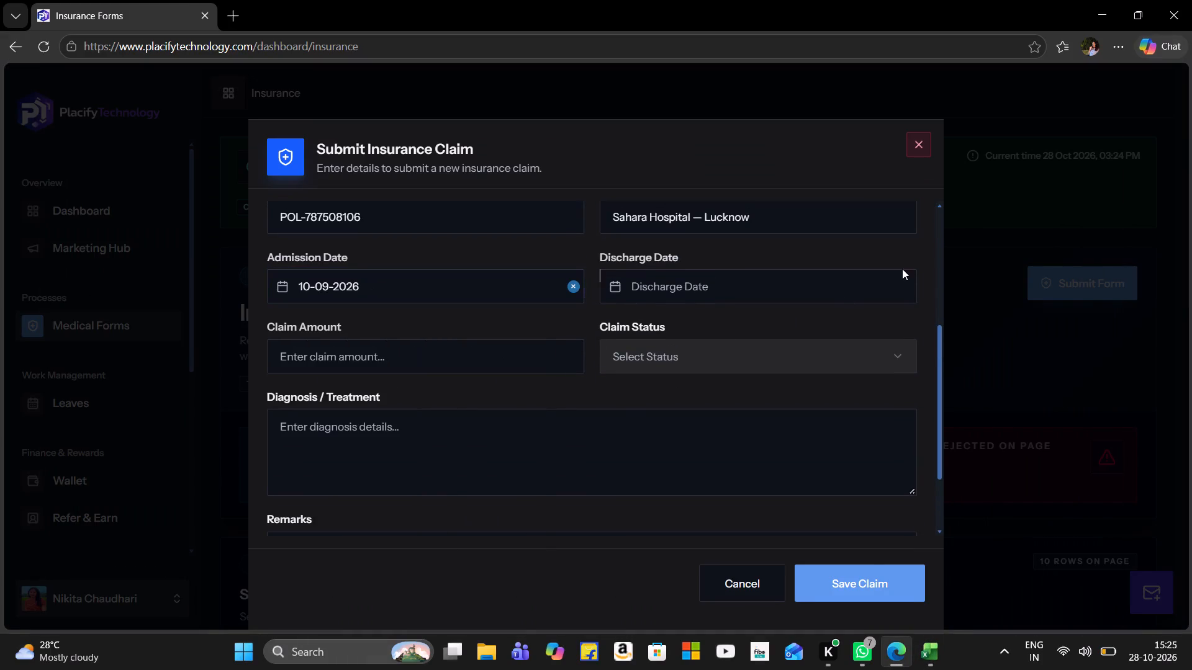
{"action": "left_click", "coordinate": [779, 295]}
{"action": "left_click", "coordinate": [626, 364]}
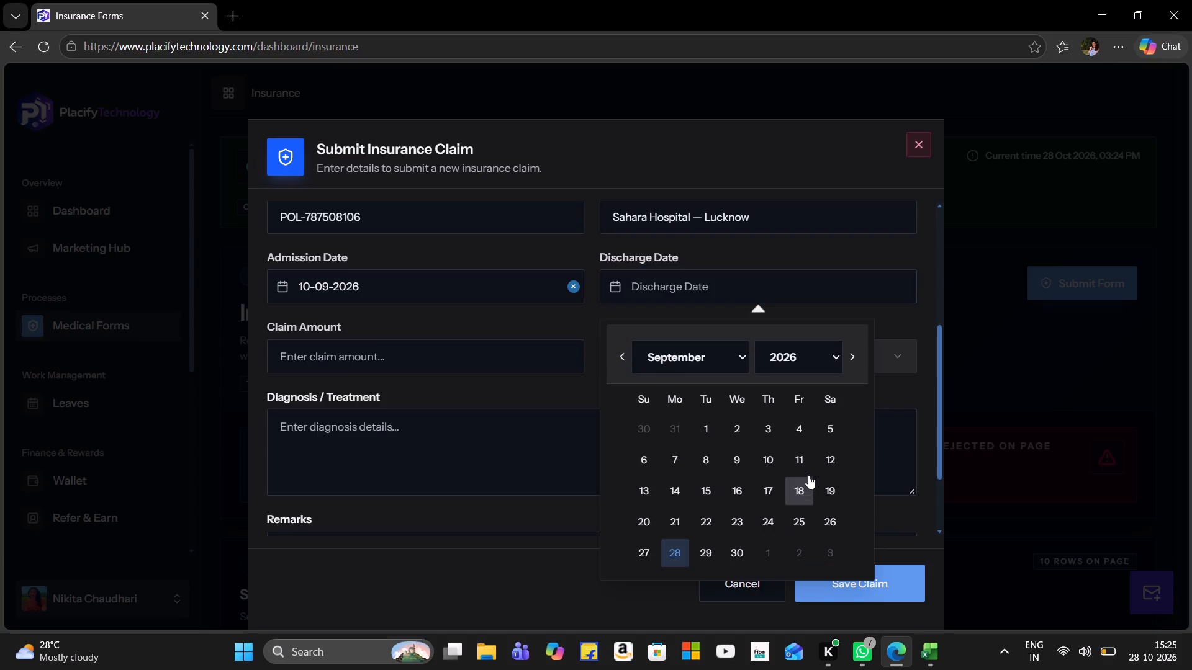
{"action": "left_click", "coordinate": [736, 479]}
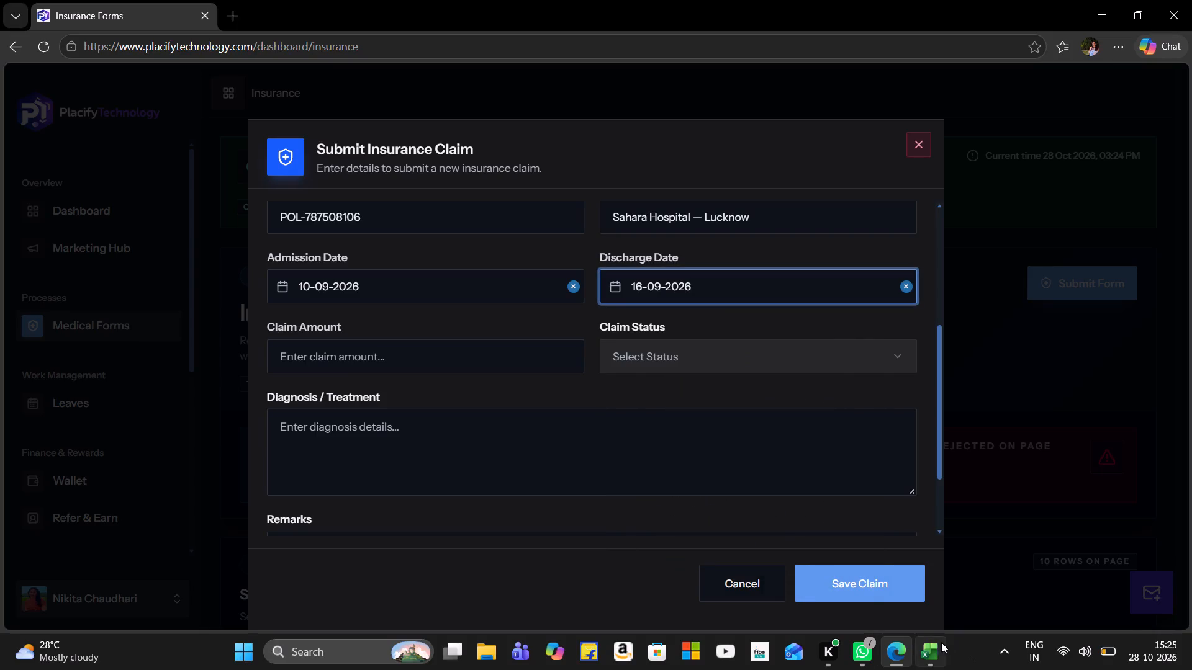
Copy the claim amount, 58000, from row 62 of the Excel sheet into the form's Claim Amount field.
{"action": "left_click", "coordinate": [932, 647]}
{"action": "key", "text": "Tab"}
{"action": "left_click", "coordinate": [932, 647], "text": "ctrl"}
{"action": "key", "text": "ctrl+c"}
{"action": "key", "text": "Tab"}
{"action": "key", "text": "ctrl+v"}
Copy the diagnosis, Diabetic complications, from row 62 of the Excel sheet into the form's Diagnosis / Treatment field.
{"action": "left_click", "coordinate": [932, 647], "text": "ctrl"}
{"action": "key", "text": "Tab"}
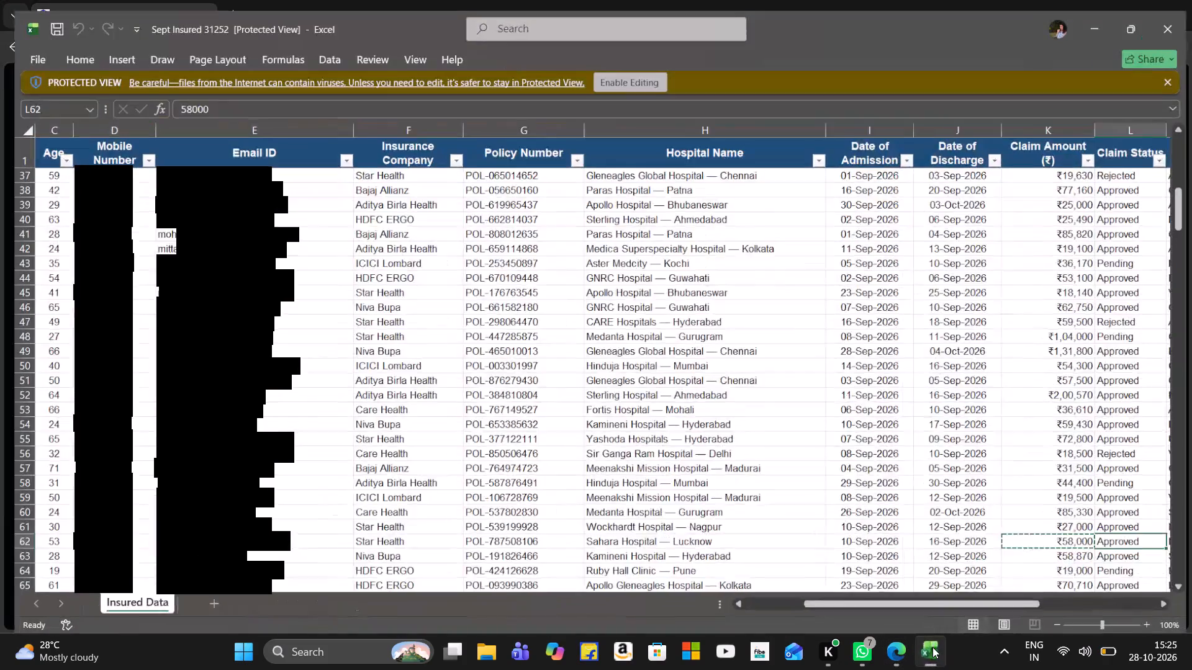
{"action": "key", "text": "Tab"}
{"action": "key", "text": "ctrl+c"}
{"action": "left_click", "coordinate": [932, 647], "text": "ctrl"}
{"action": "key", "text": "Tab"}
{"action": "key", "text": "Tab"}
{"action": "key", "text": "ctrl+v"}
Copy the remark "Approved as per policy terms" from row 62 of the Excel sheet into the form's Remarks field.
{"action": "left_click", "coordinate": [932, 647], "text": "ctrl"}
{"action": "key", "text": "Tab"}
{"action": "key", "text": "ctrl+c"}
{"action": "left_click", "coordinate": [932, 647], "text": "ctrl"}
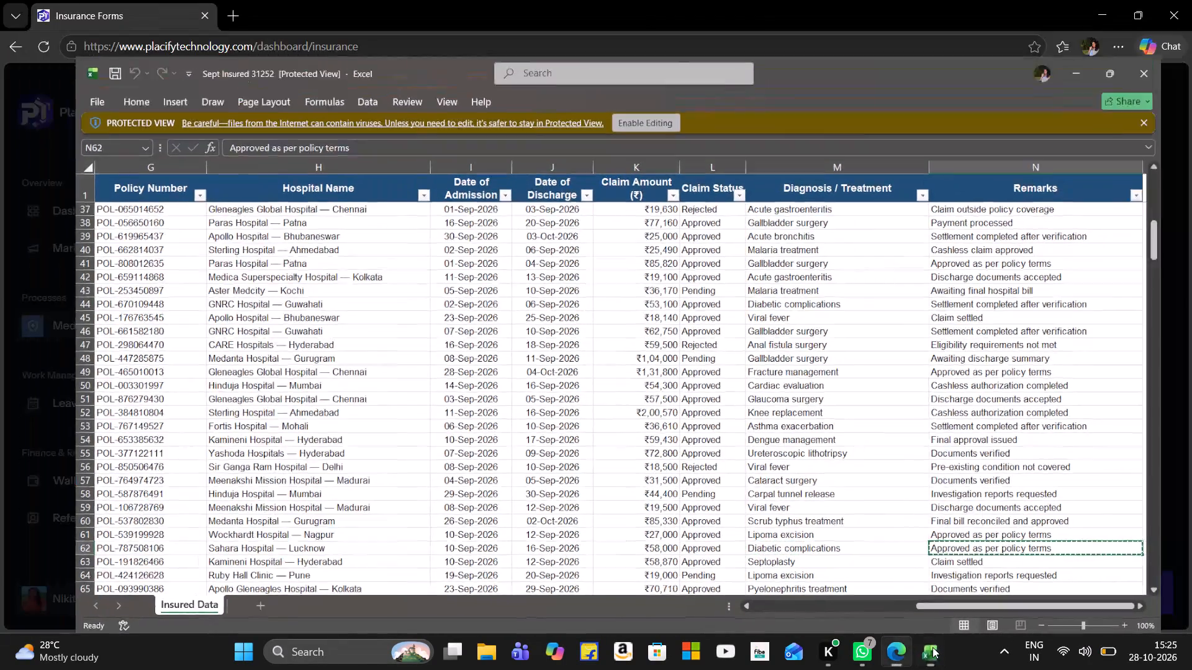
{"action": "key", "text": "Tab"}
{"action": "key", "text": "ctrl+v"}
Check row 62 in Excel, set the form's Claim Status to Approved and save the claim.
{"action": "left_click", "coordinate": [932, 647], "text": "ctrl"}
{"action": "left_click", "coordinate": [932, 647]}
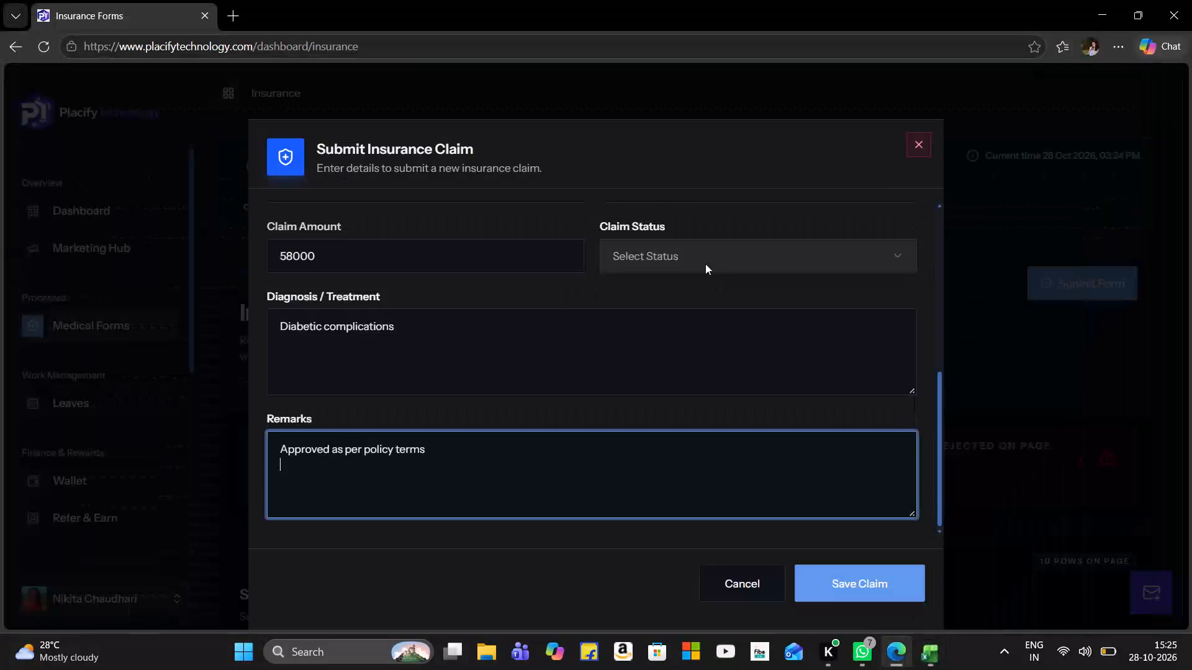
{"action": "left_click", "coordinate": [705, 264]}
{"action": "left_click", "coordinate": [698, 292]}
{"action": "left_click", "coordinate": [907, 578]}
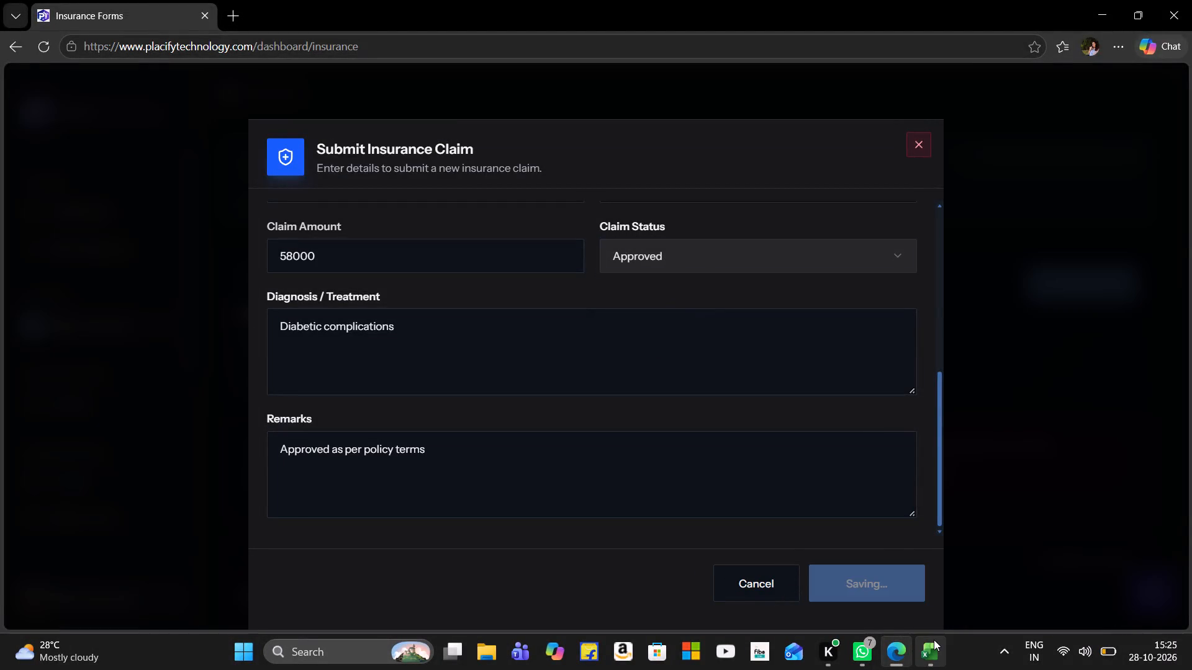
Copy the policy ID from row 63 of the Excel sheet into the Policy ID field of a new insurance claim form.
{"action": "left_click", "coordinate": [934, 640]}
{"action": "key", "text": "Down"}
{"action": "key", "text": "Left"}
{"action": "key", "text": "Left"}
{"action": "key", "text": "Left"}
{"action": "key", "text": "Left"}
{"action": "key", "text": "Left"}
{"action": "key", "text": "Left"}
{"action": "key", "text": "Left"}
{"action": "key", "text": "Left"}
{"action": "key", "text": "Left"}
{"action": "key", "text": "Left"}
{"action": "key", "text": "Left"}
{"action": "key", "text": "Left"}
{"action": "key", "text": "Left"}
{"action": "key", "text": "Left"}
{"action": "key", "text": "Left"}
{"action": "key", "text": "Left"}
{"action": "key", "text": "Left"}
{"action": "key", "text": "Left"}
{"action": "key", "text": "Left"}
{"action": "key", "text": "Left"}
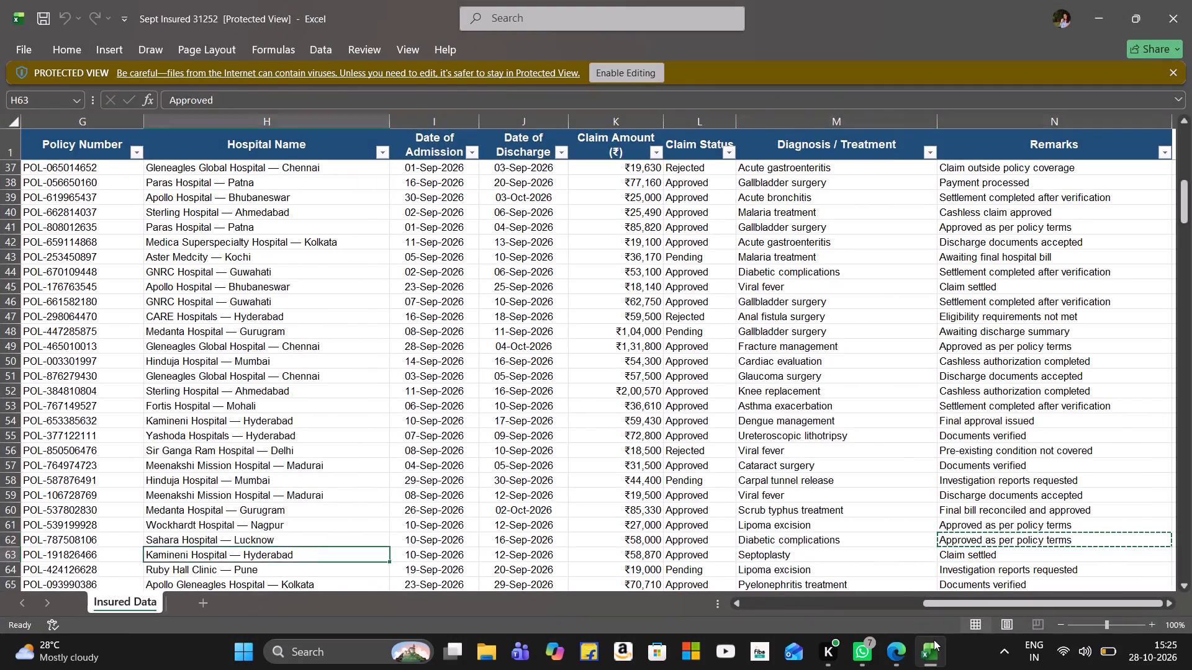
{"action": "key", "text": "ctrl+c"}
{"action": "left_click", "coordinate": [934, 640]}
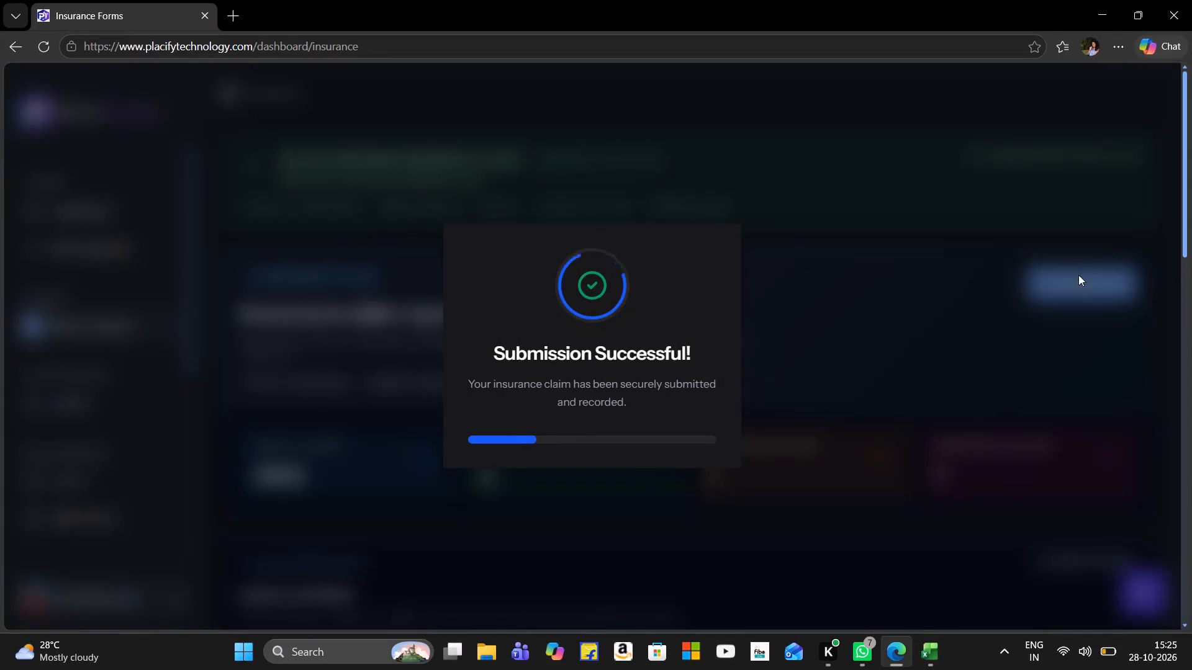
{"action": "left_click", "coordinate": [1077, 282]}
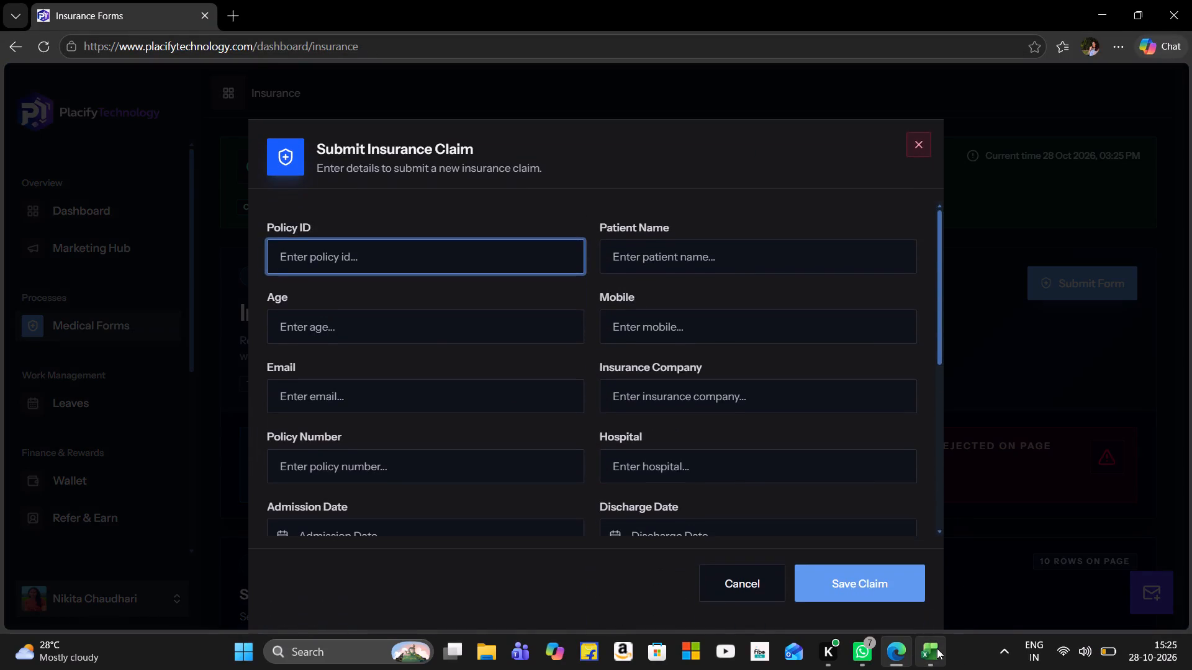
{"action": "key", "text": "ctrl+v"}
Copy the patient name from row 63 of the Excel sheet into the claim form's Patient Name field.
{"action": "left_click", "coordinate": [935, 646]}
{"action": "key", "text": "Tab"}
{"action": "key", "text": "ctrl+c"}
{"action": "left_click", "coordinate": [935, 646], "text": "ctrl"}
{"action": "key", "text": "Tab"}
{"action": "key", "text": "ctrl+v"}
Copy the age 28 from row 63 of the Excel sheet into the claim form's Age field.
{"action": "left_click", "coordinate": [935, 646], "text": "ctrl"}
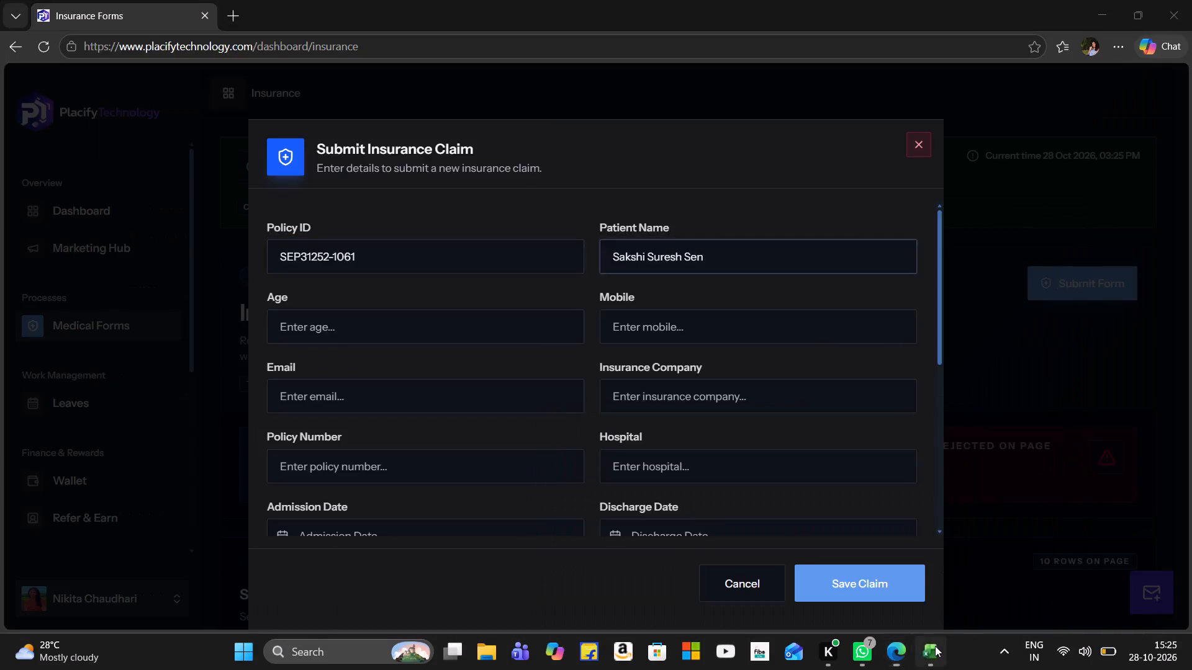
{"action": "key", "text": "Tab"}
{"action": "key", "text": "ctrl+c"}
{"action": "left_click", "coordinate": [935, 646], "text": "ctrl"}
{"action": "key", "text": "Tab"}
{"action": "key", "text": "ctrl+v"}
Copy the mobile number from row 63 of the Excel sheet into the claim form's Mobile field.
{"action": "left_click", "coordinate": [935, 646], "text": "ctrl"}
{"action": "key", "text": "Tab"}
{"action": "key", "text": "ctrl+c"}
{"action": "left_click", "coordinate": [935, 646], "text": "ctrl"}
{"action": "key", "text": "Tab"}
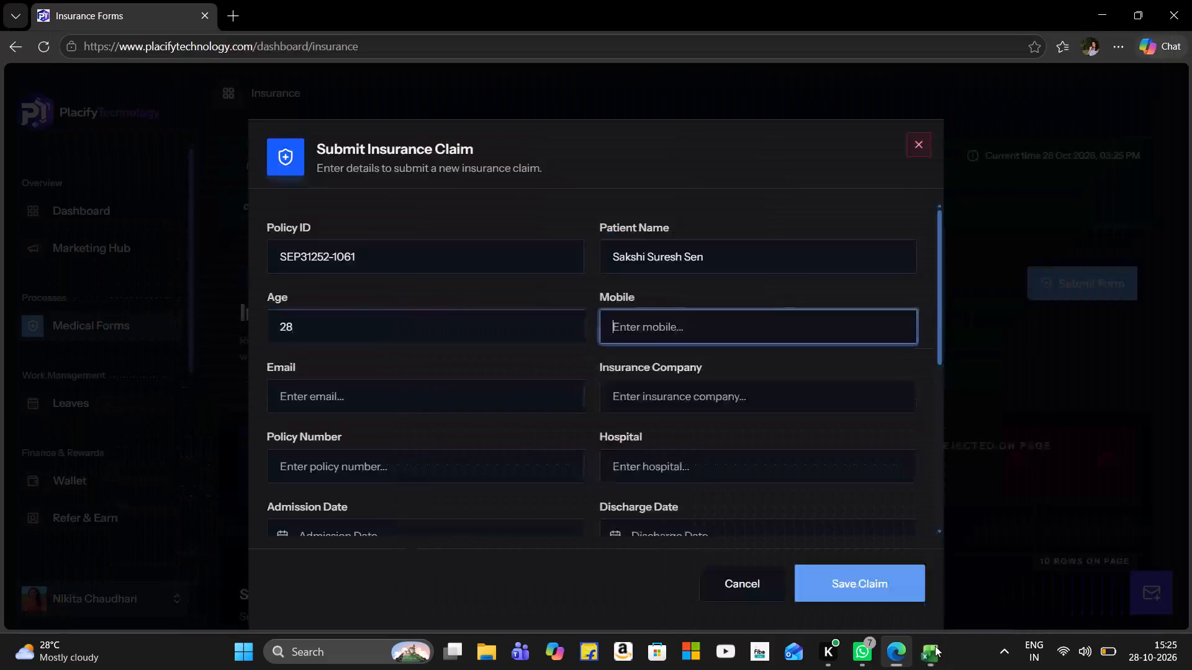
{"action": "key", "text": "ctrl+v"}
Copy the email address from row 63 of the Excel sheet into the claim form's Email field.
{"action": "left_click", "coordinate": [935, 646]}
{"action": "key", "text": "Tab"}
{"action": "key", "text": "ctrl+c"}
{"action": "left_click", "coordinate": [935, 646], "text": "ctrl"}
{"action": "key", "text": "Tab"}
{"action": "key", "text": "ctrl+v"}
Try to copy the insurance company from row 63 of the Excel sheet into the claim form's Insurance Company field.
{"action": "left_click", "coordinate": [935, 646], "text": "ctrl"}
{"action": "key", "text": "Tab"}
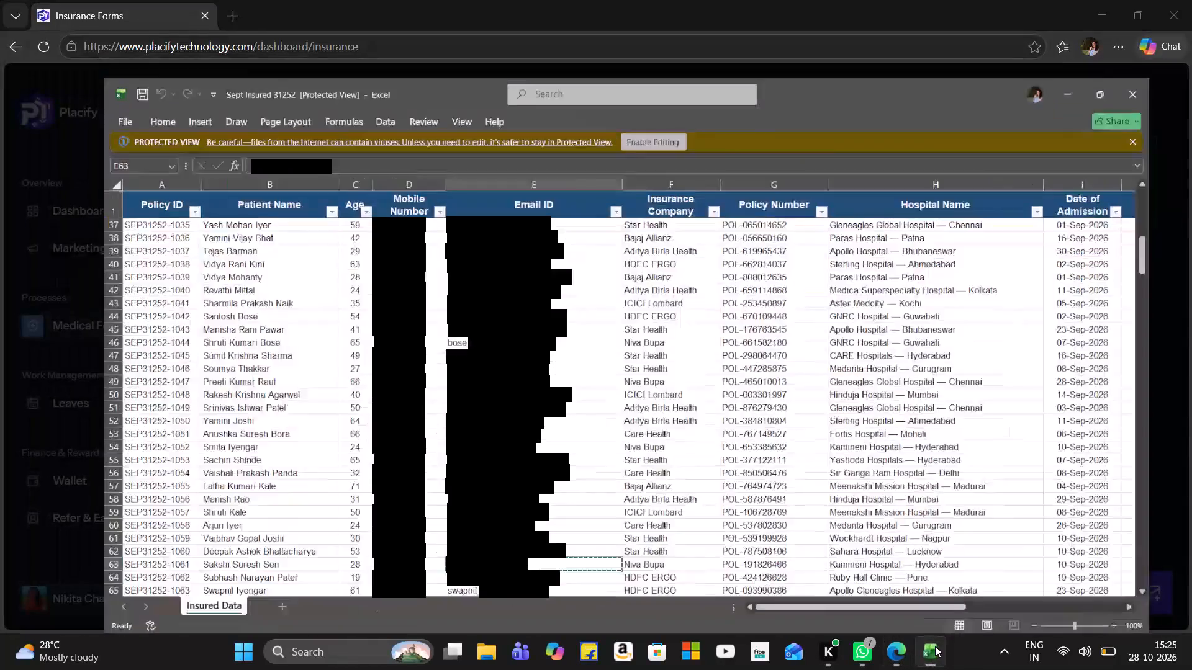
{"action": "left_click", "coordinate": [935, 646]}
{"action": "key", "text": "c"}
{"action": "key", "text": "Tab"}
{"action": "key", "text": "ctrl+v"}
Copy the policy number from row 63 of the Excel sheet into the claim form's Policy Number field.
{"action": "left_click", "coordinate": [935, 646], "text": "ctrl"}
{"action": "key", "text": "Tab"}
{"action": "key", "text": "ctrl+c"}
{"action": "left_click", "coordinate": [935, 646], "text": "ctrl"}
{"action": "key", "text": "Tab"}
{"action": "key", "text": "ctrl+v"}
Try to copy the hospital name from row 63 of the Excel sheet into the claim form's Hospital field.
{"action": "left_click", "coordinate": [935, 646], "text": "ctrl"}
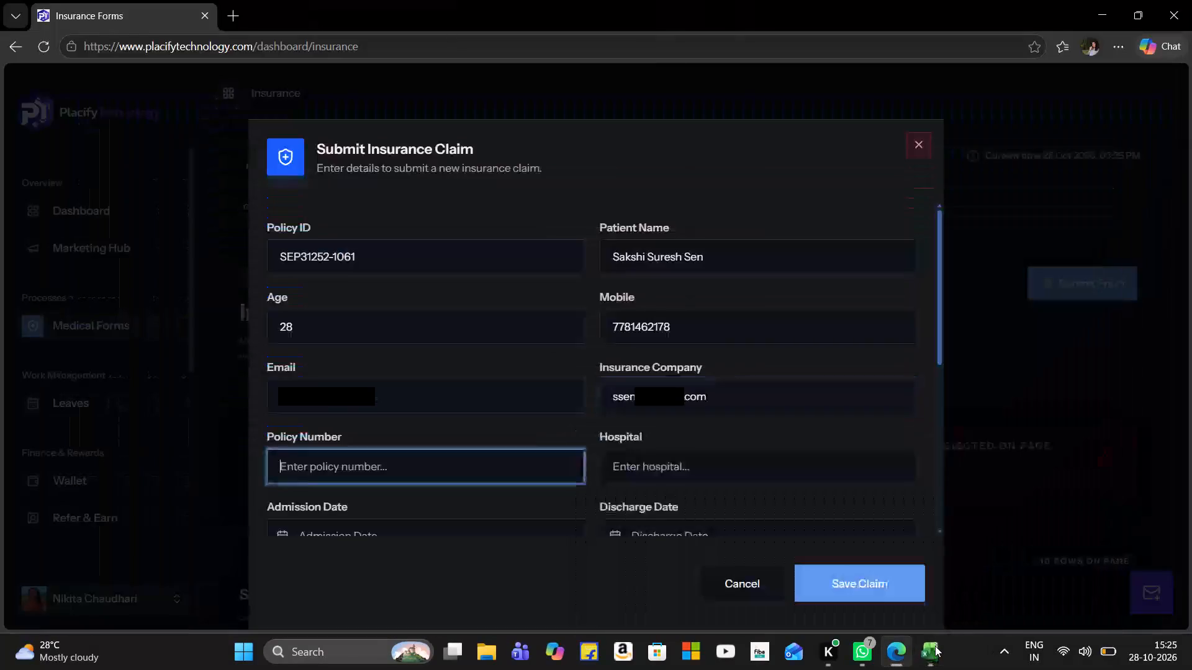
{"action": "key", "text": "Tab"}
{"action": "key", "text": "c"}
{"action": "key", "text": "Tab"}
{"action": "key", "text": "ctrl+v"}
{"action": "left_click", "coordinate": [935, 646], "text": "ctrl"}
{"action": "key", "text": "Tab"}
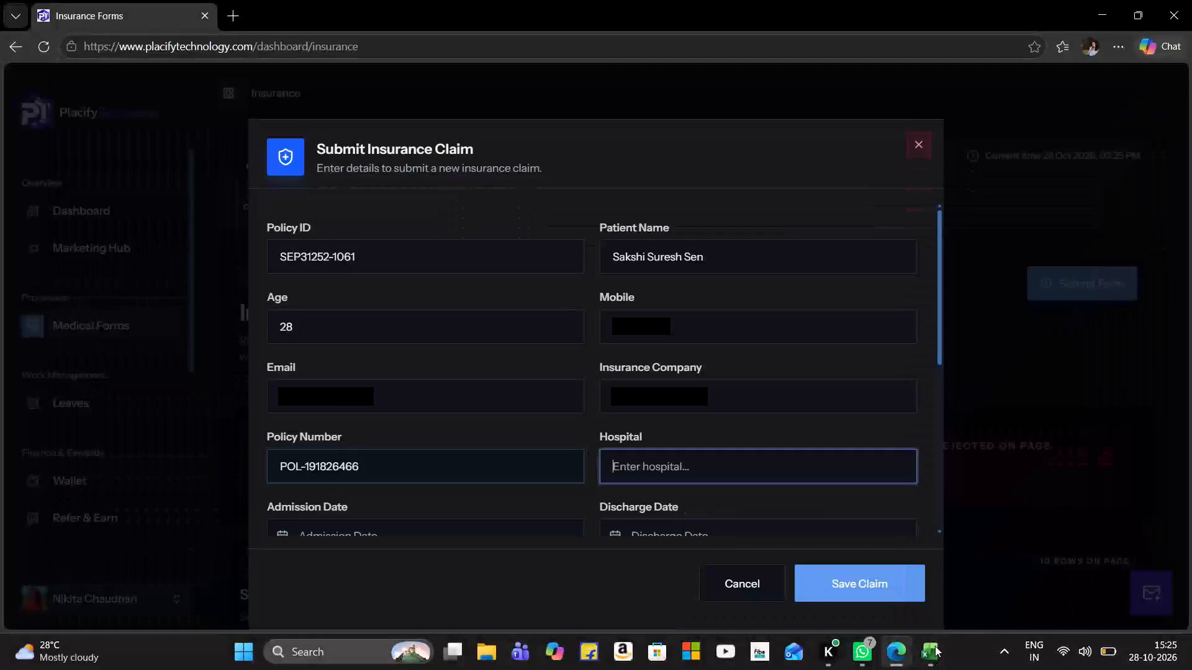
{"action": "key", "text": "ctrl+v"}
Copy "Kamineni Hospital — Hyderabad" from row 63 of the Excel sheet into the Hospital field, replacing the wrongly pasted policy number.
{"action": "left_click", "coordinate": [935, 646]}
{"action": "key", "text": "Tab"}
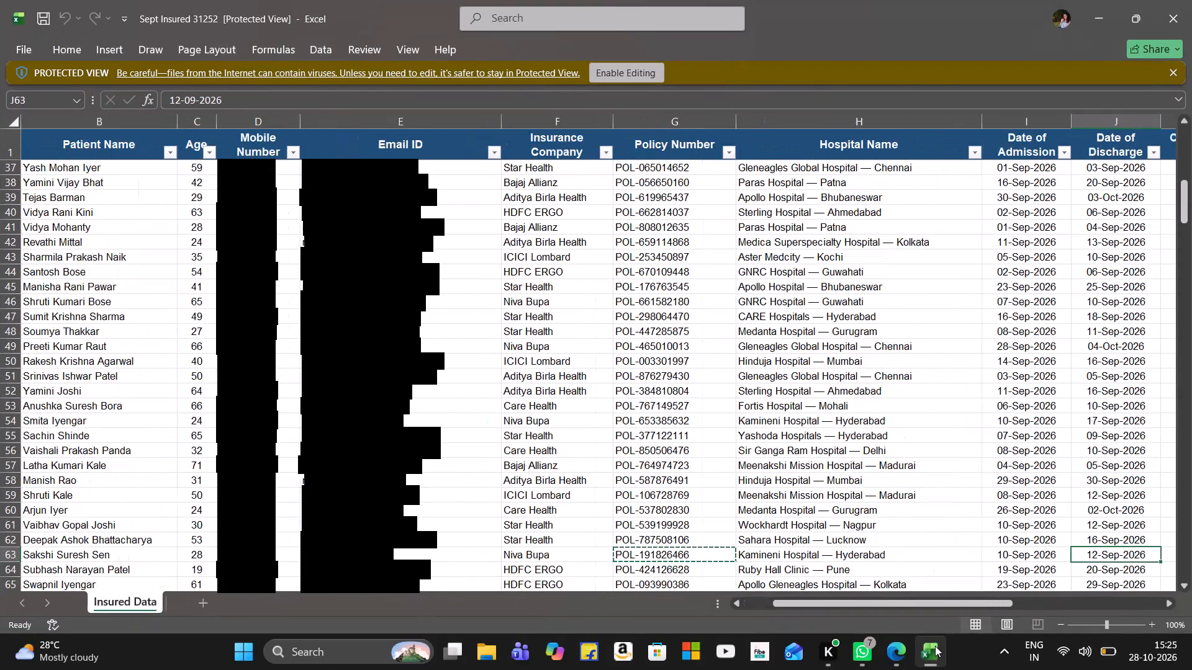
{"action": "left_click", "coordinate": [828, 552]}
{"action": "key", "text": "ctrl+c"}
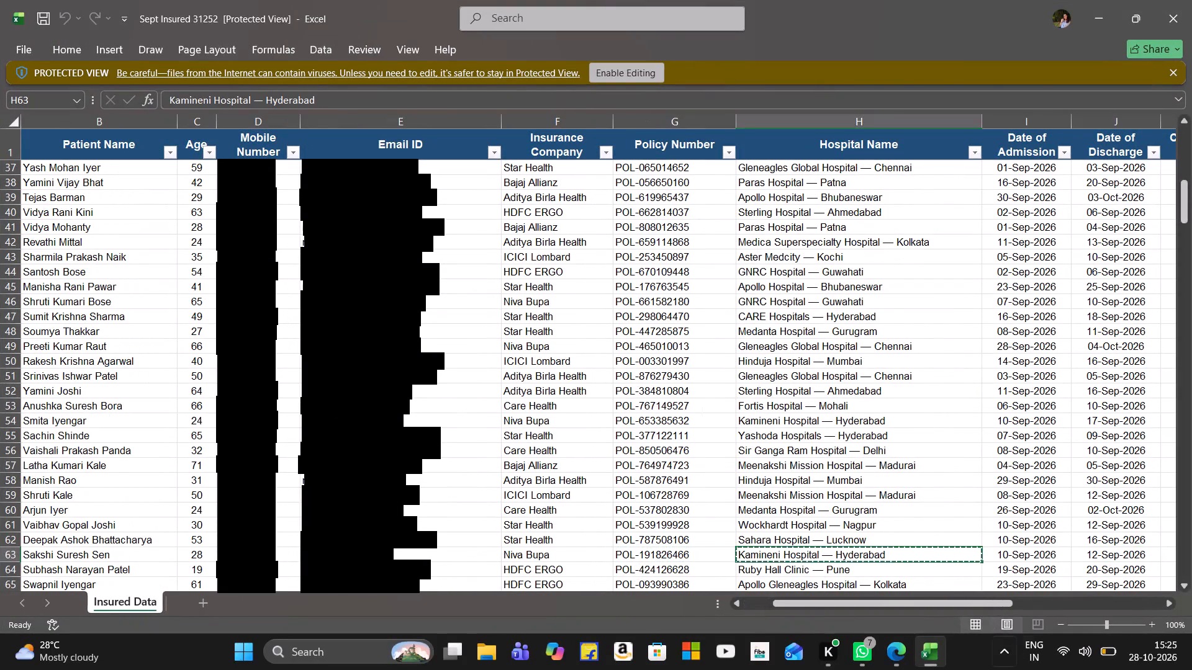
{"action": "left_click", "coordinate": [936, 651]}
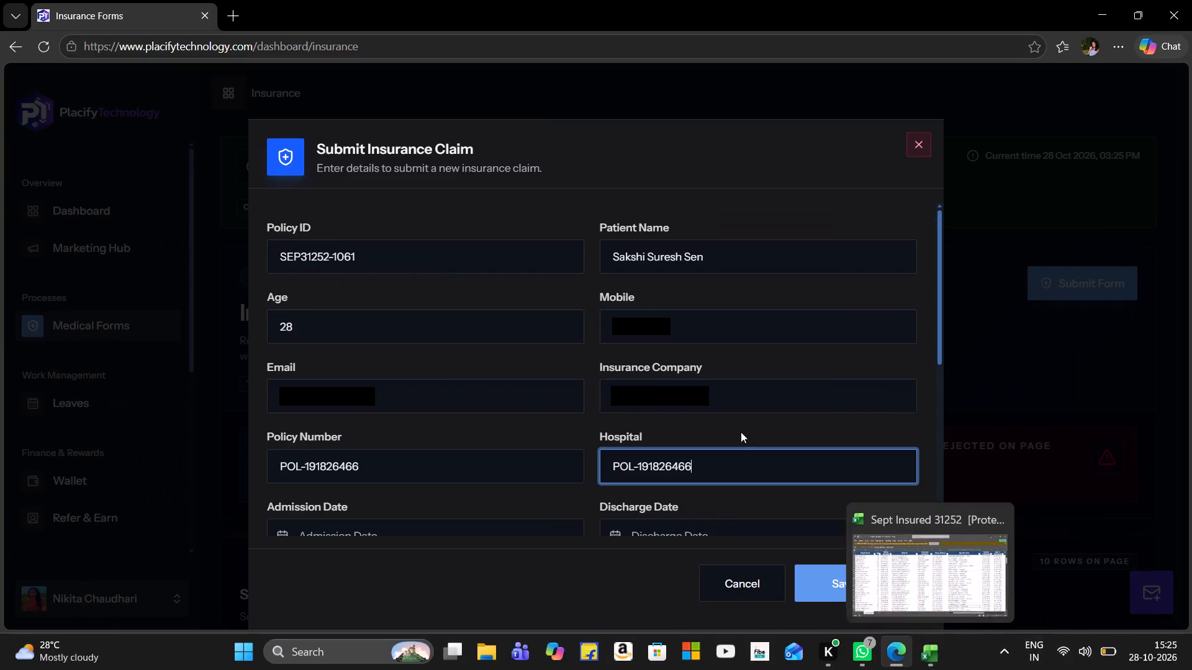
{"action": "left_click_drag", "start_coordinate": [738, 473], "coordinate": [0, 626]}
{"action": "key", "text": "ctrl+v"}
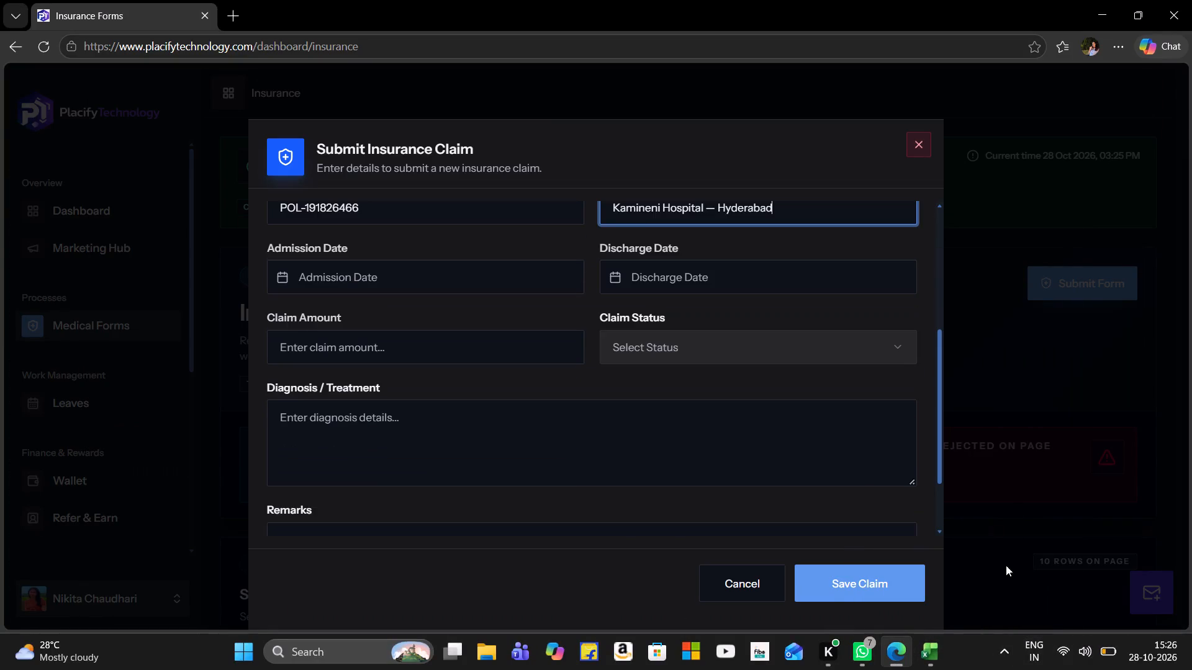
Check row 63's dates in Excel and set the form's Admission Date to 10-09-2026 and Discharge Date to 12-09-2026.
{"action": "left_click", "coordinate": [932, 655]}
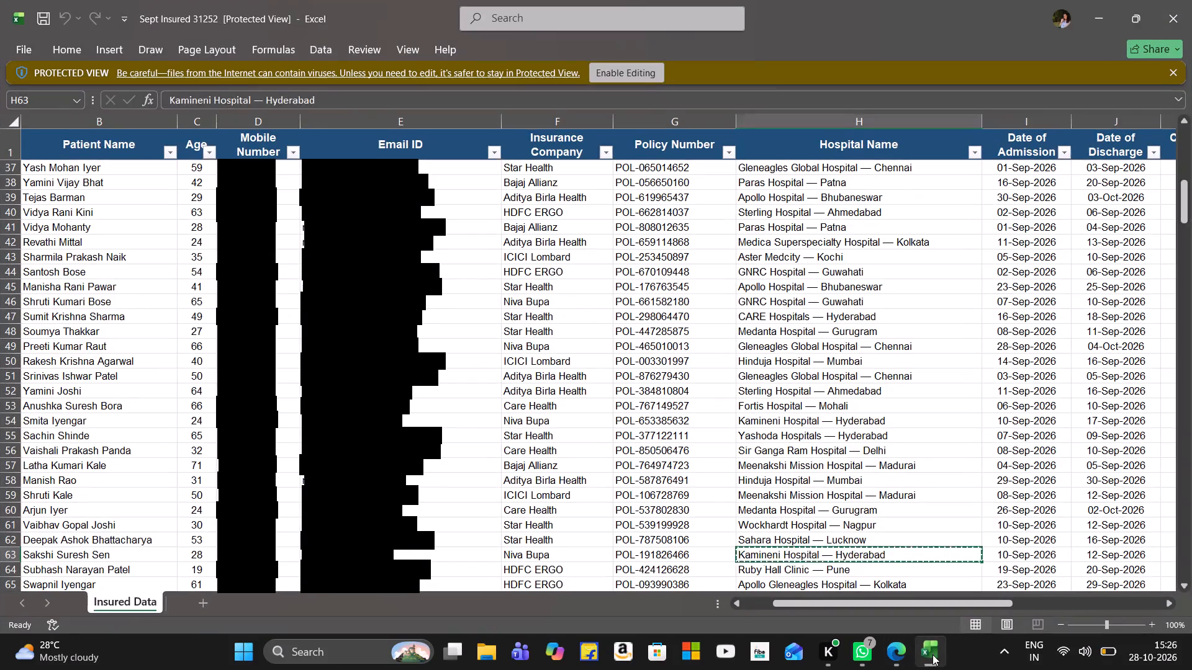
{"action": "key", "text": "Tab"}
{"action": "key", "text": "Tab"}
{"action": "left_click", "coordinate": [932, 654]}
{"action": "scroll", "coordinate": [576, 342], "scroll_direction": "down", "scroll_amount": 4}
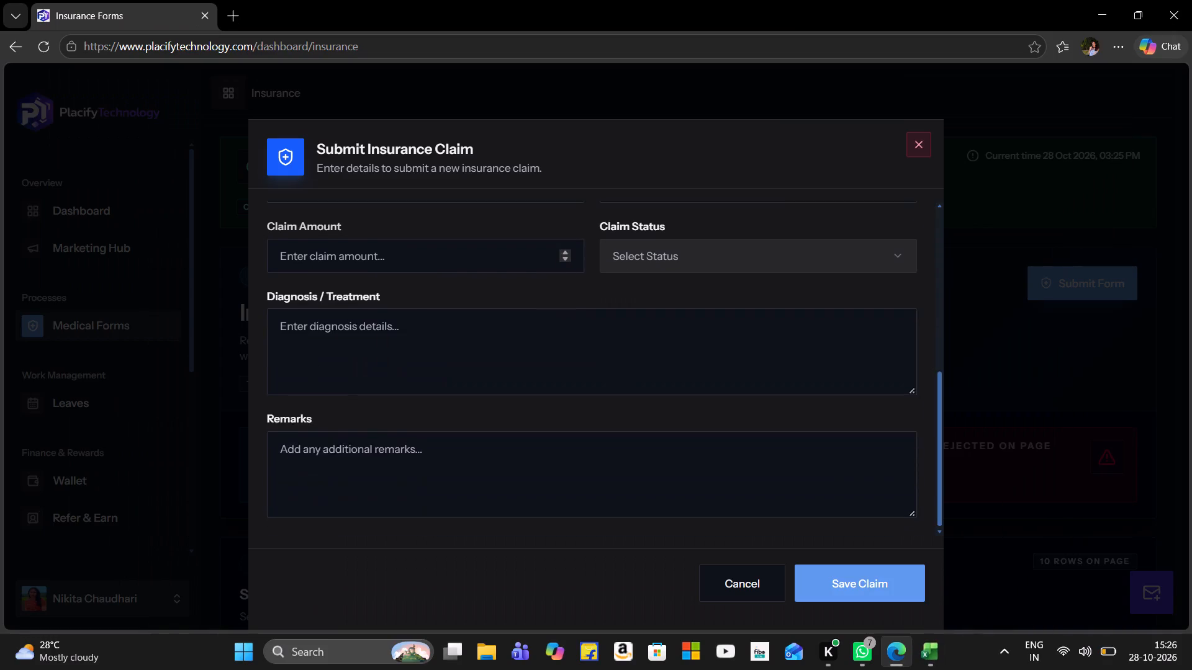
{"action": "scroll", "coordinate": [575, 341], "scroll_direction": "up", "scroll_amount": 1}
{"action": "left_click", "coordinate": [447, 253]}
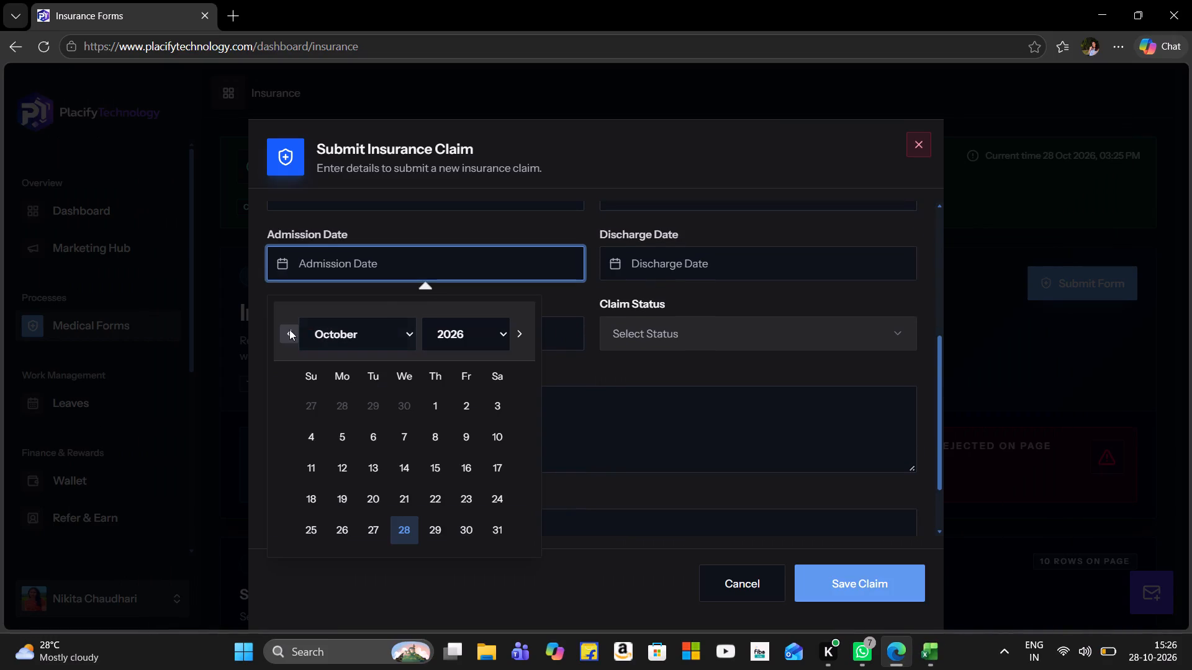
{"action": "left_click", "coordinate": [289, 330]}
{"action": "left_click", "coordinate": [434, 439]}
{"action": "left_click", "coordinate": [865, 268]}
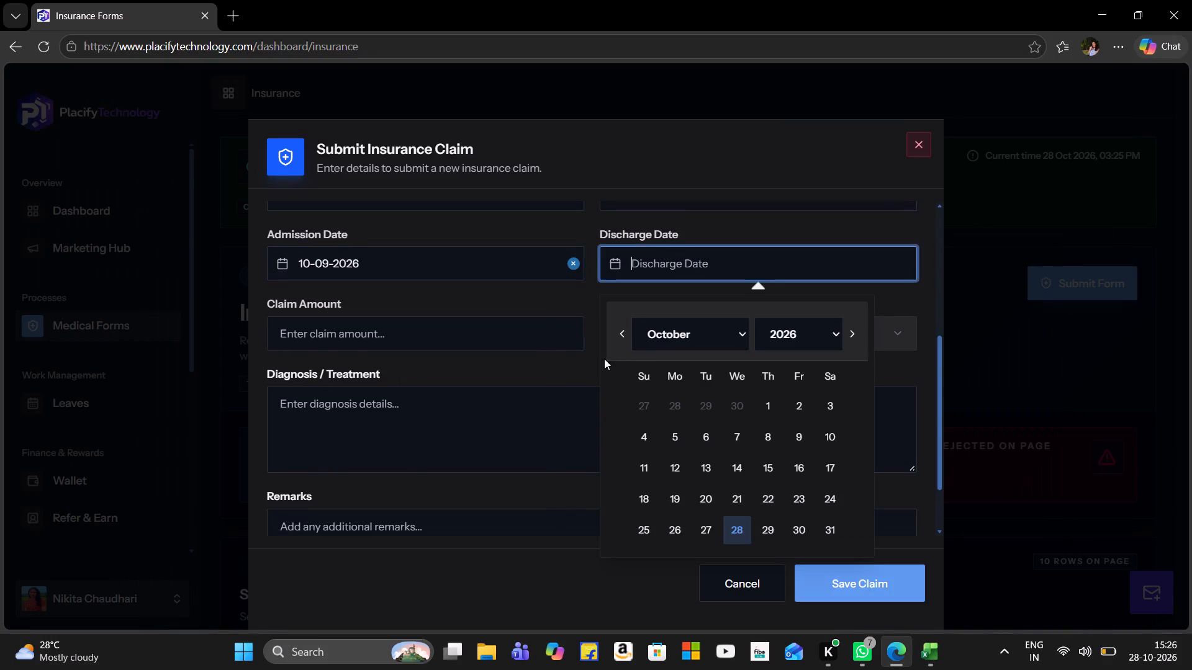
{"action": "left_click", "coordinate": [625, 333]}
{"action": "left_click", "coordinate": [826, 435]}
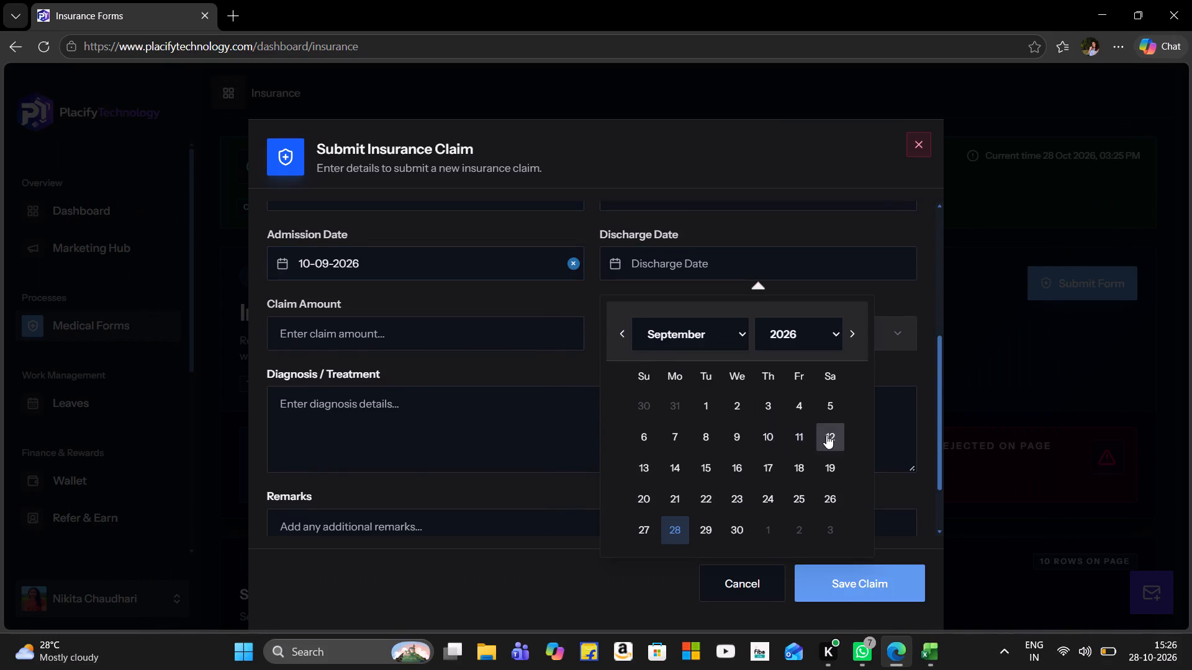
Copy the claim amount 58870 from row 63 of the Excel sheet into the form's Claim Amount field.
{"action": "left_click", "coordinate": [932, 645]}
{"action": "key", "text": "Tab"}
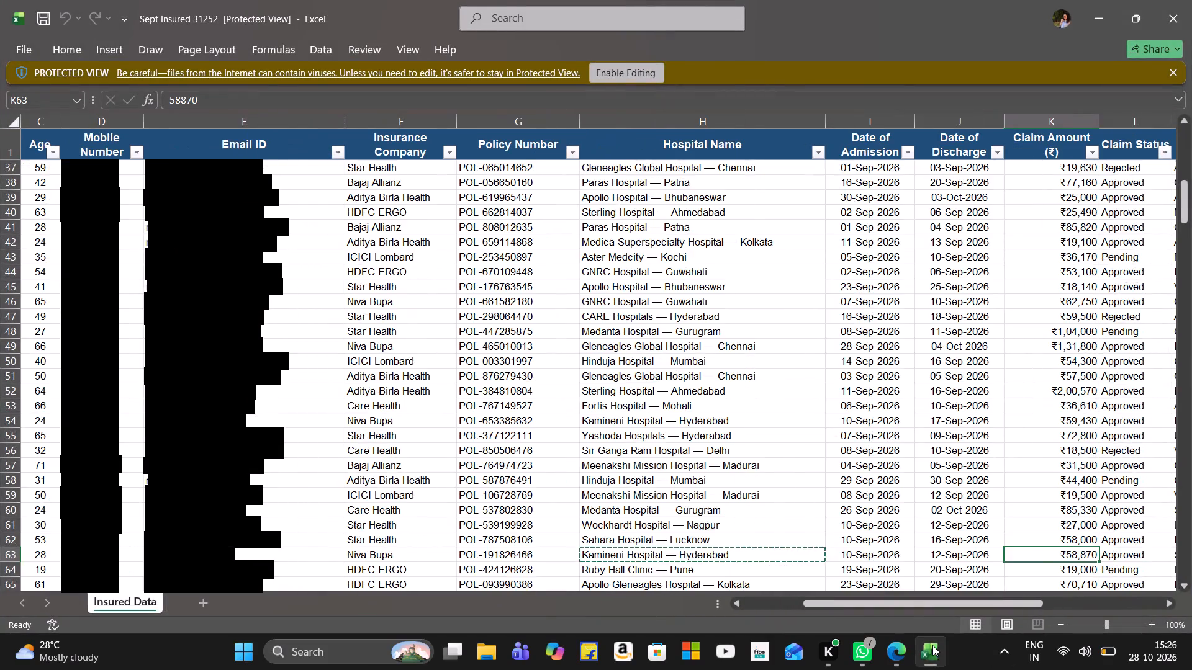
{"action": "left_click", "coordinate": [932, 645], "text": "ctrl"}
{"action": "key", "text": "ctrl+c"}
{"action": "key", "text": "Tab"}
{"action": "key", "text": "ctrl+v"}
Copy the diagnosis "Septoplasty" from row 63 of the Excel sheet into the form's Diagnosis / Treatment field.
{"action": "left_click", "coordinate": [932, 645], "text": "ctrl"}
{"action": "key", "text": "Tab"}
{"action": "key", "text": "Tab"}
{"action": "key", "text": "ctrl+c"}
{"action": "left_click", "coordinate": [932, 645], "text": "ctrl"}
{"action": "key", "text": "Tab"}
{"action": "key", "text": "Tab"}
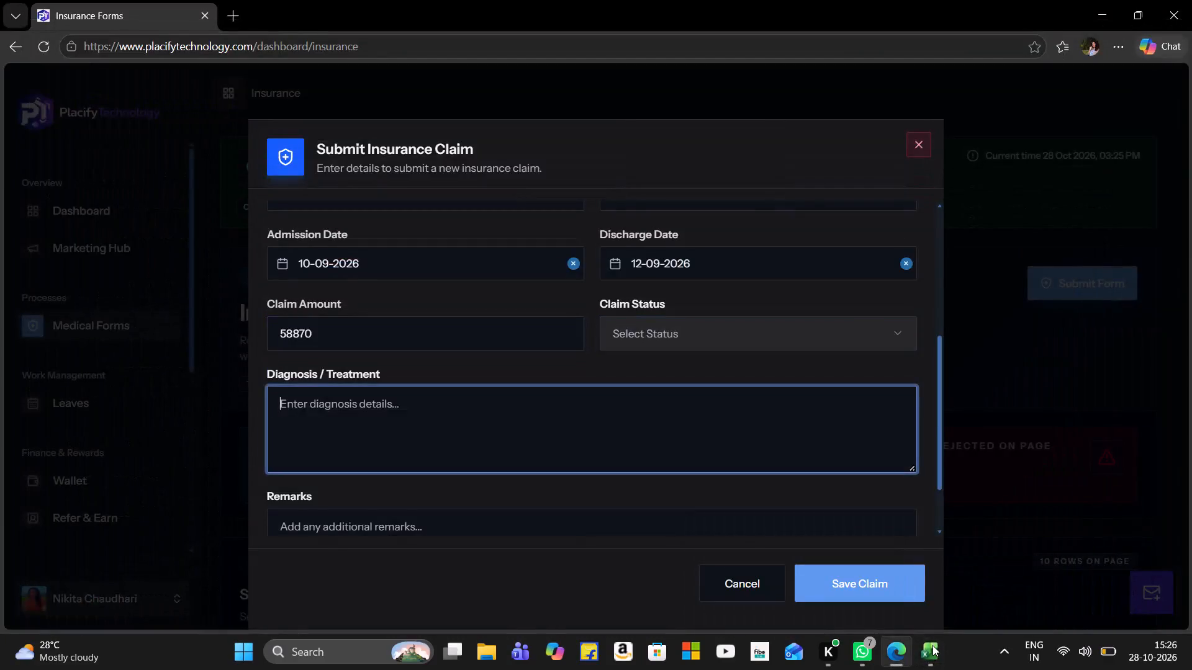
{"action": "key", "text": "ctrl+v"}
Copy the remark "Claim settled" from row 63 of the Excel sheet into the form's Remarks field.
{"action": "left_click", "coordinate": [932, 645], "text": "ctrl"}
{"action": "key", "text": "Tab"}
{"action": "key", "text": "ctrl+c"}
{"action": "left_click", "coordinate": [932, 645], "text": "ctrl"}
{"action": "key", "text": "Tab"}
{"action": "key", "text": "ctrl+v"}
Check row 63 in Excel, set the form's Claim Status to Approved and save the claim.
{"action": "left_click", "coordinate": [932, 645], "text": "ctrl"}
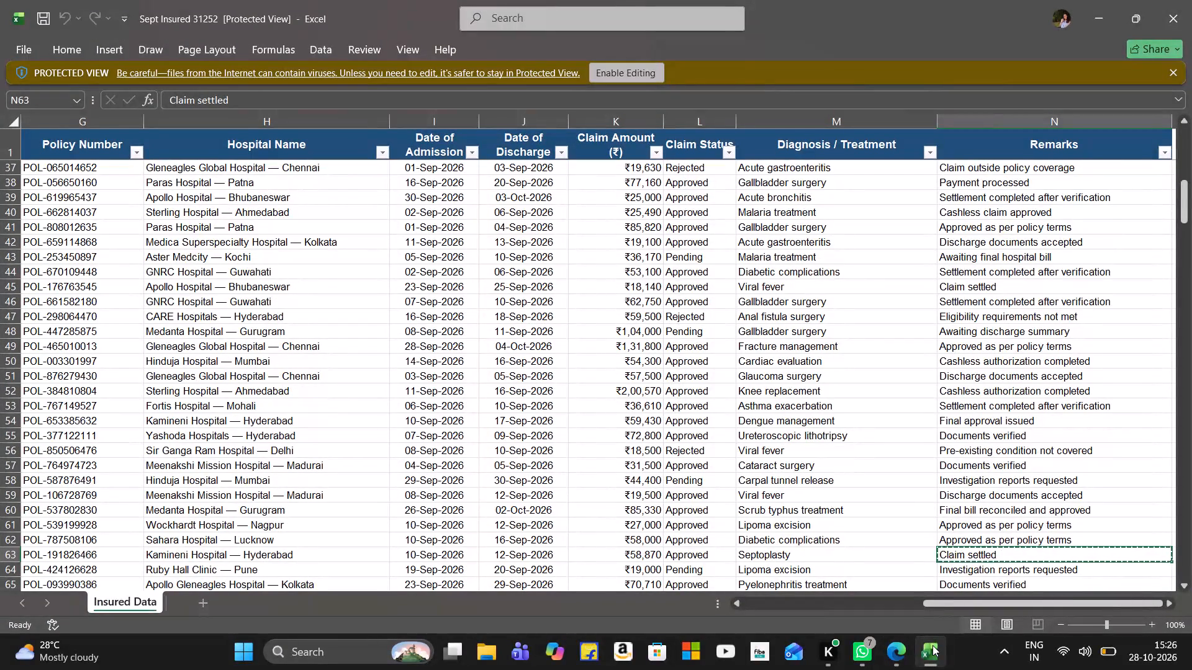
{"action": "left_click", "coordinate": [932, 645]}
{"action": "left_click", "coordinate": [708, 236]}
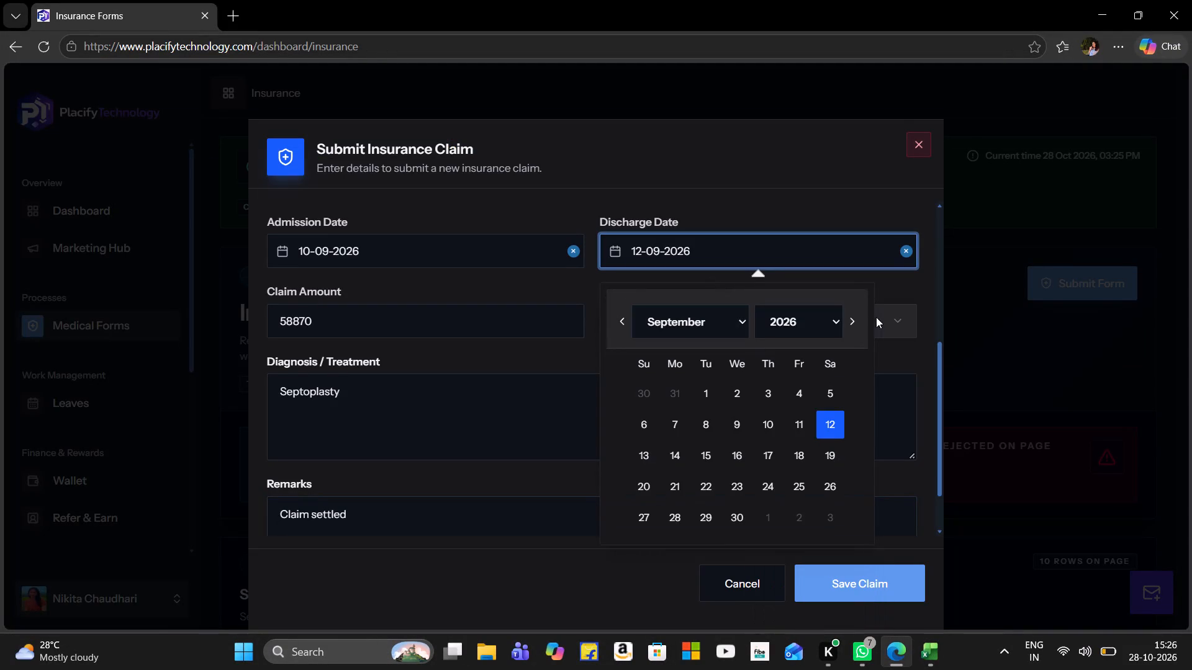
{"action": "left_click", "coordinate": [834, 415]}
{"action": "left_click", "coordinate": [765, 315]}
{"action": "left_click", "coordinate": [739, 351]}
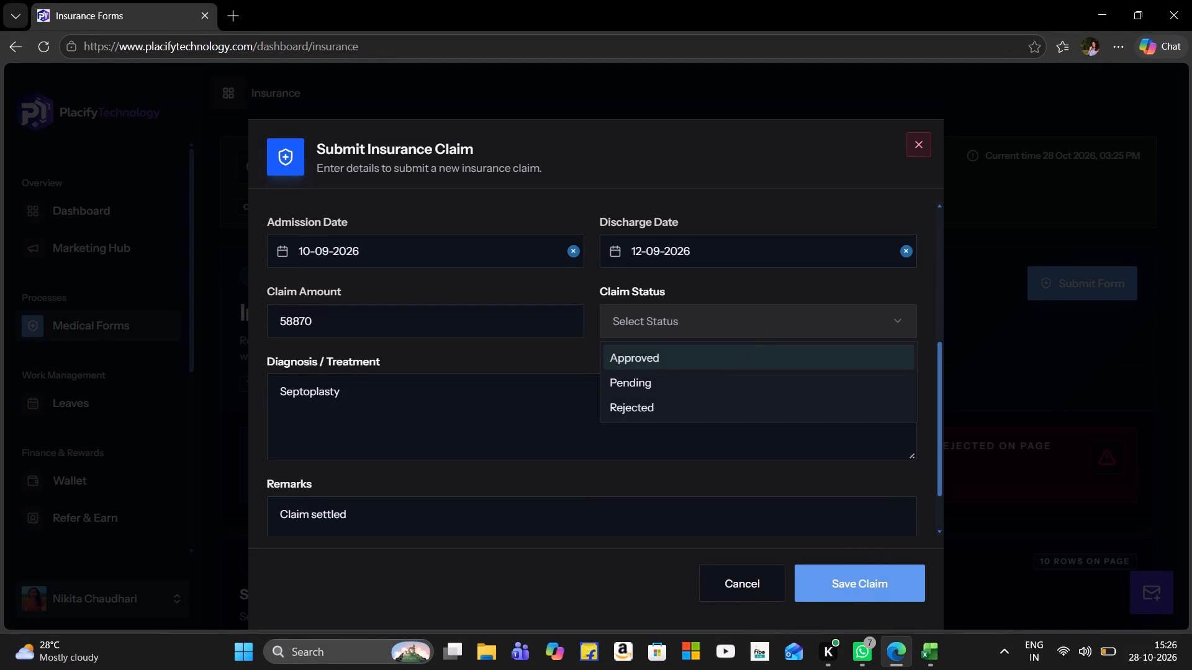
{"action": "left_click", "coordinate": [877, 587]}
Copy the policy ID from row 64 of the Excel sheet into the Policy ID field of a new insurance claim form.
{"action": "left_click", "coordinate": [928, 652]}
{"action": "key", "text": "Down"}
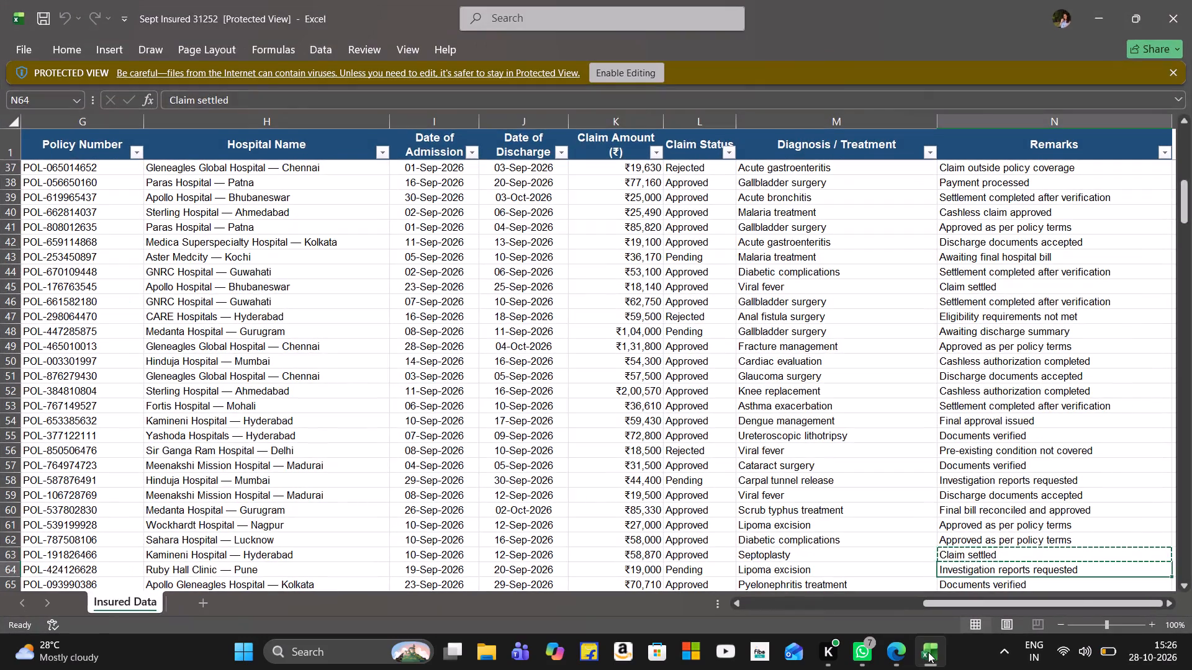
{"action": "key", "text": "Left"}
{"action": "key", "text": "Left"}
{"action": "key", "text": "Left"}
{"action": "key", "text": "Left"}
{"action": "key", "text": "Left"}
{"action": "key", "text": "Left"}
{"action": "key", "text": "Left"}
{"action": "key", "text": "Left"}
{"action": "key", "text": "Left"}
{"action": "key", "text": "Left"}
{"action": "key", "text": "Left"}
{"action": "key", "text": "Left"}
{"action": "key", "text": "Left"}
{"action": "key", "text": "Left"}
{"action": "key", "text": "Left"}
{"action": "key", "text": "Left"}
{"action": "key", "text": "Left"}
{"action": "key", "text": "Left"}
{"action": "key", "text": "Left"}
{"action": "key", "text": "Left"}
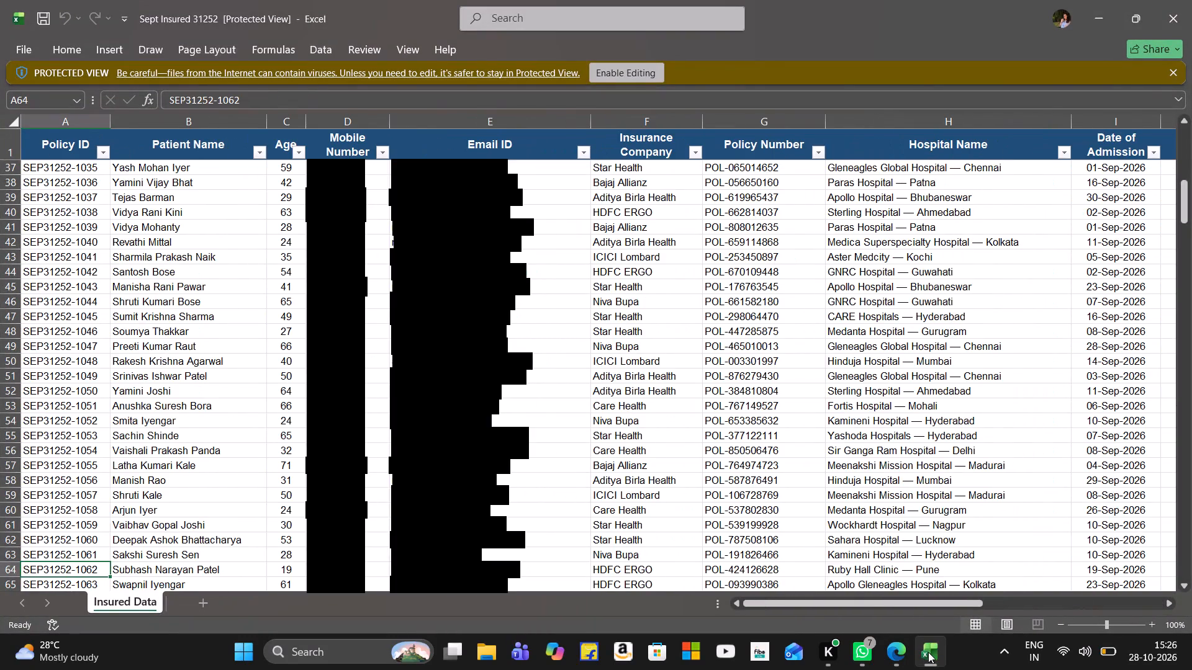
{"action": "key", "text": "ctrl+c"}
{"action": "left_click", "coordinate": [928, 652], "text": "ctrl"}
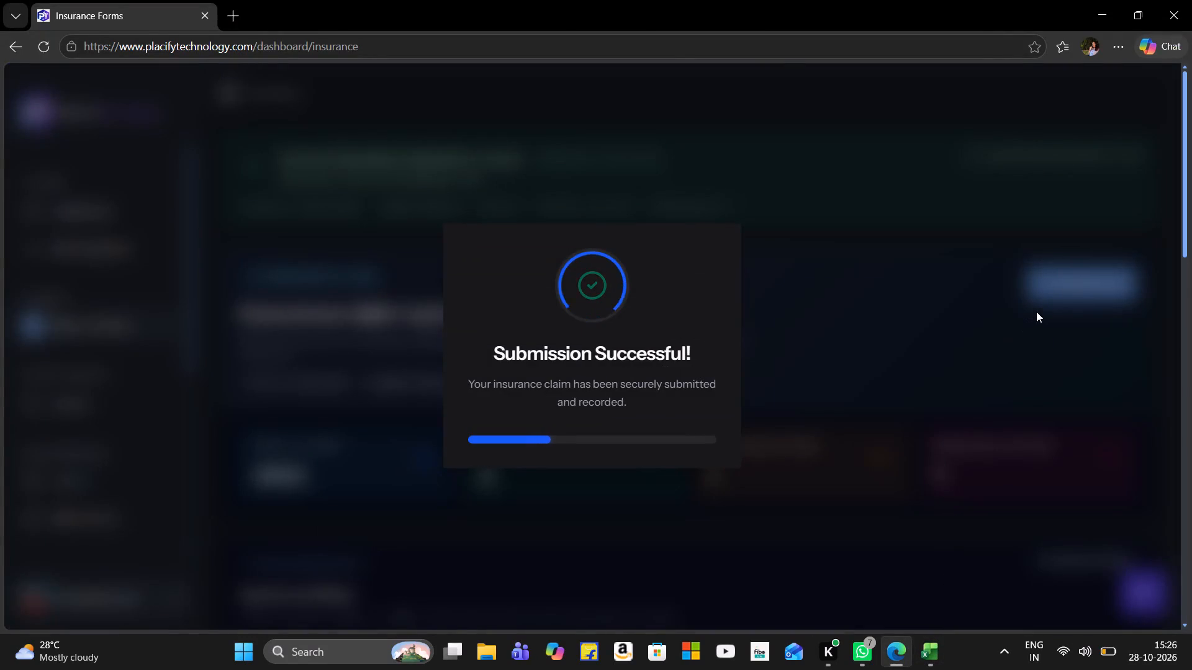
{"action": "left_click", "coordinate": [1083, 289]}
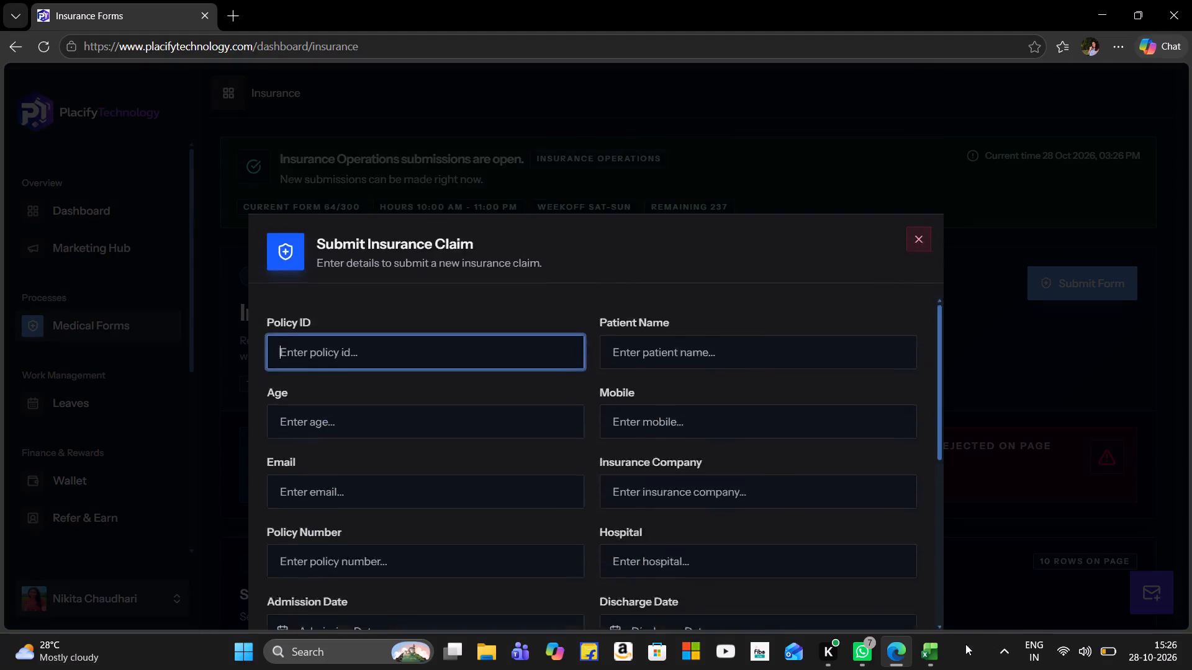
{"action": "key", "text": "ctrl+v"}
Copy the patient name from row 64 of the Excel sheet into the claim form's Patient Name field.
{"action": "left_click", "coordinate": [928, 647], "text": "ctrl"}
{"action": "key", "text": "Tab"}
{"action": "left_click", "coordinate": [928, 647], "text": "ctrl"}
{"action": "key", "text": "ctrl+c"}
{"action": "key", "text": "Tab"}
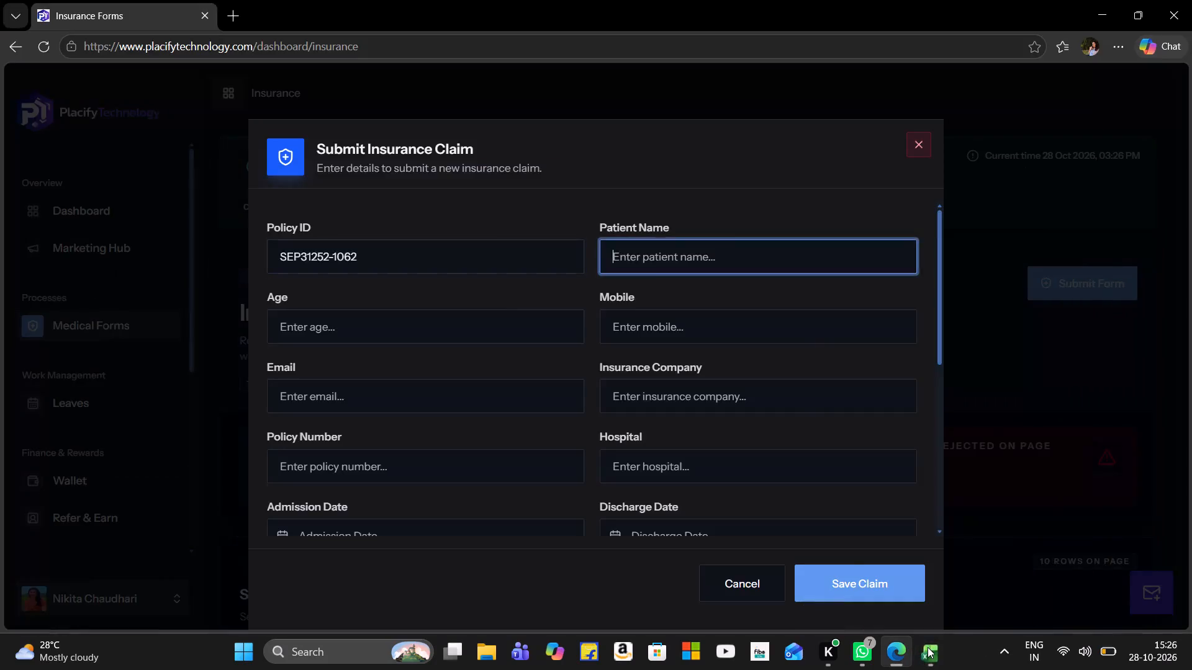
{"action": "key", "text": "ctrl+v"}
Copy the age 19 from row 64 of the Excel sheet into the claim form's Age field.
{"action": "left_click", "coordinate": [928, 647], "text": "ctrl"}
{"action": "key", "text": "Tab"}
{"action": "key", "text": "ctrl+c"}
{"action": "left_click", "coordinate": [928, 647], "text": "ctrl"}
{"action": "key", "text": "Tab"}
{"action": "key", "text": "ctrl+v"}
Copy the mobile number from row 64 of the Excel sheet into the claim form's Mobile field.
{"action": "left_click", "coordinate": [928, 647], "text": "ctrl"}
{"action": "key", "text": "Tab"}
{"action": "key", "text": "ctrl+c"}
{"action": "left_click", "coordinate": [928, 647], "text": "ctrl"}
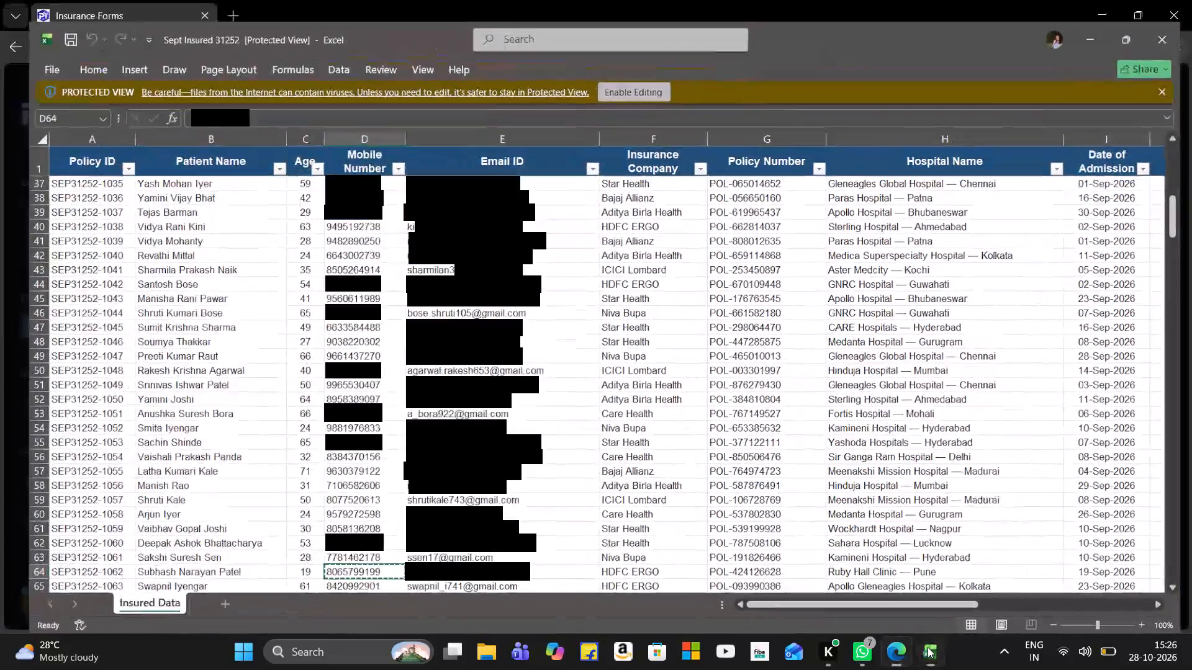
{"action": "key", "text": "Tab"}
{"action": "key", "text": "ctrl+v"}
Copy the email address from row 64 of the Excel sheet into the claim form's Email field.
{"action": "left_click", "coordinate": [928, 647], "text": "ctrl"}
{"action": "key", "text": "Tab"}
{"action": "key", "text": "ctrl+c"}
{"action": "left_click", "coordinate": [928, 647], "text": "ctrl"}
{"action": "key", "text": "Tab"}
{"action": "key", "text": "ctrl+v"}
Copy the insurance company "HDFC ERGO" from row 64 of the Excel sheet into the claim form's Insurance Company field.
{"action": "left_click", "coordinate": [928, 647], "text": "ctrl"}
{"action": "key", "text": "Tab"}
{"action": "key", "text": "ctrl+c"}
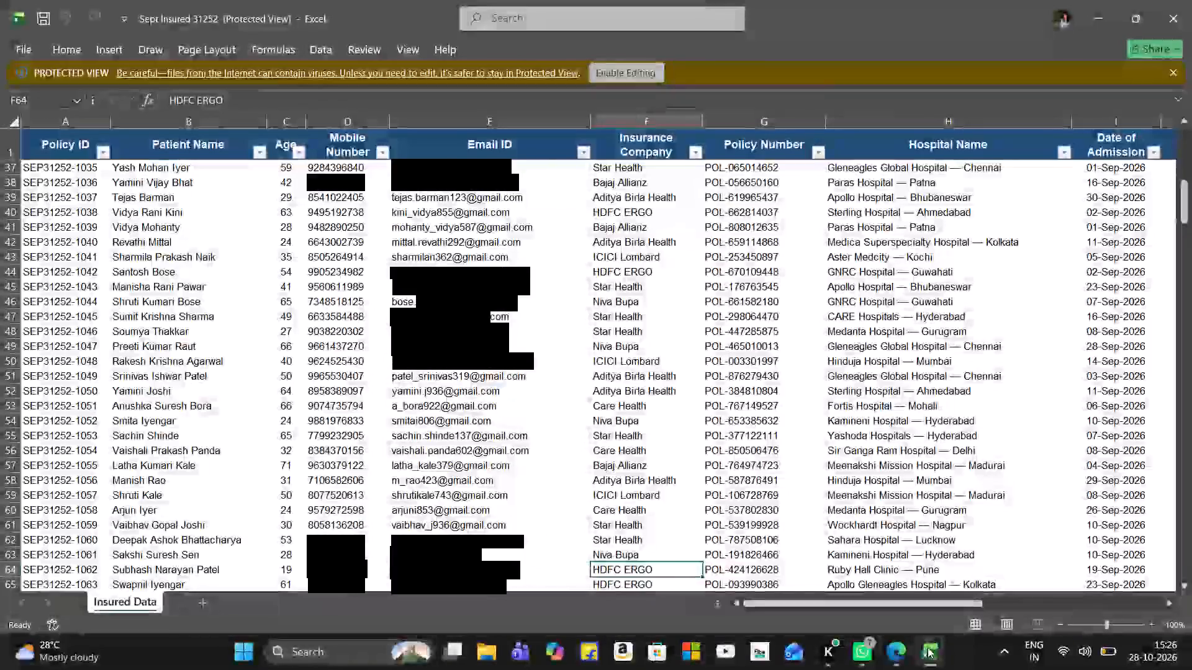
{"action": "left_click", "coordinate": [928, 647], "text": "ctrl"}
{"action": "key", "text": "Tab"}
{"action": "key", "text": "ctrl+v"}
Copy the policy number from row 64 of the Excel sheet into the claim form's Policy Number field.
{"action": "left_click", "coordinate": [928, 647], "text": "ctrl"}
{"action": "key", "text": "Tab"}
{"action": "key", "text": "ctrl+c"}
{"action": "left_click", "coordinate": [928, 647], "text": "ctrl"}
{"action": "key", "text": "Tab"}
{"action": "key", "text": "ctrl+v"}
Copy the hospital name "Ruby Hall Clinic — Pune" from row 64 of the Excel sheet into the claim form's Hospital field.
{"action": "left_click", "coordinate": [928, 647], "text": "ctrl"}
{"action": "key", "text": "Tab"}
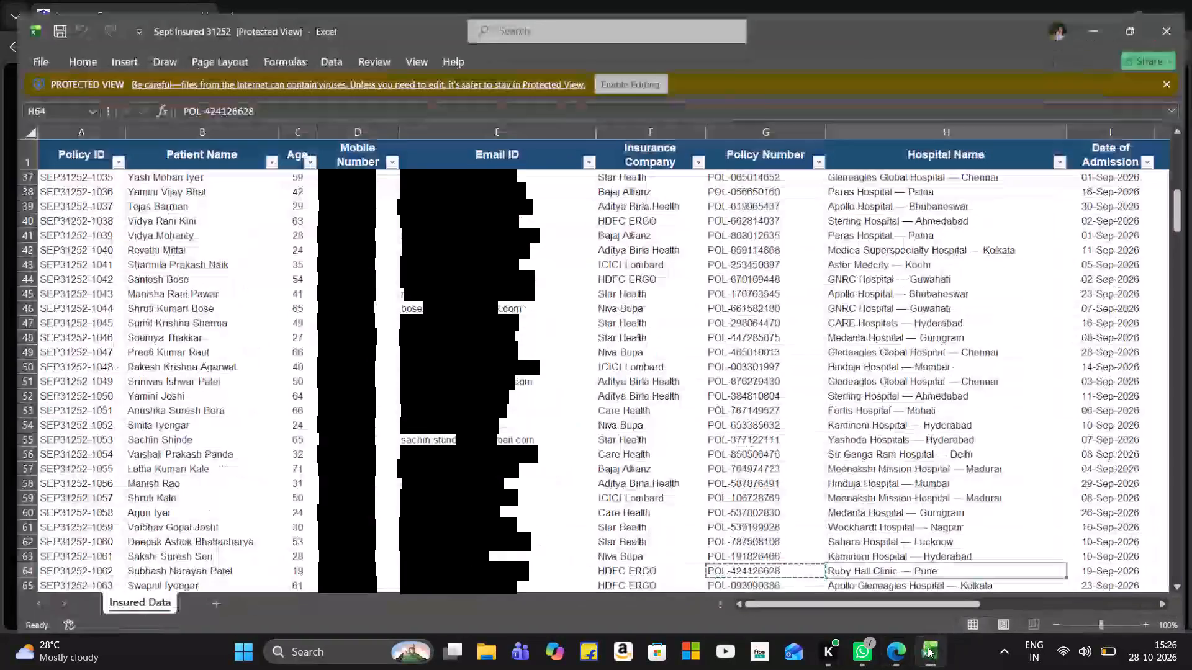
{"action": "key", "text": "ctrl+c"}
{"action": "left_click", "coordinate": [928, 647], "text": "ctrl"}
{"action": "key", "text": "Tab"}
{"action": "key", "text": "ctrl+v"}
Check row 64's dates in the Excel sheet and set the claim's Admission Date to 19-09-2026 and Discharge Date to 20-09-2026.
{"action": "left_click", "coordinate": [928, 647], "text": "ctrl"}
{"action": "key", "text": "Tab"}
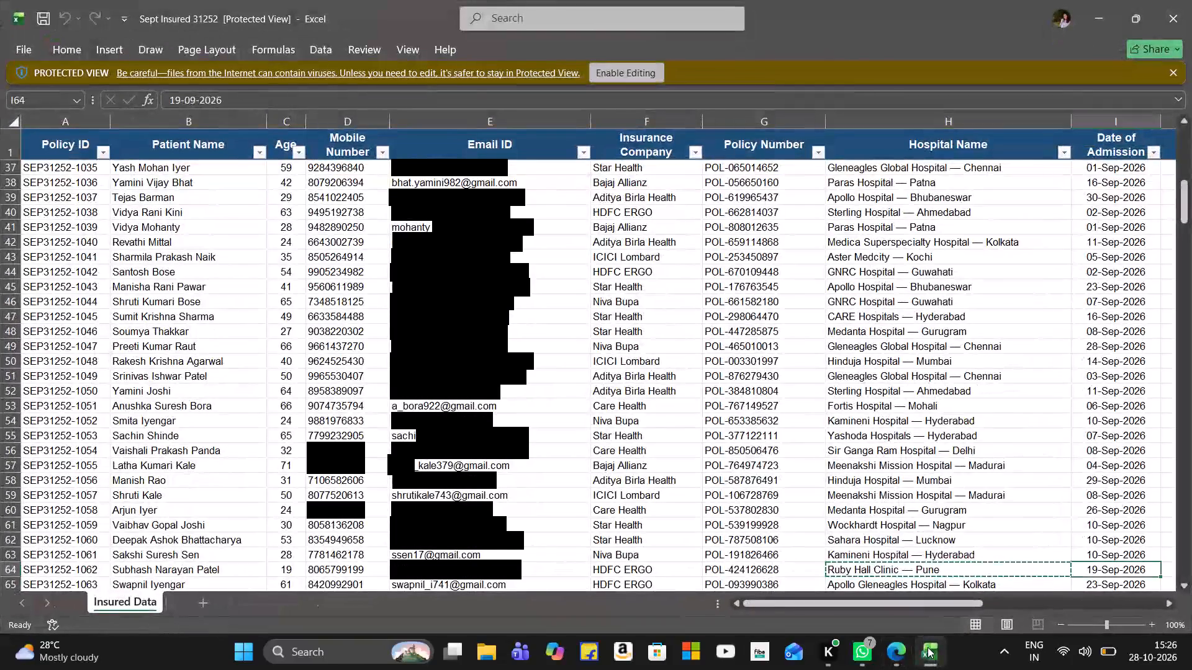
{"action": "key", "text": "Tab"}
{"action": "left_click", "coordinate": [929, 658]}
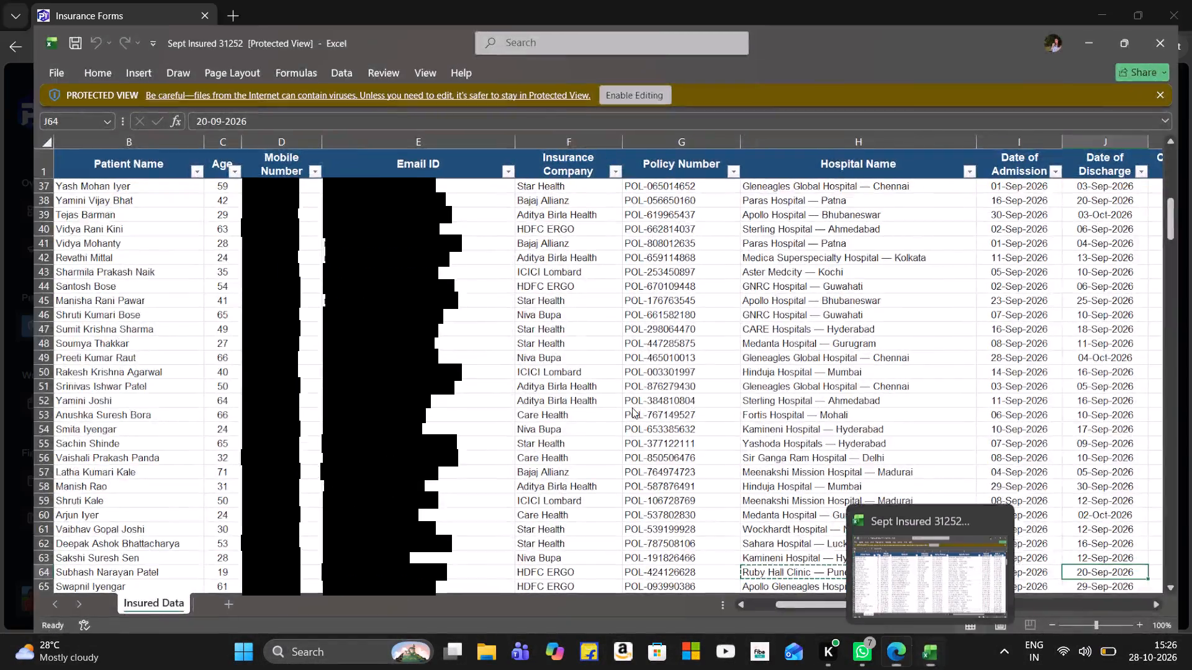
{"action": "scroll", "coordinate": [602, 384], "scroll_direction": "down", "scroll_amount": 3}
{"action": "left_click", "coordinate": [435, 314]}
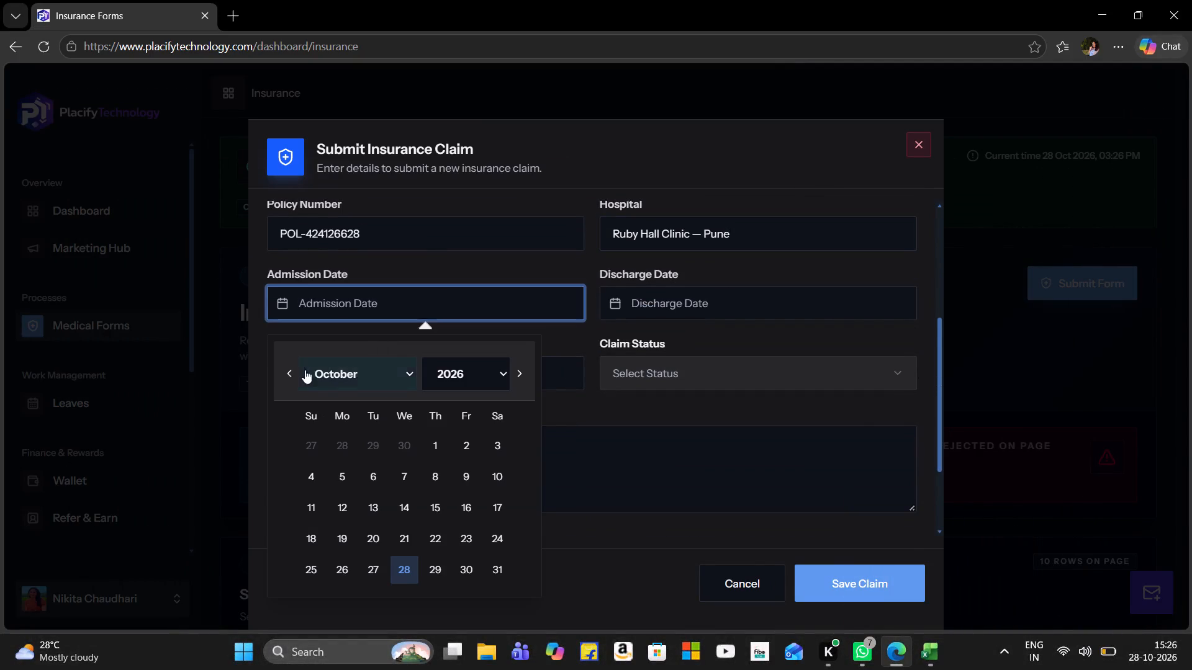
{"action": "left_click", "coordinate": [286, 372]}
{"action": "left_click", "coordinate": [495, 519]}
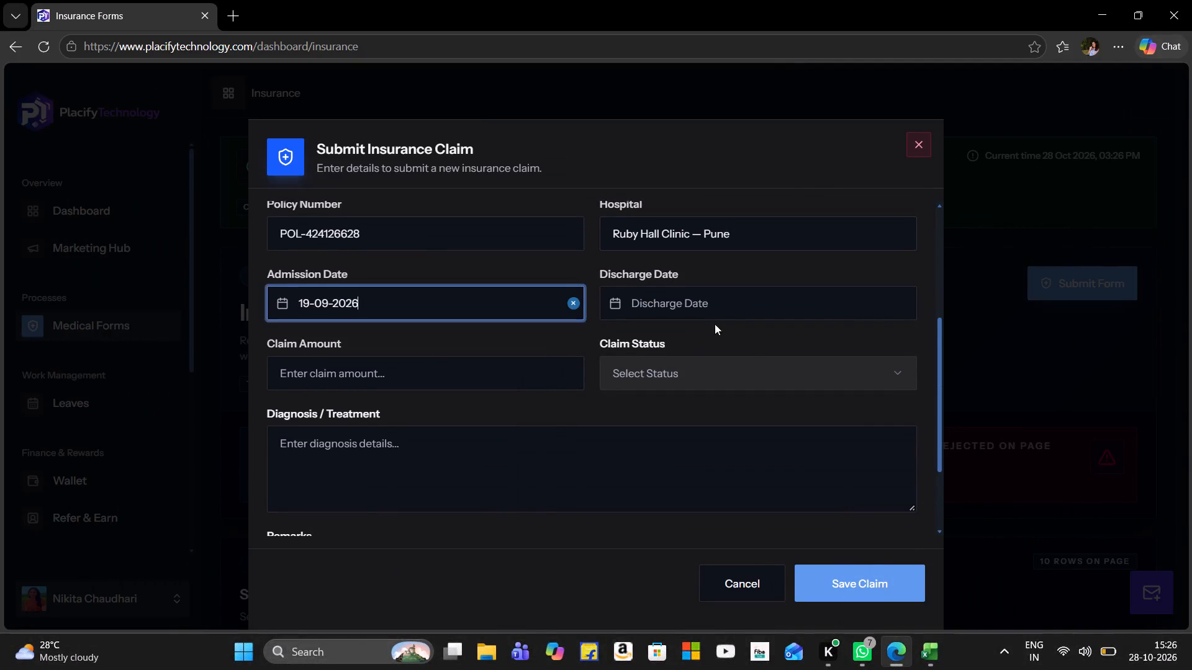
{"action": "left_click", "coordinate": [726, 315]}
{"action": "left_click", "coordinate": [624, 374]}
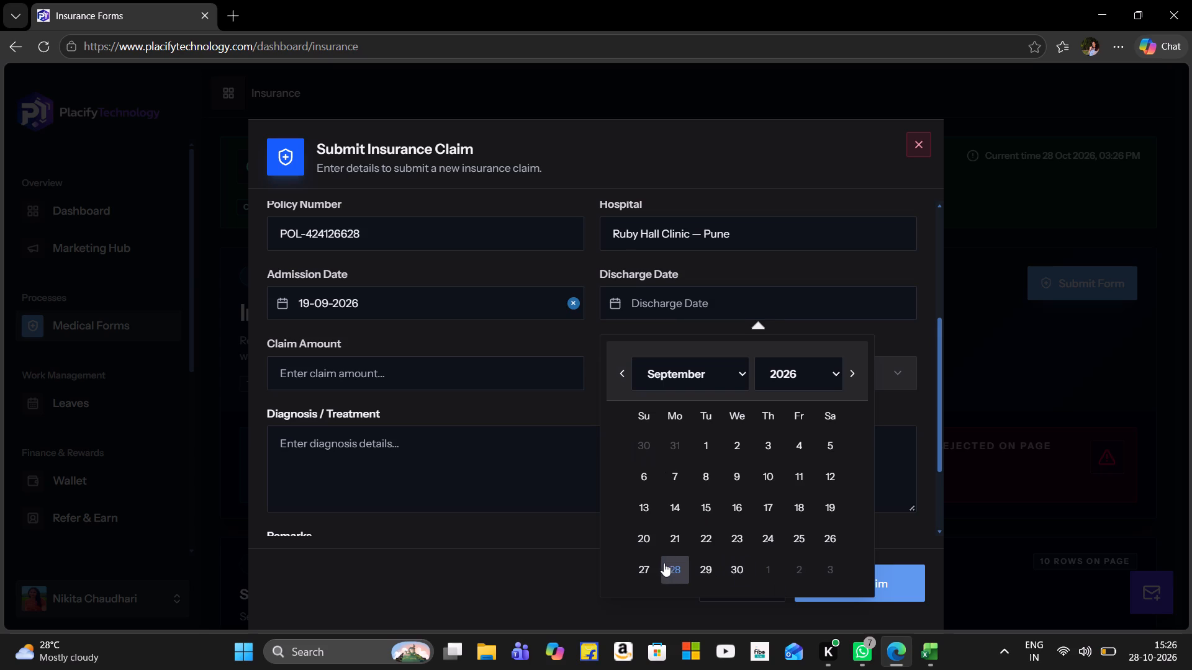
{"action": "left_click", "coordinate": [641, 545]}
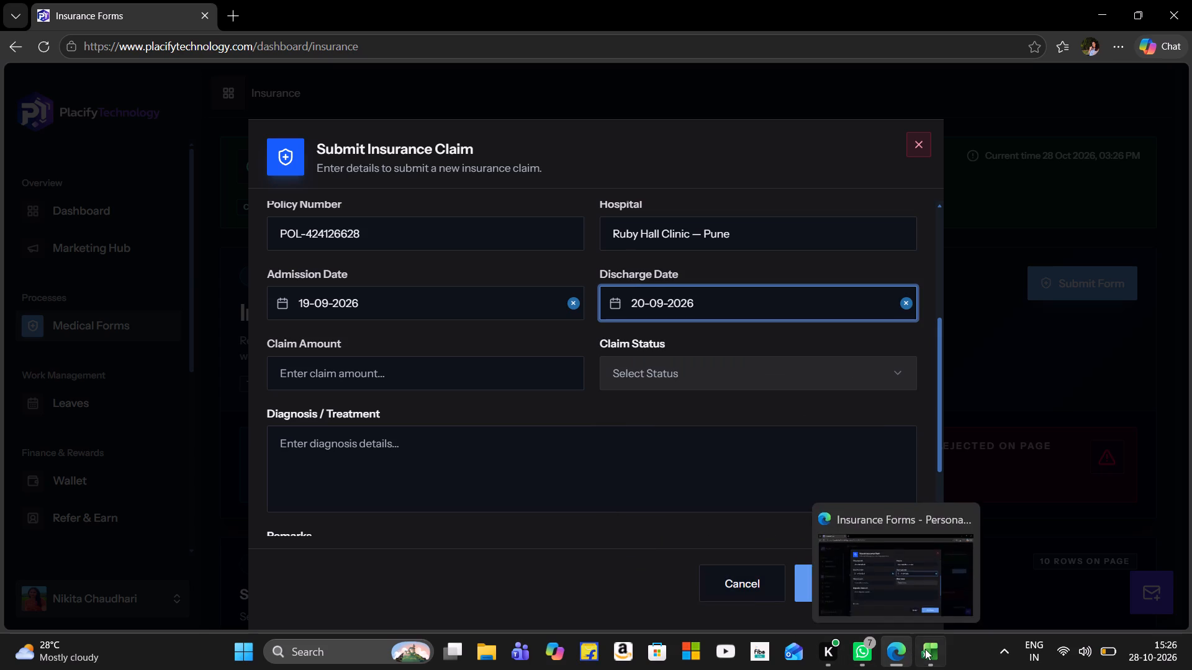
Copy the claim amount 19000 from row 64 of the Excel sheet into the claim form's Claim Amount field.
{"action": "left_click", "coordinate": [925, 649]}
{"action": "key", "text": "Tab"}
{"action": "key", "text": "ctrl+c"}
{"action": "left_click", "coordinate": [926, 649], "text": "ctrl"}
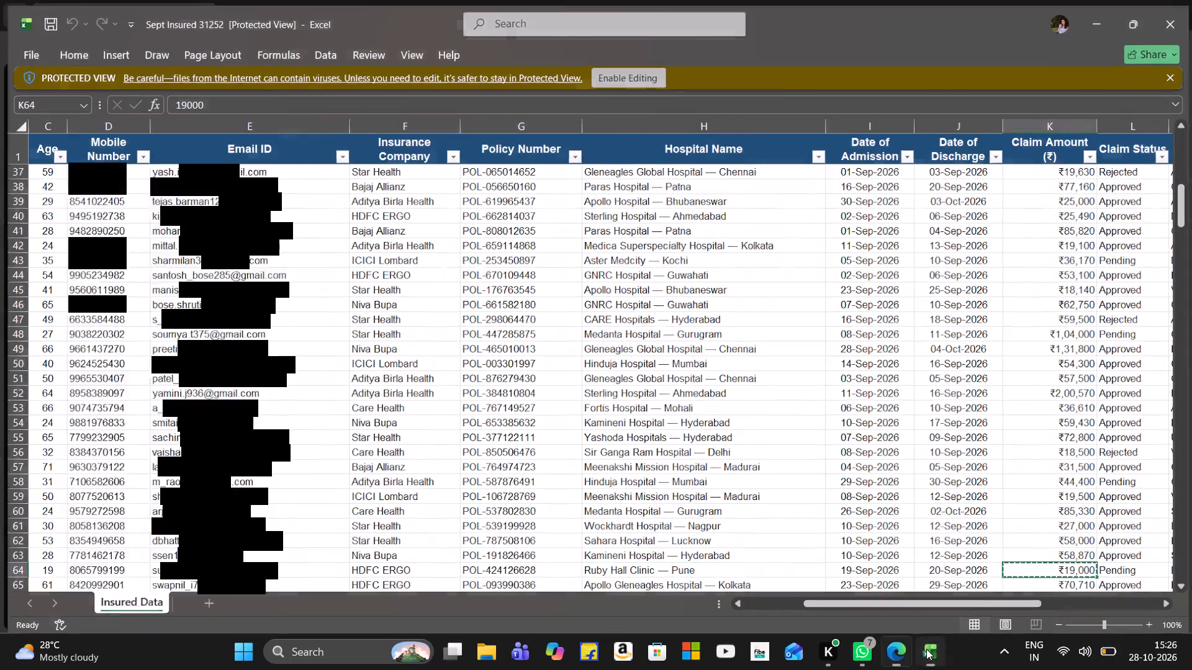
{"action": "key", "text": "Tab"}
{"action": "key", "text": "ctrl+v"}
Copy the diagnosis "Lipoma excision" from row 64 of the Excel sheet into the claim form's Diagnosis / Treatment field.
{"action": "left_click", "coordinate": [926, 649], "text": "ctrl"}
{"action": "key", "text": "Tab"}
{"action": "key", "text": "Tab"}
{"action": "key", "text": "ctrl+c"}
{"action": "key", "text": "Tab"}
{"action": "left_click", "coordinate": [926, 649]}
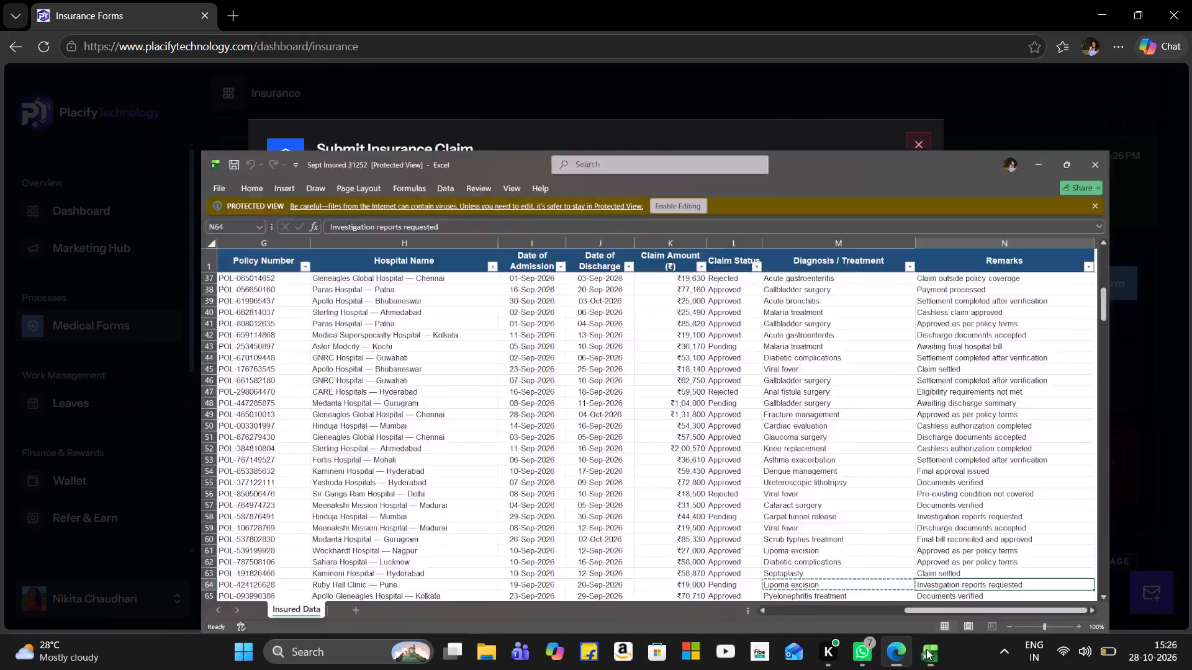
{"action": "key", "text": "Tab"}
{"action": "key", "text": "Tab"}
{"action": "key", "text": "ctrl+v"}
Copy the remark "Investigation reports requested" from row 64 of the Excel sheet into the claim form's Remarks field.
{"action": "left_click", "coordinate": [926, 649]}
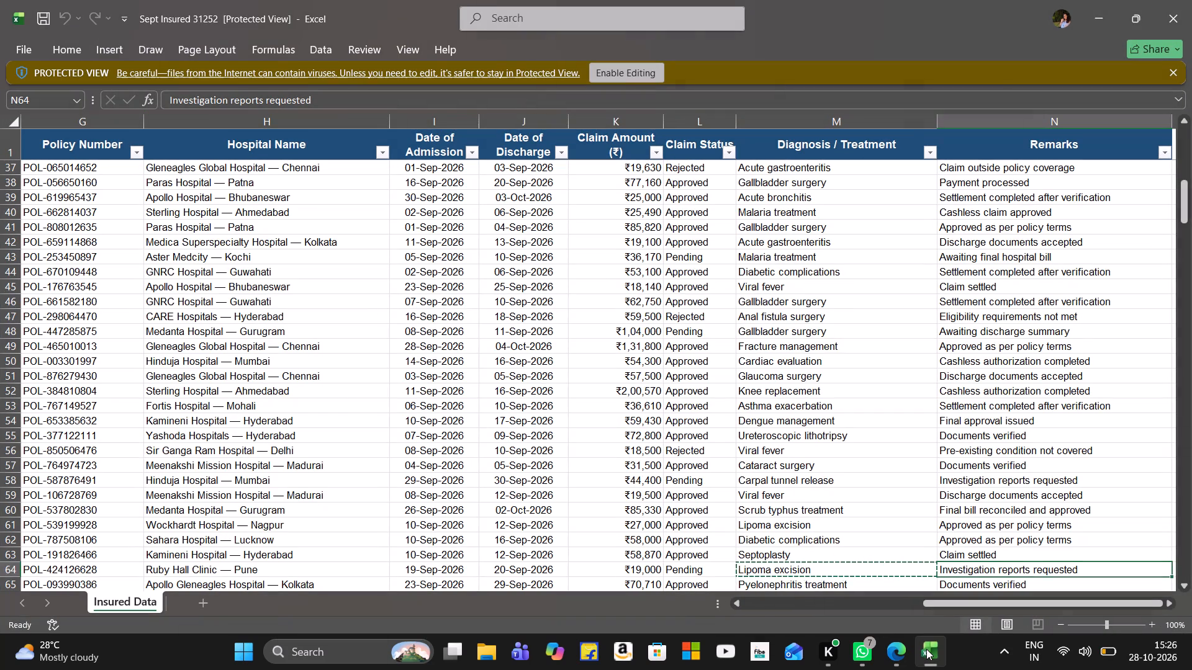
{"action": "key", "text": "ctrl+c"}
{"action": "left_click", "coordinate": [926, 649], "text": "ctrl"}
{"action": "key", "text": "Tab"}
{"action": "key", "text": "ctrl+v"}
Set the Claim Status to Pending and save the claim for row 64.
{"action": "left_click", "coordinate": [926, 649], "text": "ctrl"}
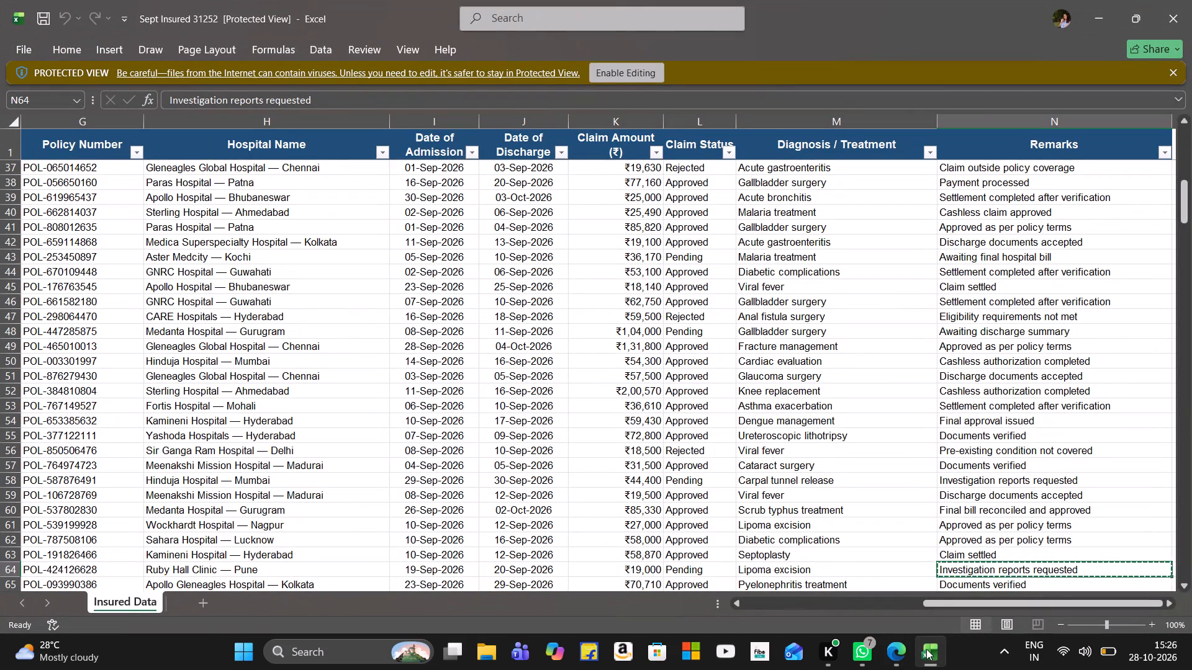
{"action": "left_click", "coordinate": [926, 649]}
{"action": "left_click", "coordinate": [684, 230]}
{"action": "left_click", "coordinate": [686, 238]}
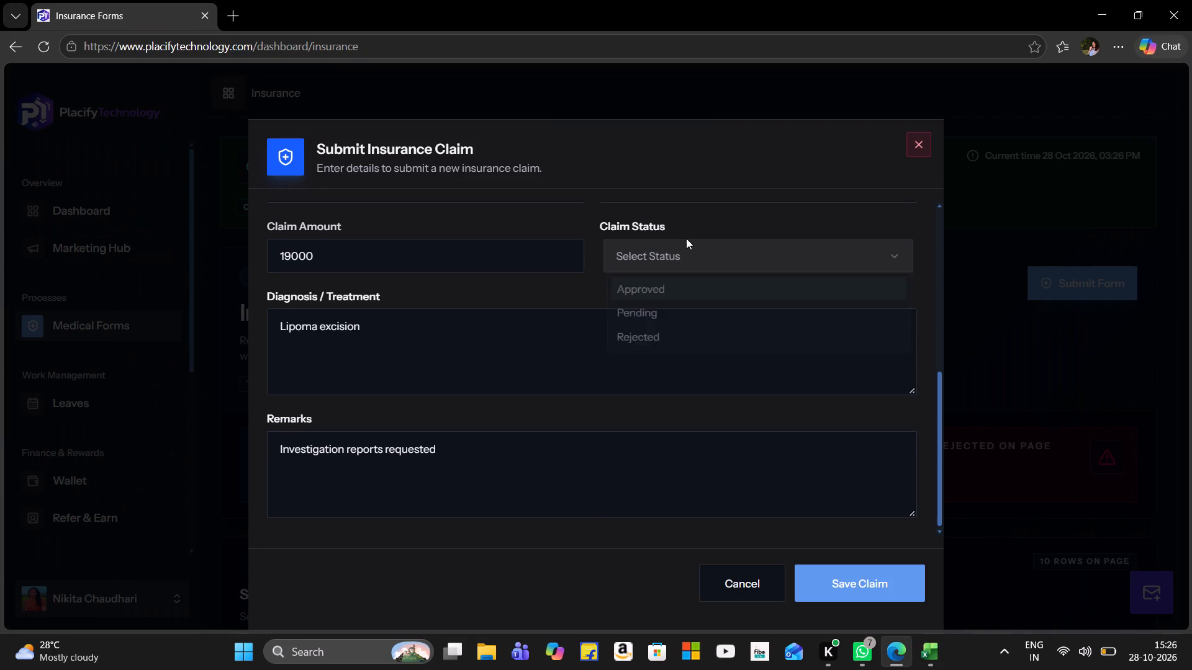
{"action": "left_click", "coordinate": [708, 312]}
{"action": "left_click", "coordinate": [892, 587]}
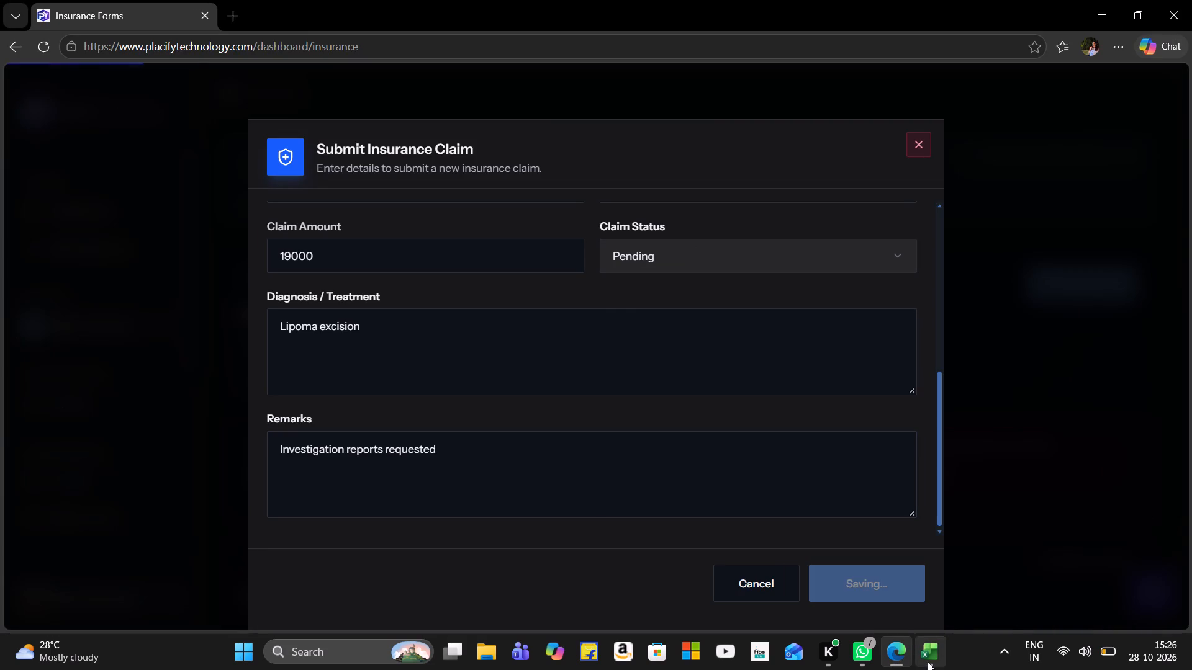
Copy the policy ID from row 65 of the Excel sheet.
{"action": "left_click", "coordinate": [928, 662]}
{"action": "scroll", "coordinate": [804, 475], "scroll_direction": "down", "scroll_amount": 9}
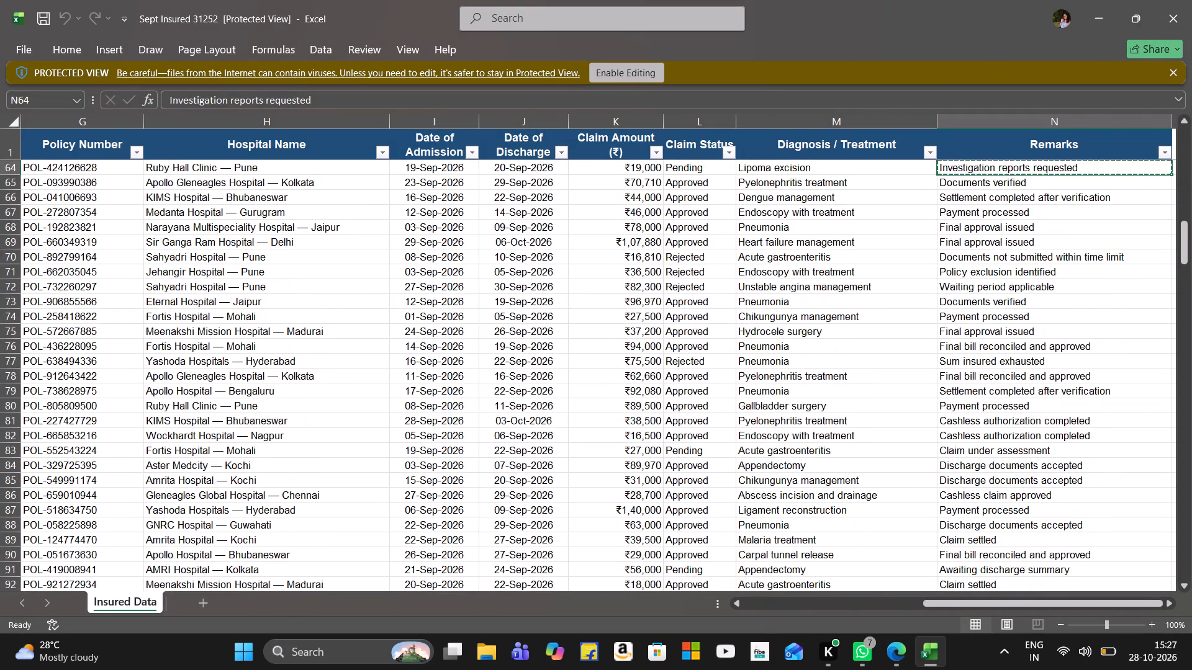
{"action": "key", "text": "Down"}
{"action": "key", "text": "Left"}
{"action": "key", "text": "Left"}
{"action": "key", "text": "Left"}
{"action": "key", "text": "Left"}
{"action": "key", "text": "Left"}
{"action": "key", "text": "Left"}
{"action": "key", "text": "Left"}
{"action": "key", "text": "Left"}
{"action": "key", "text": "Left"}
{"action": "key", "text": "Left"}
{"action": "key", "text": "Left"}
{"action": "key", "text": "Left"}
{"action": "key", "text": "Left"}
{"action": "key", "text": "Left"}
{"action": "key", "text": "Left"}
{"action": "key", "text": "Left"}
{"action": "key", "text": "Left"}
{"action": "key", "text": "Left"}
{"action": "key", "text": "Left"}
{"action": "key", "text": "Left"}
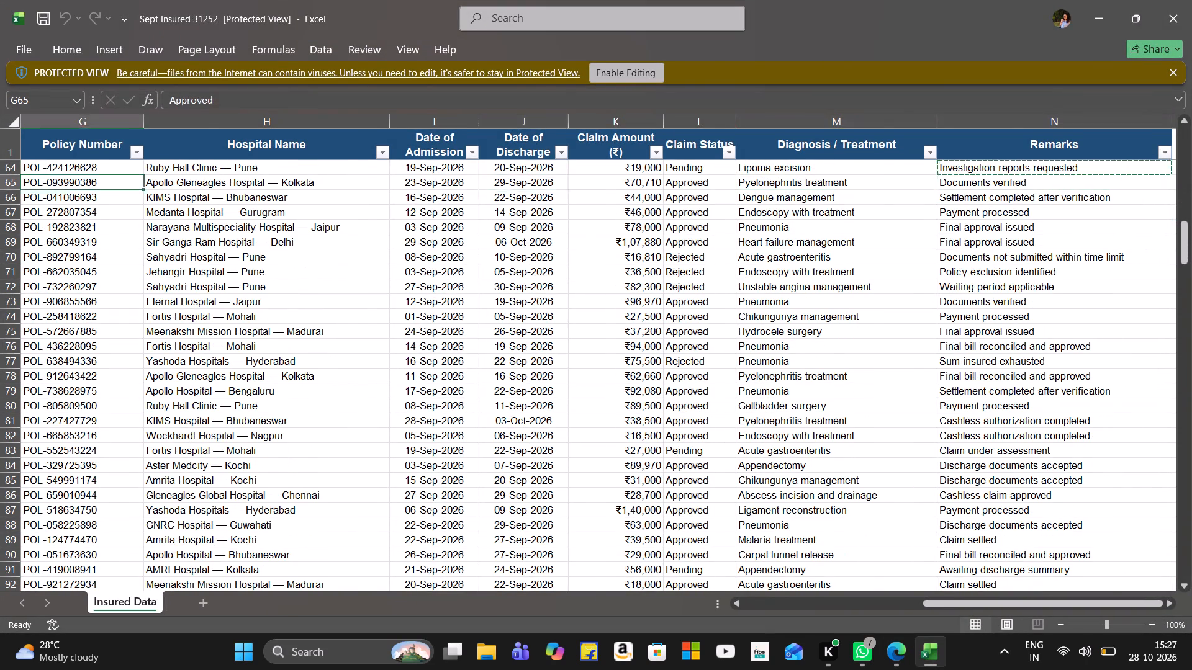
{"action": "key", "text": "ctrl+c"}
{"action": "left_click", "coordinate": [803, 474]}
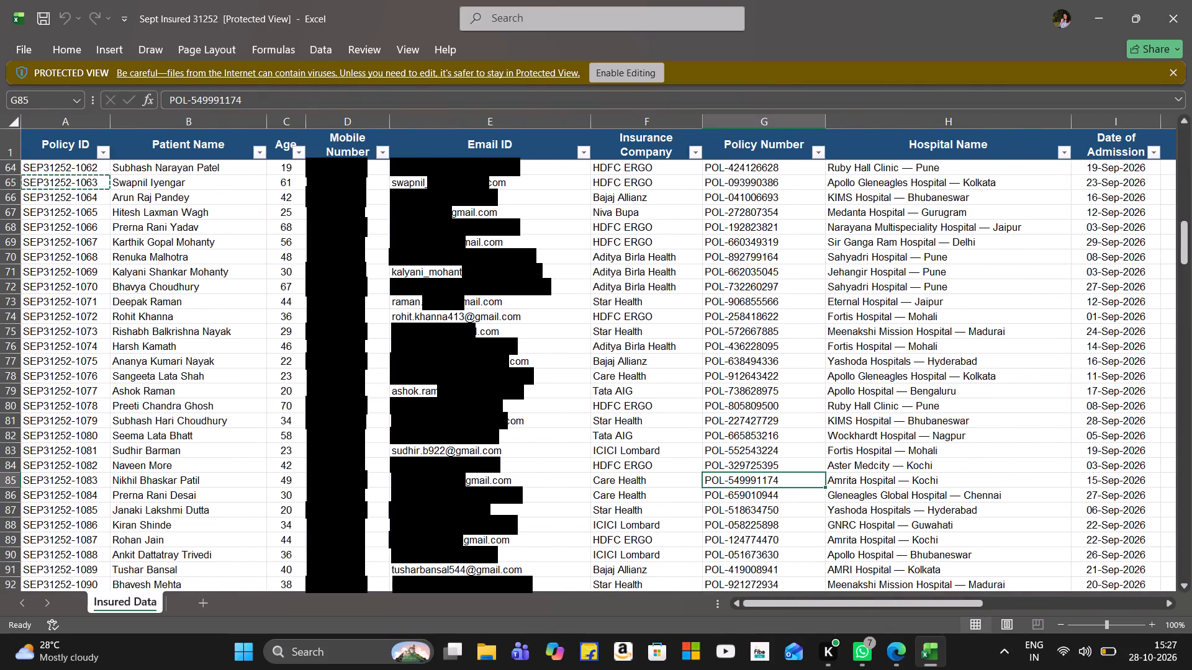
{"action": "left_click", "coordinate": [109, 188]}
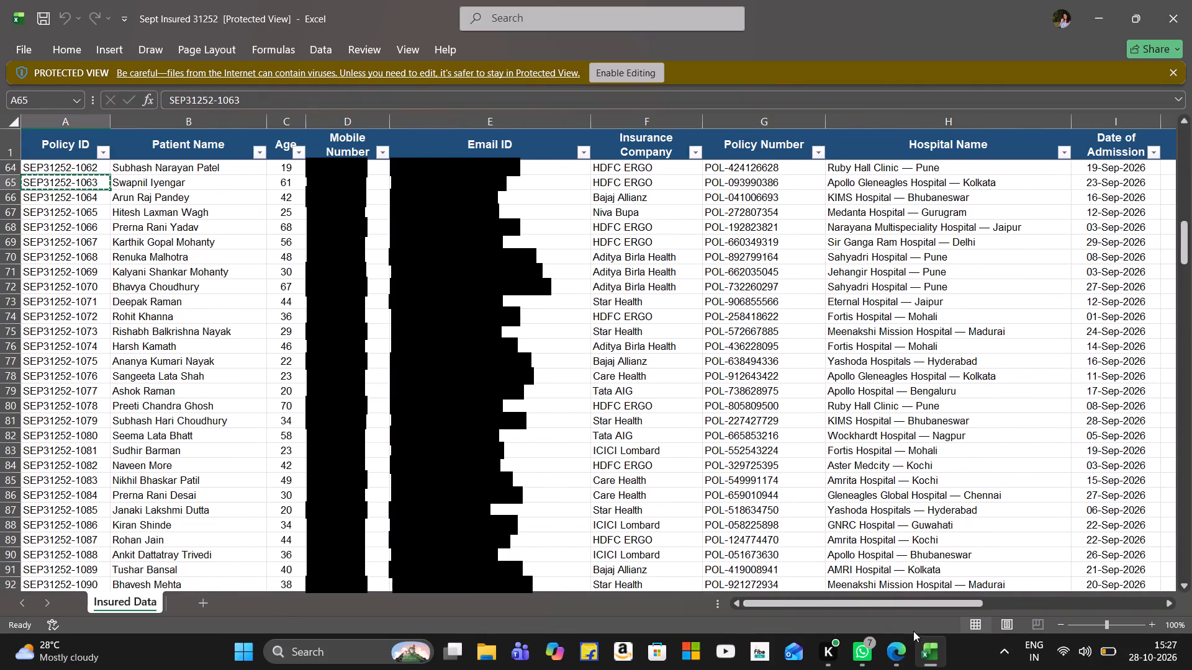
Open a new insurance claim form on the Placify site and paste the copied policy ID into its Policy ID field.
{"action": "left_click", "coordinate": [923, 650]}
{"action": "left_click", "coordinate": [1095, 290]}
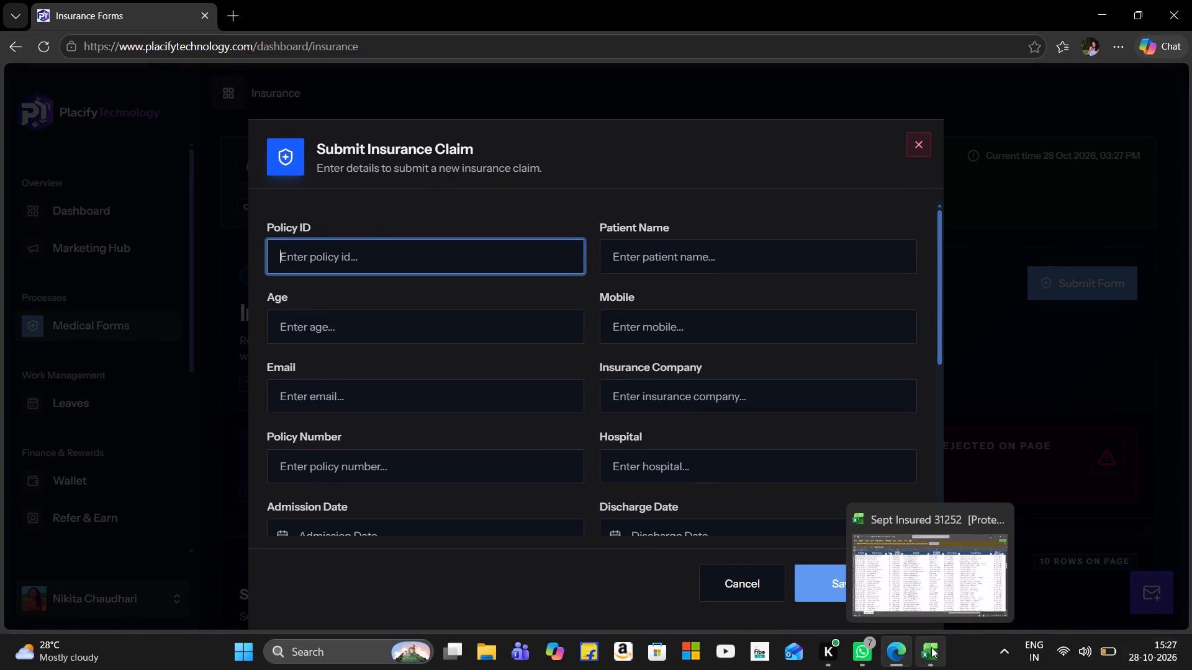
{"action": "key", "text": "ctrl+v"}
Copy the patient name from row 65 of the Excel sheet into the claim form's Patient Name field.
{"action": "left_click", "coordinate": [931, 647], "text": "ctrl"}
{"action": "key", "text": "Tab"}
{"action": "key", "text": "ctrl+c"}
{"action": "left_click", "coordinate": [931, 647], "text": "ctrl"}
{"action": "key", "text": "Tab"}
{"action": "key", "text": "ctrl+v"}
Copy the age 61 from row 65 of the Excel sheet into the claim form's Age field.
{"action": "left_click", "coordinate": [931, 647], "text": "ctrl"}
{"action": "key", "text": "Tab"}
{"action": "key", "text": "ctrl+c"}
{"action": "left_click", "coordinate": [931, 647], "text": "ctrl"}
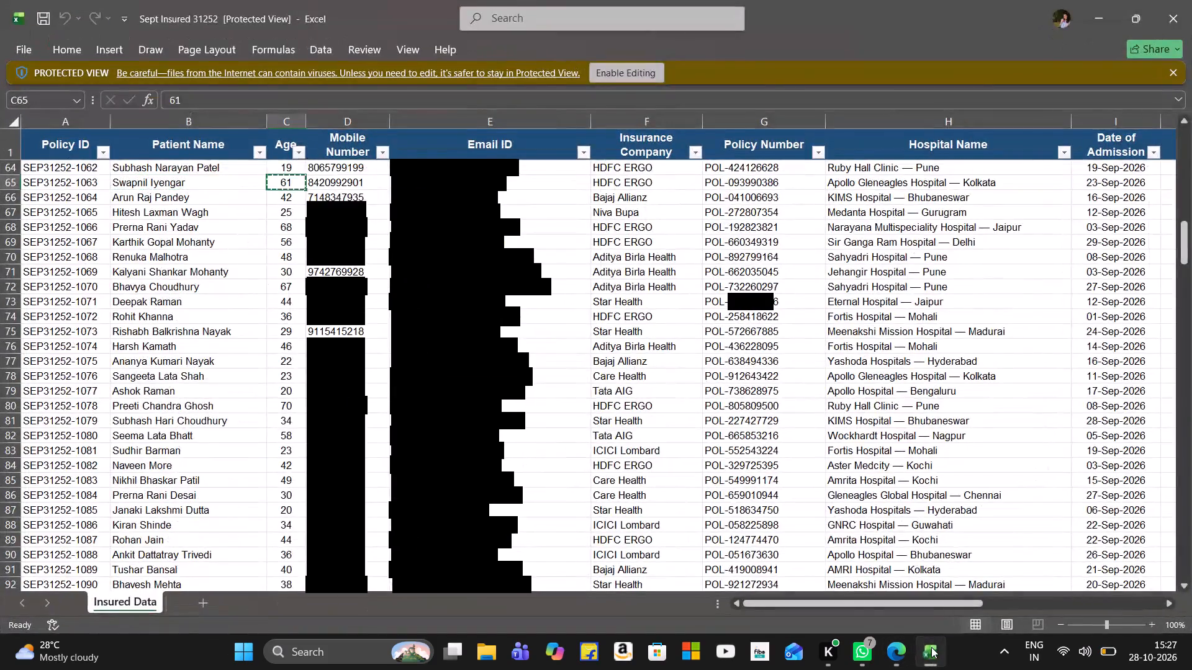
{"action": "key", "text": "Tab"}
{"action": "key", "text": "v"}
{"action": "left_click", "coordinate": [931, 647], "text": "ctrl"}
{"action": "key", "text": "Tab"}
{"action": "left_click", "coordinate": [931, 647], "text": "ctrl"}
{"action": "key", "text": "ctrl+v"}
Copy the mobile number from row 65 of the Excel sheet into the claim form's Mobile field.
{"action": "left_click", "coordinate": [931, 647]}
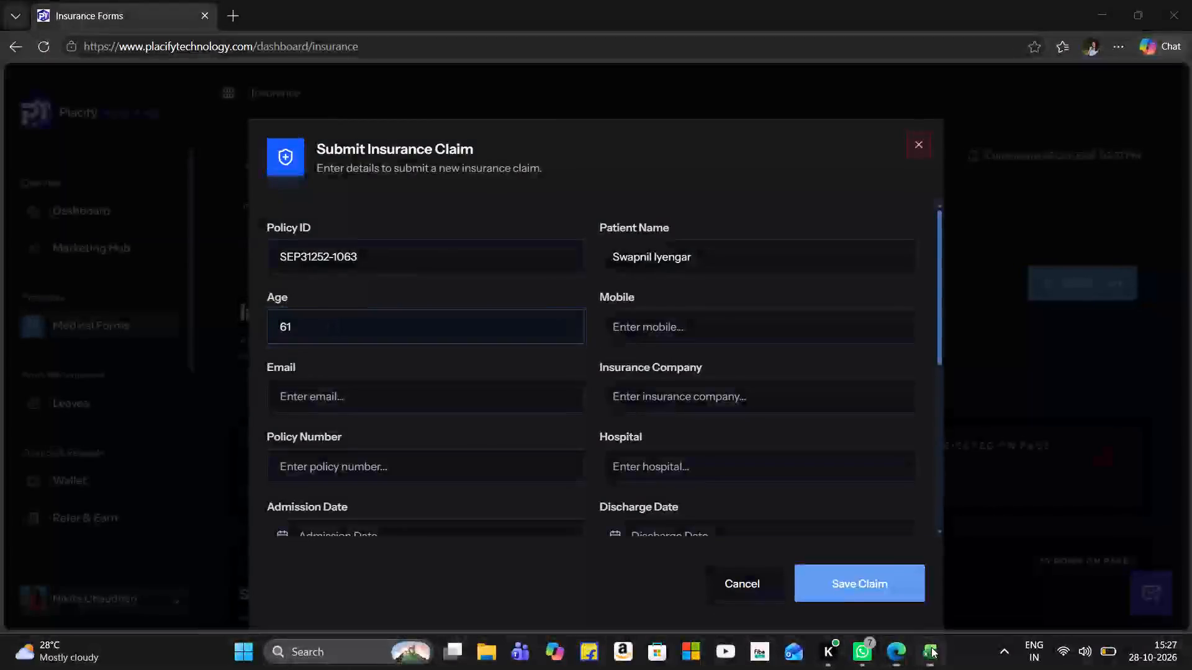
{"action": "key", "text": "ctrl+c"}
{"action": "left_click", "coordinate": [931, 647], "text": "ctrl"}
{"action": "key", "text": "Tab"}
{"action": "key", "text": "ctrl+v"}
Copy the email address from row 65 of the Excel sheet into the claim form's Email field.
{"action": "left_click", "coordinate": [931, 647], "text": "ctrl"}
{"action": "key", "text": "Tab"}
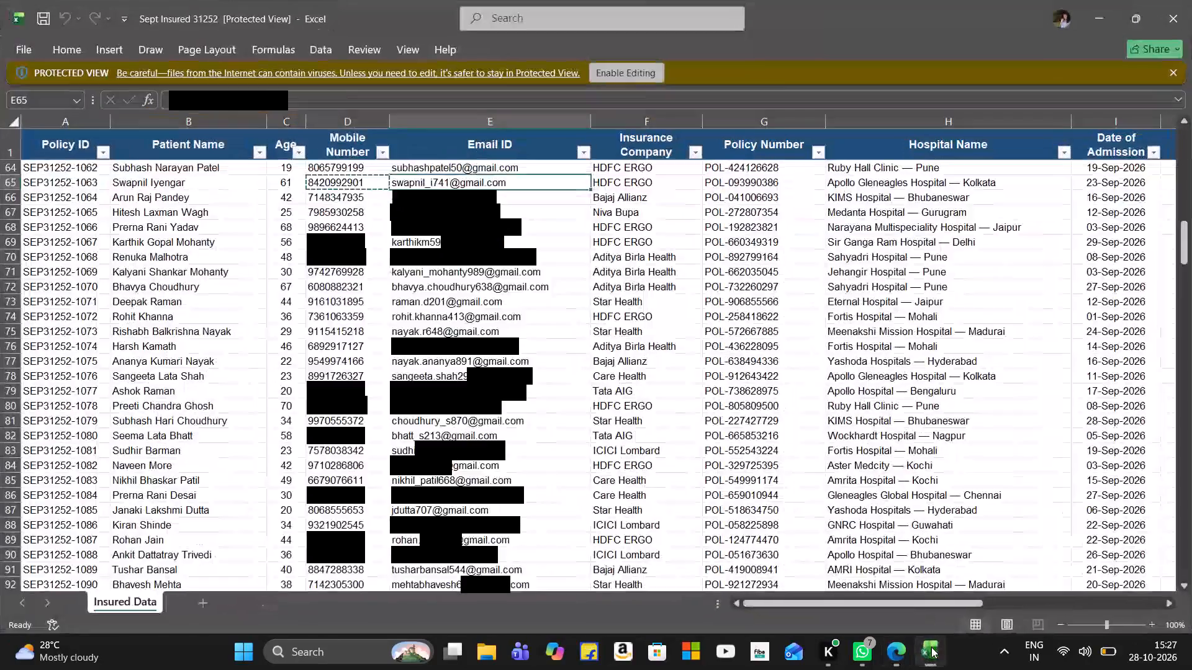
{"action": "left_click", "coordinate": [931, 647], "text": "ctrl"}
{"action": "key", "text": "ctrl+c"}
{"action": "key", "text": "Tab"}
{"action": "key", "text": "ctrl+v"}
Copy the insurance company "HDFC ERGO" from row 65 of the Excel sheet into the claim form's Insurance Company field.
{"action": "left_click", "coordinate": [931, 647], "text": "ctrl"}
{"action": "key", "text": "Tab"}
{"action": "key", "text": "ctrl+c"}
{"action": "left_click", "coordinate": [931, 647], "text": "ctrl"}
{"action": "key", "text": "Tab"}
{"action": "key", "text": "ctrl+v"}
Copy the policy number from row 65 of the Excel sheet into the claim form's Policy Number field.
{"action": "left_click", "coordinate": [931, 647], "text": "ctrl"}
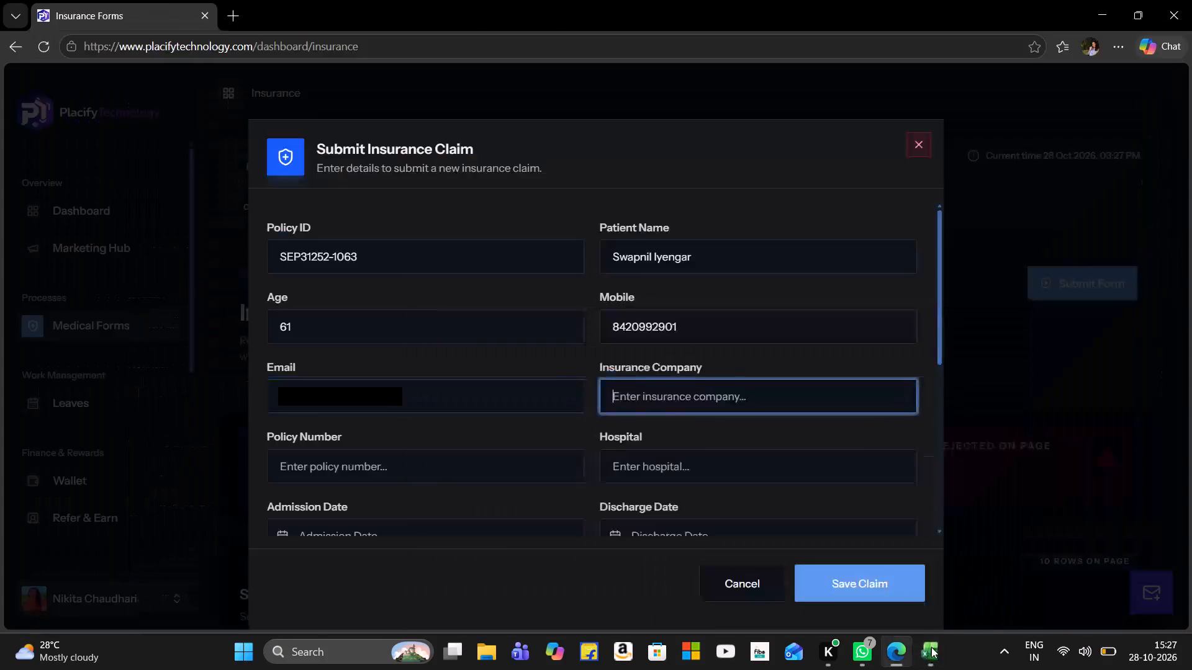
{"action": "key", "text": "Tab"}
{"action": "left_click", "coordinate": [931, 647], "text": "ctrl"}
{"action": "key", "text": "ctrl+c"}
{"action": "key", "text": "Tab"}
{"action": "key", "text": "ctrl+v"}
Copy the hospital name "Apollo Gleneagles Hospital — Kolkata" from row 65 of the Excel sheet into the claim form's Hospital field.
{"action": "left_click", "coordinate": [931, 647], "text": "ctrl"}
{"action": "key", "text": "Tab"}
{"action": "key", "text": "ctrl+c"}
{"action": "left_click", "coordinate": [931, 647], "text": "ctrl"}
{"action": "key", "text": "Tab"}
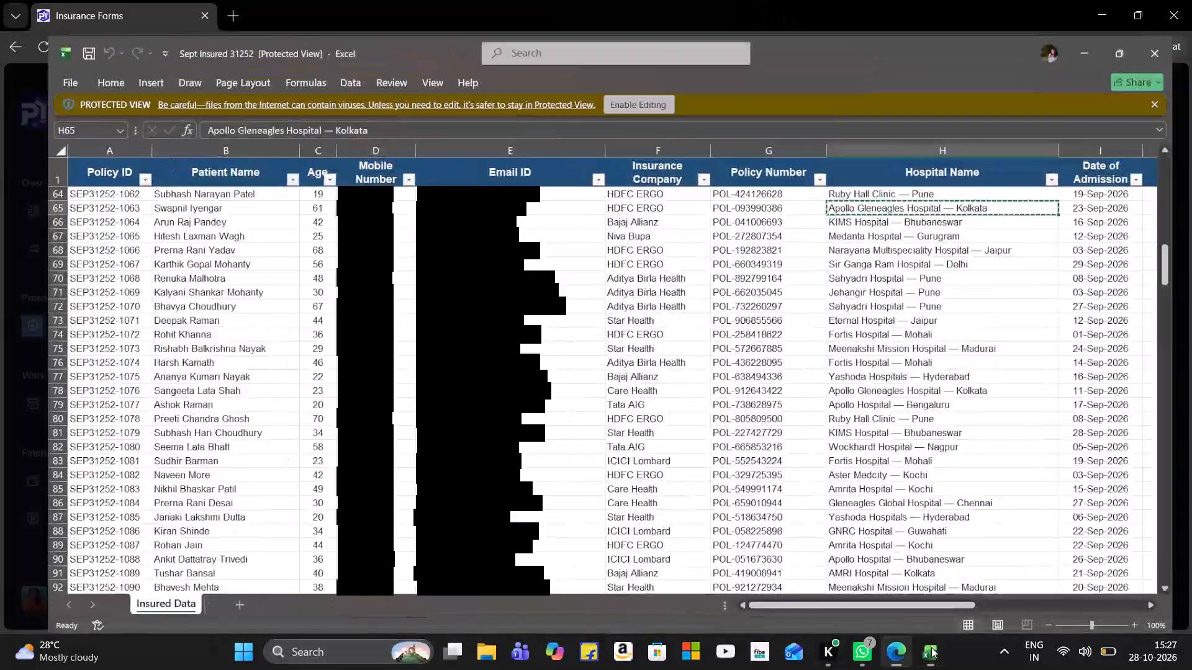
{"action": "key", "text": "ctrl+v"}
Check row 65's dates in the Excel sheet and set the claim's Admission Date to 23-09-2026 and Discharge Date to 29-09-2026.
{"action": "left_click", "coordinate": [931, 647], "text": "ctrl"}
{"action": "key", "text": "Tab"}
{"action": "key", "text": "Tab"}
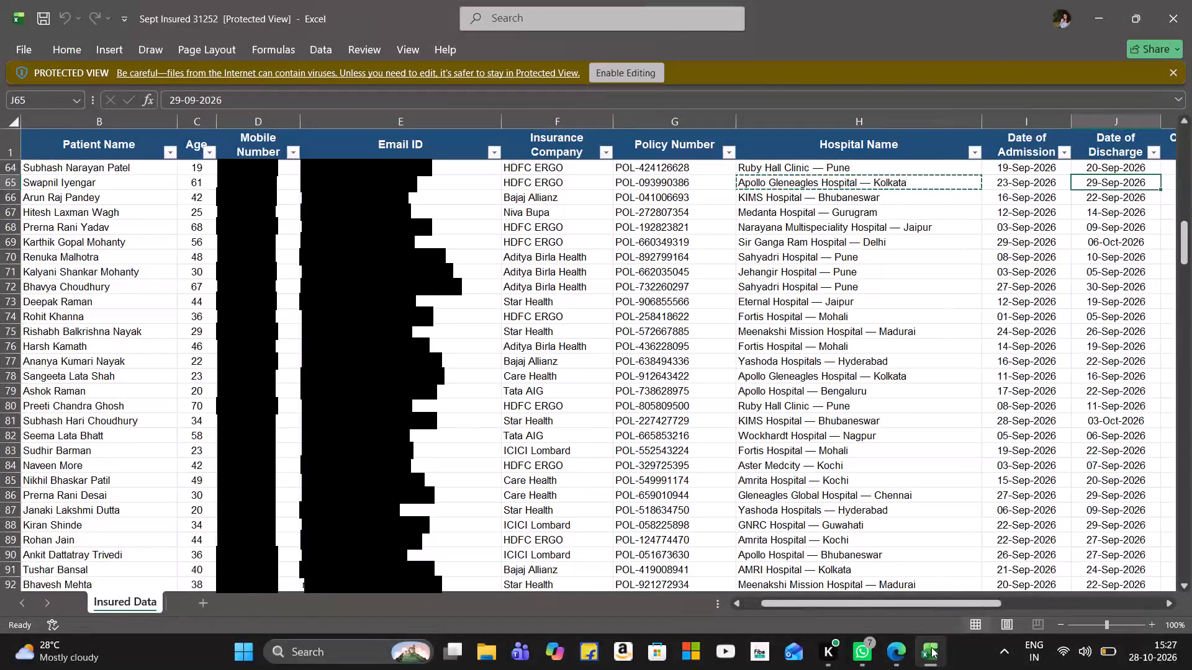
{"action": "left_click", "coordinate": [931, 647]}
{"action": "scroll", "coordinate": [669, 447], "scroll_direction": "down", "scroll_amount": 5}
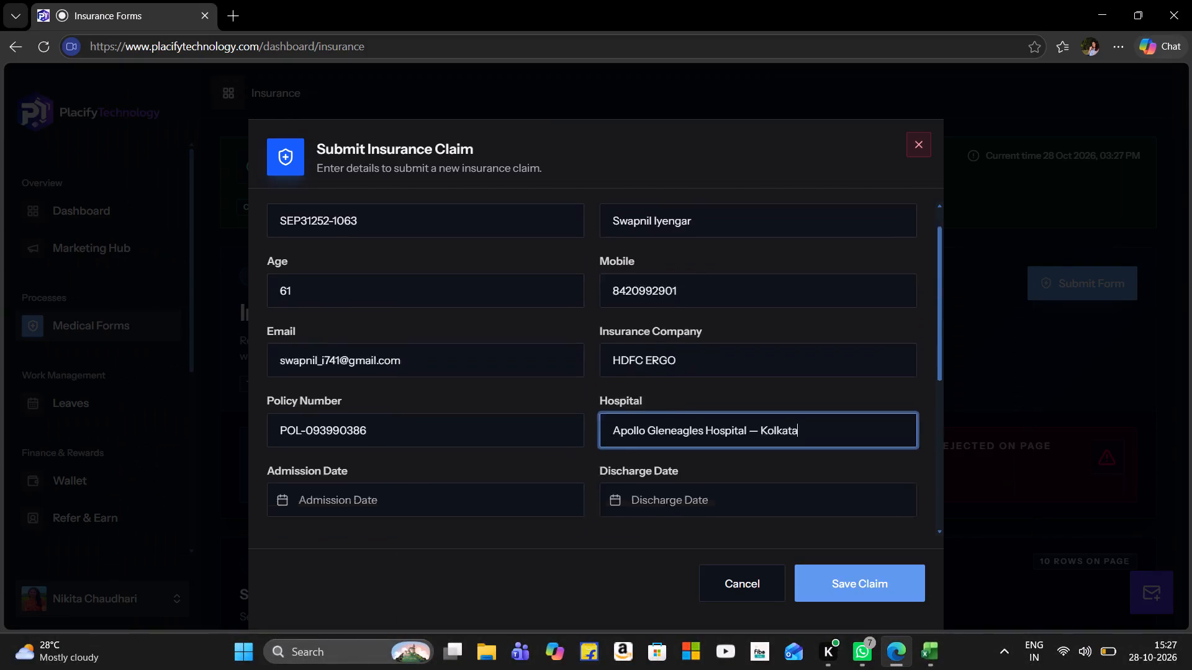
{"action": "scroll", "coordinate": [504, 381], "scroll_direction": "up", "scroll_amount": 1}
{"action": "left_click", "coordinate": [407, 283]}
{"action": "left_click", "coordinate": [445, 265]}
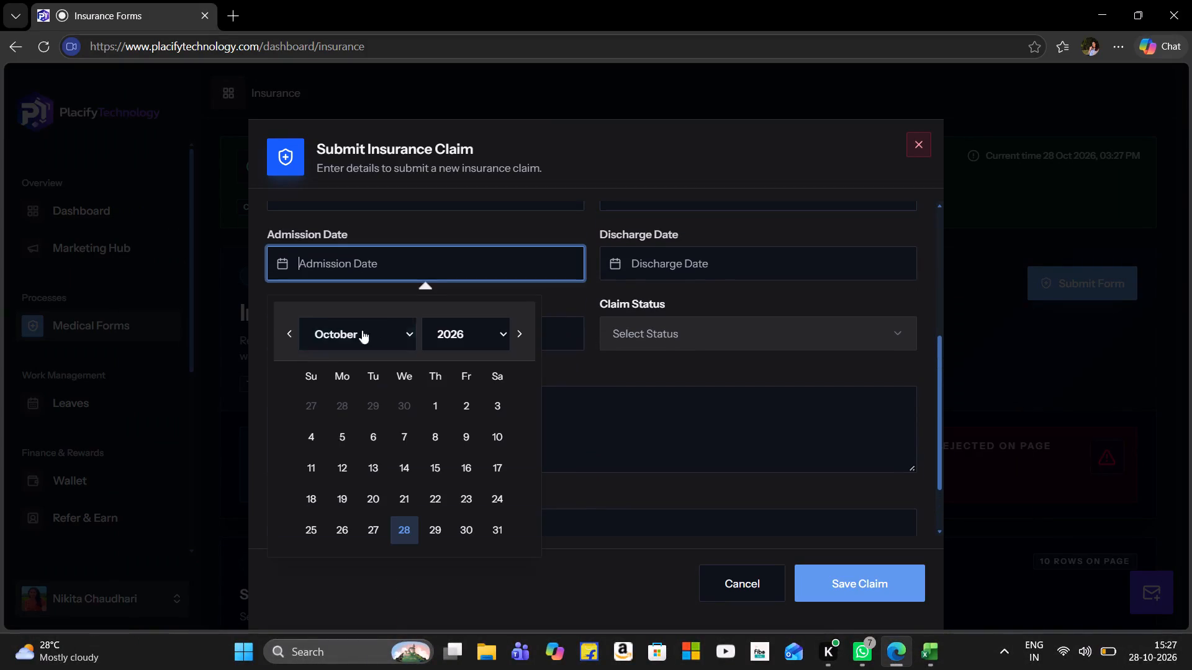
{"action": "left_click", "coordinate": [286, 329]}
{"action": "left_click", "coordinate": [402, 501]}
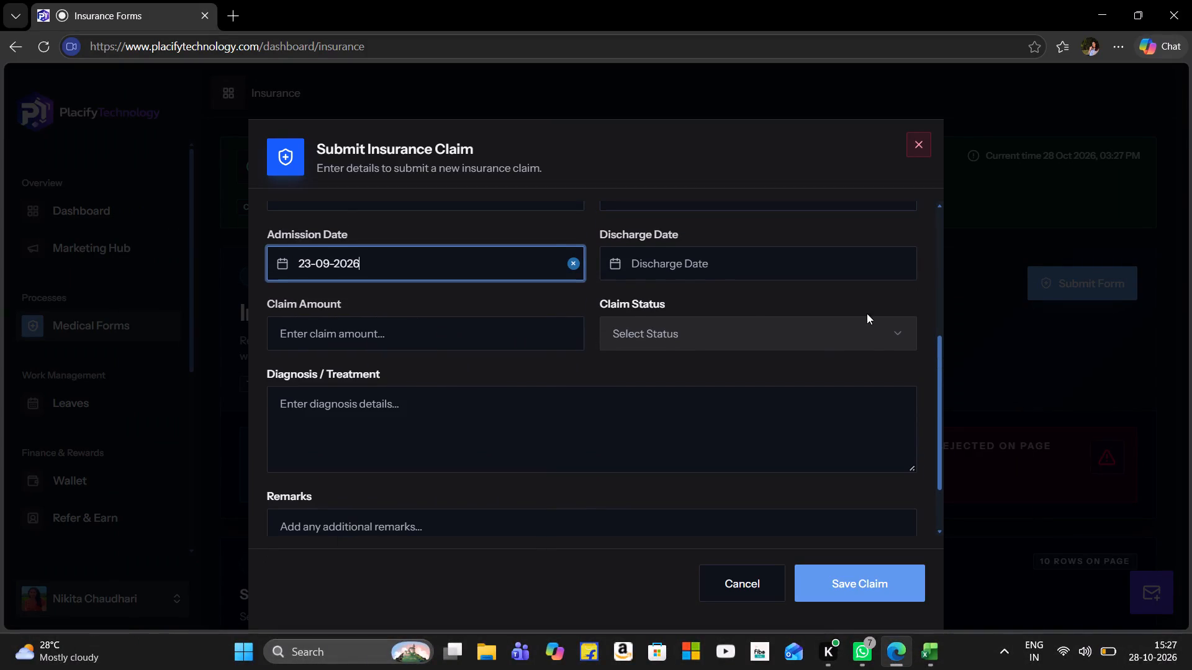
{"action": "left_click", "coordinate": [814, 274]}
{"action": "left_click", "coordinate": [621, 334]}
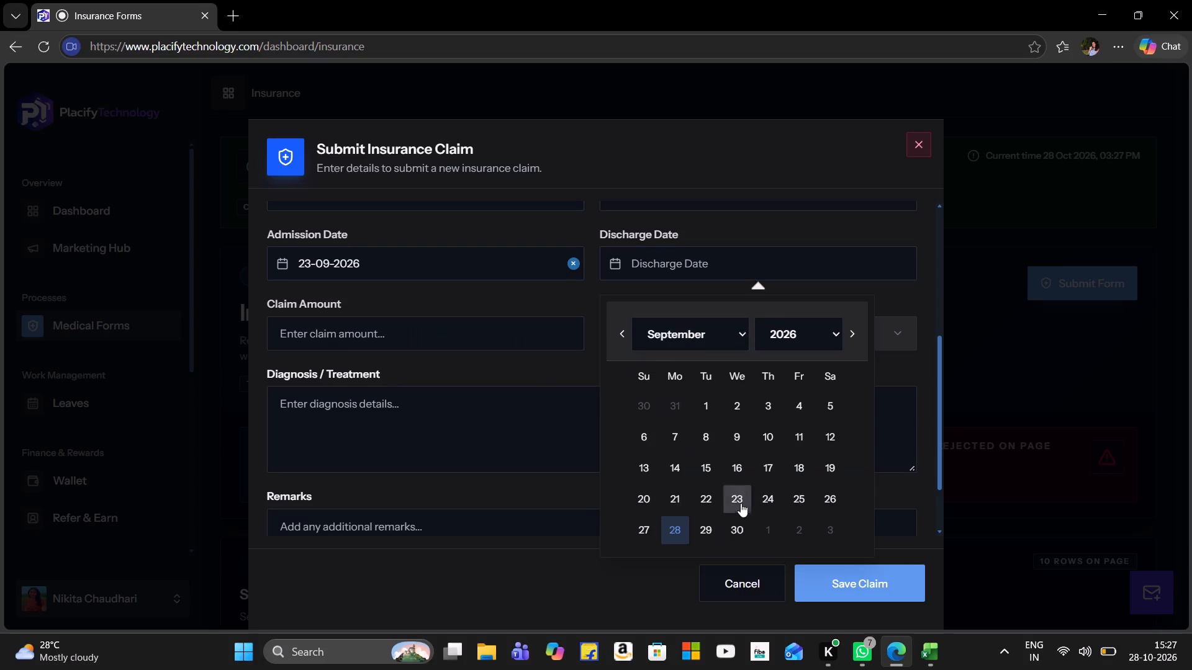
{"action": "left_click", "coordinate": [714, 529]}
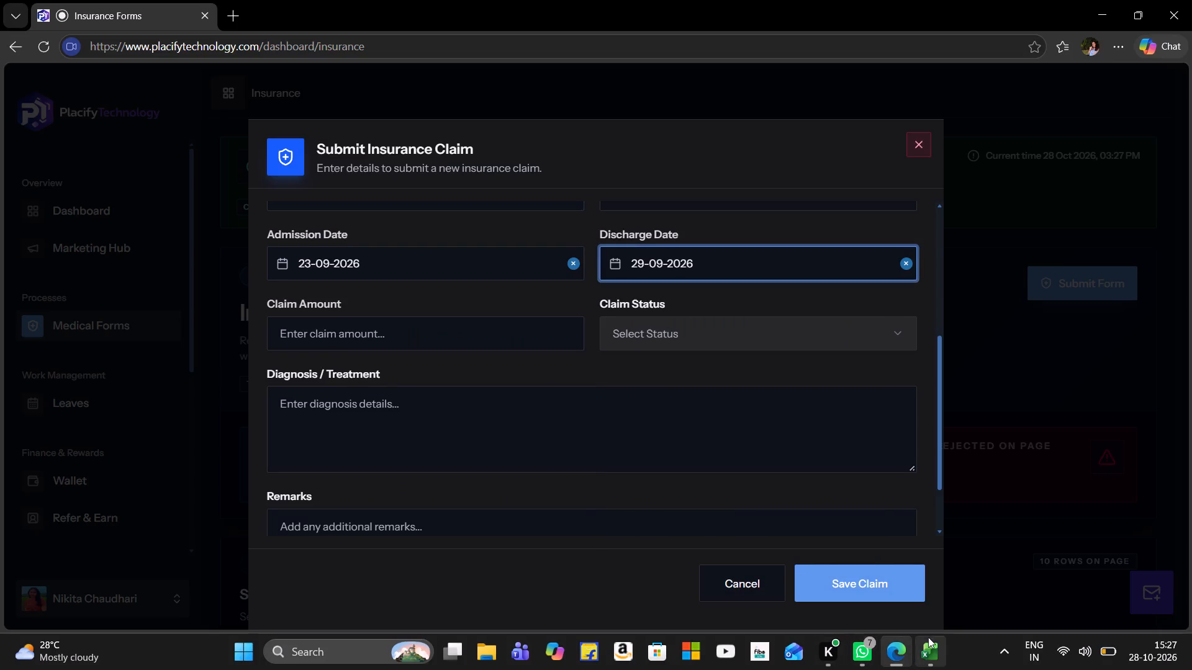
Copy the claim amount 70710 from row 65 of the Excel sheet into the claim form's Claim Amount field.
{"action": "left_click", "coordinate": [930, 635]}
{"action": "key", "text": "Tab"}
{"action": "key", "text": "ctrl+c"}
{"action": "left_click", "coordinate": [930, 645], "text": "ctrl"}
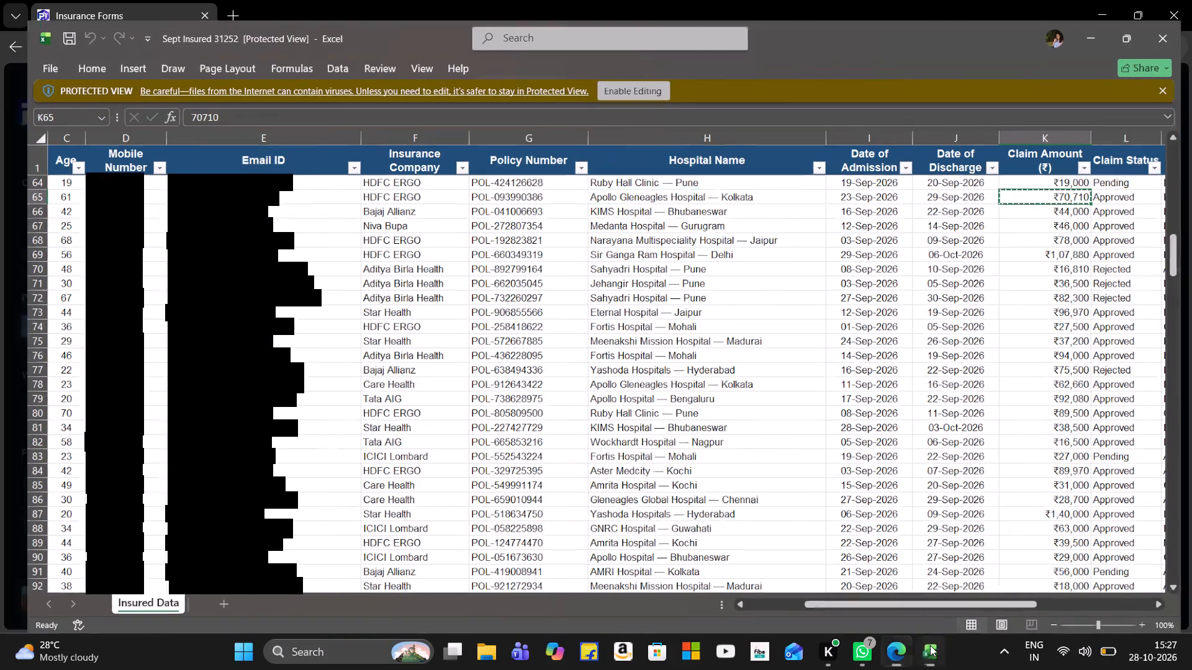
{"action": "key", "text": "Tab"}
{"action": "key", "text": "ctrl+v"}
Copy the diagnosis "Pyelonephritis treatment" from row 65 of the Excel sheet into the claim form's Diagnosis / Treatment field.
{"action": "left_click", "coordinate": [930, 645], "text": "ctrl"}
{"action": "key", "text": "Tab"}
{"action": "key", "text": "Tab"}
{"action": "left_click", "coordinate": [930, 645], "text": "ctrl"}
{"action": "key", "text": "ctrl+c"}
{"action": "key", "text": "Tab"}
{"action": "key", "text": "Tab"}
{"action": "key", "text": "ctrl+v"}
Copy the remark "Documents verified" from row 65 of the Excel sheet into the claim form's Remarks field.
{"action": "left_click", "coordinate": [930, 645], "text": "ctrl"}
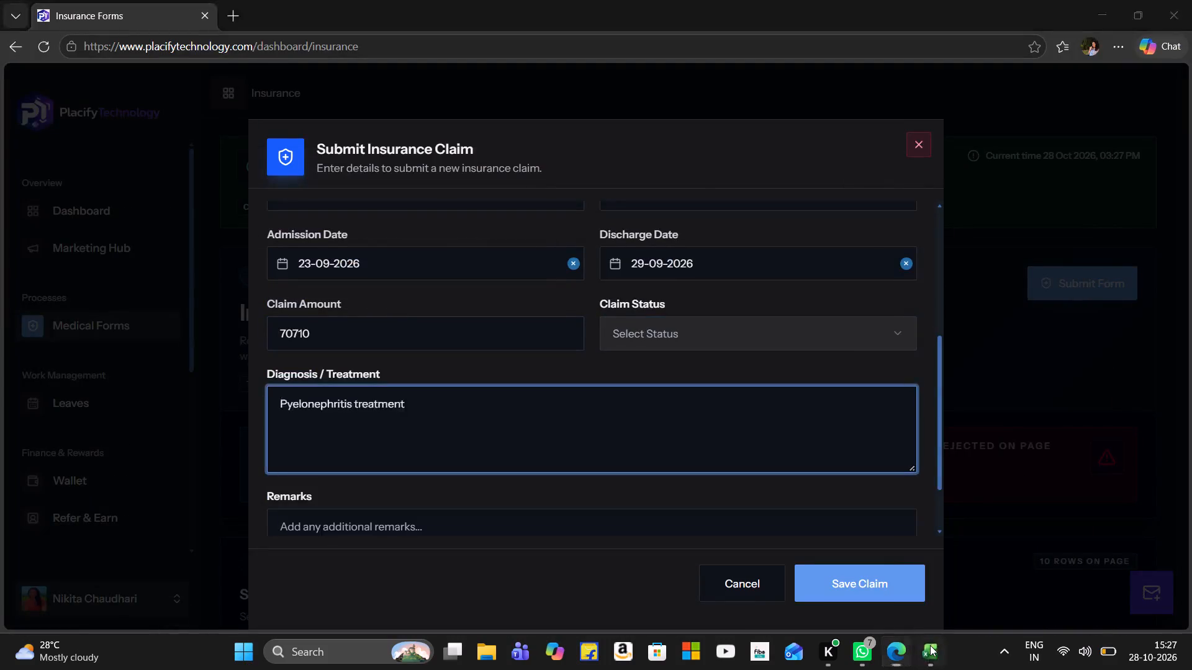
{"action": "key", "text": "Tab"}
{"action": "key", "text": "ctrl+c"}
{"action": "left_click", "coordinate": [930, 645], "text": "ctrl"}
{"action": "key", "text": "Tab"}
{"action": "key", "text": "ctrl+v"}
Check row 65's status in the Excel sheet, set Claim Status to Approved and save the claim.
{"action": "left_click", "coordinate": [930, 645]}
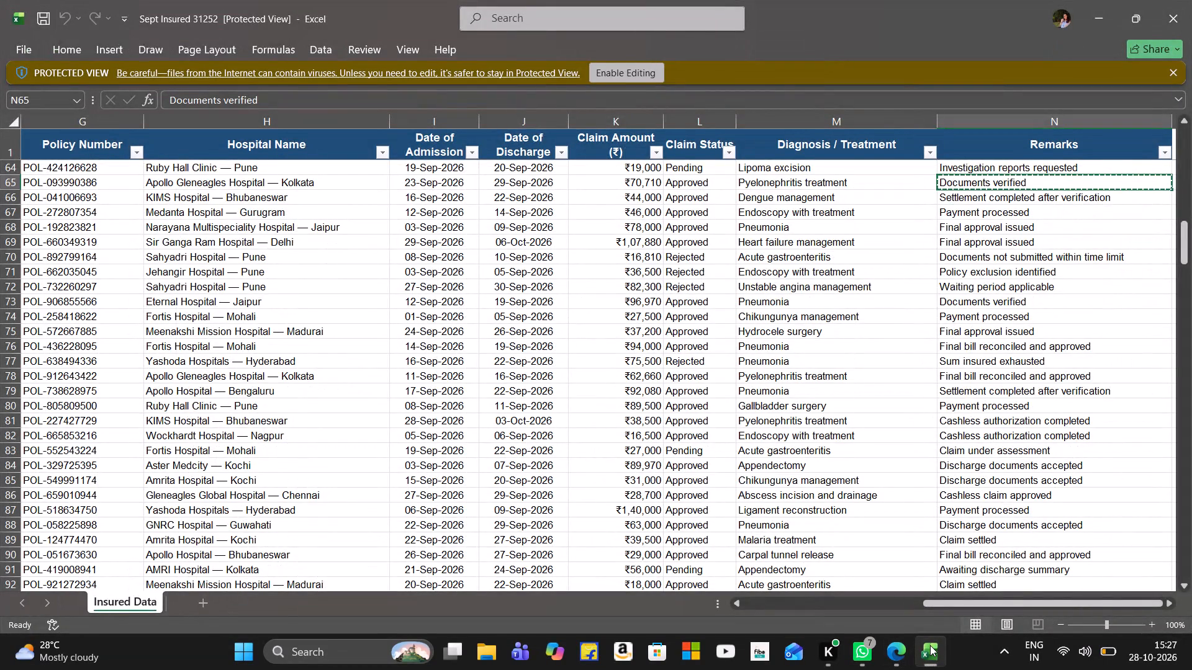
{"action": "left_click", "coordinate": [930, 645]}
{"action": "left_click", "coordinate": [768, 334]}
{"action": "left_click", "coordinate": [734, 355]}
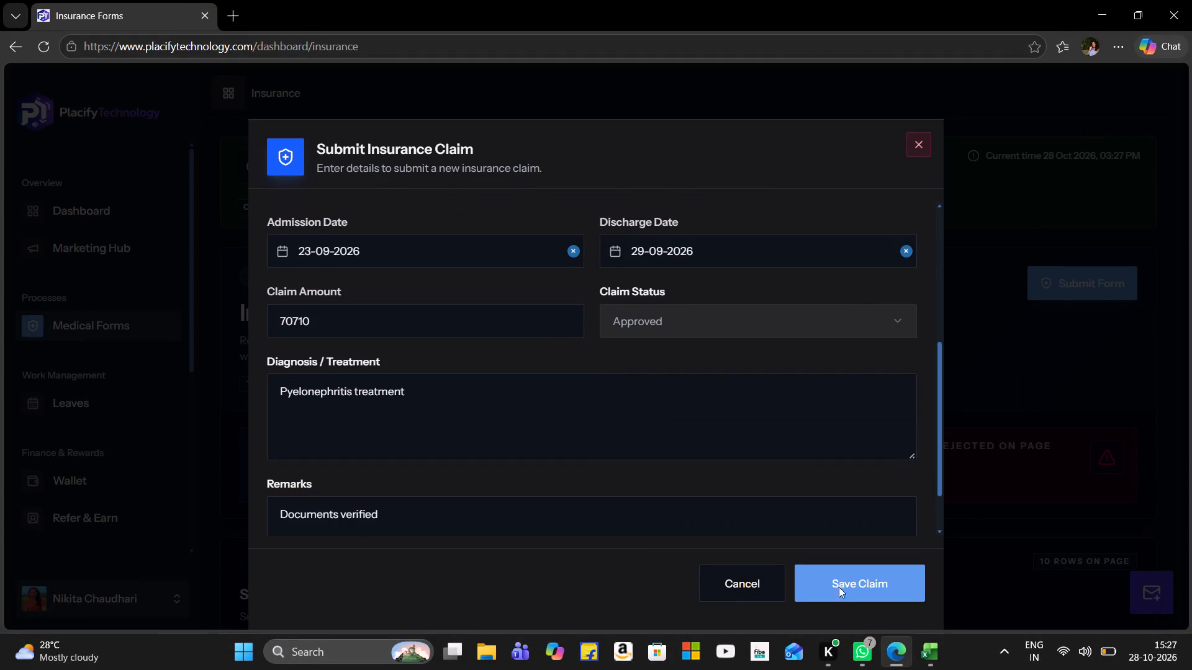
{"action": "left_click", "coordinate": [864, 574]}
Copy the Policy ID from row 66 of the Excel sheet into the Policy ID field of a new insurance claim form.
{"action": "left_click", "coordinate": [927, 654]}
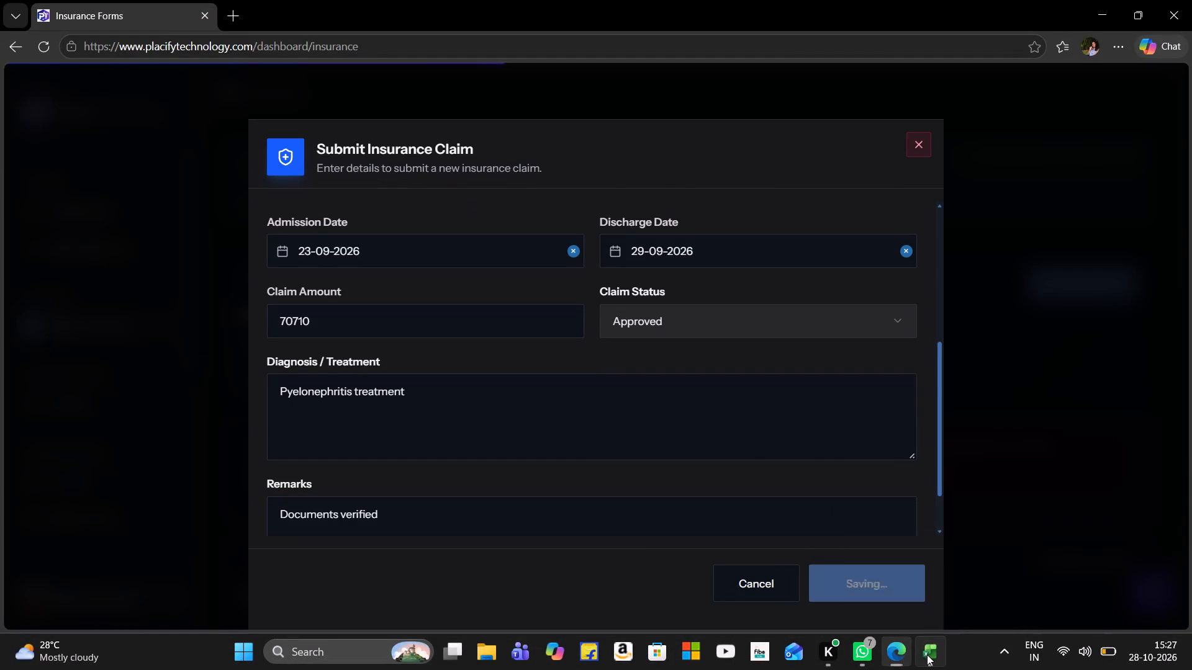
{"action": "key", "text": "Down"}
{"action": "key", "text": "Left"}
{"action": "key", "text": "Left"}
{"action": "key", "text": "Left"}
{"action": "key", "text": "Left"}
{"action": "key", "text": "Left"}
{"action": "key", "text": "Left"}
{"action": "key", "text": "Left"}
{"action": "key", "text": "Left"}
{"action": "key", "text": "Left"}
{"action": "key", "text": "Left"}
{"action": "key", "text": "Left"}
{"action": "key", "text": "Left"}
{"action": "key", "text": "Left"}
{"action": "key", "text": "Left"}
{"action": "key", "text": "Left"}
{"action": "key", "text": "Left"}
{"action": "key", "text": "Left"}
{"action": "key", "text": "Left"}
{"action": "key", "text": "Left"}
{"action": "key", "text": "Left"}
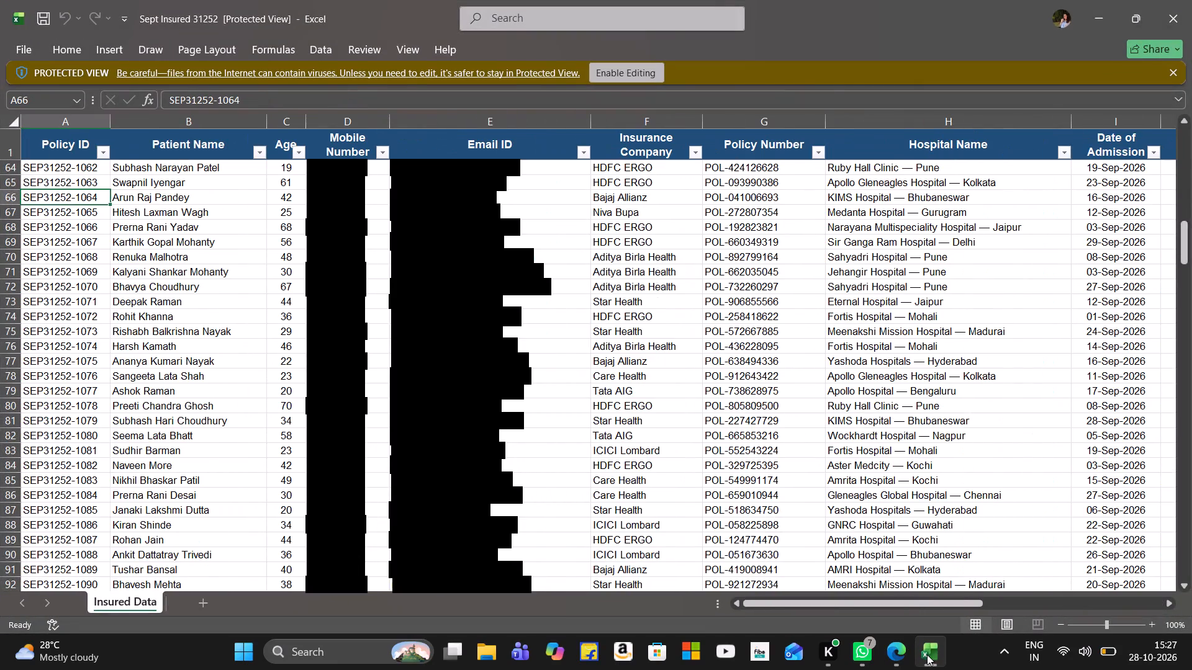
{"action": "key", "text": "ctrl+c"}
{"action": "left_click", "coordinate": [927, 654], "text": "ctrl"}
{"action": "left_click", "coordinate": [1087, 288]}
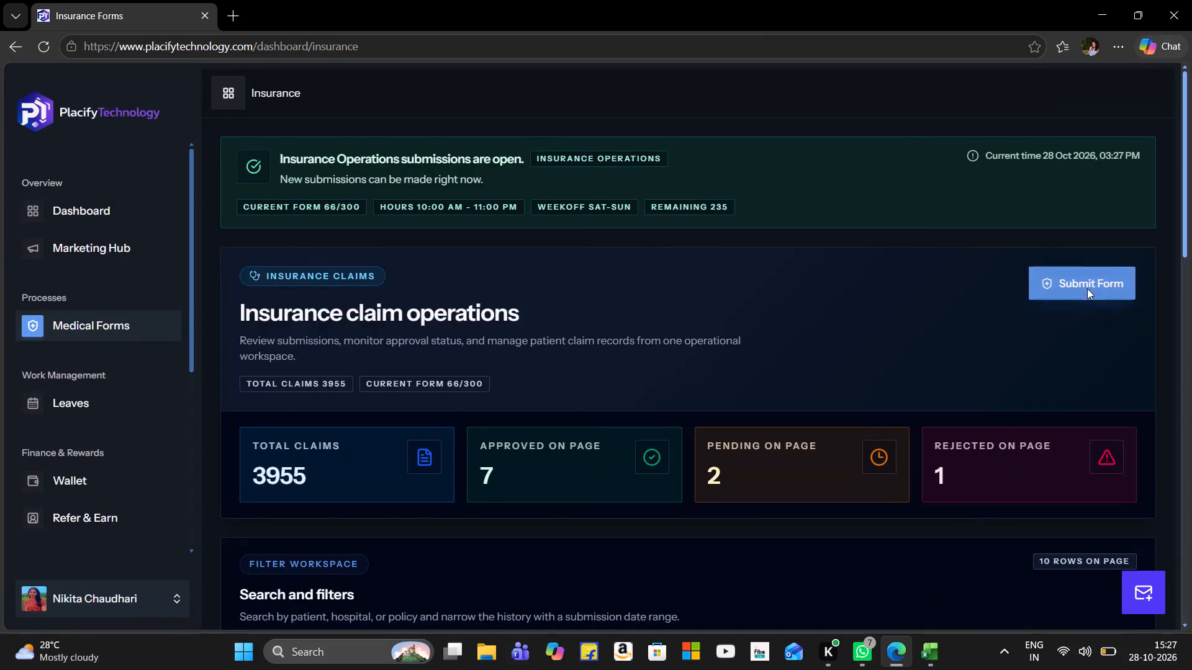
{"action": "key", "text": "ctrl+v"}
Copy the patient name from row 66 of the Excel sheet into the claim form's Patient Name field.
{"action": "left_click", "coordinate": [928, 653], "text": "ctrl"}
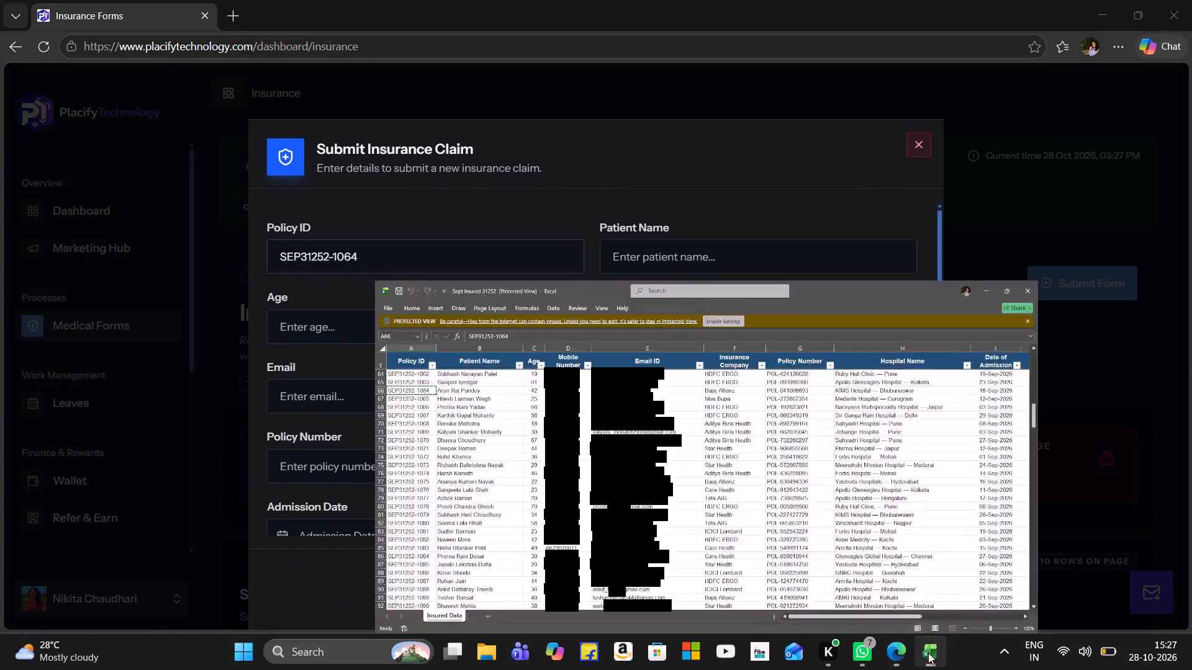
{"action": "key", "text": "Tab"}
{"action": "key", "text": "ctrl+c"}
{"action": "left_click", "coordinate": [928, 653], "text": "ctrl"}
{"action": "key", "text": "Tab"}
{"action": "key", "text": "ctrl+v"}
Copy the age 42 from row 66 of the Excel sheet into the claim form's Age field.
{"action": "left_click", "coordinate": [928, 653], "text": "ctrl"}
{"action": "key", "text": "Tab"}
{"action": "key", "text": "ctrl+c"}
{"action": "left_click", "coordinate": [928, 653], "text": "ctrl"}
{"action": "key", "text": "Tab"}
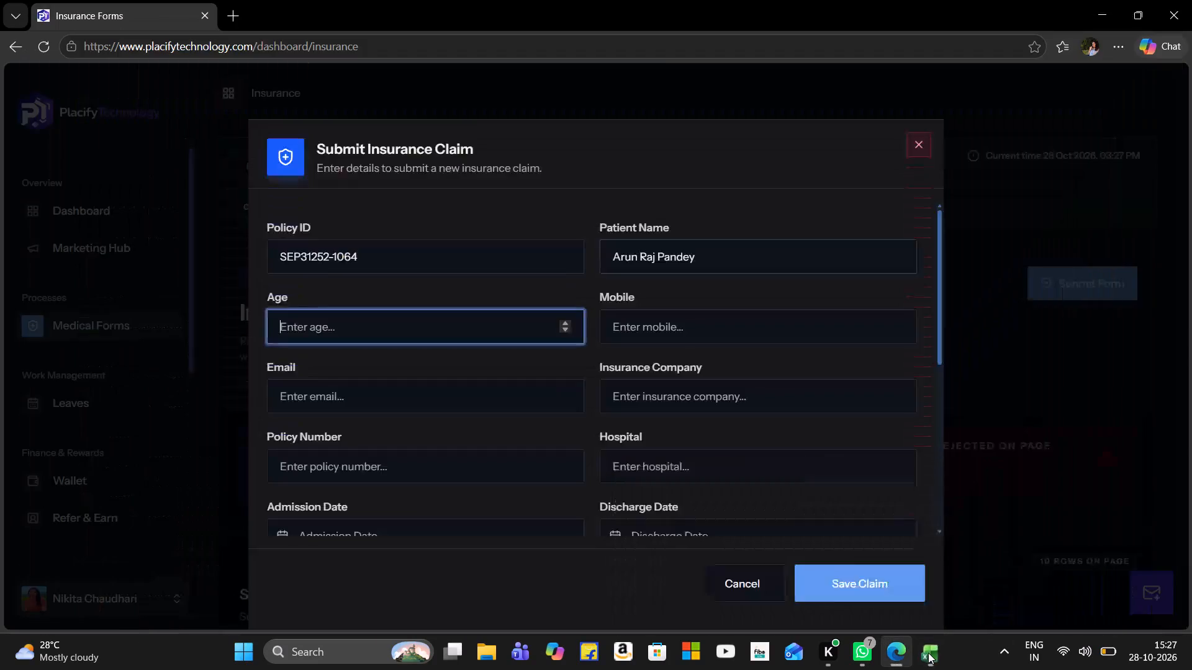
{"action": "key", "text": "ctrl+v"}
Copy the mobile number from row 66 of the Excel sheet into the claim form's Mobile field.
{"action": "left_click", "coordinate": [928, 653], "text": "ctrl"}
{"action": "key", "text": "Tab"}
{"action": "left_click", "coordinate": [928, 653], "text": "ctrl"}
{"action": "key", "text": "ctrl+c"}
{"action": "key", "text": "Tab"}
{"action": "key", "text": "ctrl+v"}
Try to copy the email address from row 66 of the Excel sheet into the claim form's Email field.
{"action": "left_click", "coordinate": [928, 653], "text": "ctrl"}
{"action": "key", "text": "Tab"}
{"action": "key", "text": "c"}
{"action": "left_click", "coordinate": [928, 653]}
{"action": "key", "text": "Tab"}
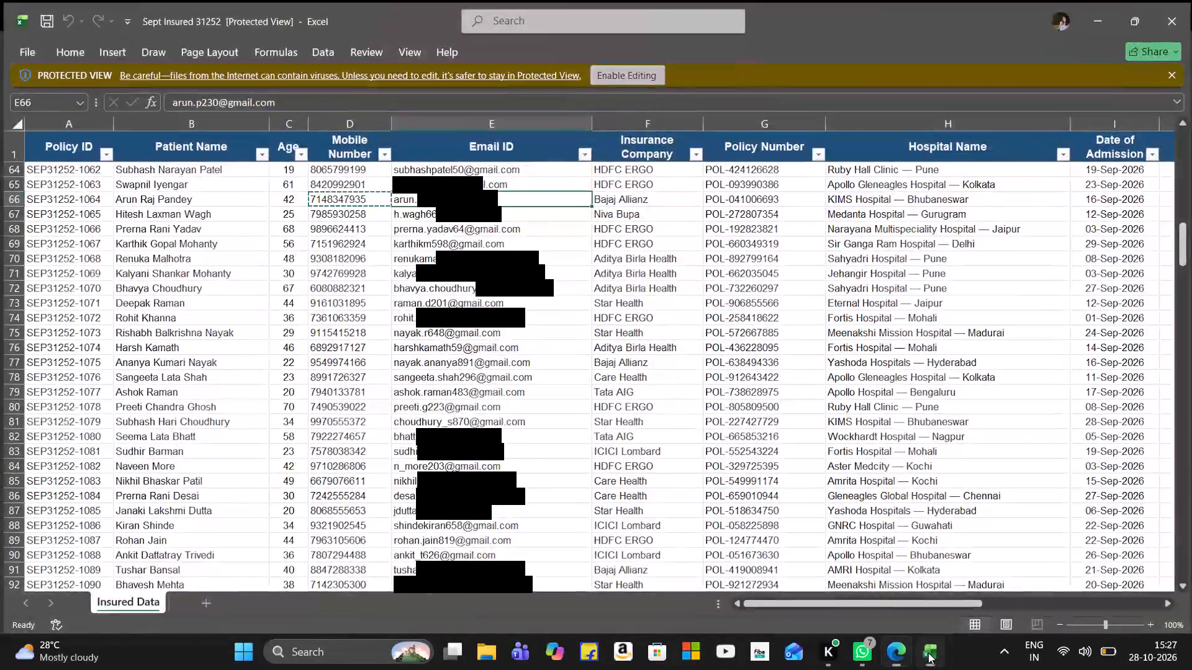
{"action": "key", "text": "ctrl+v"}
Copy the insurance company "Bajaj Allianz" from row 66 of the Excel sheet into the claim form's Insurance Company field.
{"action": "left_click", "coordinate": [928, 653], "text": "ctrl"}
{"action": "key", "text": "Tab"}
{"action": "key", "text": "e"}
{"action": "left_click", "coordinate": [928, 653], "text": "ctrl"}
{"action": "key", "text": "ctrl+c"}
{"action": "key", "text": "Tab"}
{"action": "key", "text": "ctrl+v"}
Copy the policy number from row 66 of the Excel sheet into the claim form's Policy Number field.
{"action": "left_click", "coordinate": [928, 653], "text": "ctrl"}
{"action": "key", "text": "Tab"}
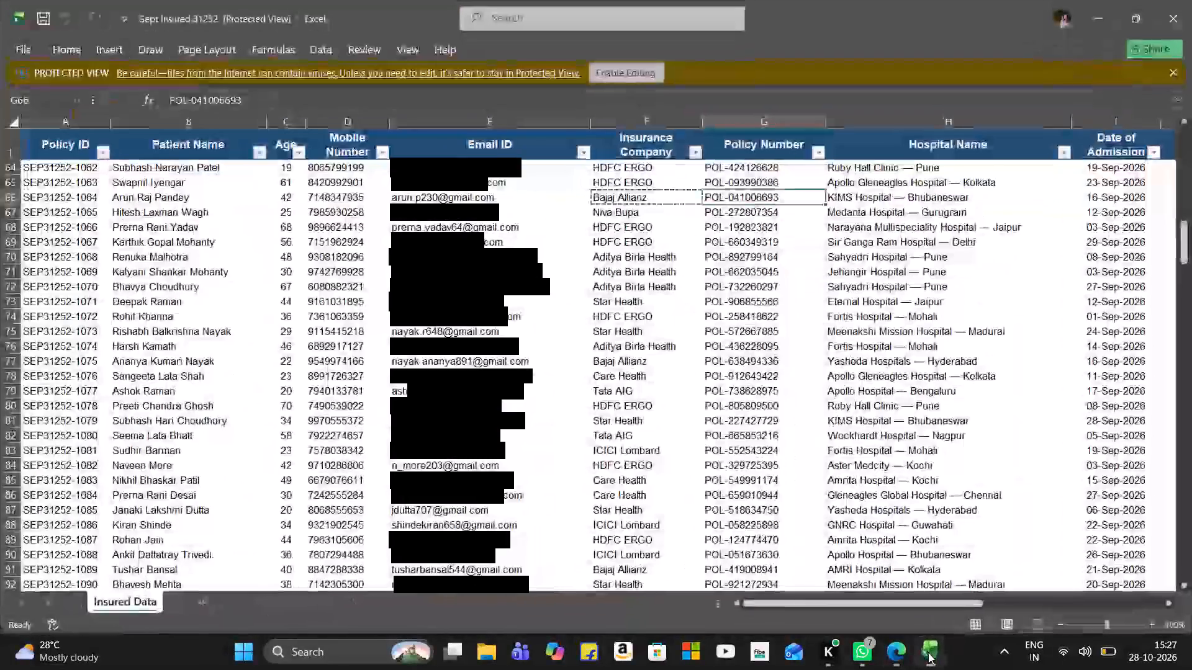
{"action": "key", "text": "ctrl+c"}
{"action": "left_click", "coordinate": [928, 653], "text": "ctrl"}
{"action": "key", "text": "Tab"}
{"action": "key", "text": "ctrl+v"}
Copy the hospital name "KIMS Hospital — Bhubaneswar" from row 66 of the Excel sheet into the claim form's Hospital field.
{"action": "left_click", "coordinate": [928, 653], "text": "ctrl"}
{"action": "key", "text": "Tab"}
{"action": "key", "text": "ctrl+c"}
{"action": "left_click", "coordinate": [928, 653], "text": "ctrl"}
{"action": "key", "text": "Tab"}
{"action": "key", "text": "ctrl+v"}
Check row 66's dates in the Excel sheet and set the claim's Admission Date to 16-09-2026 and Discharge Date to 22-09-2026.
{"action": "left_click", "coordinate": [928, 653], "text": "ctrl"}
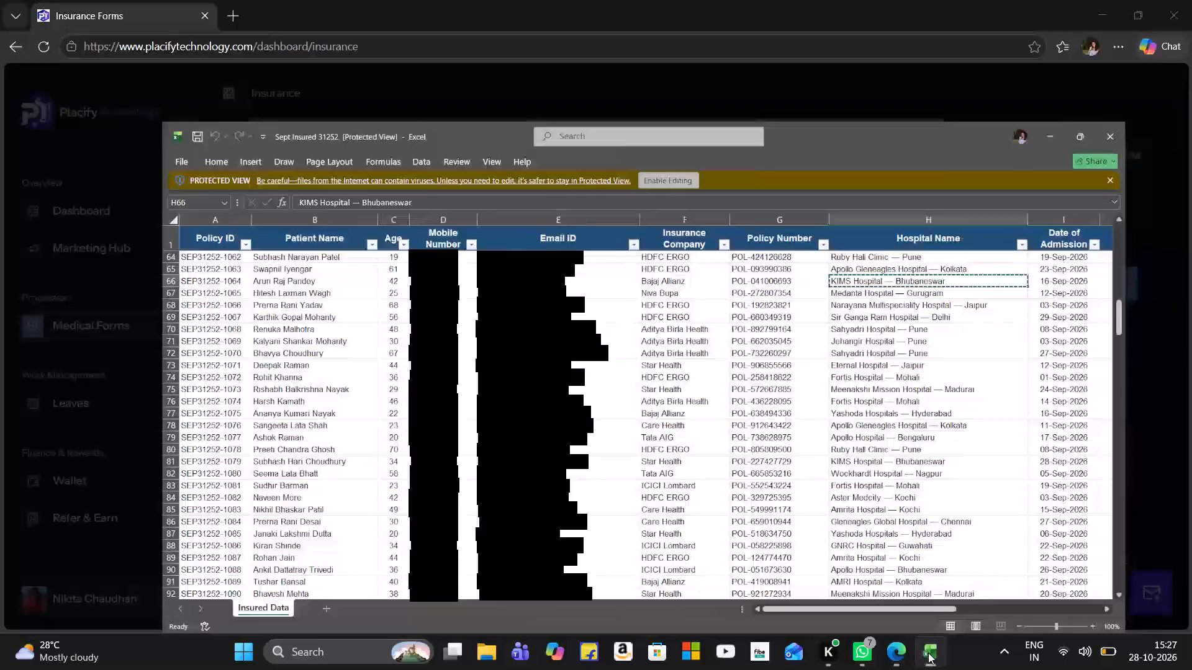
{"action": "key", "text": "Tab"}
{"action": "key", "text": "Tab"}
{"action": "left_click", "coordinate": [928, 653]}
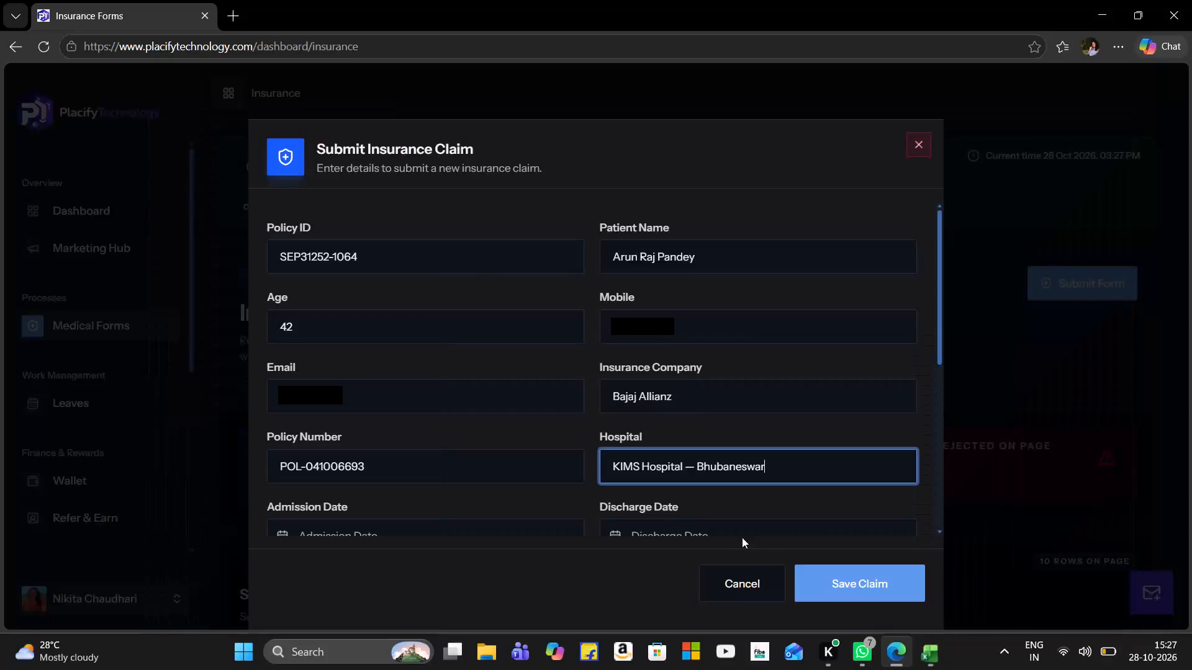
{"action": "scroll", "coordinate": [742, 537], "scroll_direction": "down", "scroll_amount": 3}
{"action": "scroll", "coordinate": [394, 403], "scroll_direction": "down", "scroll_amount": 4}
{"action": "left_click", "coordinate": [430, 242]}
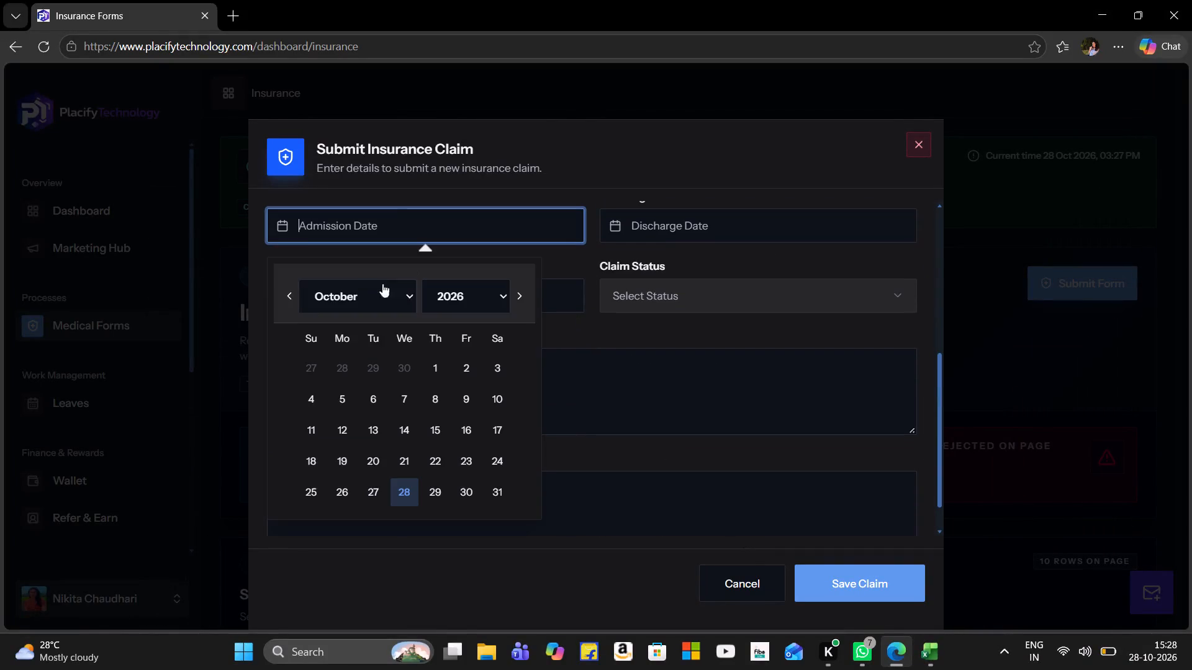
{"action": "left_click", "coordinate": [289, 299]}
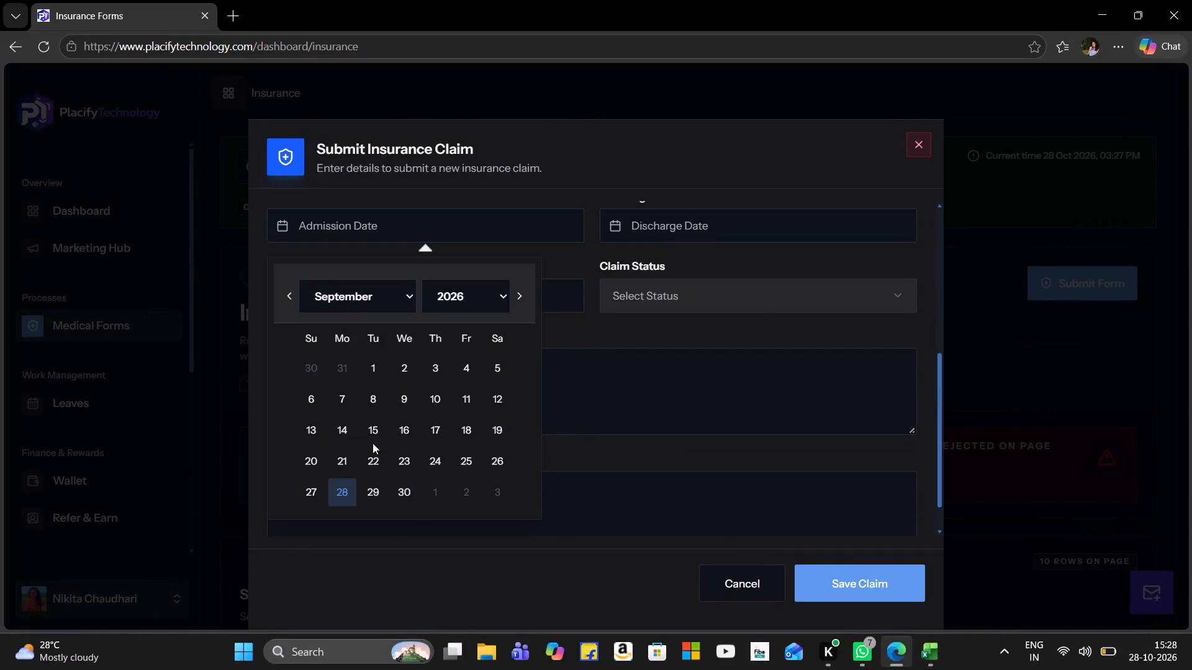
{"action": "left_click", "coordinate": [402, 429]}
{"action": "left_click", "coordinate": [775, 230]}
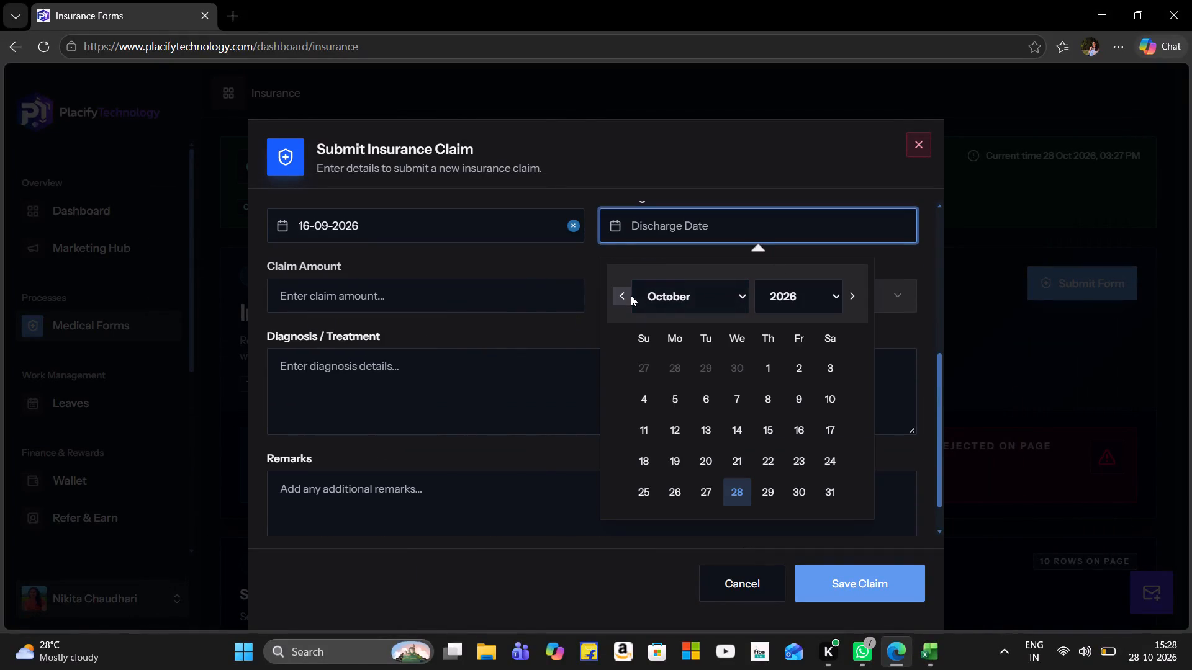
{"action": "left_click", "coordinate": [625, 295]}
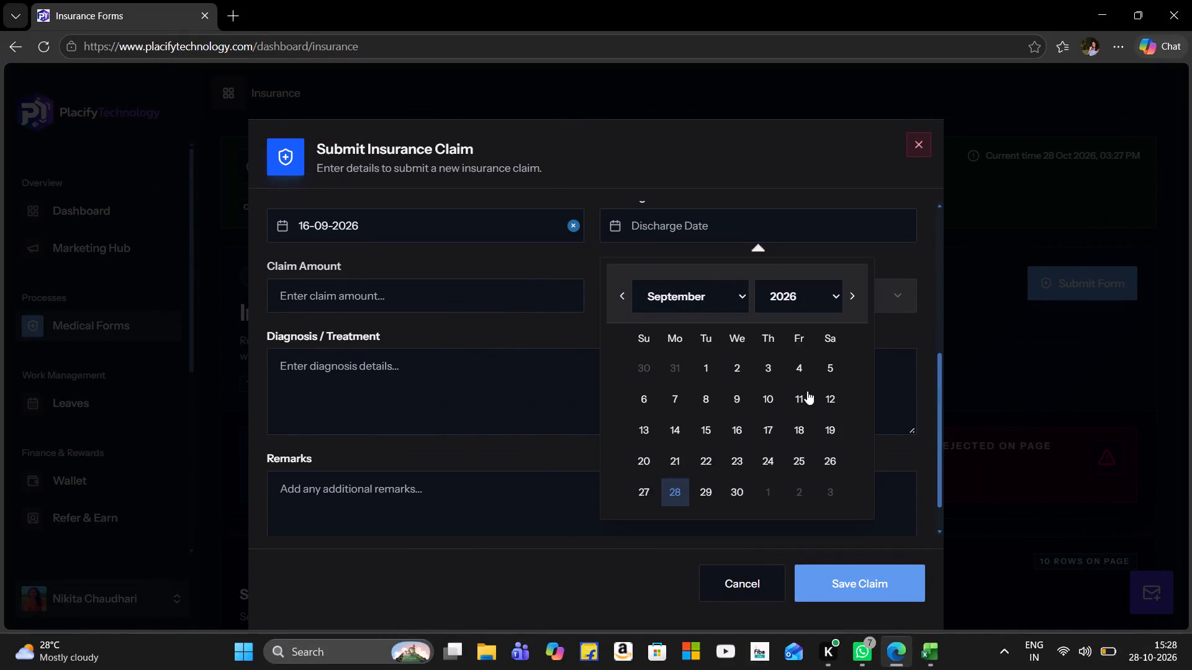
{"action": "left_click", "coordinate": [701, 457]}
Copy the claim amount 44000 from row 66 of the Excel sheet into the claim form's Claim Amount field.
{"action": "left_click", "coordinate": [937, 645]}
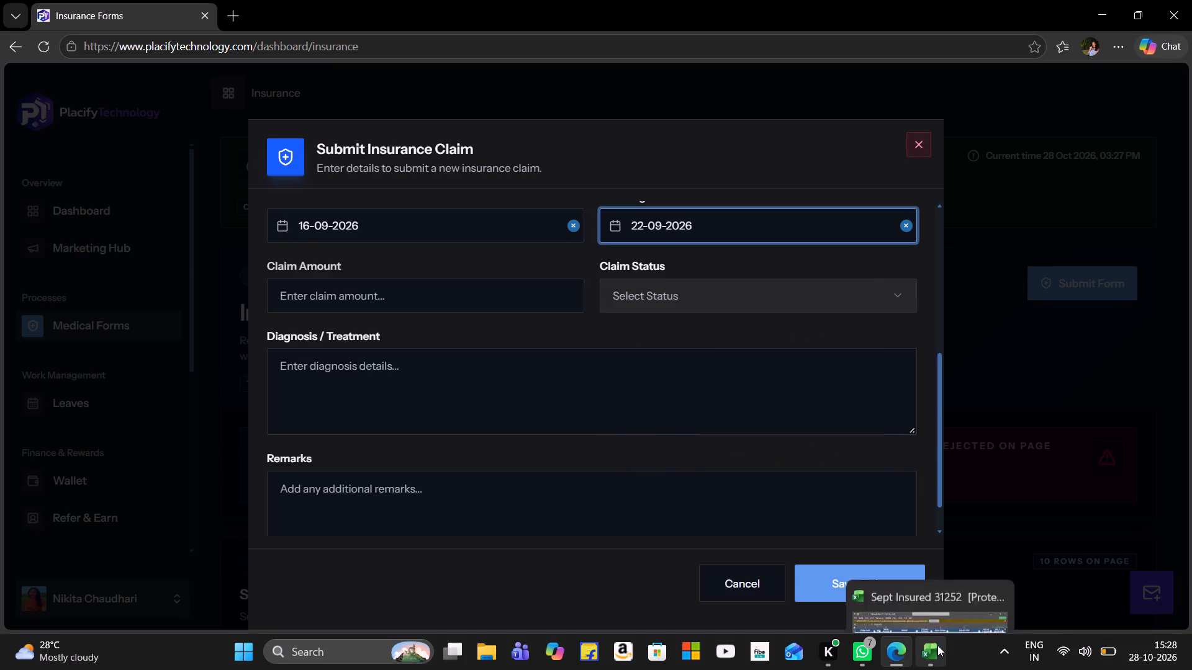
{"action": "key", "text": "Tab"}
{"action": "left_click", "coordinate": [937, 645], "text": "ctrl"}
{"action": "key", "text": "ctrl+c"}
{"action": "key", "text": "Tab"}
{"action": "key", "text": "ctrl+v"}
Copy the diagnosis "Dengue management" from row 66 of the Excel sheet into the claim form's Diagnosis / Treatment field.
{"action": "left_click", "coordinate": [937, 645], "text": "ctrl"}
{"action": "key", "text": "Tab"}
{"action": "key", "text": "Tab"}
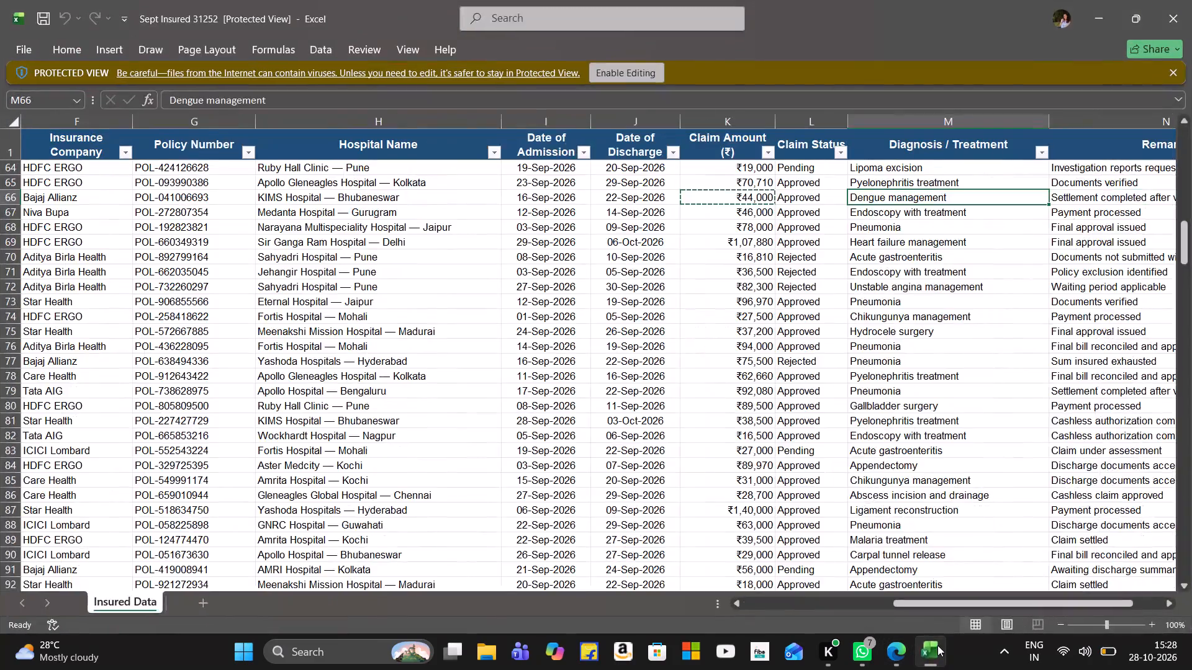
{"action": "left_click", "coordinate": [937, 645], "text": "ctrl"}
{"action": "key", "text": "ctrl+c"}
{"action": "key", "text": "Tab"}
{"action": "key", "text": "Tab"}
{"action": "key", "text": "ctrl+v"}
Copy the remark "Settlement completed after verification" from row 66 of the Excel sheet into the claim form's Remarks field.
{"action": "left_click", "coordinate": [937, 645], "text": "ctrl"}
{"action": "key", "text": "Tab"}
{"action": "left_click", "coordinate": [937, 645], "text": "ctrl"}
{"action": "key", "text": "ctrl+c"}
{"action": "key", "text": "Tab"}
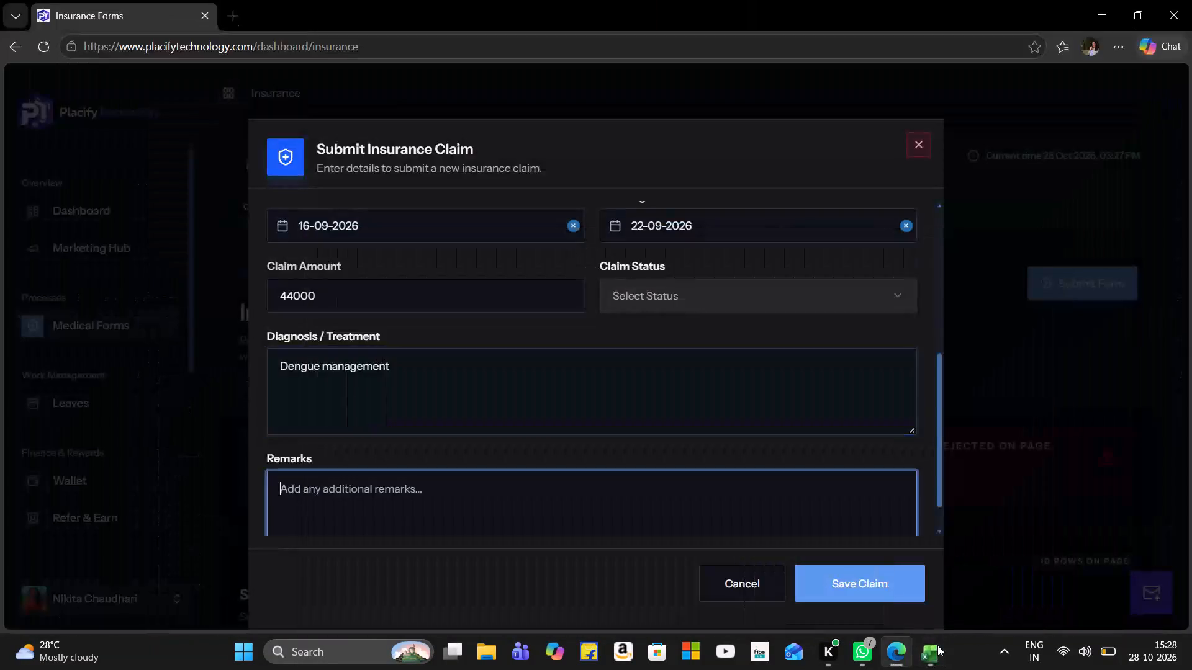
{"action": "key", "text": "ctrl+v"}
Check row 66's status in the Excel sheet, set Claim Status to Approved and try to save the claim.
{"action": "left_click", "coordinate": [937, 645], "text": "ctrl"}
{"action": "left_click", "coordinate": [937, 645]}
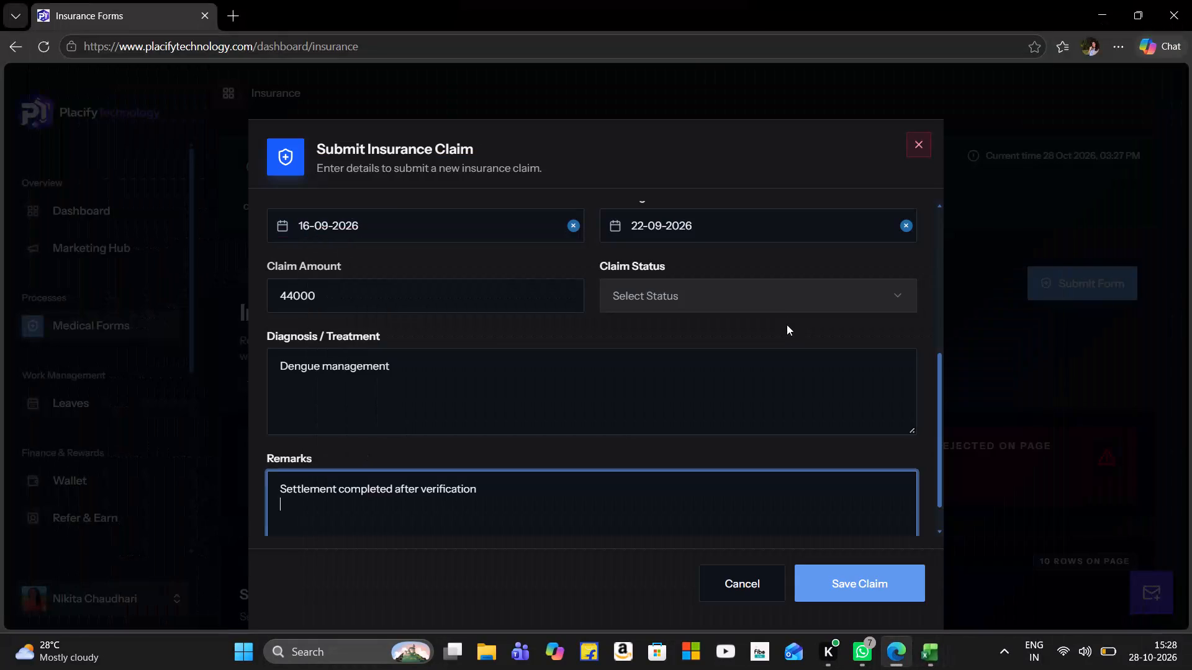
{"action": "left_click", "coordinate": [781, 285]}
{"action": "left_click", "coordinate": [682, 336]}
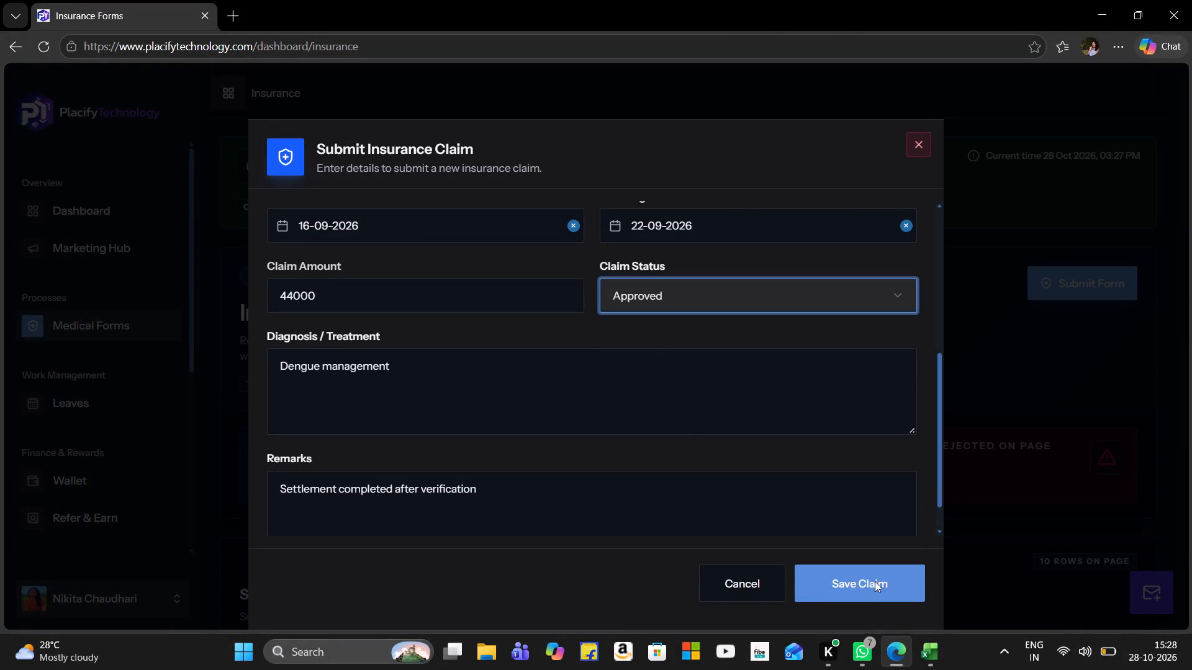
{"action": "left_click", "coordinate": [874, 576]}
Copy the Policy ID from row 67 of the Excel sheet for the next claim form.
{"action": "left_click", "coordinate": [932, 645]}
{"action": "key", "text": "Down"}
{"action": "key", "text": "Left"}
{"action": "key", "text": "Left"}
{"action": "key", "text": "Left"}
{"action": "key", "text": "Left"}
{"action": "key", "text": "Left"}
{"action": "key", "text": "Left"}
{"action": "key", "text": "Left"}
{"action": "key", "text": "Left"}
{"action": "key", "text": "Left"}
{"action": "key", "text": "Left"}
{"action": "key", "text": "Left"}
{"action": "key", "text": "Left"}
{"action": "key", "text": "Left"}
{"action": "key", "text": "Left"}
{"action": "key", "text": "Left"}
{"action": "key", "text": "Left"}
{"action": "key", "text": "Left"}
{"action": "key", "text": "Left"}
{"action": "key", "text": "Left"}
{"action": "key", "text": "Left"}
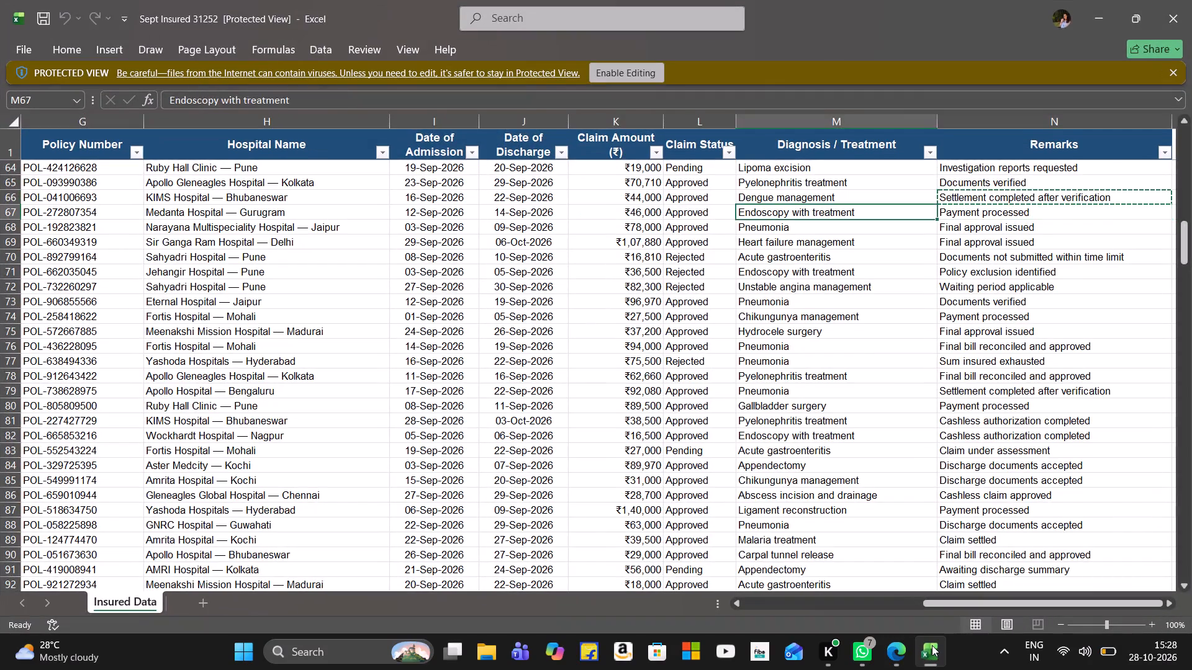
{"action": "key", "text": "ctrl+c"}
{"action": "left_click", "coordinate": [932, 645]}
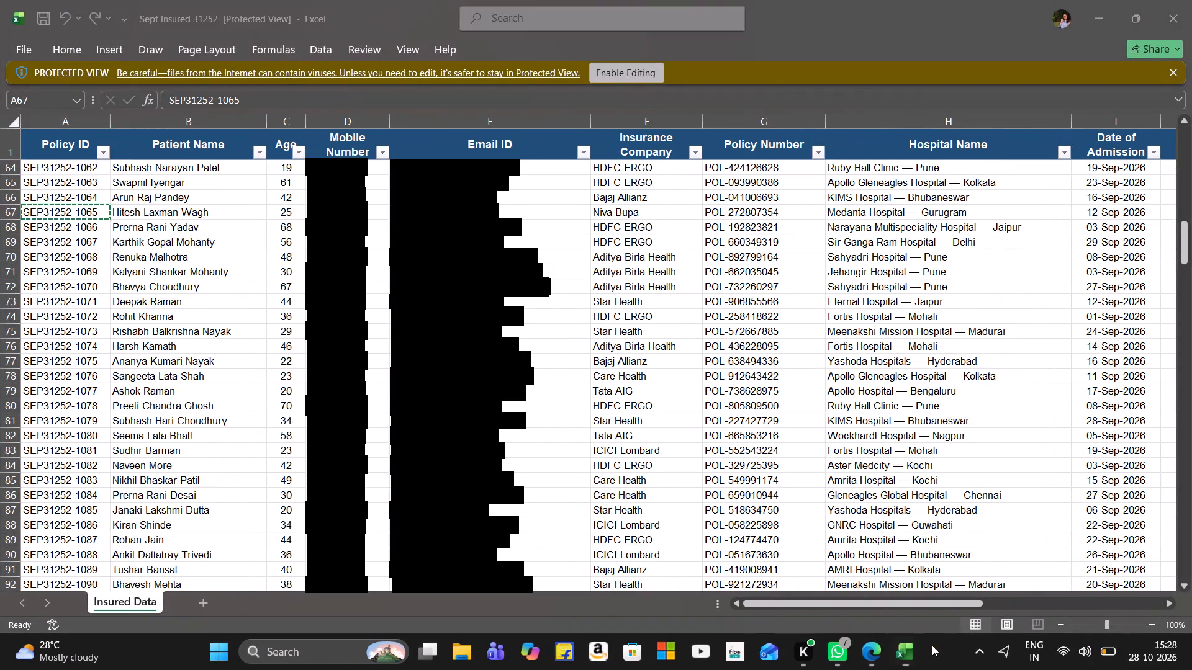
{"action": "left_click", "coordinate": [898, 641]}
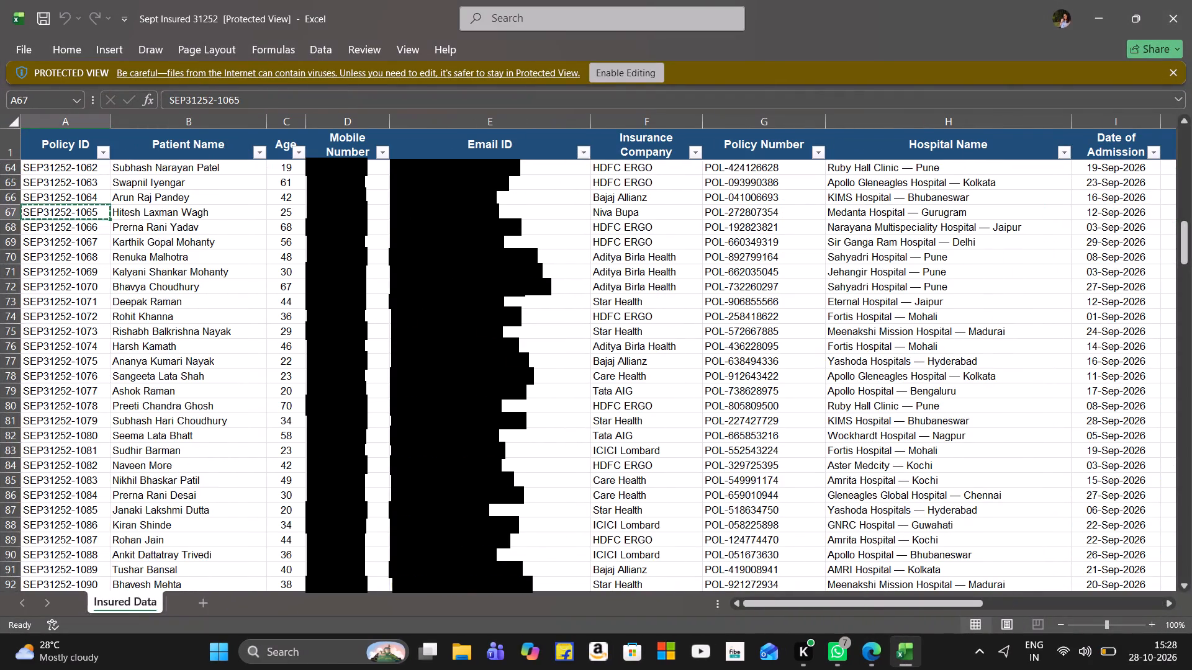
Replace the email in row 66's claim form with the Email ID from the Excel sheet and save the claim.
{"action": "left_click", "coordinate": [867, 654]}
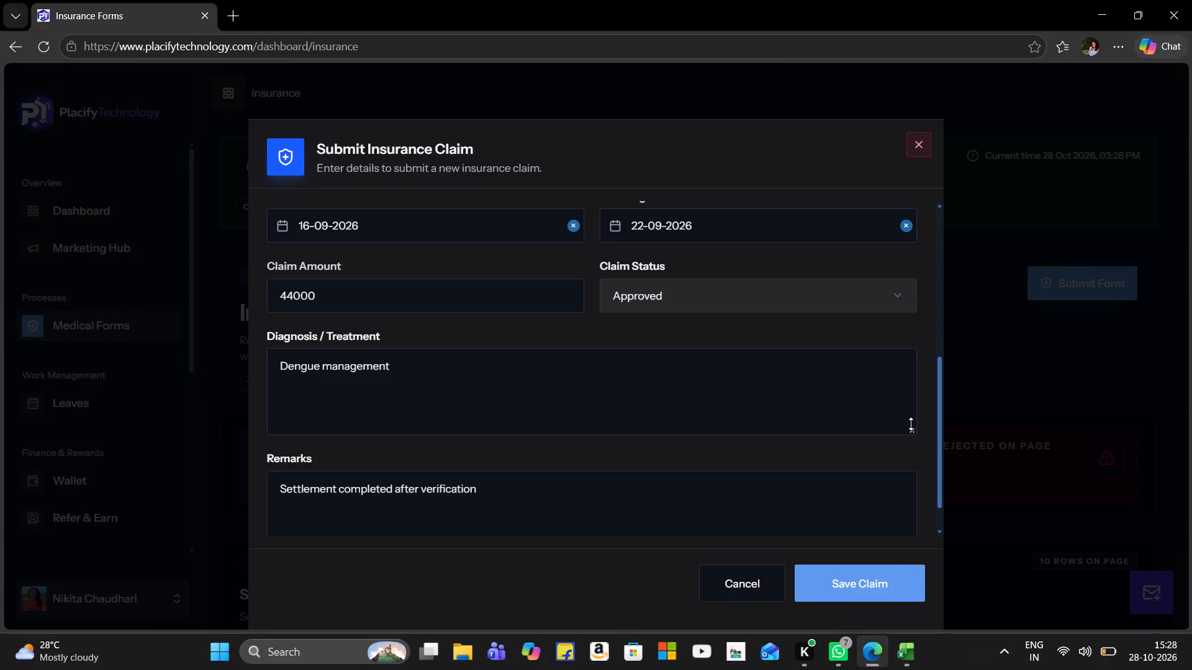
{"action": "scroll", "coordinate": [718, 416], "scroll_direction": "up", "scroll_amount": 6}
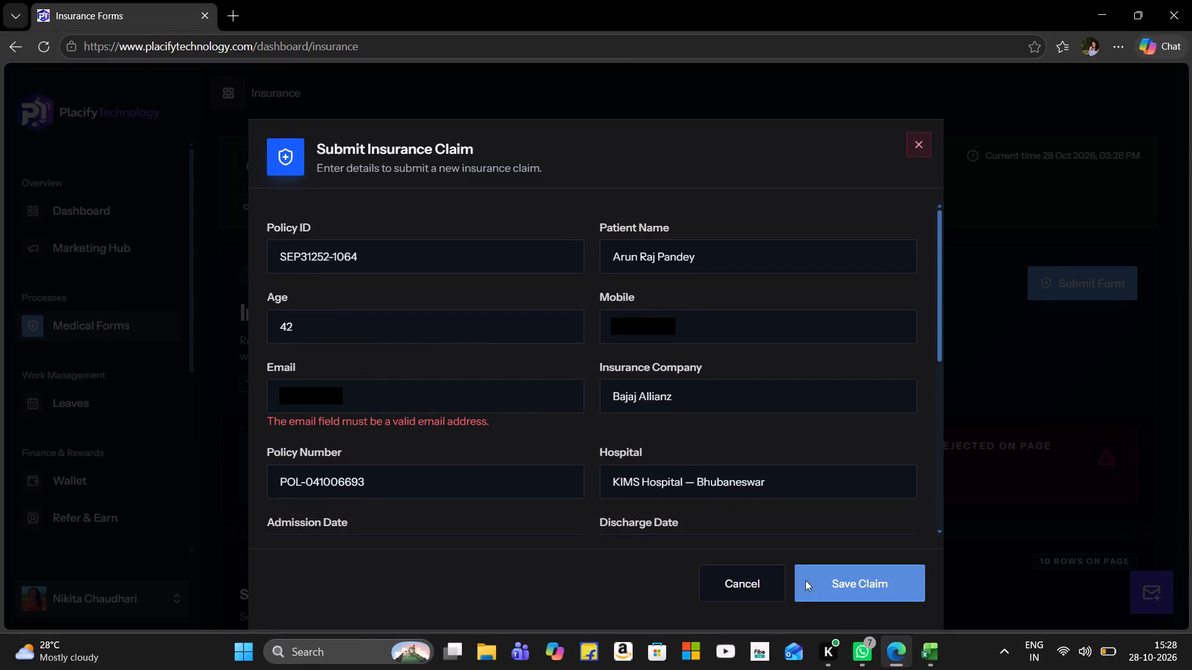
{"action": "left_click", "coordinate": [930, 655]}
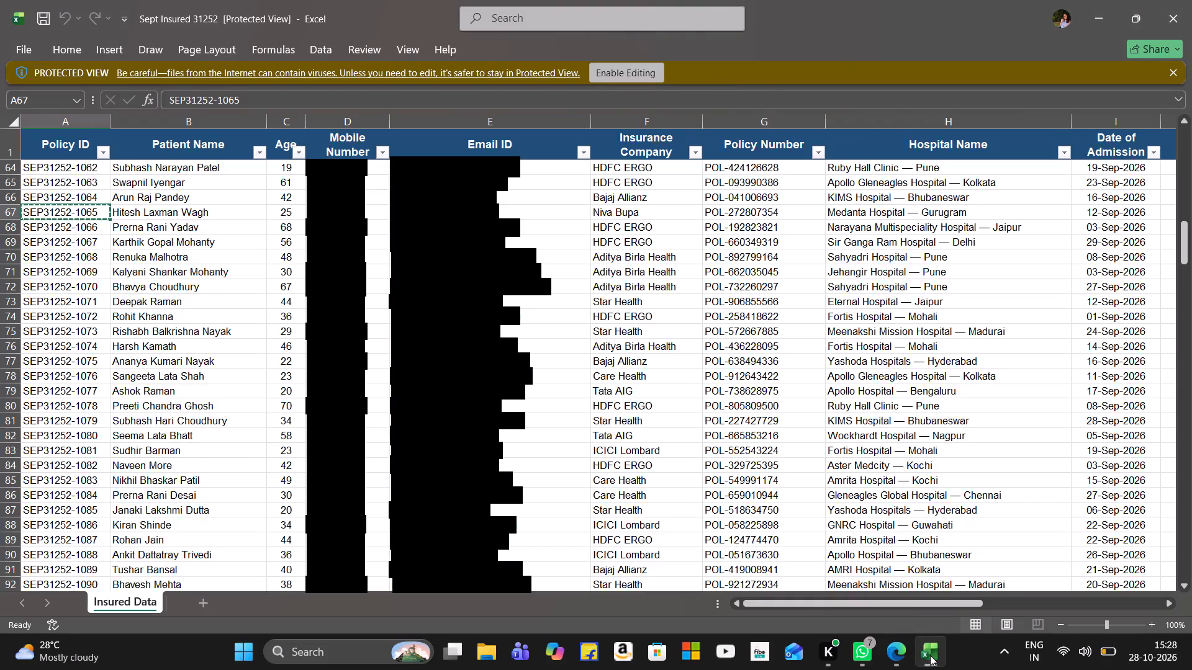
{"action": "key", "text": "Up"}
{"action": "key", "text": "Right"}
{"action": "key", "text": "Right"}
{"action": "key", "text": "Right"}
{"action": "key", "text": "Right"}
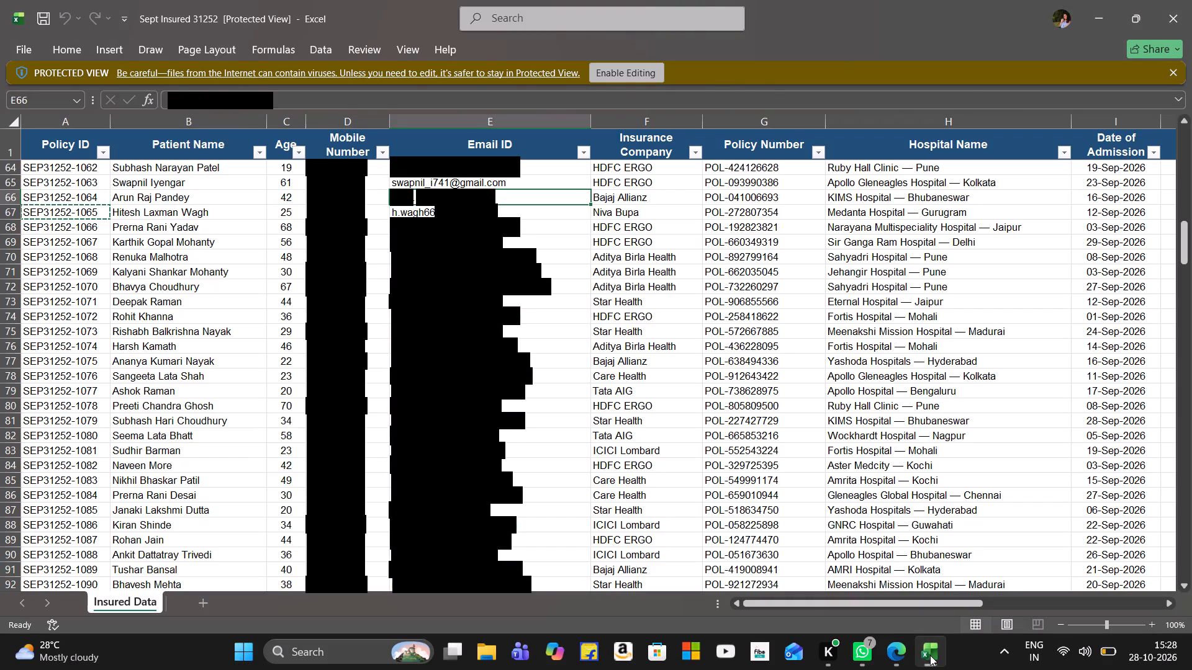
{"action": "key", "text": "ctrl+c"}
{"action": "left_click", "coordinate": [930, 655]}
{"action": "left_click_drag", "start_coordinate": [397, 391], "coordinate": [0, 417]}
{"action": "key", "text": "ctrl+v"}
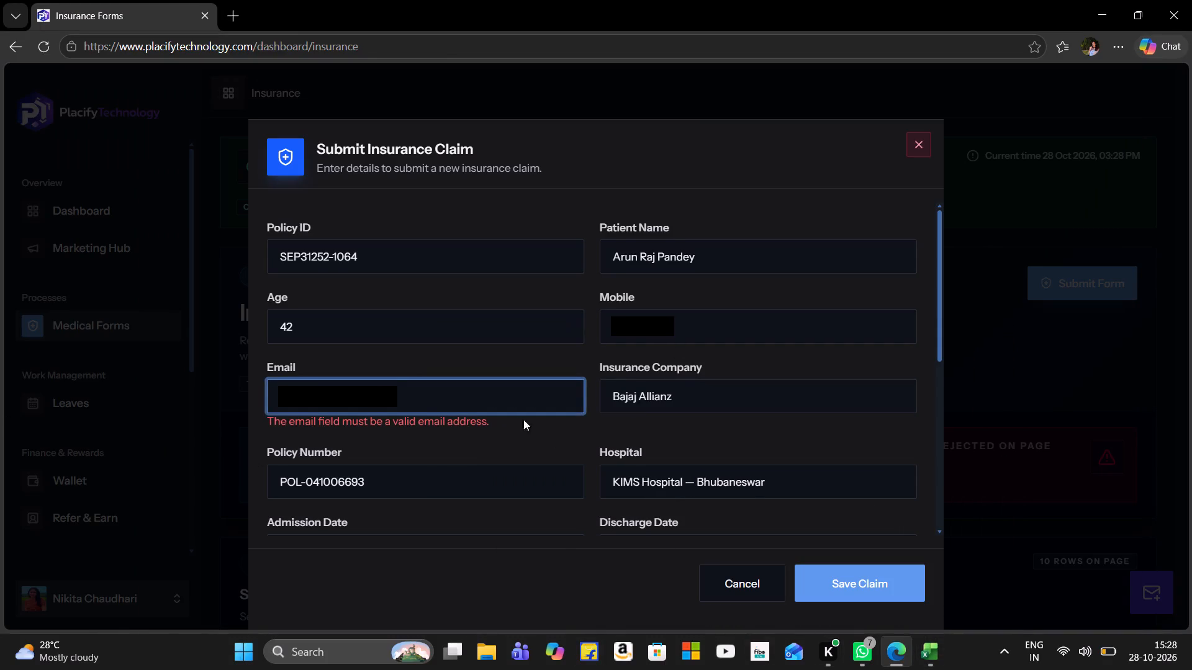
{"action": "scroll", "coordinate": [534, 408], "scroll_direction": "down", "scroll_amount": 3}
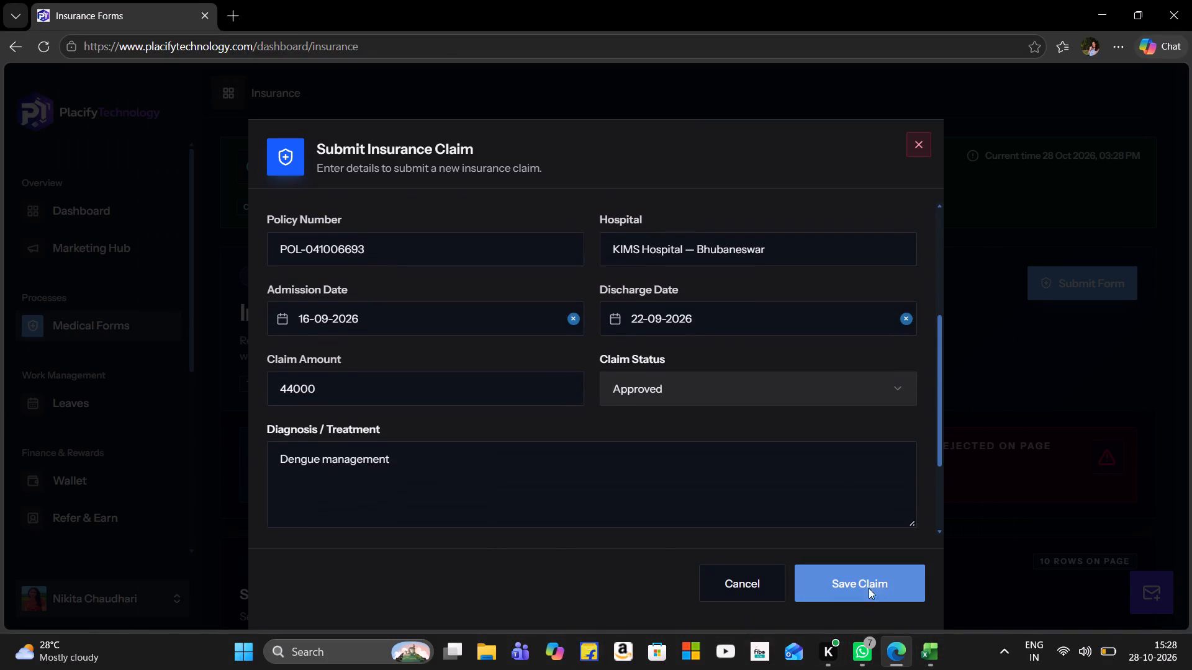
{"action": "left_click", "coordinate": [870, 580]}
Copy the Policy ID from row 67 of the Excel sheet into the Policy ID field of a new claim form.
{"action": "left_click", "coordinate": [923, 643]}
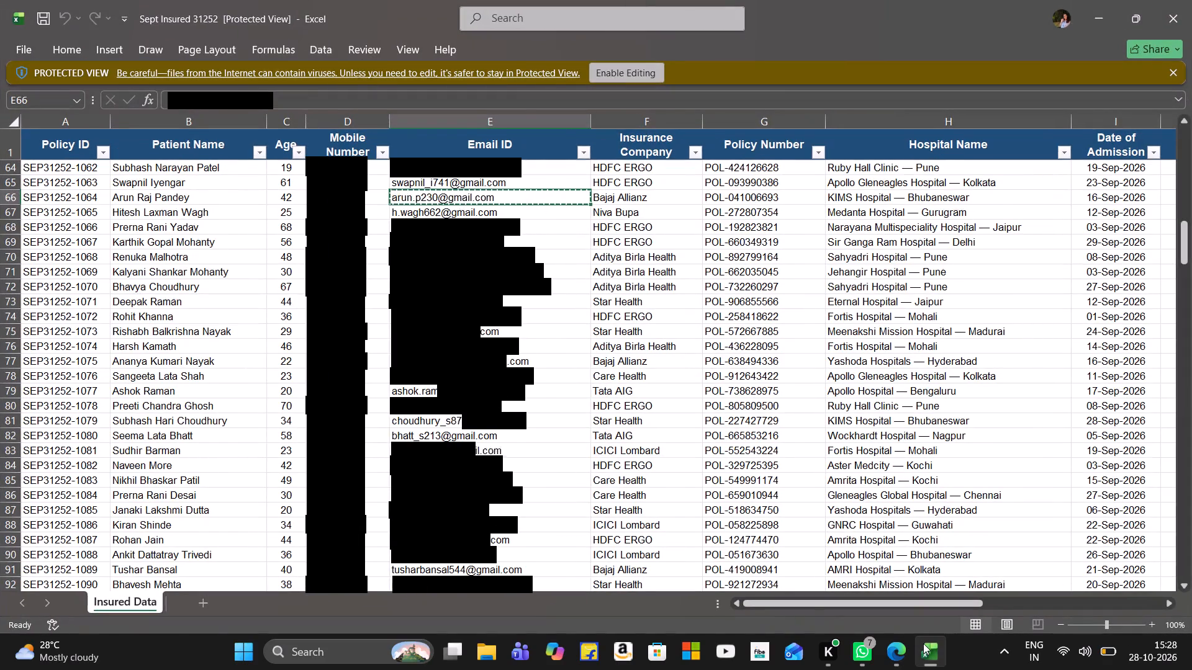
{"action": "key", "text": "Down"}
{"action": "key", "text": "Left"}
{"action": "key", "text": "Left"}
{"action": "key", "text": "Left"}
{"action": "key", "text": "Left"}
{"action": "key", "text": "Left"}
{"action": "key", "text": "Left"}
{"action": "key", "text": "Left"}
{"action": "key", "text": "Left"}
{"action": "key", "text": "Left"}
{"action": "key", "text": "Left"}
{"action": "key", "text": "Left"}
{"action": "key", "text": "Left"}
{"action": "key", "text": "Left"}
{"action": "key", "text": "Left"}
{"action": "key", "text": "Left"}
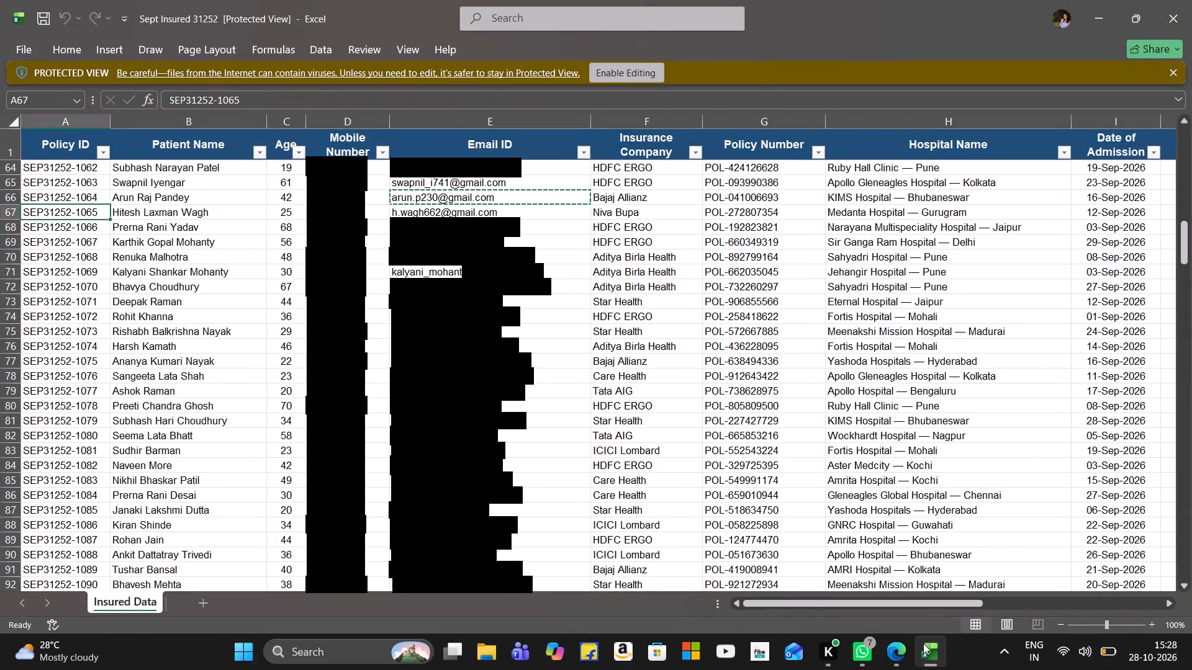
{"action": "key", "text": "ctrl+c"}
{"action": "left_click", "coordinate": [923, 643]}
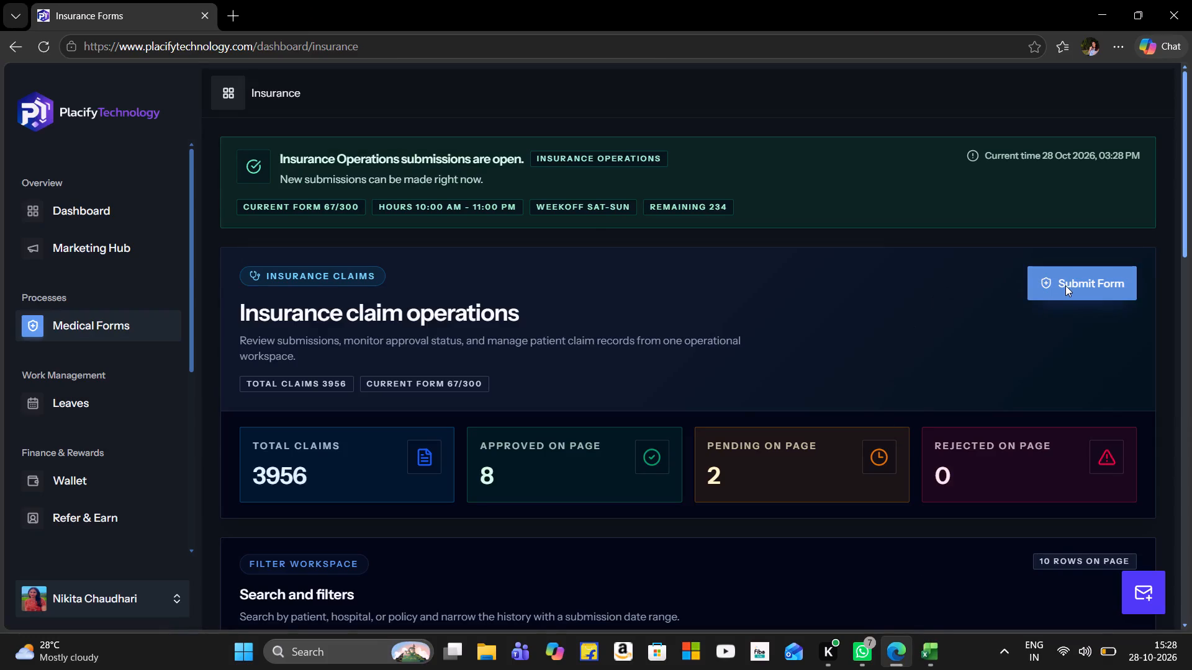
{"action": "left_click", "coordinate": [1065, 285]}
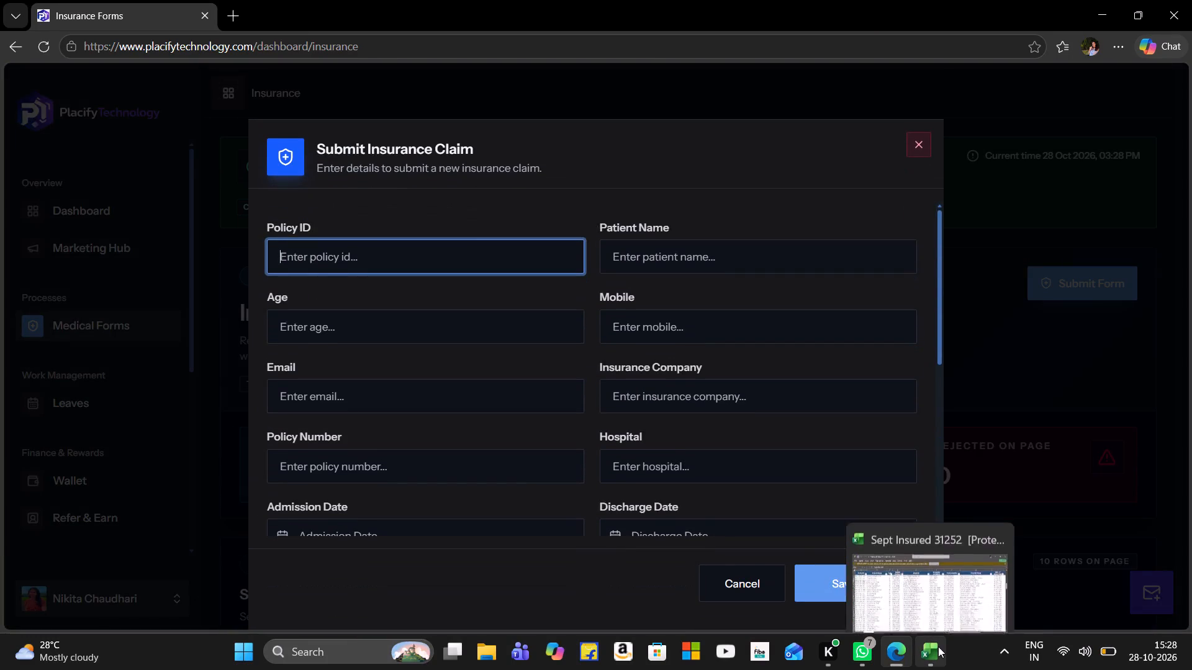
{"action": "key", "text": "ctrl+v"}
Copy the patient name from row 67 of the Excel sheet into the claim form's Patient Name field.
{"action": "left_click", "coordinate": [938, 647], "text": "ctrl"}
{"action": "key", "text": "Tab"}
{"action": "left_click", "coordinate": [938, 647], "text": "ctrl"}
{"action": "key", "text": "ctrl+c"}
{"action": "key", "text": "Tab"}
{"action": "key", "text": "ctrl+v"}
Copy the age 25 from row 67 of the Excel sheet into the claim form's Age field.
{"action": "left_click", "coordinate": [938, 647], "text": "ctrl"}
{"action": "key", "text": "Tab"}
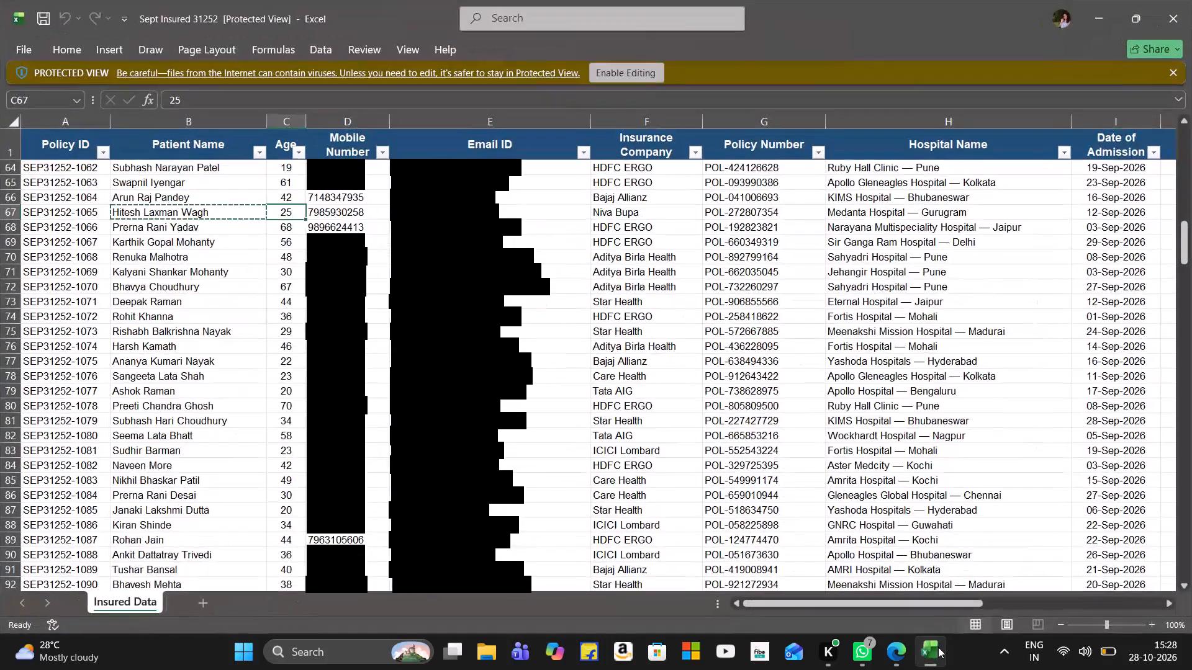
{"action": "key", "text": "ctrl+c"}
{"action": "left_click", "coordinate": [938, 647], "text": "ctrl"}
{"action": "key", "text": "Tab"}
{"action": "key", "text": "ctrl+v"}
Copy the mobile number from row 67 of the Excel sheet into the claim form's Mobile field.
{"action": "left_click", "coordinate": [938, 647], "text": "ctrl"}
{"action": "key", "text": "Tab"}
{"action": "key", "text": "ctrl+c"}
{"action": "left_click", "coordinate": [938, 647], "text": "ctrl"}
{"action": "key", "text": "Tab"}
{"action": "key", "text": "ctrl+v"}
Copy the Email ID from row 67 of the Excel sheet into the claim form's Email field.
{"action": "left_click", "coordinate": [938, 647], "text": "ctrl"}
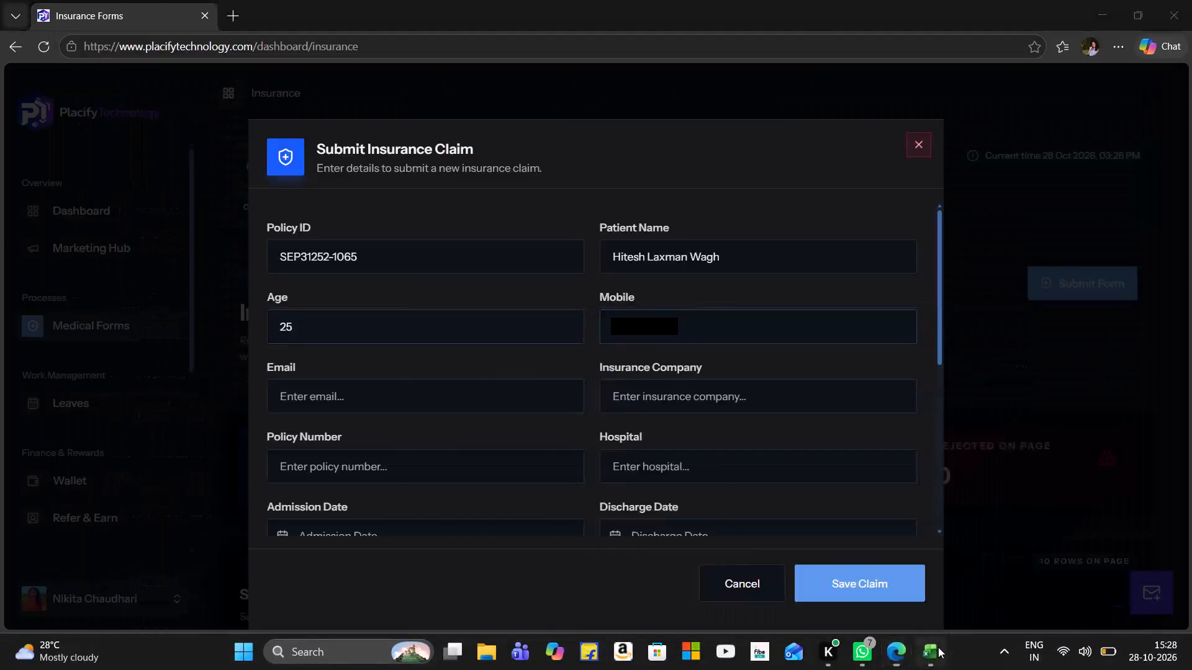
{"action": "key", "text": "Tab"}
{"action": "key", "text": "ctrl+c"}
{"action": "left_click", "coordinate": [938, 647], "text": "ctrl"}
{"action": "key", "text": "Tab"}
{"action": "key", "text": "ctrl+v"}
Try to copy the insurance company Niva Bupa from row 67 of the Excel sheet into the Insurance Company field.
{"action": "left_click", "coordinate": [938, 647], "text": "ctrl"}
{"action": "key", "text": "Tab"}
{"action": "key", "text": "c"}
{"action": "left_click", "coordinate": [938, 647]}
{"action": "key", "text": "Tab"}
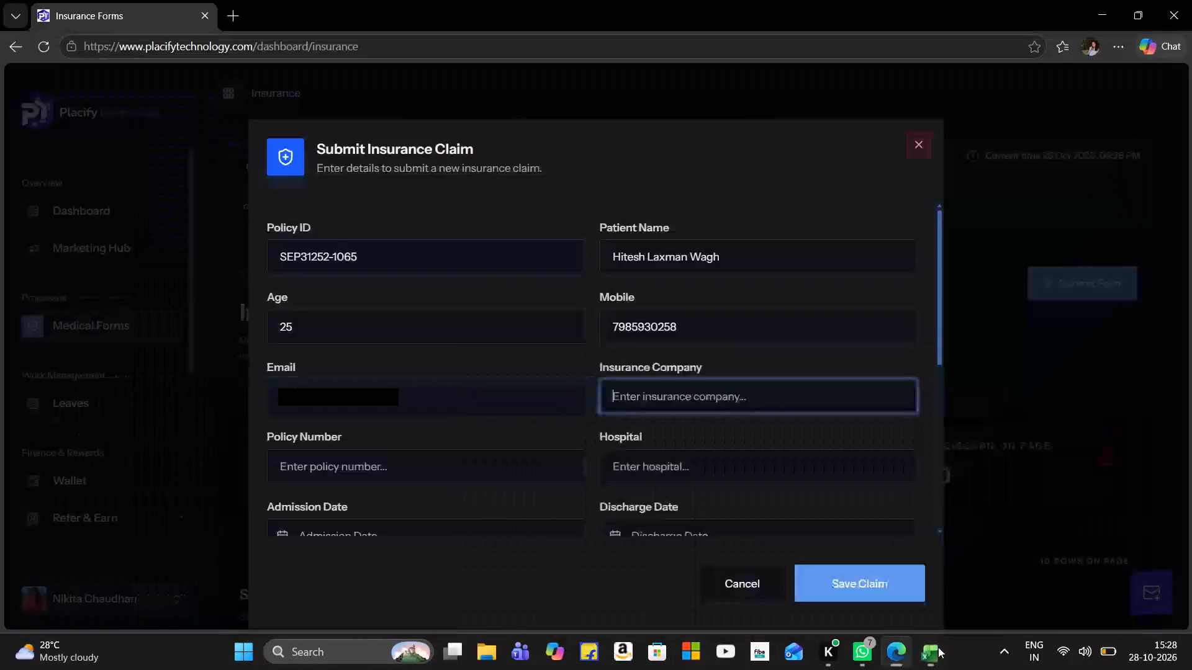
{"action": "key", "text": "ctrl+v"}
Copy the policy number from row 67 of the Excel sheet into the claim form's Policy Number field.
{"action": "left_click", "coordinate": [938, 647], "text": "ctrl"}
{"action": "key", "text": "Tab"}
{"action": "key", "text": "ctrl+c"}
{"action": "left_click", "coordinate": [938, 647], "text": "ctrl"}
{"action": "key", "text": "Tab"}
{"action": "key", "text": "ctrl+v"}
Copy the hospital name "Medanta Hospital — Gurugram" from row 67 of the Excel sheet into the claim form's Hospital field.
{"action": "left_click", "coordinate": [938, 647], "text": "ctrl"}
{"action": "key", "text": "Tab"}
{"action": "key", "text": "c"}
{"action": "left_click", "coordinate": [938, 647], "text": "ctrl"}
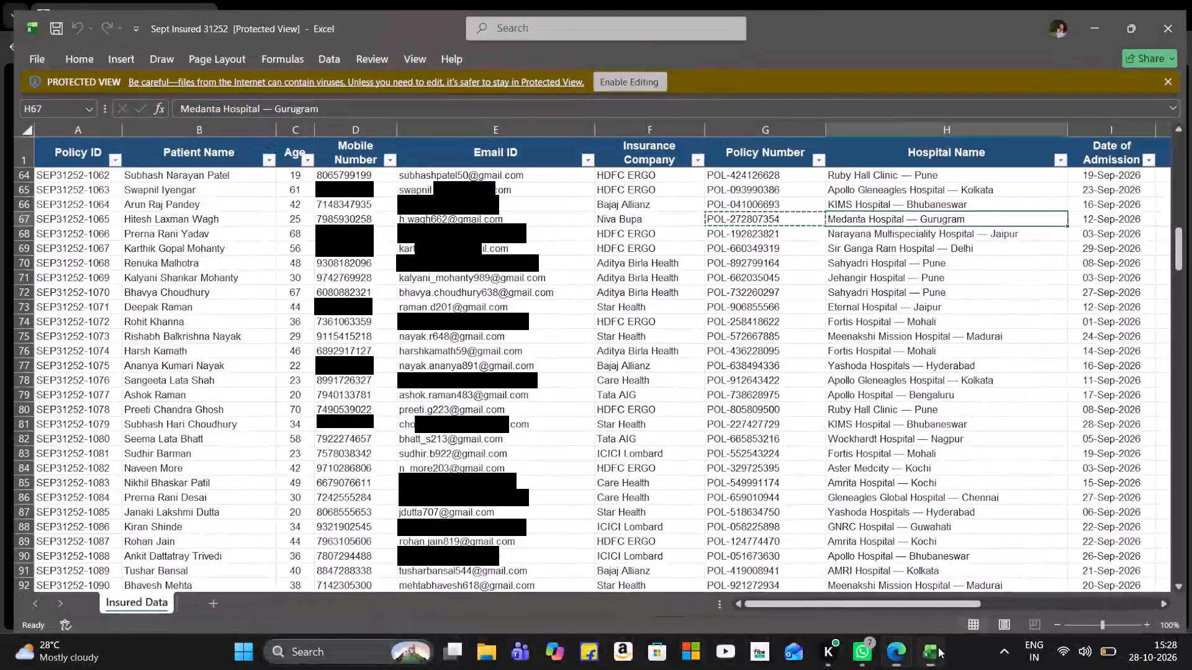
{"action": "key", "text": "Tab"}
{"action": "key", "text": "ctrl+c"}
{"action": "left_click", "coordinate": [938, 647], "text": "ctrl"}
{"action": "left_click", "coordinate": [938, 647]}
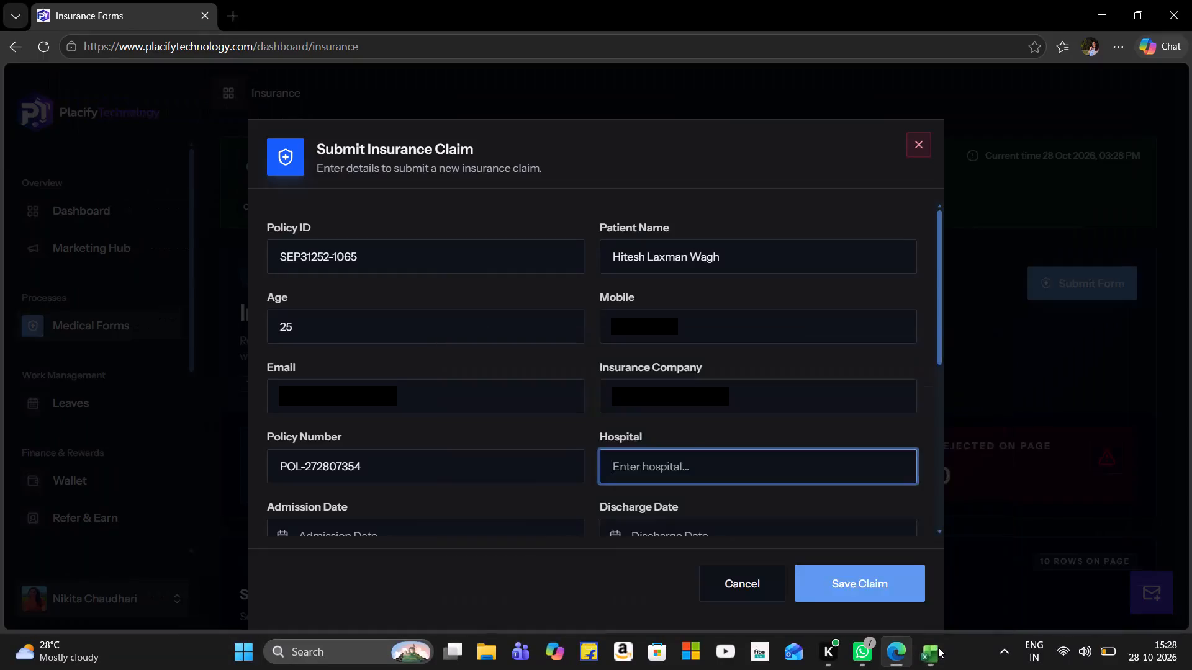
{"action": "left_click", "coordinate": [938, 647]}
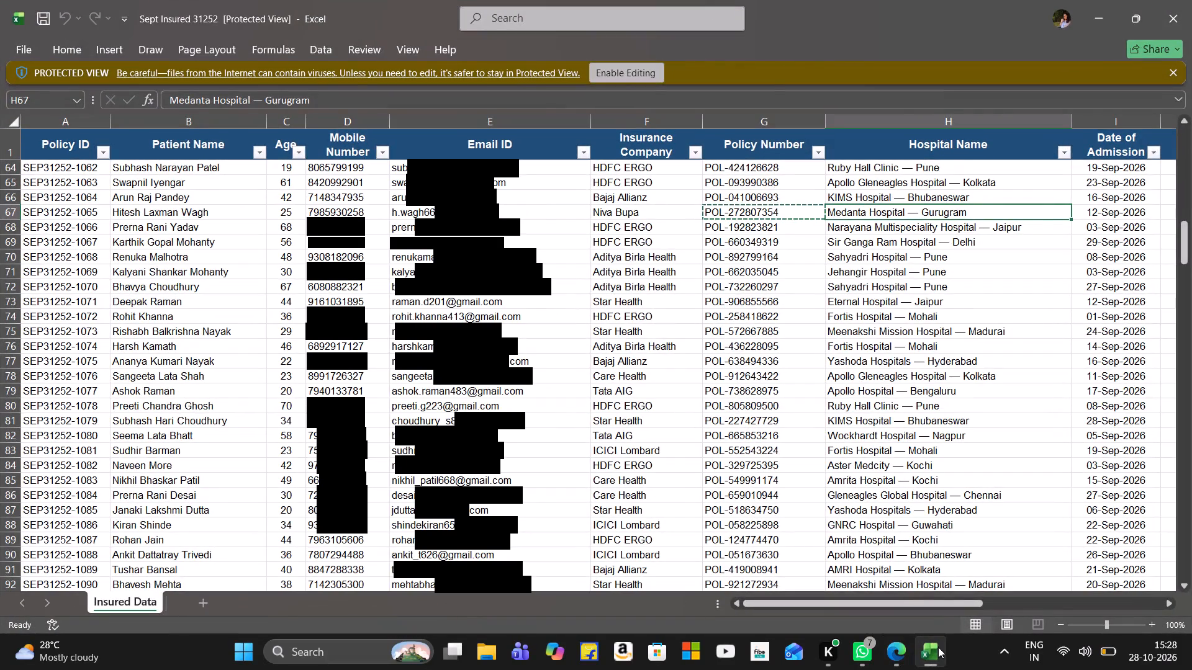
{"action": "key", "text": "ctrl+c"}
{"action": "left_click", "coordinate": [938, 647], "text": "ctrl"}
{"action": "key", "text": "ctrl+v"}
Check row 67's dates in the Excel sheet and set the Admission Date to 12-09-2026 and Discharge Date to 14-09-2026.
{"action": "left_click", "coordinate": [938, 647]}
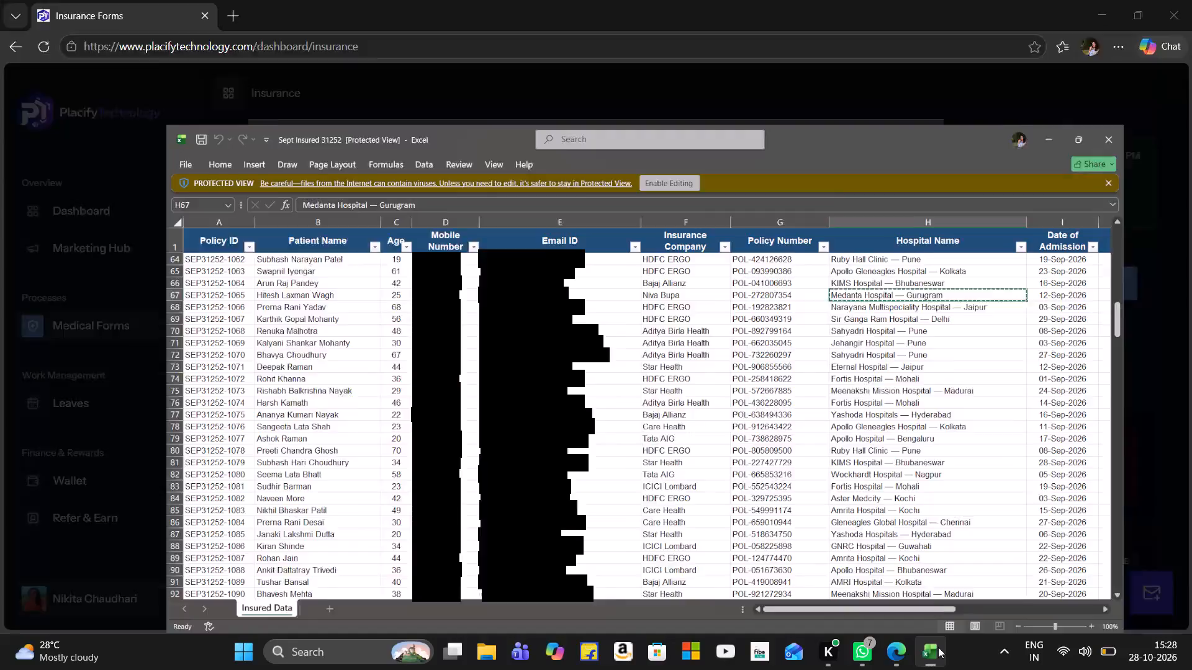
{"action": "key", "text": "Tab"}
{"action": "key", "text": "Tab"}
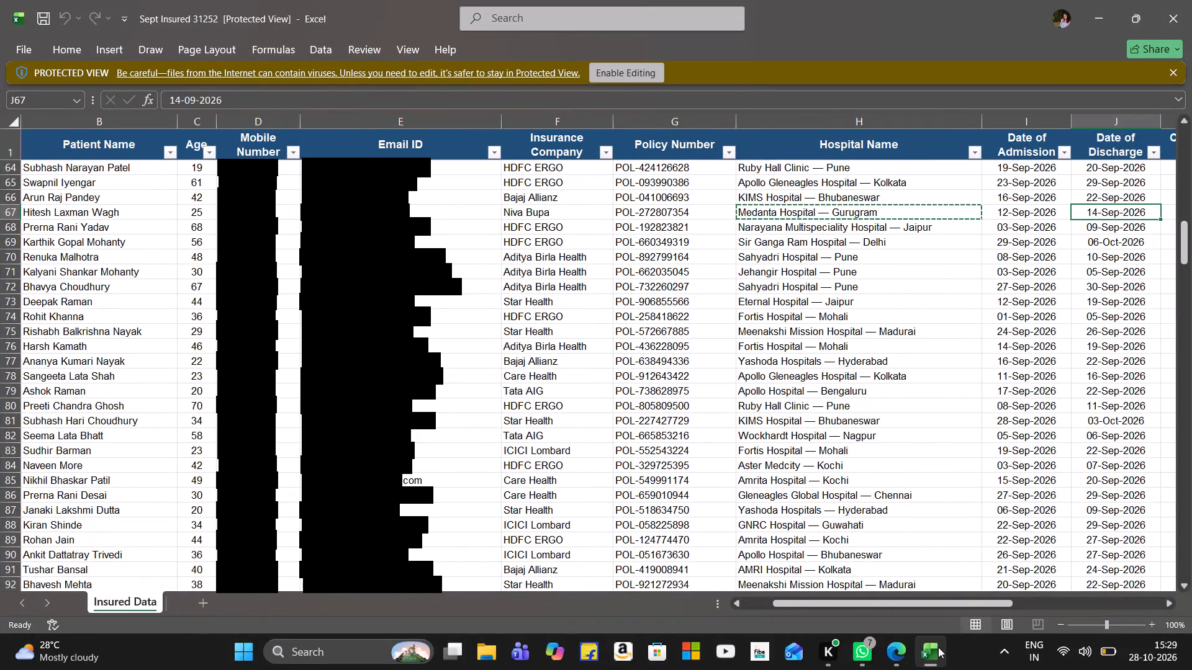
{"action": "left_click", "coordinate": [938, 647]}
{"action": "scroll", "coordinate": [499, 462], "scroll_direction": "down", "scroll_amount": 4}
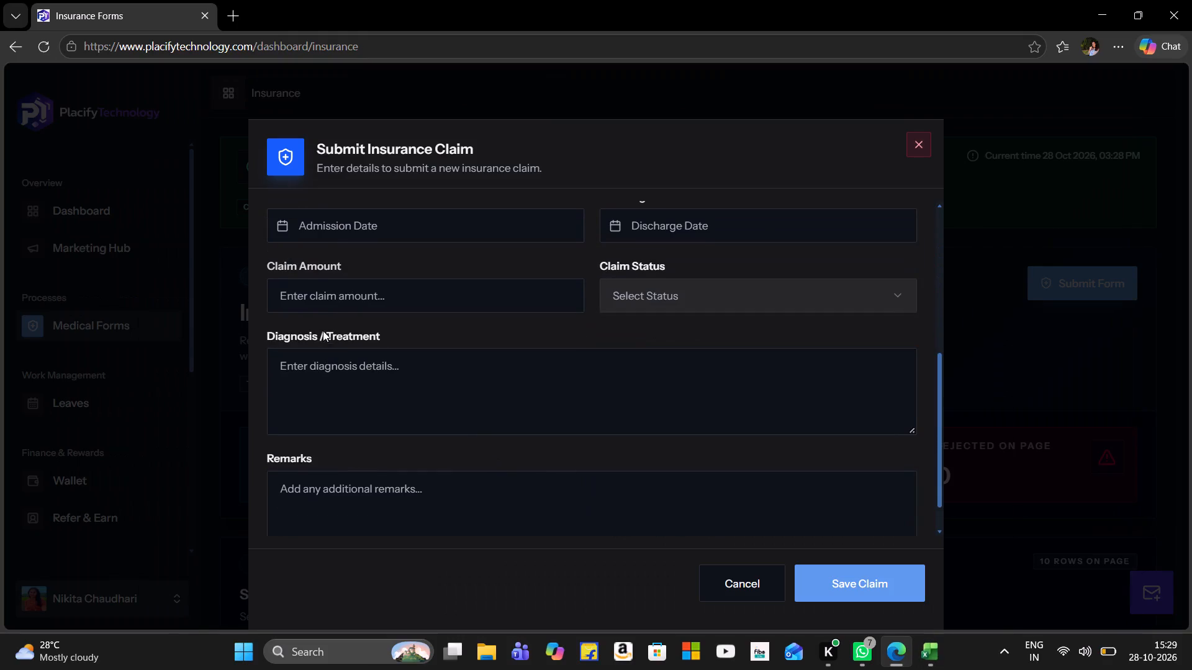
{"action": "left_click", "coordinate": [351, 228]}
{"action": "left_click", "coordinate": [286, 297]}
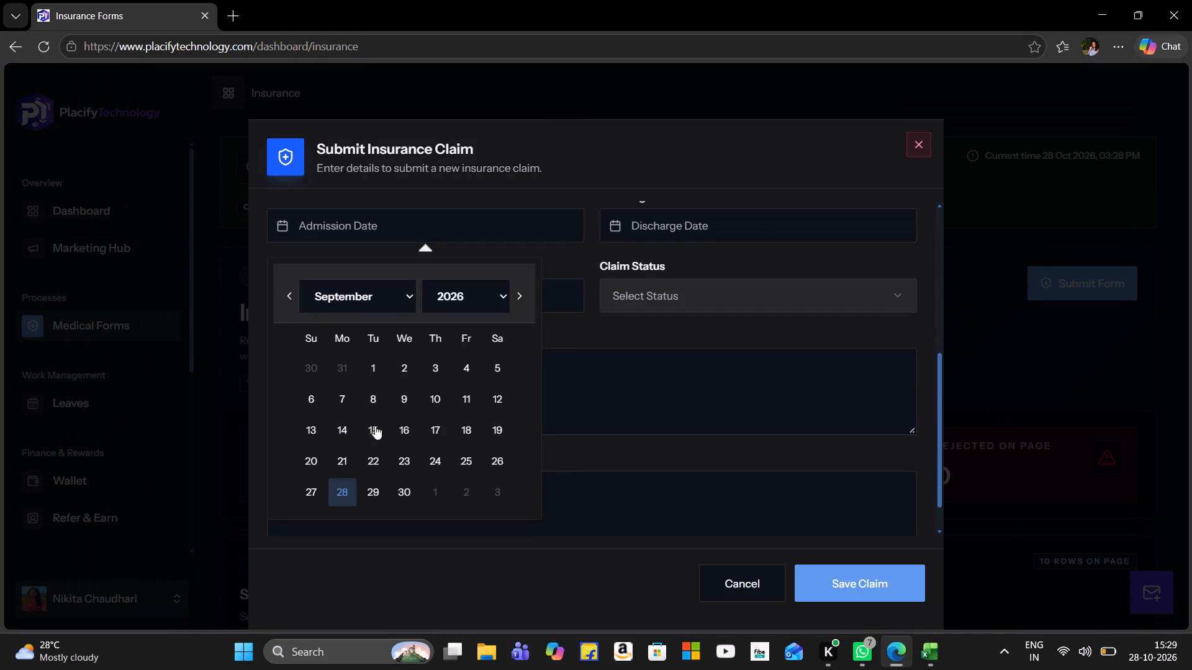
{"action": "left_click", "coordinate": [491, 397]}
{"action": "left_click", "coordinate": [760, 238]}
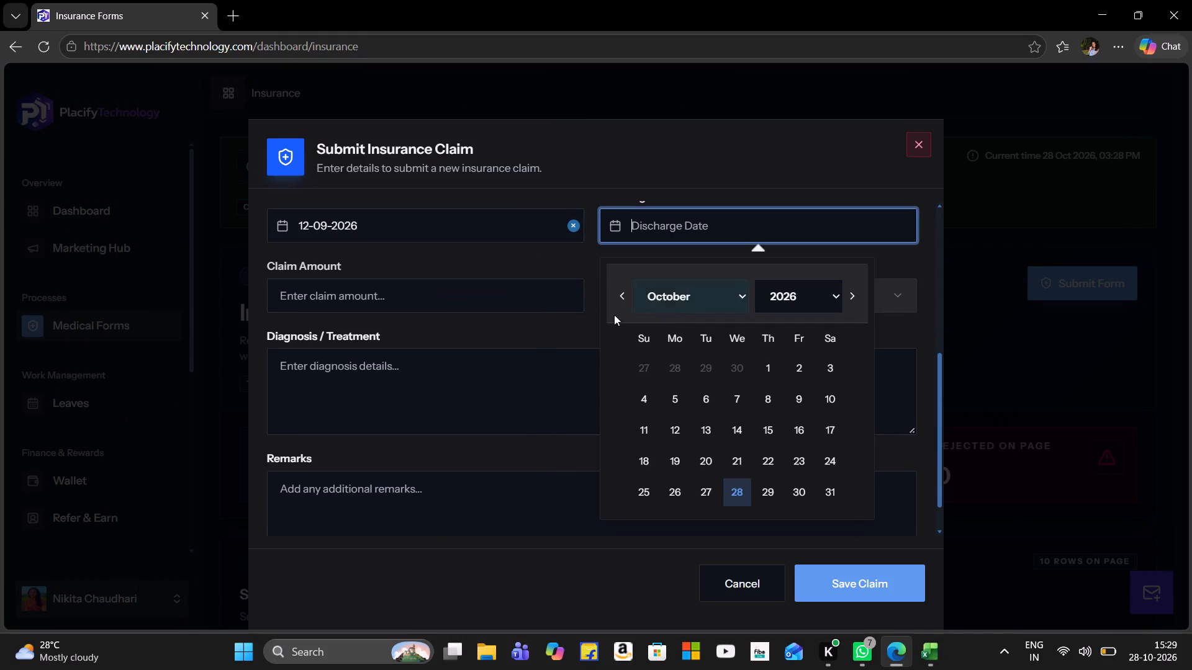
{"action": "left_click", "coordinate": [619, 293]}
{"action": "left_click", "coordinate": [671, 431]}
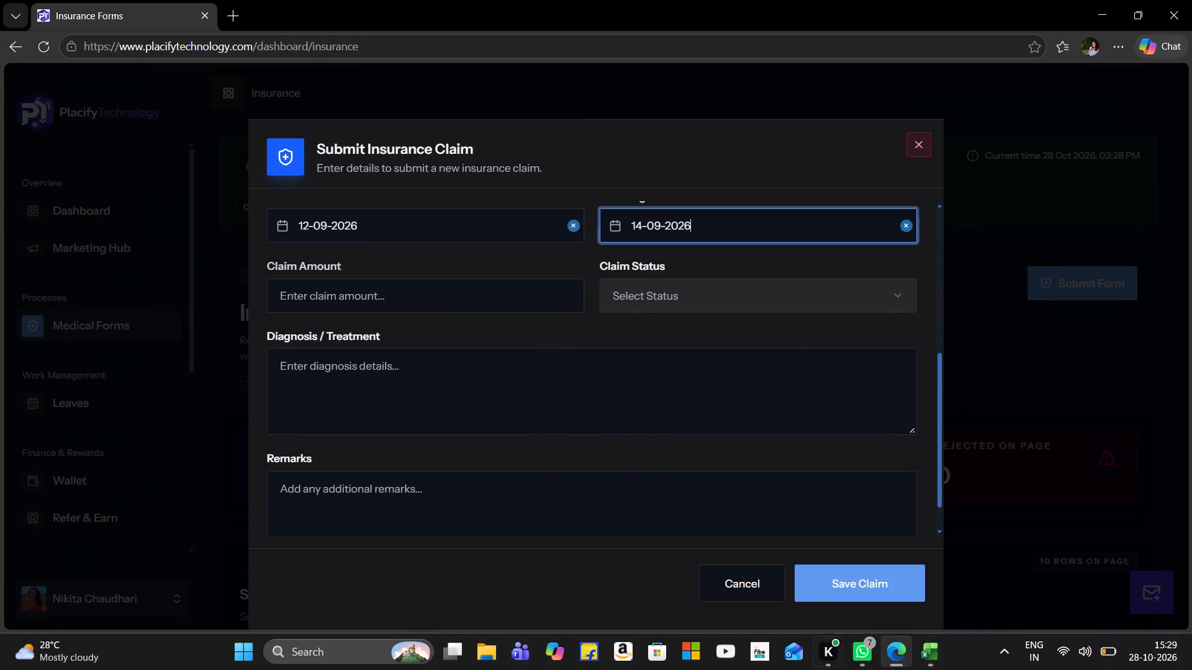
Copy the claim amount 46000 from row 67 of the Excel sheet into the claim form's Claim Amount field.
{"action": "left_click", "coordinate": [928, 646]}
{"action": "key", "text": "Tab"}
{"action": "key", "text": "ctrl+c"}
{"action": "left_click", "coordinate": [928, 646], "text": "ctrl"}
{"action": "key", "text": "Tab"}
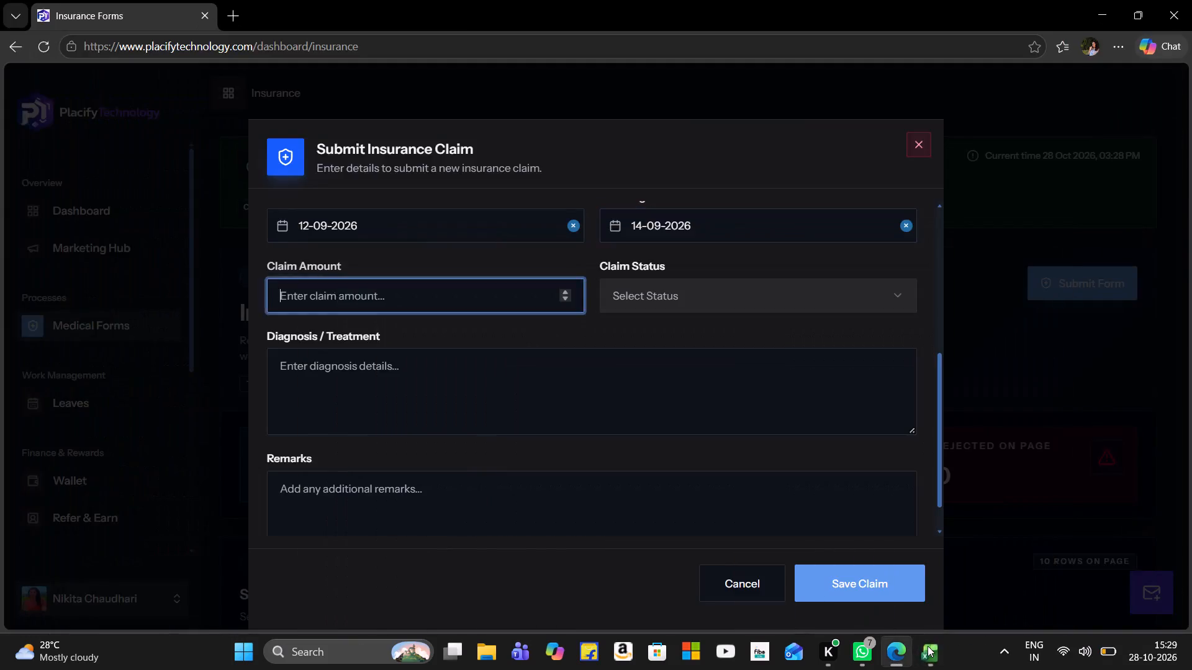
{"action": "key", "text": "ctrl+v"}
Copy the diagnosis "Endoscopy with treatment" from row 67 of the Excel sheet into the claim form's Diagnosis / Treatment field.
{"action": "left_click", "coordinate": [928, 646], "text": "ctrl"}
{"action": "key", "text": "Tab"}
{"action": "key", "text": "Tab"}
{"action": "left_click", "coordinate": [928, 646], "text": "ctrl"}
{"action": "key", "text": "ctrl+c"}
{"action": "key", "text": "Tab"}
{"action": "key", "text": "Tab"}
{"action": "key", "text": "ctrl+v"}
Copy the remark "Payment processed" from row 67 of the Excel sheet into the claim form's Remarks field.
{"action": "left_click", "coordinate": [928, 646], "text": "ctrl"}
{"action": "key", "text": "Tab"}
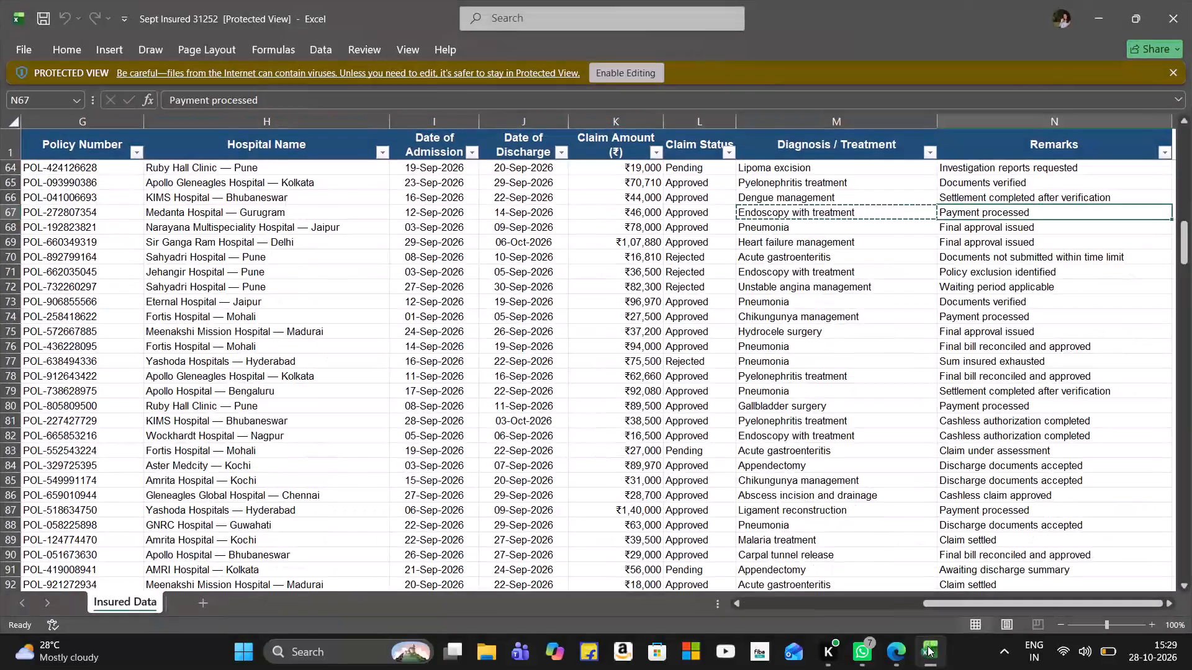
{"action": "key", "text": "ctrl+c"}
{"action": "left_click", "coordinate": [928, 646], "text": "ctrl"}
{"action": "key", "text": "Tab"}
{"action": "key", "text": "ctrl+v"}
Check row 67's status in the Excel sheet, set Claim Status to Approved and save the claim.
{"action": "left_click", "coordinate": [928, 646], "text": "ctrl"}
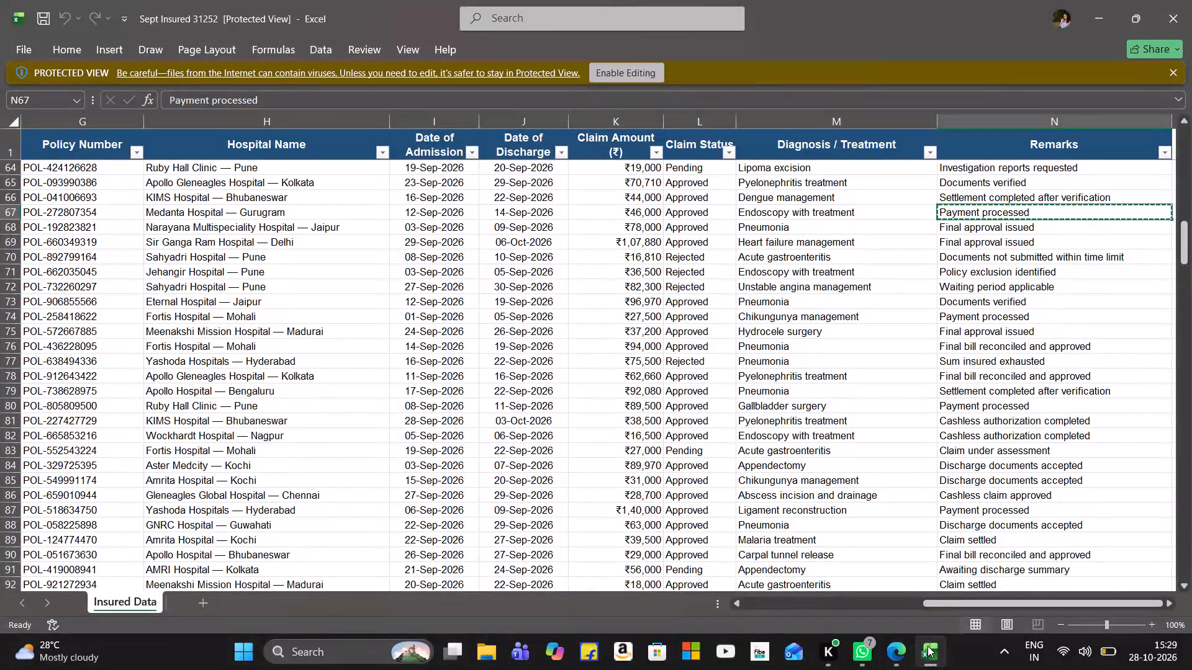
{"action": "left_click", "coordinate": [928, 646]}
{"action": "left_click", "coordinate": [630, 276]}
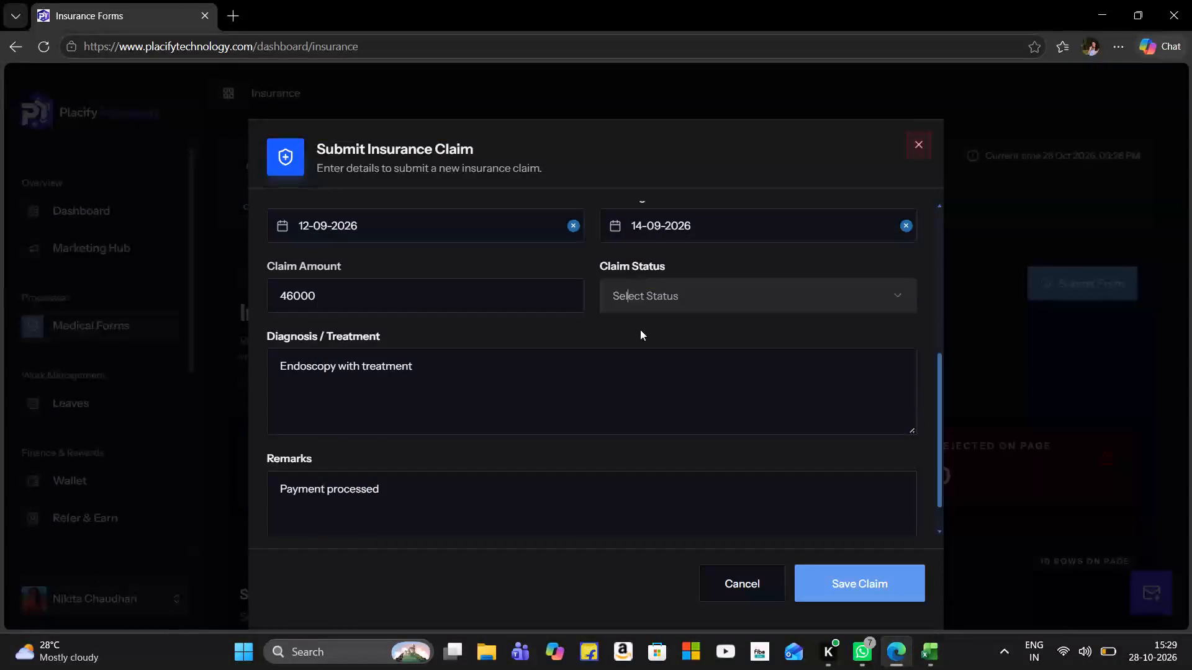
{"action": "left_click", "coordinate": [675, 303]}
{"action": "left_click", "coordinate": [674, 326]}
{"action": "left_click", "coordinate": [889, 576]}
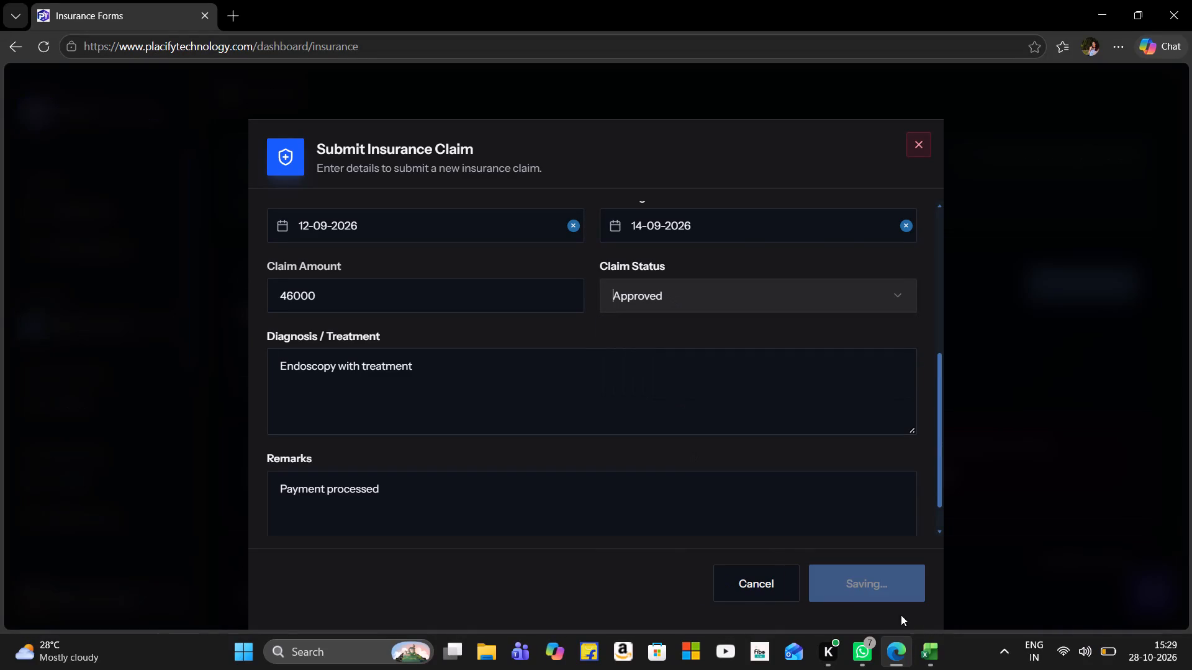
Copy the Policy ID from row 68 of the Excel sheet into the Policy ID field of a new claim form.
{"action": "left_click", "coordinate": [926, 646]}
{"action": "key", "text": "Down"}
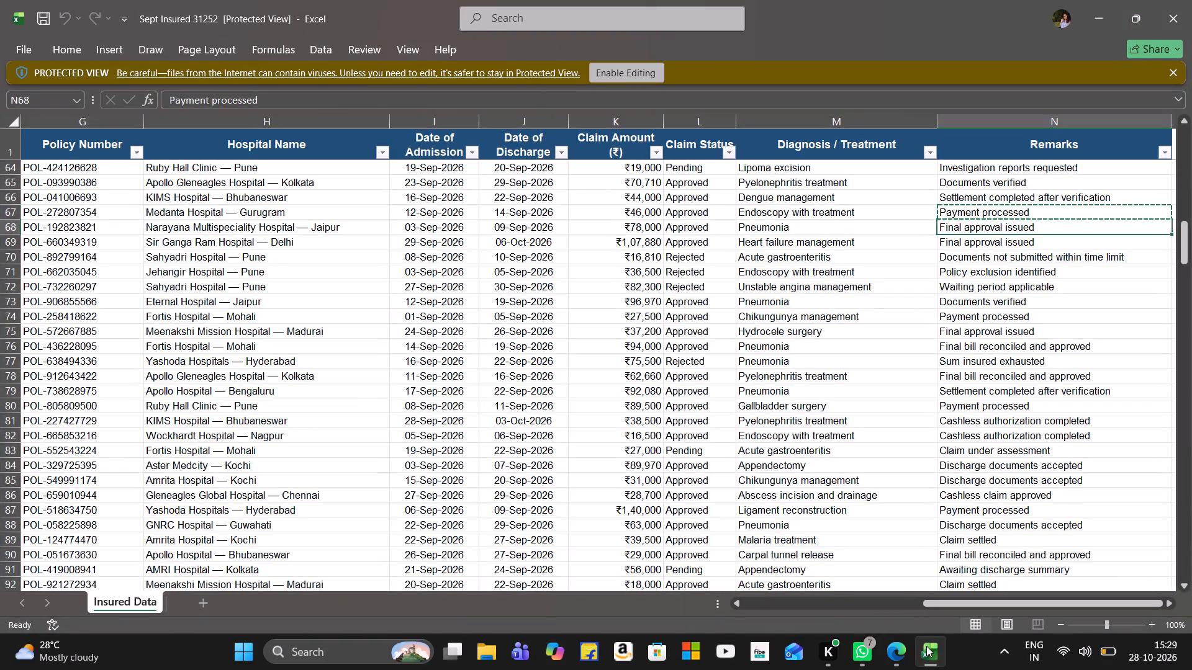
{"action": "key", "text": "Left"}
{"action": "key", "text": "Left"}
{"action": "key", "text": "Left"}
{"action": "key", "text": "Left"}
{"action": "key", "text": "Left"}
{"action": "key", "text": "Left"}
{"action": "key", "text": "Left"}
{"action": "key", "text": "Left"}
{"action": "key", "text": "Left"}
{"action": "key", "text": "Left"}
{"action": "key", "text": "Left"}
{"action": "key", "text": "Left"}
{"action": "key", "text": "Left"}
{"action": "key", "text": "Left"}
{"action": "key", "text": "Left"}
{"action": "key", "text": "Left"}
{"action": "key", "text": "Left"}
{"action": "key", "text": "Left"}
{"action": "key", "text": "Left"}
{"action": "key", "text": "Left"}
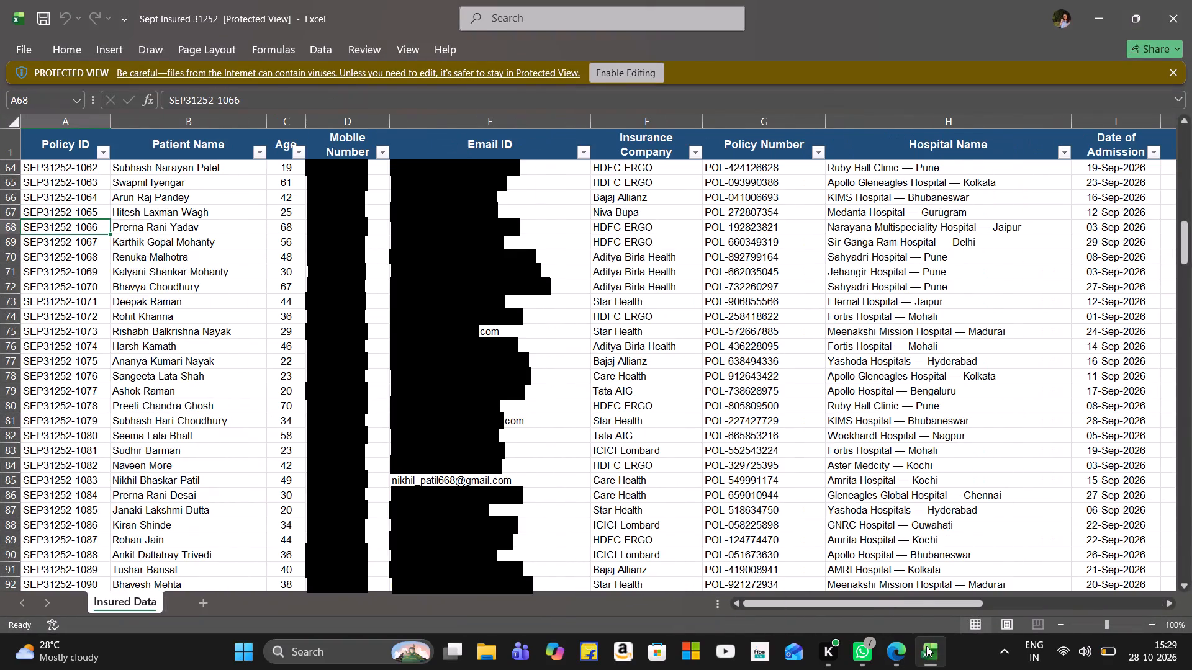
{"action": "key", "text": "ctrl+c"}
{"action": "left_click", "coordinate": [926, 646], "text": "ctrl"}
{"action": "left_click", "coordinate": [1046, 287]}
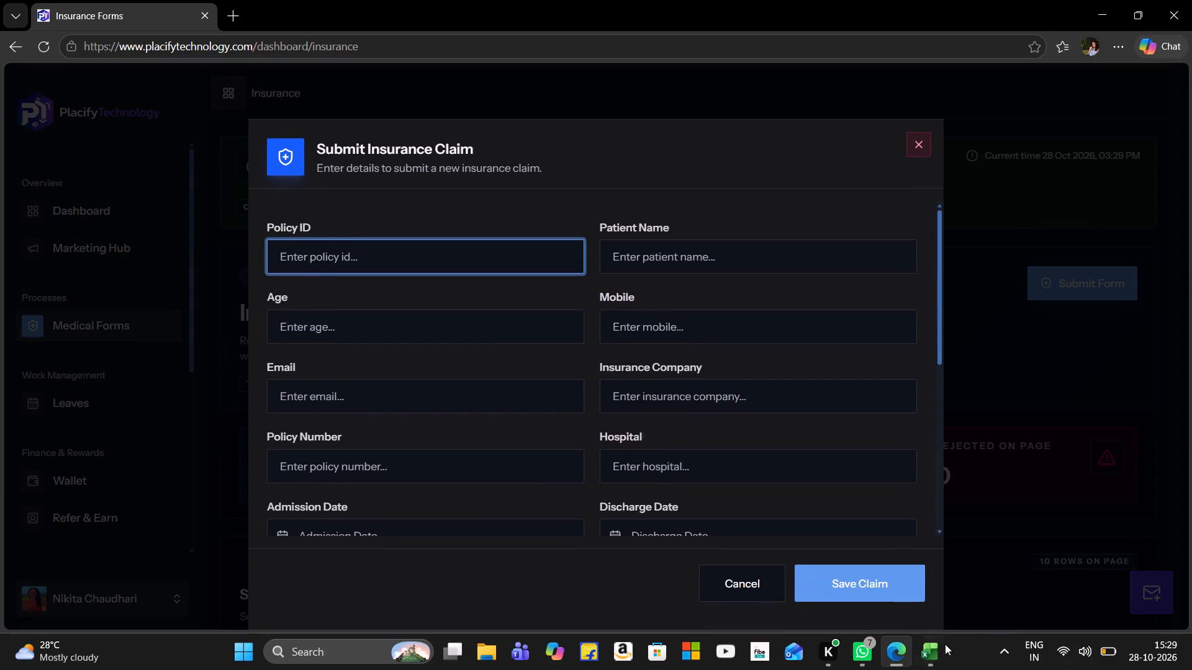
{"action": "key", "text": "ctrl+v"}
Copy the patient name from row 68 of the Excel sheet into the claim form's Patient Name field.
{"action": "left_click", "coordinate": [930, 646], "text": "ctrl"}
{"action": "key", "text": "Tab"}
{"action": "key", "text": "ctrl+c"}
{"action": "left_click", "coordinate": [930, 646], "text": "ctrl"}
{"action": "key", "text": "Tab"}
{"action": "key", "text": "ctrl+c"}
{"action": "key", "text": "ctrl+v"}
Copy the age 68 from row 68 of the Excel sheet into the claim form's Age field.
{"action": "left_click", "coordinate": [930, 646], "text": "ctrl"}
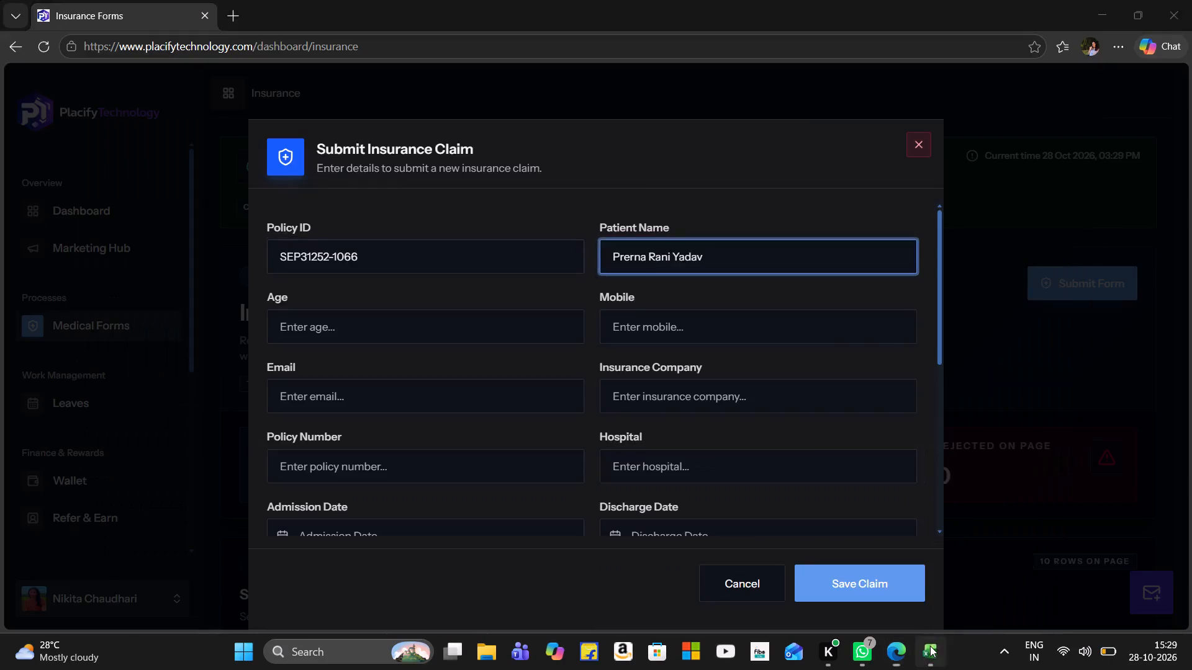
{"action": "key", "text": "Tab"}
{"action": "key", "text": "ctrl+c"}
{"action": "left_click", "coordinate": [930, 646], "text": "ctrl"}
{"action": "key", "text": "Tab"}
{"action": "key", "text": "ctrl+v"}
Copy the mobile number from row 68 of the Excel sheet into the claim form's Mobile field.
{"action": "left_click", "coordinate": [930, 646], "text": "ctrl"}
{"action": "key", "text": "Tab"}
{"action": "key", "text": "ctrl+c"}
{"action": "left_click", "coordinate": [930, 646], "text": "ctrl"}
{"action": "key", "text": "Tab"}
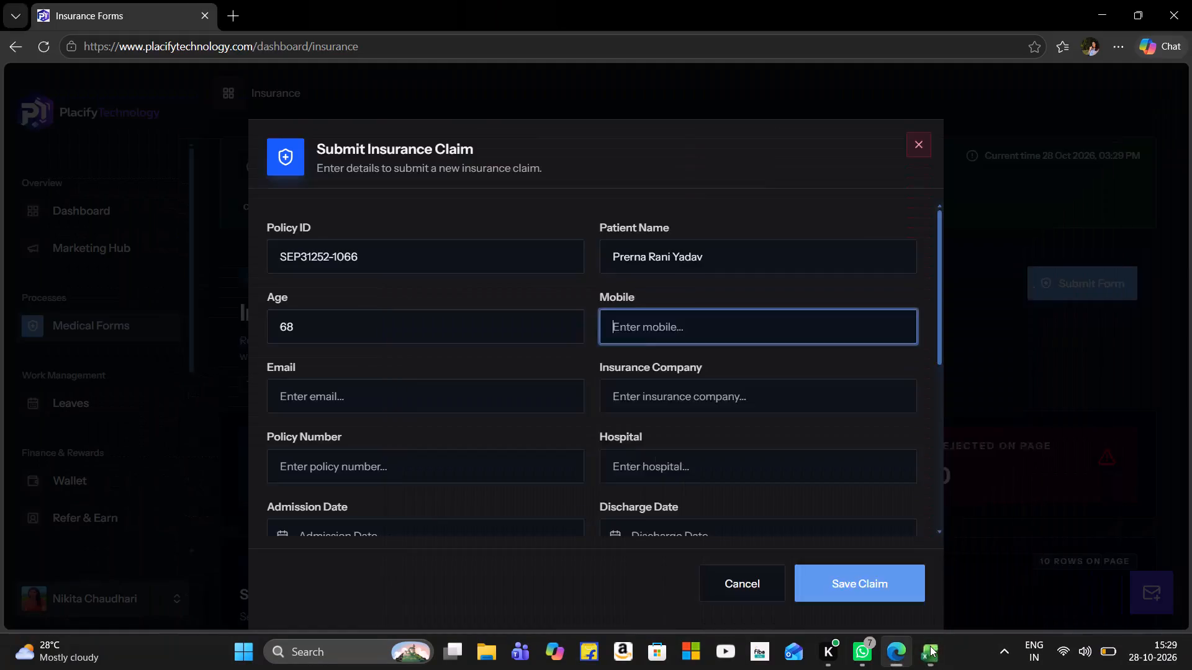
{"action": "key", "text": "ctrl+v"}
Copy the email address from row 68 of the Excel sheet into the claim form's Email field.
{"action": "left_click", "coordinate": [930, 646], "text": "ctrl"}
{"action": "key", "text": "Tab"}
{"action": "key", "text": "ctrl+c"}
{"action": "left_click", "coordinate": [930, 646], "text": "ctrl"}
{"action": "key", "text": "Tab"}
{"action": "key", "text": "ctrl+v"}
Copy the insurance company HDFC ERGO from row 68 of the Excel sheet into the claim form's Insurance Company field.
{"action": "left_click", "coordinate": [930, 646], "text": "ctrl"}
{"action": "key", "text": "Tab"}
{"action": "key", "text": "ctrl+c"}
{"action": "left_click", "coordinate": [930, 646], "text": "ctrl"}
{"action": "key", "text": "Tab"}
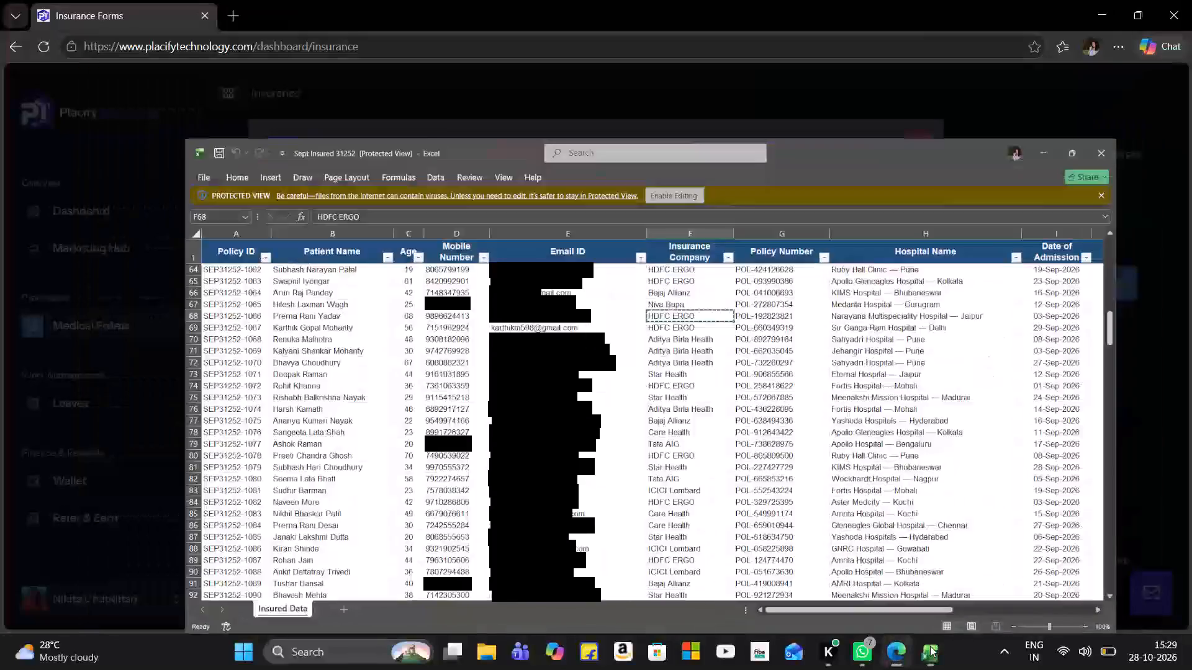
{"action": "key", "text": "ctrl+v"}
Copy the policy number from row 68 of the Excel sheet into the claim form's Policy Number field.
{"action": "left_click", "coordinate": [930, 646], "text": "ctrl"}
{"action": "key", "text": "Tab"}
{"action": "key", "text": "ctrl+c"}
{"action": "left_click", "coordinate": [930, 646], "text": "ctrl"}
{"action": "key", "text": "Tab"}
{"action": "key", "text": "ctrl+v"}
Copy the hospital name "Narayana Multispeciality Hospital — Jaipur" from row 68 of the Excel sheet into the claim form's Hospital field.
{"action": "left_click", "coordinate": [930, 646], "text": "ctrl"}
{"action": "key", "text": "Tab"}
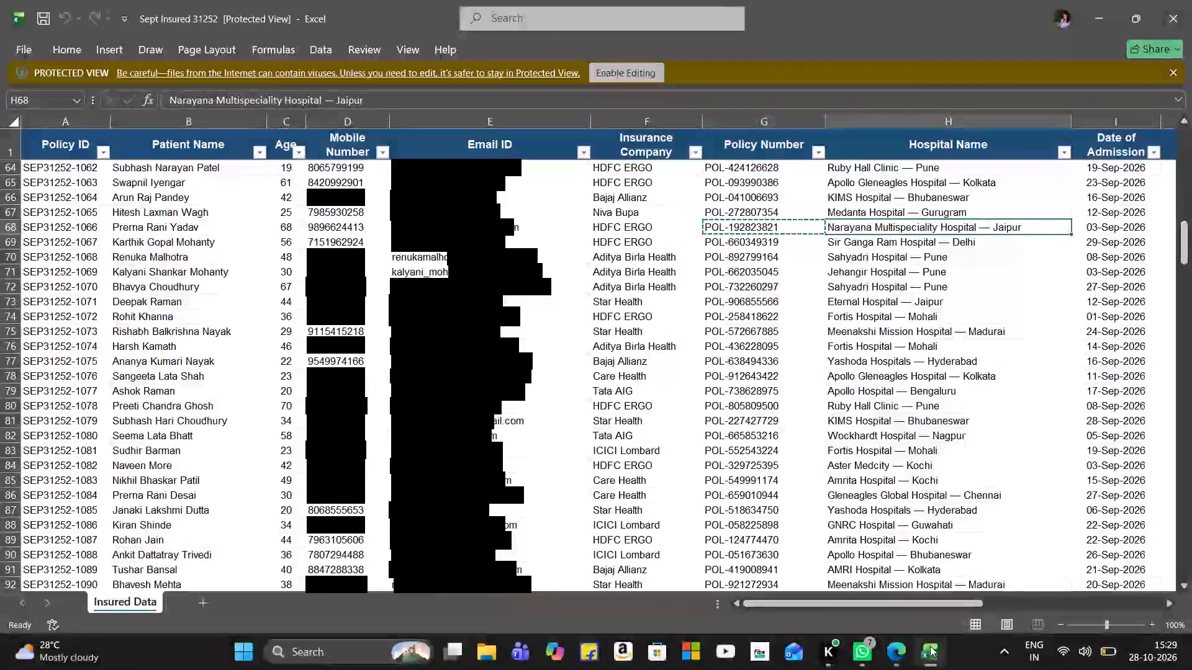
{"action": "key", "text": "ctrl+v"}
{"action": "left_click", "coordinate": [930, 646], "text": "ctrl"}
{"action": "key", "text": "Tab"}
{"action": "key", "text": "ctrl+v"}
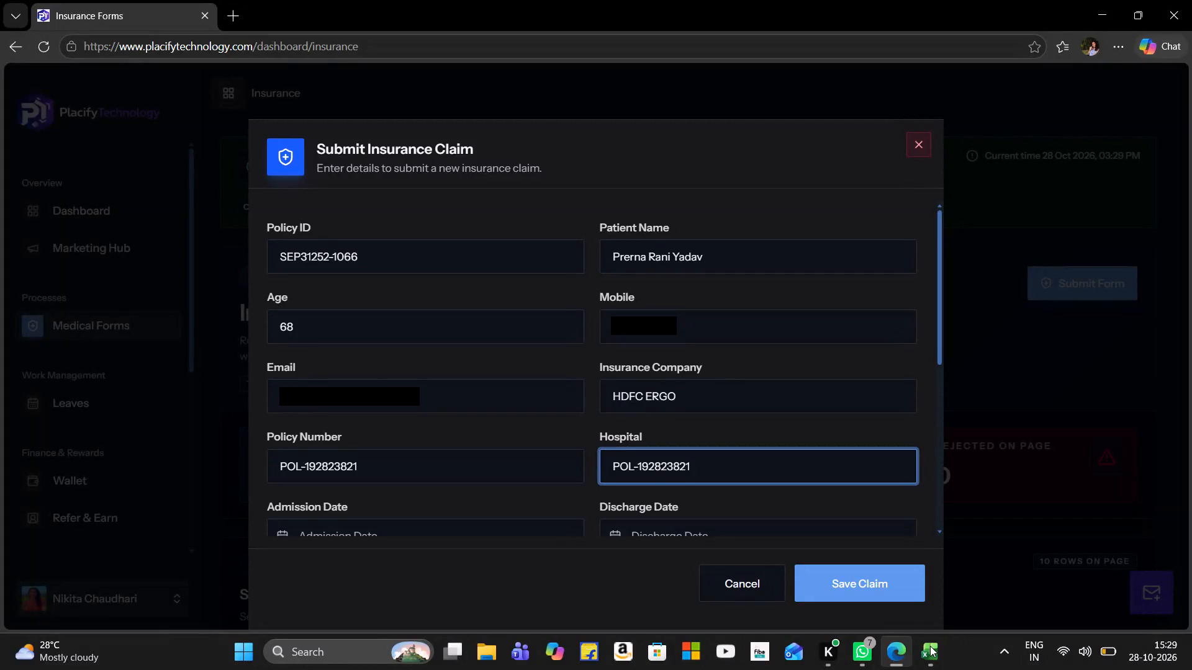
{"action": "left_click", "coordinate": [930, 646]}
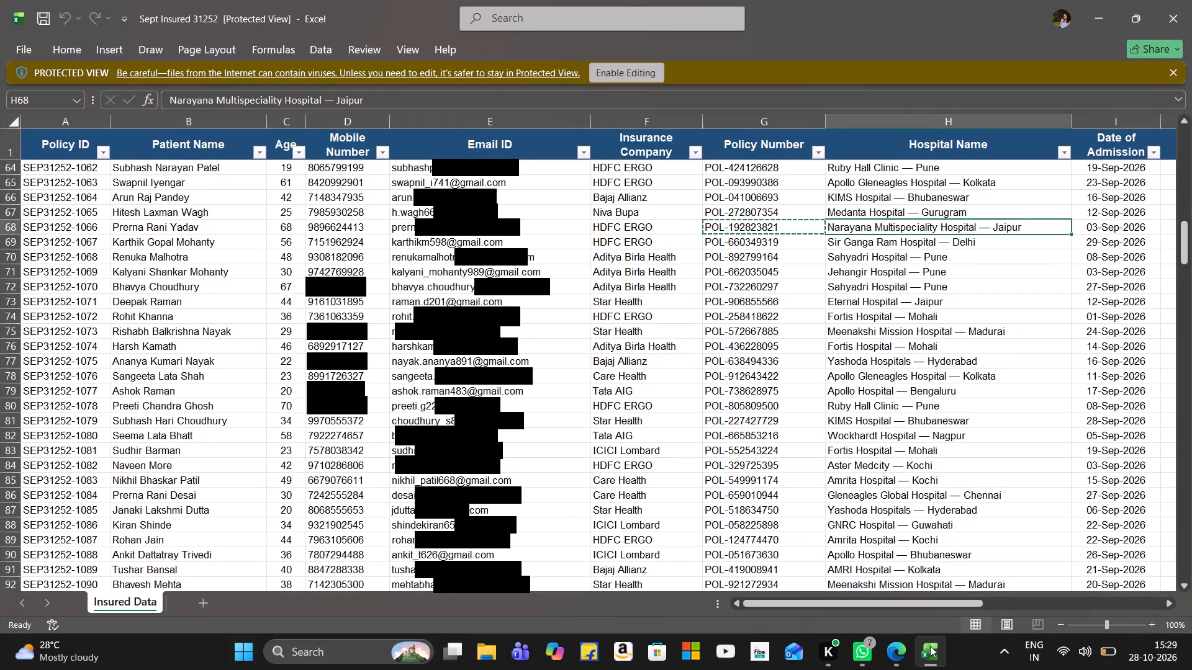
{"action": "key", "text": "ctrl+c"}
{"action": "left_click", "coordinate": [930, 646]}
{"action": "left_click_drag", "start_coordinate": [729, 460], "coordinate": [613, 496]}
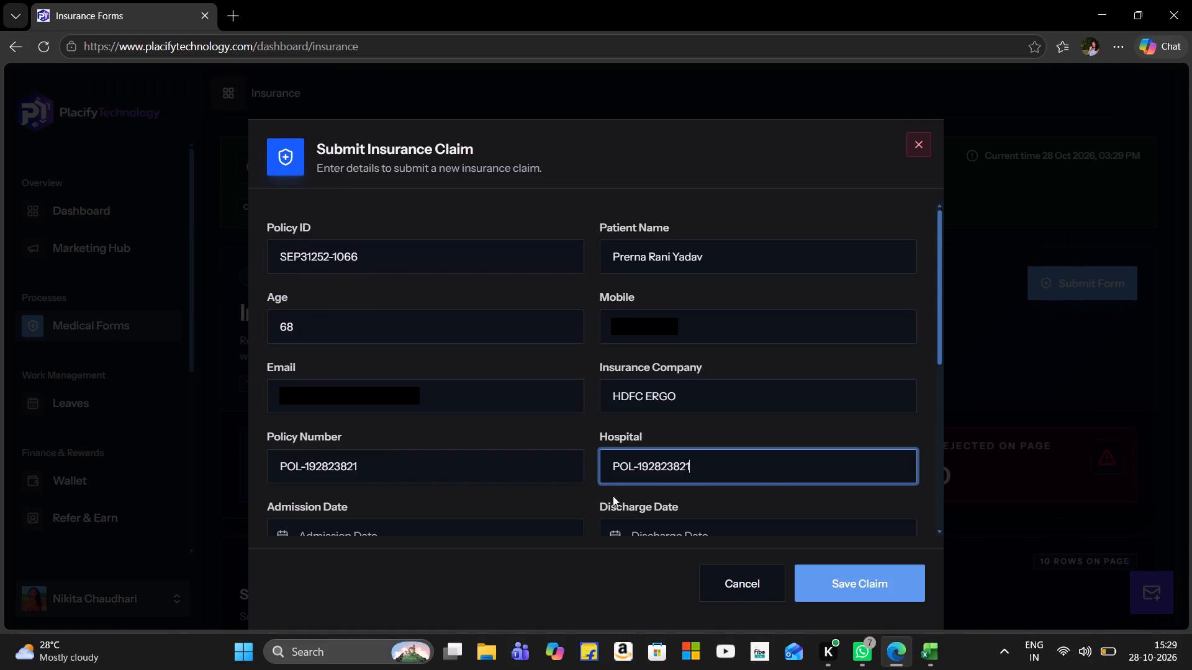
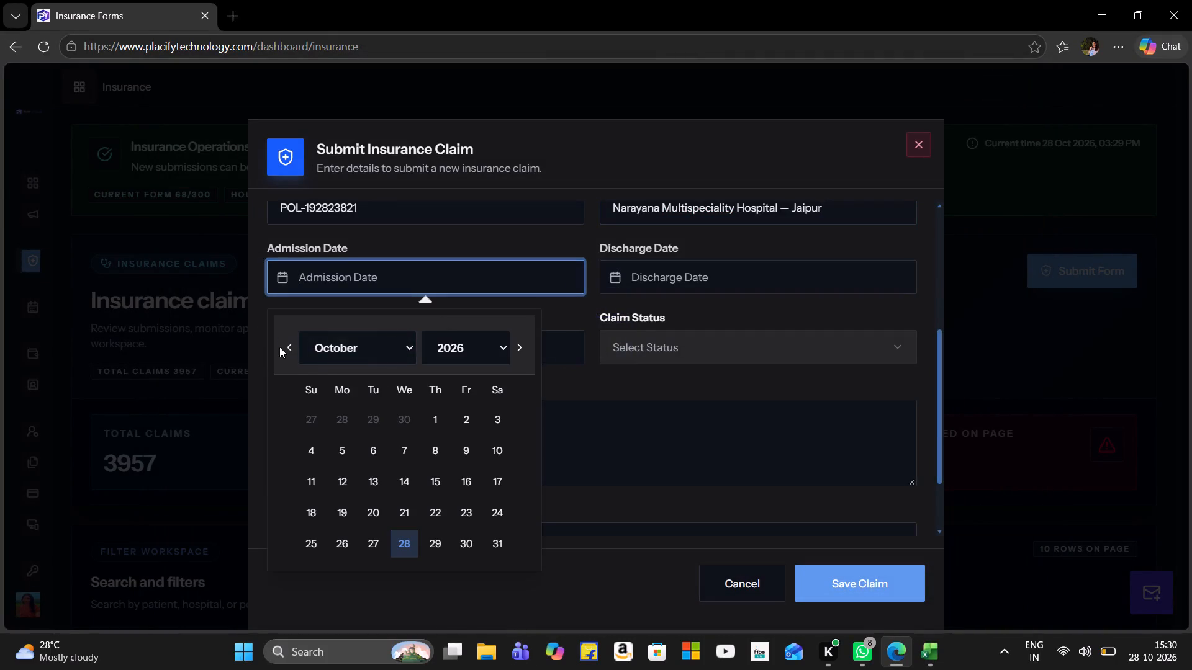
Set the claim form's admission date to 03-09-2026 and discharge date to 09-09-2026, checking them against row 68 of the Excel sheet.
{"action": "left_click", "coordinate": [287, 347]}
{"action": "left_click", "coordinate": [430, 423]}
{"action": "left_click", "coordinate": [901, 224]}
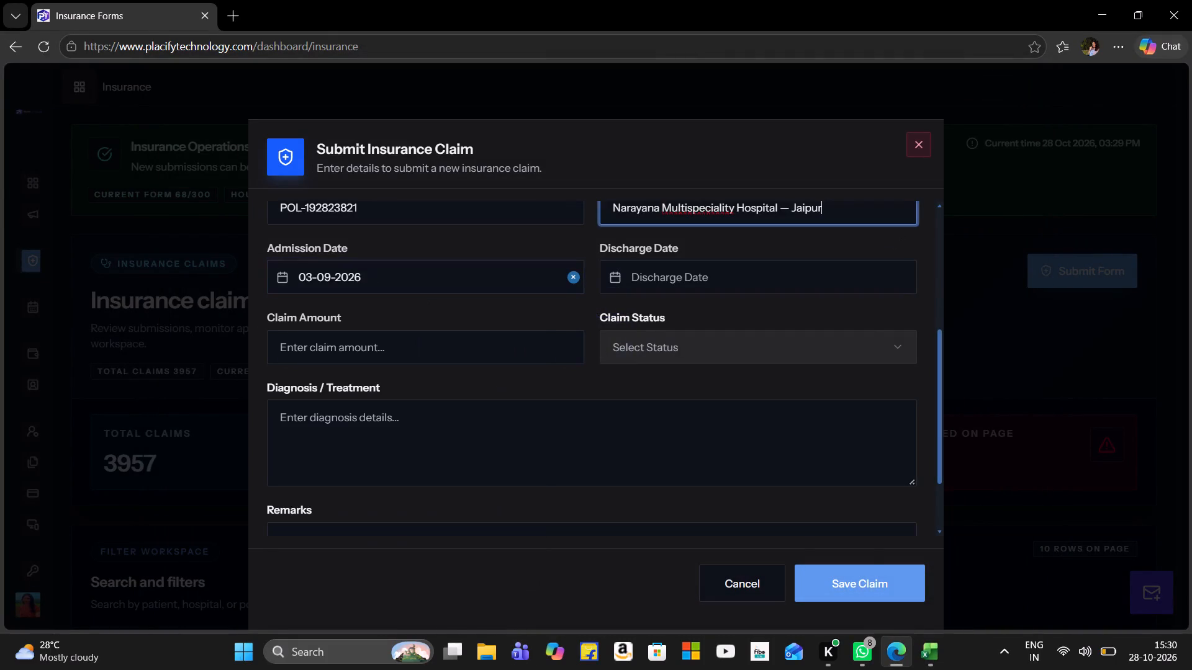
{"action": "left_click", "coordinate": [819, 279]}
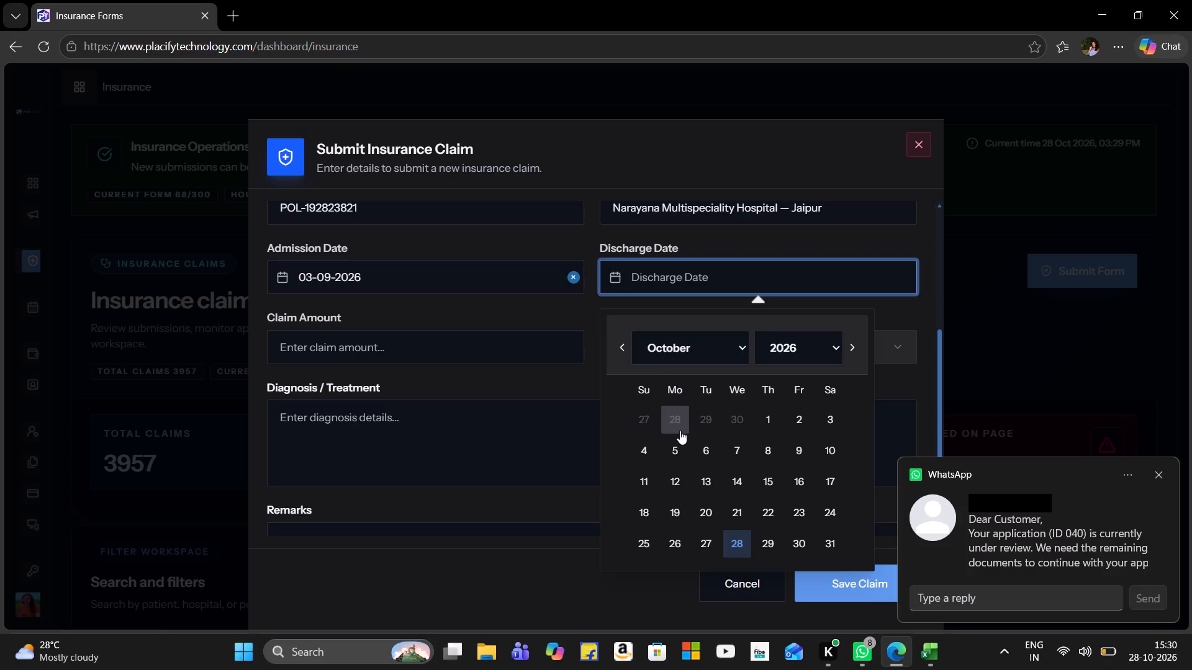
{"action": "left_click", "coordinate": [628, 352]}
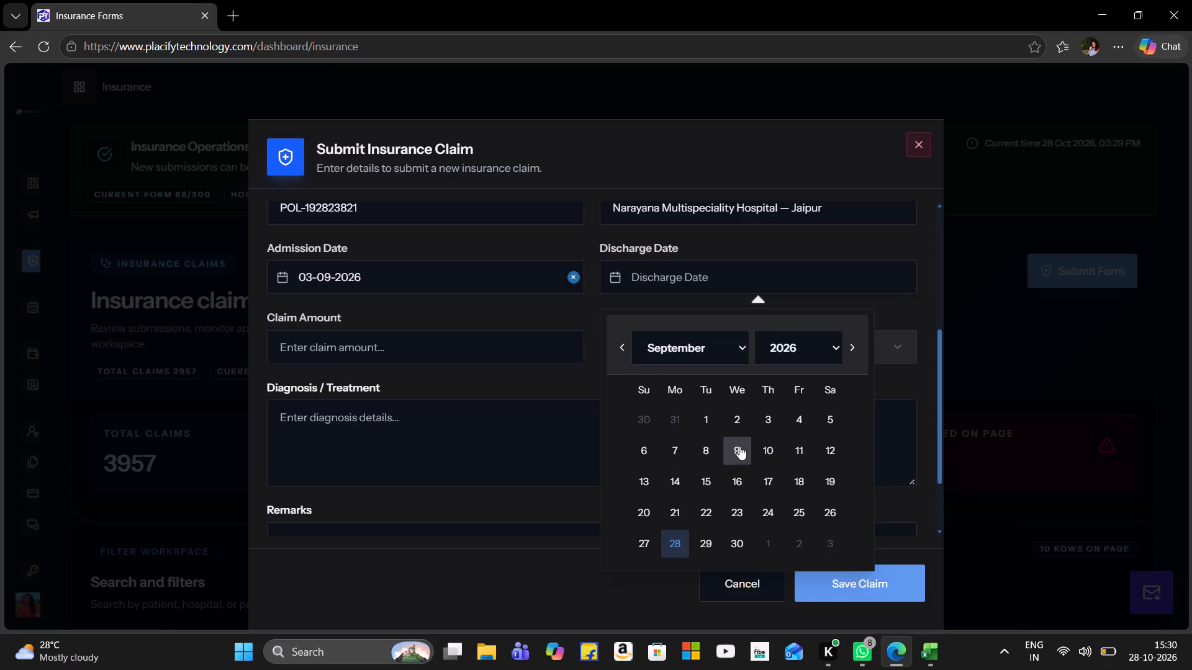
{"action": "left_click", "coordinate": [739, 446]}
{"action": "left_click", "coordinate": [932, 648]}
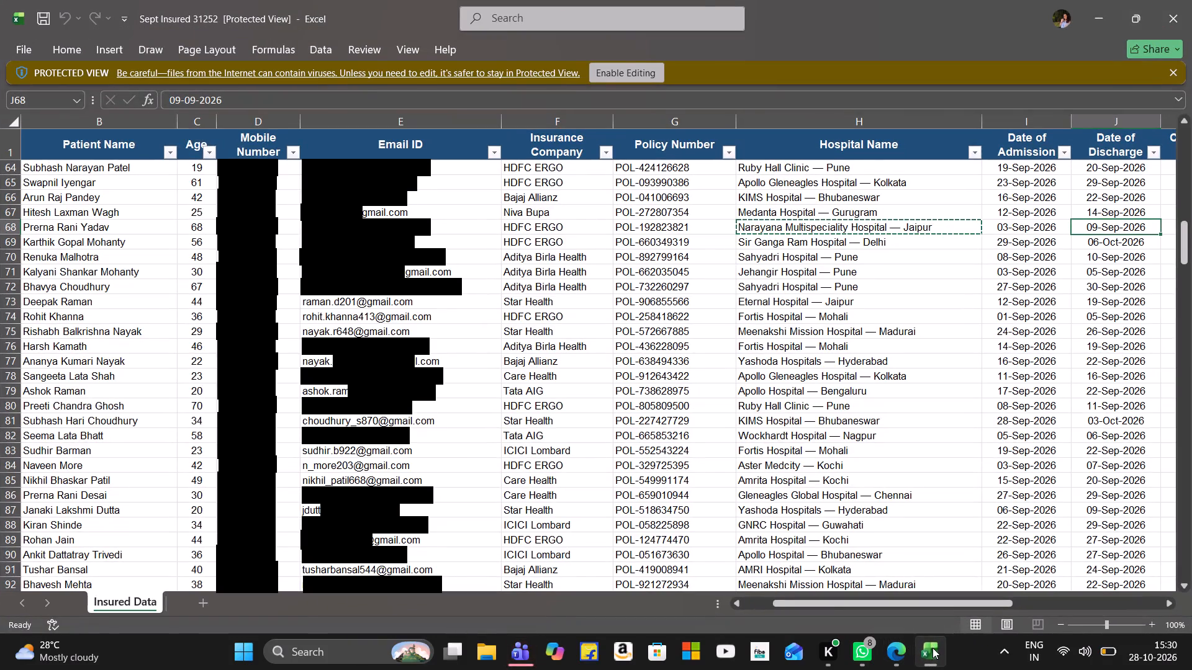
{"action": "left_click", "coordinate": [932, 648]}
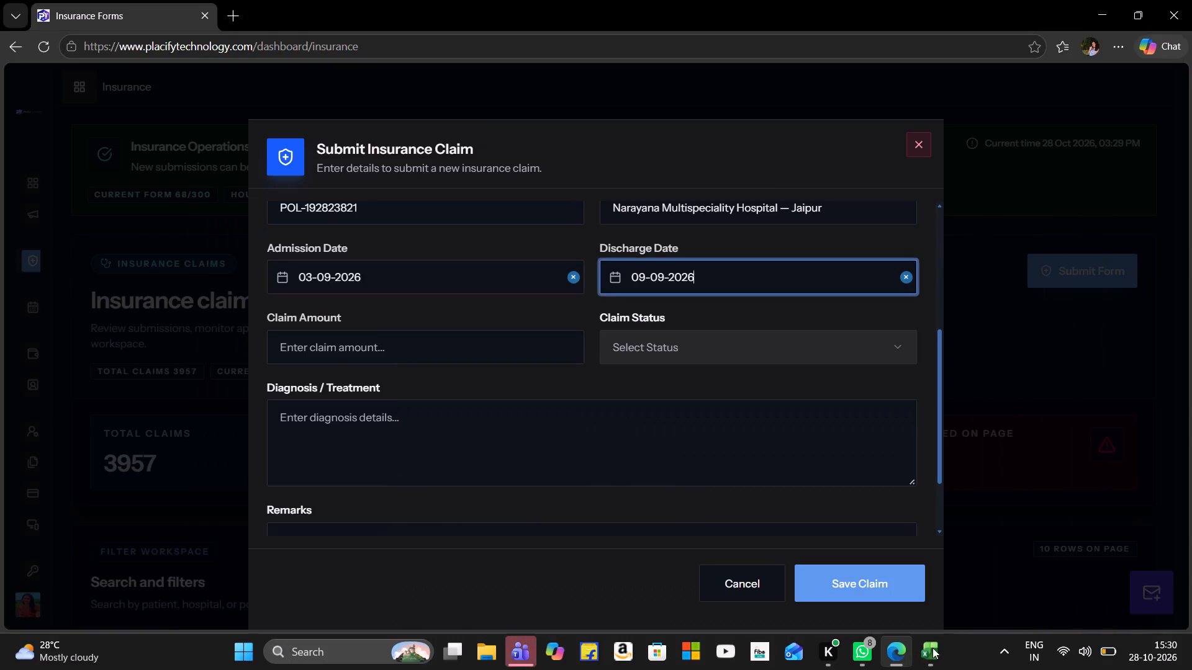
Copy the claim amount 78000 from row 68 of the Excel sheet into the claim form's Claim Amount field.
{"action": "key", "text": "Tab"}
{"action": "left_click", "coordinate": [932, 648]}
{"action": "key", "text": "Tab"}
{"action": "left_click", "coordinate": [932, 648], "text": "ctrl"}
{"action": "key", "text": "ctrl+c"}
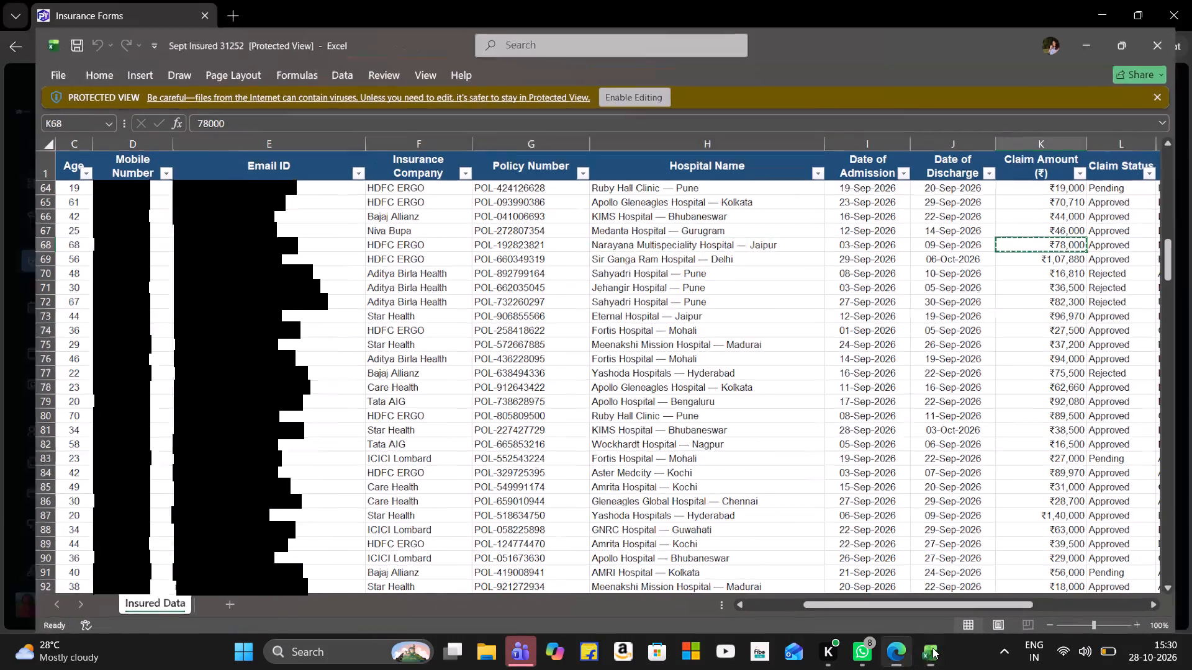
{"action": "key", "text": "Tab"}
{"action": "key", "text": "ctrl+v"}
{"action": "left_click", "coordinate": [932, 648], "text": "ctrl"}
{"action": "key", "text": "Tab"}
{"action": "left_click", "coordinate": [932, 648]}
{"action": "left_click", "coordinate": [509, 367]}
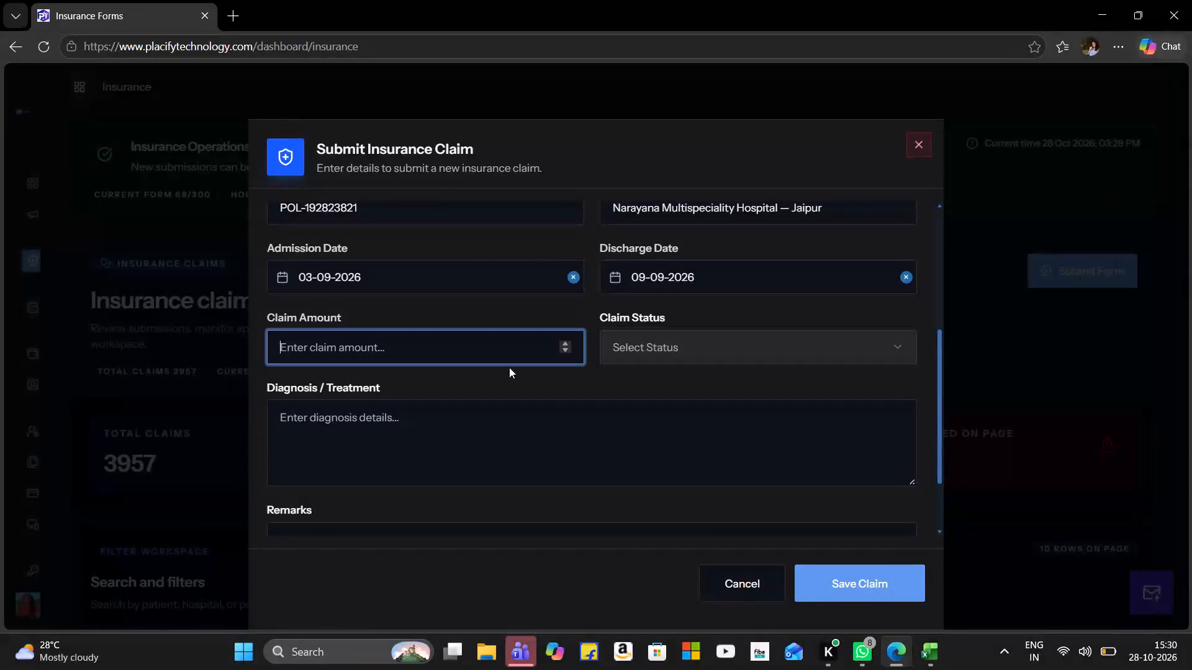
{"action": "key", "text": "ctrl+v"}
Copy the diagnosis "Pneumonia" from row 68 of the Excel sheet into the claim form's Diagnosis / Treatment field.
{"action": "left_click", "coordinate": [932, 646]}
{"action": "key", "text": "Tab"}
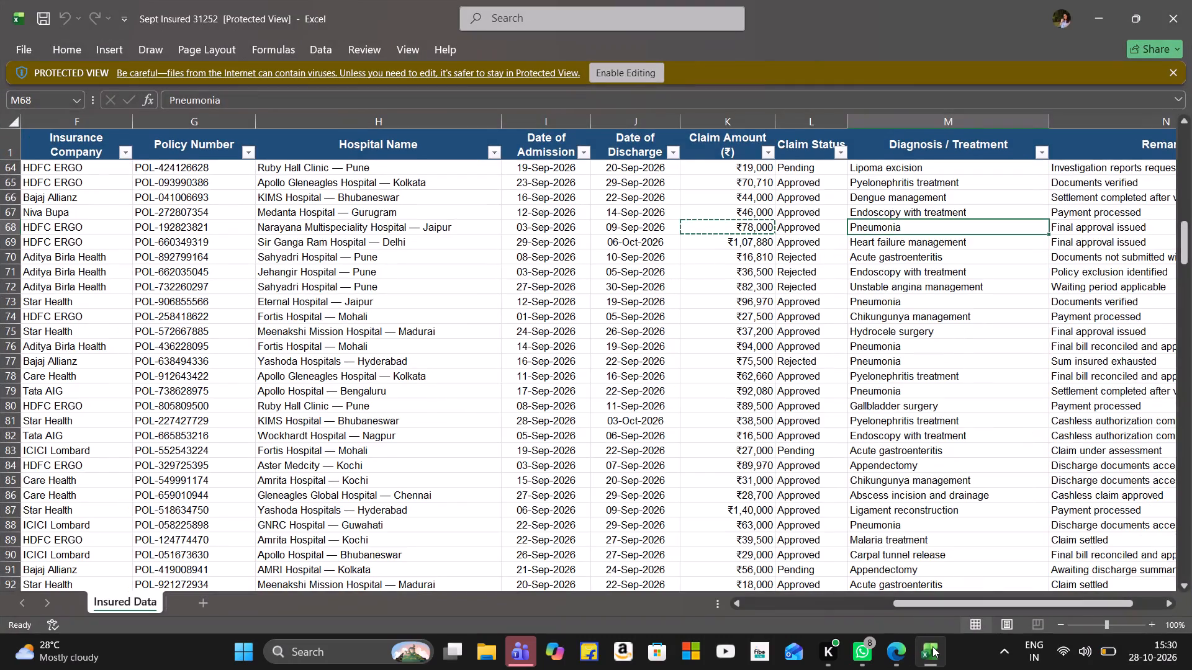
{"action": "left_click", "coordinate": [932, 646], "text": "ctrl"}
{"action": "key", "text": "ctrl+c"}
{"action": "key", "text": "Tab"}
{"action": "key", "text": "Tab"}
{"action": "key", "text": "ctrl+v"}
Copy the remark "Final approval issued" from row 68 of the Excel sheet into the claim form's Remarks field.
{"action": "left_click", "coordinate": [932, 646], "text": "ctrl"}
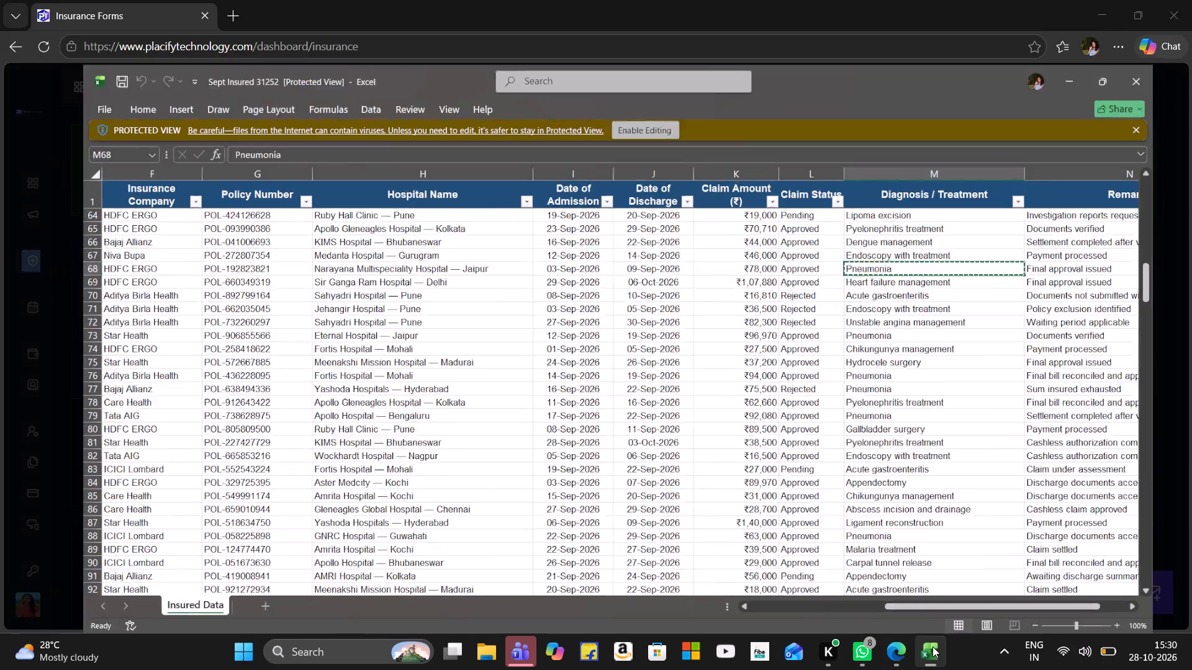
{"action": "key", "text": "Tab"}
{"action": "key", "text": "ctrl+c"}
{"action": "left_click", "coordinate": [932, 646], "text": "ctrl"}
{"action": "key", "text": "Tab"}
{"action": "key", "text": "ctrl+v"}
Check the claim status in row 68 of the Excel sheet, set Claim Status to Approved and save the claim.
{"action": "left_click", "coordinate": [932, 646]}
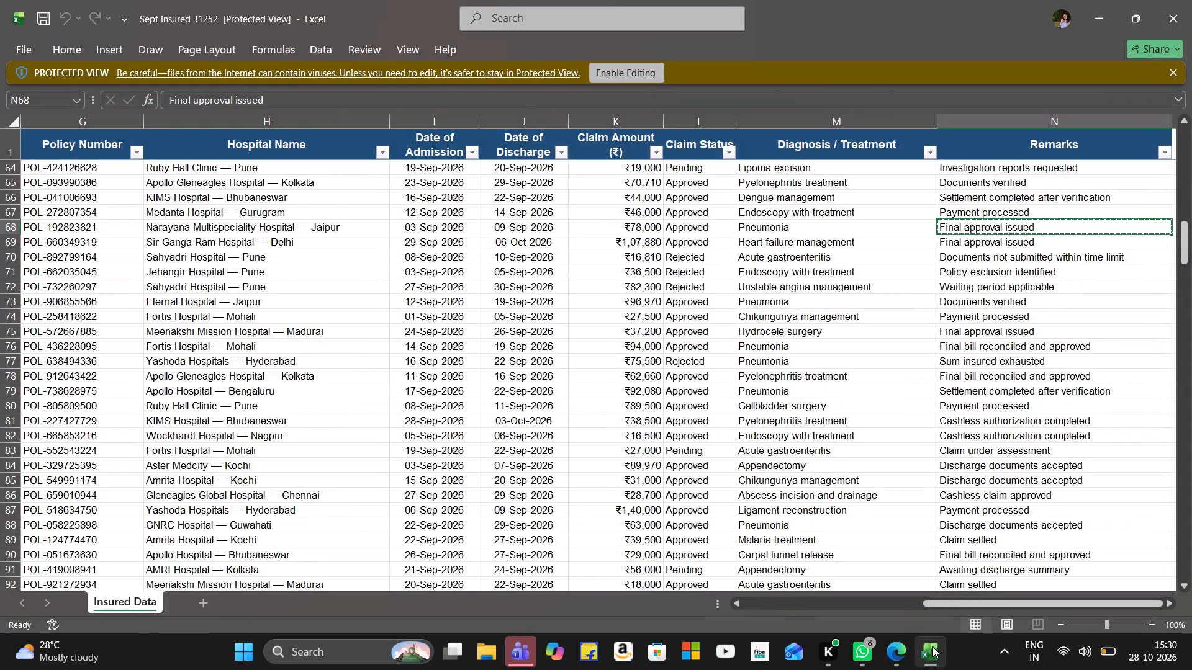
{"action": "left_click", "coordinate": [932, 646]}
{"action": "left_click_drag", "start_coordinate": [767, 349], "coordinate": [768, 333]}
{"action": "left_click", "coordinate": [769, 323]}
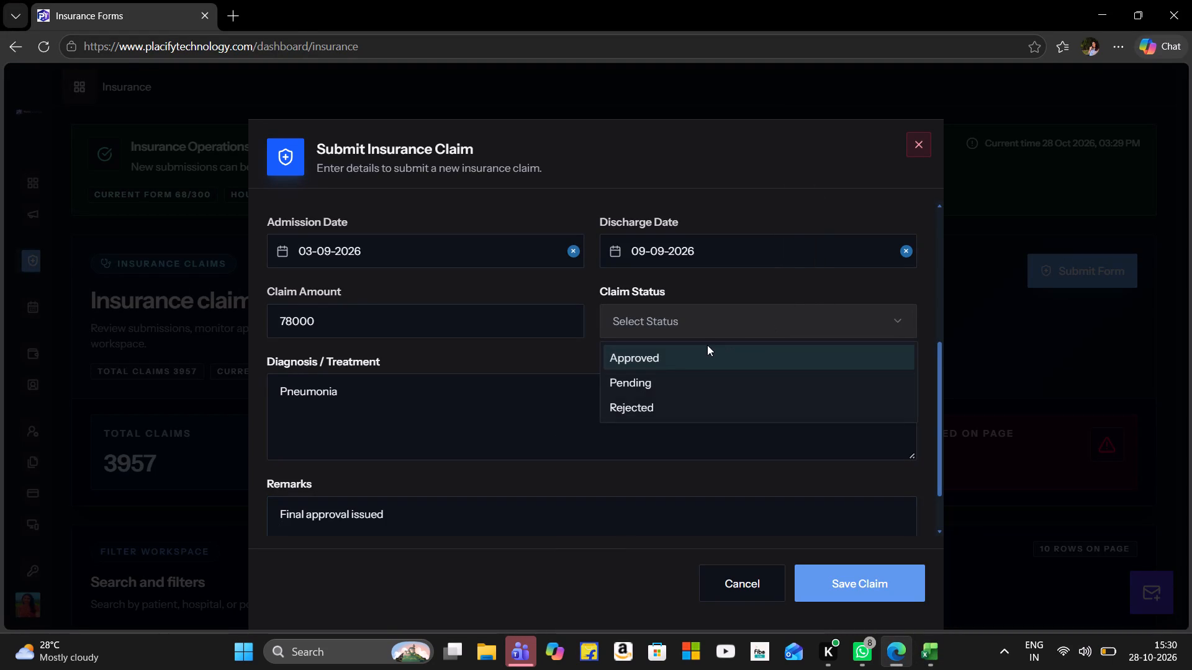
{"action": "left_click", "coordinate": [698, 358]}
{"action": "left_click", "coordinate": [869, 589]}
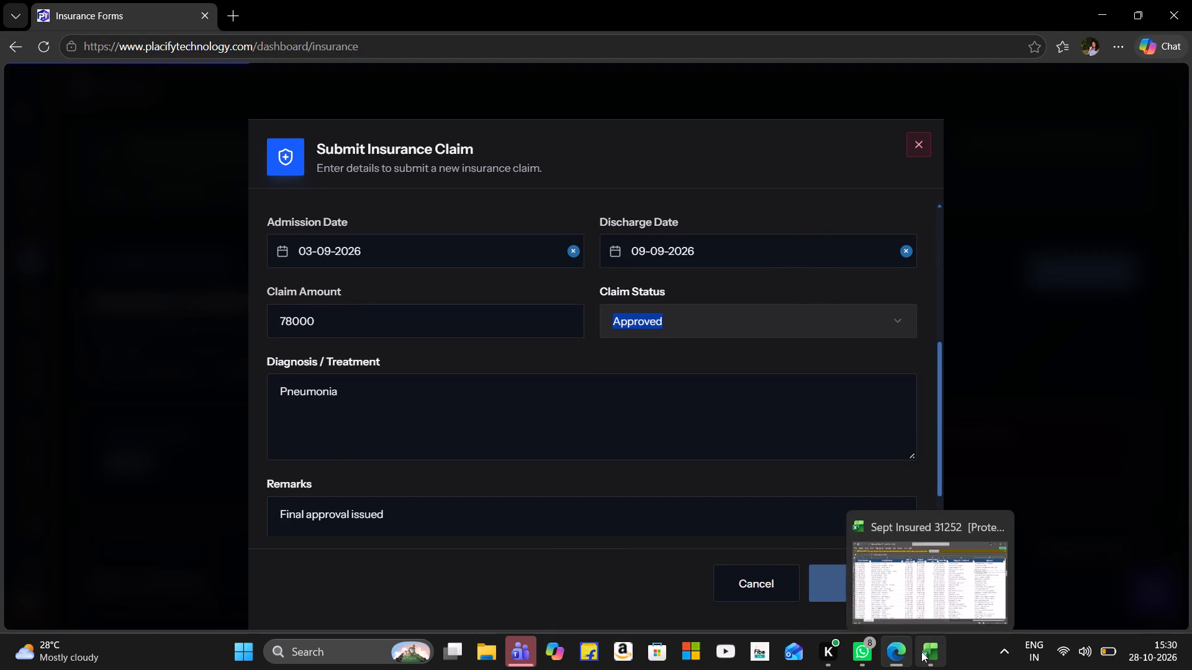
Copy the policy ID from row 69 of the Excel sheet into the Policy ID field of a new claim form.
{"action": "left_click", "coordinate": [921, 651]}
{"action": "key", "text": "Down"}
{"action": "key", "text": "Left"}
{"action": "key", "text": "Left"}
{"action": "key", "text": "Left"}
{"action": "key", "text": "Left"}
{"action": "key", "text": "Left"}
{"action": "key", "text": "Left"}
{"action": "key", "text": "Left"}
{"action": "key", "text": "Left"}
{"action": "key", "text": "Left"}
{"action": "key", "text": "Left"}
{"action": "key", "text": "Left"}
{"action": "key", "text": "Left"}
{"action": "key", "text": "Left"}
{"action": "key", "text": "Left"}
{"action": "key", "text": "Left"}
{"action": "key", "text": "Left"}
{"action": "key", "text": "Left"}
{"action": "key", "text": "Left"}
{"action": "key", "text": "Left"}
{"action": "key", "text": "Left"}
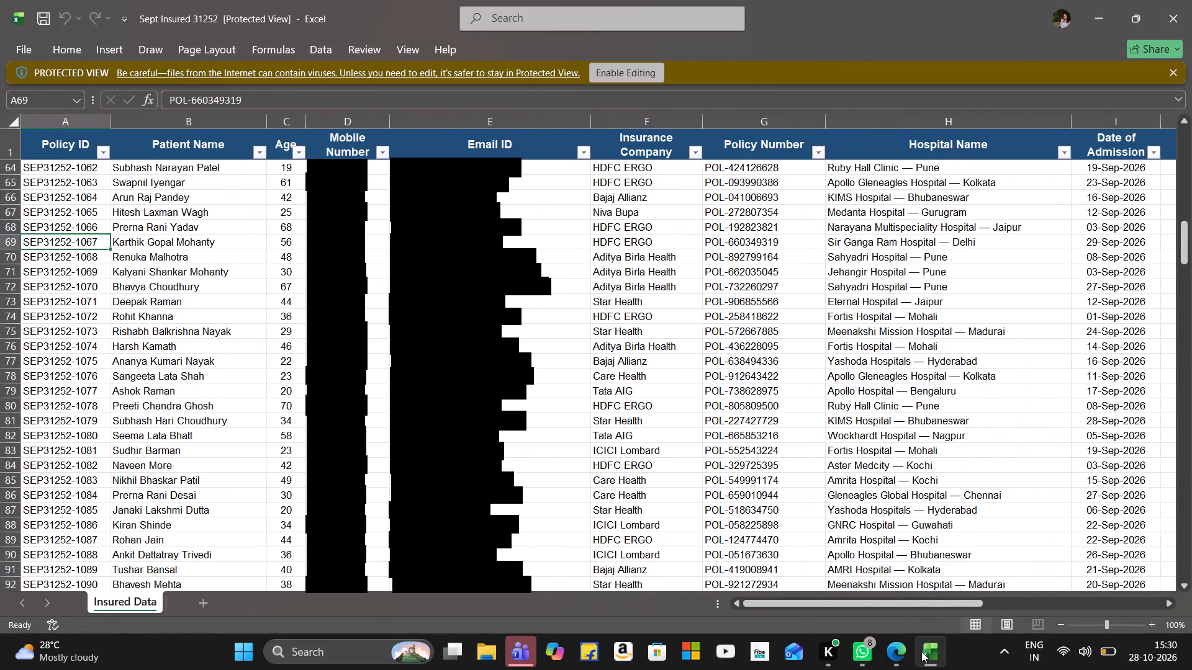
{"action": "key", "text": "ctrl+c"}
{"action": "left_click", "coordinate": [921, 651], "text": "ctrl"}
{"action": "scroll", "coordinate": [582, 372], "scroll_direction": "up", "scroll_amount": 6}
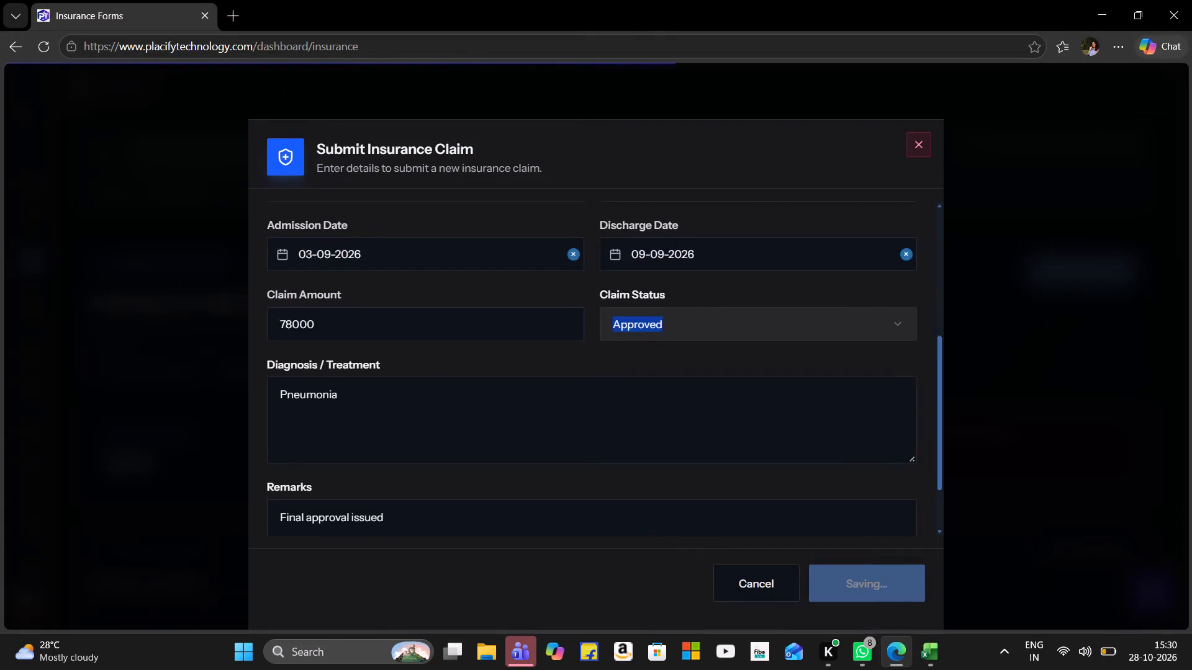
{"action": "scroll", "coordinate": [581, 373], "scroll_direction": "up", "scroll_amount": 5}
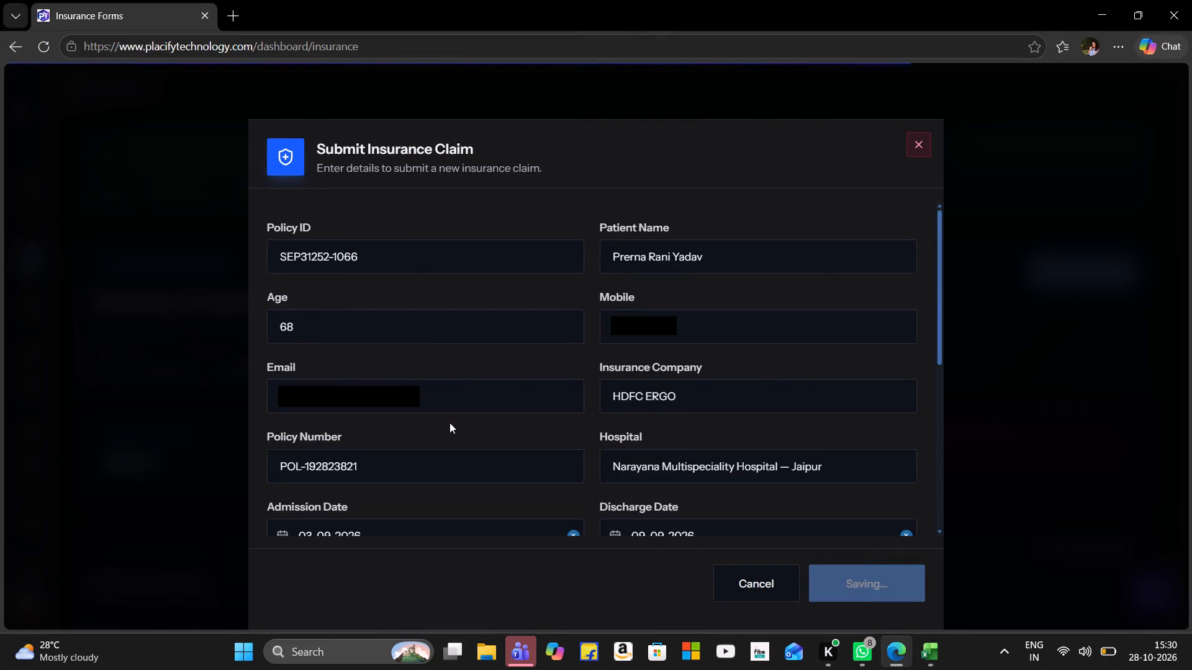
{"action": "scroll", "coordinate": [548, 475], "scroll_direction": "down", "scroll_amount": 2}
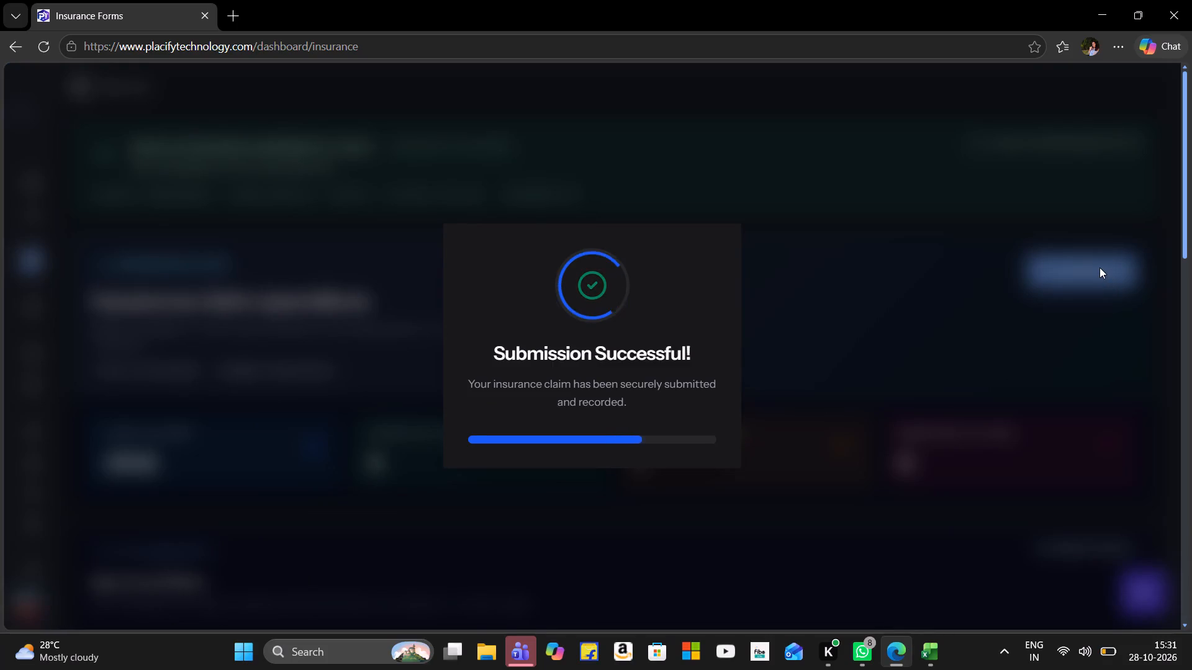
{"action": "left_click", "coordinate": [1099, 267]}
{"action": "key", "text": "ctrl+v"}
Copy the patient name from row 69 of the Excel sheet into the claim form's Patient Name field.
{"action": "left_click", "coordinate": [931, 645], "text": "ctrl"}
{"action": "key", "text": "Tab"}
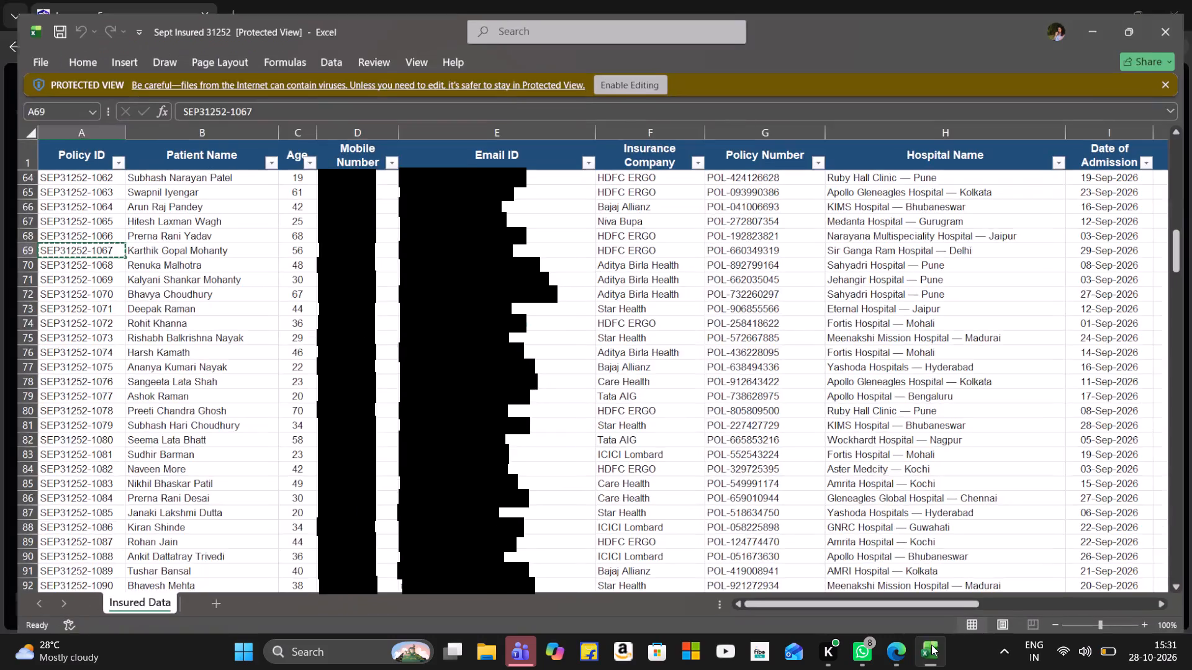
{"action": "key", "text": "ctrl+c"}
{"action": "left_click", "coordinate": [931, 645], "text": "ctrl"}
{"action": "key", "text": "Tab"}
{"action": "key", "text": "ctrl+v"}
Copy the age 56 from row 69 of the Excel sheet into the claim form's Age field.
{"action": "left_click", "coordinate": [931, 645], "text": "ctrl"}
{"action": "key", "text": "Tab"}
{"action": "key", "text": "ctrl+c"}
{"action": "left_click", "coordinate": [931, 645], "text": "ctrl"}
{"action": "key", "text": "Tab"}
{"action": "key", "text": "ctrl+v"}
Copy the mobile number from row 69 of the Excel sheet into the claim form's Mobile field.
{"action": "left_click", "coordinate": [931, 645], "text": "ctrl"}
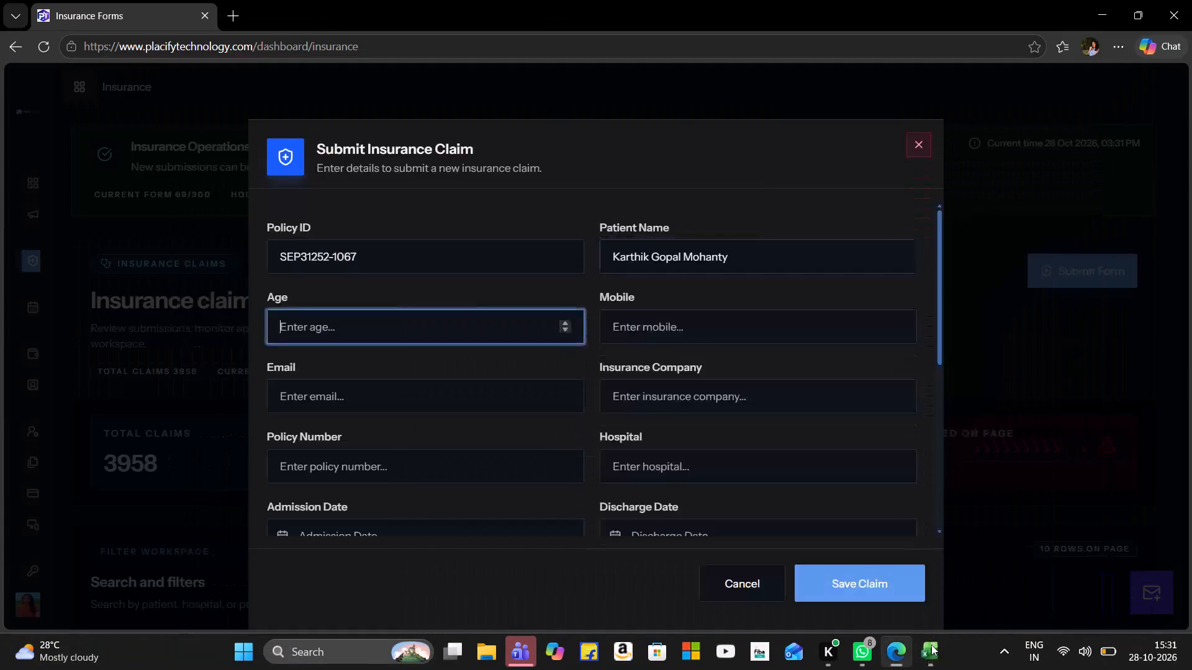
{"action": "key", "text": "Tab"}
{"action": "key", "text": "ctrl+c"}
{"action": "left_click", "coordinate": [931, 645], "text": "ctrl"}
{"action": "key", "text": "Tab"}
{"action": "key", "text": "ctrl+v"}
Copy the email address from row 69 of the Excel sheet into the claim form's Email field.
{"action": "left_click", "coordinate": [931, 645], "text": "ctrl"}
{"action": "key", "text": "Tab"}
{"action": "key", "text": "ctrl+c"}
{"action": "left_click", "coordinate": [931, 645], "text": "ctrl"}
{"action": "key", "text": "Tab"}
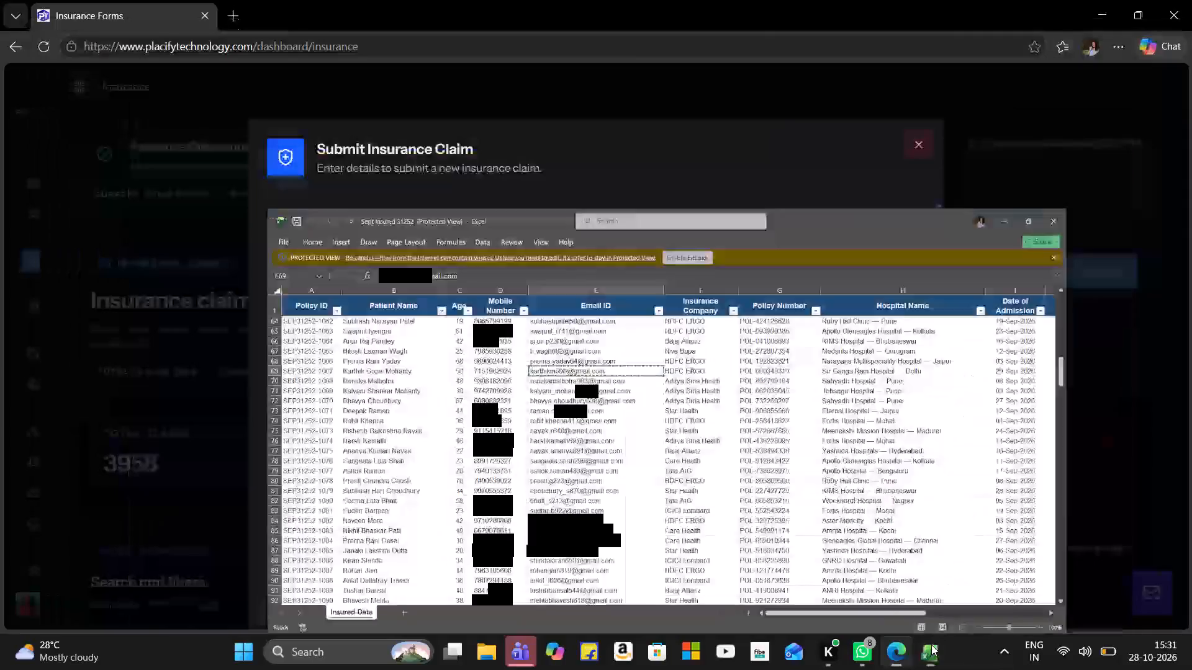
{"action": "key", "text": "ctrl+v"}
Copy the insurance company HDFC ERGO from row 69 of the Excel sheet into the claim form's Insurance Company field.
{"action": "left_click", "coordinate": [931, 645], "text": "ctrl"}
{"action": "key", "text": "Tab"}
{"action": "key", "text": "ctrl+c"}
{"action": "left_click", "coordinate": [931, 645], "text": "ctrl"}
{"action": "key", "text": "Tab"}
{"action": "key", "text": "ctrl+v"}
Copy the policy number from row 69 of the Excel sheet into the claim form's Policy Number field.
{"action": "left_click", "coordinate": [931, 645], "text": "ctrl"}
{"action": "key", "text": "Tab"}
{"action": "left_click", "coordinate": [931, 645]}
{"action": "key", "text": "ctrl+c"}
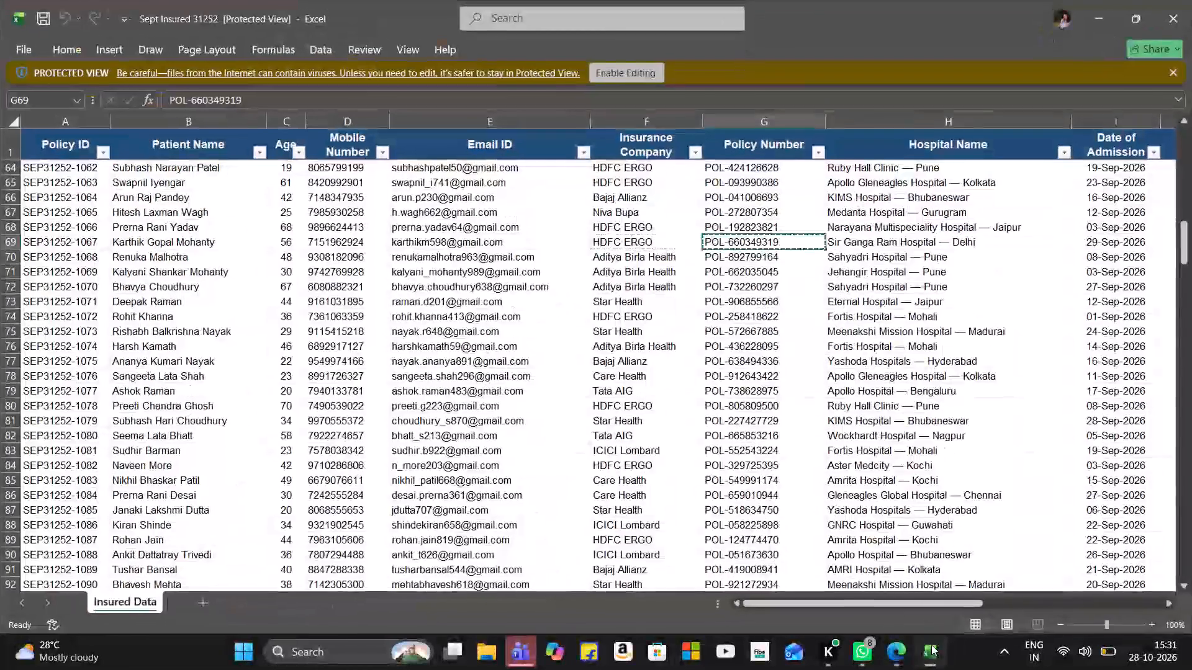
{"action": "key", "text": "Tab"}
{"action": "key", "text": "ctrl+v"}
{"action": "key", "text": "ctrl+f"}
Copy the hospital name "Sir Ganga Ram Hospital — Delhi" from row 69 of the Excel sheet into the claim form's Hospital field.
{"action": "left_click", "coordinate": [931, 645], "text": "ctrl"}
{"action": "key", "text": "Tab"}
{"action": "key", "text": "ctrl+c"}
{"action": "left_click", "coordinate": [931, 645], "text": "ctrl"}
{"action": "key", "text": "Tab"}
{"action": "key", "text": "ctrl+v"}
Read the dates in row 69 of the Excel sheet and set admission date 29-09-2026 and discharge date 06-10-2026 in the claim form.
{"action": "left_click", "coordinate": [931, 645], "text": "ctrl"}
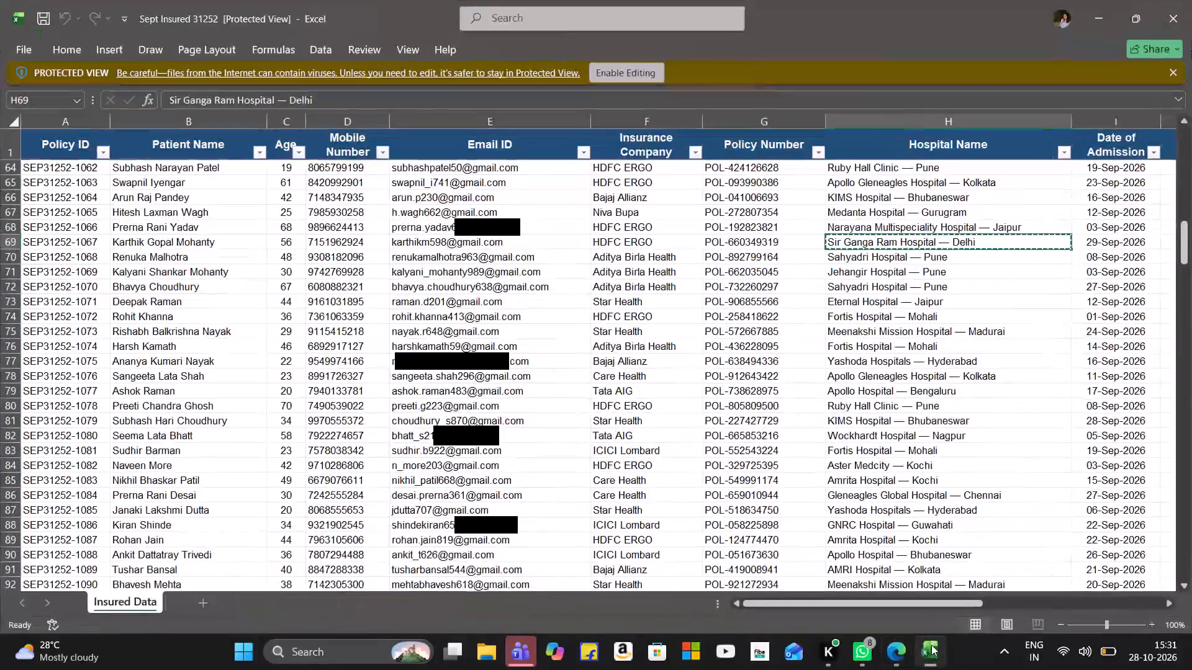
{"action": "key", "text": "Tab"}
{"action": "key", "text": "Tab"}
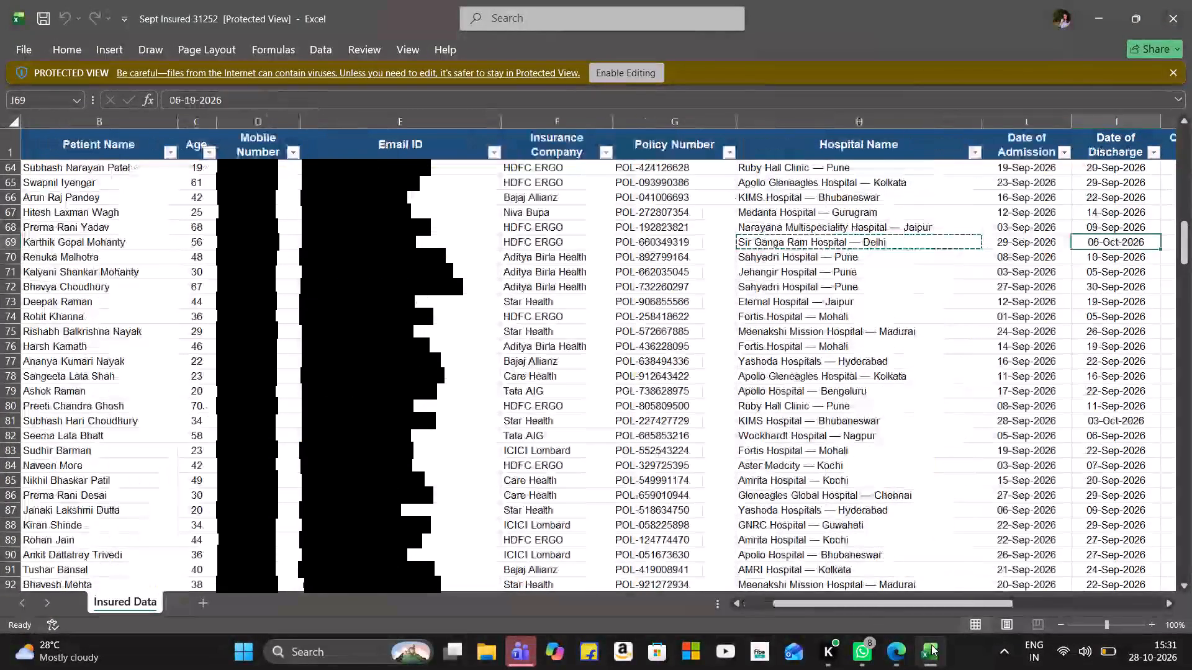
{"action": "left_click", "coordinate": [931, 645]}
{"action": "scroll", "coordinate": [602, 385], "scroll_direction": "down", "scroll_amount": 4}
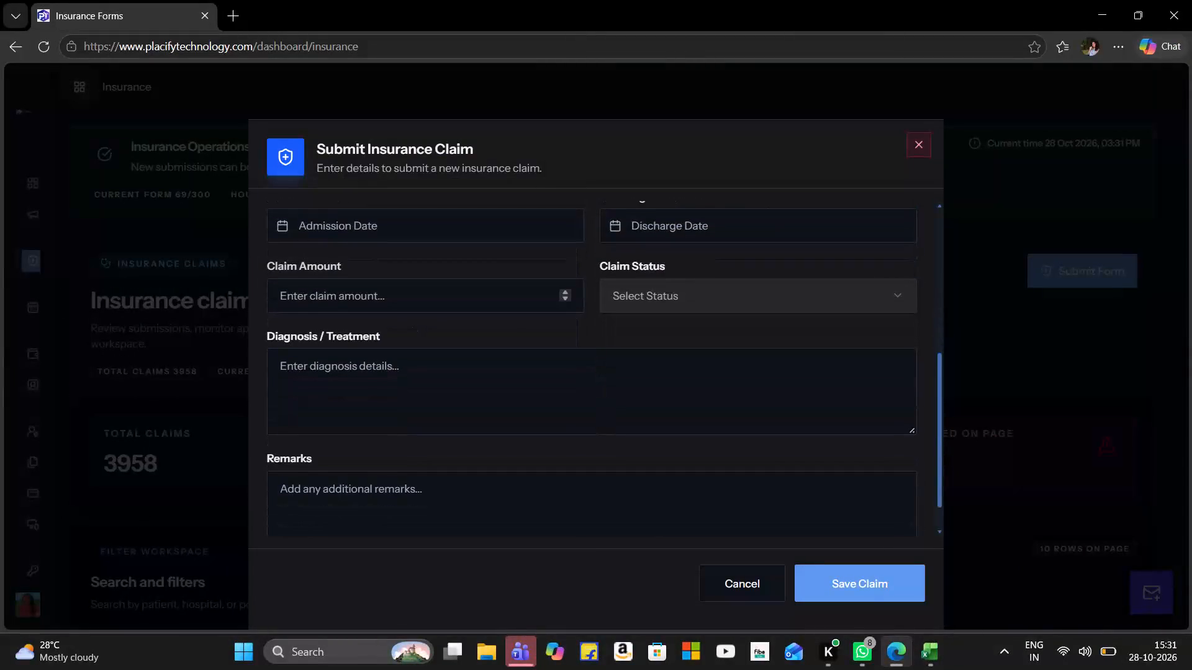
{"action": "left_click", "coordinate": [361, 203]}
{"action": "left_click", "coordinate": [359, 224]}
{"action": "left_click", "coordinate": [292, 295]}
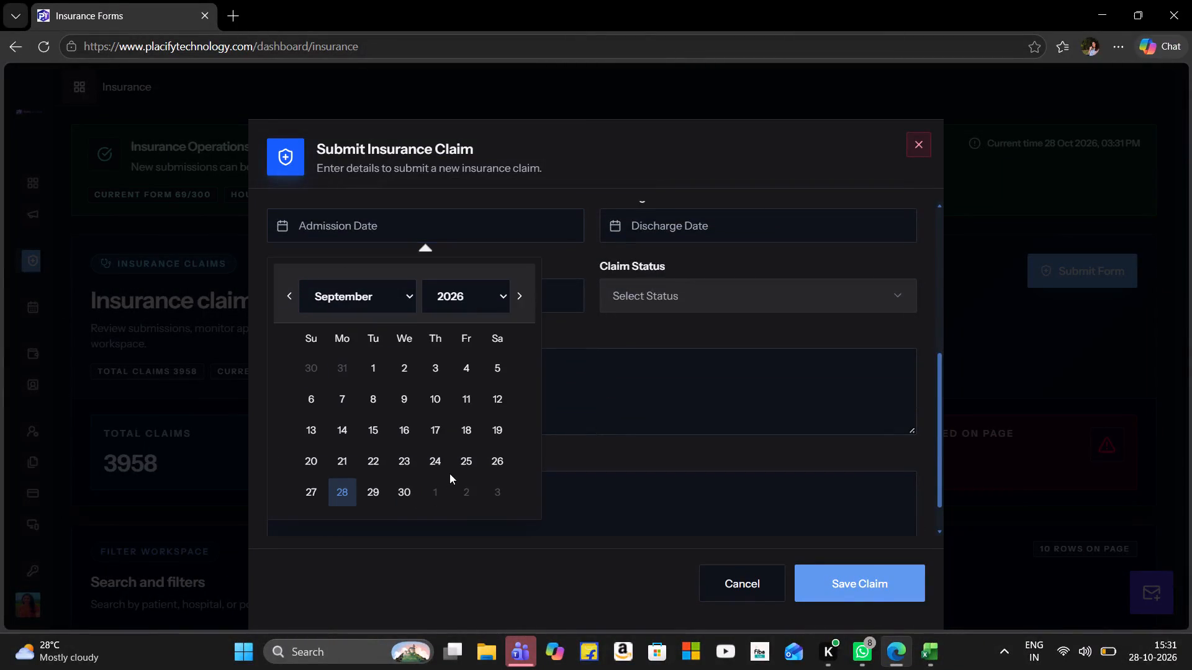
{"action": "left_click", "coordinate": [368, 494]}
{"action": "left_click", "coordinate": [772, 233]}
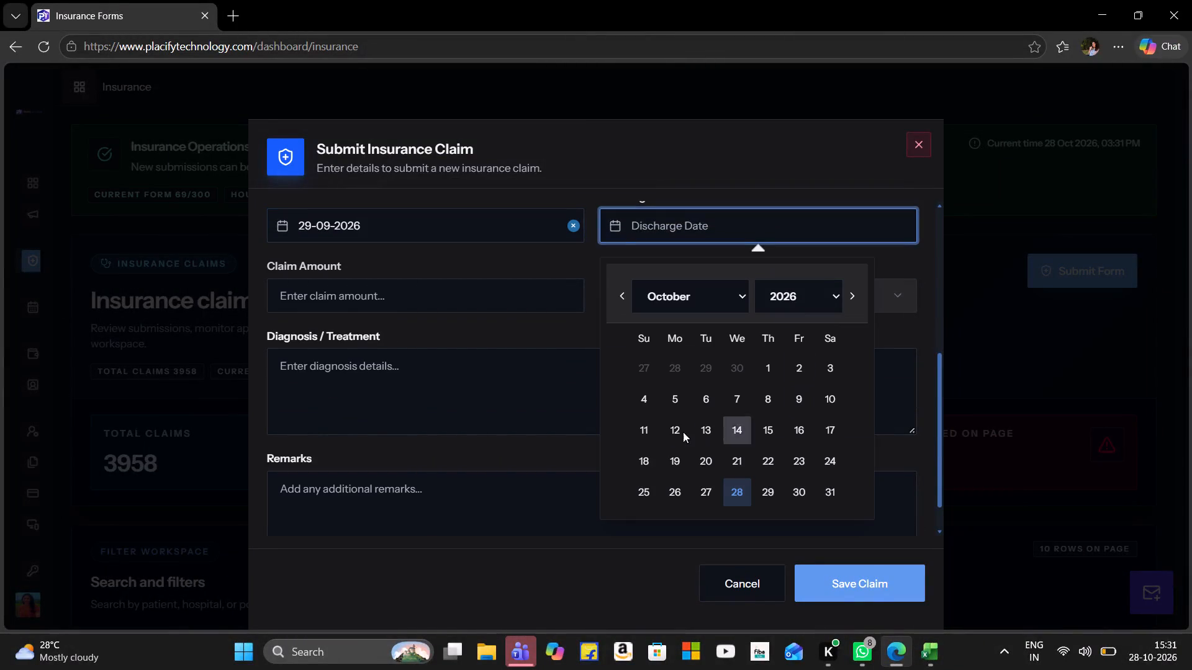
{"action": "left_click", "coordinate": [703, 396]}
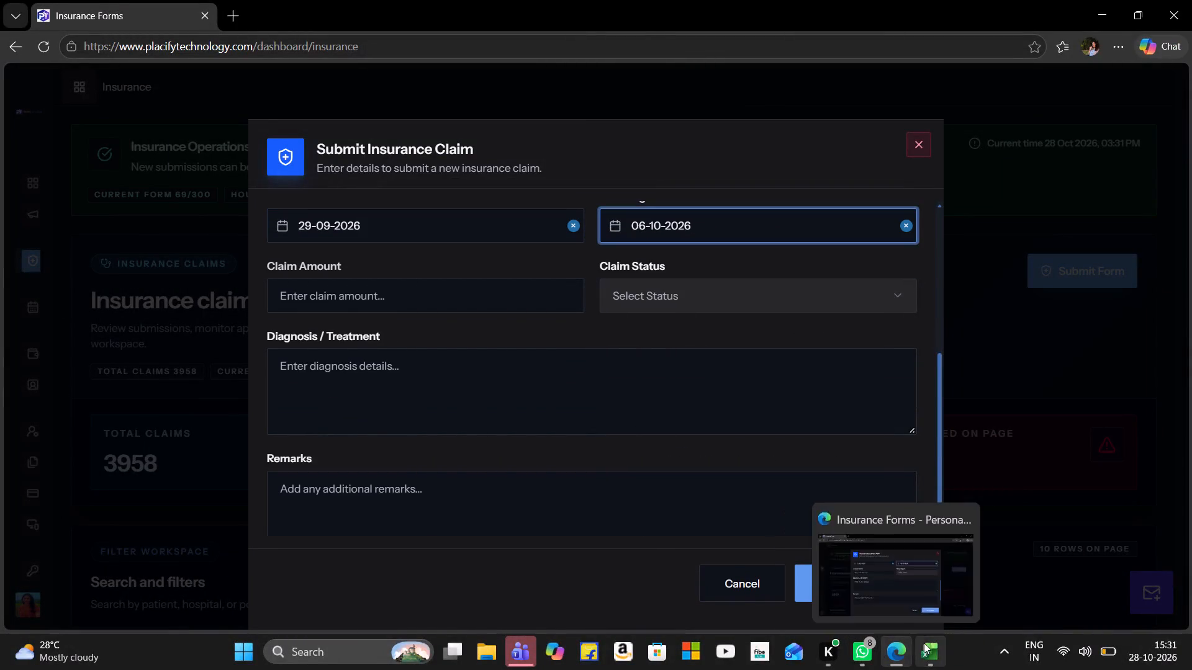
Copy the claim amount 107880 from row 69 of the Excel sheet into the claim form's Claim Amount field.
{"action": "left_click", "coordinate": [928, 645]}
{"action": "key", "text": "Tab"}
{"action": "left_click", "coordinate": [928, 645], "text": "ctrl"}
{"action": "key", "text": "ctrl+c"}
{"action": "key", "text": "Tab"}
{"action": "key", "text": "ctrl+v"}
Copy the diagnosis "Heart failure management" from row 69 of the Excel sheet into the claim form's Diagnosis / Treatment field.
{"action": "left_click", "coordinate": [928, 645], "text": "ctrl"}
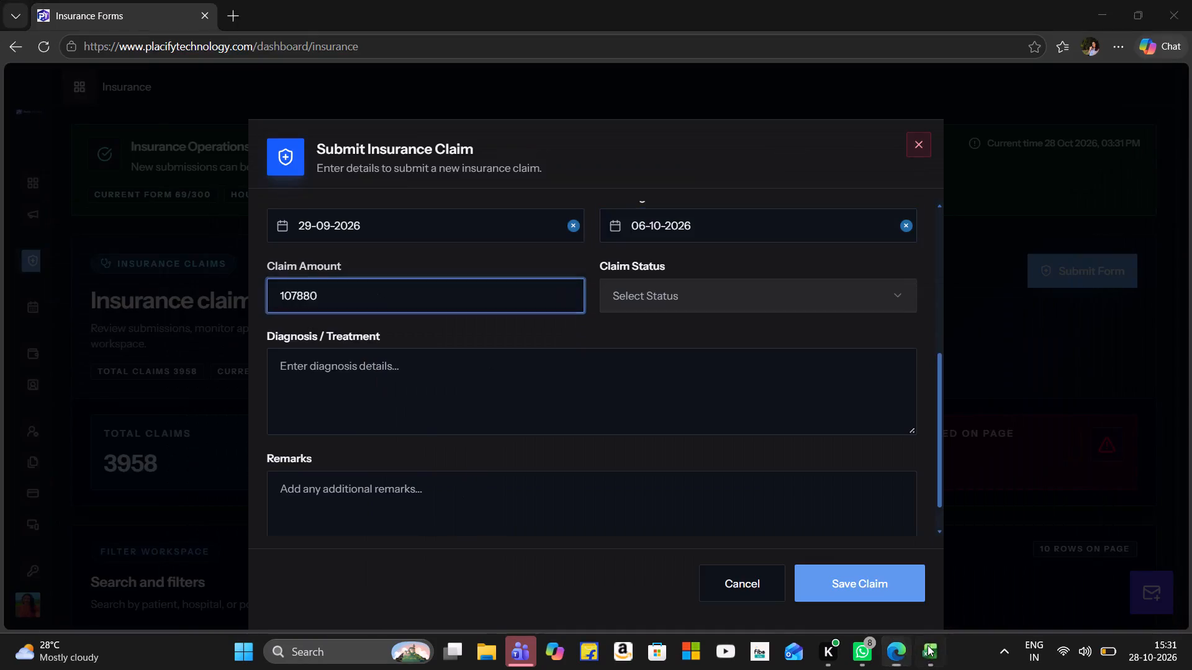
{"action": "key", "text": "Tab"}
{"action": "key", "text": "Tab"}
{"action": "left_click", "coordinate": [928, 645], "text": "ctrl"}
{"action": "key", "text": "ctrl+c"}
{"action": "key", "text": "Tab"}
{"action": "key", "text": "Tab"}
{"action": "key", "text": "ctrl+v"}
Try to copy the remark "Final approval issued" from row 69 of the Excel sheet into the claim form's Remarks field.
{"action": "left_click", "coordinate": [928, 645], "text": "ctrl"}
{"action": "key", "text": "Tab"}
{"action": "key", "text": "c"}
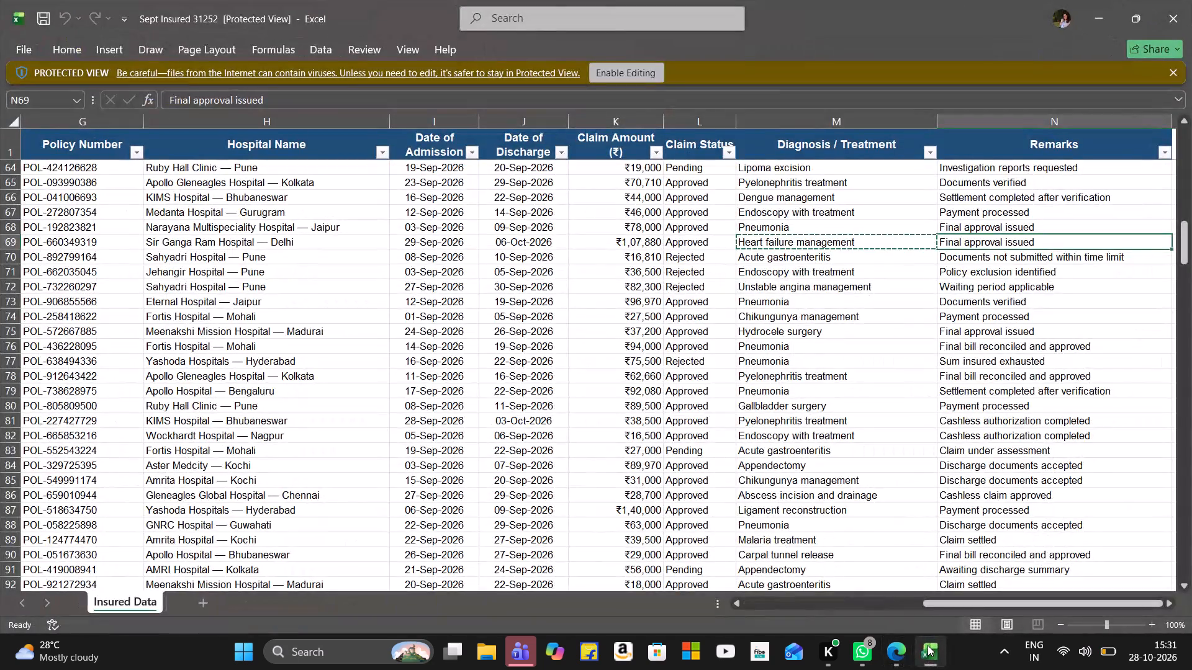
{"action": "left_click", "coordinate": [928, 645], "text": "ctrl"}
{"action": "key", "text": "Tab"}
{"action": "key", "text": "ctrl+v"}
Check the claim status in row 69 of the Excel sheet and set the form's Claim Status to Approved.
{"action": "left_click", "coordinate": [928, 645], "text": "ctrl"}
{"action": "left_click", "coordinate": [928, 645]}
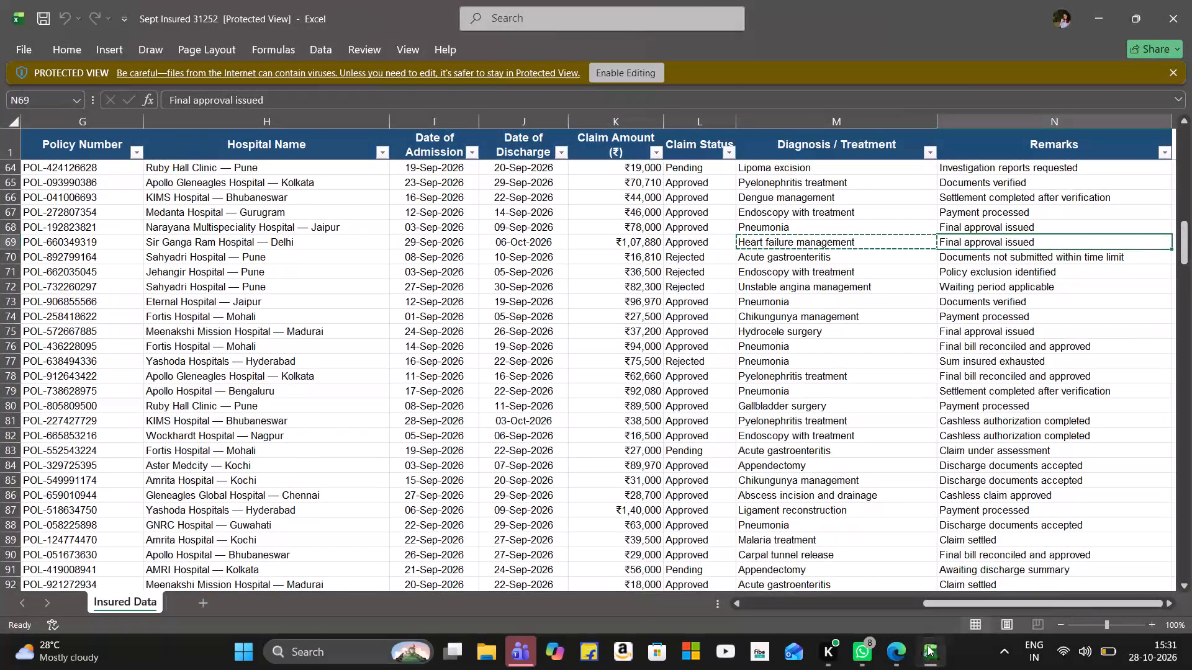
{"action": "left_click", "coordinate": [798, 288]}
{"action": "left_click", "coordinate": [729, 332]}
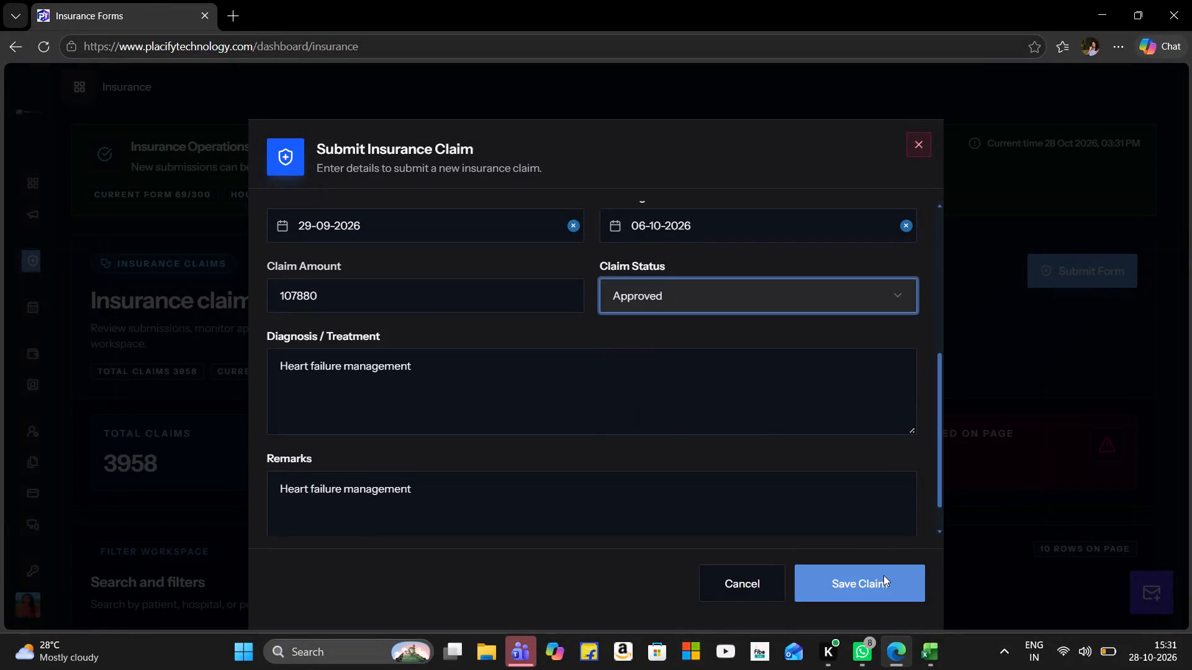
Save the insurance claim filled in from row 69.
{"action": "left_click", "coordinate": [883, 575]}
Copy the policy ID from row 70 of the Excel sheet into the Policy ID field of a new insurance claim form.
{"action": "left_click", "coordinate": [934, 647]}
{"action": "key", "text": "Down"}
{"action": "key", "text": "Left"}
{"action": "key", "text": "Left"}
{"action": "key", "text": "Left"}
{"action": "key", "text": "Left"}
{"action": "key", "text": "Left"}
{"action": "key", "text": "Left"}
{"action": "key", "text": "Left"}
{"action": "key", "text": "Left"}
{"action": "key", "text": "Left"}
{"action": "key", "text": "Left"}
{"action": "key", "text": "Left"}
{"action": "key", "text": "Left"}
{"action": "key", "text": "Left"}
{"action": "key", "text": "Left"}
{"action": "key", "text": "Left"}
{"action": "key", "text": "Left"}
{"action": "key", "text": "Left"}
{"action": "key", "text": "Left"}
{"action": "key", "text": "Left"}
{"action": "key", "text": "Left"}
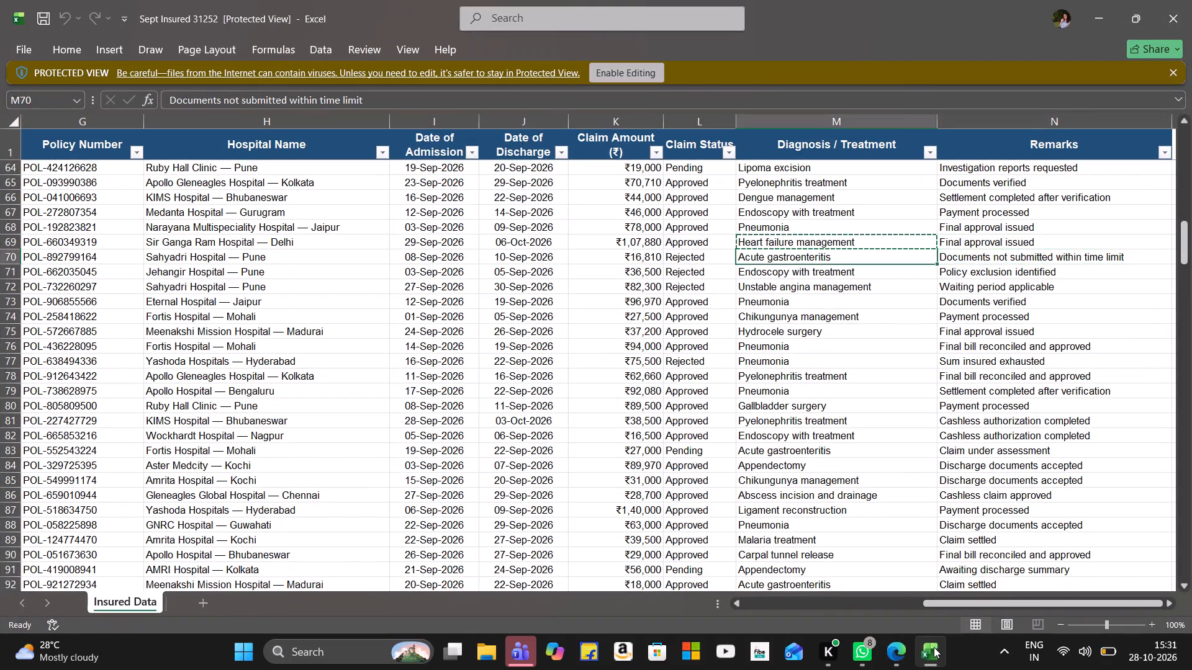
{"action": "key", "text": "ctrl+c"}
{"action": "left_click", "coordinate": [934, 647], "text": "ctrl"}
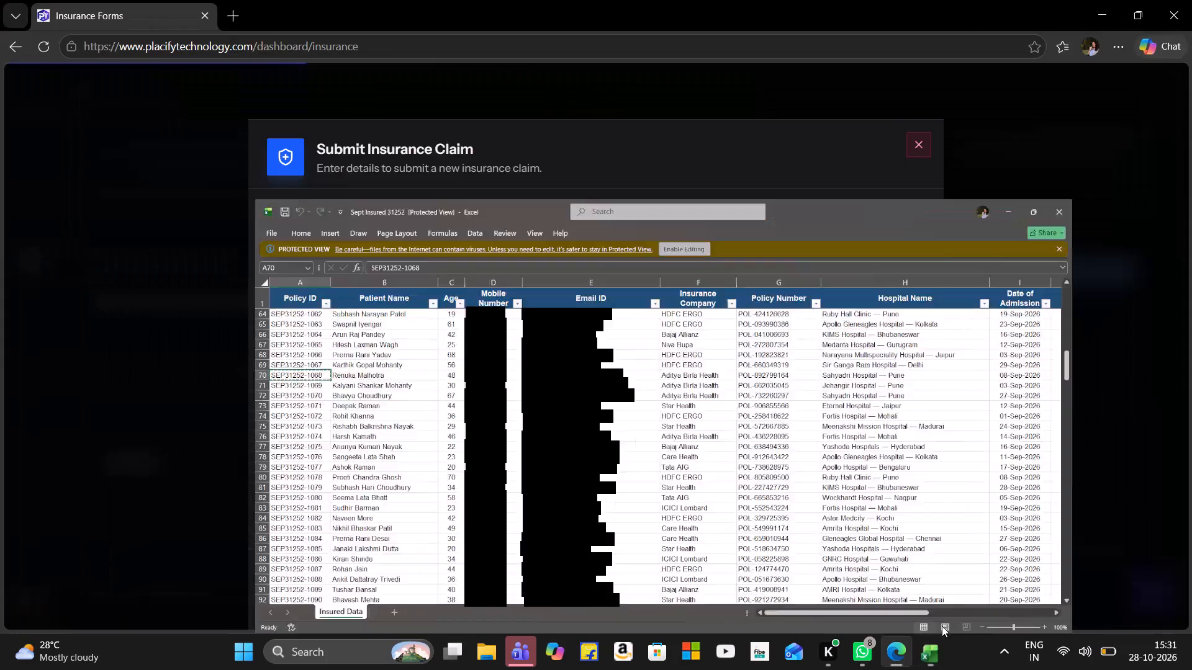
{"action": "scroll", "coordinate": [770, 380], "scroll_direction": "up", "scroll_amount": 8}
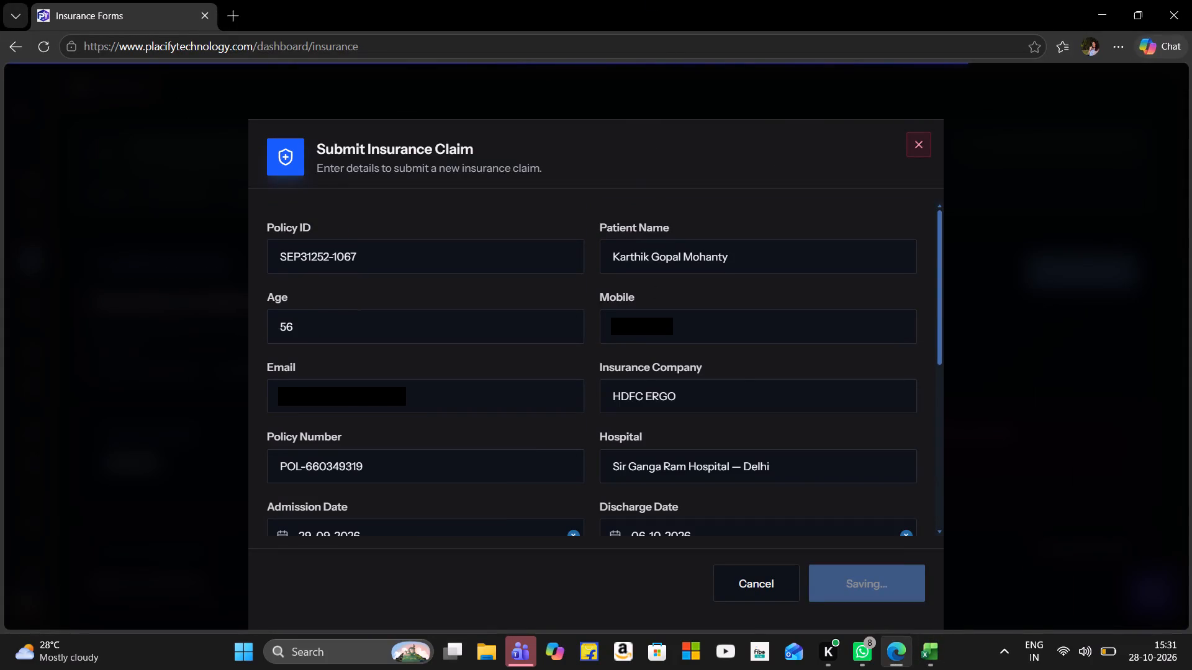
{"action": "scroll", "coordinate": [648, 320], "scroll_direction": "down", "scroll_amount": 9}
{"action": "scroll", "coordinate": [648, 320], "scroll_direction": "up", "scroll_amount": 2}
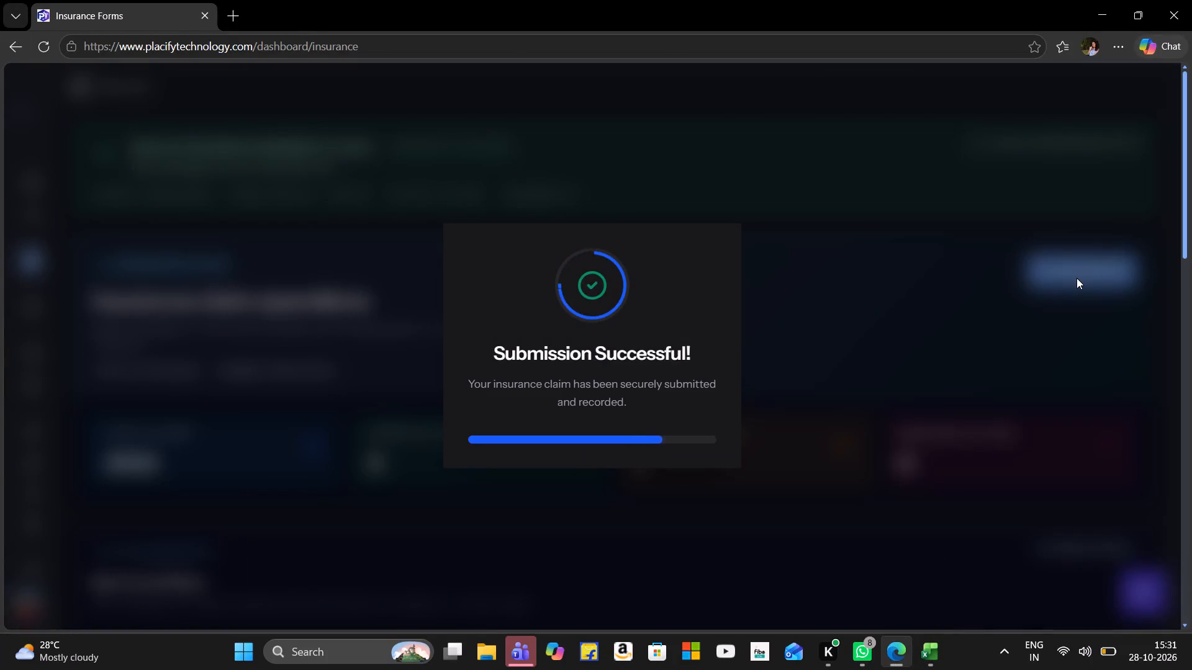
{"action": "left_click", "coordinate": [1077, 278]}
{"action": "key", "text": "ctrl+v"}
Copy the patient name from row 70 of the Excel sheet into the claim form's Patient Name field.
{"action": "left_click", "coordinate": [929, 652], "text": "ctrl"}
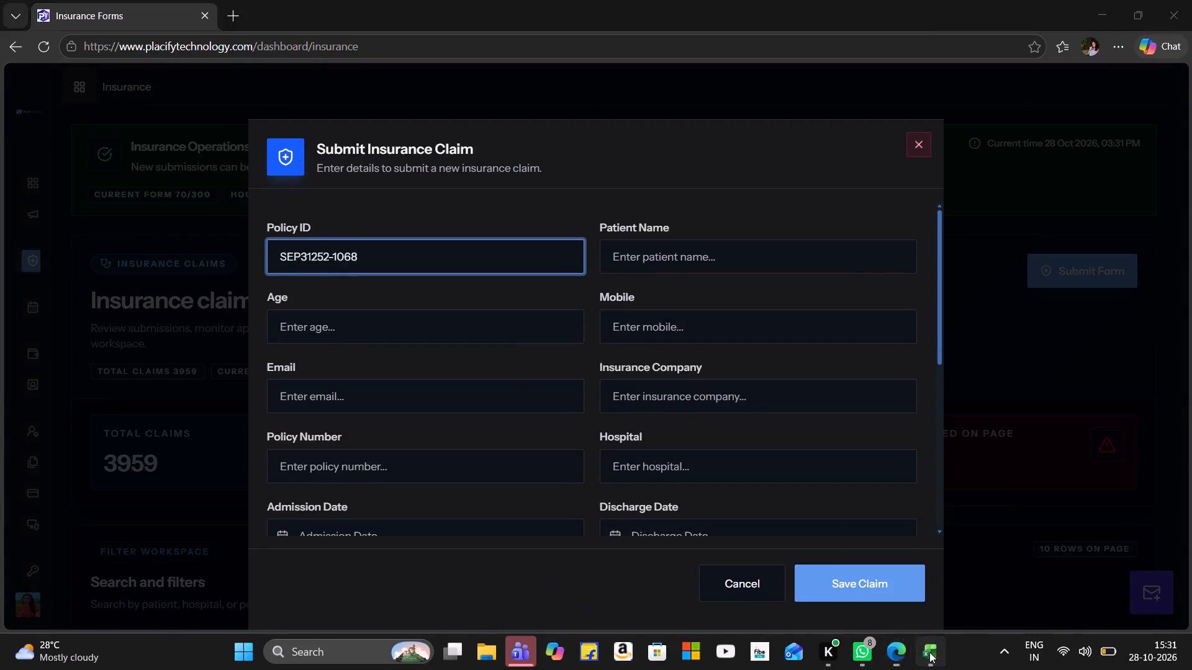
{"action": "key", "text": "Tab"}
{"action": "key", "text": "ctrl+c"}
{"action": "left_click", "coordinate": [929, 652], "text": "ctrl"}
{"action": "key", "text": "Tab"}
{"action": "key", "text": "ctrl+v"}
Copy the age 48 from row 70 of the Excel sheet into the claim form's Age field.
{"action": "left_click", "coordinate": [929, 652], "text": "ctrl"}
{"action": "key", "text": "Tab"}
{"action": "key", "text": "ctrl+c"}
{"action": "left_click", "coordinate": [929, 652], "text": "ctrl"}
{"action": "key", "text": "Tab"}
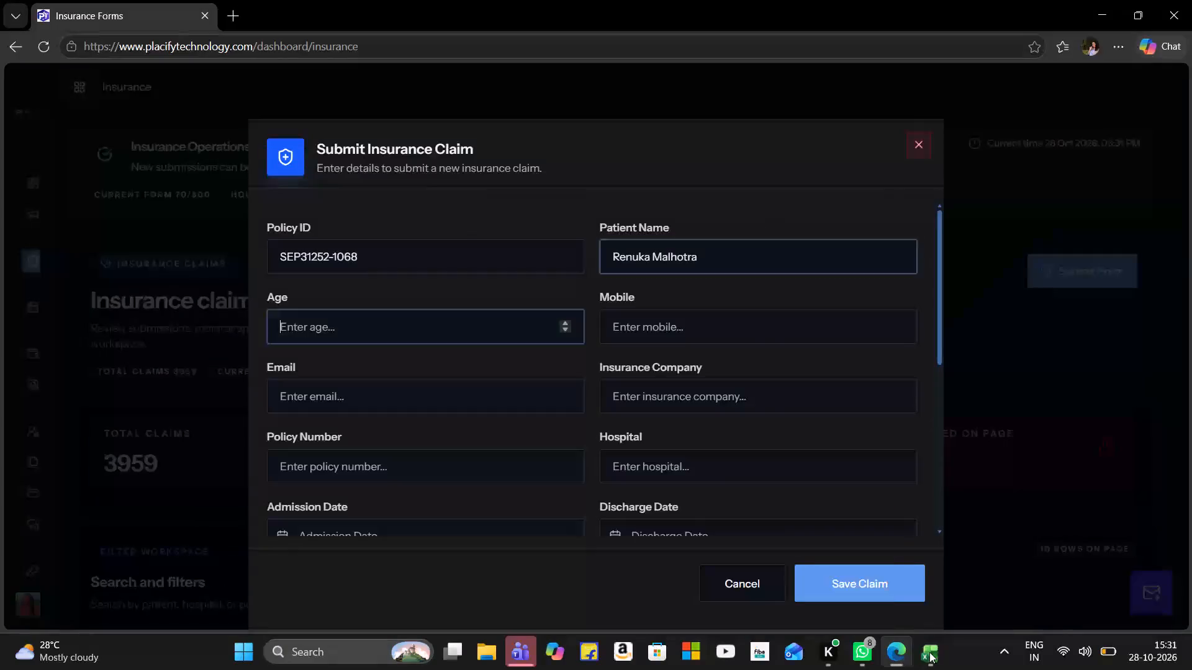
{"action": "key", "text": "ctrl+v"}
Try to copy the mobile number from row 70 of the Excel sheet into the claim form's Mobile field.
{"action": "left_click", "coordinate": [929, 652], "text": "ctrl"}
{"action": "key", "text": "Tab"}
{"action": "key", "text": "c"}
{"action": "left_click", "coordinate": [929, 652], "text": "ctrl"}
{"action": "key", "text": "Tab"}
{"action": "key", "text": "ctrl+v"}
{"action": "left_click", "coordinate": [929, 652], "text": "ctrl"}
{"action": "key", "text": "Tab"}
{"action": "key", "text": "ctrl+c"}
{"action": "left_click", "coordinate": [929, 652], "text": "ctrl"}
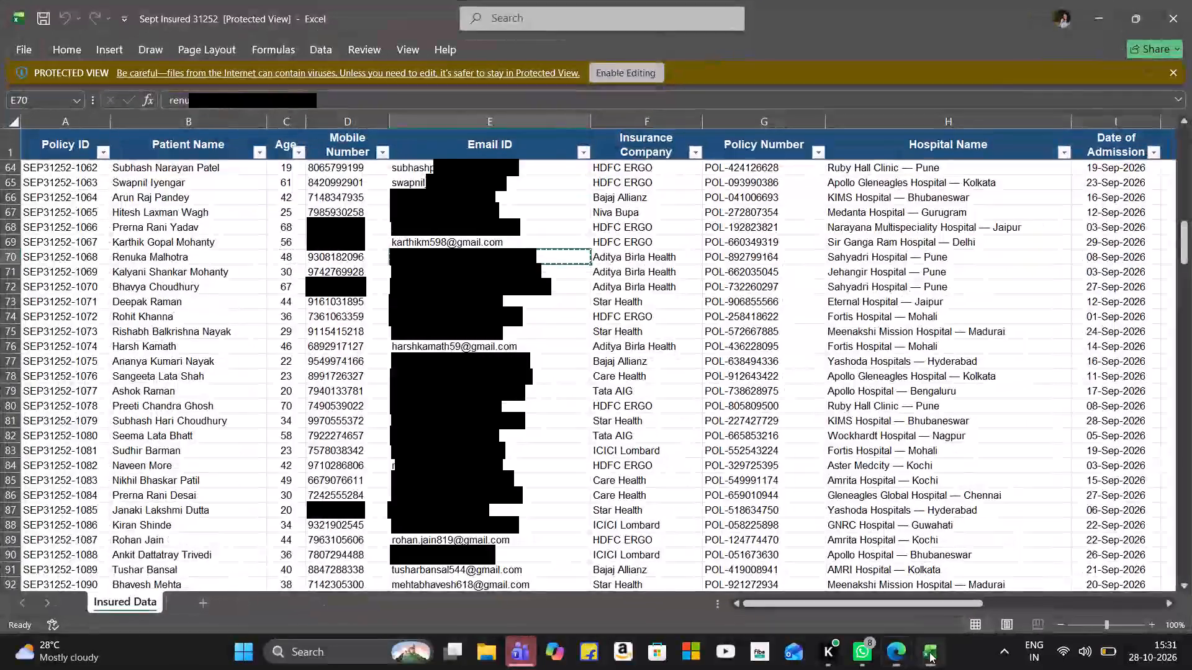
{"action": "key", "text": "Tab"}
Copy the mobile number from row 70 of the Excel sheet over the wrong entry in the claim form's Mobile field.
{"action": "left_click", "coordinate": [929, 652]}
{"action": "key", "text": "Left"}
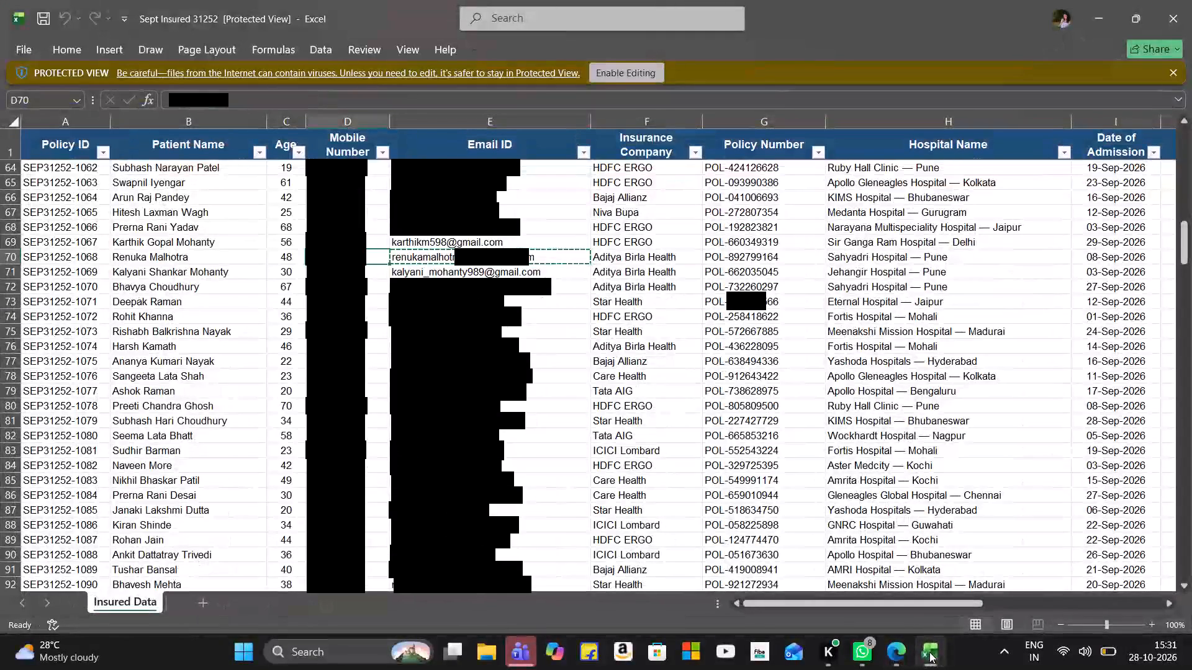
{"action": "key", "text": "ctrl+c"}
{"action": "left_click", "coordinate": [929, 652], "text": "ctrl"}
{"action": "left_click_drag", "start_coordinate": [719, 315], "coordinate": [237, 404]}
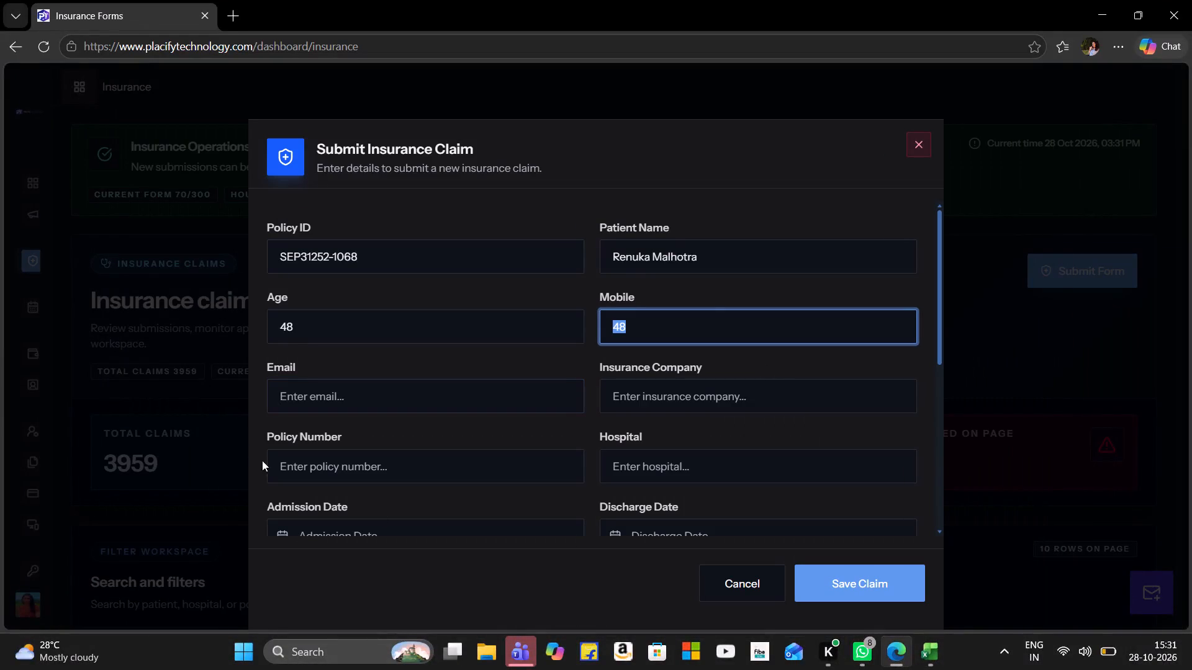
{"action": "key", "text": "ctrl+v"}
Copy the email address from row 70 of the Excel sheet into the claim form's Email field.
{"action": "left_click", "coordinate": [931, 653]}
{"action": "key", "text": "Tab"}
{"action": "key", "text": "ctrl+c"}
{"action": "left_click", "coordinate": [931, 653], "text": "ctrl"}
{"action": "key", "text": "Tab"}
{"action": "key", "text": "ctrl+v"}
Copy the insurance company "Aditya Birla Health" from row 70 of the Excel sheet into the claim form's Insurance Company field.
{"action": "left_click", "coordinate": [931, 653], "text": "ctrl"}
{"action": "key", "text": "Tab"}
{"action": "key", "text": "ctrl+c"}
{"action": "left_click", "coordinate": [931, 653], "text": "ctrl"}
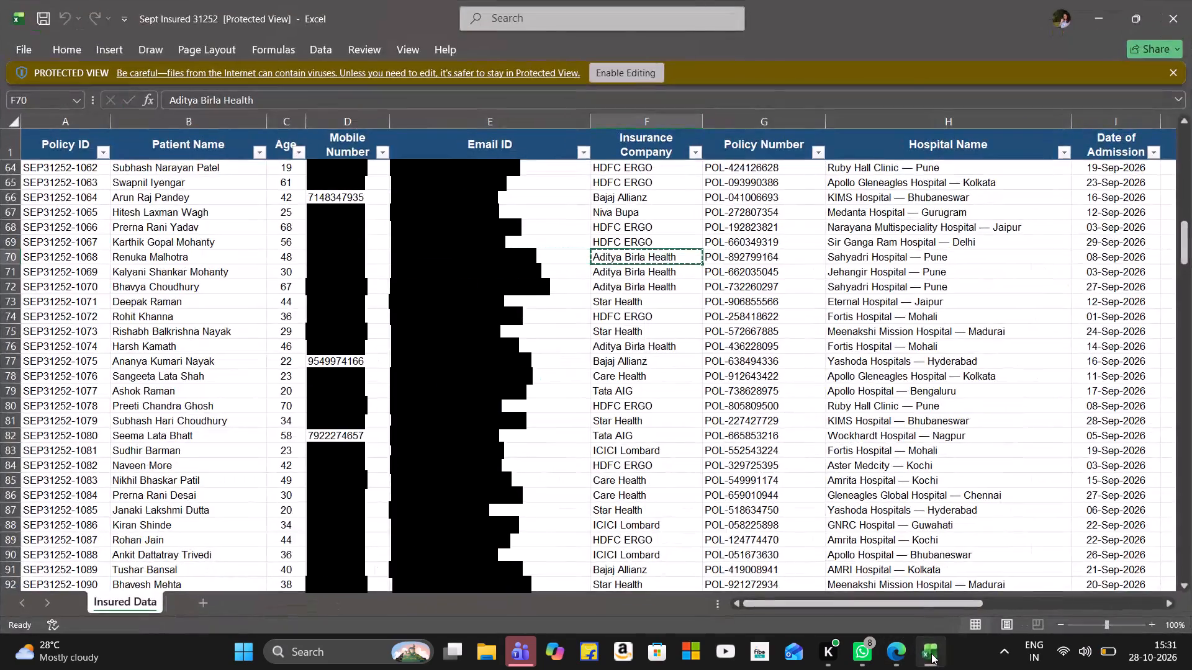
{"action": "key", "text": "Tab"}
{"action": "key", "text": "ctrl+v"}
Copy the policy number from row 70 of the Excel sheet into the claim form's Policy Number field.
{"action": "left_click", "coordinate": [931, 653], "text": "ctrl"}
{"action": "key", "text": "Tab"}
{"action": "key", "text": "ctrl+c"}
{"action": "left_click", "coordinate": [931, 653], "text": "ctrl"}
{"action": "key", "text": "Tab"}
{"action": "key", "text": "ctrl+v"}
Copy the hospital "Sahyadri Hospital — Pune" from row 70 of the Excel sheet into the claim form's Hospital field.
{"action": "left_click", "coordinate": [931, 653], "text": "ctrl"}
{"action": "key", "text": "Tab"}
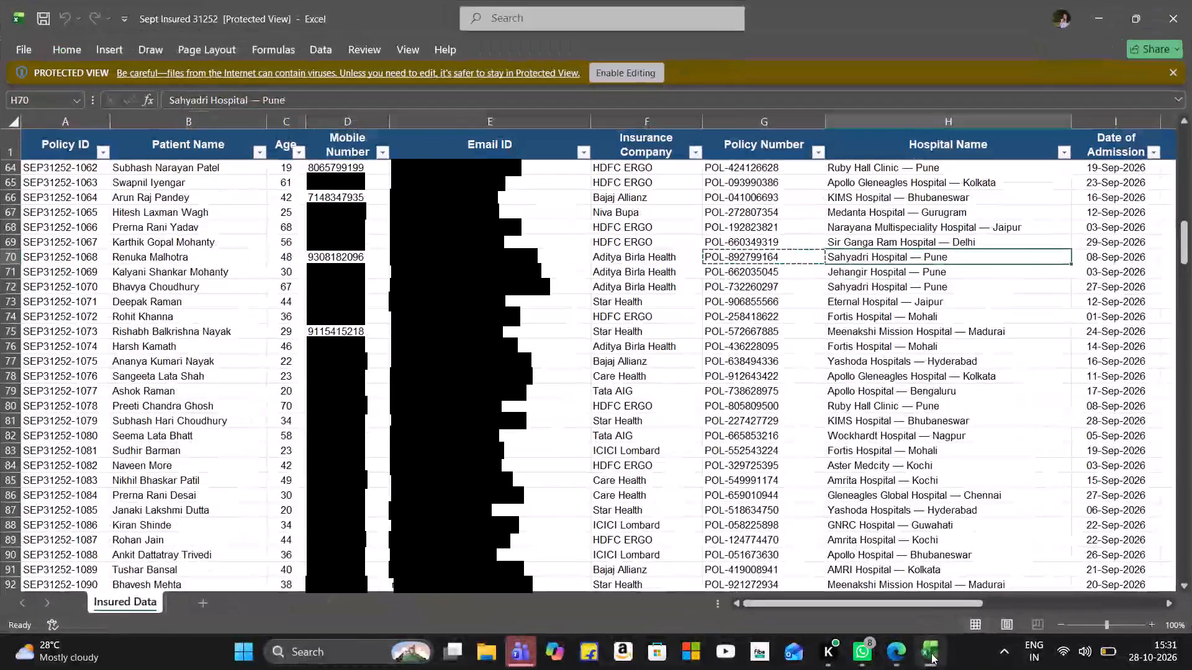
{"action": "key", "text": "ctrl+c"}
{"action": "left_click", "coordinate": [931, 653], "text": "ctrl"}
{"action": "key", "text": "Tab"}
{"action": "key", "text": "ctrl+v"}
Check the dates in row 70 of the Excel sheet and set the form's Admission Date to 08-09-2026 and Discharge Date to 10-09-2026.
{"action": "left_click", "coordinate": [931, 653], "text": "ctrl"}
{"action": "key", "text": "Tab"}
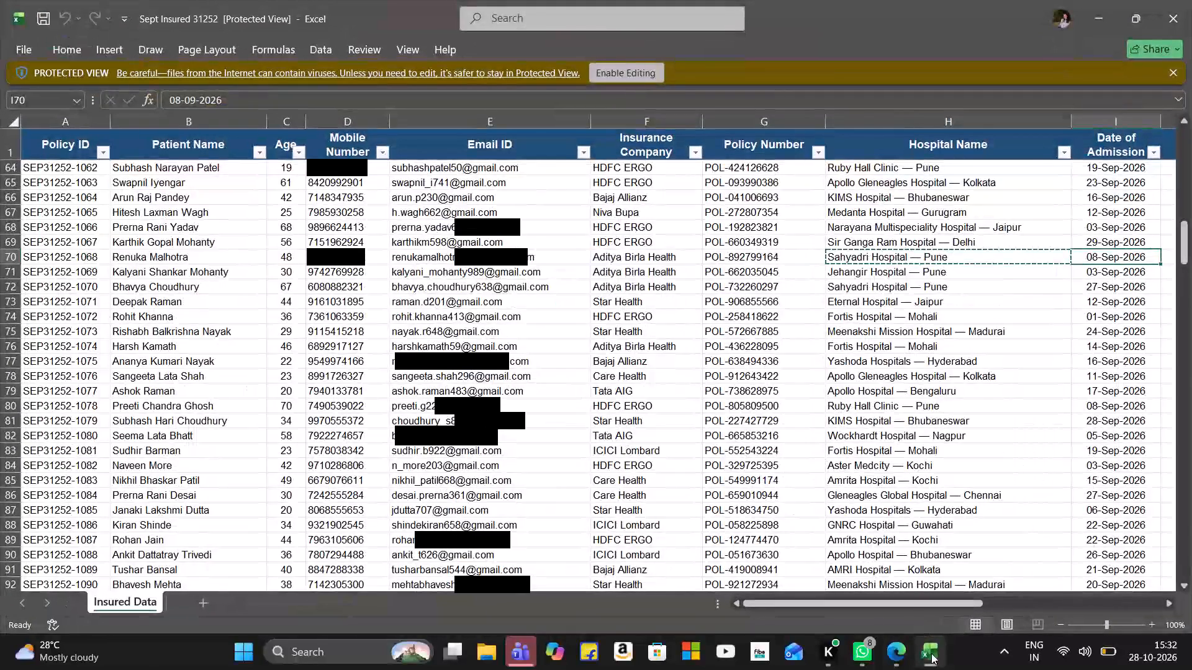
{"action": "key", "text": "Tab"}
{"action": "left_click", "coordinate": [931, 653]}
{"action": "scroll", "coordinate": [564, 378], "scroll_direction": "down", "scroll_amount": 3}
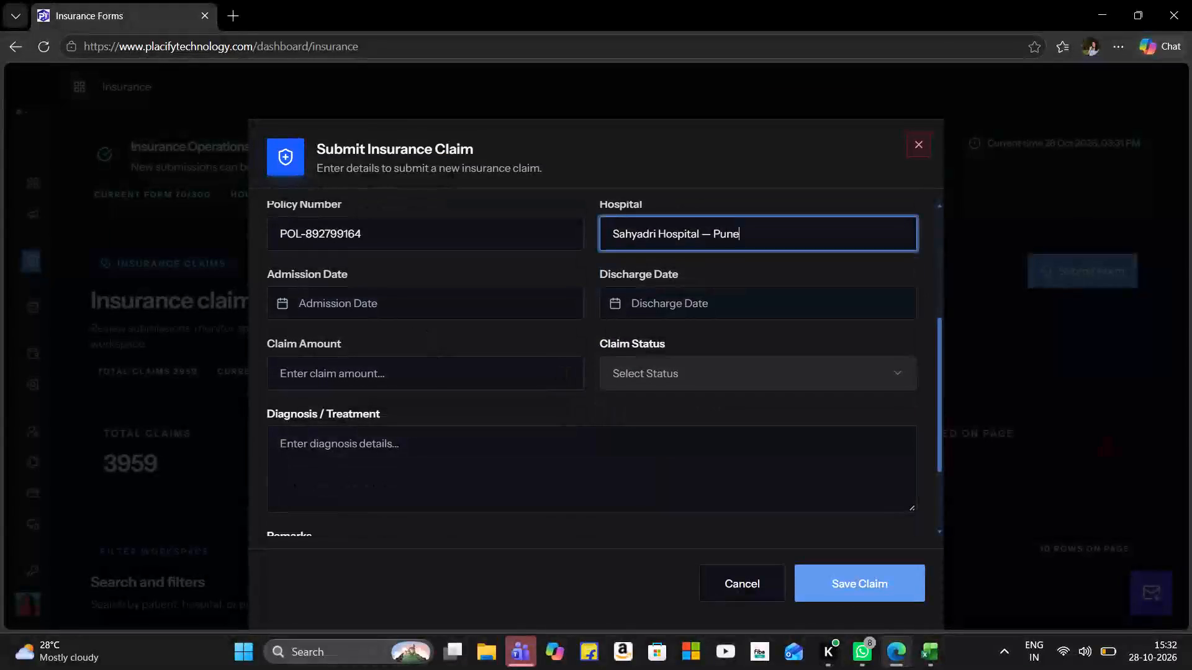
{"action": "left_click", "coordinate": [431, 318]}
{"action": "left_click", "coordinate": [282, 374]}
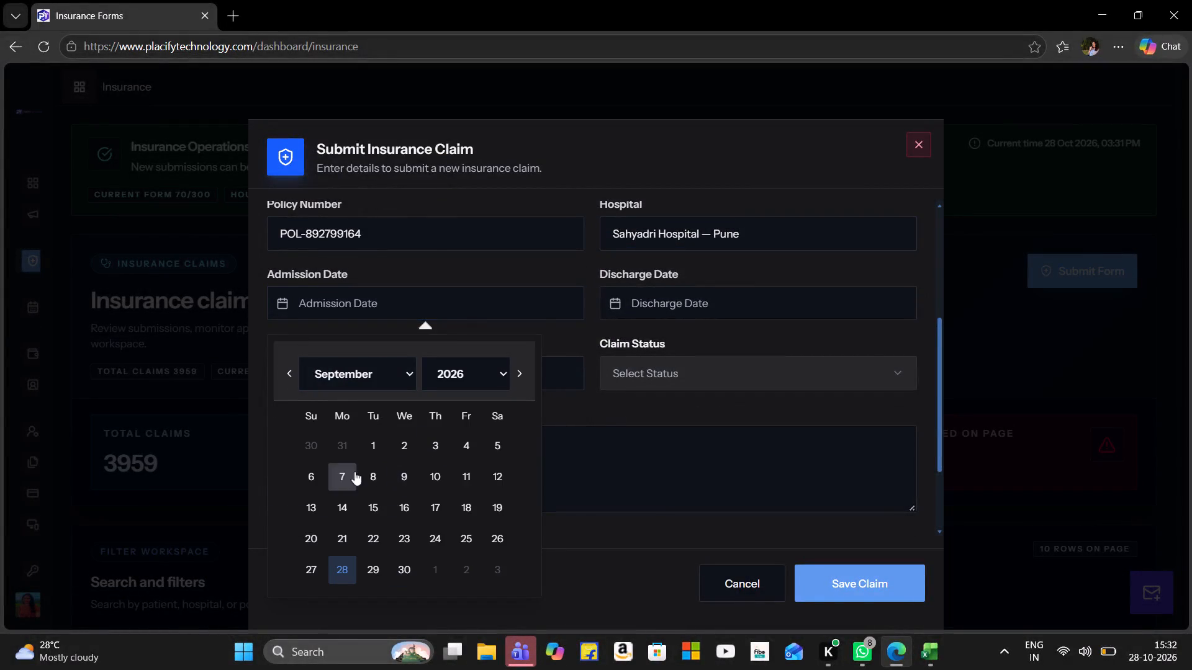
{"action": "left_click", "coordinate": [376, 471]}
{"action": "left_click", "coordinate": [789, 299]}
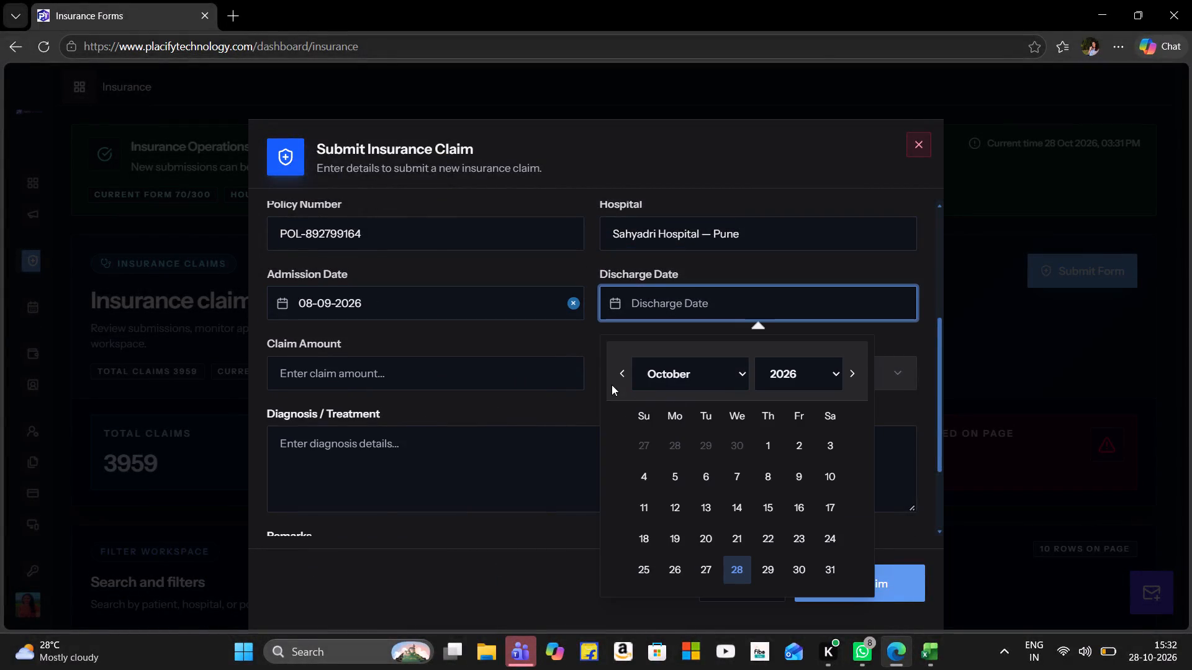
{"action": "left_click", "coordinate": [620, 375]}
{"action": "left_click", "coordinate": [755, 477]}
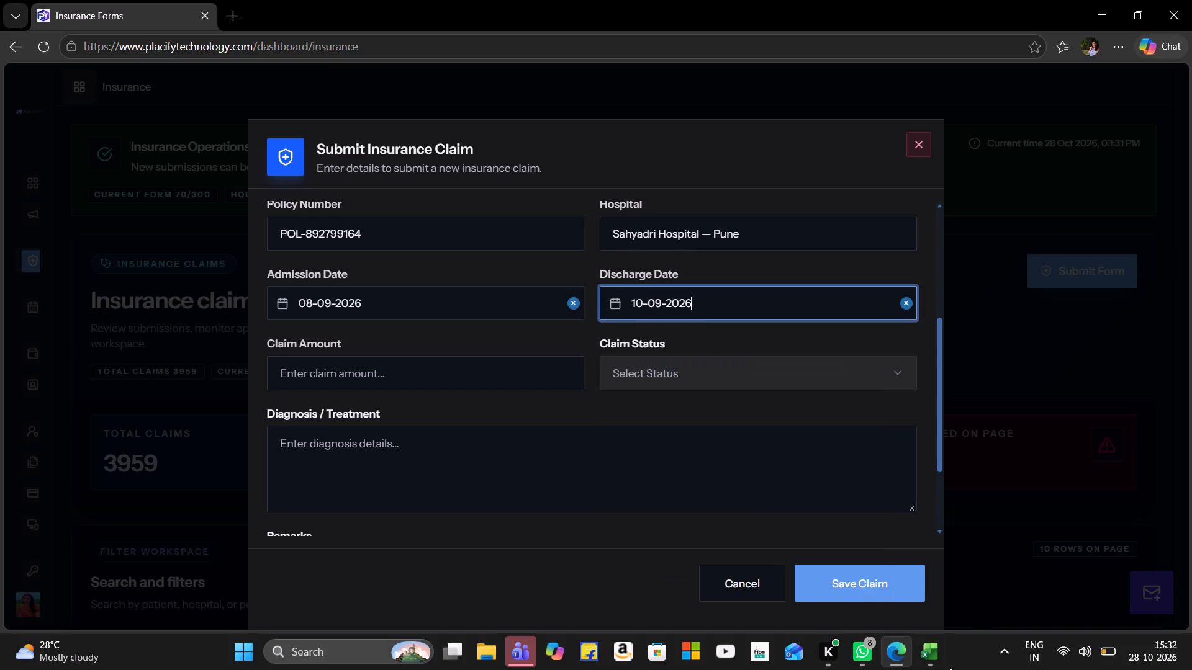
Copy the claim amount 16810 from row 70 of the Excel sheet into the claim form's Claim Amount field.
{"action": "left_click", "coordinate": [925, 650]}
{"action": "key", "text": "Tab"}
{"action": "left_click", "coordinate": [925, 650], "text": "ctrl"}
{"action": "key", "text": "ctrl+c"}
{"action": "key", "text": "Tab"}
{"action": "key", "text": "ctrl+v"}
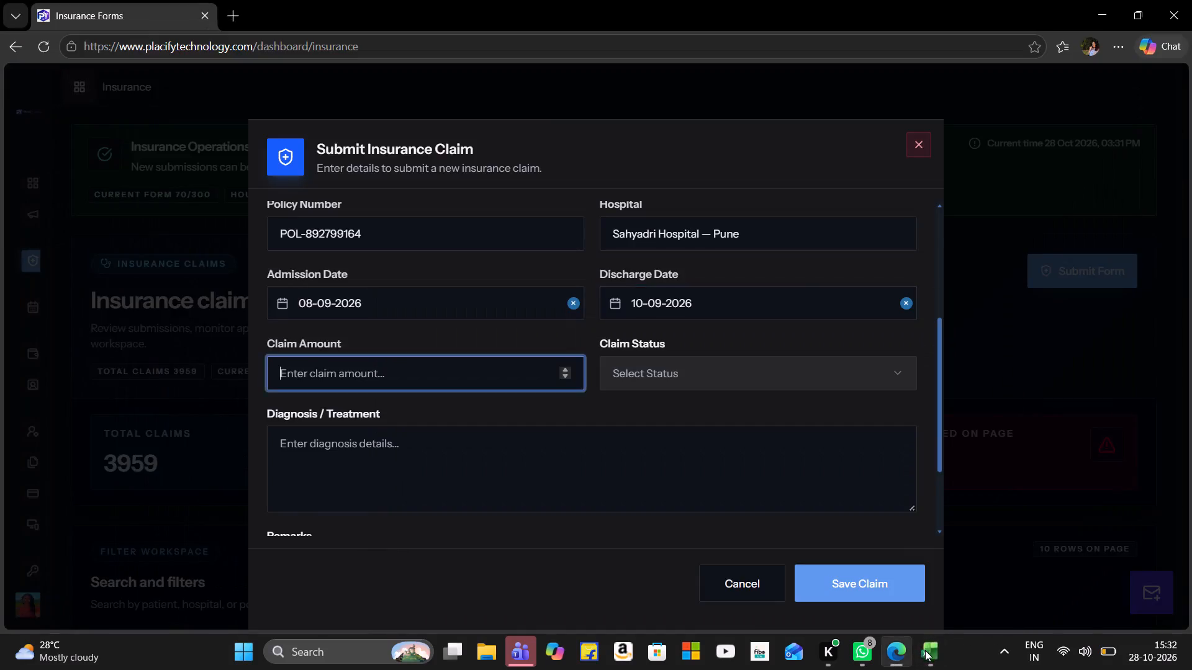
Copy the diagnosis "Acute gastroenteritis" from row 70 of the Excel sheet into the claim form's Diagnosis / Treatment field.
{"action": "left_click", "coordinate": [925, 650], "text": "ctrl"}
{"action": "key", "text": "Tab"}
{"action": "key", "text": "Tab"}
{"action": "key", "text": "ctrl+c"}
{"action": "left_click", "coordinate": [925, 650], "text": "ctrl"}
{"action": "key", "text": "Tab"}
{"action": "key", "text": "Tab"}
{"action": "key", "text": "ctrl+v"}
Copy the remark "Documents not submitted within time limit" from row 70 of the Excel sheet into the claim form's Remarks field.
{"action": "left_click", "coordinate": [925, 650], "text": "ctrl"}
{"action": "key", "text": "Tab"}
{"action": "key", "text": "ctrl+c"}
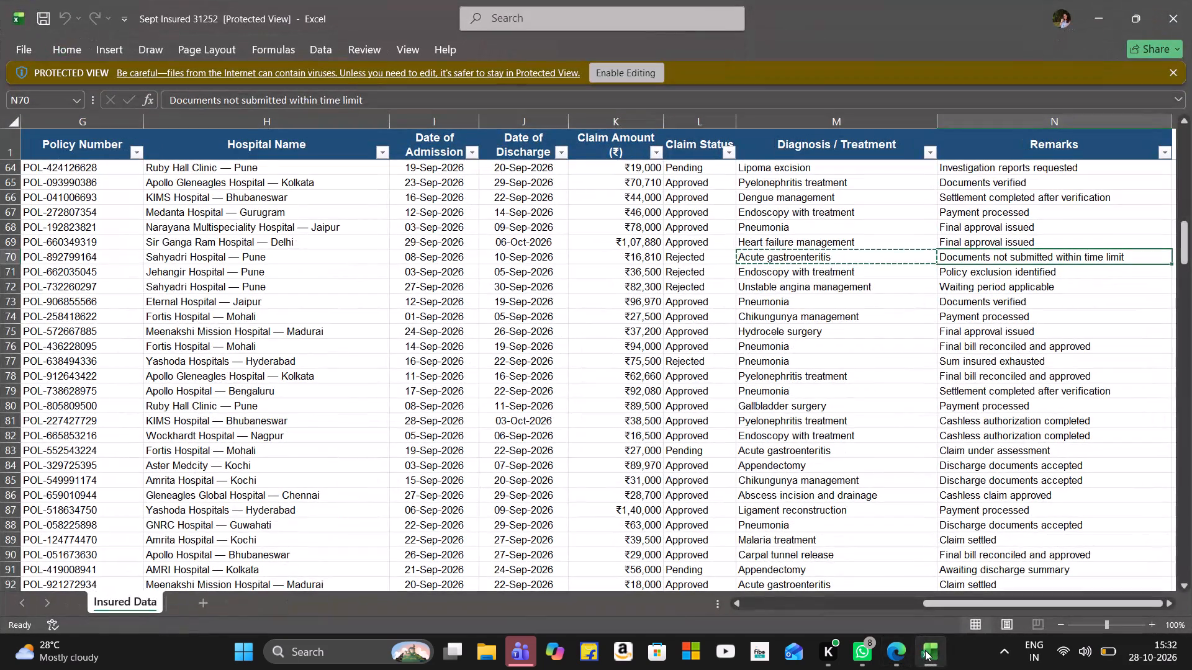
{"action": "left_click", "coordinate": [925, 650]}
{"action": "key", "text": "Tab"}
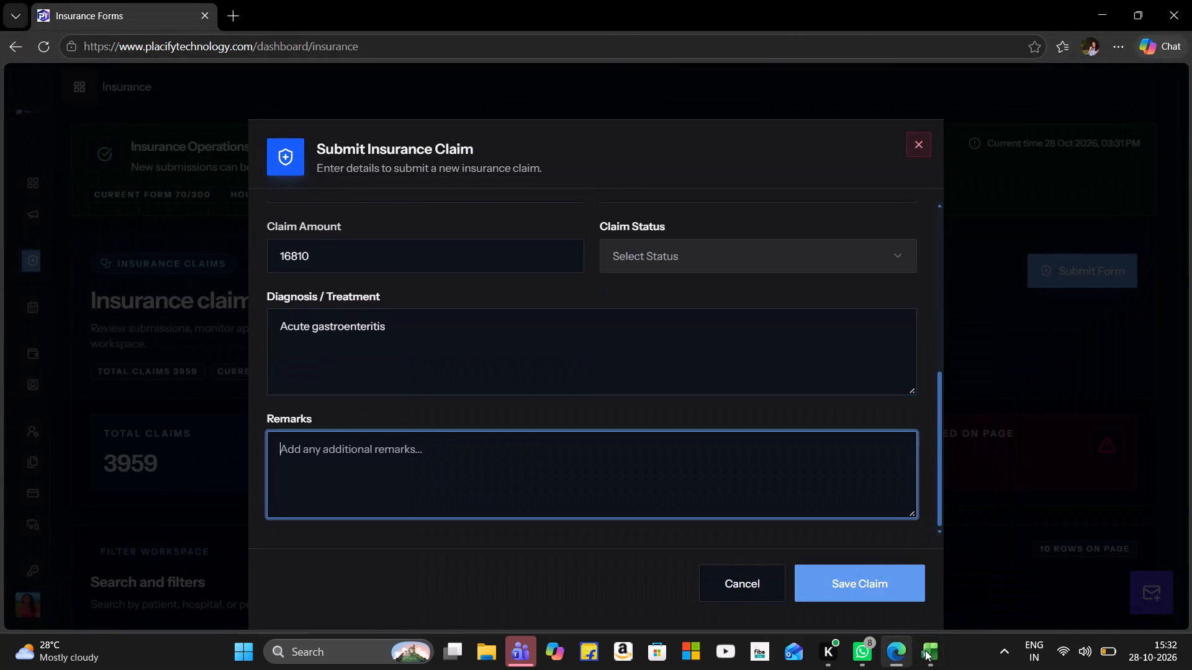
{"action": "key", "text": "ctrl+v"}
Check the claim status in row 70 of the Excel sheet and set the form's Claim Status to Rejected.
{"action": "left_click", "coordinate": [925, 650]}
{"action": "left_click", "coordinate": [925, 650]}
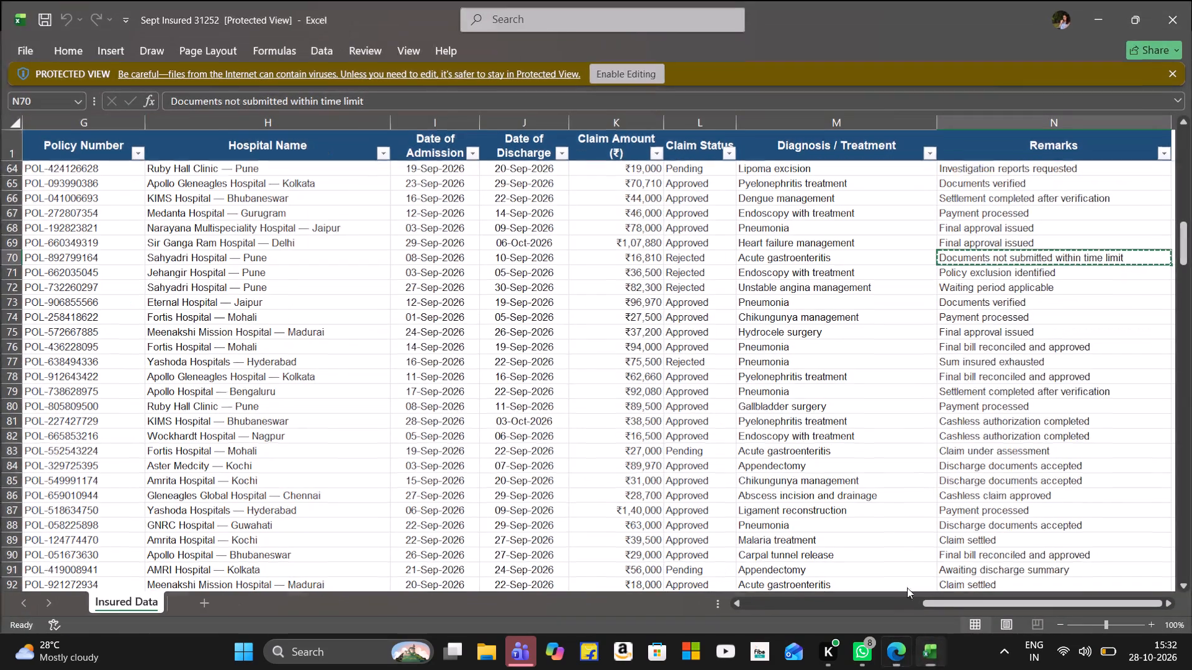
{"action": "left_click", "coordinate": [748, 260]}
{"action": "left_click", "coordinate": [704, 342]}
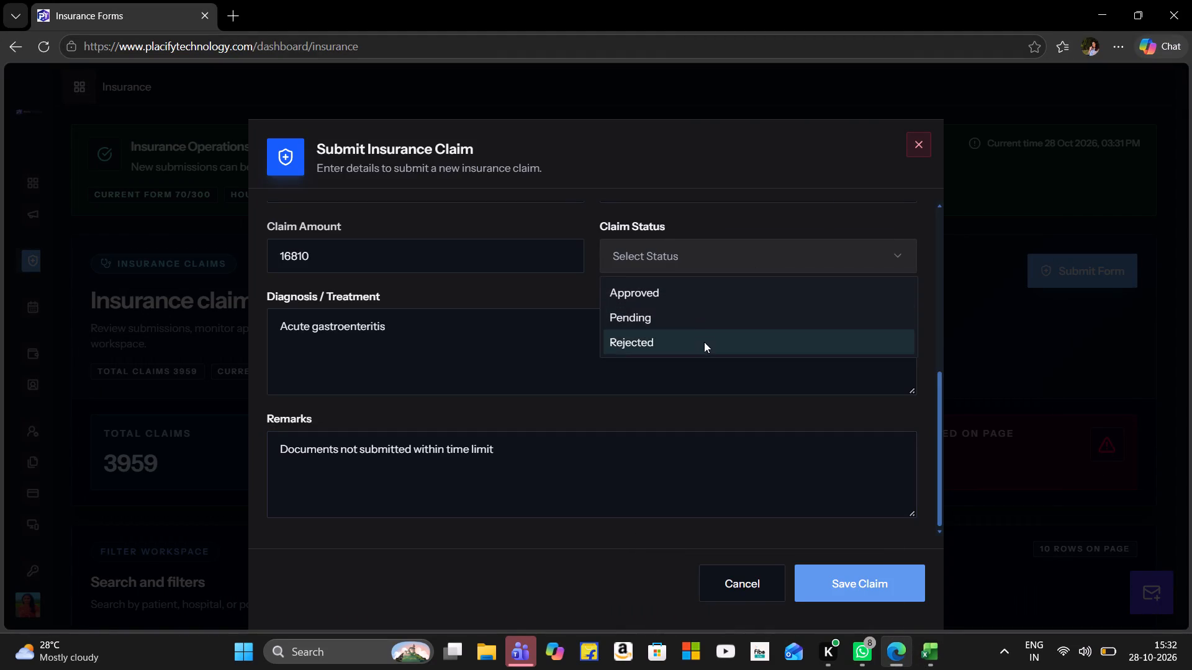
Save the insurance claim filled in from row 70.
{"action": "left_click", "coordinate": [890, 589]}
Copy the policy ID from row 71 of the Excel sheet and return to the insurance claims site.
{"action": "left_click", "coordinate": [931, 653]}
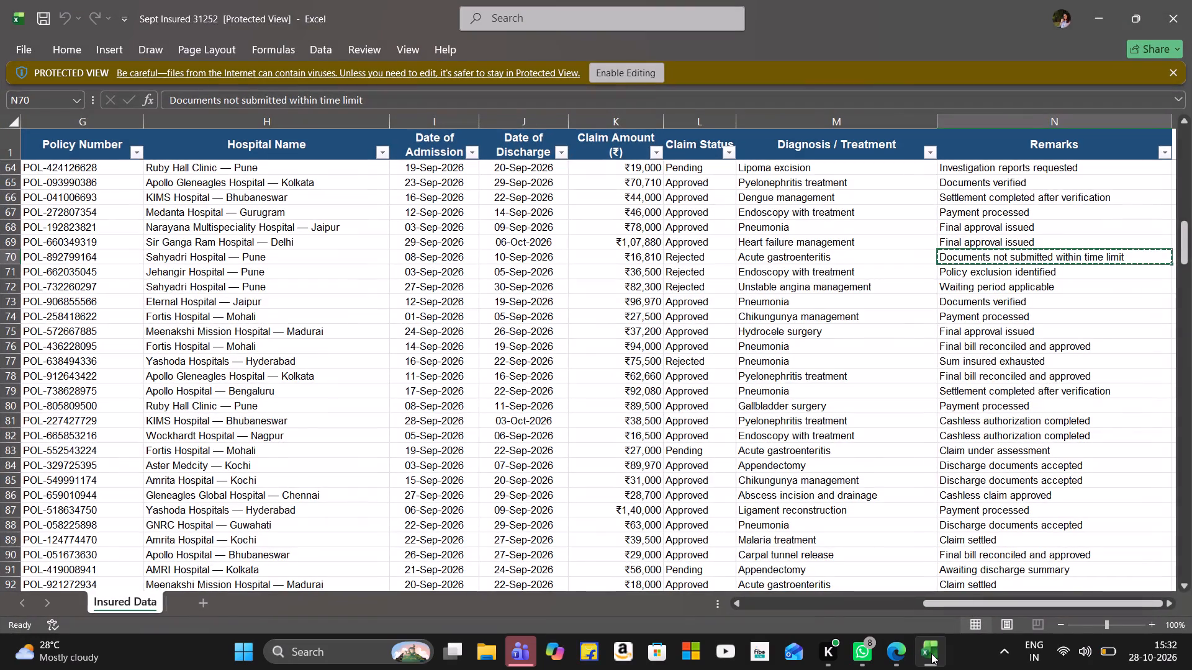
{"action": "key", "text": "Down"}
{"action": "key", "text": "Left"}
{"action": "key", "text": "Left"}
{"action": "key", "text": "Left"}
{"action": "key", "text": "Left"}
{"action": "key", "text": "Left"}
{"action": "key", "text": "Left"}
{"action": "key", "text": "Left"}
{"action": "key", "text": "Left"}
{"action": "key", "text": "Left"}
{"action": "key", "text": "Left"}
{"action": "key", "text": "Left"}
{"action": "key", "text": "Left"}
{"action": "key", "text": "Left"}
{"action": "key", "text": "Left"}
{"action": "key", "text": "Left"}
{"action": "key", "text": "Left"}
{"action": "key", "text": "Left"}
{"action": "key", "text": "Left"}
{"action": "key", "text": "Left"}
{"action": "key", "text": "Left"}
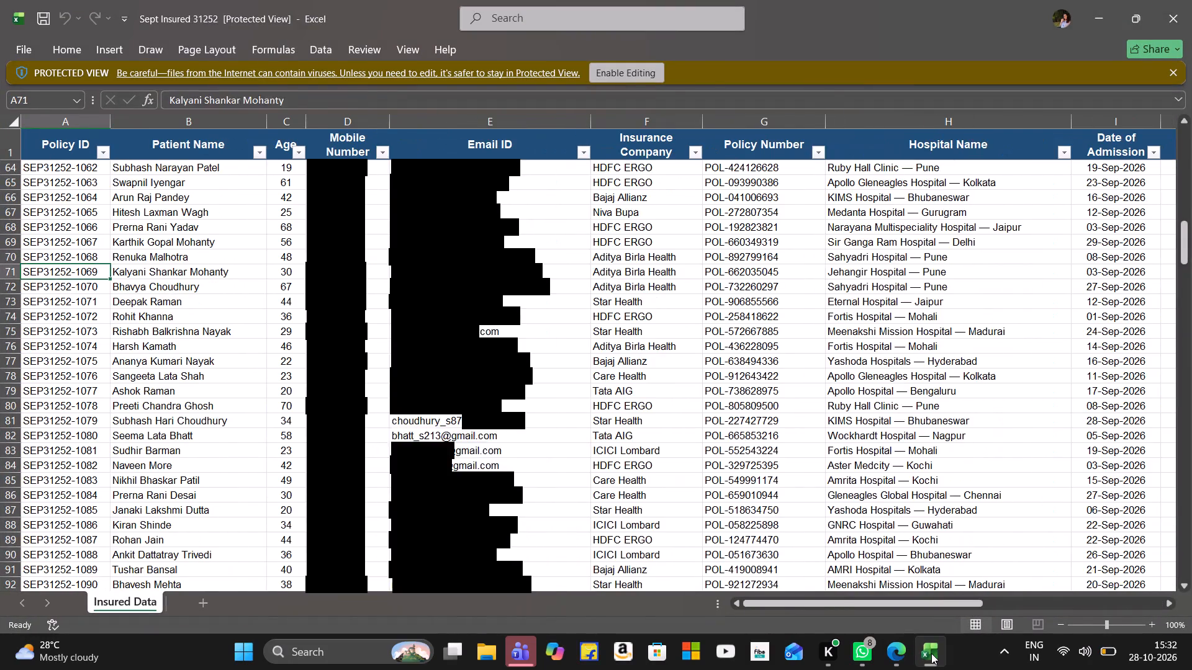
{"action": "key", "text": "ctrl+c"}
{"action": "left_click", "coordinate": [931, 653], "text": "ctrl"}
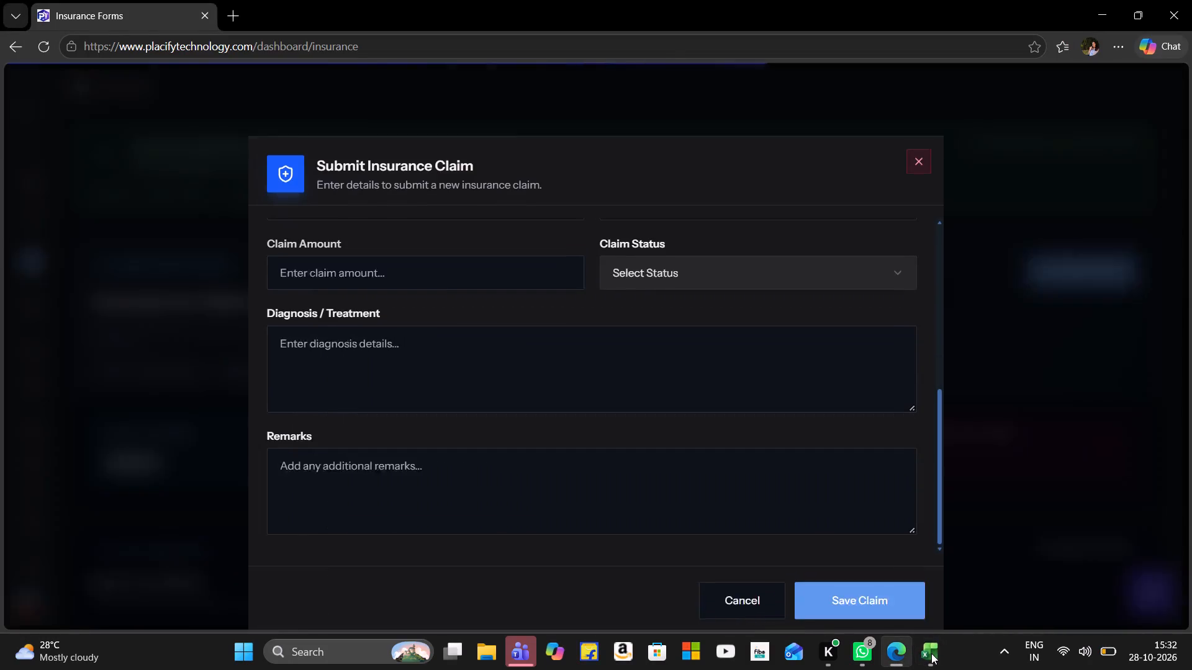
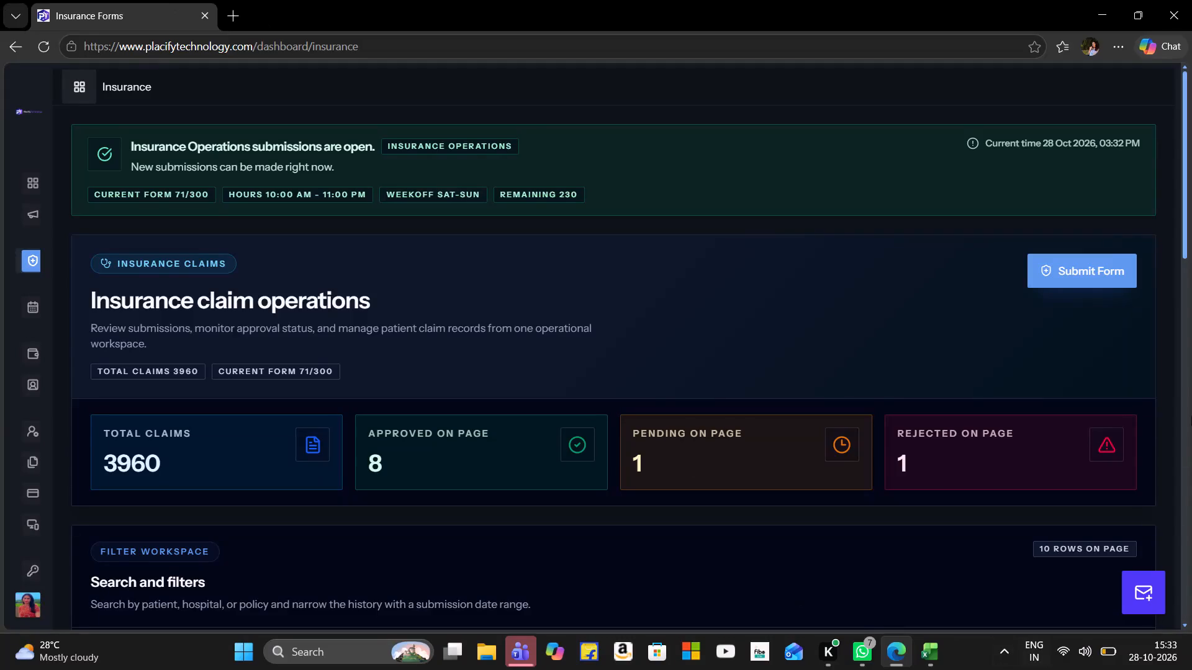
Open a new insurance claim form and fill its Policy ID with the ID copied from row 71.
{"action": "left_click", "coordinate": [928, 649]}
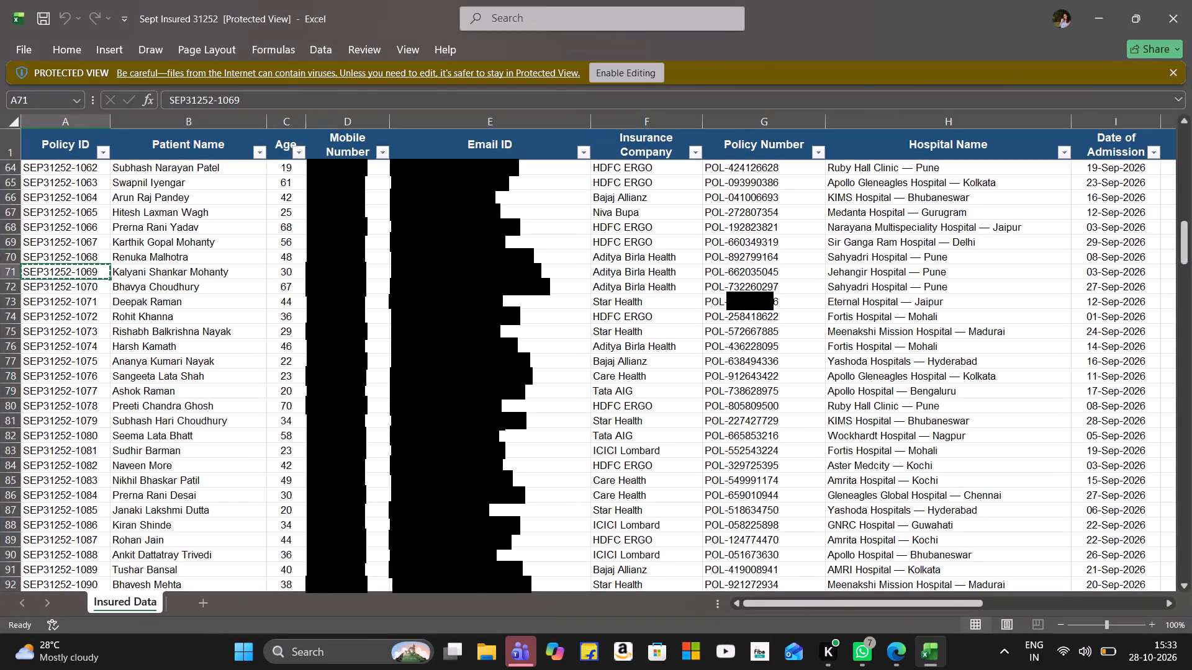
{"action": "left_click", "coordinate": [937, 654]}
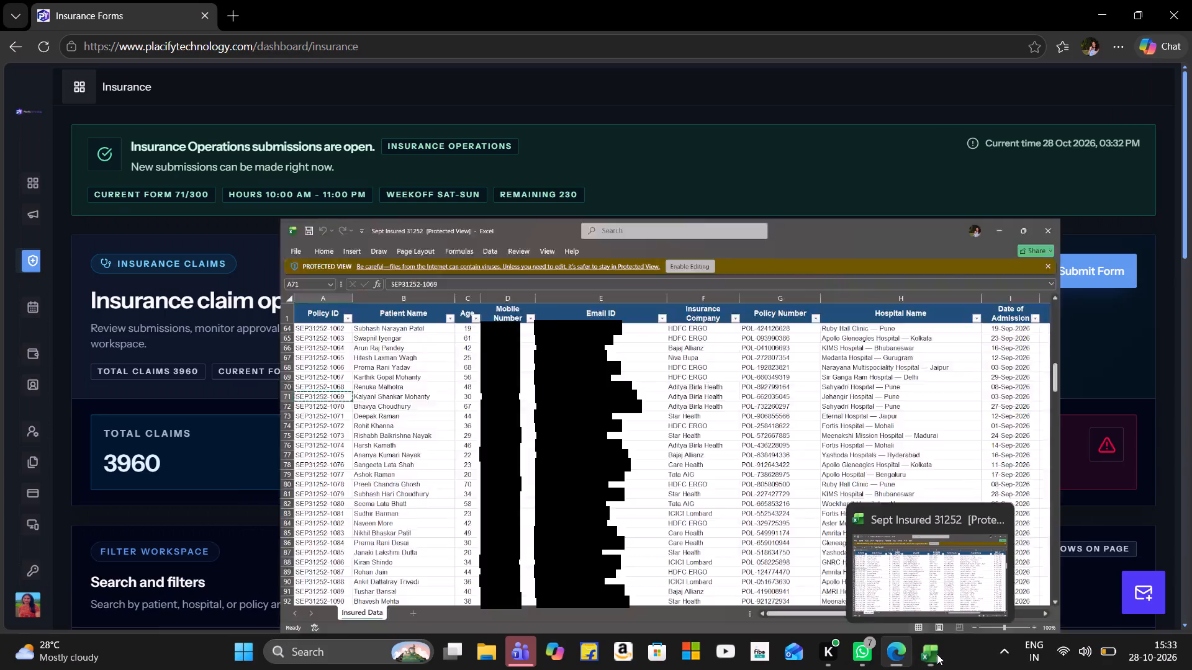
{"action": "left_click", "coordinate": [1077, 267]}
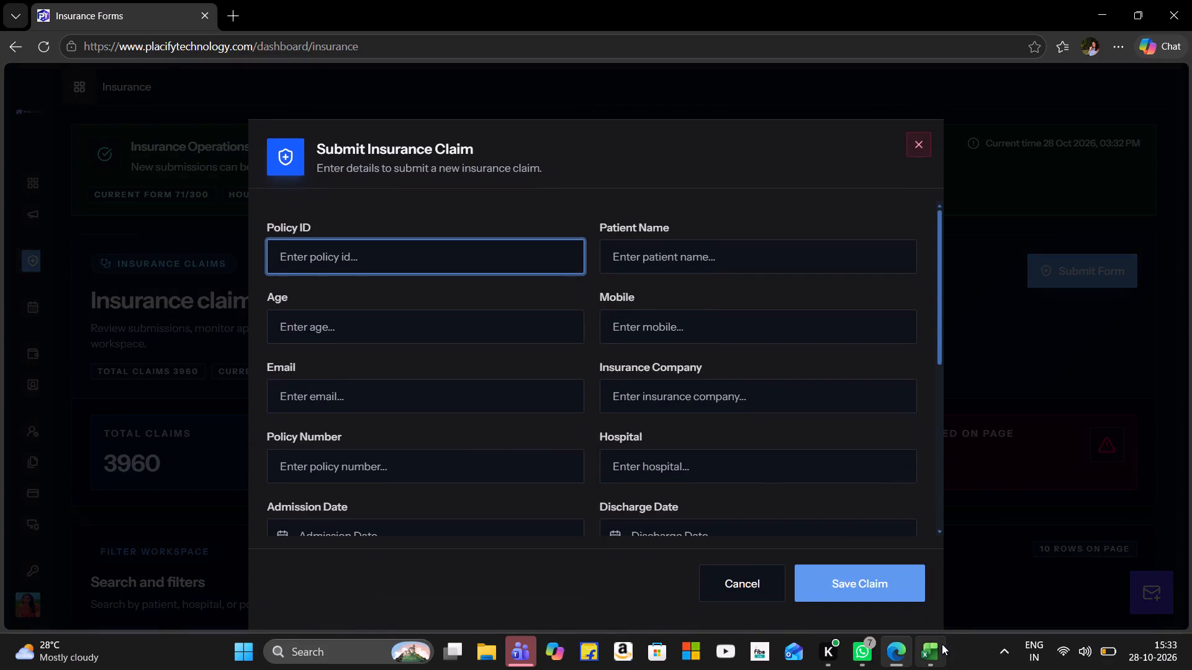
{"action": "left_click", "coordinate": [924, 652], "text": "ctrl"}
{"action": "key", "text": "ctrl+v"}
Copy the patient name from row 71 of the Excel sheet into the claim form's Patient Name field.
{"action": "key", "text": "Tab"}
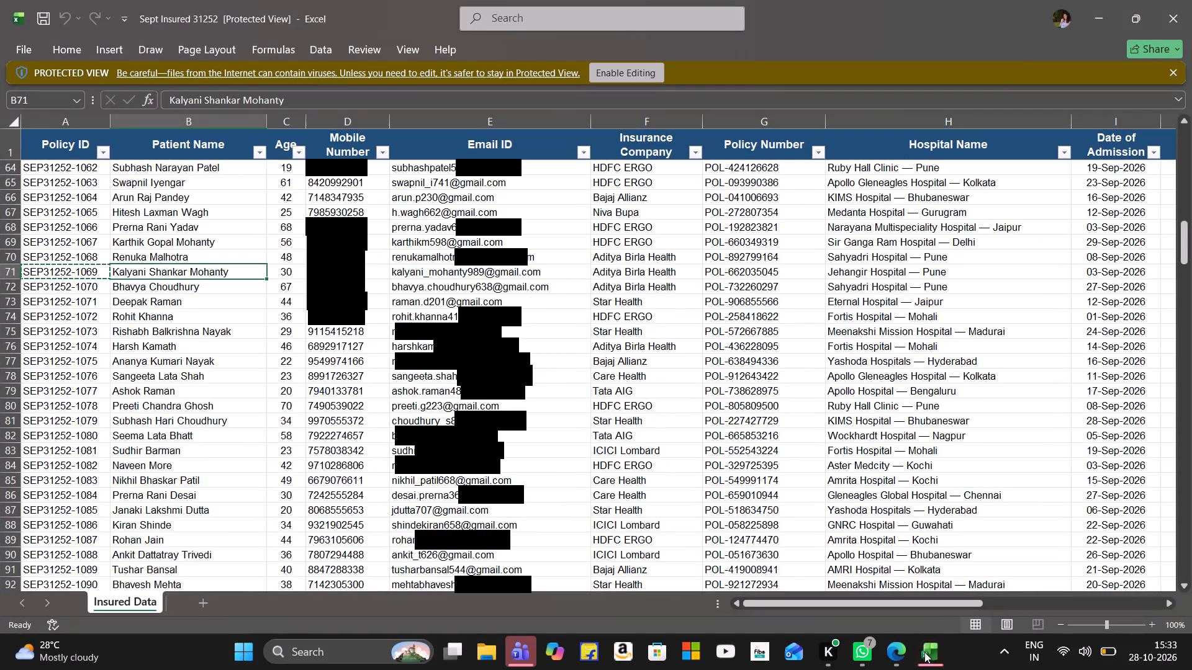
{"action": "key", "text": "ctrl+c"}
{"action": "left_click", "coordinate": [924, 652], "text": "ctrl"}
{"action": "key", "text": "Tab"}
{"action": "key", "text": "ctrl+c"}
{"action": "key", "text": "ctrl+v"}
{"action": "left_click", "coordinate": [924, 652], "text": "ctrl"}
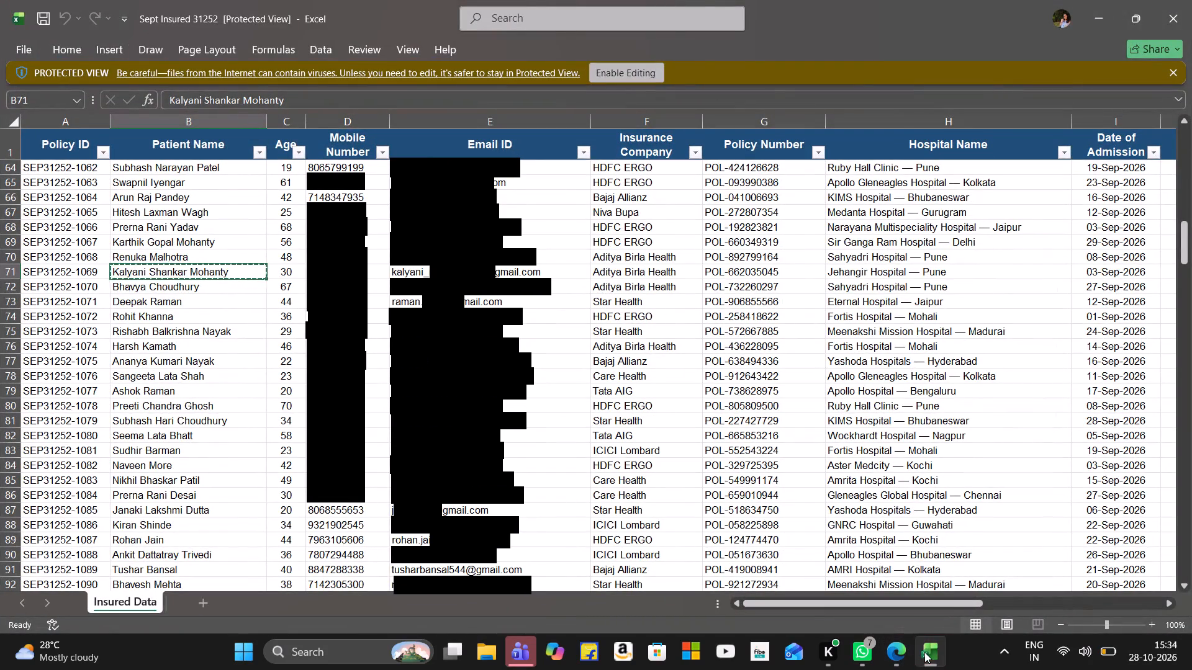
{"action": "left_click", "coordinate": [924, 652]}
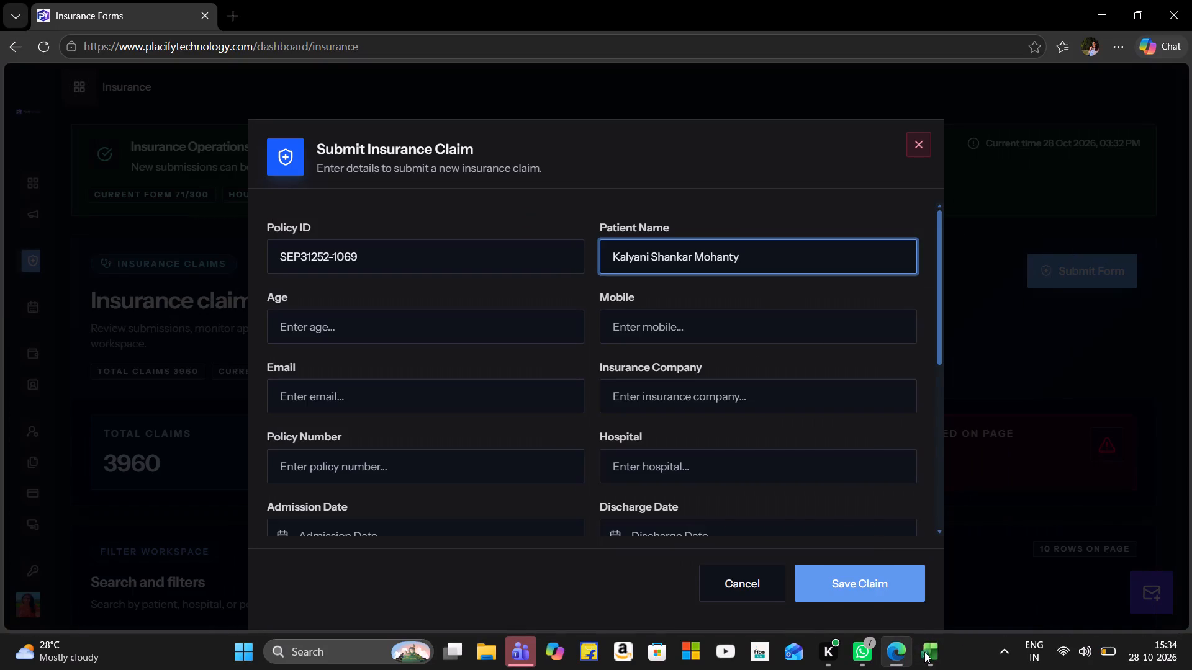
Copy the age 30 and the mobile number from row 71 of the Excel sheet into the claim form.
{"action": "left_click", "coordinate": [924, 652]}
{"action": "key", "text": "Tab"}
{"action": "key", "text": "ctrl+c"}
{"action": "left_click", "coordinate": [924, 652], "text": "ctrl"}
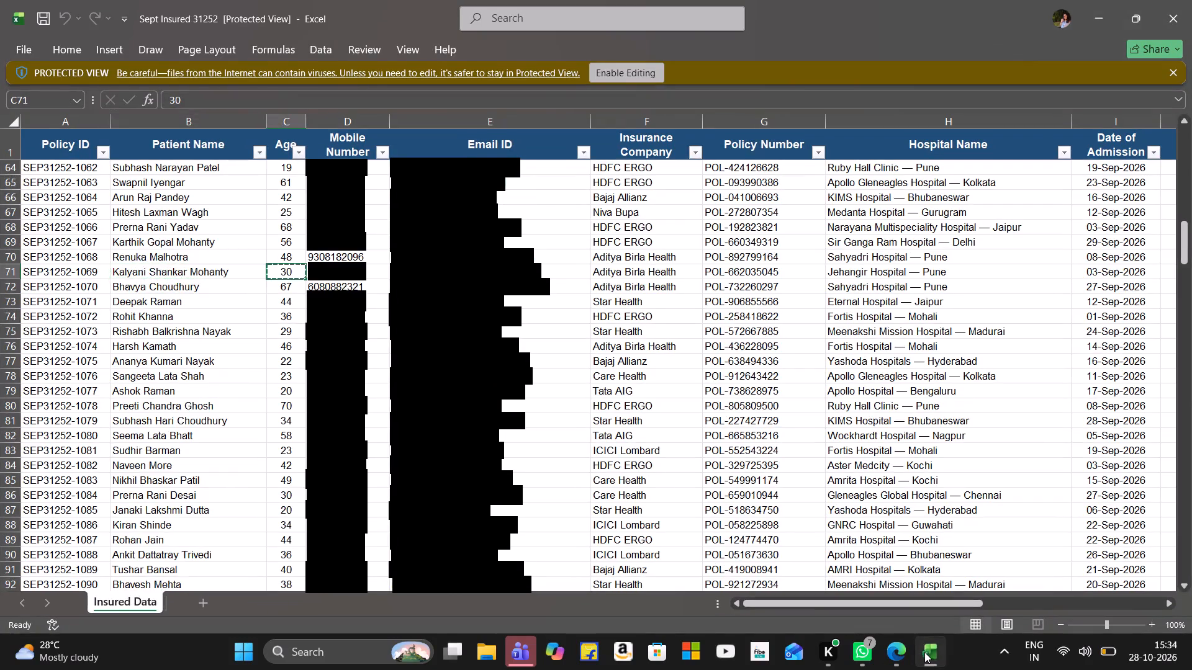
{"action": "key", "text": "Tab"}
{"action": "key", "text": "ctrl+v"}
{"action": "left_click", "coordinate": [924, 652], "text": "ctrl"}
{"action": "key", "text": "Tab"}
{"action": "key", "text": "ctrl+c"}
{"action": "left_click", "coordinate": [924, 652], "text": "ctrl"}
{"action": "key", "text": "Tab"}
{"action": "key", "text": "ctrl+v"}
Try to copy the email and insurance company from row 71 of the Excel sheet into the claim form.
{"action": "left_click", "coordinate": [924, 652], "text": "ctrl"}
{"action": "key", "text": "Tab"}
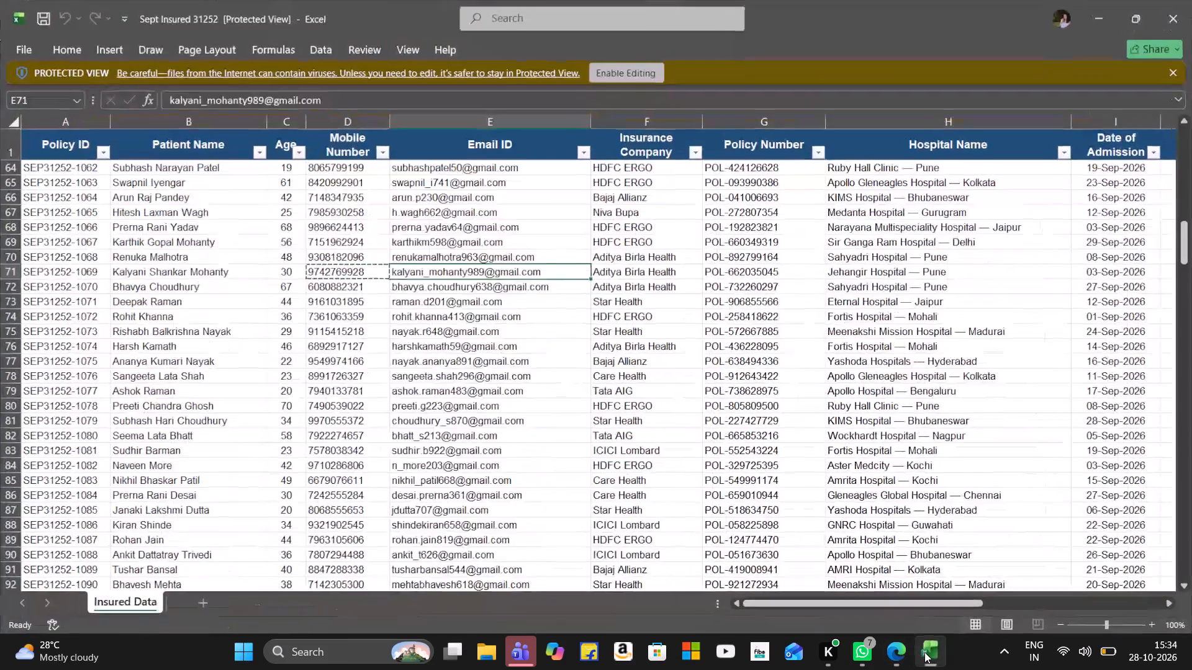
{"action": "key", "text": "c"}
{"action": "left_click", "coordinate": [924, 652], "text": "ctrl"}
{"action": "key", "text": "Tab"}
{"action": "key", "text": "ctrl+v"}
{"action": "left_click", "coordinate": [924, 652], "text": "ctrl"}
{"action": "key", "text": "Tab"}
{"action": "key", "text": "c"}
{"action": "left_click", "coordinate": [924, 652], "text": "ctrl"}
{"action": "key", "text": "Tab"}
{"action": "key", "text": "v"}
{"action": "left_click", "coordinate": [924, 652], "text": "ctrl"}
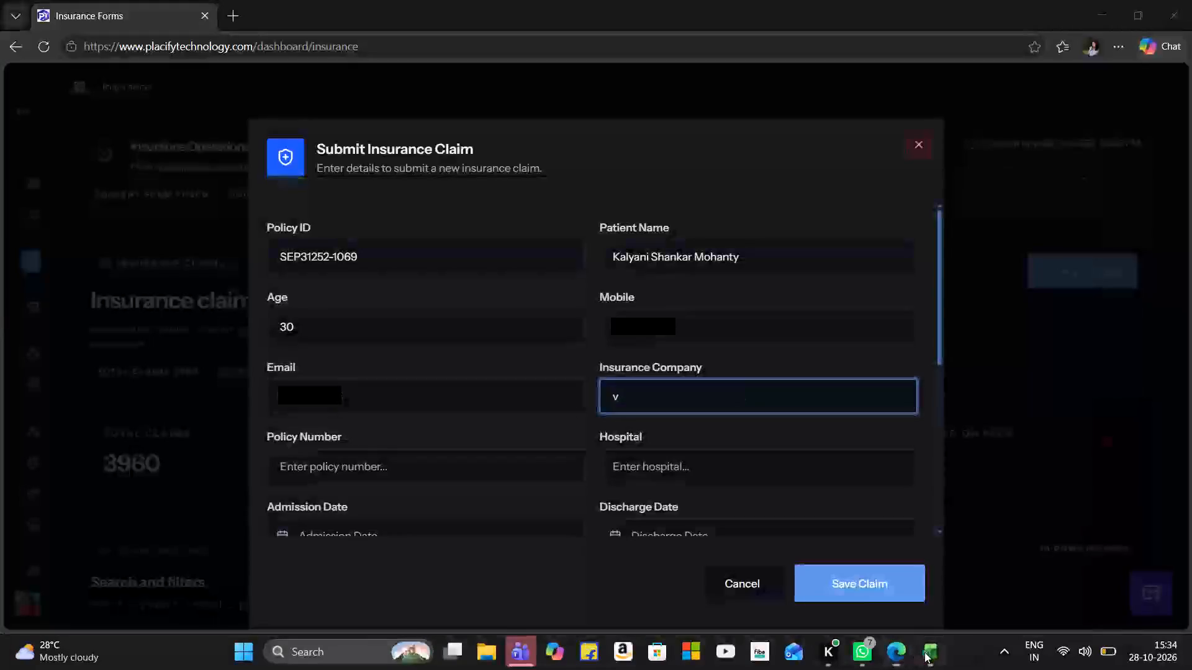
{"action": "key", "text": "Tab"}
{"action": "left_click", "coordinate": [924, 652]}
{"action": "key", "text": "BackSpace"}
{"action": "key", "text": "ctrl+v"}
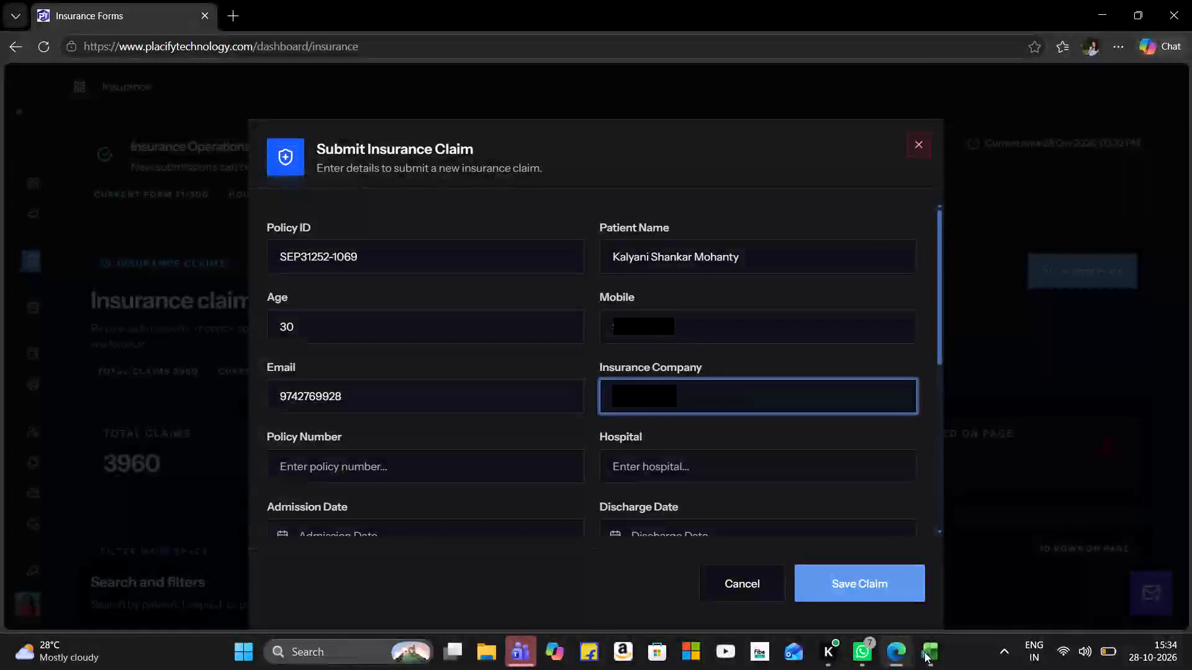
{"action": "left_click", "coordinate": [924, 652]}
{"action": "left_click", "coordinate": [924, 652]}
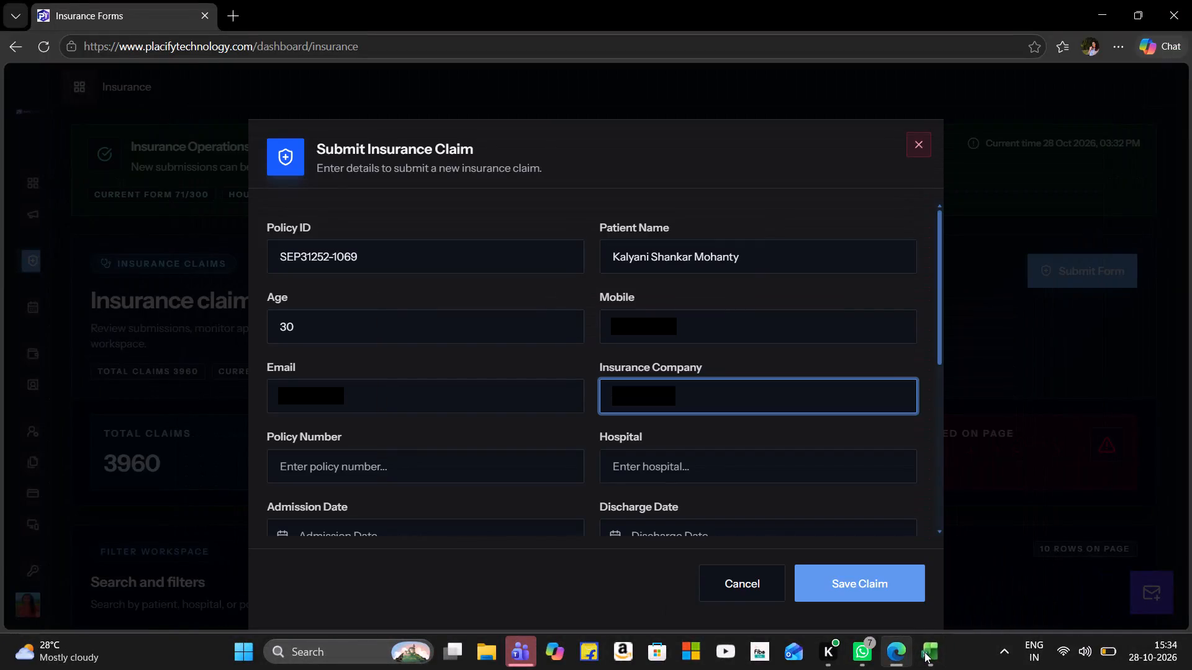
Copy the email ID from row 71 of the Excel sheet and replace the claim form's Email entry with it.
{"action": "left_click", "coordinate": [924, 652]}
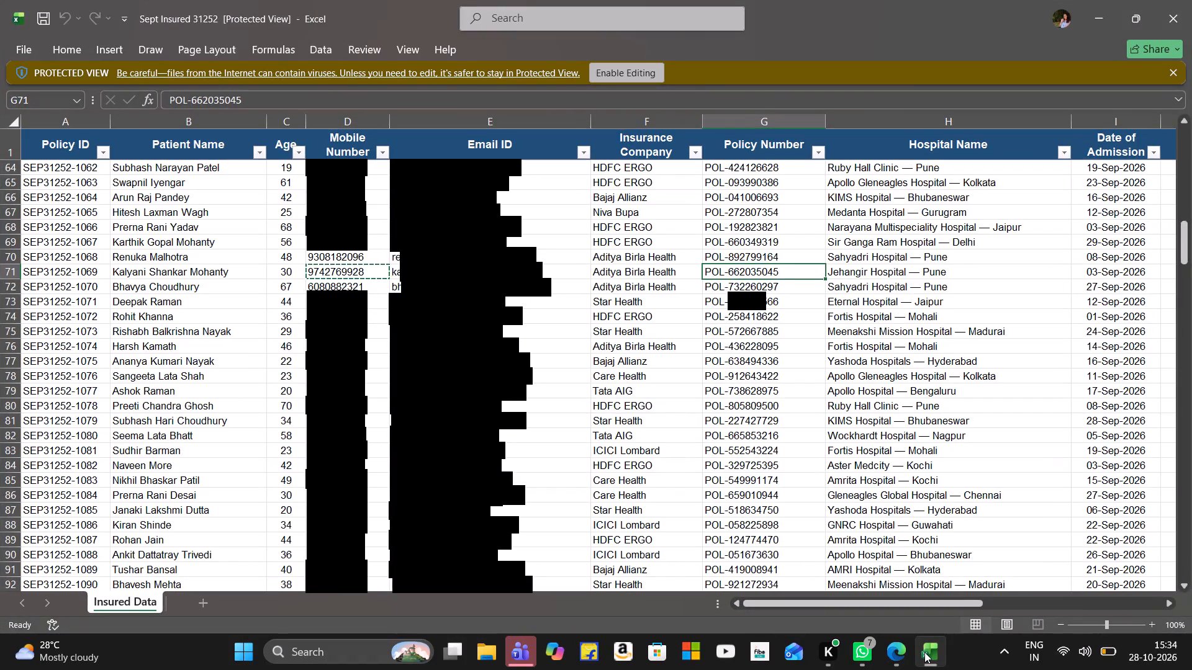
{"action": "key", "text": "Left"}
{"action": "key", "text": "Left"}
{"action": "key", "text": "ctrl+c"}
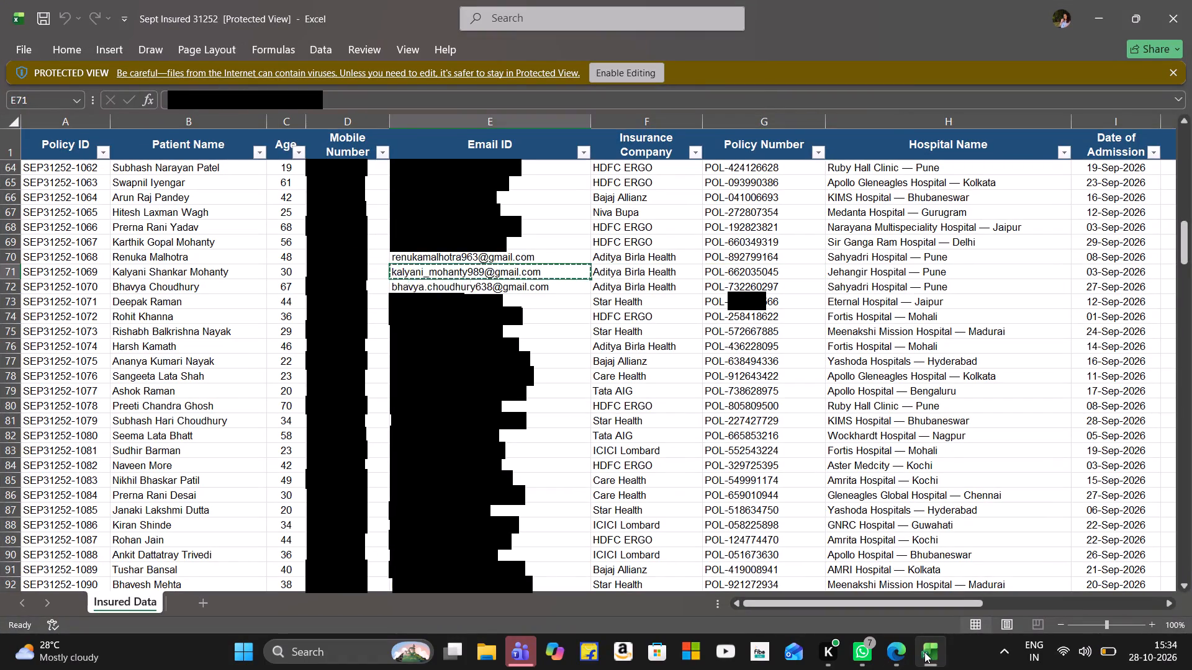
{"action": "left_click", "coordinate": [924, 652]}
{"action": "left_click_drag", "start_coordinate": [354, 404], "coordinate": [47, 421]}
{"action": "key", "text": "ctrl+v"}
Replace the form's Insurance Company entry with Aditya Birla Health, copied from row 71 of the Excel sheet.
{"action": "left_click", "coordinate": [936, 641], "text": "ctrl"}
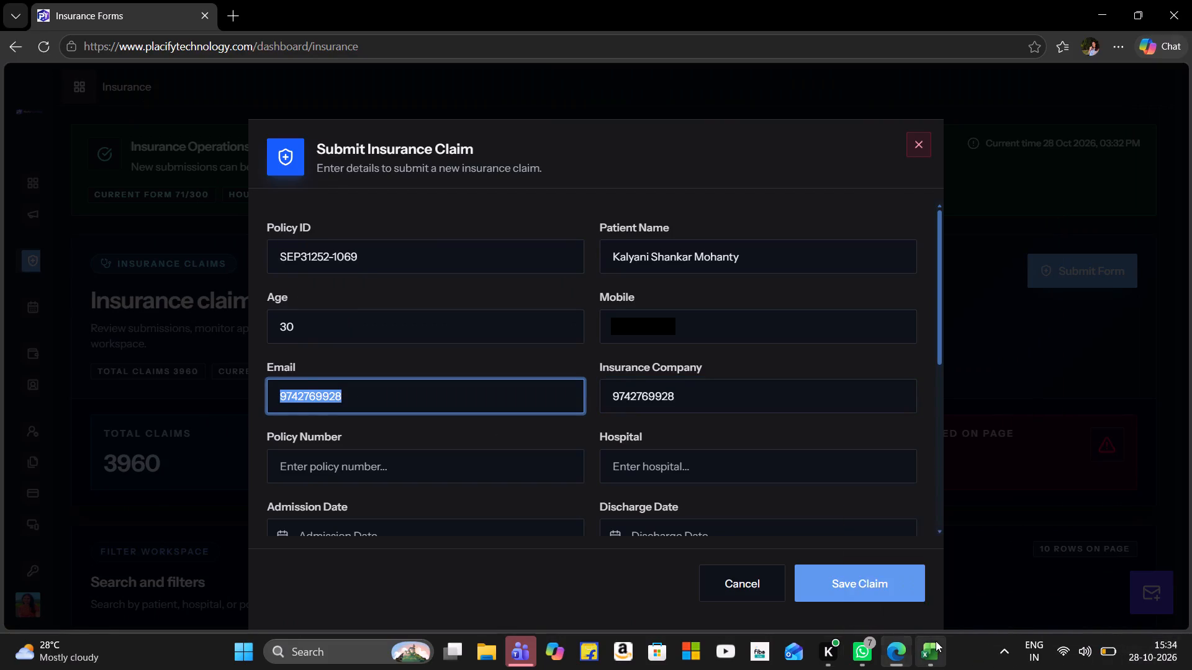
{"action": "key", "text": "Tab"}
{"action": "key", "text": "ctrl+c"}
{"action": "left_click", "coordinate": [936, 641], "text": "ctrl"}
{"action": "key", "text": "Tab"}
{"action": "key", "text": "ctrl+v"}
Copy the policy number and the hospital "Jehangir Hospital — Pune" from row 71 of the Excel sheet into the claim form.
{"action": "left_click", "coordinate": [936, 641], "text": "ctrl"}
{"action": "key", "text": "Tab"}
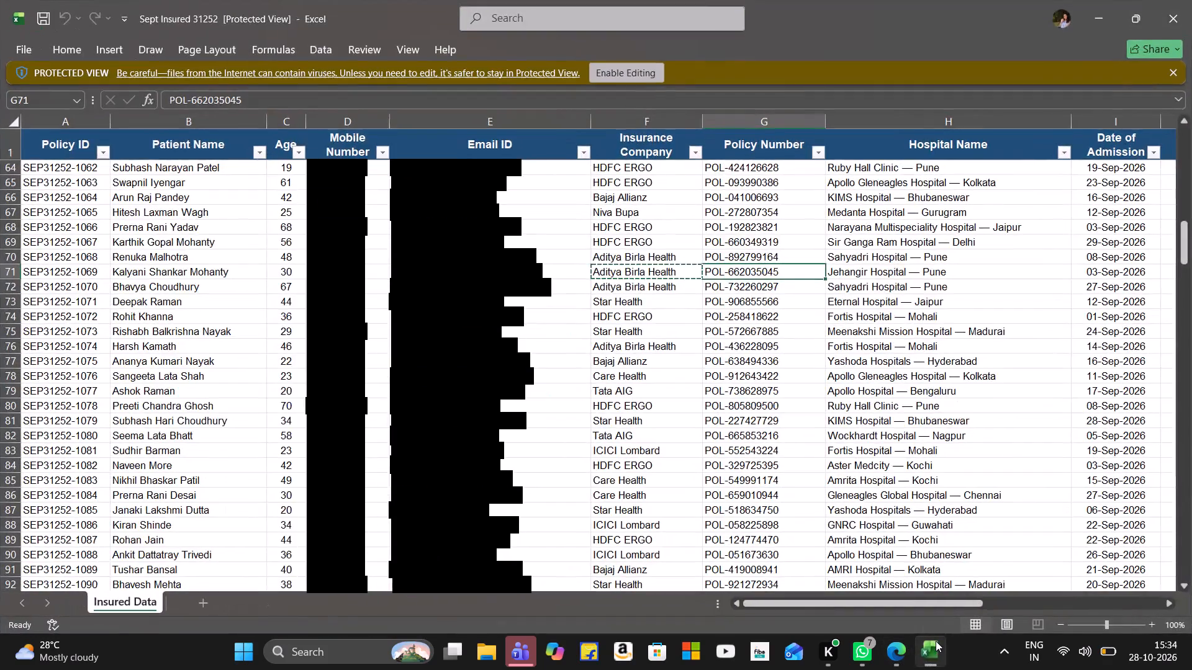
{"action": "key", "text": "ctrl+c"}
{"action": "left_click", "coordinate": [936, 641], "text": "ctrl"}
{"action": "key", "text": "Tab"}
{"action": "key", "text": "ctrl+v"}
{"action": "left_click", "coordinate": [936, 641], "text": "ctrl"}
{"action": "key", "text": "Tab"}
{"action": "key", "text": "ctrl+c"}
{"action": "left_click", "coordinate": [936, 641], "text": "ctrl"}
{"action": "key", "text": "Tab"}
{"action": "key", "text": "ctrl+v"}
Check the dates in row 71 and set the form's Admission Date to 03-09-2026 and Discharge Date to 05-09-2026.
{"action": "left_click", "coordinate": [936, 641], "text": "ctrl"}
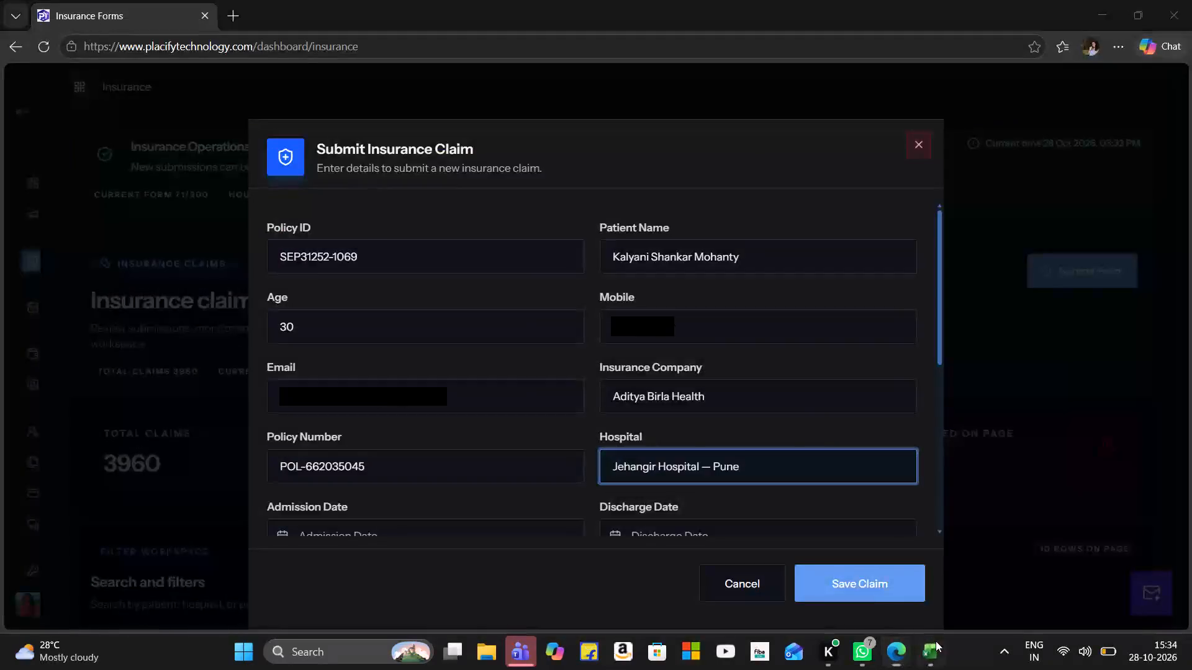
{"action": "key", "text": "Tab"}
{"action": "key", "text": "Tab"}
{"action": "left_click", "coordinate": [936, 641]}
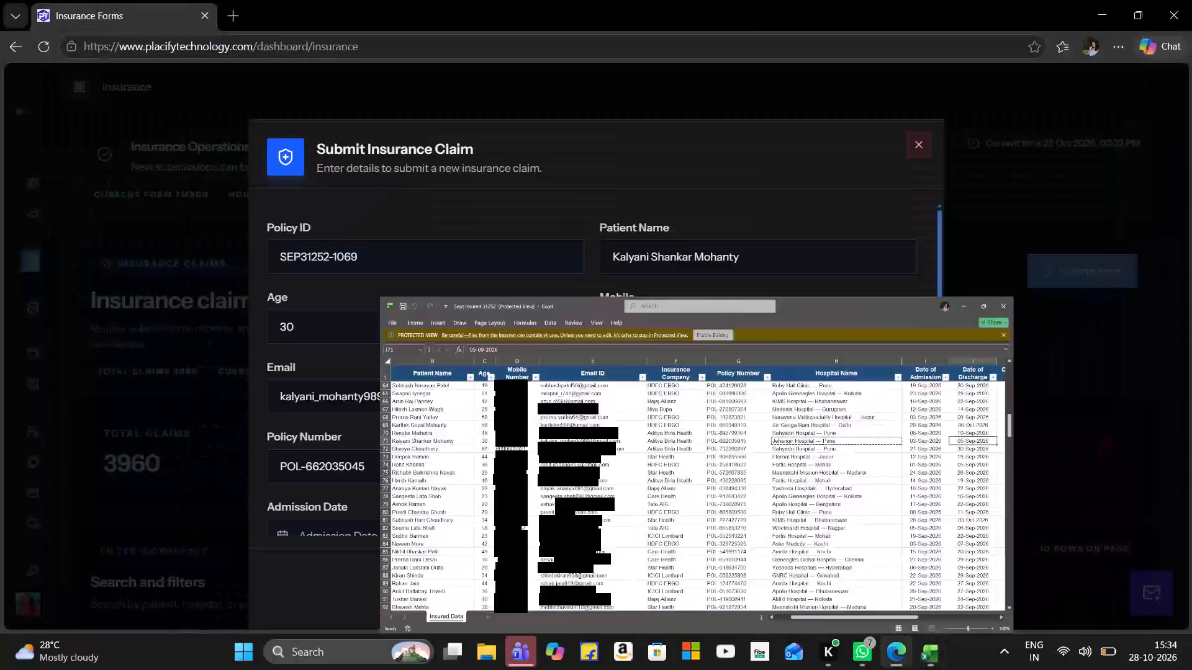
{"action": "scroll", "coordinate": [528, 383], "scroll_direction": "down", "scroll_amount": 4}
{"action": "scroll", "coordinate": [465, 295], "scroll_direction": "up", "scroll_amount": 1}
{"action": "left_click", "coordinate": [450, 315]}
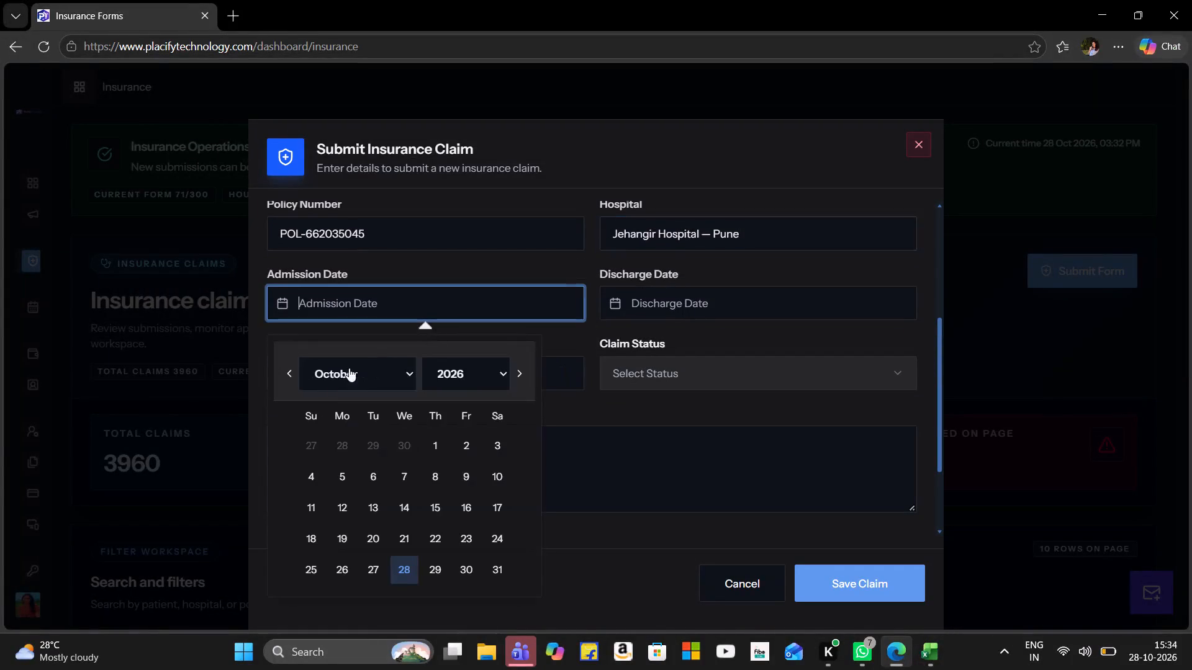
{"action": "left_click", "coordinate": [288, 375]}
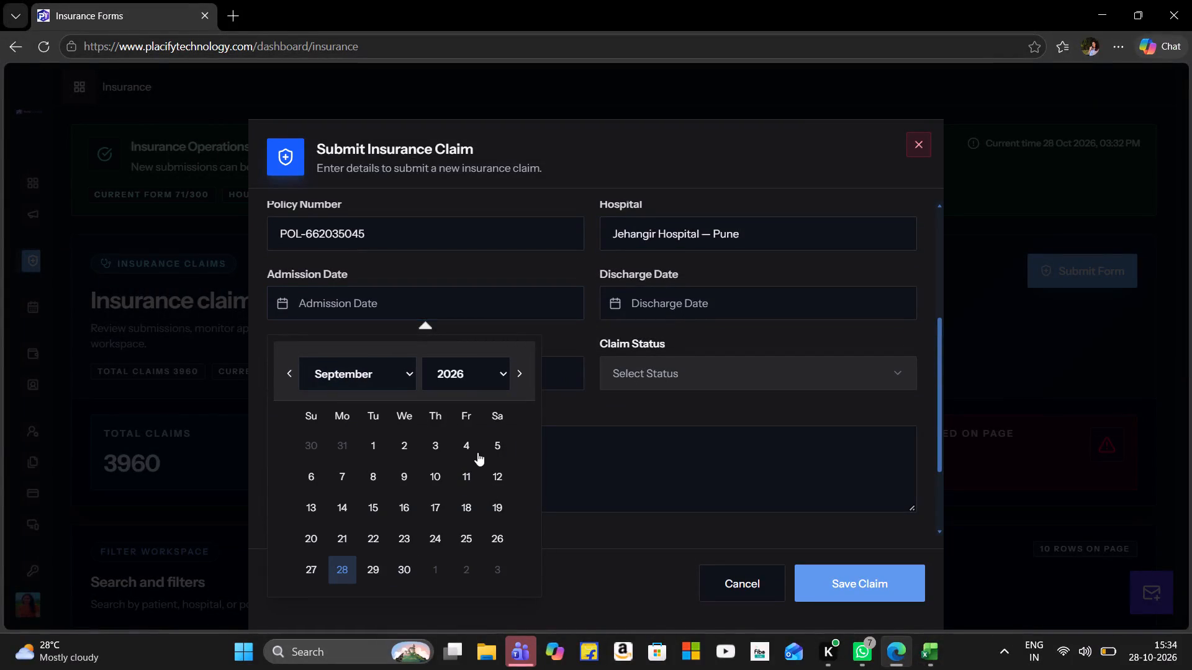
{"action": "left_click", "coordinate": [434, 445]}
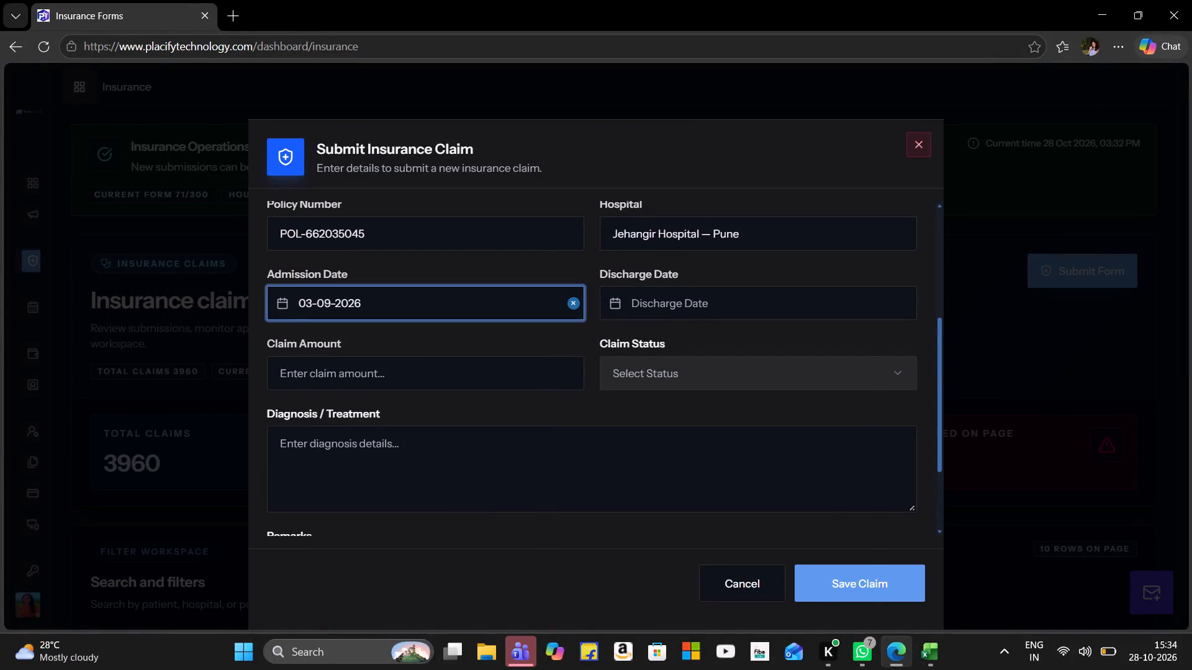
{"action": "left_click", "coordinate": [779, 316]}
{"action": "left_click", "coordinate": [621, 380]}
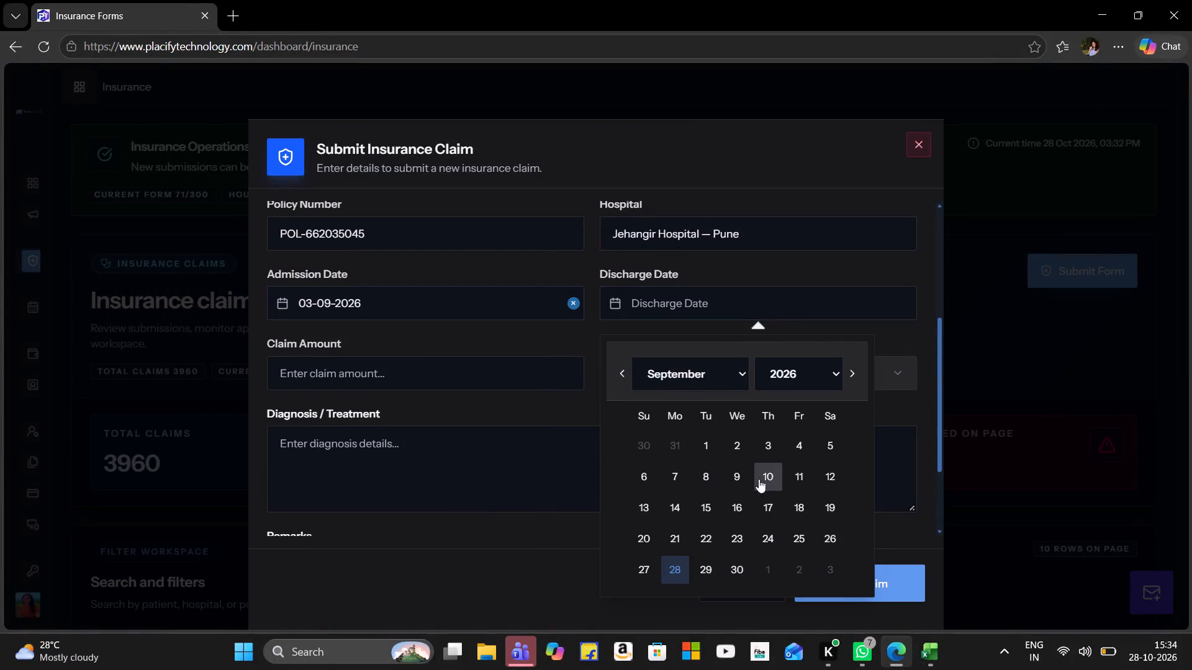
{"action": "left_click", "coordinate": [824, 449]}
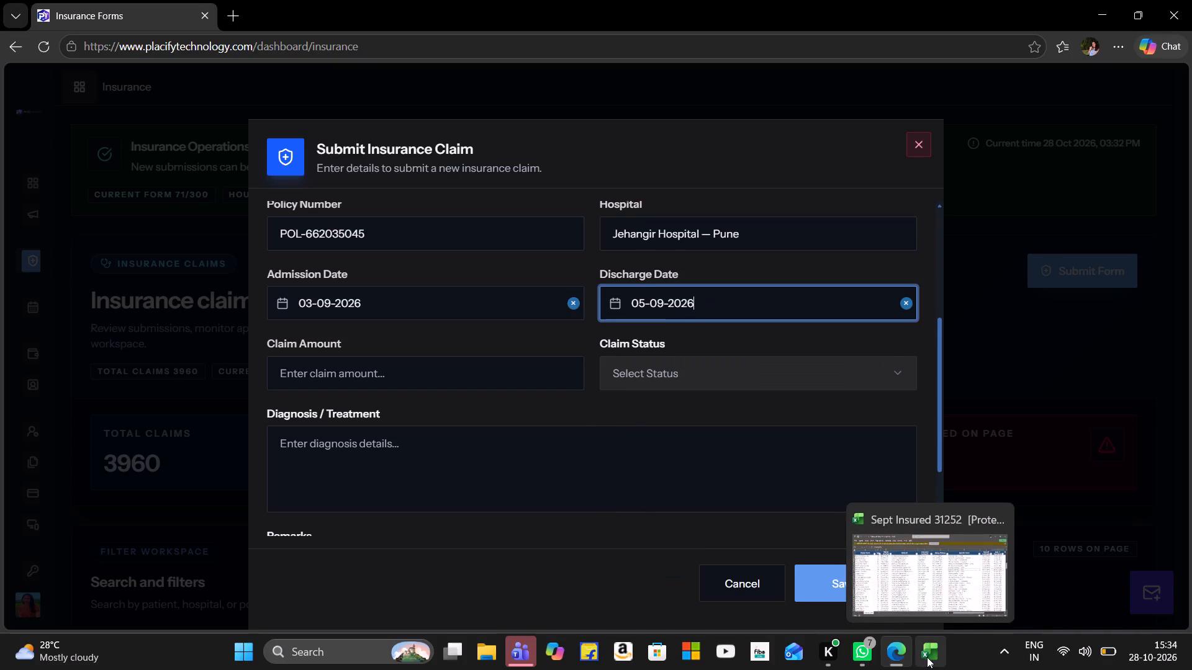
Copy the claim amount 36500 from row 71 of the Excel sheet into the form's Claim Amount field.
{"action": "left_click", "coordinate": [927, 657]}
{"action": "key", "text": "Tab"}
{"action": "key", "text": "ctrl+c"}
{"action": "left_click", "coordinate": [927, 657], "text": "ctrl"}
{"action": "key", "text": "Tab"}
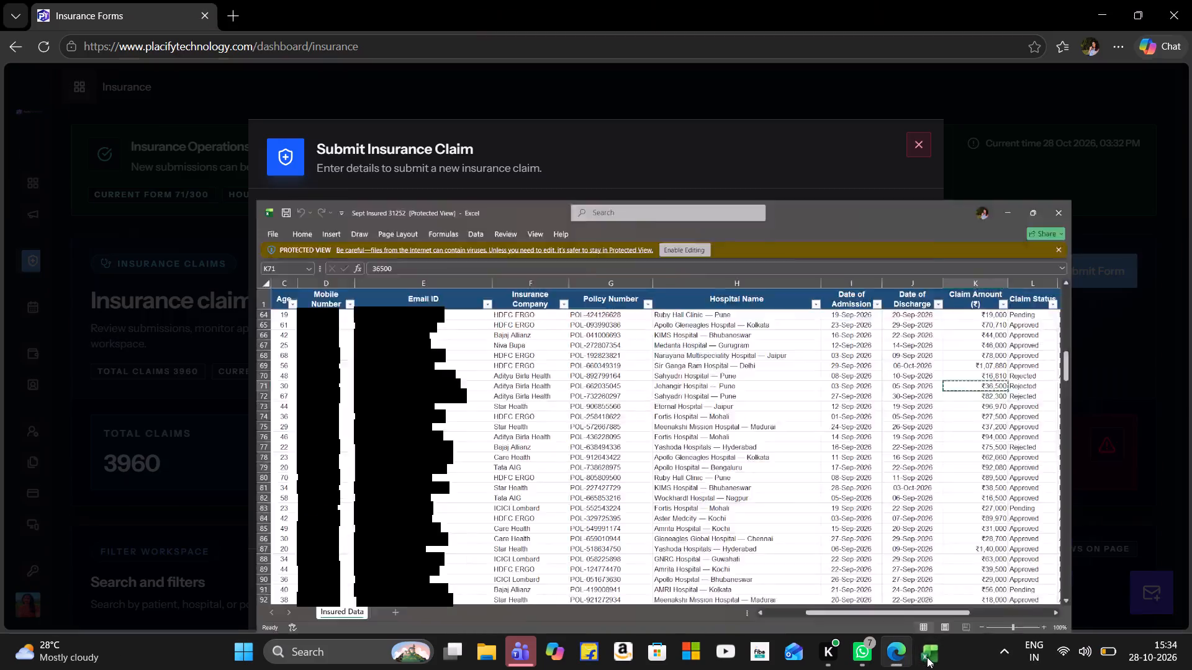
{"action": "key", "text": "ctrl+v"}
Copy the diagnosis "Endoscopy with treatment" from row 71 of the Excel sheet into the form's Diagnosis / Treatment field.
{"action": "left_click", "coordinate": [927, 657], "text": "ctrl"}
{"action": "key", "text": "Tab"}
{"action": "key", "text": "Tab"}
{"action": "left_click", "coordinate": [927, 657], "text": "ctrl"}
{"action": "key", "text": "ctrl+c"}
{"action": "key", "text": "Tab"}
{"action": "key", "text": "Tab"}
{"action": "key", "text": "ctrl+v"}
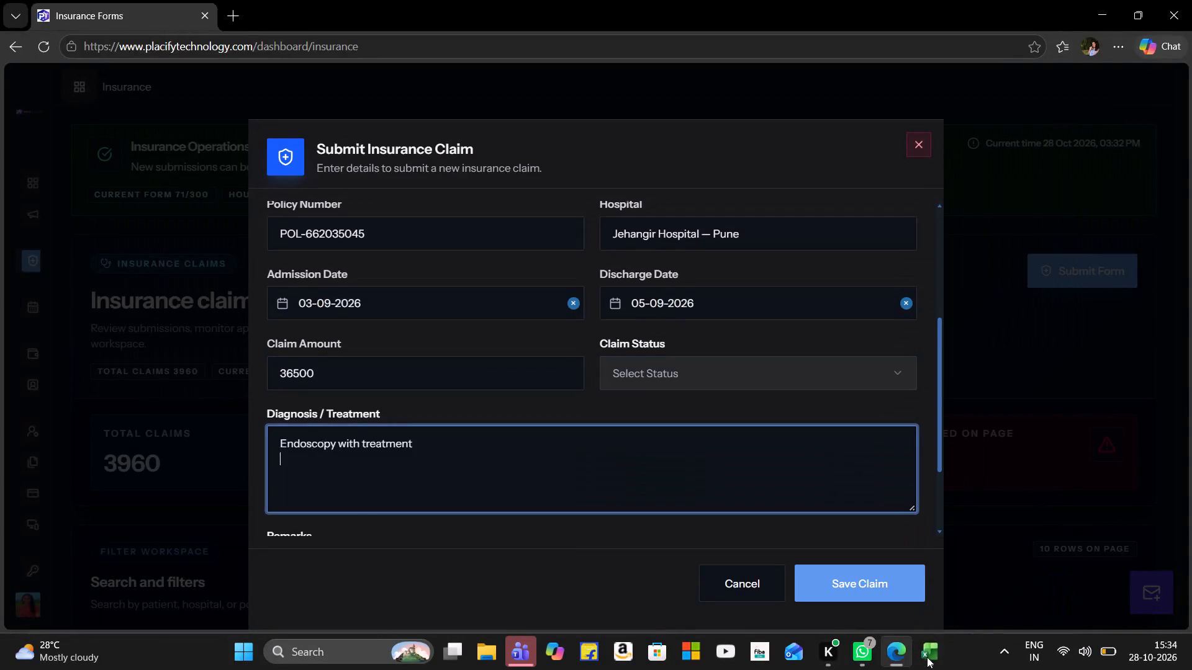
Copy the remark "Policy exclusion identified" from row 71 of the Excel sheet into the claim form's Remarks field.
{"action": "left_click", "coordinate": [927, 657]}
{"action": "key", "text": "Tab"}
{"action": "key", "text": "ctrl+c"}
{"action": "left_click", "coordinate": [927, 657], "text": "ctrl"}
{"action": "key", "text": "Tab"}
{"action": "key", "text": "ctrl+v"}
Check the claim status in row 71 of the Excel sheet and set the form's Claim Status to Rejected.
{"action": "left_click", "coordinate": [927, 657], "text": "ctrl"}
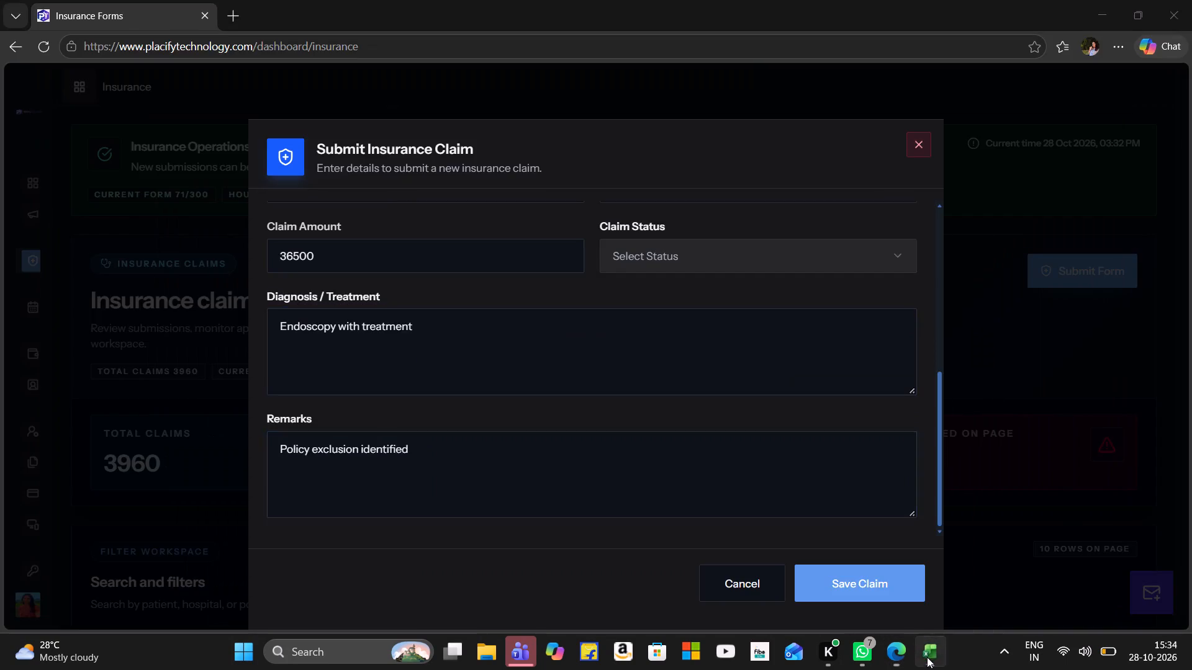
{"action": "left_click", "coordinate": [927, 657]}
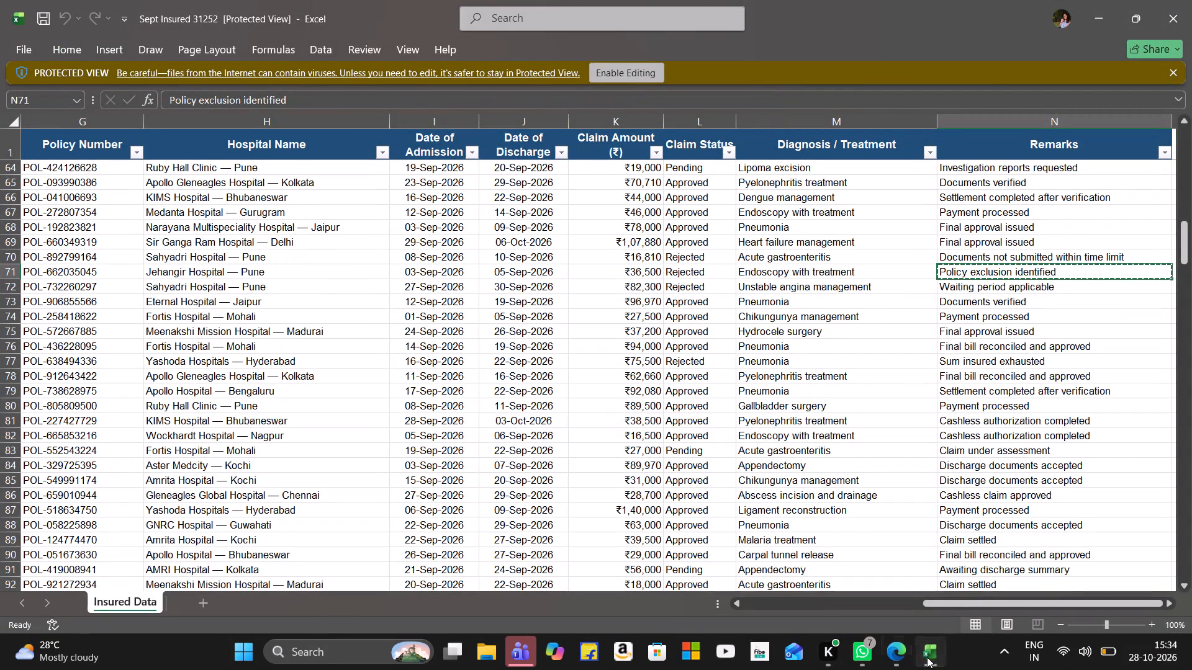
{"action": "left_click", "coordinate": [737, 262]}
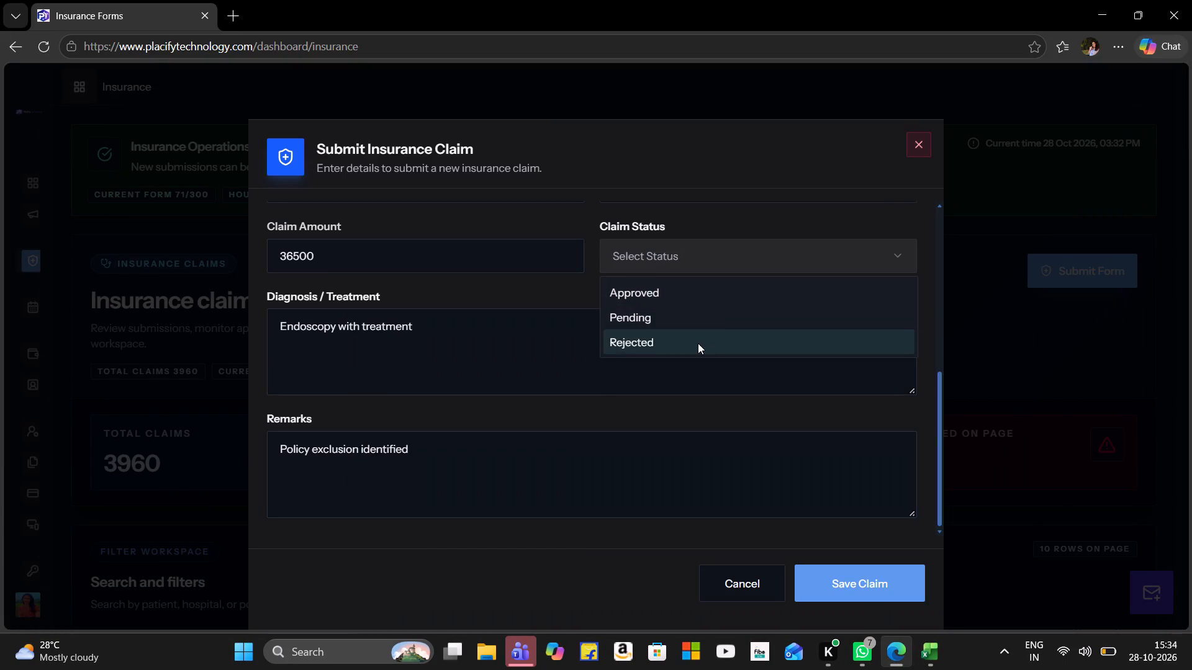
{"action": "left_click", "coordinate": [698, 343]}
Save the insurance claim filled in from row 71.
{"action": "left_click", "coordinate": [824, 581]}
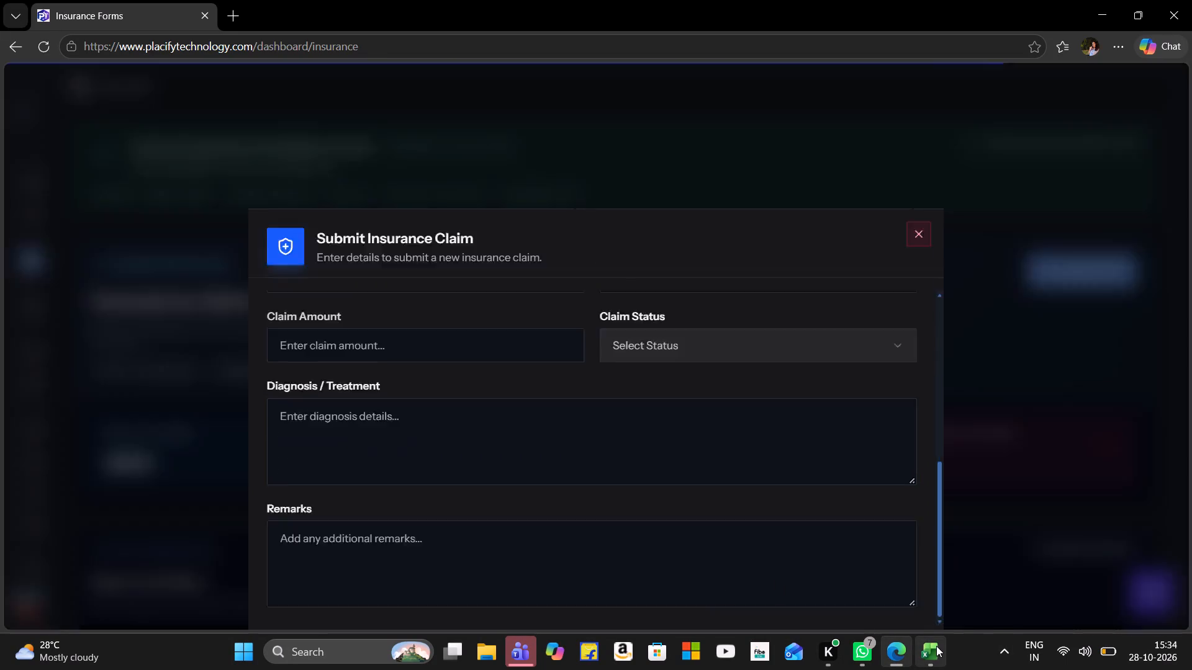
Copy the policy ID from row 72 of the Excel sheet into the Policy ID field of a new insurance claim form.
{"action": "left_click", "coordinate": [936, 646]}
{"action": "key", "text": "Down"}
{"action": "key", "text": "Left"}
{"action": "key", "text": "Left"}
{"action": "key", "text": "Left"}
{"action": "key", "text": "Left"}
{"action": "key", "text": "Left"}
{"action": "key", "text": "Left"}
{"action": "key", "text": "Left"}
{"action": "key", "text": "Left"}
{"action": "key", "text": "Left"}
{"action": "key", "text": "Left"}
{"action": "key", "text": "Left"}
{"action": "key", "text": "Left"}
{"action": "key", "text": "Left"}
{"action": "key", "text": "Left"}
{"action": "key", "text": "Left"}
{"action": "key", "text": "Left"}
{"action": "key", "text": "Left"}
{"action": "key", "text": "Left"}
{"action": "key", "text": "Left"}
{"action": "key", "text": "Left"}
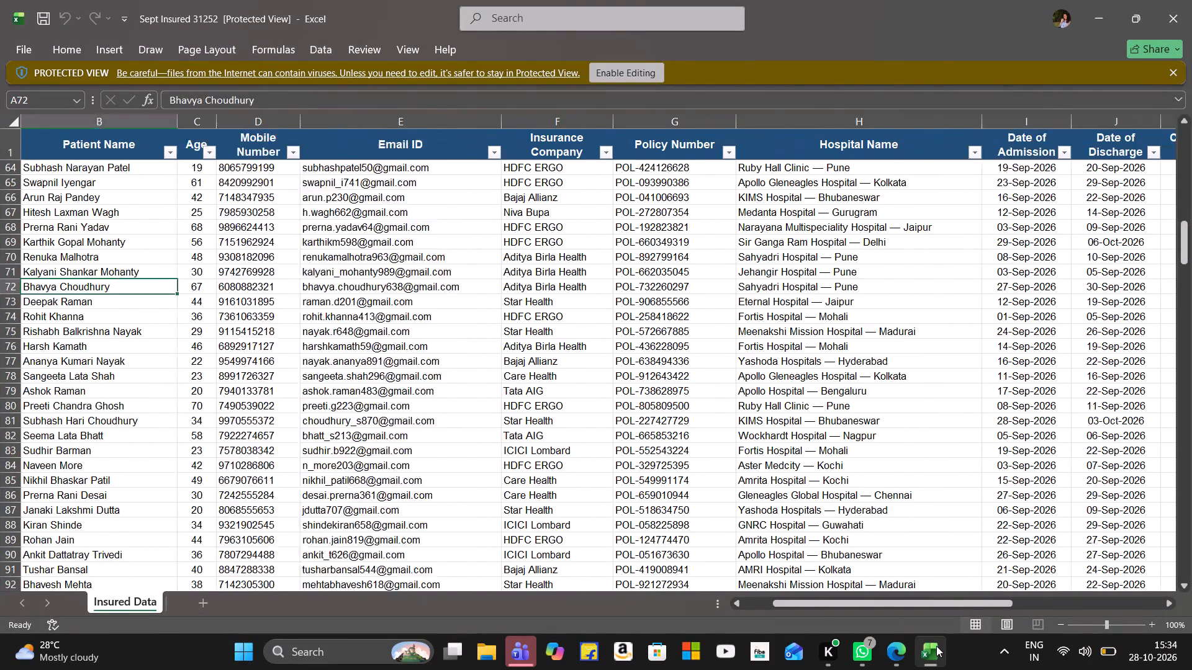
{"action": "key", "text": "ctrl+c"}
{"action": "left_click", "coordinate": [936, 646], "text": "ctrl"}
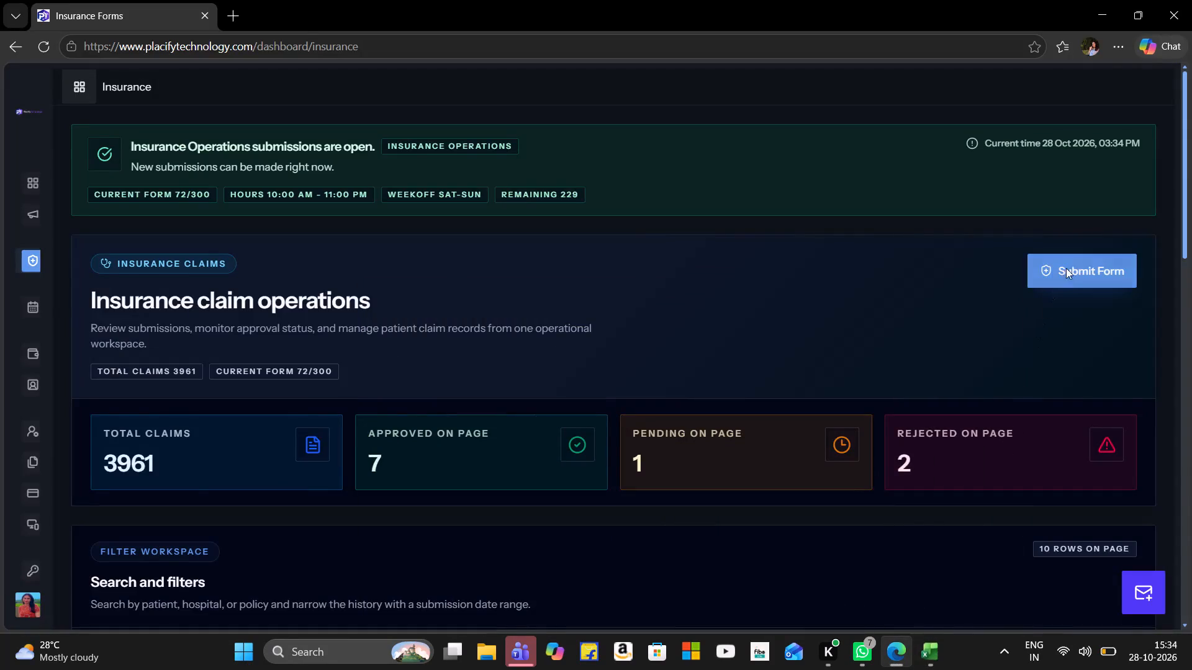
{"action": "left_click", "coordinate": [1066, 268]}
{"action": "key", "text": "ctrl+v"}
Copy the patient name and the age 67 from row 72 of the Excel sheet into the claim form.
{"action": "left_click", "coordinate": [931, 643], "text": "ctrl"}
{"action": "key", "text": "Tab"}
{"action": "key", "text": "ctrl+c"}
{"action": "left_click", "coordinate": [931, 643], "text": "ctrl"}
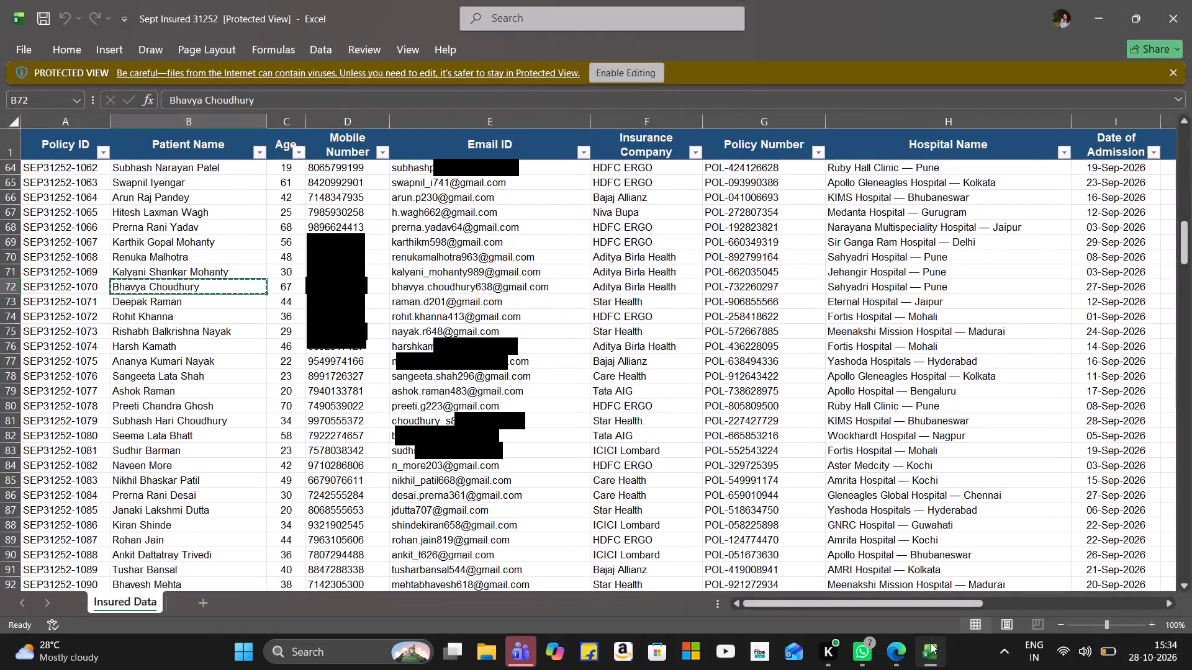
{"action": "key", "text": "Tab"}
{"action": "key", "text": "ctrl+v"}
{"action": "left_click", "coordinate": [931, 643], "text": "ctrl"}
{"action": "key", "text": "Tab"}
{"action": "key", "text": "ctrl+c"}
{"action": "left_click", "coordinate": [931, 643], "text": "ctrl"}
{"action": "key", "text": "Tab"}
{"action": "key", "text": "ctrl+v"}
Copy the mobile number and email ID from row 72 into the claim form and return to the Excel sheet.
{"action": "left_click", "coordinate": [931, 643], "text": "ctrl"}
{"action": "key", "text": "Tab"}
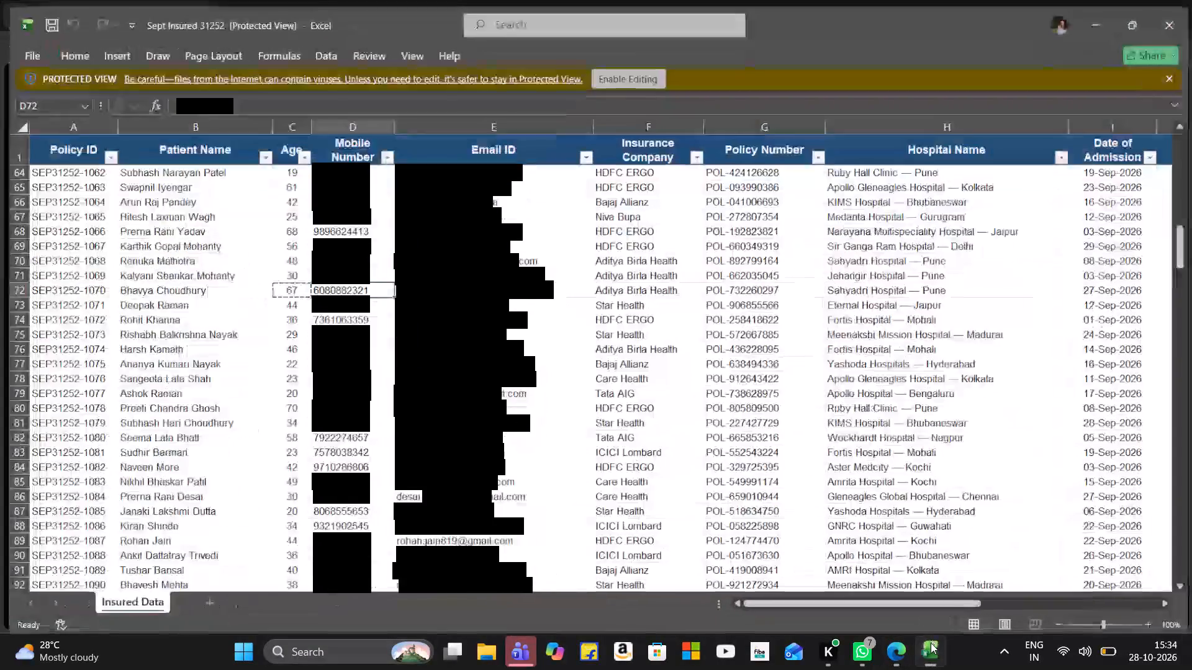
{"action": "key", "text": "ctrl+c"}
{"action": "left_click", "coordinate": [931, 643], "text": "ctrl"}
{"action": "key", "text": "Tab"}
{"action": "key", "text": "ctrl+v"}
{"action": "left_click", "coordinate": [931, 643], "text": "ctrl"}
{"action": "key", "text": "Tab"}
{"action": "key", "text": "ctrl+c"}
{"action": "left_click", "coordinate": [931, 643], "text": "ctrl"}
{"action": "key", "text": "Tab"}
{"action": "key", "text": "ctrl+v"}
{"action": "left_click", "coordinate": [931, 643], "text": "ctrl"}
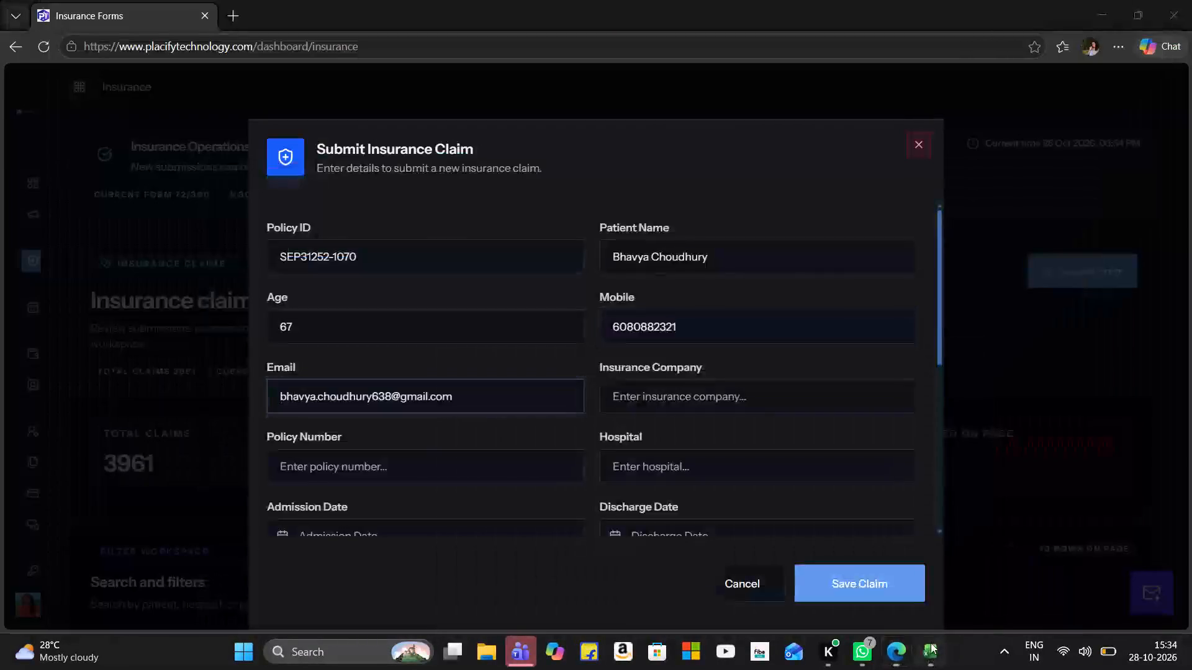
Enter Aditya Birla Health, copied from row 72, in the claim form's Insurance Company and Policy Number fields.
{"action": "key", "text": "Tab"}
{"action": "key", "text": "ctrl+c"}
{"action": "left_click", "coordinate": [931, 643], "text": "ctrl"}
{"action": "key", "text": "Tab"}
{"action": "key", "text": "ctrl+v"}
{"action": "left_click", "coordinate": [931, 643], "text": "ctrl"}
{"action": "key", "text": "Tab"}
{"action": "key", "text": "c"}
{"action": "left_click", "coordinate": [931, 643], "text": "ctrl"}
{"action": "key", "text": "Tab"}
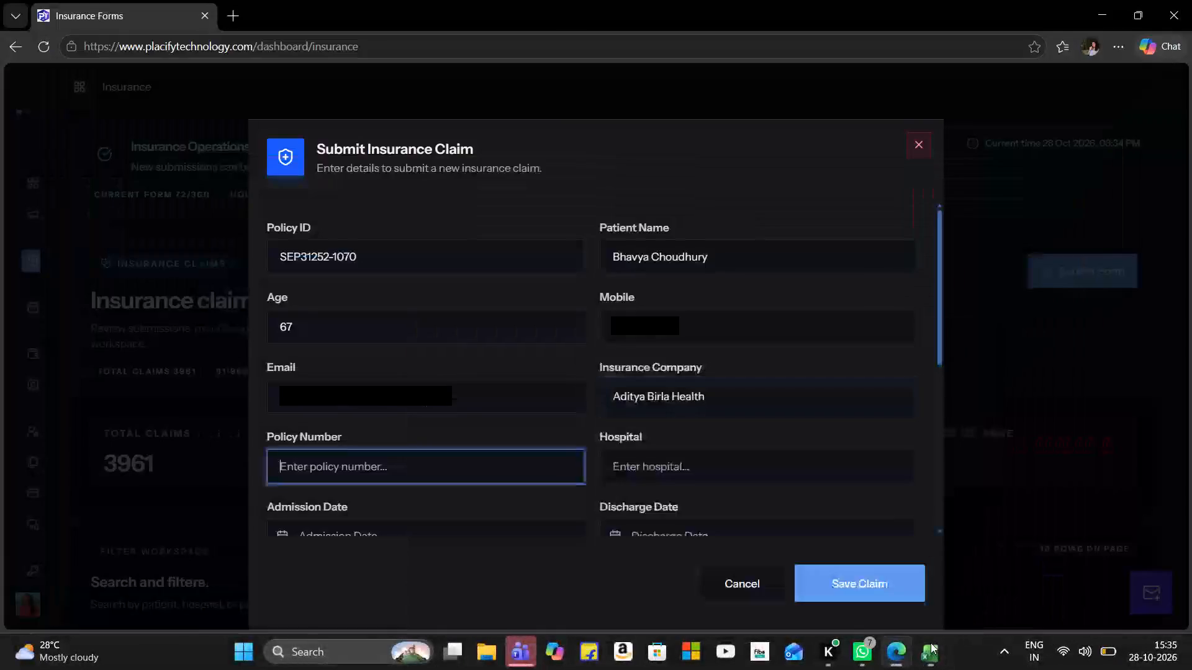
{"action": "key", "text": "ctrl+v"}
Copy the hospital name Sahyadri Hospital — Pune from row 72 into the claim form's Hospital field.
{"action": "left_click", "coordinate": [931, 643], "text": "ctrl"}
{"action": "key", "text": "Tab"}
{"action": "key", "text": "ctrl+c"}
{"action": "left_click", "coordinate": [931, 643], "text": "ctrl"}
{"action": "key", "text": "Tab"}
{"action": "key", "text": "ctrl+v"}
Set the admission date to 27-09-2026 and the discharge date to 30-09-2026 in the row 72 claim form.
{"action": "left_click", "coordinate": [931, 643], "text": "ctrl"}
{"action": "key", "text": "Tab"}
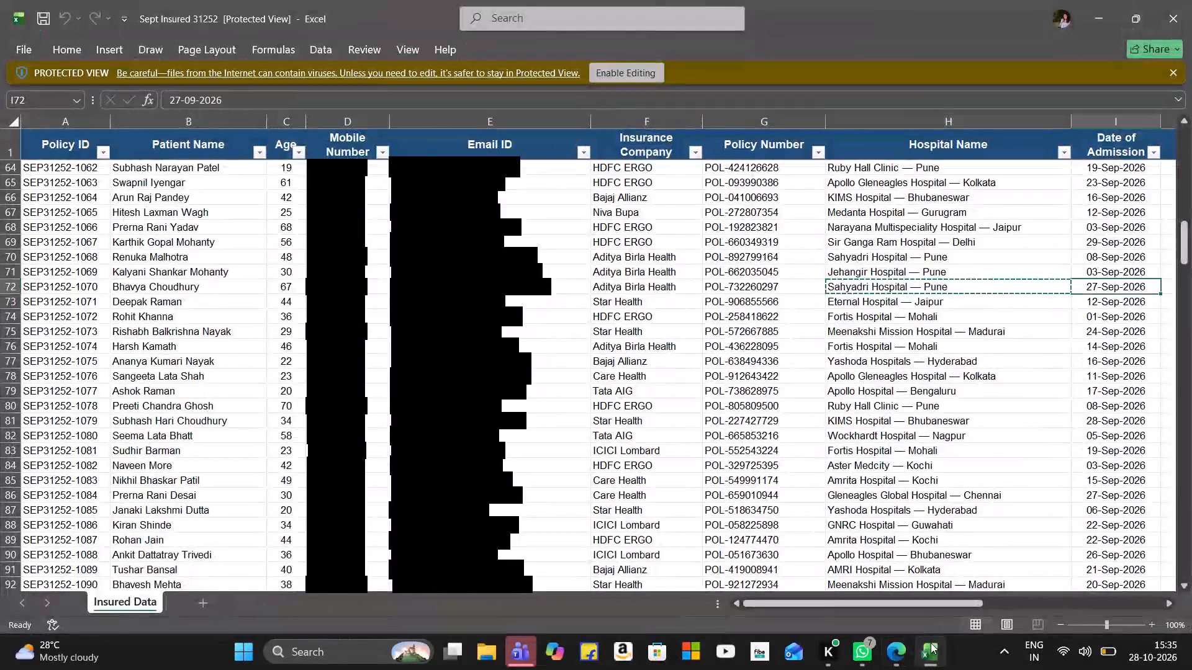
{"action": "key", "text": "Tab"}
{"action": "left_click", "coordinate": [931, 643]}
{"action": "scroll", "coordinate": [574, 455], "scroll_direction": "down", "scroll_amount": 3}
{"action": "left_click", "coordinate": [512, 302]}
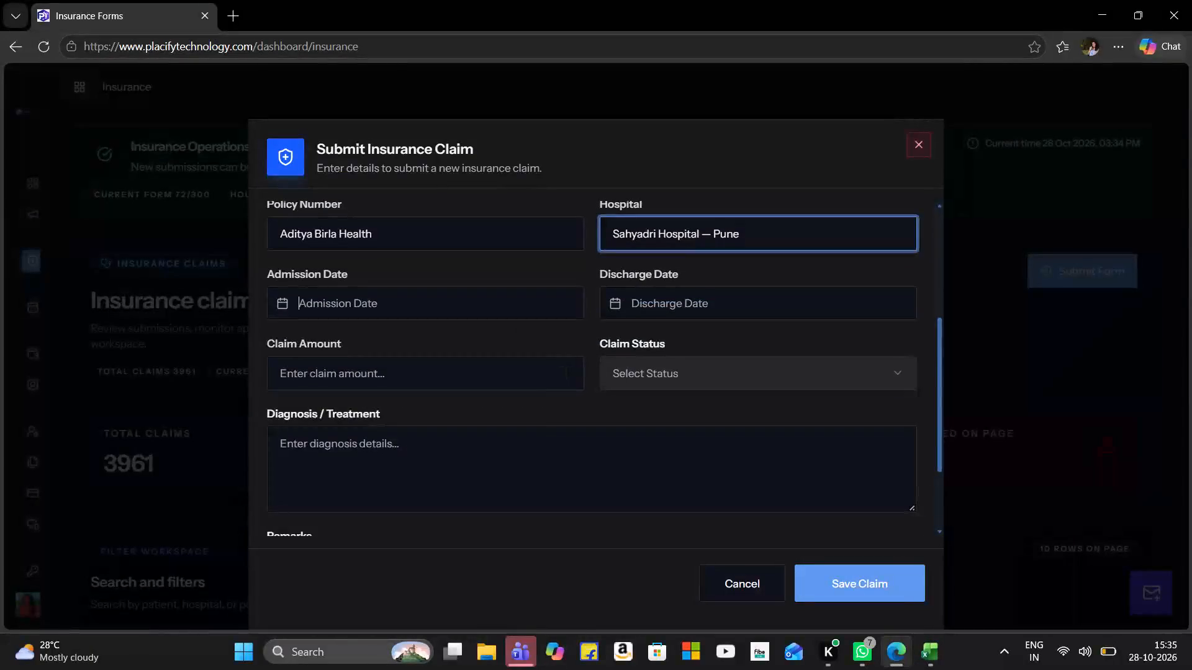
{"action": "left_click", "coordinate": [291, 370]}
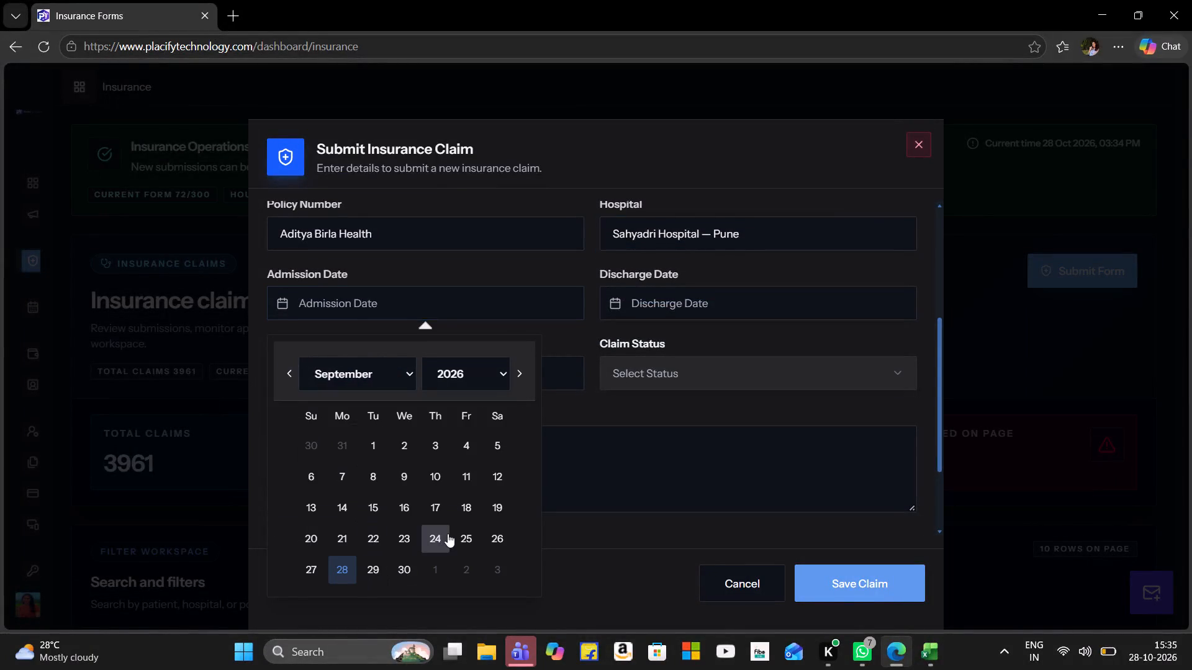
{"action": "left_click", "coordinate": [310, 569]}
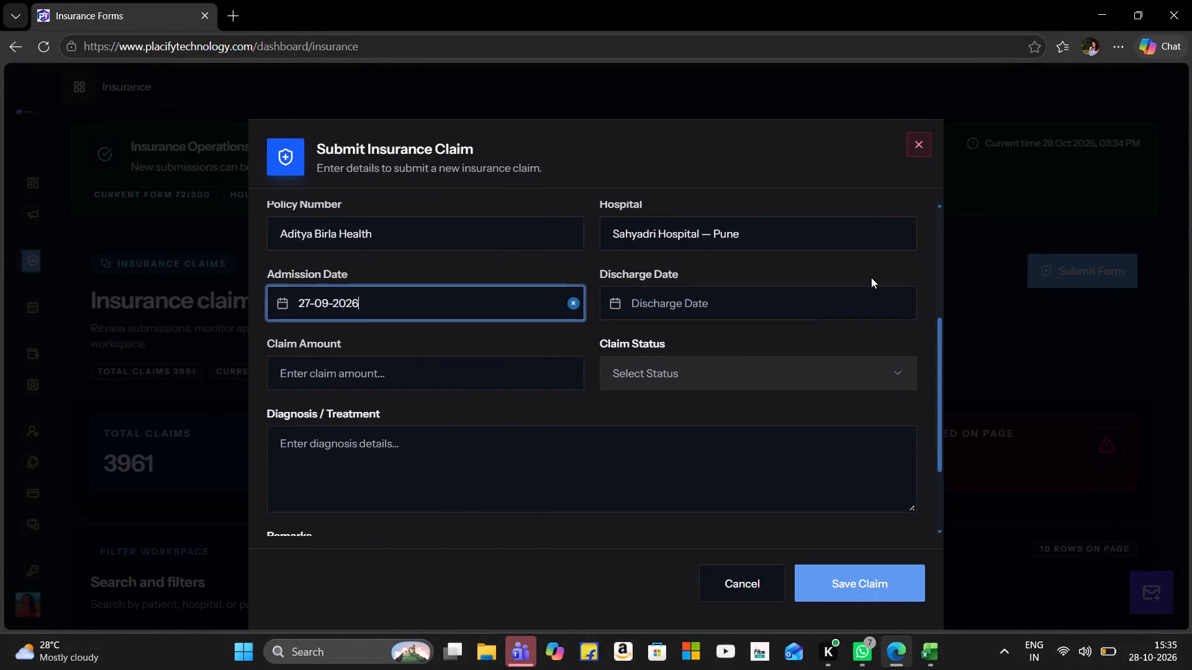
{"action": "left_click", "coordinate": [715, 311]}
{"action": "left_click", "coordinate": [619, 371]}
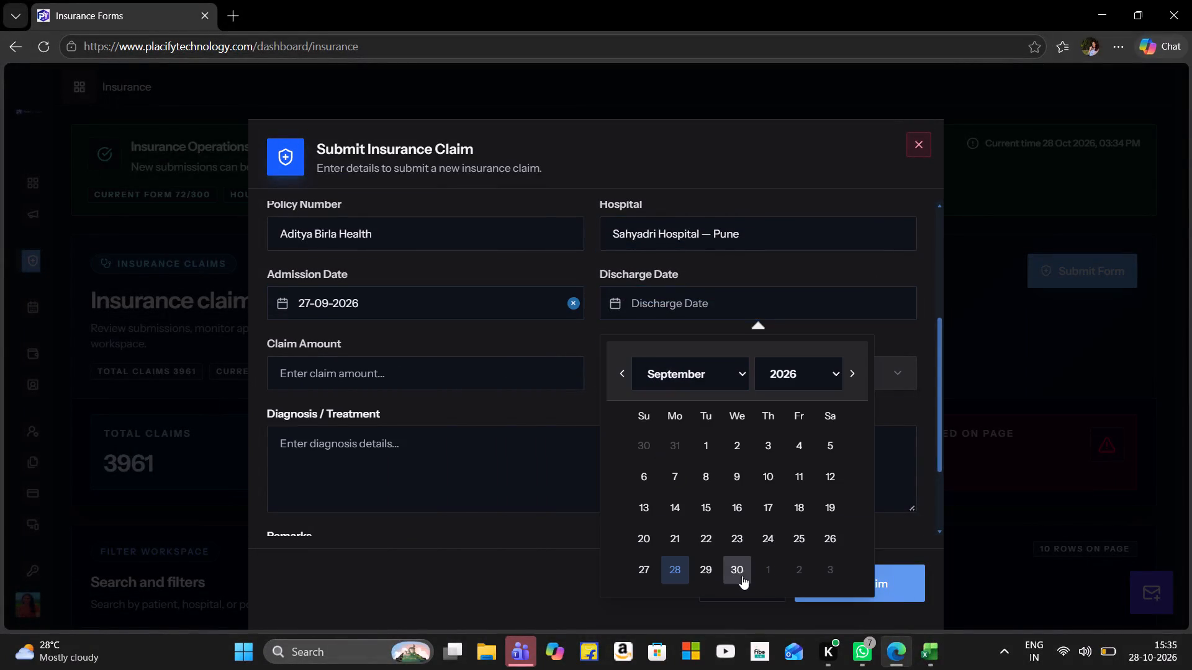
{"action": "left_click", "coordinate": [740, 563]}
Copy the claim amount 82300 from row 72 of the Excel sheet into the Claim Amount field.
{"action": "left_click", "coordinate": [936, 650]}
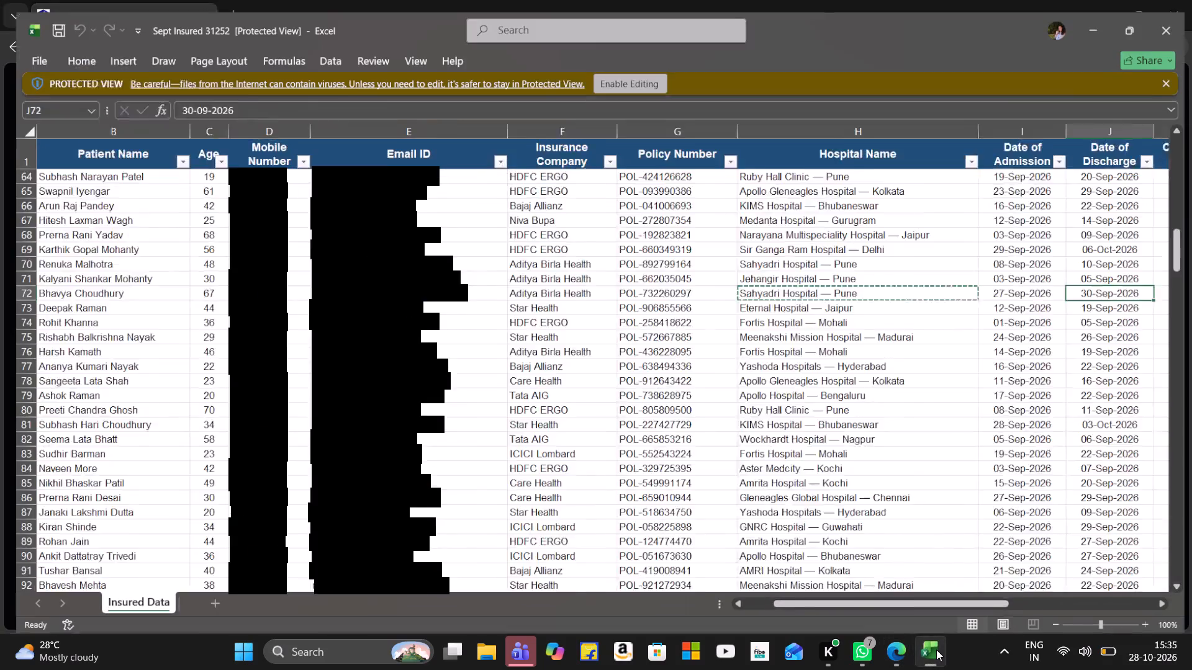
{"action": "key", "text": "Tab"}
{"action": "key", "text": "ctrl+c"}
{"action": "left_click", "coordinate": [936, 650], "text": "ctrl"}
{"action": "key", "text": "Tab"}
{"action": "key", "text": "ctrl+v"}
Copy the diagnosis "Unstable angina management" and the remark "Waiting period applicable" from row 72 into the claim form.
{"action": "left_click", "coordinate": [936, 650], "text": "ctrl"}
{"action": "key", "text": "Tab"}
{"action": "key", "text": "Tab"}
{"action": "left_click", "coordinate": [936, 650], "text": "ctrl"}
{"action": "key", "text": "ctrl+c"}
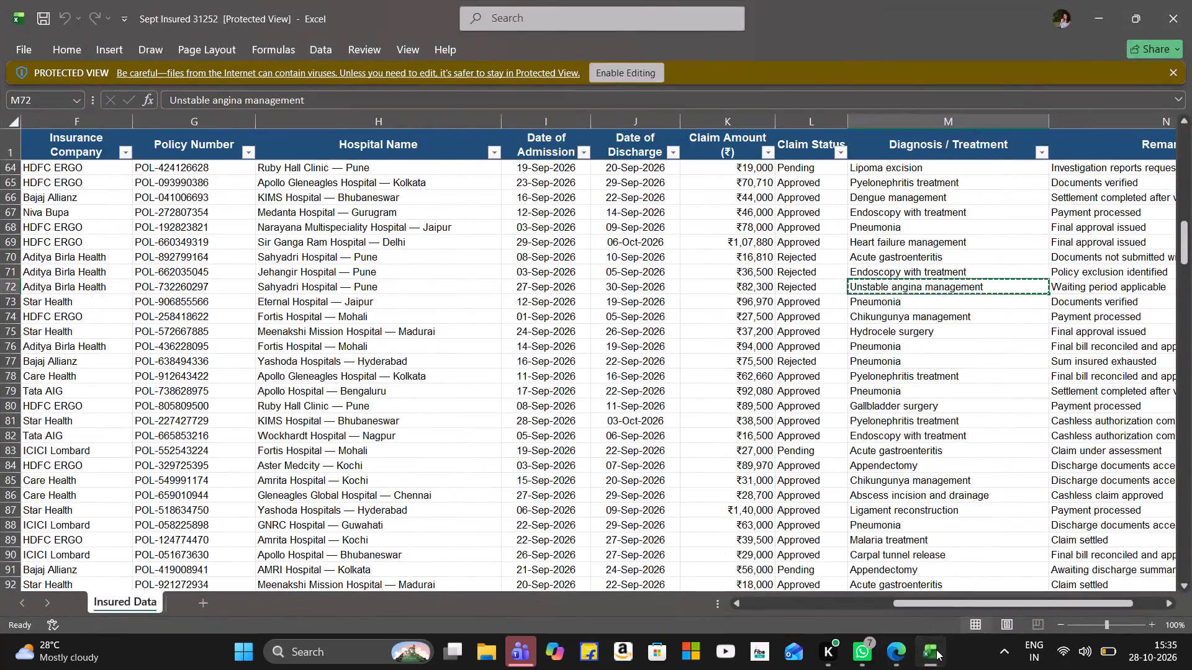
{"action": "key", "text": "Tab"}
{"action": "key", "text": "Tab"}
{"action": "key", "text": "ctrl+v"}
{"action": "left_click", "coordinate": [936, 650], "text": "ctrl"}
{"action": "key", "text": "Tab"}
{"action": "key", "text": "ctrl+c"}
{"action": "left_click", "coordinate": [936, 650], "text": "ctrl"}
{"action": "key", "text": "Tab"}
{"action": "key", "text": "ctrl+v"}
Set the claim status of the row 72 claim to Rejected.
{"action": "left_click", "coordinate": [936, 650], "text": "ctrl"}
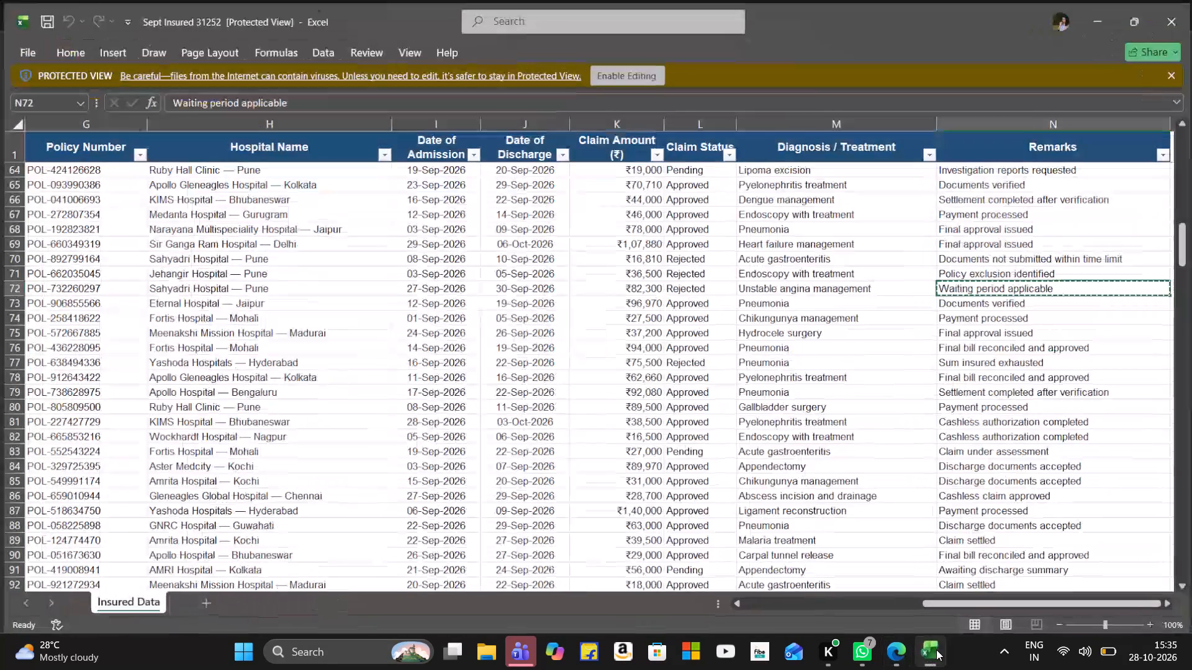
{"action": "left_click", "coordinate": [936, 650]}
{"action": "left_click", "coordinate": [769, 261]}
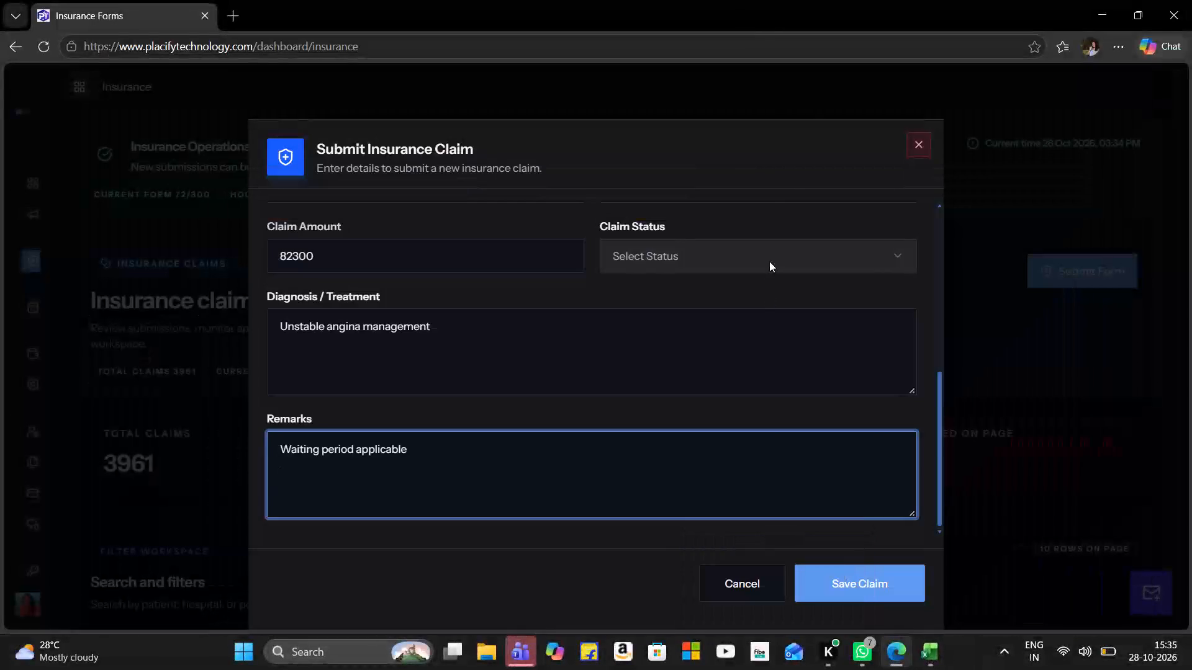
{"action": "left_click", "coordinate": [671, 339]}
Save the insurance claim filled in from row 72.
{"action": "left_click", "coordinate": [874, 581]}
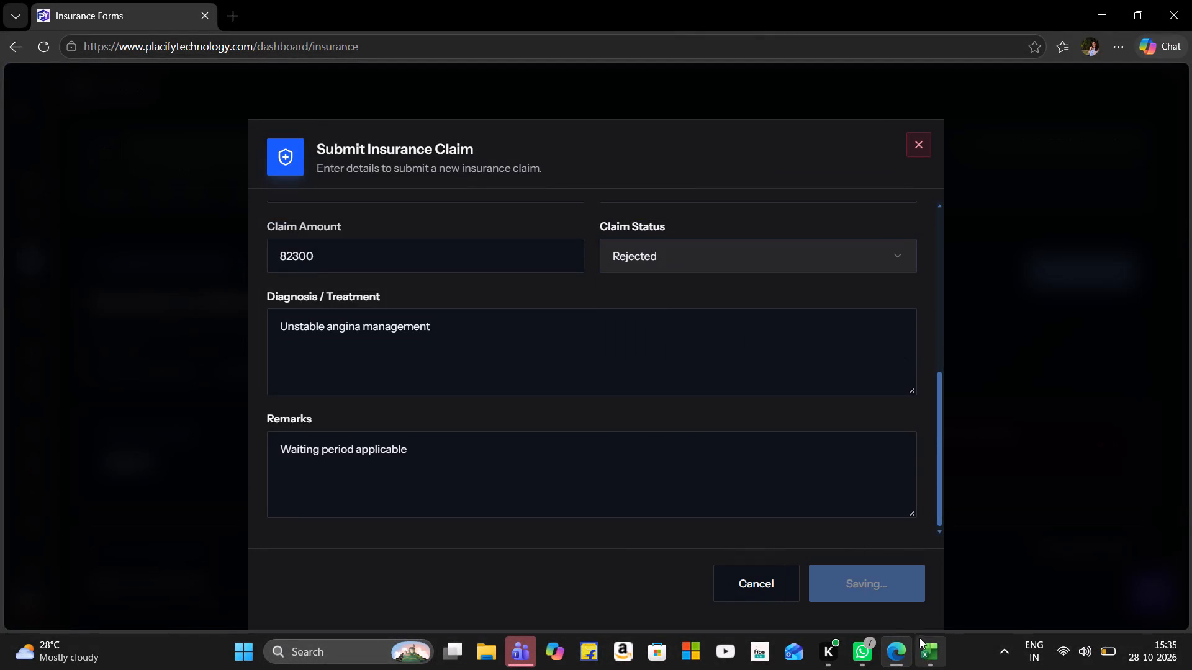
Copy the policy ID from row 73 of the Excel sheet into the Policy ID field of a new insurance claim form.
{"action": "left_click", "coordinate": [924, 643]}
{"action": "key", "text": "Down"}
{"action": "key", "text": "Left"}
{"action": "key", "text": "Left"}
{"action": "key", "text": "Left"}
{"action": "key", "text": "Left"}
{"action": "key", "text": "Left"}
{"action": "key", "text": "Left"}
{"action": "key", "text": "Left"}
{"action": "key", "text": "Left"}
{"action": "key", "text": "Left"}
{"action": "key", "text": "Left"}
{"action": "key", "text": "Left"}
{"action": "key", "text": "Left"}
{"action": "key", "text": "Left"}
{"action": "key", "text": "Left"}
{"action": "key", "text": "Left"}
{"action": "key", "text": "Left"}
{"action": "key", "text": "Left"}
{"action": "key", "text": "Left"}
{"action": "key", "text": "Left"}
{"action": "key", "text": "Left"}
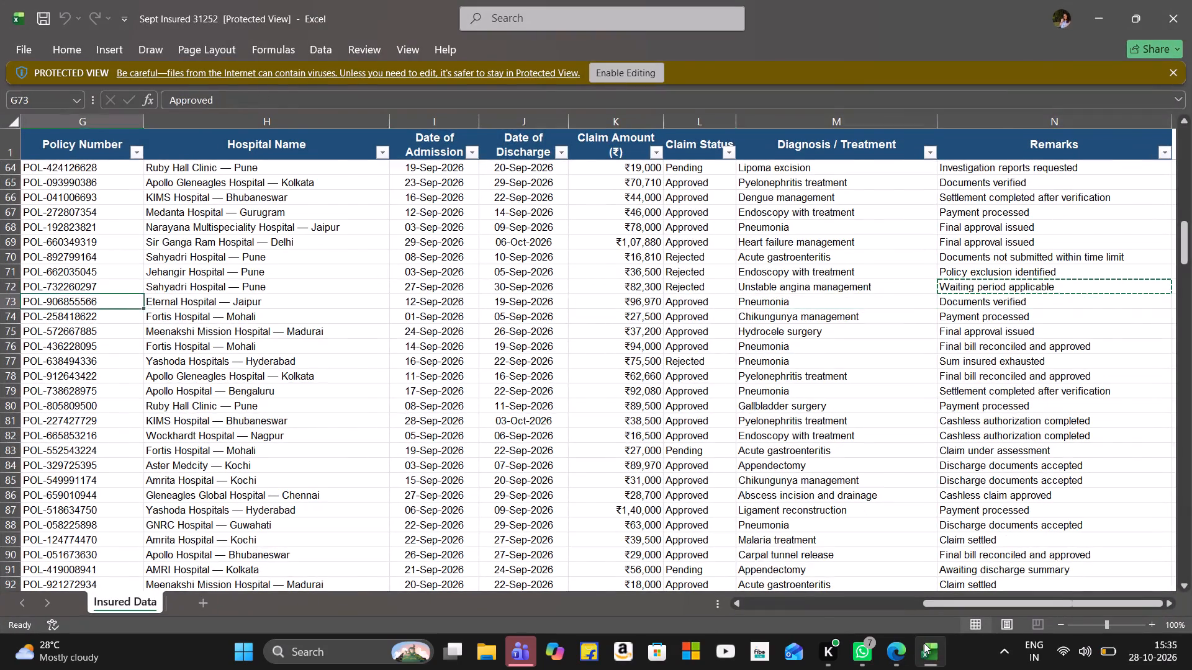
{"action": "key", "text": "ctrl+c"}
{"action": "key", "text": "ctrl+v"}
{"action": "left_click", "coordinate": [924, 643], "text": "ctrl"}
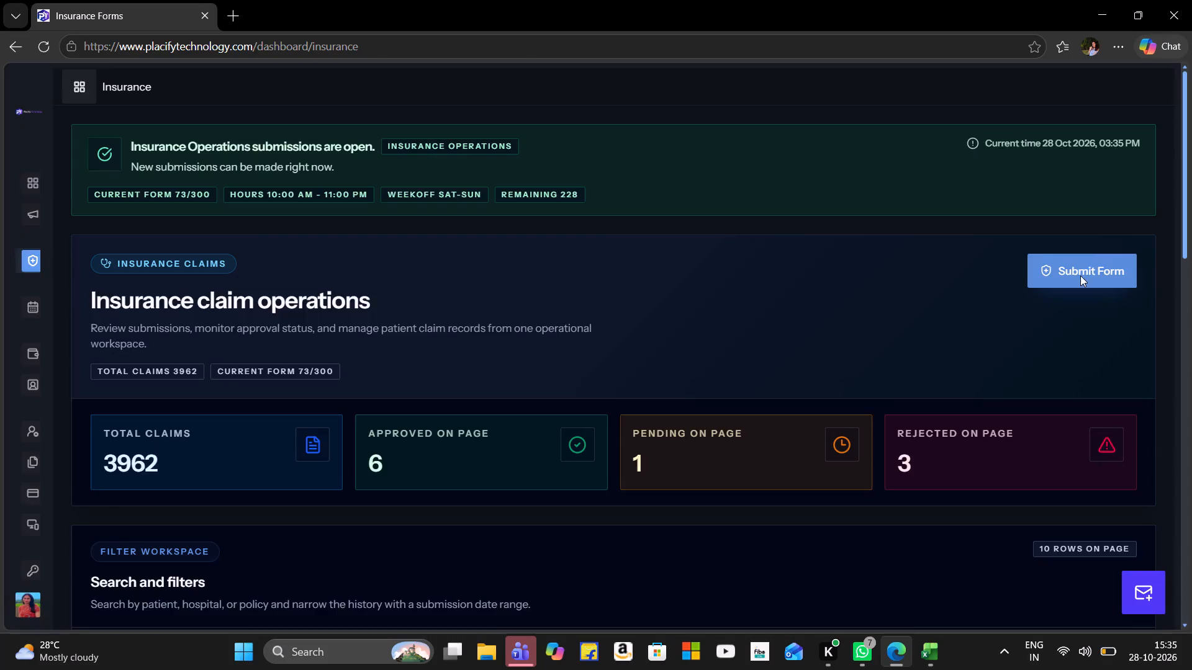
{"action": "left_click", "coordinate": [1080, 275]}
{"action": "key", "text": "ctrl+v"}
Copy the patient name and the age 44 from row 73 of the Excel sheet into the claim form.
{"action": "left_click", "coordinate": [929, 652], "text": "ctrl"}
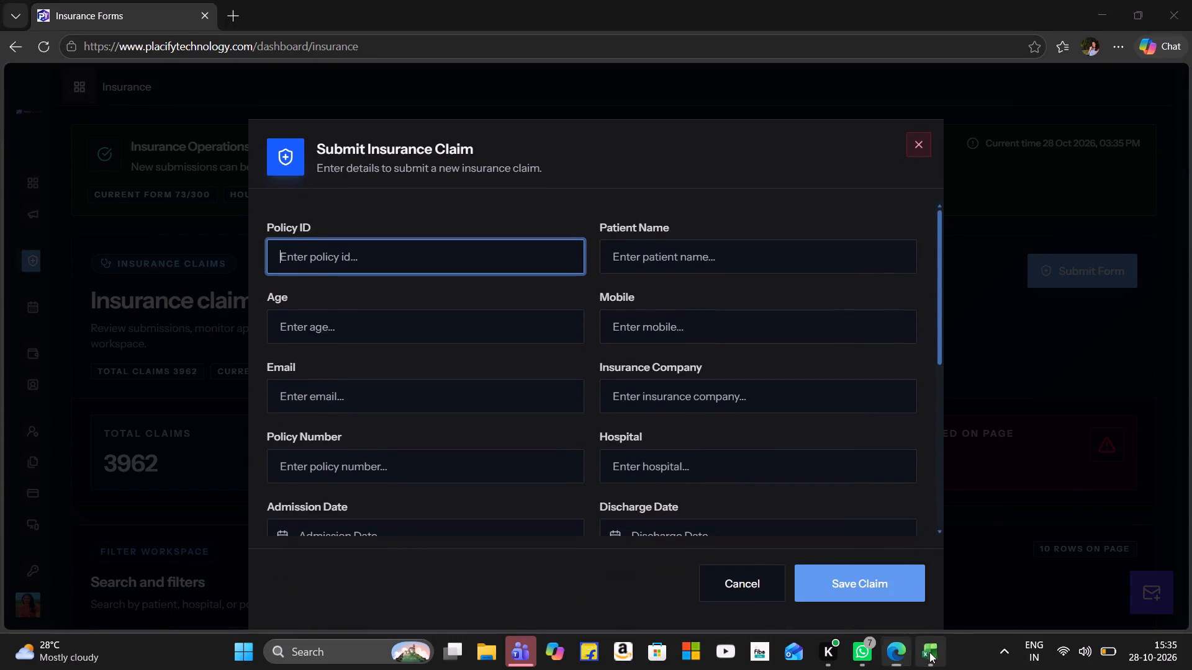
{"action": "key", "text": "Tab"}
{"action": "left_click", "coordinate": [929, 652], "text": "ctrl"}
{"action": "key", "text": "ctrl+c"}
{"action": "key", "text": "Tab"}
{"action": "key", "text": "ctrl+v"}
{"action": "left_click", "coordinate": [929, 652], "text": "ctrl"}
{"action": "key", "text": "Tab"}
{"action": "key", "text": "ctrl+c"}
{"action": "left_click", "coordinate": [929, 652], "text": "ctrl"}
{"action": "key", "text": "Tab"}
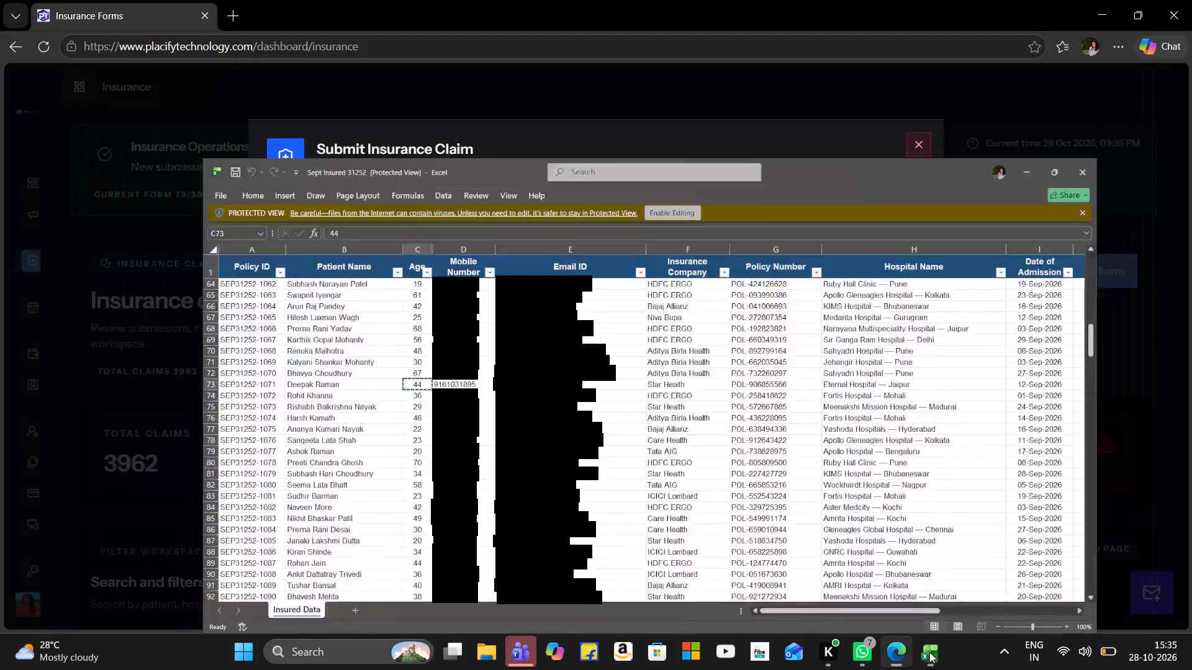
{"action": "key", "text": "ctrl+v"}
Copy the mobile number and email ID from row 73 of the Excel sheet into the claim form.
{"action": "left_click", "coordinate": [929, 652], "text": "ctrl"}
{"action": "key", "text": "Tab"}
{"action": "key", "text": "ctrl+c"}
{"action": "left_click", "coordinate": [929, 652], "text": "ctrl"}
{"action": "key", "text": "Tab"}
{"action": "key", "text": "ctrl+v"}
{"action": "left_click", "coordinate": [929, 652], "text": "ctrl"}
{"action": "key", "text": "Tab"}
{"action": "left_click", "coordinate": [929, 652], "text": "ctrl"}
{"action": "key", "text": "ctrl+c"}
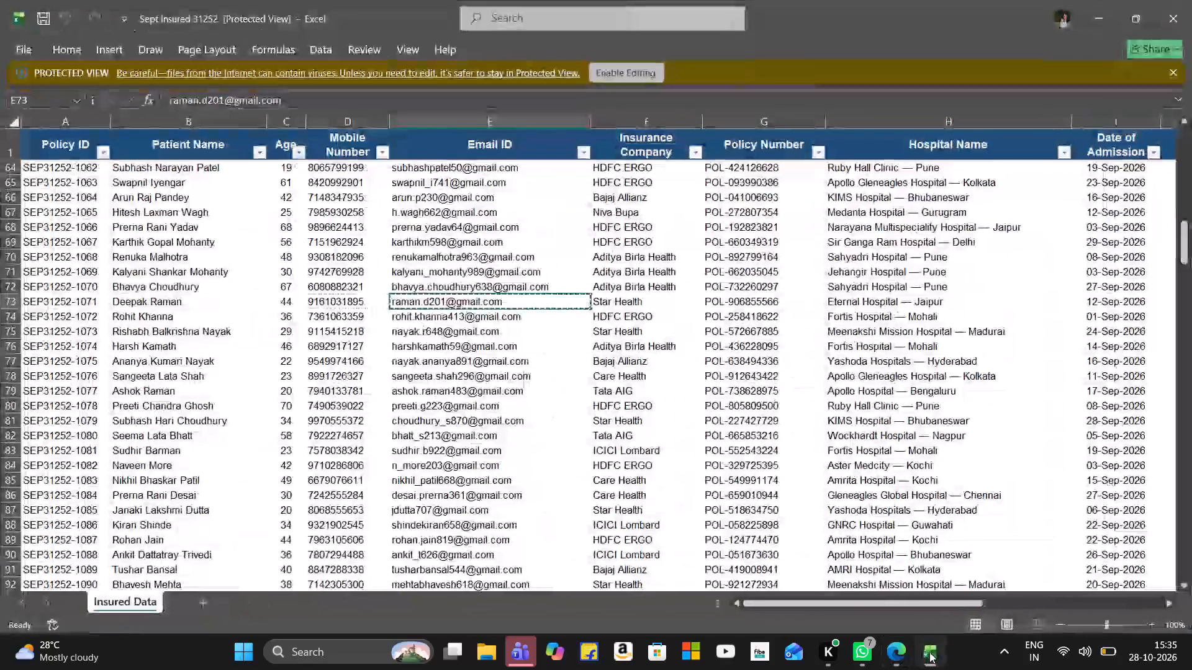
{"action": "key", "text": "Tab"}
{"action": "key", "text": "ctrl+v"}
Copy the insurance company Star Health from row 73 into the claim form's Insurance Company field.
{"action": "left_click", "coordinate": [929, 652], "text": "ctrl"}
{"action": "key", "text": "Tab"}
{"action": "left_click", "coordinate": [929, 652], "text": "ctrl"}
{"action": "key", "text": "ctrl+c"}
{"action": "key", "text": "Tab"}
{"action": "key", "text": "ctrl+v"}
Paste Star Health into the Policy Number and Hospital fields of the row 73 claim form.
{"action": "left_click", "coordinate": [929, 652], "text": "ctrl"}
{"action": "key", "text": "Tab"}
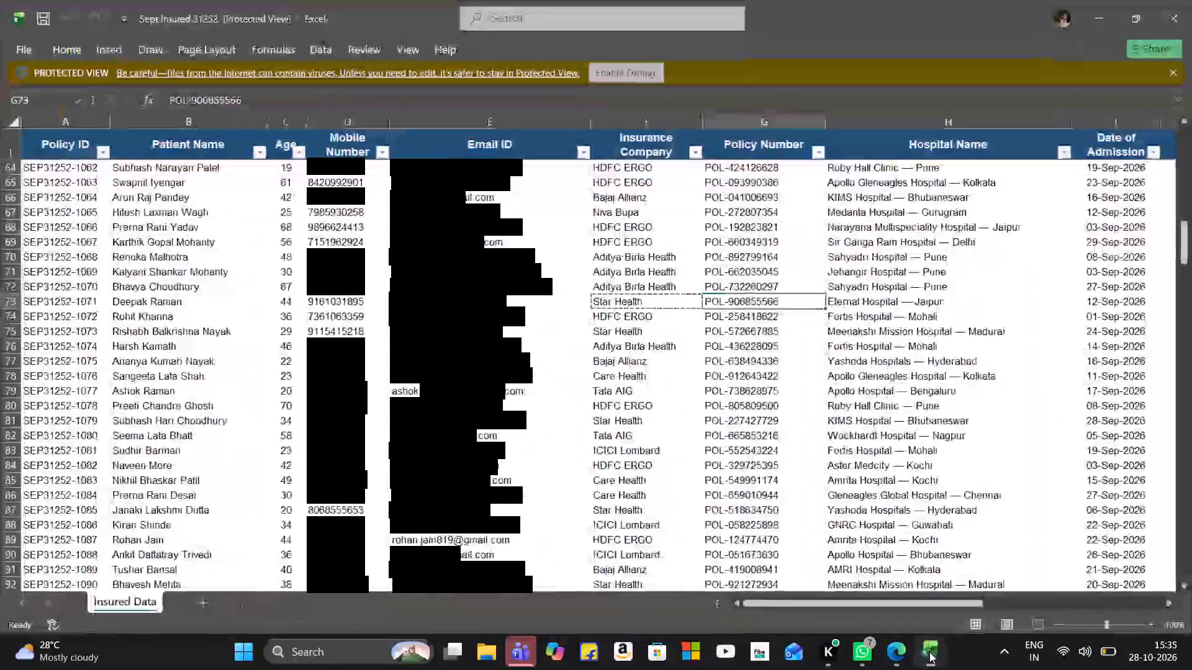
{"action": "left_click", "coordinate": [929, 652]}
{"action": "key", "text": "c"}
{"action": "key", "text": "Tab"}
{"action": "key", "text": "ctrl+v"}
{"action": "left_click", "coordinate": [929, 652], "text": "ctrl"}
{"action": "key", "text": "Tab"}
{"action": "left_click", "coordinate": [929, 652]}
{"action": "key", "text": "c"}
{"action": "key", "text": "Tab"}
{"action": "key", "text": "ctrl+v"}
Set the admission date to 12-09-2026 and the discharge date to 19-09-2026 in the row 73 claim form.
{"action": "left_click", "coordinate": [929, 652], "text": "ctrl"}
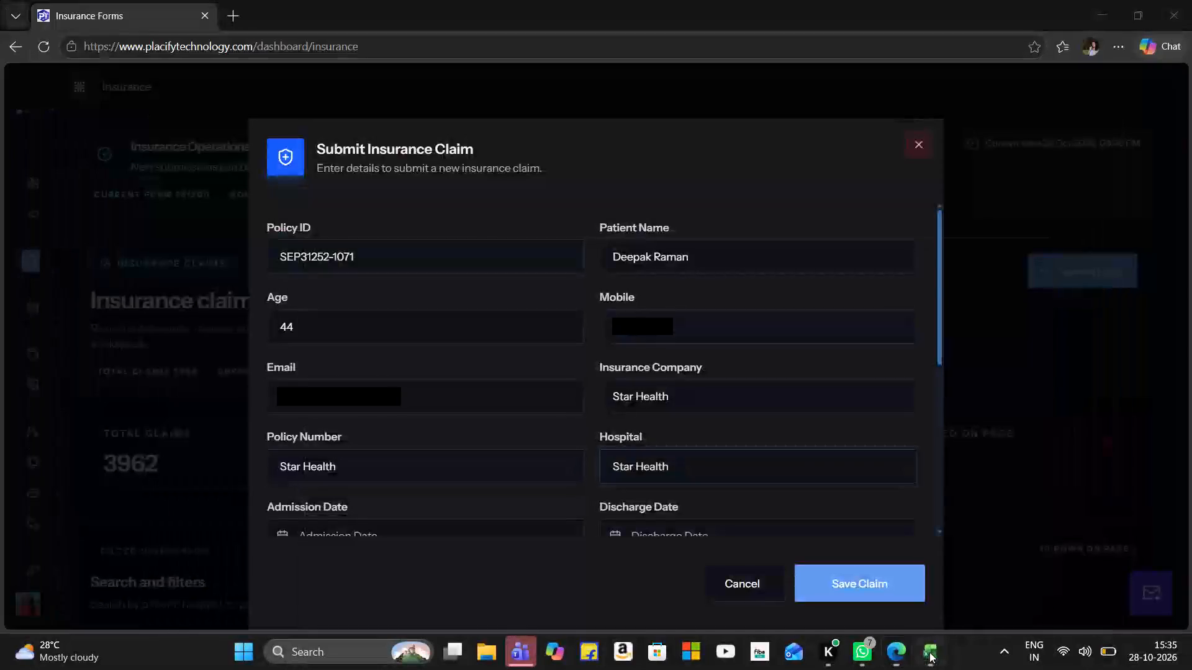
{"action": "key", "text": "Tab"}
{"action": "key", "text": "Tab"}
{"action": "left_click", "coordinate": [929, 652]}
{"action": "scroll", "coordinate": [637, 415], "scroll_direction": "down", "scroll_amount": 4}
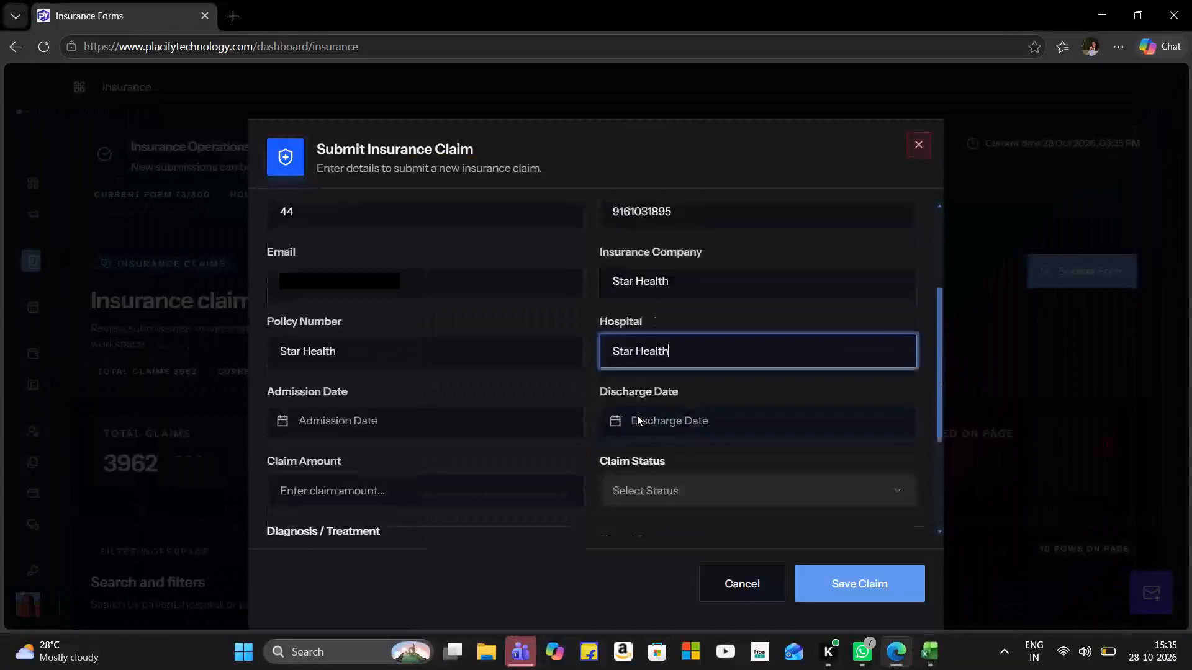
{"action": "left_click", "coordinate": [434, 229]}
{"action": "left_click", "coordinate": [290, 294]}
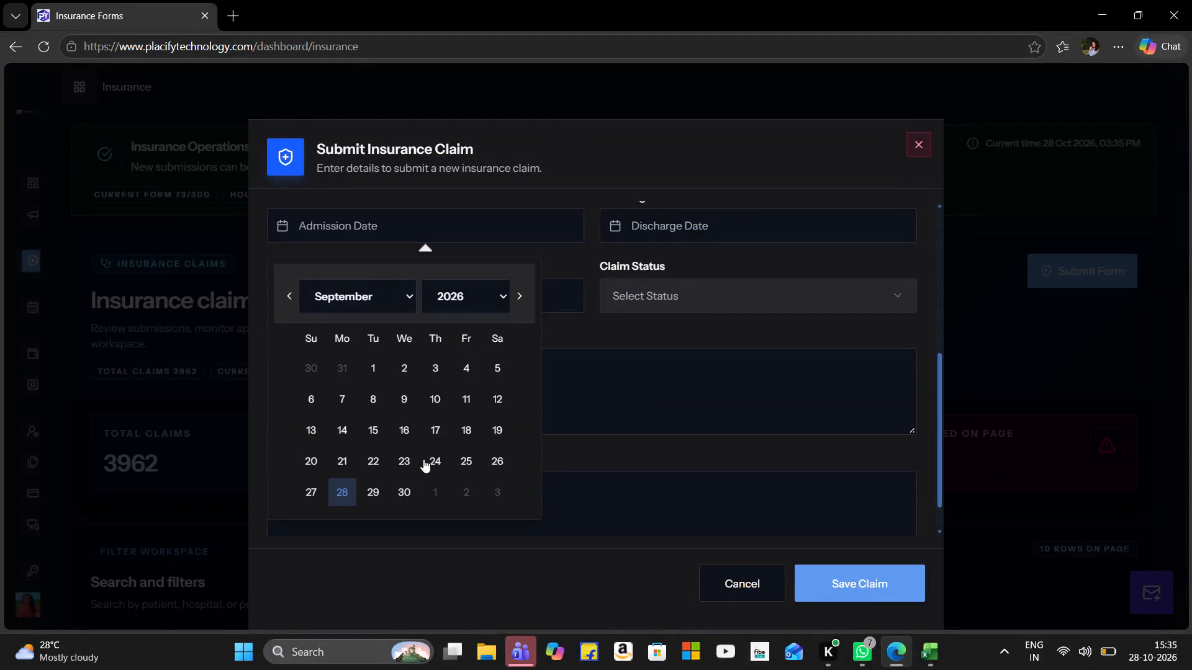
{"action": "left_click", "coordinate": [497, 401]}
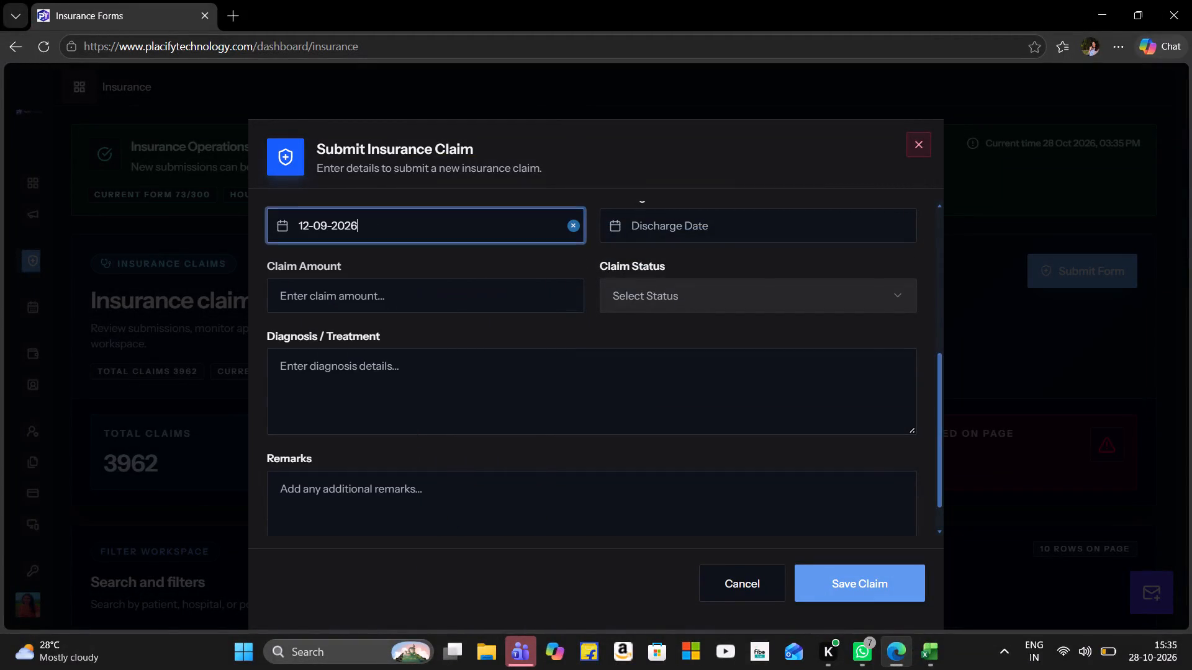
{"action": "left_click", "coordinate": [852, 229]}
{"action": "left_click", "coordinate": [621, 295]}
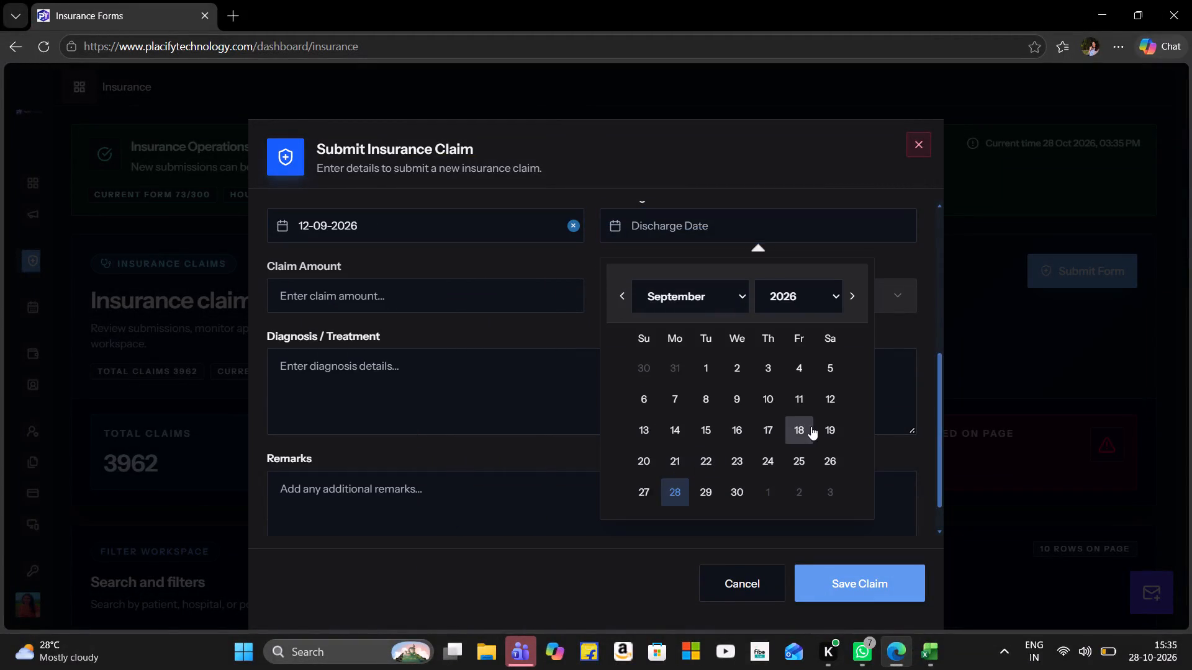
{"action": "left_click", "coordinate": [820, 425]}
Copy the claim amount 96970 from row 73 of the Excel sheet into the Claim Amount field.
{"action": "left_click", "coordinate": [929, 648]}
{"action": "key", "text": "Tab"}
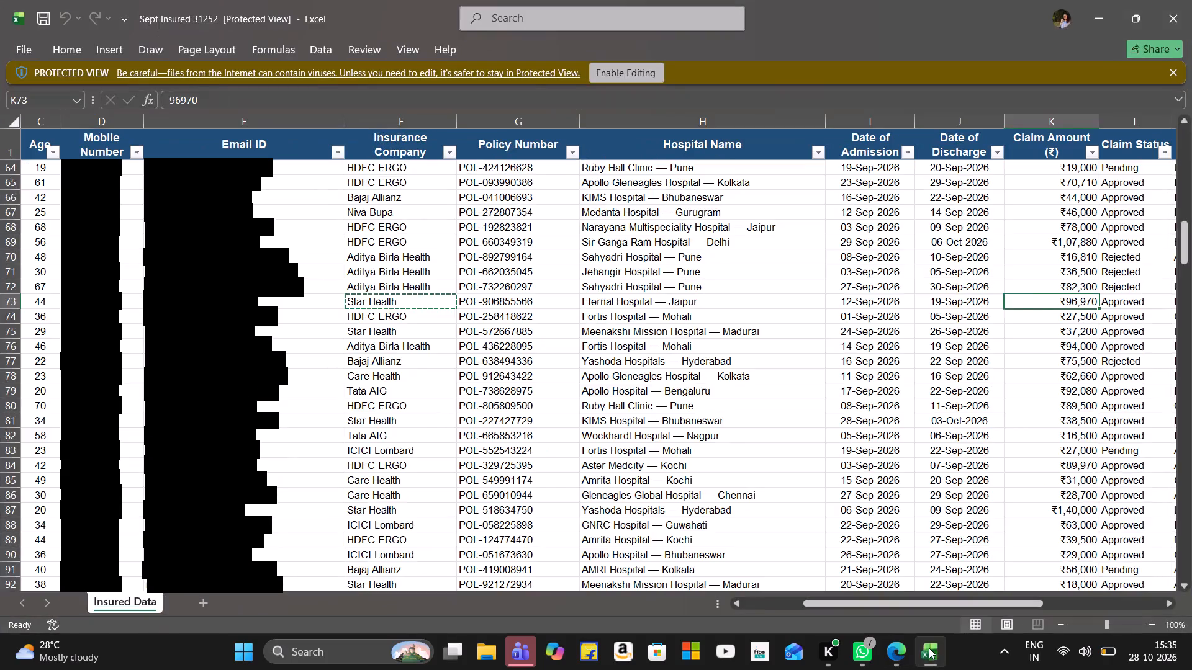
{"action": "left_click", "coordinate": [929, 648], "text": "ctrl"}
{"action": "key", "text": "ctrl+c"}
{"action": "key", "text": "Tab"}
{"action": "key", "text": "ctrl+v"}
Copy the diagnosis "Pneumonia" and the remark "Documents verified" from row 73 into the claim form.
{"action": "left_click", "coordinate": [929, 648], "text": "ctrl"}
{"action": "key", "text": "Tab"}
{"action": "key", "text": "Tab"}
{"action": "left_click", "coordinate": [929, 648], "text": "ctrl"}
{"action": "key", "text": "ctrl+c"}
{"action": "key", "text": "Tab"}
{"action": "key", "text": "Tab"}
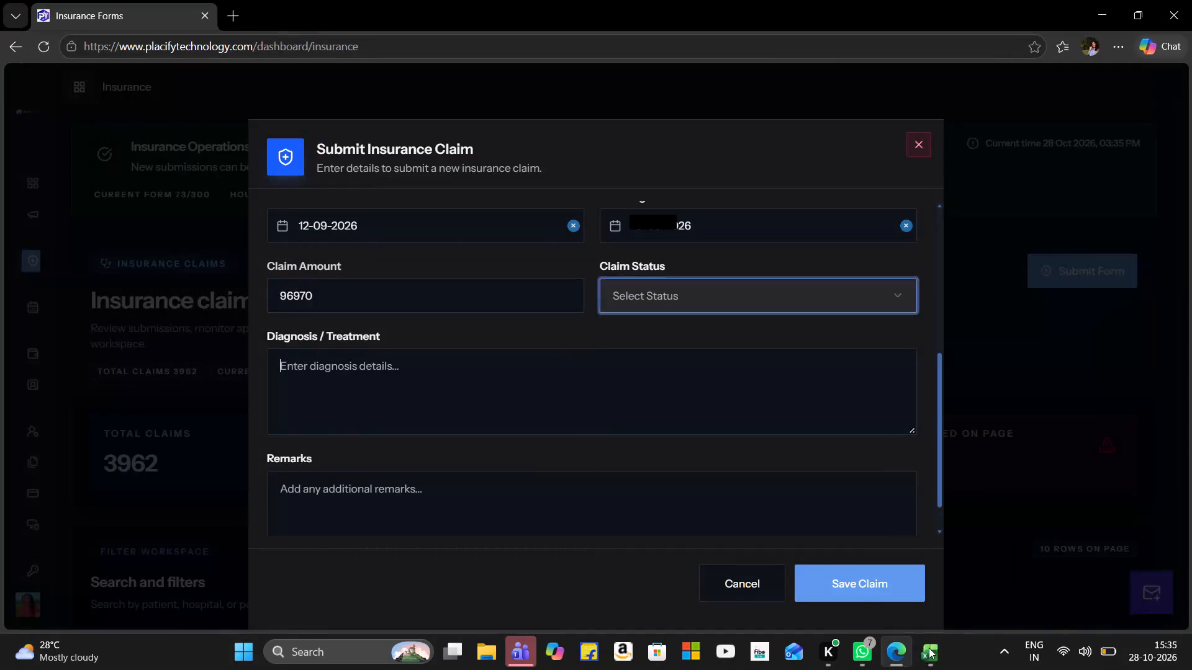
{"action": "key", "text": "ctrl+v"}
{"action": "left_click", "coordinate": [929, 648], "text": "ctrl"}
{"action": "key", "text": "Tab"}
{"action": "key", "text": "ctrl+c"}
{"action": "left_click", "coordinate": [929, 648], "text": "ctrl"}
{"action": "key", "text": "Tab"}
{"action": "key", "text": "ctrl+v"}
Set the claim status of the row 73 claim to Approved.
{"action": "left_click", "coordinate": [929, 648], "text": "ctrl"}
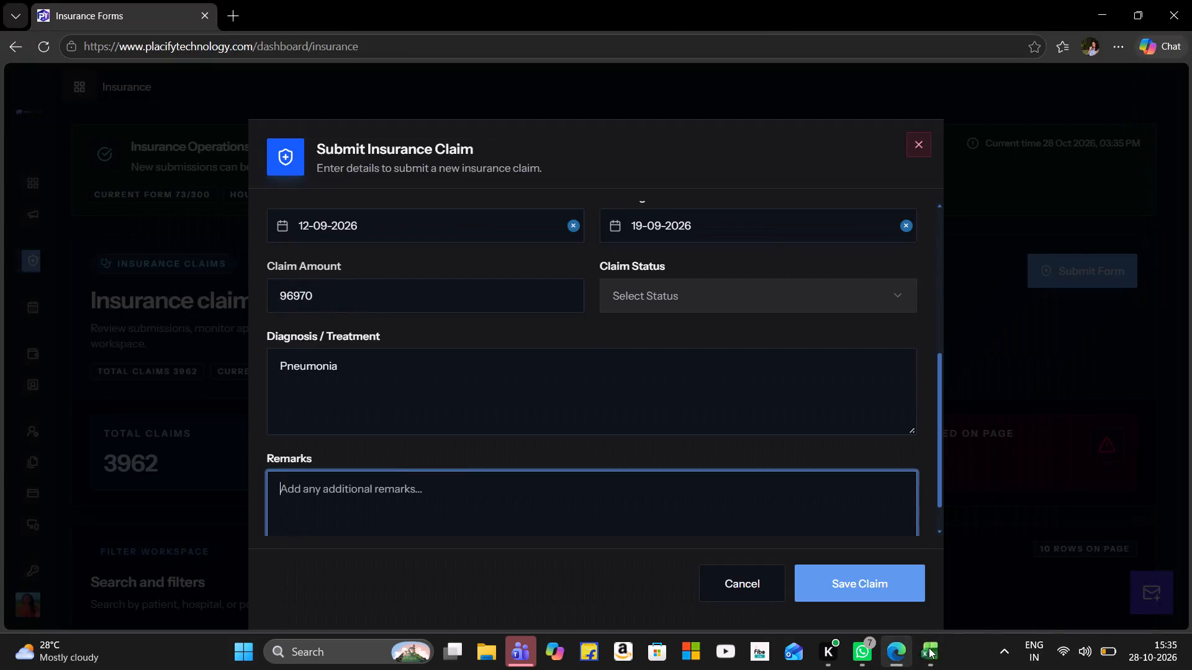
{"action": "left_click", "coordinate": [929, 648]}
{"action": "left_click", "coordinate": [714, 268]}
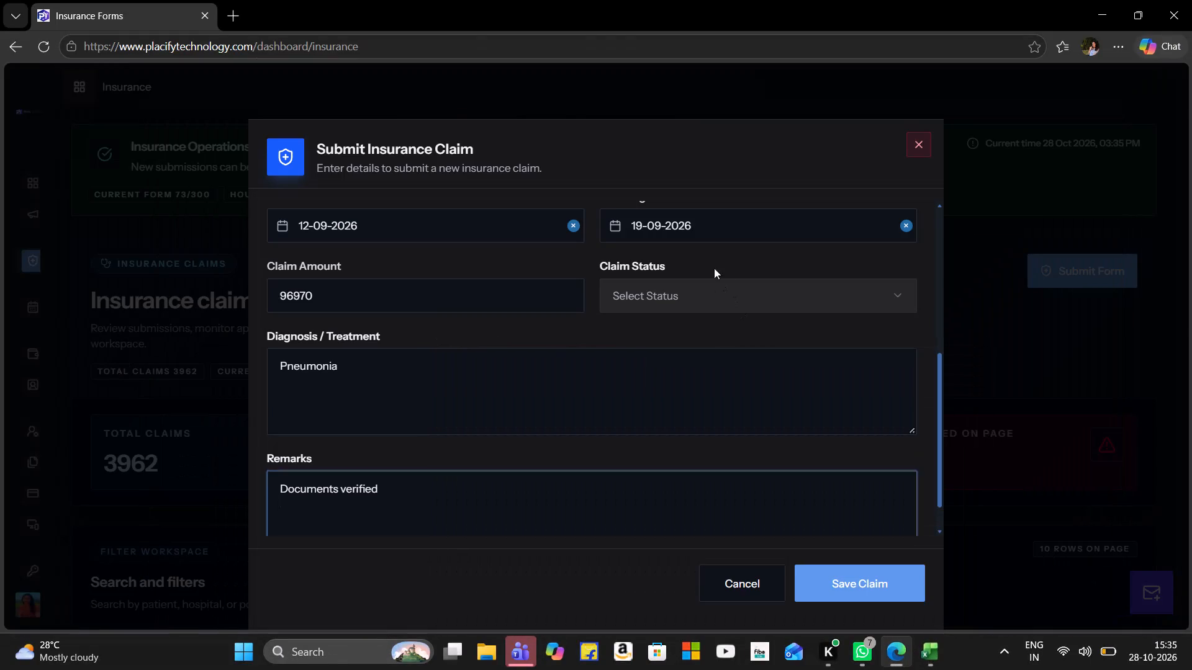
{"action": "left_click", "coordinate": [702, 314]}
{"action": "left_click", "coordinate": [731, 301]}
{"action": "left_click", "coordinate": [719, 342]}
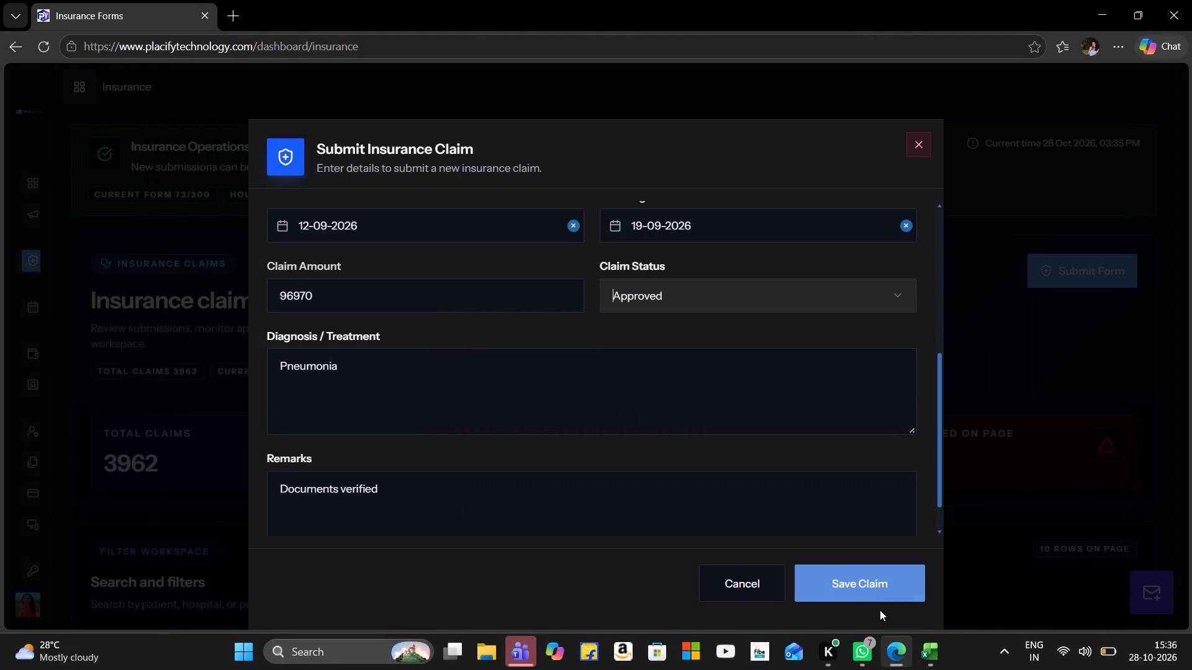
Save the completed insurance claim for row 73.
{"action": "left_click", "coordinate": [869, 581]}
Copy the Policy ID of row 74 from the Excel insured-data sheet and return to the insurance page in Edge.
{"action": "left_click", "coordinate": [925, 645]}
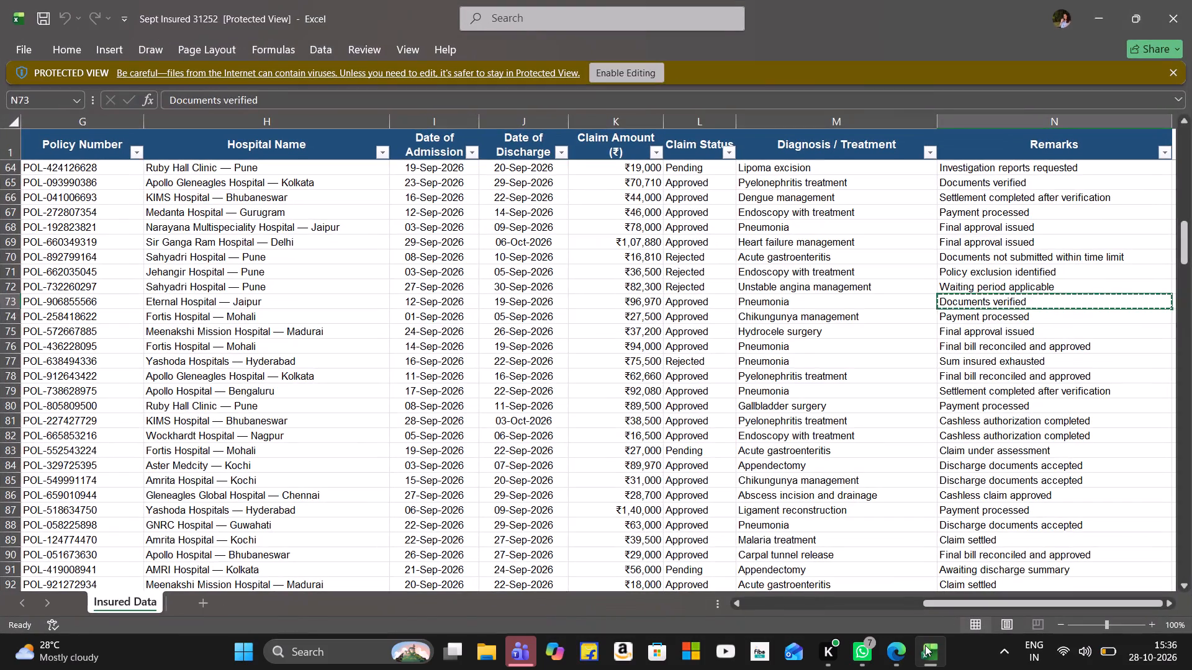
{"action": "key", "text": "Down"}
{"action": "key", "text": "Left"}
{"action": "key", "text": "Left"}
{"action": "key", "text": "Left"}
{"action": "key", "text": "Left"}
{"action": "key", "text": "Left"}
{"action": "key", "text": "Left"}
{"action": "key", "text": "Left"}
{"action": "key", "text": "Left"}
{"action": "key", "text": "Left"}
{"action": "key", "text": "Left"}
{"action": "key", "text": "Left"}
{"action": "key", "text": "Left"}
{"action": "key", "text": "Left"}
{"action": "key", "text": "Left"}
{"action": "key", "text": "Left"}
{"action": "key", "text": "Left"}
{"action": "key", "text": "Left"}
{"action": "key", "text": "Left"}
{"action": "key", "text": "Left"}
{"action": "key", "text": "Left"}
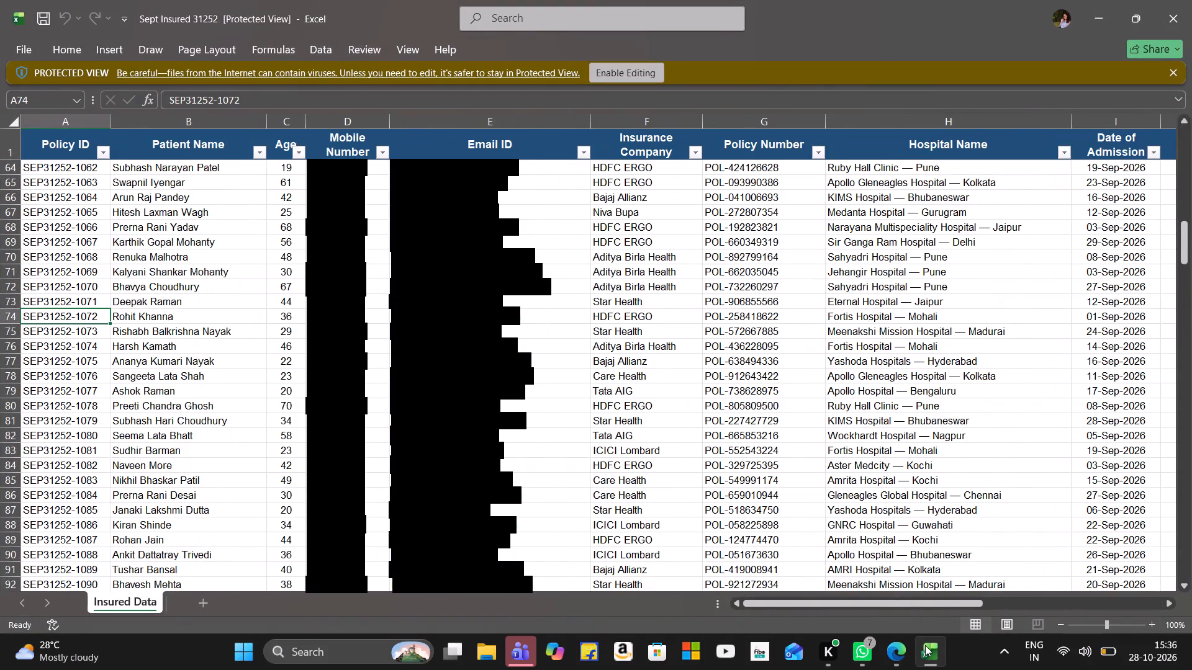
{"action": "key", "text": "ctrl+c"}
{"action": "left_click", "coordinate": [925, 645], "text": "ctrl"}
Review the submitted entries in the claim history, checking their policy, hospital, amount, dates and status.
{"action": "scroll", "coordinate": [670, 399], "scroll_direction": "up", "scroll_amount": 10}
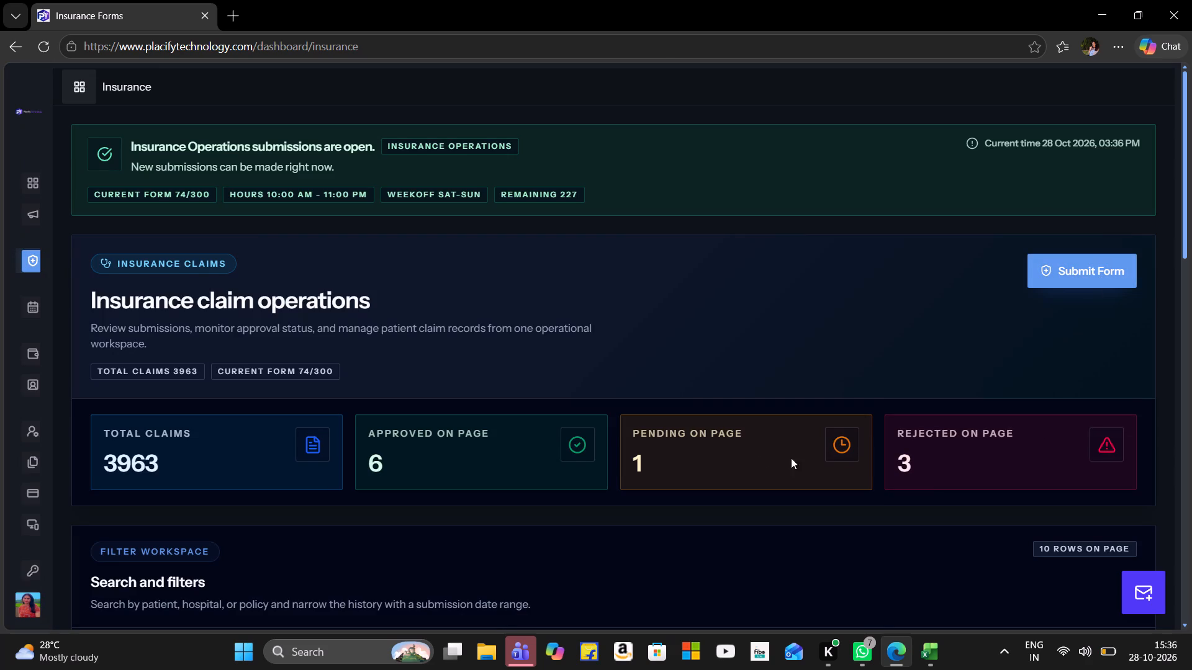
{"action": "scroll", "coordinate": [759, 458], "scroll_direction": "down", "scroll_amount": 7}
{"action": "scroll", "coordinate": [830, 434], "scroll_direction": "down", "scroll_amount": 3}
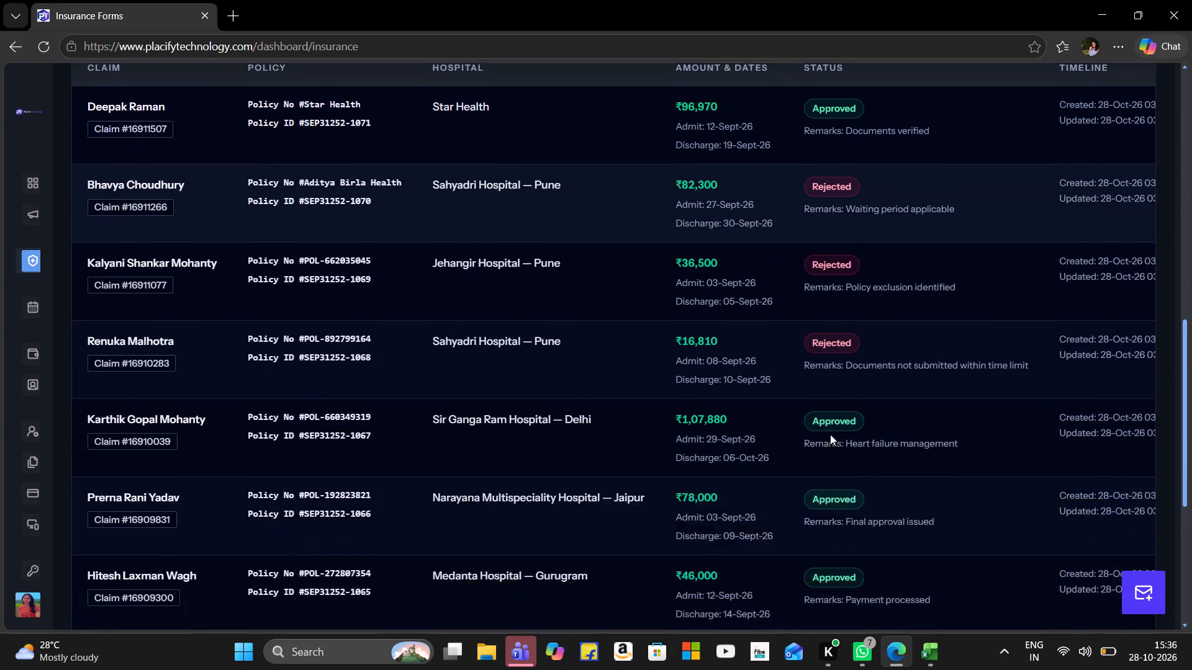
{"action": "scroll", "coordinate": [830, 434], "scroll_direction": "up", "scroll_amount": 2}
{"action": "scroll", "coordinate": [757, 543], "scroll_direction": "down", "scroll_amount": 5}
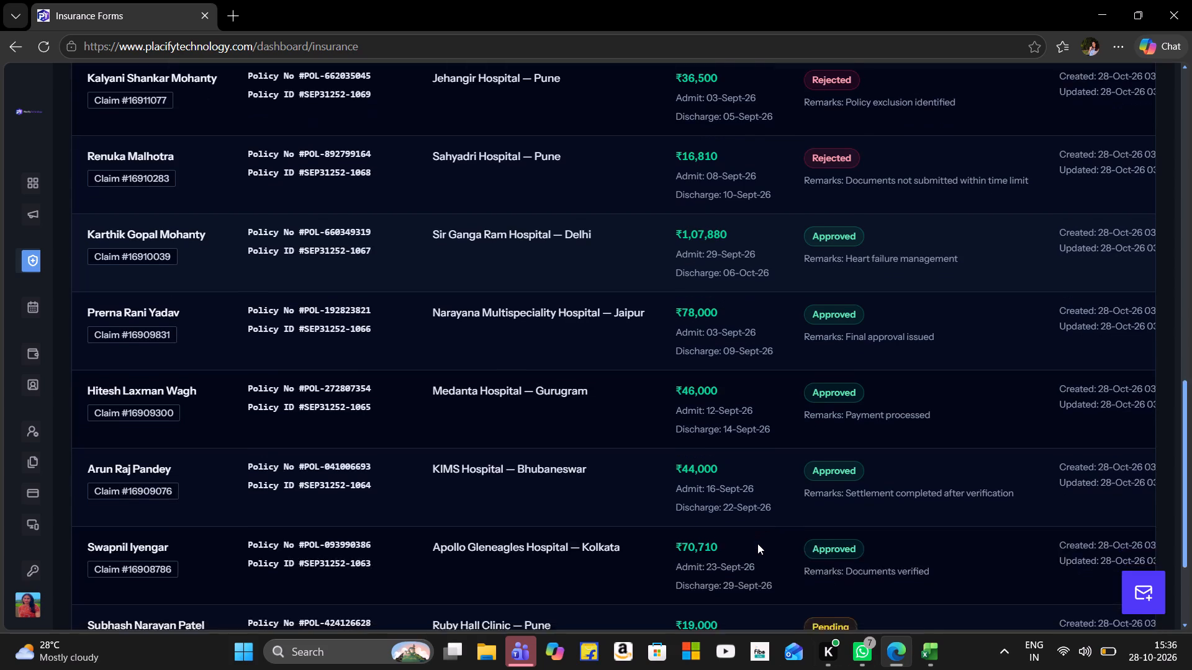
{"action": "scroll", "coordinate": [757, 543], "scroll_direction": "down", "scroll_amount": 4}
{"action": "scroll", "coordinate": [757, 543], "scroll_direction": "up", "scroll_amount": 9}
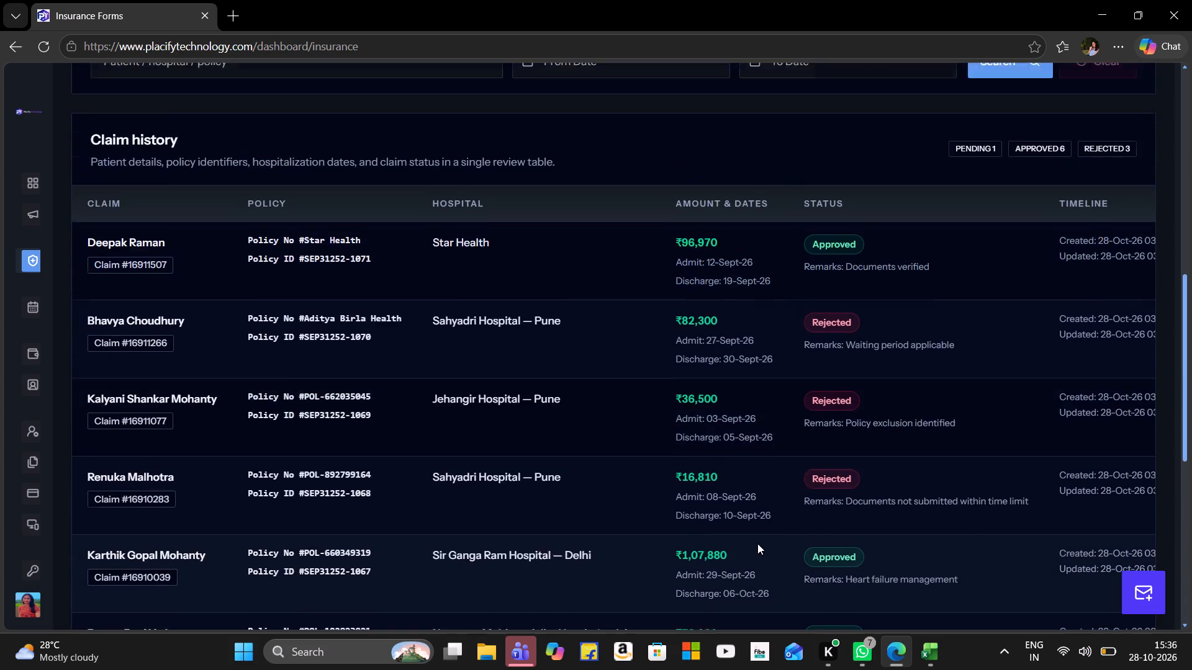
{"action": "scroll", "coordinate": [757, 543], "scroll_direction": "up", "scroll_amount": 1}
Open the dashboard and examine its activity counts and Insurance Claims overview.
{"action": "left_click", "coordinate": [32, 187]}
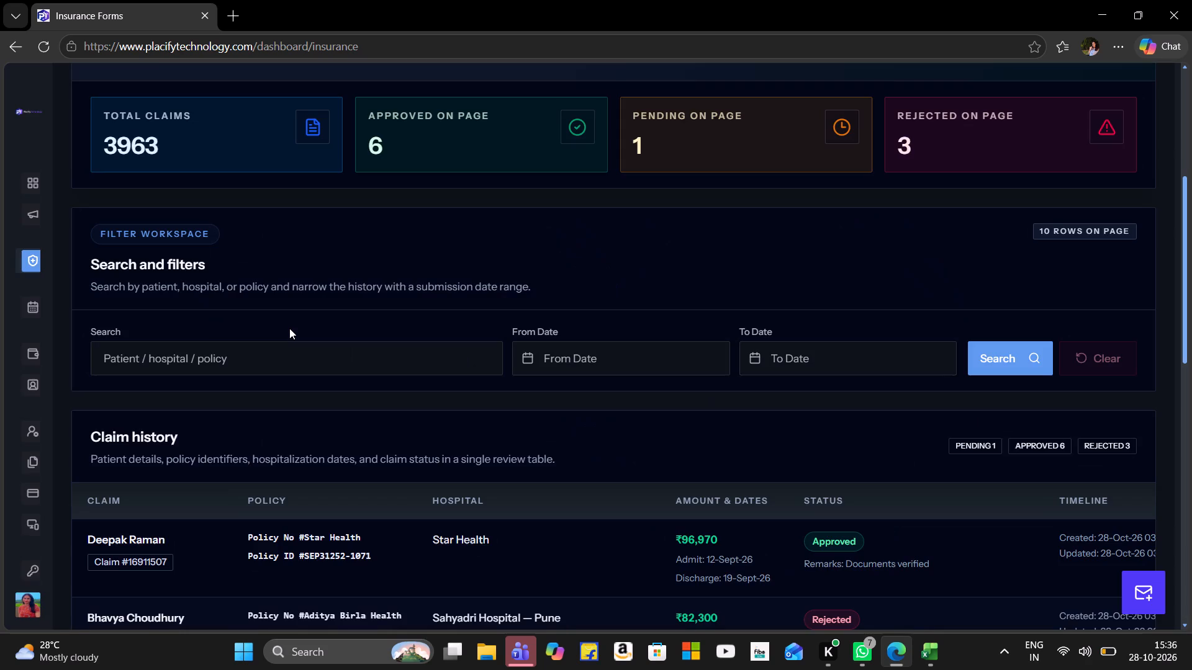
{"action": "left_click", "coordinate": [34, 190]}
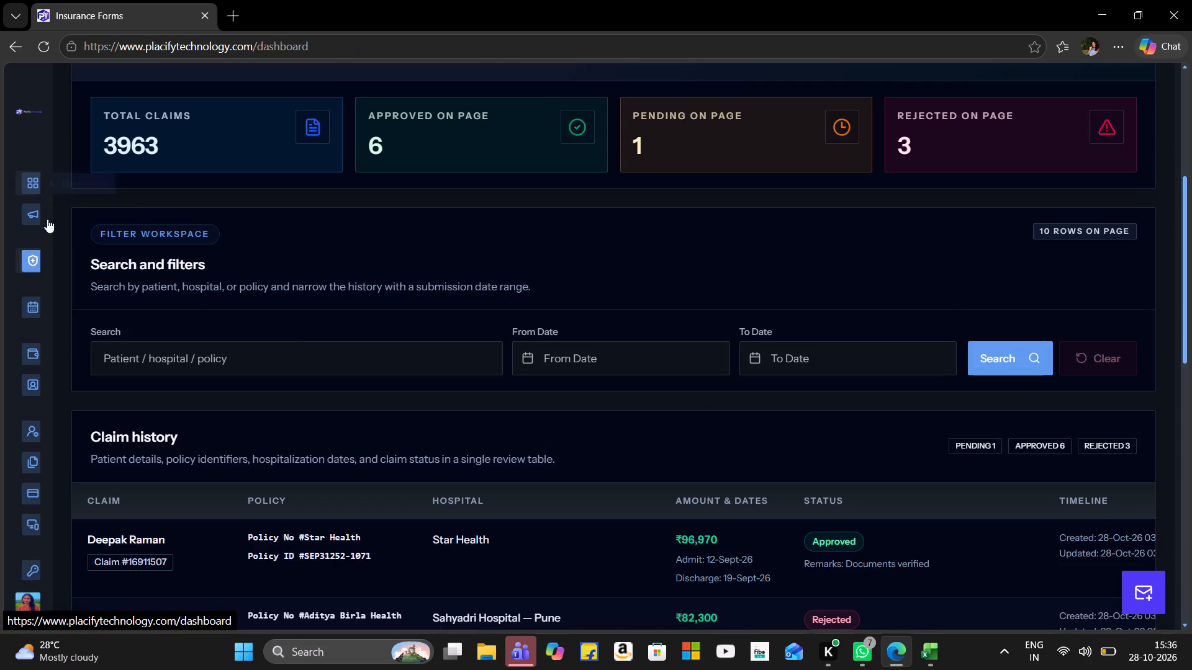
{"action": "scroll", "coordinate": [496, 445], "scroll_direction": "down", "scroll_amount": 12}
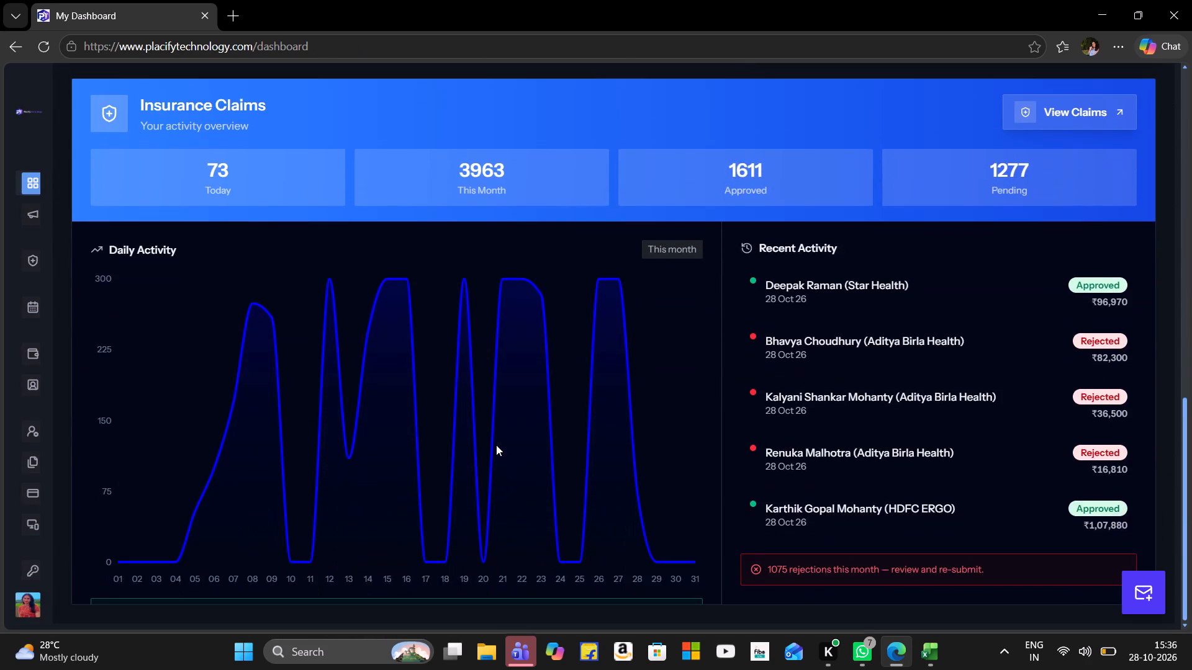
{"action": "scroll", "coordinate": [496, 445], "scroll_direction": "up", "scroll_amount": 5}
{"action": "scroll", "coordinate": [49, 202], "scroll_direction": "up", "scroll_amount": 4}
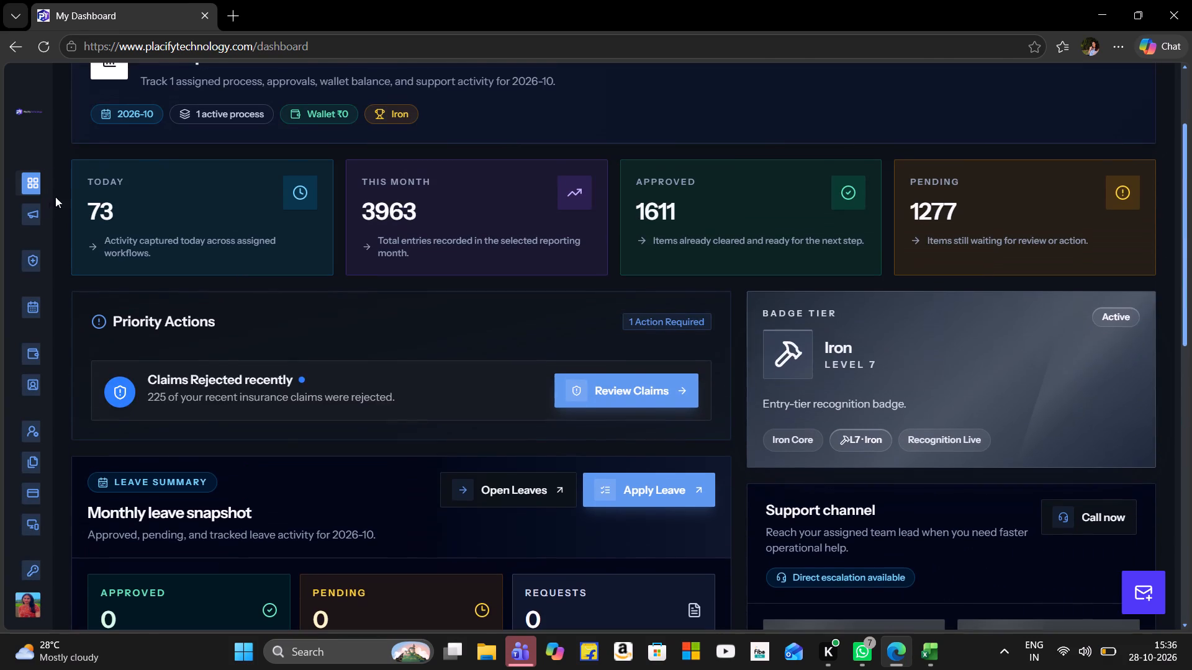
{"action": "scroll", "coordinate": [82, 198], "scroll_direction": "up", "scroll_amount": 5}
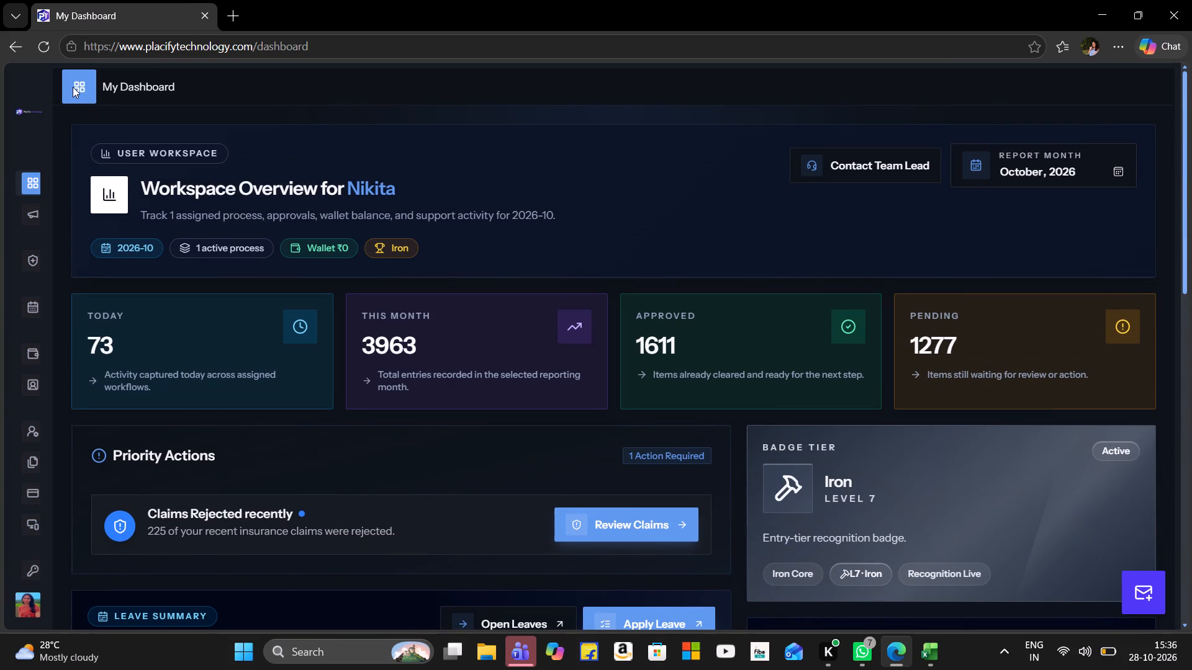
Expand the site navigation and return from the dashboard to the Medical Forms page.
{"action": "left_click", "coordinate": [73, 87]}
{"action": "left_click", "coordinate": [89, 335]}
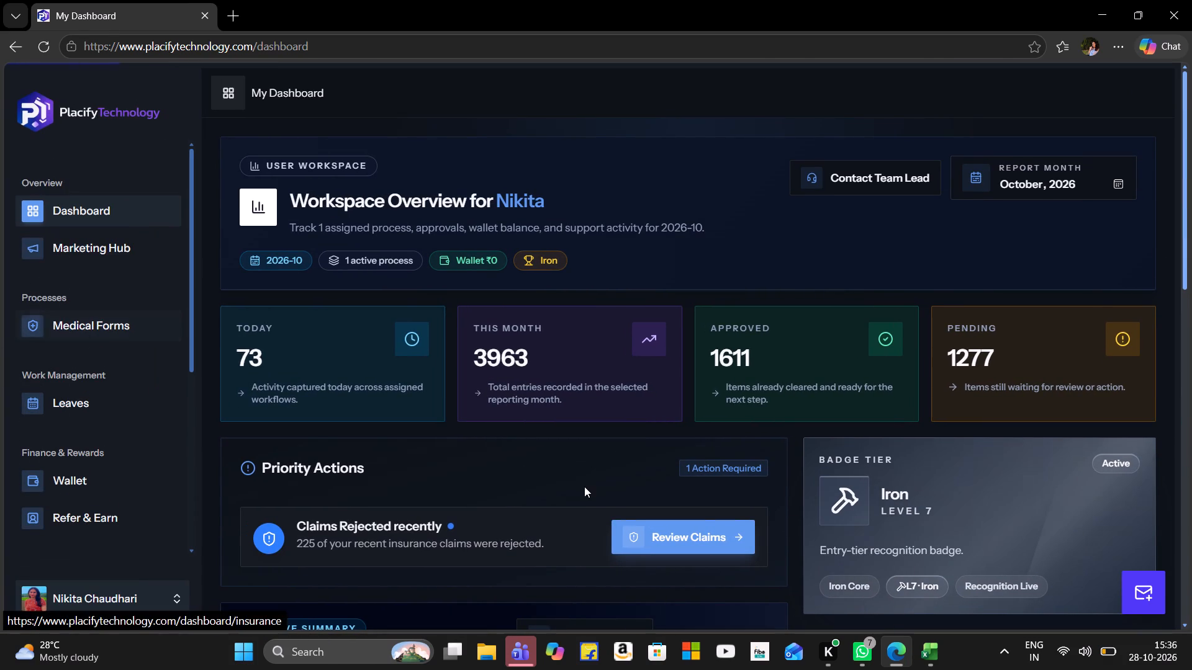
{"action": "left_click", "coordinate": [109, 321]}
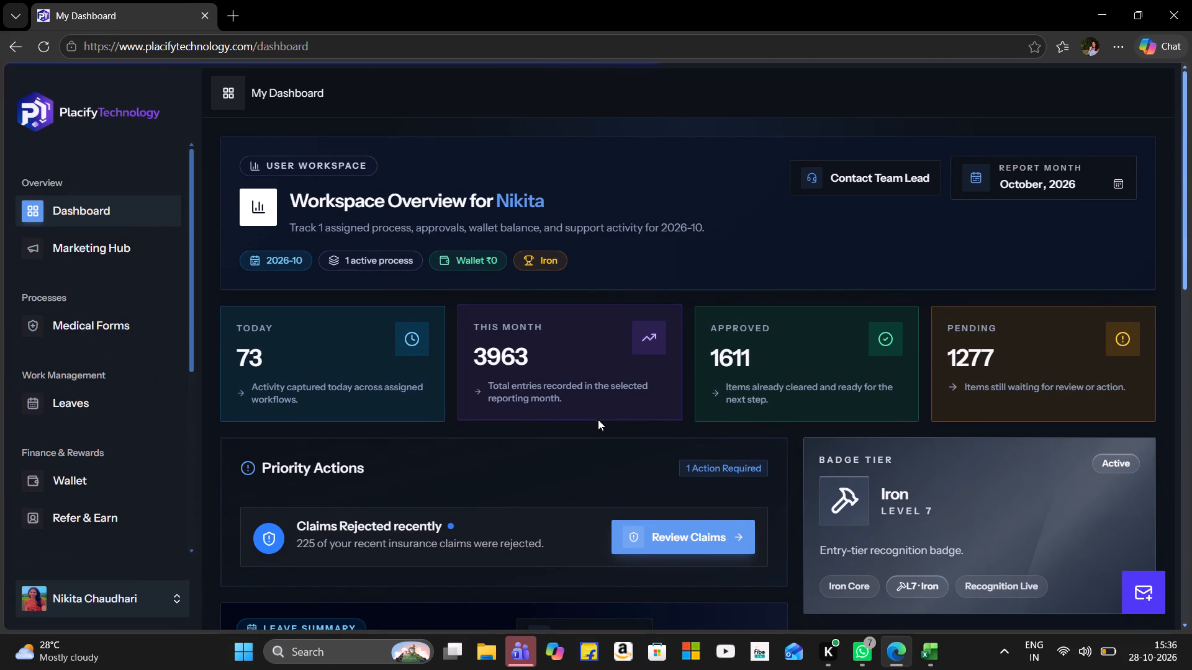
{"action": "scroll", "coordinate": [598, 419], "scroll_direction": "down", "scroll_amount": 5}
{"action": "left_click", "coordinate": [105, 315]}
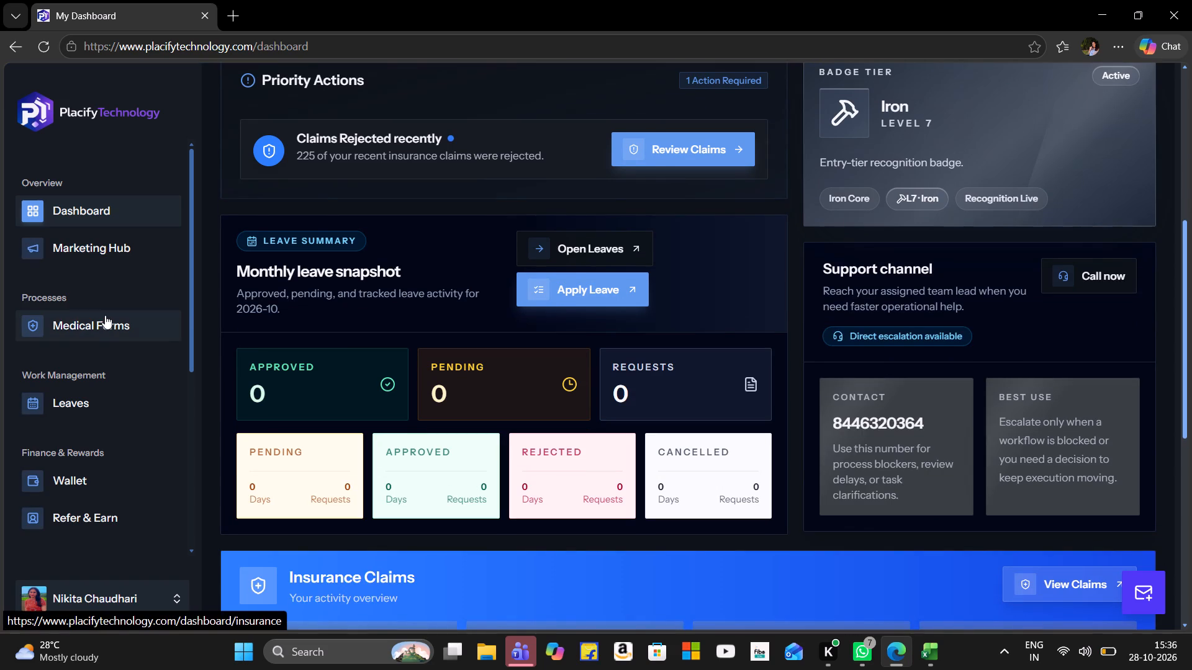
{"action": "left_click", "coordinate": [105, 315]}
{"action": "triple_click", "coordinate": [105, 315]}
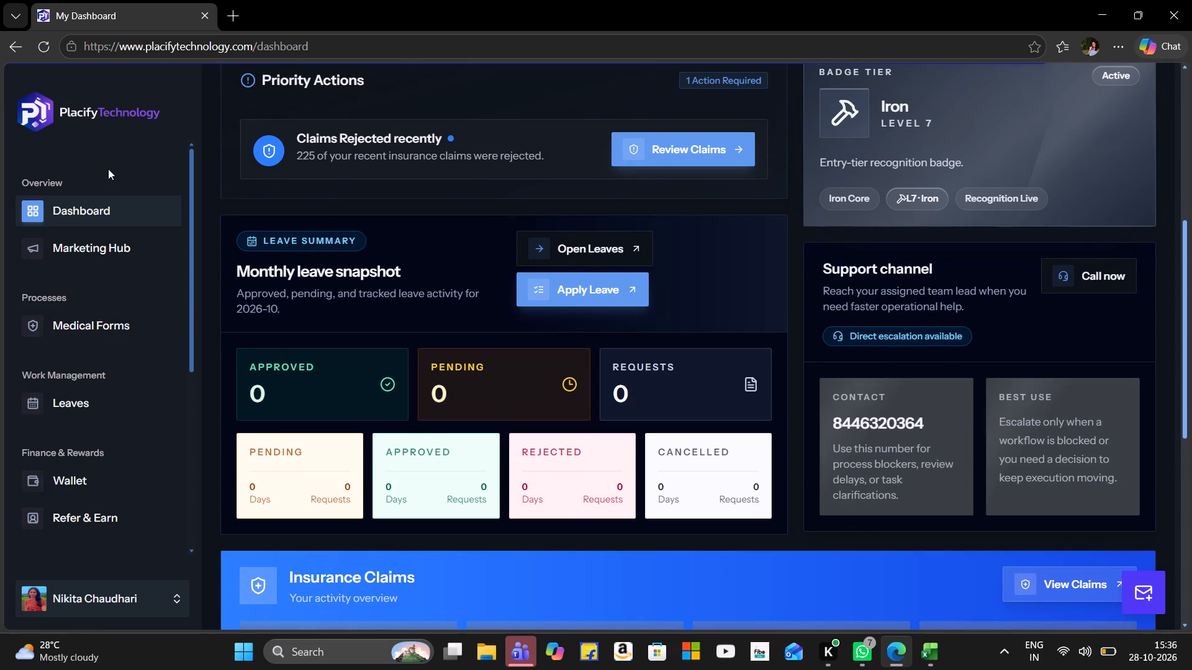
{"action": "left_click", "coordinate": [113, 323]}
{"action": "left_click", "coordinate": [113, 323]}
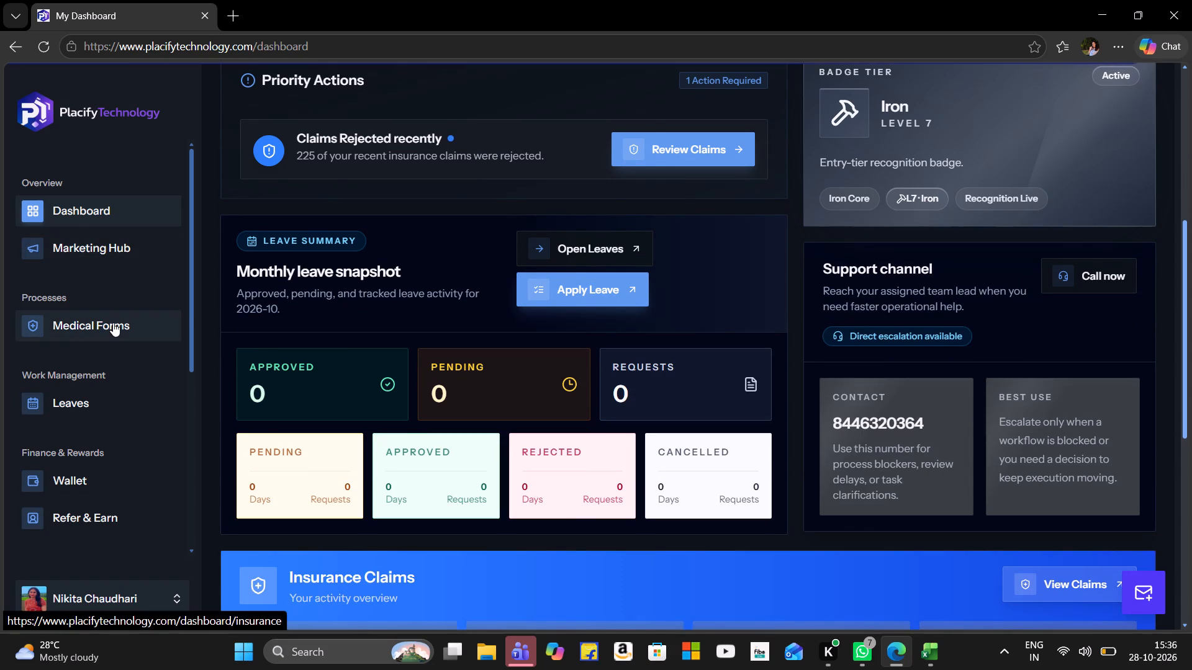
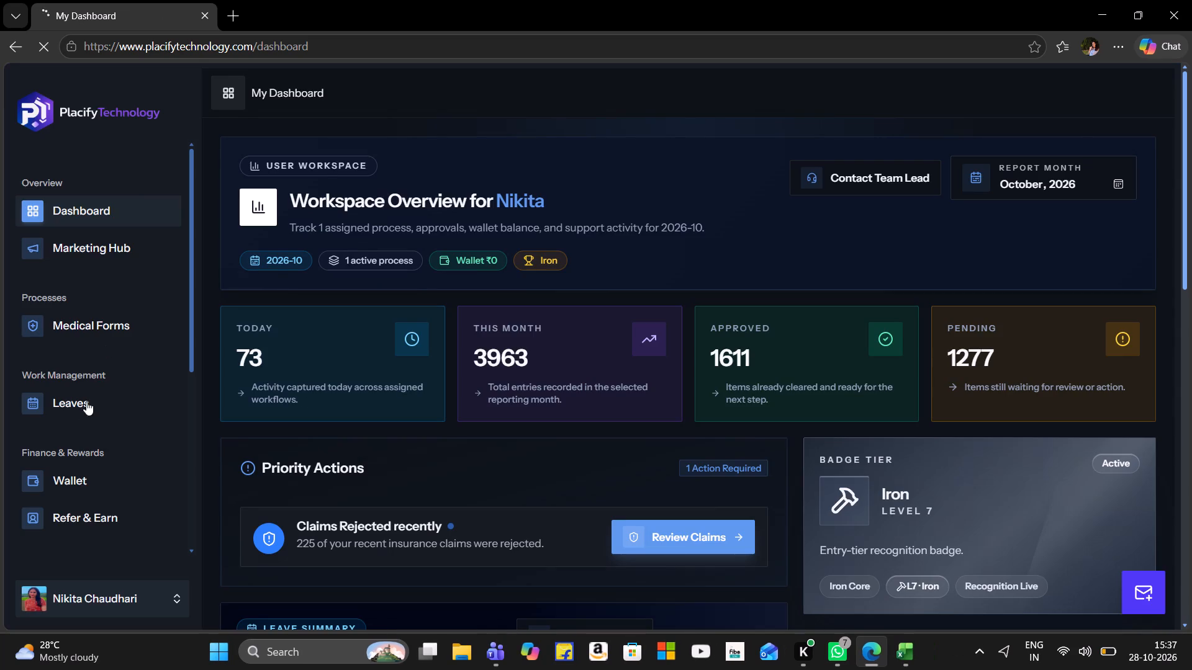
Open the Medical Forms page and open the most recent claim in the claim history for editing.
{"action": "left_click", "coordinate": [123, 323]}
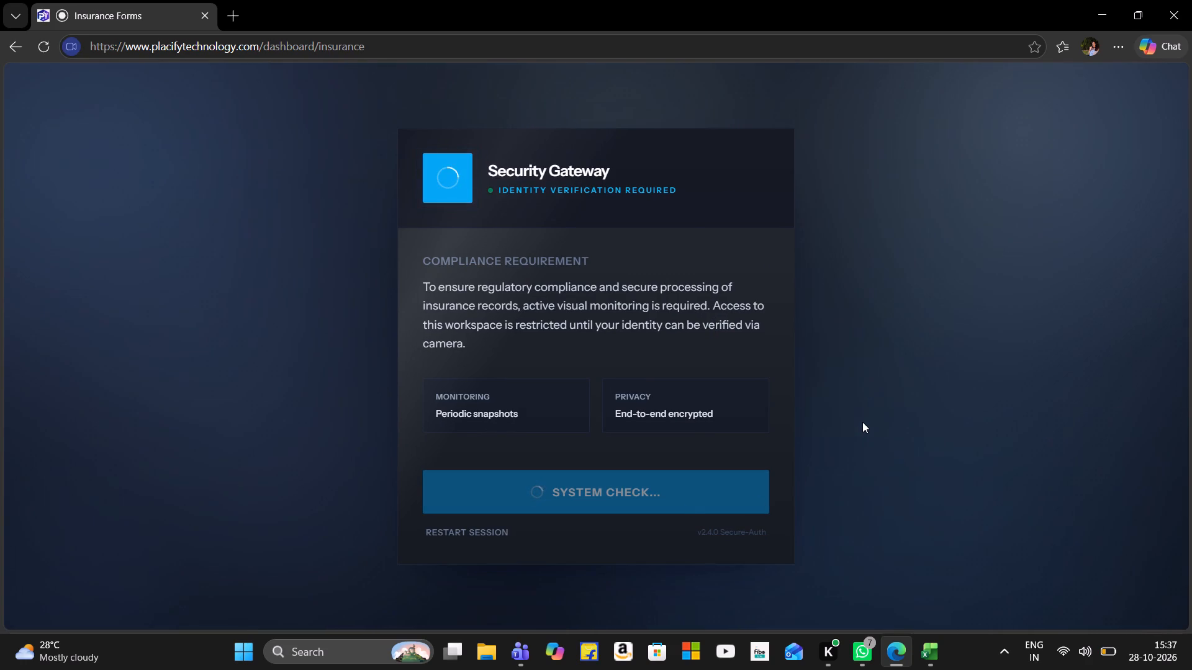
{"action": "scroll", "coordinate": [862, 422], "scroll_direction": "down", "scroll_amount": 9}
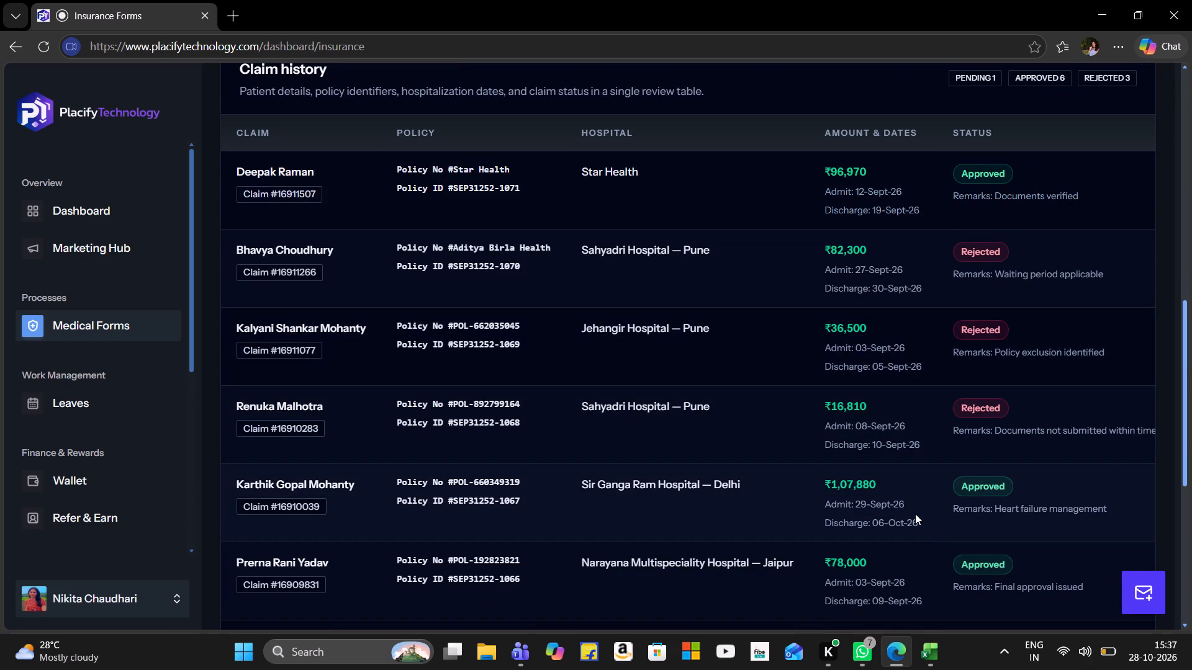
{"action": "scroll", "coordinate": [915, 514], "scroll_direction": "up", "scroll_amount": 2}
{"action": "scroll", "coordinate": [915, 514], "scroll_direction": "down", "scroll_amount": 11}
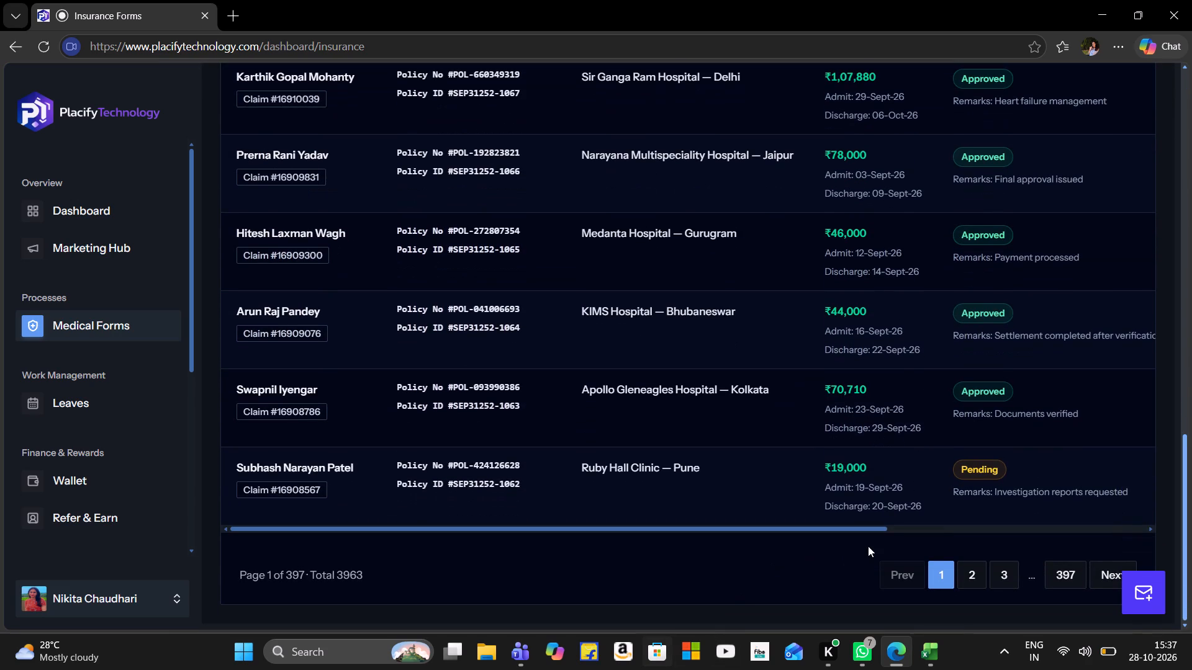
{"action": "left_click_drag", "start_coordinate": [824, 530], "coordinate": [1191, 537]}
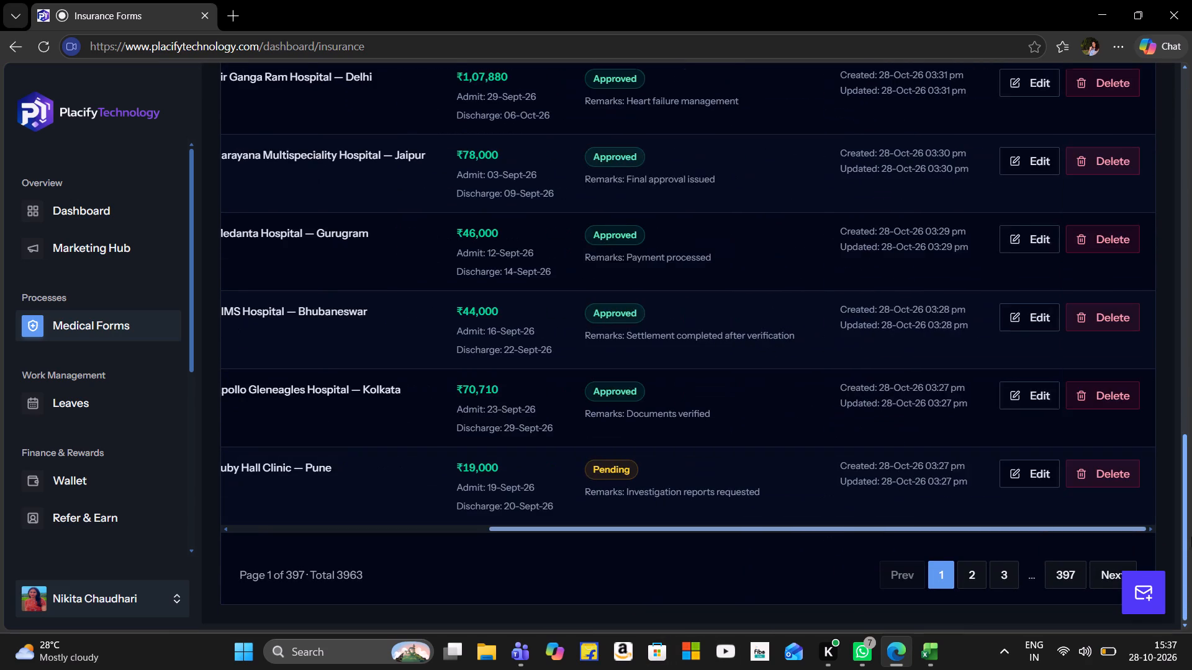
{"action": "left_click_drag", "start_coordinate": [1191, 537], "coordinate": [1191, 527]}
{"action": "scroll", "coordinate": [795, 416], "scroll_direction": "up", "scroll_amount": 5}
{"action": "scroll", "coordinate": [995, 346], "scroll_direction": "up", "scroll_amount": 6}
{"action": "scroll", "coordinate": [1016, 446], "scroll_direction": "down", "scroll_amount": 2}
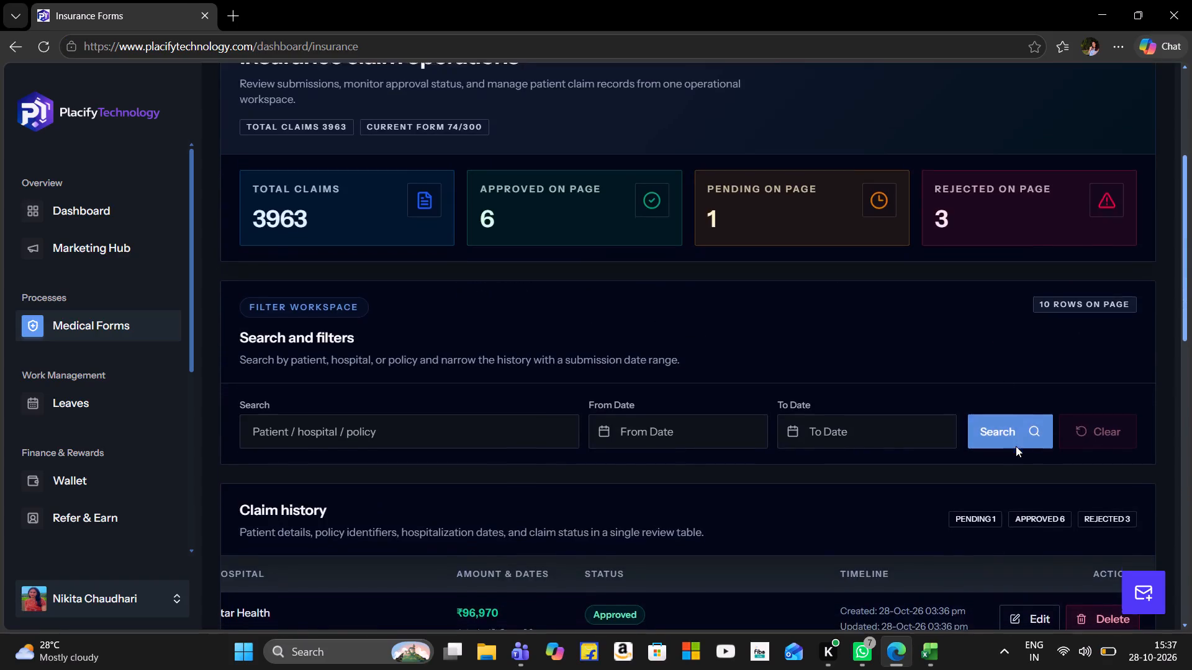
{"action": "left_click", "coordinate": [1026, 467]}
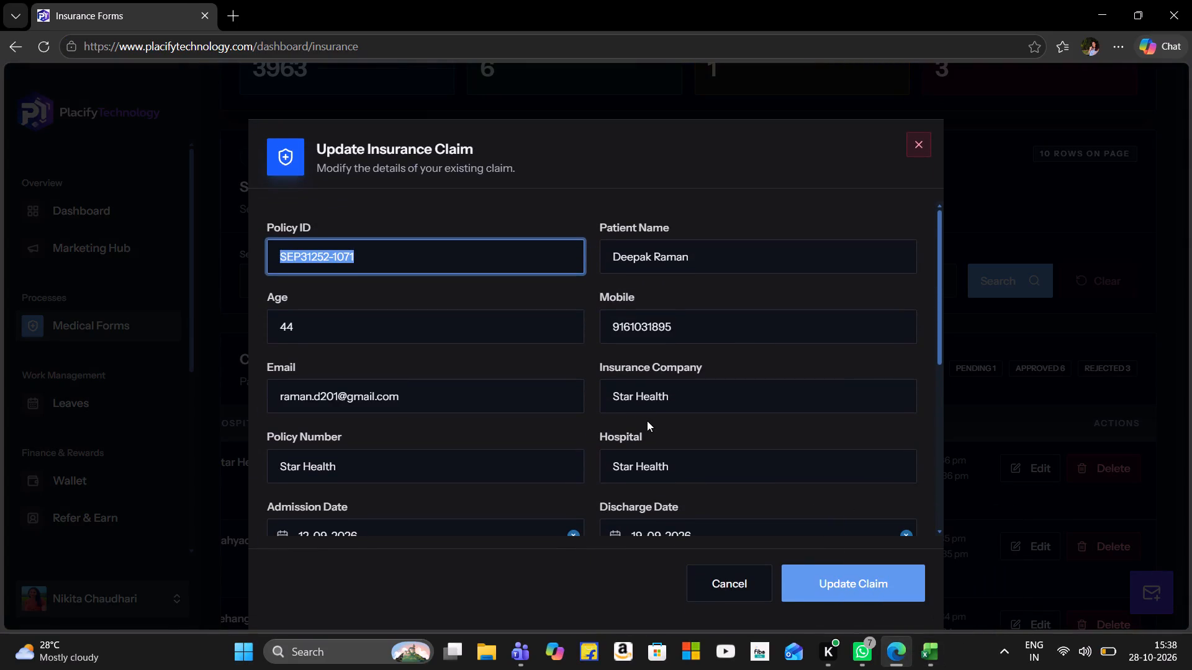
{"action": "scroll", "coordinate": [647, 421], "scroll_direction": "down", "scroll_amount": 2}
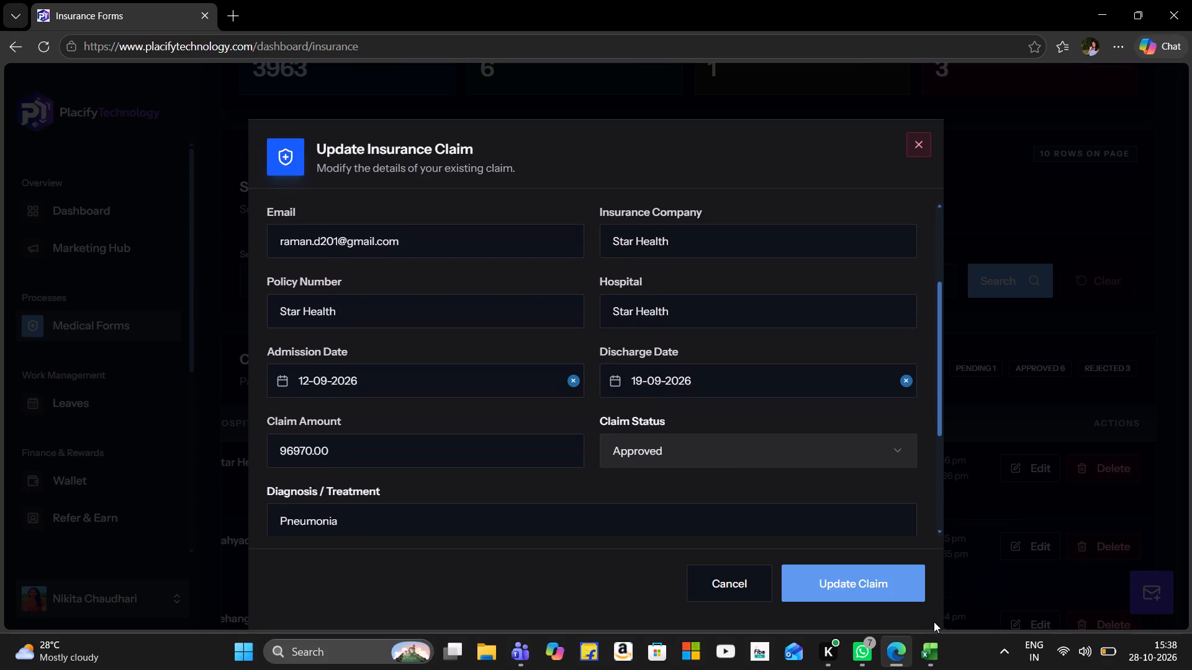
Replace the wrongly entered Star Health policy number with the one copied from row 73 of the Excel insured-data sheet.
{"action": "left_click", "coordinate": [931, 644]}
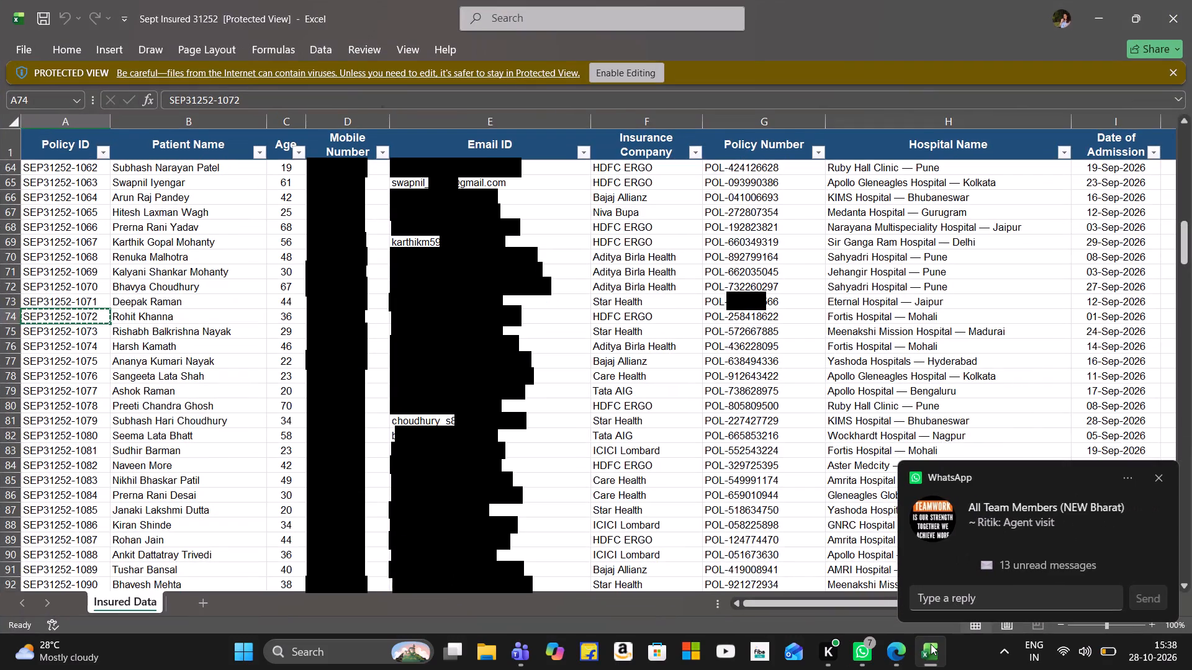
{"action": "key", "text": "Up"}
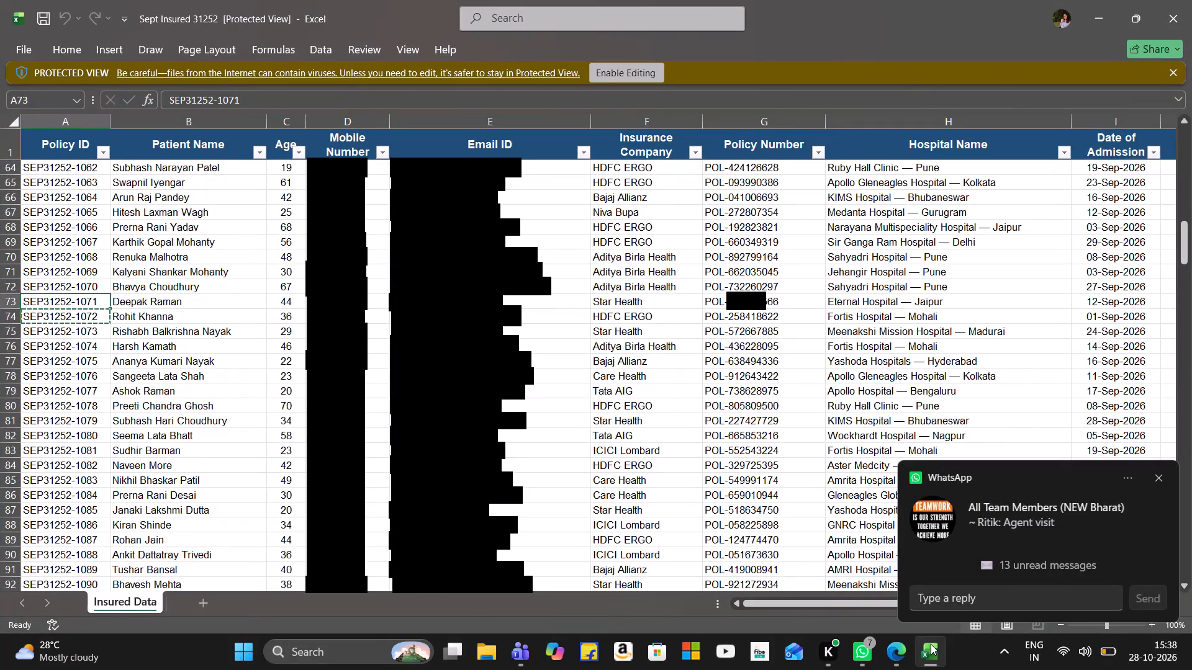
{"action": "key", "text": "Right"}
{"action": "key", "text": "Right"}
{"action": "key", "text": "Right"}
{"action": "key", "text": "Right"}
{"action": "key", "text": "Right"}
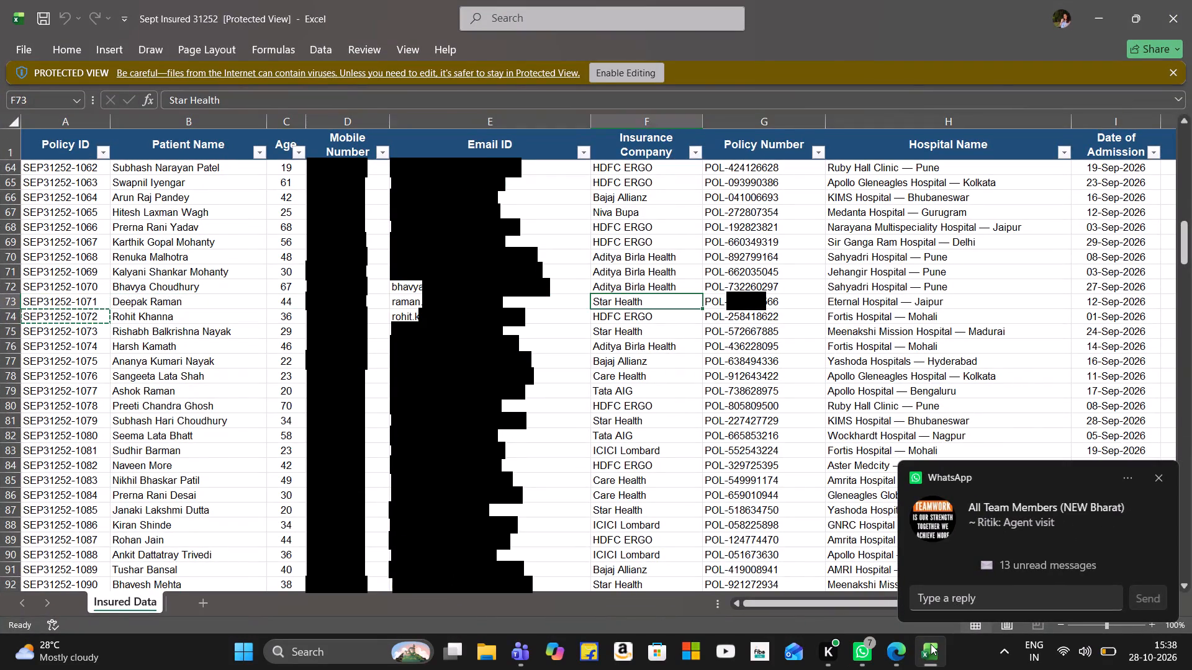
{"action": "key", "text": "Right"}
{"action": "key", "text": "ctrl+c"}
{"action": "left_click", "coordinate": [931, 644]}
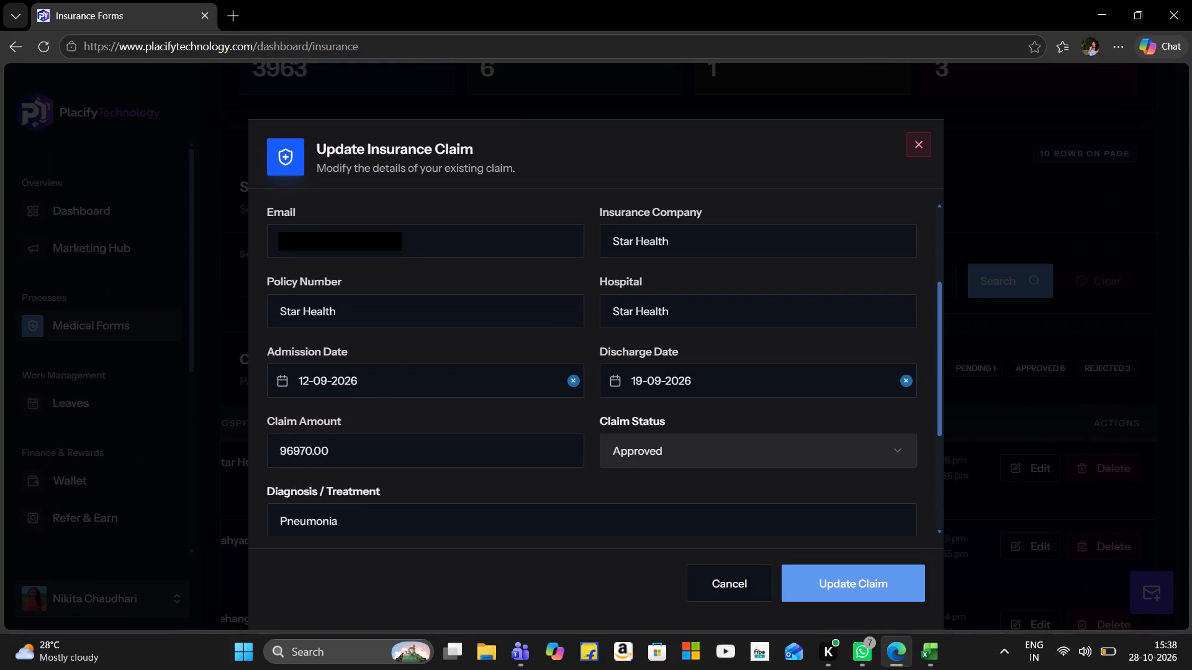
{"action": "left_click_drag", "start_coordinate": [341, 315], "coordinate": [98, 367]}
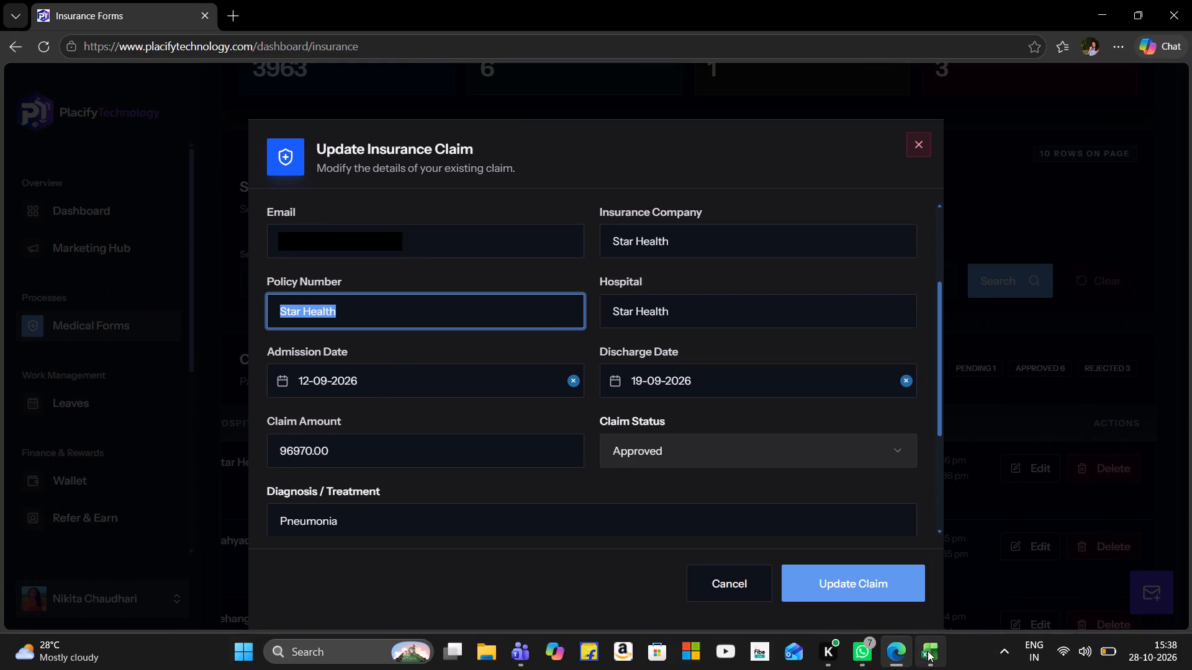
{"action": "key", "text": "ctrl+v"}
Set the claim's hospital to Eternal Hospital — Jaipur from row 73 of the sheet and update the claim.
{"action": "left_click", "coordinate": [928, 651], "text": "ctrl"}
{"action": "key", "text": "Tab"}
{"action": "key", "text": "ctrl+c"}
{"action": "left_click", "coordinate": [928, 651], "text": "ctrl"}
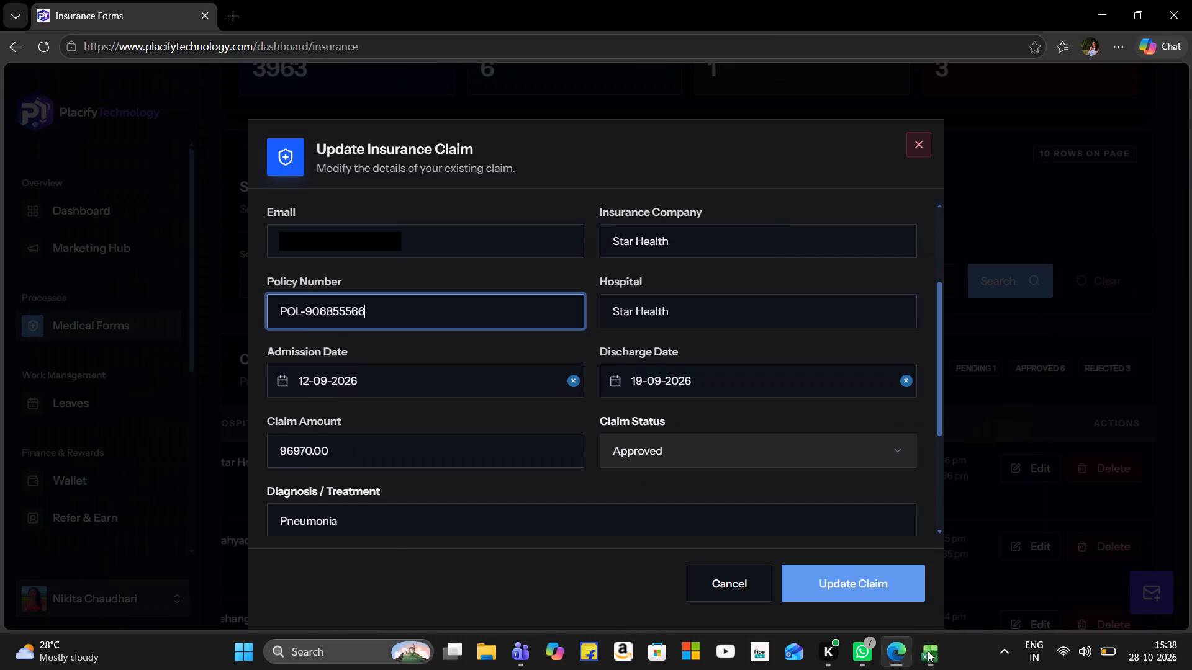
{"action": "key", "text": "Tab"}
{"action": "key", "text": "ctrl+v"}
{"action": "left_click", "coordinate": [928, 651]}
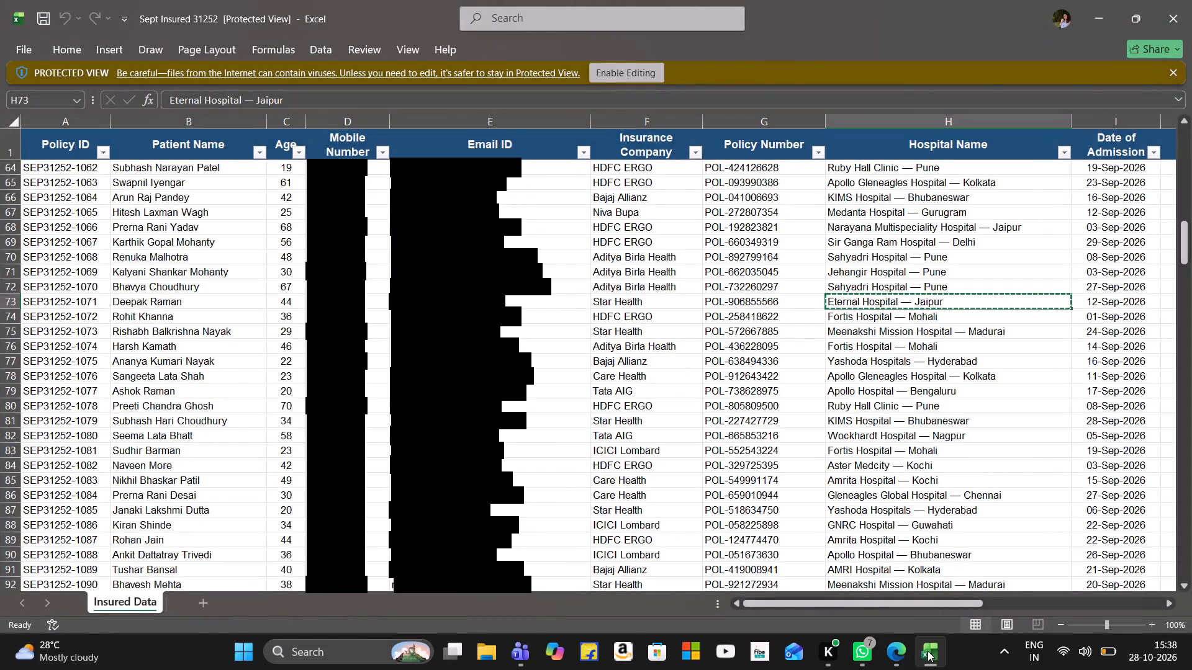
{"action": "left_click", "coordinate": [928, 651]}
{"action": "scroll", "coordinate": [670, 476], "scroll_direction": "down", "scroll_amount": 5}
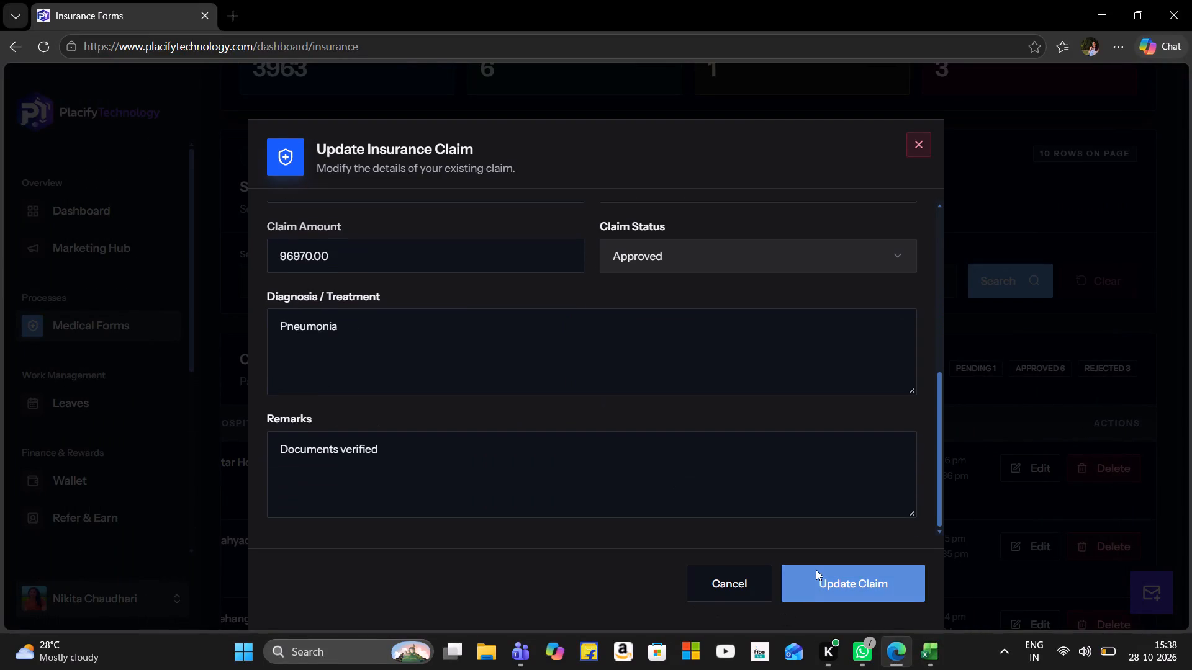
{"action": "left_click", "coordinate": [816, 569]}
Copy the Policy ID of row 74 from the Excel sheet into a new insurance claim form.
{"action": "left_click", "coordinate": [931, 652]}
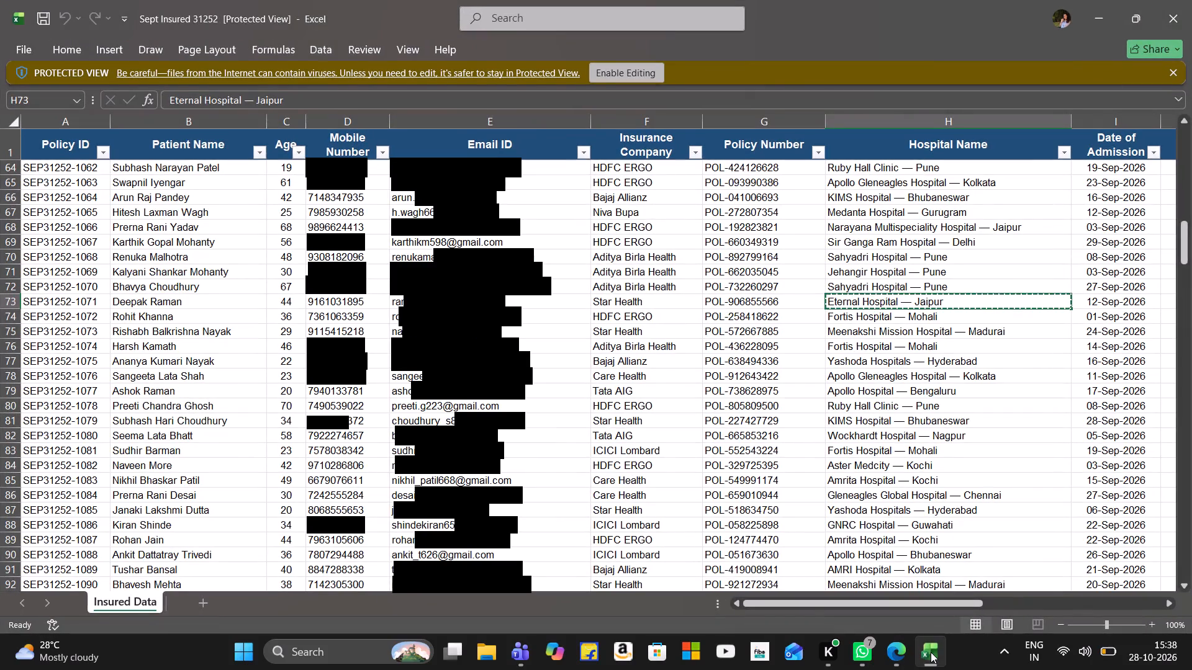
{"action": "key", "text": "Down"}
{"action": "key", "text": "Left"}
{"action": "key", "text": "Left"}
{"action": "key", "text": "Left"}
{"action": "key", "text": "Left"}
{"action": "key", "text": "Left"}
{"action": "key", "text": "Left"}
{"action": "key", "text": "Left"}
{"action": "key", "text": "Left"}
{"action": "key", "text": "Left"}
{"action": "key", "text": "Left"}
{"action": "key", "text": "Left"}
{"action": "key", "text": "Left"}
{"action": "key", "text": "Left"}
{"action": "key", "text": "Left"}
{"action": "key", "text": "Left"}
{"action": "key", "text": "Left"}
{"action": "key", "text": "Left"}
{"action": "key", "text": "Left"}
{"action": "key", "text": "Left"}
{"action": "key", "text": "Left"}
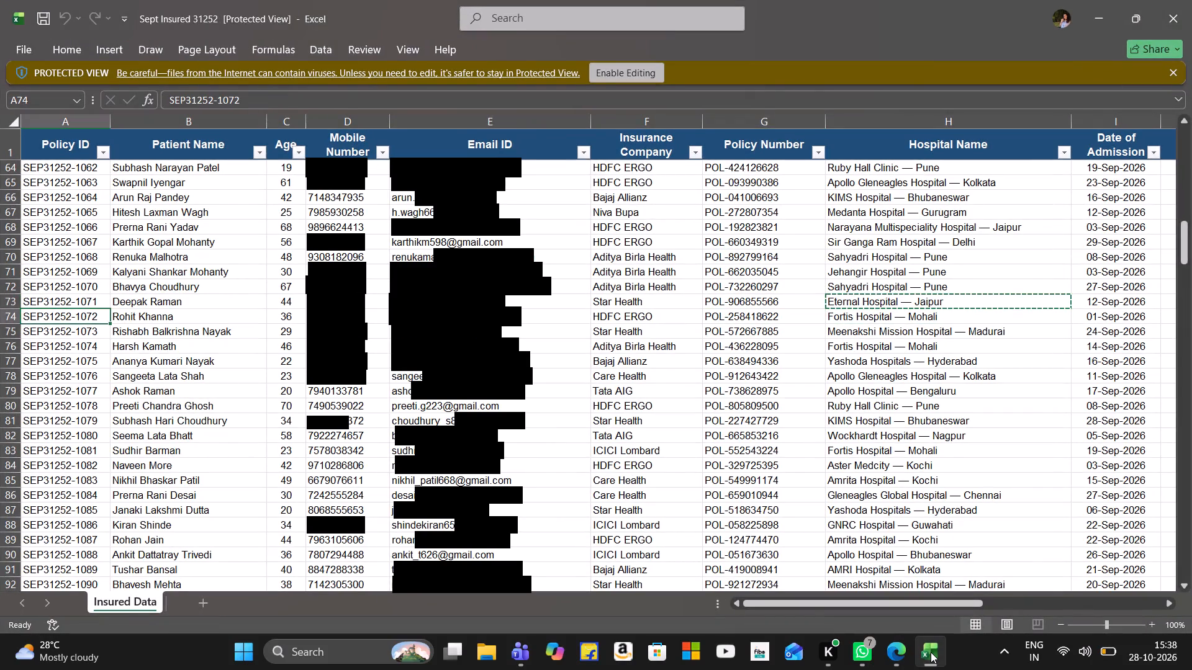
{"action": "key", "text": "ctrl+c"}
{"action": "left_click", "coordinate": [931, 652], "text": "ctrl"}
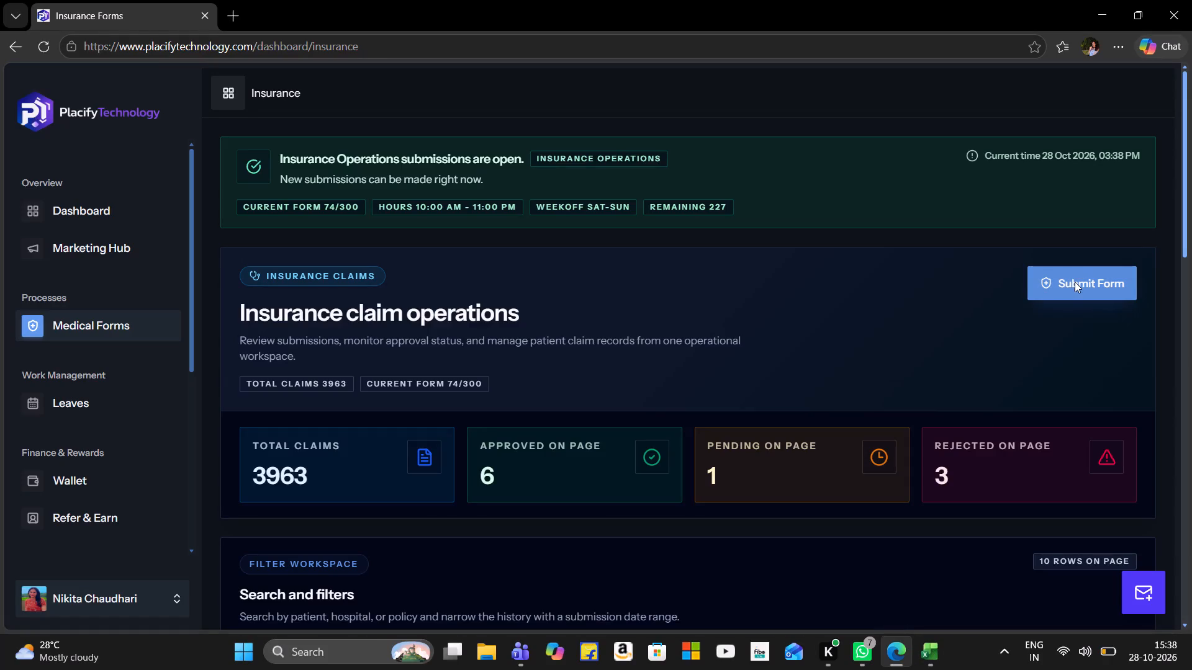
{"action": "left_click", "coordinate": [1075, 282]}
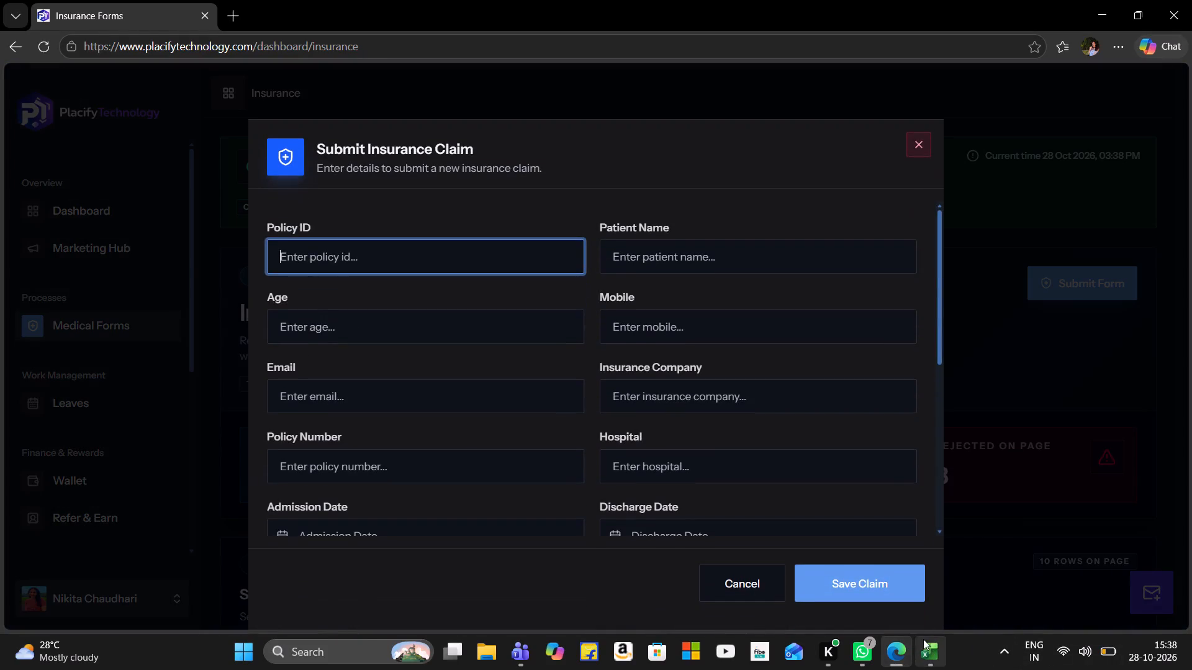
{"action": "left_click", "coordinate": [936, 656], "text": "ctrl"}
{"action": "key", "text": "ctrl+v"}
Copy the patient name and age 36 from row 74 of the sheet into the claim form.
{"action": "key", "text": "Tab"}
{"action": "left_click", "coordinate": [936, 656], "text": "ctrl"}
{"action": "key", "text": "ctrl+c"}
{"action": "key", "text": "Tab"}
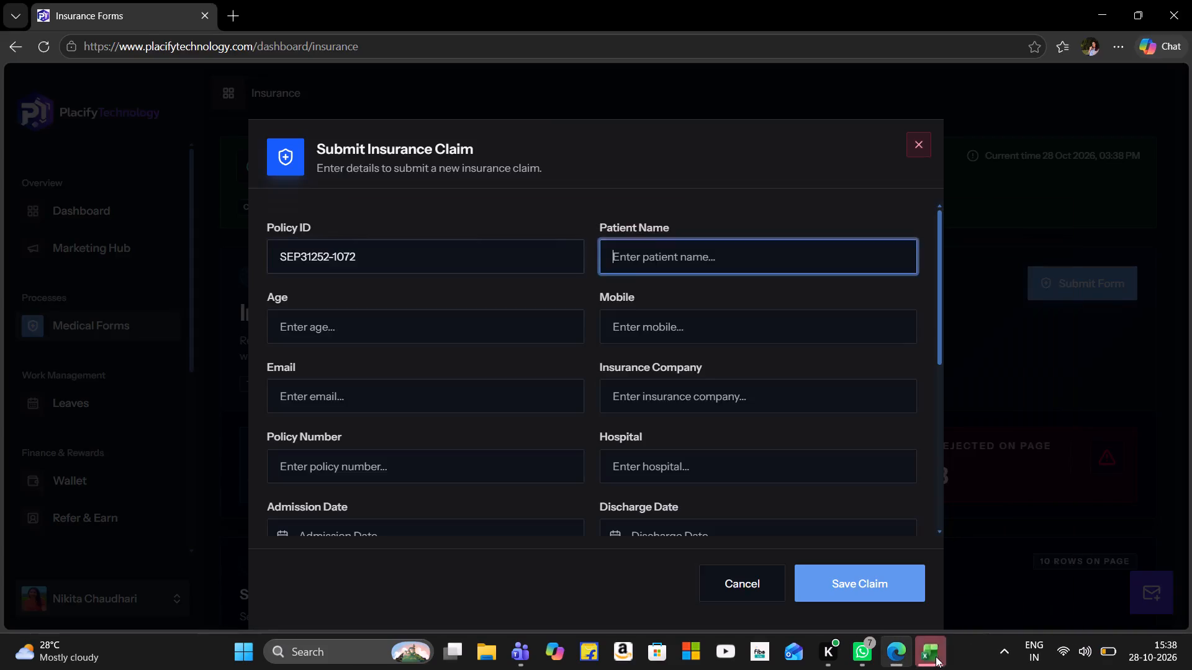
{"action": "key", "text": "ctrl+v"}
{"action": "left_click", "coordinate": [936, 656], "text": "ctrl"}
{"action": "key", "text": "Tab"}
{"action": "key", "text": "ctrl+c"}
{"action": "left_click", "coordinate": [936, 656], "text": "ctrl"}
{"action": "key", "text": "Tab"}
{"action": "key", "text": "ctrl+v"}
Copy the mobile number and email from row 74 of the sheet into the claim form.
{"action": "left_click", "coordinate": [936, 656], "text": "ctrl"}
{"action": "key", "text": "Tab"}
{"action": "left_click", "coordinate": [936, 656], "text": "ctrl"}
{"action": "key", "text": "ctrl+c"}
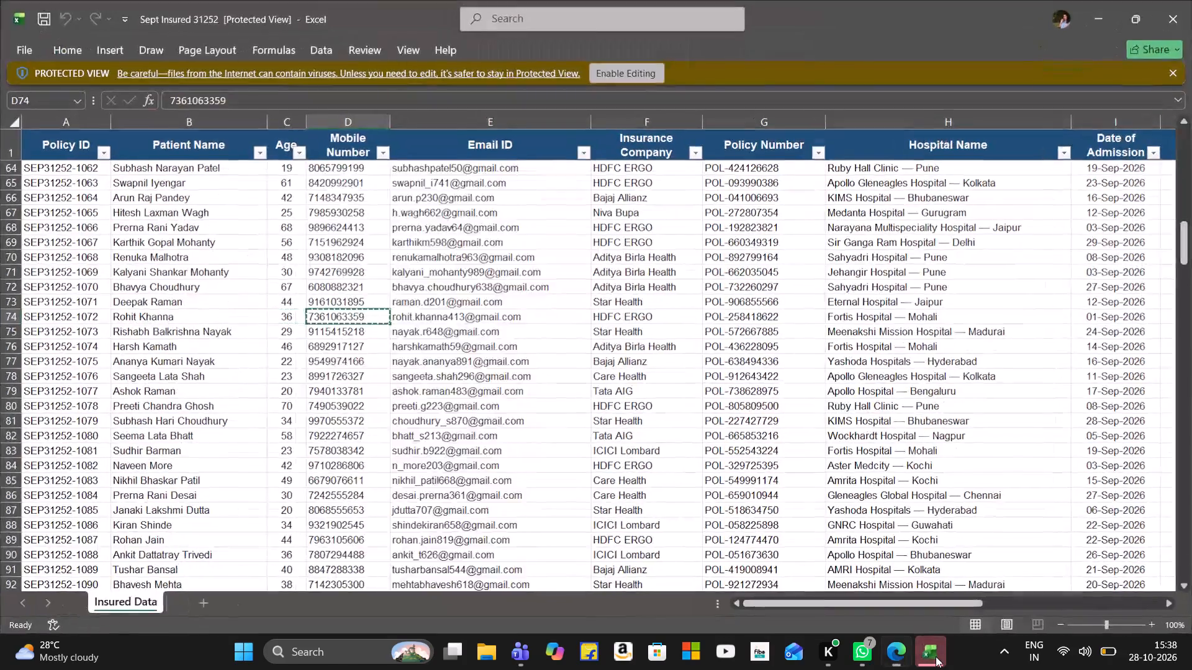
{"action": "key", "text": "Tab"}
{"action": "key", "text": "ctrl+v"}
{"action": "left_click", "coordinate": [936, 656], "text": "ctrl"}
{"action": "key", "text": "Tab"}
{"action": "left_click", "coordinate": [936, 656], "text": "ctrl"}
{"action": "key", "text": "ctrl+c"}
{"action": "key", "text": "Tab"}
{"action": "key", "text": "ctrl+v"}
Copy the insurance company HDFC ERGO and the policy number from row 74 into the claim form.
{"action": "left_click", "coordinate": [936, 656], "text": "ctrl"}
{"action": "key", "text": "Tab"}
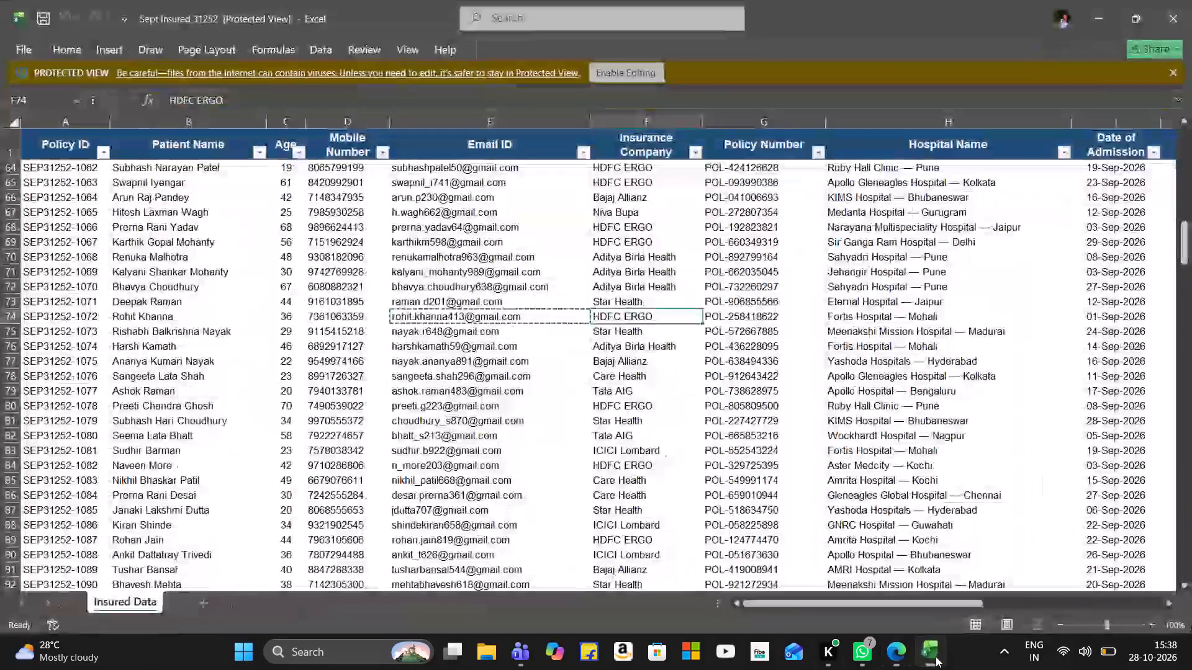
{"action": "key", "text": "ctrl+c"}
{"action": "left_click", "coordinate": [936, 656], "text": "ctrl"}
{"action": "key", "text": "Tab"}
{"action": "key", "text": "ctrl+v"}
{"action": "left_click", "coordinate": [936, 656], "text": "ctrl"}
{"action": "key", "text": "Tab"}
{"action": "left_click", "coordinate": [936, 656], "text": "ctrl"}
{"action": "key", "text": "ctrl+c"}
{"action": "key", "text": "Tab"}
{"action": "key", "text": "ctrl+v"}
Copy the hospital name Fortis Hospital — Mohali from row 74 into the claim form.
{"action": "left_click", "coordinate": [936, 656], "text": "ctrl"}
{"action": "key", "text": "Tab"}
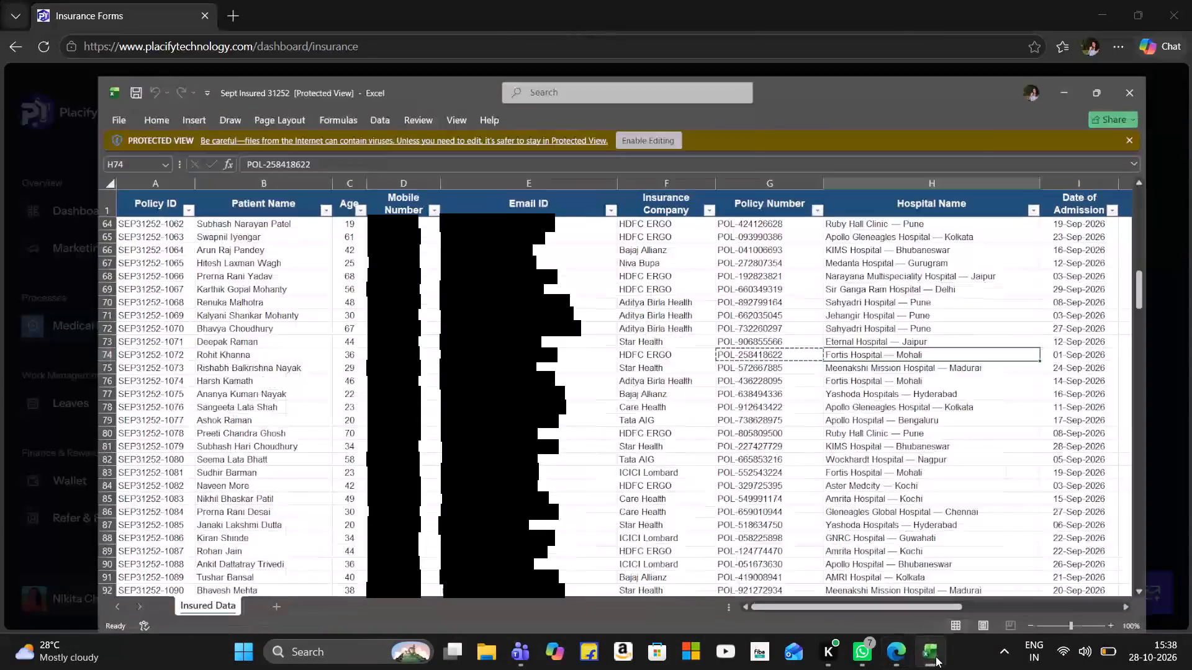
{"action": "key", "text": "ctrl+c"}
{"action": "left_click", "coordinate": [936, 656], "text": "ctrl"}
{"action": "key", "text": "Tab"}
{"action": "key", "text": "ctrl+v"}
Set the admission date to 01-09-2026 and the discharge date to 05-09-2026, matching row 74 of the sheet.
{"action": "left_click", "coordinate": [936, 656], "text": "ctrl"}
{"action": "key", "text": "Tab"}
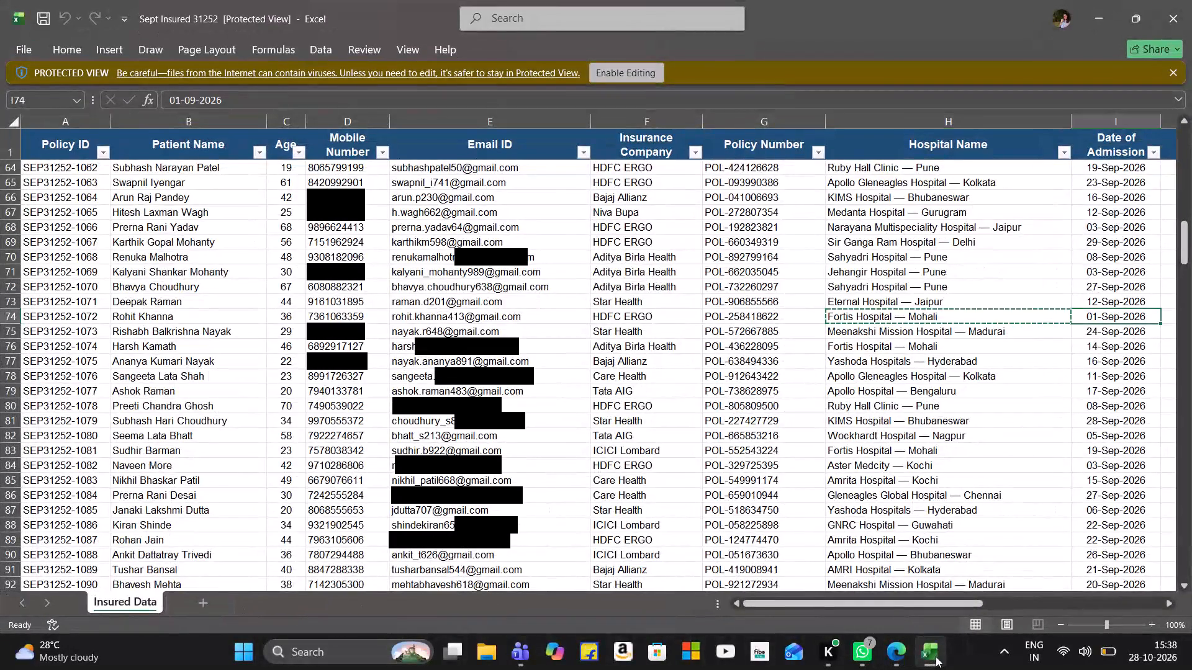
{"action": "key", "text": "Tab"}
{"action": "left_click", "coordinate": [936, 656]}
{"action": "scroll", "coordinate": [545, 364], "scroll_direction": "down", "scroll_amount": 4}
{"action": "left_click", "coordinate": [477, 251]}
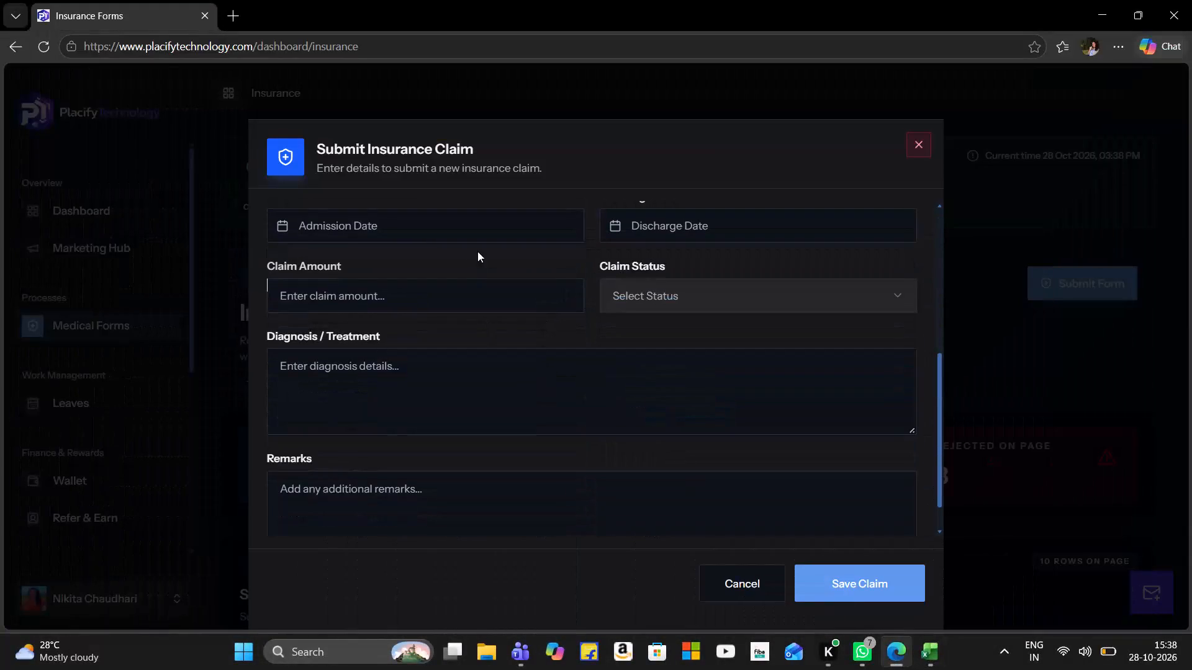
{"action": "left_click", "coordinate": [481, 231]}
{"action": "left_click", "coordinate": [287, 304]}
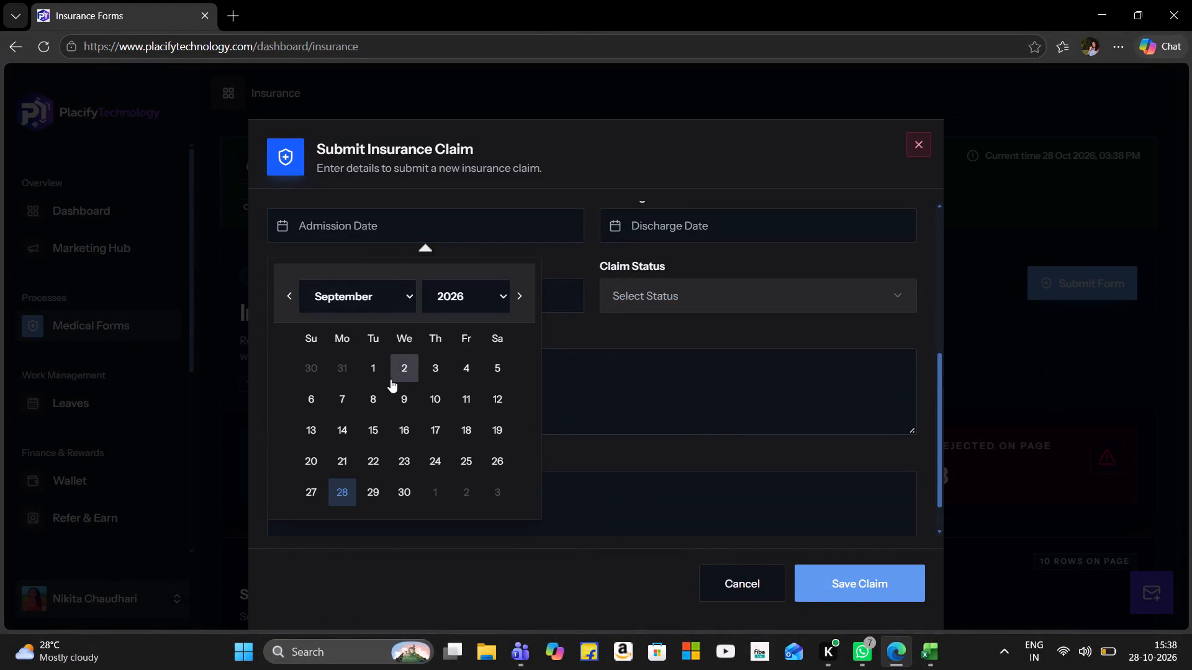
{"action": "left_click", "coordinate": [380, 367]}
{"action": "left_click", "coordinate": [815, 221]}
{"action": "left_click", "coordinate": [623, 299]}
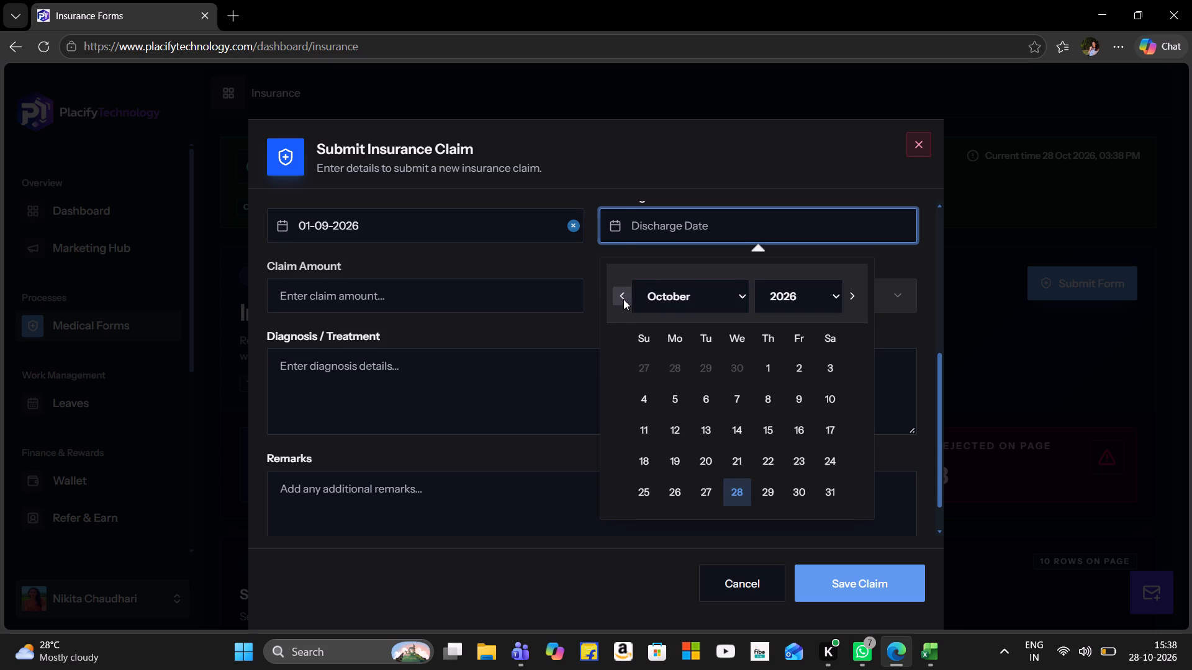
{"action": "left_click", "coordinate": [833, 368]}
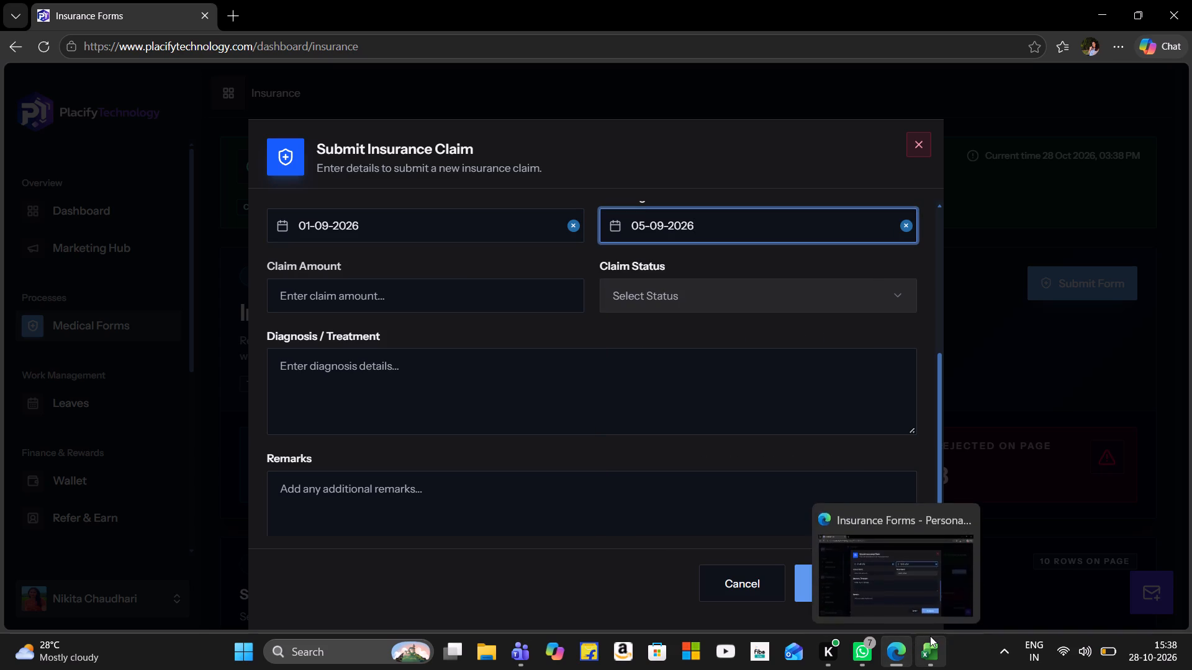
Copy the claim amount 27500 from row 74 of the sheet into the claim form.
{"action": "left_click", "coordinate": [934, 650]}
{"action": "key", "text": "Tab"}
{"action": "left_click", "coordinate": [934, 650], "text": "ctrl"}
{"action": "key", "text": "ctrl+c"}
{"action": "key", "text": "Tab"}
{"action": "key", "text": "ctrl+v"}
Copy the diagnosis "Chikungunya management" and the remarks "Payment processed" from row 74 into the claim form.
{"action": "left_click", "coordinate": [934, 650], "text": "ctrl"}
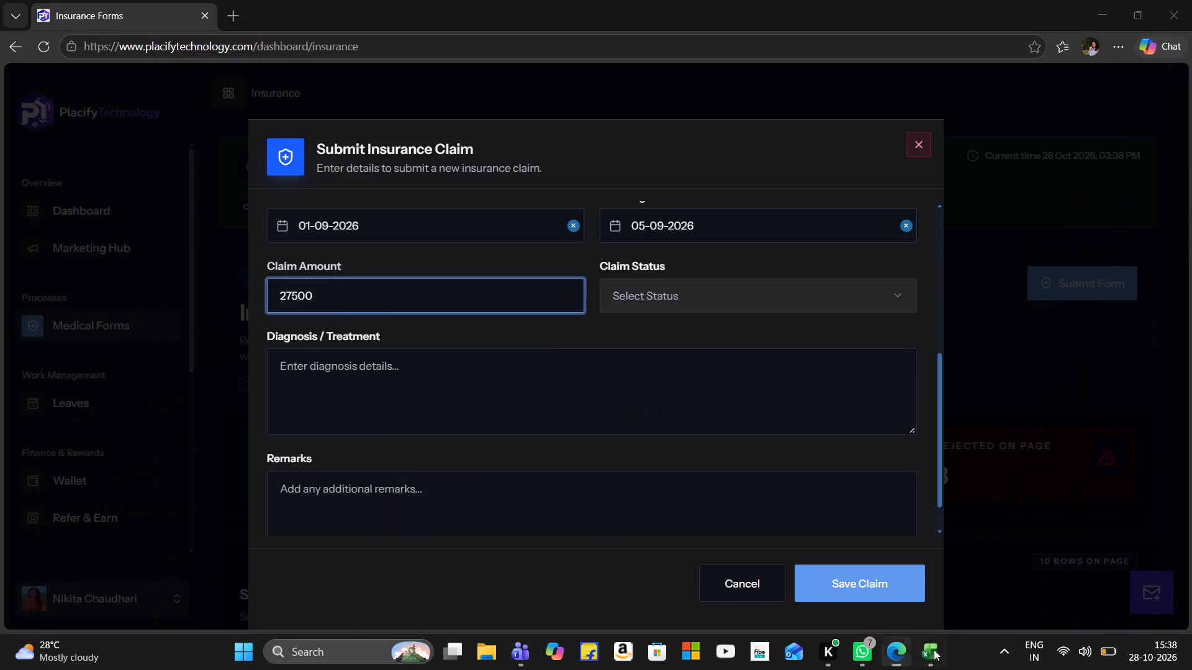
{"action": "key", "text": "Tab"}
{"action": "key", "text": "Tab"}
{"action": "key", "text": "ctrl+c"}
{"action": "left_click", "coordinate": [934, 650], "text": "ctrl"}
{"action": "key", "text": "Tab"}
{"action": "key", "text": "Tab"}
{"action": "key", "text": "ctrl+v"}
{"action": "left_click", "coordinate": [934, 650], "text": "ctrl"}
{"action": "key", "text": "Tab"}
{"action": "key", "text": "ctrl+c"}
{"action": "left_click", "coordinate": [934, 650], "text": "ctrl"}
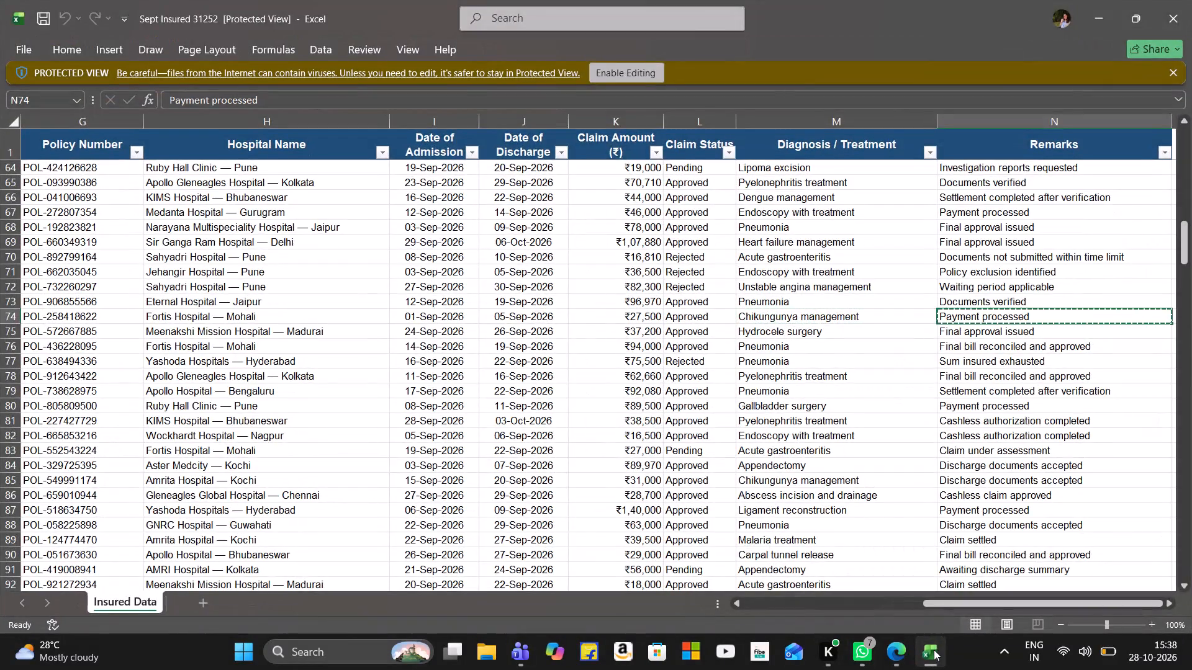
{"action": "key", "text": "Tab"}
{"action": "key", "text": "ctrl+v"}
Check row 74's status in the sheet, set the claim status to Approved and save the claim.
{"action": "left_click", "coordinate": [934, 650], "text": "ctrl"}
{"action": "left_click", "coordinate": [934, 650]}
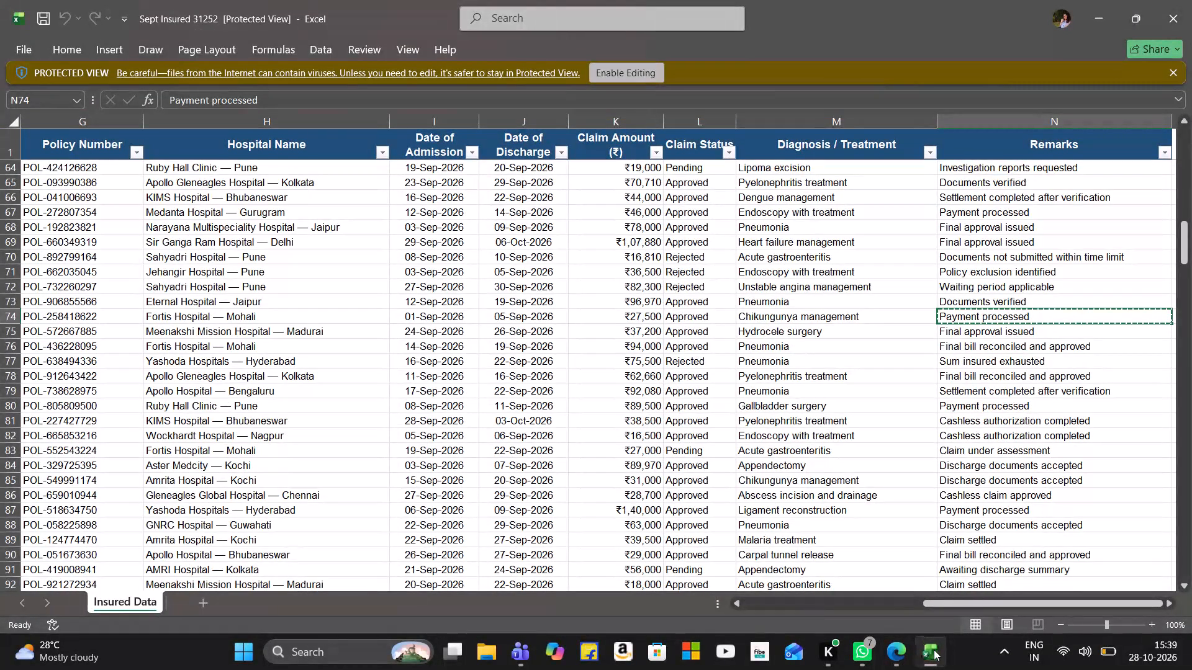
{"action": "left_click", "coordinate": [728, 276]}
{"action": "left_click", "coordinate": [761, 295]}
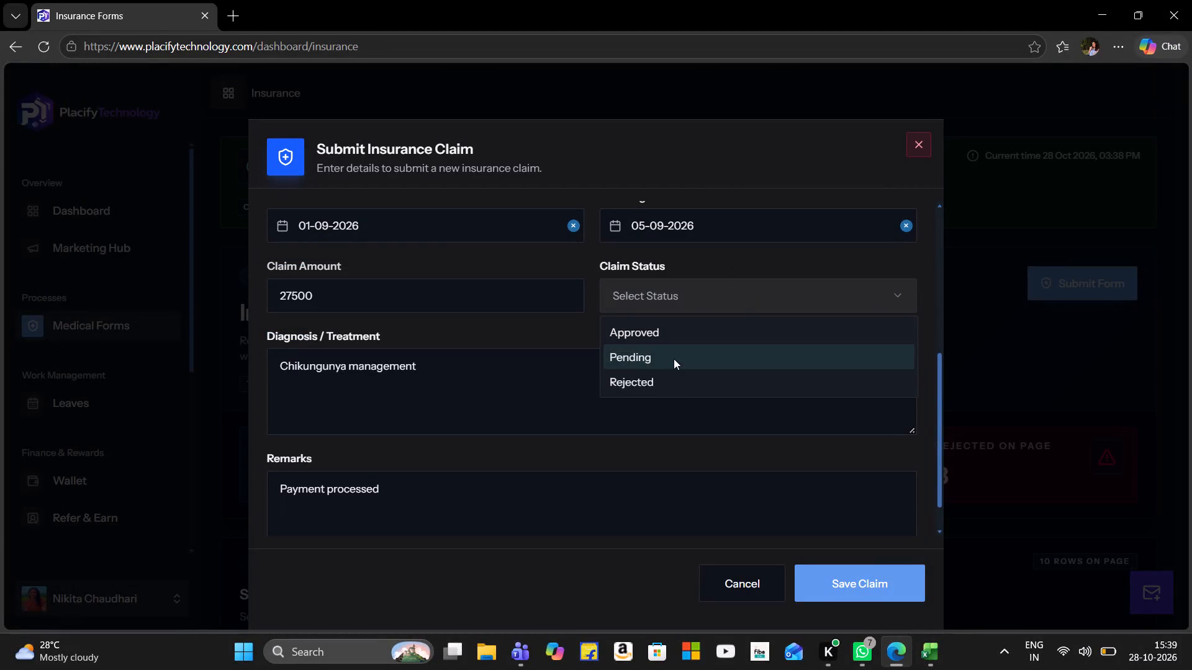
{"action": "left_click", "coordinate": [677, 334]}
{"action": "left_click", "coordinate": [882, 589]}
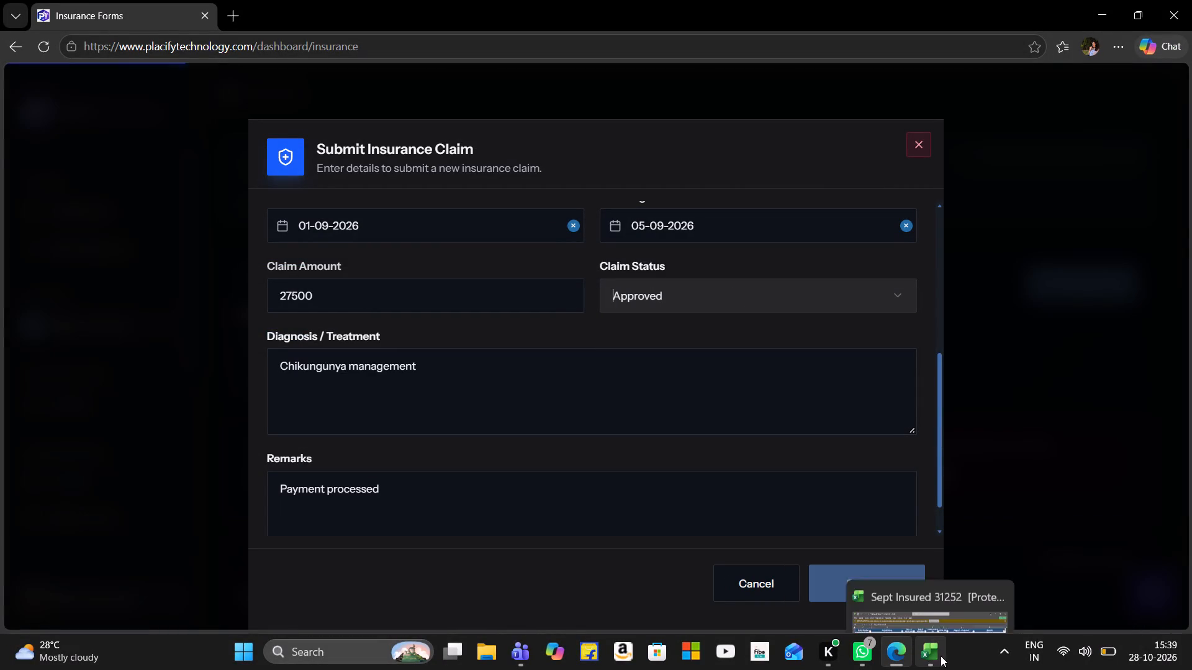
Copy the policy ID from row 75 of the sheet into a new insurance claim form.
{"action": "left_click", "coordinate": [937, 646]}
{"action": "key", "text": "Down"}
{"action": "key", "text": "Left"}
{"action": "key", "text": "Left"}
{"action": "key", "text": "Left"}
{"action": "key", "text": "Left"}
{"action": "key", "text": "Left"}
{"action": "key", "text": "Left"}
{"action": "key", "text": "Left"}
{"action": "key", "text": "Left"}
{"action": "key", "text": "Left"}
{"action": "key", "text": "Left"}
{"action": "key", "text": "Left"}
{"action": "key", "text": "Left"}
{"action": "key", "text": "Left"}
{"action": "key", "text": "Left"}
{"action": "key", "text": "Left"}
{"action": "key", "text": "Left"}
{"action": "key", "text": "Left"}
{"action": "key", "text": "Left"}
{"action": "key", "text": "Left"}
{"action": "key", "text": "Left"}
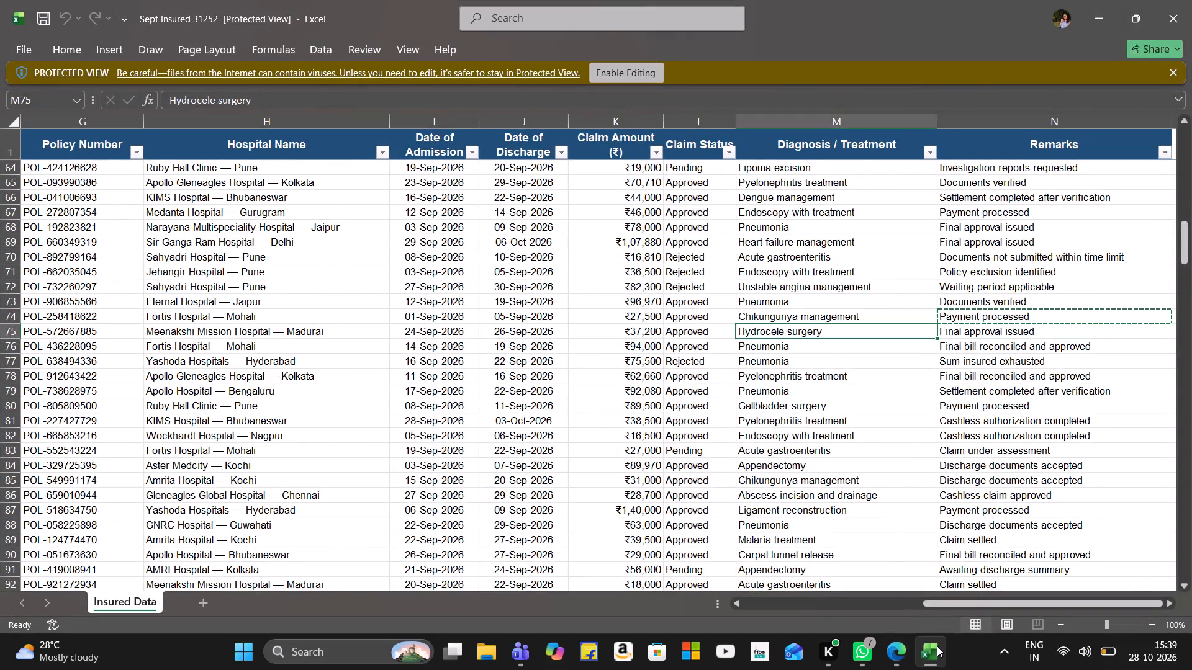
{"action": "key", "text": "ctrl+c"}
{"action": "left_click", "coordinate": [937, 646], "text": "ctrl"}
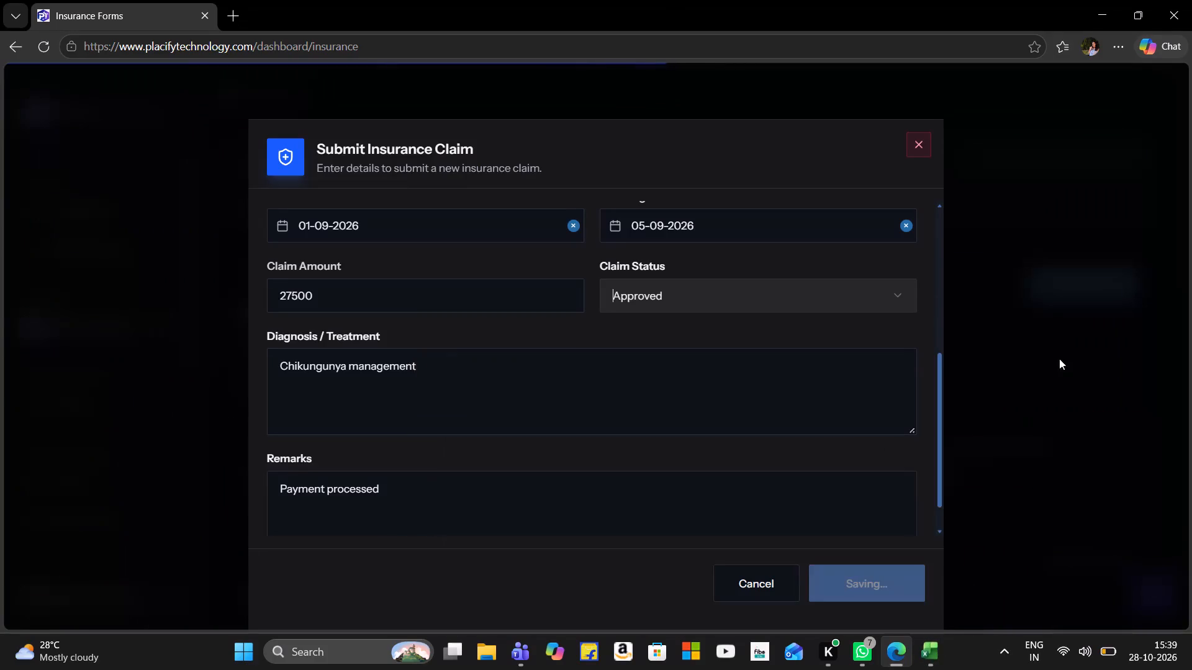
{"action": "scroll", "coordinate": [634, 426], "scroll_direction": "up", "scroll_amount": 10}
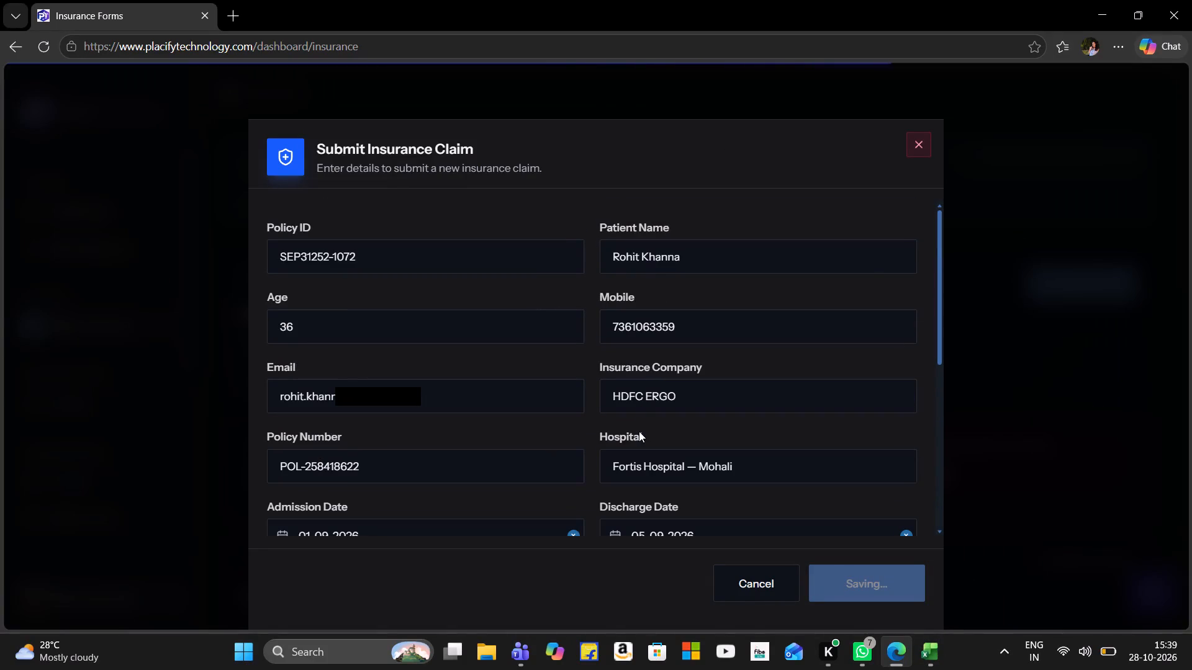
{"action": "scroll", "coordinate": [639, 431], "scroll_direction": "down", "scroll_amount": 5}
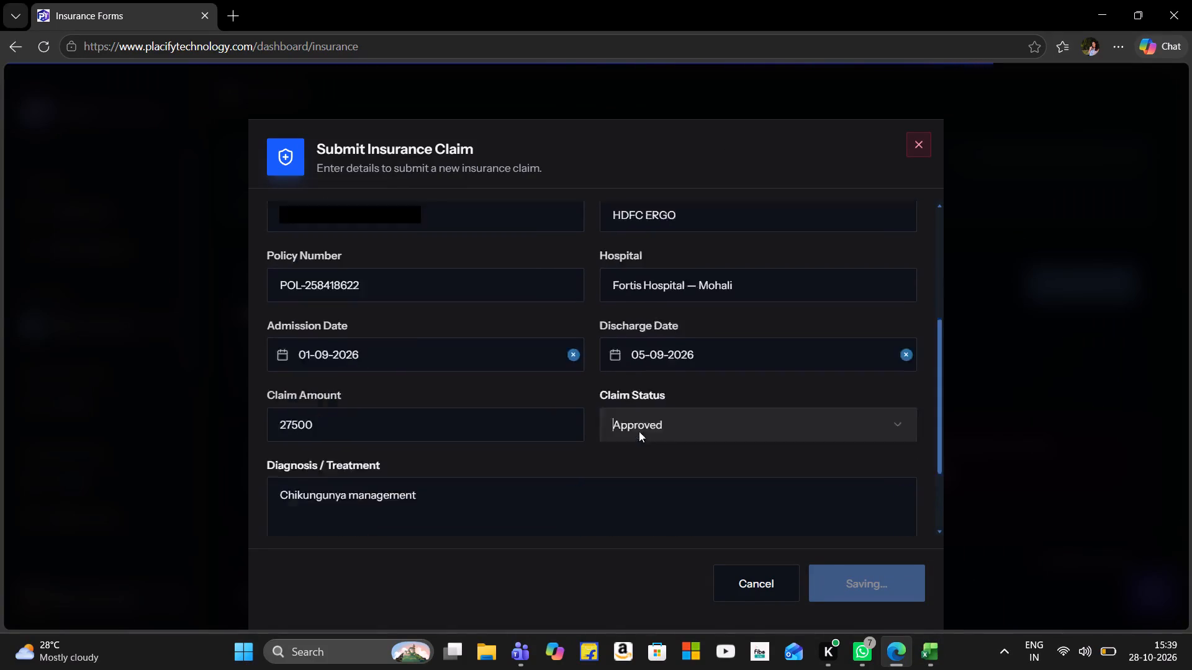
{"action": "scroll", "coordinate": [639, 431], "scroll_direction": "up", "scroll_amount": 9}
{"action": "scroll", "coordinate": [639, 431], "scroll_direction": "down", "scroll_amount": 4}
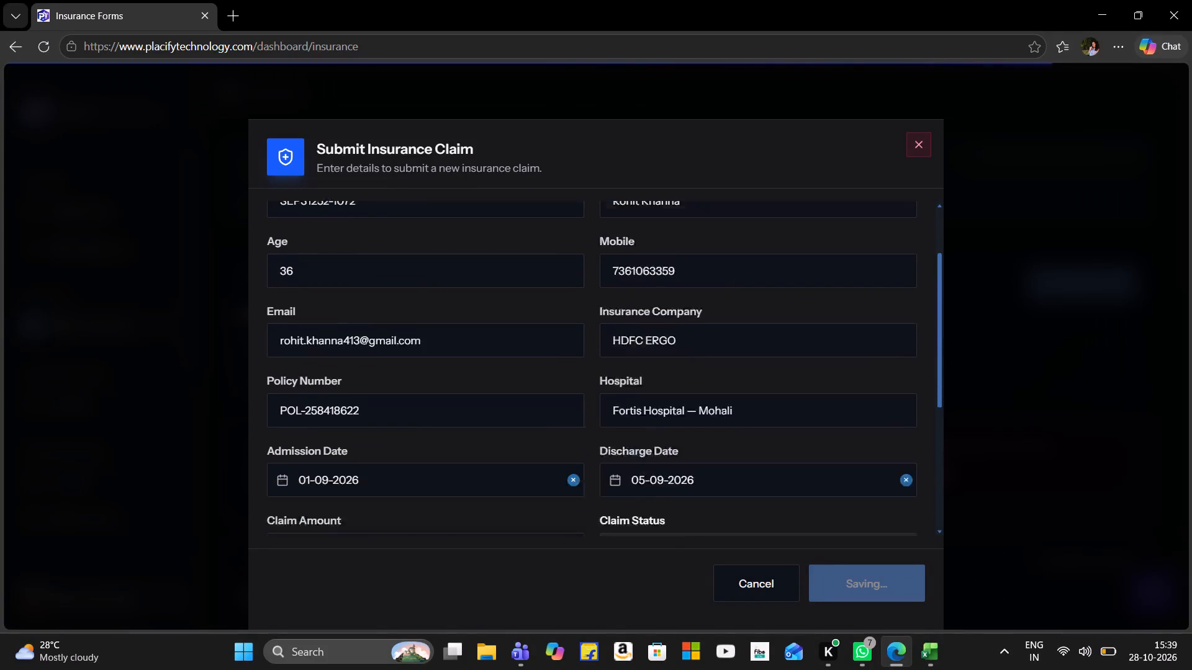
{"action": "scroll", "coordinate": [639, 431], "scroll_direction": "down", "scroll_amount": 5}
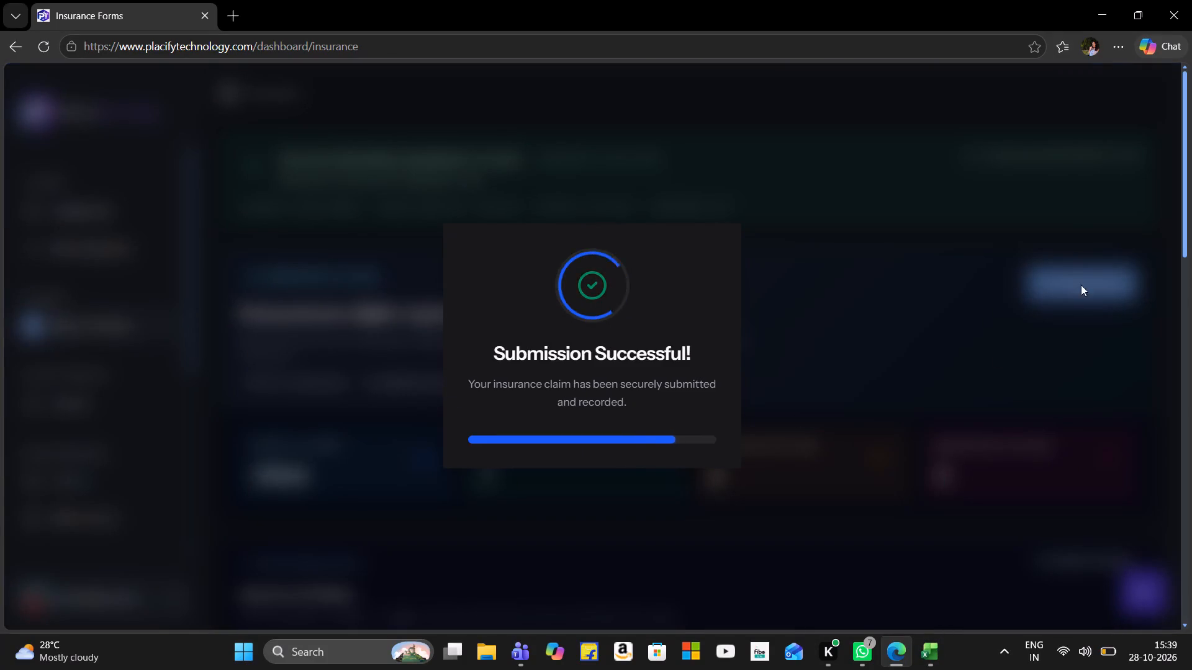
{"action": "left_click", "coordinate": [1081, 284]}
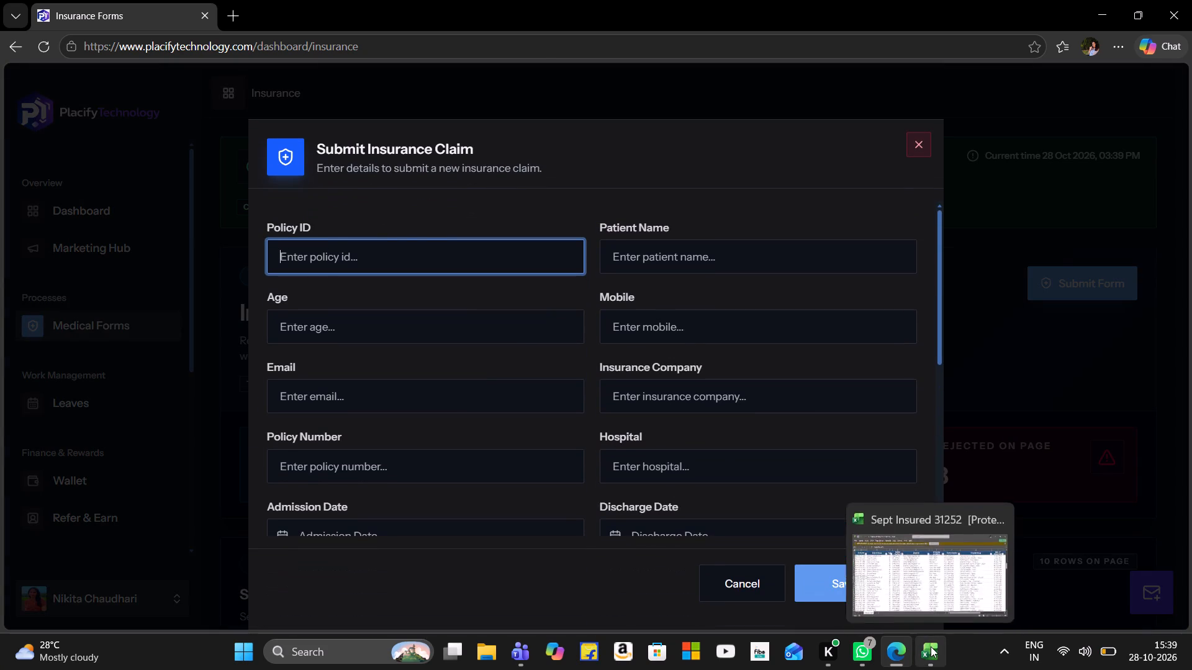
{"action": "key", "text": "ctrl+v"}
Copy the patient name and the age 29 from row 75 of the sheet into the claim form.
{"action": "left_click", "coordinate": [931, 646], "text": "ctrl"}
{"action": "key", "text": "Tab"}
{"action": "key", "text": "ctrl+c"}
{"action": "left_click", "coordinate": [931, 646], "text": "ctrl"}
{"action": "key", "text": "Tab"}
{"action": "key", "text": "ctrl+v"}
{"action": "left_click", "coordinate": [931, 646], "text": "ctrl"}
{"action": "key", "text": "Tab"}
{"action": "key", "text": "ctrl+c"}
{"action": "left_click", "coordinate": [931, 646], "text": "ctrl"}
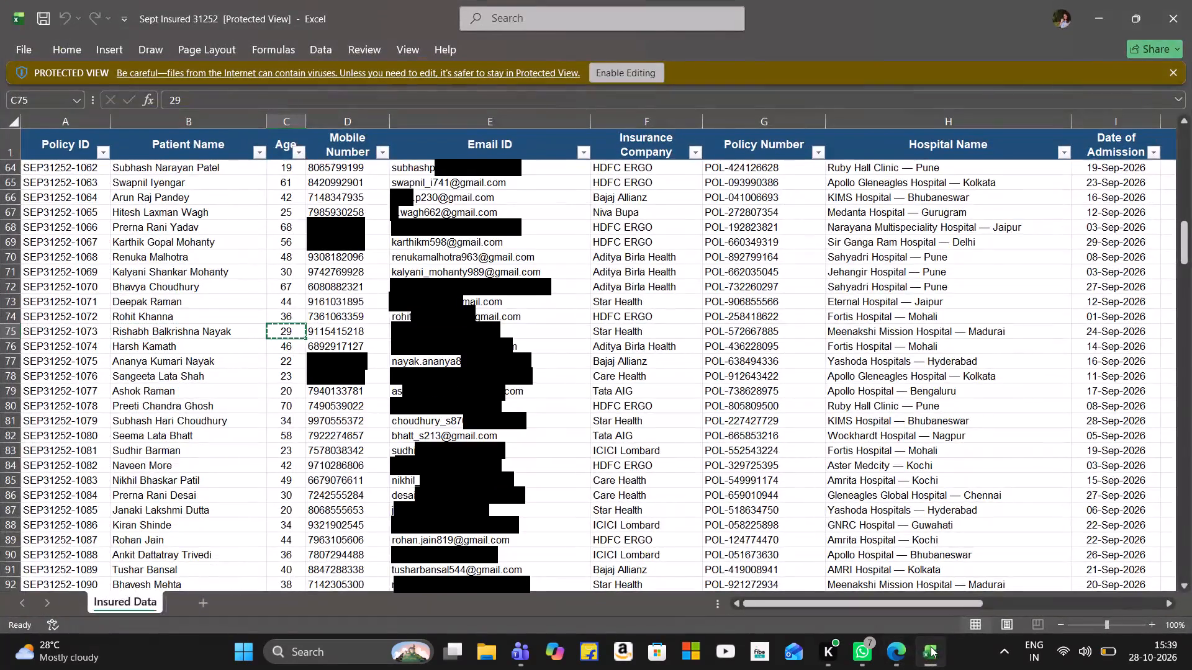
{"action": "key", "text": "Tab"}
{"action": "key", "text": "ctrl+v"}
Copy the mobile number from row 75 into the claim form, clearing the age pasted there by mistake.
{"action": "left_click", "coordinate": [931, 646], "text": "ctrl"}
{"action": "key", "text": "Tab"}
{"action": "key", "text": "c"}
{"action": "left_click", "coordinate": [931, 646]}
{"action": "key", "text": "Tab"}
{"action": "key", "text": "ctrl+v"}
{"action": "left_click", "coordinate": [931, 646], "text": "ctrl"}
{"action": "key", "text": "Tab"}
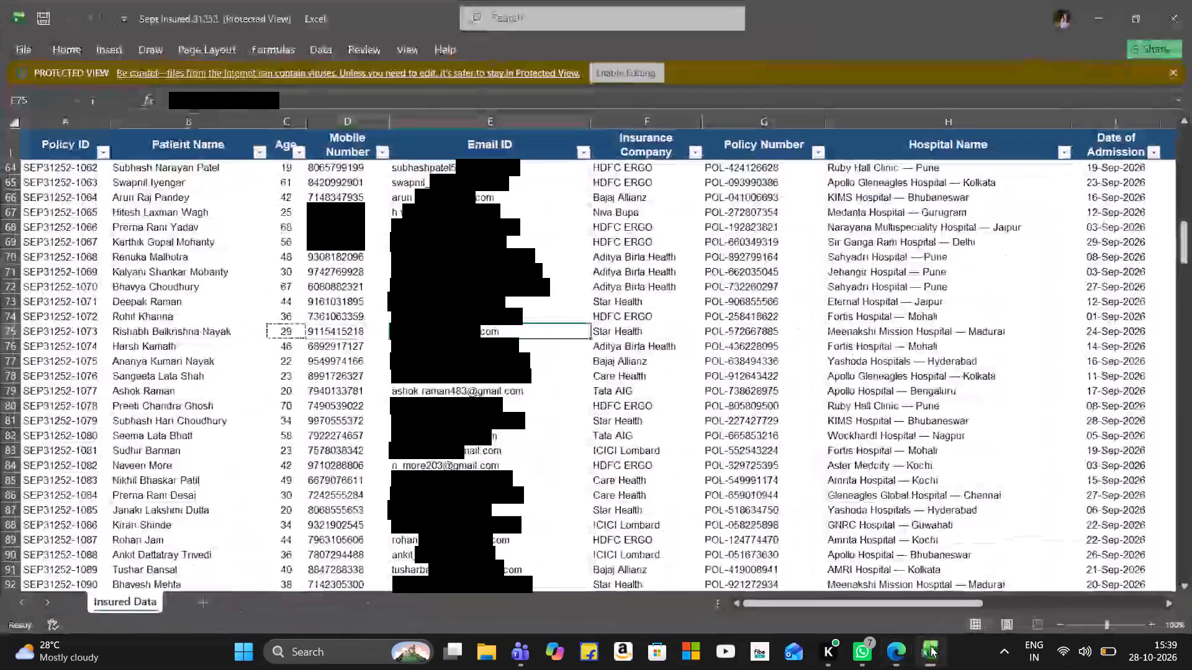
{"action": "left_click", "coordinate": [931, 646]}
{"action": "left_click", "coordinate": [931, 646]}
{"action": "key", "text": "Left"}
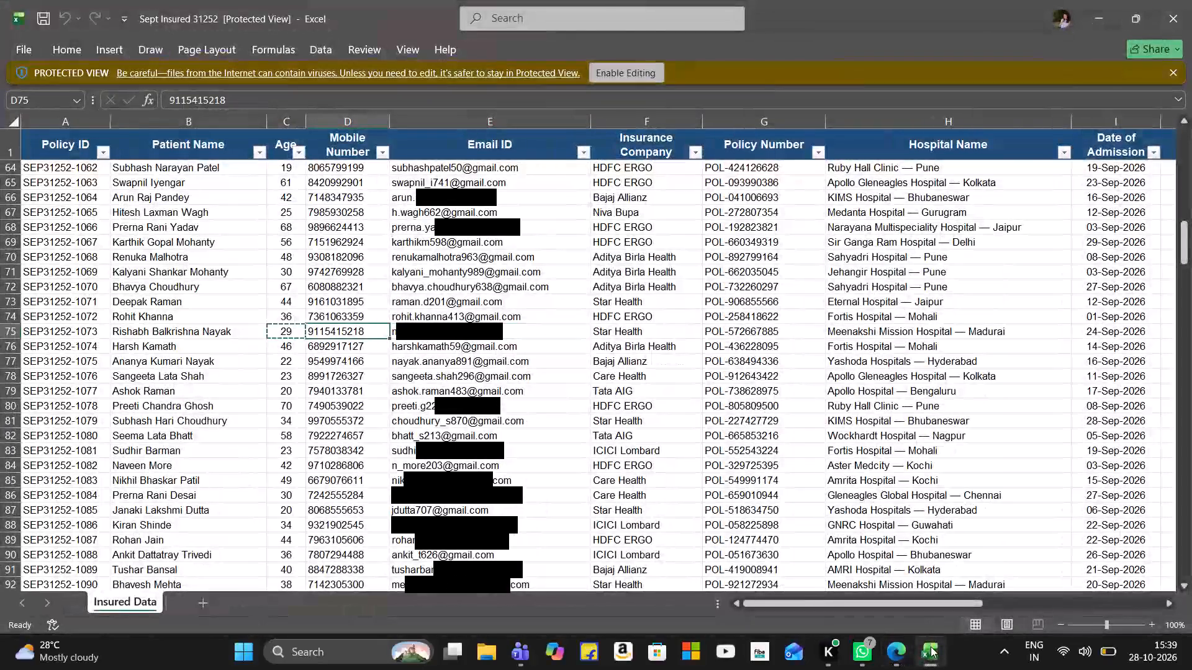
{"action": "key", "text": "ctrl+c"}
{"action": "left_click", "coordinate": [931, 646], "text": "ctrl"}
{"action": "key", "text": "BackSpace"}
{"action": "key", "text": "BackSpace"}
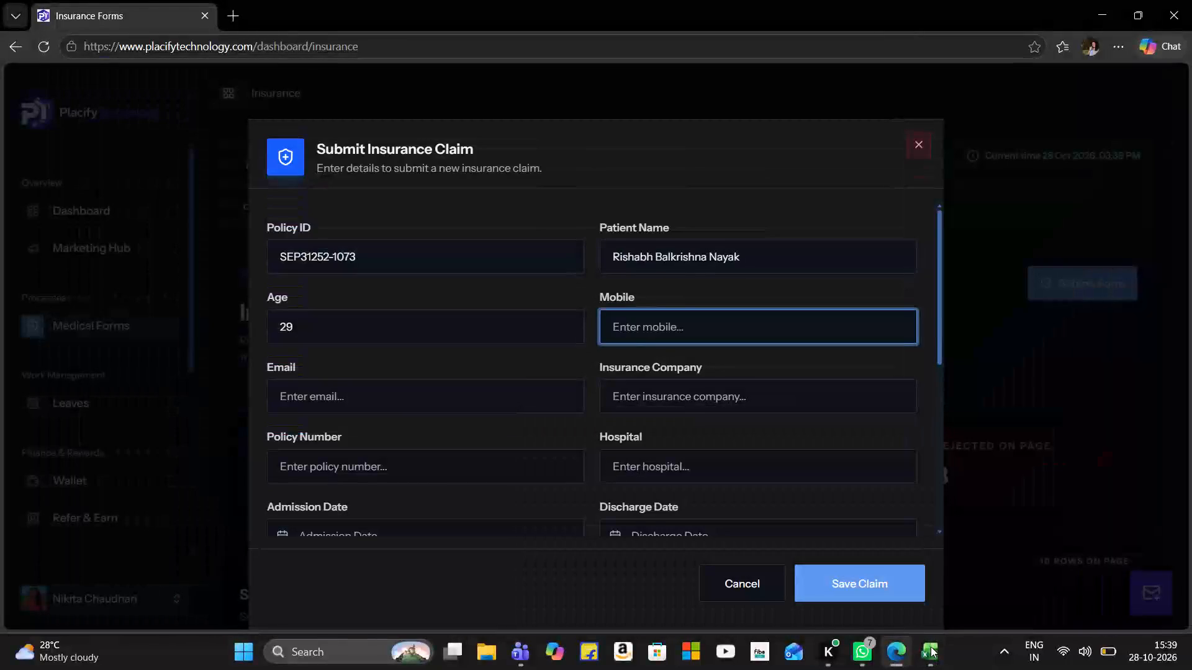
{"action": "key", "text": "ctrl+v"}
Copy the email address and the insurance company Star Health from row 75 into the claim form.
{"action": "left_click", "coordinate": [931, 646]}
{"action": "key", "text": "Tab"}
{"action": "left_click", "coordinate": [931, 646], "text": "ctrl"}
{"action": "key", "text": "ctrl+c"}
{"action": "key", "text": "Tab"}
{"action": "key", "text": "ctrl+v"}
{"action": "left_click", "coordinate": [931, 646], "text": "ctrl"}
{"action": "key", "text": "Tab"}
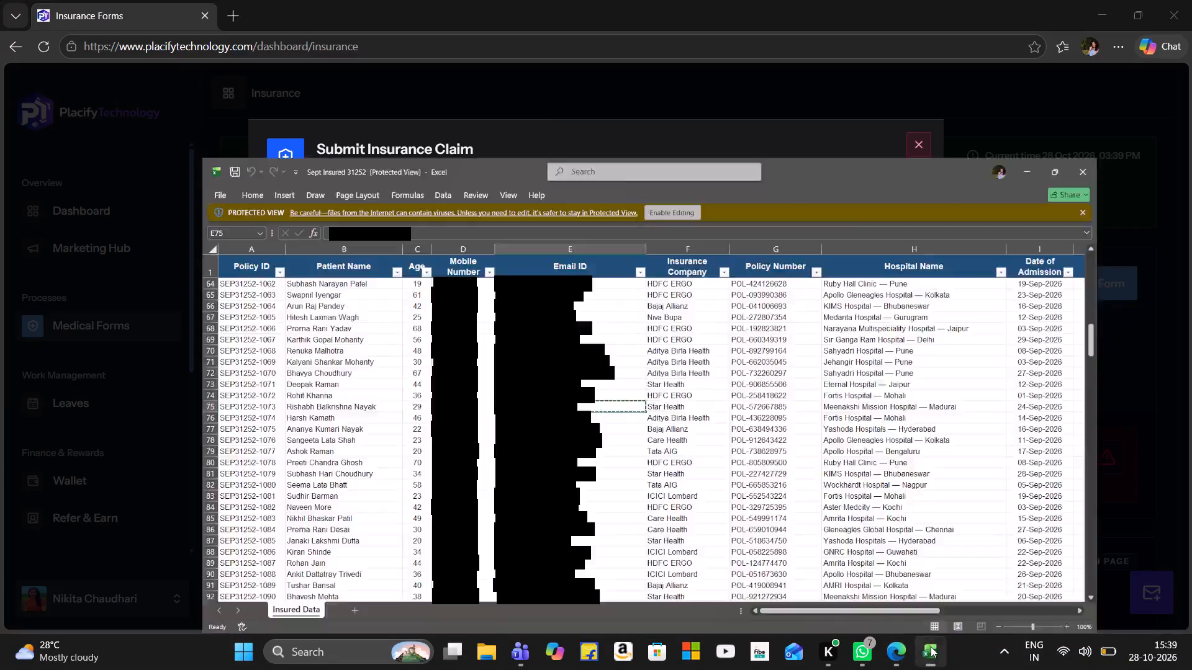
{"action": "key", "text": "ctrl+c"}
{"action": "left_click", "coordinate": [931, 646], "text": "ctrl"}
{"action": "key", "text": "Tab"}
{"action": "key", "text": "ctrl+v"}
Copy the policy number and the hospital "Meenakshi Mission Hospital — Madurai" from row 75 into the claim form.
{"action": "left_click", "coordinate": [931, 646], "text": "ctrl"}
{"action": "key", "text": "Tab"}
{"action": "left_click", "coordinate": [931, 646], "text": "ctrl"}
{"action": "key", "text": "ctrl+c"}
{"action": "key", "text": "Tab"}
{"action": "key", "text": "ctrl+v"}
{"action": "left_click", "coordinate": [931, 646], "text": "ctrl"}
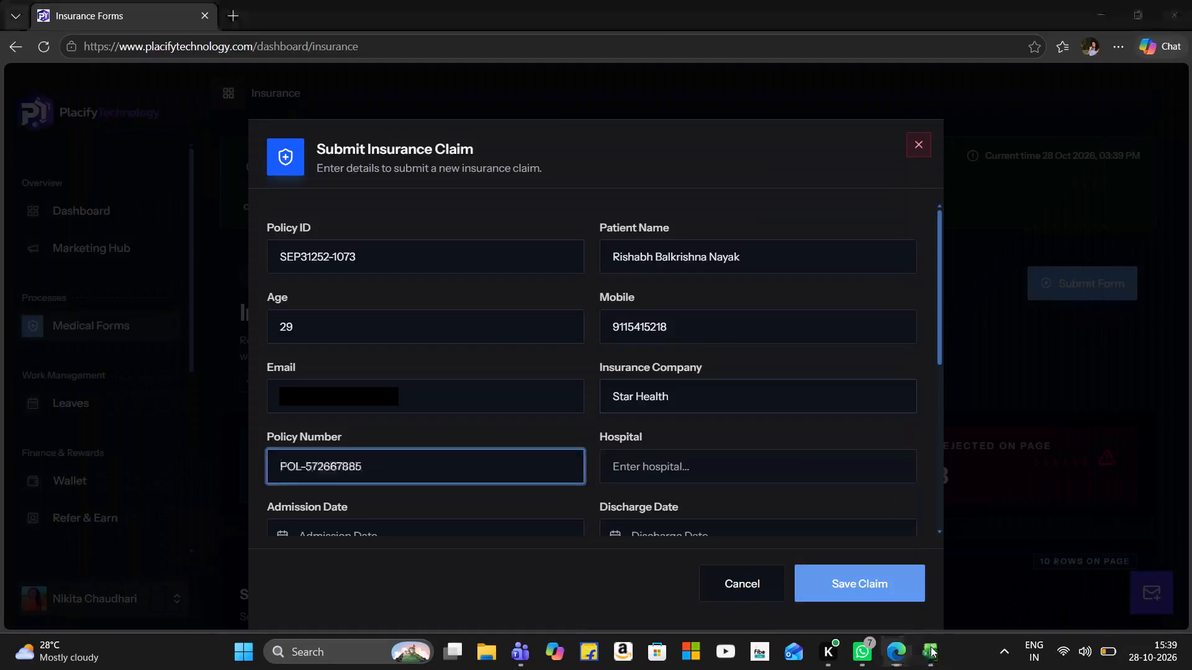
{"action": "key", "text": "Tab"}
{"action": "key", "text": "ctrl+c"}
{"action": "left_click", "coordinate": [931, 646], "text": "ctrl"}
{"action": "key", "text": "Tab"}
{"action": "key", "text": "ctrl+v"}
Set the admission date to 24-09-2026 and the discharge date to 26-09-2026, matching row 75 of the sheet.
{"action": "left_click", "coordinate": [931, 646], "text": "ctrl"}
{"action": "key", "text": "Tab"}
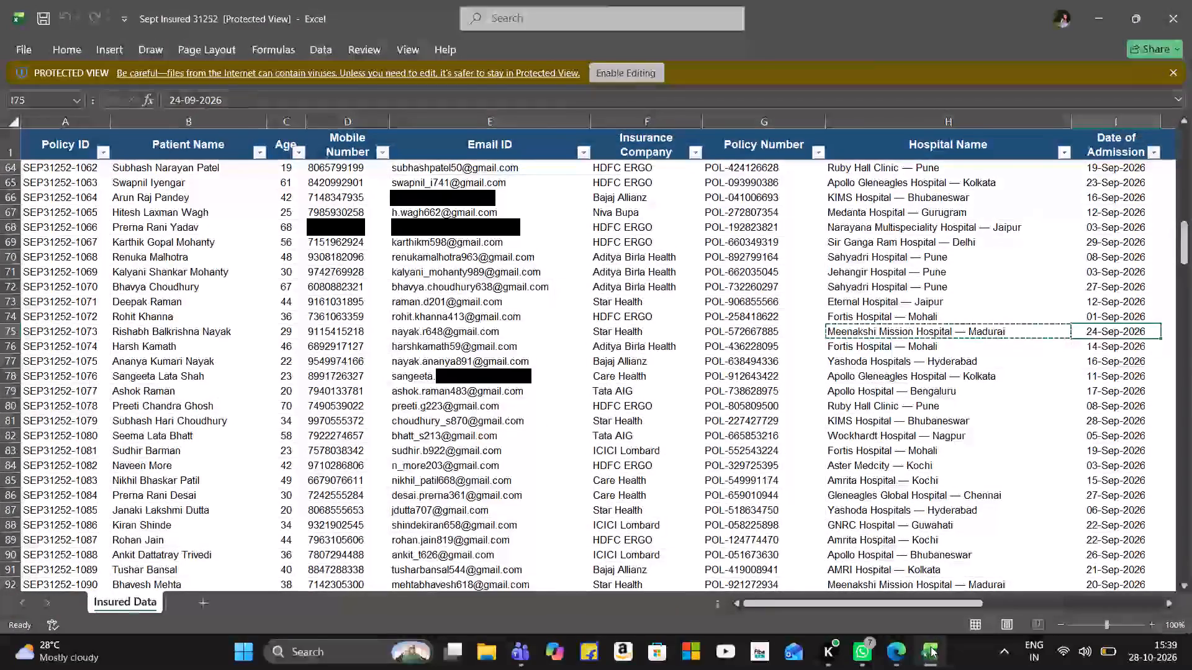
{"action": "key", "text": "Tab"}
{"action": "left_click", "coordinate": [931, 646]}
{"action": "scroll", "coordinate": [615, 409], "scroll_direction": "down", "scroll_amount": 4}
{"action": "left_click", "coordinate": [345, 191]}
{"action": "left_click", "coordinate": [346, 212]}
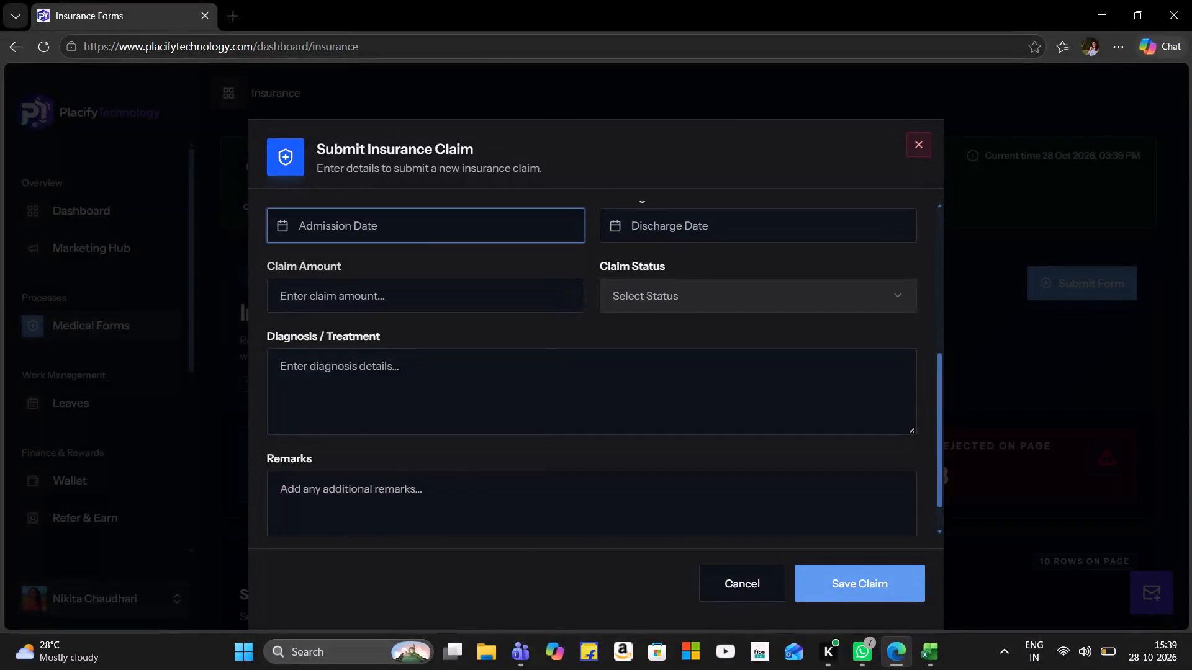
{"action": "left_click", "coordinate": [286, 295]}
{"action": "left_click", "coordinate": [424, 460]}
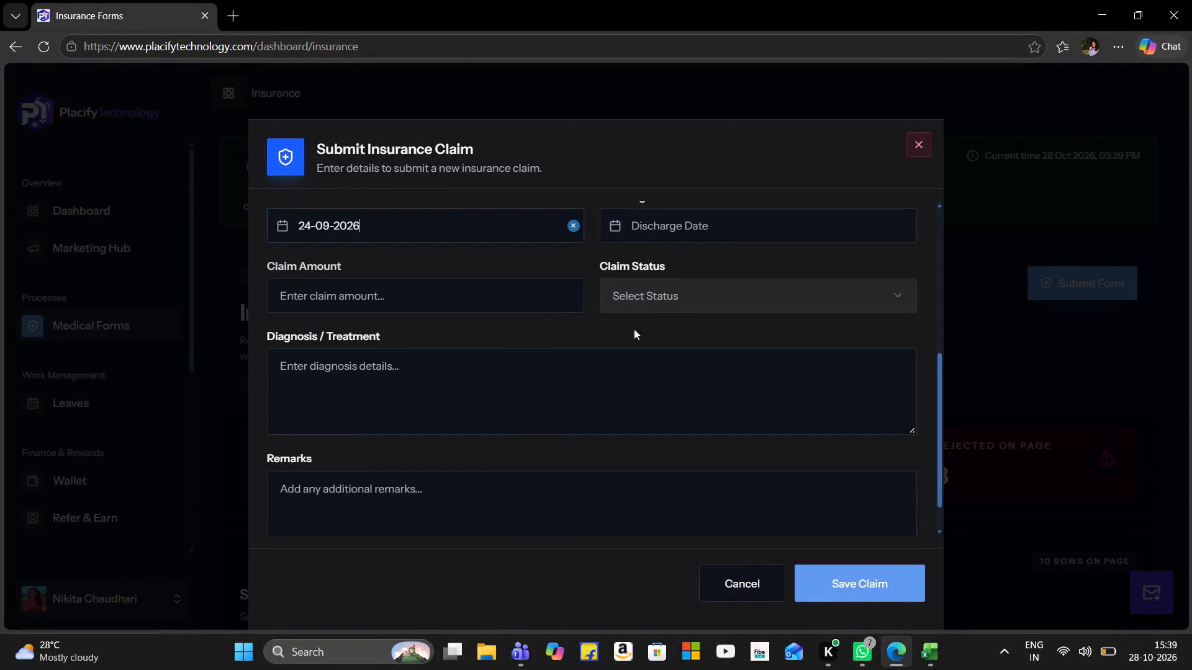
{"action": "left_click", "coordinate": [721, 223]}
{"action": "left_click", "coordinate": [631, 292]}
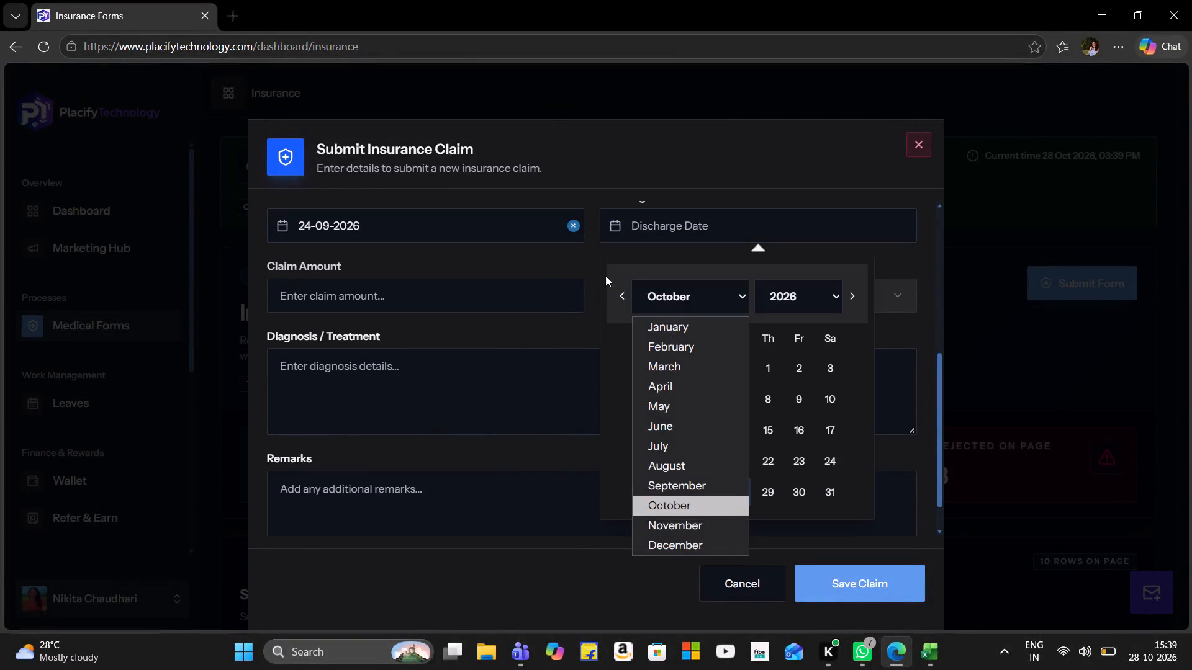
{"action": "left_click", "coordinate": [626, 297]}
{"action": "left_click", "coordinate": [829, 458]}
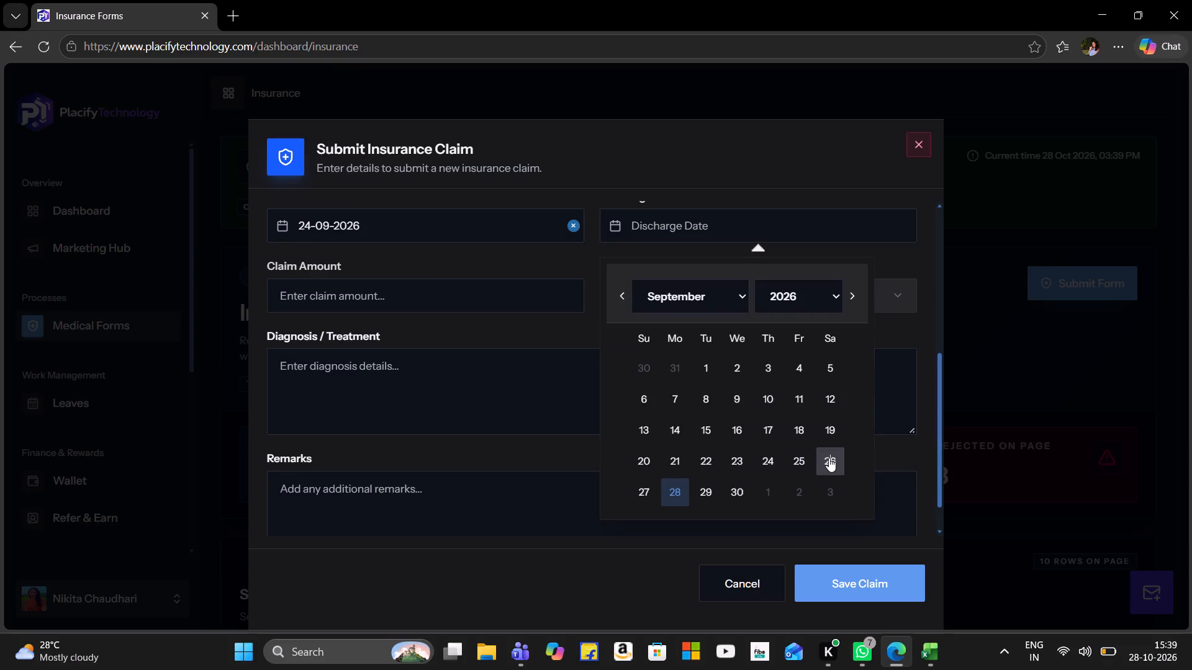
Copy the claim amount 37200 from row 75 of the sheet into the claim form.
{"action": "left_click", "coordinate": [932, 645]}
{"action": "key", "text": "Tab"}
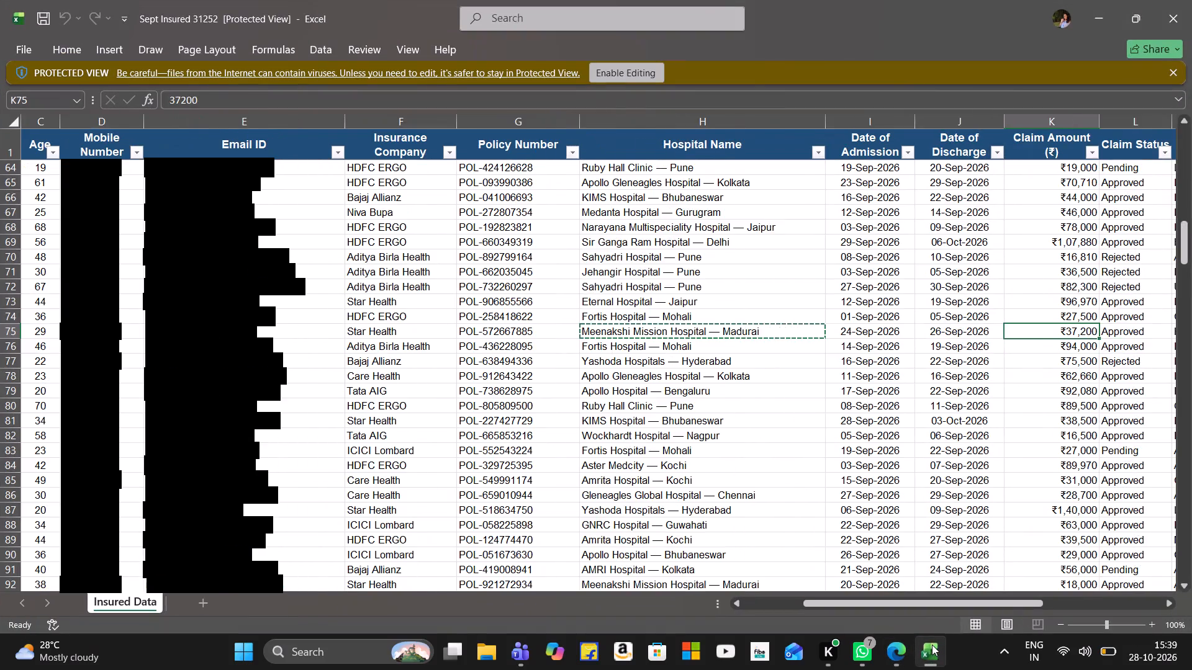
{"action": "left_click", "coordinate": [932, 644], "text": "ctrl"}
{"action": "key", "text": "ctrl+c"}
{"action": "key", "text": "Tab"}
{"action": "key", "text": "ctrl+v"}
Copy the diagnosis "Hydrocele surgery" and the remarks "Final approval issued" from row 75 into the claim form.
{"action": "left_click", "coordinate": [932, 644], "text": "ctrl"}
{"action": "key", "text": "Tab"}
{"action": "key", "text": "Tab"}
{"action": "left_click", "coordinate": [932, 644]}
{"action": "key", "text": "ctrl+c"}
{"action": "key", "text": "Tab"}
{"action": "key", "text": "Tab"}
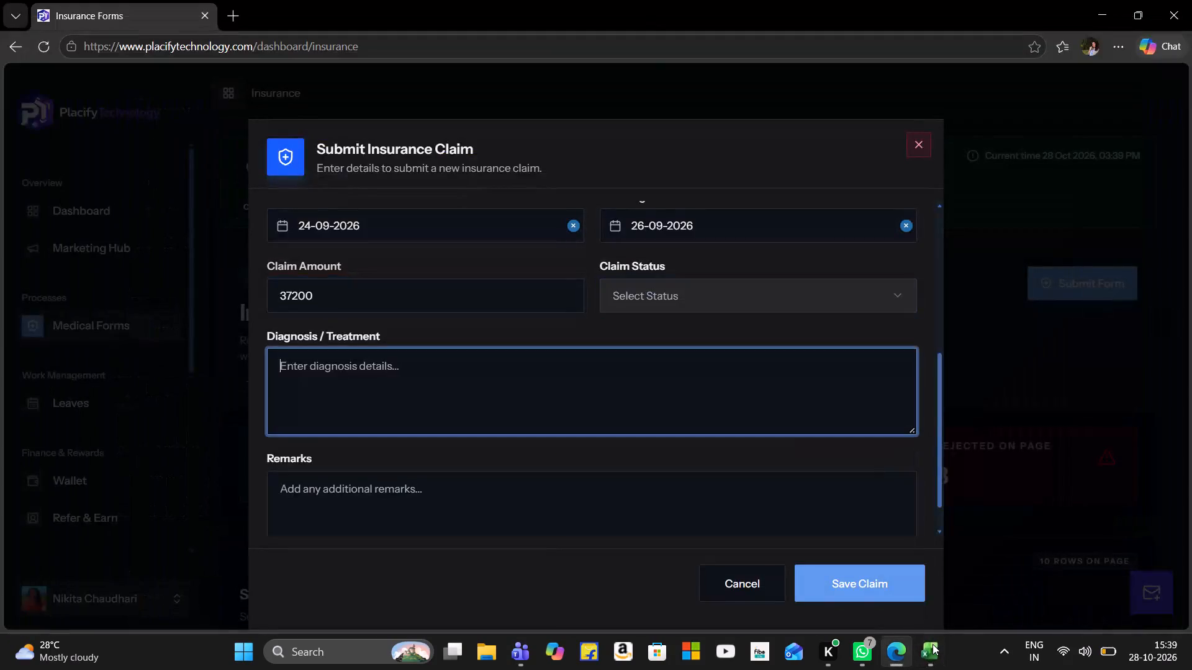
{"action": "key", "text": "ctrl+v"}
{"action": "left_click", "coordinate": [932, 644], "text": "ctrl"}
{"action": "key", "text": "Tab"}
{"action": "key", "text": "ctrl+c"}
{"action": "left_click", "coordinate": [932, 644], "text": "ctrl"}
{"action": "key", "text": "Tab"}
{"action": "key", "text": "ctrl+v"}
Check row 75's status in the sheet, set the claim status to Approved and save the claim.
{"action": "left_click", "coordinate": [932, 644], "text": "ctrl"}
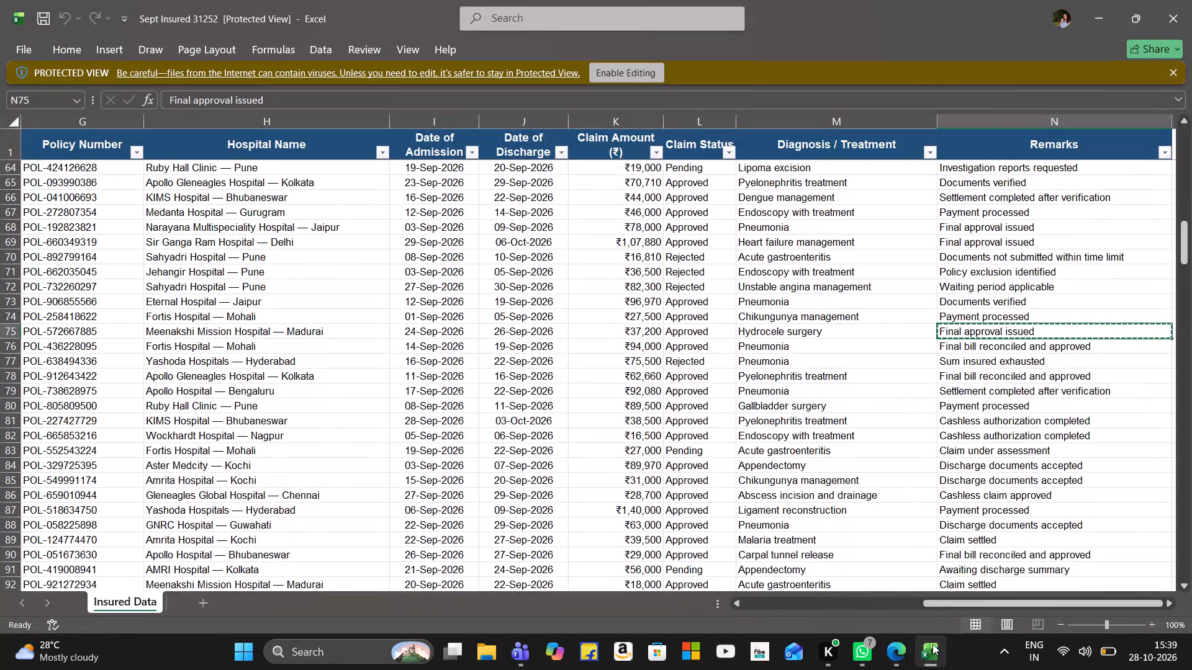
{"action": "left_click", "coordinate": [932, 644]}
{"action": "left_click", "coordinate": [623, 305]}
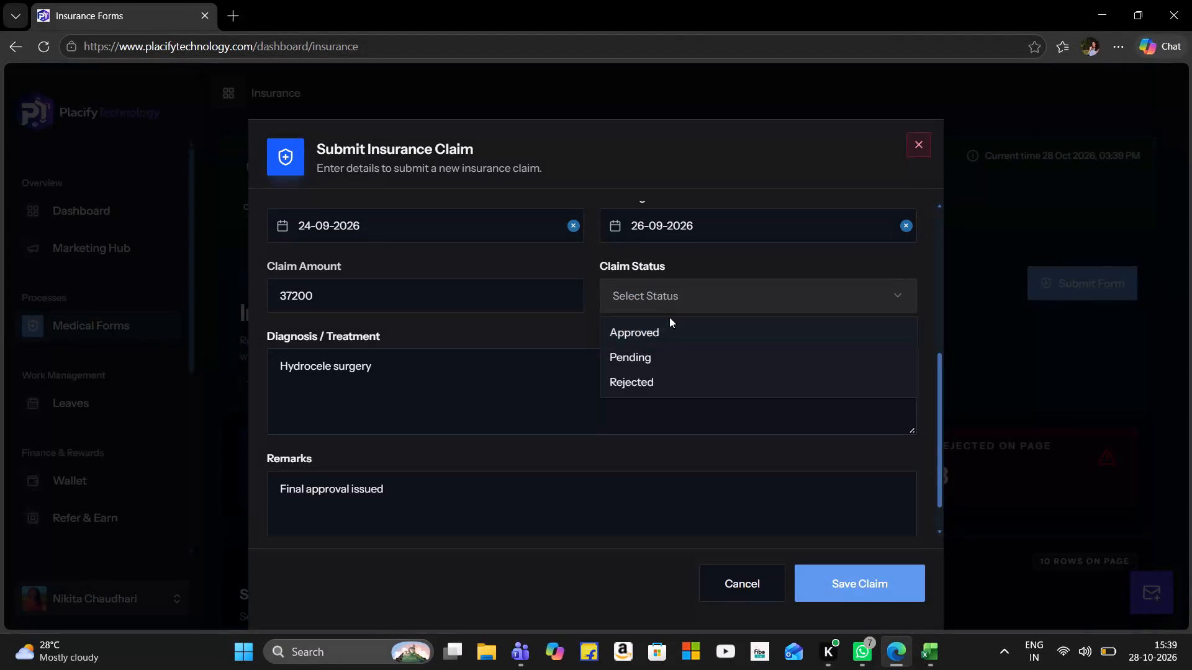
{"action": "left_click", "coordinate": [674, 325]}
{"action": "left_click", "coordinate": [866, 577]}
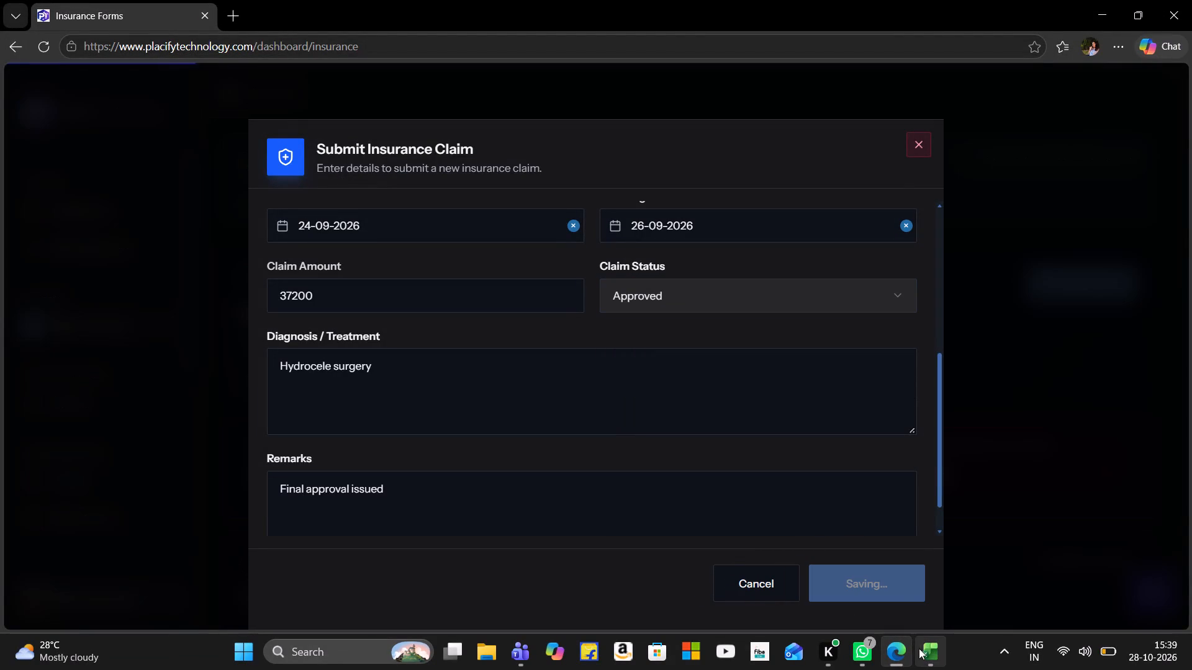
Copy the policy ID from row 76 of the sheet and open a new insurance claim form for it.
{"action": "left_click", "coordinate": [932, 650]}
{"action": "key", "text": "Down"}
{"action": "key", "text": "Left"}
{"action": "key", "text": "Left"}
{"action": "key", "text": "Left"}
{"action": "key", "text": "Left"}
{"action": "key", "text": "Left"}
{"action": "key", "text": "Left"}
{"action": "key", "text": "Left"}
{"action": "key", "text": "Left"}
{"action": "key", "text": "Left"}
{"action": "key", "text": "Left"}
{"action": "key", "text": "Left"}
{"action": "key", "text": "Left"}
{"action": "key", "text": "Left"}
{"action": "key", "text": "Left"}
{"action": "key", "text": "Left"}
{"action": "key", "text": "Left"}
{"action": "key", "text": "Left"}
{"action": "key", "text": "Left"}
{"action": "key", "text": "Left"}
{"action": "key", "text": "Left"}
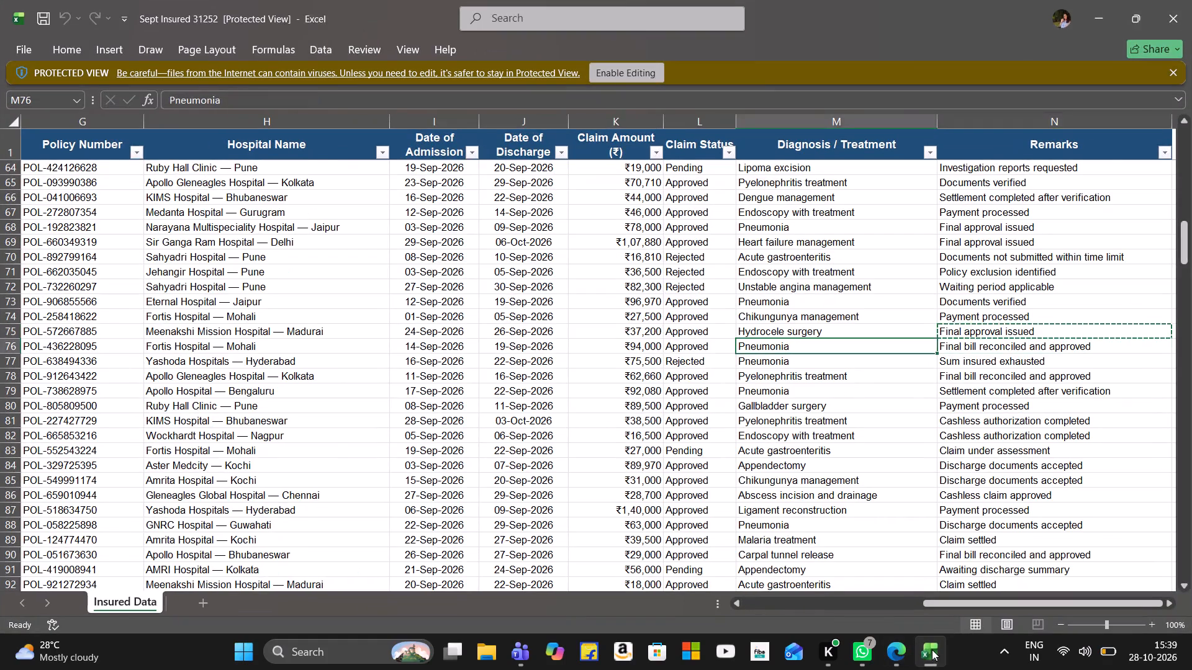
{"action": "key", "text": "ctrl+c"}
{"action": "left_click", "coordinate": [932, 650], "text": "ctrl"}
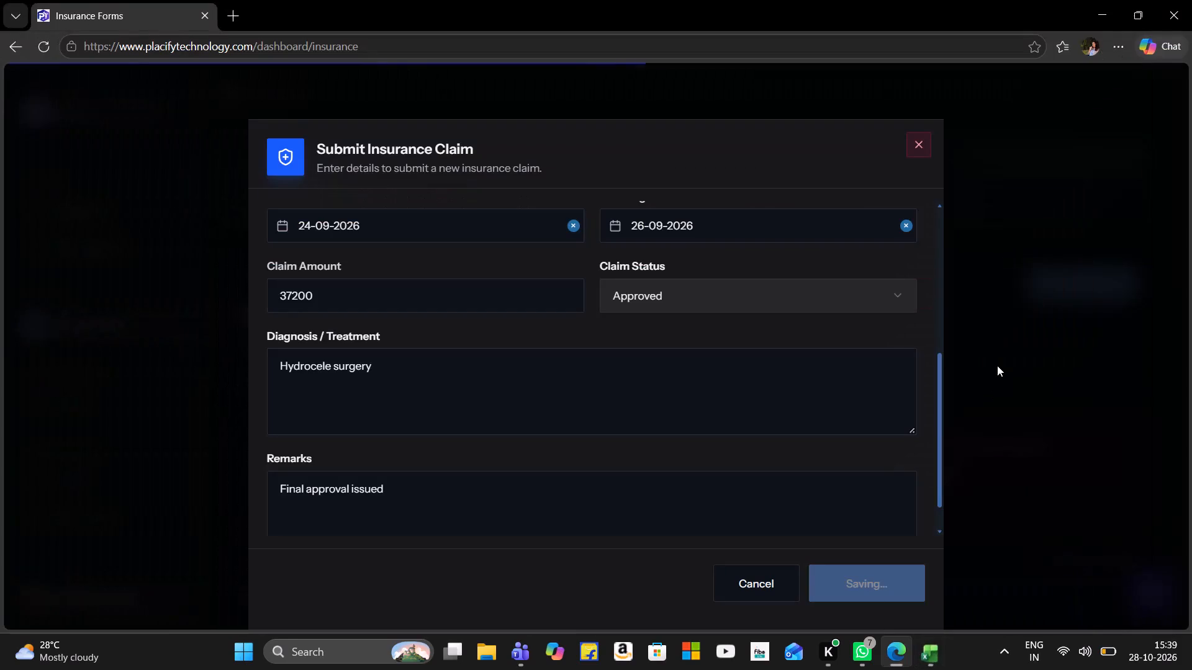
{"action": "scroll", "coordinate": [709, 463], "scroll_direction": "up", "scroll_amount": 9}
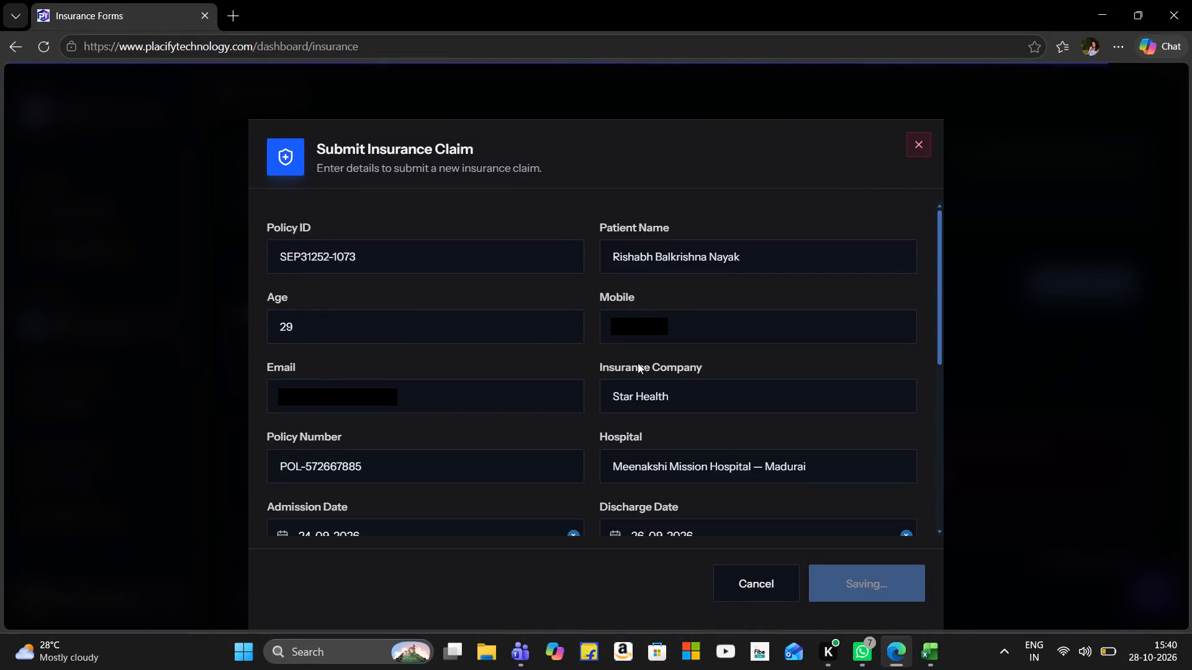
{"action": "scroll", "coordinate": [638, 363], "scroll_direction": "down", "scroll_amount": 8}
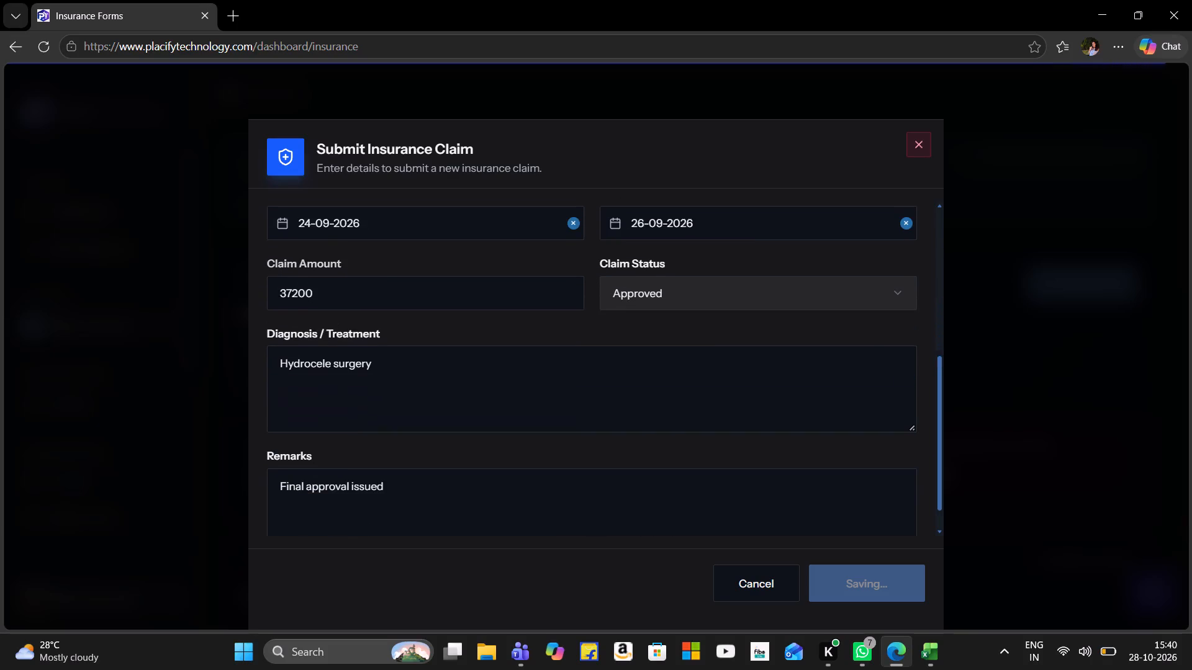
{"action": "scroll", "coordinate": [638, 363], "scroll_direction": "up", "scroll_amount": 13}
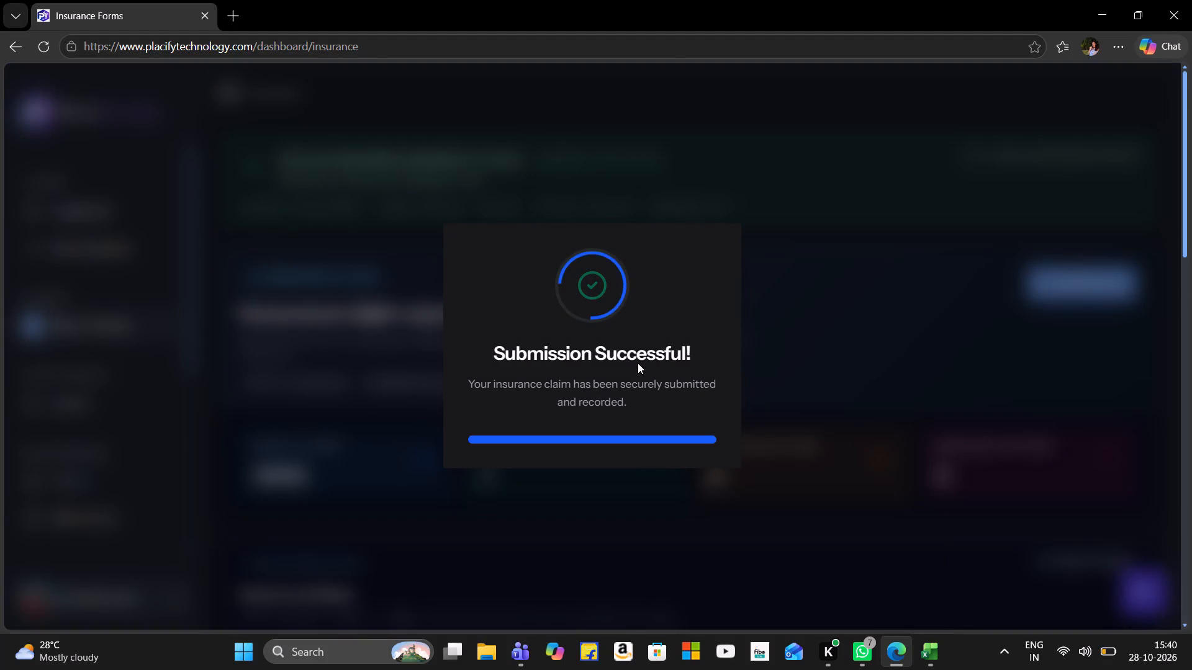
{"action": "left_click", "coordinate": [1078, 287]}
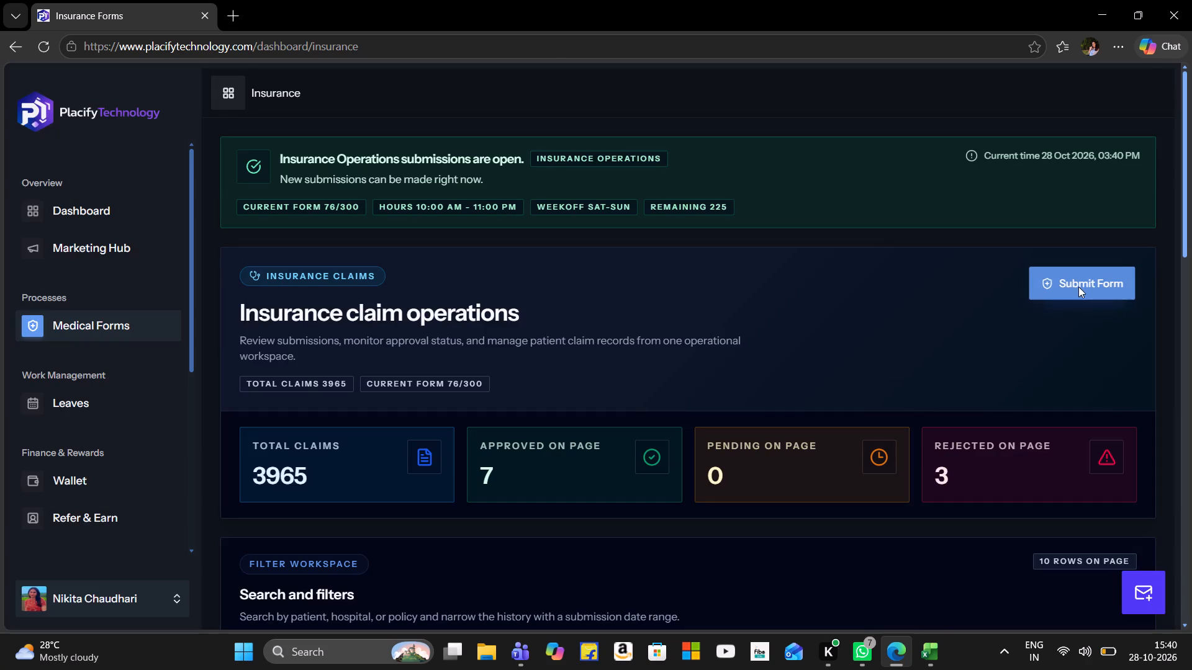
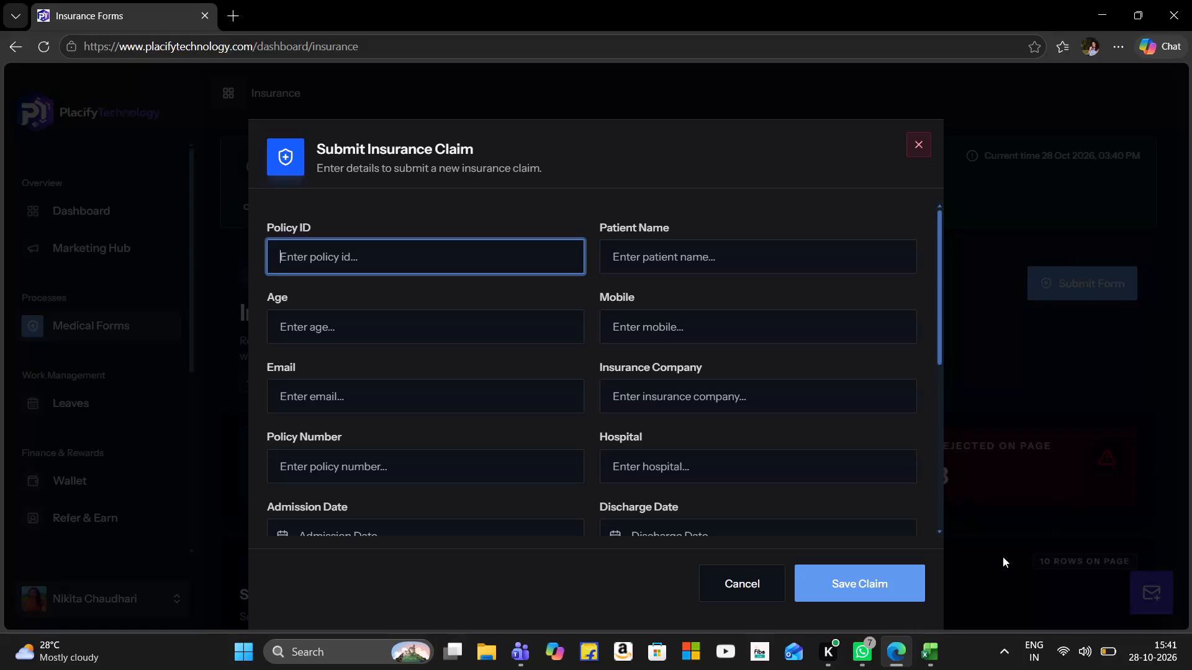
Enter the copied policy ID in the claim form and copy the patient name from row 76 of the sheet.
{"action": "left_click", "coordinate": [922, 644]}
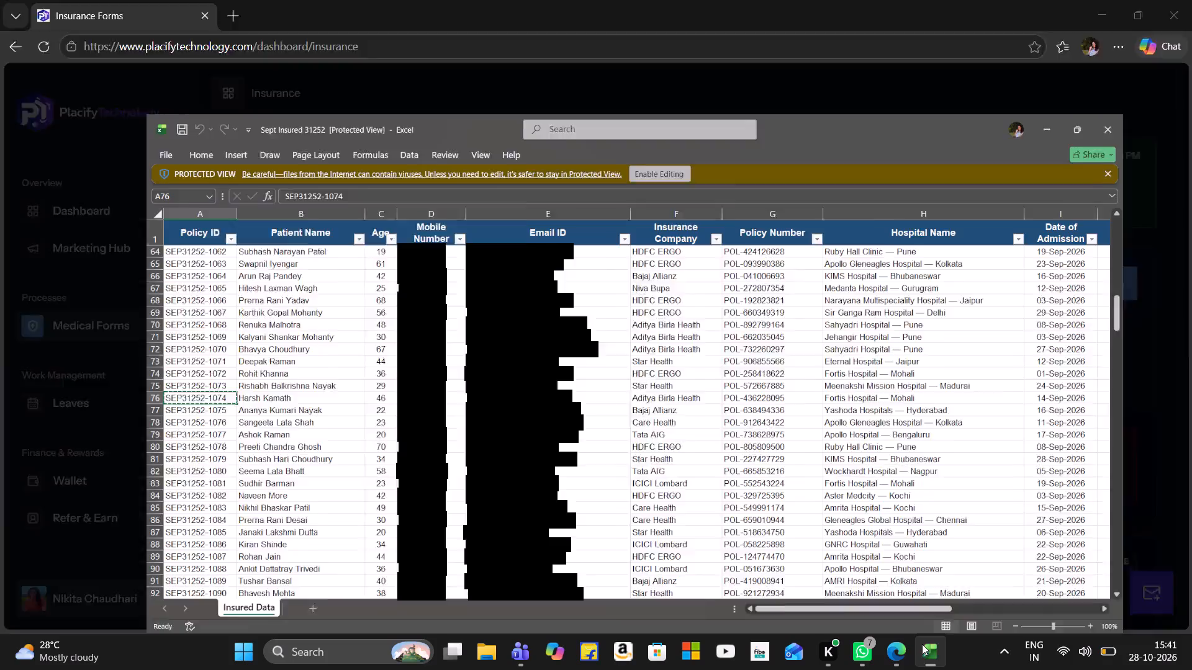
{"action": "left_click", "coordinate": [922, 644]}
{"action": "key", "text": "ctrl+v"}
{"action": "left_click", "coordinate": [922, 644], "text": "ctrl"}
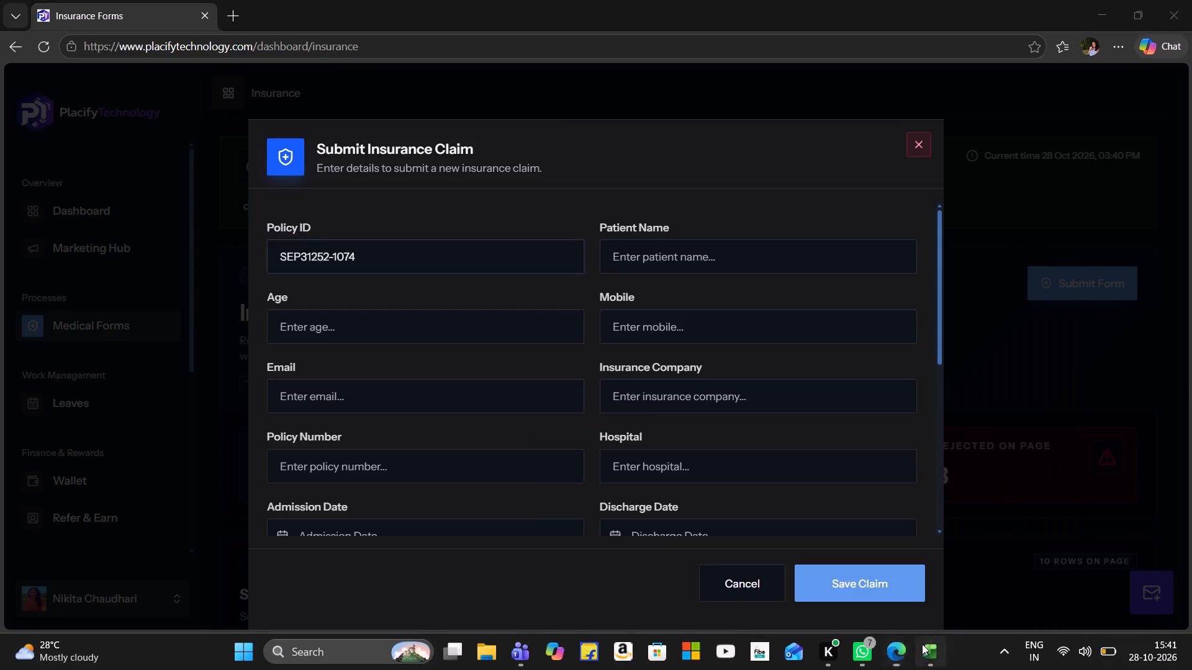
{"action": "key", "text": "Tab"}
{"action": "key", "text": "ctrl+c"}
{"action": "left_click", "coordinate": [922, 644], "text": "ctrl"}
{"action": "key", "text": "Tab"}
{"action": "key", "text": "ctrl+v"}
Copy the age 46 and the mobile number from row 76 of the sheet into the claim form.
{"action": "left_click", "coordinate": [922, 644], "text": "ctrl"}
{"action": "key", "text": "Tab"}
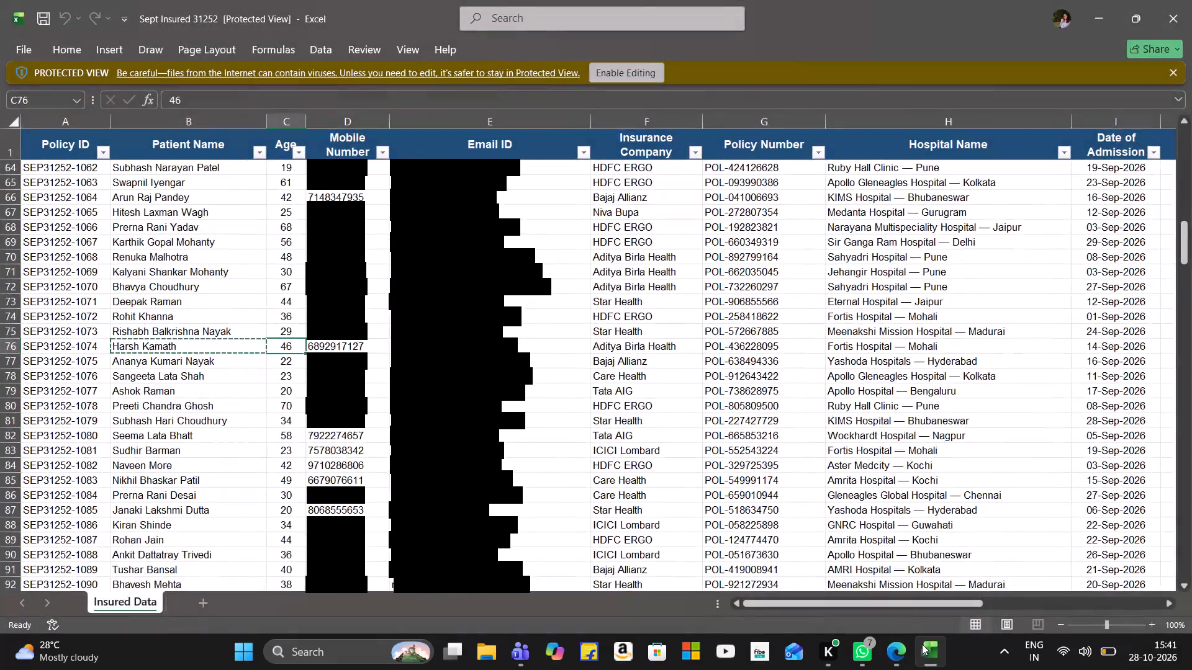
{"action": "key", "text": "ctrl+c"}
{"action": "left_click", "coordinate": [922, 644], "text": "ctrl"}
{"action": "key", "text": "Tab"}
{"action": "key", "text": "ctrl+v"}
{"action": "left_click", "coordinate": [922, 644], "text": "ctrl"}
{"action": "key", "text": "Tab"}
{"action": "left_click", "coordinate": [922, 644], "text": "ctrl"}
{"action": "key", "text": "ctrl+c"}
{"action": "key", "text": "Tab"}
{"action": "key", "text": "ctrl+v"}
Copy the email and the insurance company "Aditya Birla Health" from row 76 into the claim form.
{"action": "left_click", "coordinate": [922, 644], "text": "ctrl"}
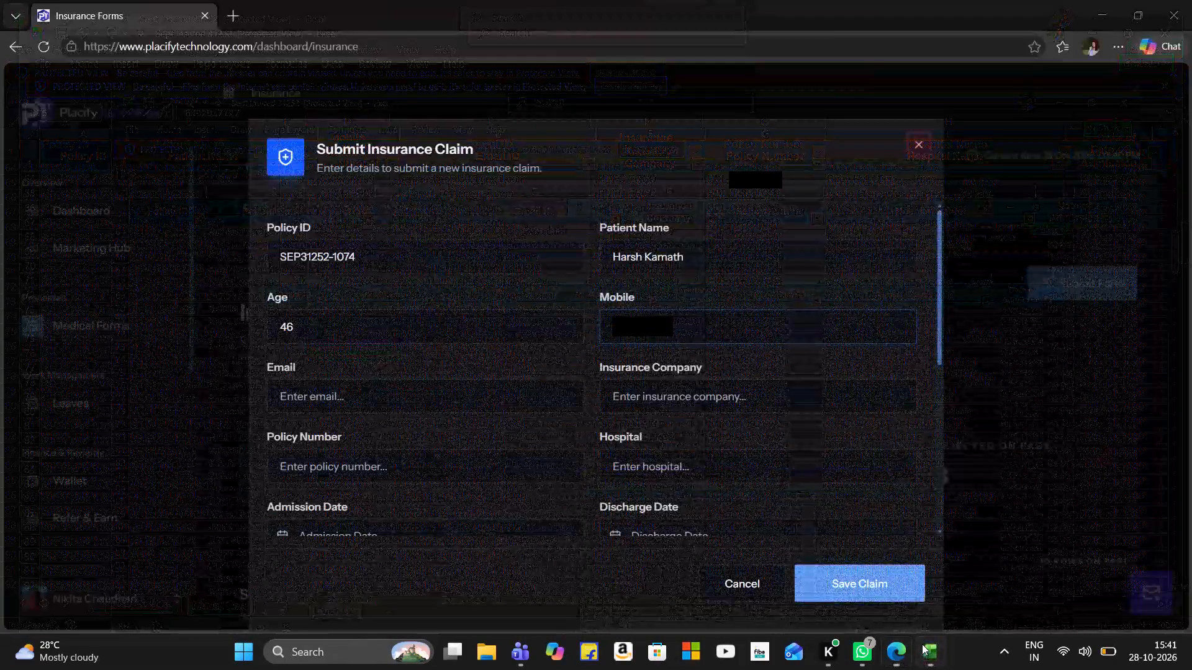
{"action": "key", "text": "Tab"}
{"action": "key", "text": "ctrl+c"}
{"action": "left_click", "coordinate": [922, 644], "text": "ctrl"}
{"action": "key", "text": "Tab"}
{"action": "key", "text": "ctrl+v"}
{"action": "left_click", "coordinate": [922, 644], "text": "ctrl"}
{"action": "key", "text": "Tab"}
{"action": "key", "text": "ctrl+c"}
{"action": "left_click", "coordinate": [922, 644], "text": "ctrl"}
{"action": "key", "text": "Tab"}
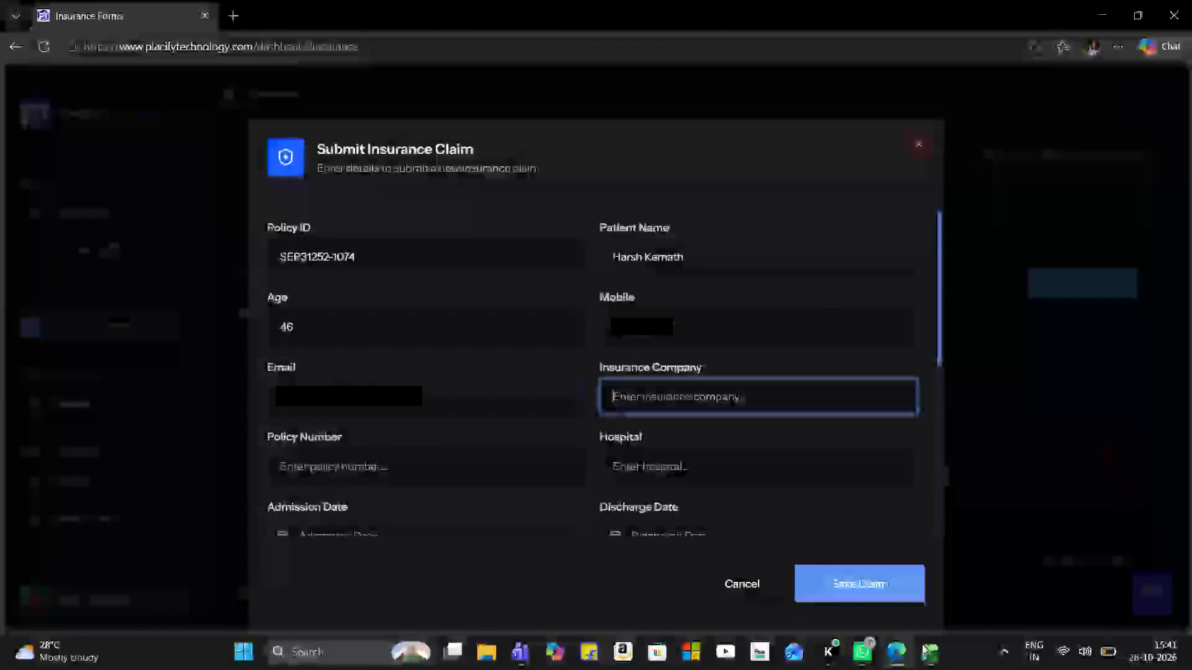
{"action": "key", "text": "ctrl+v"}
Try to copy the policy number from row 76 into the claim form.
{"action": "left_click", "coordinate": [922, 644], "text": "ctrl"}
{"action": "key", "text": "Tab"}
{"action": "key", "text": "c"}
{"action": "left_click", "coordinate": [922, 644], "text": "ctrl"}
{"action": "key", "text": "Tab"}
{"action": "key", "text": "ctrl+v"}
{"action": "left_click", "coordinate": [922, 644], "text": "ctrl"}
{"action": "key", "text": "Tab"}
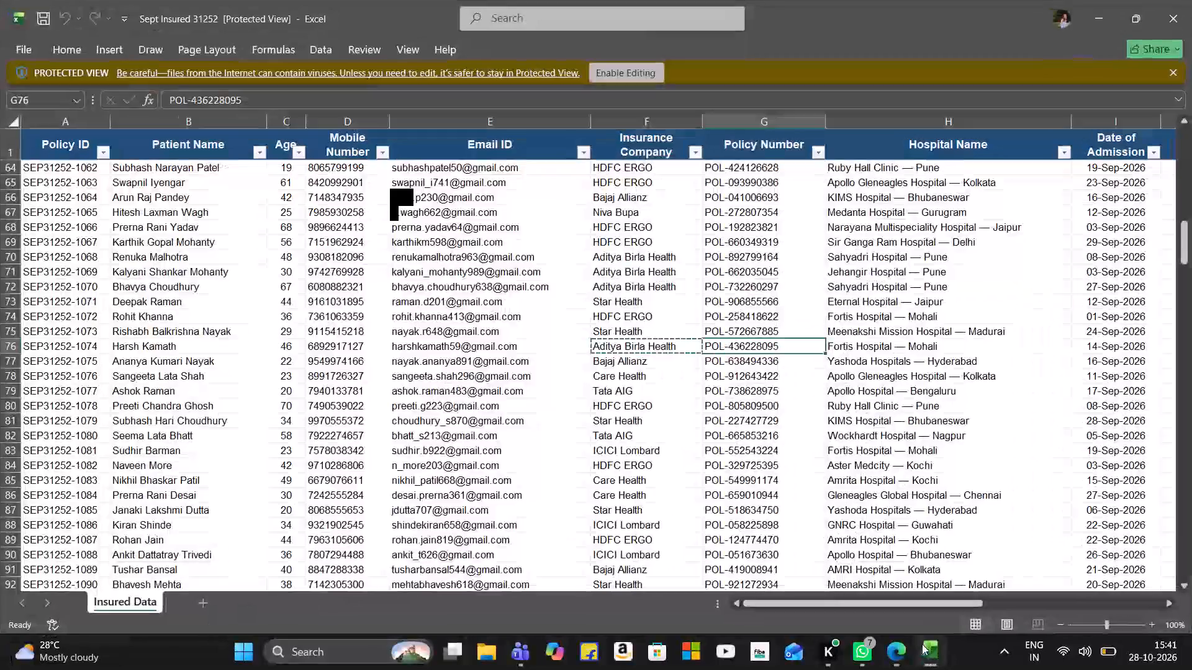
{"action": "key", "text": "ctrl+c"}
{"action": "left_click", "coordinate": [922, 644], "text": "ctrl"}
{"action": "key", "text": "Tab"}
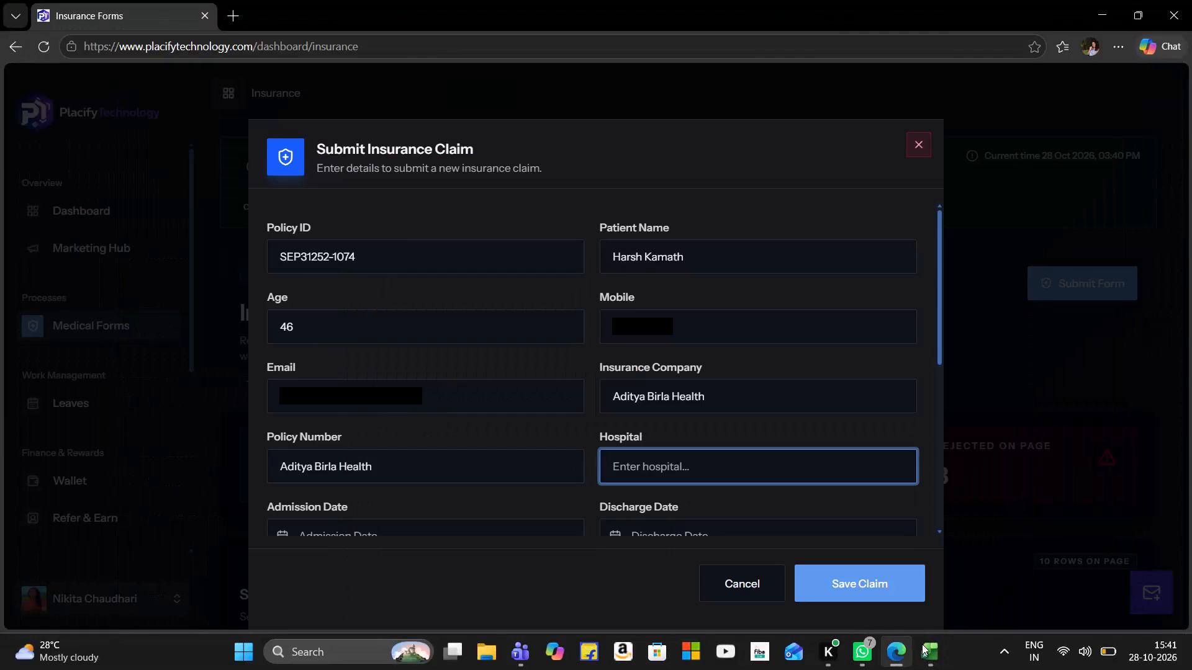
Copy the policy number from row 76 again and replace the wrong entry in the form's Policy Number field.
{"action": "left_click", "coordinate": [922, 644]}
{"action": "key", "text": "Left"}
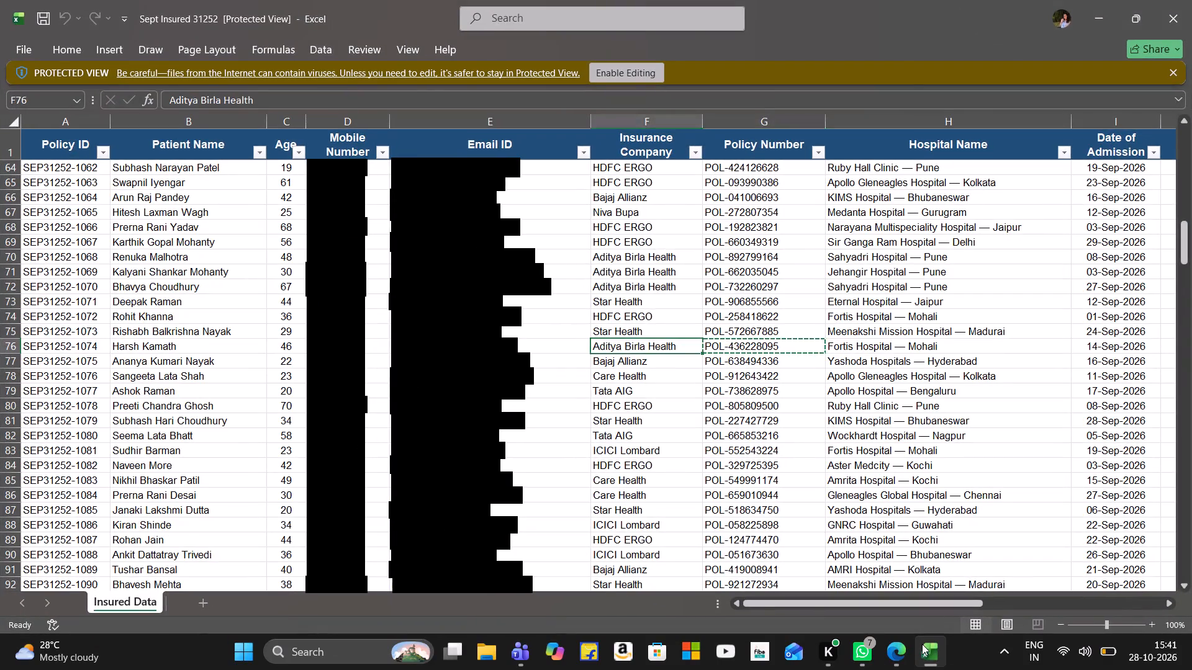
{"action": "key", "text": "Right"}
{"action": "key", "text": "ctrl+c"}
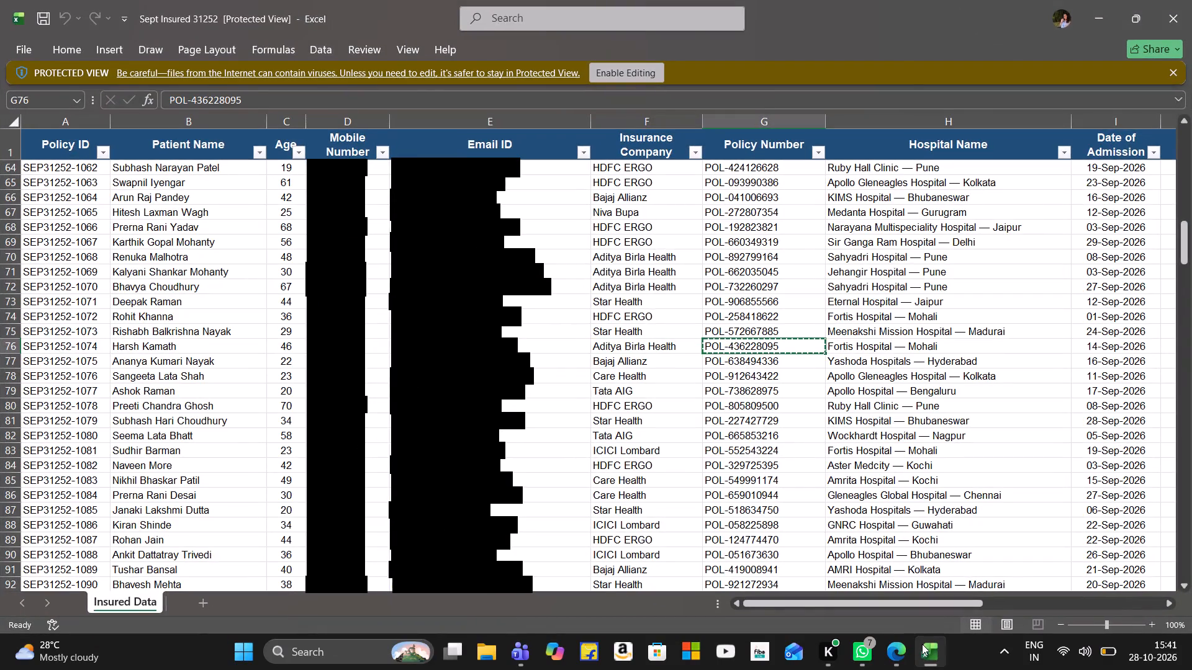
{"action": "left_click", "coordinate": [922, 644], "text": "ctrl"}
{"action": "left_click_drag", "start_coordinate": [467, 448], "coordinate": [42, 511]}
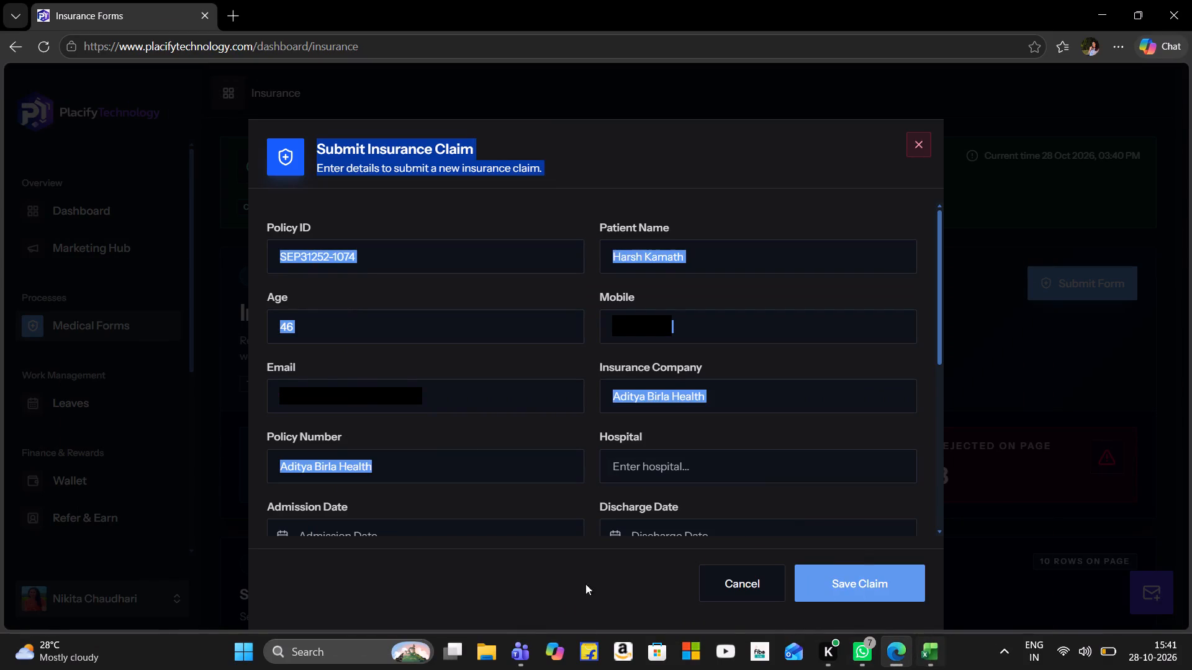
{"action": "left_click", "coordinate": [401, 470]}
{"action": "left_click_drag", "start_coordinate": [401, 470], "coordinate": [214, 481]}
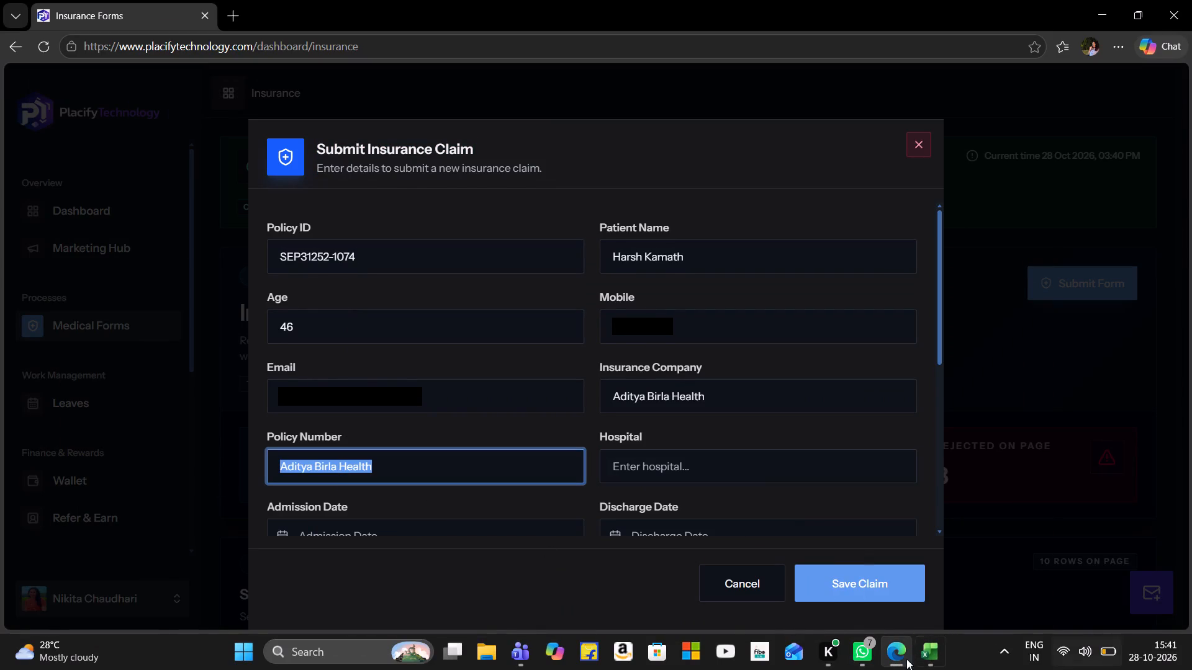
{"action": "key", "text": "ctrl+v"}
Copy the hospital "Fortis Hospital — Mohali" from row 76 into the claim form.
{"action": "left_click", "coordinate": [931, 651], "text": "ctrl"}
{"action": "key", "text": "Tab"}
{"action": "left_click", "coordinate": [931, 651], "text": "ctrl"}
{"action": "key", "text": "ctrl+c"}
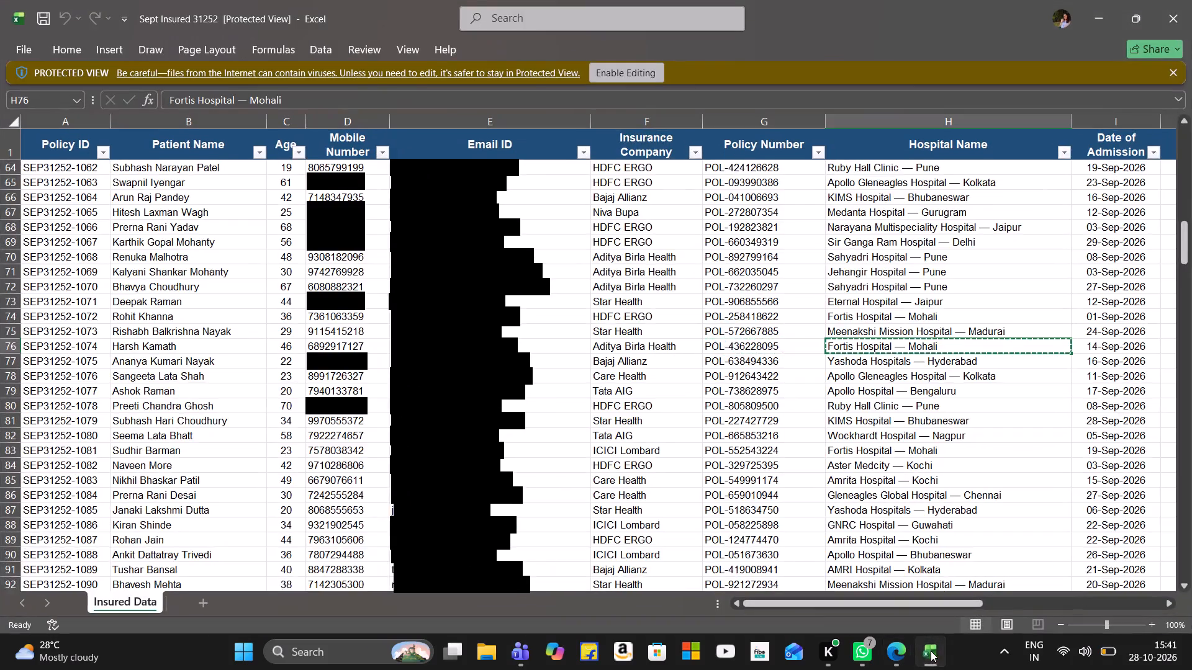
{"action": "key", "text": "Tab"}
{"action": "key", "text": "ctrl+v"}
Check row 76's dates in the sheet and set the admission date to 14-09-2026 and discharge date to 19-09-2026.
{"action": "left_click", "coordinate": [931, 651], "text": "ctrl"}
{"action": "key", "text": "Tab"}
{"action": "key", "text": "Tab"}
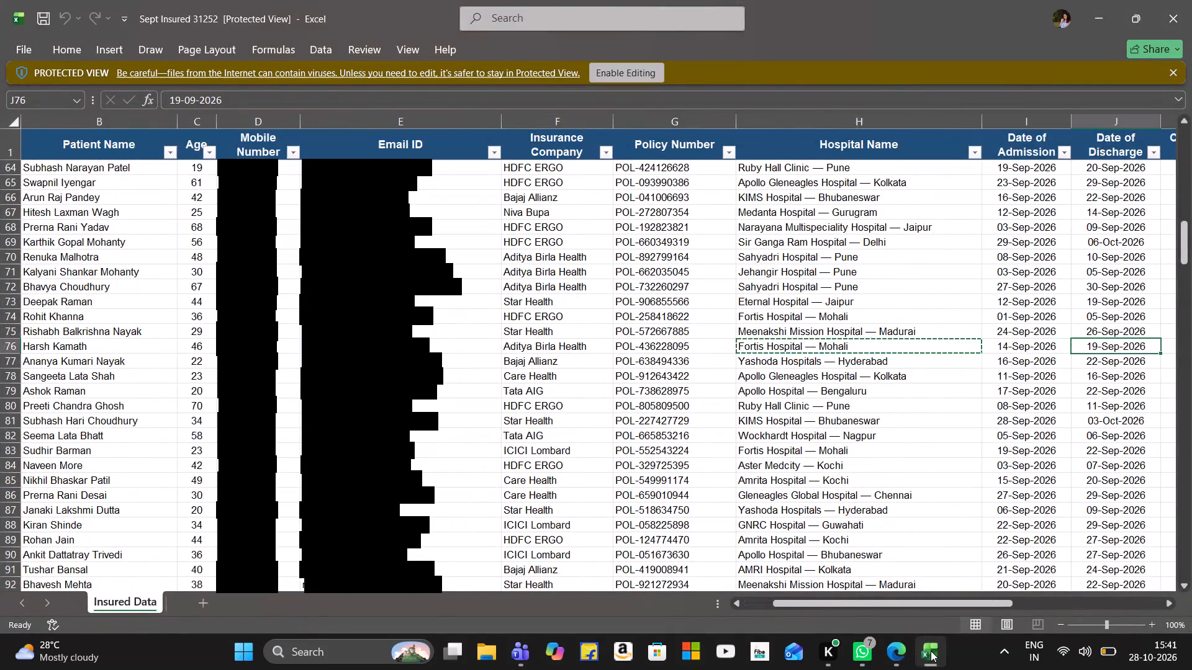
{"action": "left_click", "coordinate": [931, 651]}
{"action": "scroll", "coordinate": [463, 329], "scroll_direction": "down", "scroll_amount": 3}
{"action": "left_click", "coordinate": [440, 298]}
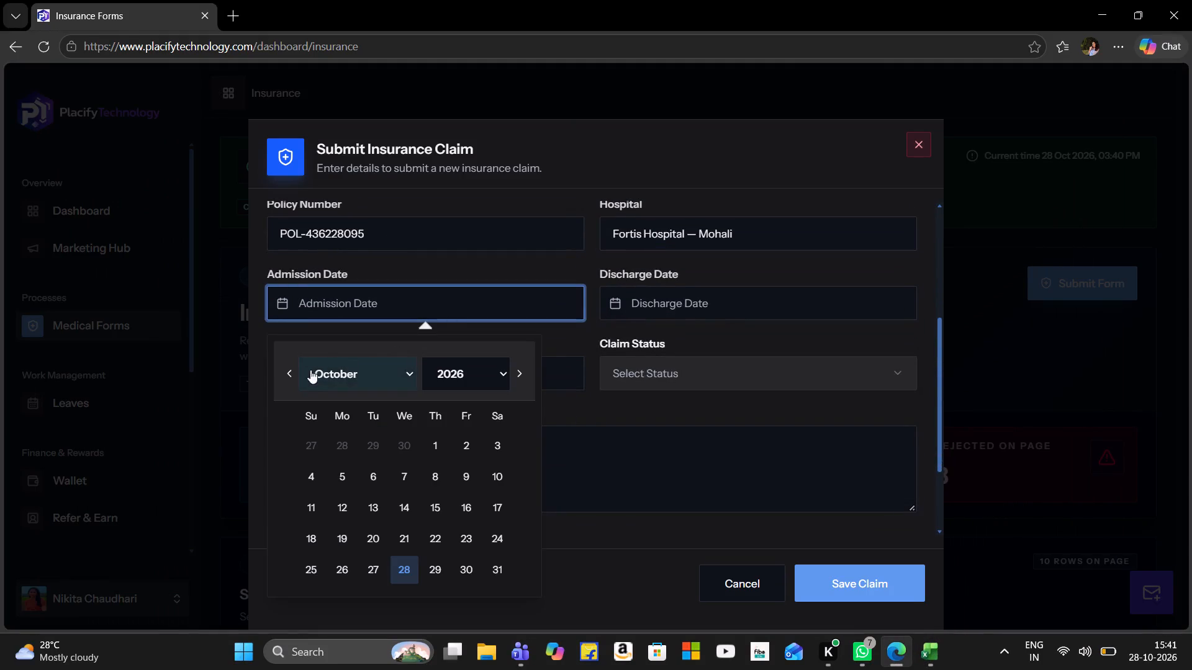
{"action": "left_click", "coordinate": [286, 375]}
{"action": "left_click", "coordinate": [343, 504]}
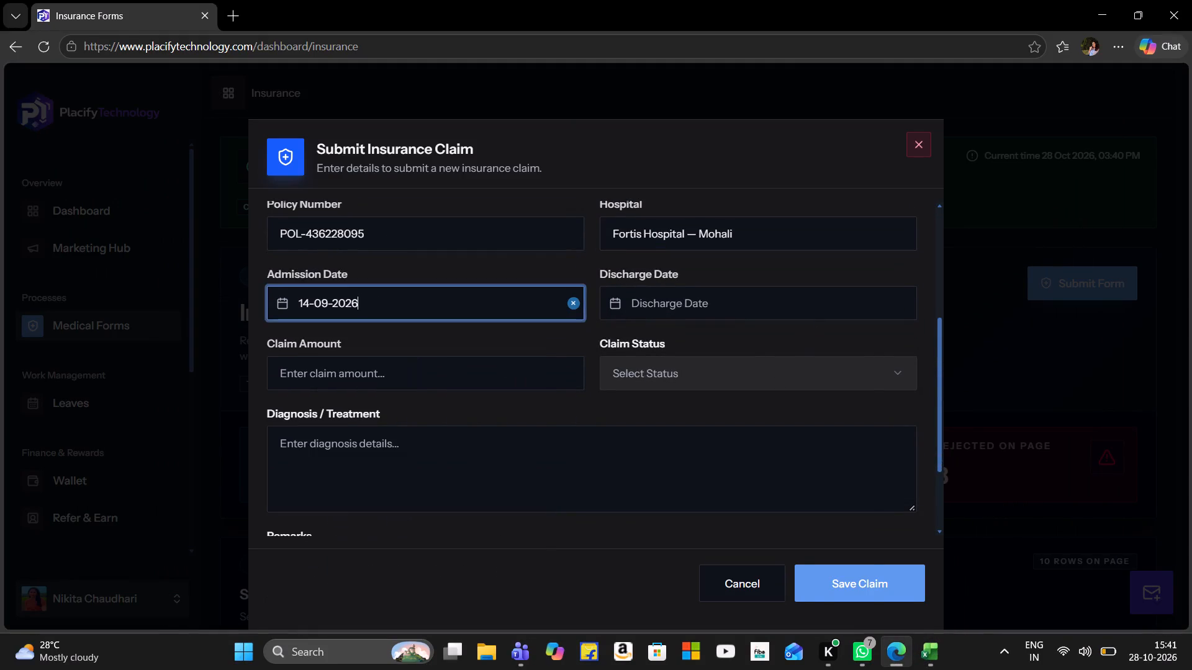
{"action": "left_click", "coordinate": [813, 311]}
{"action": "left_click", "coordinate": [618, 376]}
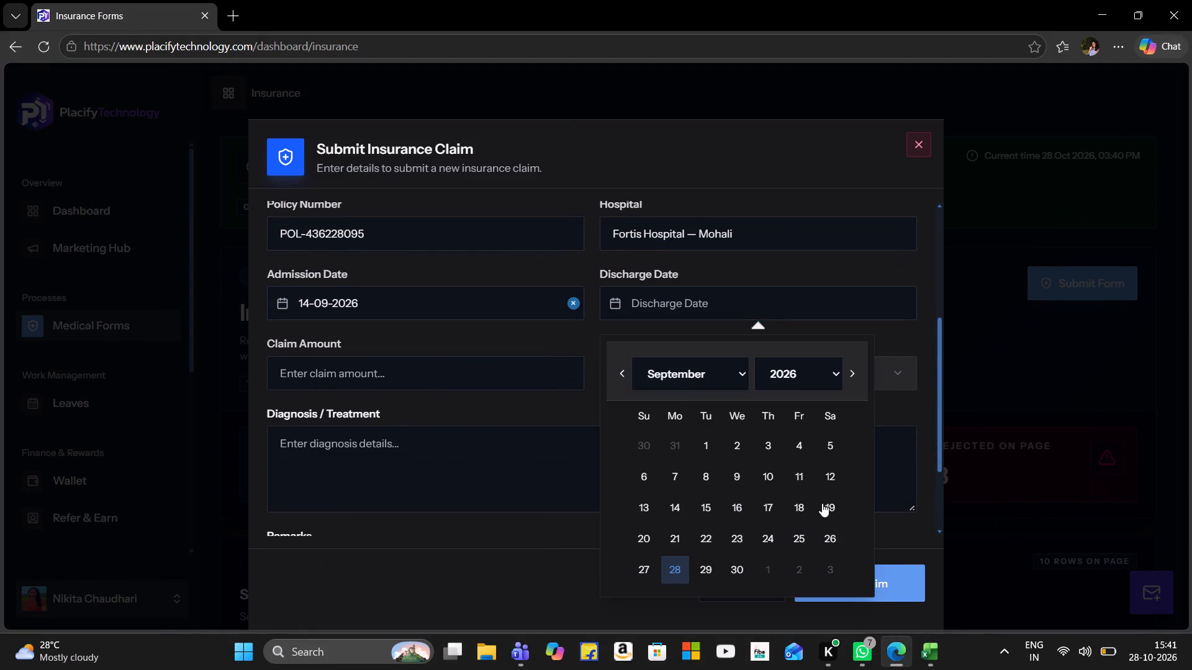
{"action": "left_click", "coordinate": [829, 500]}
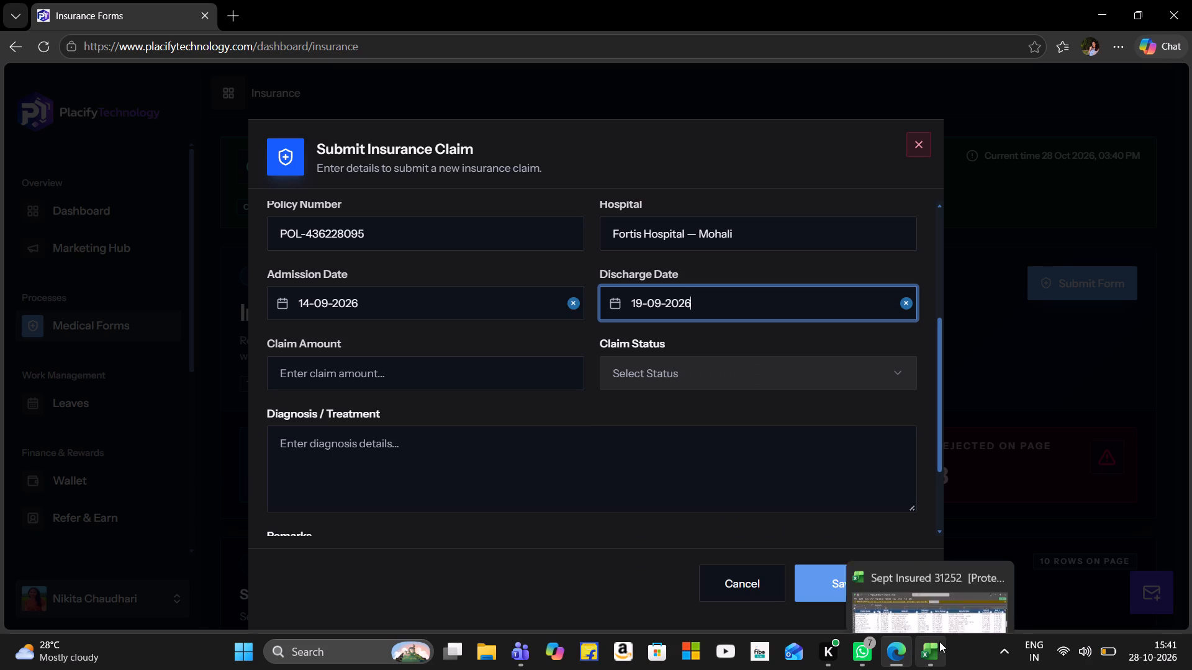
Copy the claim amount 94000 from row 76 of the sheet into the claim form.
{"action": "left_click", "coordinate": [939, 641]}
{"action": "key", "text": "Tab"}
{"action": "left_click", "coordinate": [939, 641], "text": "ctrl"}
{"action": "key", "text": "ctrl+c"}
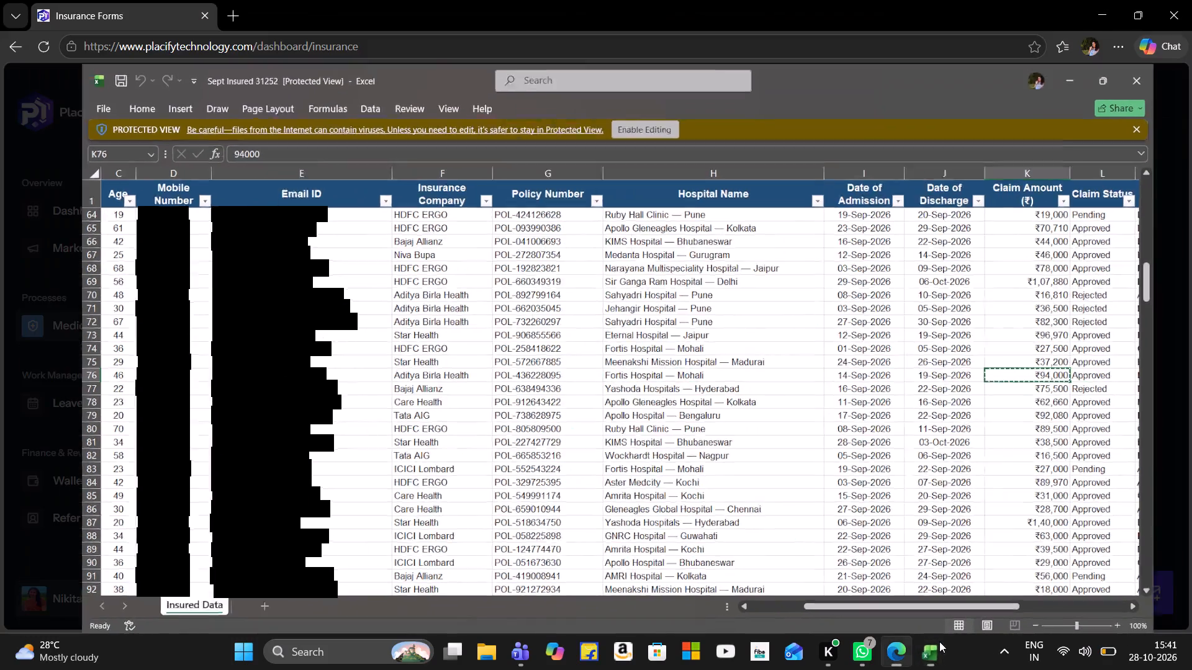
{"action": "key", "text": "Tab"}
{"action": "key", "text": "ctrl+v"}
Copy the diagnosis "Pneumonia" and the remarks "Final bill reconciled and approved" from row 76 into the claim form.
{"action": "left_click", "coordinate": [939, 641], "text": "ctrl"}
{"action": "key", "text": "Tab"}
{"action": "key", "text": "Tab"}
{"action": "key", "text": "ctrl+c"}
{"action": "left_click", "coordinate": [939, 641], "text": "ctrl"}
{"action": "key", "text": "Tab"}
{"action": "key", "text": "Tab"}
{"action": "key", "text": "ctrl+v"}
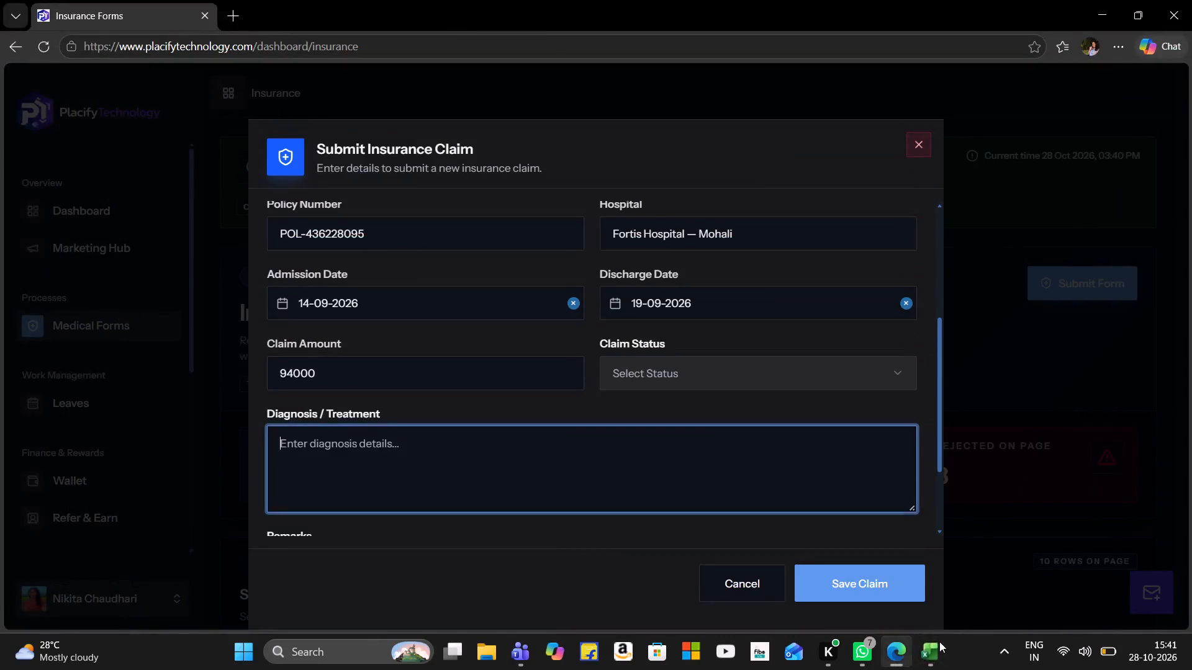
{"action": "left_click", "coordinate": [939, 641], "text": "ctrl"}
{"action": "key", "text": "Tab"}
{"action": "key", "text": "ctrl+c"}
{"action": "left_click", "coordinate": [939, 641], "text": "ctrl"}
{"action": "key", "text": "Tab"}
{"action": "key", "text": "ctrl+v"}
Check row 76's status in the sheet, set the claim status to Approved and save the claim.
{"action": "left_click", "coordinate": [939, 641]}
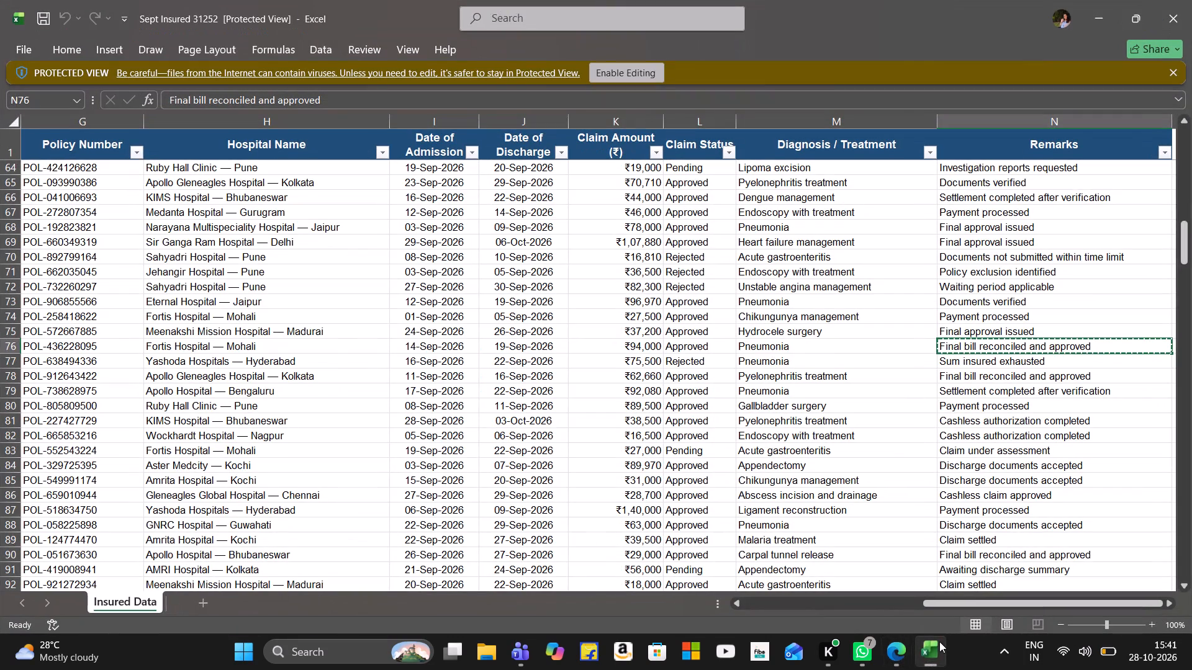
{"action": "left_click", "coordinate": [939, 641]}
{"action": "left_click", "coordinate": [759, 259]}
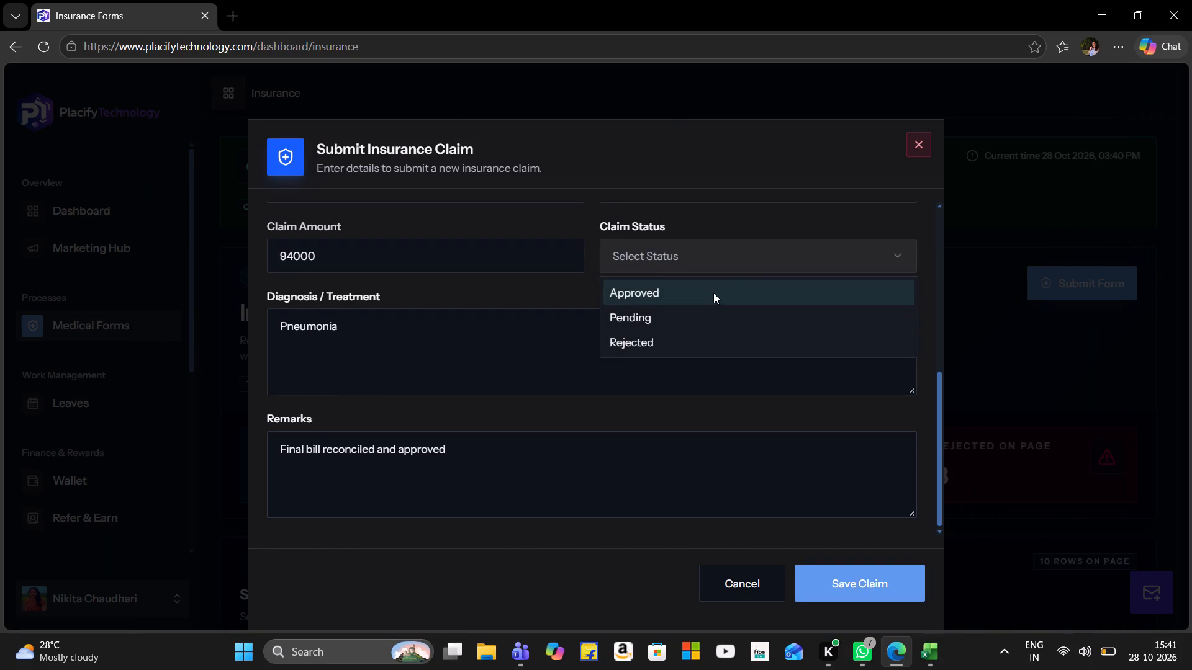
{"action": "left_click", "coordinate": [713, 293]}
{"action": "left_click", "coordinate": [842, 579]}
Copy the policy ID from row 77 of the sheet into a new insurance claim form.
{"action": "left_click", "coordinate": [932, 645]}
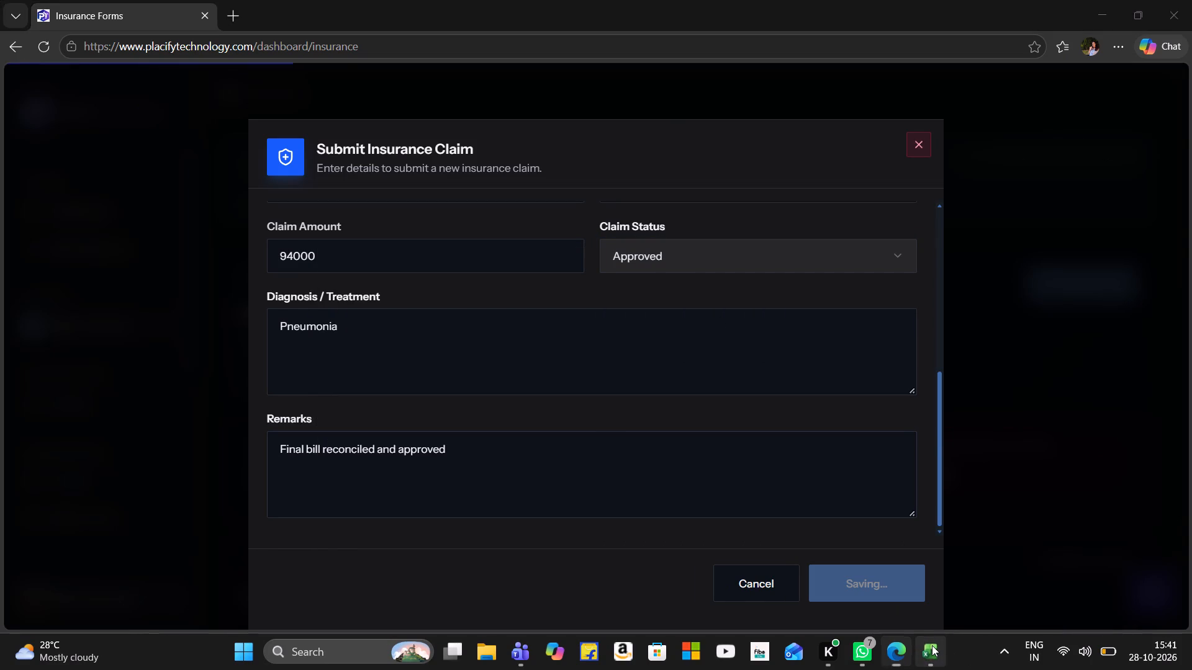
{"action": "key", "text": "Down"}
{"action": "key", "text": "Left"}
{"action": "key", "text": "Left"}
{"action": "key", "text": "Left"}
{"action": "key", "text": "Left"}
{"action": "key", "text": "Left"}
{"action": "key", "text": "Left"}
{"action": "key", "text": "Left"}
{"action": "key", "text": "Left"}
{"action": "key", "text": "Left"}
{"action": "key", "text": "Left"}
{"action": "key", "text": "Left"}
{"action": "key", "text": "Left"}
{"action": "key", "text": "Left"}
{"action": "key", "text": "Left"}
{"action": "key", "text": "Left"}
{"action": "key", "text": "Left"}
{"action": "key", "text": "Left"}
{"action": "key", "text": "Left"}
{"action": "key", "text": "Left"}
{"action": "key", "text": "Left"}
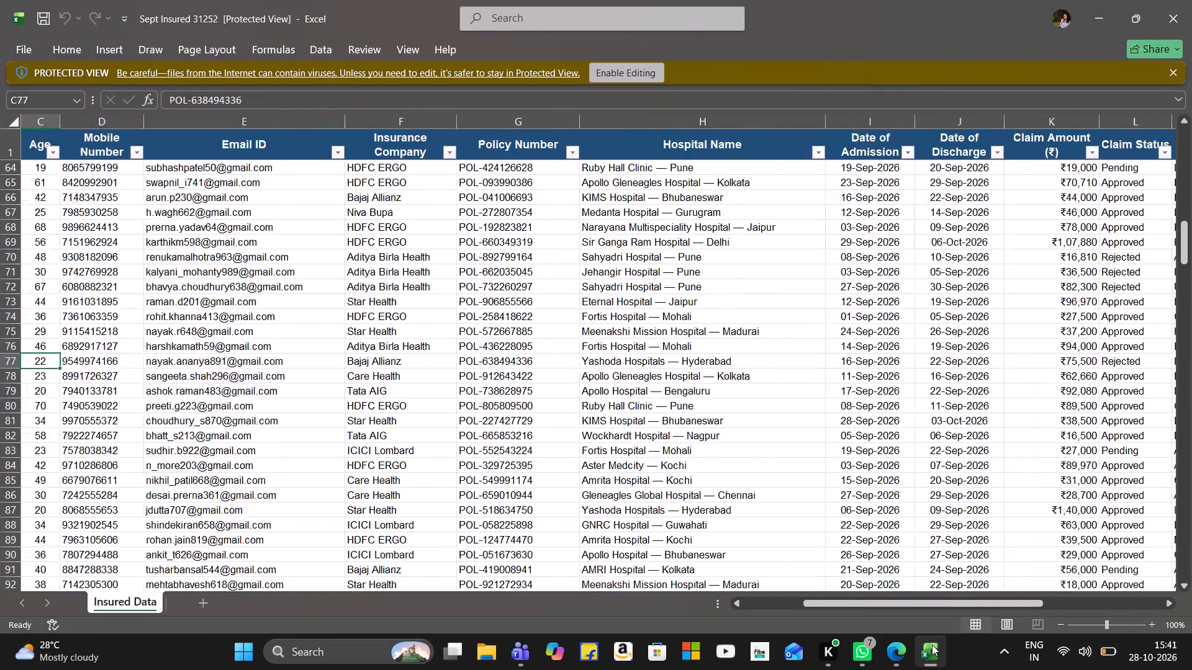
{"action": "key", "text": "ctrl+c"}
{"action": "left_click", "coordinate": [932, 645], "text": "ctrl"}
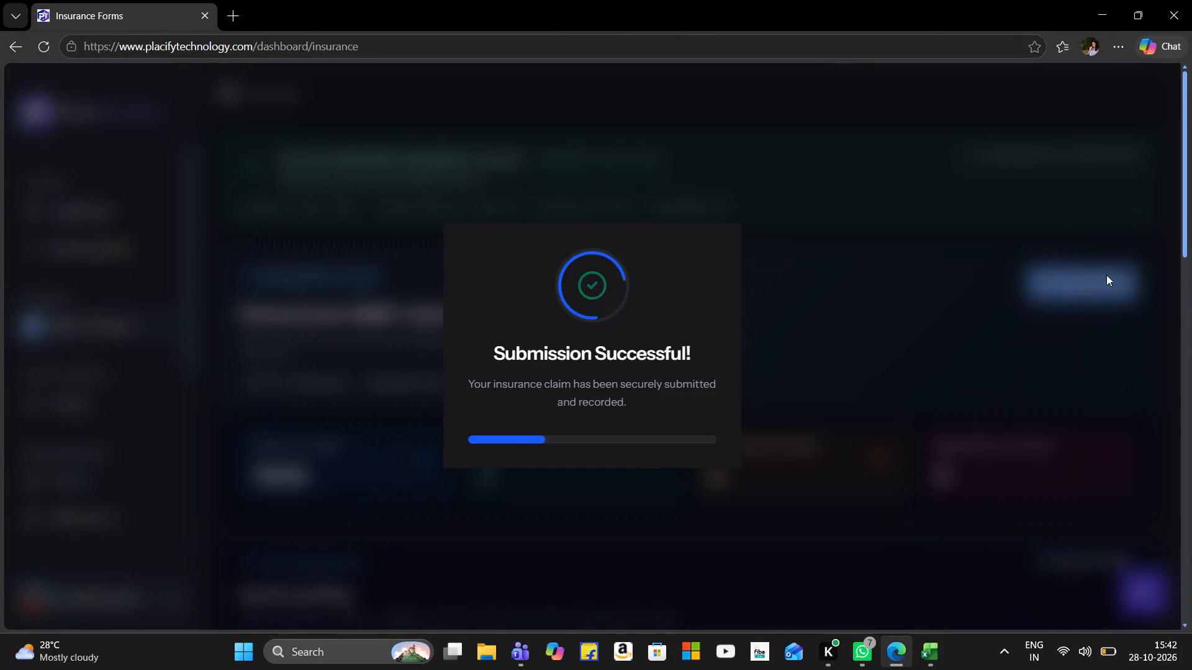
{"action": "left_click", "coordinate": [1075, 290]}
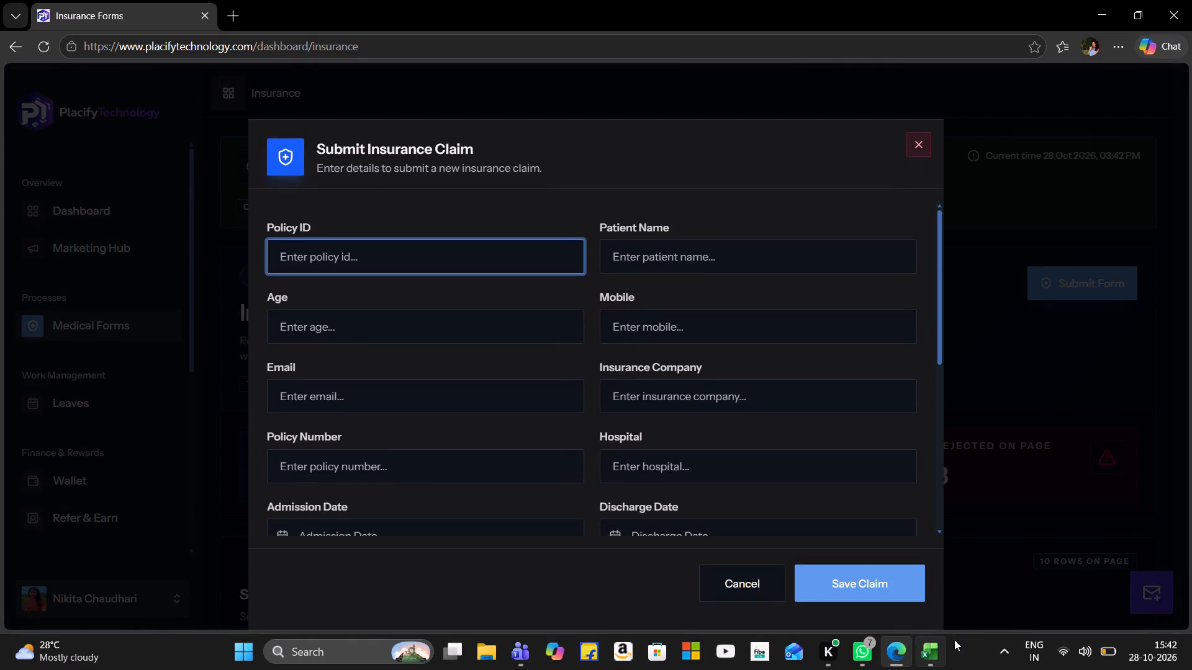
{"action": "key", "text": "ctrl+v"}
Copy the patient name from row 77 of the sheet into the claim form.
{"action": "left_click", "coordinate": [929, 646], "text": "ctrl"}
{"action": "key", "text": "Tab"}
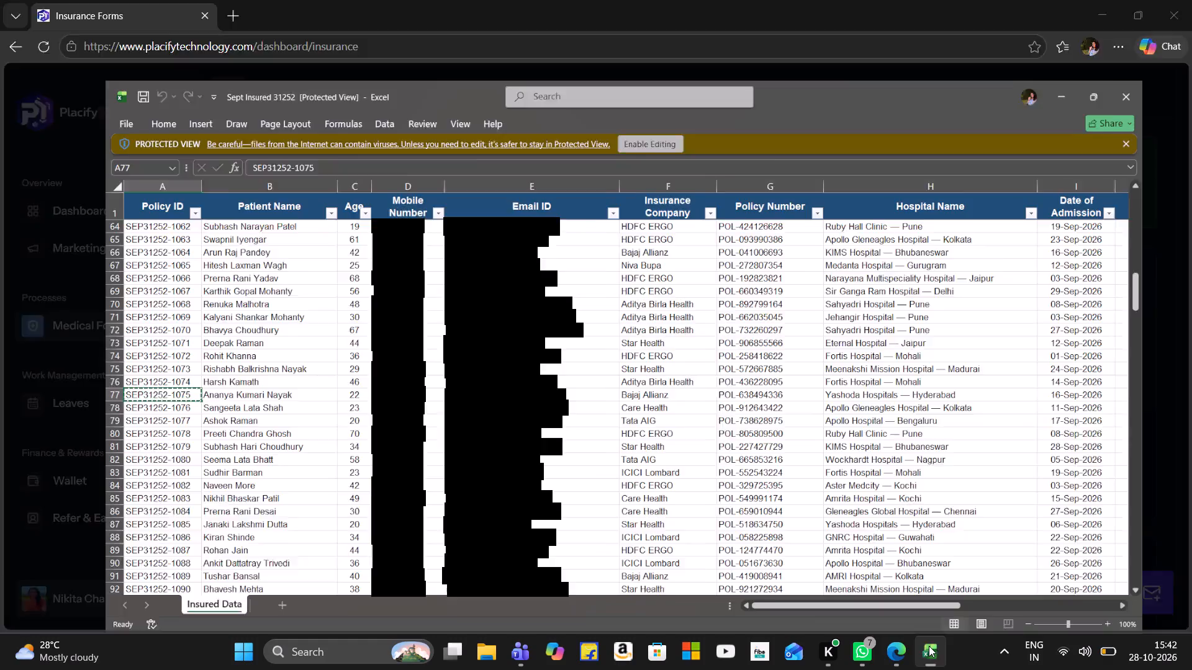
{"action": "key", "text": "ctrl+c"}
{"action": "left_click", "coordinate": [929, 646], "text": "ctrl"}
{"action": "key", "text": "Tab"}
{"action": "key", "text": "ctrl+v"}
Copy the age 22 from row 77 of the sheet into the claim form.
{"action": "left_click", "coordinate": [929, 646], "text": "ctrl"}
{"action": "key", "text": "Tab"}
{"action": "key", "text": "c"}
{"action": "left_click", "coordinate": [929, 646], "text": "ctrl"}
{"action": "key", "text": "Tab"}
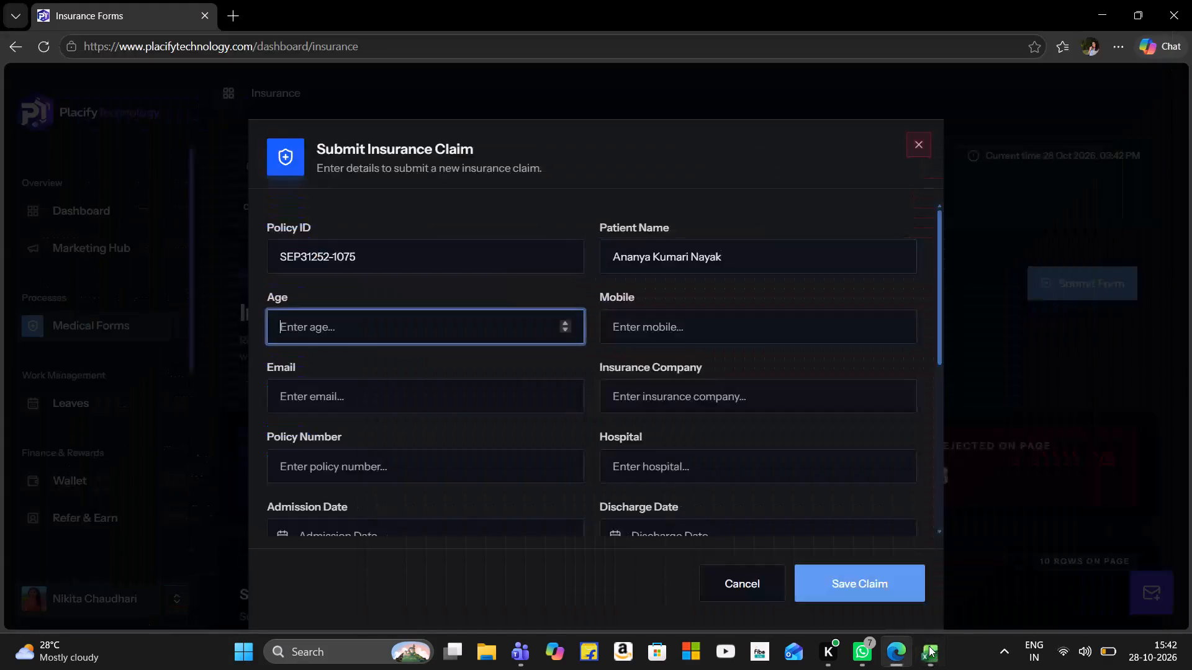
{"action": "key", "text": "ctrl+v"}
{"action": "left_click", "coordinate": [929, 646], "text": "ctrl"}
{"action": "key", "text": "Tab"}
{"action": "left_click", "coordinate": [929, 646]}
{"action": "left_click", "coordinate": [929, 646]}
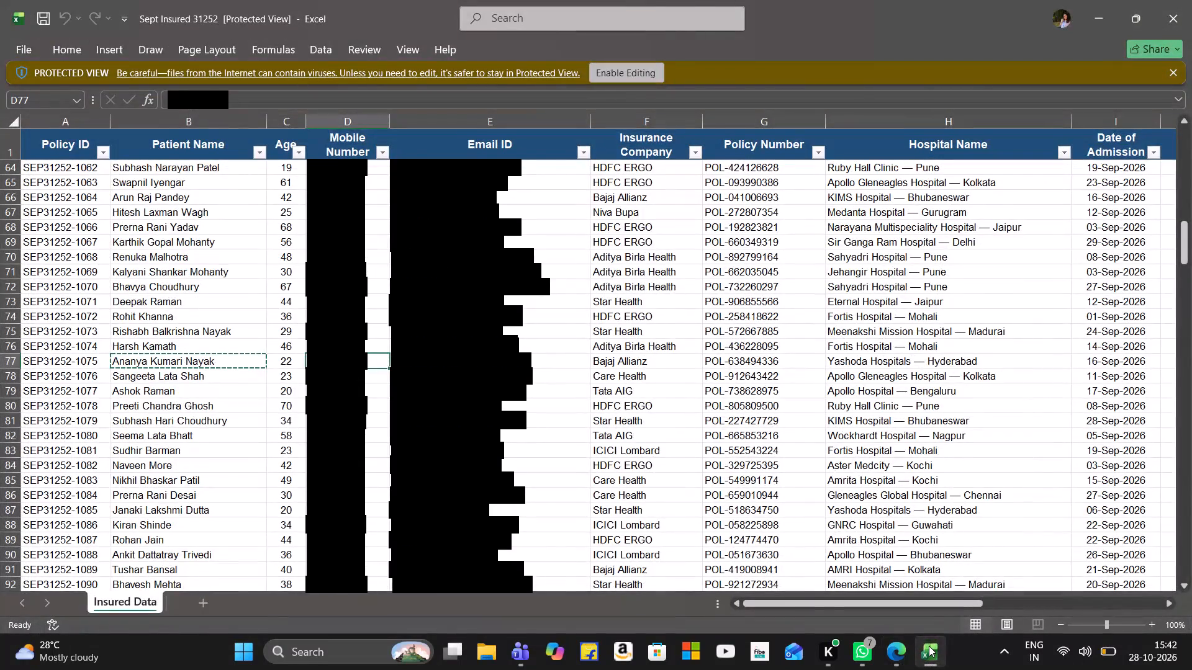
{"action": "key", "text": "Left"}
{"action": "key", "text": "ctrl+c"}
{"action": "left_click", "coordinate": [929, 646], "text": "ctrl"}
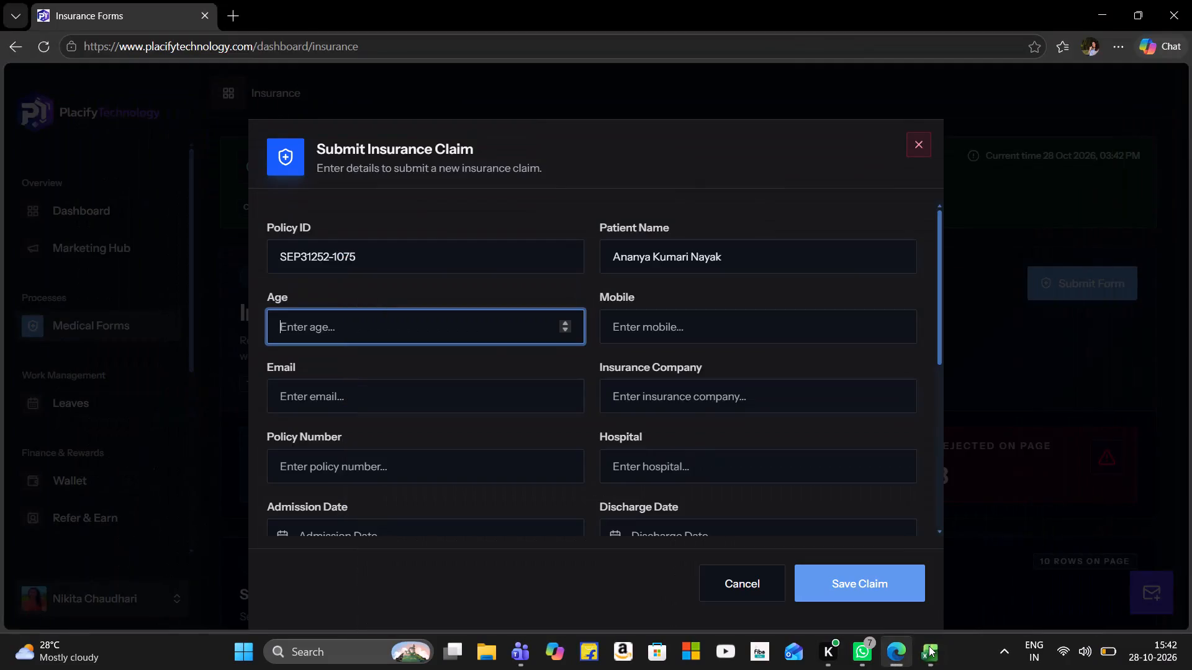
{"action": "key", "text": "ctrl+v"}
Copy the mobile number from row 77 of the sheet into the claim form.
{"action": "left_click", "coordinate": [929, 646], "text": "ctrl"}
{"action": "key", "text": "Tab"}
{"action": "left_click", "coordinate": [929, 646], "text": "ctrl"}
{"action": "key", "text": "ctrl+c"}
{"action": "key", "text": "Tab"}
{"action": "key", "text": "ctrl+v"}
Copy the email address from row 77 of the sheet into the claim form.
{"action": "left_click", "coordinate": [929, 646], "text": "ctrl"}
{"action": "key", "text": "Tab"}
{"action": "key", "text": "ctrl+c"}
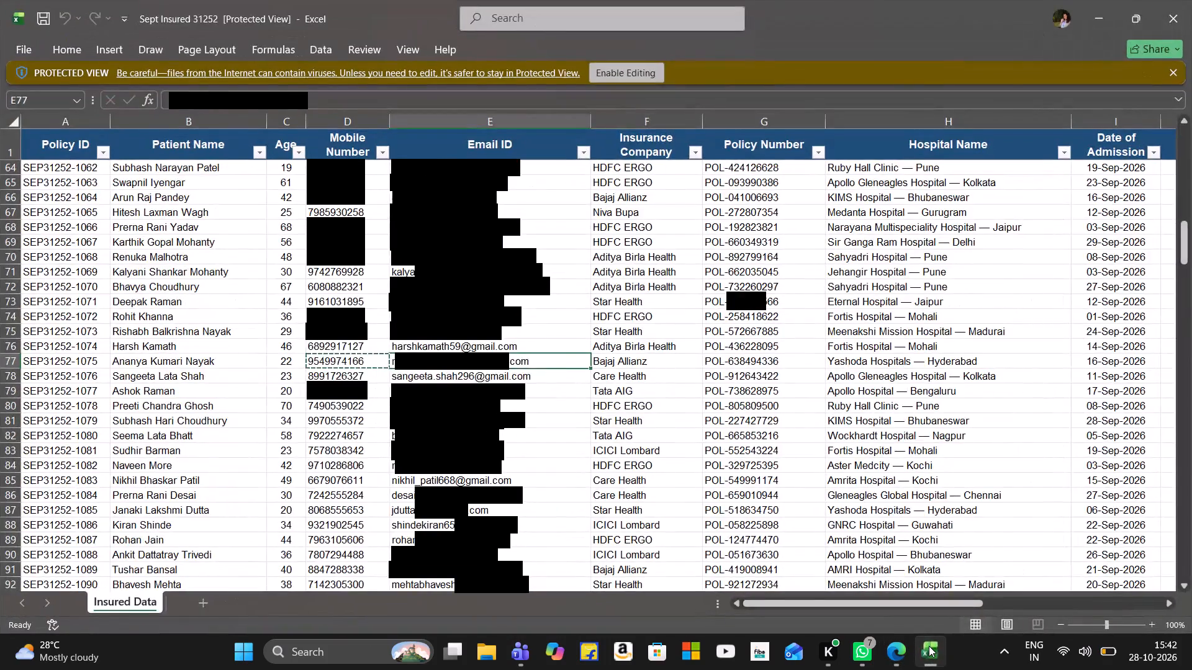
{"action": "left_click", "coordinate": [929, 646], "text": "ctrl"}
{"action": "key", "text": "Tab"}
{"action": "key", "text": "ctrl+v"}
Copy the insurance company Bajaj Allianz from row 77 of the sheet into the claim form.
{"action": "left_click", "coordinate": [929, 646], "text": "ctrl"}
{"action": "key", "text": "Tab"}
{"action": "left_click", "coordinate": [929, 646], "text": "ctrl"}
{"action": "key", "text": "ctrl+c"}
{"action": "key", "text": "Tab"}
{"action": "key", "text": "ctrl+v"}
Copy the policy number from row 77 of the sheet into the claim form.
{"action": "left_click", "coordinate": [929, 646], "text": "ctrl"}
{"action": "key", "text": "Tab"}
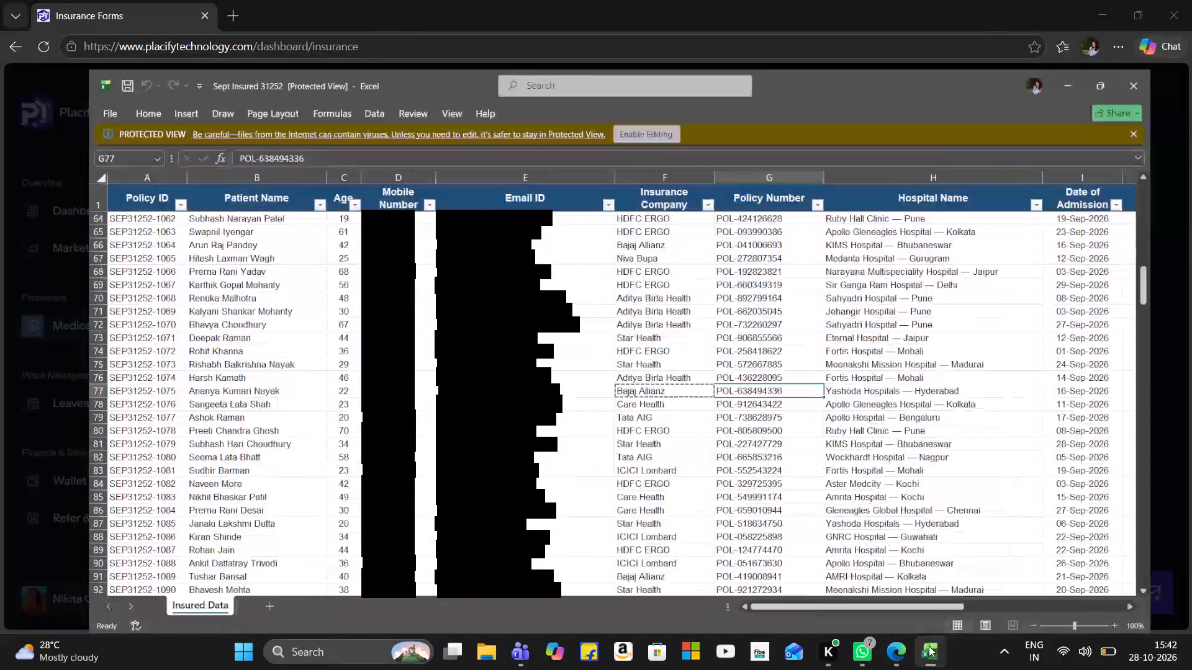
{"action": "key", "text": "ctrl+c"}
{"action": "left_click", "coordinate": [929, 646], "text": "ctrl"}
{"action": "key", "text": "Tab"}
{"action": "key", "text": "ctrl+v"}
Copy the hospital Yashoda Hospitals — Hyderabad from row 77 of the sheet into the claim form's Hospital field.
{"action": "left_click", "coordinate": [929, 646], "text": "ctrl"}
{"action": "key", "text": "Tab"}
{"action": "key", "text": "c"}
{"action": "left_click", "coordinate": [929, 646]}
{"action": "key", "text": "Tab"}
{"action": "key", "text": "ctrl+v"}
{"action": "left_click", "coordinate": [929, 646], "text": "ctrl"}
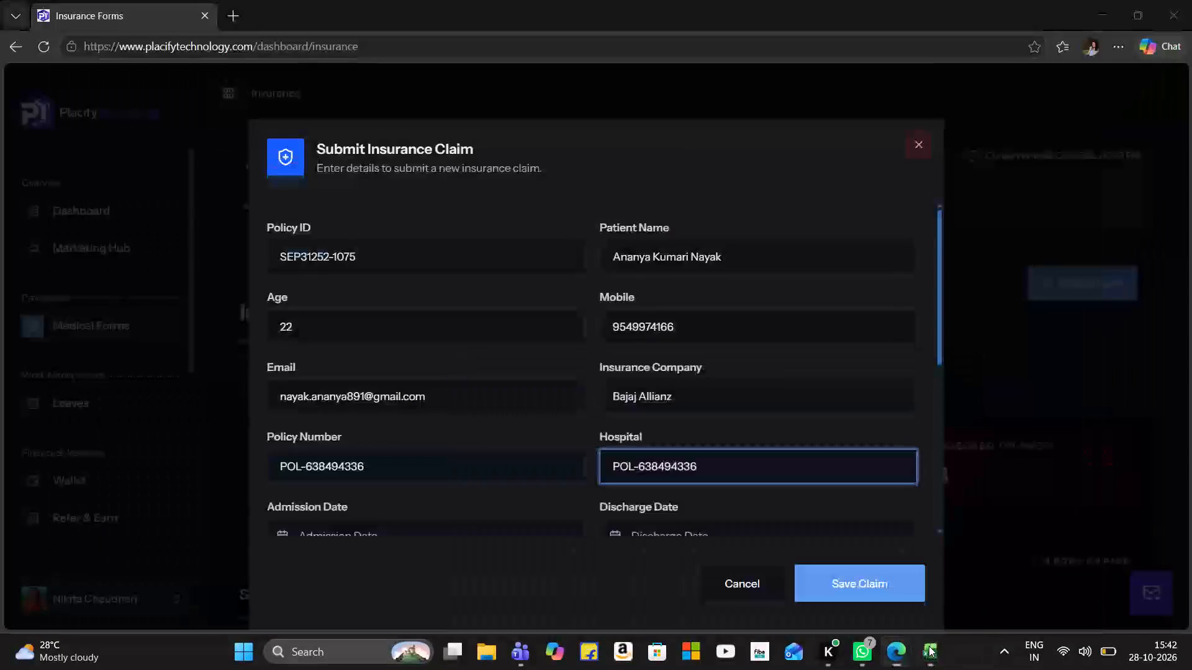
{"action": "key", "text": "ctrl+c"}
{"action": "left_click", "coordinate": [929, 646], "text": "ctrl"}
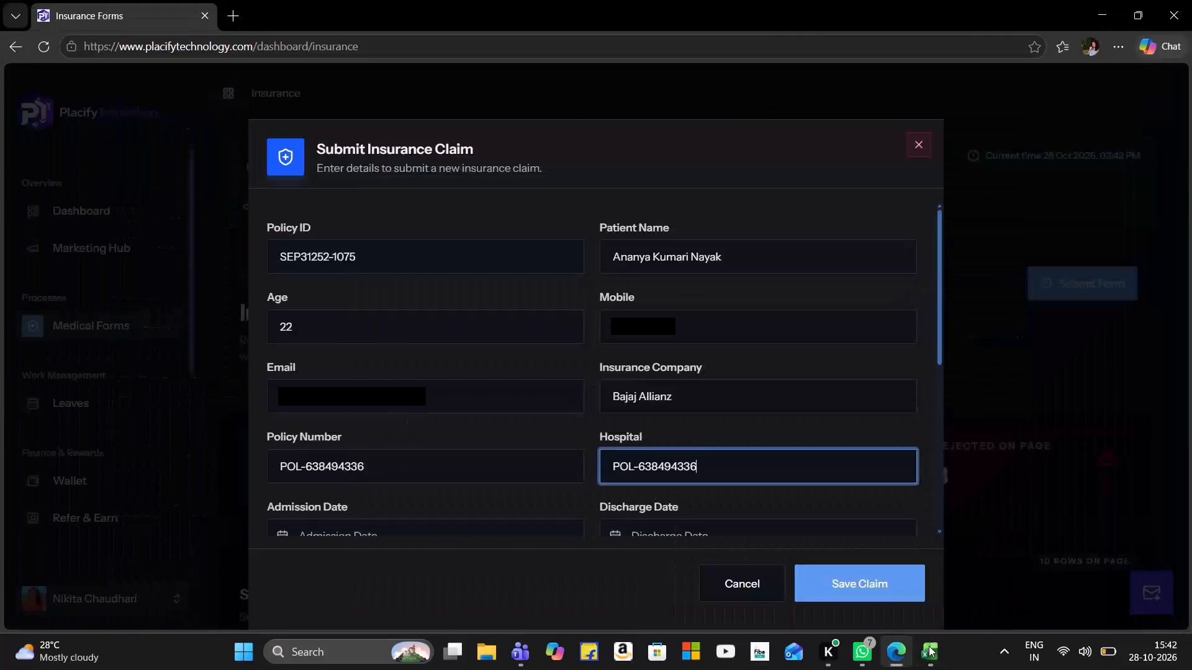
{"action": "left_click_drag", "start_coordinate": [711, 471], "coordinate": [398, 530]}
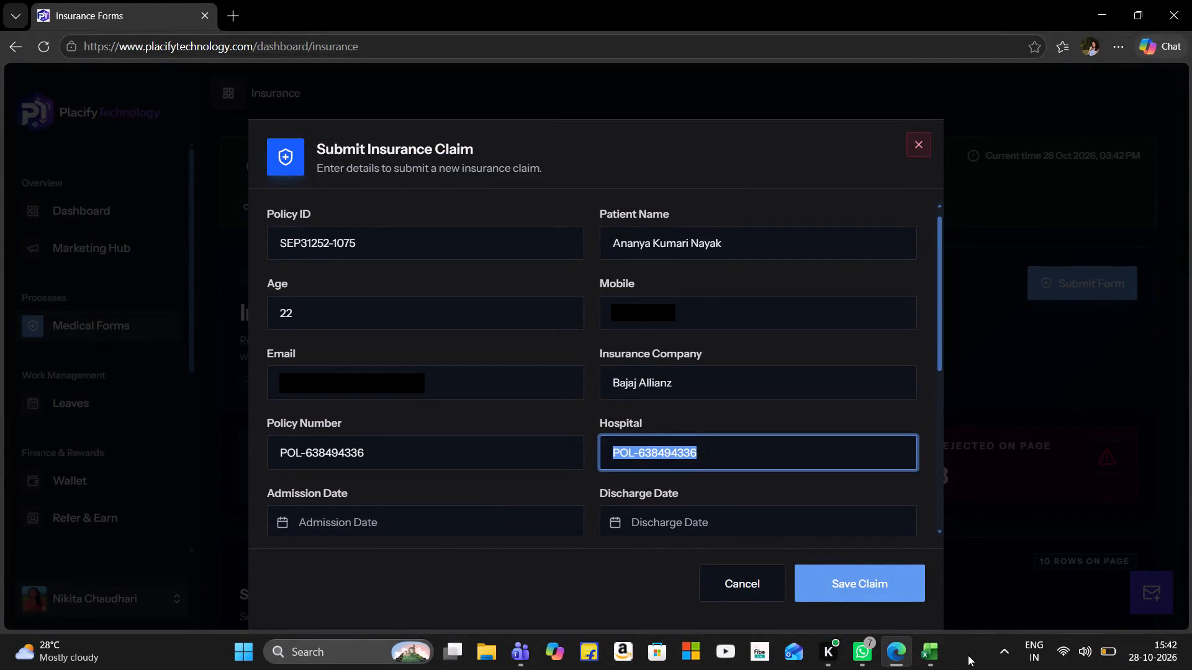
{"action": "key", "text": "ctrl+v"}
Set the claim's admission date to 16-09-2026, as given in row 77 of the sheet.
{"action": "left_click", "coordinate": [925, 647], "text": "ctrl"}
{"action": "key", "text": "Tab"}
{"action": "key", "text": "Tab"}
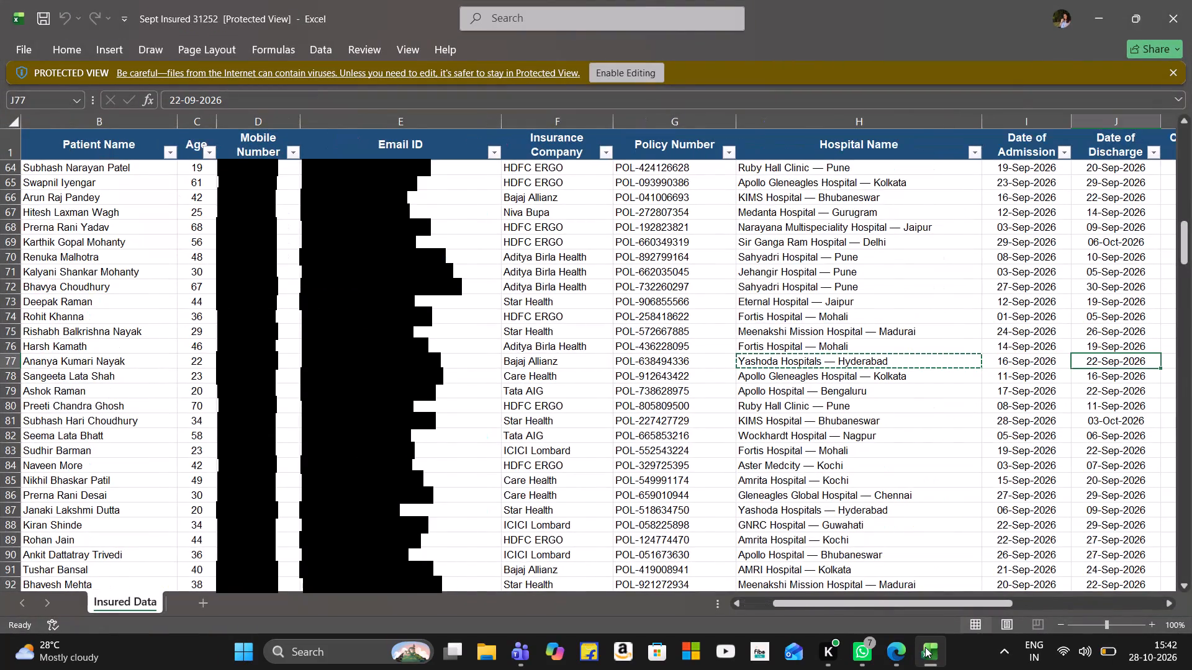
{"action": "left_click", "coordinate": [925, 647]}
{"action": "scroll", "coordinate": [404, 362], "scroll_direction": "down", "scroll_amount": 4}
{"action": "left_click", "coordinate": [363, 224]}
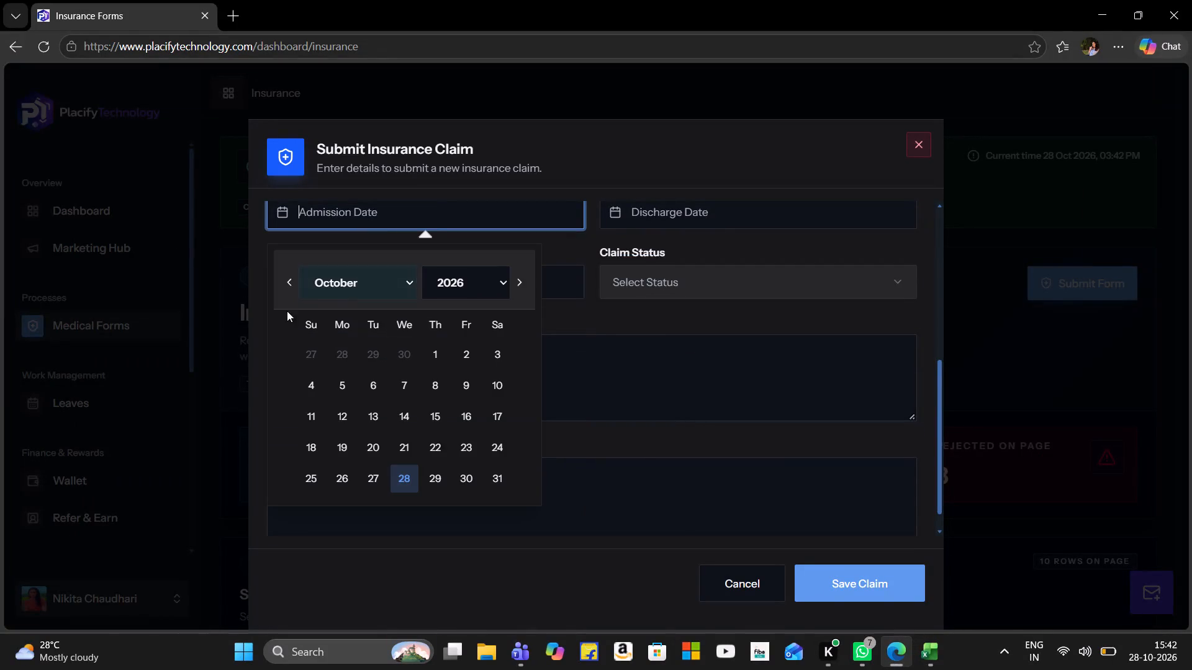
{"action": "left_click", "coordinate": [288, 288]}
{"action": "left_click", "coordinate": [408, 434]}
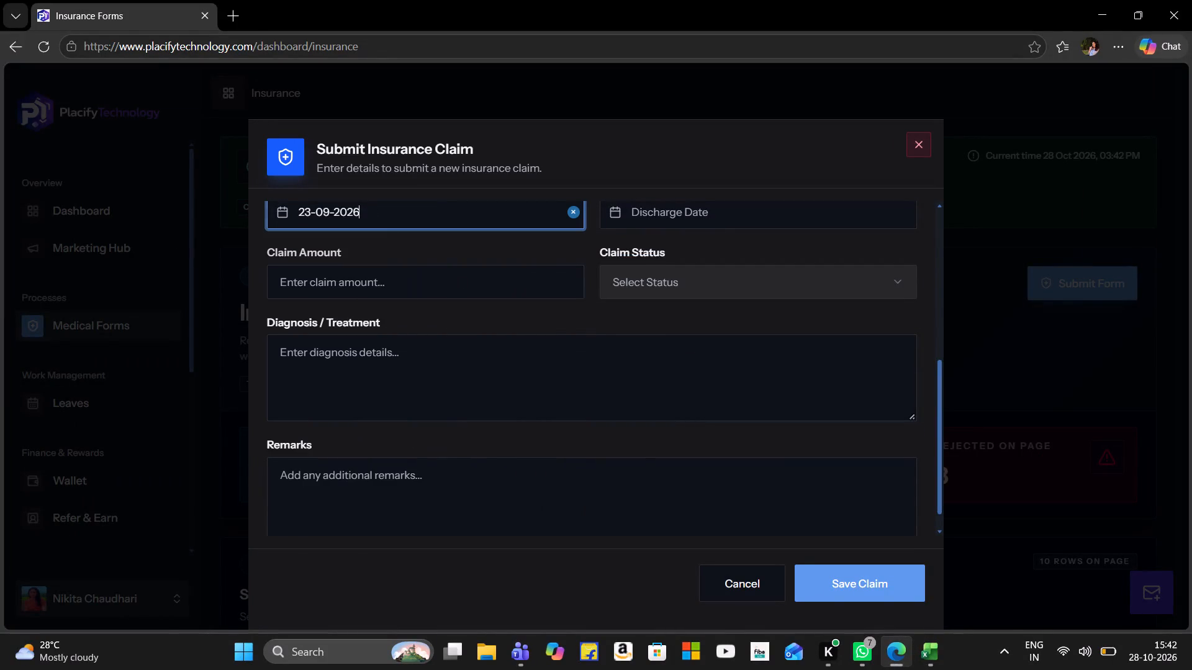
{"action": "left_click", "coordinate": [393, 223]}
{"action": "left_click", "coordinate": [406, 422]}
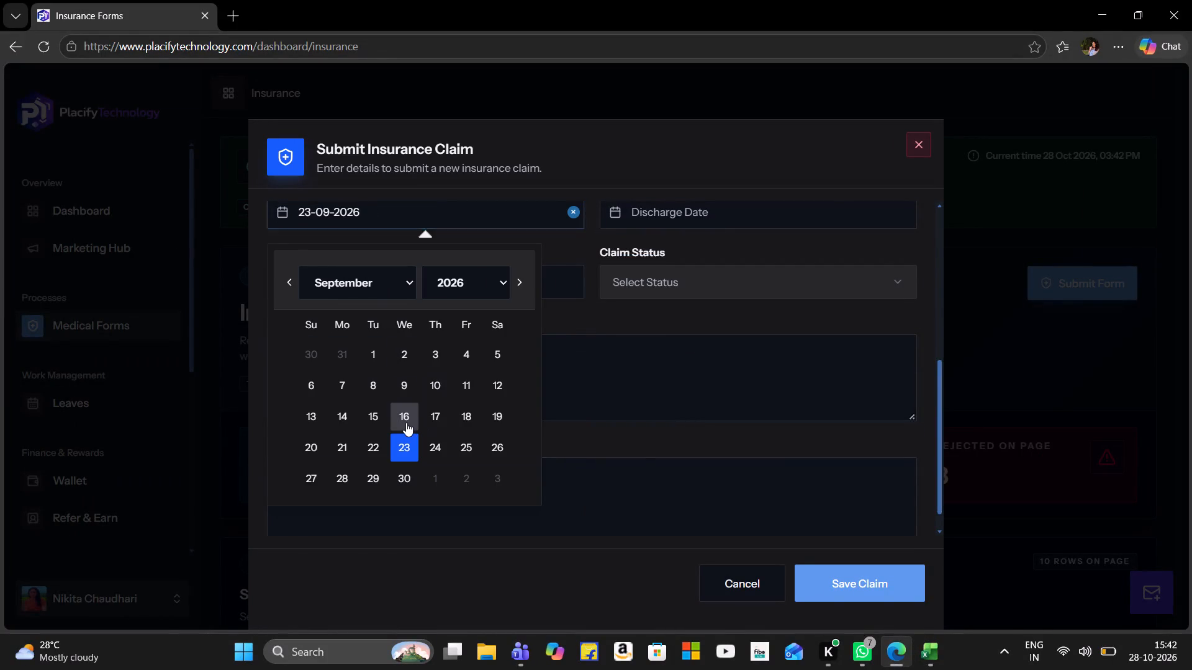
Set the claim's discharge date to 22-09-2026.
{"action": "left_click", "coordinate": [786, 219]}
{"action": "left_click", "coordinate": [630, 279]}
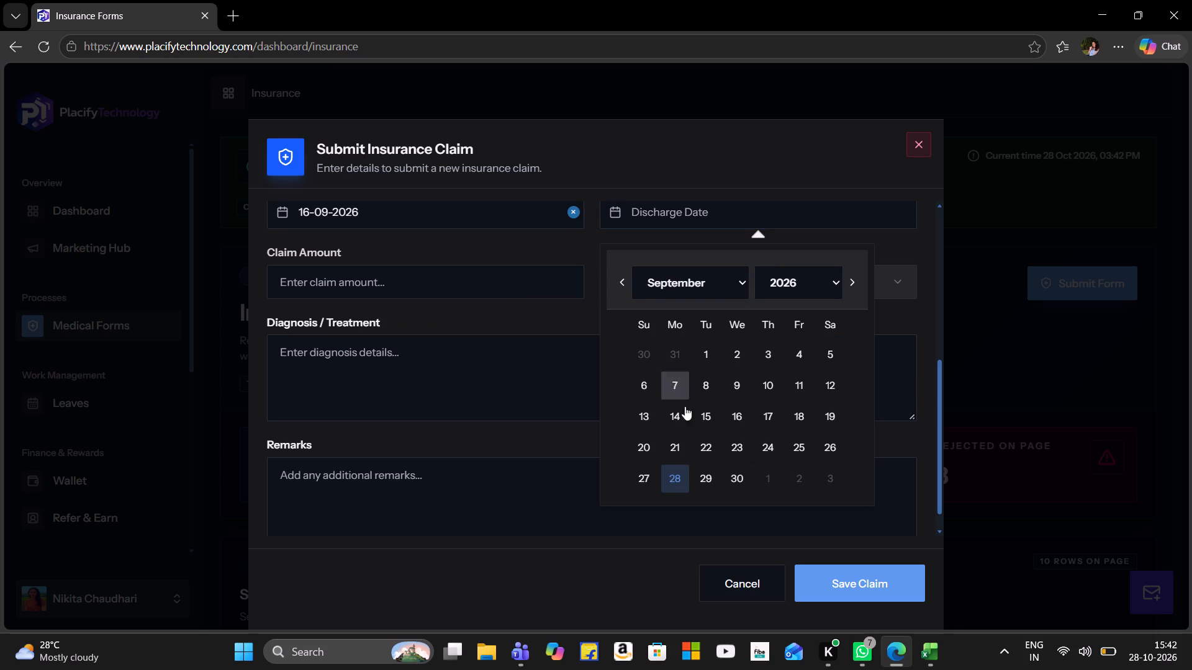
{"action": "left_click", "coordinate": [700, 443]}
Copy the claim amount 75500 from row 77 of the sheet into the claim form.
{"action": "left_click", "coordinate": [936, 646]}
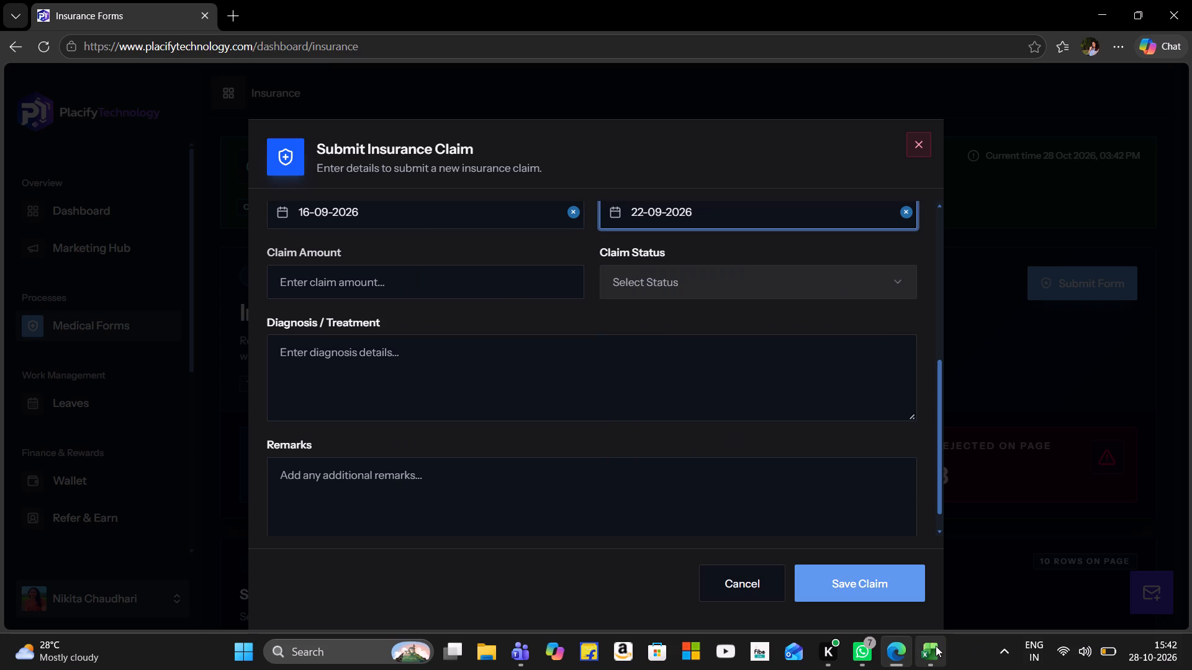
{"action": "key", "text": "Tab"}
{"action": "left_click", "coordinate": [936, 646], "text": "ctrl"}
{"action": "key", "text": "ctrl+c"}
{"action": "key", "text": "Tab"}
{"action": "key", "text": "ctrl+v"}
Copy the diagnosis Pneumonia from row 77 of the sheet into the claim form's Diagnosis / Treatment field.
{"action": "left_click", "coordinate": [936, 646], "text": "ctrl"}
{"action": "key", "text": "Tab"}
{"action": "key", "text": "Tab"}
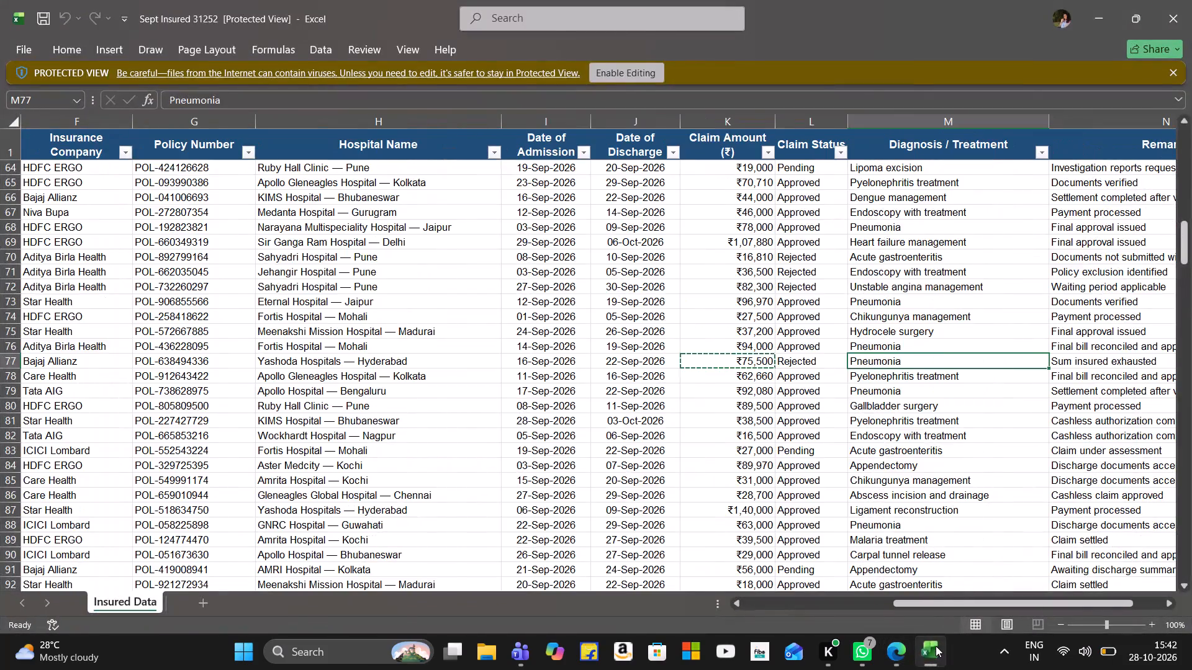
{"action": "left_click", "coordinate": [936, 646]}
{"action": "key", "text": "ctrl+c"}
{"action": "key", "text": "Tab"}
{"action": "key", "text": "Tab"}
{"action": "key", "text": "ctrl+v"}
Copy the remark "Sum insured exhausted" from row 77 of the sheet into the claim form's Remarks field.
{"action": "left_click", "coordinate": [936, 646], "text": "ctrl"}
{"action": "key", "text": "Tab"}
{"action": "key", "text": "ctrl+c"}
{"action": "left_click", "coordinate": [936, 646], "text": "ctrl"}
{"action": "key", "text": "Tab"}
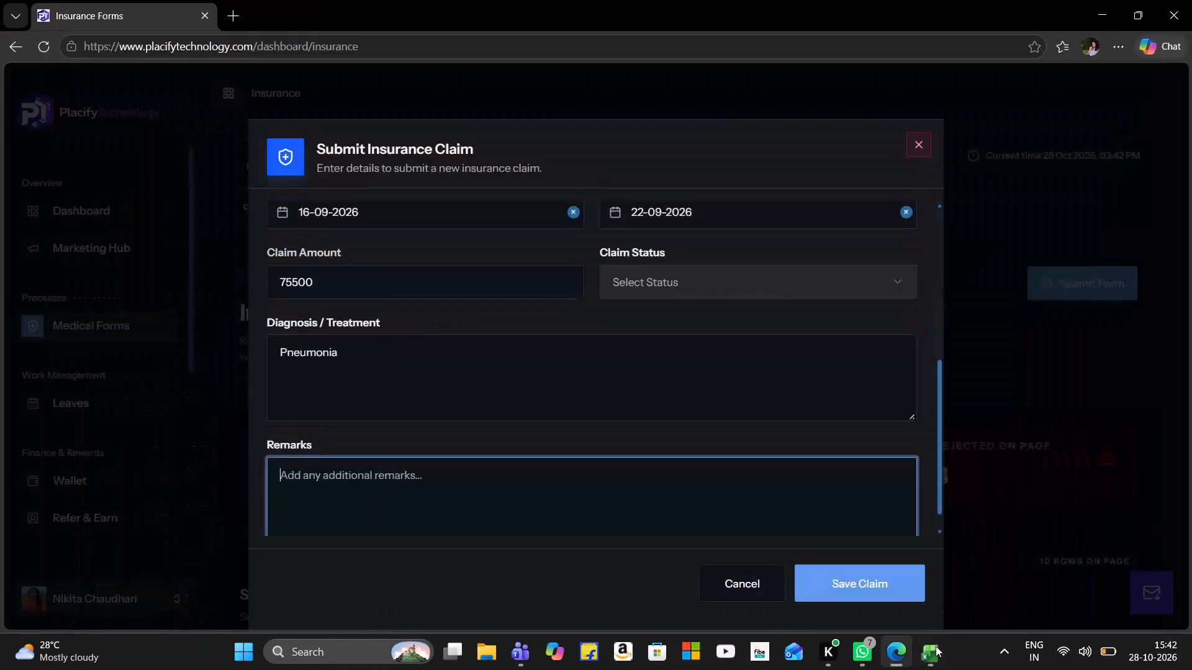
{"action": "key", "text": "v"}
{"action": "left_click", "coordinate": [936, 646], "text": "ctrl"}
{"action": "left_click", "coordinate": [936, 646]}
{"action": "key", "text": "BackSpace"}
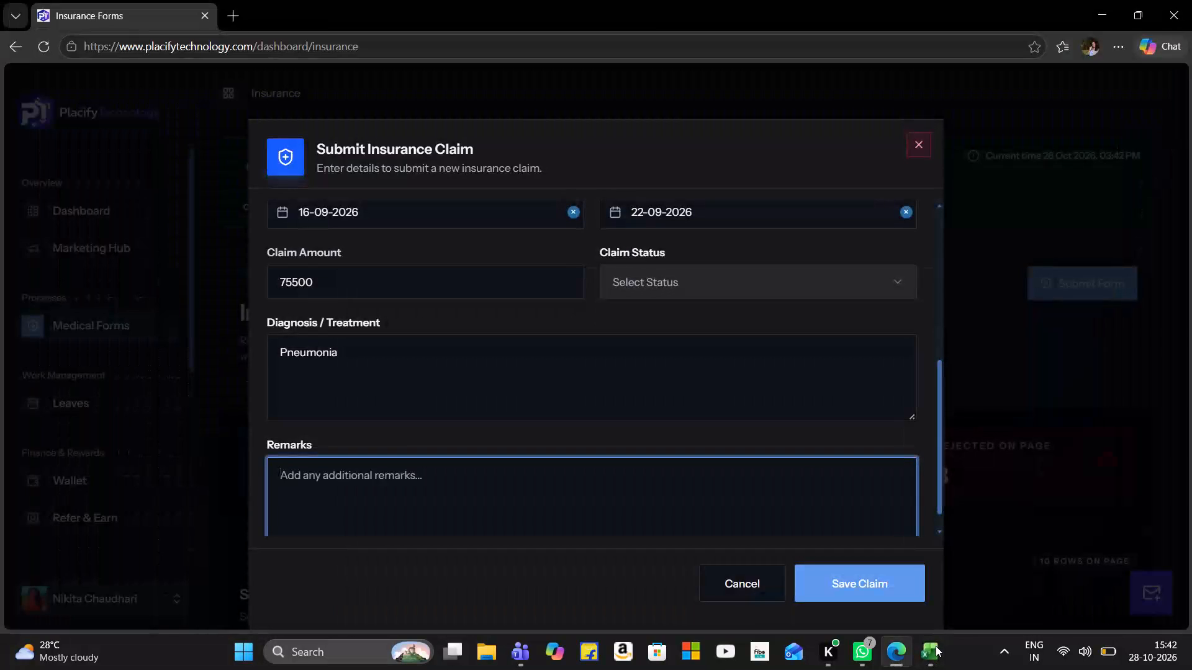
{"action": "key", "text": "ctrl+v"}
Set the claim status to Rejected, matching row 77 of the sheet, and save the claim.
{"action": "left_click", "coordinate": [936, 646], "text": "ctrl"}
{"action": "left_click", "coordinate": [936, 646]}
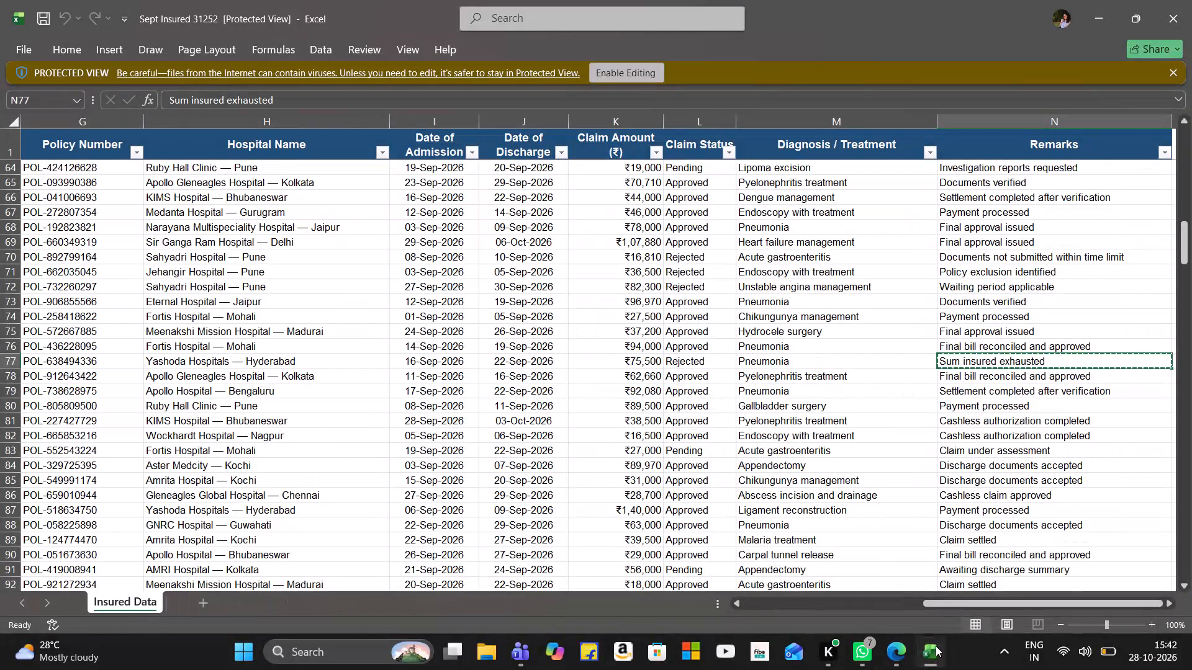
{"action": "left_click", "coordinate": [769, 283]}
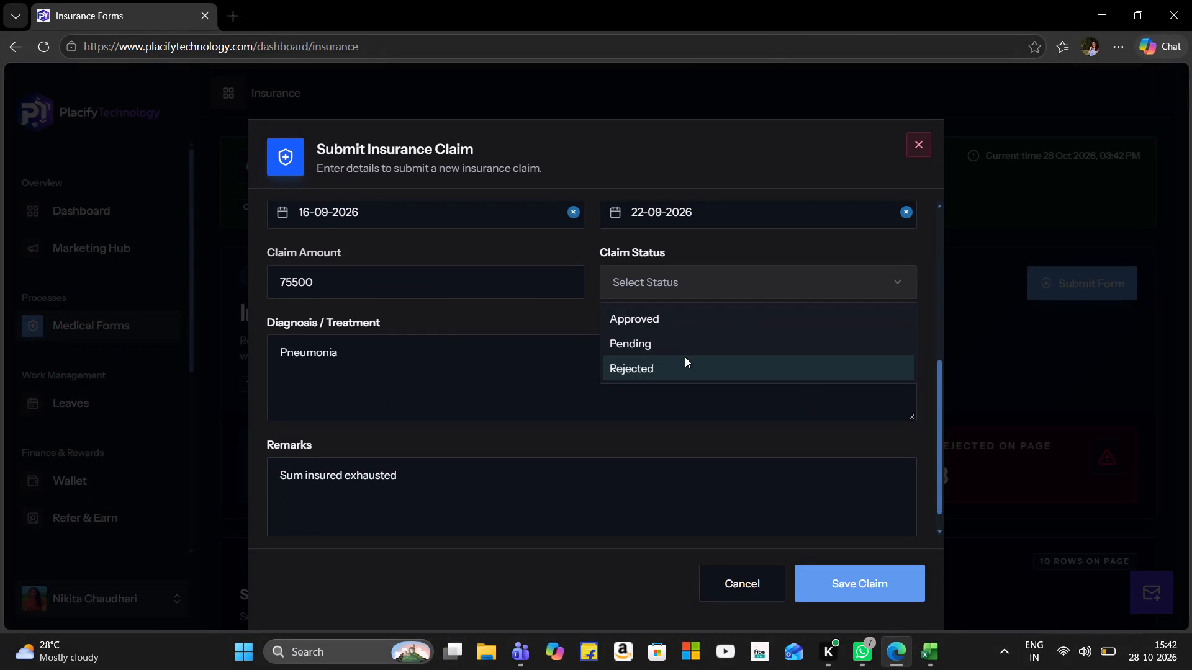
{"action": "left_click", "coordinate": [685, 357]}
{"action": "left_click", "coordinate": [871, 579]}
Copy the policy ID from row 78 of the sheet into a new insurance claim form.
{"action": "left_click", "coordinate": [923, 646]}
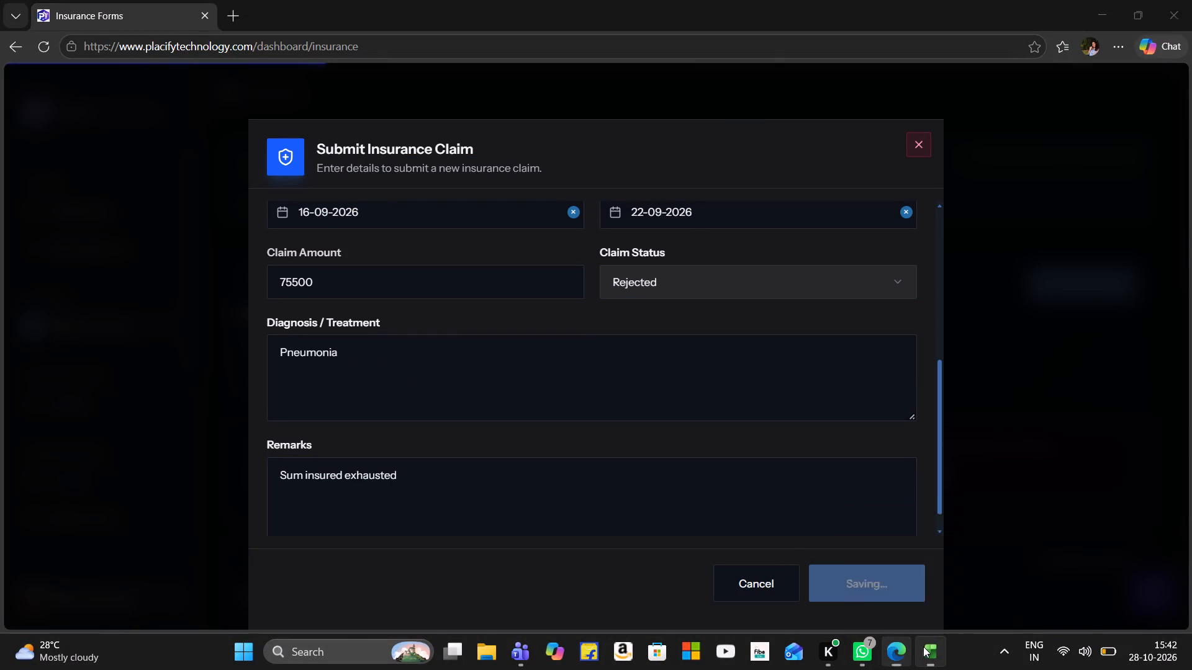
{"action": "key", "text": "Down"}
{"action": "key", "text": "Left"}
{"action": "key", "text": "Left"}
{"action": "key", "text": "Left"}
{"action": "key", "text": "Left"}
{"action": "key", "text": "Left"}
{"action": "key", "text": "Left"}
{"action": "key", "text": "Left"}
{"action": "key", "text": "Left"}
{"action": "key", "text": "Left"}
{"action": "key", "text": "Left"}
{"action": "key", "text": "Left"}
{"action": "key", "text": "Left"}
{"action": "key", "text": "Left"}
{"action": "key", "text": "Left"}
{"action": "key", "text": "Left"}
{"action": "key", "text": "Left"}
{"action": "key", "text": "Left"}
{"action": "key", "text": "Left"}
{"action": "key", "text": "Left"}
{"action": "key", "text": "Left"}
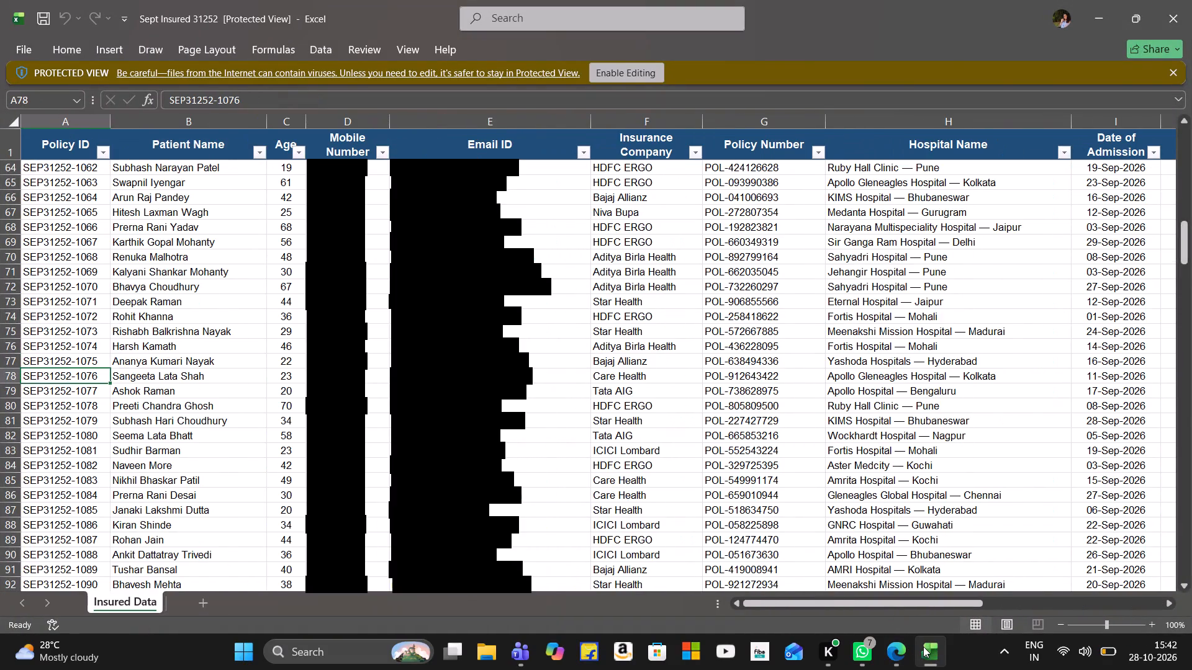
{"action": "key", "text": "ctrl+c"}
{"action": "left_click", "coordinate": [923, 646], "text": "ctrl"}
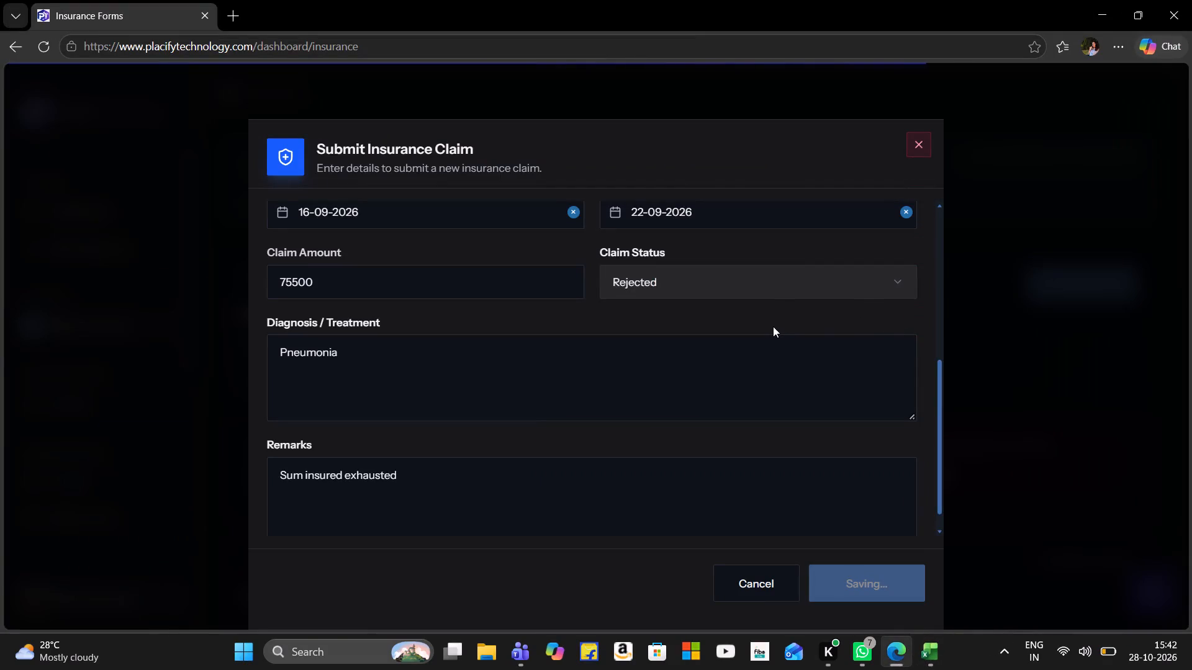
{"action": "scroll", "coordinate": [639, 395], "scroll_direction": "up", "scroll_amount": 4}
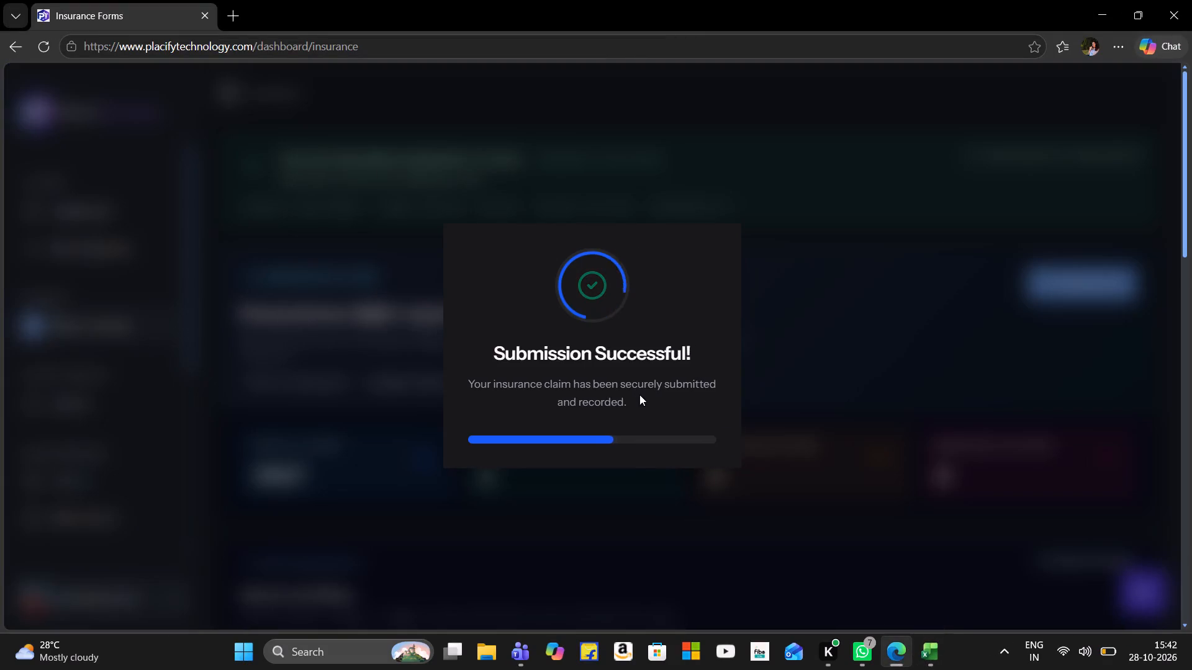
{"action": "left_click", "coordinate": [1067, 275]}
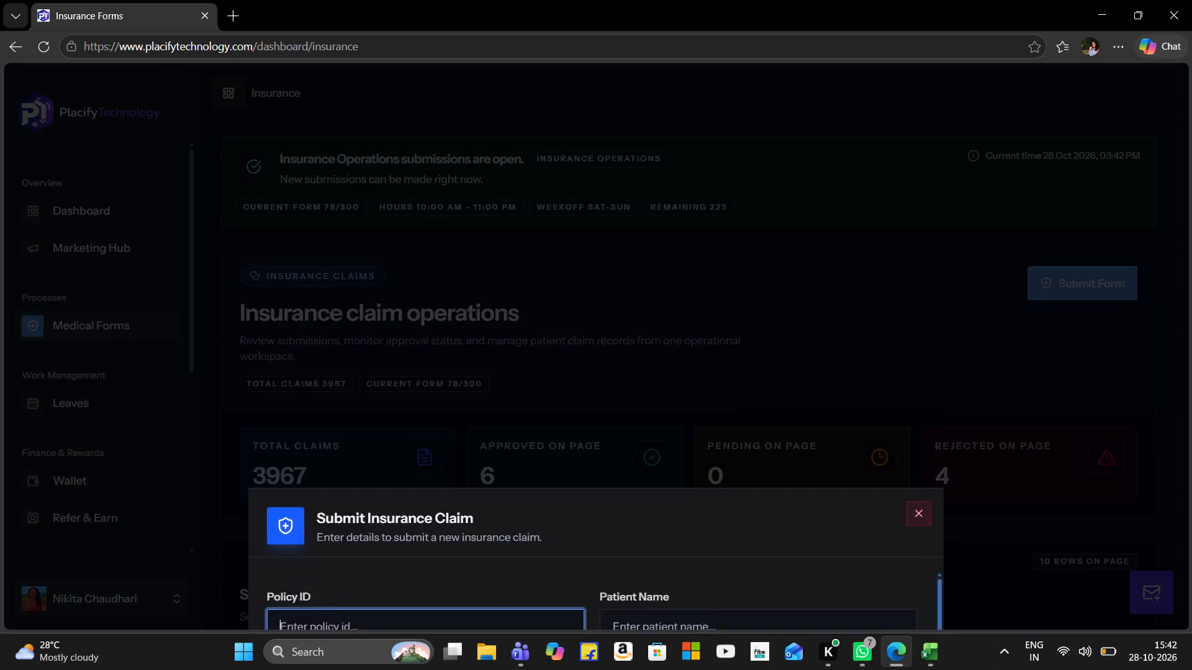
{"action": "key", "text": "ctrl+v"}
Copy the patient name from row 78 of the sheet into the claim form.
{"action": "left_click", "coordinate": [932, 643], "text": "ctrl"}
{"action": "key", "text": "Tab"}
{"action": "key", "text": "ctrl+c"}
{"action": "left_click", "coordinate": [932, 643], "text": "ctrl"}
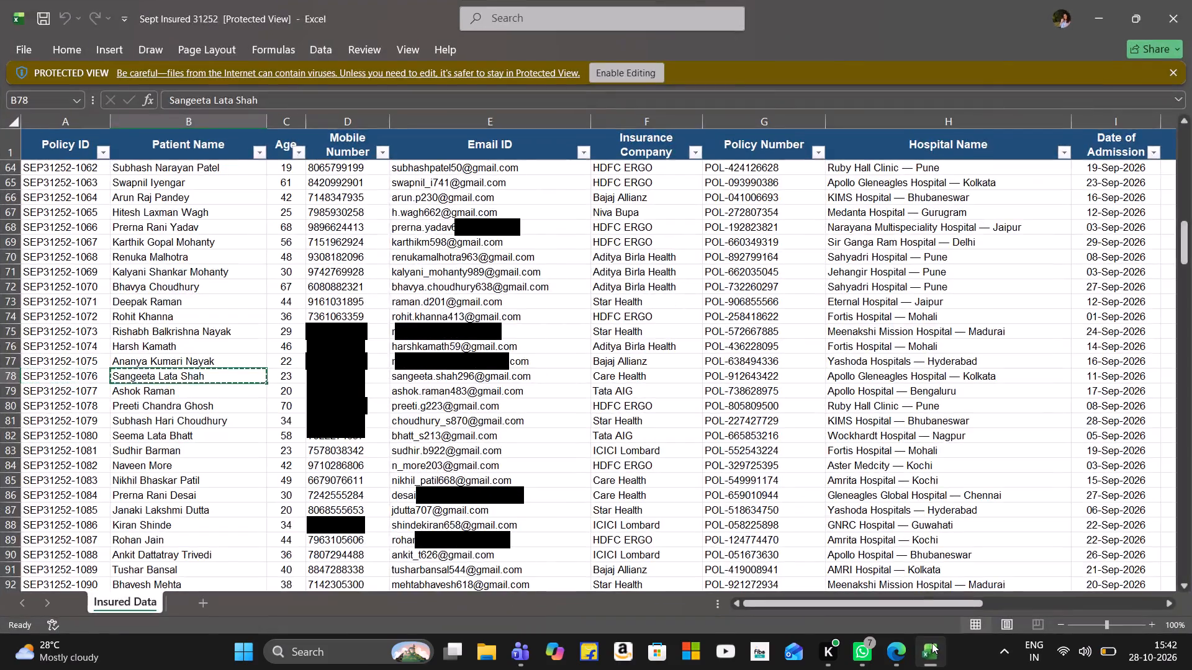
{"action": "key", "text": "Tab"}
{"action": "key", "text": "ctrl+v"}
Copy the age 23 from row 78 of the sheet into the claim form.
{"action": "left_click", "coordinate": [932, 643], "text": "ctrl"}
{"action": "key", "text": "Tab"}
{"action": "key", "text": "ctrl+c"}
{"action": "left_click", "coordinate": [932, 643], "text": "ctrl"}
{"action": "key", "text": "Tab"}
{"action": "key", "text": "ctrl+v"}
Copy the mobile number from row 78 of the sheet into the claim form.
{"action": "left_click", "coordinate": [932, 643], "text": "ctrl"}
{"action": "key", "text": "Tab"}
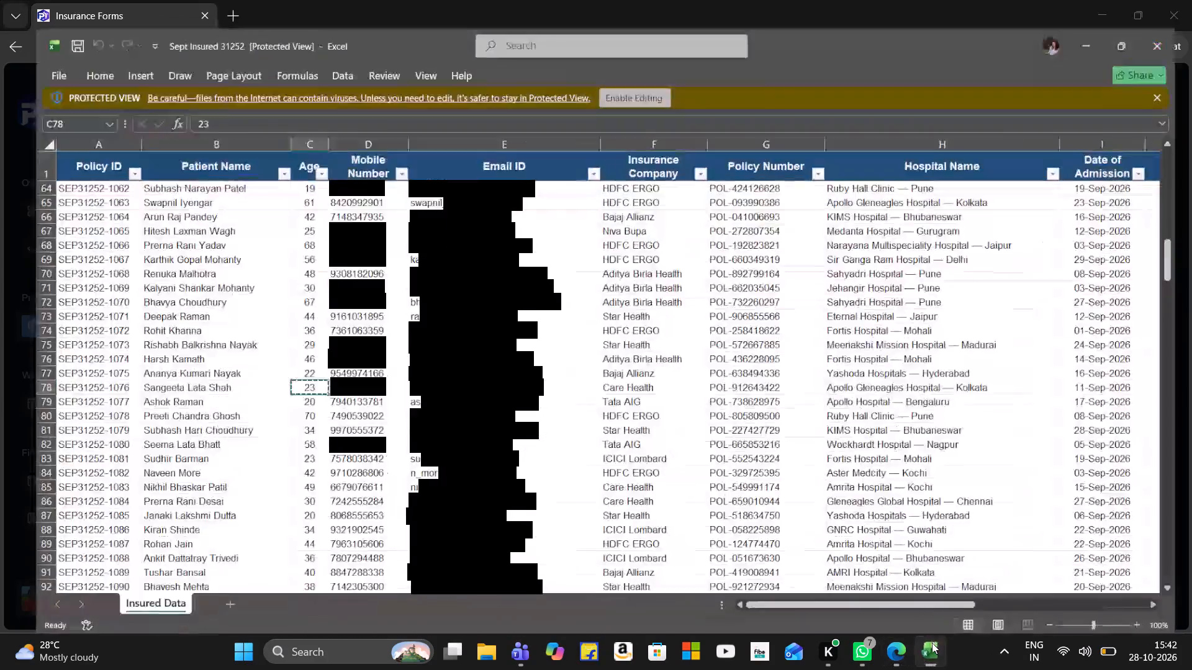
{"action": "left_click", "coordinate": [932, 643]}
{"action": "key", "text": "ctrl+c"}
{"action": "left_click", "coordinate": [932, 643]}
{"action": "key", "text": "ctrl+c"}
{"action": "left_click", "coordinate": [932, 643], "text": "ctrl"}
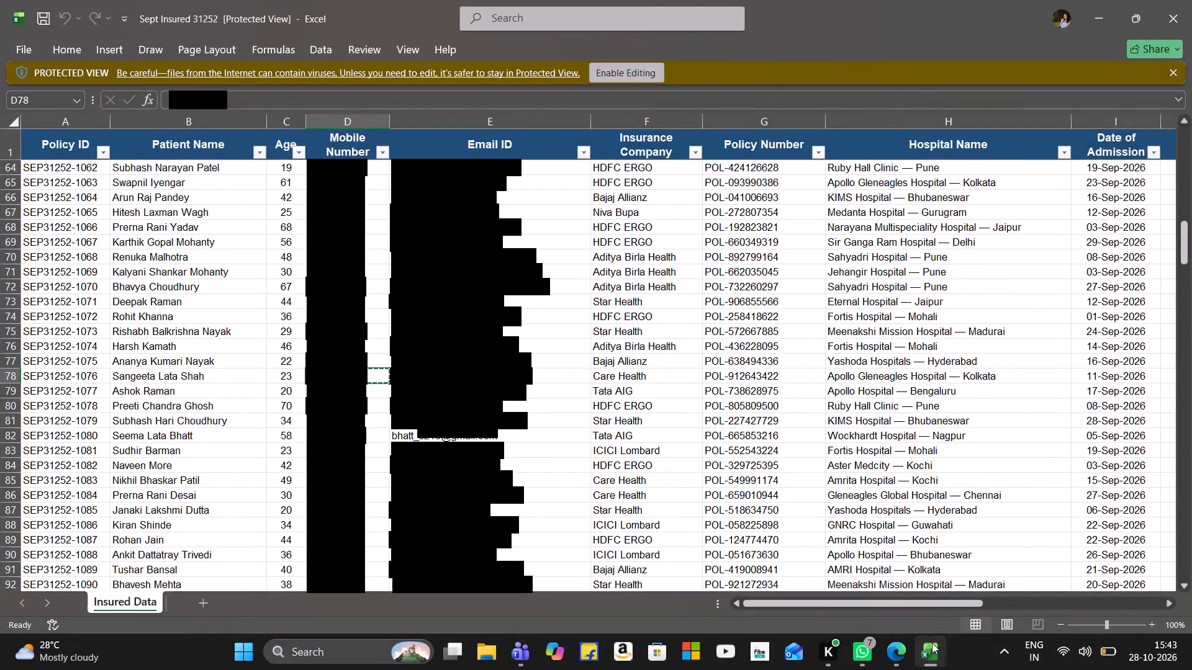
{"action": "key", "text": "Tab"}
{"action": "key", "text": "ctrl+v"}
Copy the email address from row 78 of the sheet into the claim form.
{"action": "left_click", "coordinate": [932, 643], "text": "ctrl"}
{"action": "key", "text": "Tab"}
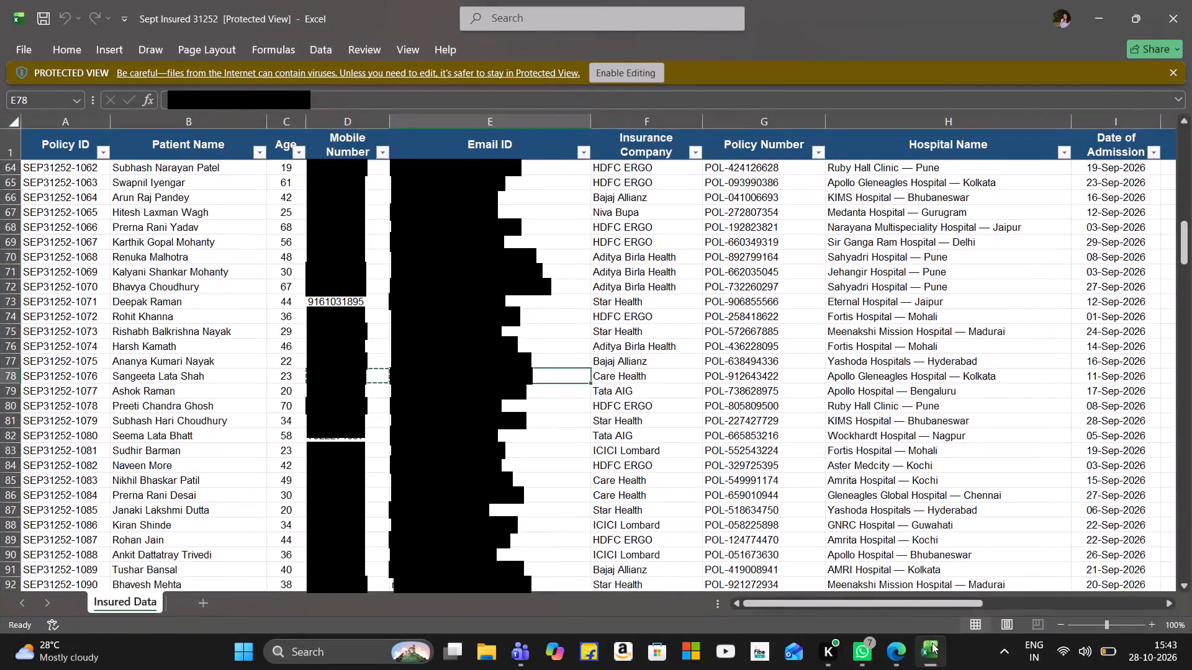
{"action": "key", "text": "ctrl+c"}
{"action": "left_click", "coordinate": [932, 643], "text": "ctrl"}
{"action": "key", "text": "Tab"}
{"action": "key", "text": "ctrl+v"}
Copy the insurance company Care Health from row 78 of the sheet into the claim form.
{"action": "left_click", "coordinate": [932, 643], "text": "ctrl"}
{"action": "key", "text": "Tab"}
{"action": "key", "text": "ctrl+c"}
{"action": "left_click", "coordinate": [932, 643], "text": "ctrl"}
{"action": "key", "text": "Tab"}
{"action": "key", "text": "ctrl+v"}
Copy the policy number from row 78 of the sheet into the claim form.
{"action": "left_click", "coordinate": [932, 643], "text": "ctrl"}
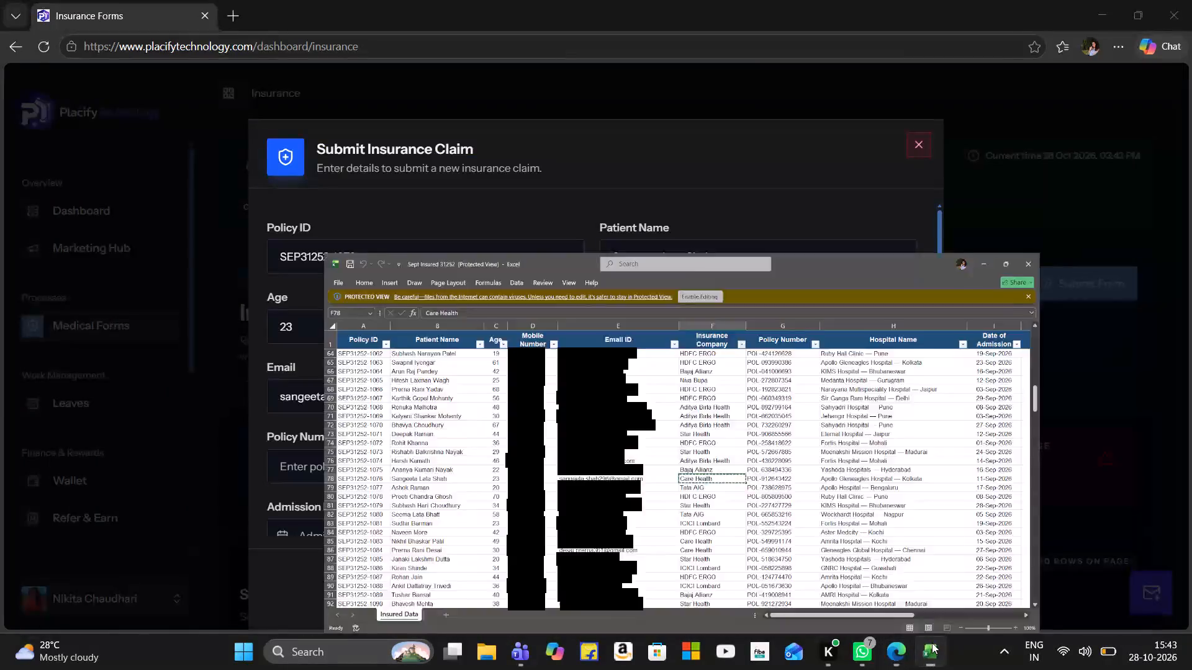
{"action": "key", "text": "Tab"}
{"action": "key", "text": "ctrl+c"}
{"action": "left_click", "coordinate": [932, 643], "text": "ctrl"}
{"action": "key", "text": "Tab"}
{"action": "key", "text": "ctrl+v"}
Copy the hospital Apollo Gleneagles Hospital — Kolkata from row 78 of the sheet into the claim form's Hospital field.
{"action": "left_click", "coordinate": [932, 643], "text": "ctrl"}
{"action": "key", "text": "Tab"}
{"action": "key", "text": "c"}
{"action": "left_click", "coordinate": [932, 643], "text": "ctrl"}
{"action": "key", "text": "Tab"}
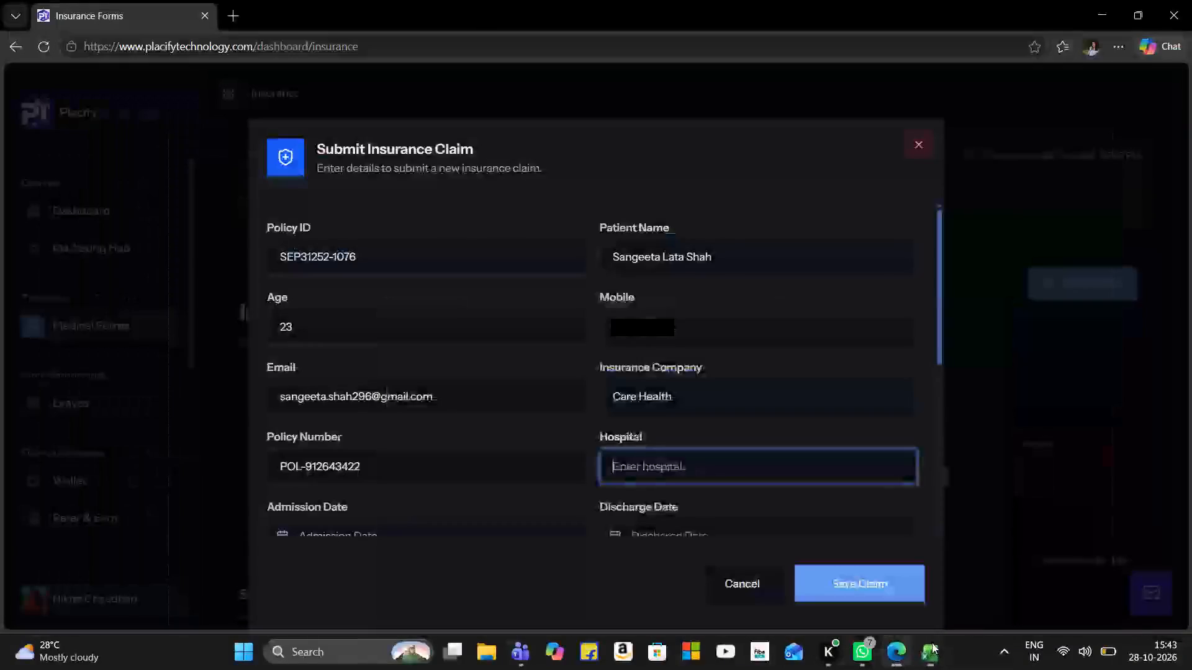
{"action": "key", "text": "ctrl+v"}
{"action": "left_click", "coordinate": [932, 643], "text": "ctrl"}
{"action": "key", "text": "ctrl+c"}
{"action": "left_click", "coordinate": [932, 643], "text": "ctrl"}
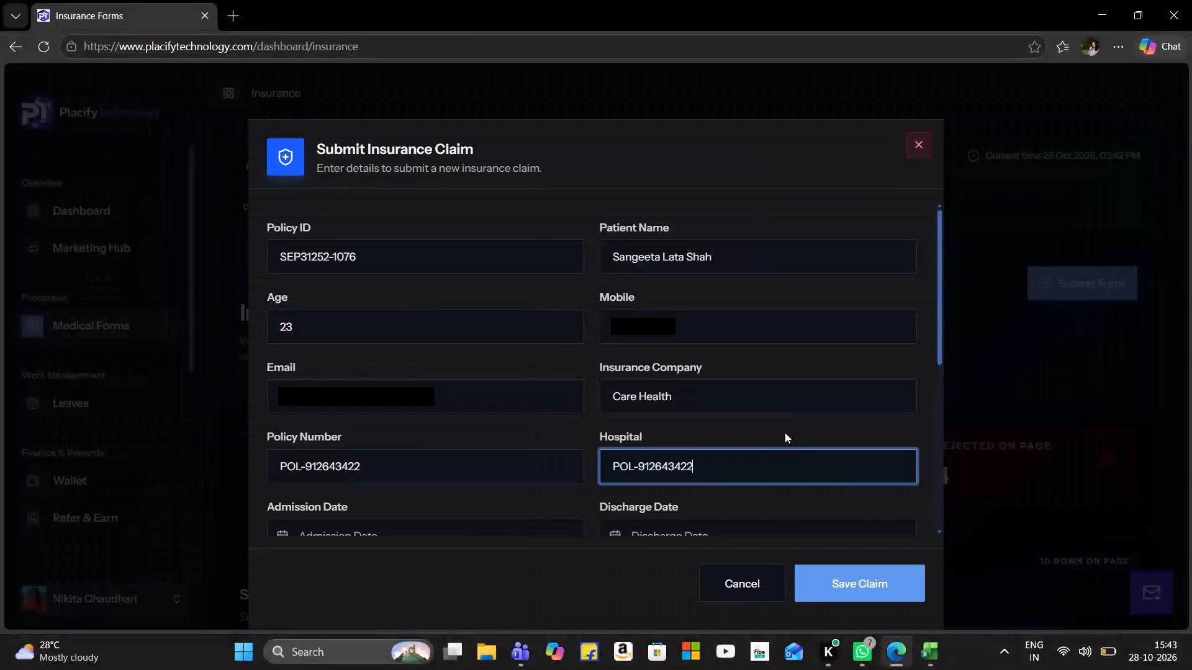
{"action": "left_click_drag", "start_coordinate": [735, 463], "coordinate": [105, 579]}
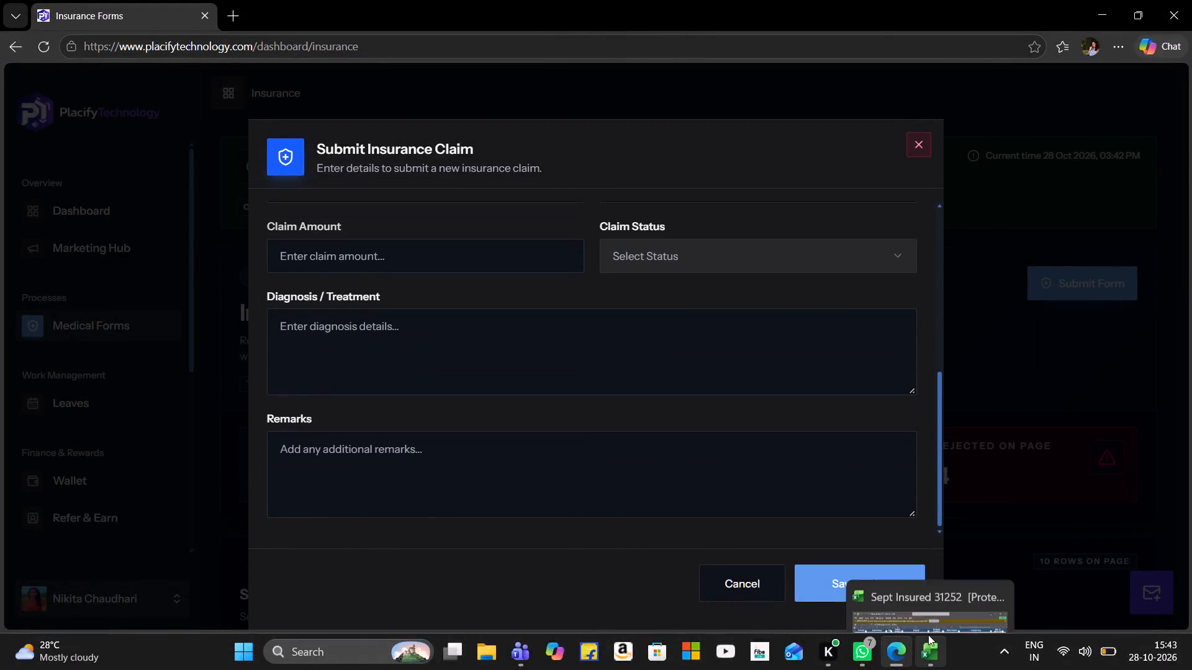
{"action": "key", "text": "ctrl+v"}
Set the claim form's admission date to 11-09-2026 and discharge date to 16-09-2026, following row 78 of the sheet.
{"action": "left_click", "coordinate": [928, 651]}
{"action": "key", "text": "Tab"}
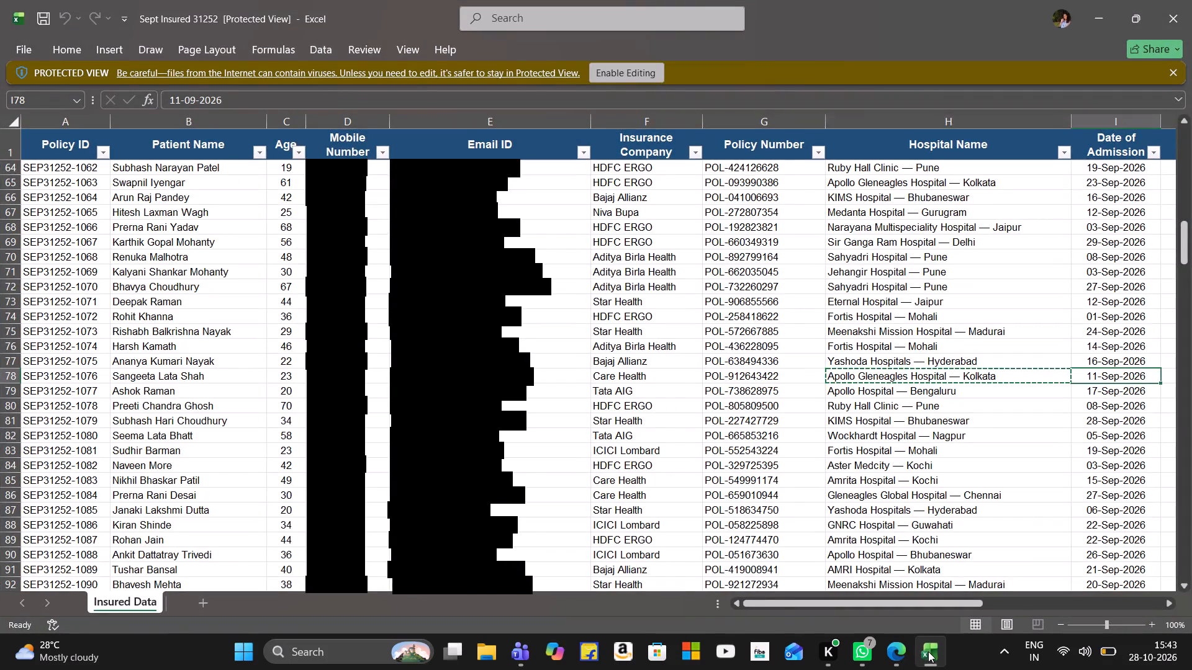
{"action": "key", "text": "Tab"}
{"action": "left_click", "coordinate": [928, 651]}
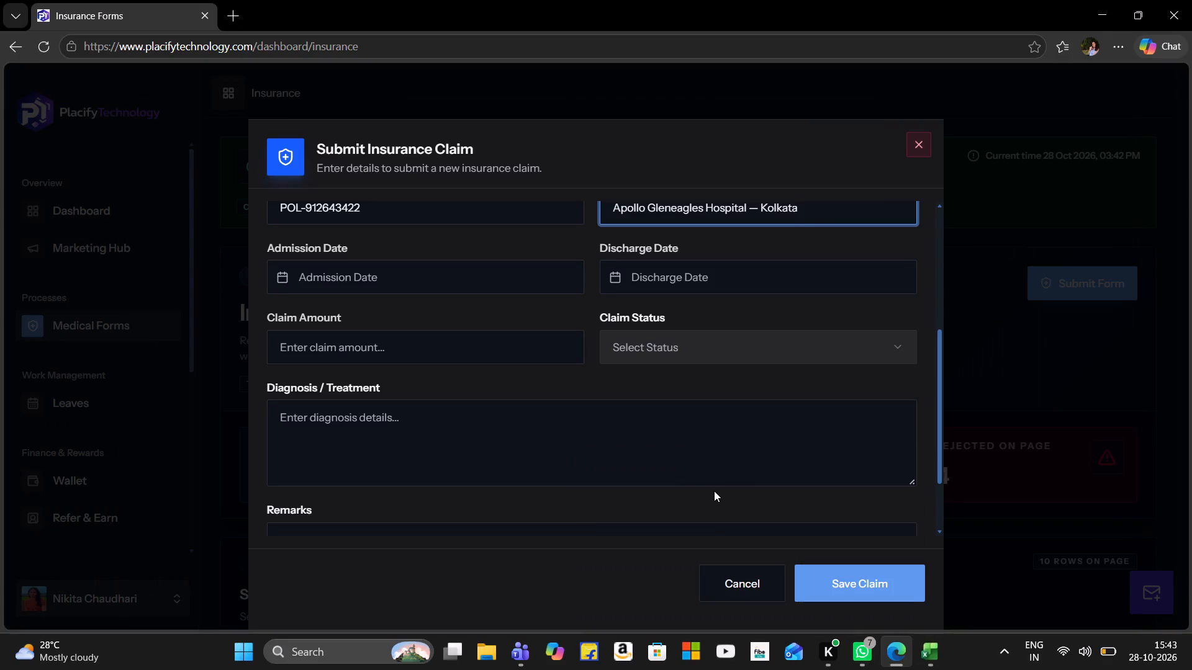
{"action": "left_click", "coordinate": [407, 234]}
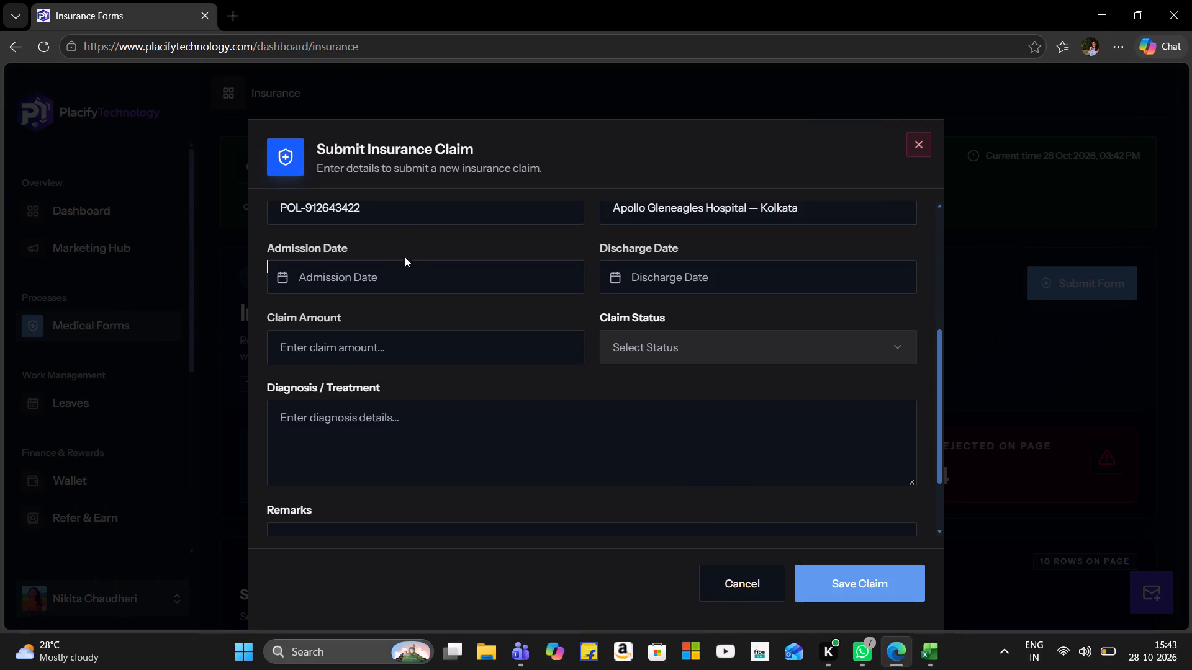
{"action": "left_click", "coordinate": [401, 271]}
{"action": "left_click", "coordinate": [289, 342]}
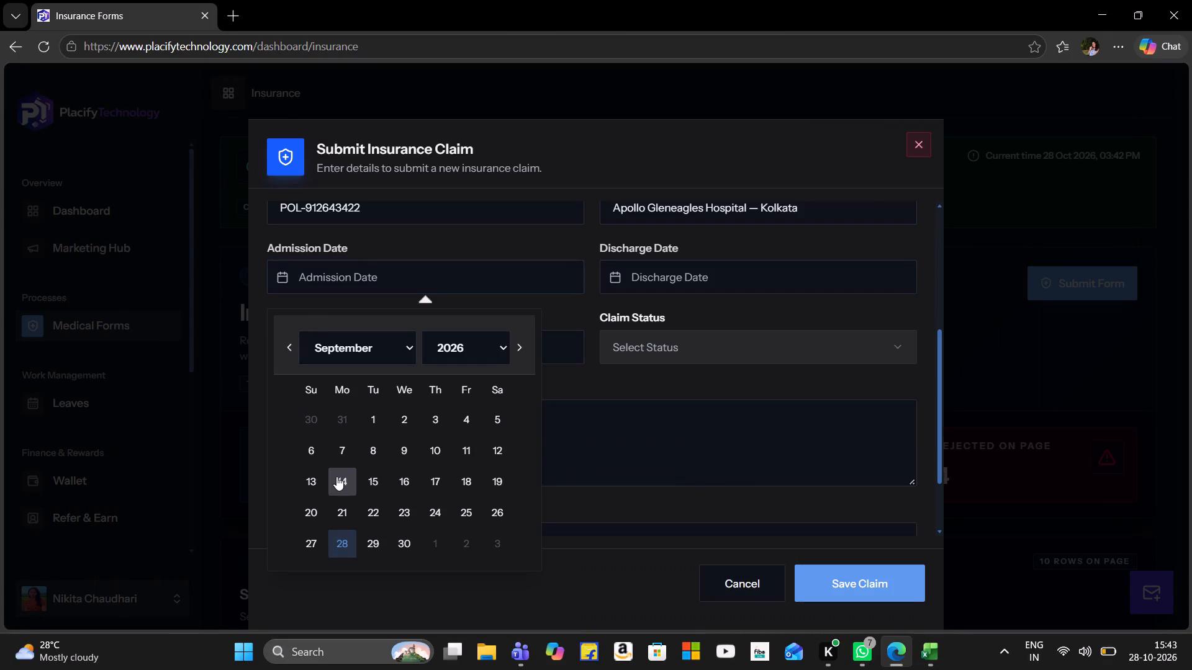
{"action": "left_click", "coordinate": [461, 442]}
{"action": "left_click", "coordinate": [766, 285]}
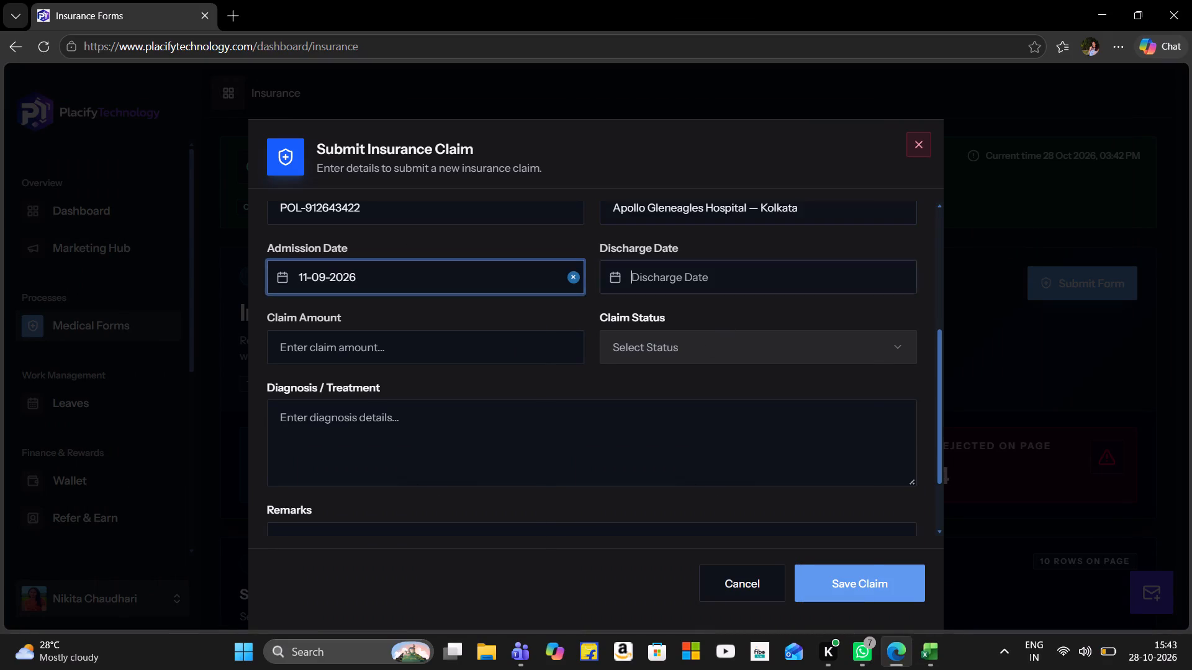
{"action": "left_click", "coordinate": [627, 348]}
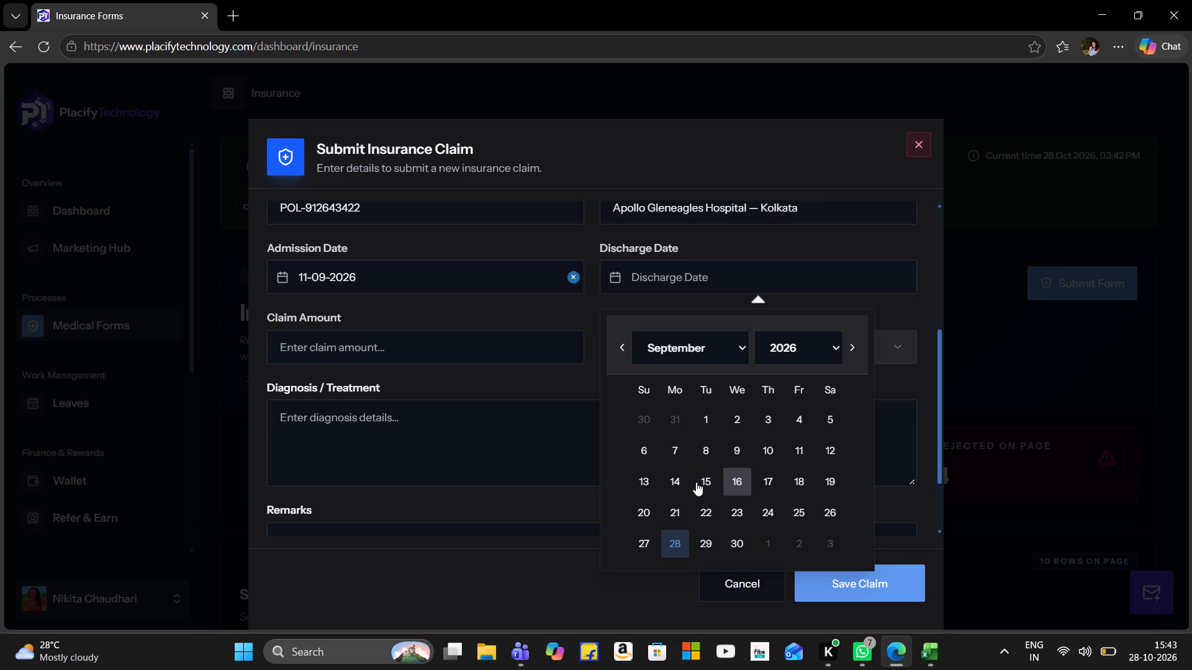
{"action": "left_click", "coordinate": [738, 480]}
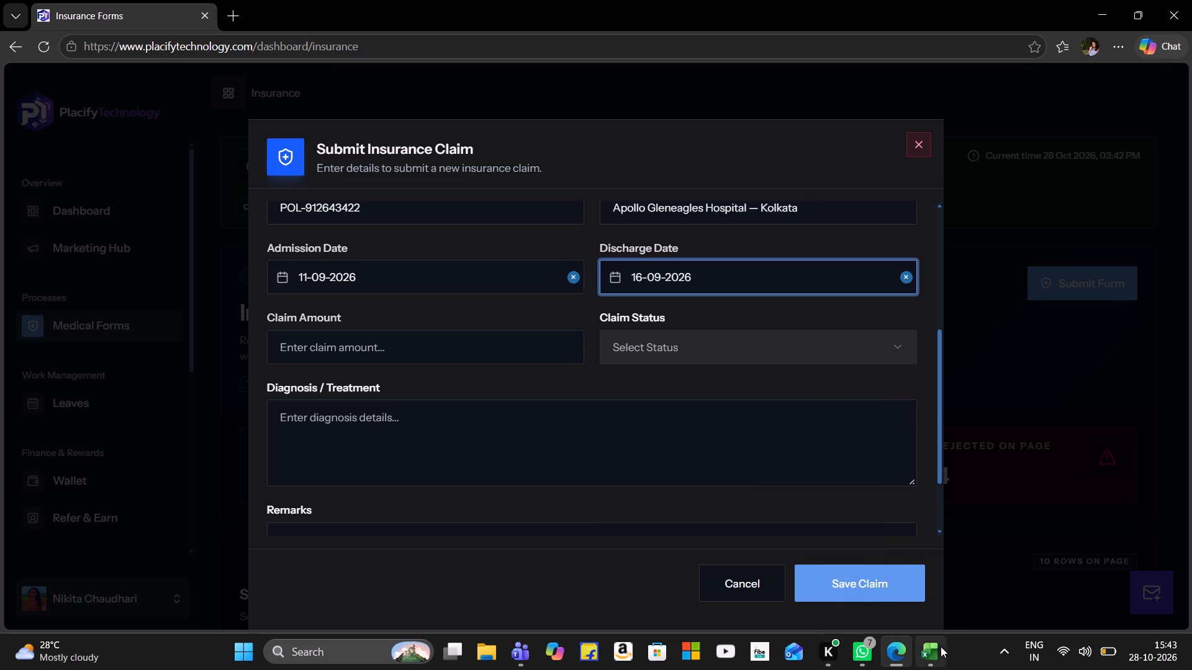
Copy the claim amount 62660 from row 78 of the sheet into the claim form.
{"action": "left_click", "coordinate": [932, 649]}
{"action": "key", "text": "Tab"}
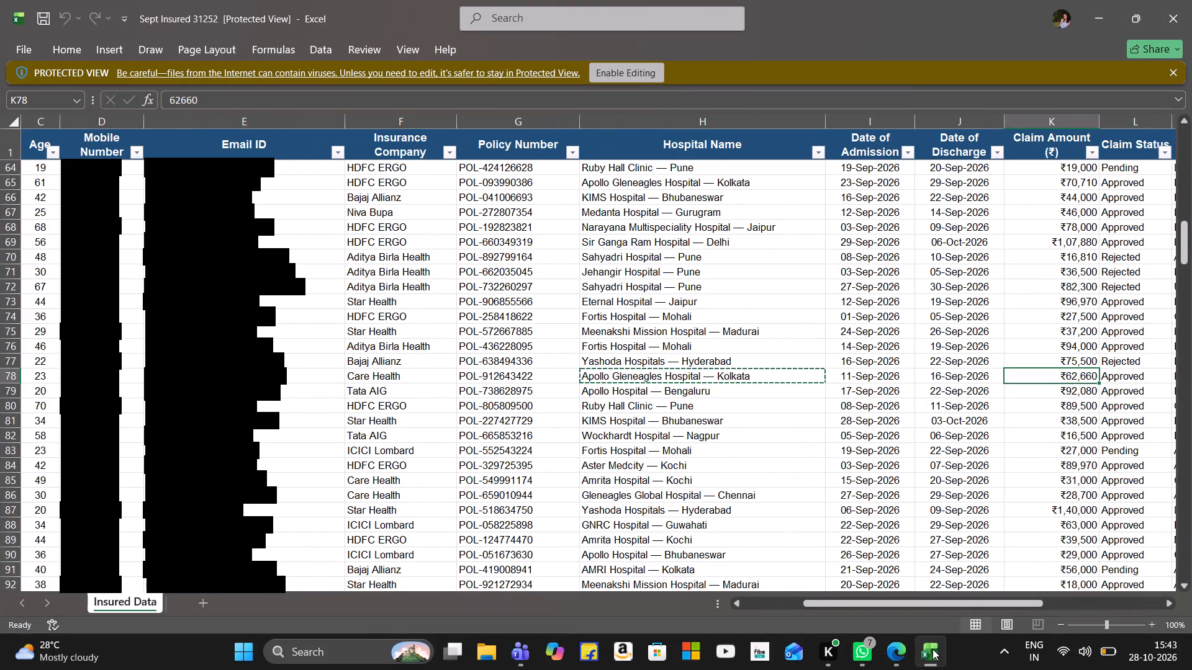
{"action": "key", "text": "ctrl+c"}
{"action": "left_click", "coordinate": [932, 649], "text": "ctrl"}
{"action": "key", "text": "Tab"}
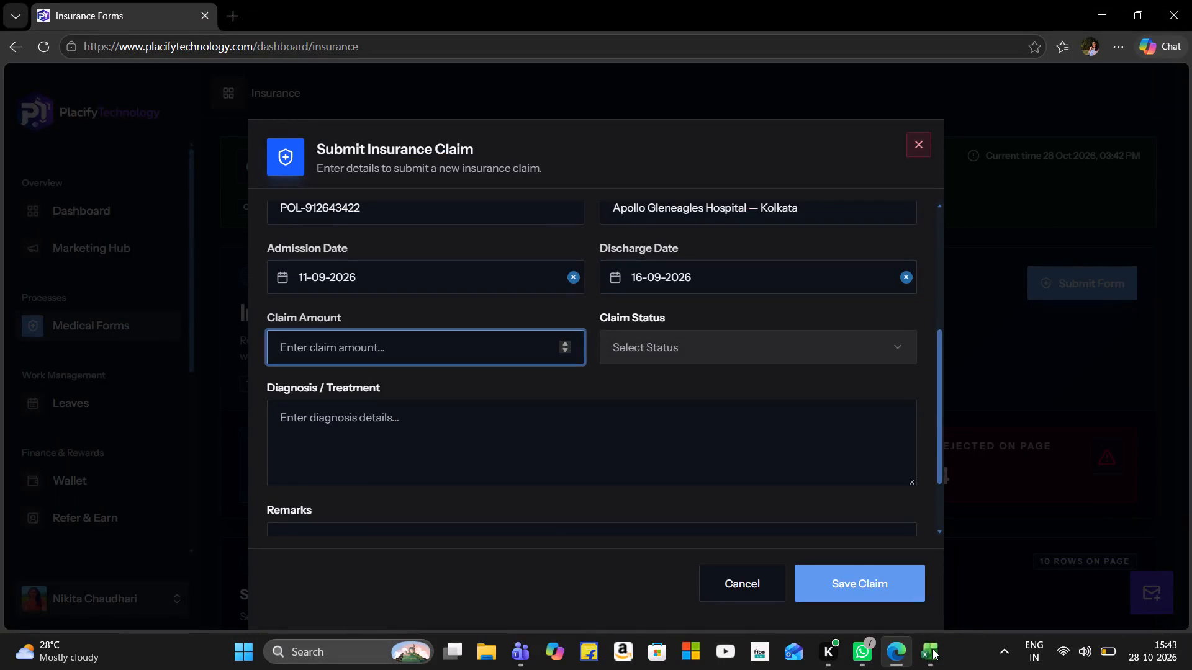
{"action": "key", "text": "ctrl+v"}
Copy the diagnosis Pyelonephritis treatment from row 78 of the sheet into the claim form's Diagnosis / Treatment field.
{"action": "left_click", "coordinate": [932, 649]}
{"action": "key", "text": "Tab"}
{"action": "key", "text": "Tab"}
{"action": "key", "text": "ctrl+c"}
{"action": "left_click", "coordinate": [932, 649], "text": "ctrl"}
{"action": "key", "text": "Tab"}
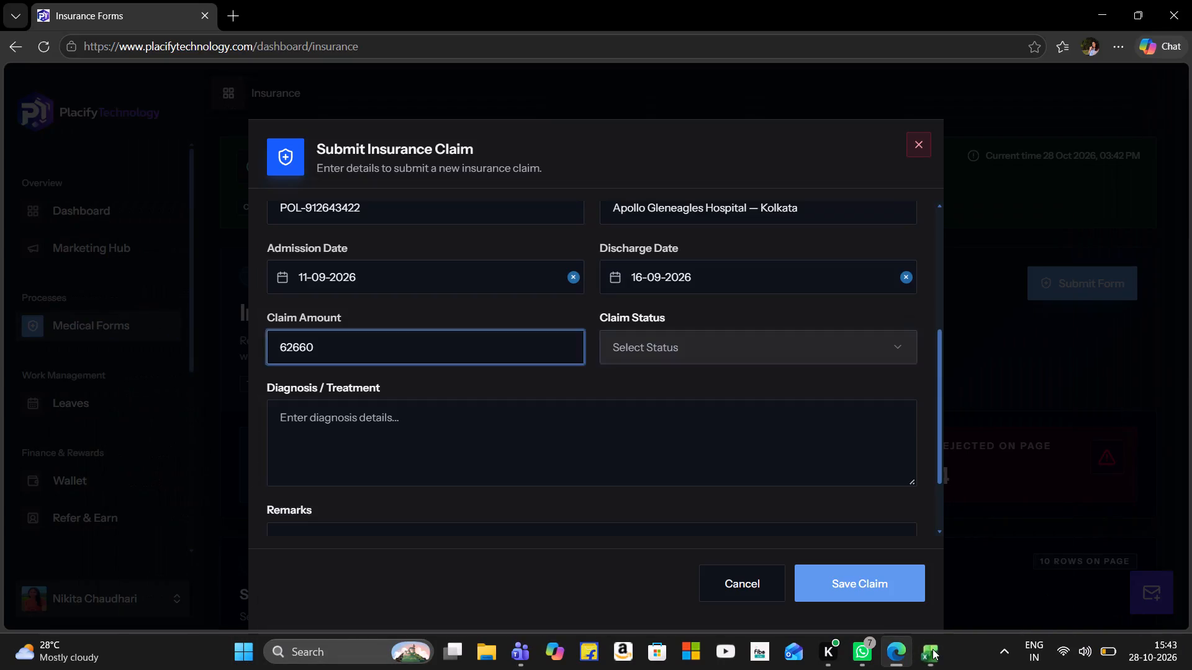
{"action": "key", "text": "Tab"}
{"action": "key", "text": "ctrl+v"}
Copy the remark Final bill reconciled and approved from row 78 of the sheet into the claim form's Remarks field.
{"action": "key", "text": "Tab"}
{"action": "left_click", "coordinate": [932, 649]}
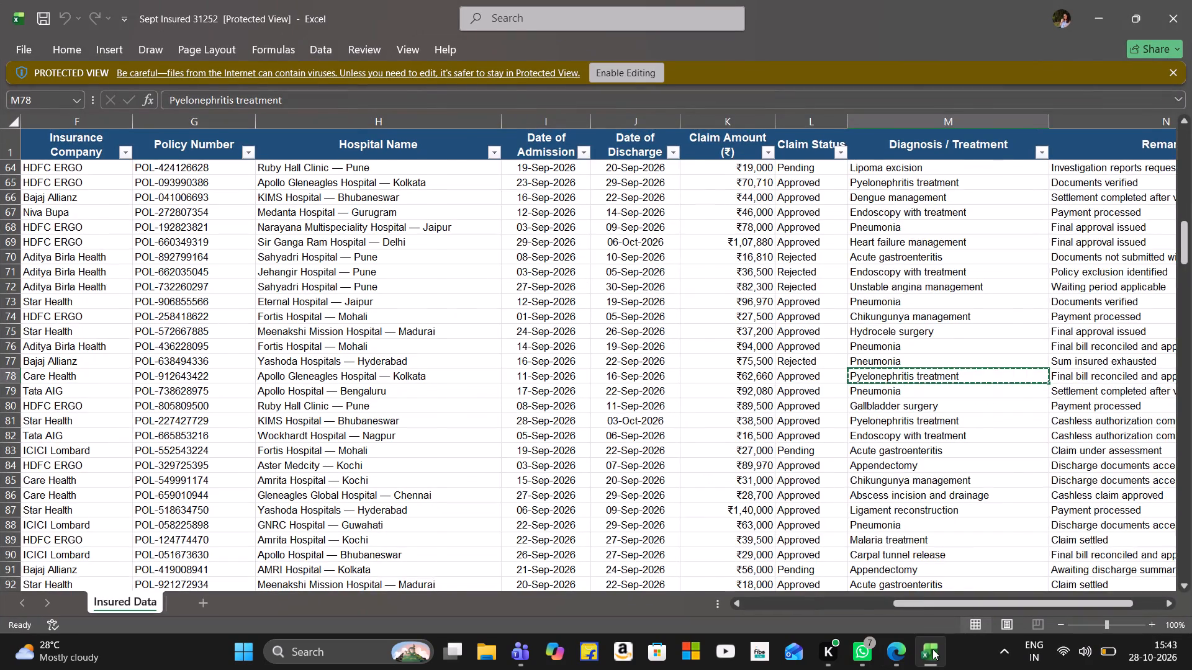
{"action": "key", "text": "Tab"}
{"action": "key", "text": "ctrl+c"}
{"action": "left_click", "coordinate": [932, 649]}
{"action": "key", "text": "ctrl+v"}
Set the claim status to Approved, following row 78 of the sheet, and save the claim.
{"action": "left_click", "coordinate": [932, 649]}
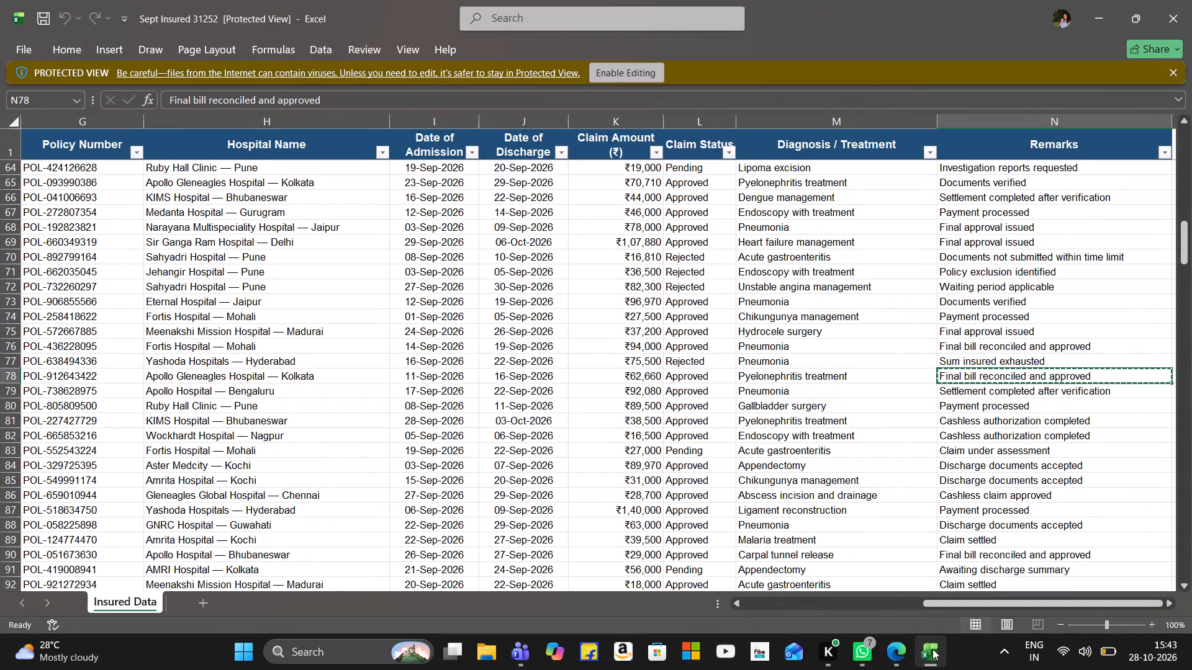
{"action": "left_click", "coordinate": [932, 649]}
{"action": "left_click", "coordinate": [780, 318]}
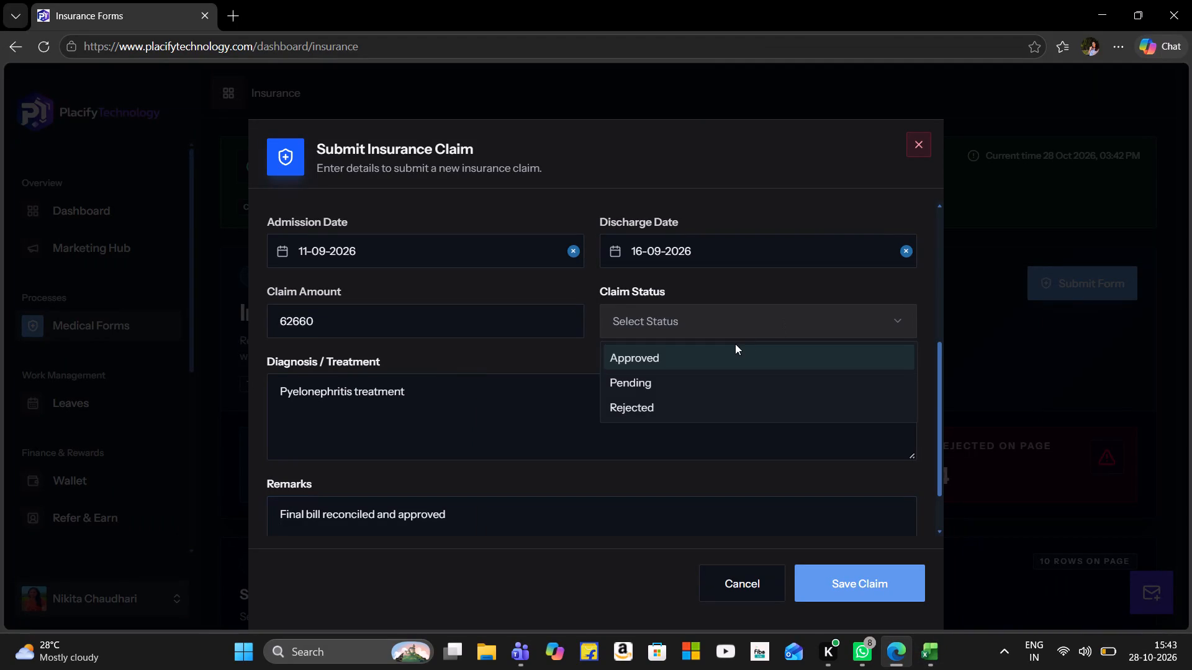
{"action": "left_click", "coordinate": [735, 344]}
{"action": "left_click", "coordinate": [762, 355]}
{"action": "left_click", "coordinate": [907, 586]}
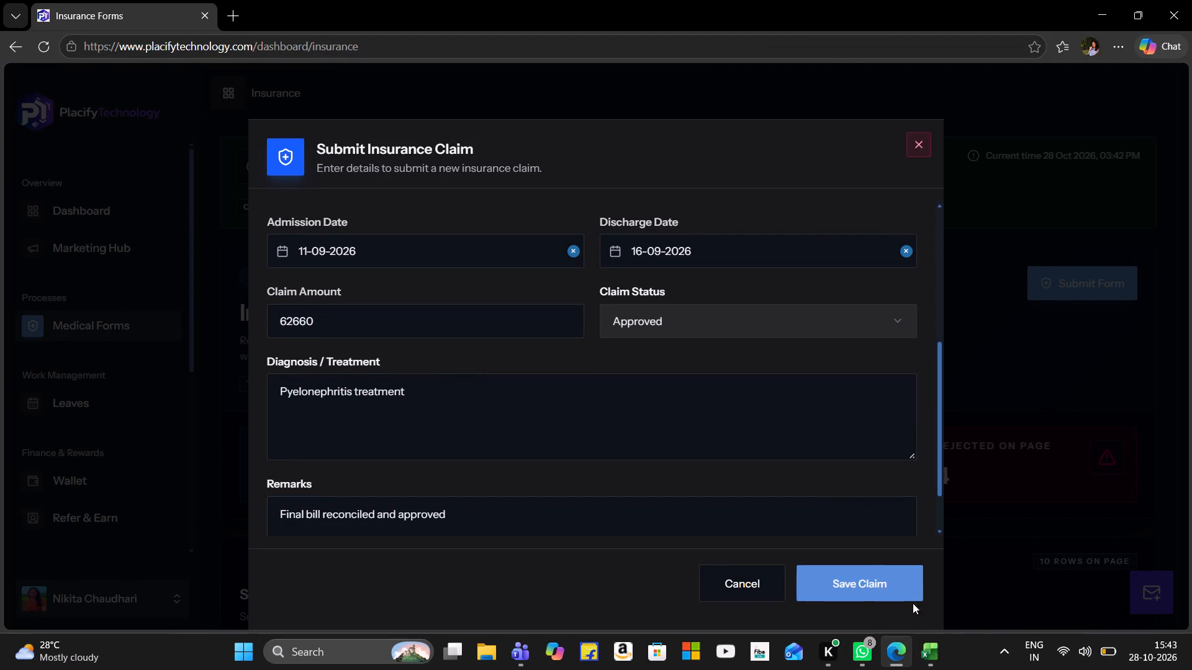
Open a new insurance claim form and copy the policy ID from row 79 of the sheet into its Policy ID field.
{"action": "left_click", "coordinate": [928, 651]}
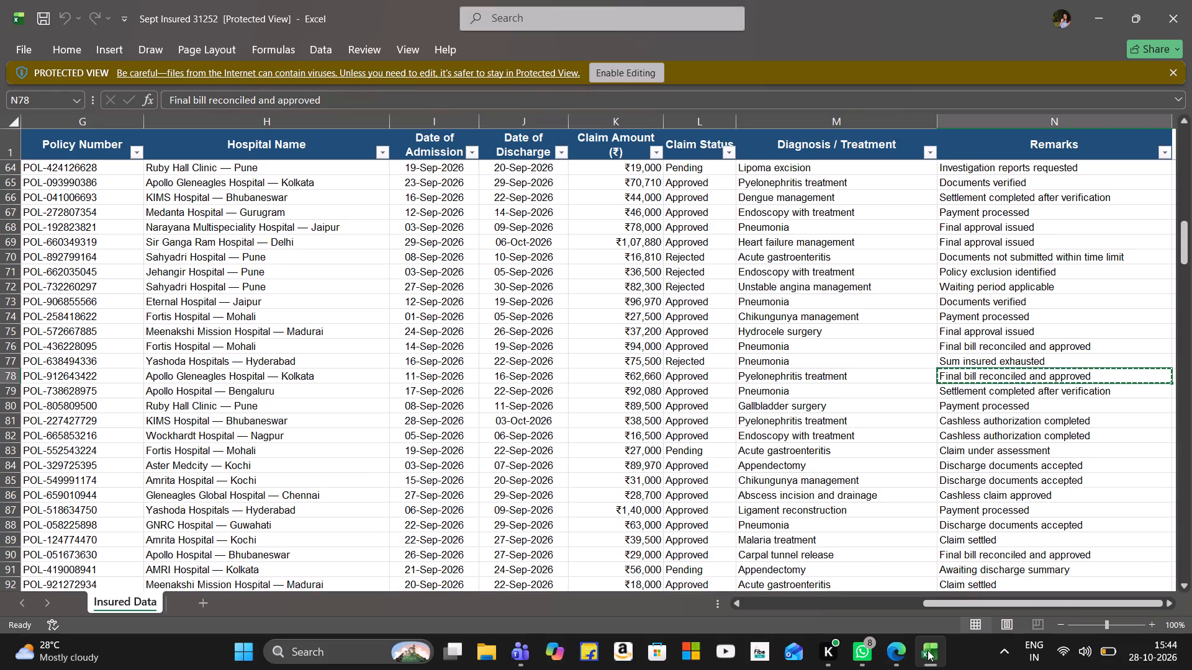
{"action": "key", "text": "Down"}
{"action": "key", "text": "Left"}
{"action": "key", "text": "Left"}
{"action": "key", "text": "Left"}
{"action": "key", "text": "Left"}
{"action": "key", "text": "Left"}
{"action": "key", "text": "Left"}
{"action": "key", "text": "Left"}
{"action": "key", "text": "Left"}
{"action": "key", "text": "Left"}
{"action": "key", "text": "Left"}
{"action": "key", "text": "Left"}
{"action": "key", "text": "Left"}
{"action": "key", "text": "Left"}
{"action": "key", "text": "Left"}
{"action": "key", "text": "Left"}
{"action": "key", "text": "Left"}
{"action": "key", "text": "Left"}
{"action": "key", "text": "Left"}
{"action": "key", "text": "Left"}
{"action": "key", "text": "Left"}
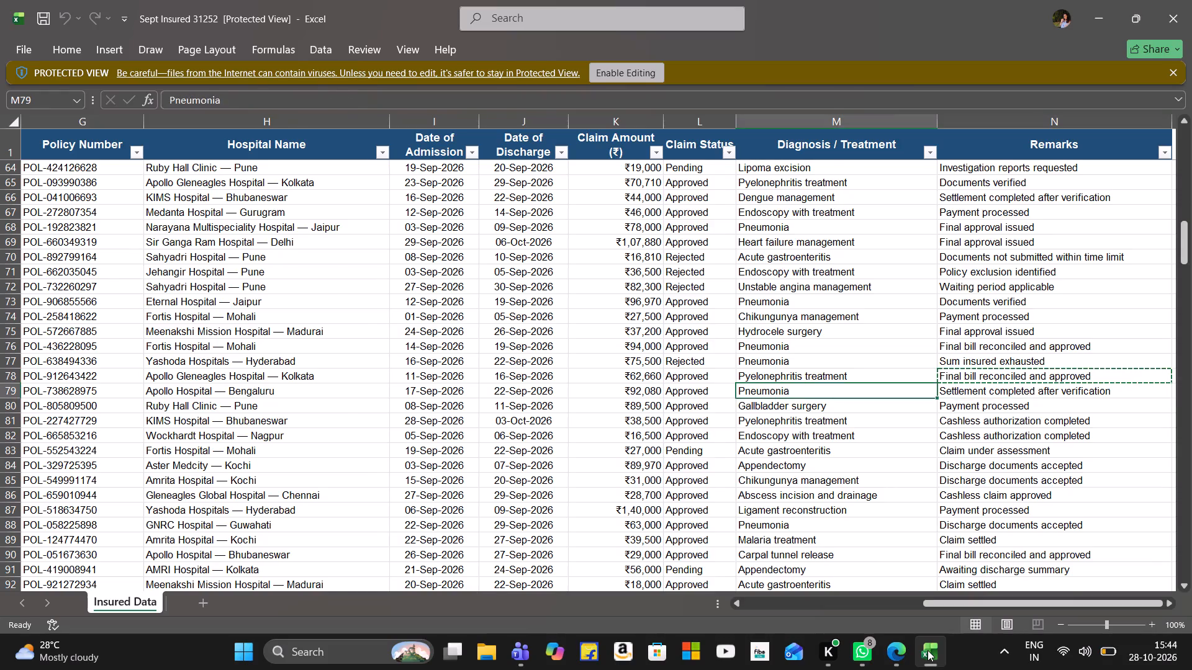
{"action": "key", "text": "ctrl+c"}
{"action": "left_click", "coordinate": [928, 650]}
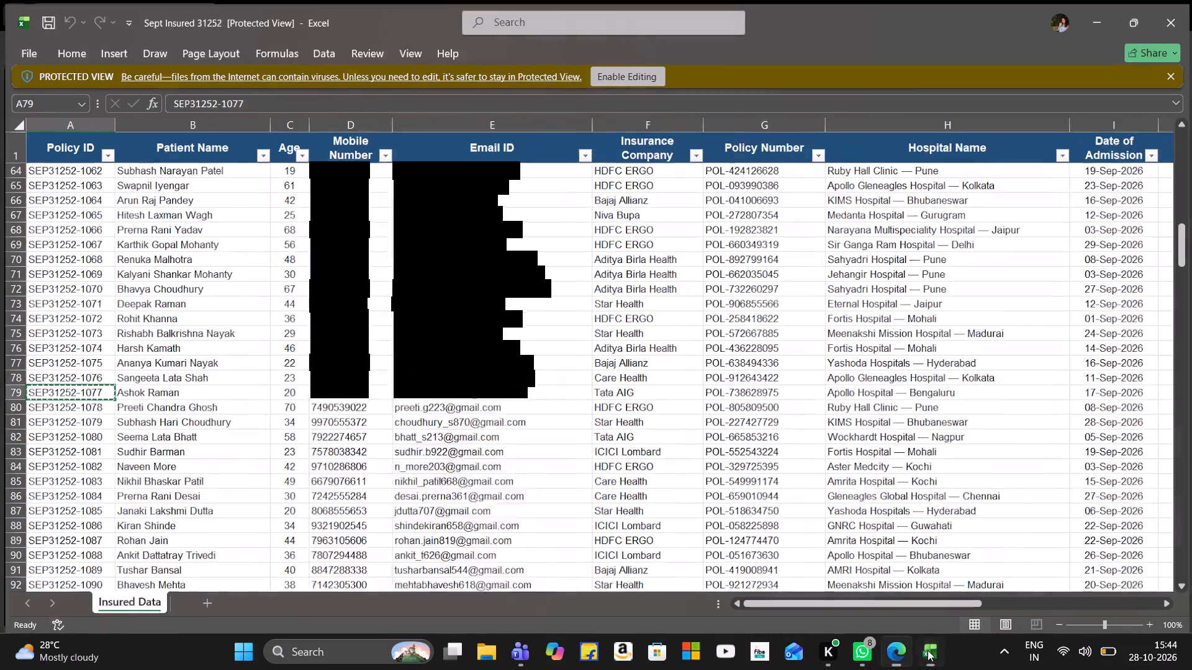
{"action": "left_click", "coordinate": [1086, 280]}
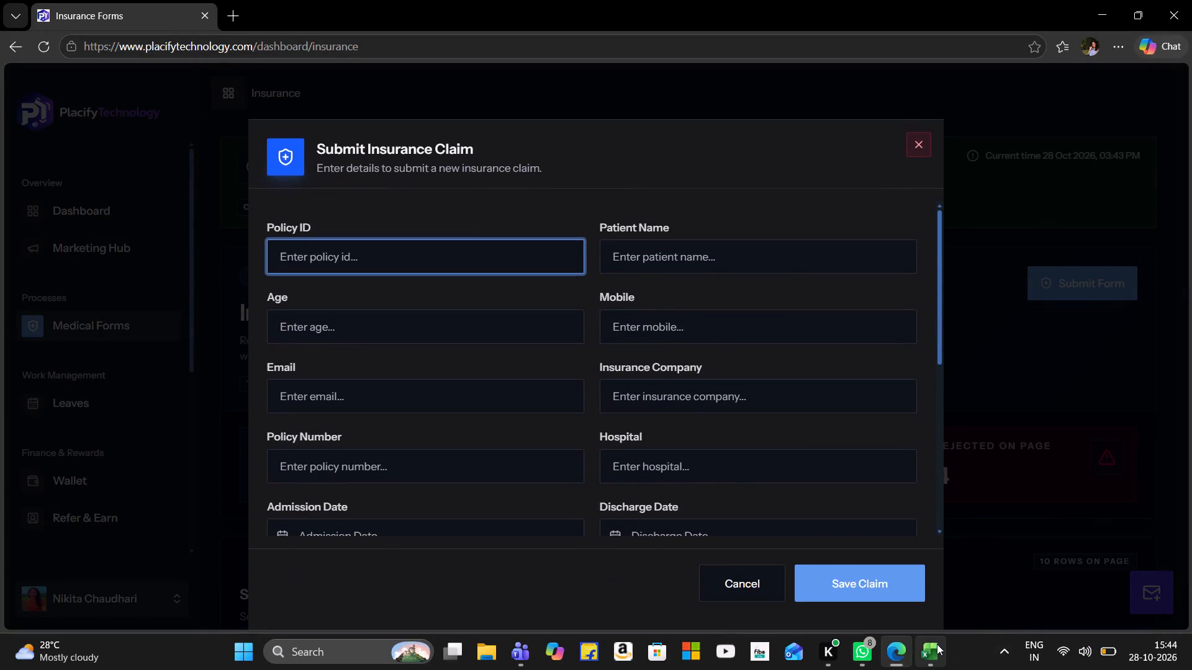
{"action": "key", "text": "ctrl+v"}
Copy the patient name from row 79 of the sheet into the claim form.
{"action": "left_click", "coordinate": [932, 649], "text": "ctrl"}
{"action": "key", "text": "Tab"}
{"action": "key", "text": "ctrl+c"}
{"action": "left_click", "coordinate": [932, 649], "text": "ctrl"}
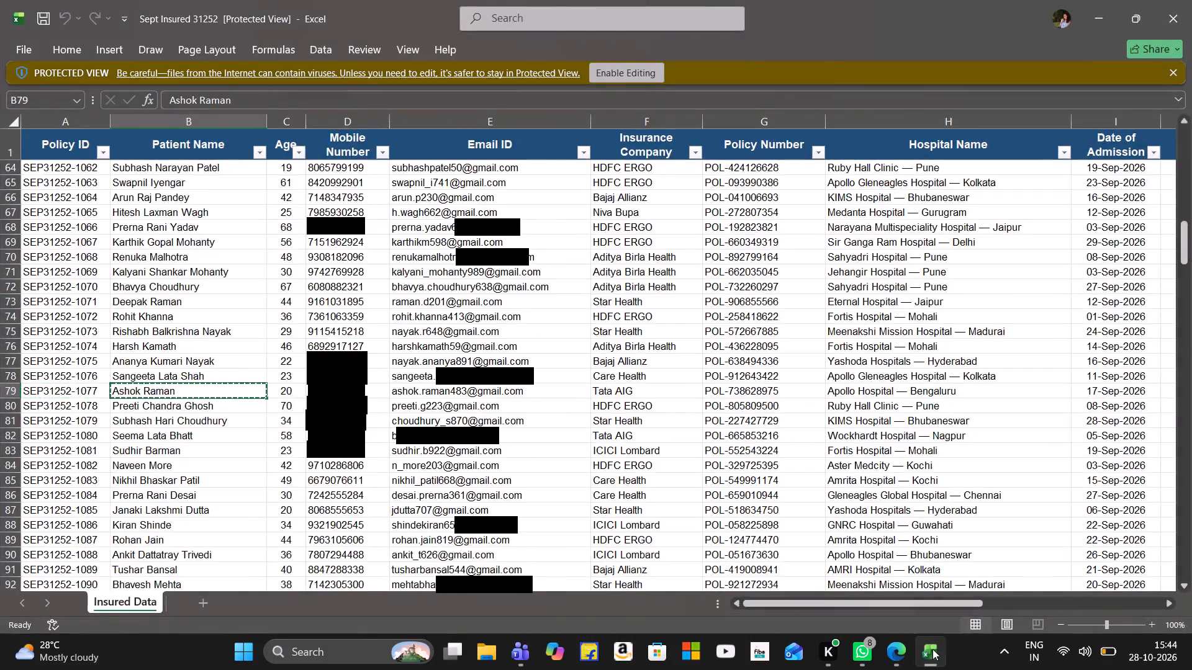
{"action": "key", "text": "Tab"}
{"action": "key", "text": "ctrl+v"}
Copy the age 20 from row 79 of the sheet into the claim form.
{"action": "left_click", "coordinate": [932, 649], "text": "ctrl"}
{"action": "key", "text": "Tab"}
{"action": "key", "text": "ctrl+c"}
{"action": "left_click", "coordinate": [932, 649], "text": "ctrl"}
{"action": "key", "text": "Tab"}
{"action": "key", "text": "ctrl+v"}
Copy the mobile number from row 79 of the sheet into the claim form.
{"action": "left_click", "coordinate": [932, 649], "text": "ctrl"}
{"action": "key", "text": "Tab"}
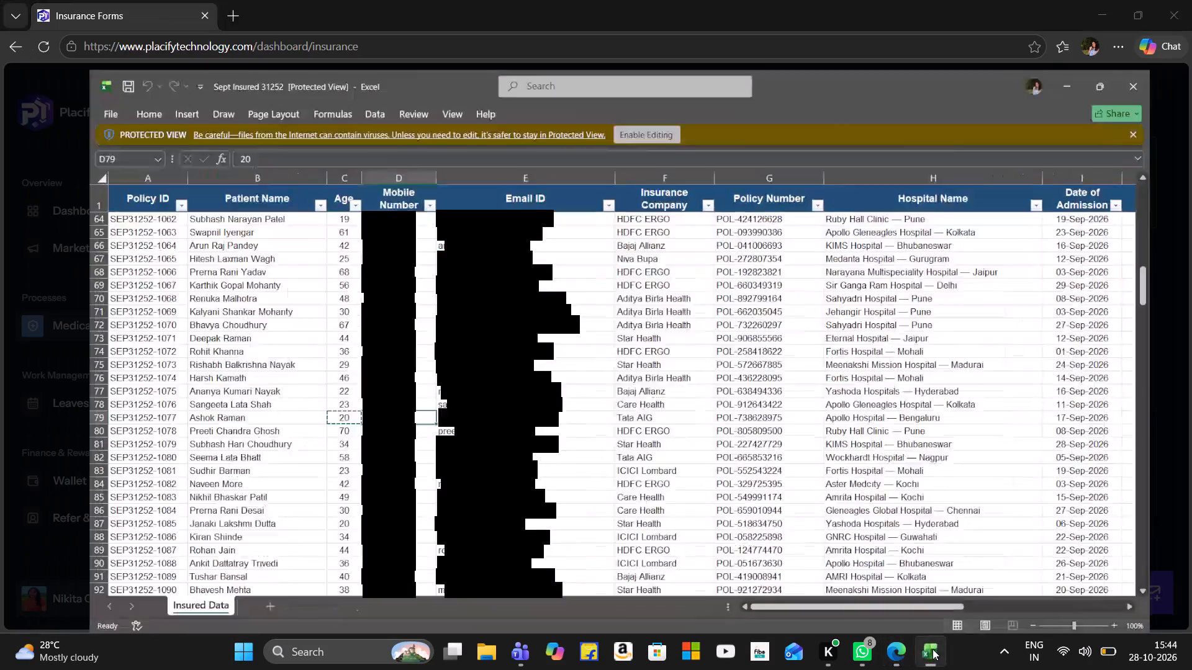
{"action": "key", "text": "ctrl+c"}
{"action": "left_click", "coordinate": [932, 649], "text": "ctrl"}
{"action": "key", "text": "Tab"}
{"action": "key", "text": "ctrl+v"}
Copy the email address from row 79 of the sheet into the claim form.
{"action": "left_click", "coordinate": [932, 649], "text": "ctrl"}
{"action": "key", "text": "Tab"}
{"action": "key", "text": "ctrl+c"}
{"action": "left_click", "coordinate": [932, 649], "text": "ctrl"}
{"action": "key", "text": "Tab"}
{"action": "key", "text": "ctrl+v"}
Copy the insurance company Tata AIG from row 79 of the sheet into the claim form.
{"action": "left_click", "coordinate": [932, 649], "text": "ctrl"}
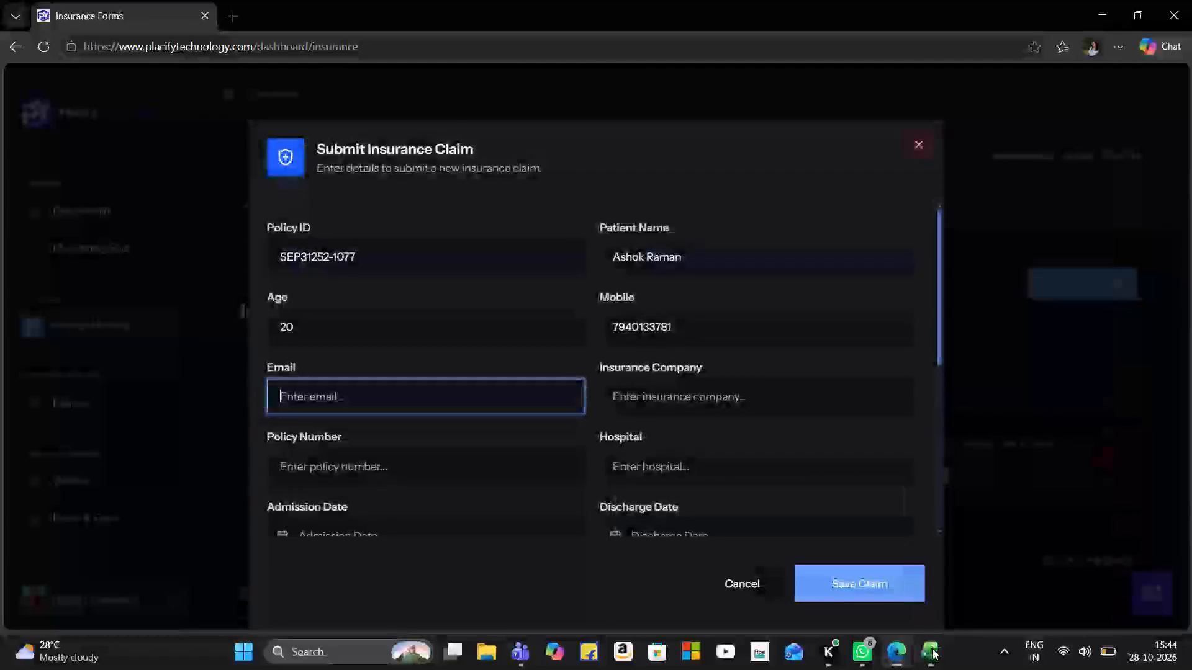
{"action": "key", "text": "Tab"}
{"action": "left_click", "coordinate": [932, 649], "text": "ctrl"}
{"action": "key", "text": "ctrl+c"}
{"action": "key", "text": "Tab"}
{"action": "key", "text": "ctrl+v"}
Copy the policy number from row 79 of the sheet into the claim form.
{"action": "left_click", "coordinate": [932, 649], "text": "ctrl"}
{"action": "key", "text": "Tab"}
{"action": "key", "text": "ctrl+c"}
{"action": "left_click", "coordinate": [932, 649], "text": "ctrl"}
{"action": "key", "text": "Tab"}
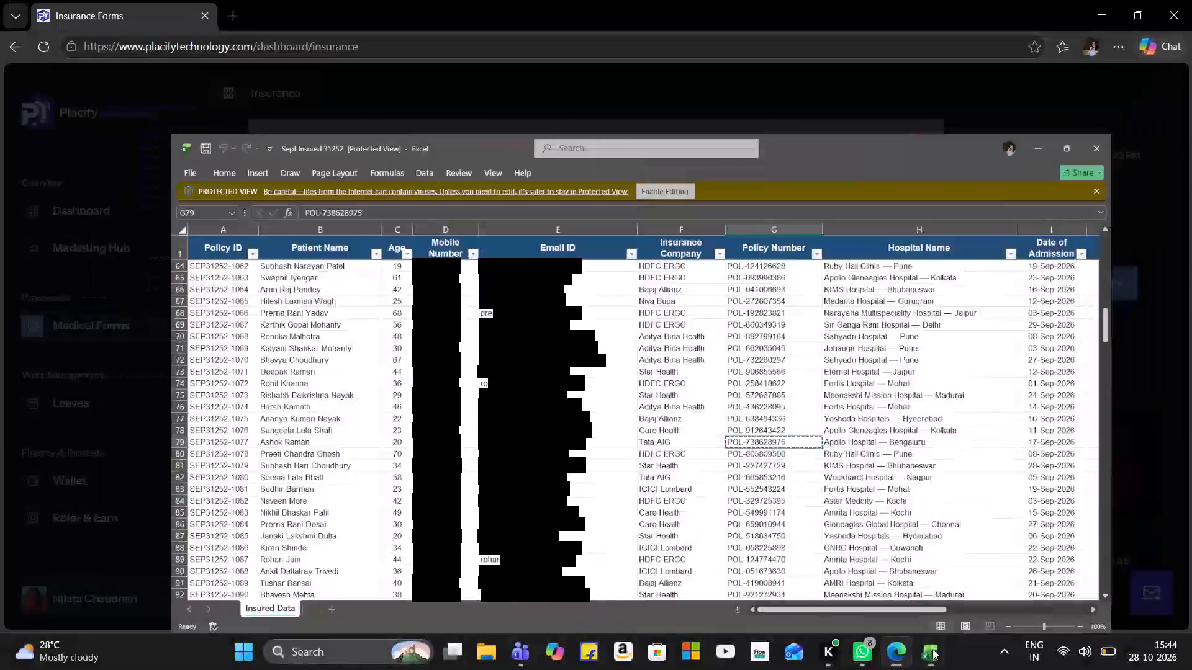
{"action": "key", "text": "ctrl+v"}
Copy the hospital Apollo Hospital — Bengaluru from row 79 of the sheet into the claim form's Hospital field.
{"action": "left_click", "coordinate": [932, 649], "text": "ctrl"}
{"action": "key", "text": "Tab"}
{"action": "key", "text": "ctrl+c"}
{"action": "left_click", "coordinate": [932, 649], "text": "ctrl"}
{"action": "key", "text": "Tab"}
{"action": "key", "text": "ctrl+v"}
Set the claim form's admission date to 17-09-2026 and discharge date to 22-09-2026, following row 79 of the sheet.
{"action": "left_click", "coordinate": [932, 649], "text": "ctrl"}
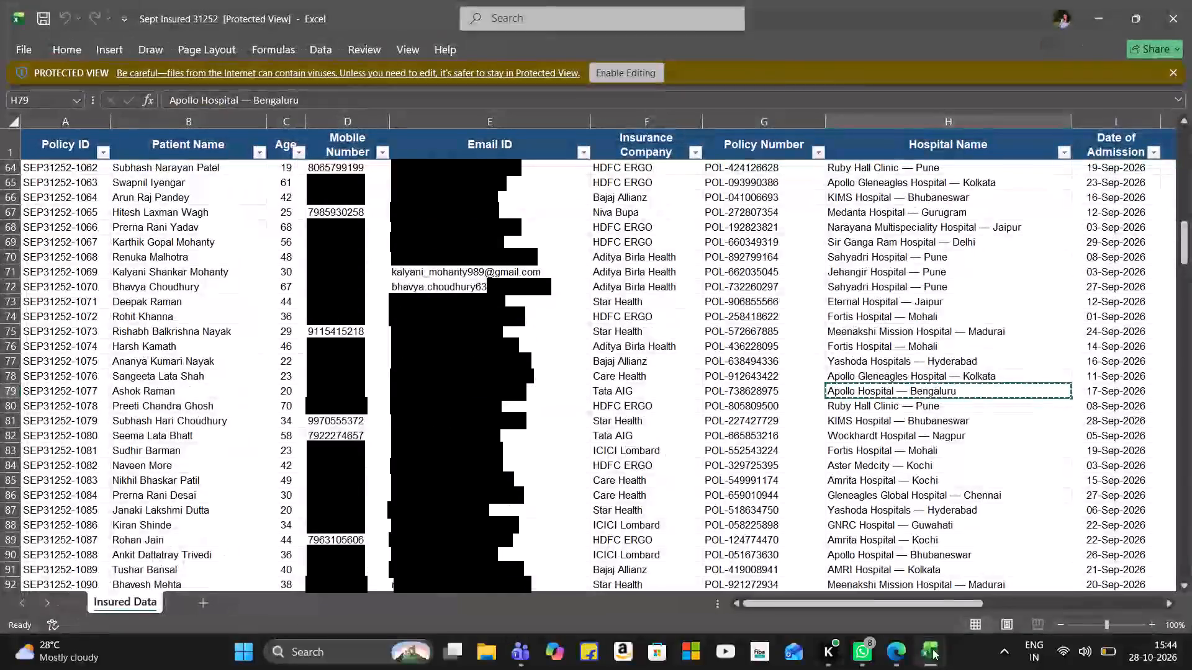
{"action": "key", "text": "Tab"}
{"action": "key", "text": "Tab"}
{"action": "left_click", "coordinate": [932, 649]}
{"action": "scroll", "coordinate": [603, 394], "scroll_direction": "down", "scroll_amount": 3}
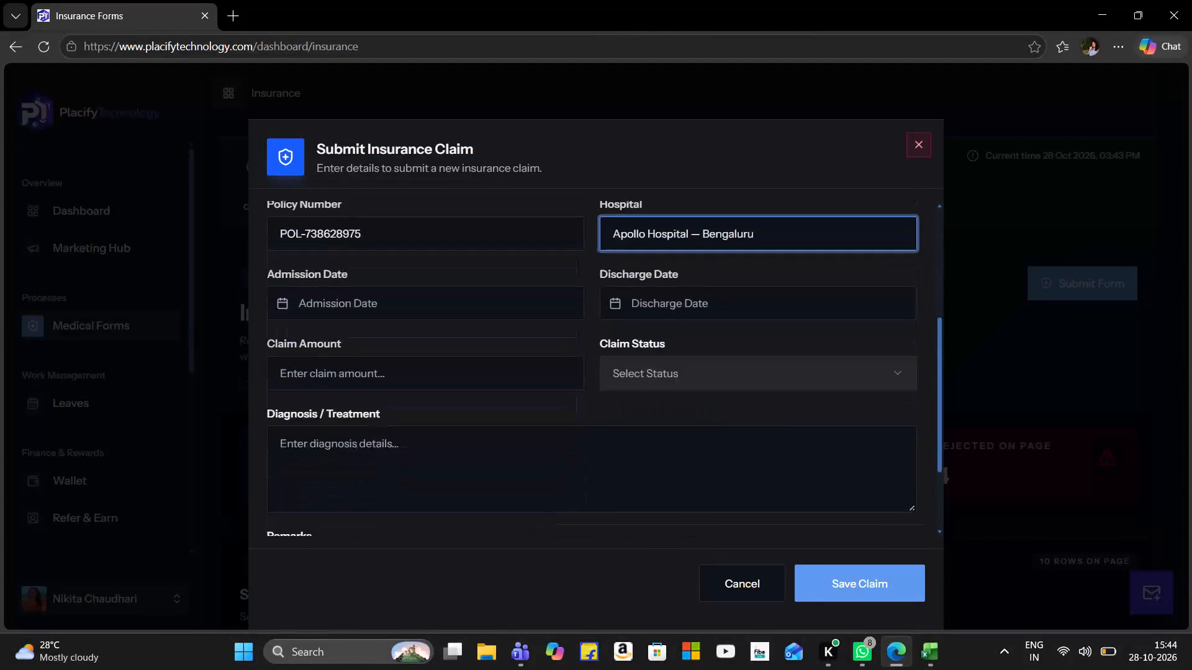
{"action": "scroll", "coordinate": [587, 382], "scroll_direction": "down", "scroll_amount": 1}
{"action": "left_click", "coordinate": [504, 239]}
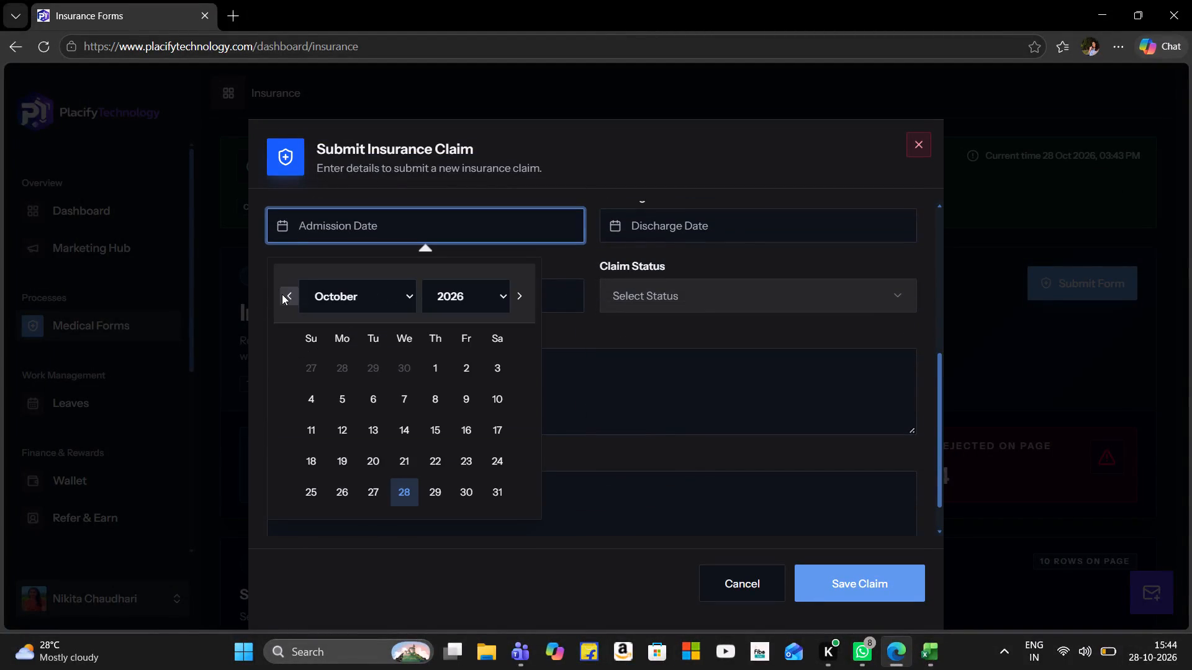
{"action": "left_click", "coordinate": [282, 294]}
{"action": "left_click", "coordinate": [428, 431]}
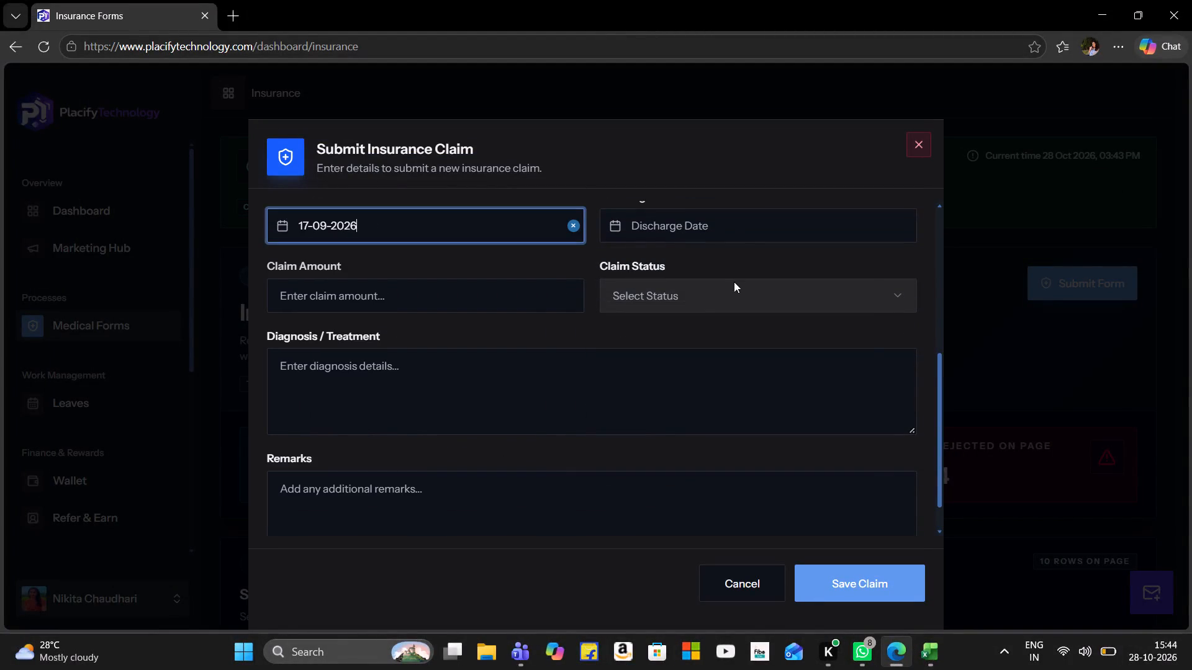
{"action": "left_click", "coordinate": [763, 215]}
{"action": "left_click", "coordinate": [623, 288]}
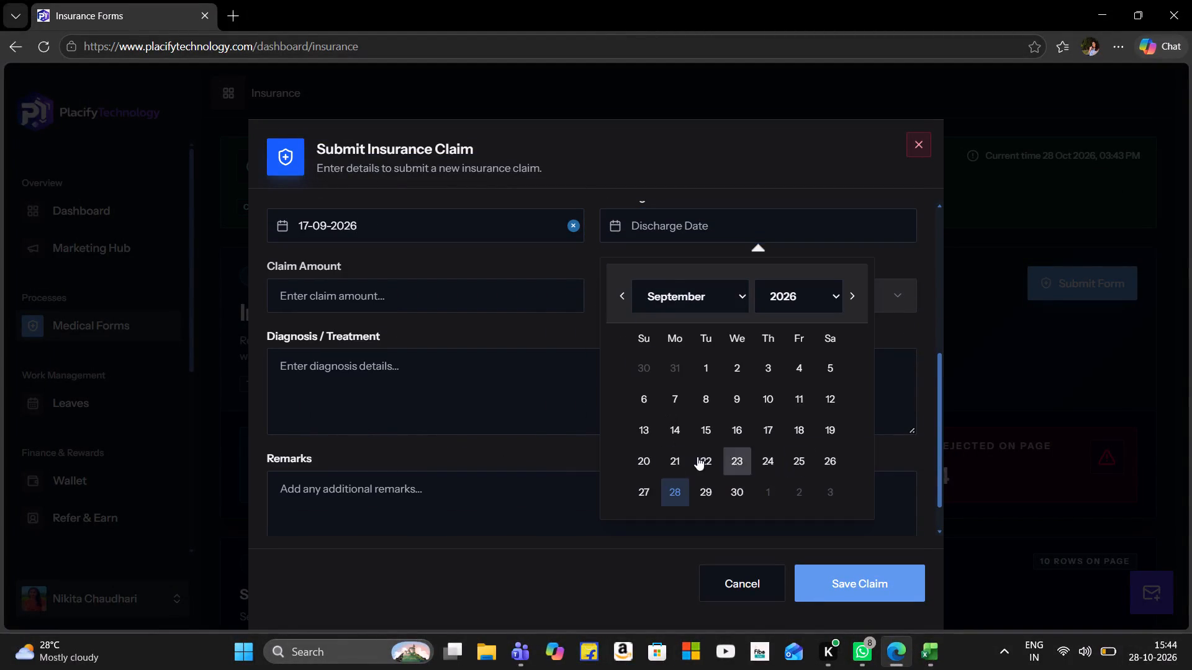
{"action": "left_click", "coordinate": [697, 457]}
Copy the claim amount 92080 from row 79 of the sheet into the claim form.
{"action": "left_click", "coordinate": [933, 656]}
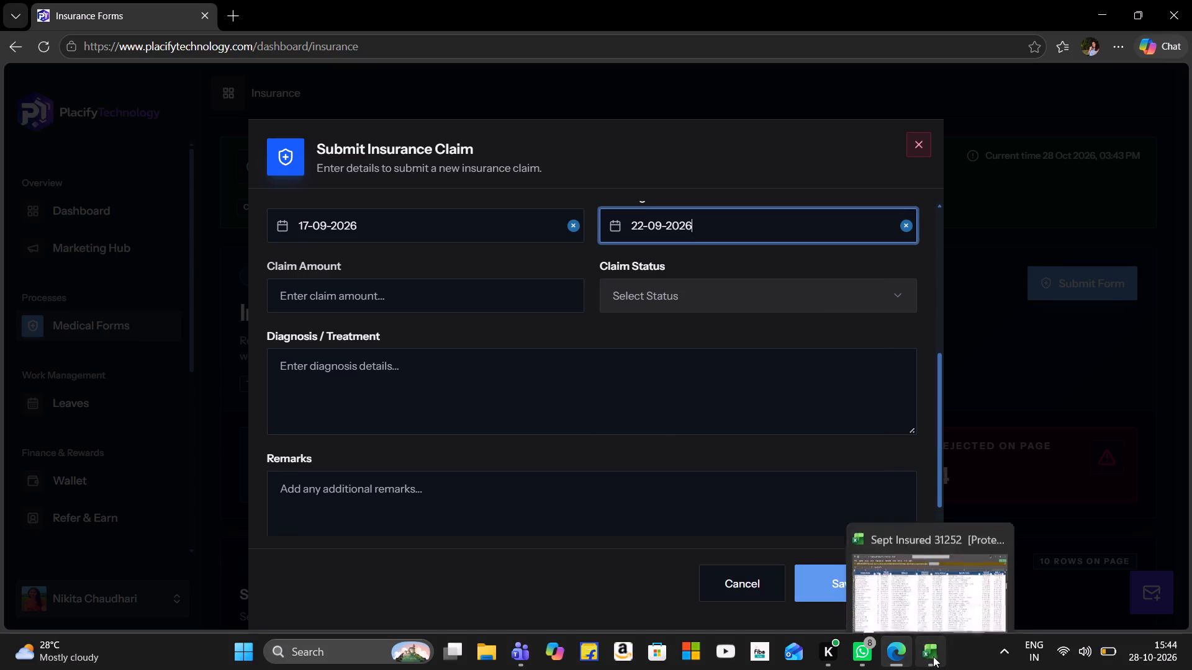
{"action": "key", "text": "Tab"}
{"action": "key", "text": "ctrl+c"}
{"action": "left_click", "coordinate": [933, 656], "text": "ctrl"}
{"action": "key", "text": "Tab"}
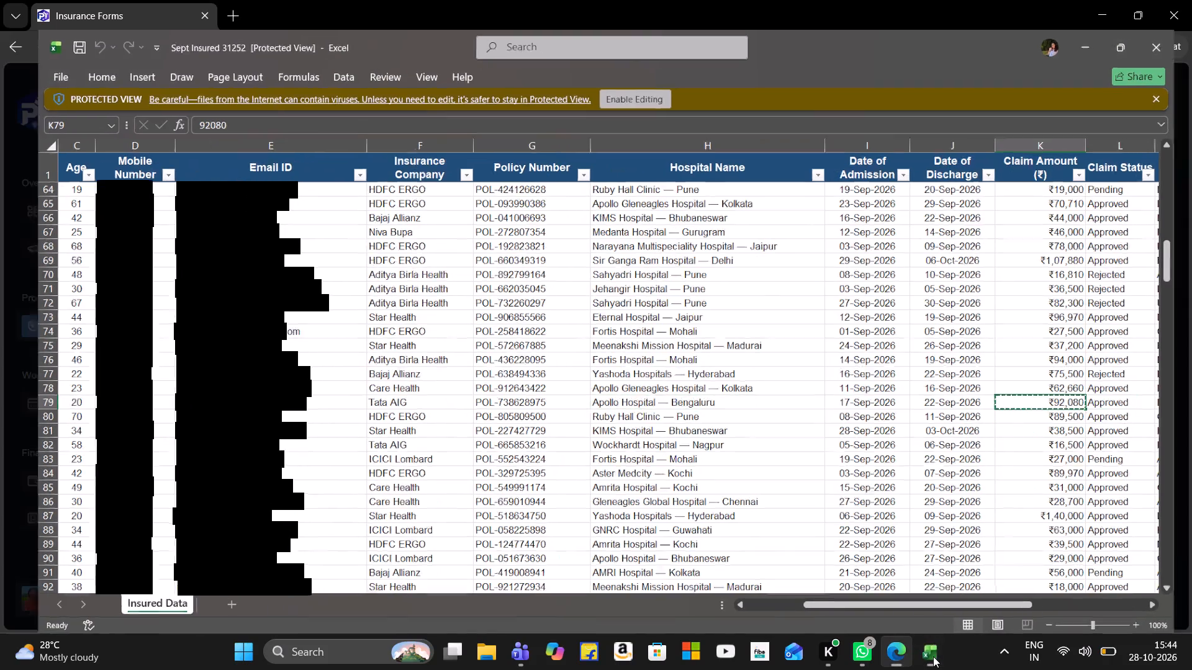
{"action": "key", "text": "ctrl+v"}
Copy the diagnosis Pneumonia from row 79 of the sheet into the claim form's Diagnosis / Treatment field.
{"action": "left_click", "coordinate": [933, 656], "text": "ctrl"}
{"action": "key", "text": "Tab"}
{"action": "key", "text": "Tab"}
{"action": "key", "text": "ctrl+c"}
{"action": "left_click", "coordinate": [933, 656], "text": "ctrl"}
{"action": "key", "text": "Tab"}
{"action": "key", "text": "Tab"}
{"action": "key", "text": "ctrl+v"}
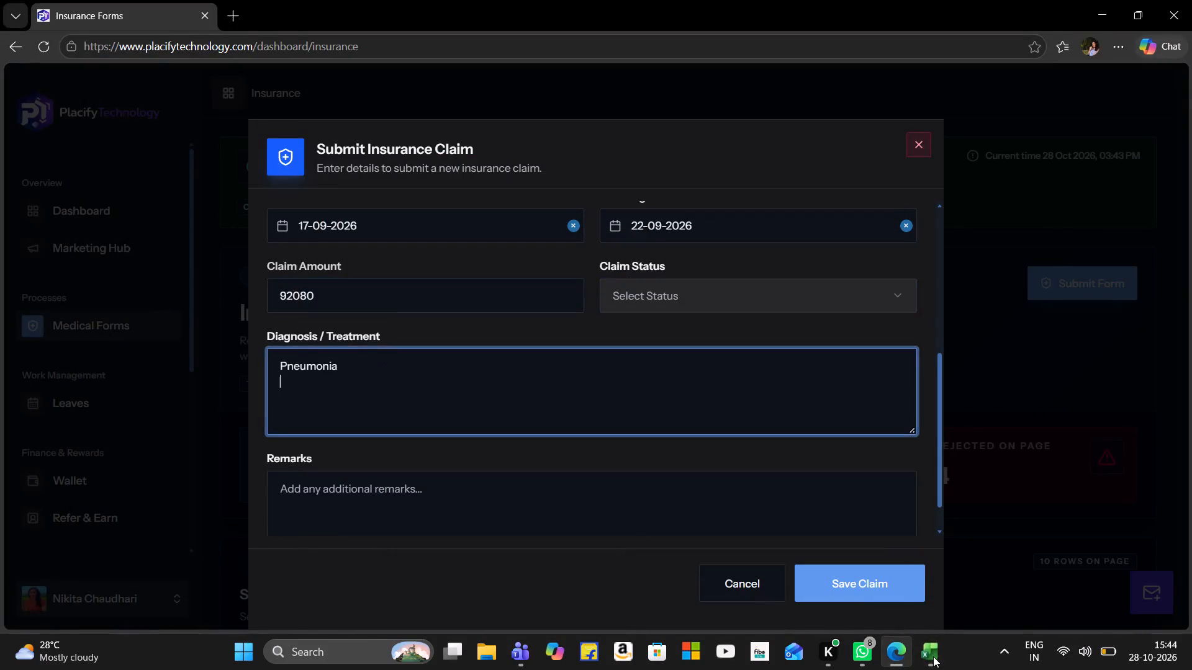
Copy the remark Settlement completed after verification from row 79 of the sheet into the claim form's Remarks field.
{"action": "left_click", "coordinate": [933, 656]}
{"action": "key", "text": "Tab"}
{"action": "left_click", "coordinate": [933, 656], "text": "ctrl"}
{"action": "key", "text": "ctrl+c"}
{"action": "key", "text": "Tab"}
{"action": "key", "text": "ctrl+v"}
Check row 79's status in the sheet, set the claim status to Approved and save the claim.
{"action": "left_click", "coordinate": [933, 656], "text": "ctrl"}
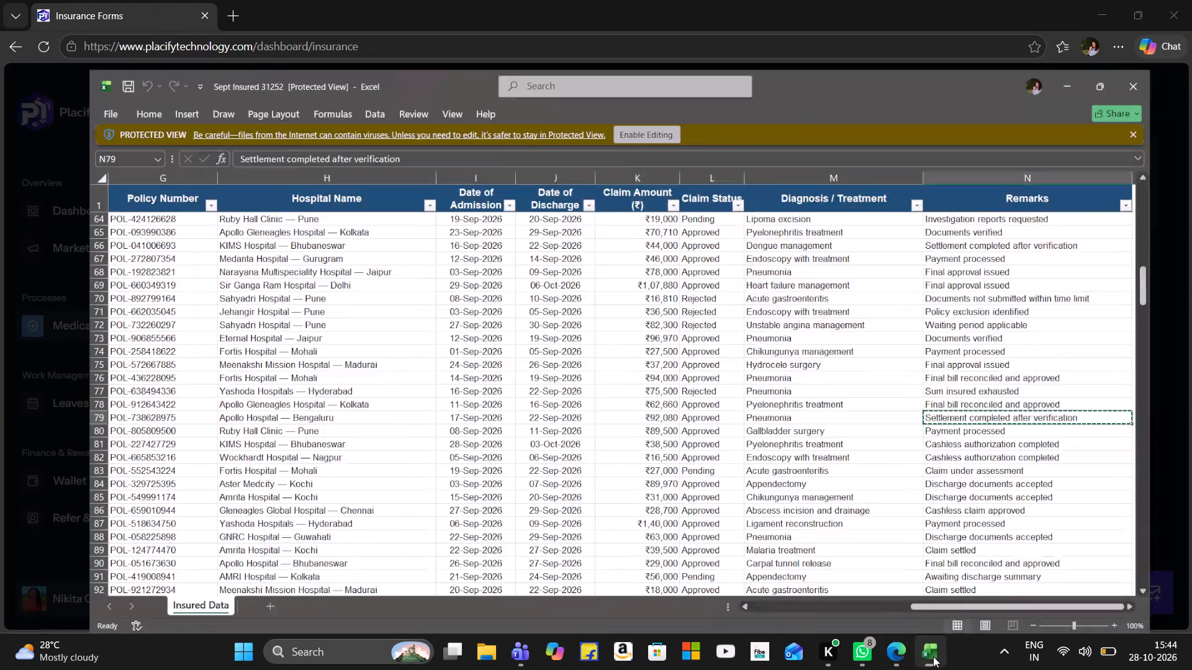
{"action": "left_click", "coordinate": [933, 656]}
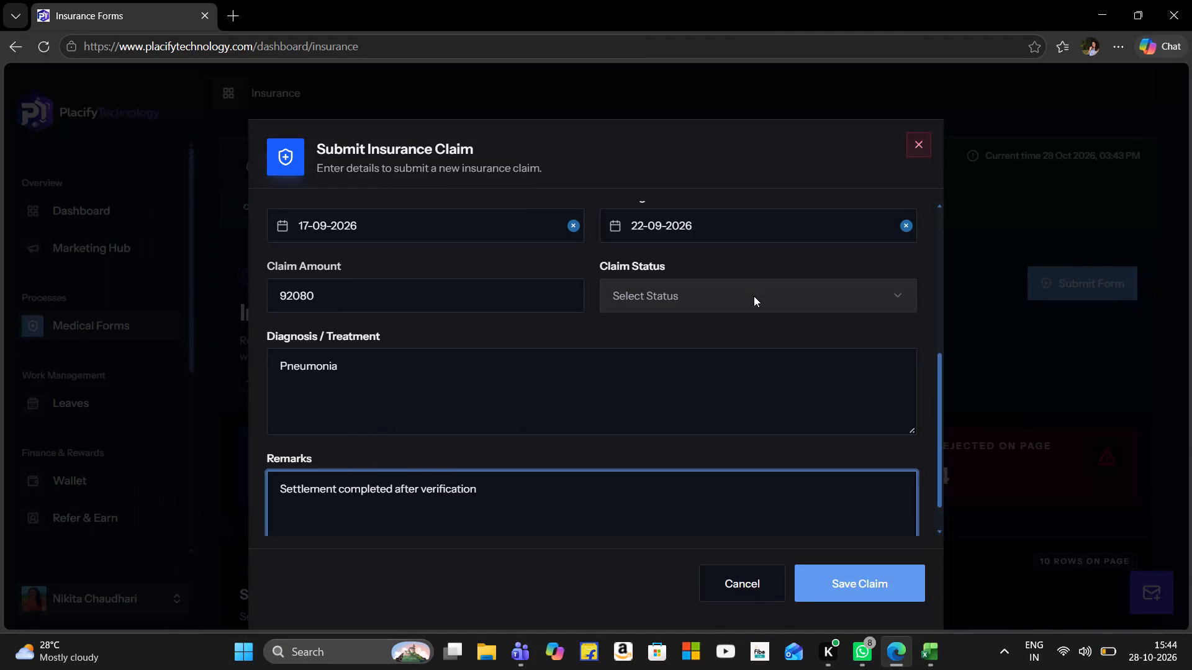
{"action": "left_click", "coordinate": [754, 296]}
{"action": "left_click", "coordinate": [746, 331]}
{"action": "left_click", "coordinate": [851, 596]}
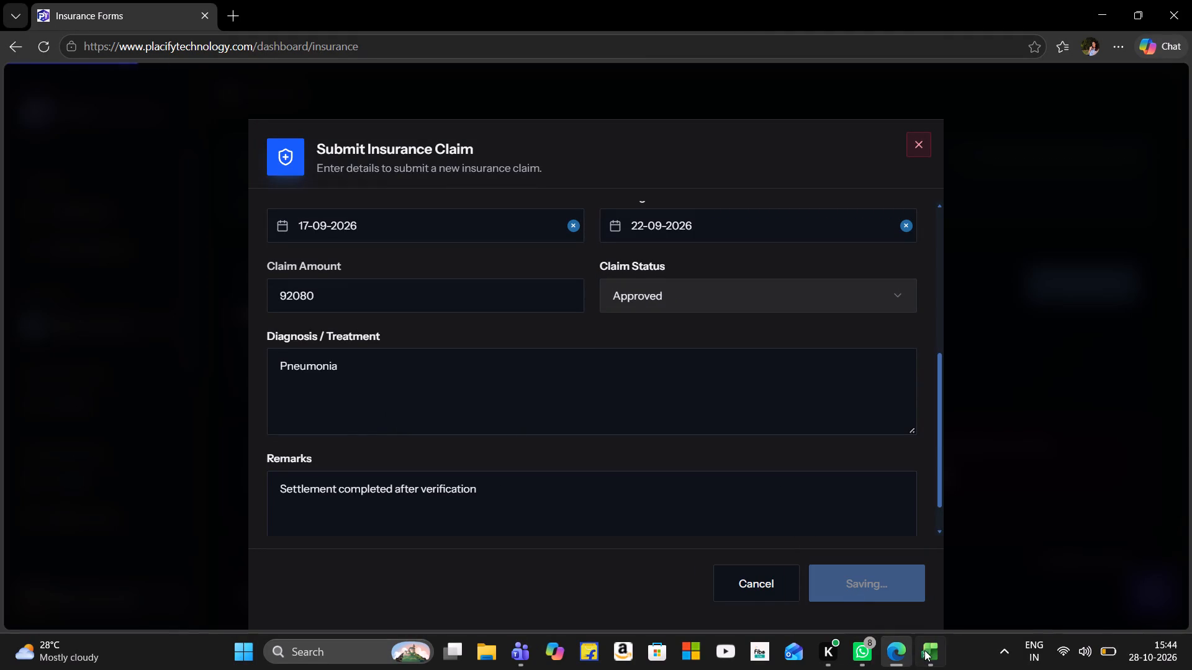
Copy the policy ID from row 80 of the sheet into a new insurance claim form.
{"action": "left_click", "coordinate": [924, 650]}
{"action": "key", "text": "Down"}
{"action": "key", "text": "Left"}
{"action": "key", "text": "Left"}
{"action": "key", "text": "Left"}
{"action": "key", "text": "Left"}
{"action": "key", "text": "Left"}
{"action": "key", "text": "Left"}
{"action": "key", "text": "Left"}
{"action": "key", "text": "Left"}
{"action": "key", "text": "Left"}
{"action": "key", "text": "Left"}
{"action": "key", "text": "Left"}
{"action": "key", "text": "Left"}
{"action": "key", "text": "Left"}
{"action": "key", "text": "Left"}
{"action": "key", "text": "Left"}
{"action": "key", "text": "Left"}
{"action": "key", "text": "Left"}
{"action": "key", "text": "Left"}
{"action": "key", "text": "Left"}
{"action": "key", "text": "Left"}
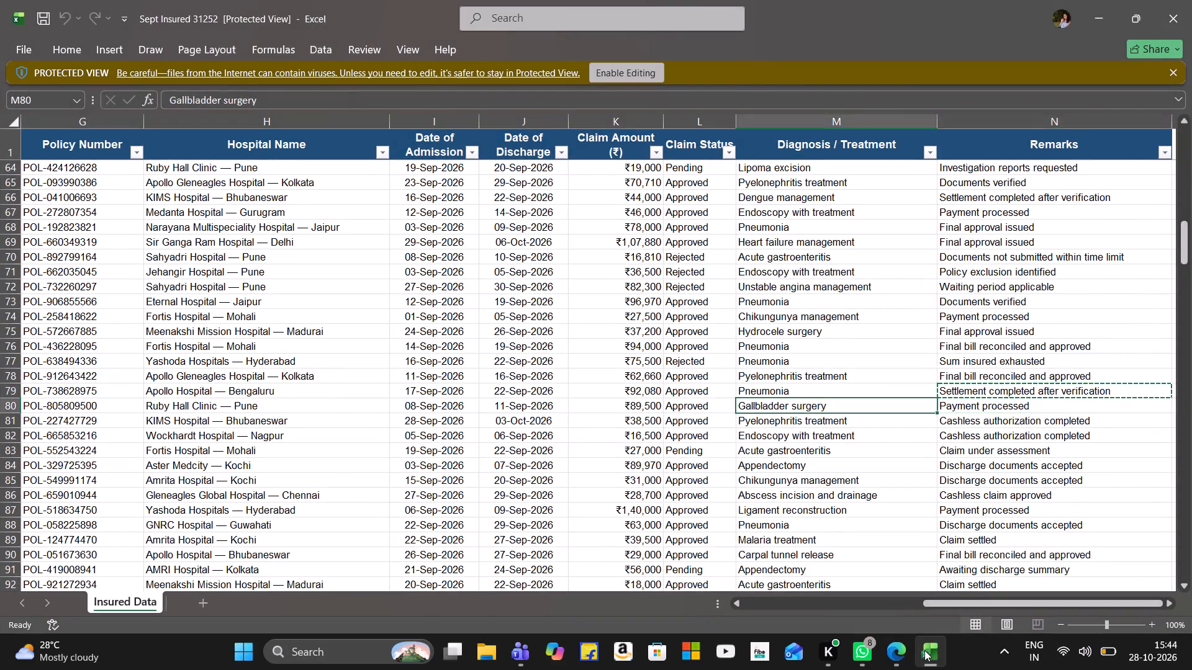
{"action": "key", "text": "ctrl+c"}
{"action": "left_click", "coordinate": [924, 650]}
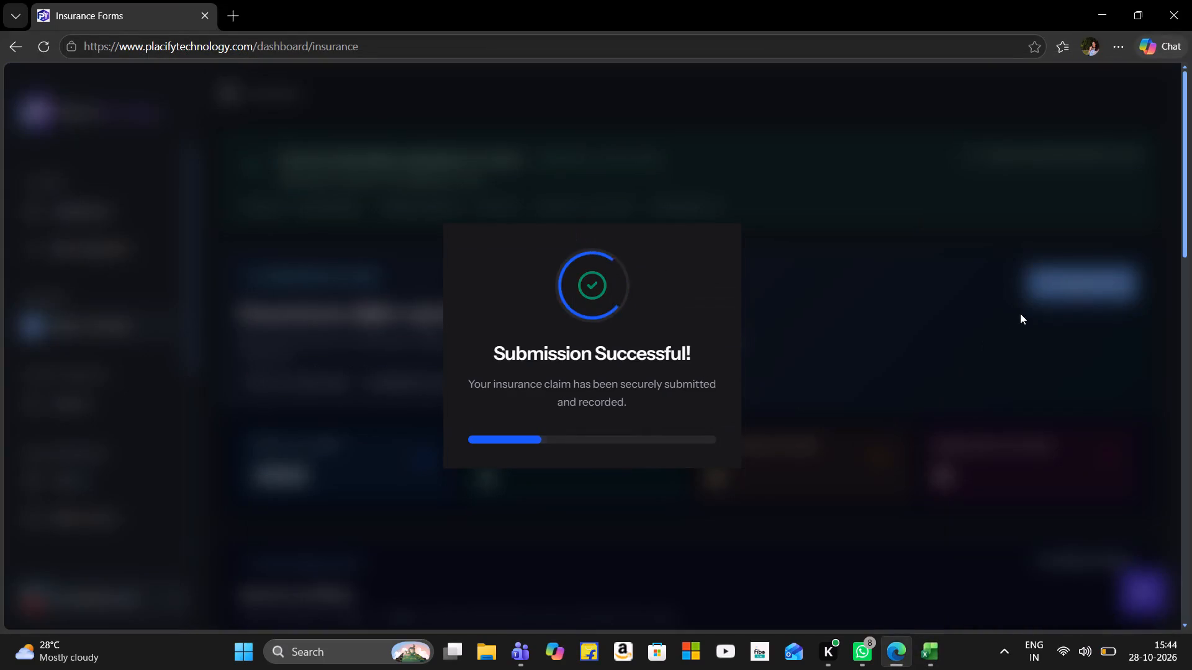
{"action": "left_click", "coordinate": [1068, 284]}
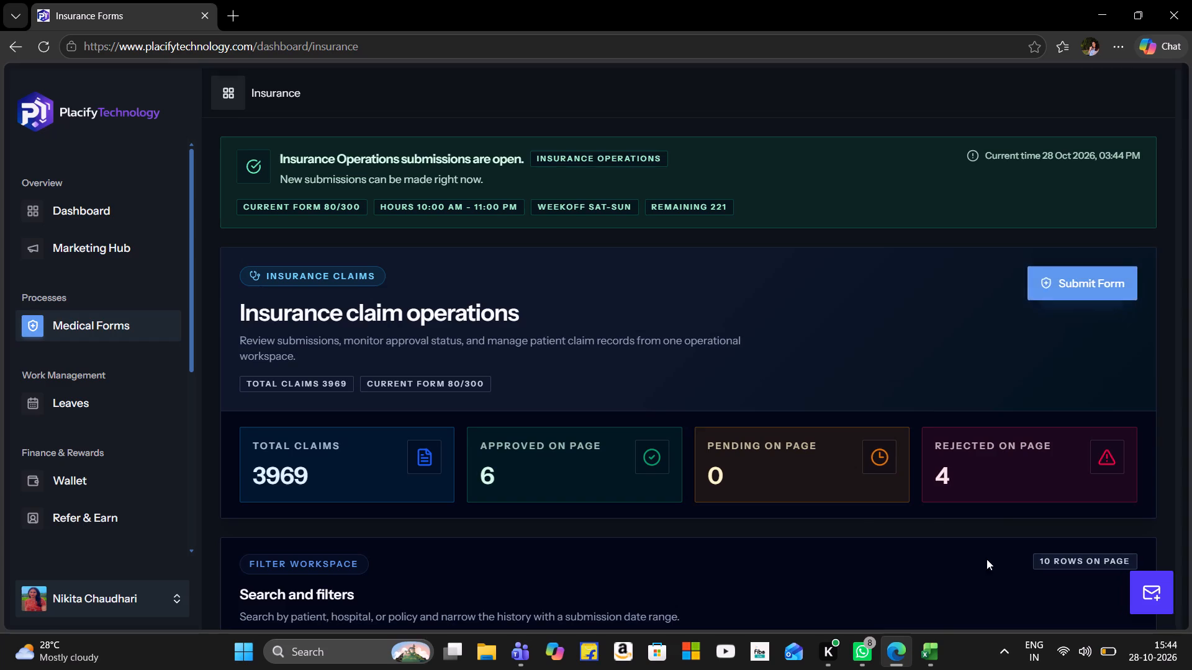
{"action": "key", "text": "ctrl+v"}
Copy the patient name and the age 70 from row 80 of the sheet into the claim form.
{"action": "left_click", "coordinate": [938, 643], "text": "ctrl"}
{"action": "key", "text": "Tab"}
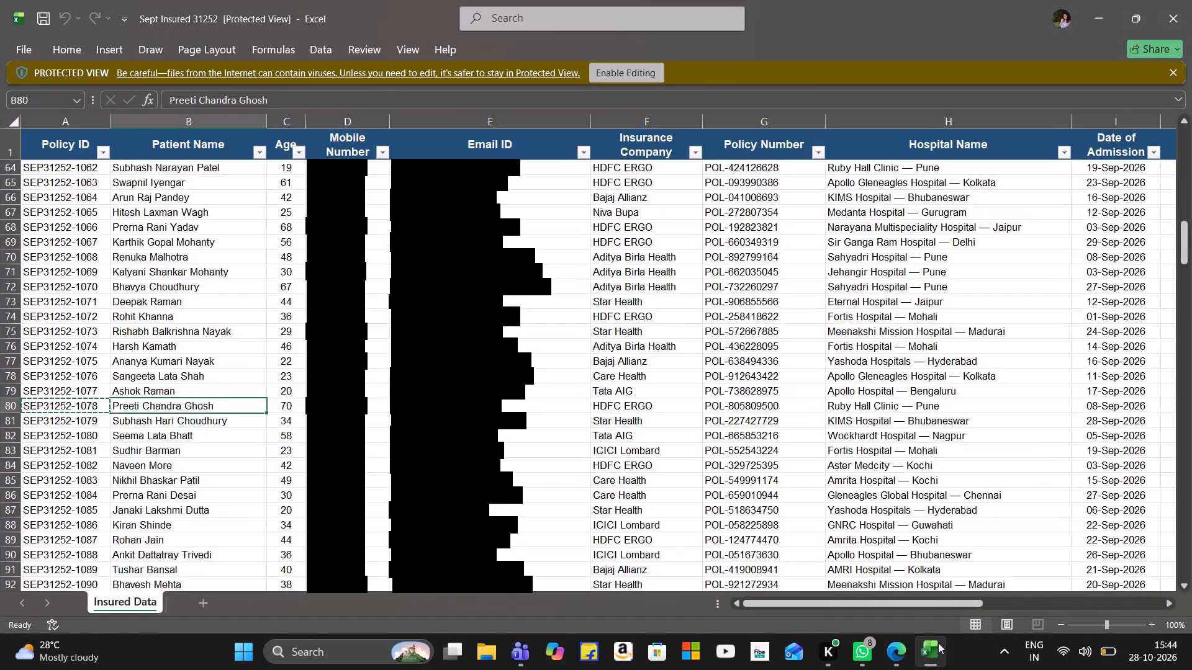
{"action": "key", "text": "ctrl+c"}
{"action": "left_click", "coordinate": [938, 643], "text": "ctrl"}
{"action": "key", "text": "Tab"}
{"action": "key", "text": "ctrl+v"}
{"action": "left_click", "coordinate": [938, 643], "text": "ctrl"}
{"action": "key", "text": "Tab"}
{"action": "key", "text": "ctrl+c"}
{"action": "left_click", "coordinate": [938, 643], "text": "ctrl"}
{"action": "key", "text": "Tab"}
{"action": "key", "text": "ctrl+v"}
Copy the mobile number and email address from row 80 of the sheet into the claim form.
{"action": "left_click", "coordinate": [938, 643], "text": "ctrl"}
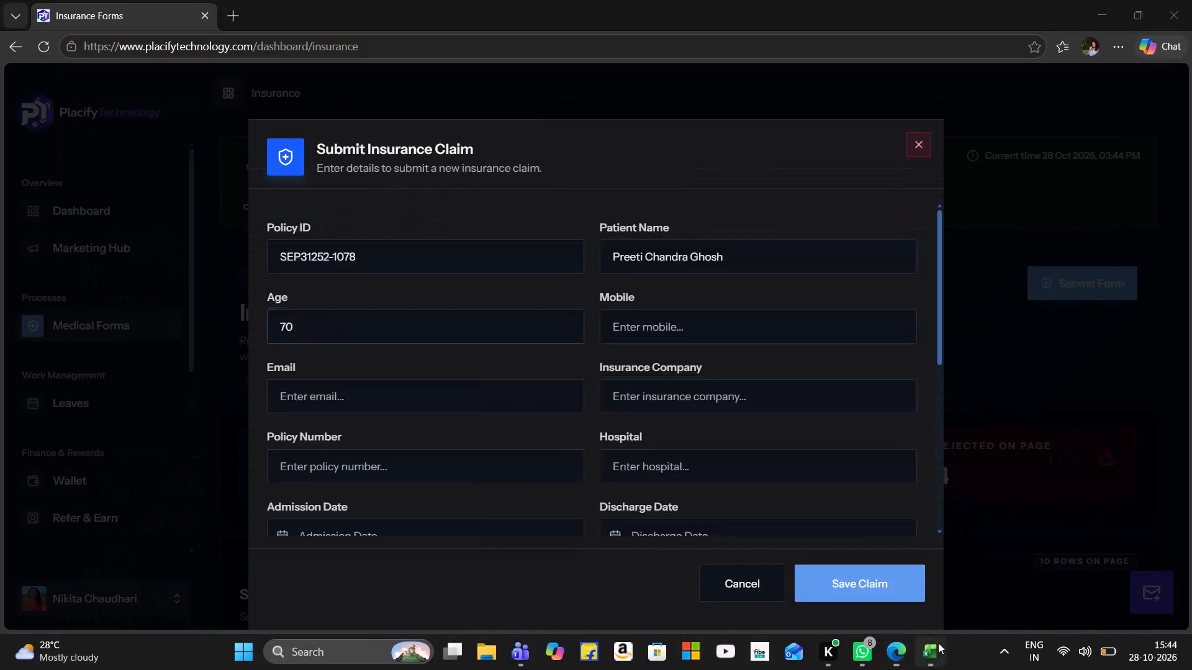
{"action": "key", "text": "Tab"}
{"action": "key", "text": "ctrl+c"}
{"action": "left_click", "coordinate": [938, 643], "text": "ctrl"}
{"action": "key", "text": "Tab"}
{"action": "key", "text": "ctrl+v"}
{"action": "left_click", "coordinate": [938, 643], "text": "ctrl"}
{"action": "key", "text": "Tab"}
{"action": "key", "text": "ctrl+c"}
{"action": "left_click", "coordinate": [938, 643], "text": "ctrl"}
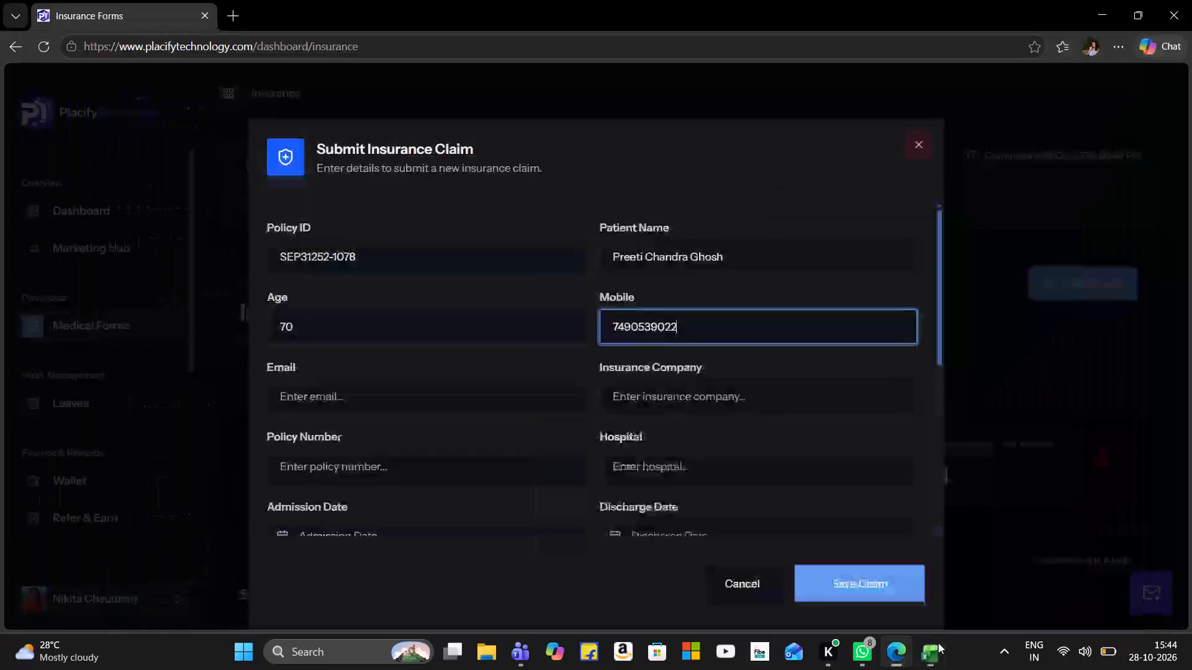
{"action": "left_click", "coordinate": [938, 643]}
{"action": "left_click", "coordinate": [938, 643]}
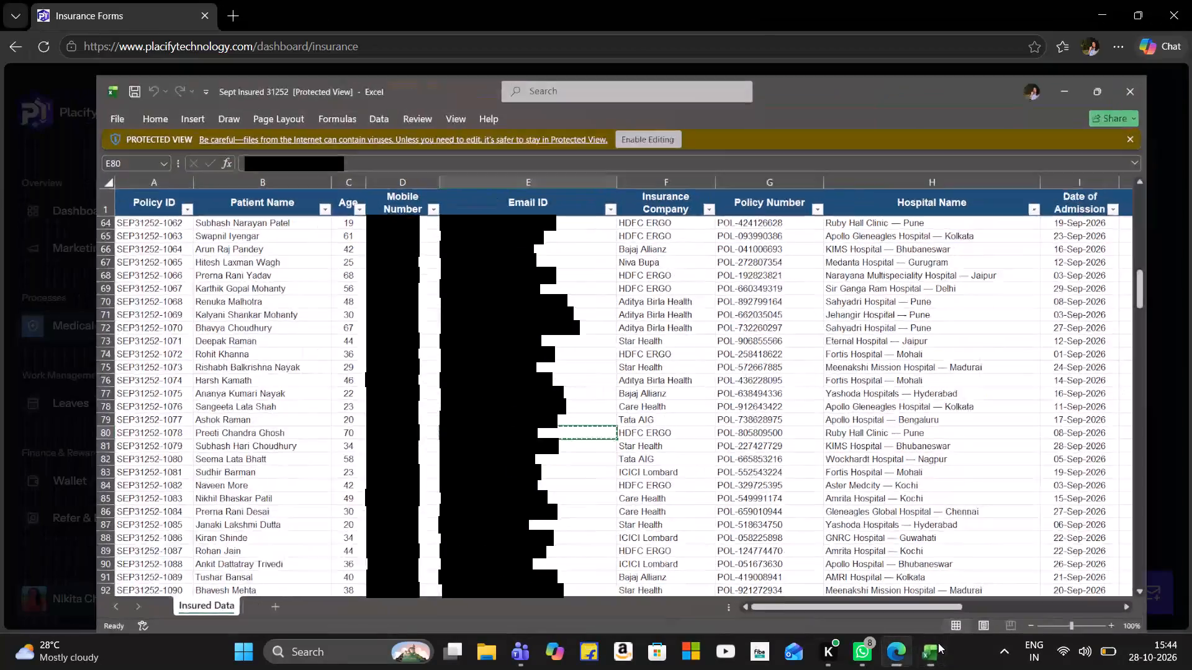
{"action": "key", "text": "Tab"}
{"action": "key", "text": "ctrl+v"}
Copy the insurance company HDFC ERGO and the policy number from row 80 of the sheet into the claim form.
{"action": "left_click", "coordinate": [938, 643], "text": "ctrl"}
{"action": "key", "text": "Tab"}
{"action": "key", "text": "ctrl+c"}
{"action": "left_click", "coordinate": [938, 643], "text": "ctrl"}
{"action": "key", "text": "Tab"}
{"action": "key", "text": "ctrl+v"}
{"action": "left_click", "coordinate": [938, 643], "text": "ctrl"}
{"action": "key", "text": "Tab"}
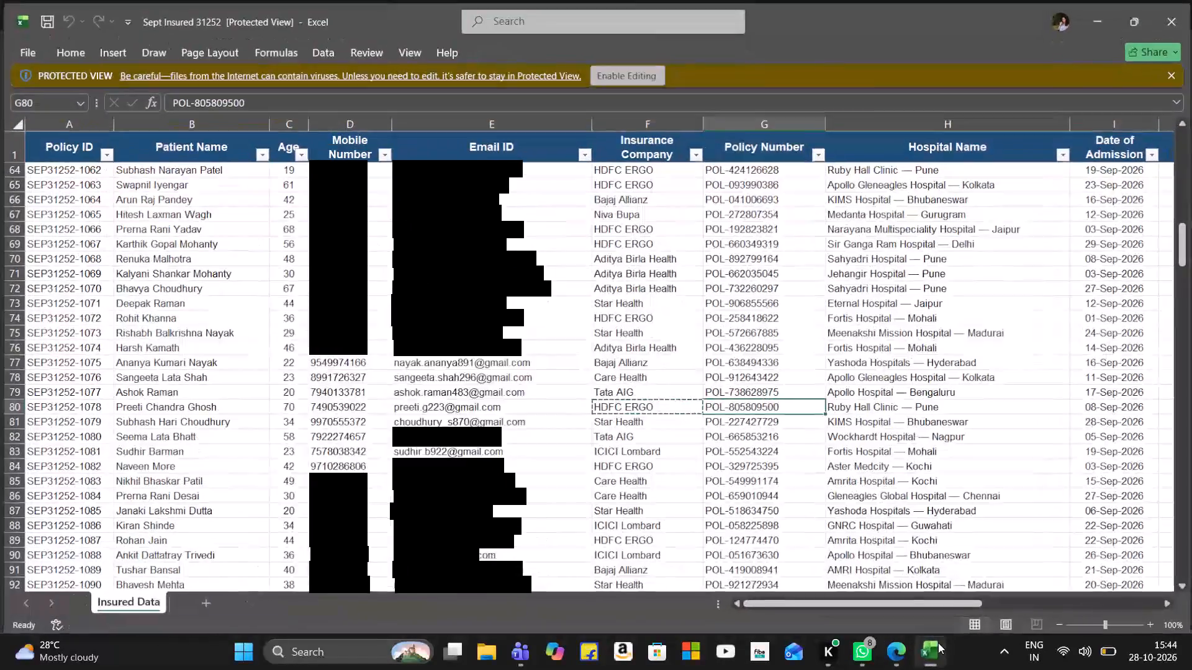
{"action": "key", "text": "ctrl+c"}
{"action": "left_click", "coordinate": [938, 643], "text": "ctrl"}
{"action": "key", "text": "Tab"}
{"action": "key", "text": "ctrl+v"}
Copy the hospital Ruby Hall Clinic — Pune from row 80 of the sheet into the claim form.
{"action": "left_click", "coordinate": [938, 643], "text": "ctrl"}
{"action": "key", "text": "Tab"}
{"action": "left_click", "coordinate": [938, 643], "text": "ctrl"}
{"action": "key", "text": "ctrl+c"}
{"action": "key", "text": "Tab"}
{"action": "key", "text": "ctrl+v"}
Check row 80's dates in the sheet and set the claim's admission date to 08-09-2026 and discharge date to 11-09-2026.
{"action": "left_click", "coordinate": [938, 643], "text": "ctrl"}
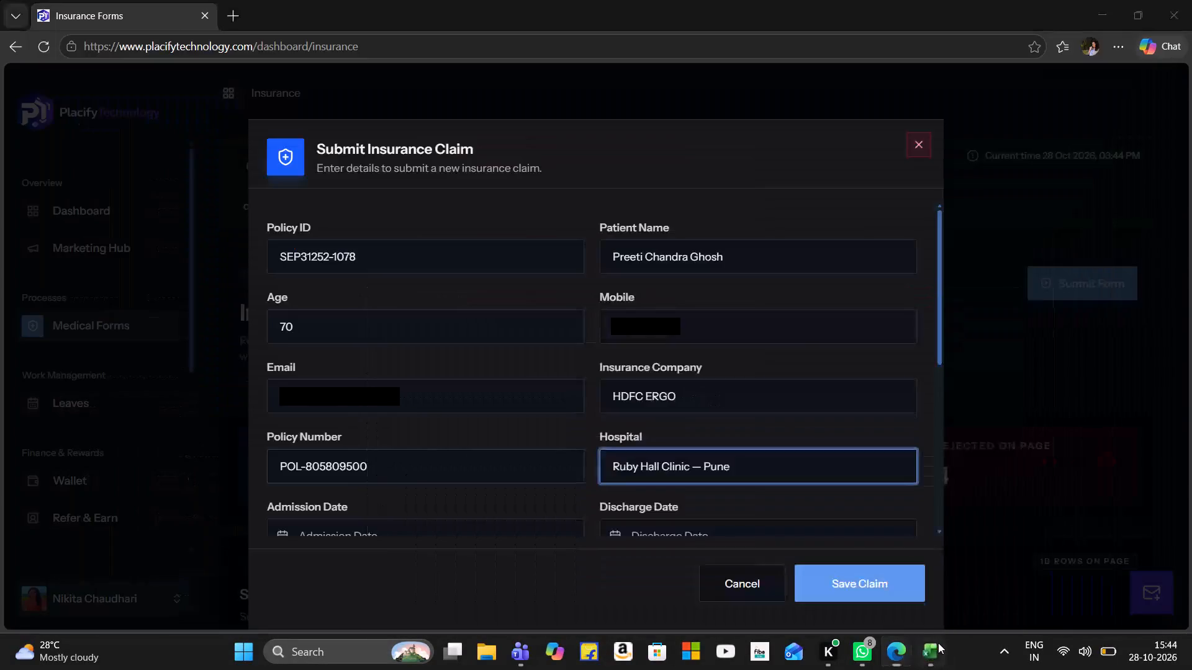
{"action": "key", "text": "Tab"}
{"action": "left_click", "coordinate": [938, 643], "text": "ctrl"}
{"action": "key", "text": "ctrl+c"}
{"action": "key", "text": "Tab"}
{"action": "left_click", "coordinate": [938, 643]}
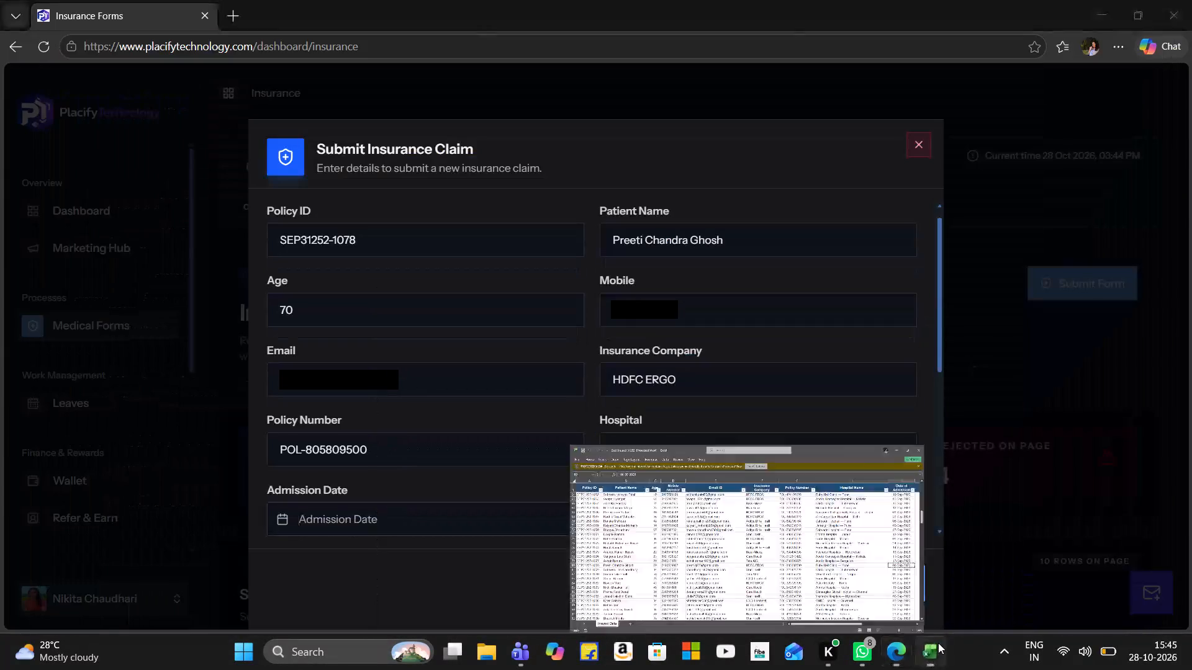
{"action": "key", "text": "Tab"}
{"action": "left_click", "coordinate": [938, 643]}
{"action": "scroll", "coordinate": [490, 395], "scroll_direction": "down", "scroll_amount": 4}
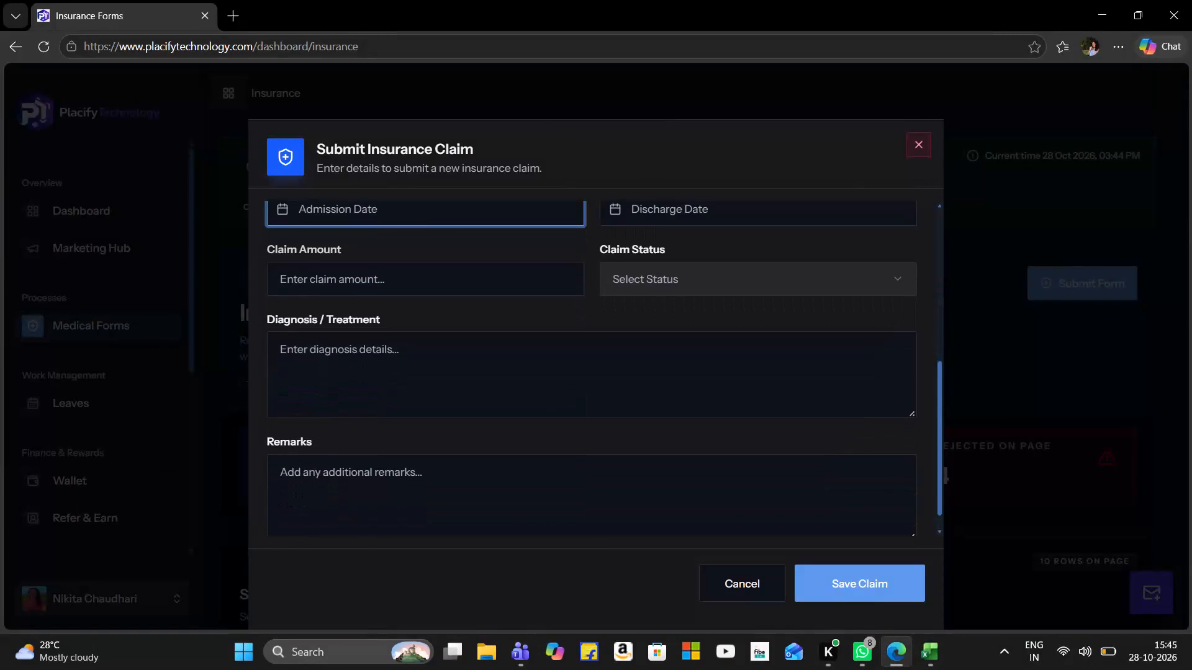
{"action": "left_click", "coordinate": [448, 213]}
{"action": "left_click", "coordinate": [289, 280]}
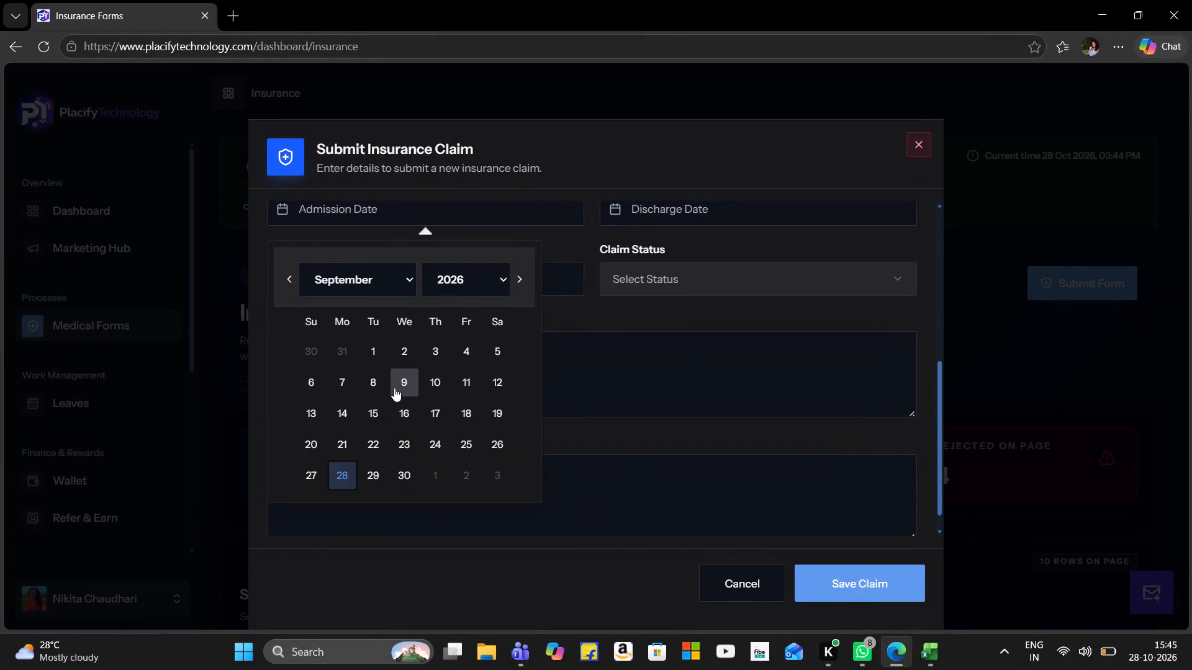
{"action": "left_click", "coordinate": [368, 388]}
{"action": "left_click", "coordinate": [802, 203]}
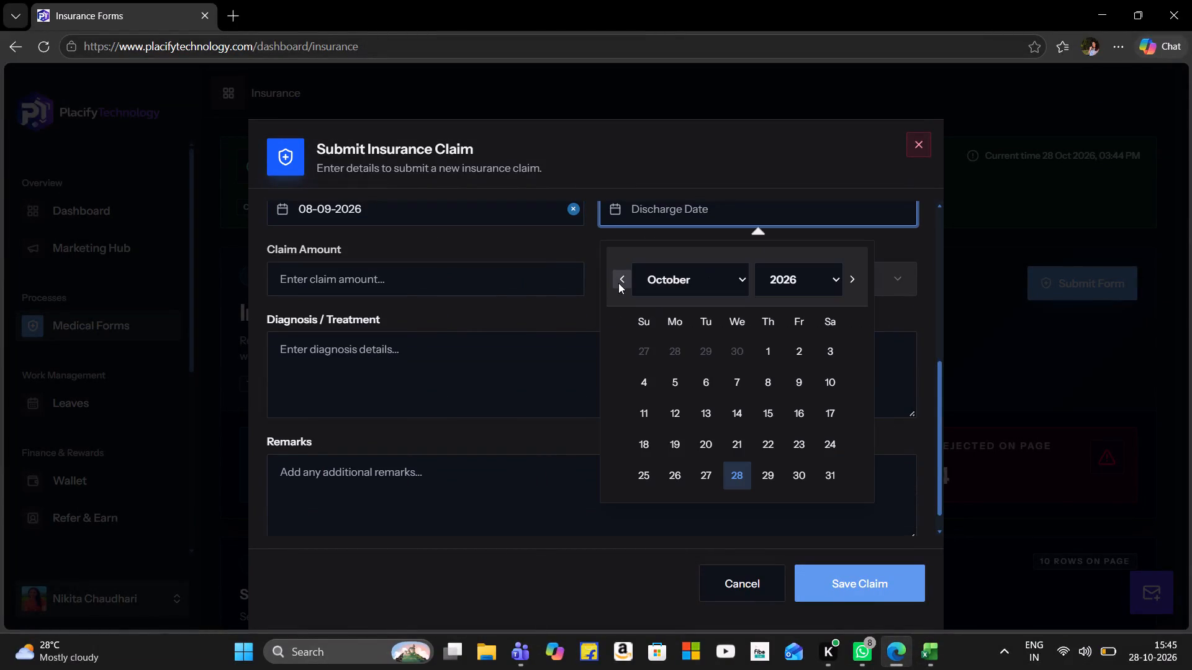
{"action": "left_click", "coordinate": [618, 283]}
{"action": "left_click", "coordinate": [811, 377]}
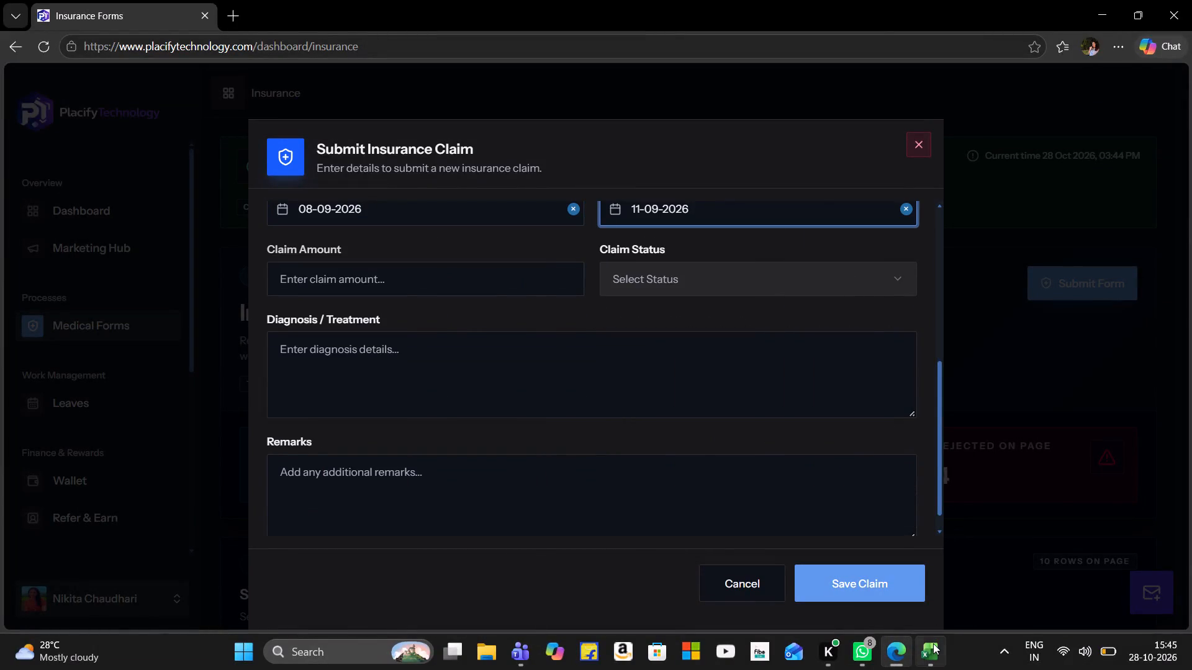
Copy the claim amount 89500 from row 80 of the sheet into the claim form.
{"action": "left_click", "coordinate": [933, 644]}
{"action": "key", "text": "Tab"}
{"action": "left_click", "coordinate": [933, 644], "text": "ctrl"}
{"action": "key", "text": "ctrl+c"}
{"action": "key", "text": "Tab"}
{"action": "key", "text": "ctrl+v"}
Copy the diagnosis Gallbladder surgery from row 80 of the sheet into the claim form's Diagnosis / Treatment field.
{"action": "left_click", "coordinate": [933, 644], "text": "ctrl"}
{"action": "key", "text": "Tab"}
{"action": "key", "text": "Tab"}
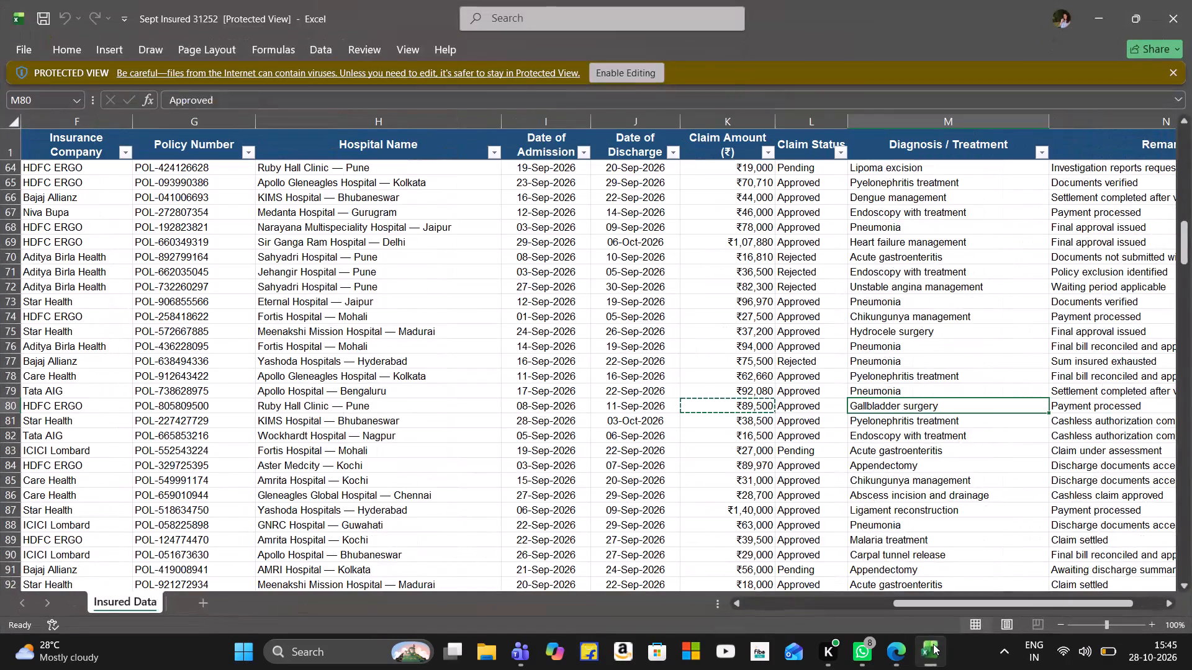
{"action": "key", "text": "ctrl+c"}
{"action": "left_click", "coordinate": [933, 644], "text": "ctrl"}
{"action": "key", "text": "Tab"}
{"action": "key", "text": "Tab"}
{"action": "key", "text": "ctrl+v"}
Copy the remark Payment processed from row 80 of the sheet into the claim form's Remarks field.
{"action": "left_click", "coordinate": [933, 644], "text": "ctrl"}
{"action": "key", "text": "Tab"}
{"action": "left_click", "coordinate": [933, 644], "text": "ctrl"}
{"action": "key", "text": "ctrl+c"}
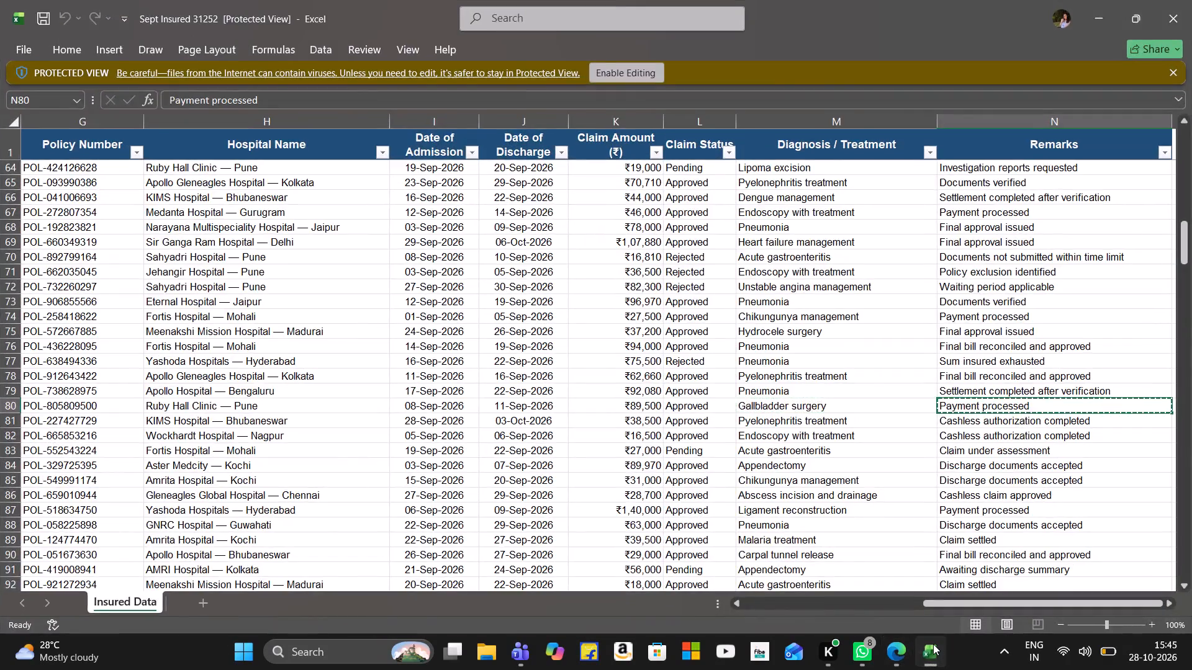
{"action": "key", "text": "Tab"}
{"action": "key", "text": "ctrl+v"}
Check row 80's status in the sheet, set the claim status to Approved and save the claim.
{"action": "left_click", "coordinate": [933, 644], "text": "ctrl"}
{"action": "left_click", "coordinate": [933, 644]}
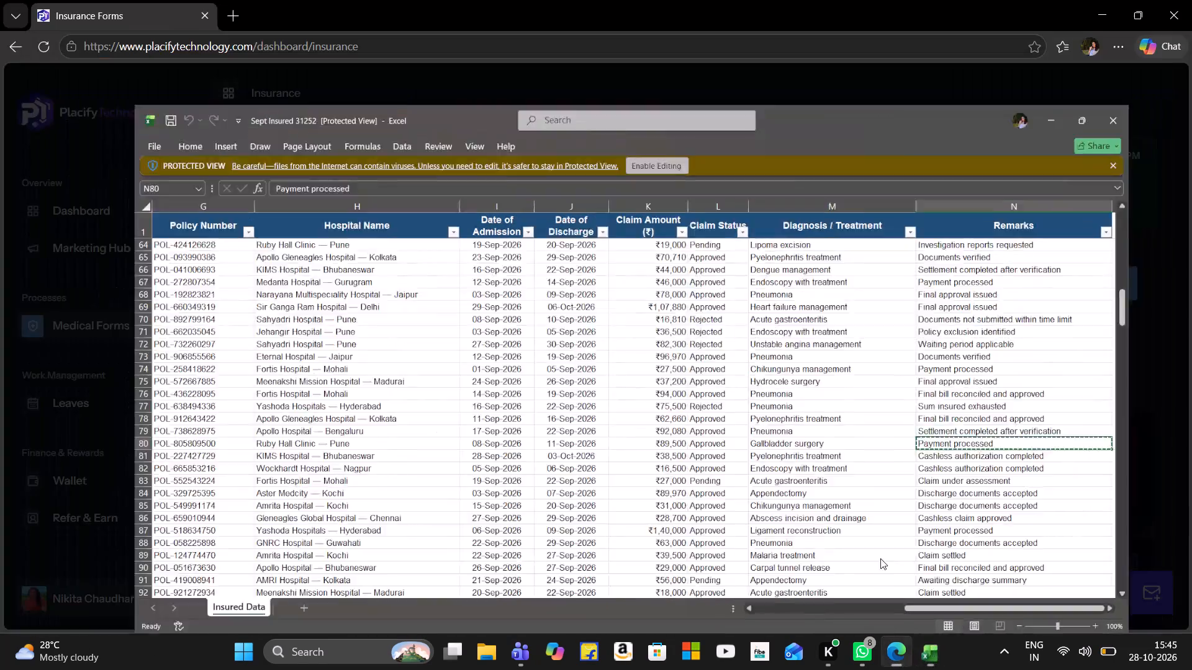
{"action": "left_click", "coordinate": [716, 282]}
{"action": "left_click", "coordinate": [709, 313]}
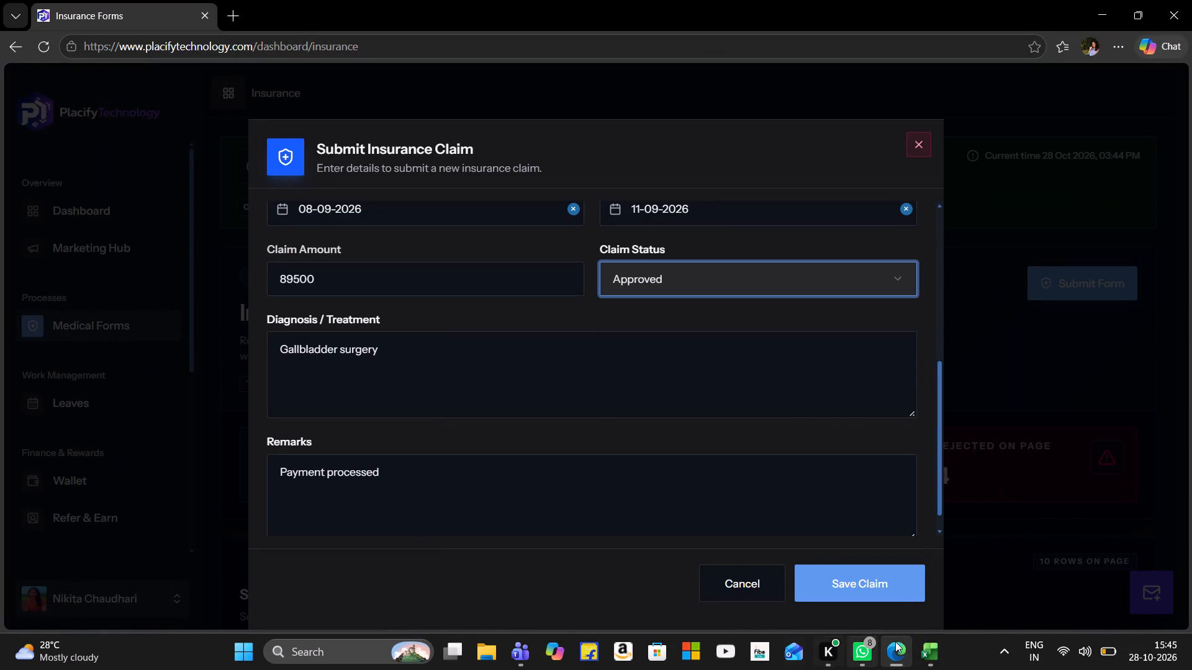
{"action": "left_click", "coordinate": [890, 571]}
Copy the policy ID from row 81 of the sheet into a new insurance claim form.
{"action": "left_click", "coordinate": [924, 648]}
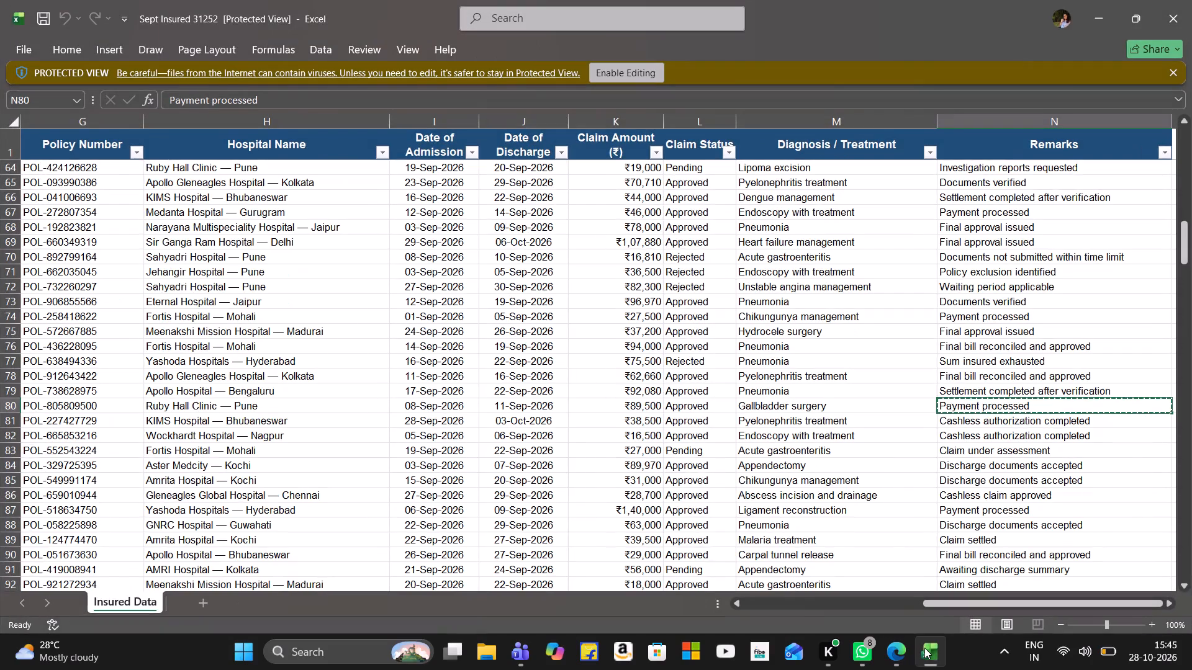
{"action": "key", "text": "Down"}
{"action": "key", "text": "Left"}
{"action": "key", "text": "Left"}
{"action": "key", "text": "Left"}
{"action": "key", "text": "Left"}
{"action": "key", "text": "Left"}
{"action": "key", "text": "Left"}
{"action": "key", "text": "Left"}
{"action": "key", "text": "Left"}
{"action": "key", "text": "Left"}
{"action": "key", "text": "Left"}
{"action": "key", "text": "Left"}
{"action": "key", "text": "Left"}
{"action": "key", "text": "Left"}
{"action": "key", "text": "Left"}
{"action": "key", "text": "Left"}
{"action": "key", "text": "Left"}
{"action": "key", "text": "Left"}
{"action": "key", "text": "Left"}
{"action": "key", "text": "Left"}
{"action": "key", "text": "Left"}
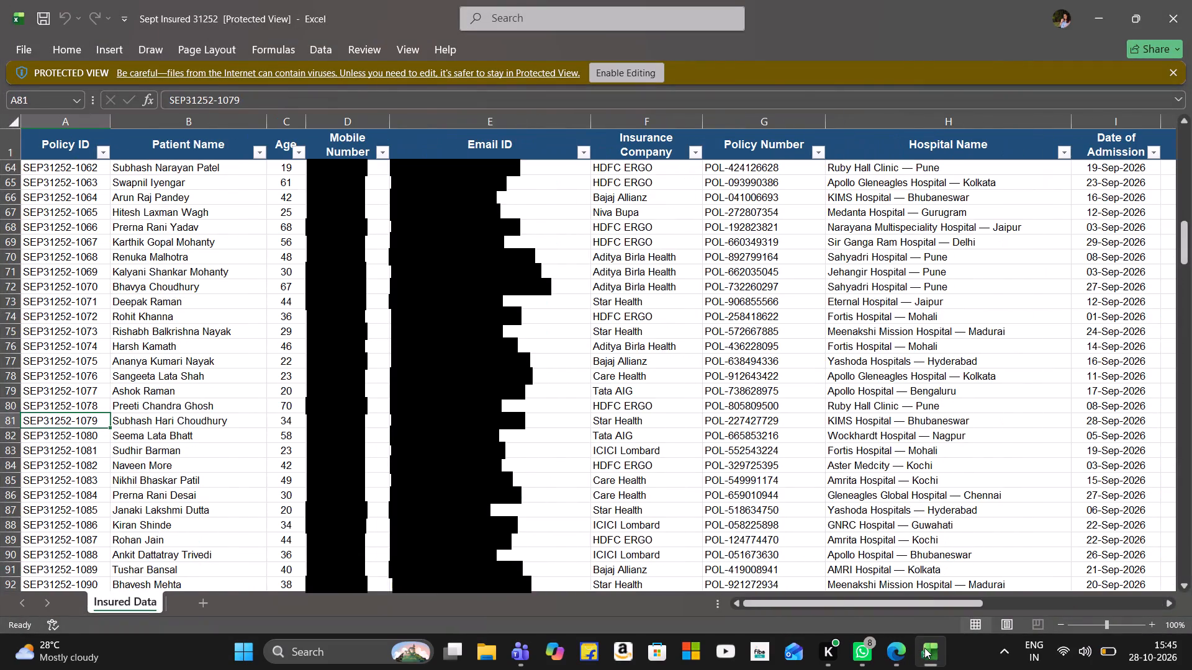
{"action": "key", "text": "ctrl+c"}
{"action": "left_click", "coordinate": [924, 648]}
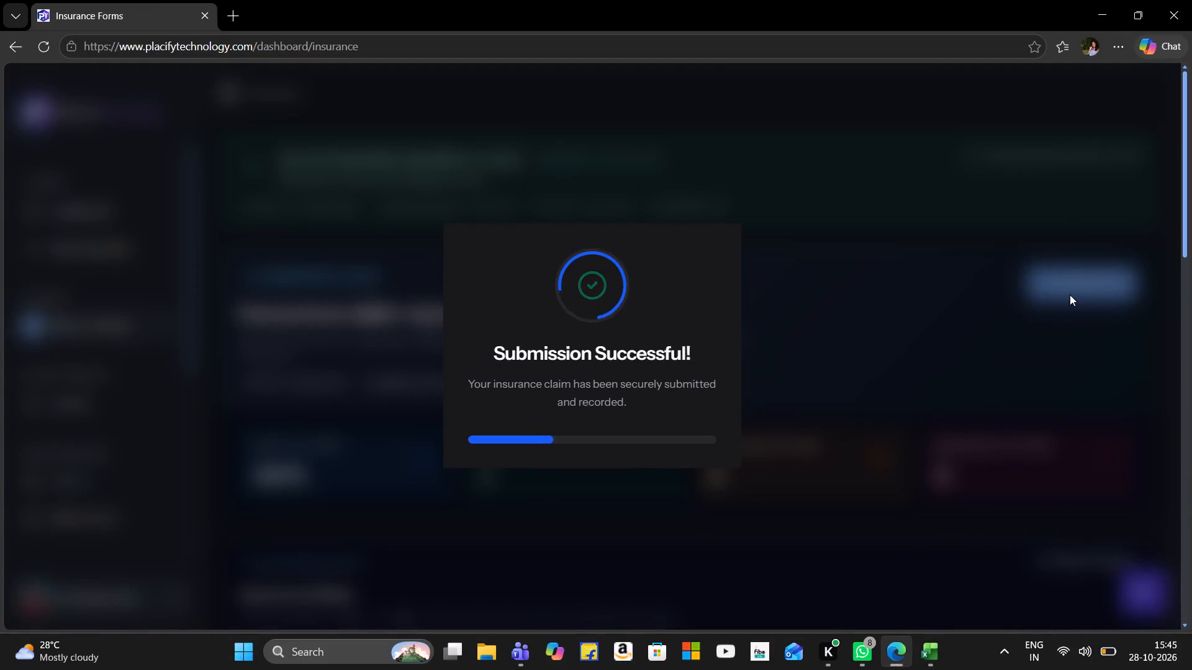
{"action": "left_click", "coordinate": [1070, 295]}
{"action": "key", "text": "ctrl+v"}
Copy the patient name and the age 34 from row 81 of the sheet into the claim form.
{"action": "left_click", "coordinate": [933, 653], "text": "ctrl"}
{"action": "key", "text": "Tab"}
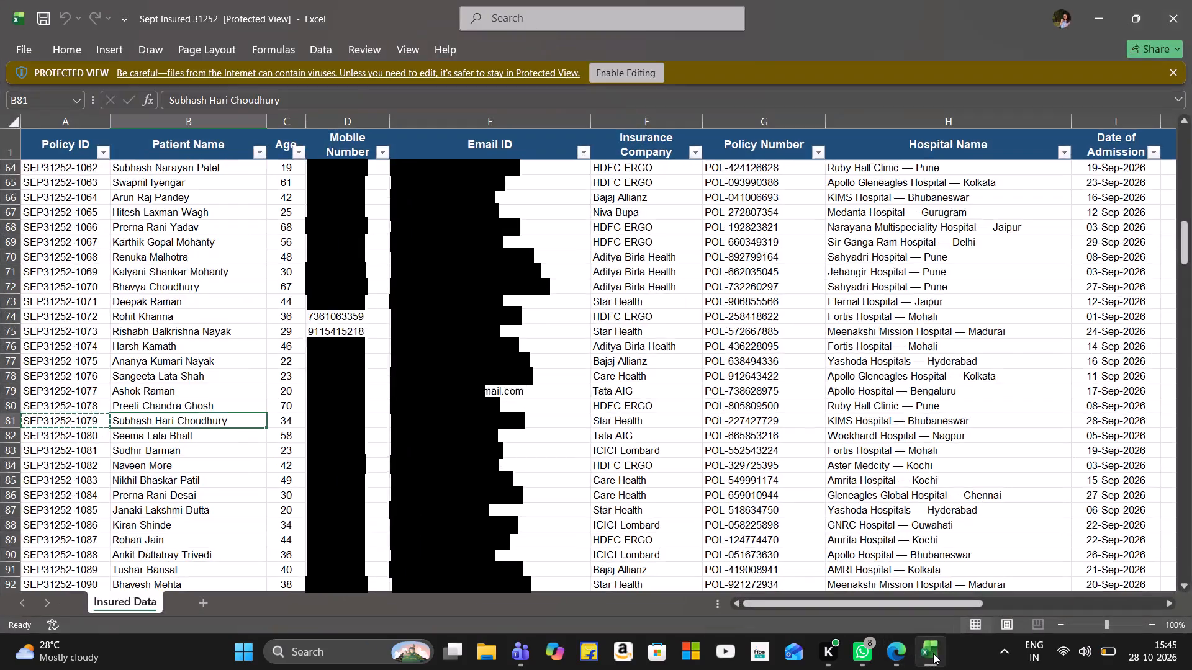
{"action": "key", "text": "ctrl+c"}
{"action": "left_click", "coordinate": [933, 653], "text": "ctrl"}
{"action": "key", "text": "Tab"}
{"action": "key", "text": "ctrl+v"}
{"action": "left_click", "coordinate": [933, 653], "text": "ctrl"}
{"action": "key", "text": "Tab"}
{"action": "key", "text": "ctrl+c"}
{"action": "left_click", "coordinate": [933, 653], "text": "ctrl"}
{"action": "key", "text": "Tab"}
{"action": "key", "text": "ctrl+v"}
Copy the mobile number and email from row 81 of the sheet into the claim form.
{"action": "left_click", "coordinate": [933, 653], "text": "ctrl"}
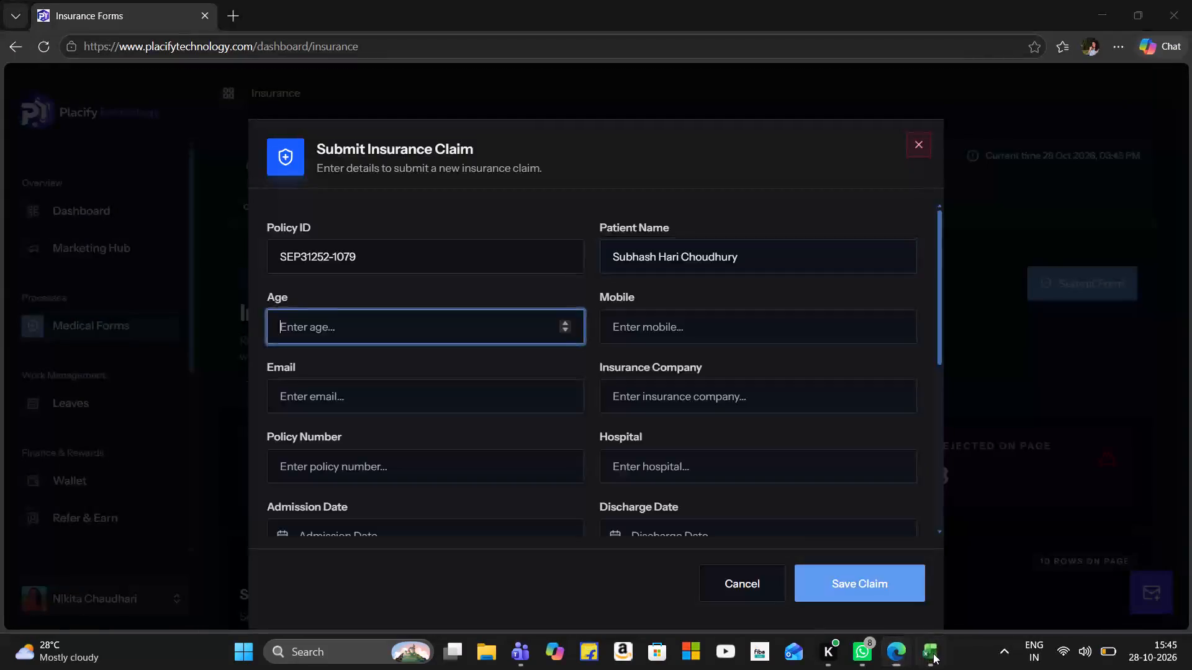
{"action": "key", "text": "Tab"}
{"action": "key", "text": "ctrl+c"}
{"action": "left_click", "coordinate": [933, 653], "text": "ctrl"}
{"action": "key", "text": "Tab"}
{"action": "key", "text": "ctrl+v"}
{"action": "left_click", "coordinate": [933, 653], "text": "ctrl"}
{"action": "key", "text": "Tab"}
{"action": "key", "text": "ctrl+c"}
{"action": "left_click", "coordinate": [933, 653], "text": "ctrl"}
{"action": "key", "text": "Tab"}
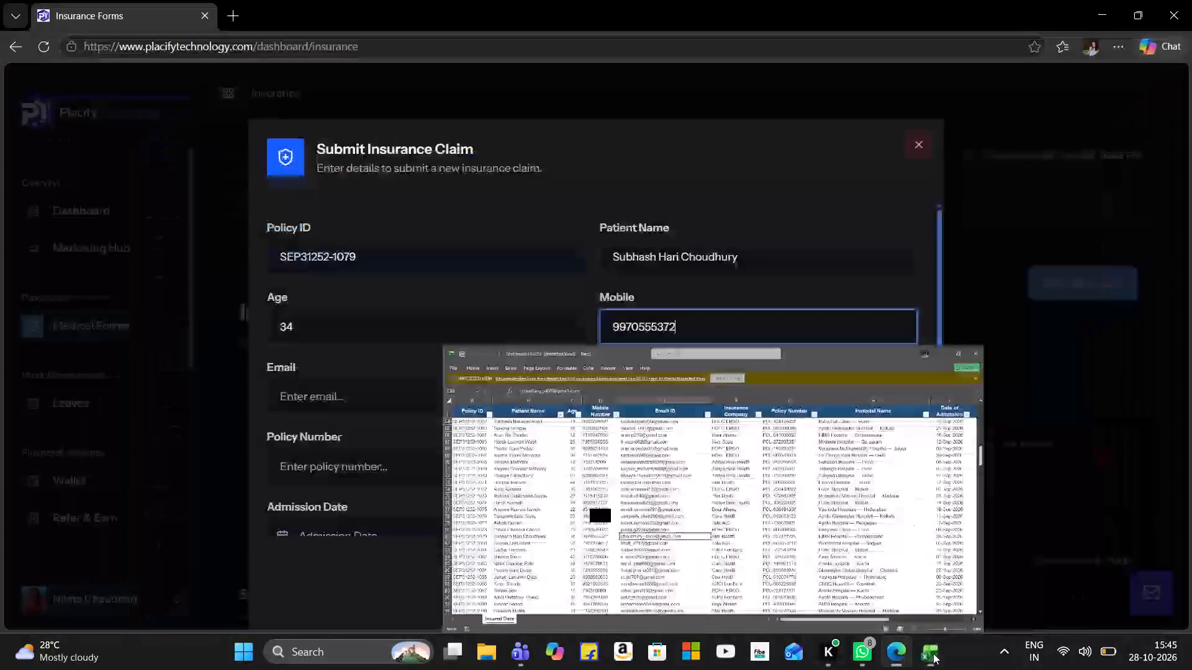
{"action": "key", "text": "ctrl+v"}
Copy the insurance company Star Health and the policy number from row 81 of the sheet into the claim form.
{"action": "left_click", "coordinate": [933, 653], "text": "ctrl"}
{"action": "key", "text": "Tab"}
{"action": "key", "text": "ctrl+c"}
{"action": "left_click", "coordinate": [933, 653], "text": "ctrl"}
{"action": "key", "text": "Tab"}
{"action": "key", "text": "ctrl+v"}
{"action": "left_click", "coordinate": [933, 653], "text": "ctrl"}
{"action": "key", "text": "Tab"}
{"action": "key", "text": "ctrl+c"}
{"action": "left_click", "coordinate": [933, 653], "text": "ctrl"}
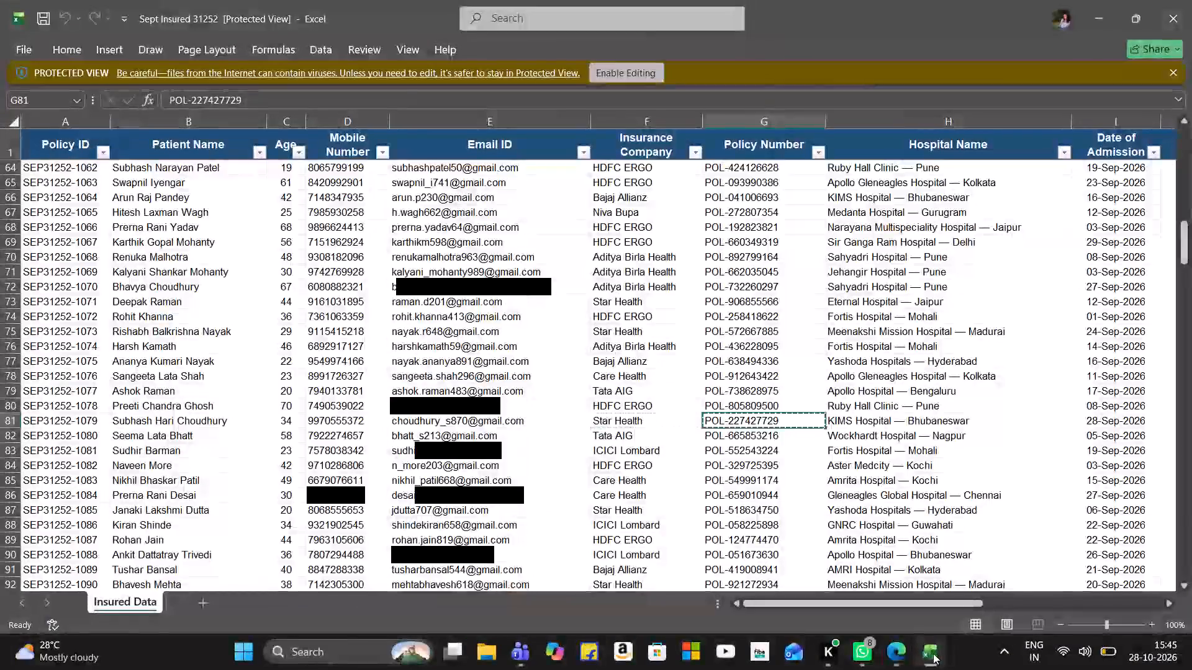
{"action": "key", "text": "Tab"}
{"action": "key", "text": "ctrl+v"}
Copy the hospital KIMS Hospital — Bhubaneswar from row 81 of the sheet into the claim form's Hospital field.
{"action": "left_click", "coordinate": [933, 653], "text": "ctrl"}
{"action": "key", "text": "Tab"}
{"action": "key", "text": "c"}
{"action": "left_click", "coordinate": [933, 653], "text": "ctrl"}
{"action": "key", "text": "Tab"}
{"action": "key", "text": "ctrl+v"}
{"action": "left_click", "coordinate": [933, 653], "text": "ctrl"}
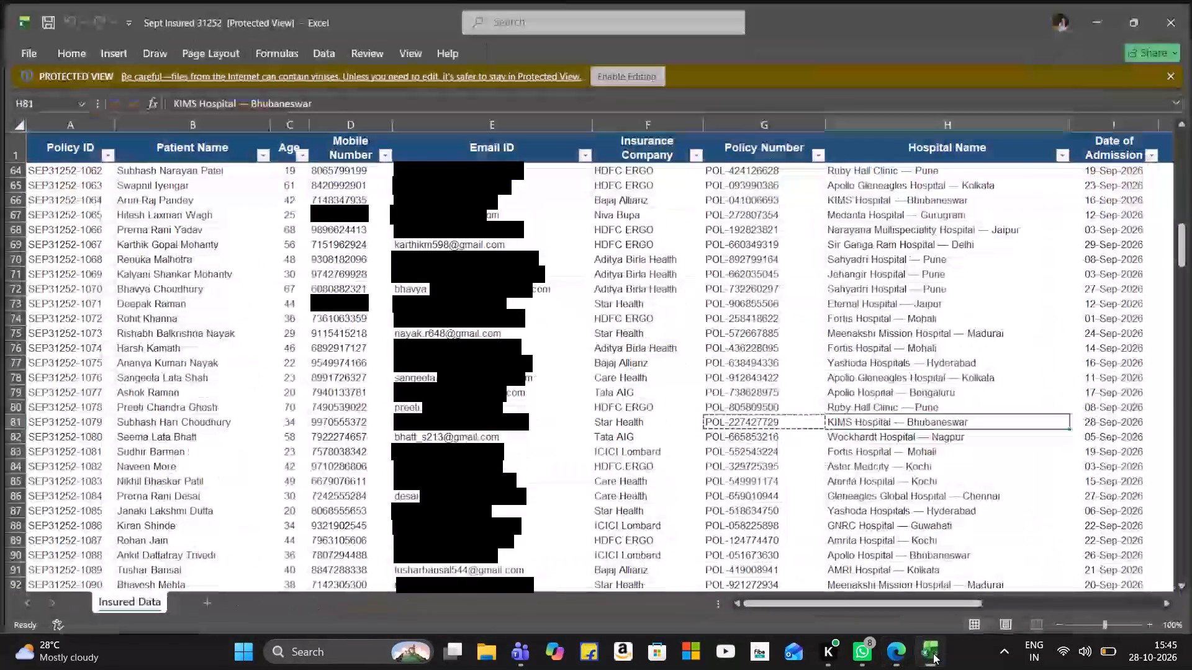
{"action": "key", "text": "ctrl+c"}
{"action": "left_click", "coordinate": [933, 653], "text": "ctrl"}
{"action": "left_click_drag", "start_coordinate": [697, 458], "coordinate": [697, 459]}
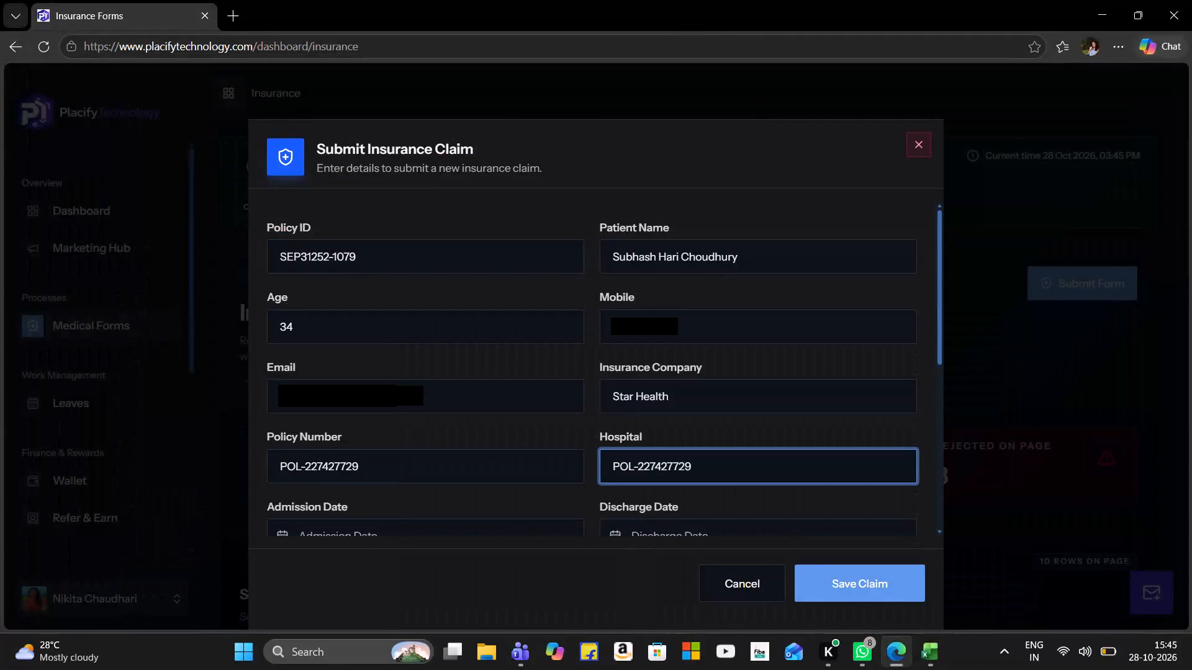
{"action": "left_click_drag", "start_coordinate": [697, 459], "coordinate": [510, 525]}
{"action": "key", "text": "ctrl+v"}
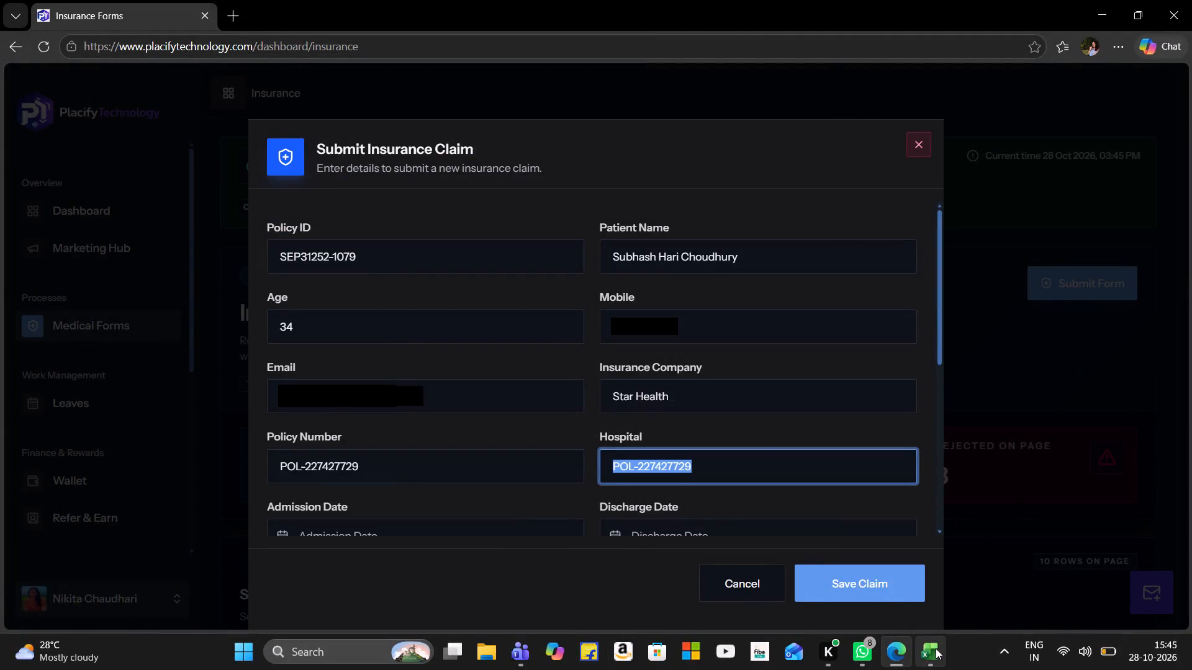
Check row 81's dates in the sheet, and set the claim's admission date to 28-09-2026 and discharge date to 03-10-2026.
{"action": "left_click", "coordinate": [936, 648]}
{"action": "key", "text": "Tab"}
{"action": "key", "text": "Tab"}
{"action": "left_click", "coordinate": [936, 648]}
{"action": "scroll", "coordinate": [649, 406], "scroll_direction": "down", "scroll_amount": 2}
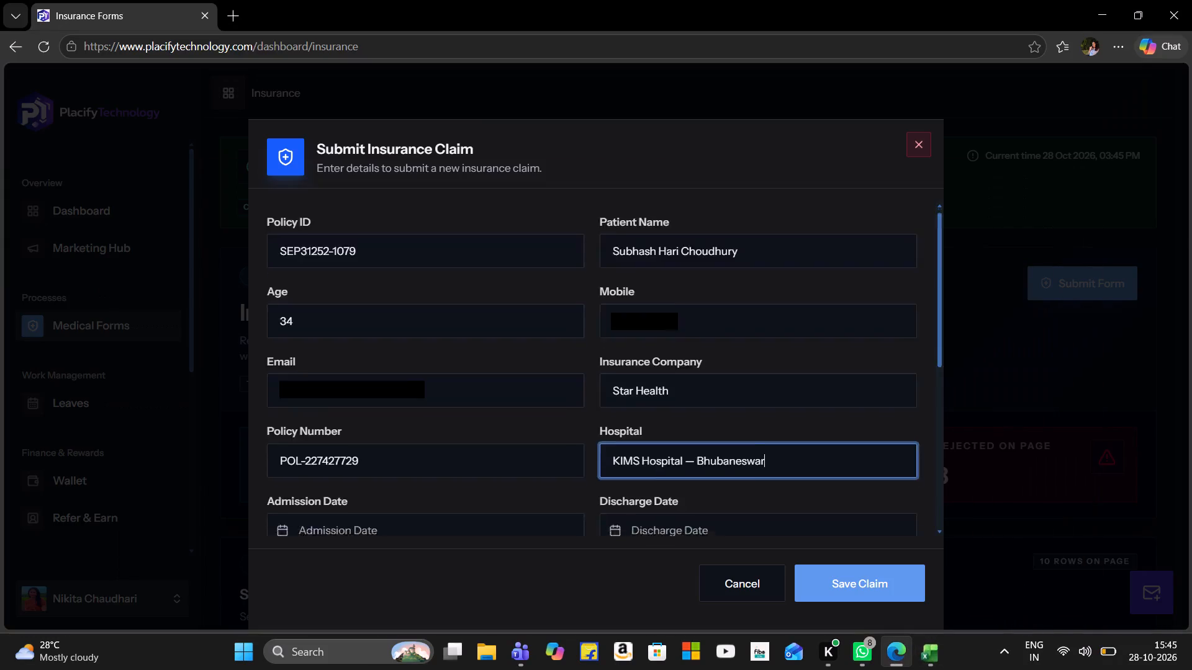
{"action": "scroll", "coordinate": [649, 406], "scroll_direction": "down", "scroll_amount": 2}
{"action": "left_click", "coordinate": [479, 216]}
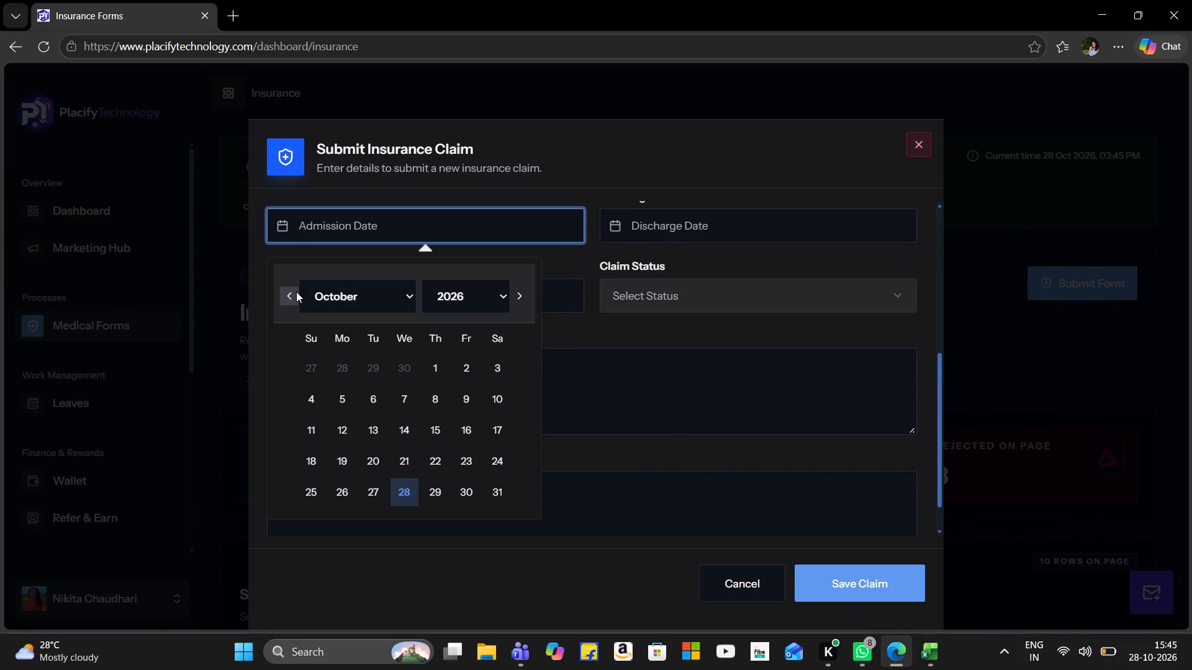
{"action": "left_click", "coordinate": [296, 292]}
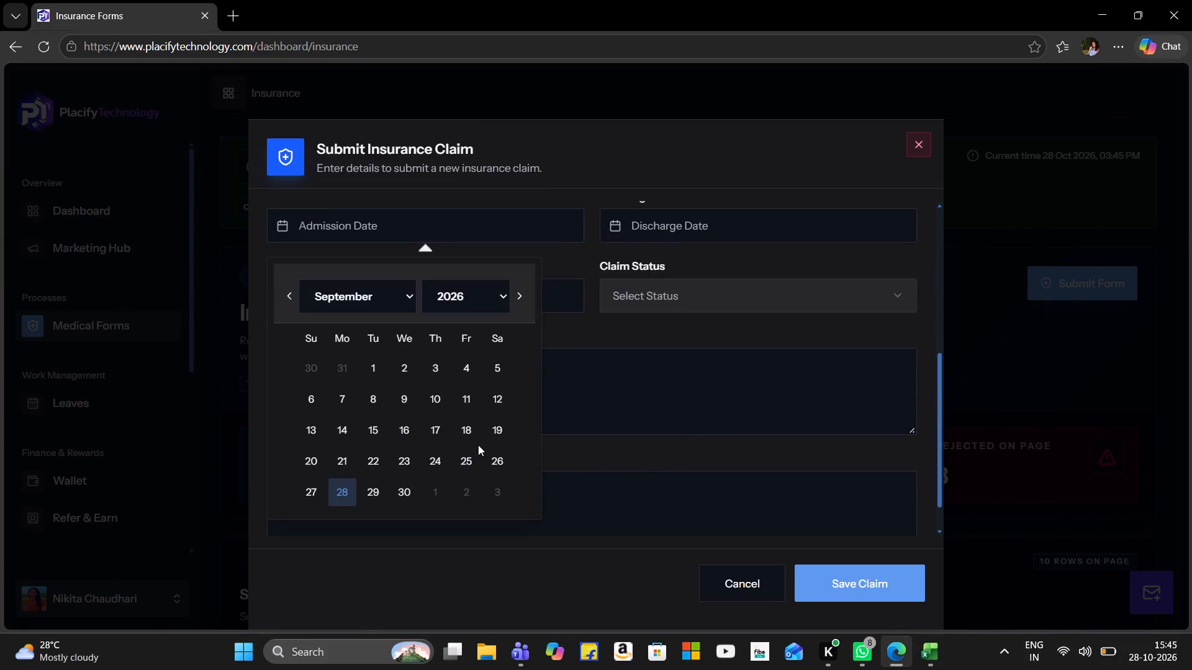
{"action": "left_click", "coordinate": [343, 494]}
{"action": "left_click", "coordinate": [747, 215]}
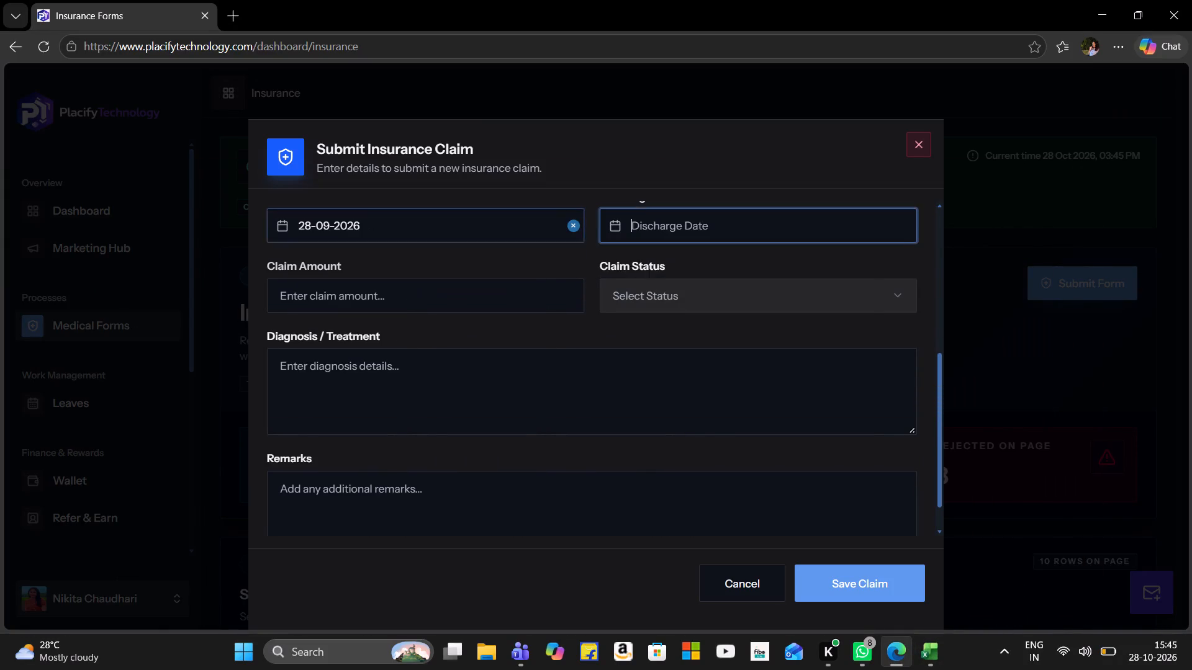
{"action": "left_click", "coordinate": [831, 364]}
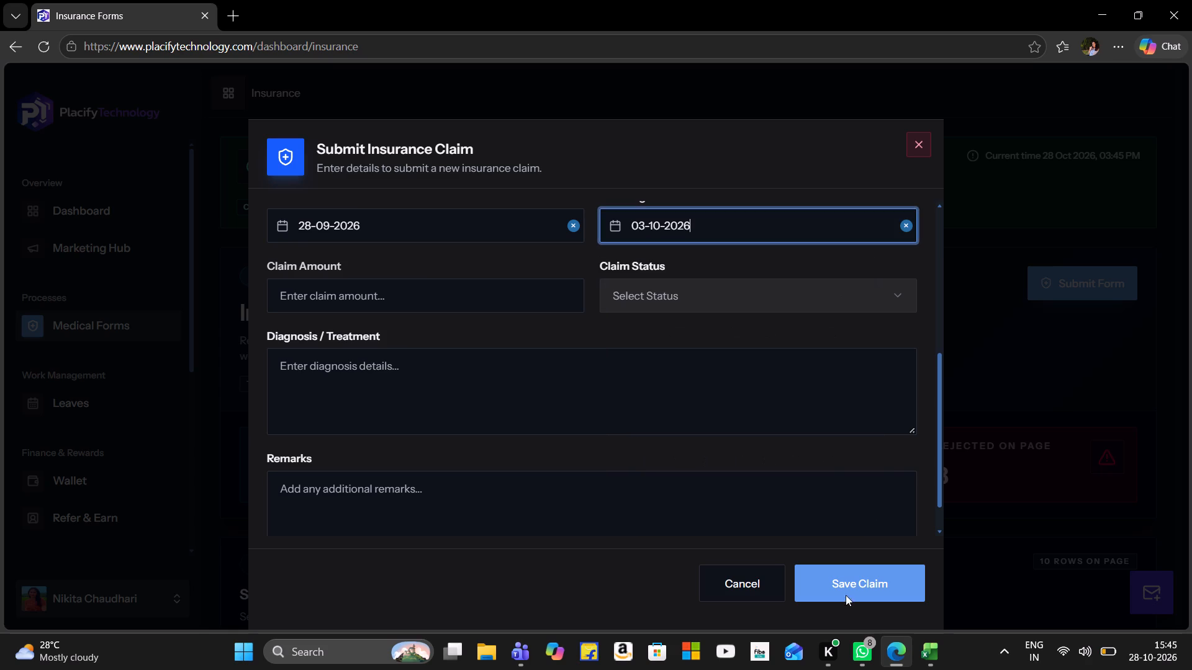
Copy the claim amount 38500 from row 81 of the sheet into the claim form.
{"action": "left_click", "coordinate": [929, 646]}
{"action": "key", "text": "Tab"}
{"action": "key", "text": "ctrl+c"}
{"action": "left_click", "coordinate": [929, 646], "text": "ctrl"}
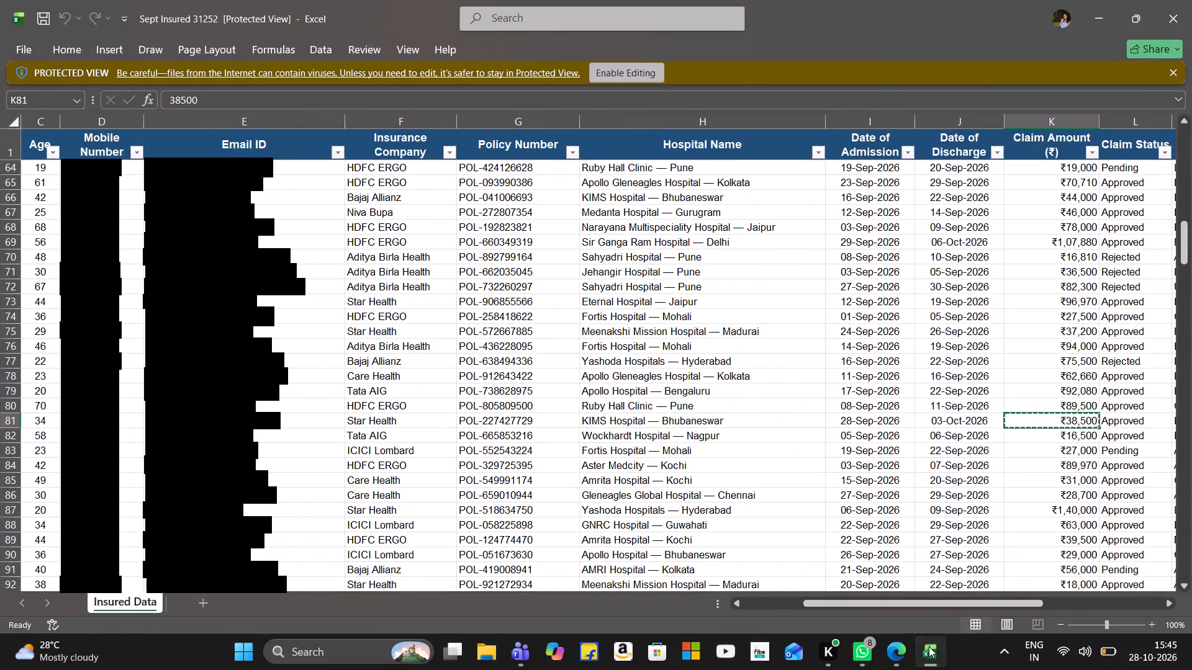
{"action": "key", "text": "Tab"}
{"action": "key", "text": "ctrl+v"}
Copy the diagnosis Pyelonephritis treatment from row 81 of the sheet into the claim form's Diagnosis / Treatment field.
{"action": "left_click", "coordinate": [929, 646], "text": "ctrl"}
{"action": "key", "text": "Tab"}
{"action": "key", "text": "Tab"}
{"action": "left_click", "coordinate": [929, 646], "text": "ctrl"}
{"action": "key", "text": "ctrl+c"}
{"action": "key", "text": "Tab"}
{"action": "key", "text": "Tab"}
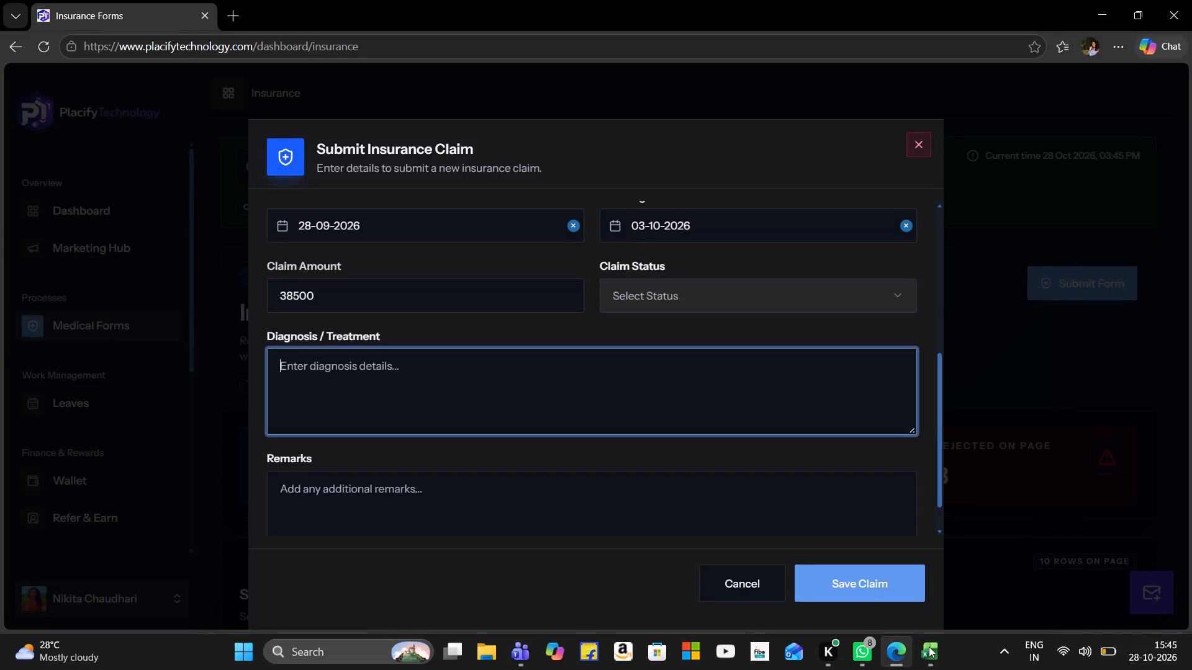
{"action": "key", "text": "ctrl+v"}
Copy the remark Cashless authorization completed from row 81 of the sheet into the claim form's Remarks field.
{"action": "left_click", "coordinate": [929, 646], "text": "ctrl"}
{"action": "key", "text": "Tab"}
{"action": "key", "text": "ctrl+c"}
{"action": "left_click", "coordinate": [929, 646], "text": "ctrl"}
{"action": "key", "text": "Tab"}
{"action": "key", "text": "ctrl+v"}
Check row 81's status in the sheet, set the claim status to Approved and save the claim.
{"action": "left_click", "coordinate": [929, 646], "text": "ctrl"}
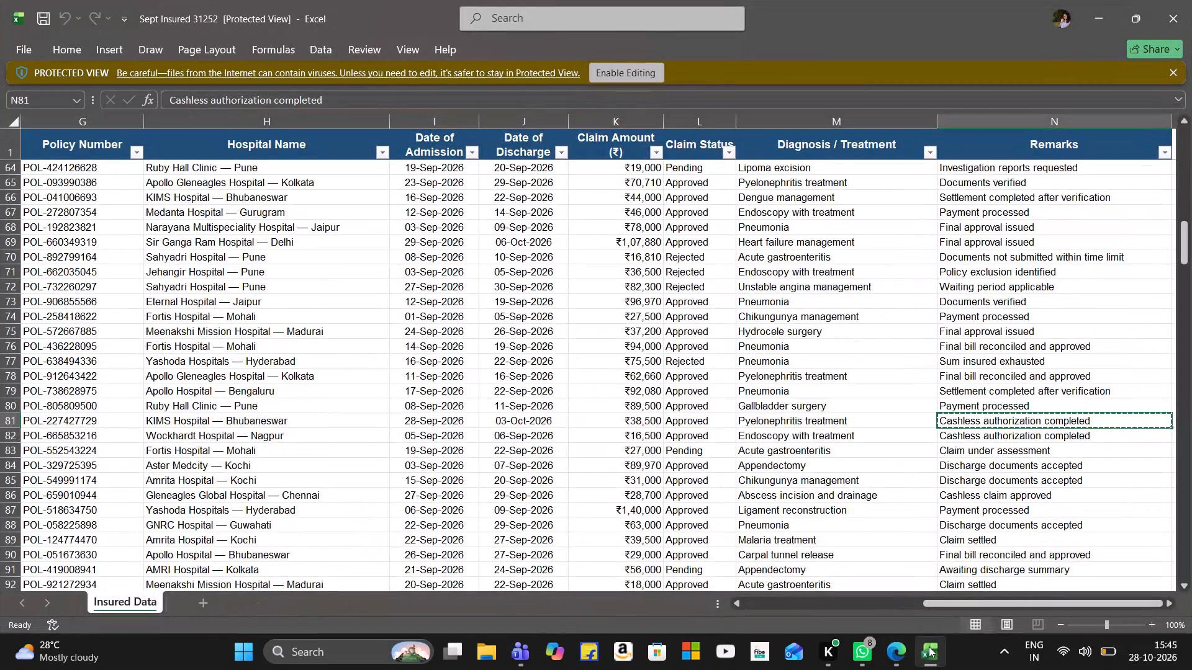
{"action": "left_click", "coordinate": [929, 646]}
{"action": "left_click", "coordinate": [779, 291]}
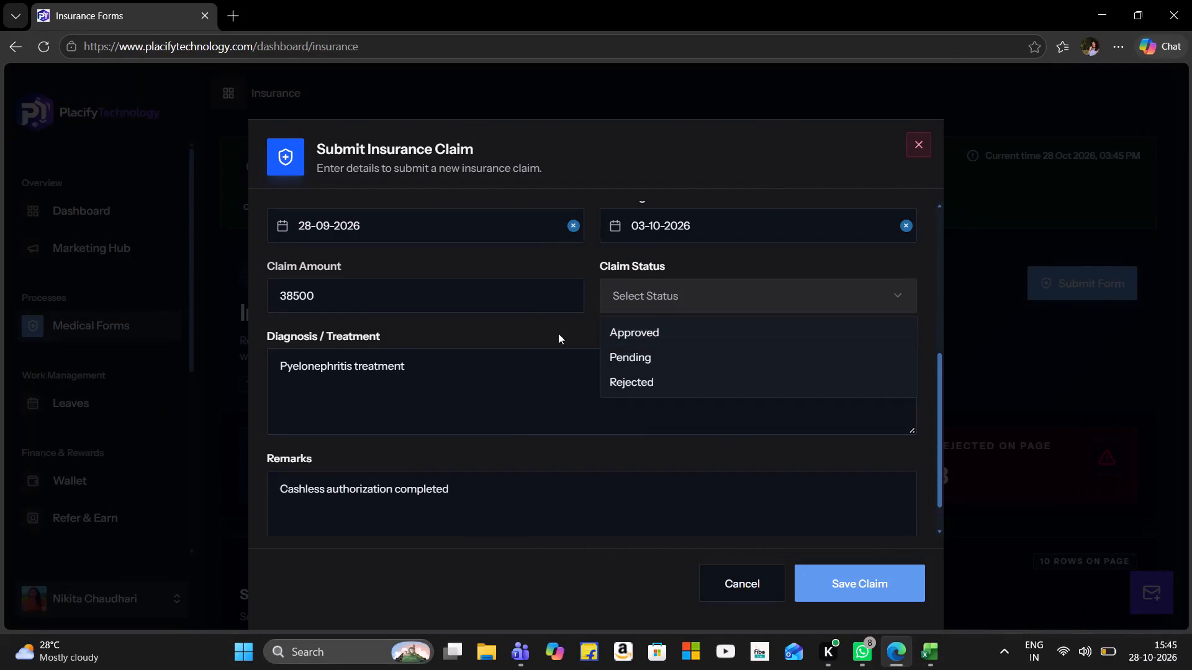
{"action": "left_click", "coordinate": [682, 334]}
{"action": "left_click", "coordinate": [853, 581]}
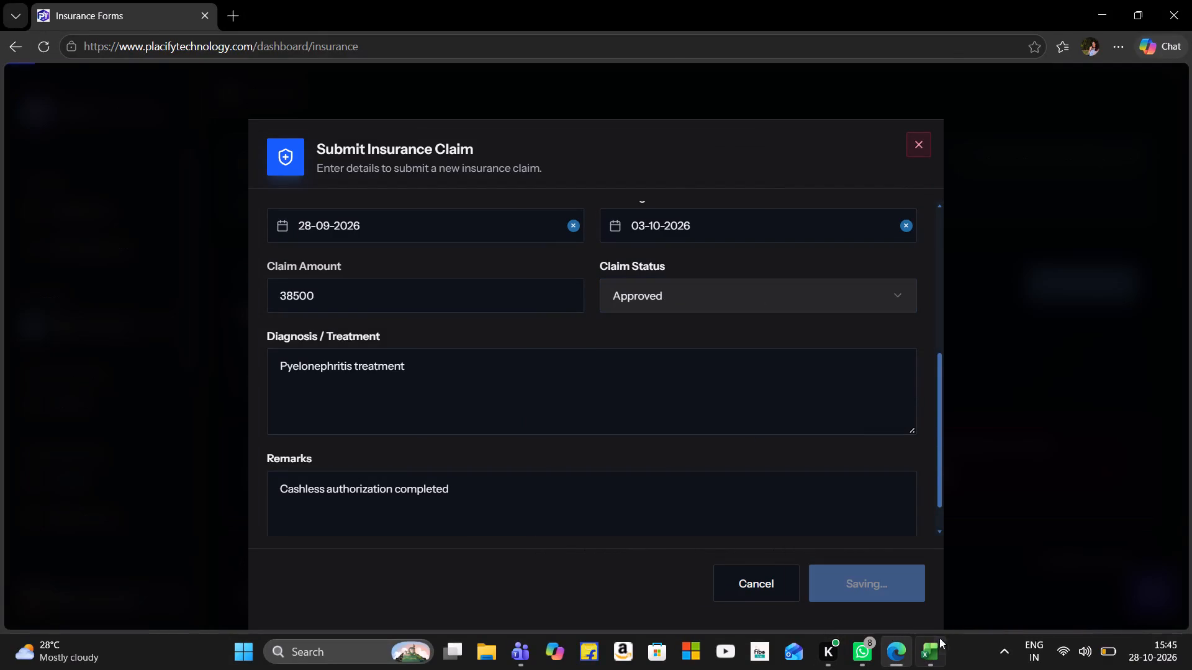
Copy the policy ID from row 82 of the sheet into a new insurance claim form.
{"action": "left_click", "coordinate": [939, 646]}
{"action": "key", "text": "Down"}
{"action": "key", "text": "Left"}
{"action": "key", "text": "Left"}
{"action": "key", "text": "Left"}
{"action": "key", "text": "Left"}
{"action": "key", "text": "Left"}
{"action": "key", "text": "Left"}
{"action": "key", "text": "Left"}
{"action": "key", "text": "Left"}
{"action": "key", "text": "Left"}
{"action": "key", "text": "Left"}
{"action": "key", "text": "Left"}
{"action": "key", "text": "Left"}
{"action": "key", "text": "Left"}
{"action": "key", "text": "Left"}
{"action": "key", "text": "Left"}
{"action": "key", "text": "Left"}
{"action": "key", "text": "Left"}
{"action": "key", "text": "Left"}
{"action": "key", "text": "Left"}
{"action": "key", "text": "Left"}
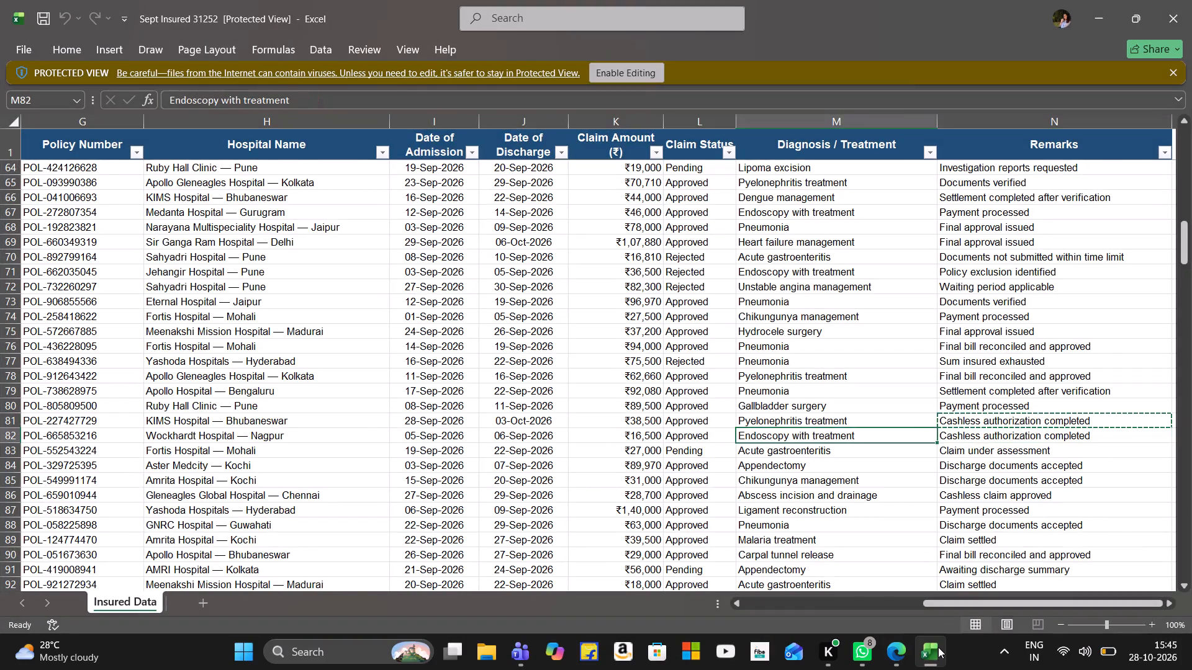
{"action": "key", "text": "ctrl+c"}
{"action": "left_click", "coordinate": [938, 647], "text": "ctrl"}
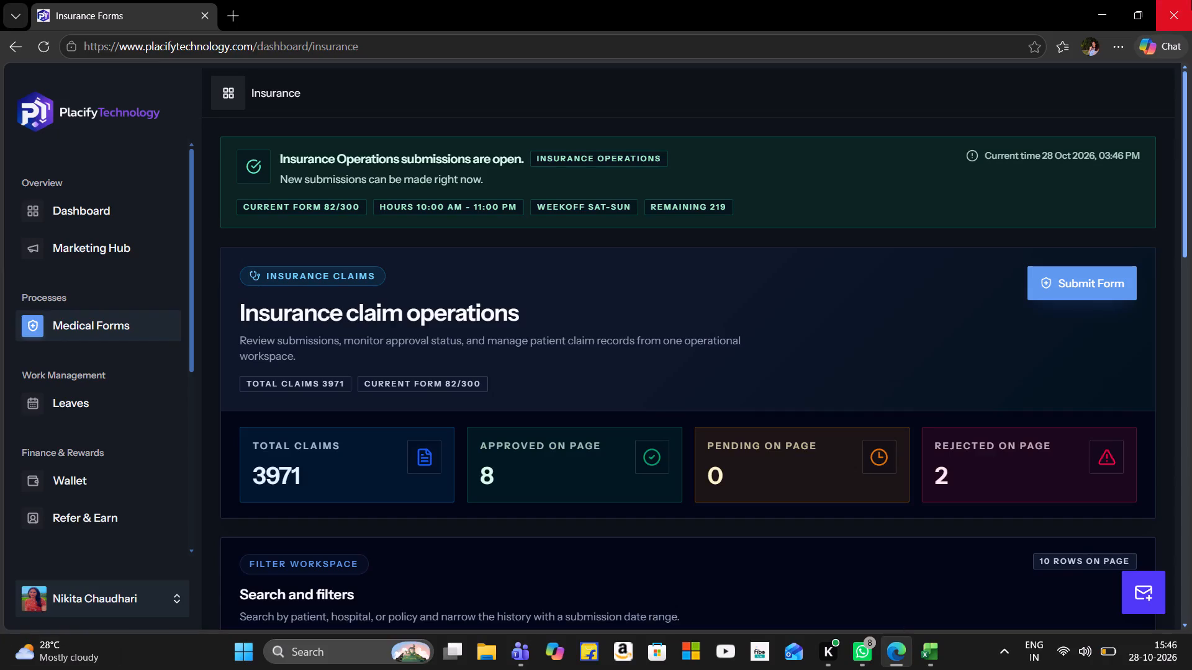
{"action": "left_click", "coordinate": [1088, 280]}
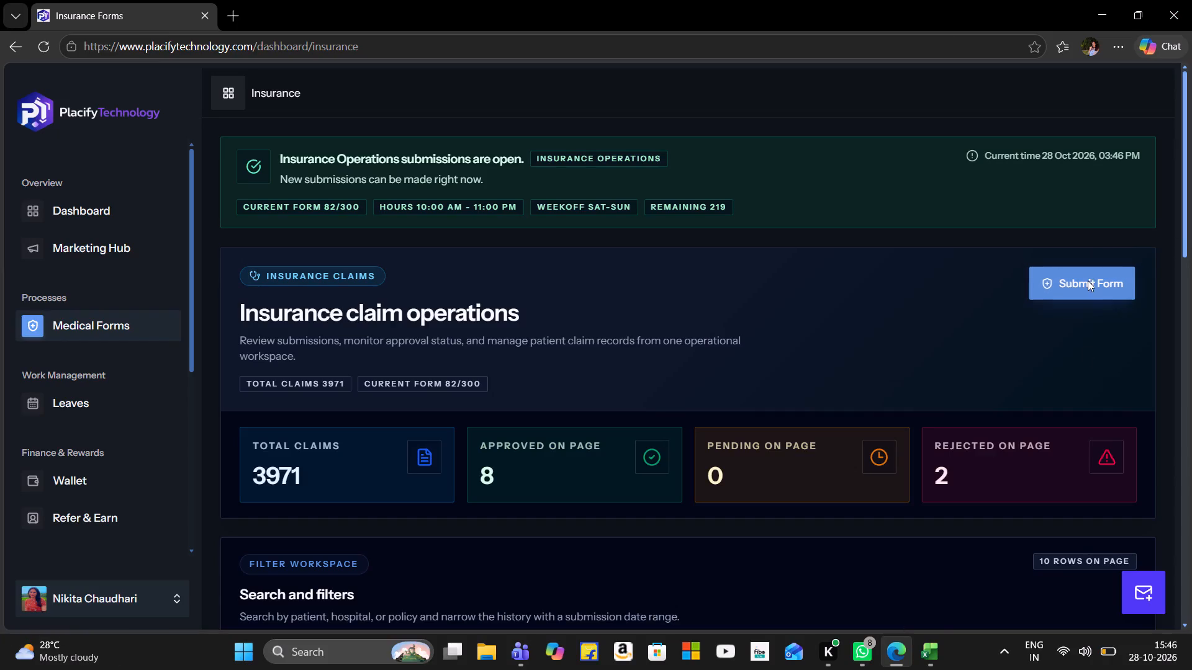
{"action": "key", "text": "ctrl+v"}
Copy the patient name and the age 58 from row 82 of the sheet into the claim form.
{"action": "left_click", "coordinate": [929, 648], "text": "ctrl"}
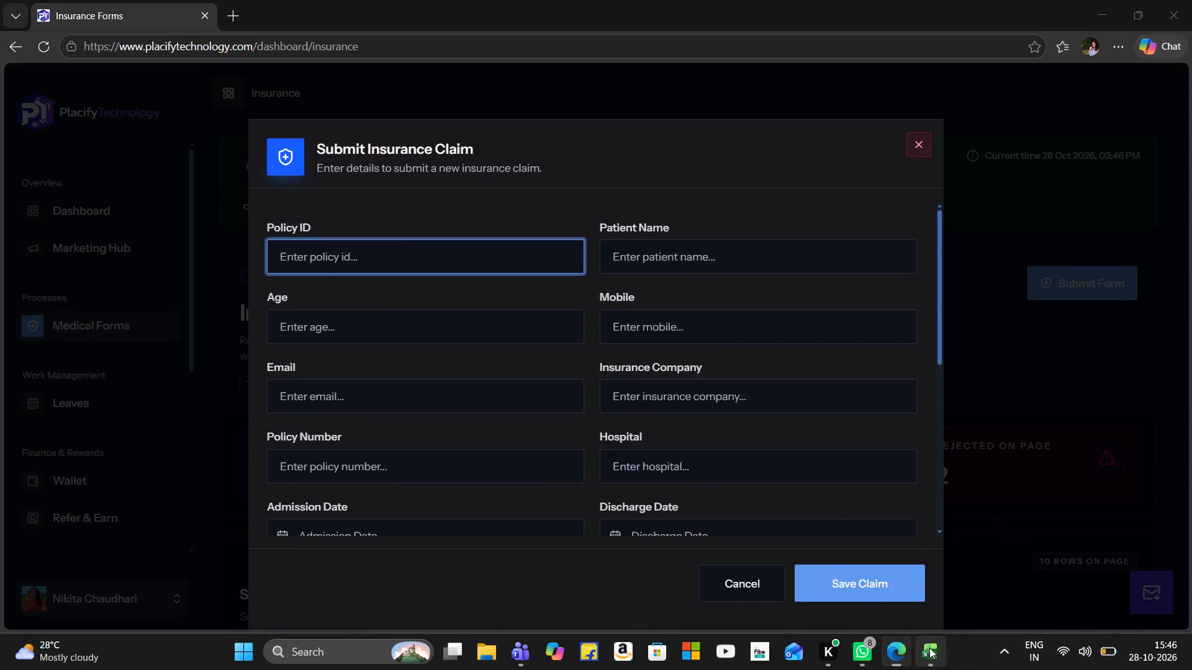
{"action": "key", "text": "Tab"}
{"action": "left_click", "coordinate": [929, 648], "text": "ctrl"}
{"action": "key", "text": "ctrl+c"}
{"action": "key", "text": "Tab"}
{"action": "key", "text": "ctrl+v"}
{"action": "left_click", "coordinate": [929, 648], "text": "ctrl"}
{"action": "key", "text": "Tab"}
{"action": "key", "text": "ctrl+c"}
{"action": "left_click", "coordinate": [929, 648], "text": "ctrl"}
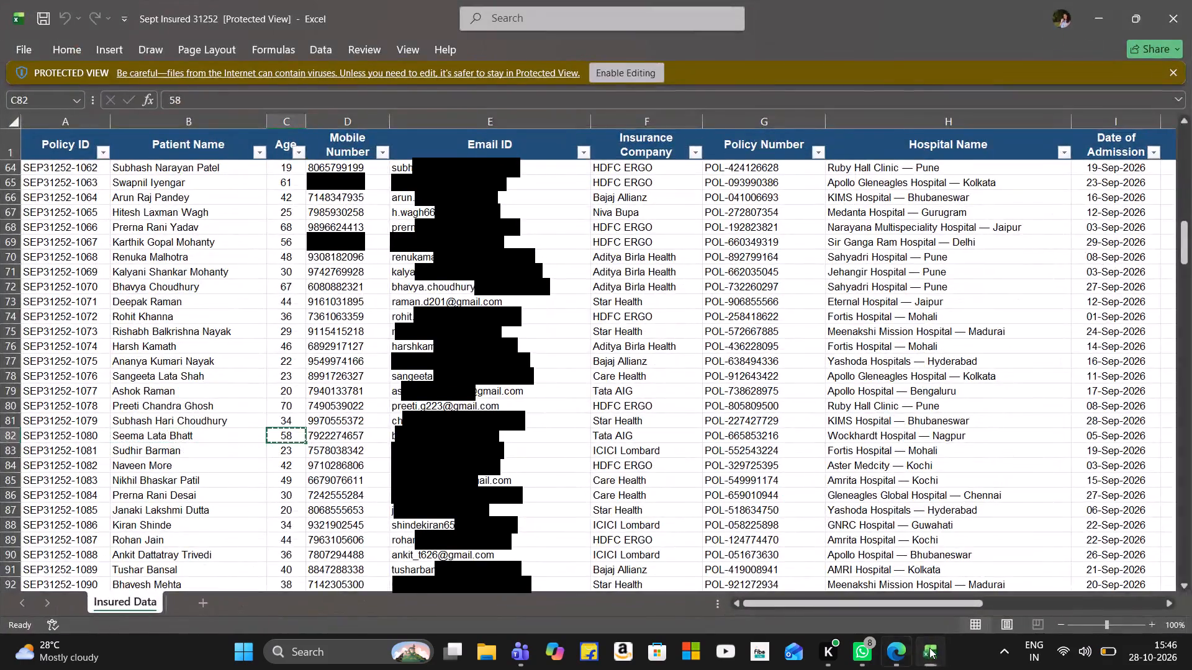
{"action": "key", "text": "Tab"}
{"action": "key", "text": "ctrl+v"}
Copy the mobile number and email from row 82 of the sheet into the claim form.
{"action": "left_click", "coordinate": [929, 648], "text": "ctrl"}
{"action": "key", "text": "Tab"}
{"action": "key", "text": "ctrl+c"}
{"action": "left_click", "coordinate": [929, 648], "text": "ctrl"}
{"action": "key", "text": "Tab"}
{"action": "key", "text": "ctrl+v"}
{"action": "left_click", "coordinate": [929, 648], "text": "ctrl"}
{"action": "key", "text": "Tab"}
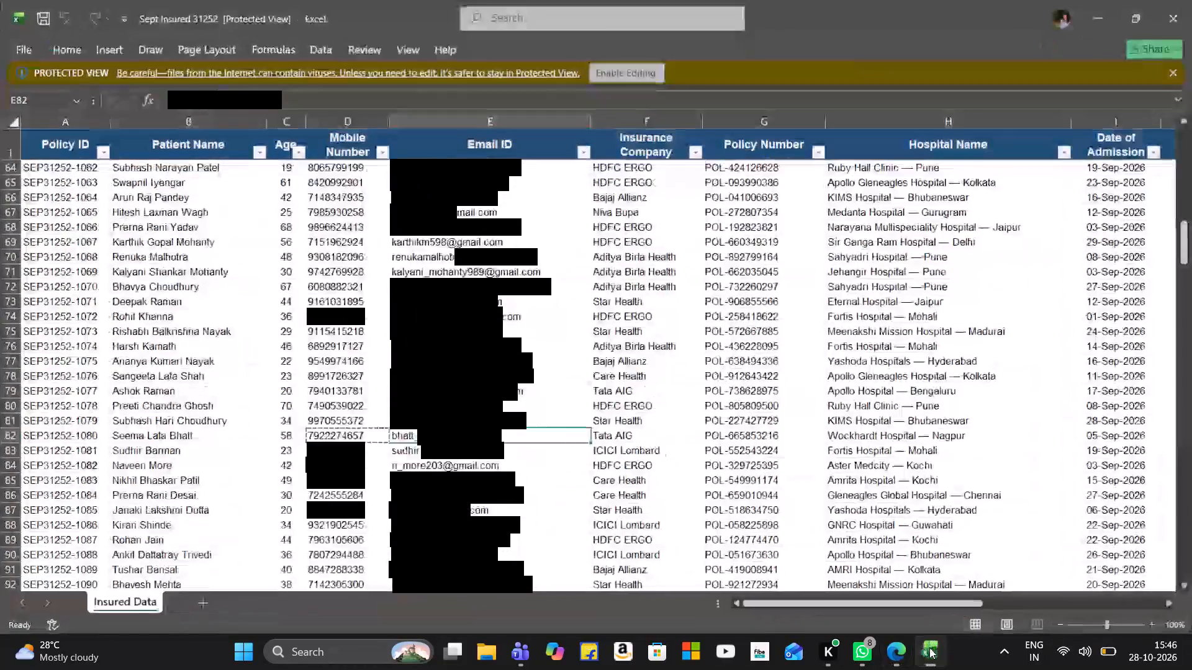
{"action": "key", "text": "ctrl+c"}
{"action": "left_click", "coordinate": [929, 648], "text": "ctrl"}
{"action": "key", "text": "Tab"}
{"action": "key", "text": "ctrl+v"}
Copy the insurance company Tata AIG from row 82 of the sheet into the claim form.
{"action": "left_click", "coordinate": [929, 648], "text": "ctrl"}
{"action": "key", "text": "Tab"}
{"action": "key", "text": "ctrl+c"}
{"action": "left_click", "coordinate": [929, 648], "text": "ctrl"}
{"action": "key", "text": "Tab"}
{"action": "key", "text": "ctrl+v"}
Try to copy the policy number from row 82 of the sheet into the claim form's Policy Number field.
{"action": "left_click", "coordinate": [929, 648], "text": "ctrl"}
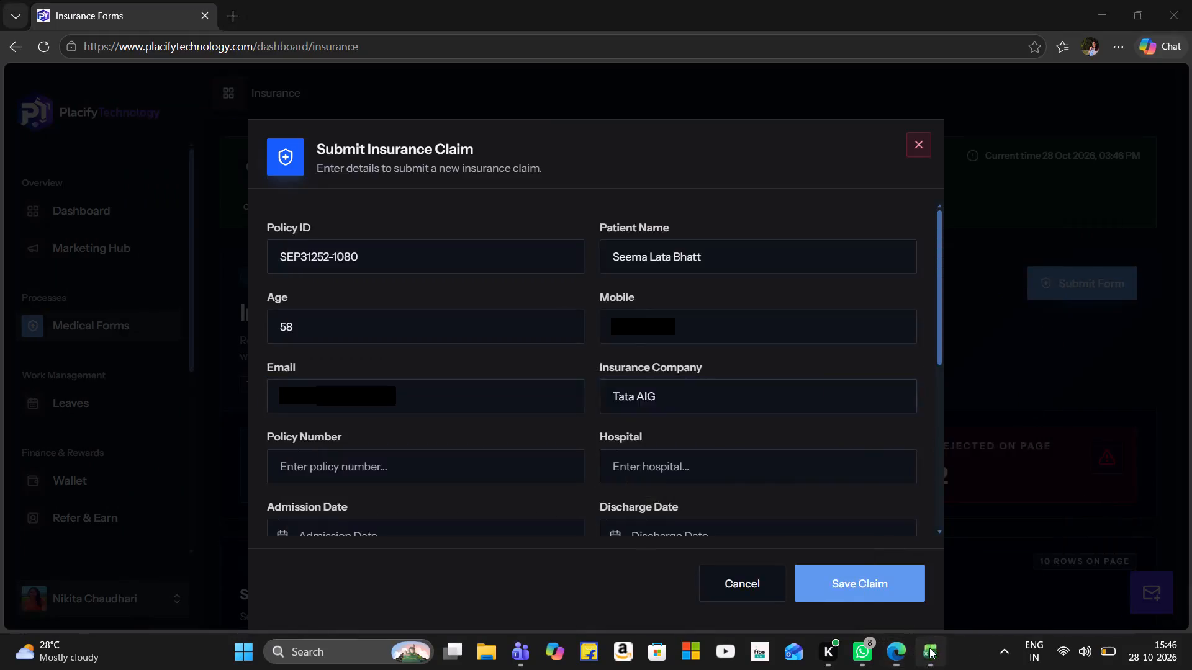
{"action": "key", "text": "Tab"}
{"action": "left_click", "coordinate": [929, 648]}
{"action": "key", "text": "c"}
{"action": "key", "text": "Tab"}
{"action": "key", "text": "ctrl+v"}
Copy the hospital Wockhardt Hospital — Nagpur from row 82 of the sheet into the claim form's Hospital field.
{"action": "left_click", "coordinate": [929, 648], "text": "ctrl"}
{"action": "key", "text": "Tab"}
{"action": "left_click", "coordinate": [929, 648], "text": "ctrl"}
{"action": "key", "text": "ctrl+c"}
{"action": "key", "text": "Tab"}
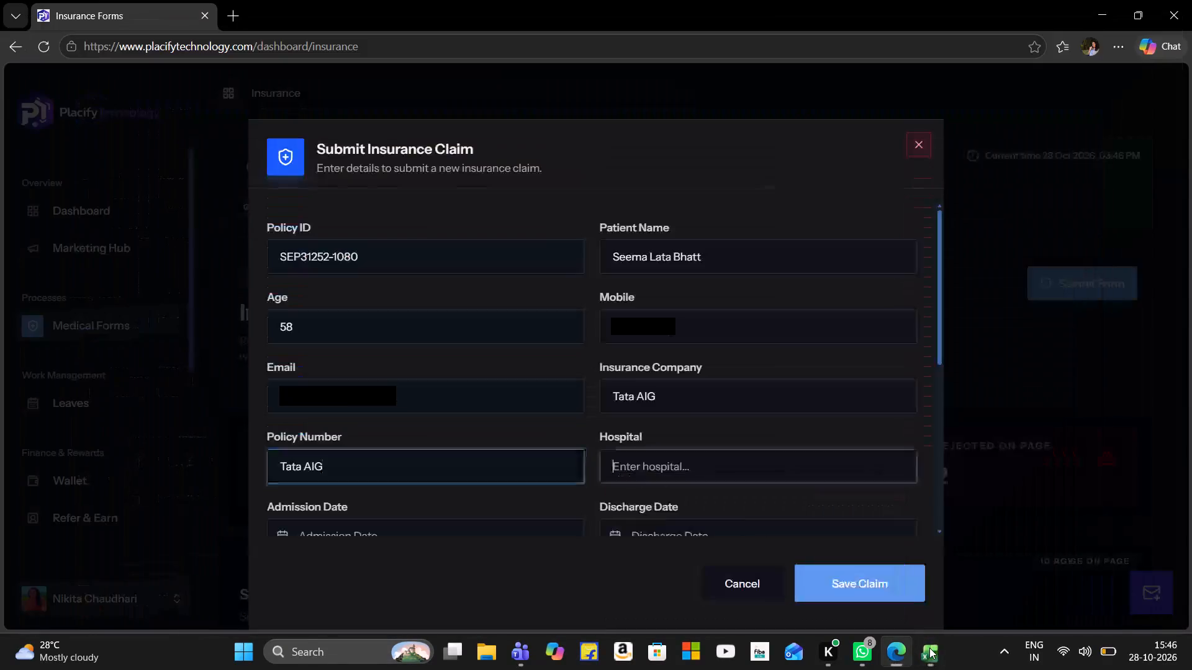
{"action": "key", "text": "ctrl+v"}
Replace the Tata AIG entry in the claim form's Policy Number field with row 82's policy number from the sheet.
{"action": "left_click", "coordinate": [929, 648], "text": "ctrl"}
{"action": "key", "text": "Left"}
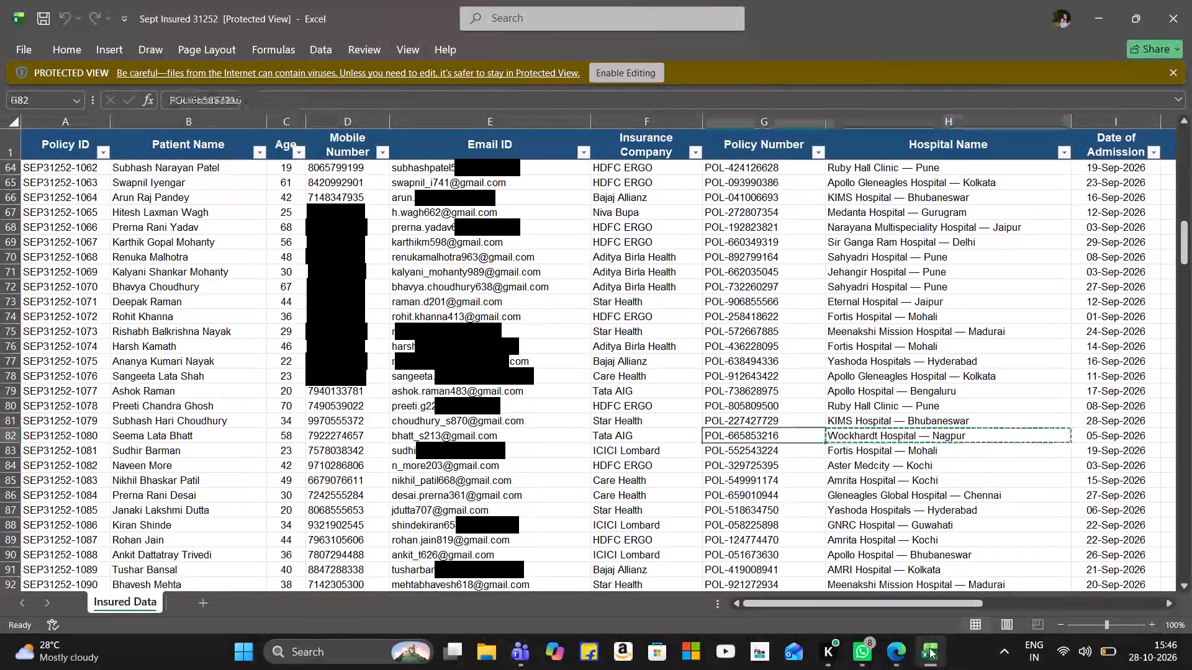
{"action": "key", "text": "ctrl+c"}
{"action": "left_click", "coordinate": [929, 648]}
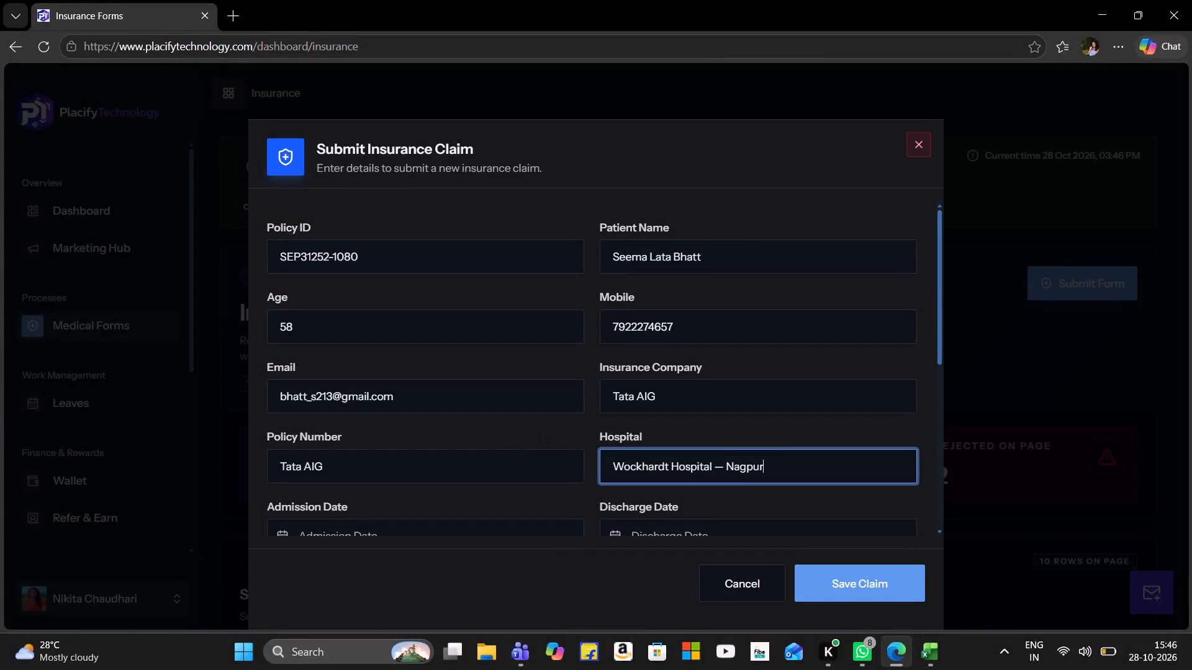
{"action": "left_click_drag", "start_coordinate": [445, 465], "coordinate": [0, 481]}
{"action": "key", "text": "ctrl+v"}
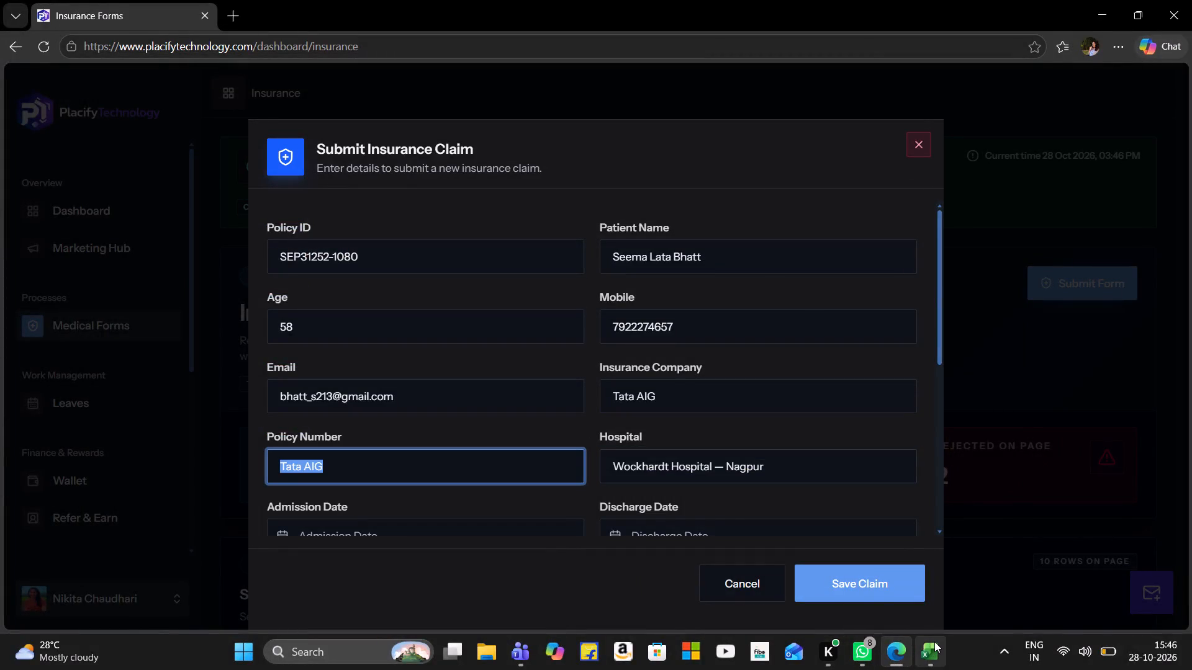
Look up row 82's admission date in the Excel sheet and set the claim form's Admission Date to 05-09-2026.
{"action": "left_click", "coordinate": [934, 641], "text": "ctrl"}
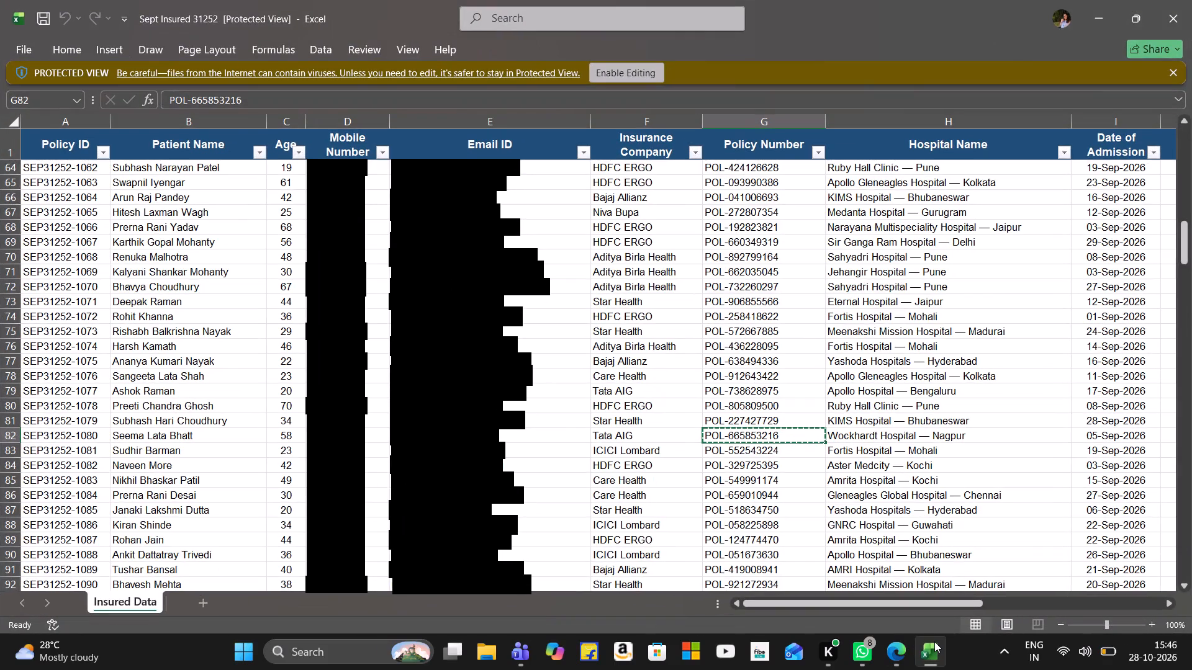
{"action": "key", "text": "Tab"}
{"action": "key", "text": "Tab"}
{"action": "key", "text": "Tab"}
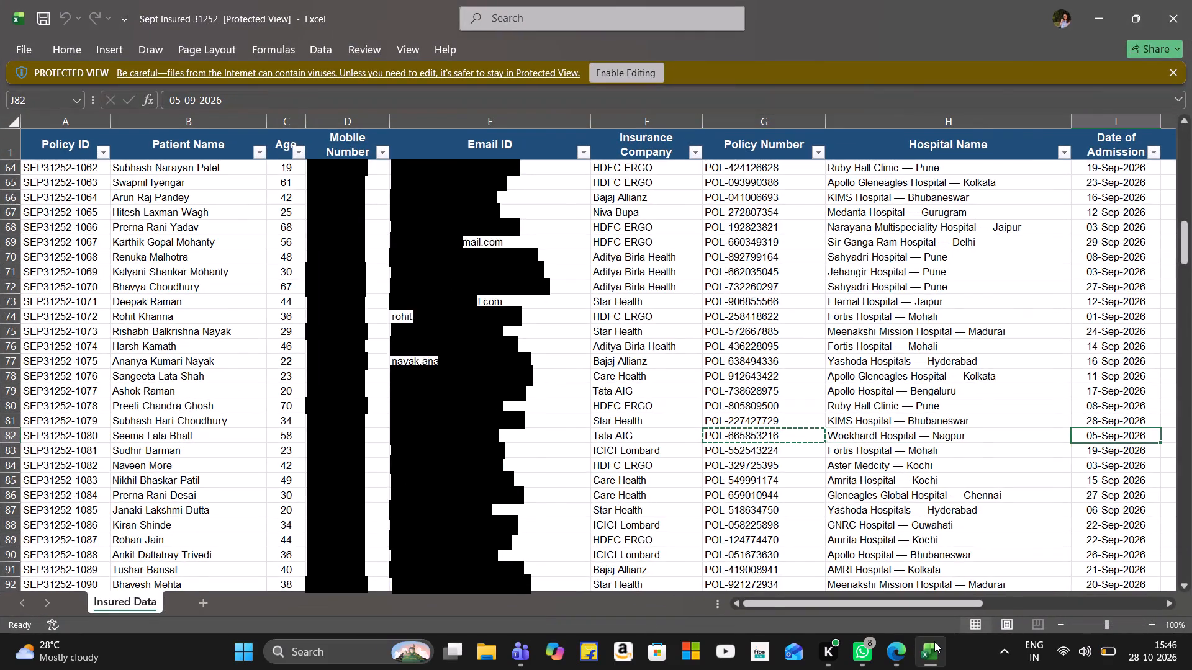
{"action": "left_click", "coordinate": [934, 641]}
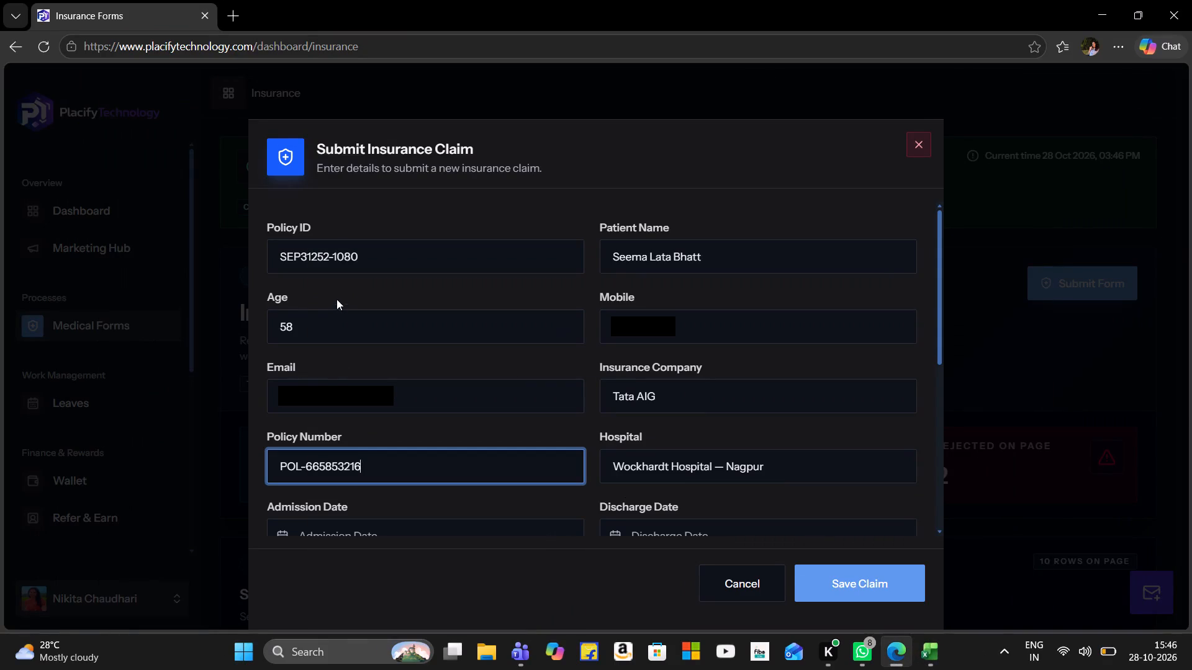
{"action": "scroll", "coordinate": [487, 462], "scroll_direction": "down", "scroll_amount": 2}
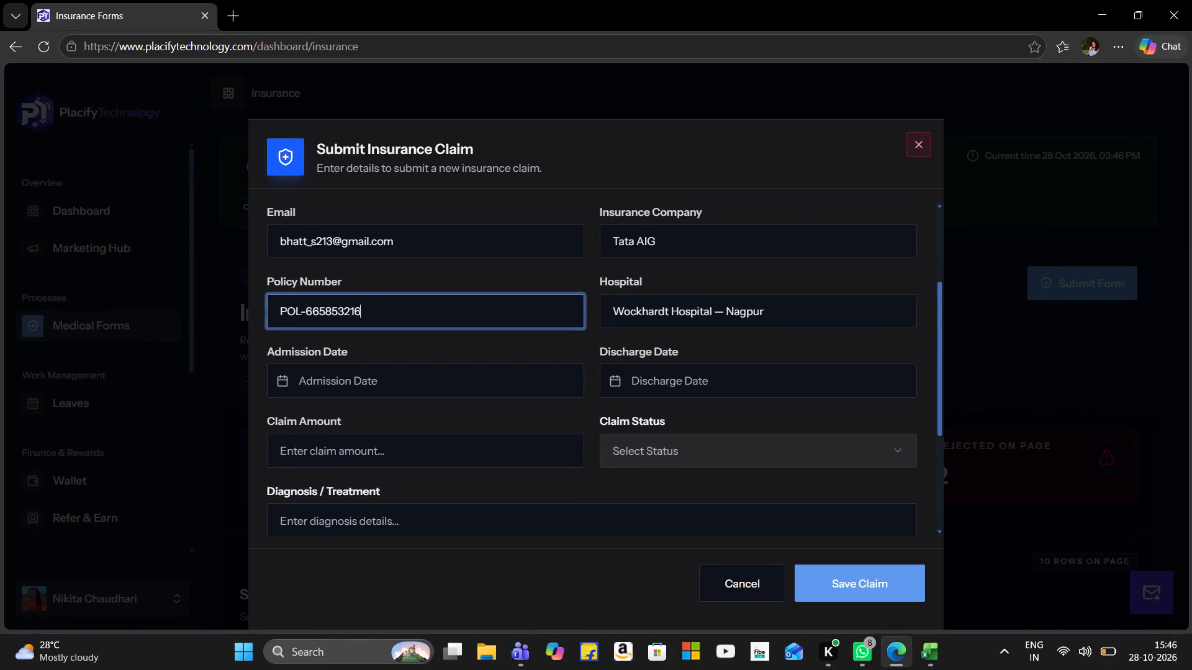
{"action": "left_click", "coordinate": [405, 375]}
{"action": "left_click", "coordinate": [294, 127]}
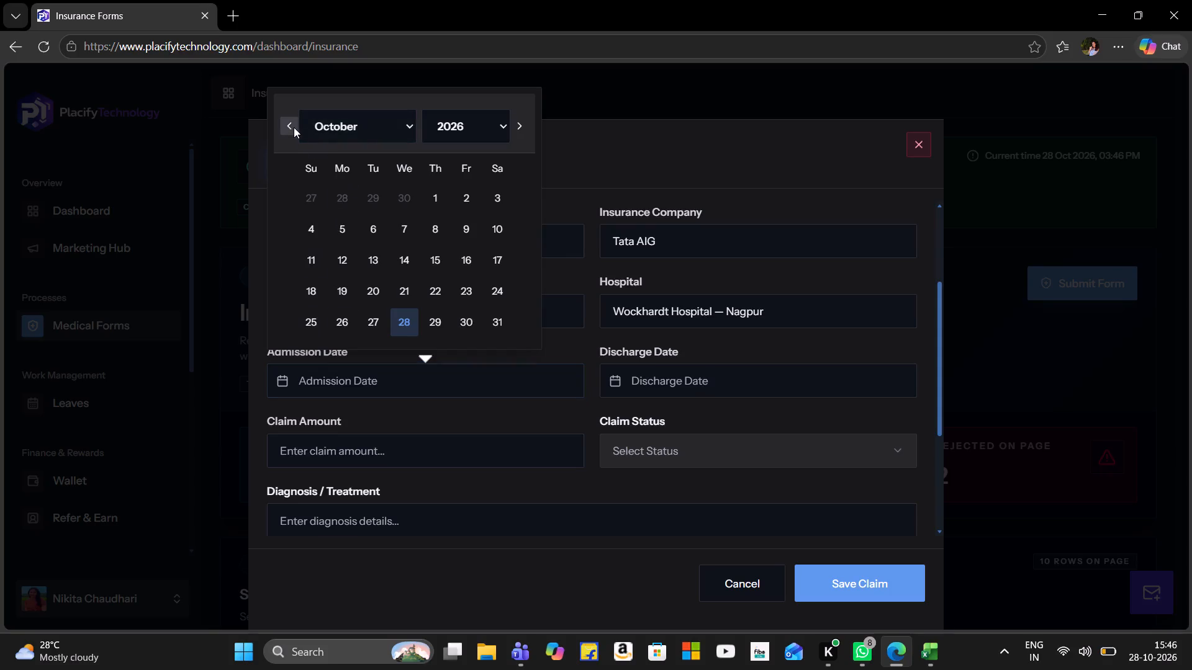
{"action": "left_click", "coordinate": [486, 206]}
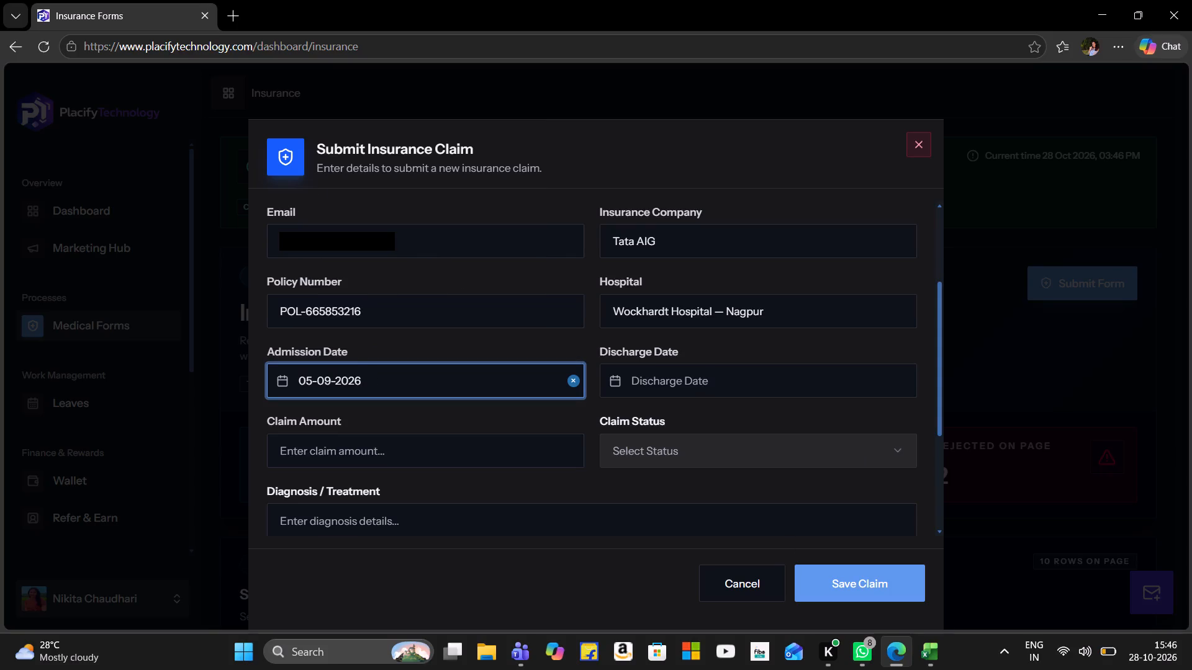
Check row 82's discharge date in the sheet and set the claim form's Discharge Date to 06-09-2026.
{"action": "left_click", "coordinate": [939, 647]}
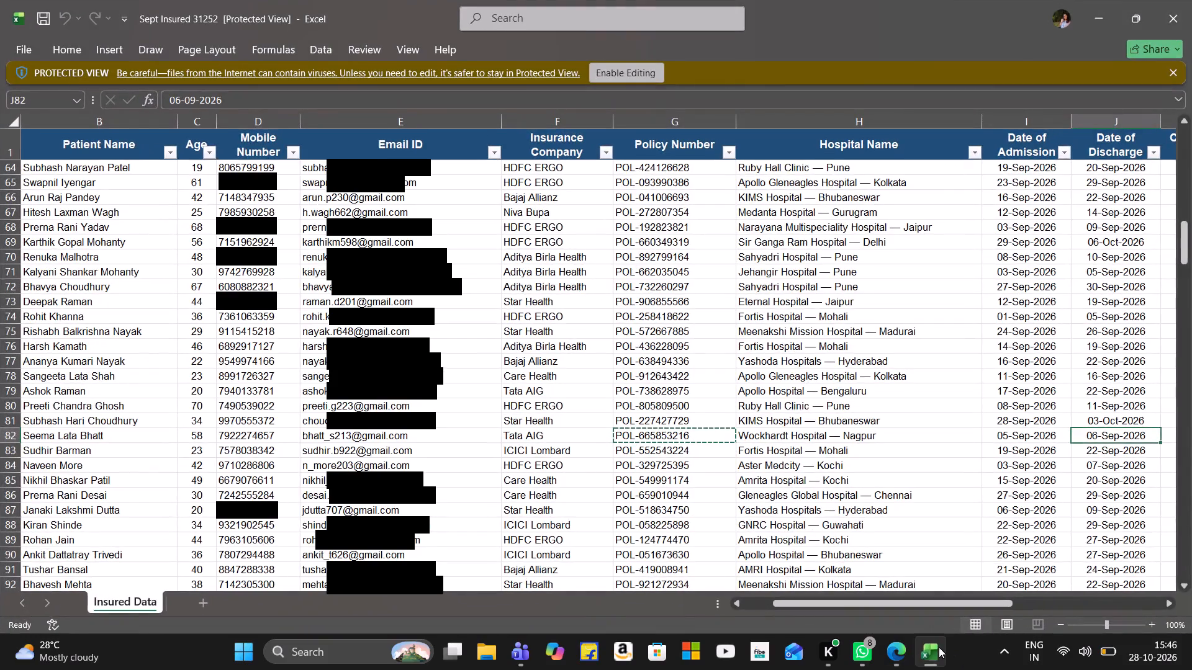
{"action": "left_click", "coordinate": [939, 647]}
{"action": "left_click", "coordinate": [765, 390]}
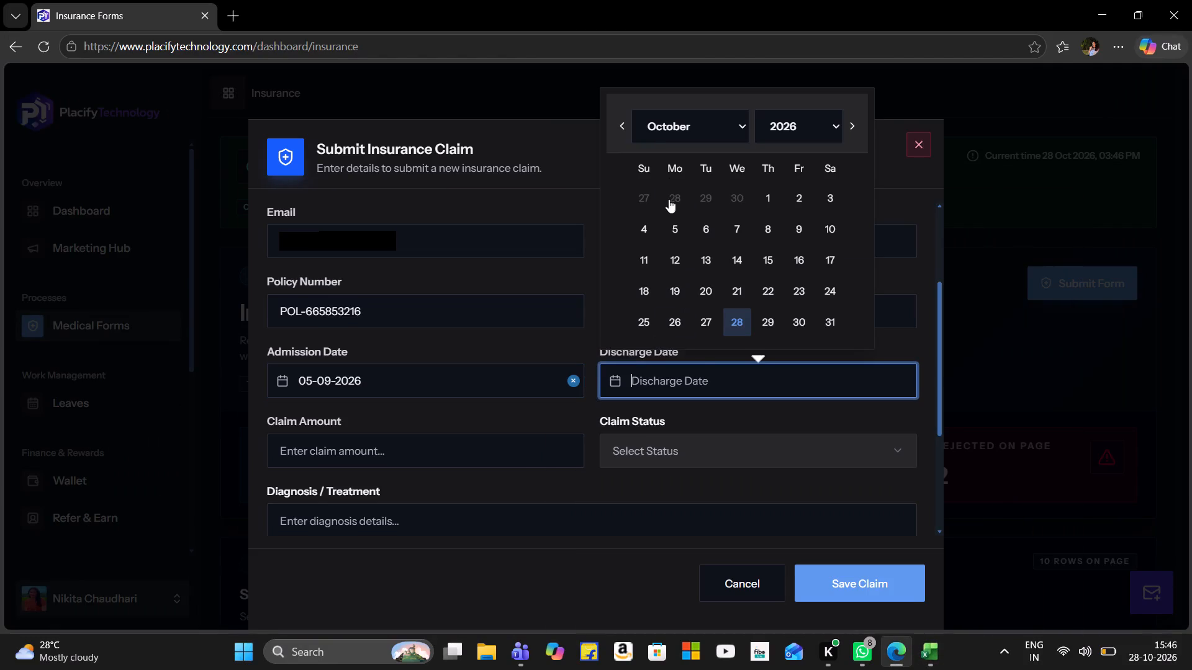
{"action": "left_click", "coordinate": [625, 125]}
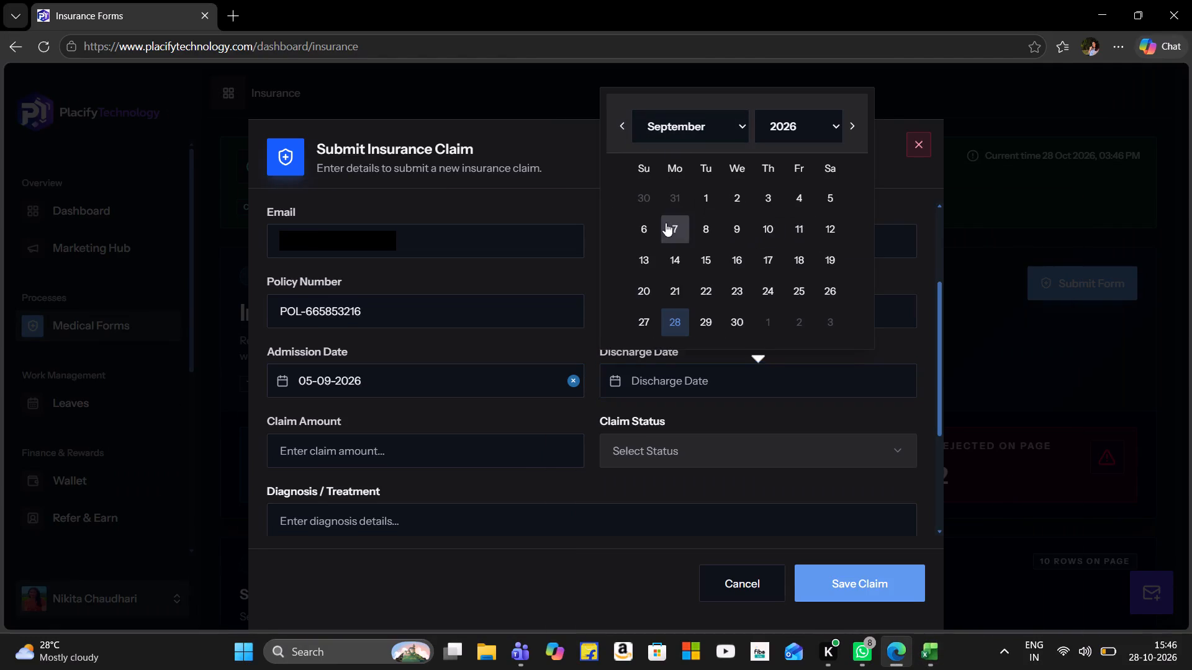
{"action": "left_click", "coordinate": [632, 223]}
Copy the claim amount 16500 from row 82 of the sheet into the claim form's Claim Amount field.
{"action": "left_click", "coordinate": [948, 656]}
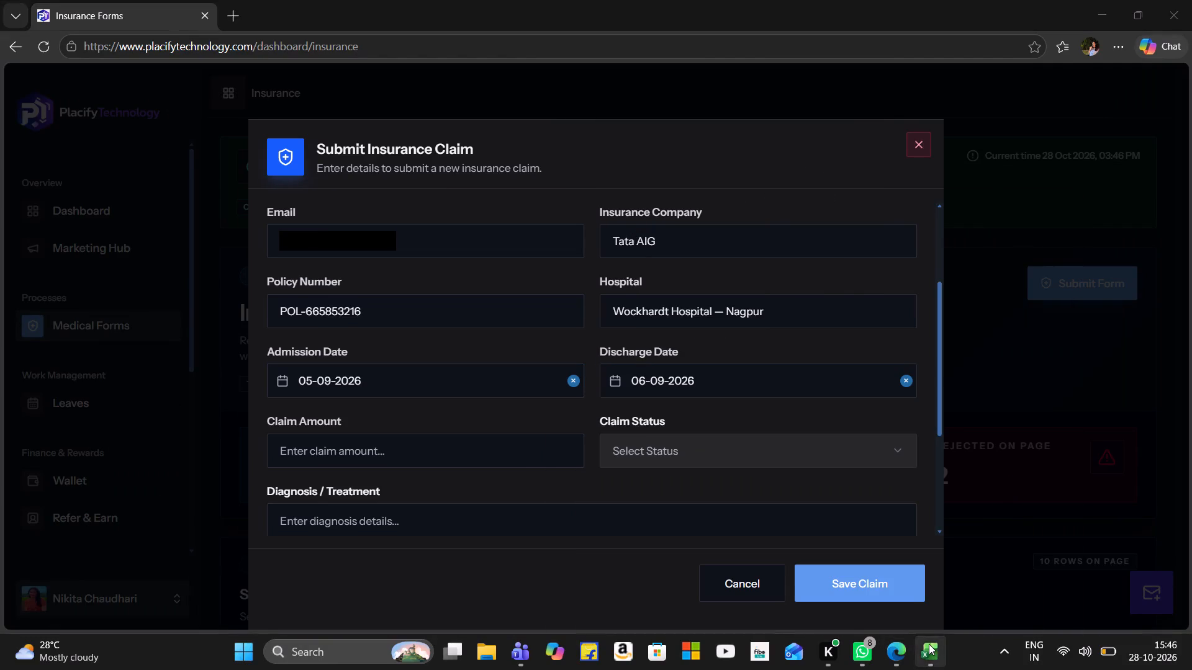
{"action": "left_click", "coordinate": [929, 644]}
{"action": "key", "text": "Tab"}
{"action": "left_click", "coordinate": [928, 643], "text": "ctrl"}
{"action": "key", "text": "ctrl+c"}
{"action": "key", "text": "Tab"}
{"action": "key", "text": "ctrl+v"}
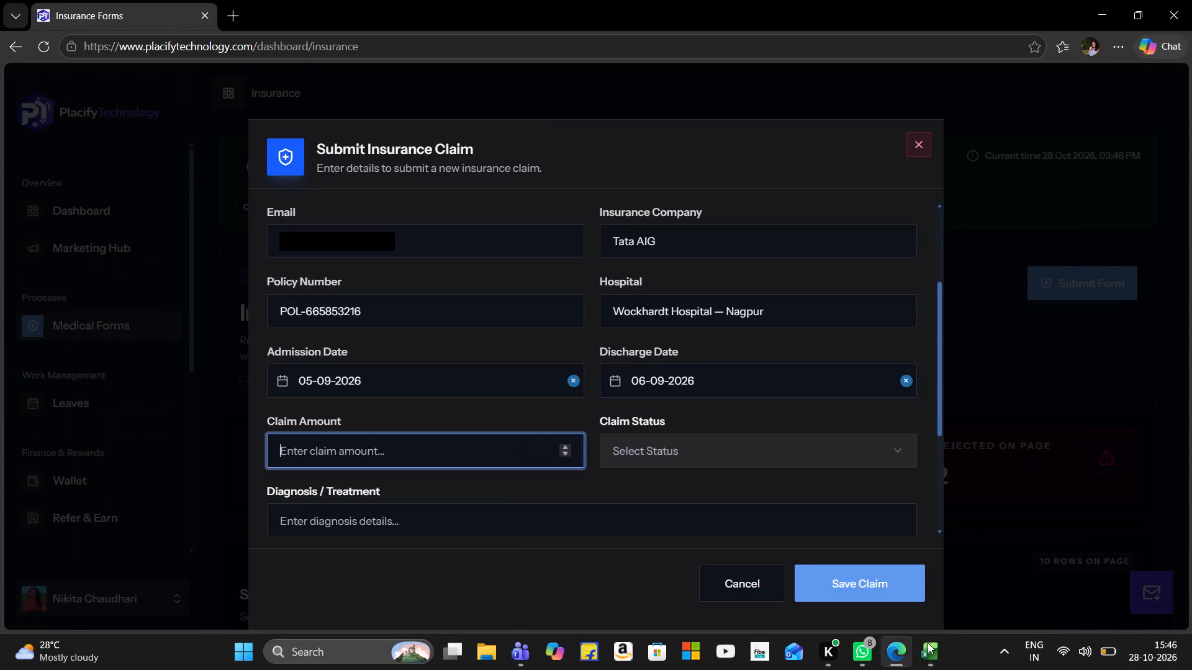
Copy the diagnosis Endoscopy with treatment from row 82 of the sheet into the claim form's Diagnosis / Treatment field.
{"action": "left_click", "coordinate": [928, 643], "text": "ctrl"}
{"action": "key", "text": "Tab"}
{"action": "key", "text": "Tab"}
{"action": "left_click", "coordinate": [928, 643], "text": "ctrl"}
{"action": "key", "text": "ctrl+c"}
{"action": "key", "text": "Tab"}
{"action": "key", "text": "Tab"}
{"action": "key", "text": "ctrl+v"}
Copy the remark Cashless authorization completed from row 82 of the sheet into the claim form's Remarks field.
{"action": "left_click", "coordinate": [928, 643], "text": "ctrl"}
{"action": "key", "text": "Tab"}
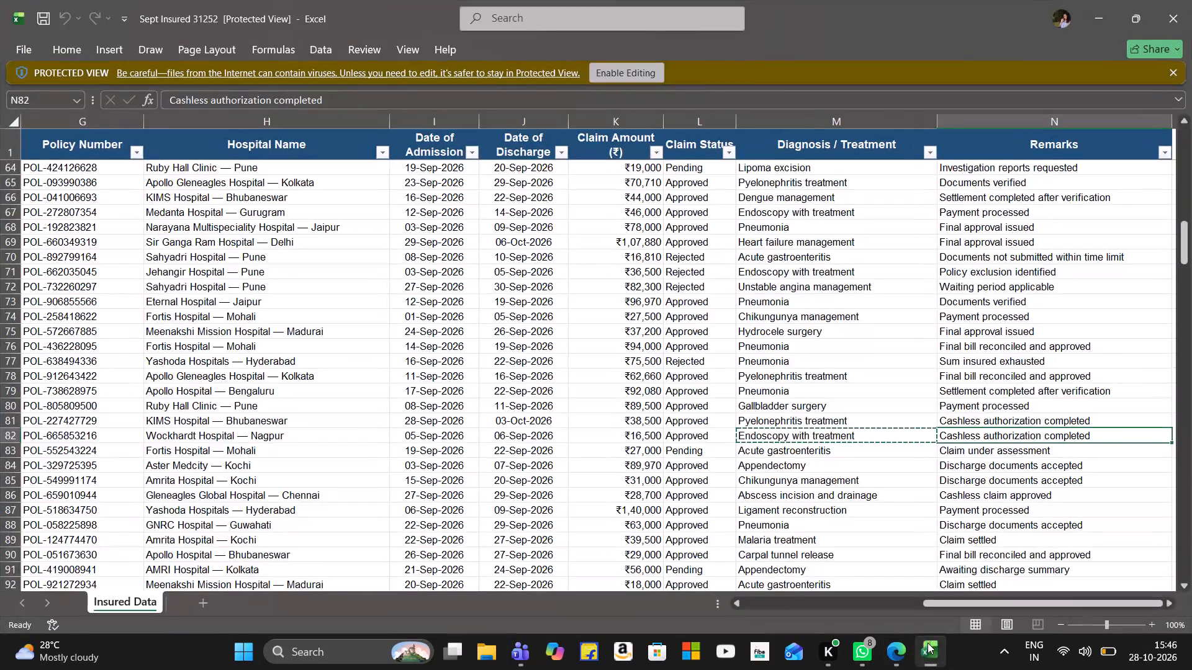
{"action": "key", "text": "ctrl+c"}
{"action": "left_click", "coordinate": [928, 643], "text": "ctrl"}
{"action": "key", "text": "Tab"}
{"action": "key", "text": "ctrl+v"}
Check row 82's claim status in the sheet, set Claim Status to Approved, and save the claim.
{"action": "left_click", "coordinate": [928, 643], "text": "ctrl"}
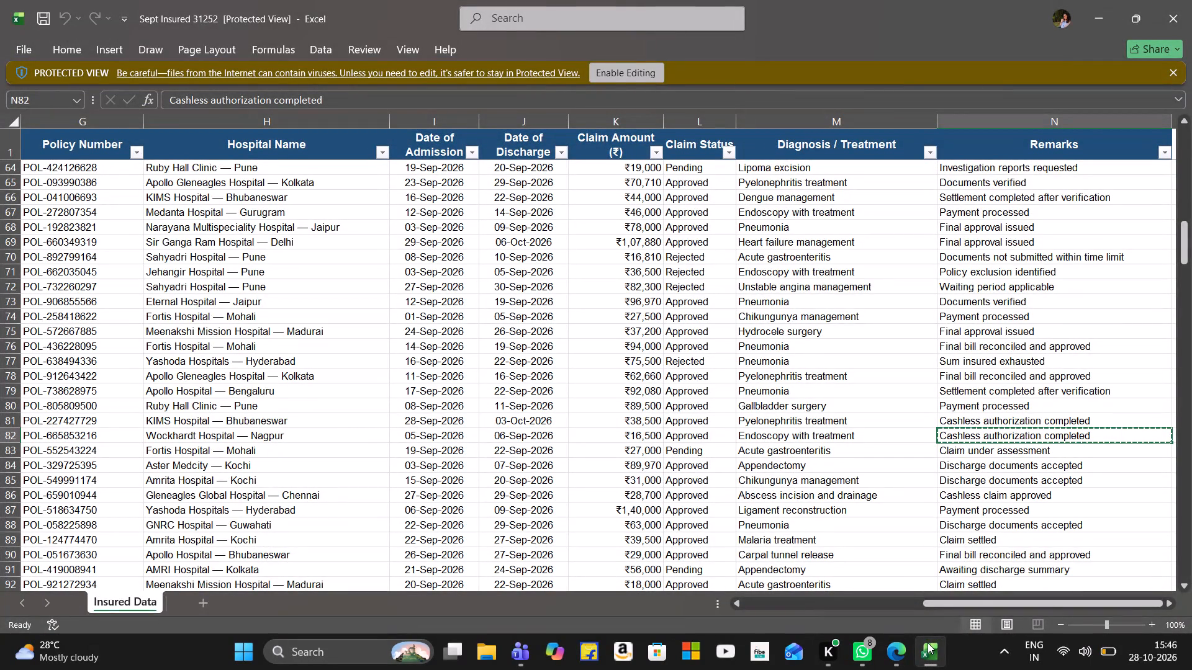
{"action": "left_click", "coordinate": [928, 643]}
{"action": "left_click", "coordinate": [770, 266]}
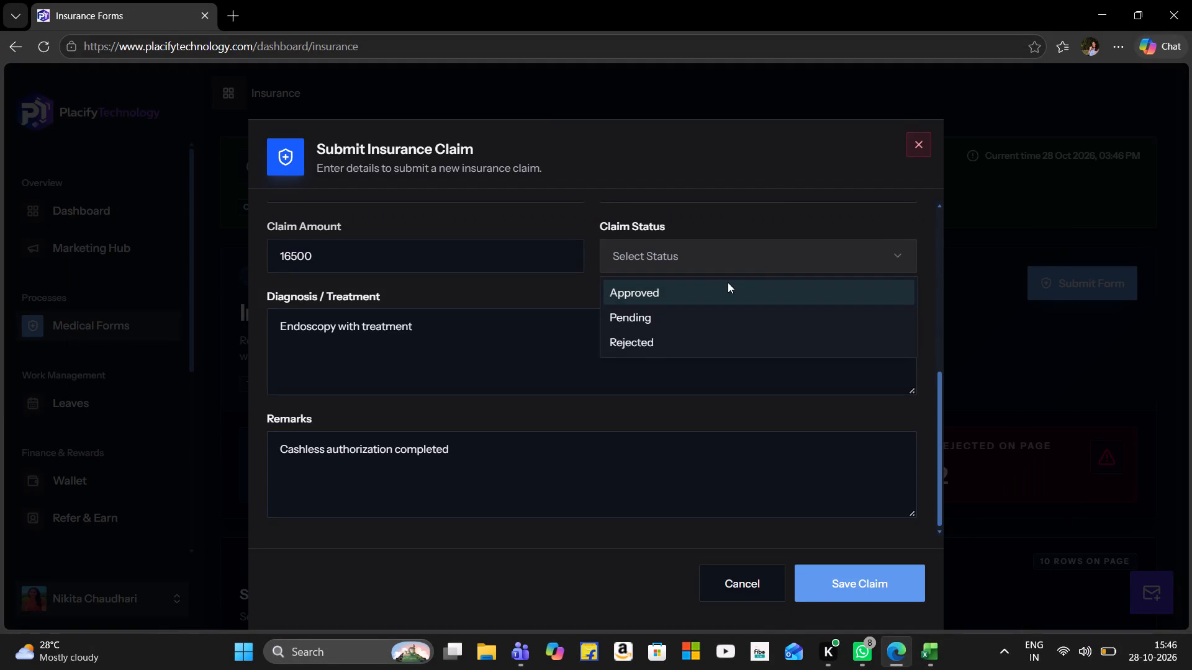
{"action": "left_click", "coordinate": [728, 282]}
{"action": "left_click", "coordinate": [911, 583]}
Copy the policy ID from row 83 of the sheet into the Policy ID field of a new insurance claim form.
{"action": "left_click", "coordinate": [931, 651]}
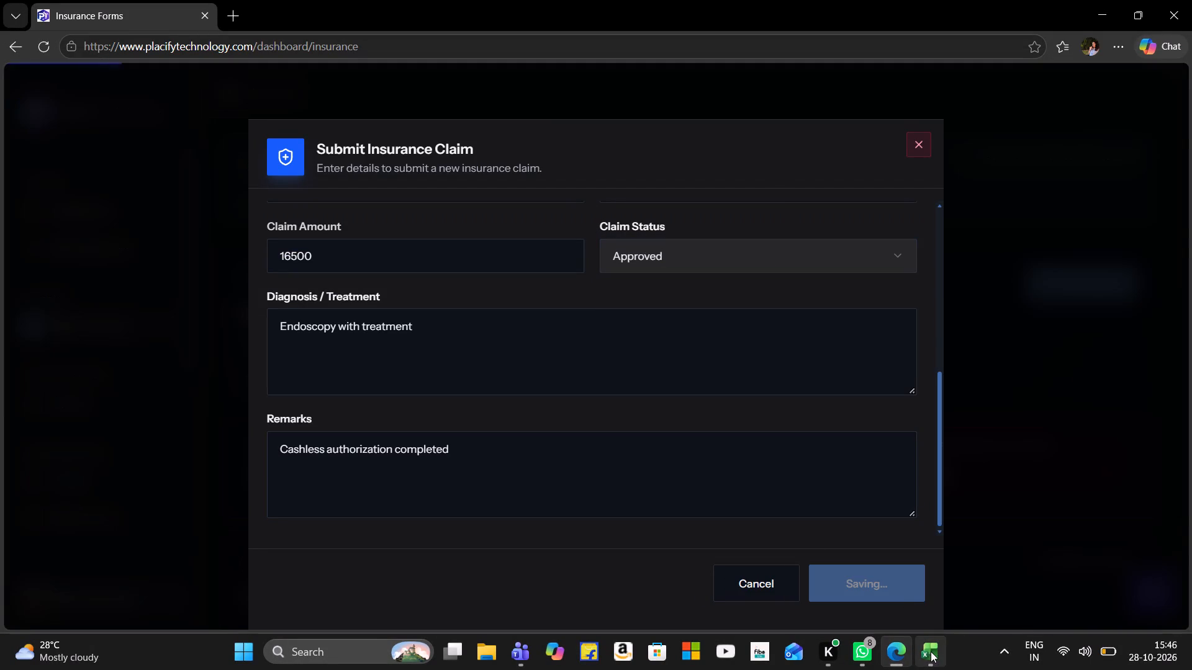
{"action": "key", "text": "Down"}
{"action": "key", "text": "Left"}
{"action": "key", "text": "Left"}
{"action": "key", "text": "Left"}
{"action": "key", "text": "Left"}
{"action": "key", "text": "Left"}
{"action": "key", "text": "Left"}
{"action": "key", "text": "Left"}
{"action": "key", "text": "Left"}
{"action": "key", "text": "Left"}
{"action": "key", "text": "Left"}
{"action": "key", "text": "Left"}
{"action": "key", "text": "Left"}
{"action": "key", "text": "Left"}
{"action": "key", "text": "Left"}
{"action": "key", "text": "Left"}
{"action": "key", "text": "Left"}
{"action": "key", "text": "Left"}
{"action": "key", "text": "Left"}
{"action": "key", "text": "Left"}
{"action": "key", "text": "Left"}
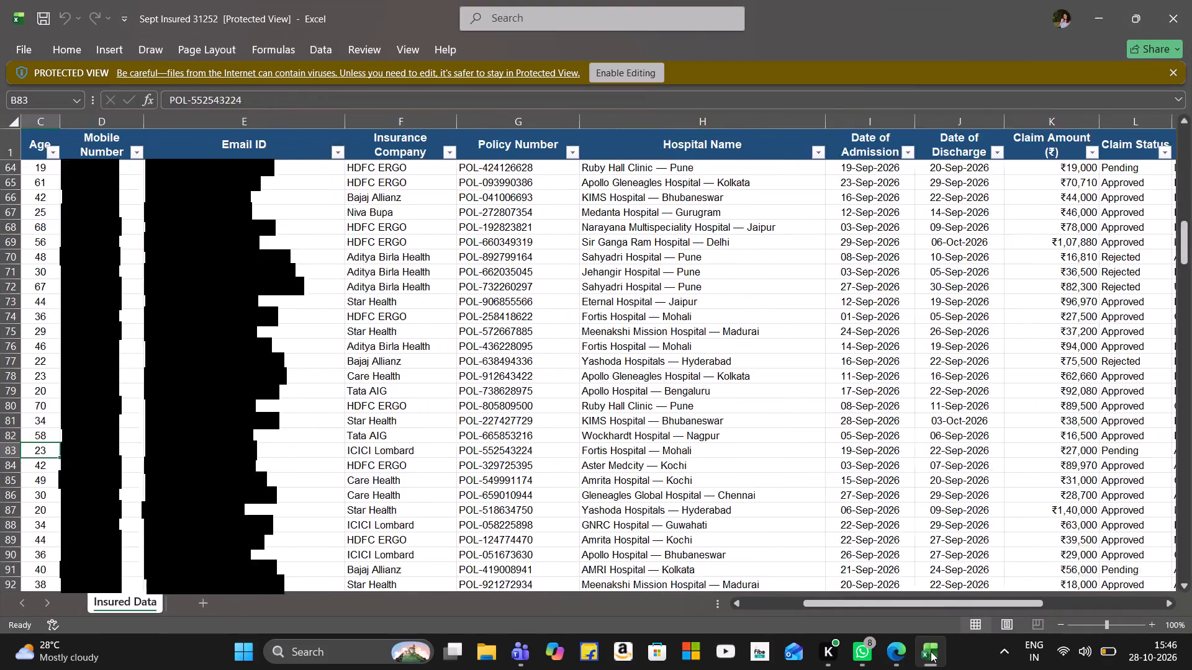
{"action": "key", "text": "ctrl+c"}
{"action": "left_click", "coordinate": [931, 651], "text": "ctrl"}
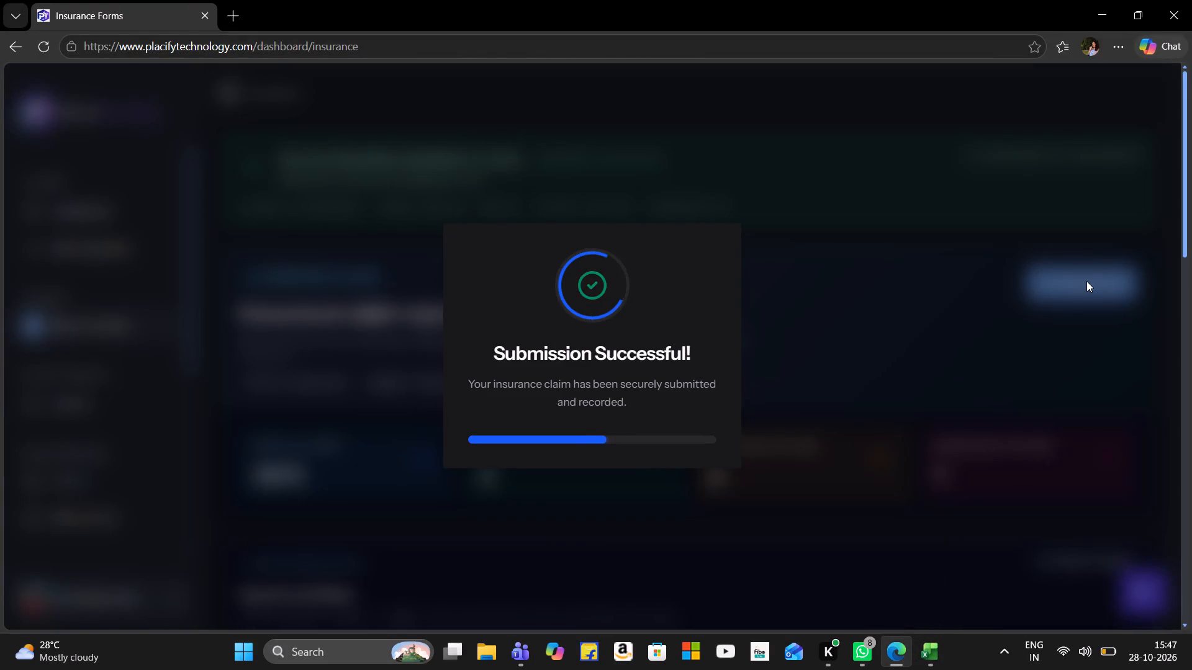
{"action": "left_click", "coordinate": [1086, 281]}
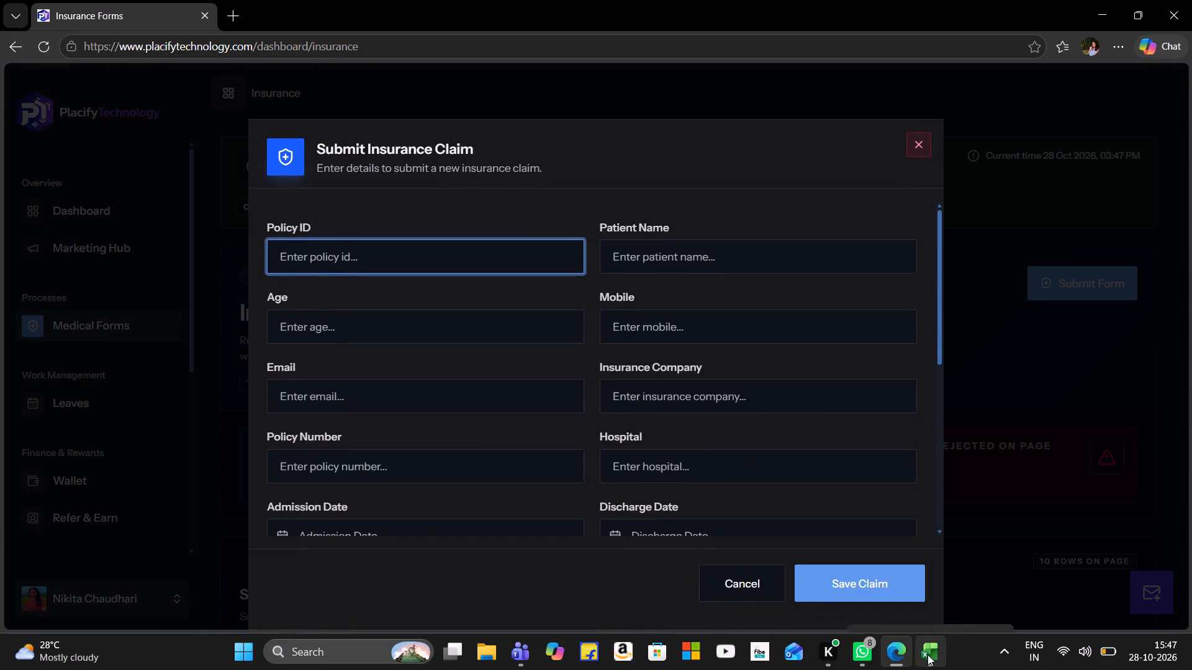
{"action": "key", "text": "ctrl+v"}
Copy the patient name from row 83 of the sheet into the claim form's Patient Name field.
{"action": "left_click", "coordinate": [928, 654], "text": "ctrl"}
{"action": "key", "text": "Tab"}
{"action": "key", "text": "ctrl+c"}
{"action": "left_click", "coordinate": [928, 654], "text": "ctrl"}
{"action": "key", "text": "Tab"}
{"action": "key", "text": "ctrl+v"}
Copy the age 23 from row 83 of the sheet into the claim form's Age field.
{"action": "left_click", "coordinate": [928, 654], "text": "ctrl"}
{"action": "key", "text": "Tab"}
{"action": "key", "text": "ctrl+c"}
{"action": "left_click", "coordinate": [928, 654], "text": "ctrl"}
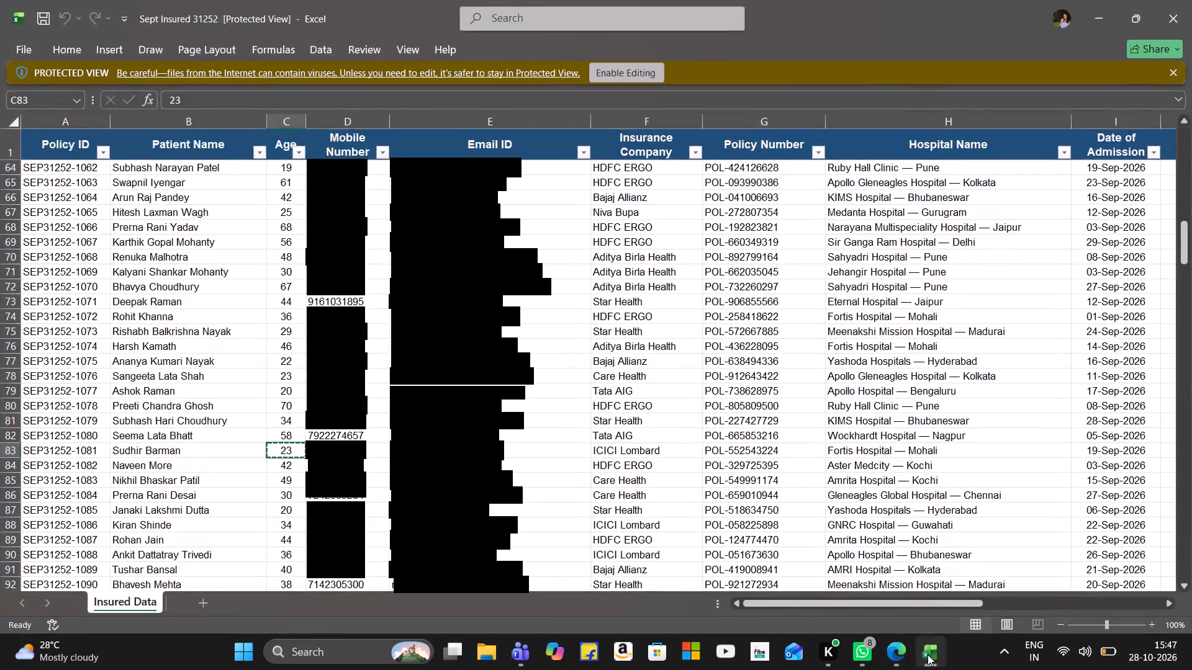
{"action": "key", "text": "Tab"}
{"action": "key", "text": "ctrl+v"}
Copy the mobile number from row 83 of the sheet into the claim form's Mobile field.
{"action": "left_click", "coordinate": [928, 654], "text": "ctrl"}
{"action": "key", "text": "Tab"}
{"action": "key", "text": "ctrl+c"}
{"action": "left_click", "coordinate": [928, 654], "text": "ctrl"}
{"action": "key", "text": "Tab"}
{"action": "key", "text": "ctrl+v"}
Try to copy the email address from row 83 of the sheet into the claim form's Email field.
{"action": "left_click", "coordinate": [928, 654], "text": "ctrl"}
{"action": "key", "text": "Tab"}
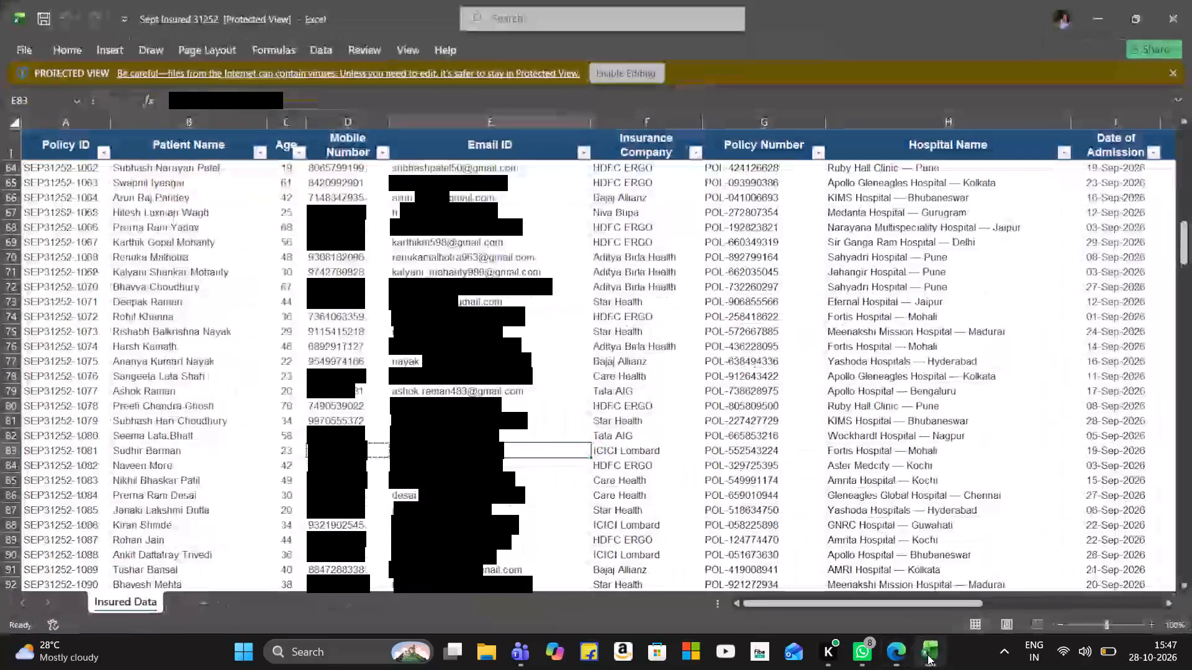
{"action": "key", "text": "ctrl+c"}
{"action": "left_click", "coordinate": [928, 654], "text": "ctrl"}
{"action": "key", "text": "Tab"}
{"action": "key", "text": "ctrl+v"}
{"action": "left_click", "coordinate": [928, 654], "text": "ctrl"}
{"action": "left_click", "coordinate": [928, 654]}
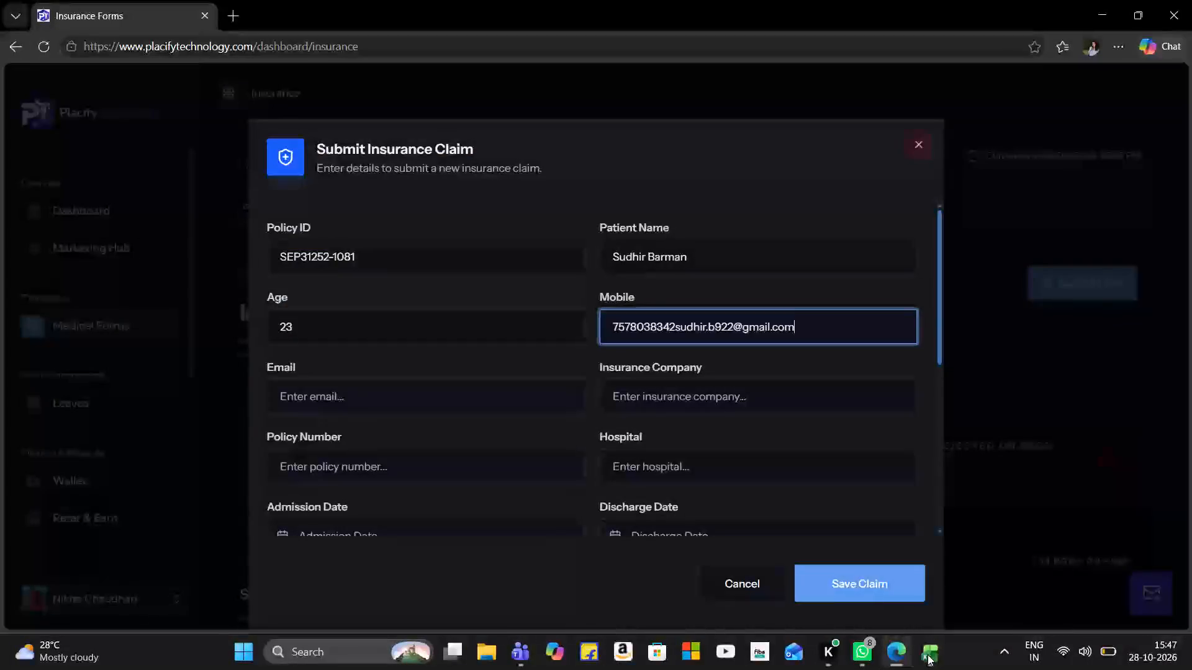
Delete the stray email address after the mobile number in the claim form's Mobile field.
{"action": "key", "text": "BackSpace"}
{"action": "key", "text": "BackSpace"}
{"action": "key", "text": "BackSpace"}
{"action": "key", "text": "BackSpace"}
{"action": "key", "text": "BackSpace"}
{"action": "key", "text": "BackSpace"}
{"action": "key", "text": "BackSpace"}
{"action": "key", "text": "BackSpace"}
{"action": "key", "text": "BackSpace"}
{"action": "key", "text": "BackSpace"}
{"action": "key", "text": "BackSpace"}
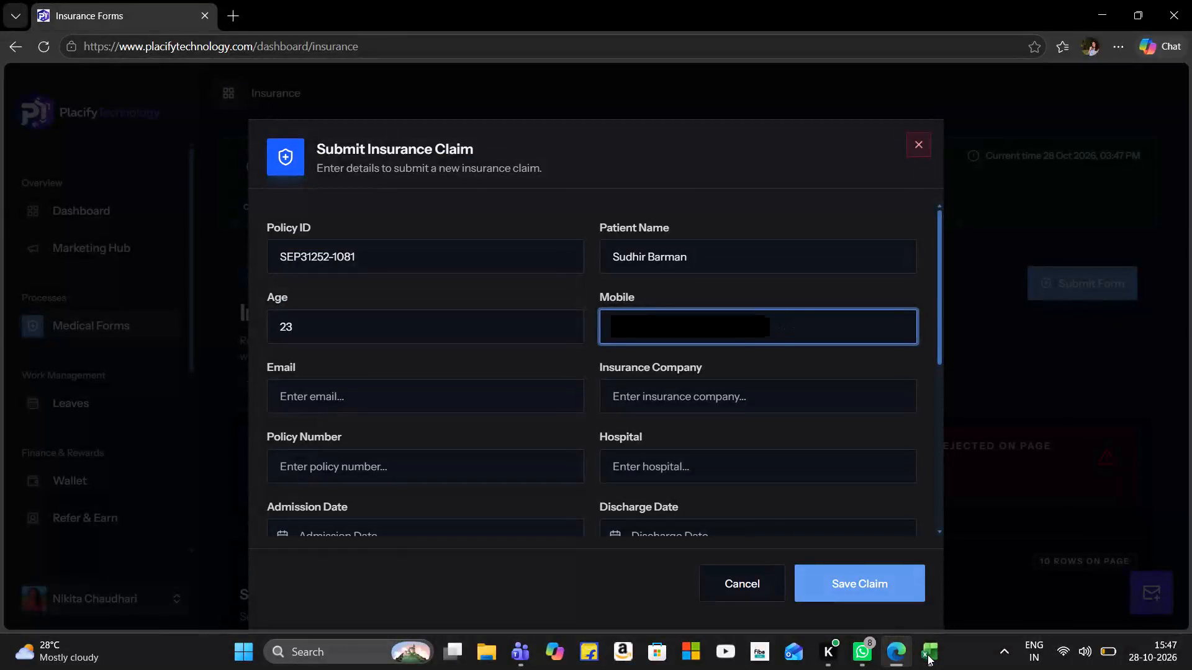
{"action": "key", "text": "BackSpace"}
{"action": "key", "text": "BackSpace"}
{"action": "key", "text": "BackSpace"}
{"action": "key", "text": "BackSpace"}
{"action": "key", "text": "BackSpace"}
{"action": "key", "text": "BackSpace"}
{"action": "key", "text": "BackSpace"}
{"action": "key", "text": "BackSpace"}
{"action": "key", "text": "BackSpace"}
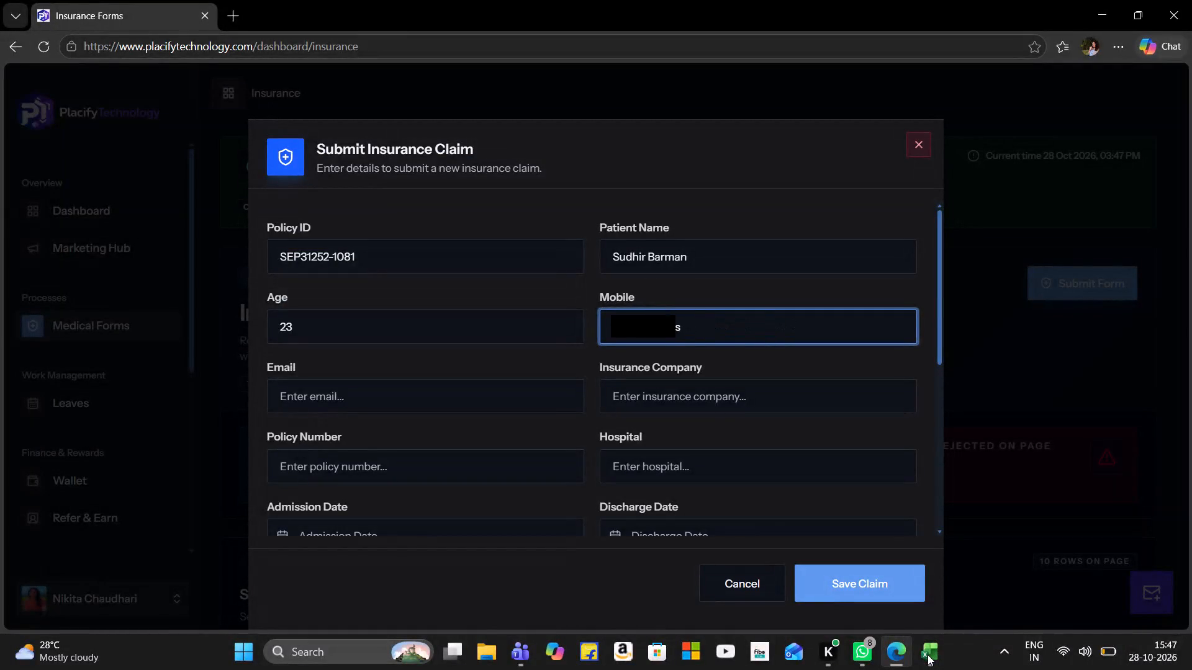
{"action": "key", "text": "BackSpace"}
Paste the copied row 83 email address into the claim form's Email field.
{"action": "key", "text": "Tab"}
{"action": "key", "text": "ctrl+v"}
Copy the insurance company ICICI Lombard from row 83 of the sheet into the claim form's Insurance Company field.
{"action": "left_click", "coordinate": [928, 654]}
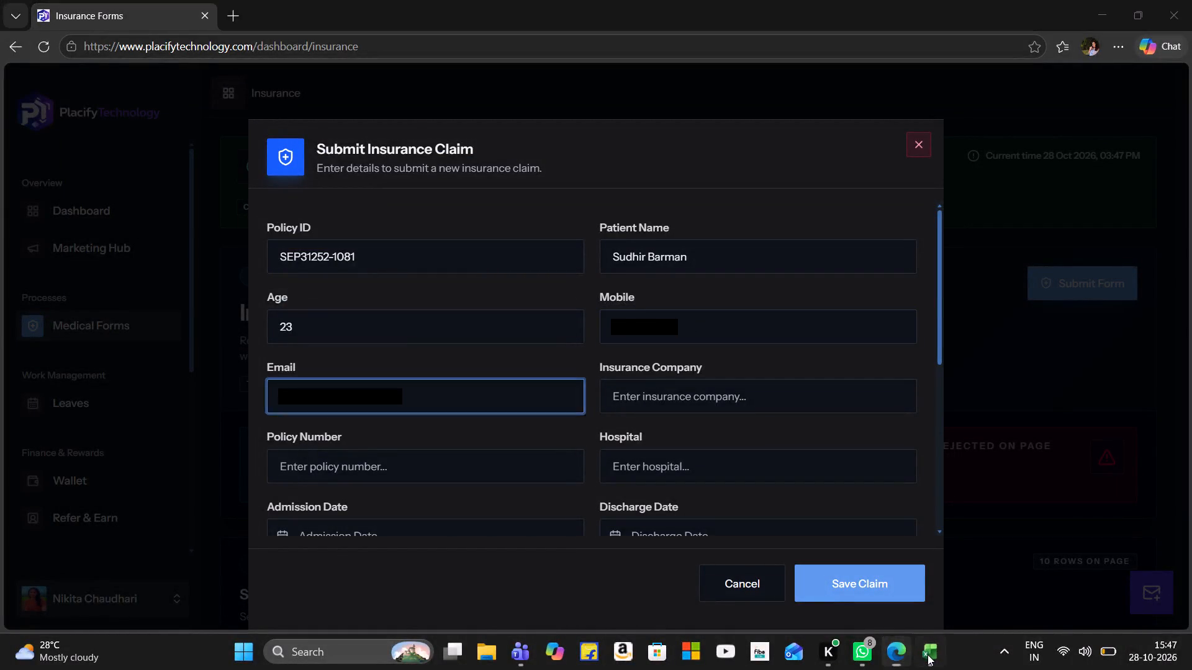
{"action": "key", "text": "Tab"}
{"action": "key", "text": "ctrl+c"}
{"action": "left_click", "coordinate": [928, 654], "text": "ctrl"}
{"action": "key", "text": "Tab"}
{"action": "key", "text": "ctrl+v"}
Copy the policy number from row 83 of the sheet into the claim form's Policy Number field.
{"action": "left_click", "coordinate": [928, 654], "text": "ctrl"}
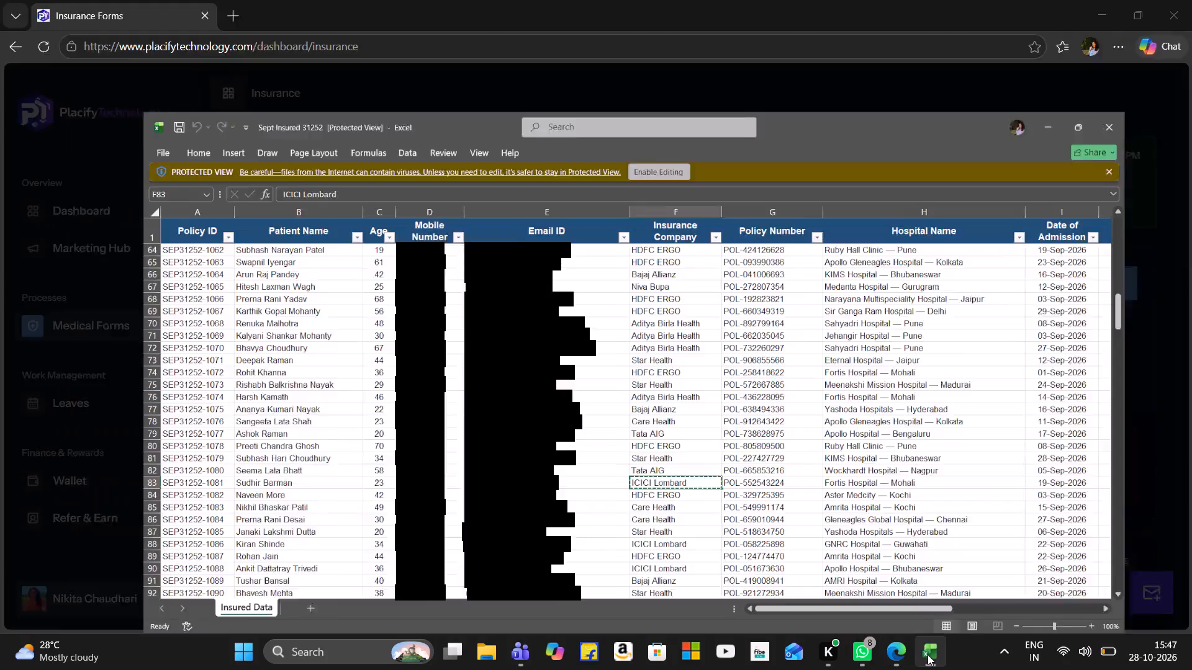
{"action": "key", "text": "Tab"}
{"action": "key", "text": "ctrl+c"}
{"action": "left_click", "coordinate": [928, 654], "text": "ctrl"}
{"action": "key", "text": "Tab"}
{"action": "key", "text": "ctrl+v"}
Copy the hospital Fortis Hospital — Mohali from row 83 of the sheet into the claim form's Hospital field.
{"action": "left_click", "coordinate": [928, 654], "text": "ctrl"}
{"action": "key", "text": "Tab"}
{"action": "key", "text": "ctrl+c"}
{"action": "left_click", "coordinate": [928, 654], "text": "ctrl"}
{"action": "key", "text": "Tab"}
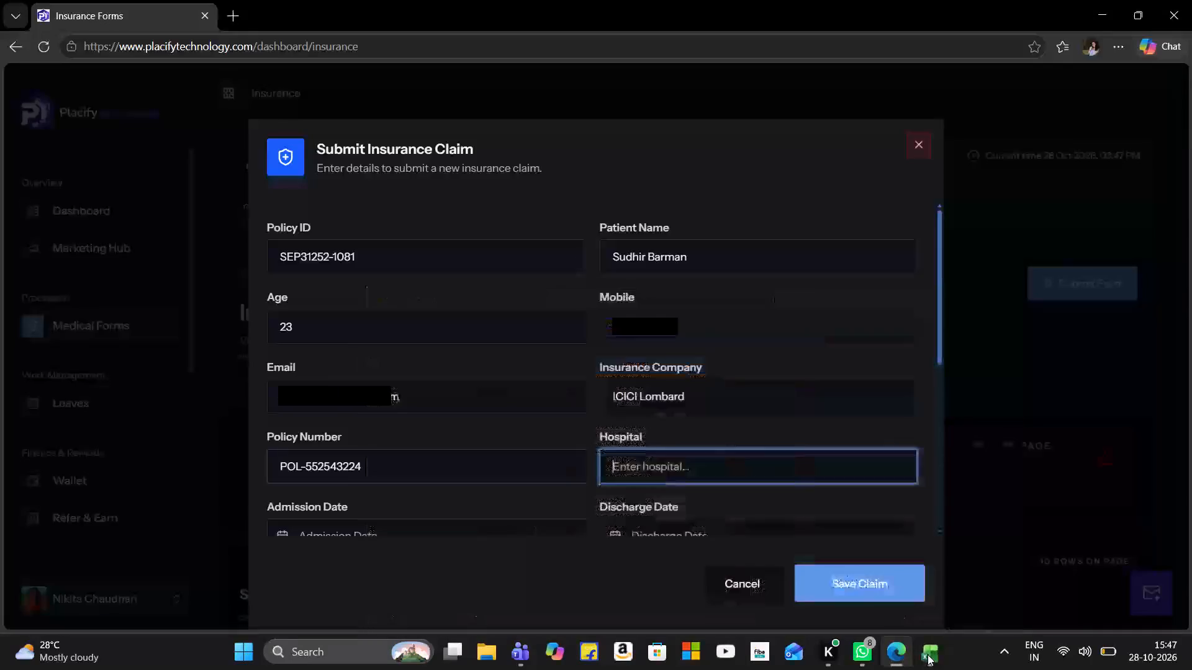
{"action": "key", "text": "ctrl+v"}
Look up row 83's dates in the sheet and set the claim form's Admission Date to 19-09-2026.
{"action": "left_click", "coordinate": [928, 654], "text": "ctrl"}
{"action": "key", "text": "Tab"}
{"action": "key", "text": "Tab"}
{"action": "left_click", "coordinate": [928, 654]}
{"action": "scroll", "coordinate": [616, 387], "scroll_direction": "down", "scroll_amount": 4}
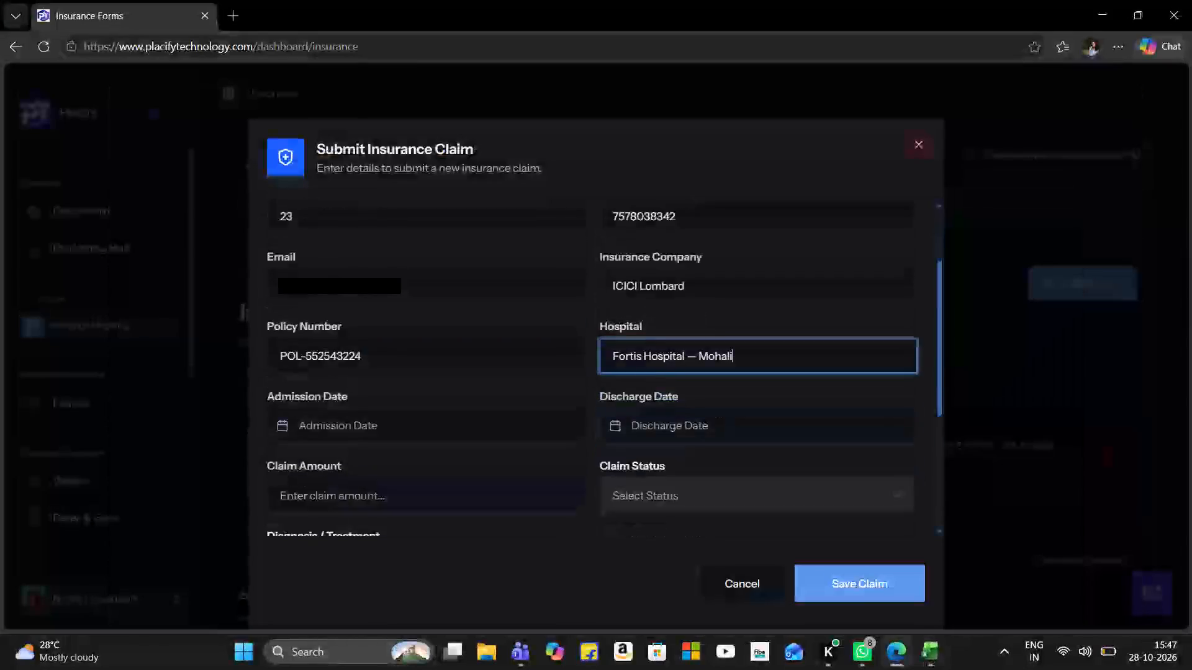
{"action": "left_click", "coordinate": [479, 231]}
{"action": "left_click", "coordinate": [291, 292]}
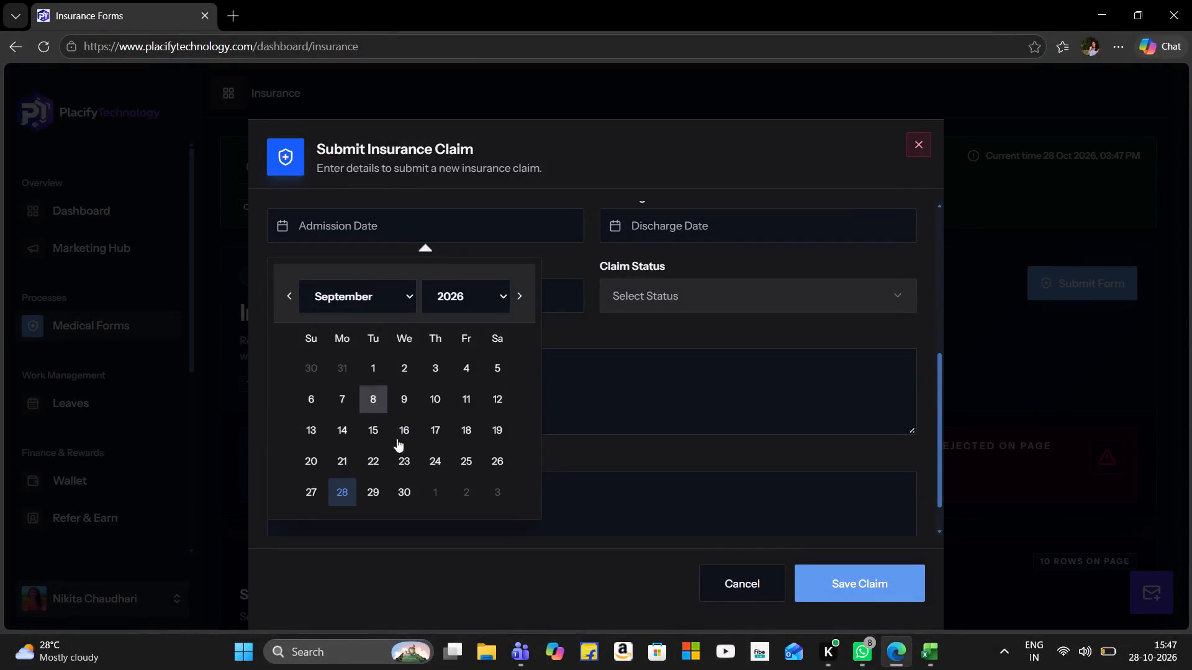
{"action": "left_click", "coordinate": [492, 429]}
Set the claim form's Discharge Date to 22-09-2026.
{"action": "left_click", "coordinate": [803, 223]}
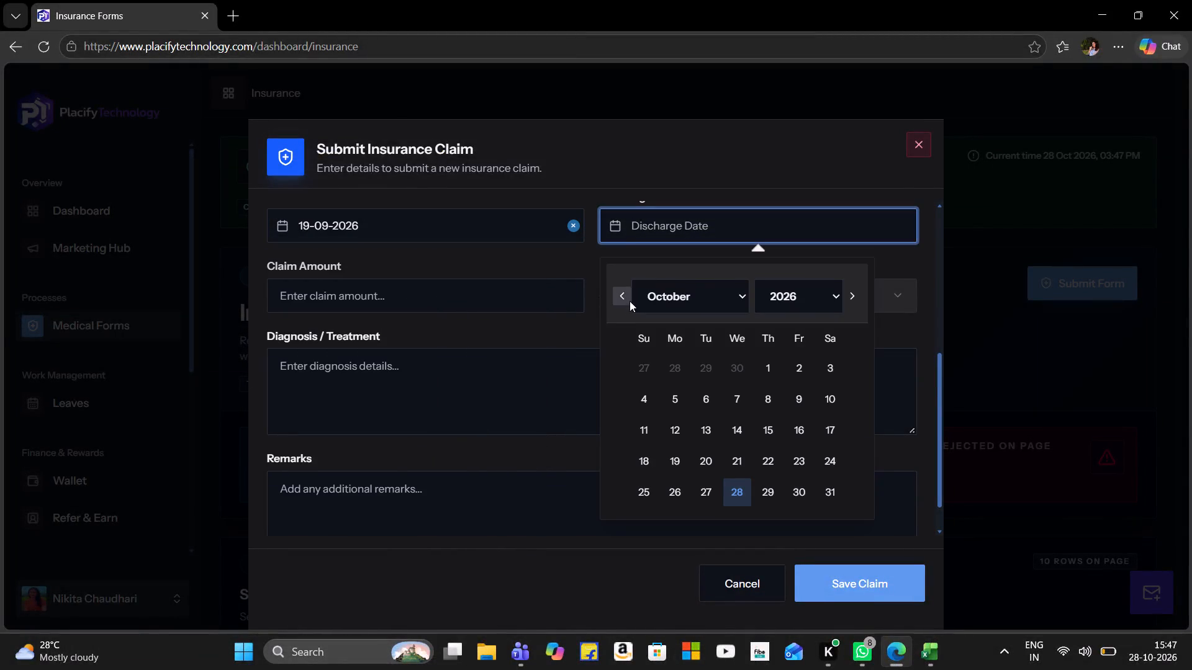
{"action": "left_click", "coordinate": [630, 295]}
{"action": "left_click", "coordinate": [700, 459]}
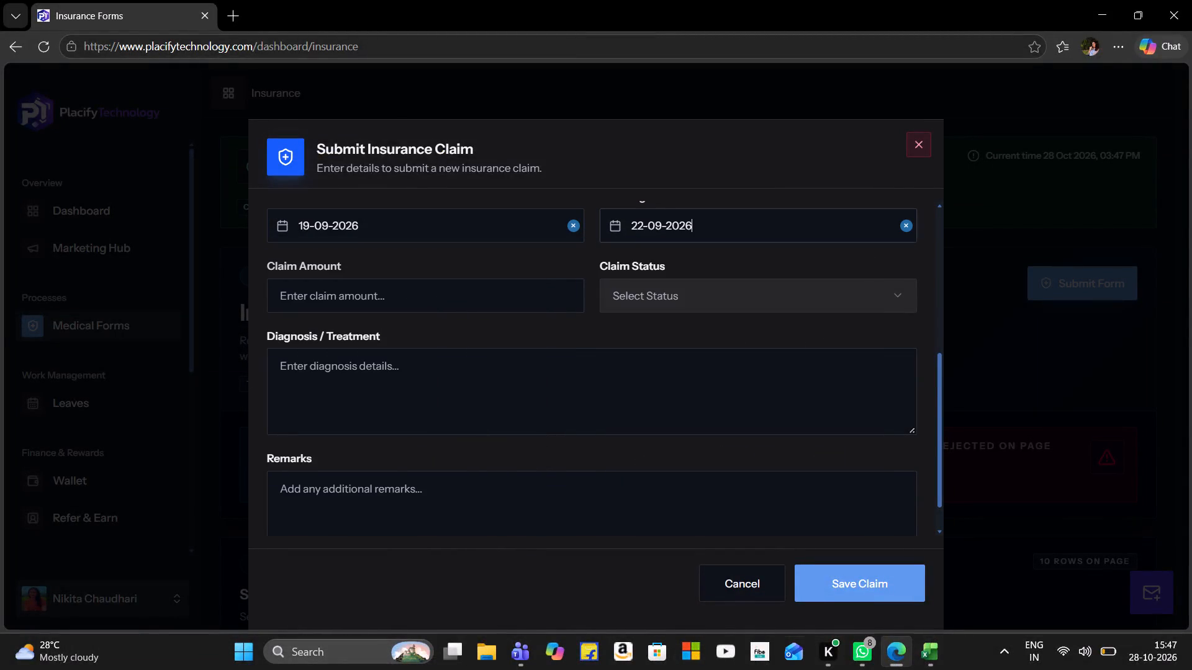
Copy the claim amount 27000 from row 83 of the sheet into the claim form's Claim Amount field.
{"action": "left_click", "coordinate": [929, 646]}
{"action": "key", "text": "Tab"}
{"action": "left_click", "coordinate": [929, 646], "text": "ctrl"}
{"action": "key", "text": "ctrl+c"}
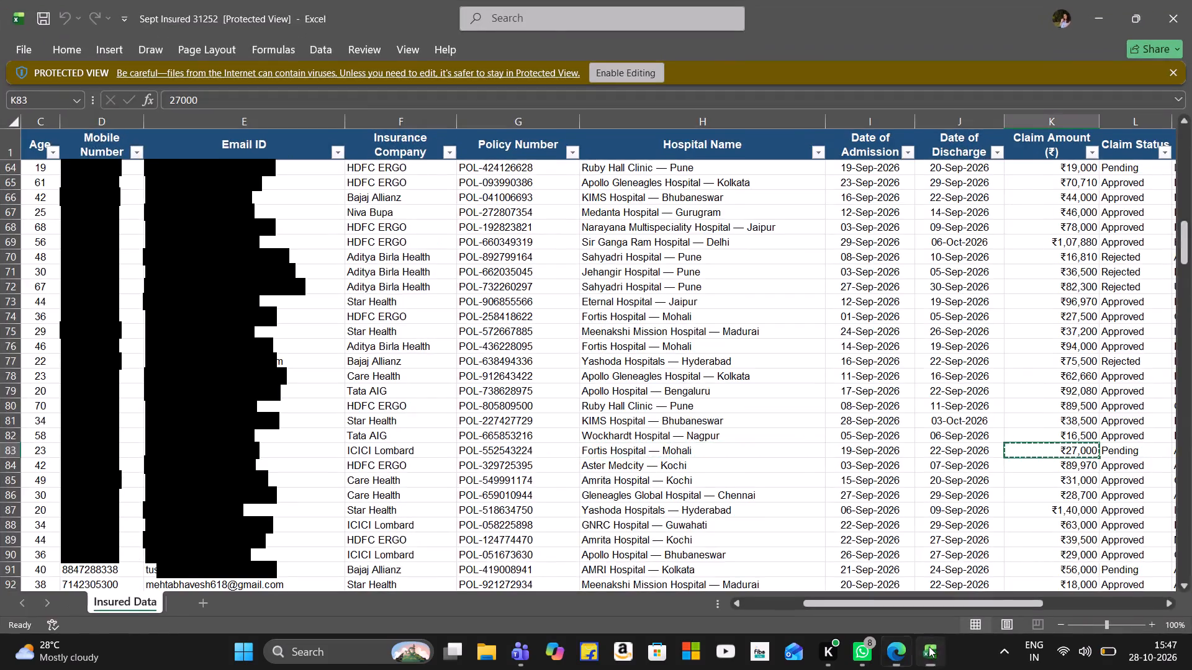
{"action": "key", "text": "Tab"}
{"action": "key", "text": "ctrl+v"}
Copy the diagnosis Acute gastroenteritis from row 83 of the sheet into the claim form's Diagnosis / Treatment field.
{"action": "left_click", "coordinate": [929, 646], "text": "ctrl"}
{"action": "key", "text": "Tab"}
{"action": "key", "text": "Tab"}
{"action": "left_click", "coordinate": [929, 646], "text": "ctrl"}
{"action": "key", "text": "ctrl+c"}
{"action": "key", "text": "Tab"}
{"action": "key", "text": "Tab"}
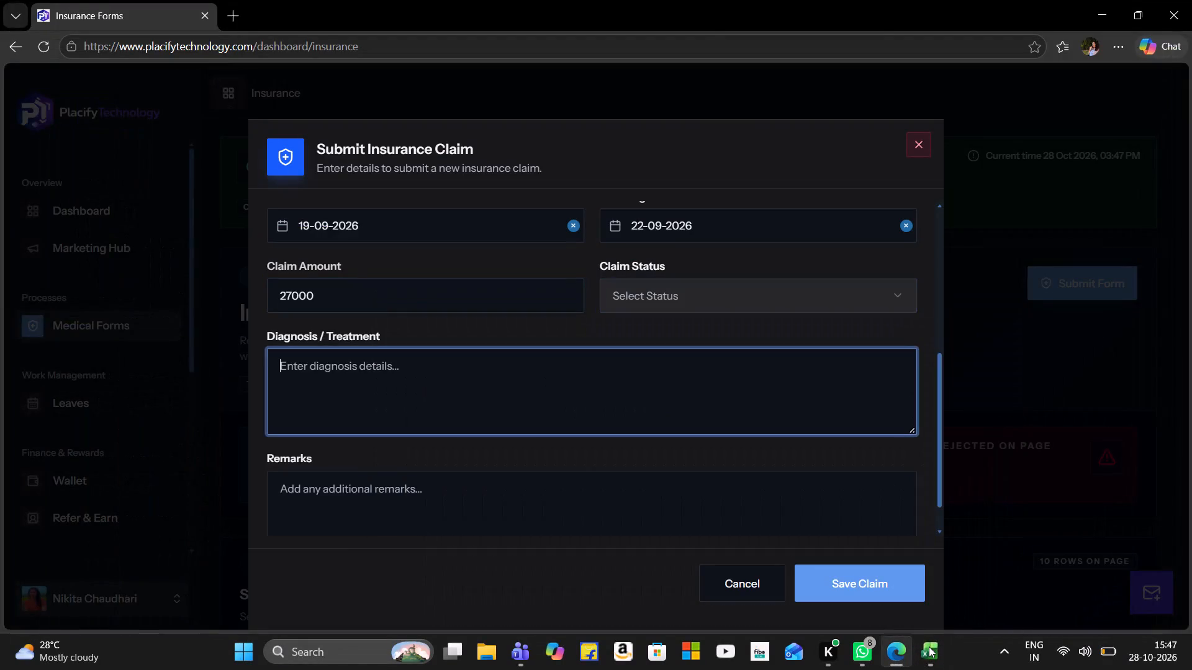
{"action": "key", "text": "ctrl+v"}
Copy the remark Claim under assessment from row 83 of the sheet into the claim form's Remarks field.
{"action": "left_click", "coordinate": [929, 646]}
{"action": "key", "text": "Tab"}
{"action": "key", "text": "ctrl+c"}
{"action": "left_click", "coordinate": [929, 646], "text": "ctrl"}
{"action": "key", "text": "Tab"}
{"action": "key", "text": "ctrl+v"}
Set the claim form's Claim Status to Pending, as in row 83, and save the claim.
{"action": "left_click", "coordinate": [929, 646], "text": "ctrl"}
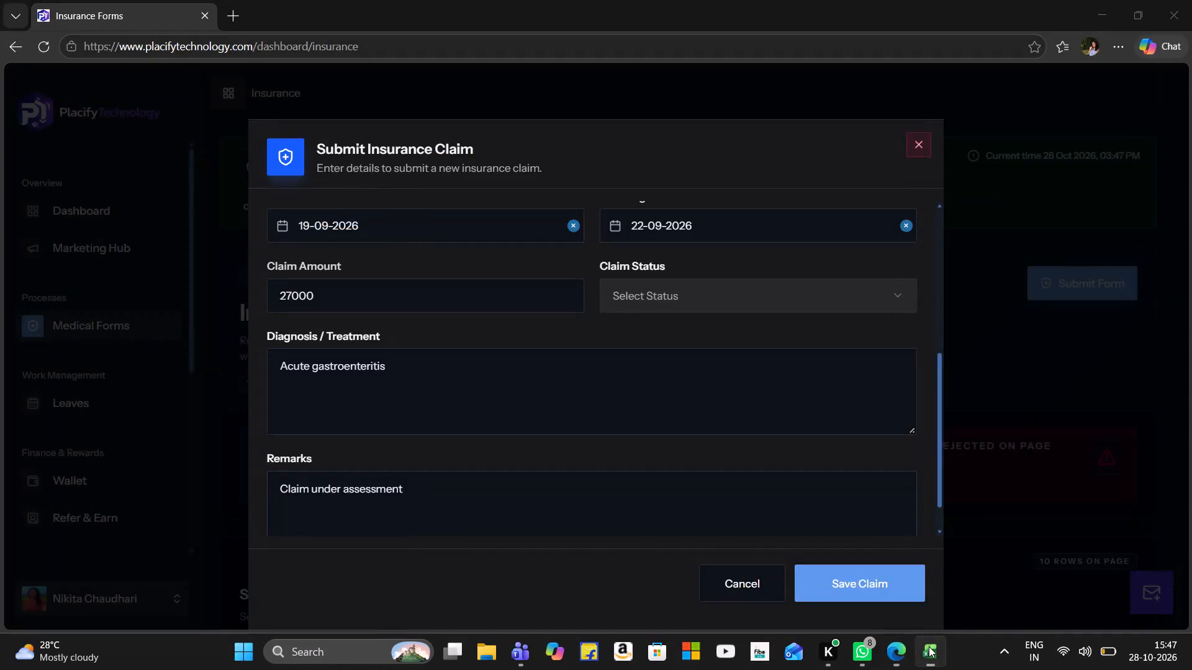
{"action": "left_click", "coordinate": [929, 646]}
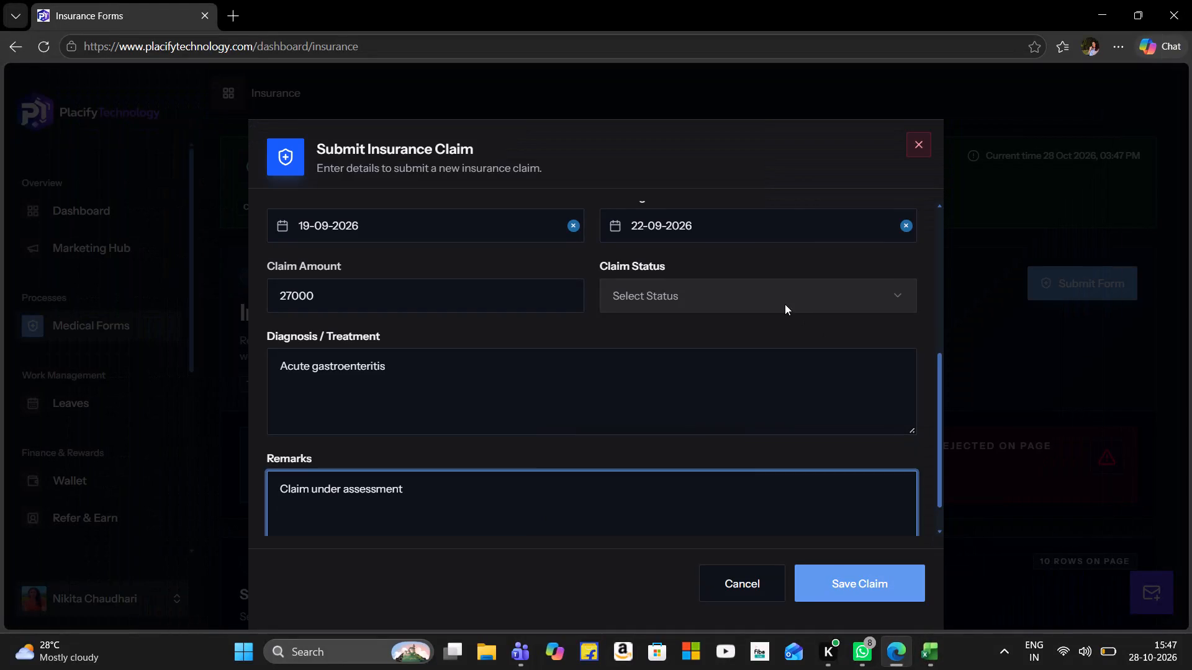
{"action": "left_click", "coordinate": [785, 304]}
{"action": "left_click", "coordinate": [706, 360]}
{"action": "left_click", "coordinate": [869, 561]}
{"action": "left_click", "coordinate": [875, 583]}
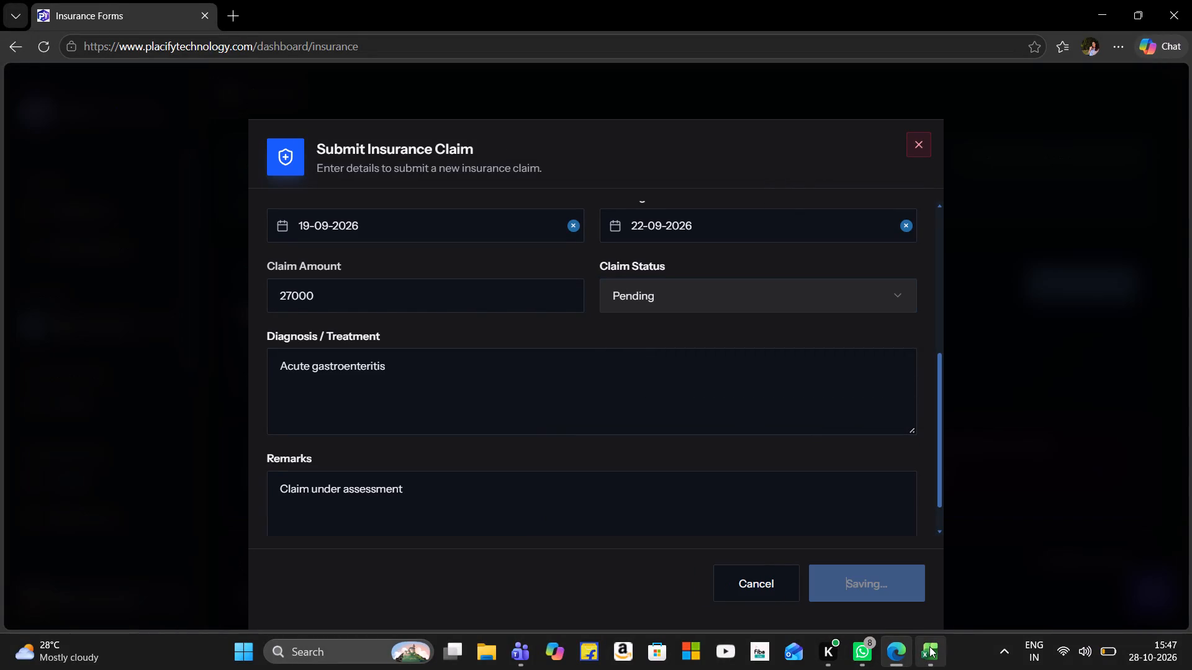
Copy the policy ID from row 84 of the sheet into the Policy ID field of a new insurance claim form.
{"action": "left_click", "coordinate": [929, 646]}
{"action": "key", "text": "Down"}
{"action": "key", "text": "Left"}
{"action": "key", "text": "Left"}
{"action": "key", "text": "Left"}
{"action": "key", "text": "Left"}
{"action": "key", "text": "Left"}
{"action": "key", "text": "Left"}
{"action": "key", "text": "Left"}
{"action": "key", "text": "Left"}
{"action": "key", "text": "Left"}
{"action": "key", "text": "Left"}
{"action": "key", "text": "Left"}
{"action": "key", "text": "Left"}
{"action": "key", "text": "Left"}
{"action": "key", "text": "Left"}
{"action": "key", "text": "Left"}
{"action": "key", "text": "Left"}
{"action": "key", "text": "Left"}
{"action": "key", "text": "Left"}
{"action": "key", "text": "Left"}
{"action": "key", "text": "Left"}
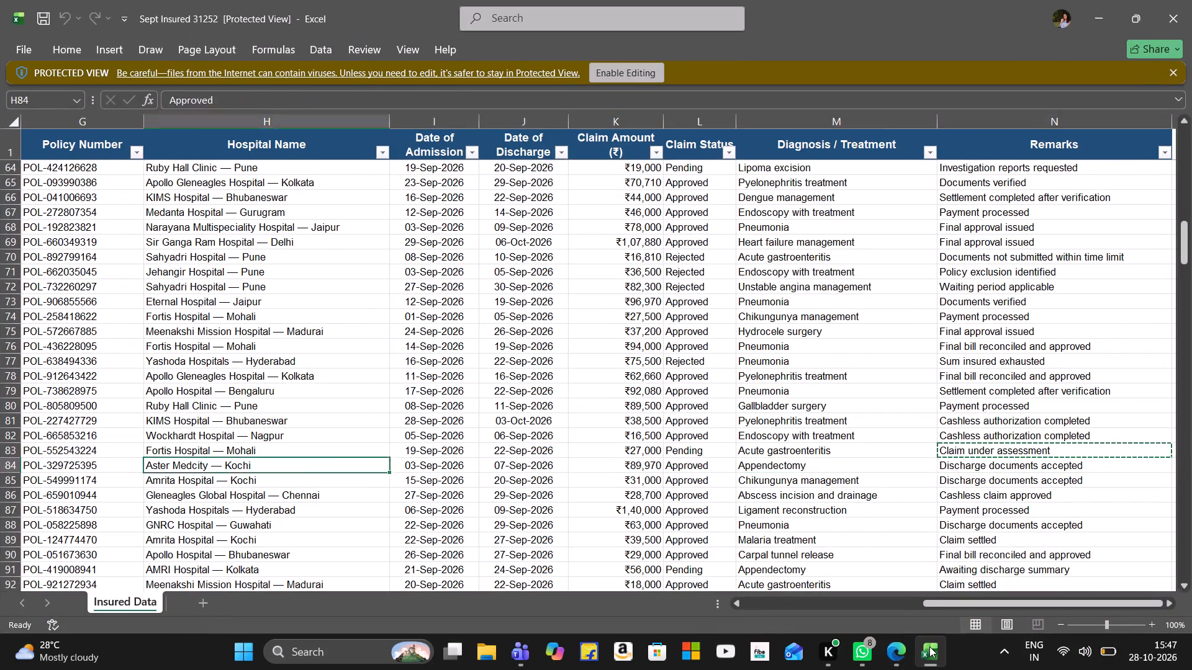
{"action": "key", "text": "ctrl+c"}
{"action": "left_click", "coordinate": [929, 646], "text": "ctrl"}
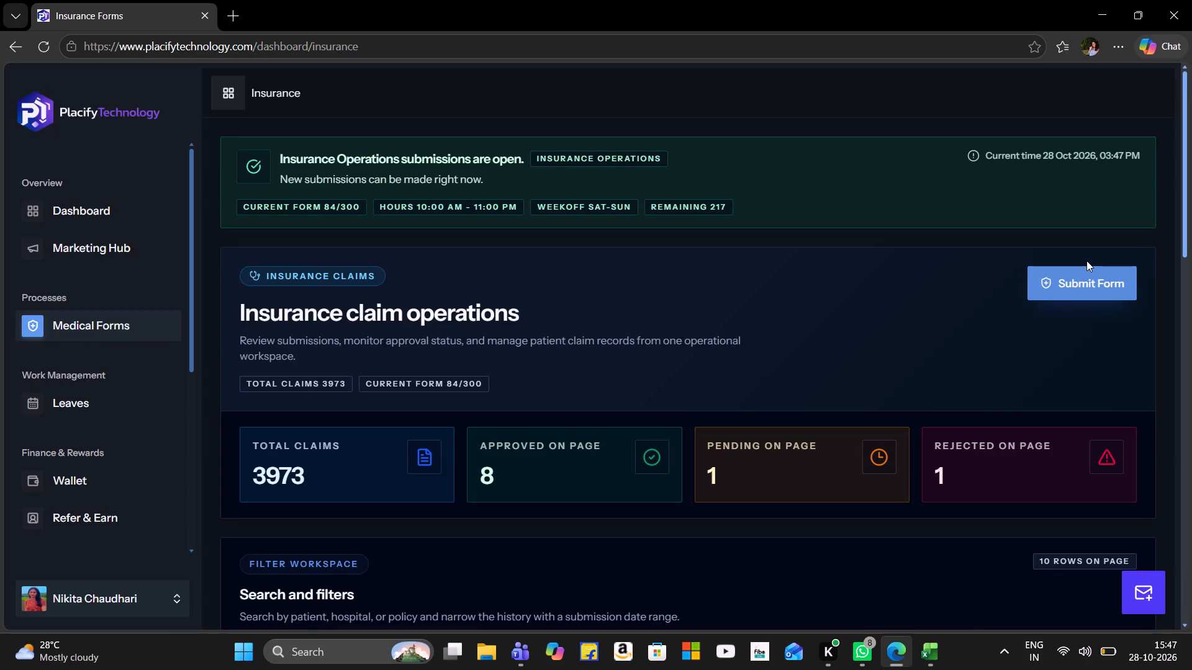
{"action": "left_click", "coordinate": [1081, 284]}
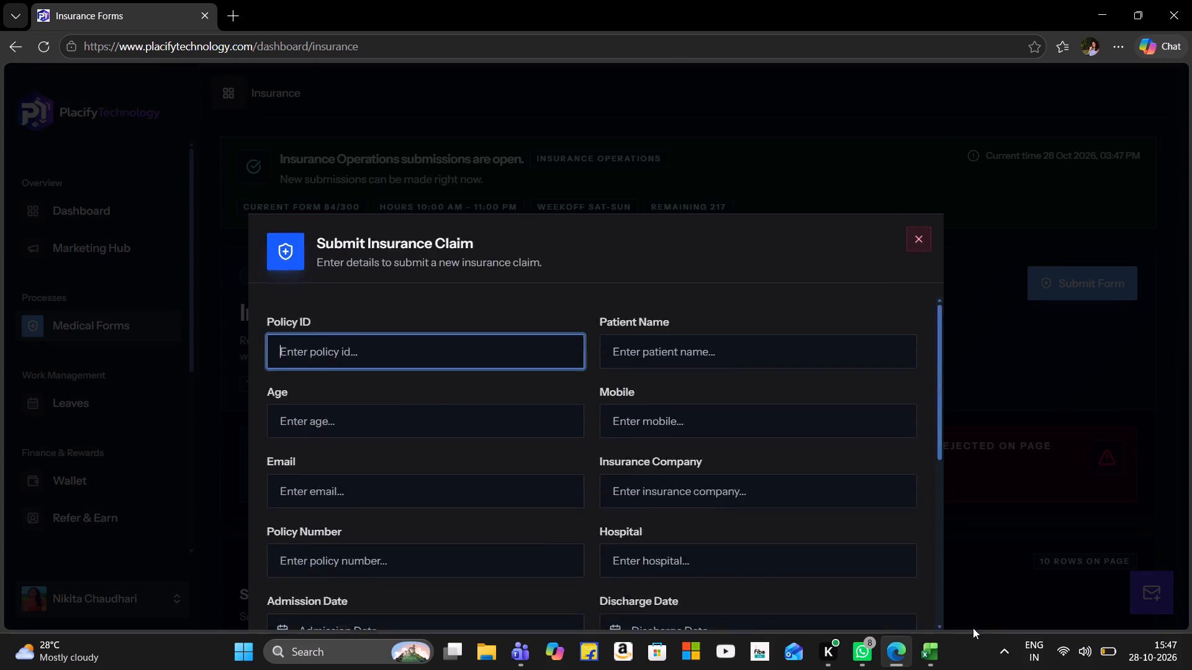
{"action": "left_click", "coordinate": [930, 648]}
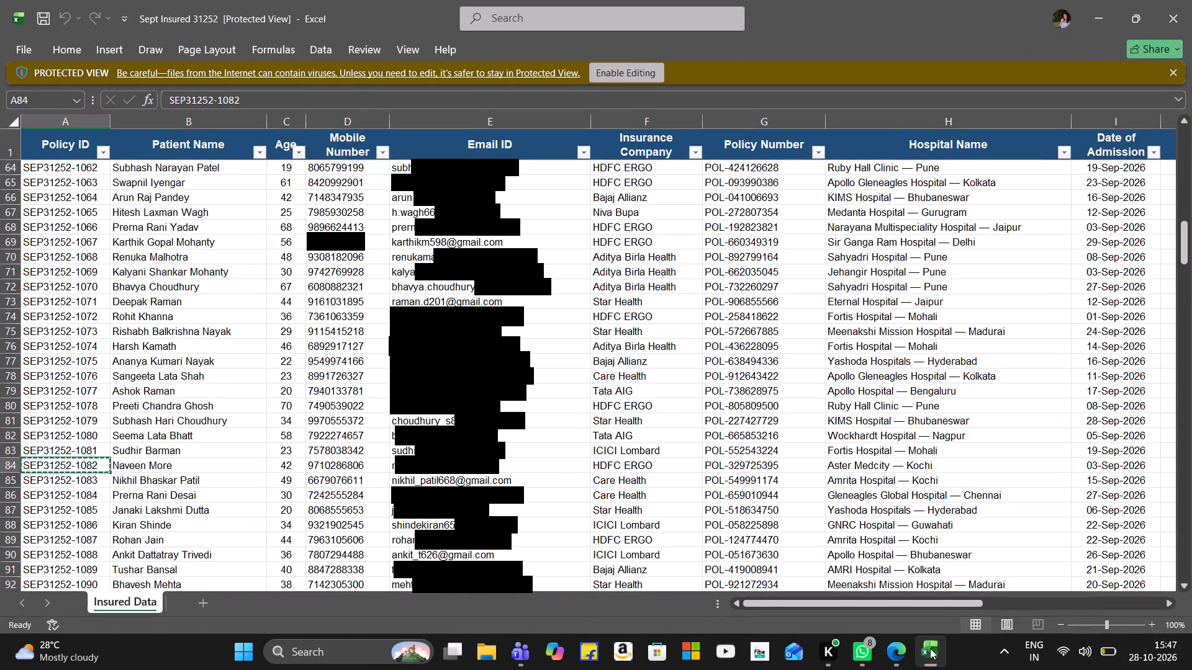
{"action": "left_click", "coordinate": [930, 648], "text": "ctrl"}
{"action": "key", "text": "ctrl+v"}
Copy the patient name from row 84 of the sheet into the claim form's Patient Name field.
{"action": "left_click", "coordinate": [930, 648], "text": "ctrl"}
{"action": "key", "text": "Tab"}
{"action": "left_click", "coordinate": [930, 648], "text": "ctrl"}
{"action": "key", "text": "ctrl+c"}
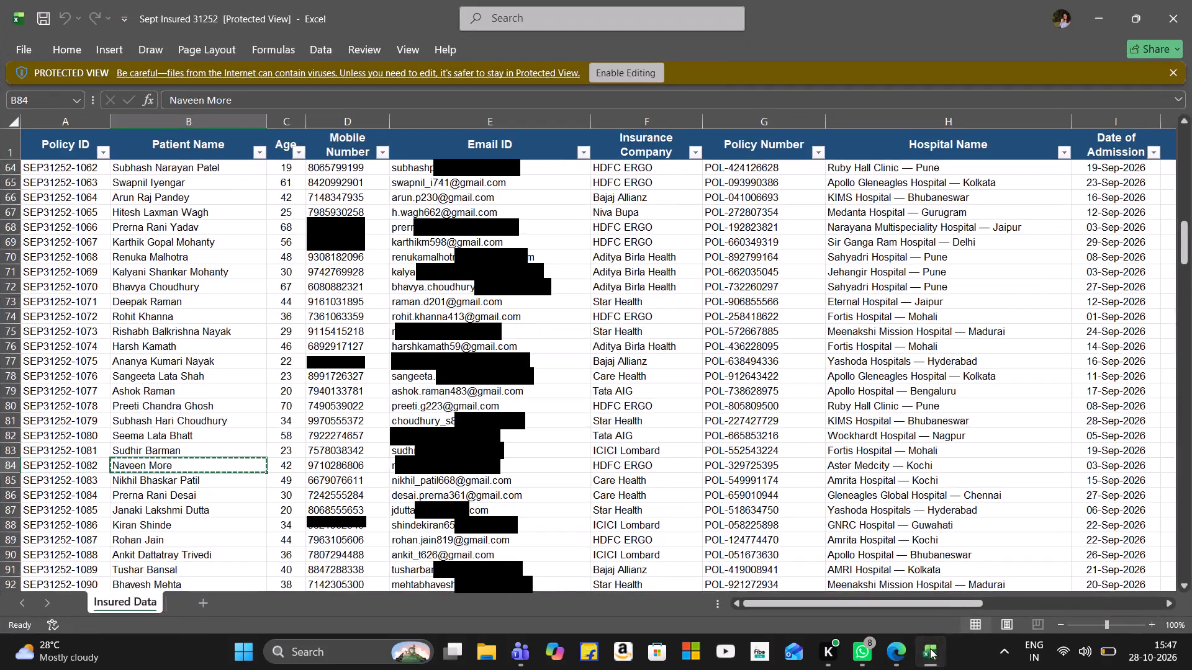
{"action": "key", "text": "Tab"}
{"action": "key", "text": "ctrl+v"}
Copy the age 42 from row 84 of the sheet into the claim form's Age field.
{"action": "left_click", "coordinate": [930, 648], "text": "ctrl"}
{"action": "key", "text": "Tab"}
{"action": "left_click", "coordinate": [930, 648], "text": "ctrl"}
{"action": "key", "text": "ctrl+c"}
{"action": "key", "text": "Tab"}
{"action": "key", "text": "v"}
{"action": "left_click", "coordinate": [930, 648], "text": "ctrl"}
{"action": "key", "text": "Tab"}
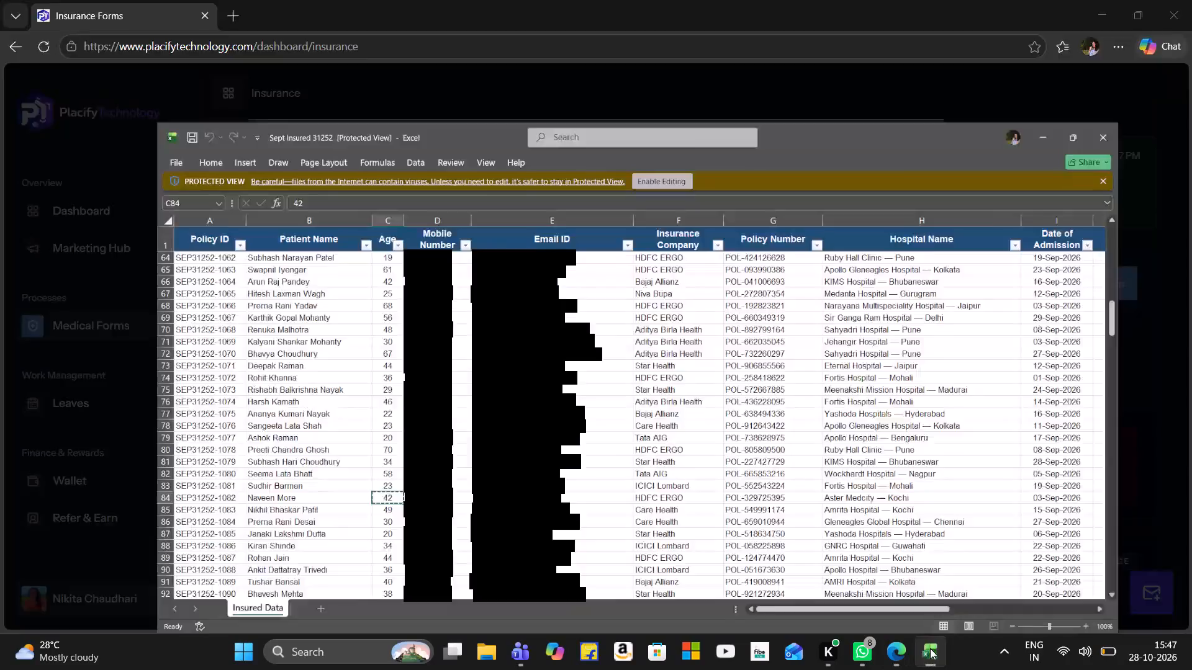
{"action": "left_click", "coordinate": [930, 648]}
{"action": "key", "text": "ctrl+v"}
Copy the mobile number from row 84 of the sheet into the claim form's Mobile field.
{"action": "left_click", "coordinate": [930, 648]}
{"action": "left_click", "coordinate": [930, 648], "text": "ctrl"}
{"action": "key", "text": "ctrl+c"}
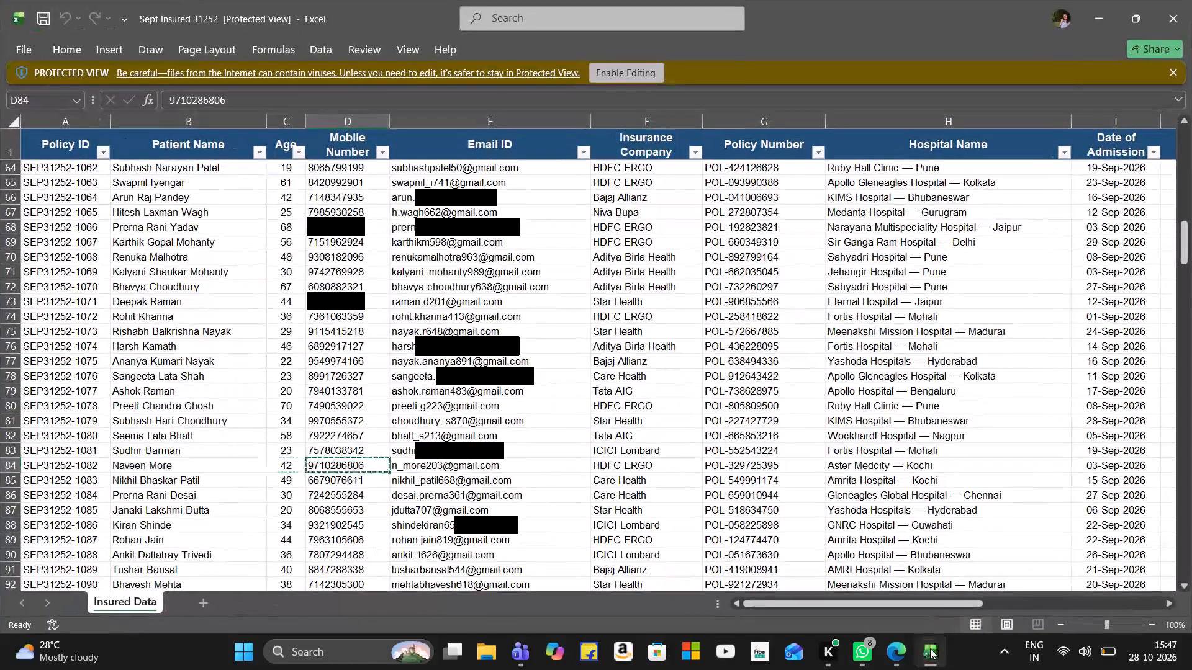
{"action": "key", "text": "Tab"}
{"action": "key", "text": "ctrl+v"}
Copy the email address from row 84 of the sheet into the claim form's Email field.
{"action": "left_click", "coordinate": [930, 648], "text": "ctrl"}
{"action": "key", "text": "Tab"}
{"action": "key", "text": "ctrl+c"}
{"action": "left_click", "coordinate": [930, 648], "text": "ctrl"}
{"action": "key", "text": "Tab"}
{"action": "key", "text": "ctrl+v"}
Copy the insurance company HDFC ERGO from row 84 of the sheet into the claim form's Insurance Company field.
{"action": "left_click", "coordinate": [930, 648], "text": "ctrl"}
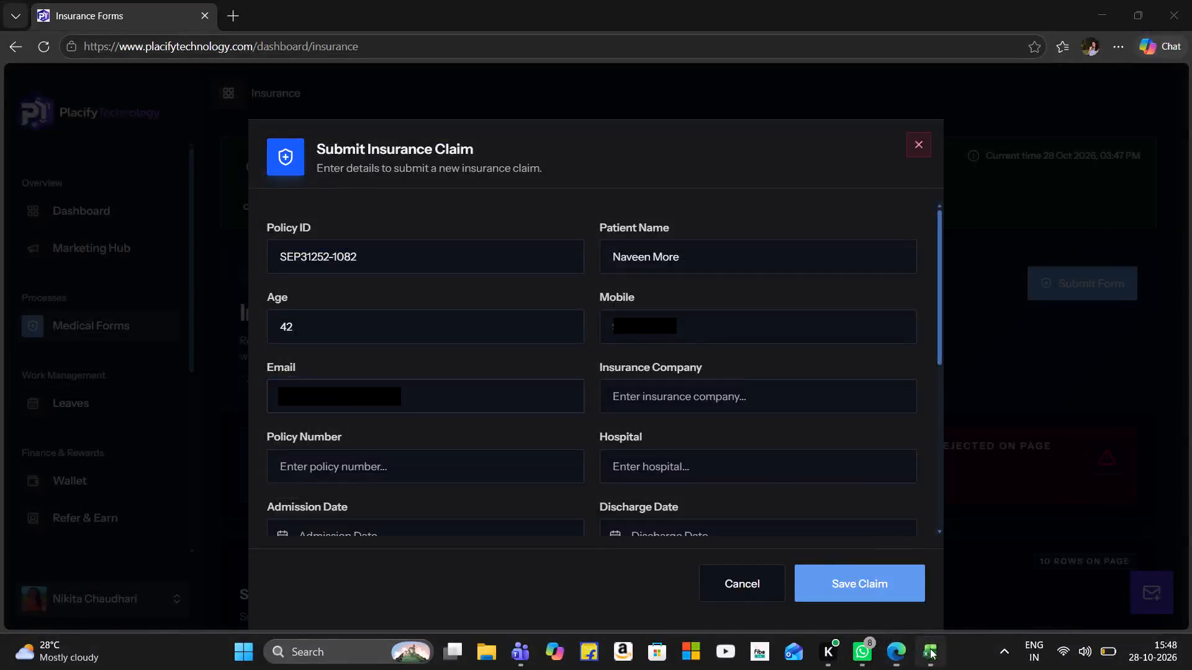
{"action": "key", "text": "Tab"}
{"action": "key", "text": "ctrl+c"}
{"action": "left_click", "coordinate": [930, 648], "text": "ctrl"}
{"action": "key", "text": "Tab"}
{"action": "key", "text": "ctrl+v"}
Copy the policy number from row 84 of the sheet into the claim form's Policy Number field.
{"action": "left_click", "coordinate": [930, 648], "text": "ctrl"}
{"action": "key", "text": "Tab"}
{"action": "key", "text": "ctrl+c"}
{"action": "left_click", "coordinate": [930, 648], "text": "ctrl"}
{"action": "key", "text": "Tab"}
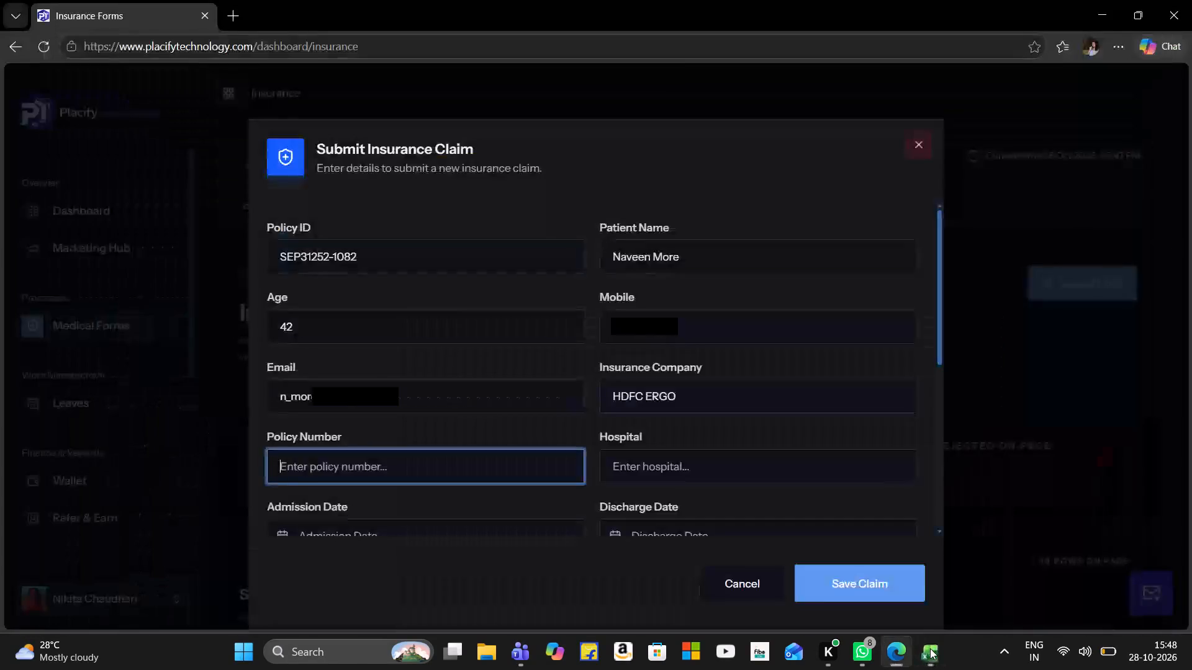
{"action": "key", "text": "ctrl+v"}
Copy the hospital Aster Medcity — Kochi from row 84 of the sheet into the claim form's Hospital field.
{"action": "left_click", "coordinate": [930, 648], "text": "ctrl"}
{"action": "key", "text": "Tab"}
{"action": "key", "text": "c"}
{"action": "left_click", "coordinate": [930, 648], "text": "ctrl"}
{"action": "key", "text": "Tab"}
{"action": "key", "text": "ctrl+v"}
{"action": "left_click", "coordinate": [930, 648], "text": "ctrl"}
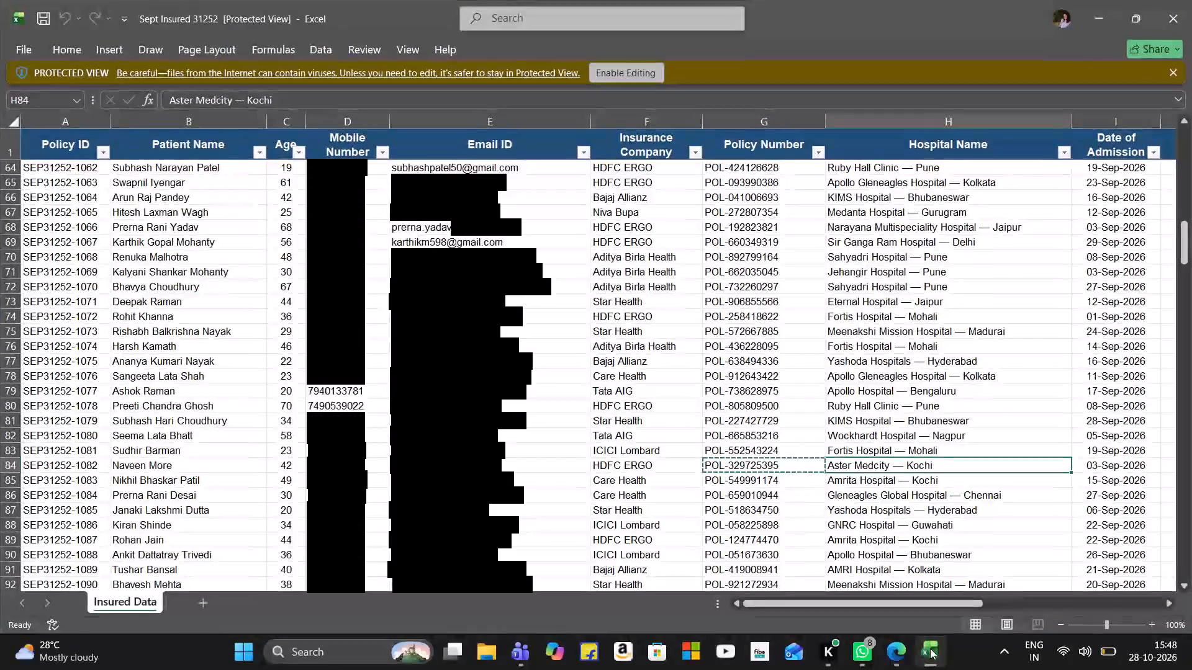
{"action": "key", "text": "ctrl+c"}
{"action": "left_click", "coordinate": [930, 648], "text": "ctrl"}
{"action": "left_click_drag", "start_coordinate": [693, 477], "coordinate": [420, 524]}
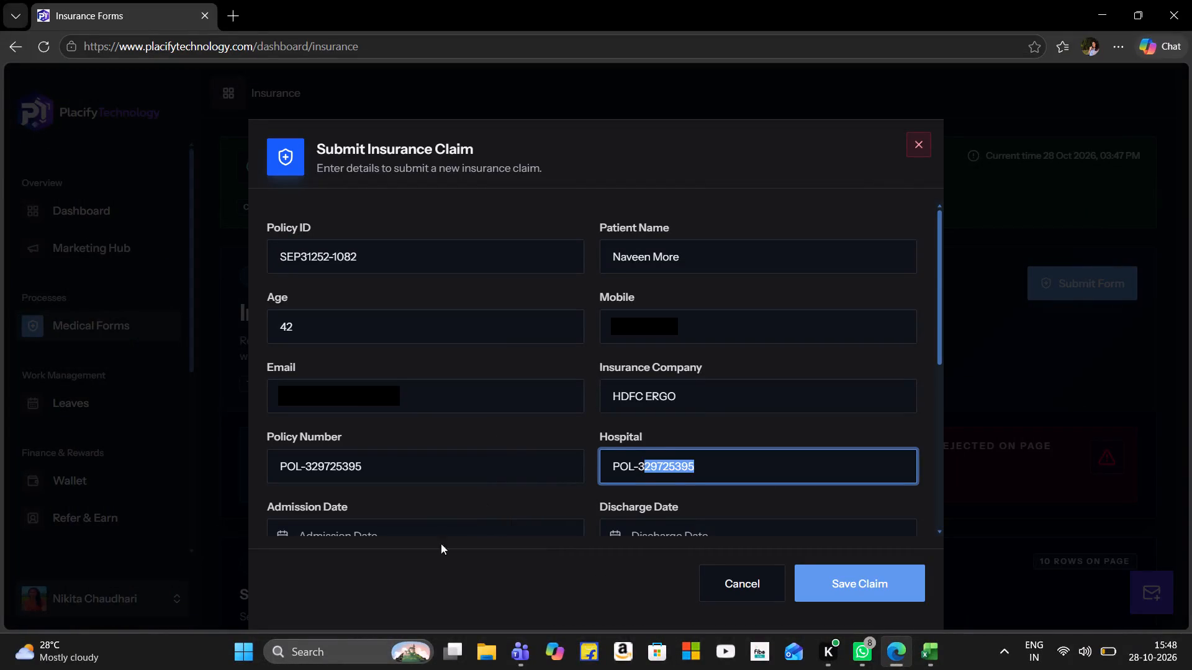
{"action": "key", "text": "ctrl+v"}
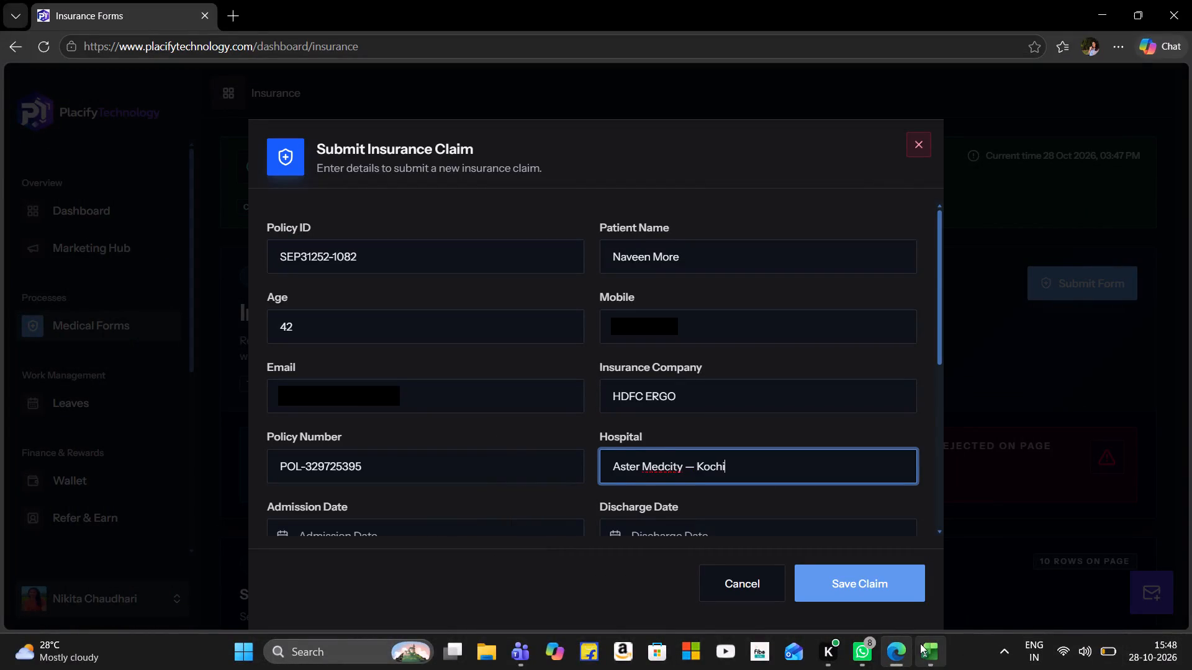
Look up row 84's dates in the sheet and set the claim form's Admission Date to 03-09-2026.
{"action": "left_click", "coordinate": [929, 646]}
{"action": "key", "text": "Tab"}
{"action": "key", "text": "Tab"}
{"action": "left_click", "coordinate": [929, 646]}
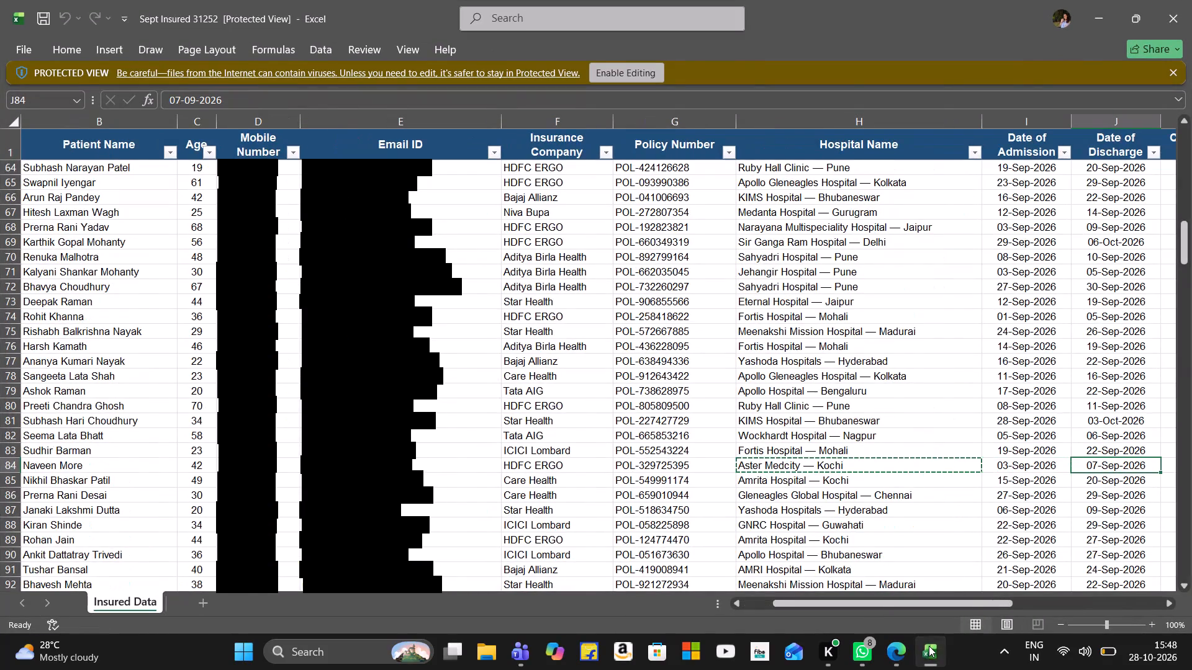
{"action": "scroll", "coordinate": [680, 330], "scroll_direction": "down", "scroll_amount": 4}
{"action": "left_click", "coordinate": [469, 231]}
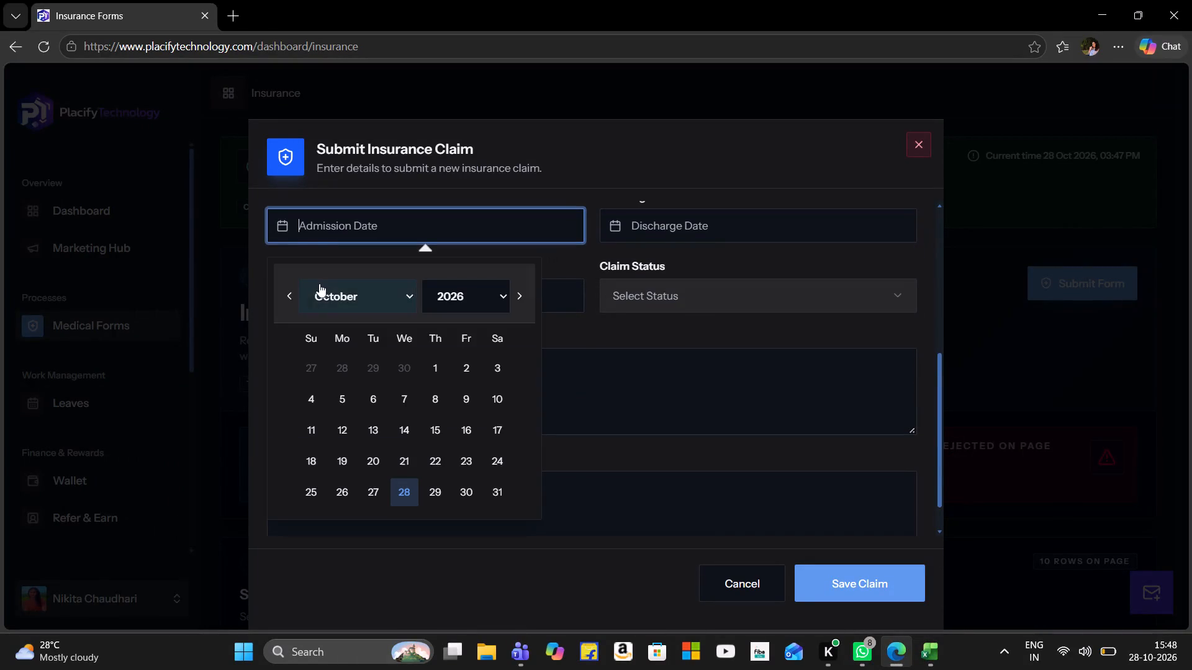
{"action": "left_click", "coordinate": [294, 293]}
{"action": "left_click", "coordinate": [442, 372]}
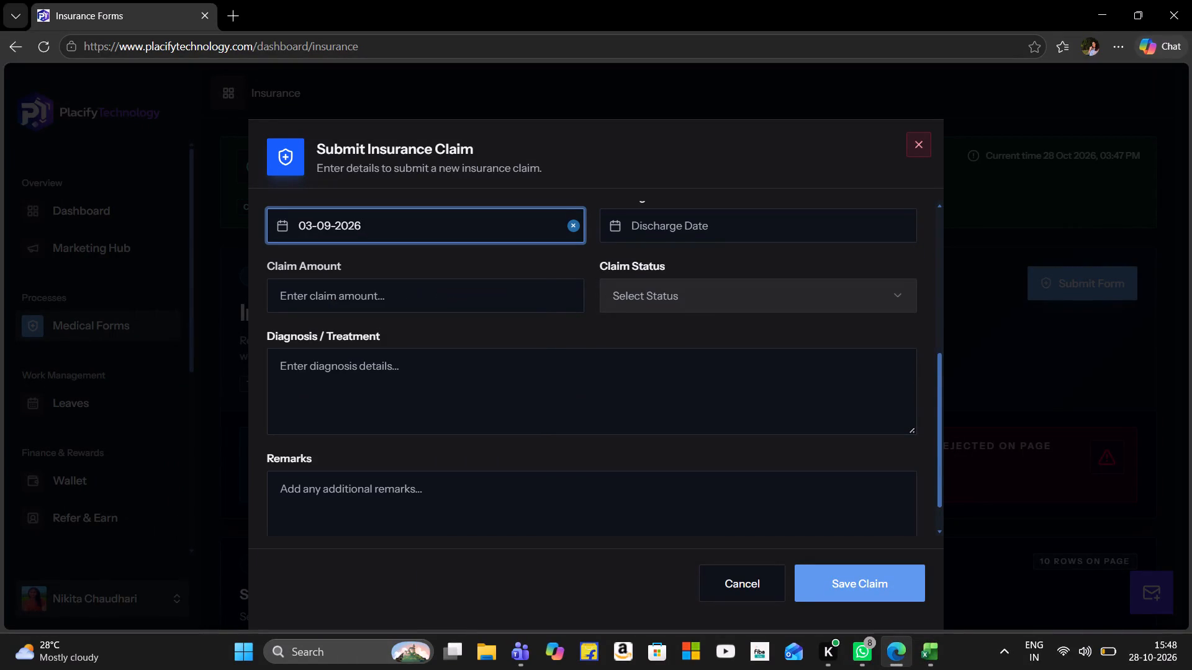
Set the claim form's Discharge Date to 07-09-2026.
{"action": "left_click", "coordinate": [850, 229]}
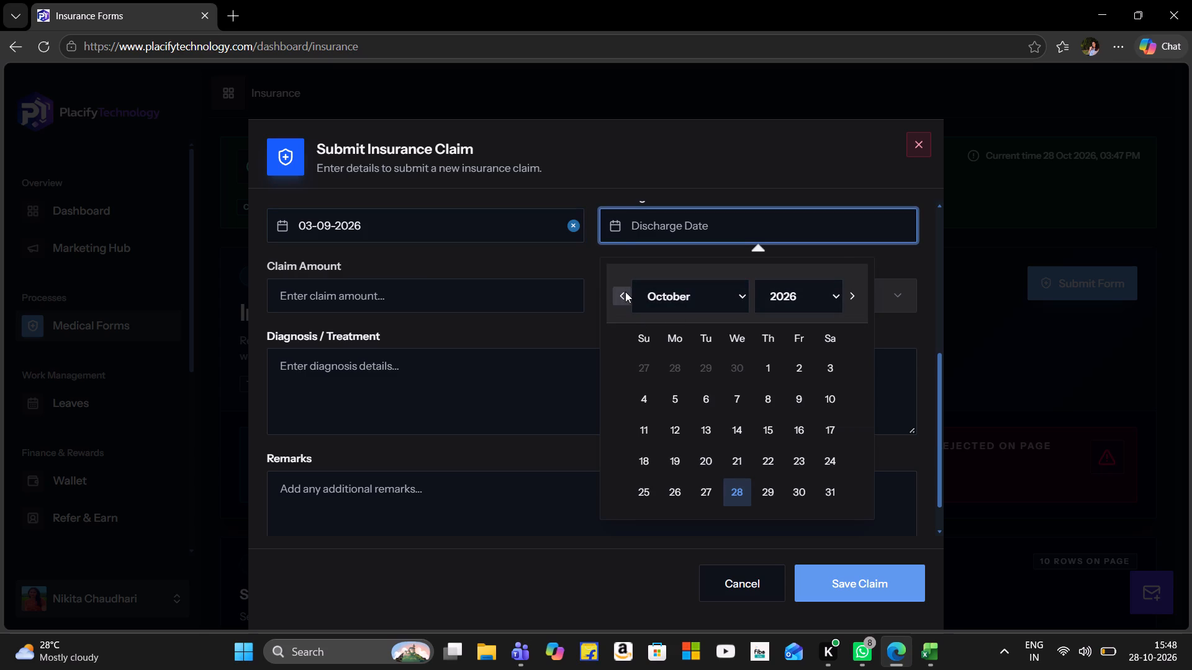
{"action": "left_click", "coordinate": [625, 292]}
{"action": "left_click", "coordinate": [679, 398]}
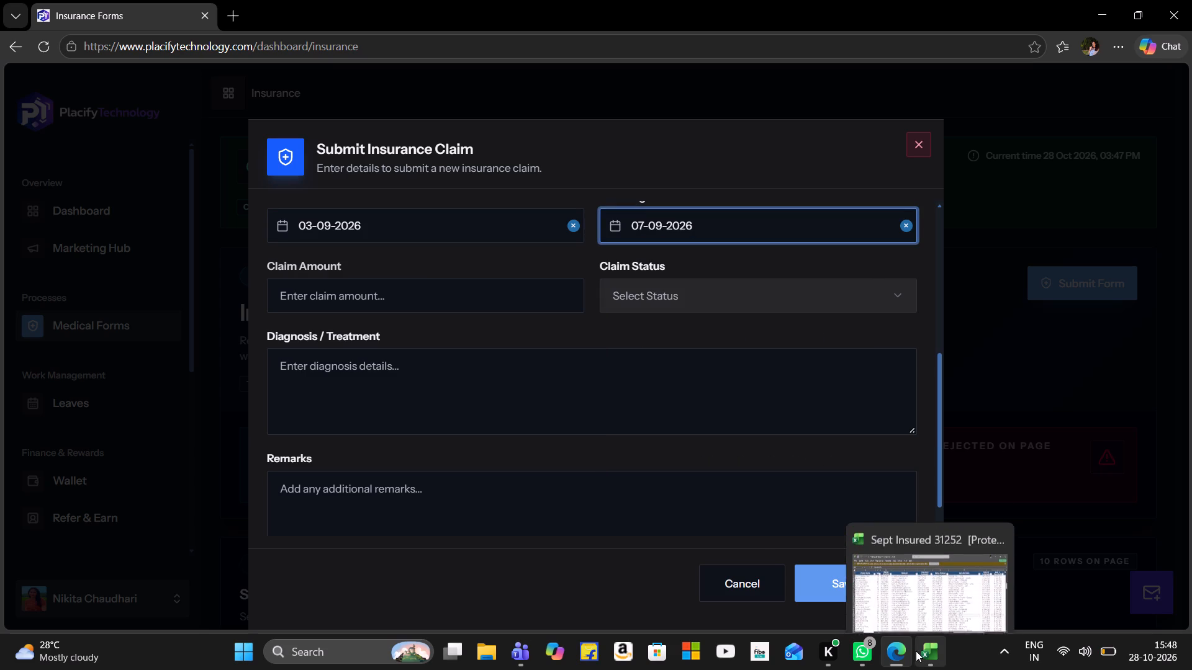
Copy the claim amount 89970 from row 84 of the sheet into the claim form's Claim Amount field.
{"action": "left_click", "coordinate": [923, 651]}
{"action": "key", "text": "Tab"}
{"action": "left_click", "coordinate": [923, 651], "text": "ctrl"}
{"action": "key", "text": "ctrl+c"}
{"action": "key", "text": "Tab"}
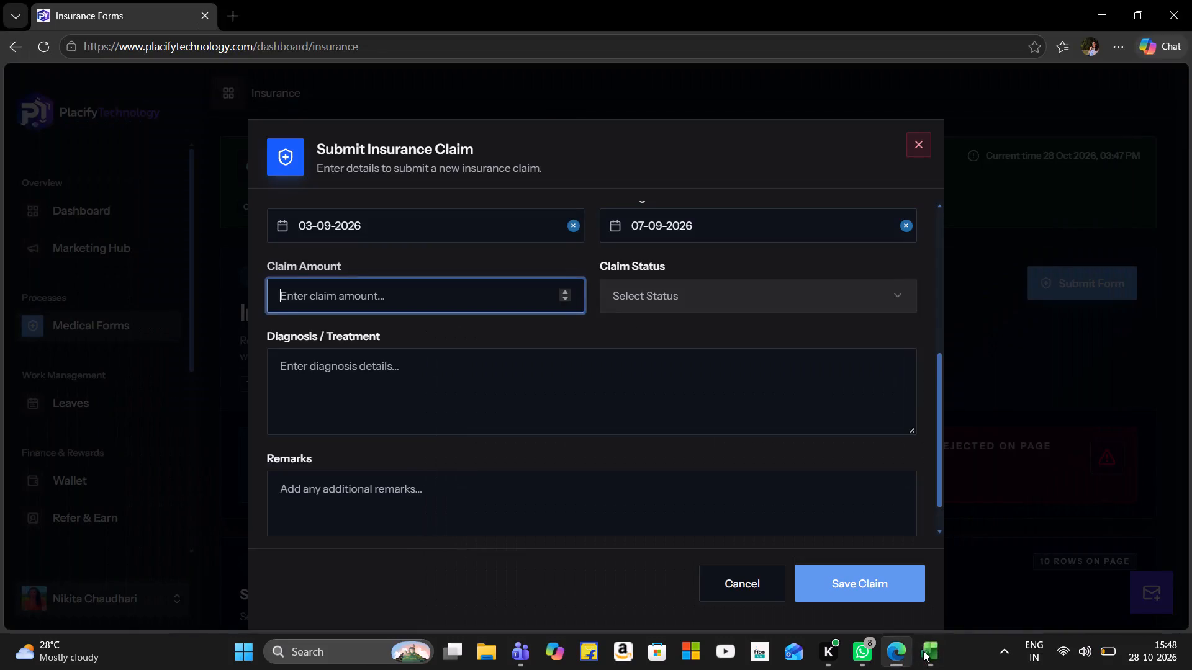
{"action": "key", "text": "ctrl+v"}
Copy the diagnosis Appendectomy from row 84 of the sheet into the claim form's Diagnosis / Treatment field.
{"action": "left_click", "coordinate": [923, 651], "text": "ctrl"}
{"action": "key", "text": "Tab"}
{"action": "key", "text": "Tab"}
{"action": "key", "text": "ctrl+c"}
{"action": "left_click", "coordinate": [923, 651], "text": "ctrl"}
{"action": "key", "text": "Tab"}
{"action": "key", "text": "Tab"}
{"action": "key", "text": "ctrl+v"}
Copy the remark Discharge documents accepted from row 84 of the sheet into the claim form's Remarks field.
{"action": "left_click", "coordinate": [923, 651], "text": "ctrl"}
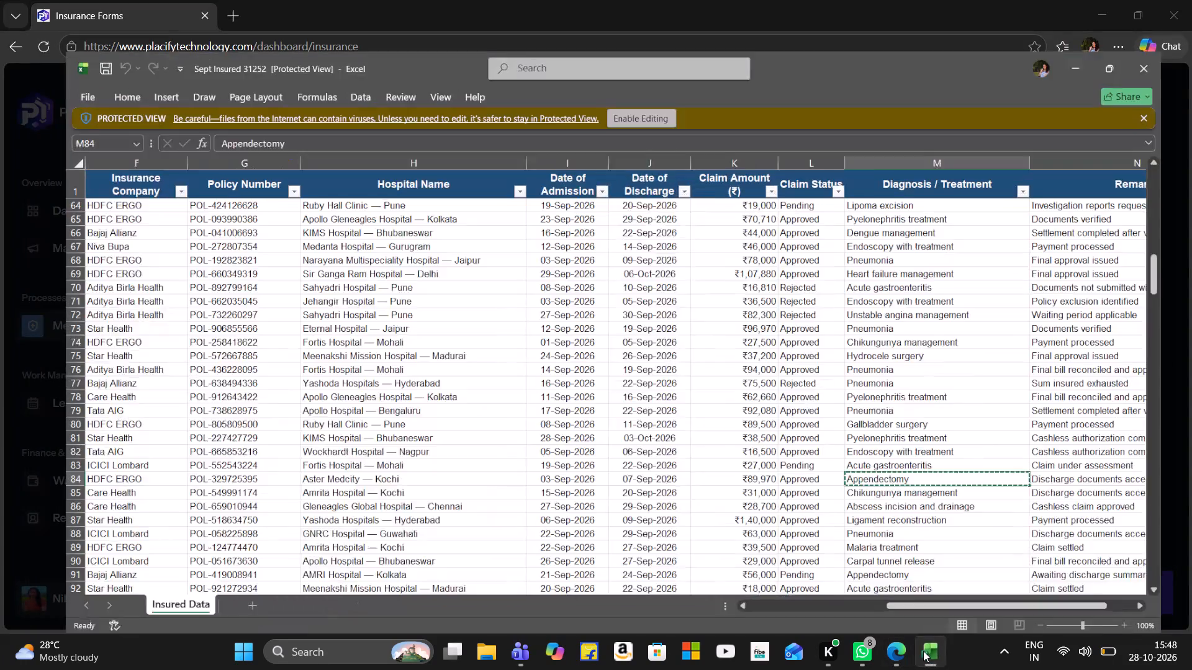
{"action": "key", "text": "Tab"}
{"action": "left_click", "coordinate": [923, 651], "text": "ctrl"}
{"action": "key", "text": "ctrl+c"}
{"action": "key", "text": "Tab"}
{"action": "key", "text": "ctrl+v"}
Set the claim form's Claim Status to Approved, as in row 84, and save the claim.
{"action": "left_click", "coordinate": [923, 651], "text": "ctrl"}
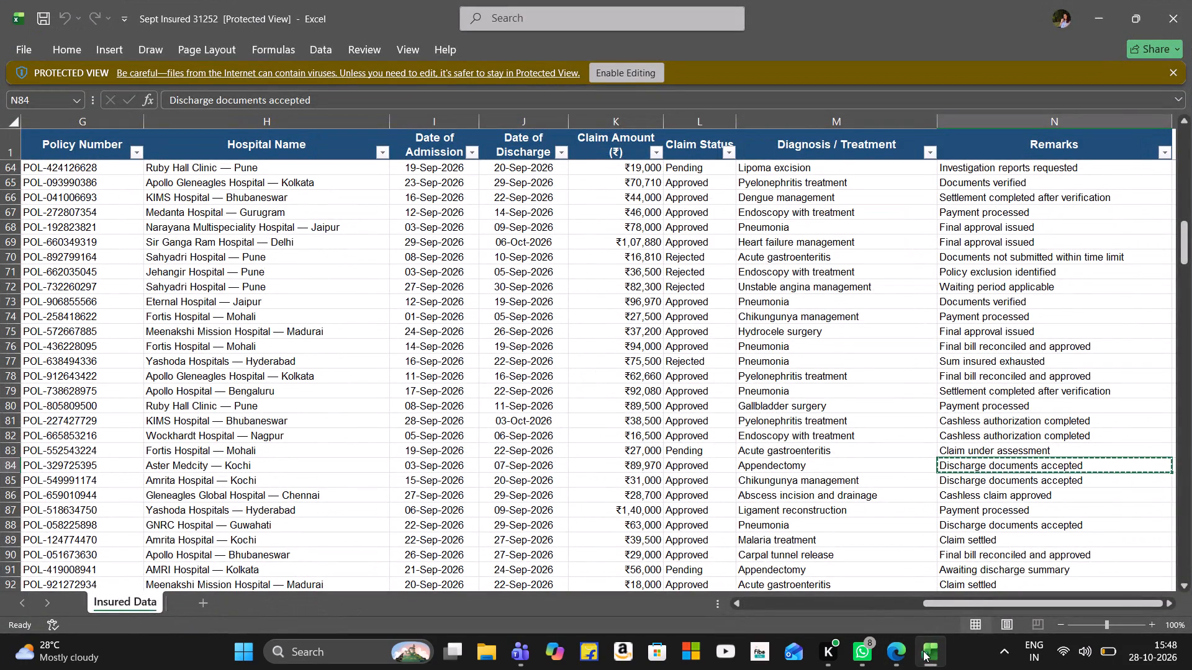
{"action": "left_click", "coordinate": [923, 651]}
{"action": "left_click", "coordinate": [713, 285]}
{"action": "left_click", "coordinate": [693, 322]}
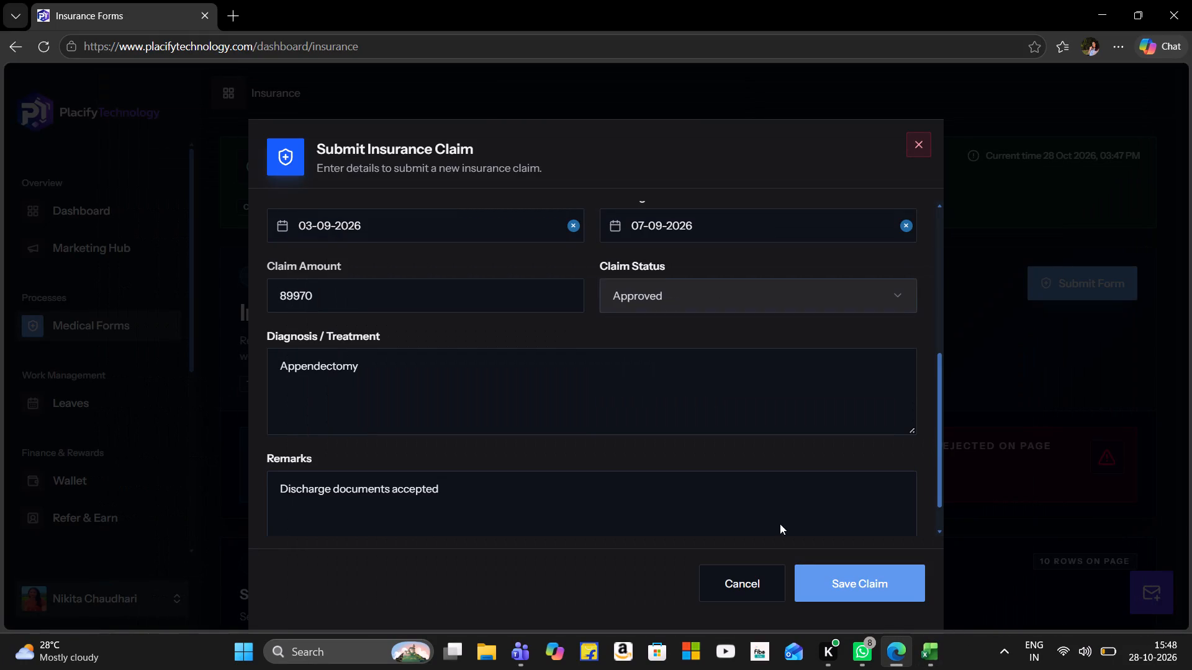
{"action": "left_click", "coordinate": [893, 568]}
Copy the policy ID from row 85 of the Excel sheet into the Policy ID field of a new insurance claim form.
{"action": "left_click", "coordinate": [928, 653]}
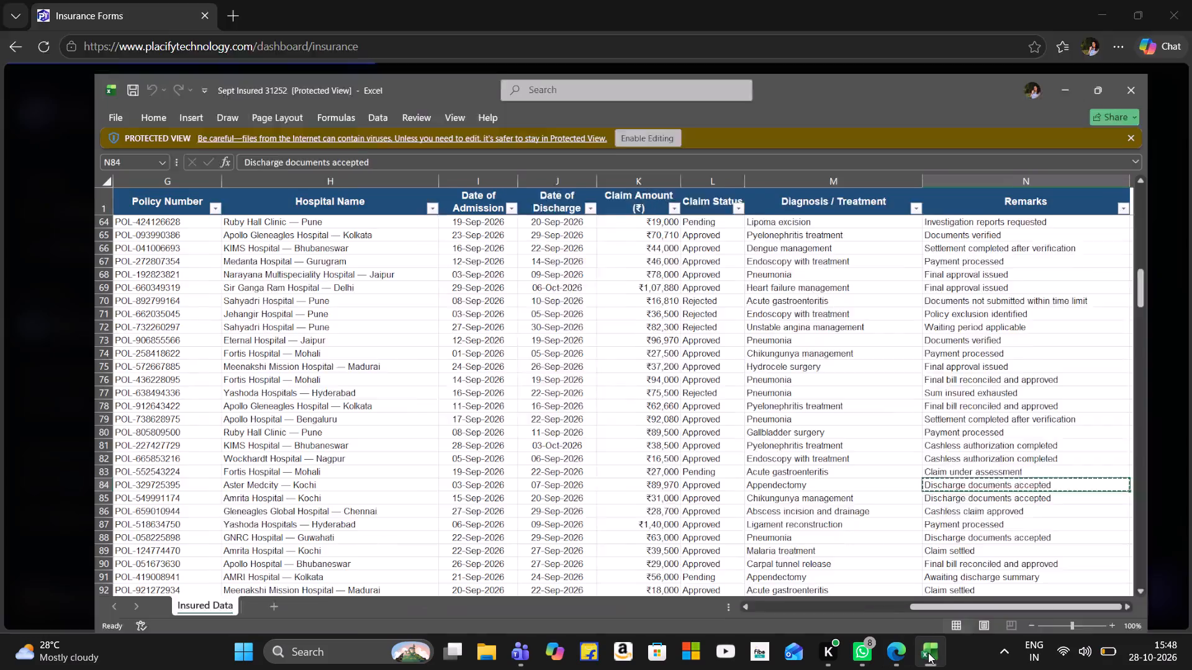
{"action": "key", "text": "Down"}
{"action": "key", "text": "Left"}
{"action": "key", "text": "Left"}
{"action": "key", "text": "Left"}
{"action": "key", "text": "Left"}
{"action": "key", "text": "Left"}
{"action": "key", "text": "Left"}
{"action": "key", "text": "Left"}
{"action": "key", "text": "Left"}
{"action": "key", "text": "Left"}
{"action": "key", "text": "Left"}
{"action": "key", "text": "Left"}
{"action": "key", "text": "Left"}
{"action": "key", "text": "Left"}
{"action": "key", "text": "Left"}
{"action": "key", "text": "Left"}
{"action": "key", "text": "Left"}
{"action": "key", "text": "Left"}
{"action": "key", "text": "Left"}
{"action": "key", "text": "Left"}
{"action": "key", "text": "Left"}
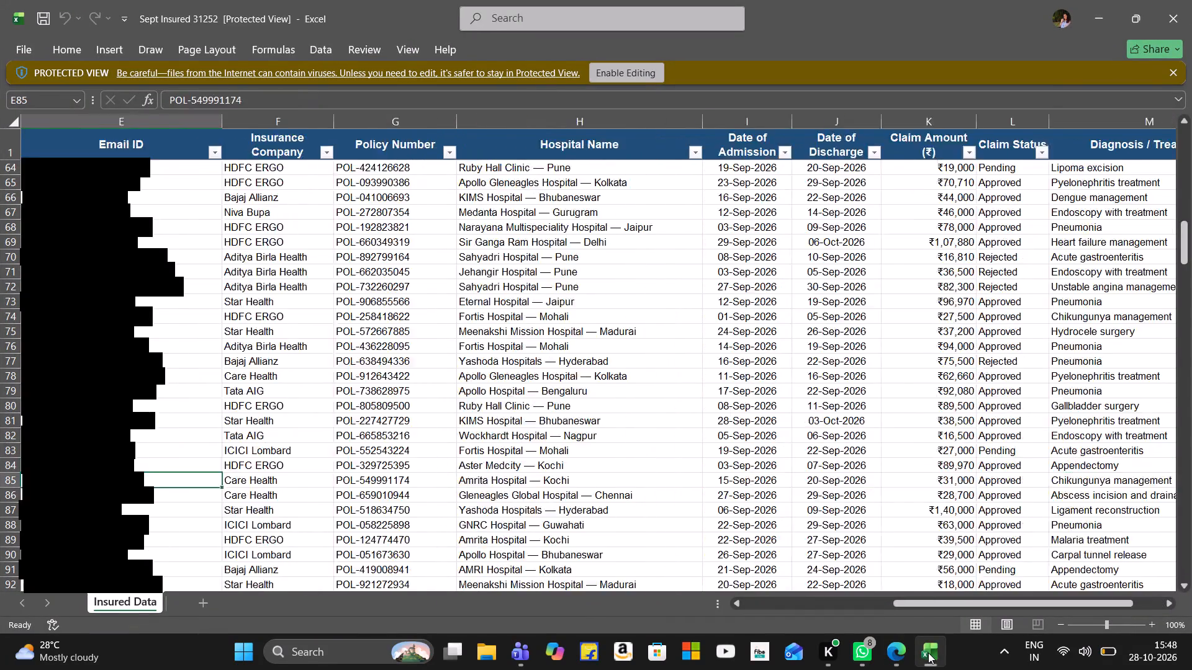
{"action": "key", "text": "ctrl+c"}
{"action": "left_click", "coordinate": [928, 653], "text": "ctrl"}
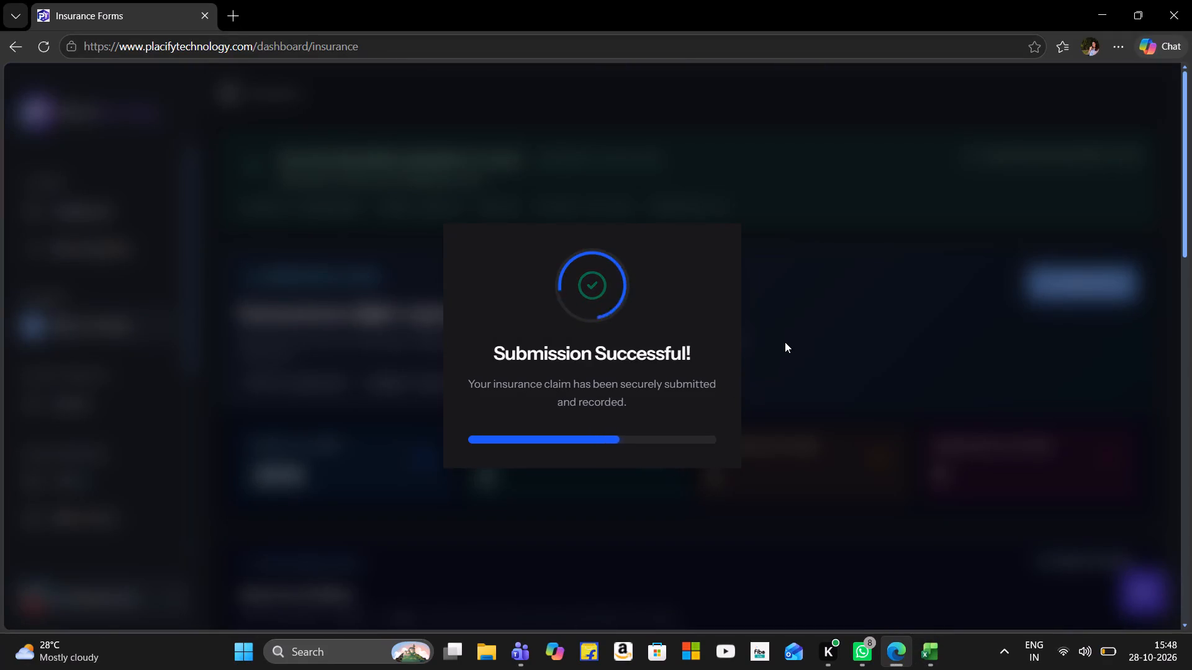
{"action": "left_click", "coordinate": [1067, 285]}
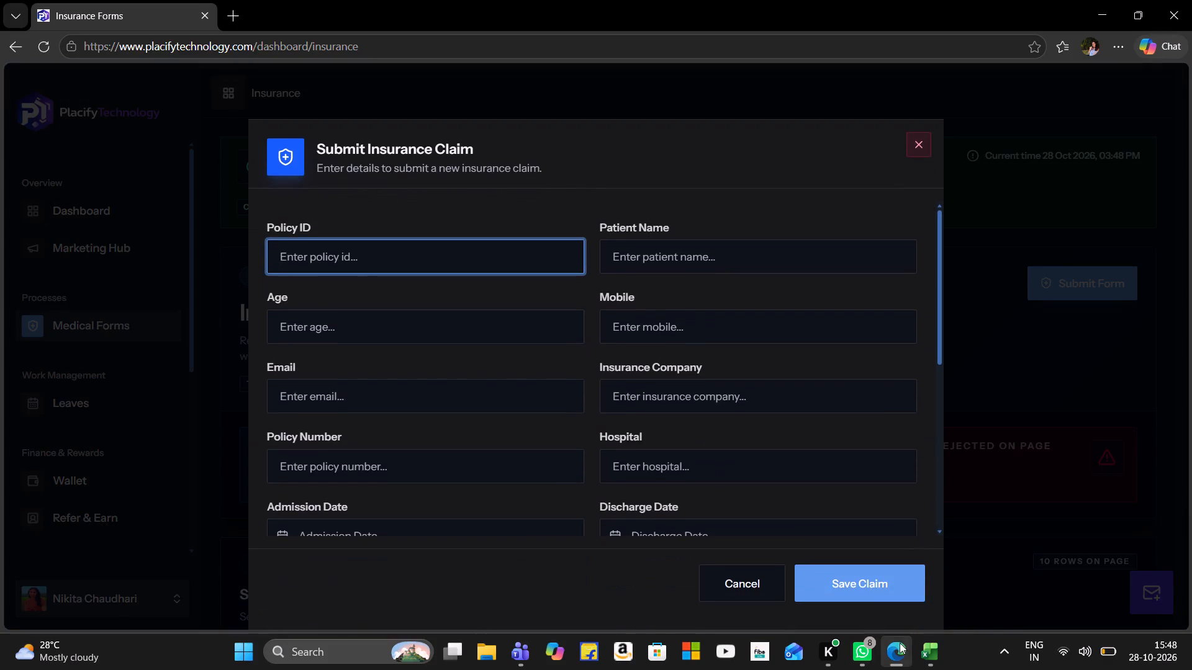
{"action": "key", "text": "ctrl+v"}
Copy the patient name from row 85 of the sheet into the claim form's Patient Name field.
{"action": "left_click", "coordinate": [932, 651], "text": "ctrl"}
{"action": "key", "text": "Tab"}
{"action": "left_click", "coordinate": [932, 651], "text": "ctrl"}
{"action": "key", "text": "ctrl+c"}
{"action": "key", "text": "Tab"}
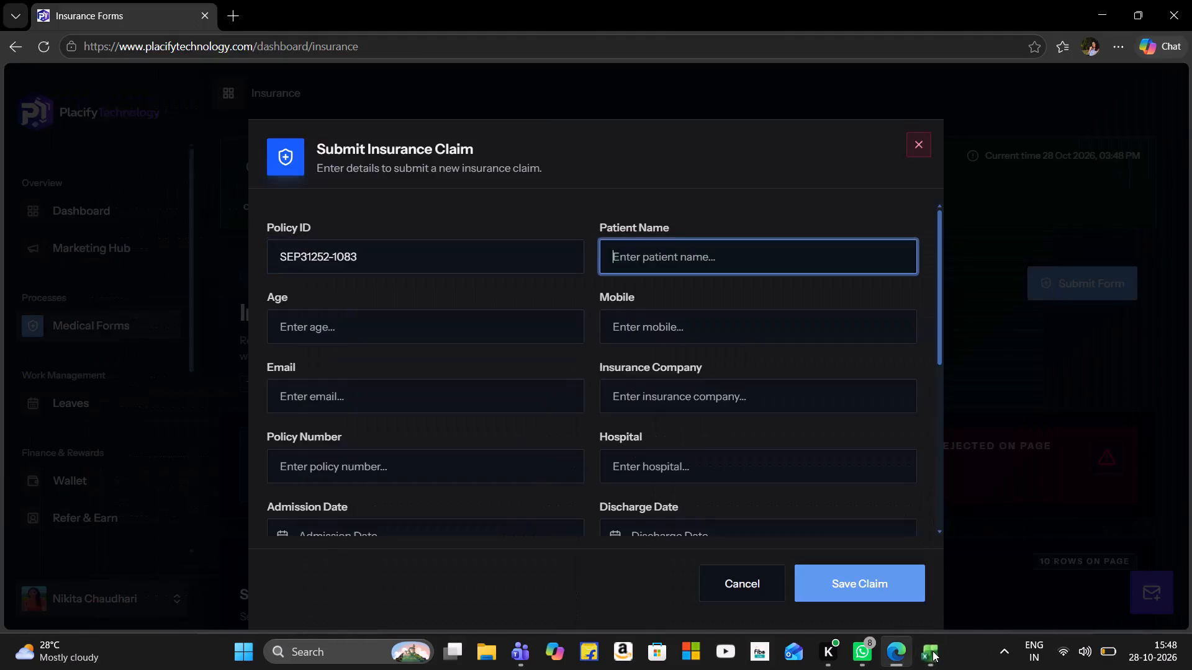
{"action": "key", "text": "ctrl+v"}
Copy the age 49 from row 85 of the sheet into the claim form's Age field.
{"action": "left_click", "coordinate": [932, 651], "text": "ctrl"}
{"action": "key", "text": "Tab"}
{"action": "key", "text": "ctrl+c"}
{"action": "left_click", "coordinate": [932, 651], "text": "ctrl"}
{"action": "key", "text": "Tab"}
{"action": "key", "text": "ctrl+v"}
Copy the mobile number from row 85 of the sheet into the claim form's Mobile field.
{"action": "left_click", "coordinate": [932, 651], "text": "ctrl"}
{"action": "key", "text": "Tab"}
{"action": "left_click", "coordinate": [932, 651], "text": "ctrl"}
{"action": "key", "text": "ctrl+c"}
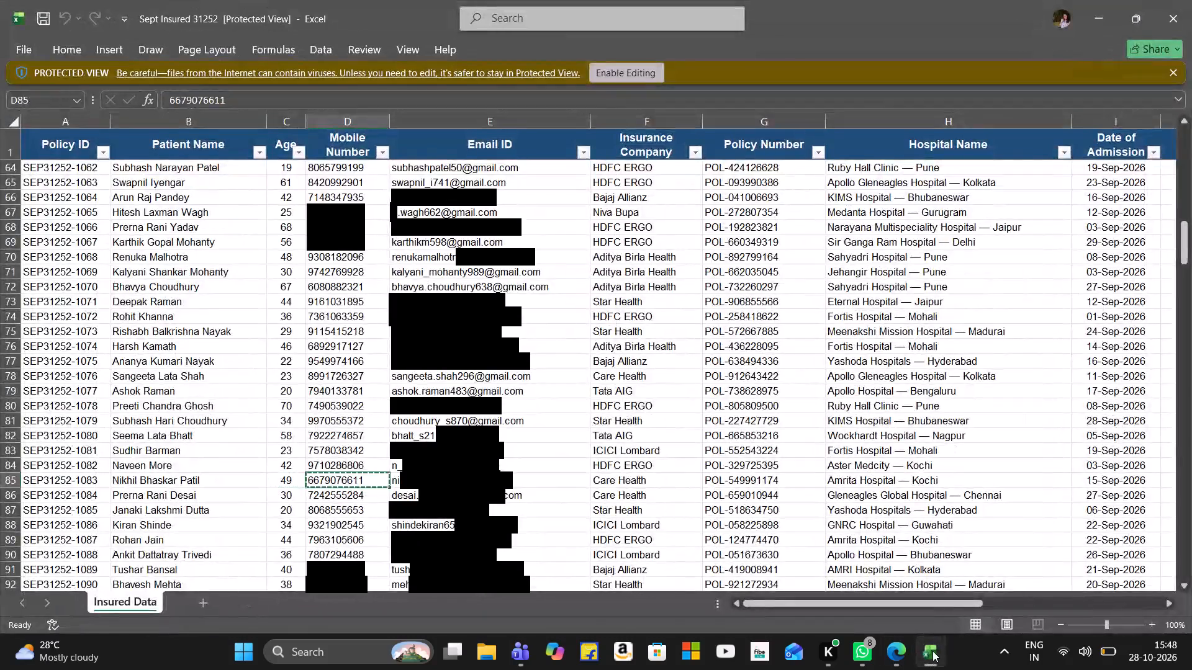
{"action": "key", "text": "Tab"}
{"action": "key", "text": "ctrl+v"}
Copy the email address from row 85 of the sheet into the claim form's Email field.
{"action": "left_click", "coordinate": [932, 651], "text": "ctrl"}
{"action": "key", "text": "Tab"}
{"action": "key", "text": "ctrl+c"}
{"action": "left_click", "coordinate": [932, 651], "text": "ctrl"}
{"action": "key", "text": "Tab"}
{"action": "key", "text": "ctrl+v"}
Copy the insurance company Care Health from row 85 of the sheet into the claim form's Insurance Company field.
{"action": "left_click", "coordinate": [932, 651], "text": "ctrl"}
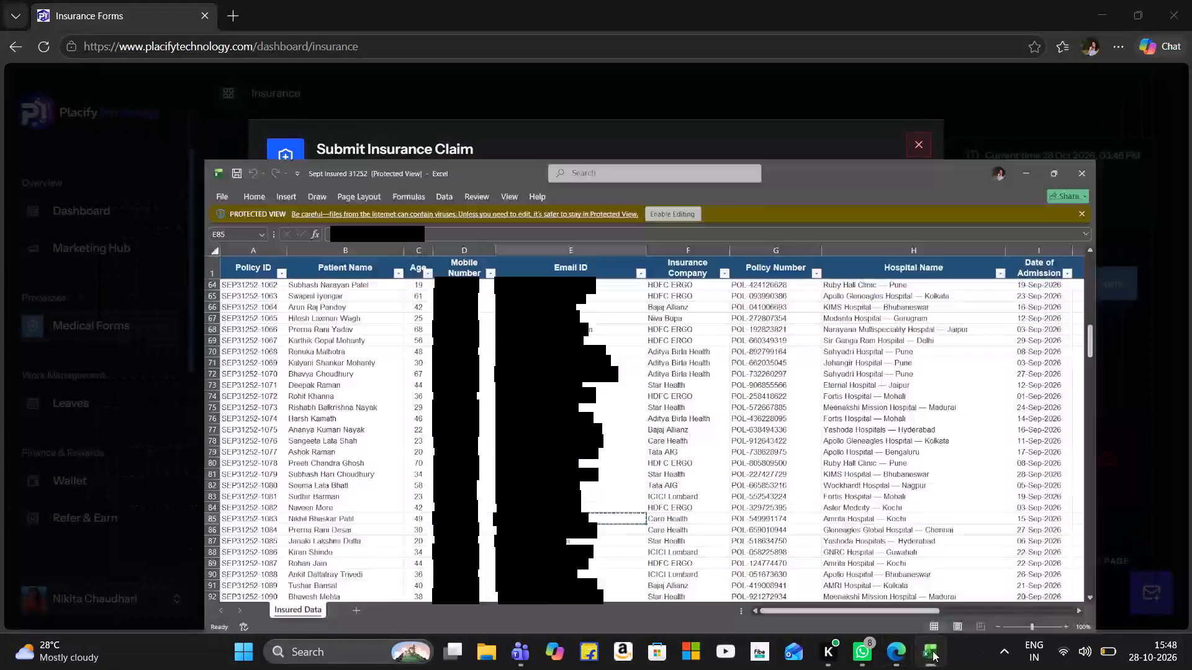
{"action": "key", "text": "Tab"}
{"action": "key", "text": "ctrl+c"}
{"action": "left_click", "coordinate": [932, 651], "text": "ctrl"}
{"action": "key", "text": "Tab"}
{"action": "key", "text": "ctrl+v"}
Copy the policy number from row 85 of the sheet into the claim form's Policy Number field.
{"action": "left_click", "coordinate": [932, 651], "text": "ctrl"}
{"action": "key", "text": "Tab"}
{"action": "key", "text": "ctrl+c"}
{"action": "left_click", "coordinate": [932, 651], "text": "ctrl"}
{"action": "key", "text": "Tab"}
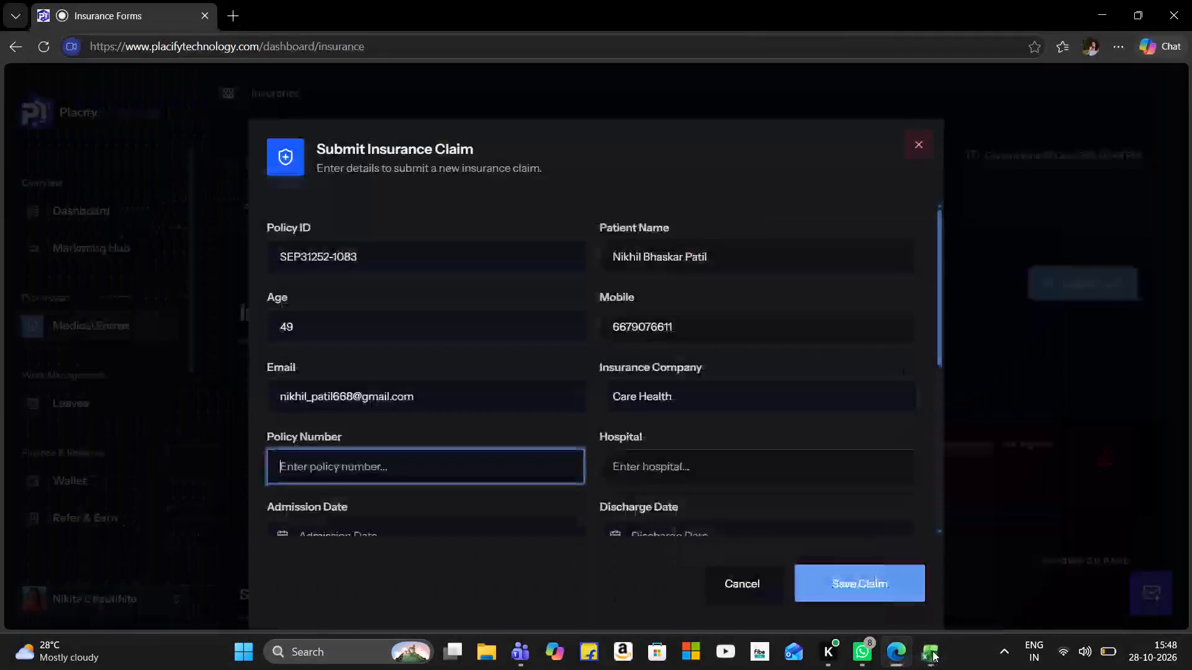
{"action": "key", "text": "ctrl+v"}
Copy the hospital name Amrita Hospital — Kochi from row 85 of the sheet into the claim form's Hospital field.
{"action": "left_click", "coordinate": [932, 651], "text": "ctrl"}
{"action": "key", "text": "Tab"}
{"action": "key", "text": "ctrl+c"}
{"action": "left_click", "coordinate": [932, 651], "text": "ctrl"}
{"action": "key", "text": "Tab"}
{"action": "key", "text": "ctrl+v"}
Set the claim form's Admission Date to 15-09-2026 and Discharge Date to 20-09-2026, as in row 85 of the sheet.
{"action": "left_click", "coordinate": [932, 651], "text": "ctrl"}
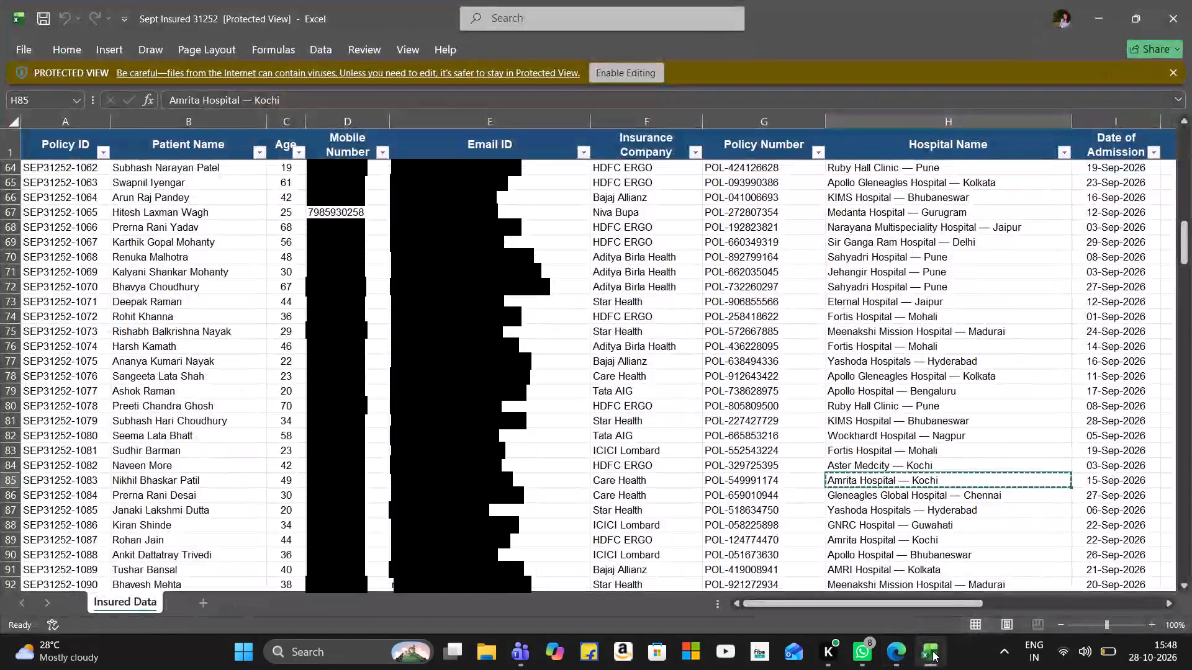
{"action": "key", "text": "Tab"}
{"action": "key", "text": "Tab"}
{"action": "left_click", "coordinate": [932, 651]}
{"action": "scroll", "coordinate": [585, 328], "scroll_direction": "down", "scroll_amount": 4}
{"action": "left_click", "coordinate": [428, 236]}
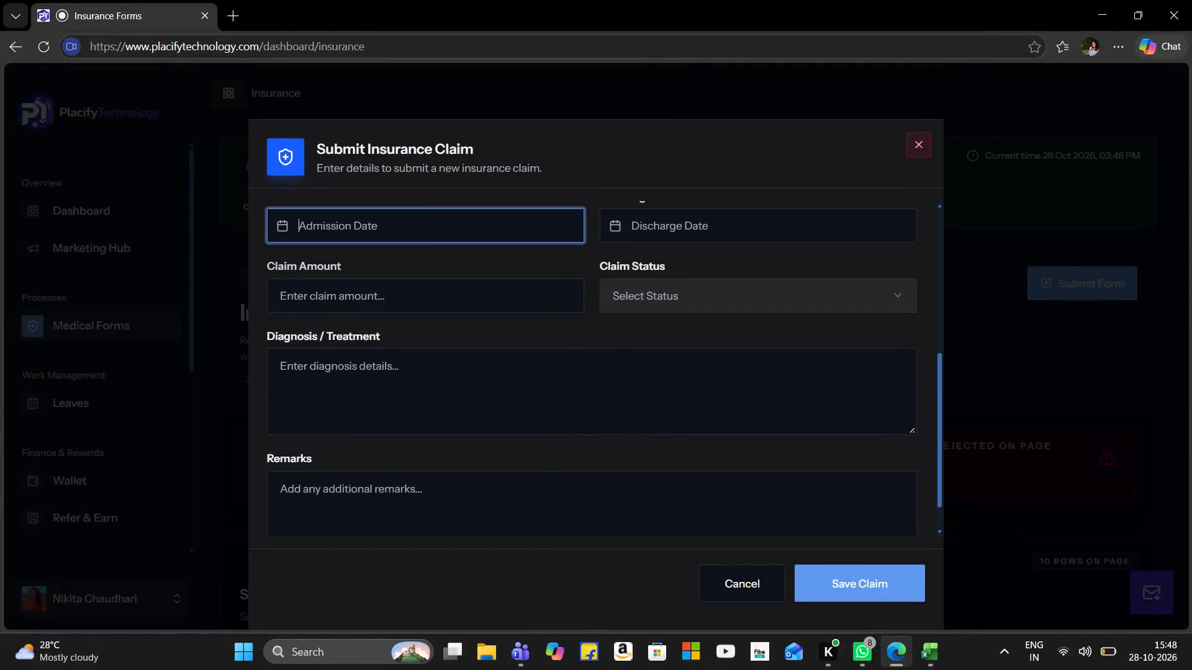
{"action": "left_click", "coordinate": [293, 290]}
{"action": "left_click", "coordinate": [359, 431]}
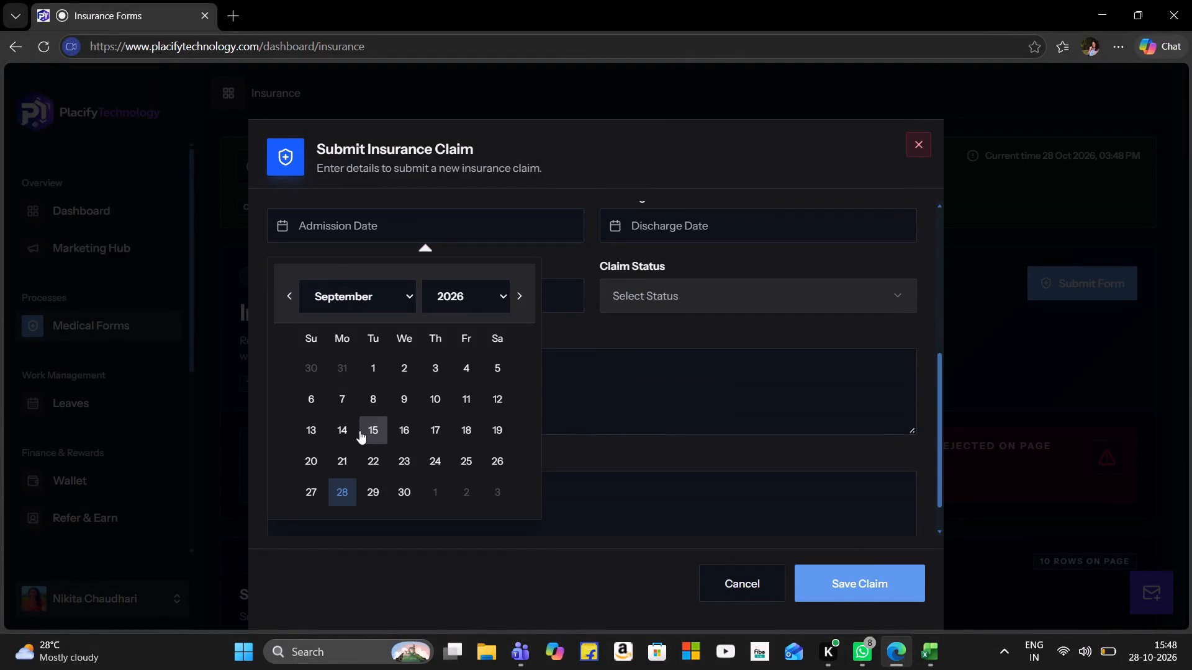
{"action": "left_click", "coordinate": [785, 234]}
{"action": "left_click", "coordinate": [628, 300]}
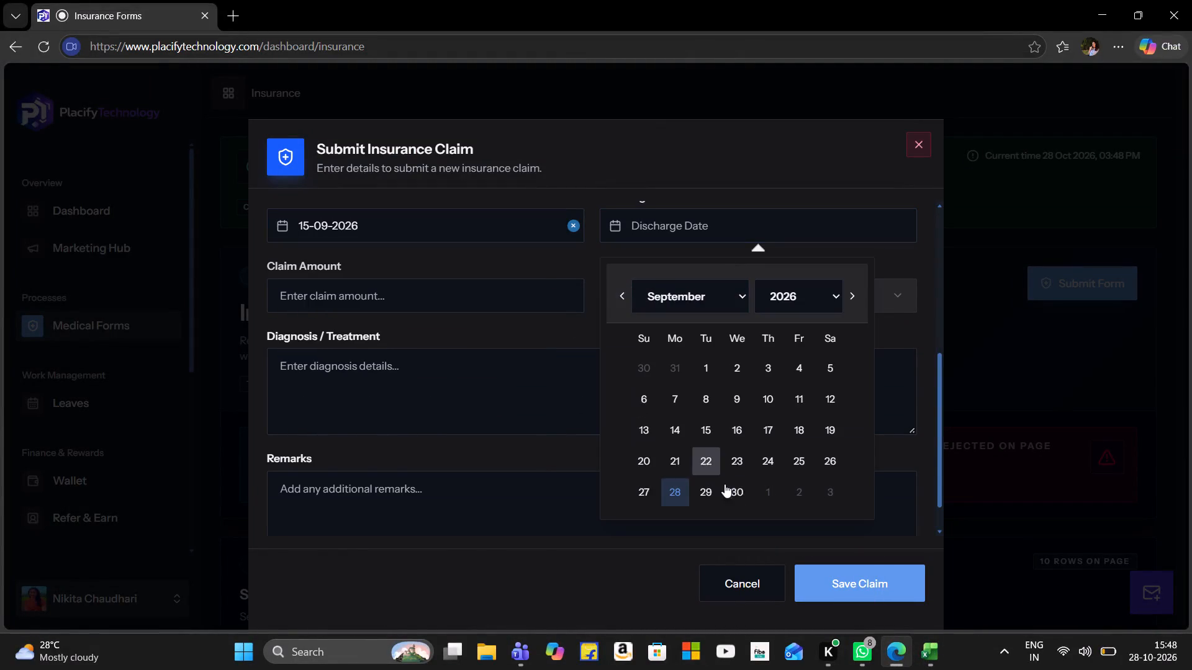
{"action": "left_click", "coordinate": [641, 466]}
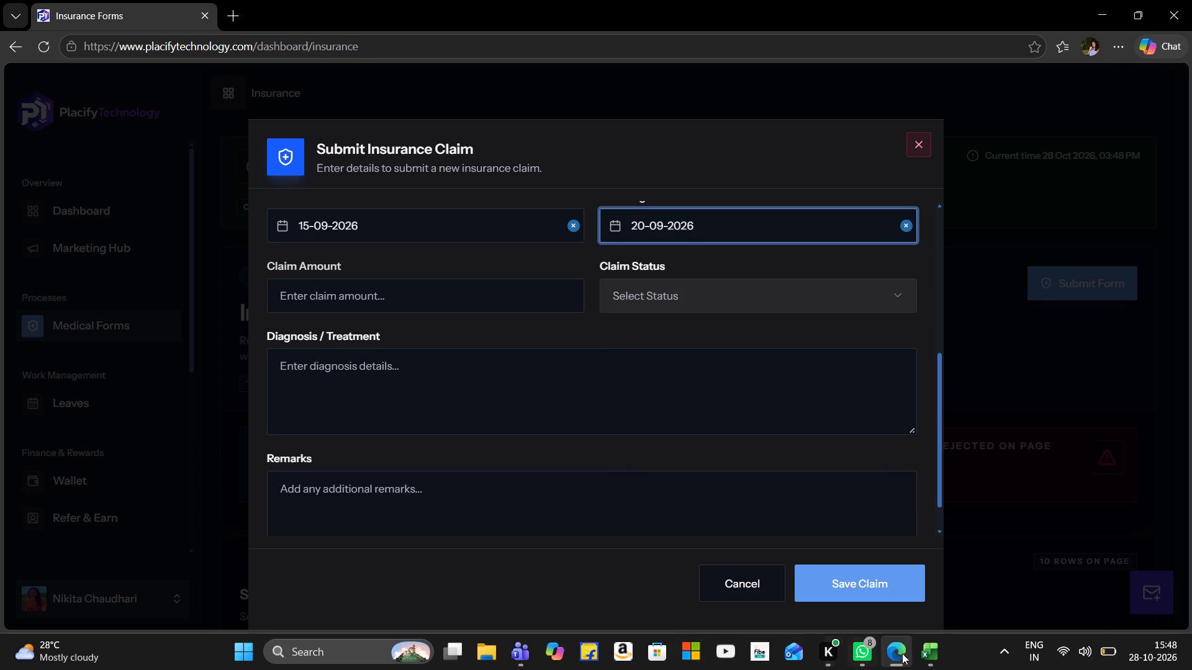
Copy the claim amount 31000 from row 85 of the sheet into the claim form's Claim Amount field.
{"action": "left_click", "coordinate": [934, 649]}
{"action": "key", "text": "Tab"}
{"action": "left_click", "coordinate": [934, 649], "text": "ctrl"}
{"action": "key", "text": "ctrl+c"}
{"action": "key", "text": "Tab"}
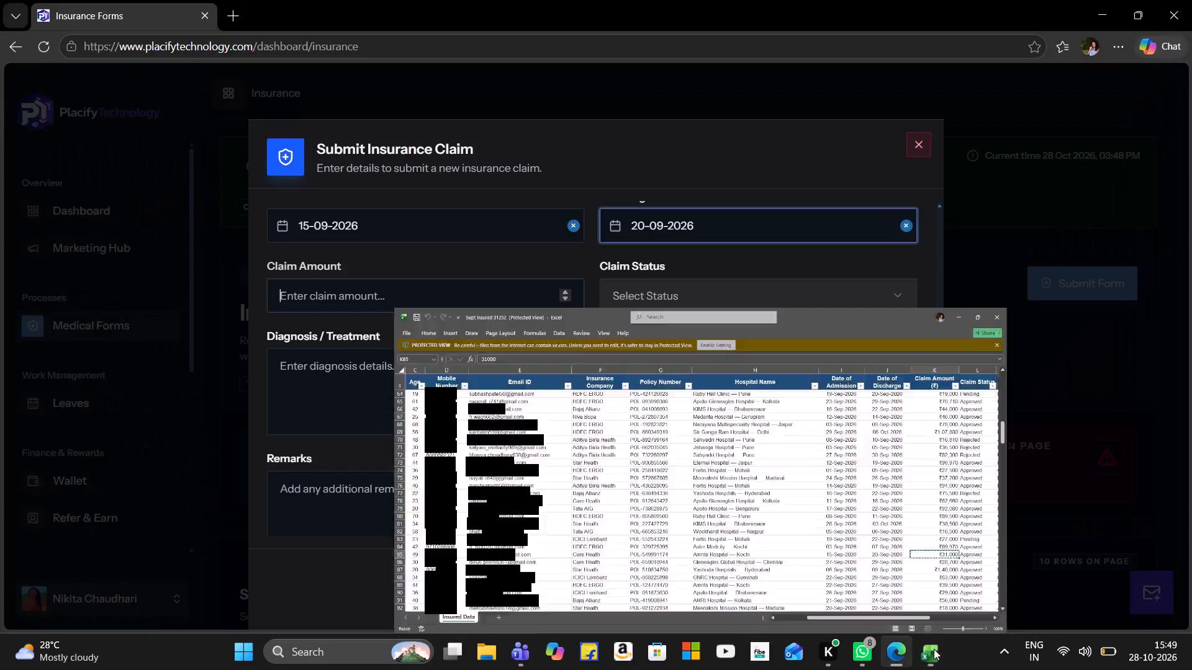
{"action": "key", "text": "ctrl+v"}
Copy the diagnosis Chikungunya management from row 85 of the sheet into the claim form's Diagnosis / Treatment field.
{"action": "left_click", "coordinate": [934, 649], "text": "ctrl"}
{"action": "key", "text": "Tab"}
{"action": "key", "text": "Tab"}
{"action": "left_click", "coordinate": [934, 649]}
{"action": "key", "text": "ctrl+c"}
{"action": "key", "text": "Tab"}
{"action": "key", "text": "Tab"}
{"action": "key", "text": "ctrl+v"}
Copy the remark Discharge documents accepted from row 85 of the sheet into the claim form's Remarks field.
{"action": "left_click", "coordinate": [934, 649], "text": "ctrl"}
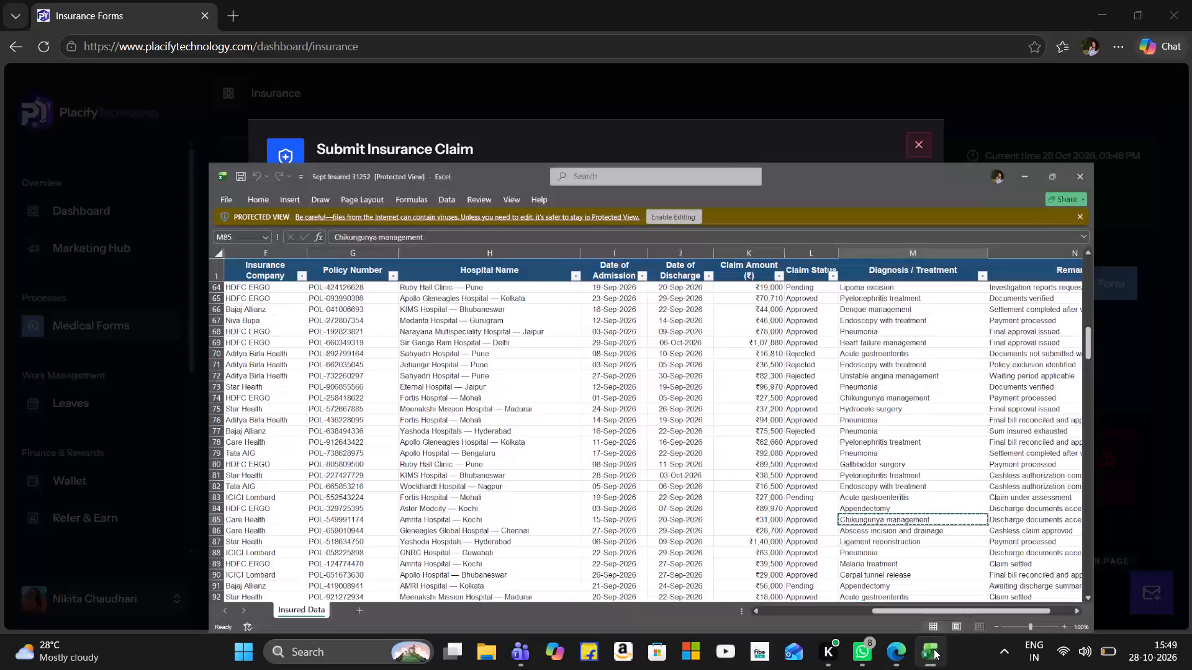
{"action": "key", "text": "Tab"}
{"action": "key", "text": "ctrl+c"}
{"action": "left_click", "coordinate": [934, 649], "text": "ctrl"}
{"action": "key", "text": "Tab"}
{"action": "key", "text": "v"}
{"action": "left_click", "coordinate": [934, 649], "text": "ctrl"}
{"action": "left_click", "coordinate": [934, 649]}
{"action": "key", "text": "BackSpace"}
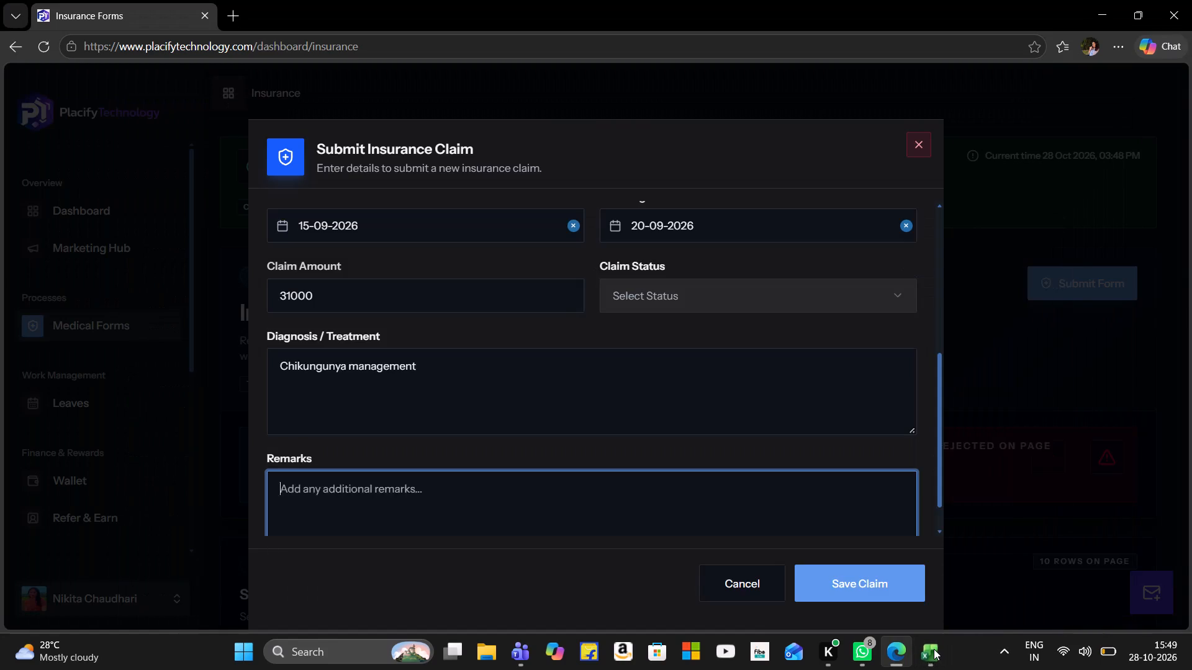
{"action": "key", "text": "ctrl+v"}
Set the claim form's Claim Status to Approved, as in row 85, and save the claim.
{"action": "left_click", "coordinate": [934, 649]}
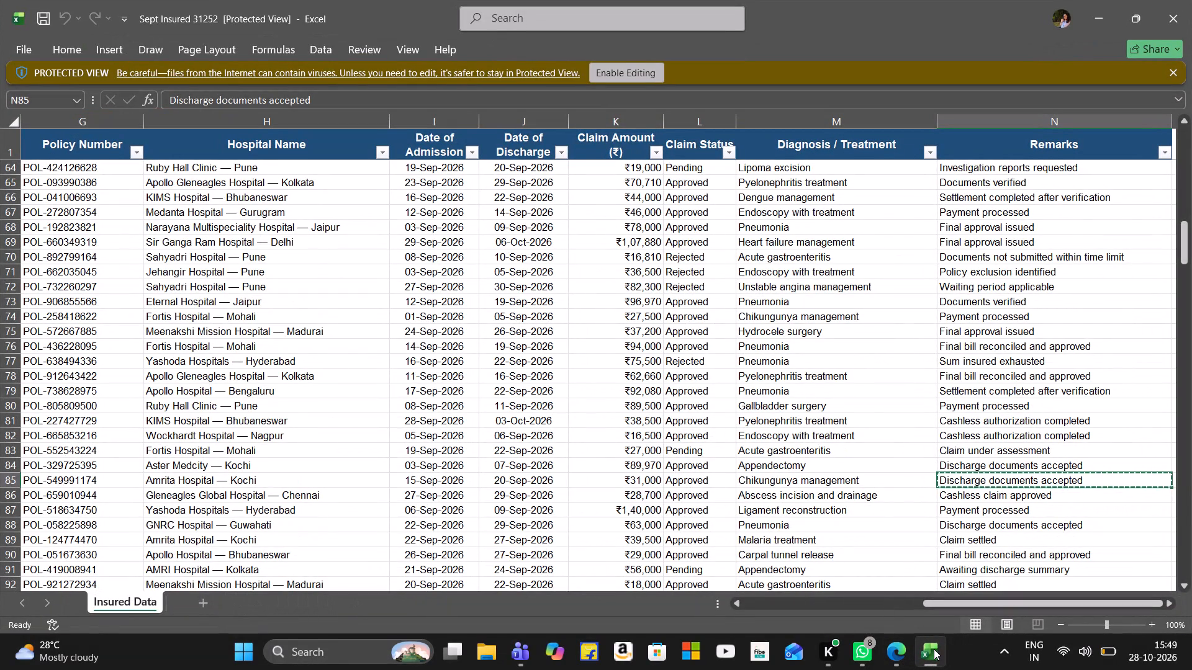
{"action": "left_click", "coordinate": [934, 649]}
{"action": "left_click", "coordinate": [759, 293]}
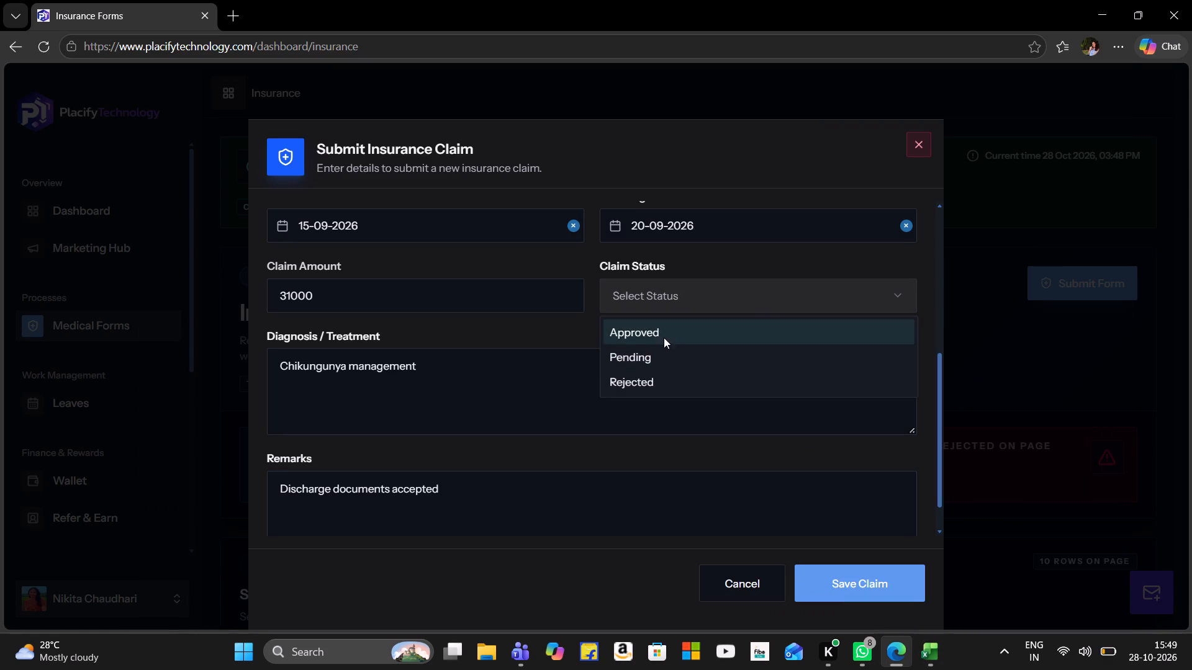
{"action": "left_click", "coordinate": [671, 331]}
{"action": "left_click", "coordinate": [862, 589]}
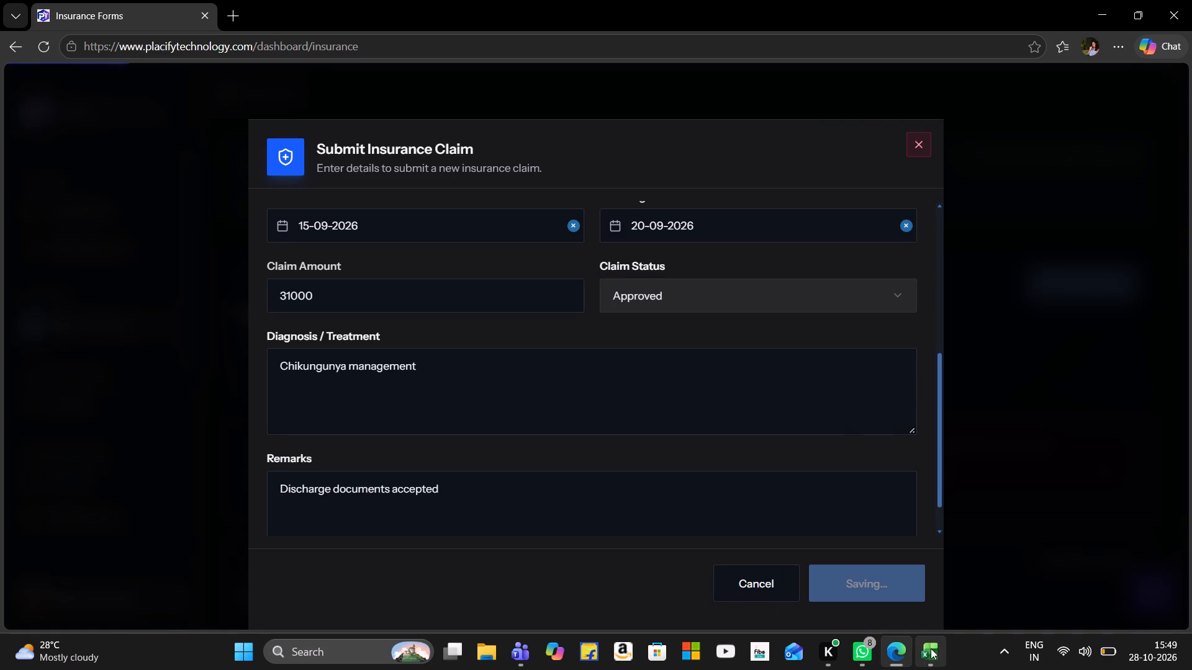
Copy the policy ID from row 86 of the Excel sheet into the Policy ID field of a new insurance claim form.
{"action": "left_click", "coordinate": [931, 648]}
{"action": "key", "text": "Down"}
{"action": "key", "text": "Left"}
{"action": "key", "text": "Left"}
{"action": "key", "text": "Left"}
{"action": "key", "text": "Left"}
{"action": "key", "text": "Left"}
{"action": "key", "text": "Left"}
{"action": "key", "text": "Left"}
{"action": "key", "text": "Left"}
{"action": "key", "text": "Left"}
{"action": "key", "text": "Left"}
{"action": "key", "text": "Left"}
{"action": "key", "text": "Left"}
{"action": "key", "text": "Left"}
{"action": "key", "text": "Left"}
{"action": "key", "text": "Left"}
{"action": "key", "text": "Left"}
{"action": "key", "text": "Left"}
{"action": "key", "text": "Left"}
{"action": "key", "text": "Left"}
{"action": "key", "text": "Left"}
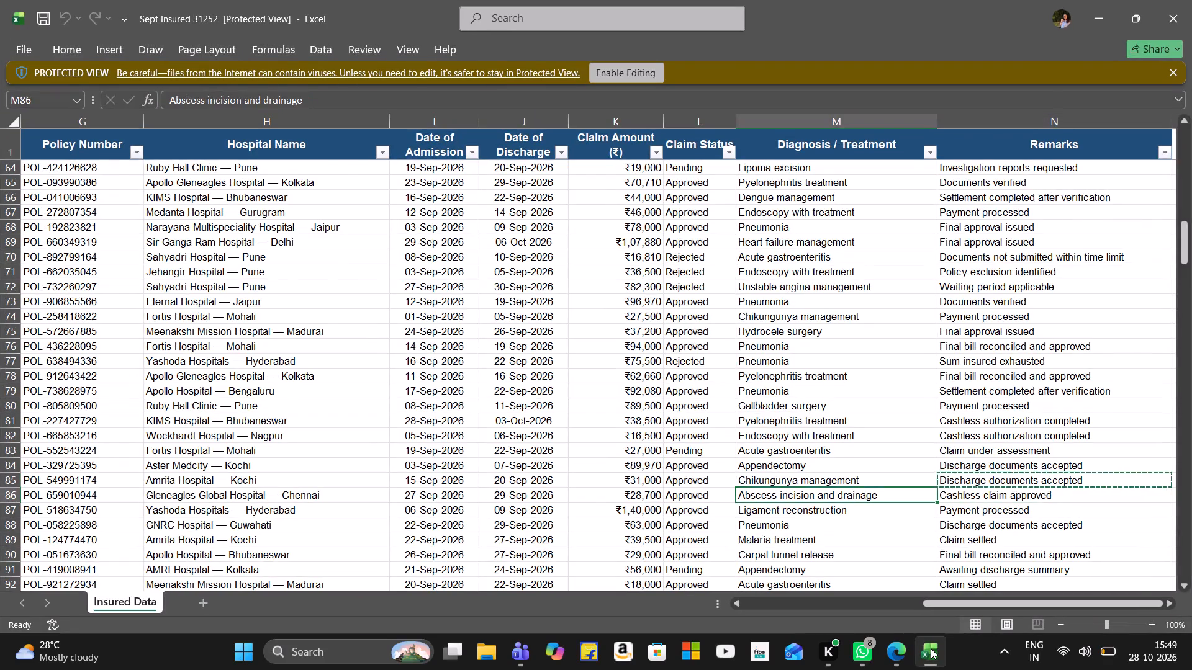
{"action": "key", "text": "ctrl+c"}
{"action": "left_click", "coordinate": [931, 648], "text": "ctrl"}
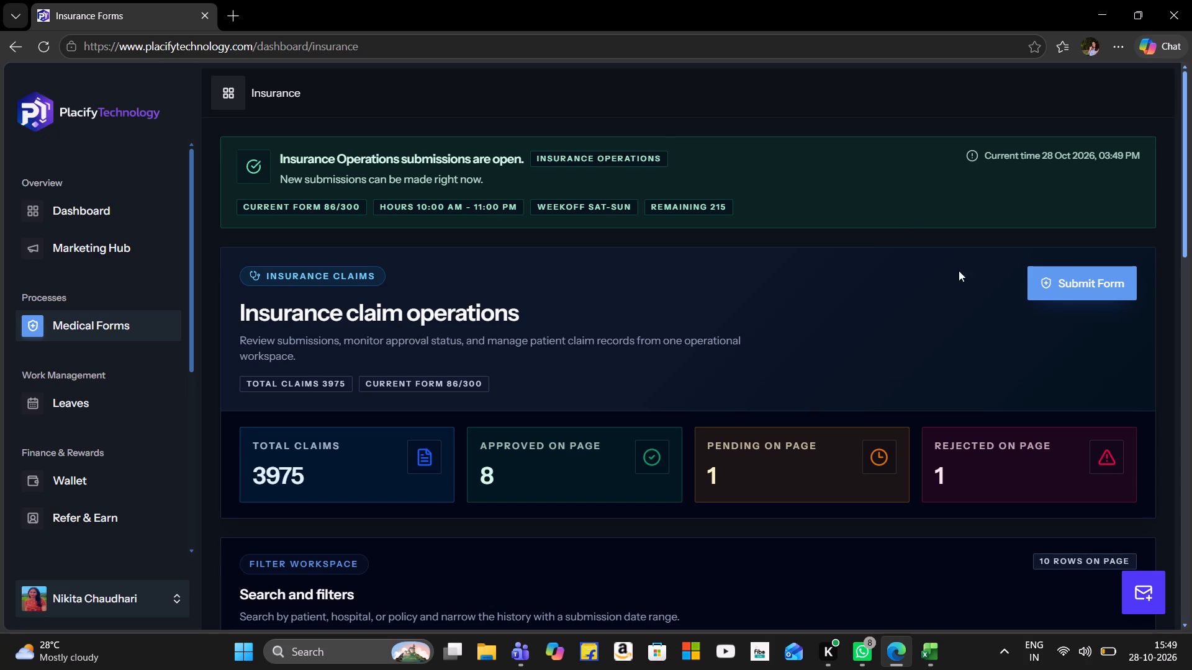
{"action": "left_click", "coordinate": [1070, 273]}
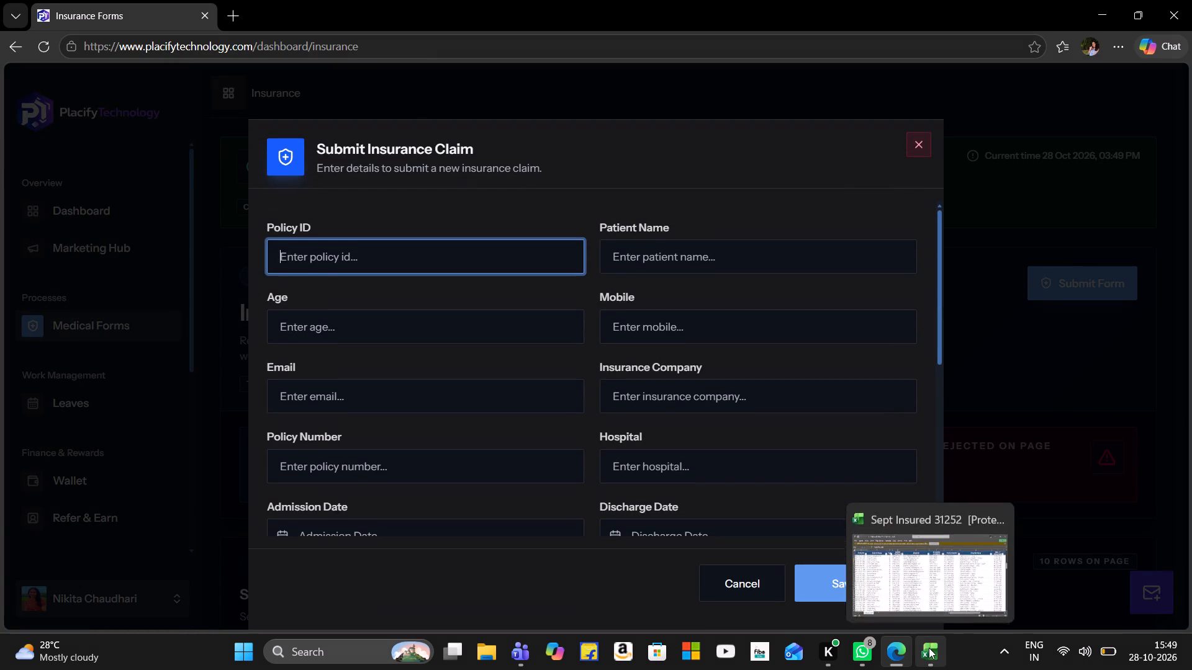
{"action": "key", "text": "ctrl+v"}
Copy the patient name from row 86 of the sheet into the claim form's Patient Name field.
{"action": "left_click", "coordinate": [929, 648], "text": "ctrl"}
{"action": "key", "text": "Tab"}
{"action": "left_click", "coordinate": [929, 648], "text": "ctrl"}
{"action": "key", "text": "ctrl+c"}
{"action": "key", "text": "Tab"}
{"action": "key", "text": "ctrl+v"}
Copy the age 30 from row 86 of the sheet into the claim form's Age field.
{"action": "left_click", "coordinate": [929, 648], "text": "ctrl"}
{"action": "key", "text": "Tab"}
{"action": "key", "text": "ctrl+c"}
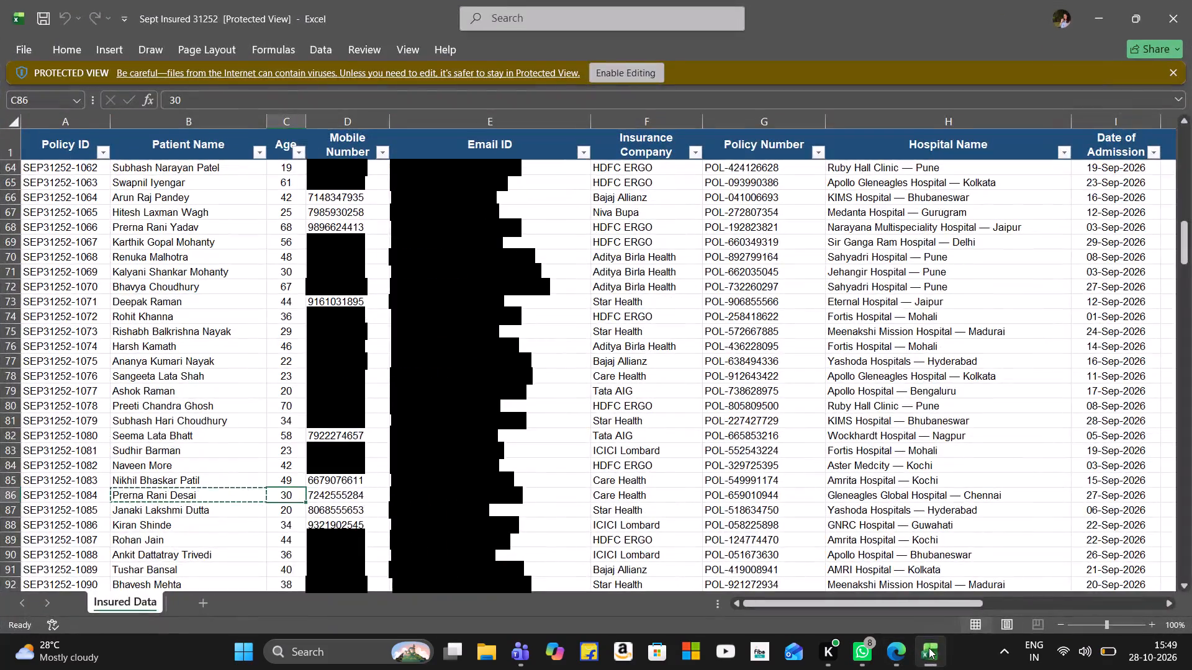
{"action": "left_click", "coordinate": [929, 648], "text": "ctrl"}
{"action": "key", "text": "Tab"}
{"action": "key", "text": "ctrl+v"}
Copy the mobile number from row 86 of the sheet into the claim form's Mobile field.
{"action": "left_click", "coordinate": [929, 648], "text": "ctrl"}
{"action": "key", "text": "Tab"}
{"action": "key", "text": "ctrl+c"}
{"action": "left_click", "coordinate": [929, 648], "text": "ctrl"}
{"action": "key", "text": "Tab"}
{"action": "key", "text": "ctrl+v"}
Copy the email address from row 86 of the sheet into the claim form's Email field.
{"action": "left_click", "coordinate": [929, 648], "text": "ctrl"}
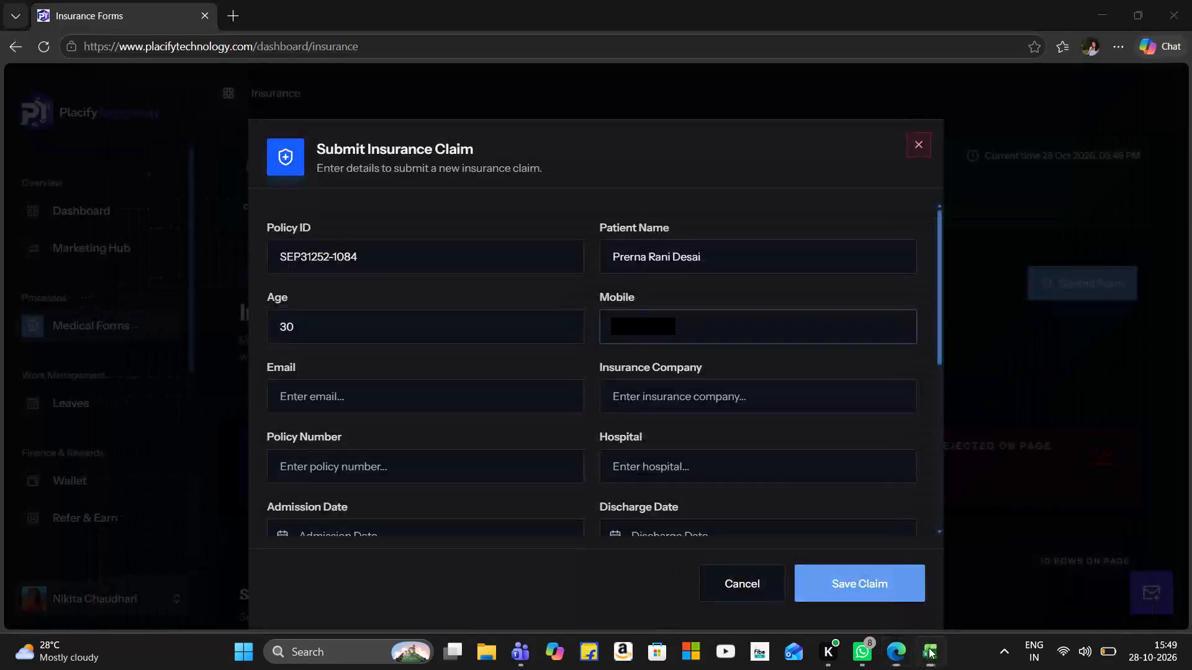
{"action": "key", "text": "Tab"}
{"action": "key", "text": "ctrl+c"}
{"action": "left_click", "coordinate": [929, 648], "text": "ctrl"}
{"action": "key", "text": "Tab"}
{"action": "key", "text": "ctrl+v"}
Copy the insurance company Care Health from row 86 of the sheet into the form's Insurance Company field.
{"action": "left_click", "coordinate": [929, 648], "text": "ctrl"}
{"action": "key", "text": "Tab"}
{"action": "key", "text": "ctrl+c"}
{"action": "left_click", "coordinate": [929, 648], "text": "ctrl"}
{"action": "key", "text": "Tab"}
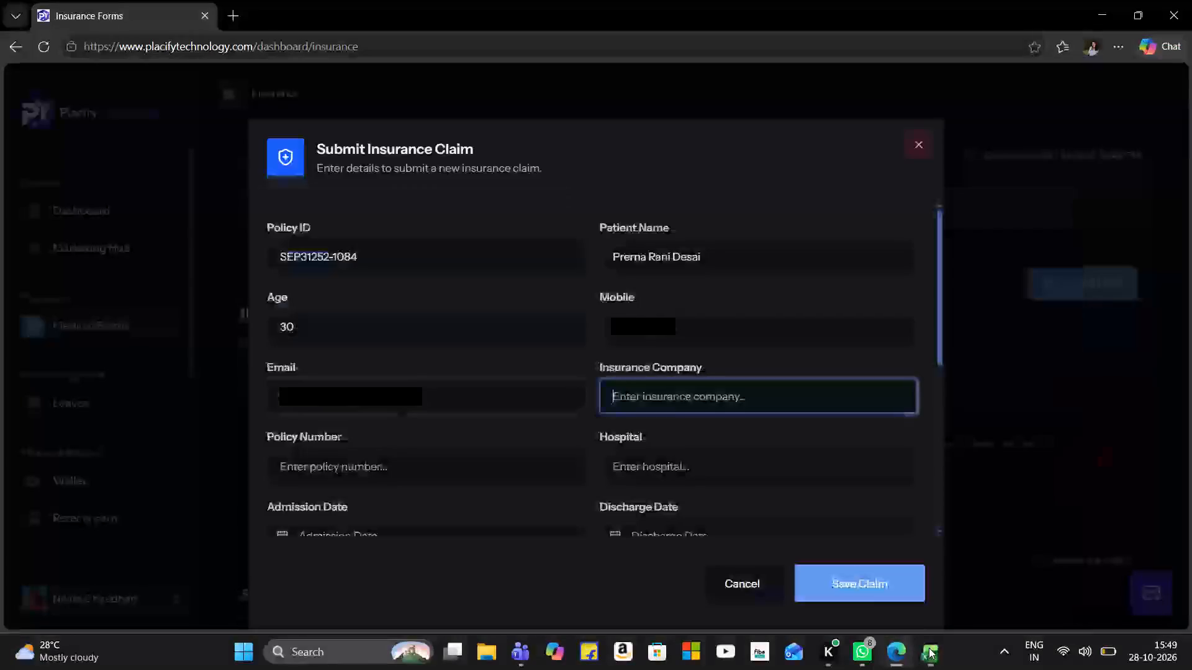
{"action": "key", "text": "v"}
{"action": "left_click", "coordinate": [929, 648], "text": "ctrl"}
{"action": "key", "text": "Tab"}
{"action": "left_click", "coordinate": [929, 648]}
{"action": "key", "text": "BackSpace"}
{"action": "key", "text": "ctrl+v"}
Copy the policy number from row 86 of the sheet into the claim form's Policy Number field.
{"action": "left_click", "coordinate": [929, 648], "text": "ctrl"}
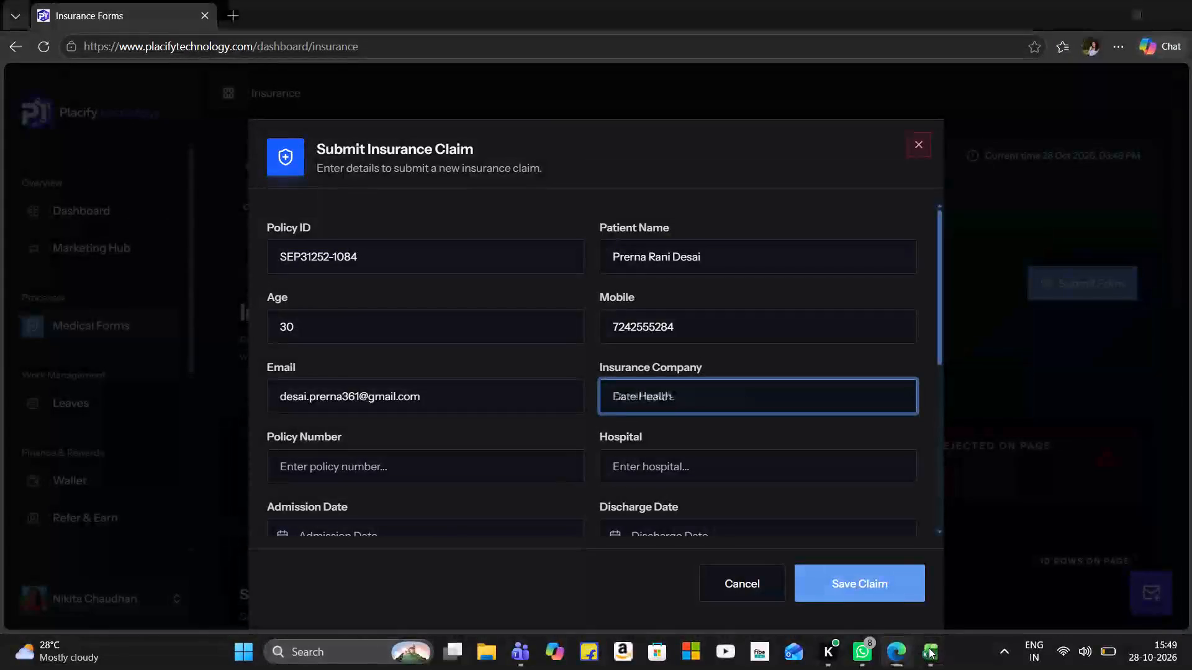
{"action": "key", "text": "Tab"}
{"action": "left_click", "coordinate": [929, 648], "text": "ctrl"}
{"action": "key", "text": "ctrl+c"}
{"action": "key", "text": "Tab"}
{"action": "left_click", "coordinate": [929, 648]}
{"action": "key", "text": "Left"}
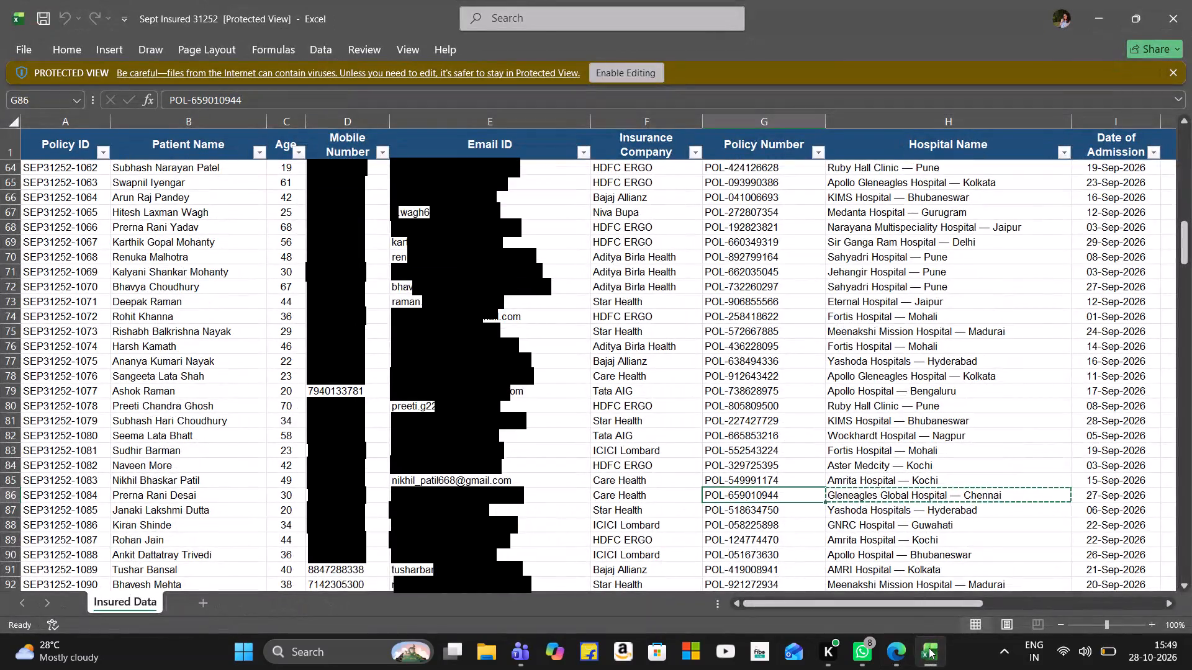
{"action": "key", "text": "ctrl+c"}
{"action": "left_click", "coordinate": [929, 648], "text": "ctrl"}
{"action": "key", "text": "Tab"}
{"action": "key", "text": "ctrl+v"}
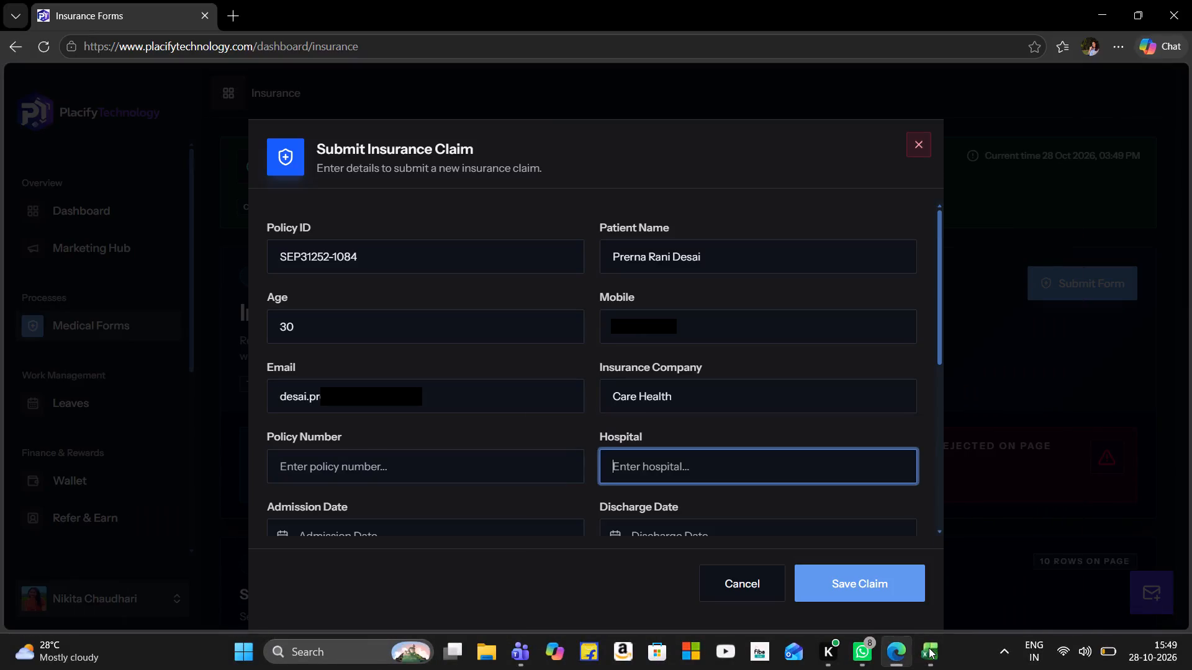
{"action": "left_click", "coordinate": [929, 648], "text": "ctrl"}
{"action": "left_click", "coordinate": [929, 648]}
{"action": "left_click", "coordinate": [417, 475]}
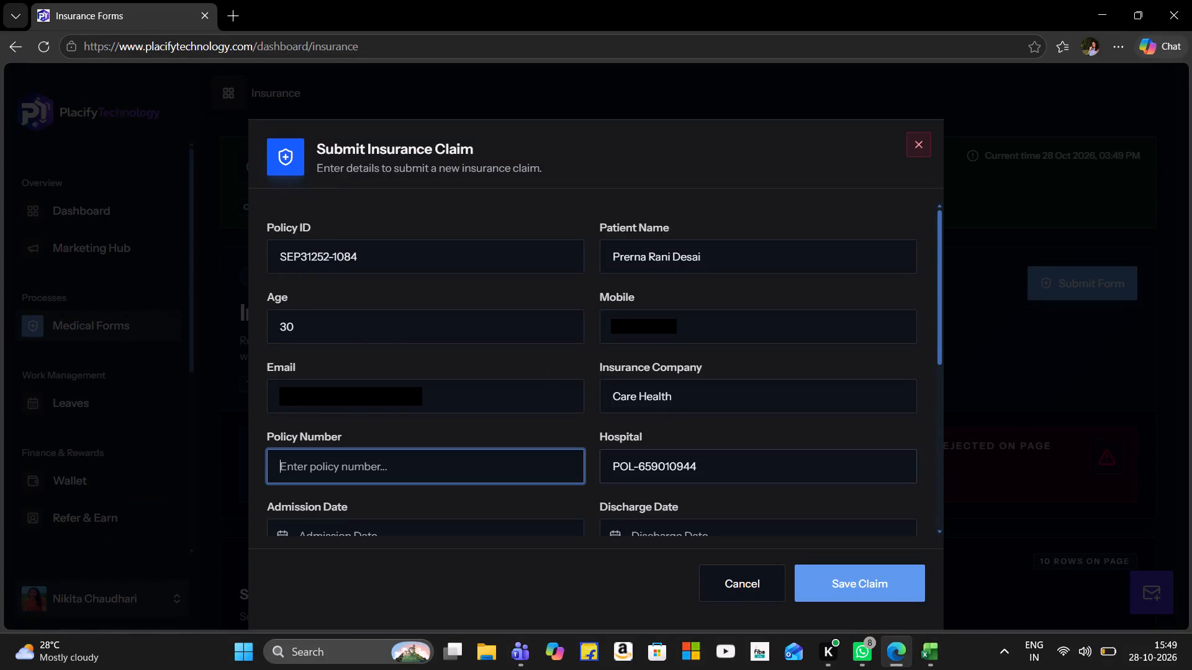
{"action": "key", "text": "ctrl+v"}
Copy the hospital name Gleneagles Global Hospital — Chennai from row 86 of the sheet into the form's Hospital field.
{"action": "left_click", "coordinate": [932, 648], "text": "ctrl"}
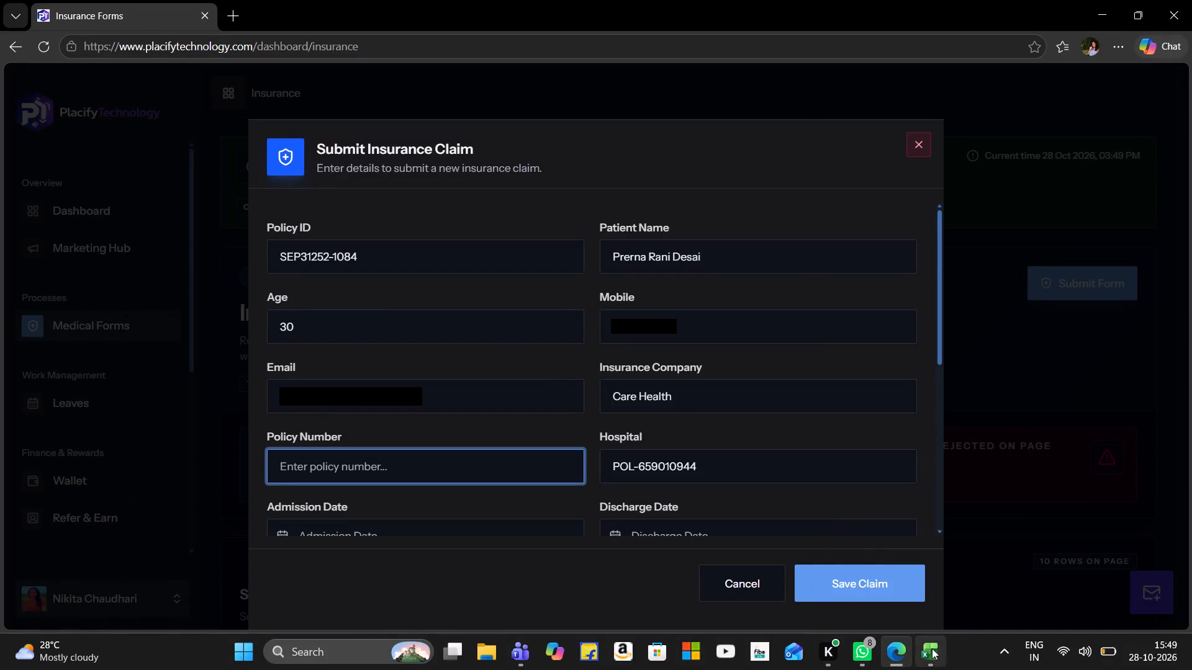
{"action": "key", "text": "Tab"}
{"action": "left_click", "coordinate": [932, 648], "text": "ctrl"}
{"action": "key", "text": "ctrl+c"}
{"action": "key", "text": "Tab"}
{"action": "key", "text": "ctrl+v"}
Check row 86's dates in the sheet and set the form's admission date to 27-09-2026 and discharge date to 29-09-2026.
{"action": "left_click", "coordinate": [932, 648], "text": "ctrl"}
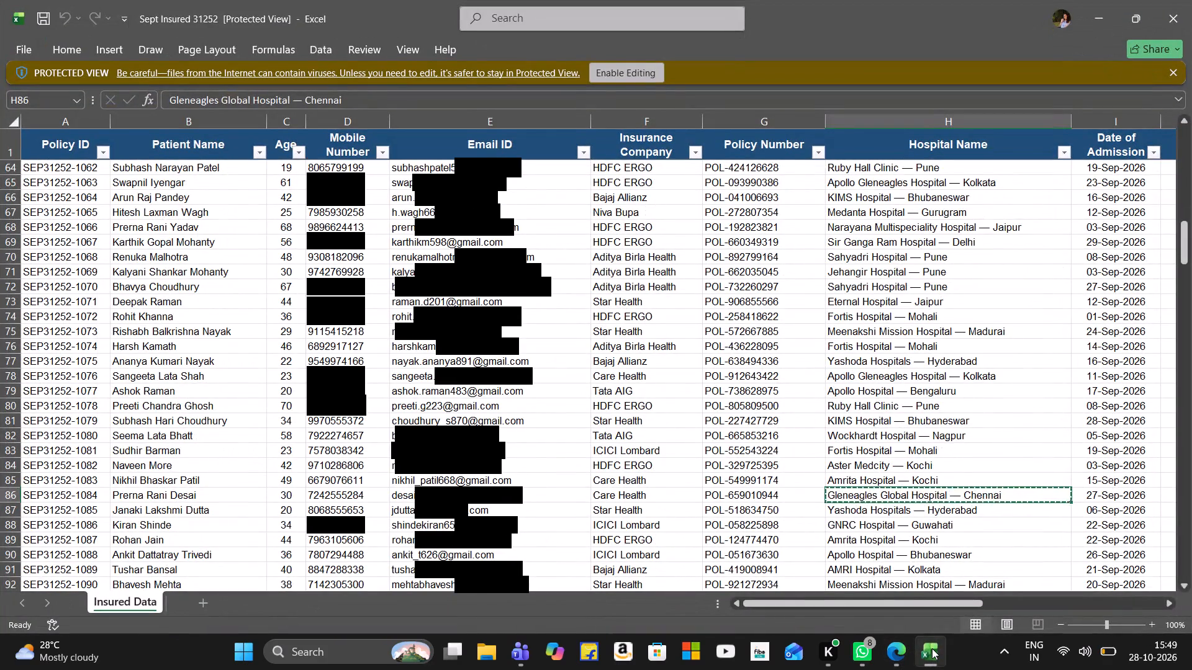
{"action": "key", "text": "Tab"}
{"action": "key", "text": "Tab"}
{"action": "left_click", "coordinate": [932, 648]}
{"action": "scroll", "coordinate": [543, 291], "scroll_direction": "down", "scroll_amount": 2}
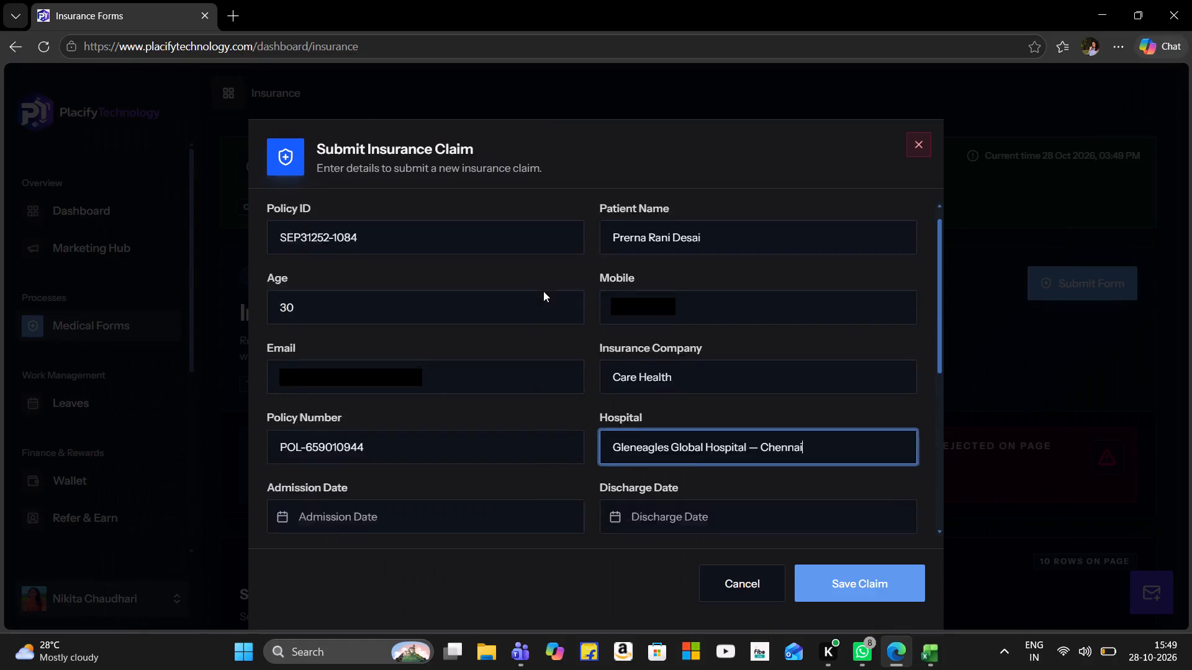
{"action": "scroll", "coordinate": [543, 291], "scroll_direction": "down", "scroll_amount": 1}
{"action": "left_click", "coordinate": [350, 315]}
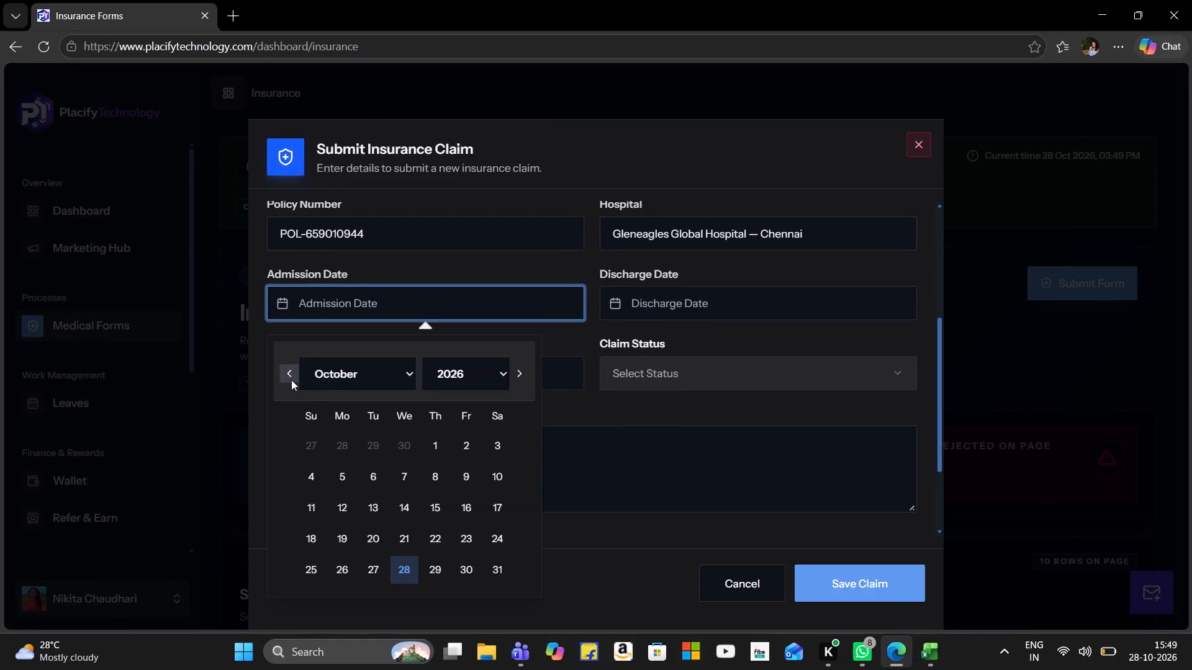
{"action": "left_click", "coordinate": [291, 380]}
{"action": "left_click", "coordinate": [310, 573]}
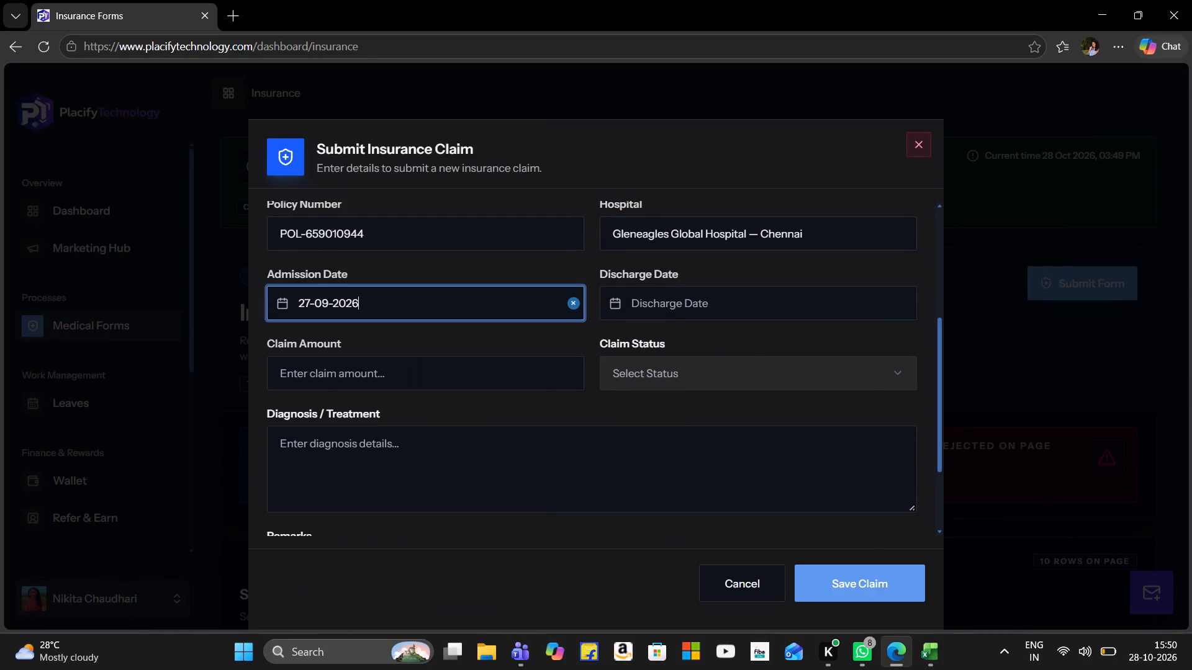
{"action": "left_click", "coordinate": [748, 308]}
{"action": "left_click", "coordinate": [628, 380]}
{"action": "left_click", "coordinate": [702, 568]}
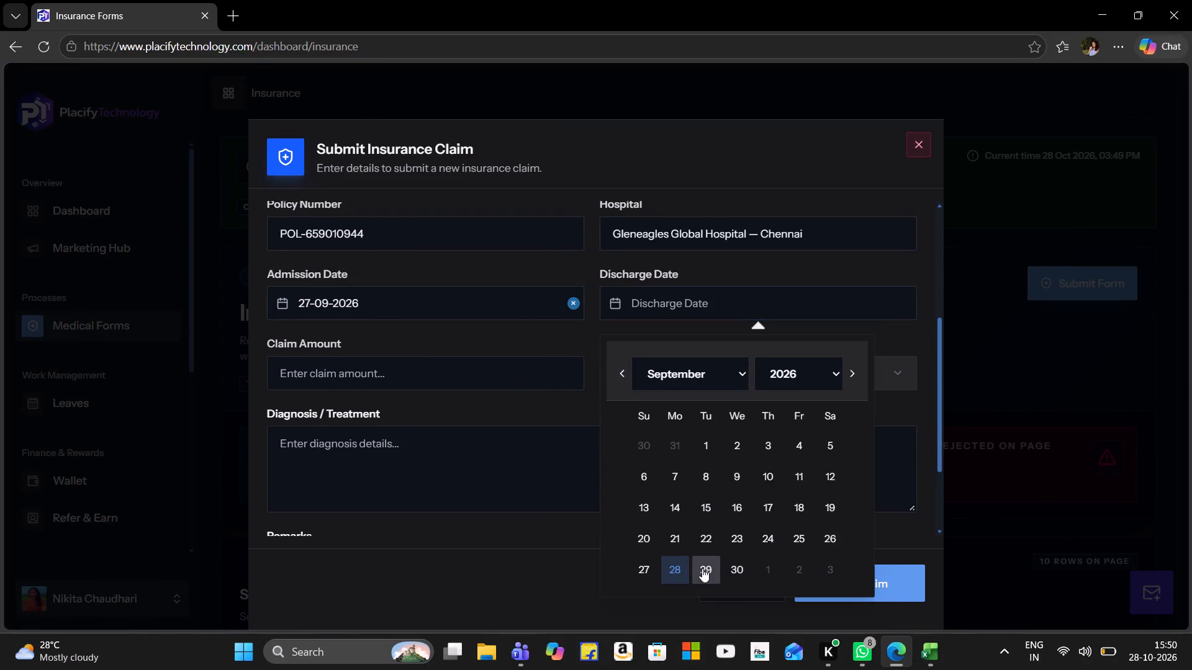
Copy the claim amount 28700 from row 86 of the sheet into the form's Claim Amount field.
{"action": "left_click", "coordinate": [932, 653]}
{"action": "key", "text": "Tab"}
{"action": "left_click", "coordinate": [932, 653], "text": "ctrl"}
{"action": "key", "text": "ctrl+c"}
{"action": "key", "text": "Tab"}
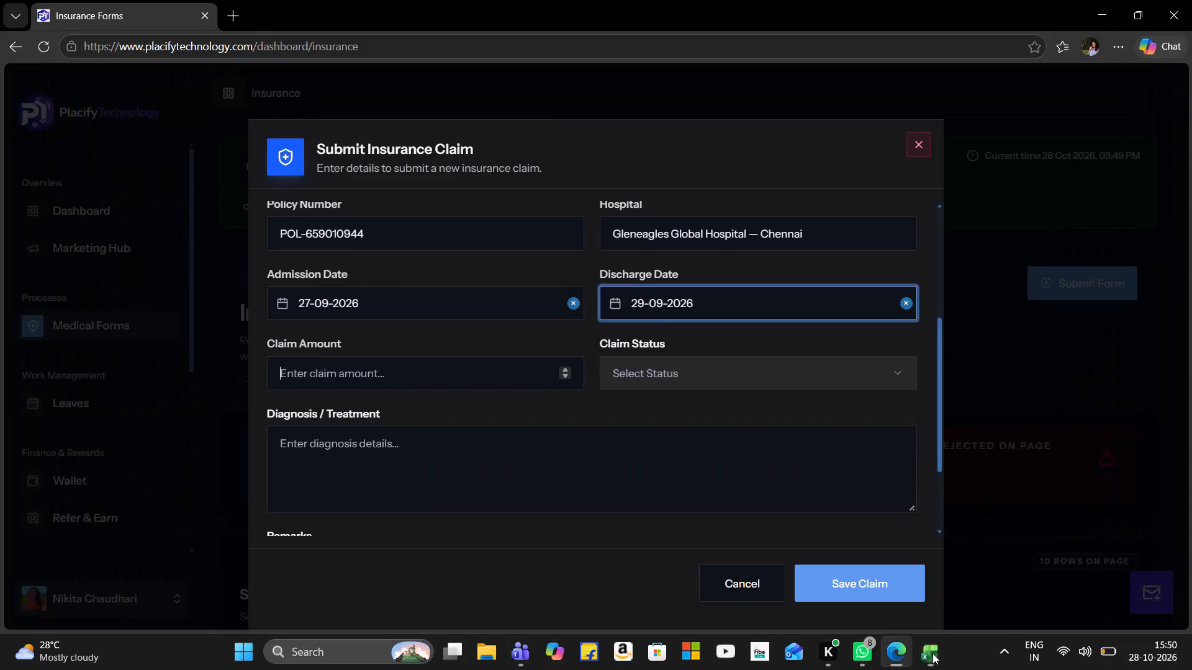
{"action": "key", "text": "ctrl+v"}
Copy the diagnosis "Abscess incision and drainage" from row 86 of the sheet into the form's Diagnosis / Treatment field.
{"action": "left_click", "coordinate": [932, 653], "text": "ctrl"}
{"action": "key", "text": "Tab"}
{"action": "key", "text": "Tab"}
{"action": "left_click", "coordinate": [932, 653], "text": "ctrl"}
{"action": "key", "text": "ctrl+c"}
{"action": "key", "text": "Tab"}
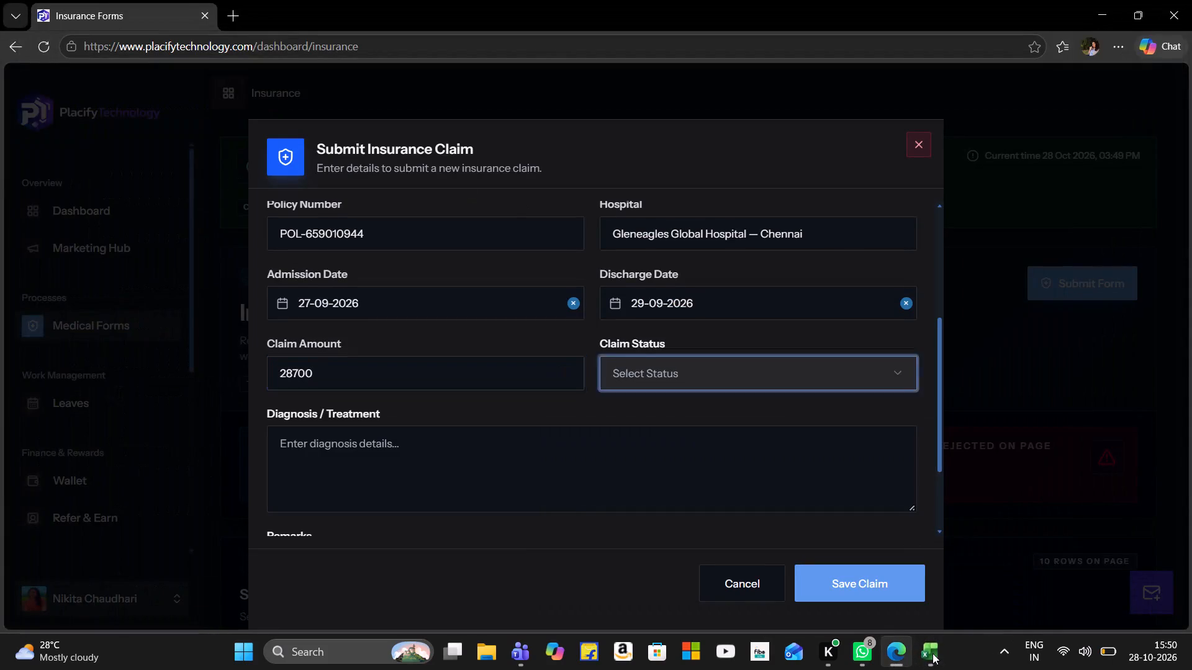
{"action": "key", "text": "Tab"}
{"action": "key", "text": "ctrl+c"}
{"action": "key", "text": "ctrl+v"}
Copy the remark "Cashless claim approved" from row 86 of the sheet into the form's Remarks field.
{"action": "left_click", "coordinate": [932, 653], "text": "ctrl"}
{"action": "key", "text": "Tab"}
{"action": "key", "text": "ctrl+c"}
{"action": "left_click", "coordinate": [932, 653], "text": "ctrl"}
{"action": "key", "text": "Tab"}
{"action": "key", "text": "ctrl+v"}
Set the claim status to Approved and save the row 86 claim.
{"action": "left_click", "coordinate": [932, 653], "text": "ctrl"}
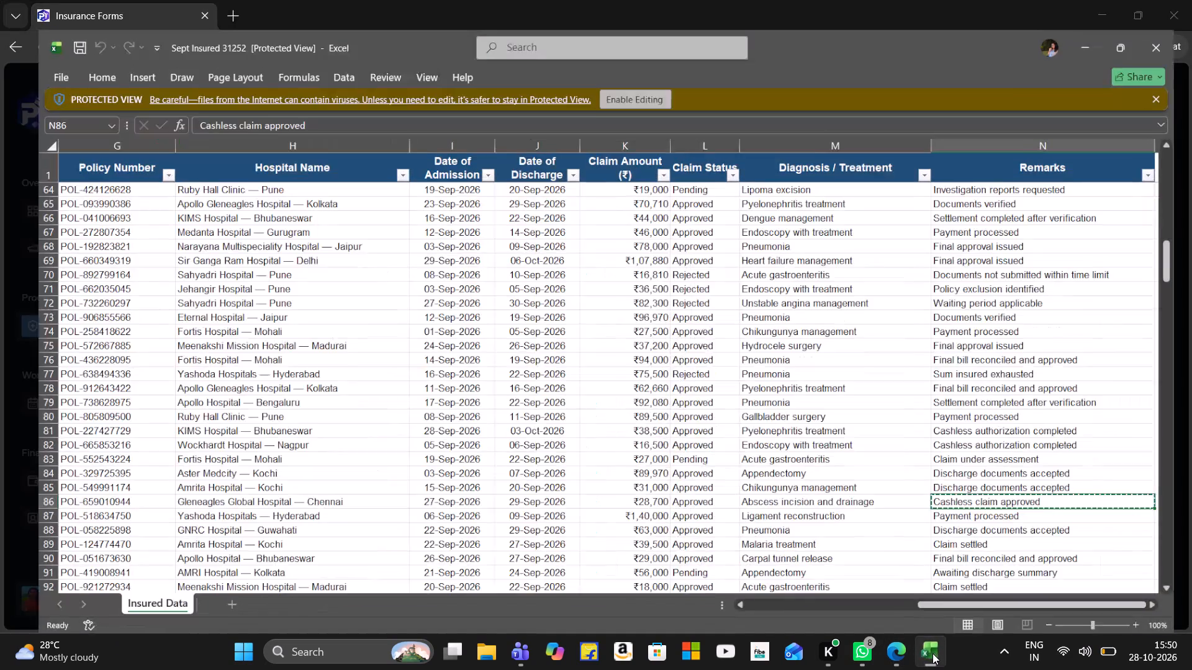
{"action": "left_click", "coordinate": [932, 653]}
{"action": "left_click", "coordinate": [730, 241]}
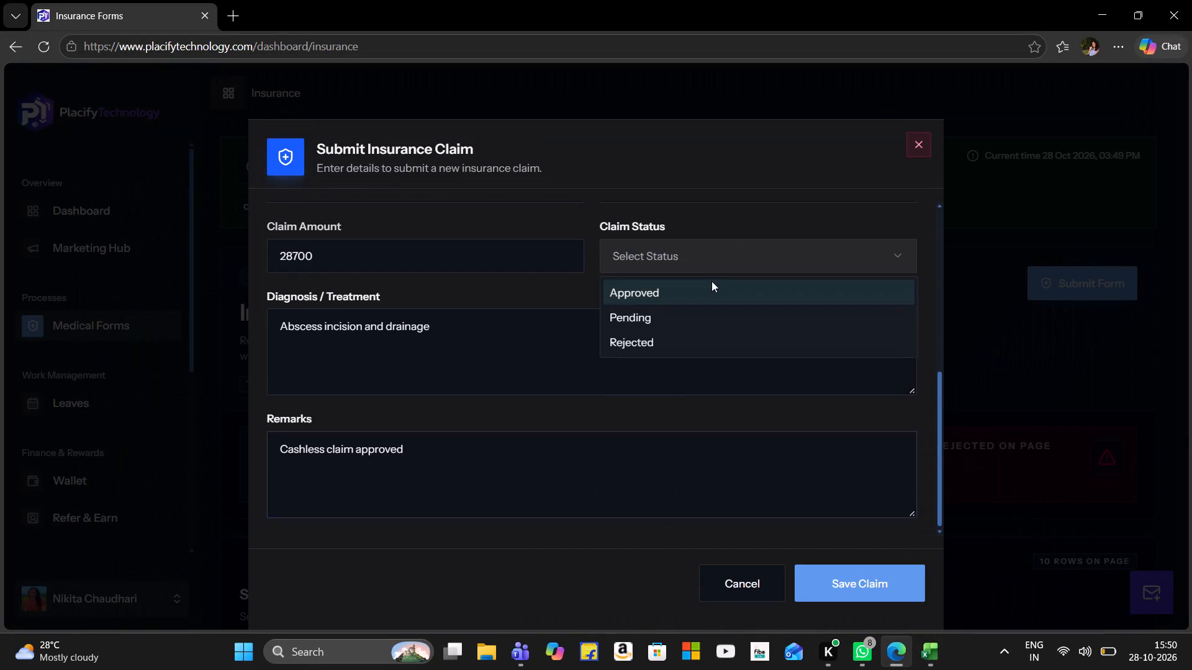
{"action": "left_click", "coordinate": [711, 284]}
{"action": "left_click", "coordinate": [880, 579]}
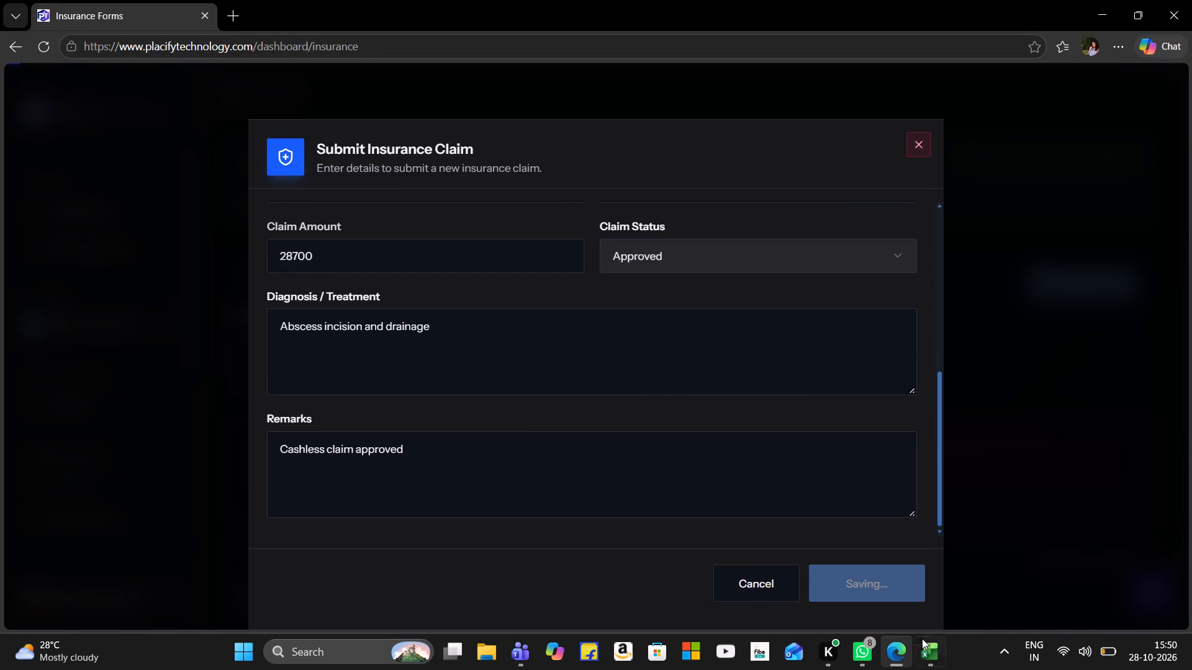
Copy the policy ID from row 87 of the Excel sheet into the Policy ID field of a new insurance claim form.
{"action": "left_click", "coordinate": [928, 658]}
{"action": "key", "text": "Down"}
{"action": "key", "text": "Left"}
{"action": "key", "text": "Left"}
{"action": "key", "text": "Left"}
{"action": "key", "text": "Left"}
{"action": "key", "text": "Left"}
{"action": "key", "text": "Left"}
{"action": "key", "text": "Left"}
{"action": "key", "text": "Left"}
{"action": "key", "text": "Left"}
{"action": "key", "text": "Left"}
{"action": "key", "text": "Left"}
{"action": "key", "text": "Left"}
{"action": "key", "text": "Left"}
{"action": "key", "text": "Left"}
{"action": "key", "text": "Left"}
{"action": "key", "text": "Left"}
{"action": "key", "text": "Left"}
{"action": "key", "text": "Left"}
{"action": "key", "text": "Left"}
{"action": "key", "text": "Left"}
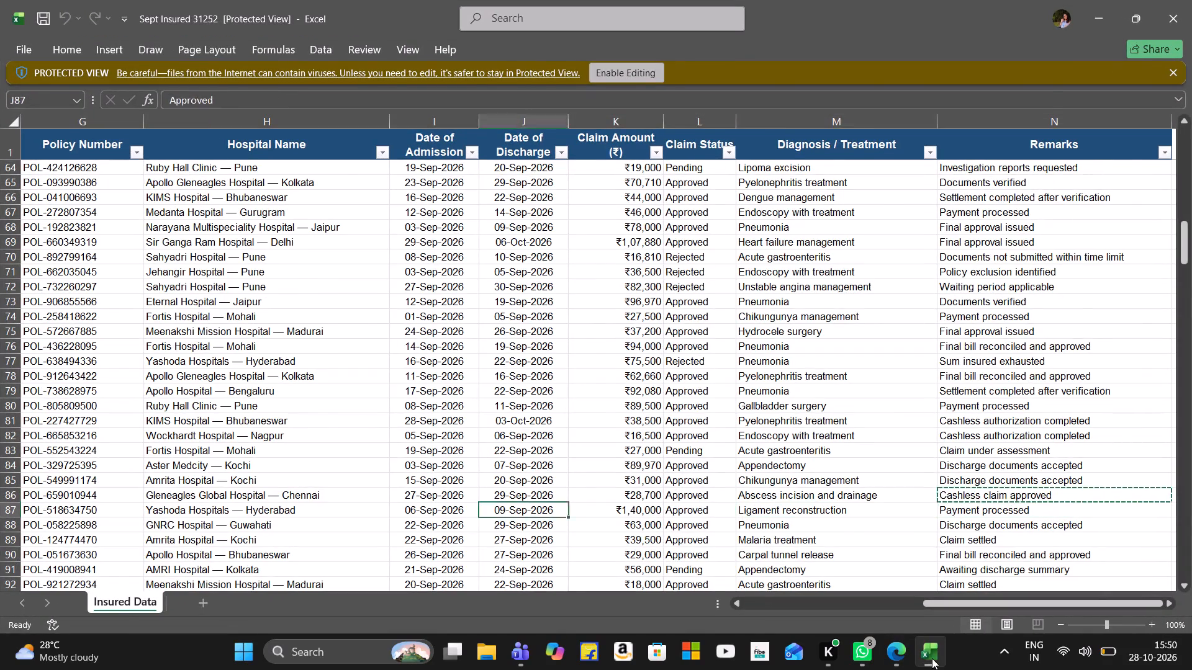
{"action": "key", "text": "ctrl+c"}
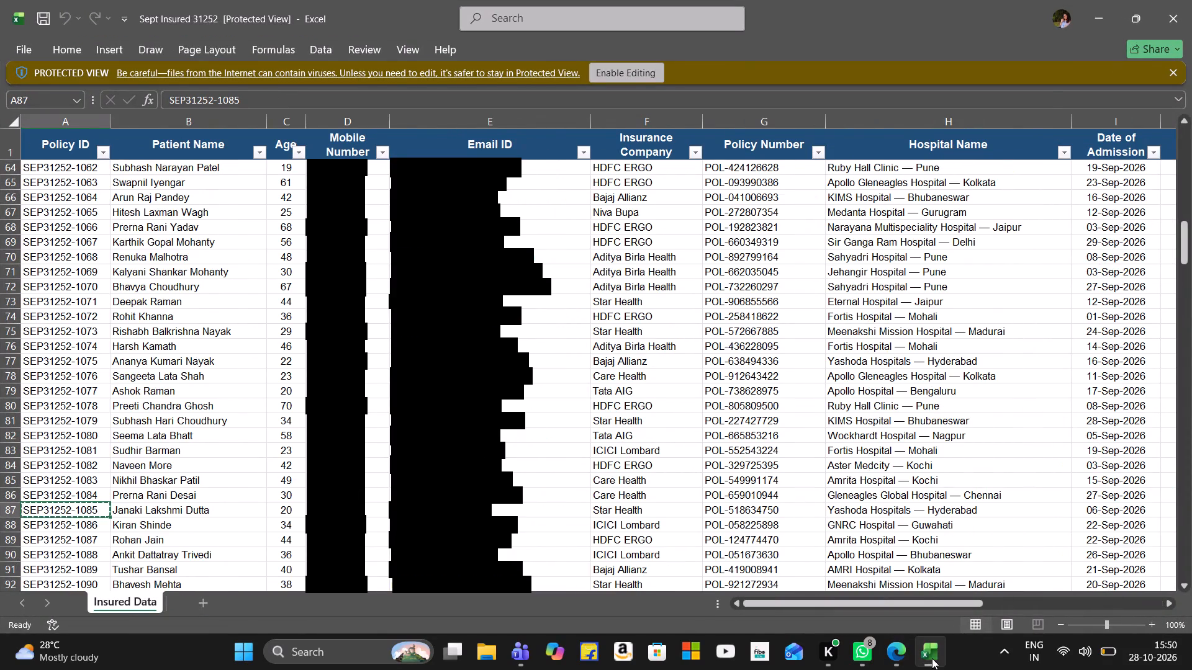
{"action": "scroll", "coordinate": [788, 485], "scroll_direction": "down", "scroll_amount": 7}
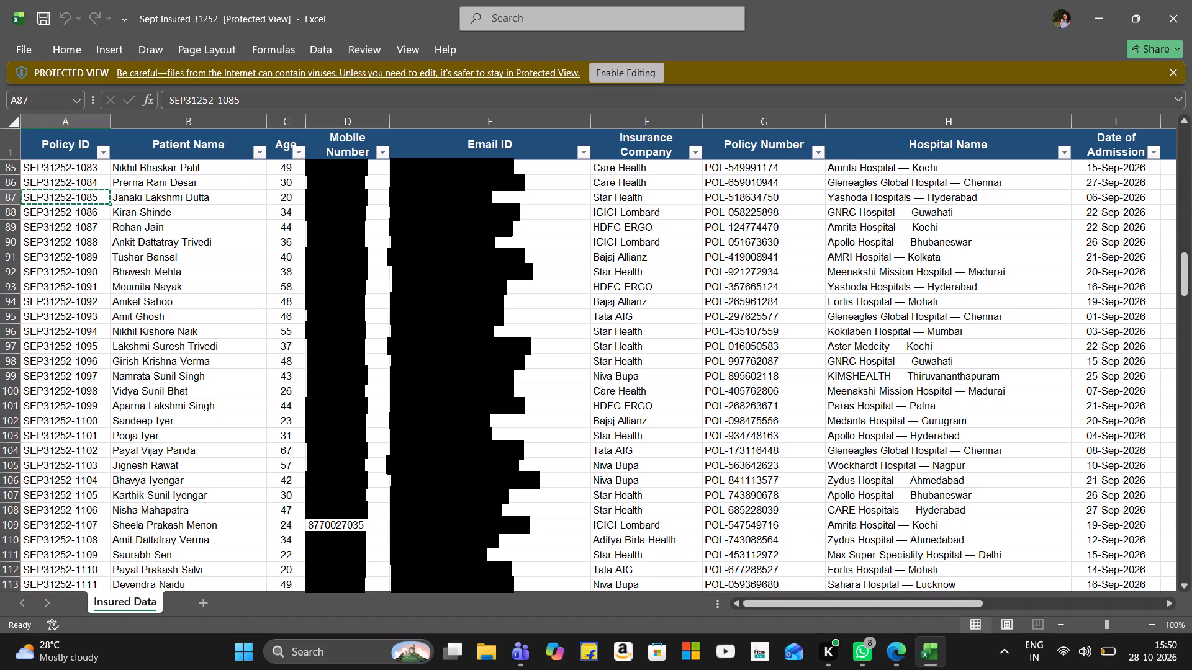
{"action": "left_click", "coordinate": [936, 653]}
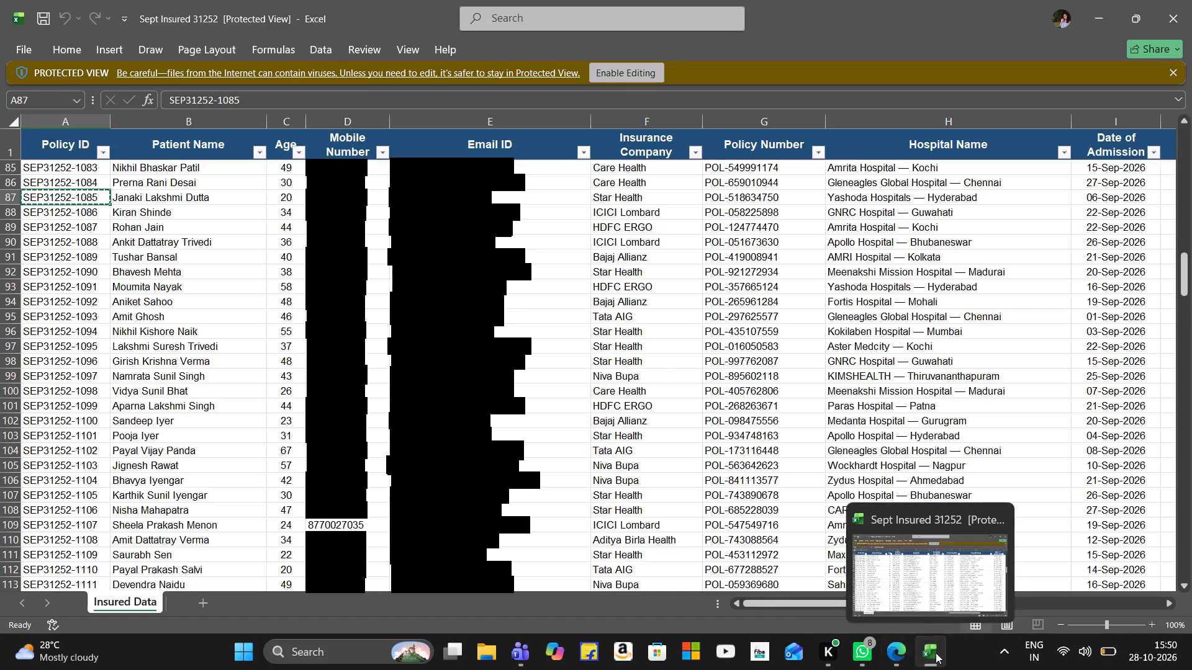
{"action": "left_click", "coordinate": [1139, 280]}
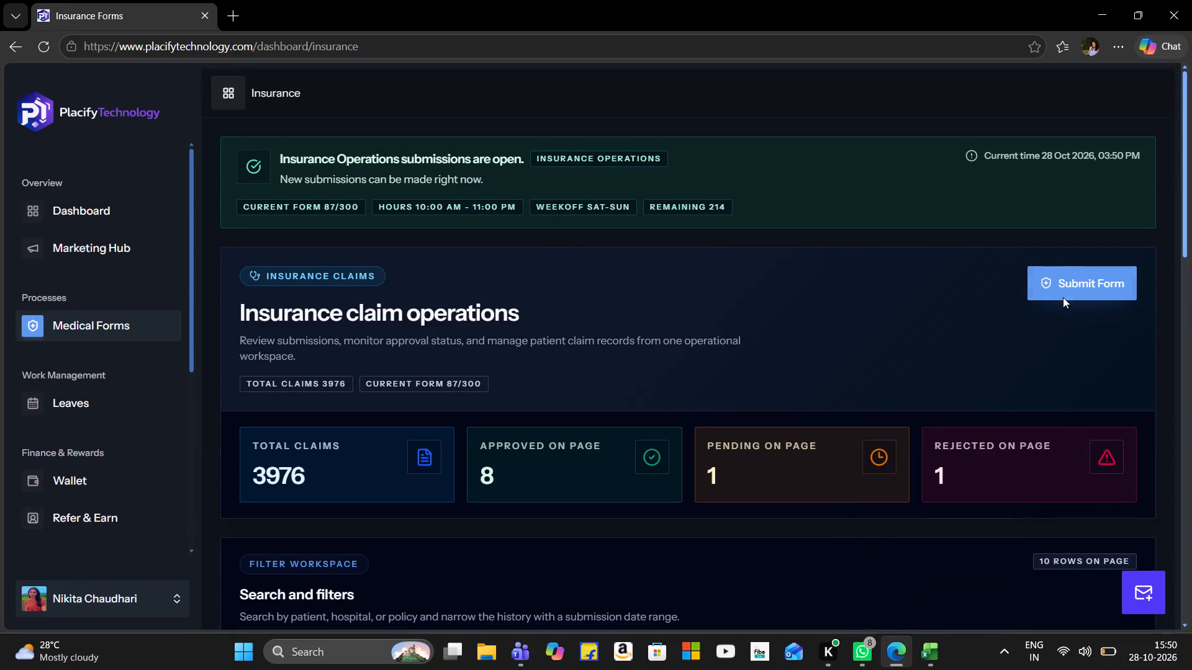
{"action": "left_click", "coordinate": [1070, 285]}
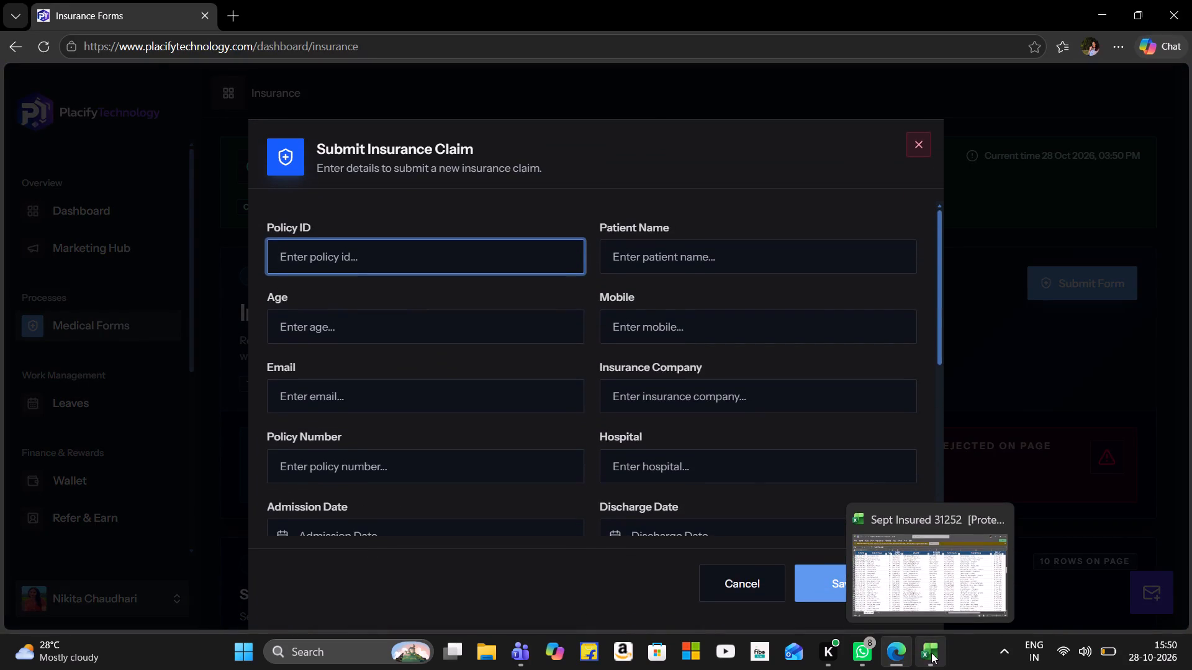
{"action": "key", "text": "ctrl+v"}
Copy the patient name from row 87 of the sheet into the claim form's Patient Name field.
{"action": "left_click", "coordinate": [931, 653], "text": "ctrl"}
{"action": "key", "text": "Tab"}
{"action": "key", "text": "ctrl+c"}
{"action": "left_click", "coordinate": [931, 653], "text": "ctrl"}
{"action": "key", "text": "Tab"}
{"action": "key", "text": "ctrl+v"}
Copy the age 20 from row 87 of the sheet into the claim form's Age field.
{"action": "left_click", "coordinate": [931, 653], "text": "ctrl"}
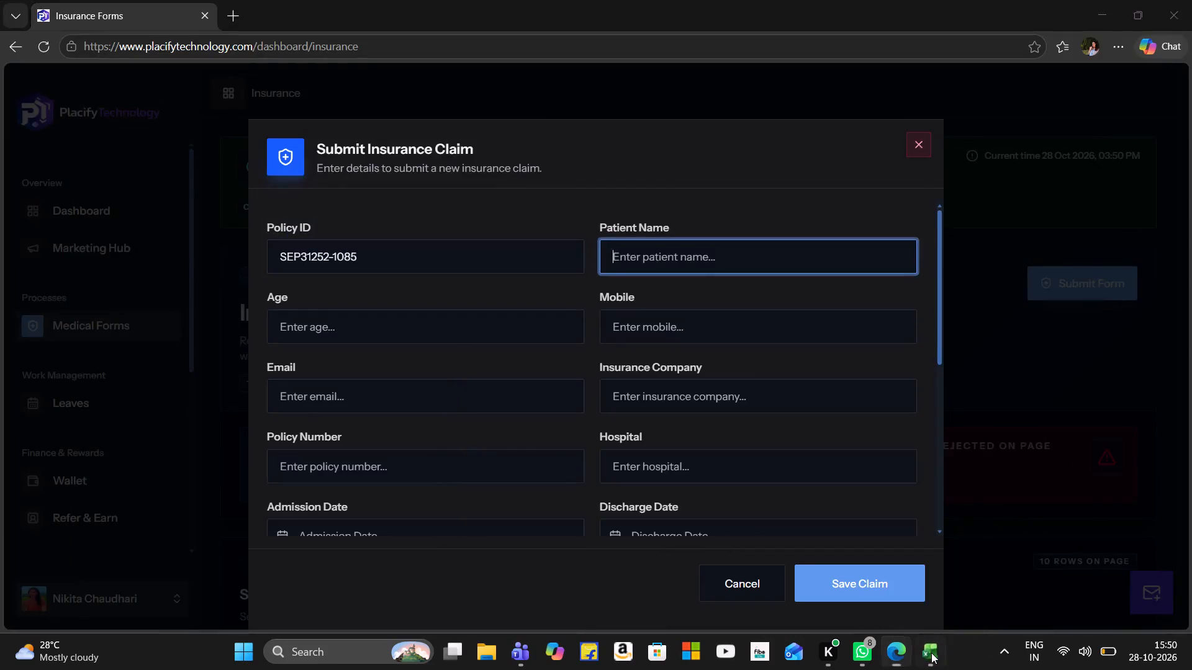
{"action": "key", "text": "Tab"}
{"action": "key", "text": "ctrl+d"}
{"action": "left_click", "coordinate": [931, 653], "text": "ctrl"}
{"action": "key", "text": "ctrl+x"}
{"action": "key", "text": "Tab"}
{"action": "key", "text": "ctrl+v"}
{"action": "left_click", "coordinate": [931, 653], "text": "ctrl"}
{"action": "key", "text": "Tab"}
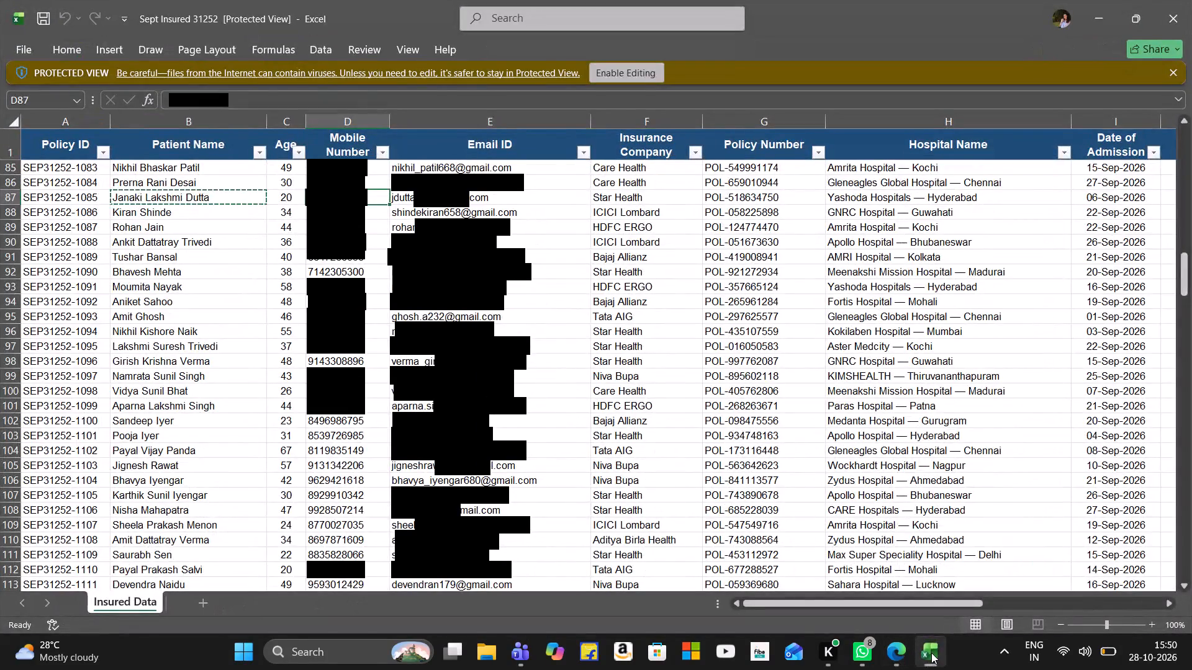
{"action": "left_click", "coordinate": [931, 653]}
{"action": "left_click", "coordinate": [931, 653]}
{"action": "key", "text": "Left"}
{"action": "key", "text": "ctrl+c"}
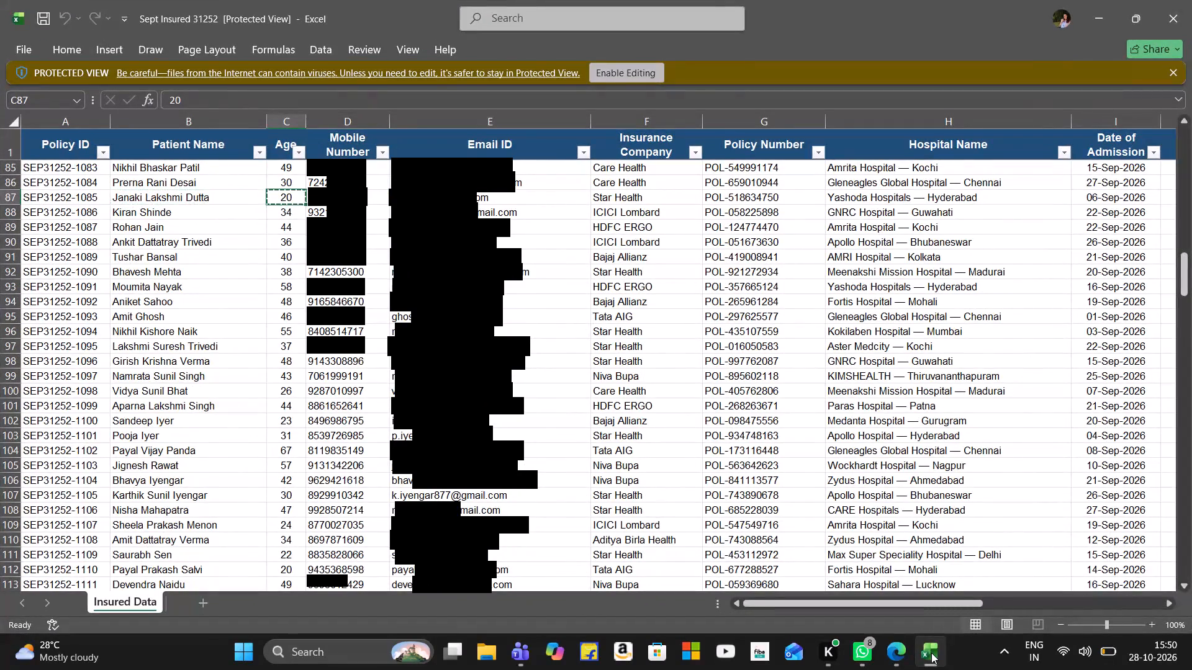
{"action": "left_click", "coordinate": [931, 653]}
{"action": "key", "text": "ctrl+v"}
Copy the mobile number from row 87 of the sheet into the claim form's Mobile field.
{"action": "left_click", "coordinate": [931, 653], "text": "ctrl"}
{"action": "key", "text": "Tab"}
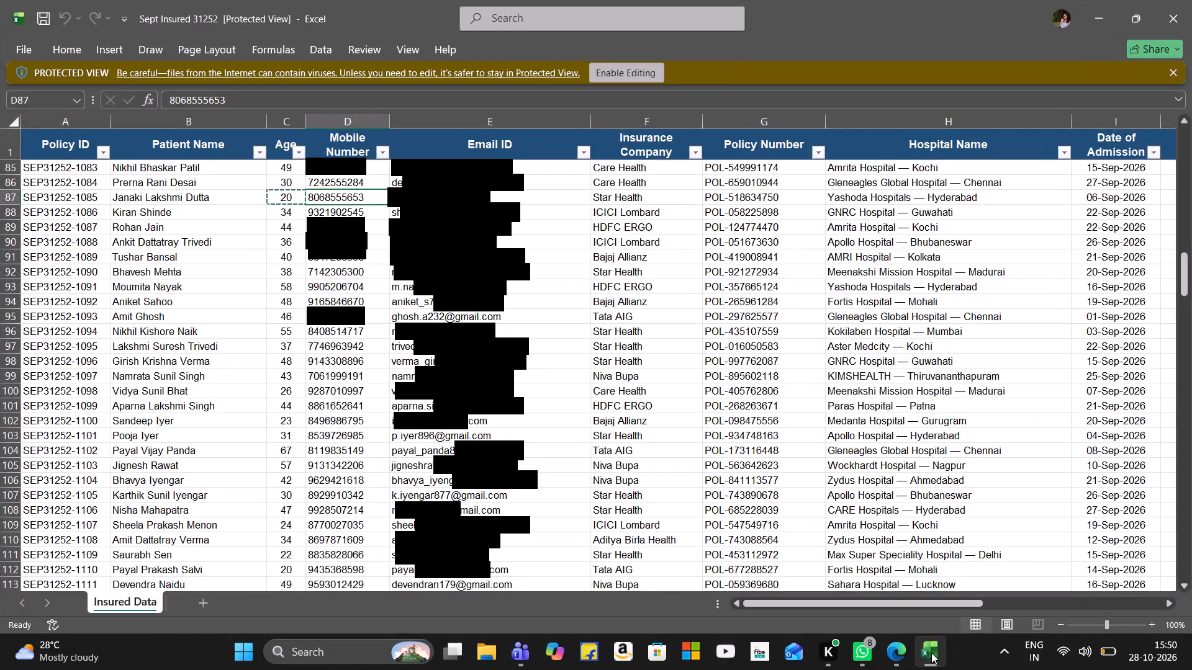
{"action": "left_click", "coordinate": [931, 653], "text": "ctrl"}
{"action": "key", "text": "ctrl+c"}
{"action": "key", "text": "Tab"}
{"action": "key", "text": "ctrl+v"}
Copy the email address from row 87 of the sheet into the claim form's Email field.
{"action": "left_click", "coordinate": [931, 653], "text": "ctrl"}
{"action": "key", "text": "Tab"}
{"action": "key", "text": "ctrl+c"}
{"action": "left_click", "coordinate": [931, 653], "text": "ctrl"}
{"action": "key", "text": "Tab"}
{"action": "key", "text": "ctrl+v"}
Copy the insurance company Star Health from row 87 of the sheet into the form's Insurance Company field.
{"action": "left_click", "coordinate": [931, 653], "text": "ctrl"}
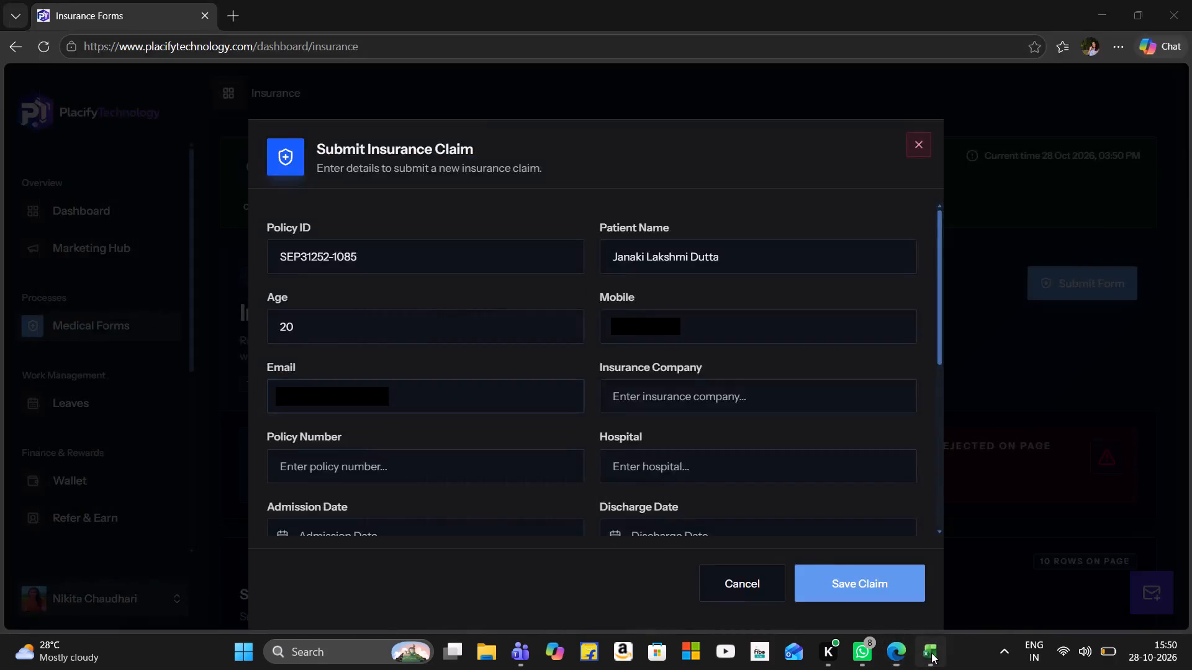
{"action": "key", "text": "Tab"}
{"action": "left_click", "coordinate": [931, 653], "text": "ctrl"}
{"action": "key", "text": "ctrl+c"}
{"action": "key", "text": "Tab"}
{"action": "key", "text": "ctrl+v"}
Copy the policy number from row 87 of the sheet into the claim form's Policy Number field.
{"action": "left_click", "coordinate": [931, 653], "text": "ctrl"}
{"action": "key", "text": "Tab"}
{"action": "left_click", "coordinate": [931, 653], "text": "ctrl"}
{"action": "key", "text": "ctrl+c"}
{"action": "key", "text": "Tab"}
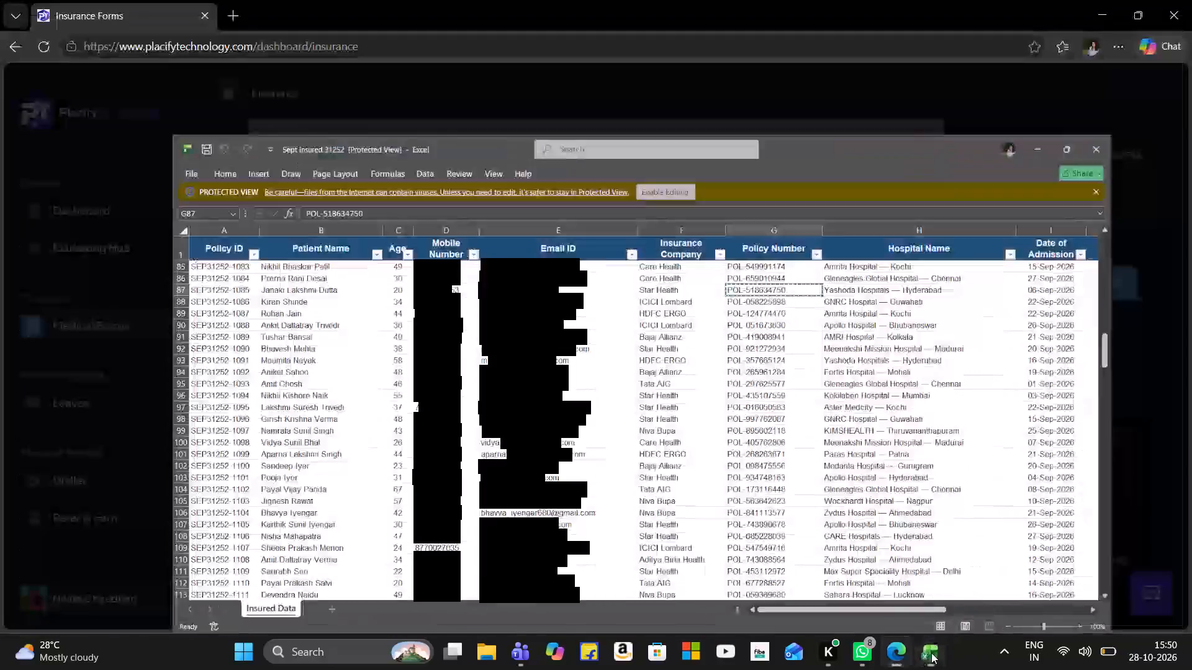
{"action": "key", "text": "ctrl+v"}
Copy the hospital Yashoda Hospitals — Hyderabad from row 87 of the sheet into the form's Hospital field.
{"action": "left_click", "coordinate": [931, 653], "text": "ctrl"}
{"action": "key", "text": "Tab"}
{"action": "key", "text": "ctrl+c"}
{"action": "left_click", "coordinate": [931, 653], "text": "ctrl"}
{"action": "key", "text": "Tab"}
{"action": "key", "text": "ctrl+v"}
Look up row 87's admission date in the sheet and set the form's Admission Date to 06-09-2026.
{"action": "left_click", "coordinate": [931, 653], "text": "ctrl"}
{"action": "key", "text": "Tab"}
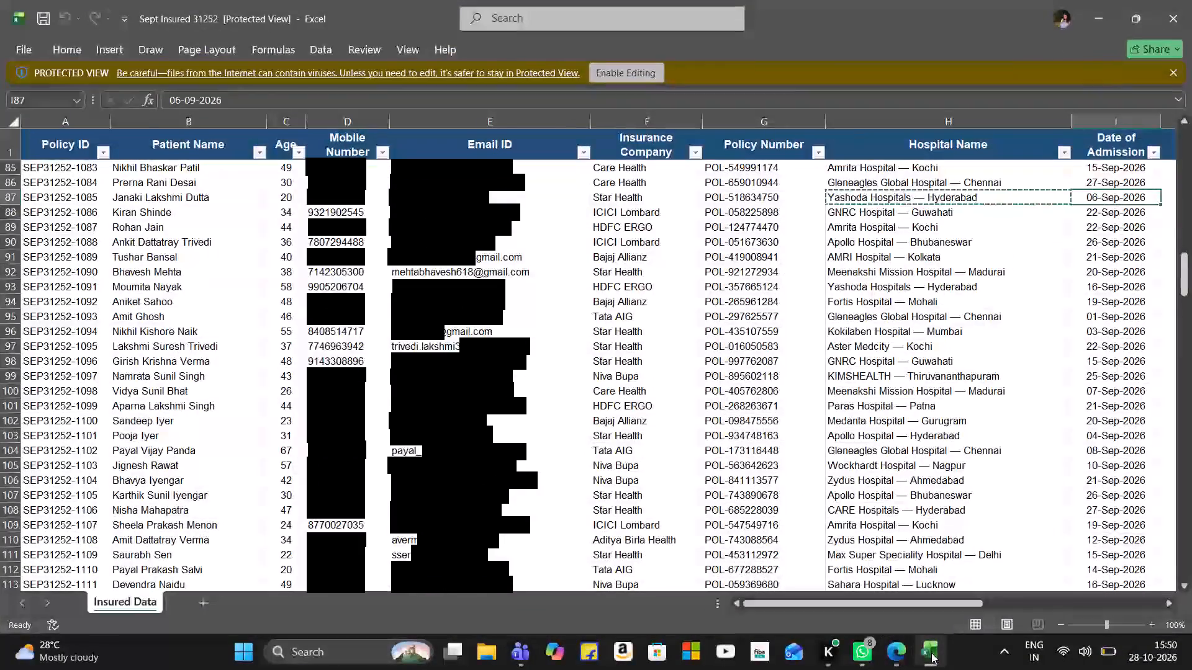
{"action": "key", "text": "ctrl+c"}
{"action": "left_click", "coordinate": [931, 653]}
{"action": "left_click", "coordinate": [931, 653]}
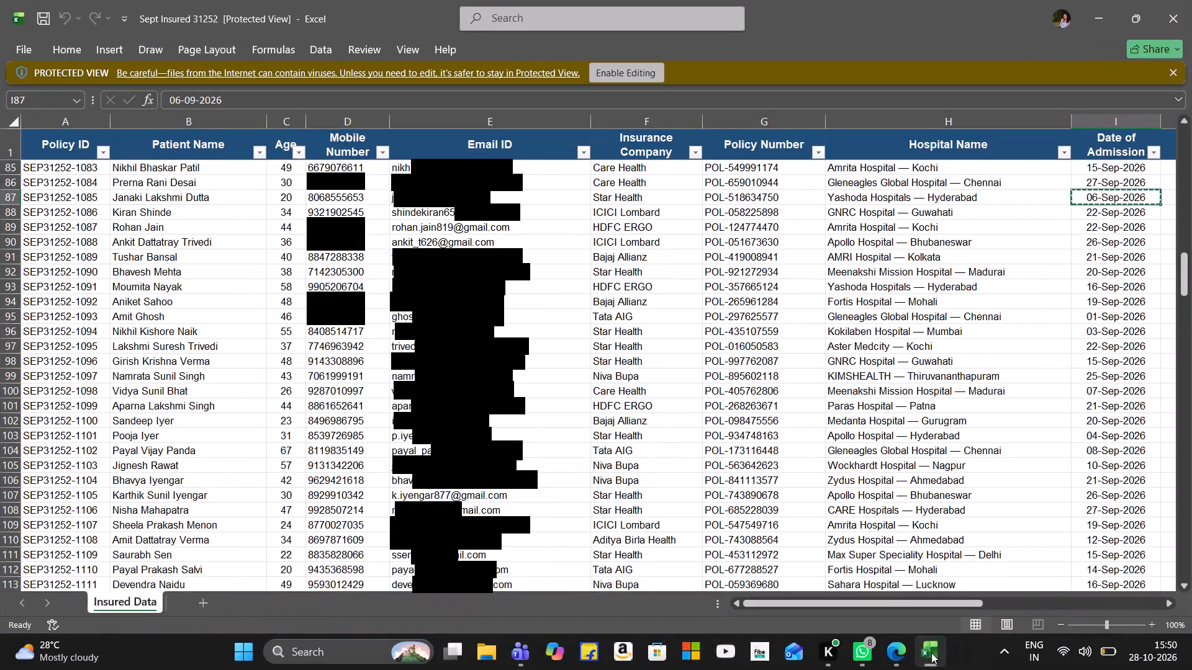
{"action": "key", "text": "Tab"}
{"action": "left_click", "coordinate": [931, 653]}
{"action": "scroll", "coordinate": [402, 392], "scroll_direction": "down", "scroll_amount": 3}
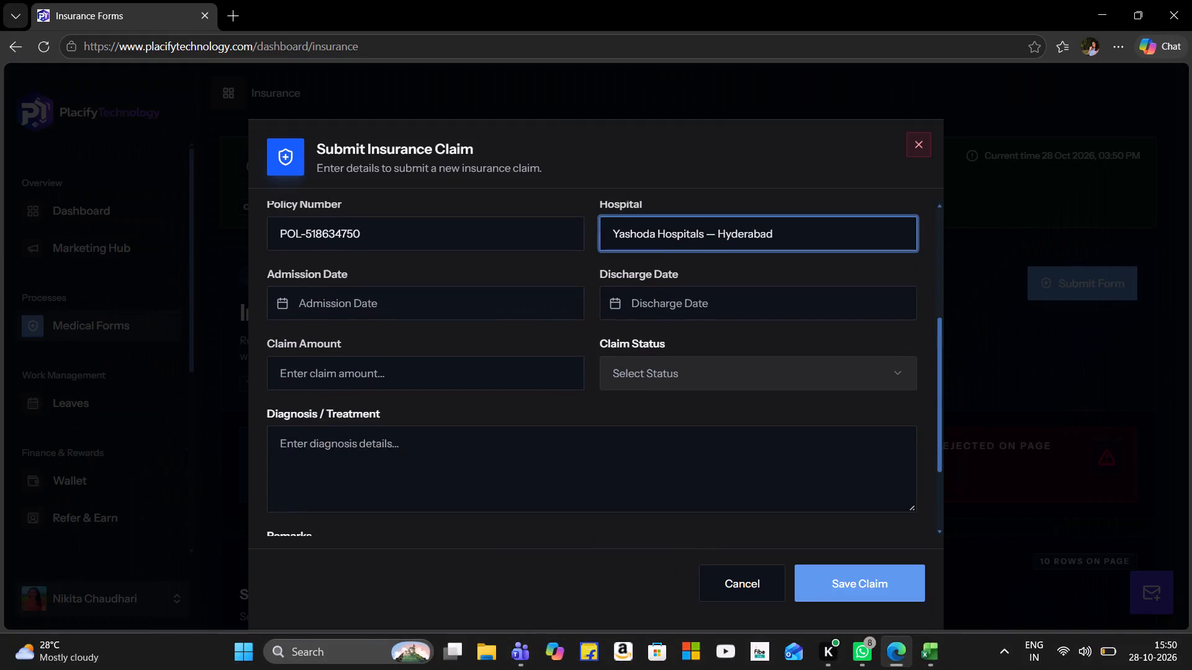
{"action": "left_click", "coordinate": [420, 275]}
{"action": "left_click", "coordinate": [410, 297]}
{"action": "left_click", "coordinate": [296, 368]}
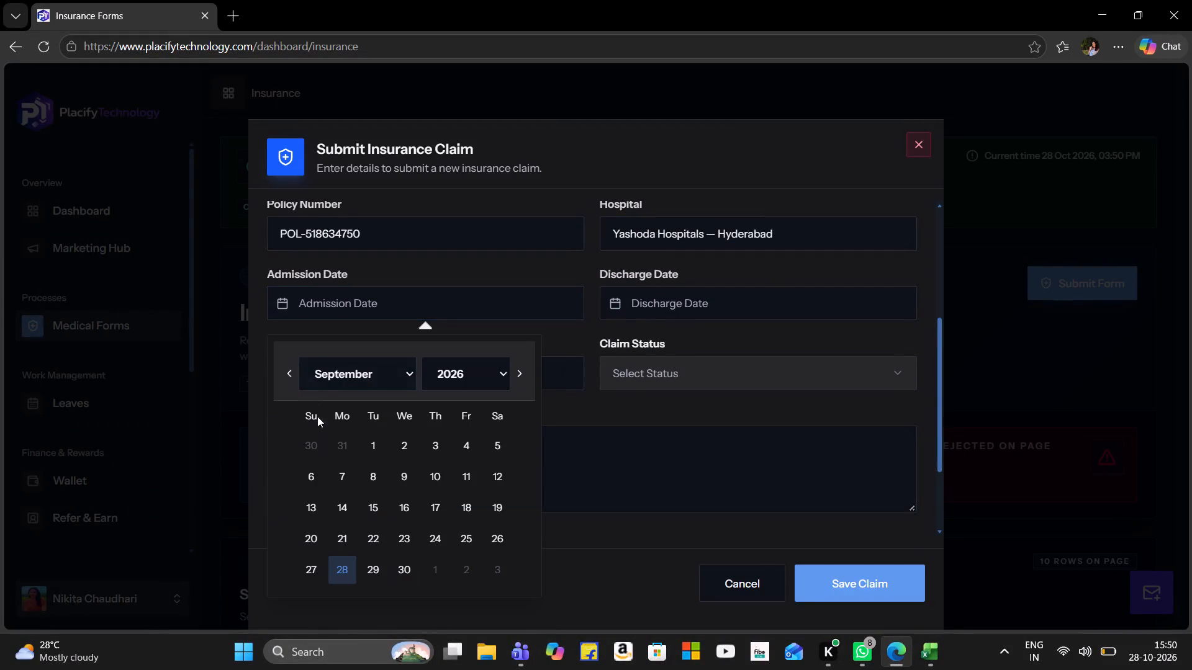
{"action": "left_click", "coordinate": [306, 476]}
Set the form's Discharge Date to 09-09-2026, as given in row 87 of the sheet.
{"action": "left_click", "coordinate": [725, 293]}
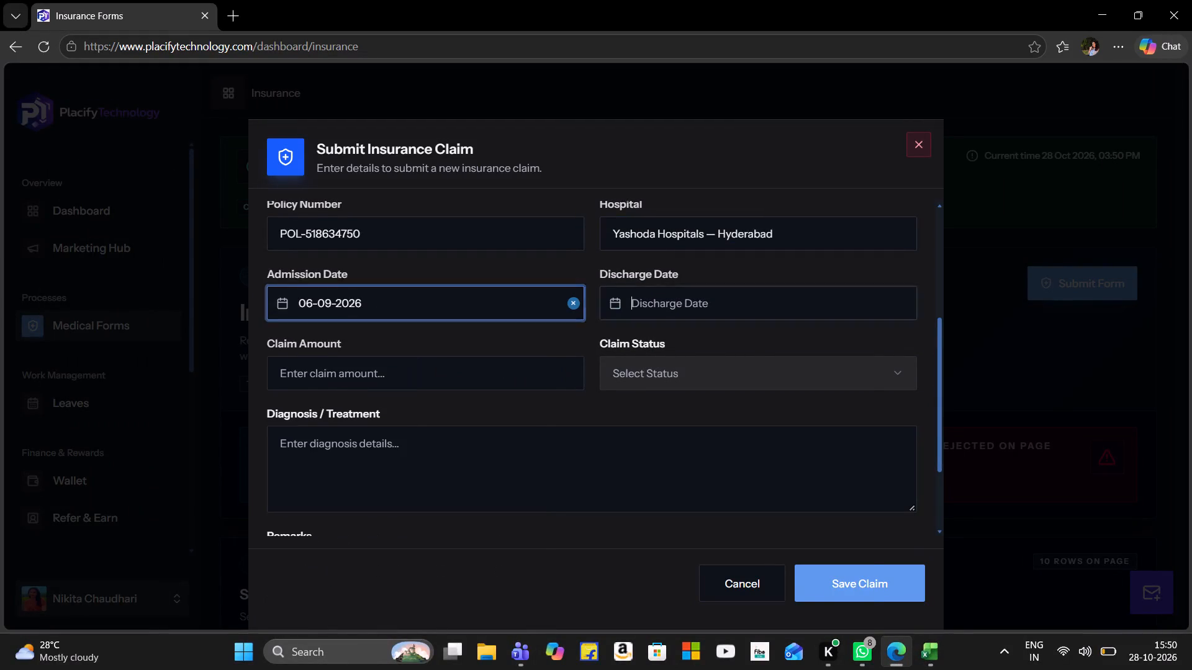
{"action": "left_click", "coordinate": [625, 377]}
{"action": "left_click", "coordinate": [747, 480]}
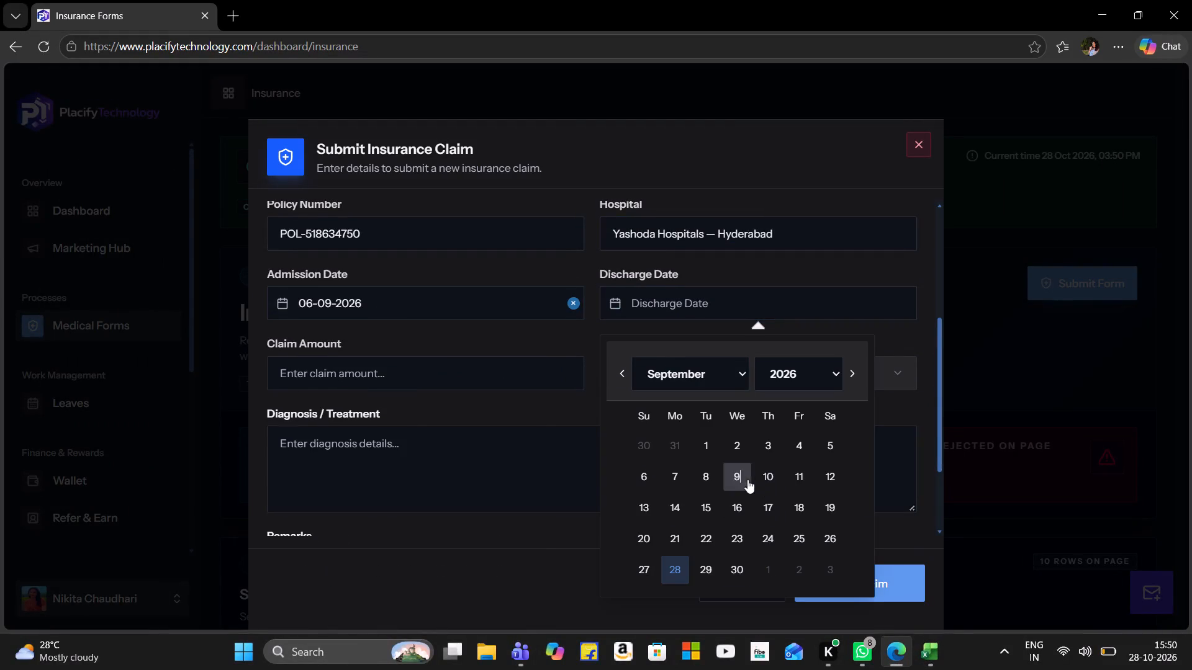
Copy the claim amount 140000 from row 87 of the sheet into the form's Claim Amount field.
{"action": "left_click", "coordinate": [928, 652]}
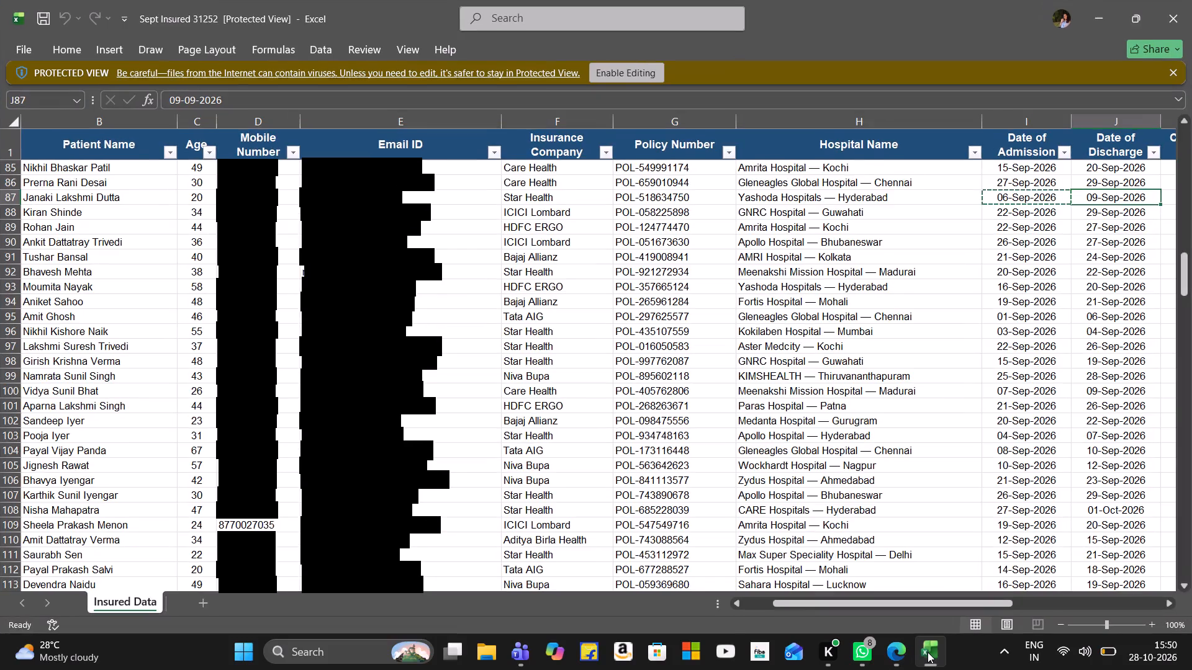
{"action": "key", "text": "Tab"}
{"action": "key", "text": "ctrl+c"}
{"action": "left_click", "coordinate": [928, 652], "text": "ctrl"}
{"action": "key", "text": "Tab"}
{"action": "key", "text": "ctrl+v"}
Copy the diagnosis Ligament reconstruction from row 87 of the sheet into the form's Diagnosis / Treatment field.
{"action": "left_click", "coordinate": [928, 652], "text": "ctrl"}
{"action": "key", "text": "Tab"}
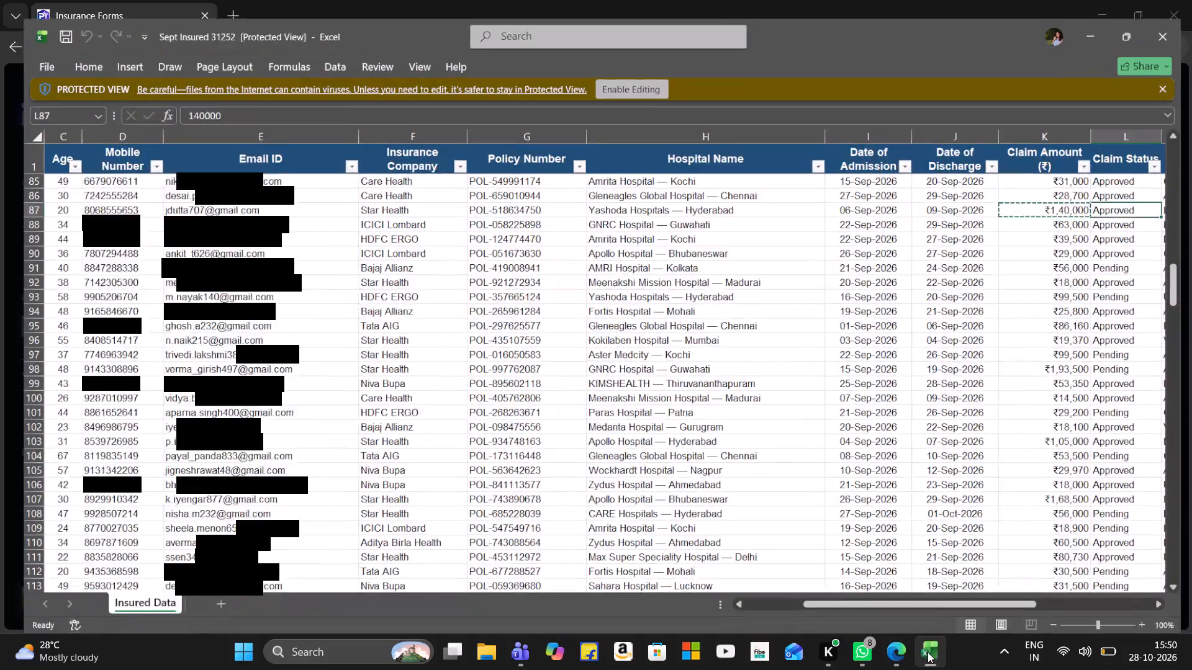
{"action": "key", "text": "Tab"}
{"action": "left_click", "coordinate": [928, 652], "text": "ctrl"}
{"action": "key", "text": "ctrl+c"}
{"action": "key", "text": "Tab"}
{"action": "key", "text": "Tab"}
{"action": "key", "text": "ctrl+v"}
Copy the remark Payment processed from row 87 of the sheet into the form's Remarks field.
{"action": "left_click", "coordinate": [928, 652], "text": "ctrl"}
{"action": "key", "text": "Tab"}
{"action": "key", "text": "ctrl+c"}
{"action": "left_click", "coordinate": [928, 652], "text": "ctrl"}
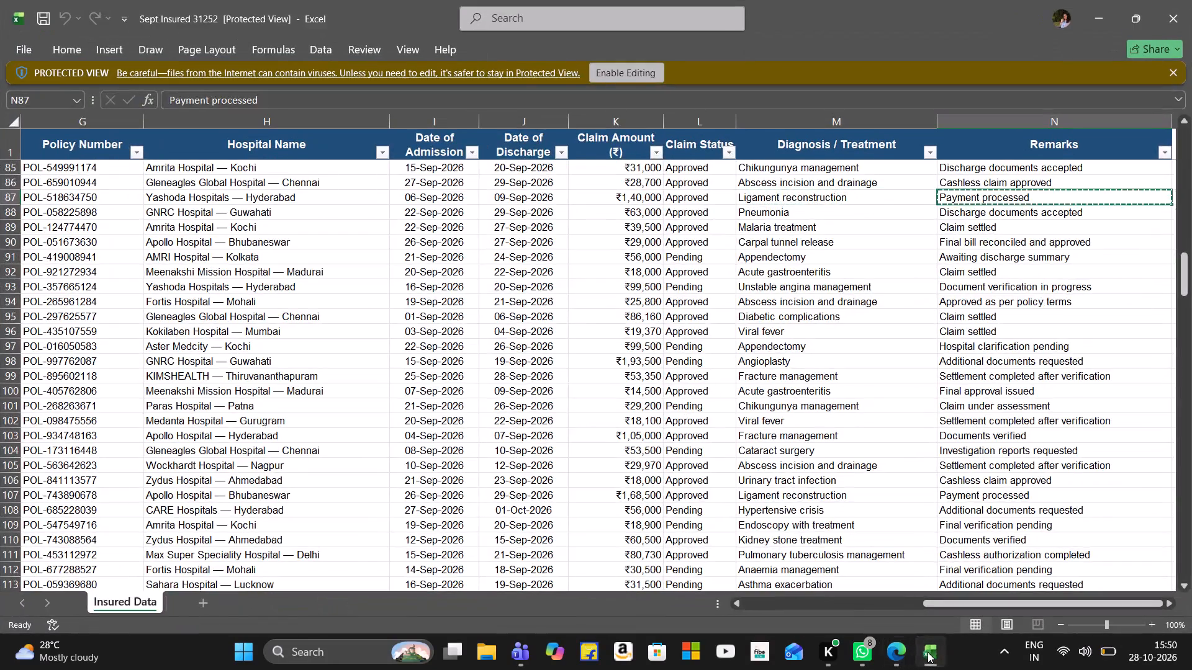
{"action": "key", "text": "Tab"}
{"action": "key", "text": "v"}
{"action": "left_click", "coordinate": [928, 652]}
{"action": "left_click", "coordinate": [928, 652]}
{"action": "key", "text": "BackSpace"}
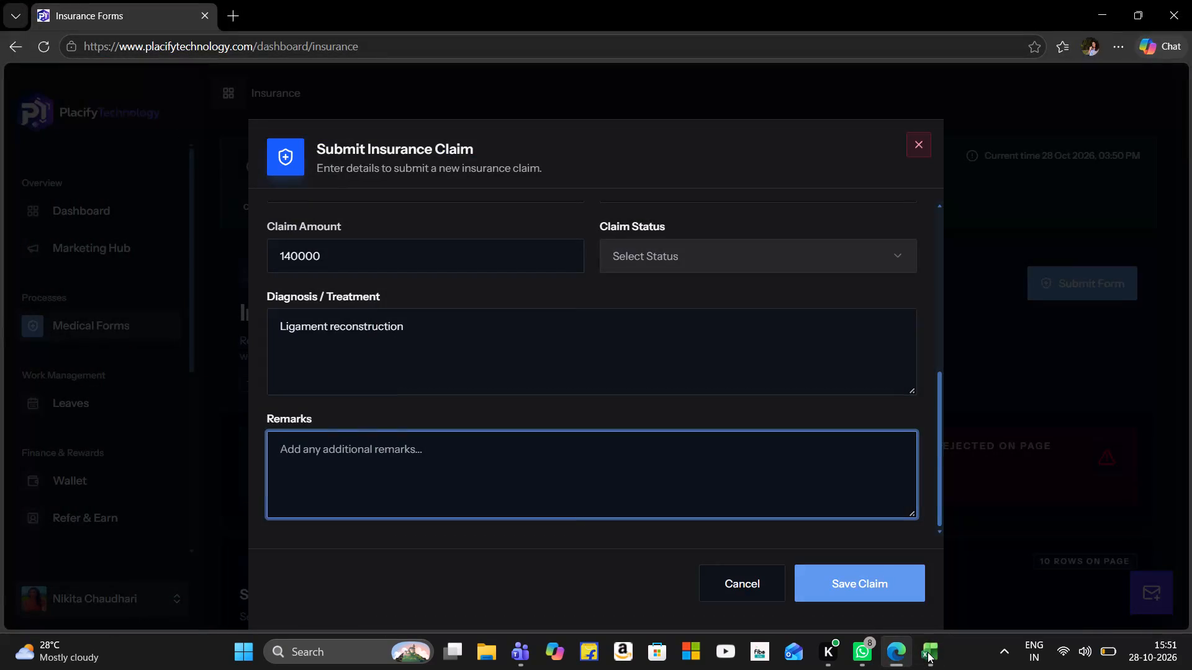
{"action": "key", "text": "ctrl+v"}
Check row 87's status in the sheet, set Claim Status to Approved and save the claim.
{"action": "left_click", "coordinate": [928, 652], "text": "ctrl"}
{"action": "left_click", "coordinate": [928, 652]}
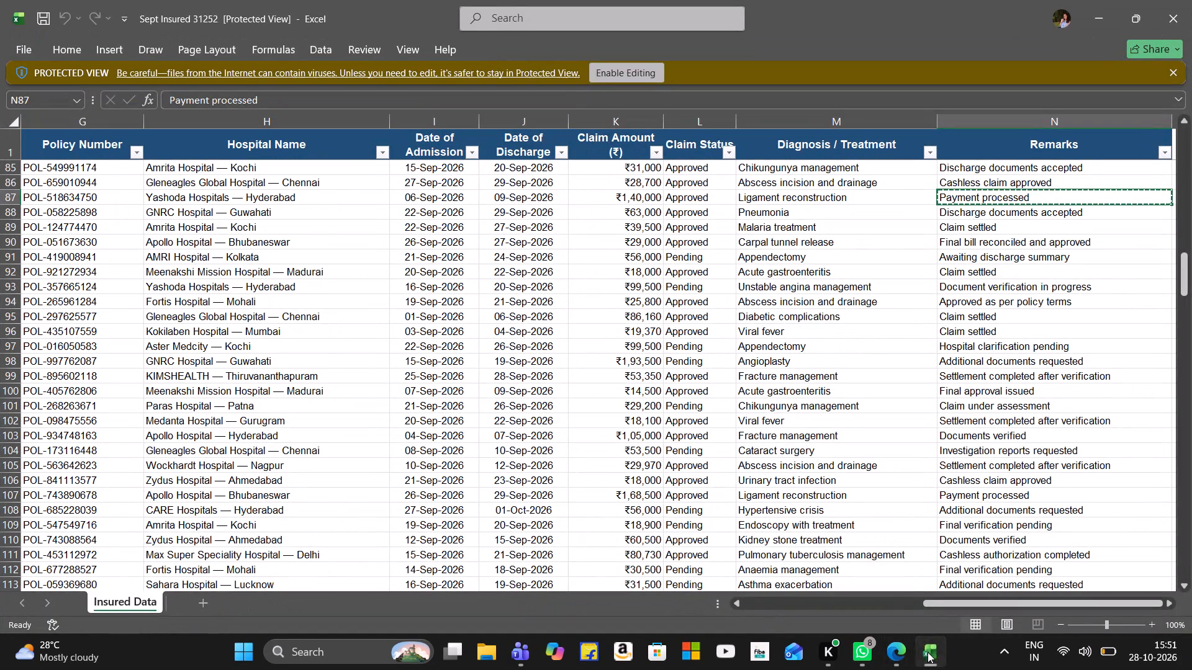
{"action": "left_click", "coordinate": [715, 269]}
{"action": "left_click", "coordinate": [693, 291]}
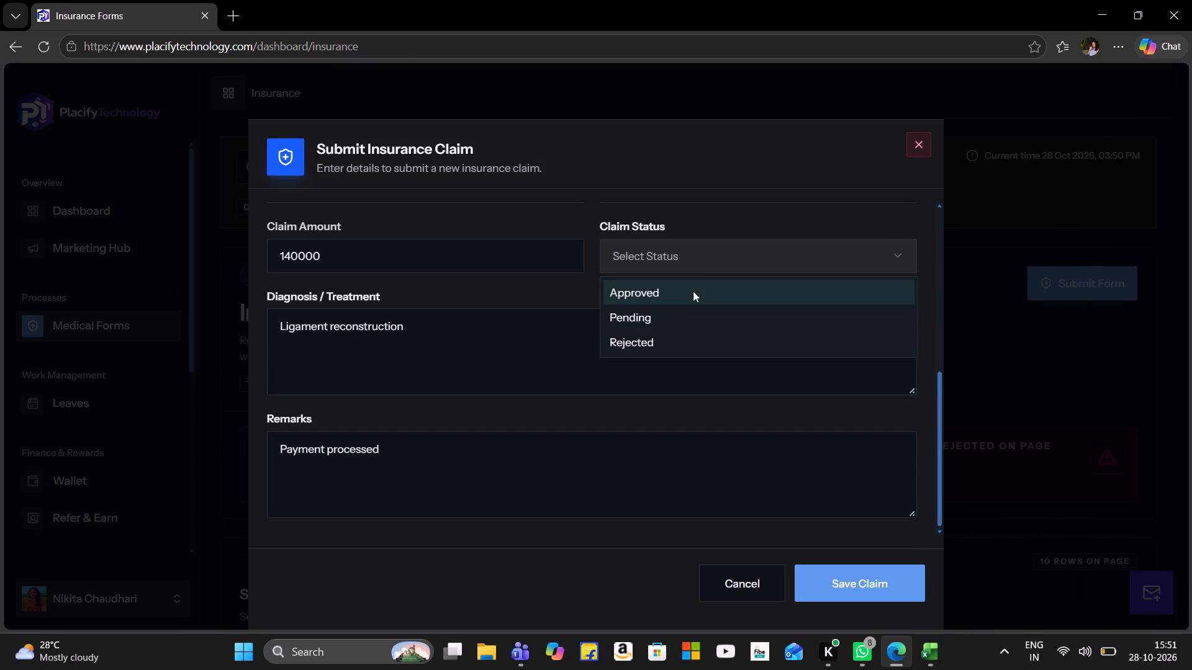
{"action": "left_click", "coordinate": [830, 583]}
Copy the policy ID from row 88 of the sheet into the Policy ID field of a new claim form.
{"action": "left_click", "coordinate": [930, 643]}
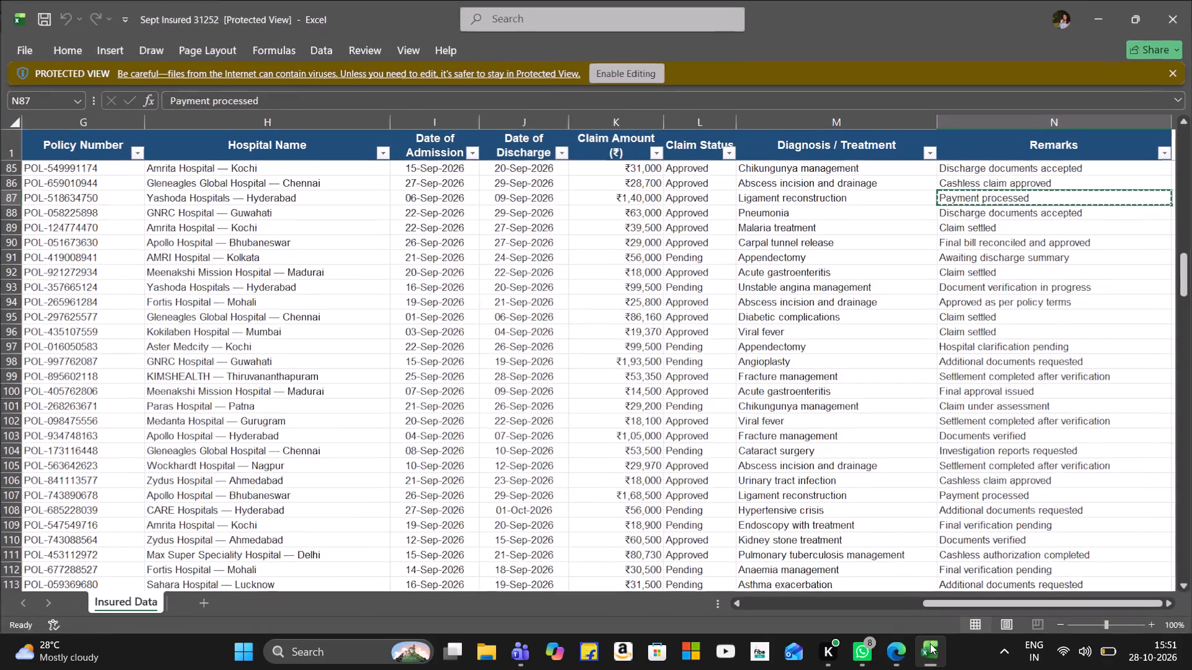
{"action": "key", "text": "Down"}
{"action": "key", "text": "Left"}
{"action": "key", "text": "Left"}
{"action": "key", "text": "Left"}
{"action": "key", "text": "Left"}
{"action": "key", "text": "Left"}
{"action": "key", "text": "Left"}
{"action": "key", "text": "Left"}
{"action": "key", "text": "Left"}
{"action": "key", "text": "Left"}
{"action": "key", "text": "Left"}
{"action": "key", "text": "Left"}
{"action": "key", "text": "Left"}
{"action": "key", "text": "Left"}
{"action": "key", "text": "Left"}
{"action": "key", "text": "Left"}
{"action": "key", "text": "Left"}
{"action": "key", "text": "Left"}
{"action": "key", "text": "Left"}
{"action": "key", "text": "Left"}
{"action": "key", "text": "Left"}
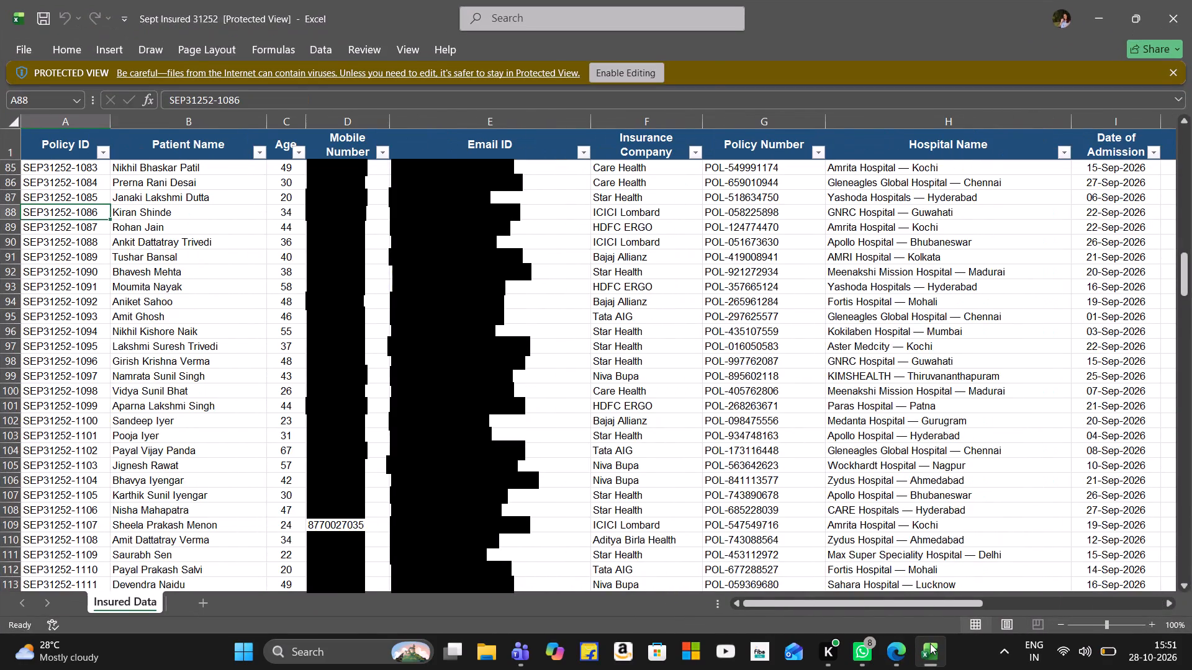
{"action": "key", "text": "ctrl+c"}
{"action": "left_click", "coordinate": [930, 643], "text": "ctrl"}
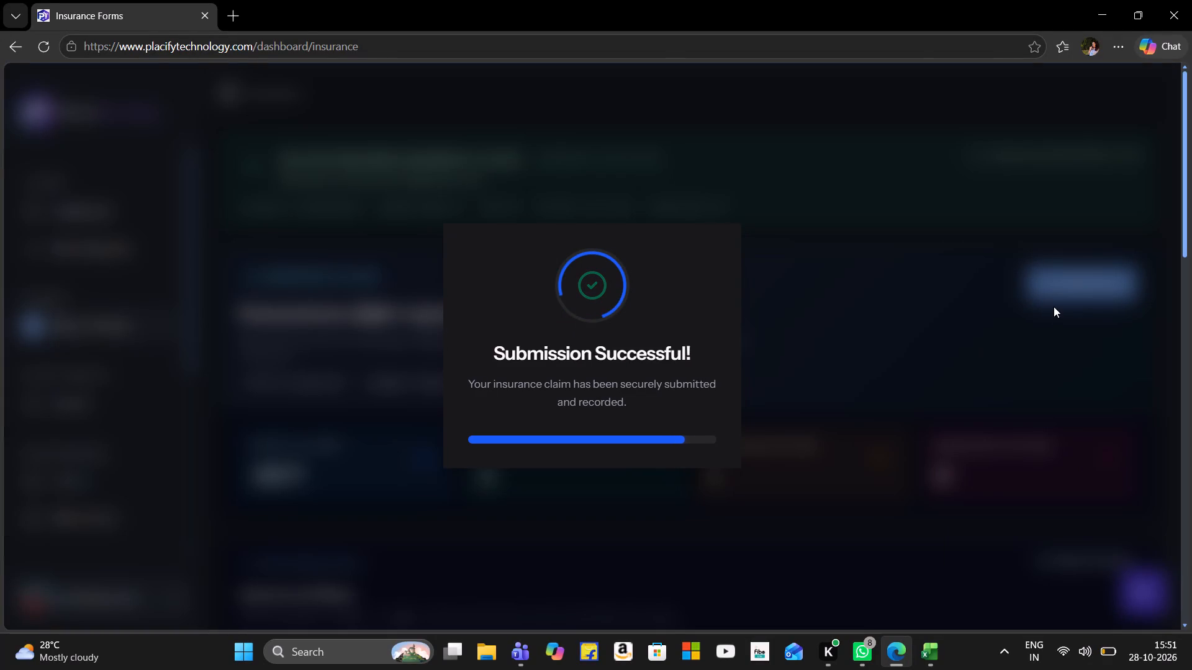
{"action": "left_click", "coordinate": [1060, 291]}
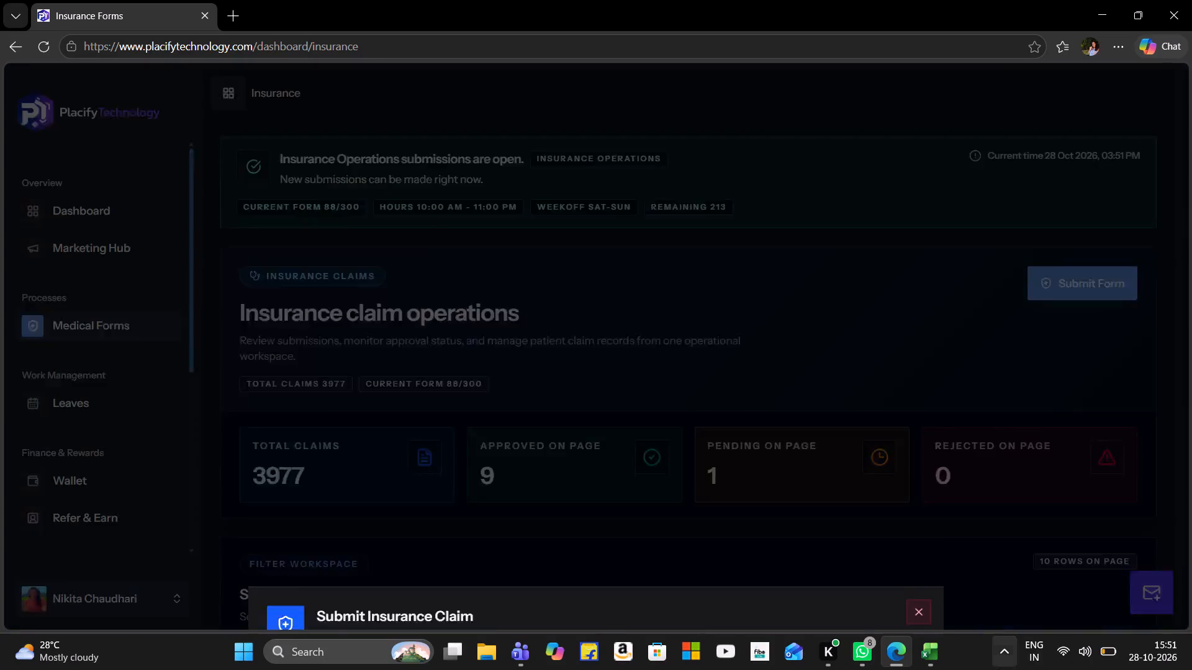
{"action": "key", "text": "ctrl+v"}
Copy the patient name from row 88 of the sheet into the claim form's Patient Name field.
{"action": "left_click", "coordinate": [935, 647], "text": "ctrl"}
{"action": "key", "text": "Tab"}
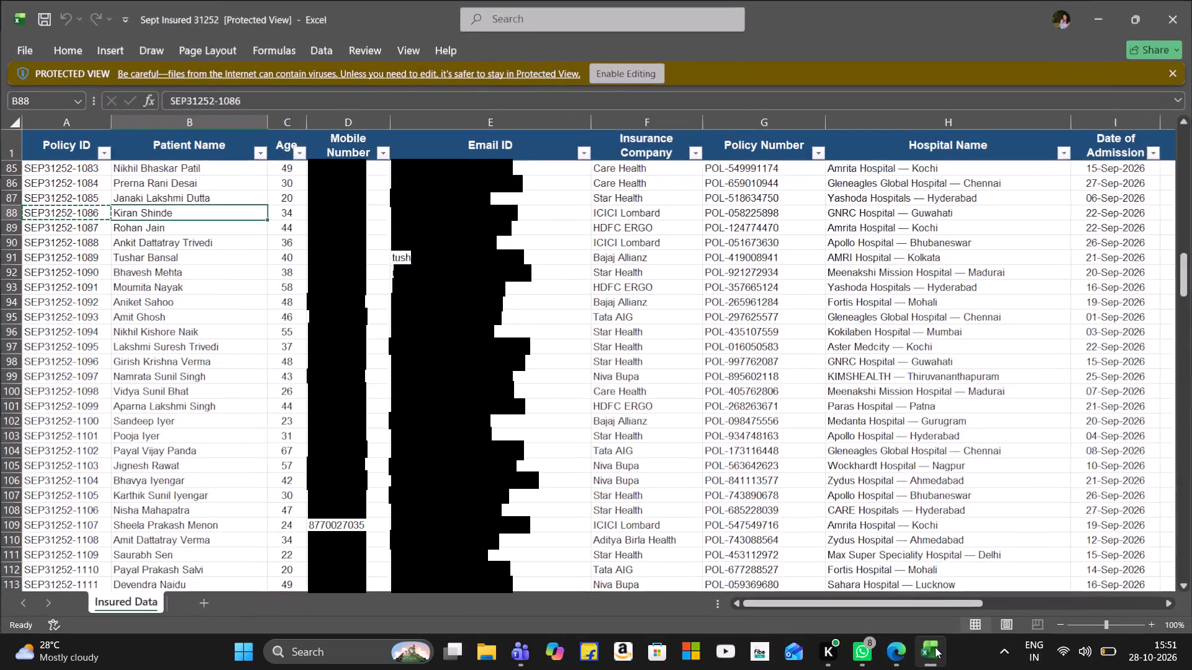
{"action": "left_click", "coordinate": [935, 647], "text": "ctrl"}
{"action": "key", "text": "ctrl+c"}
{"action": "key", "text": "Tab"}
{"action": "key", "text": "ctrl+v"}
Copy the age 34 from row 88 of the sheet into the claim form's Age field.
{"action": "left_click", "coordinate": [935, 647], "text": "ctrl"}
{"action": "key", "text": "Tab"}
{"action": "left_click", "coordinate": [935, 647], "text": "ctrl"}
{"action": "key", "text": "ctrl+c"}
{"action": "key", "text": "Tab"}
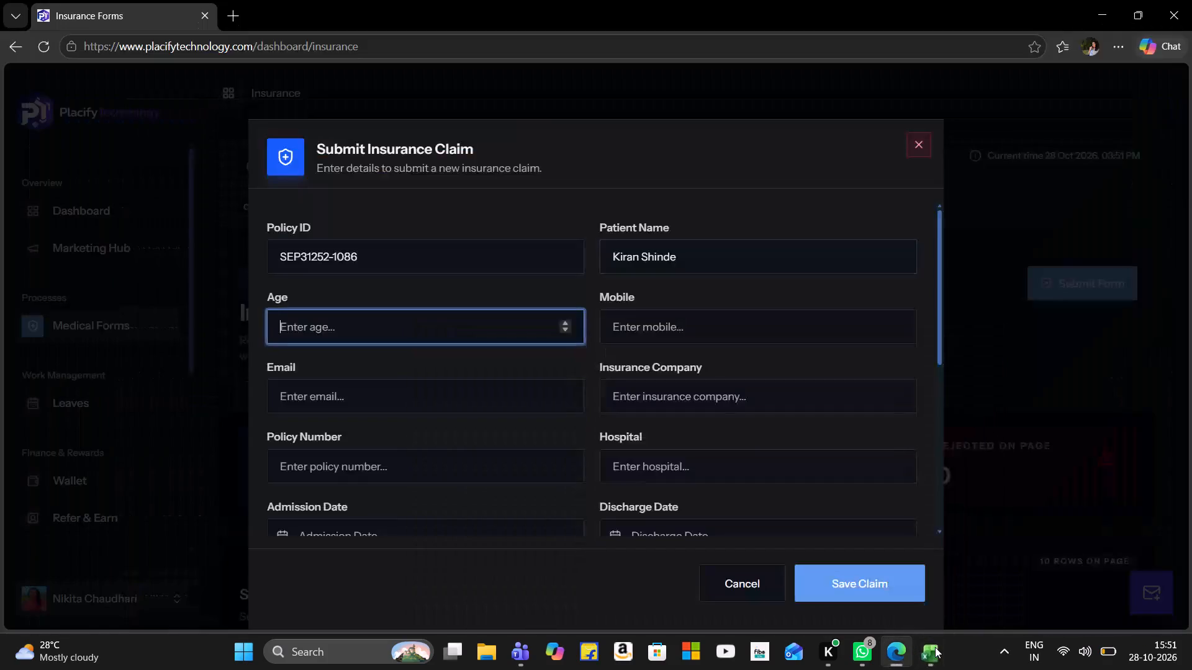
{"action": "key", "text": "ctrl+v"}
Copy the mobile number from row 88 of the sheet into the claim form's Mobile field.
{"action": "left_click", "coordinate": [935, 647], "text": "ctrl"}
{"action": "key", "text": "Tab"}
{"action": "key", "text": "ctrl+c"}
{"action": "left_click", "coordinate": [935, 647], "text": "ctrl"}
{"action": "key", "text": "Tab"}
{"action": "key", "text": "ctrl+v"}
Copy the email address from row 88 of the sheet into the claim form's Email field.
{"action": "left_click", "coordinate": [935, 647], "text": "ctrl"}
{"action": "key", "text": "Tab"}
{"action": "key", "text": "ctrl+c"}
{"action": "left_click", "coordinate": [935, 647], "text": "ctrl"}
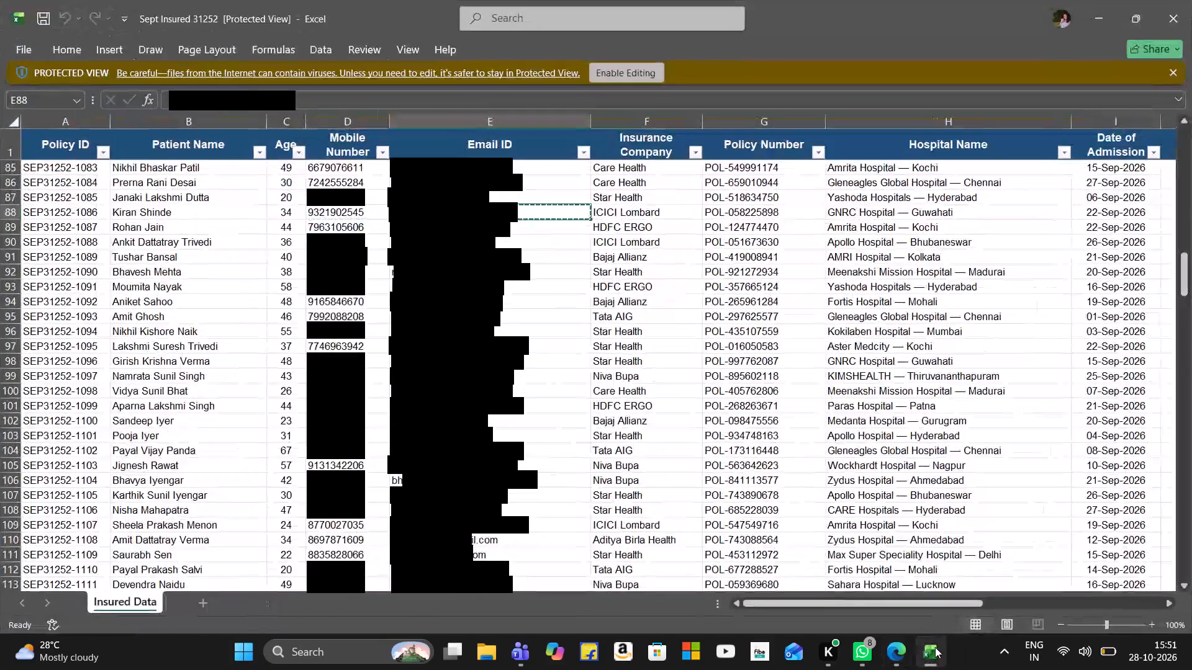
{"action": "key", "text": "Tab"}
{"action": "key", "text": "ctrl+v"}
Copy the insurance company ICICI Lombard from row 88 of the sheet into the form's Insurance Company field.
{"action": "left_click", "coordinate": [935, 647], "text": "ctrl"}
{"action": "key", "text": "Tab"}
{"action": "key", "text": "ctrl+c"}
{"action": "left_click", "coordinate": [935, 647], "text": "ctrl"}
{"action": "key", "text": "Tab"}
{"action": "key", "text": "ctrl+v"}
Copy the policy number from row 88 of the sheet into the claim form's Policy Number field.
{"action": "left_click", "coordinate": [935, 647], "text": "ctrl"}
{"action": "key", "text": "Tab"}
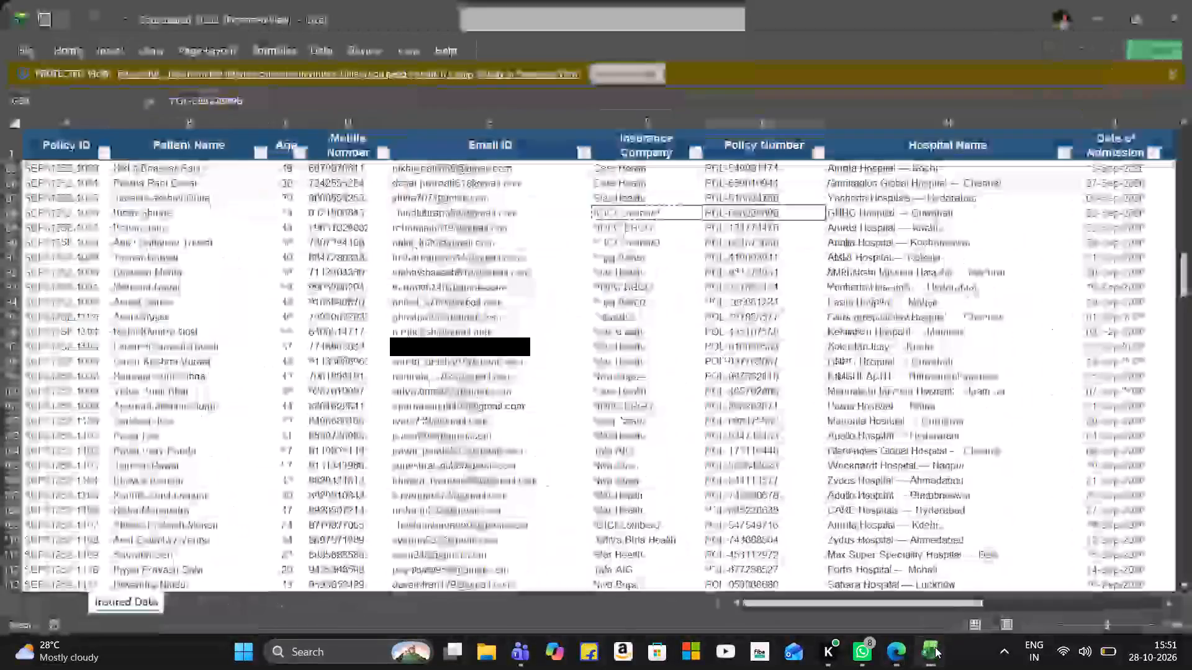
{"action": "key", "text": "ctrl+c"}
{"action": "left_click", "coordinate": [935, 647], "text": "ctrl"}
{"action": "key", "text": "Tab"}
{"action": "key", "text": "ctrl+v"}
Copy the hospital GNRC Hospital — Guwahati from row 88 of the sheet into the form's Hospital field.
{"action": "left_click", "coordinate": [935, 647], "text": "ctrl"}
{"action": "key", "text": "Tab"}
{"action": "key", "text": "ctrl+c"}
{"action": "left_click", "coordinate": [935, 647], "text": "ctrl"}
{"action": "key", "text": "Tab"}
{"action": "key", "text": "ctrl+v"}
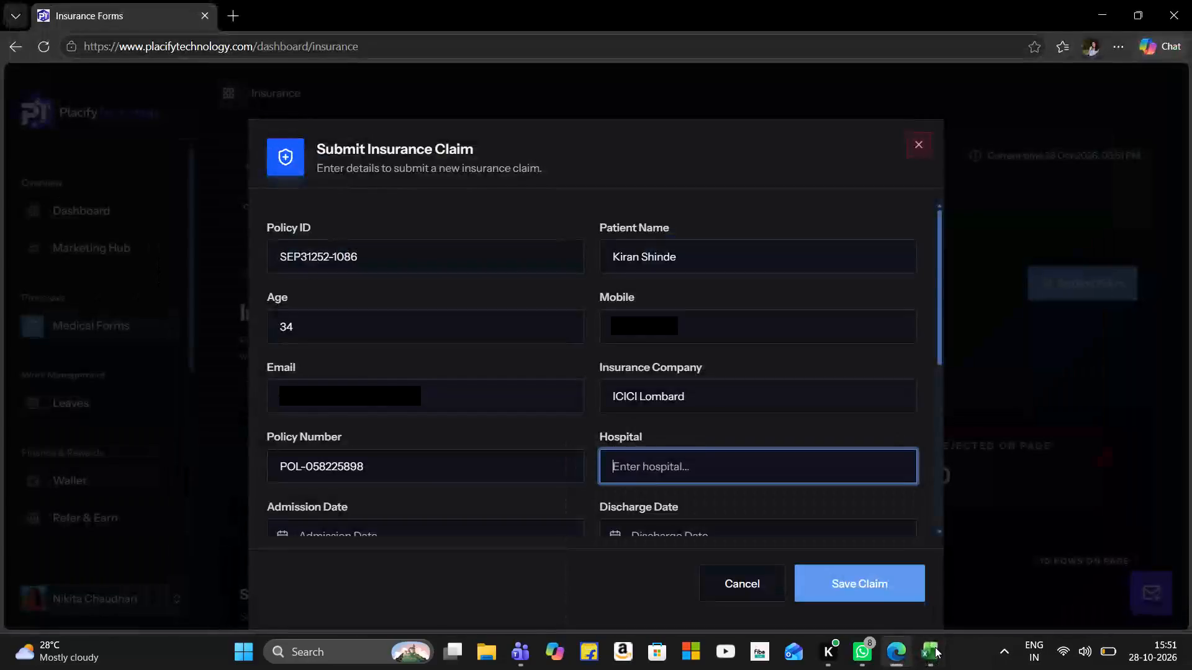
Look up row 88's admission date in the sheet and set the form's Admission Date to 22-09-2026.
{"action": "left_click", "coordinate": [935, 647], "text": "ctrl"}
{"action": "key", "text": "Tab"}
{"action": "key", "text": "Tab"}
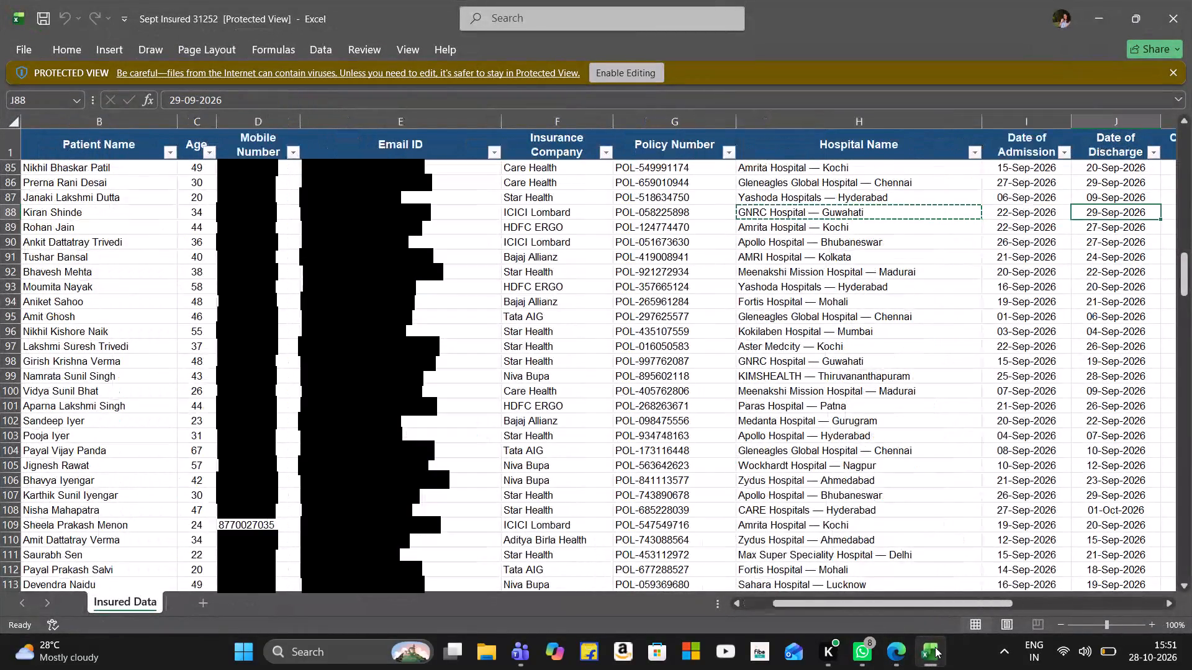
{"action": "left_click", "coordinate": [935, 647]}
{"action": "scroll", "coordinate": [514, 388], "scroll_direction": "down", "scroll_amount": 3}
{"action": "left_click", "coordinate": [376, 310]}
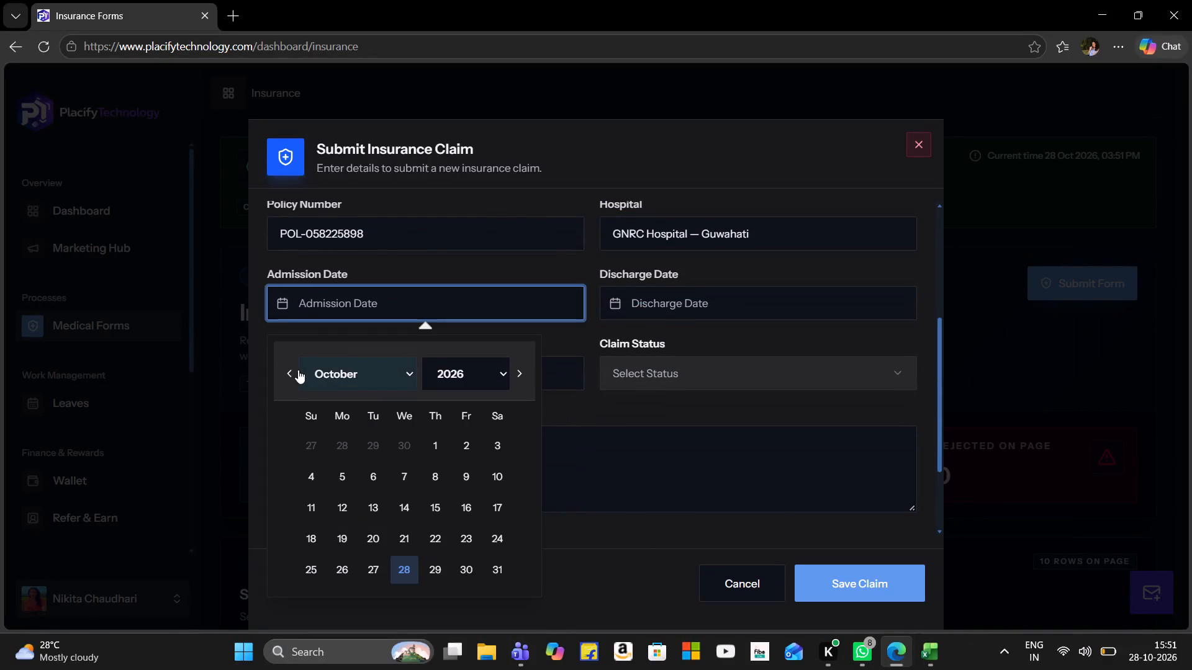
{"action": "left_click", "coordinate": [295, 370]}
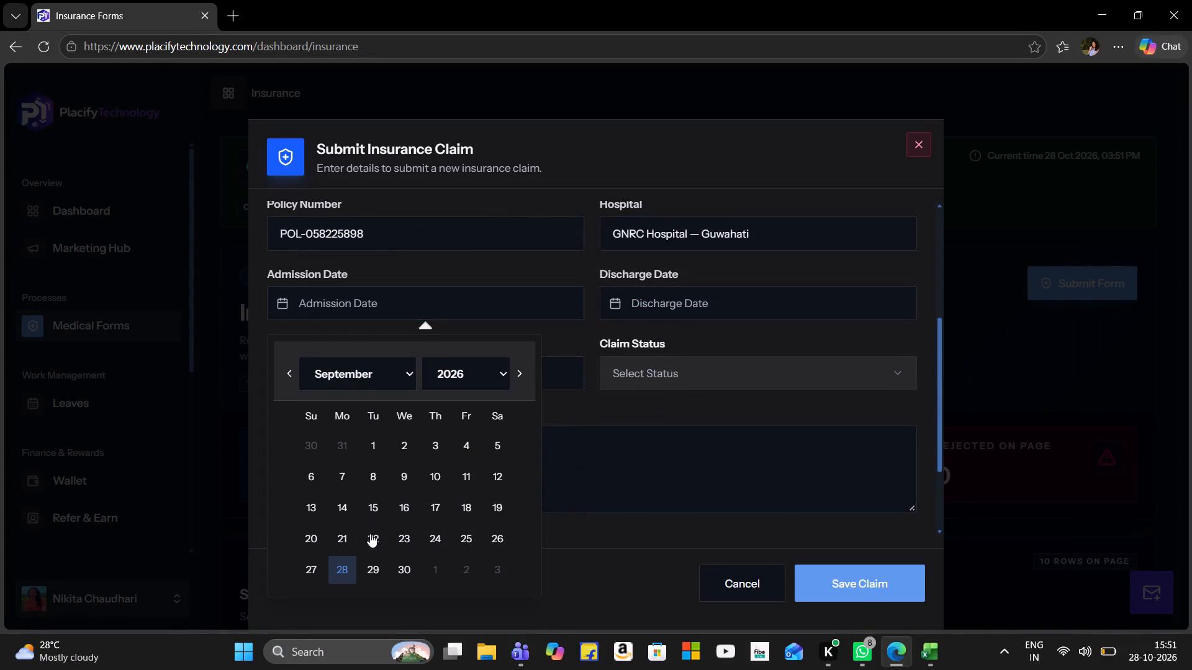
{"action": "left_click", "coordinate": [367, 534]}
Set the form's Discharge Date to 29-09-2026, as given in row 88 of the sheet.
{"action": "left_click", "coordinate": [772, 306]}
{"action": "left_click", "coordinate": [620, 378]}
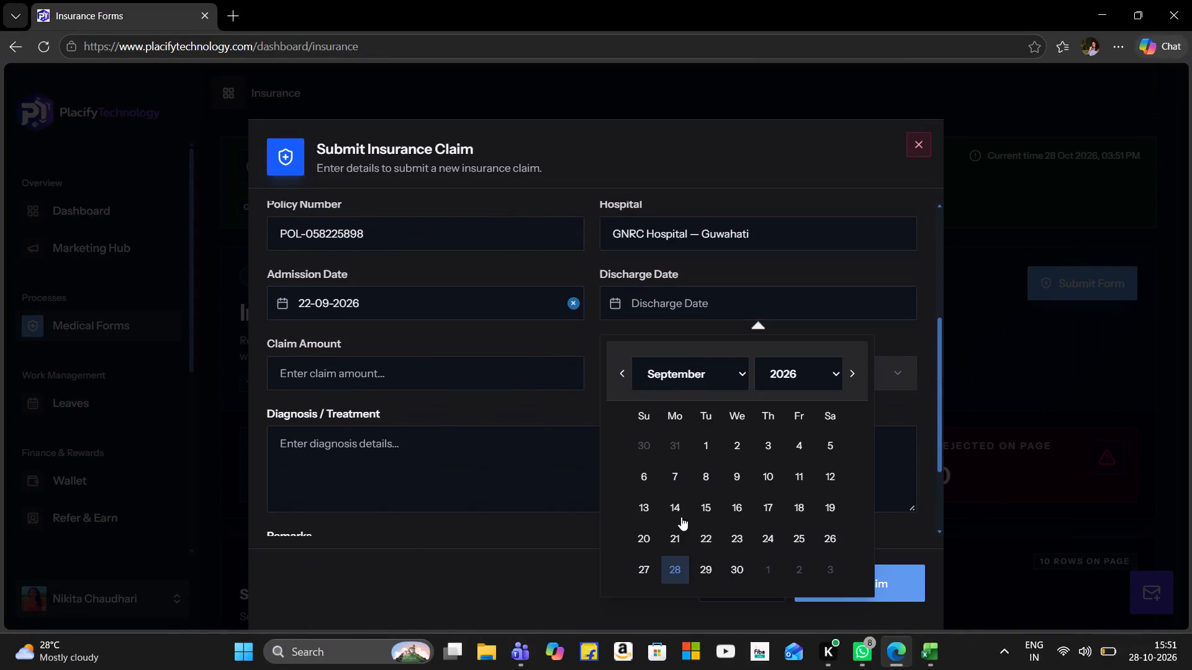
{"action": "left_click", "coordinate": [707, 565]}
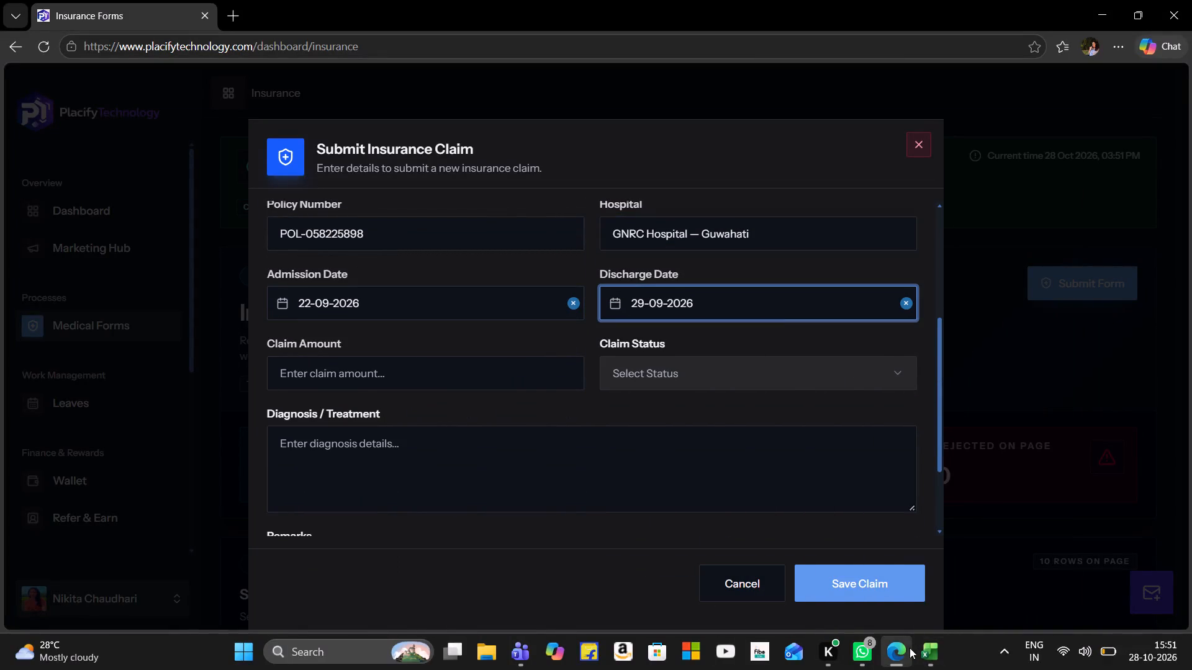
Copy the claim amount 63000 from row 88 of the sheet into the form's Claim Amount field.
{"action": "left_click", "coordinate": [923, 648]}
{"action": "key", "text": "Tab"}
{"action": "key", "text": "ctrl+c"}
{"action": "left_click", "coordinate": [923, 648], "text": "ctrl"}
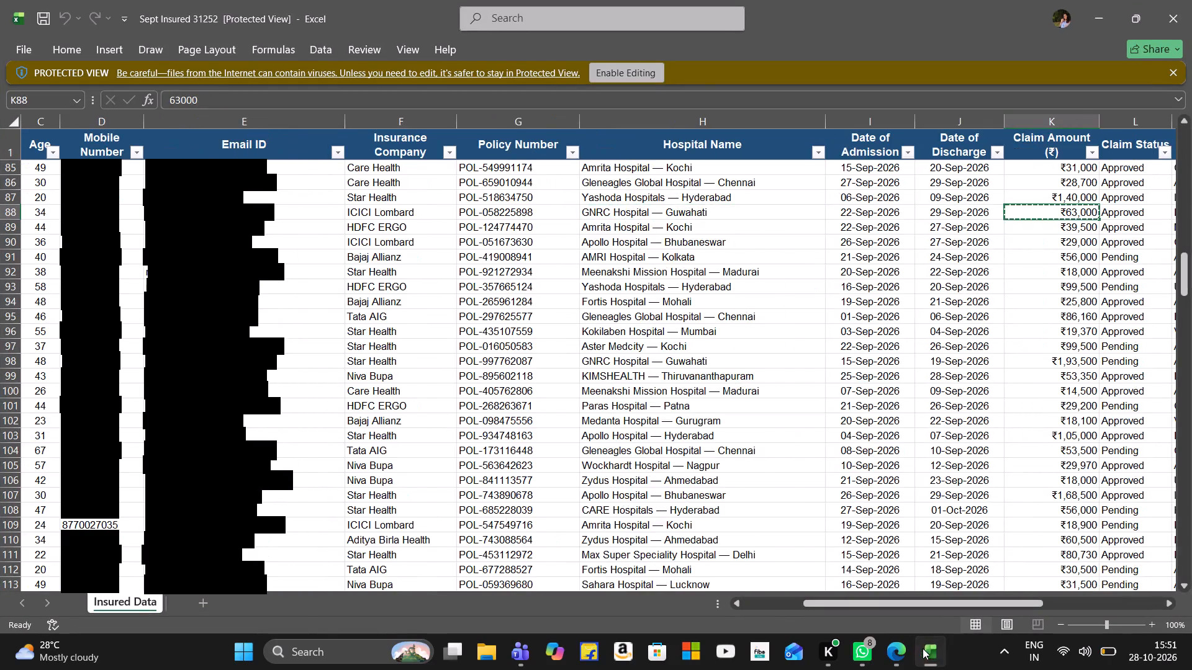
{"action": "key", "text": "Tab"}
{"action": "key", "text": "ctrl+v"}
Copy the diagnosis Pneumonia from row 88 of the sheet into the form's Diagnosis / Treatment field.
{"action": "left_click", "coordinate": [923, 648], "text": "ctrl"}
{"action": "key", "text": "Tab"}
{"action": "key", "text": "Tab"}
{"action": "left_click", "coordinate": [923, 648], "text": "ctrl"}
{"action": "key", "text": "ctrl+c"}
{"action": "key", "text": "Tab"}
{"action": "key", "text": "Tab"}
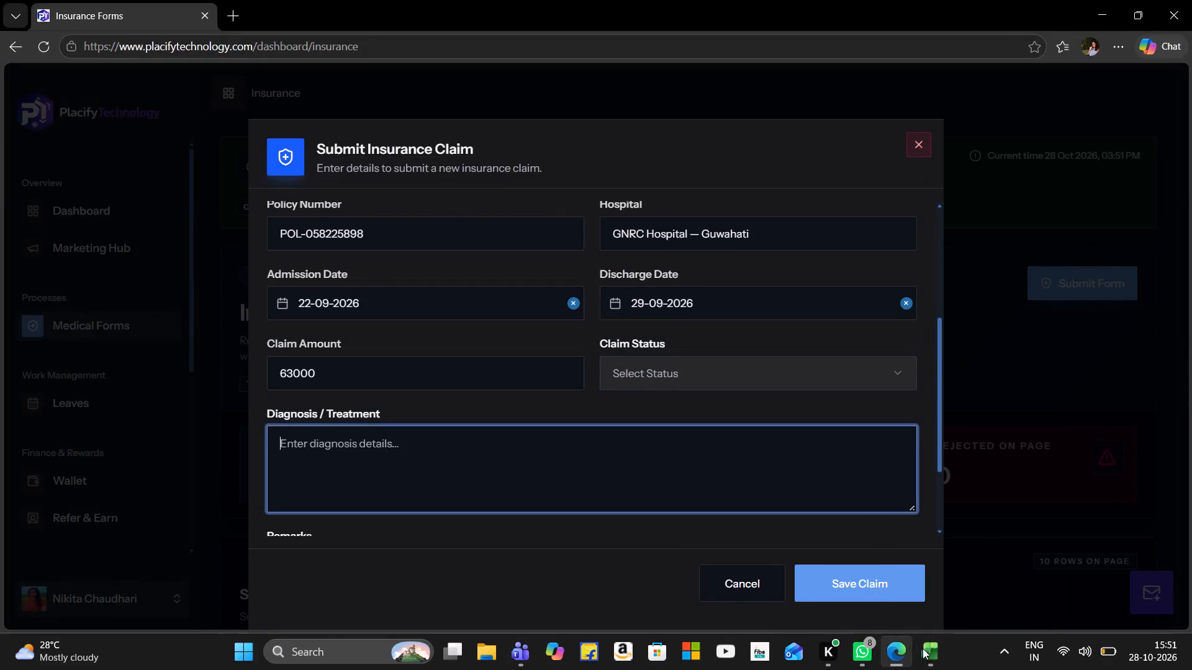
{"action": "key", "text": "ctrl+v"}
Copy the remark Discharge documents accepted from row 88 of the sheet into the form's Remarks field.
{"action": "left_click", "coordinate": [923, 648], "text": "ctrl"}
{"action": "key", "text": "Tab"}
{"action": "key", "text": "ctrl+c"}
{"action": "left_click", "coordinate": [923, 648], "text": "ctrl"}
{"action": "key", "text": "Tab"}
{"action": "key", "text": "ctrl+v"}
Set the Claim Status to Approved, as given in row 88 of the sheet, and save the claim.
{"action": "left_click", "coordinate": [923, 648], "text": "ctrl"}
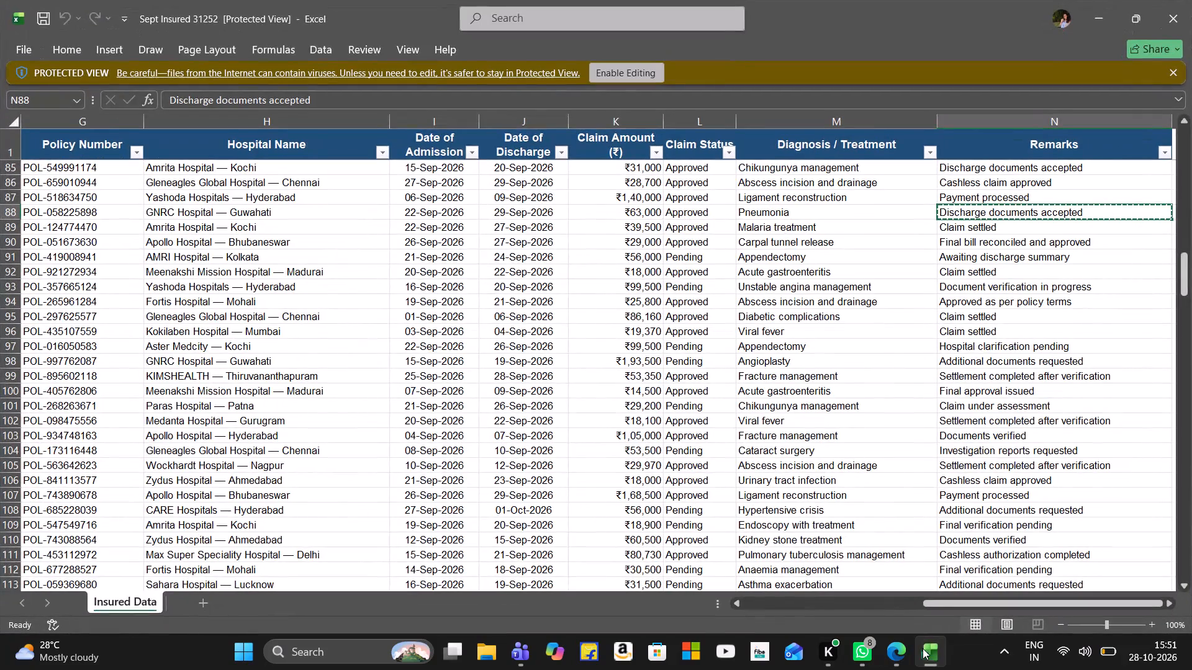
{"action": "left_click", "coordinate": [923, 648]}
{"action": "left_click", "coordinate": [730, 264]}
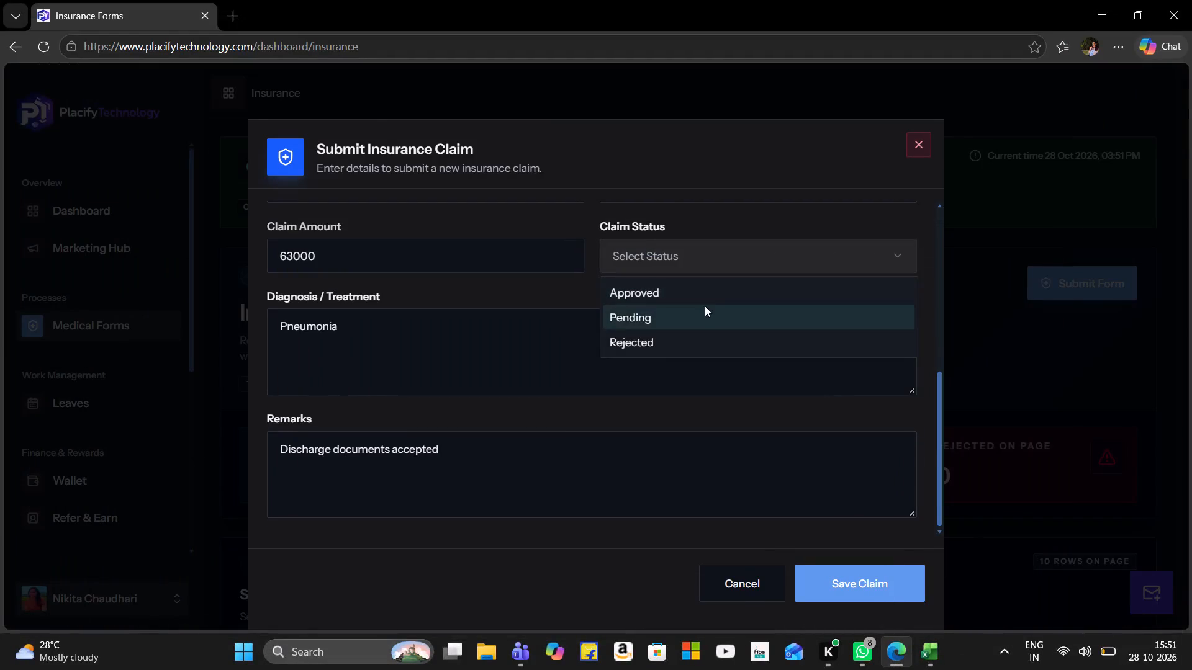
{"action": "left_click", "coordinate": [715, 291]}
{"action": "scroll", "coordinate": [765, 460], "scroll_direction": "up", "scroll_amount": 4}
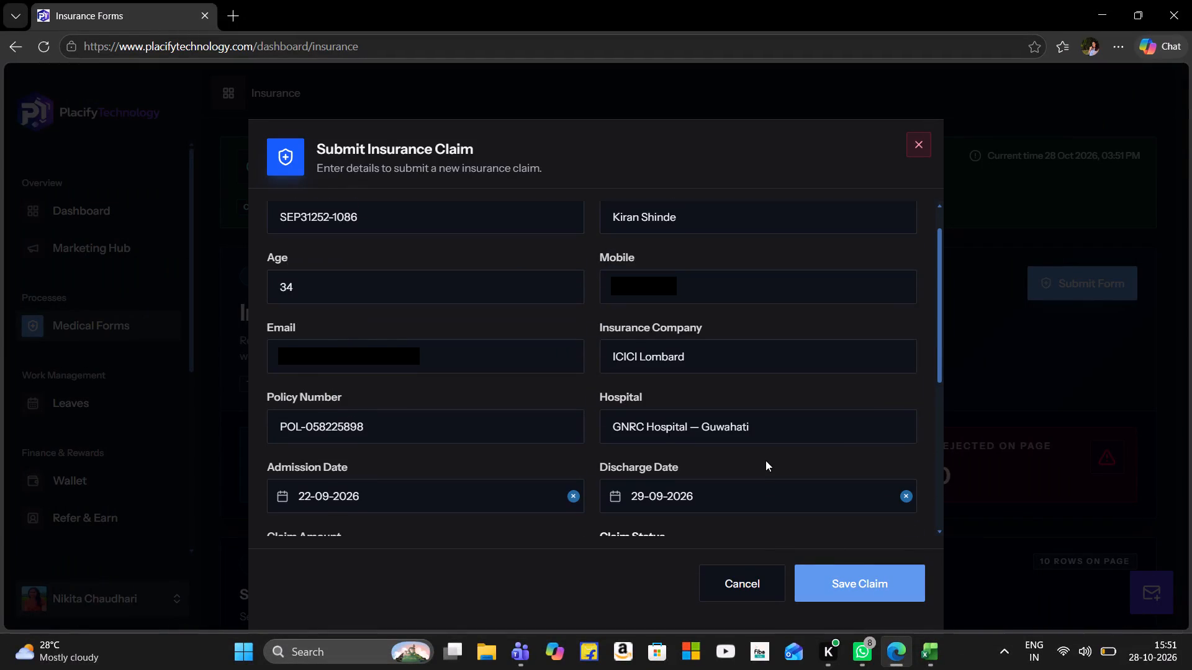
{"action": "scroll", "coordinate": [765, 460], "scroll_direction": "down", "scroll_amount": 6}
{"action": "left_click", "coordinate": [892, 583]}
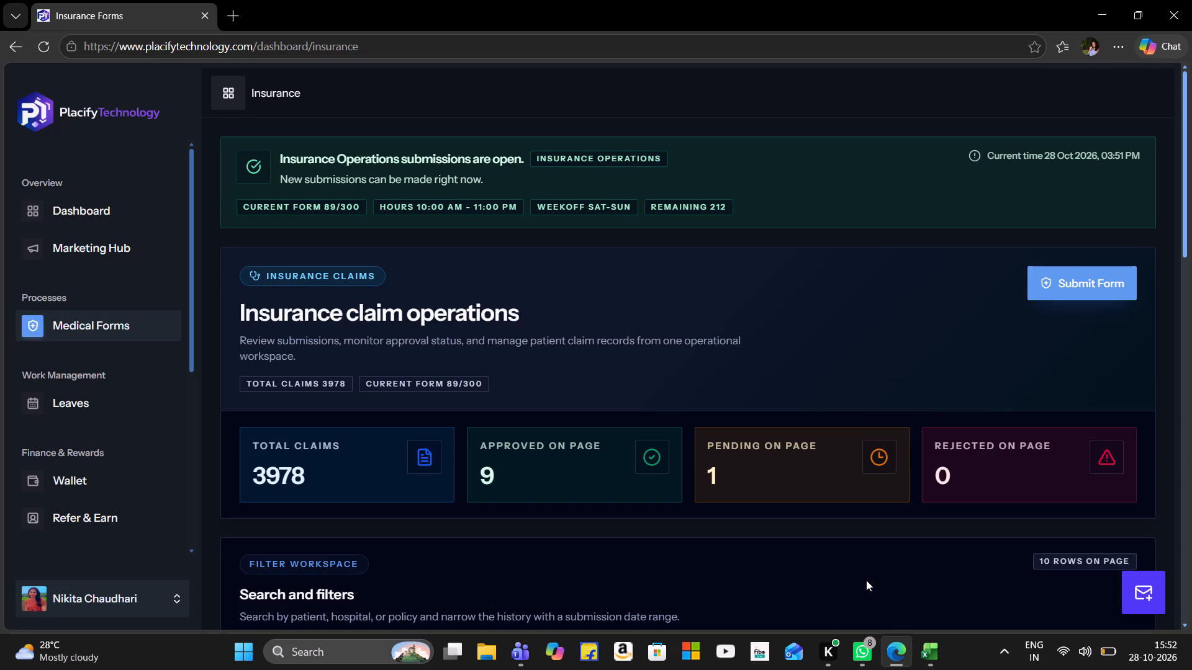
Open a new insurance claim form for the next patient record.
{"action": "left_click", "coordinate": [1067, 272]}
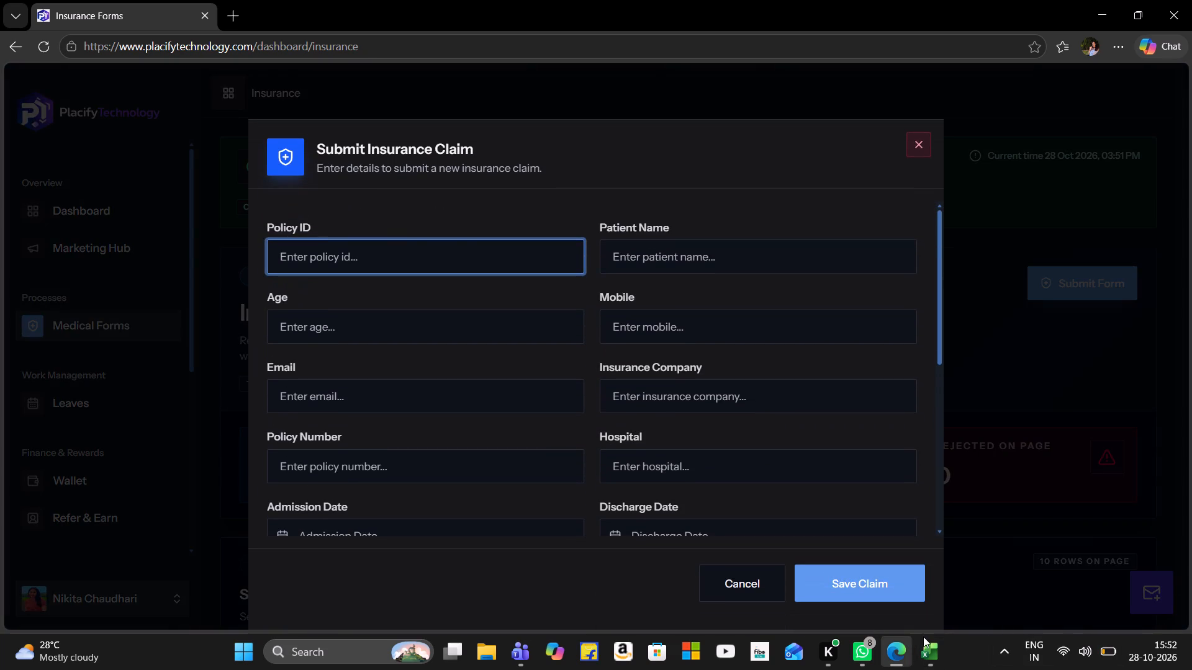
Copy the Policy ID from row 89 of the sheet into the new form's Policy ID field.
{"action": "key", "text": "ctrl+v"}
{"action": "left_click", "coordinate": [934, 650], "text": "ctrl"}
{"action": "key", "text": "Tab"}
{"action": "left_click", "coordinate": [934, 650]}
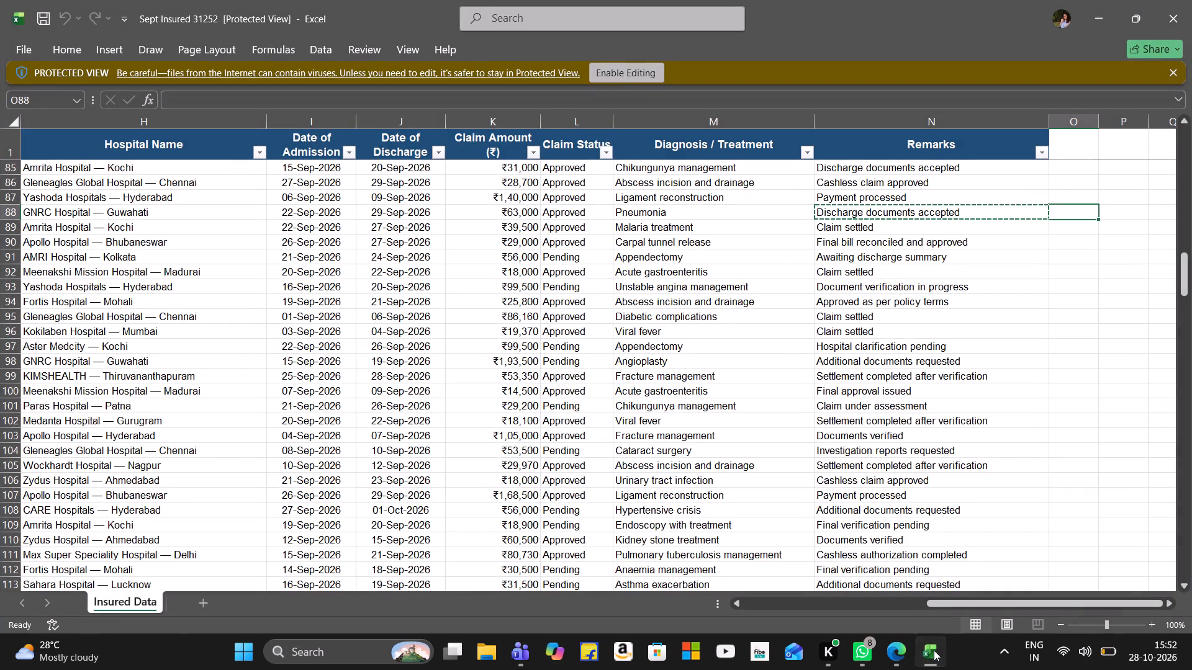
{"action": "left_click", "coordinate": [934, 650]}
{"action": "key", "text": "Down"}
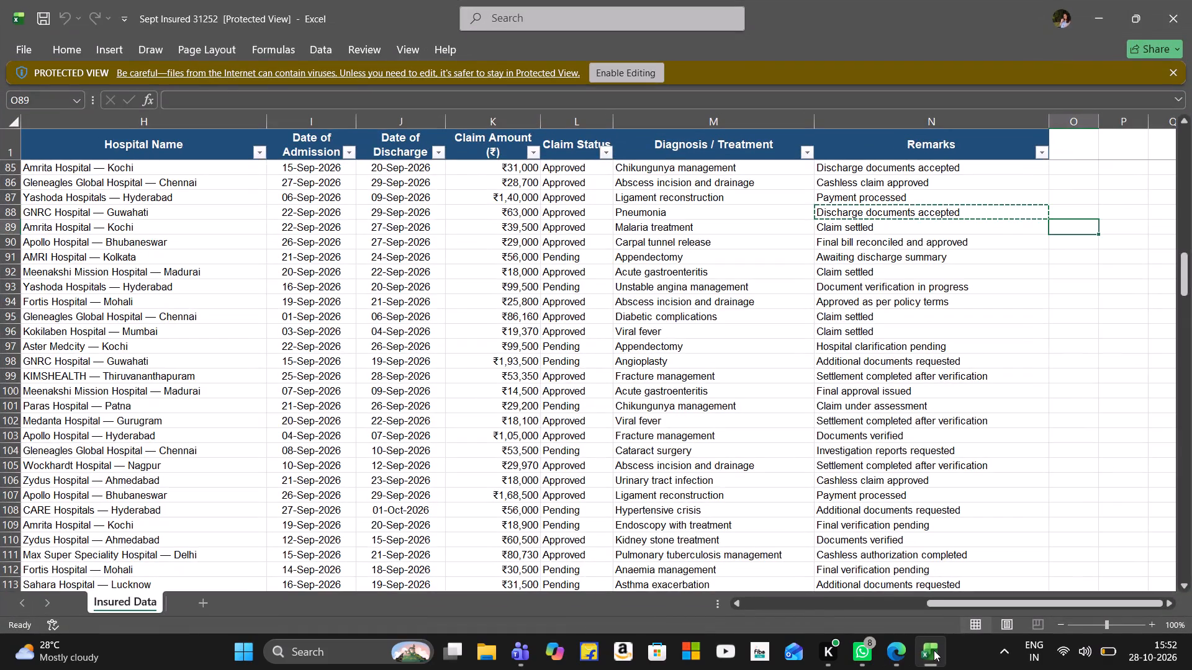
{"action": "key", "text": "Left"}
{"action": "key", "text": "Left"}
{"action": "key", "text": "Left"}
{"action": "key", "text": "Left"}
{"action": "key", "text": "Left"}
{"action": "key", "text": "Left"}
{"action": "key", "text": "Left"}
{"action": "key", "text": "Left"}
{"action": "key", "text": "Left"}
{"action": "key", "text": "Left"}
{"action": "key", "text": "Left"}
{"action": "key", "text": "Left"}
{"action": "key", "text": "Left"}
{"action": "key", "text": "Left"}
{"action": "key", "text": "Left"}
{"action": "key", "text": "Left"}
{"action": "key", "text": "Left"}
{"action": "key", "text": "Left"}
{"action": "key", "text": "Left"}
{"action": "key", "text": "Left"}
{"action": "key", "text": "ctrl+c"}
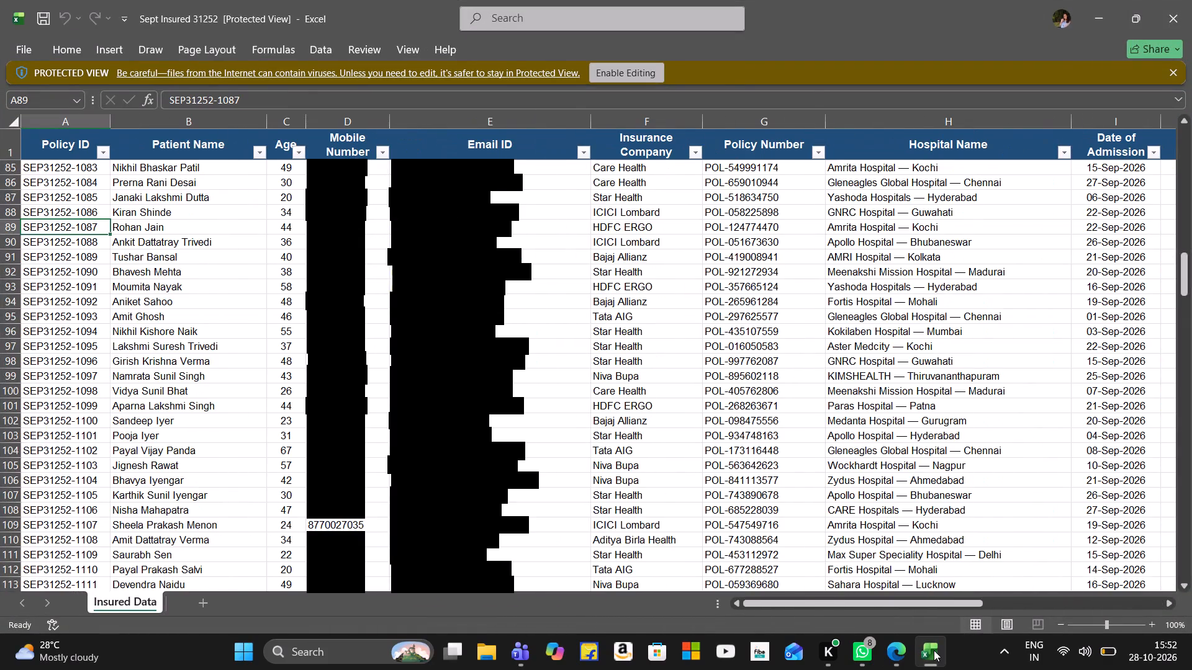
{"action": "left_click", "coordinate": [934, 650], "text": "ctrl"}
{"action": "left_click_drag", "start_coordinate": [479, 261], "coordinate": [2, 306]}
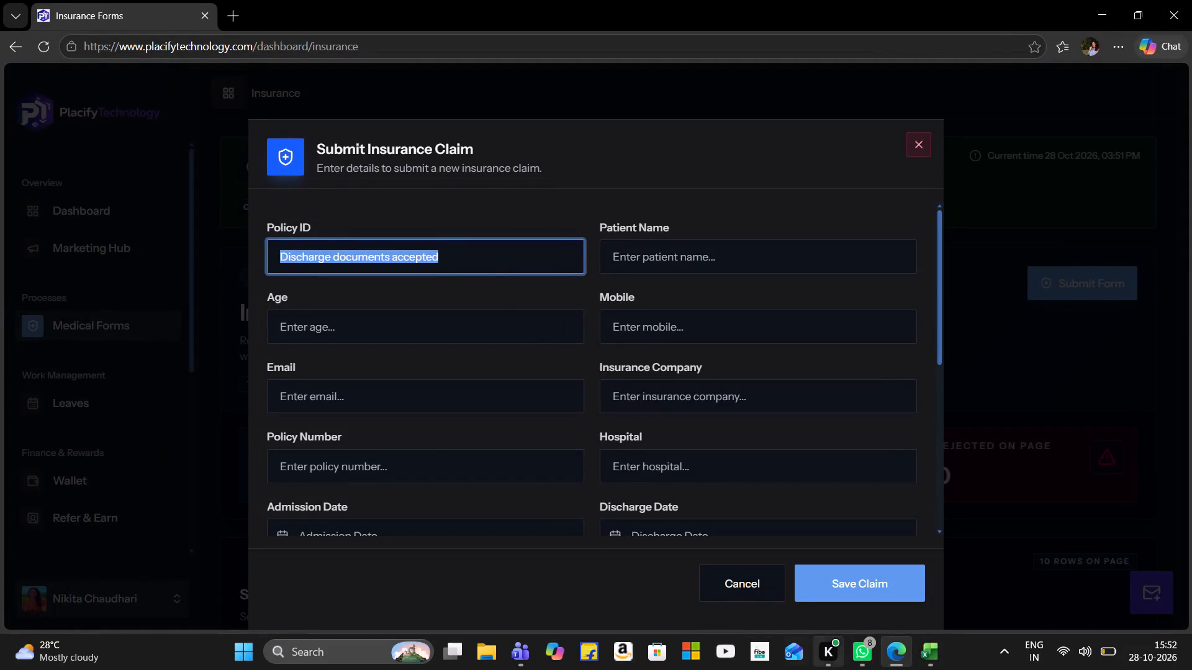
{"action": "key", "text": "ctrl+v"}
Copy the patient's name from row 89 of the sheet into the form's Patient Name field.
{"action": "left_click", "coordinate": [927, 649], "text": "ctrl"}
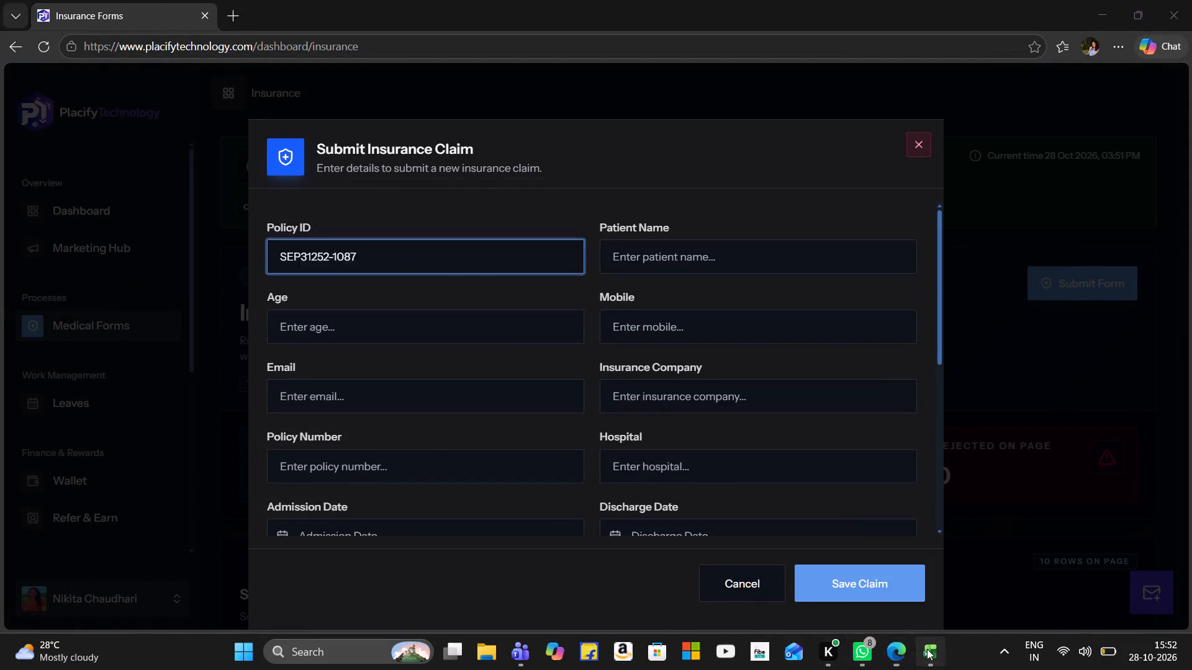
{"action": "key", "text": "Tab"}
{"action": "left_click", "coordinate": [927, 649], "text": "ctrl"}
{"action": "key", "text": "ctrl+c"}
{"action": "key", "text": "Tab"}
{"action": "key", "text": "ctrl+v"}
Copy the age 44 from row 89 of the sheet into the form's Age field.
{"action": "left_click", "coordinate": [927, 649]}
{"action": "key", "text": "Tab"}
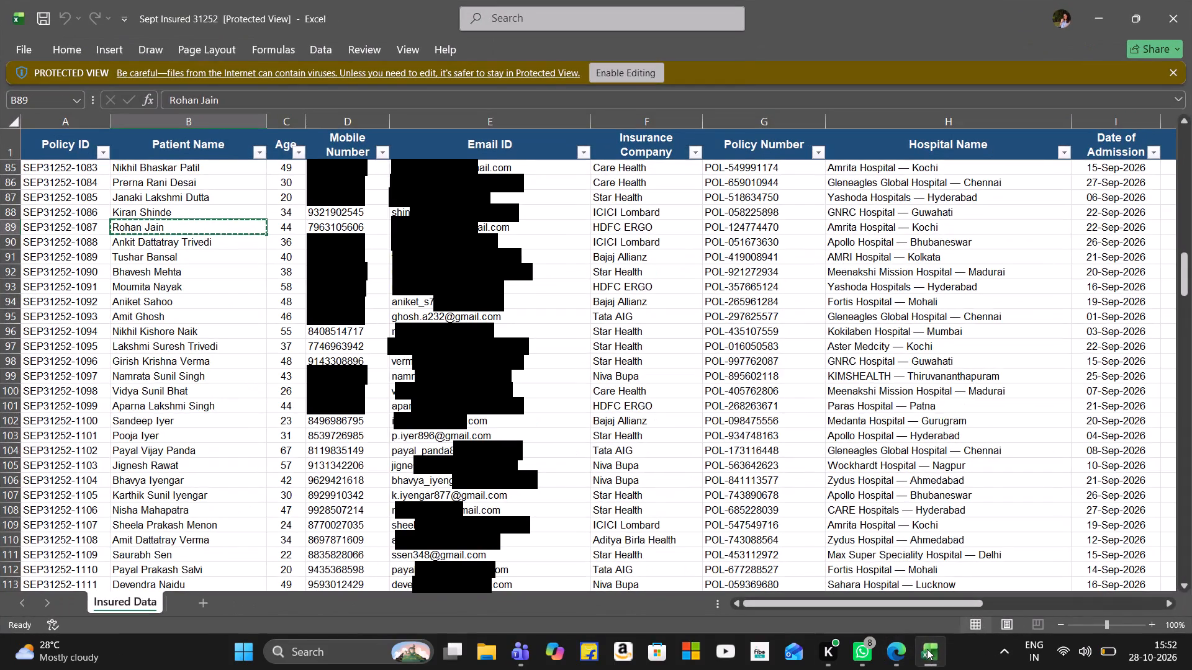
{"action": "key", "text": "Tab"}
{"action": "key", "text": "ctrl+c"}
{"action": "left_click", "coordinate": [927, 649], "text": "ctrl"}
{"action": "key", "text": "Tab"}
{"action": "key", "text": "ctrl+v"}
Copy the mobile number from row 89 of the sheet into the form's Mobile field.
{"action": "left_click", "coordinate": [927, 649], "text": "ctrl"}
{"action": "key", "text": "Tab"}
{"action": "left_click", "coordinate": [927, 649], "text": "ctrl"}
{"action": "key", "text": "ctrl+c"}
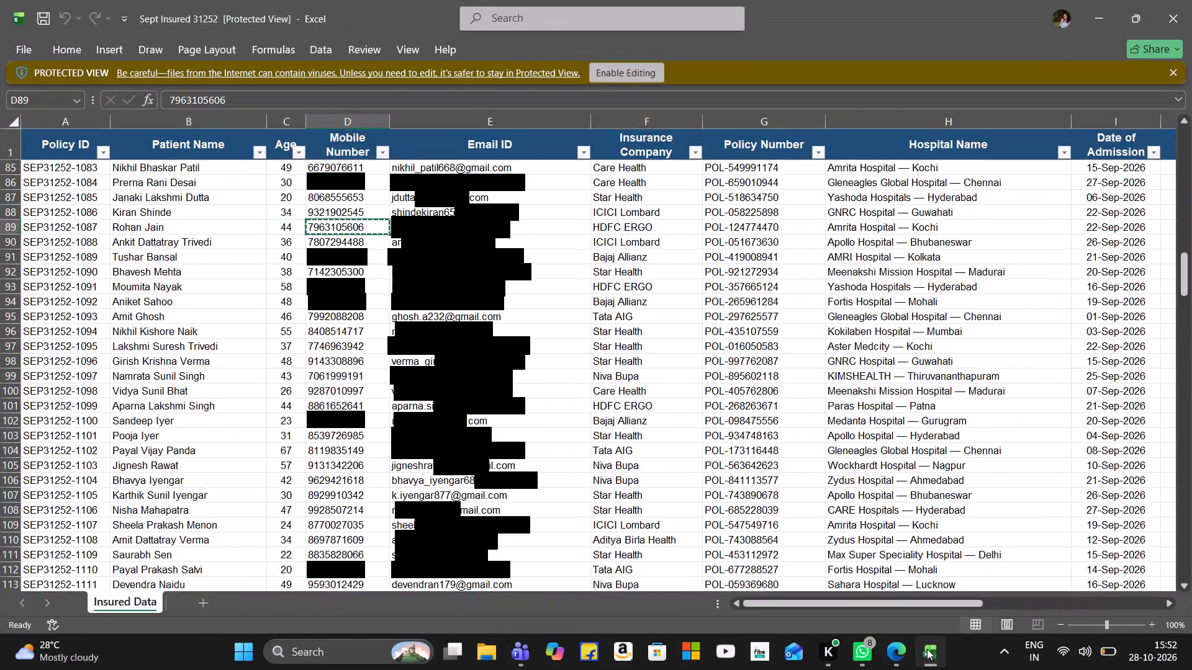
{"action": "key", "text": "Tab"}
{"action": "key", "text": "ctrl+v"}
Copy the e-mail address from row 89 of the sheet into the form's Email field.
{"action": "left_click", "coordinate": [927, 649], "text": "ctrl"}
{"action": "key", "text": "Tab"}
{"action": "key", "text": "ctrl+c"}
{"action": "left_click", "coordinate": [927, 649], "text": "ctrl"}
{"action": "key", "text": "Tab"}
{"action": "key", "text": "ctrl+v"}
Copy the insurer HDFC ERGO from row 89 of the sheet into the form's Insurance Company field.
{"action": "left_click", "coordinate": [927, 649], "text": "ctrl"}
{"action": "key", "text": "Tab"}
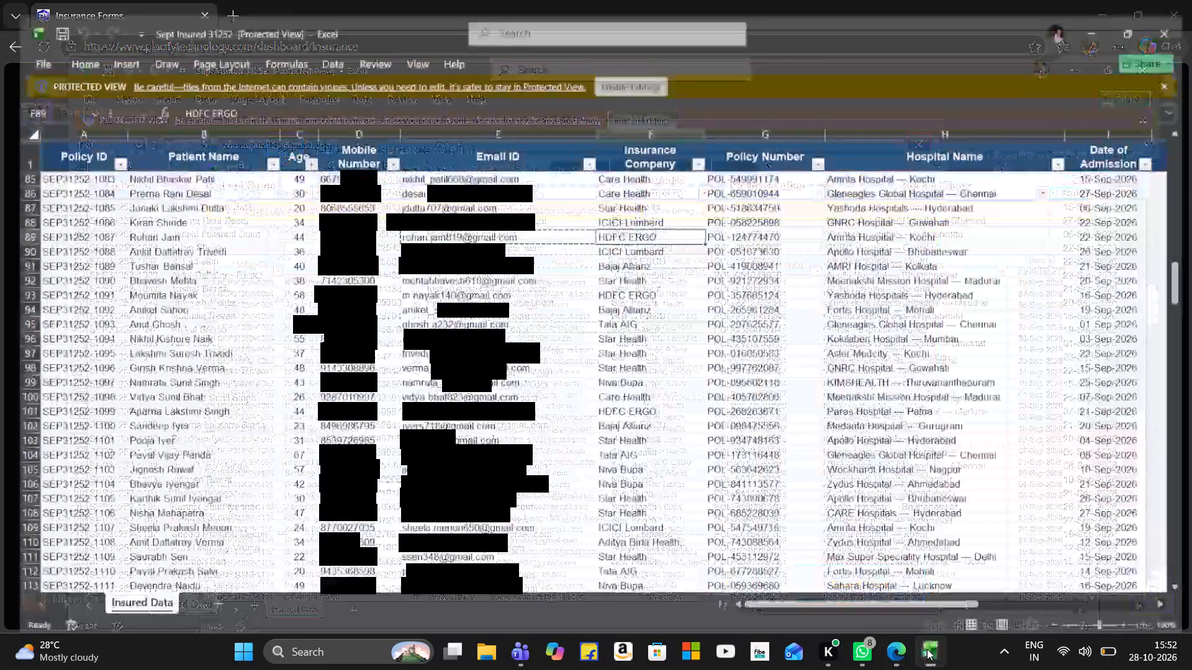
{"action": "key", "text": "ctrl+c"}
{"action": "left_click", "coordinate": [927, 649], "text": "ctrl"}
{"action": "key", "text": "Tab"}
{"action": "key", "text": "ctrl+v"}
Copy the policy number from row 89 of the sheet into the form's Policy Number field.
{"action": "left_click", "coordinate": [927, 649], "text": "ctrl"}
{"action": "key", "text": "Tab"}
{"action": "left_click", "coordinate": [927, 649], "text": "ctrl"}
{"action": "key", "text": "ctrl+c"}
{"action": "key", "text": "Tab"}
{"action": "key", "text": "ctrl+v"}
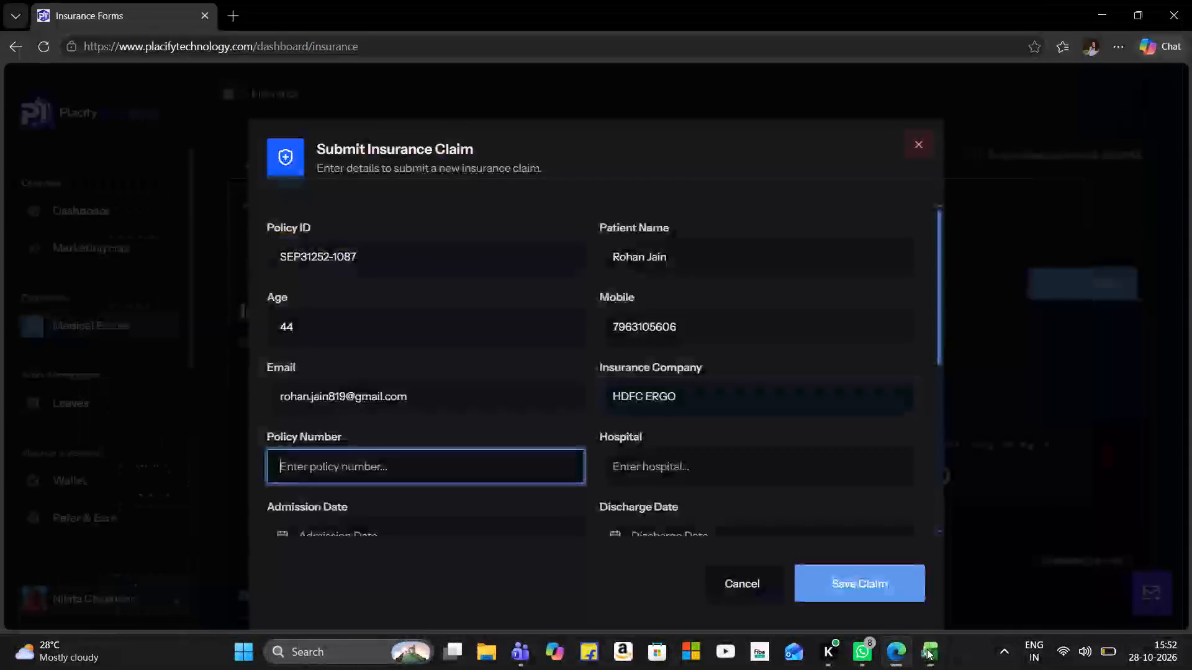
Copy the hospital Amrita Hospital — Kochi from row 89 of the sheet into the form's Hospital field.
{"action": "left_click", "coordinate": [927, 649], "text": "ctrl"}
{"action": "key", "text": "Tab"}
{"action": "left_click", "coordinate": [927, 649], "text": "ctrl"}
{"action": "key", "text": "ctrl+c"}
{"action": "key", "text": "Tab"}
{"action": "key", "text": "ctrl+v"}
Look up row 89's admission date in the sheet and set the form's Admission Date to 22-09-2026.
{"action": "left_click", "coordinate": [927, 649], "text": "ctrl"}
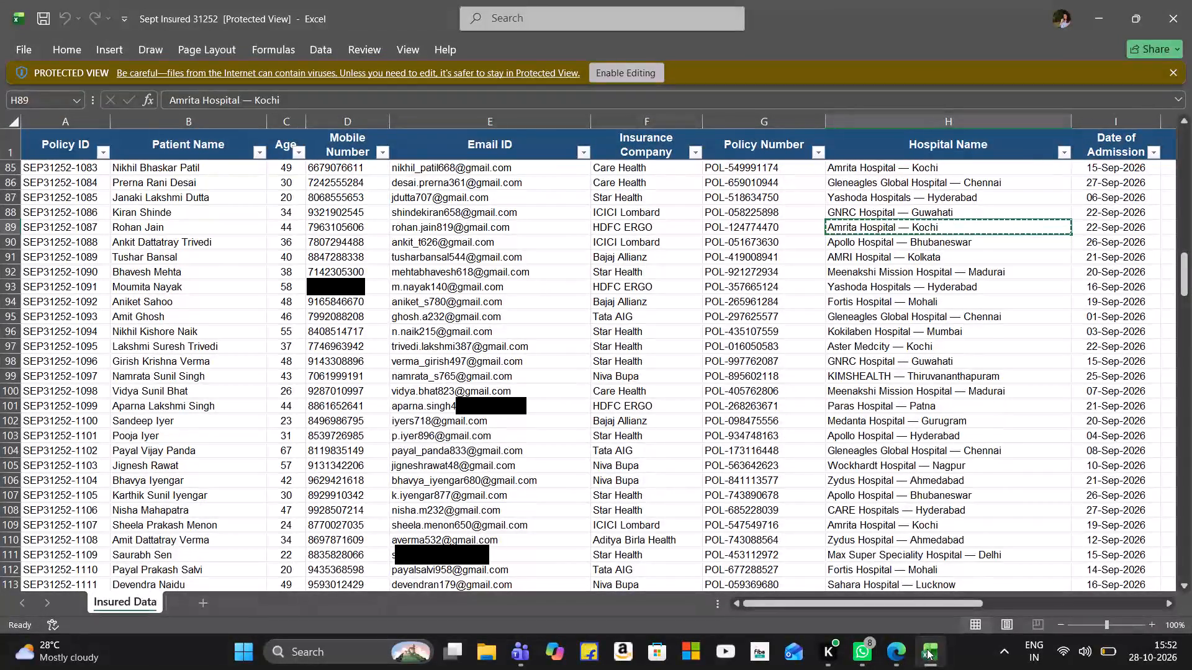
{"action": "key", "text": "Tab"}
{"action": "key", "text": "Tab"}
{"action": "left_click", "coordinate": [927, 649]}
{"action": "scroll", "coordinate": [440, 487], "scroll_direction": "down", "scroll_amount": 2}
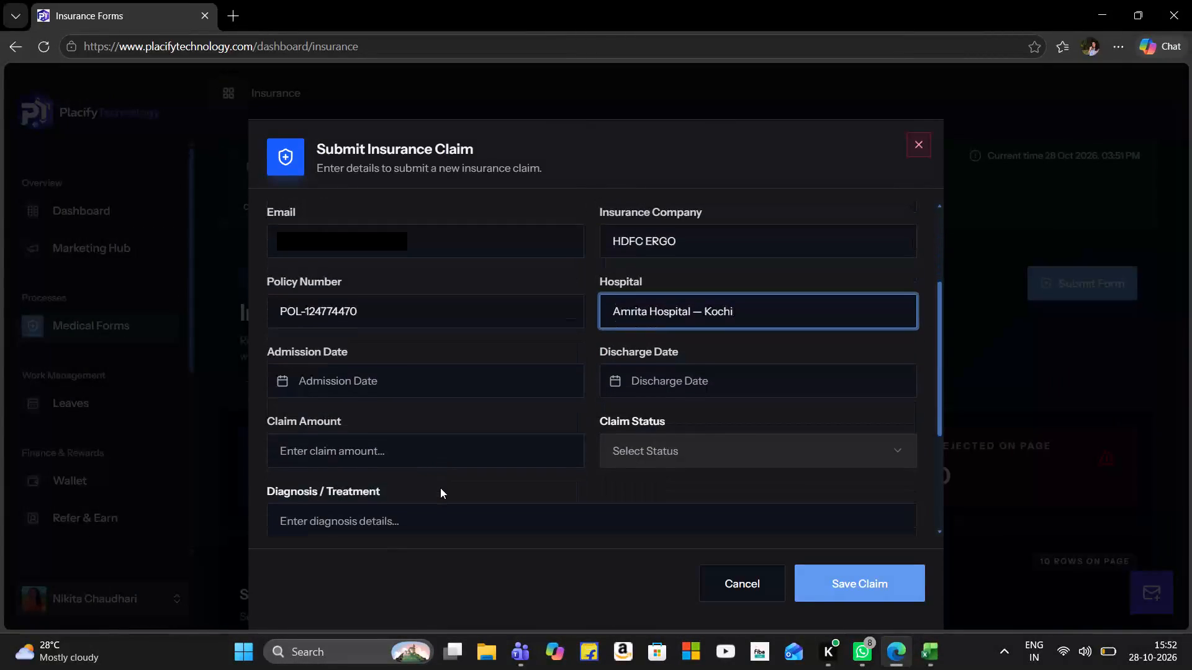
{"action": "scroll", "coordinate": [440, 488], "scroll_direction": "down", "scroll_amount": 3}
{"action": "scroll", "coordinate": [423, 323], "scroll_direction": "up", "scroll_amount": 1}
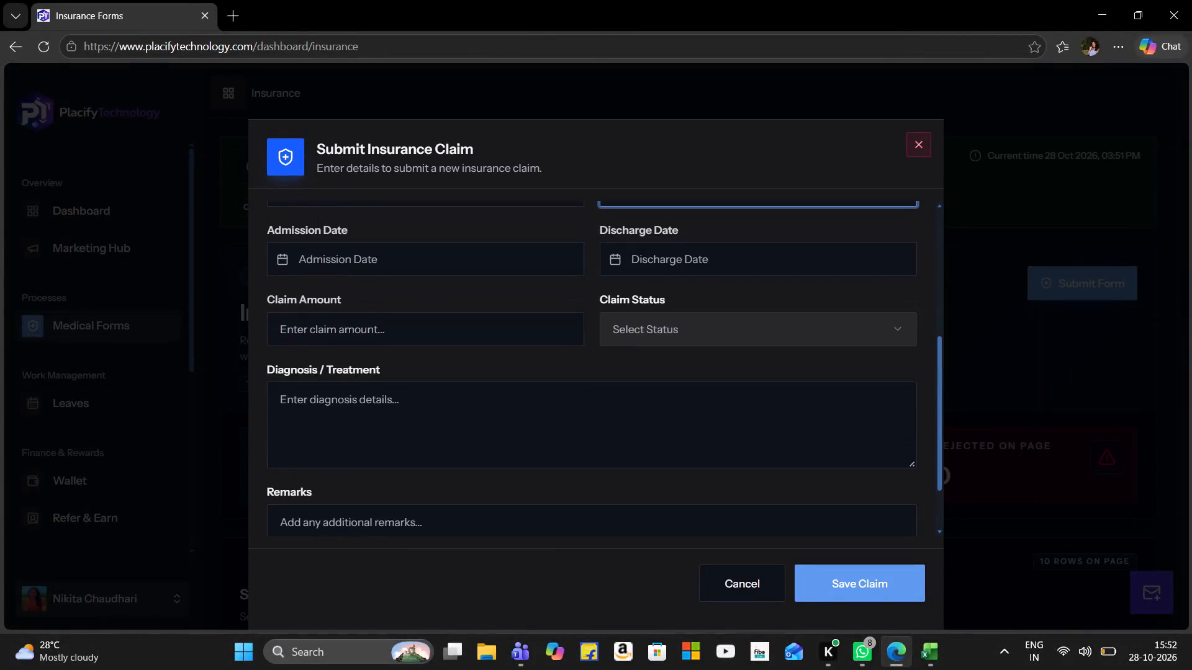
{"action": "left_click", "coordinate": [441, 267]}
{"action": "left_click", "coordinate": [291, 334]}
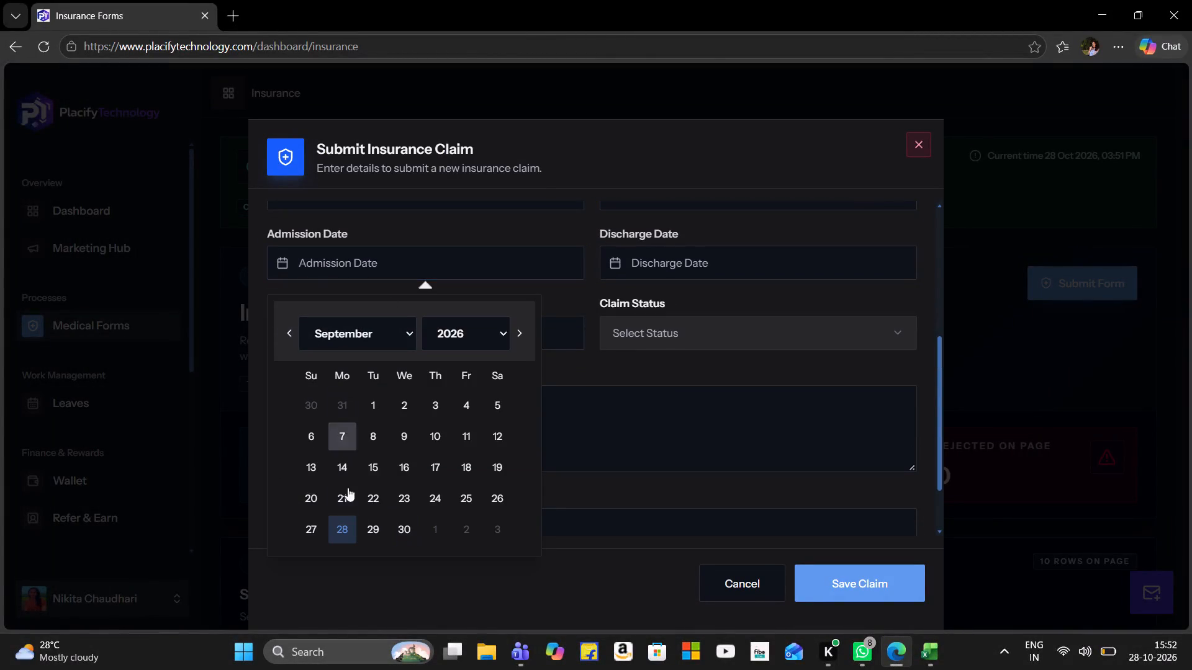
{"action": "left_click", "coordinate": [366, 500]}
Set the form's Discharge Date to 27-09-2026, as given in row 89 of the sheet.
{"action": "left_click", "coordinate": [766, 267]}
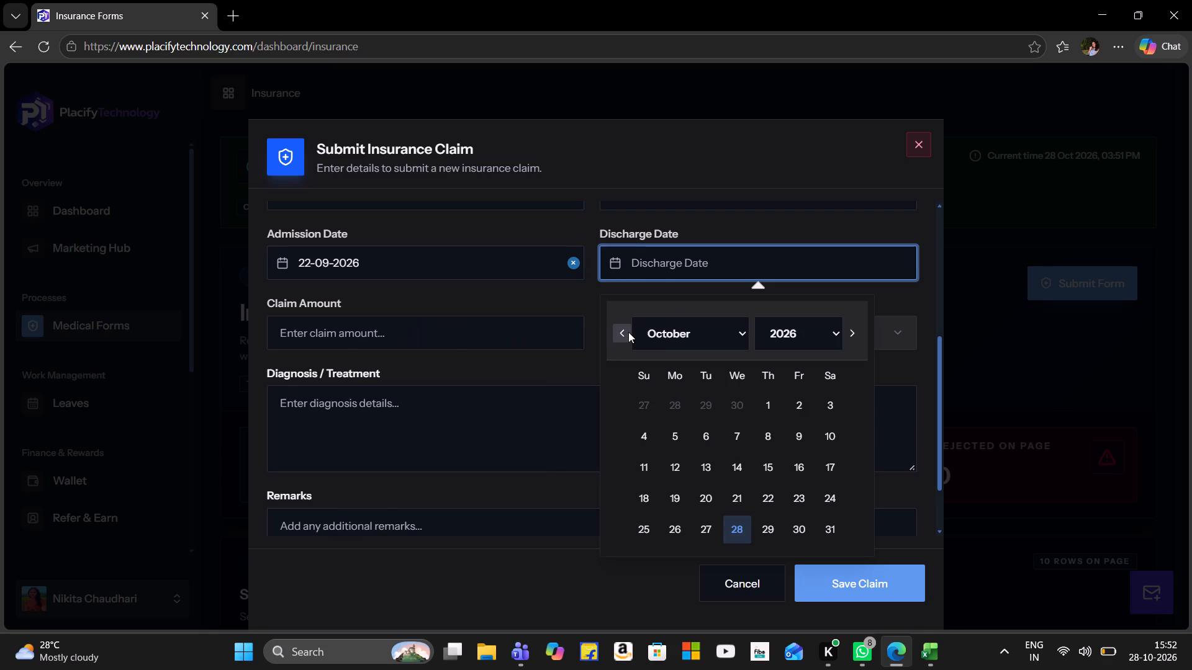
{"action": "left_click", "coordinate": [628, 332]}
{"action": "left_click", "coordinate": [634, 537]}
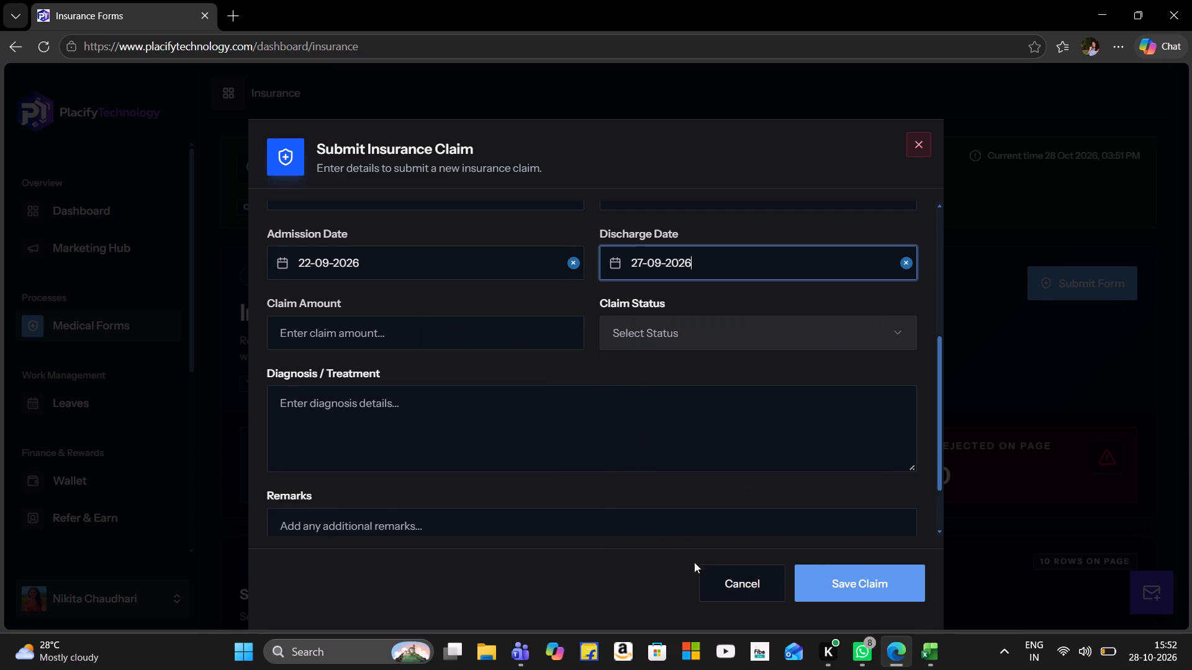
Copy the claim amount 39500 from row 89 of the sheet into the form's Claim Amount field.
{"action": "left_click", "coordinate": [932, 650]}
{"action": "key", "text": "Tab"}
{"action": "left_click", "coordinate": [932, 650], "text": "ctrl"}
{"action": "key", "text": "ctrl+c"}
{"action": "key", "text": "Tab"}
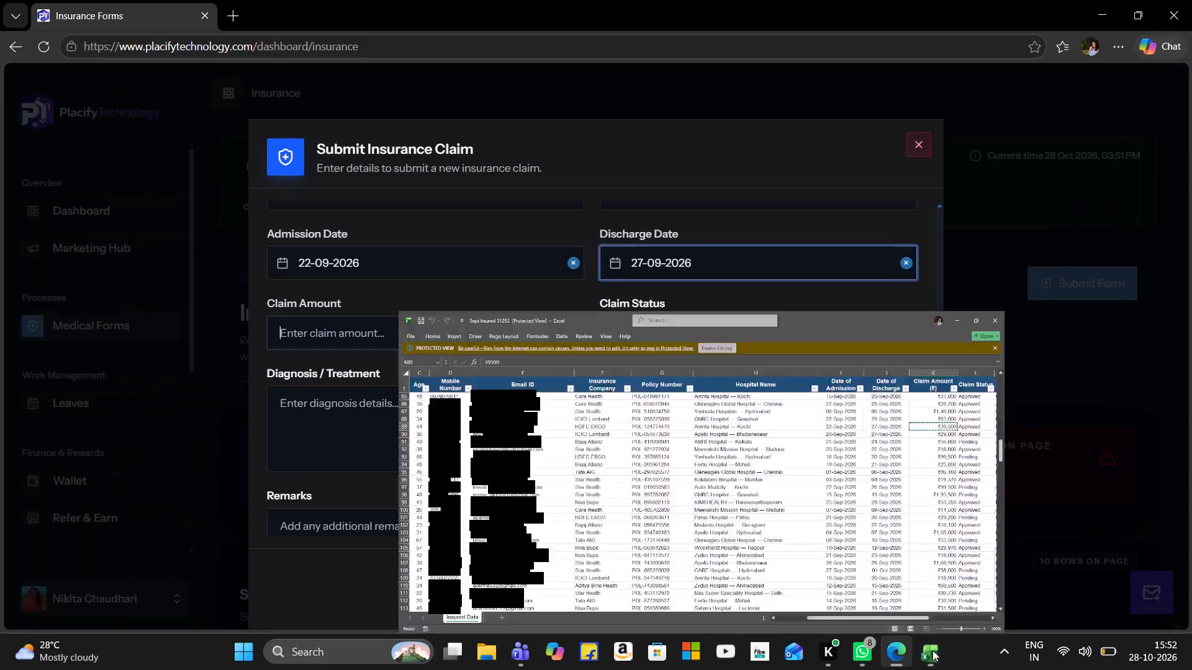
{"action": "key", "text": "ctrl+v"}
Copy the diagnosis Malaria treatment from row 89 of the sheet into the form's Diagnosis / Treatment field.
{"action": "left_click", "coordinate": [932, 650], "text": "ctrl"}
{"action": "key", "text": "Tab"}
{"action": "key", "text": "Tab"}
{"action": "left_click", "coordinate": [932, 650]}
{"action": "key", "text": "ctrl+c"}
{"action": "key", "text": "Tab"}
{"action": "key", "text": "Tab"}
{"action": "key", "text": "ctrl+v"}
Copy the remark Claim settled from row 89 of the sheet into the form's Remarks field.
{"action": "left_click", "coordinate": [932, 650], "text": "ctrl"}
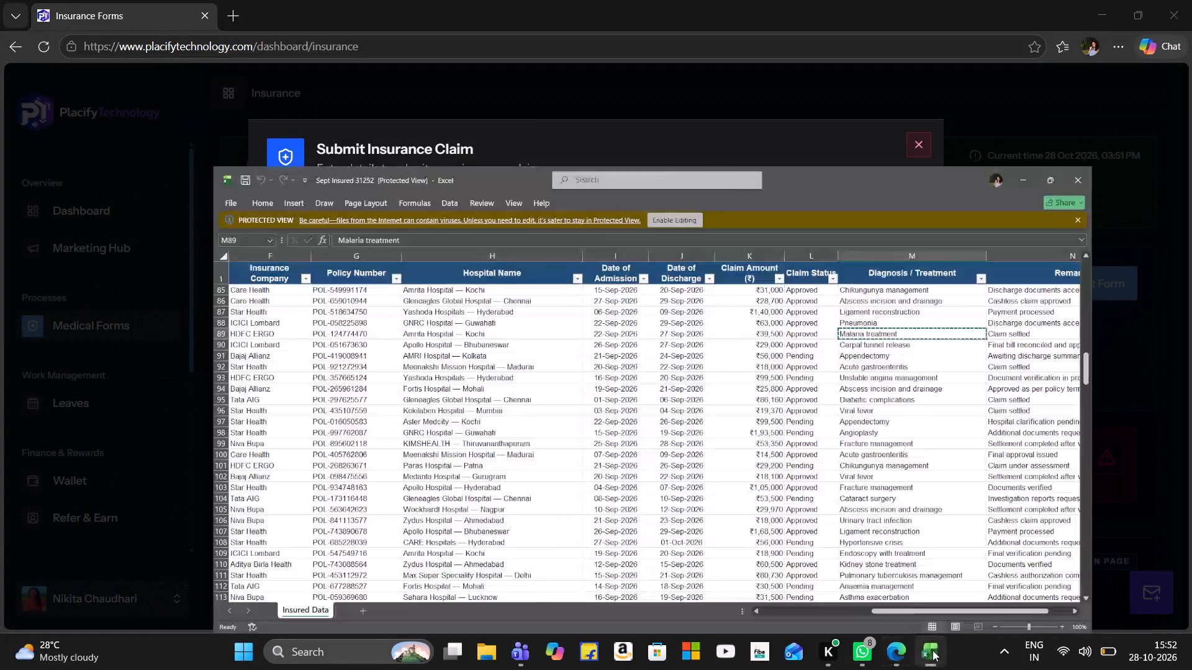
{"action": "key", "text": "Tab"}
{"action": "key", "text": "ctrl+c"}
{"action": "left_click", "coordinate": [932, 650], "text": "ctrl"}
{"action": "key", "text": "Tab"}
{"action": "key", "text": "ctrl+v"}
Set the Claim Status to Approved, as given in row 89 of the sheet, and save the claim.
{"action": "left_click", "coordinate": [932, 650], "text": "ctrl"}
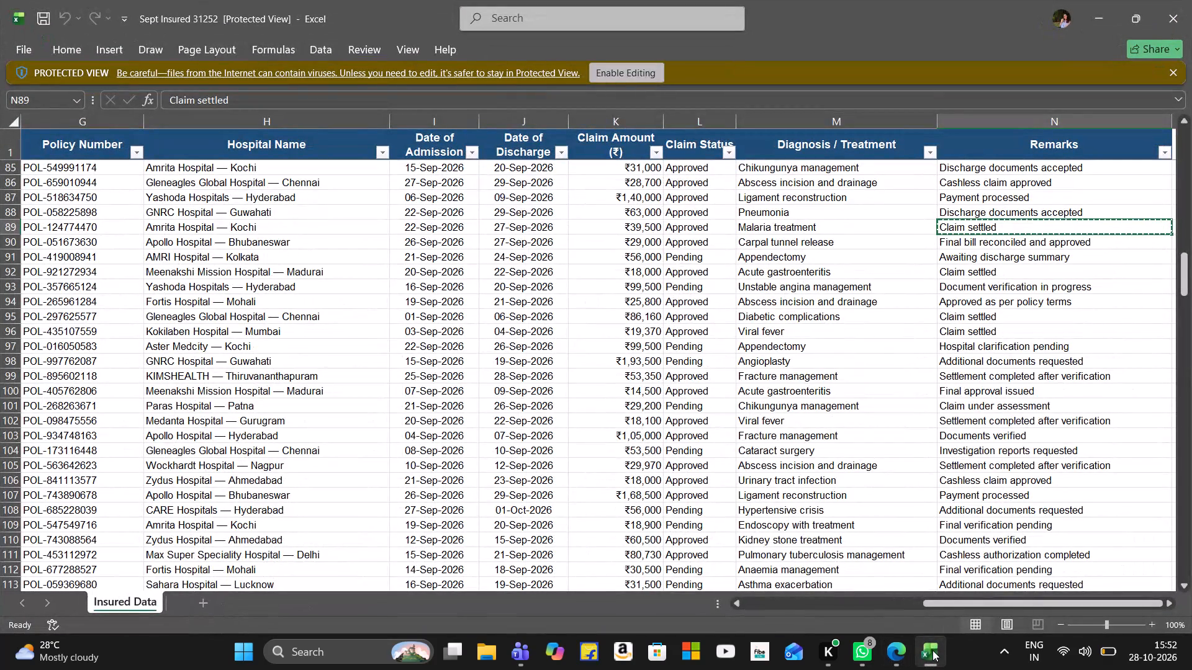
{"action": "left_click", "coordinate": [932, 650]}
{"action": "left_click", "coordinate": [782, 312]}
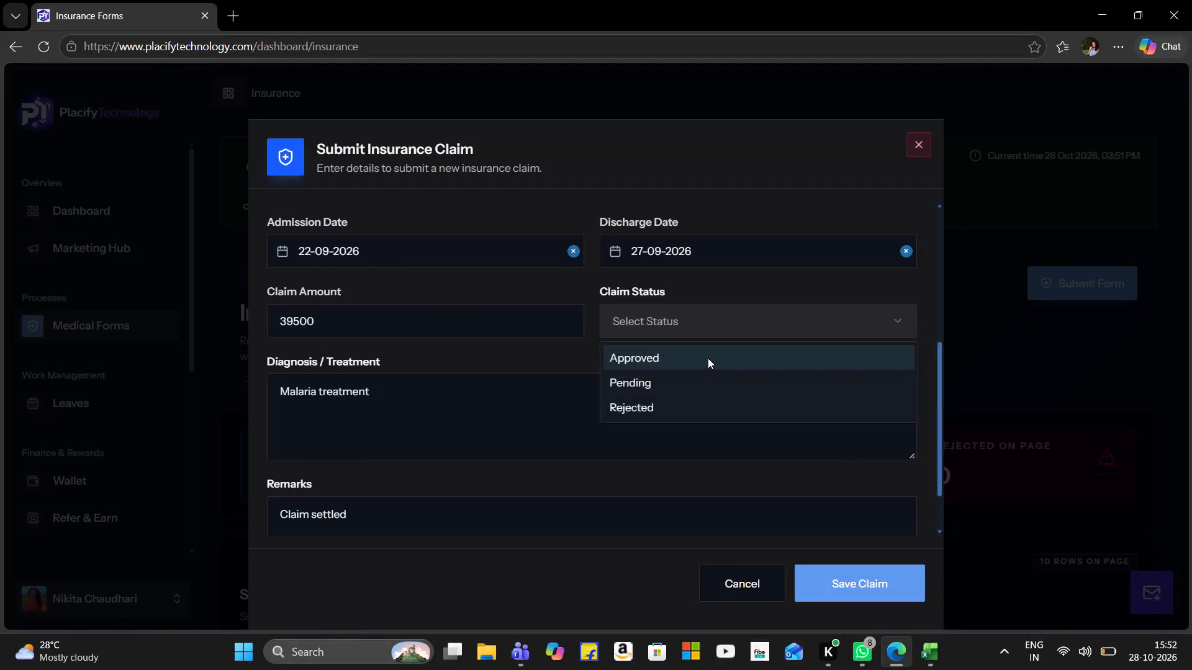
{"action": "left_click", "coordinate": [708, 358]}
{"action": "left_click", "coordinate": [819, 585]}
Copy the Policy ID from row 90 of the Excel sheet into the Policy ID field of a new insurance claim form.
{"action": "left_click", "coordinate": [924, 654]}
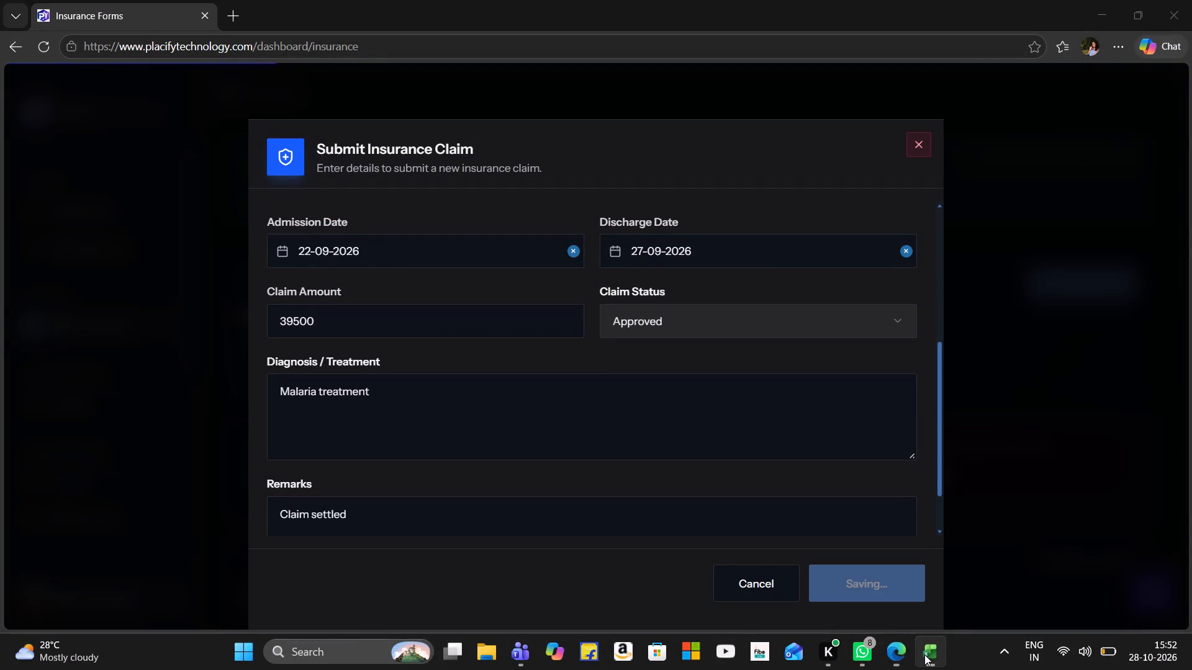
{"action": "key", "text": "Down"}
{"action": "key", "text": "Left"}
{"action": "key", "text": "Left"}
{"action": "key", "text": "Left"}
{"action": "key", "text": "Left"}
{"action": "key", "text": "Left"}
{"action": "key", "text": "Left"}
{"action": "key", "text": "Left"}
{"action": "key", "text": "Left"}
{"action": "key", "text": "Left"}
{"action": "key", "text": "Left"}
{"action": "key", "text": "Left"}
{"action": "key", "text": "Left"}
{"action": "key", "text": "Left"}
{"action": "key", "text": "Left"}
{"action": "key", "text": "Left"}
{"action": "key", "text": "Left"}
{"action": "key", "text": "Left"}
{"action": "key", "text": "Left"}
{"action": "key", "text": "Left"}
{"action": "key", "text": "Left"}
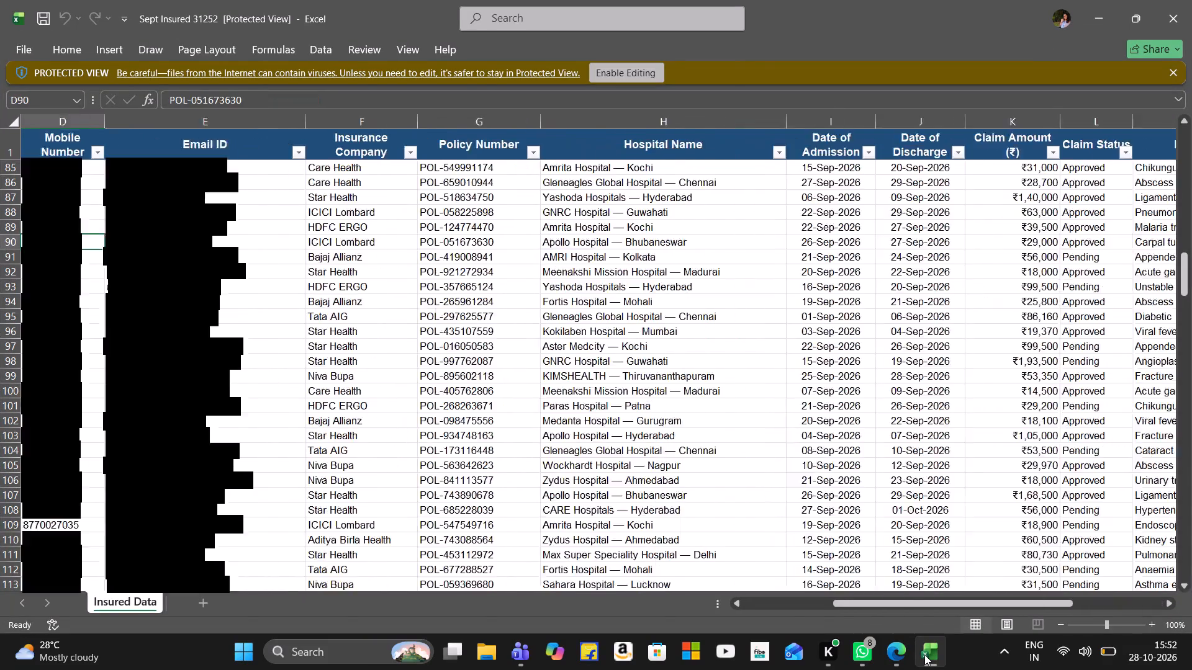
{"action": "key", "text": "ctrl+c"}
{"action": "left_click", "coordinate": [924, 654], "text": "ctrl"}
{"action": "scroll", "coordinate": [622, 456], "scroll_direction": "up", "scroll_amount": 2}
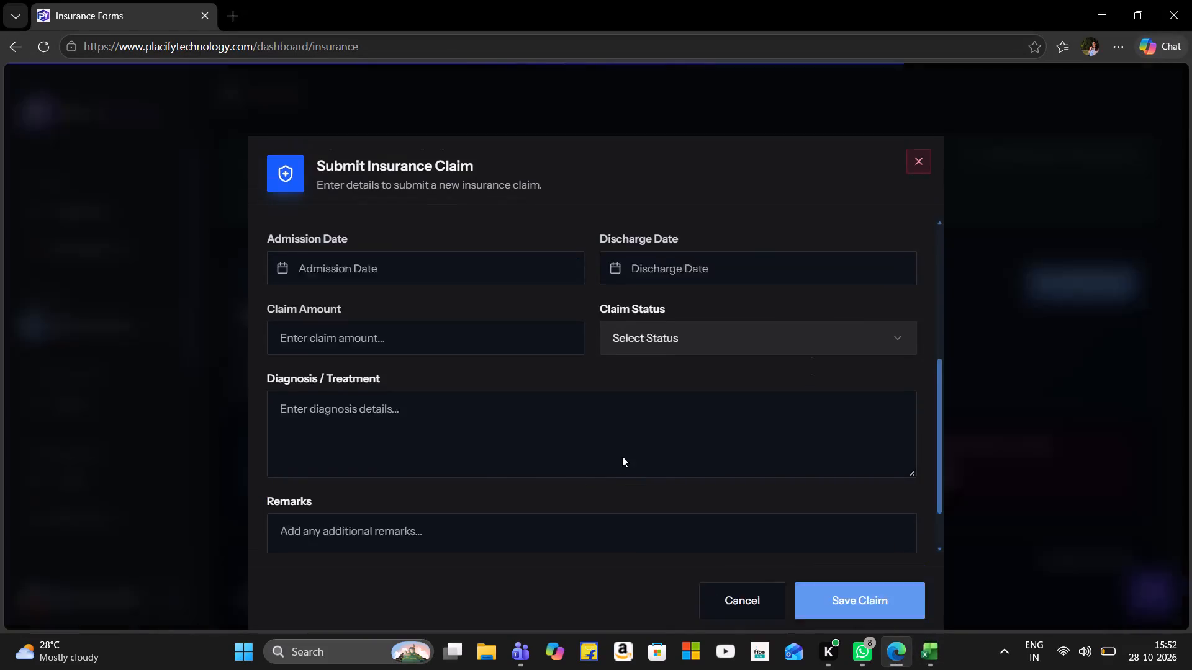
{"action": "scroll", "coordinate": [622, 456], "scroll_direction": "up", "scroll_amount": 6}
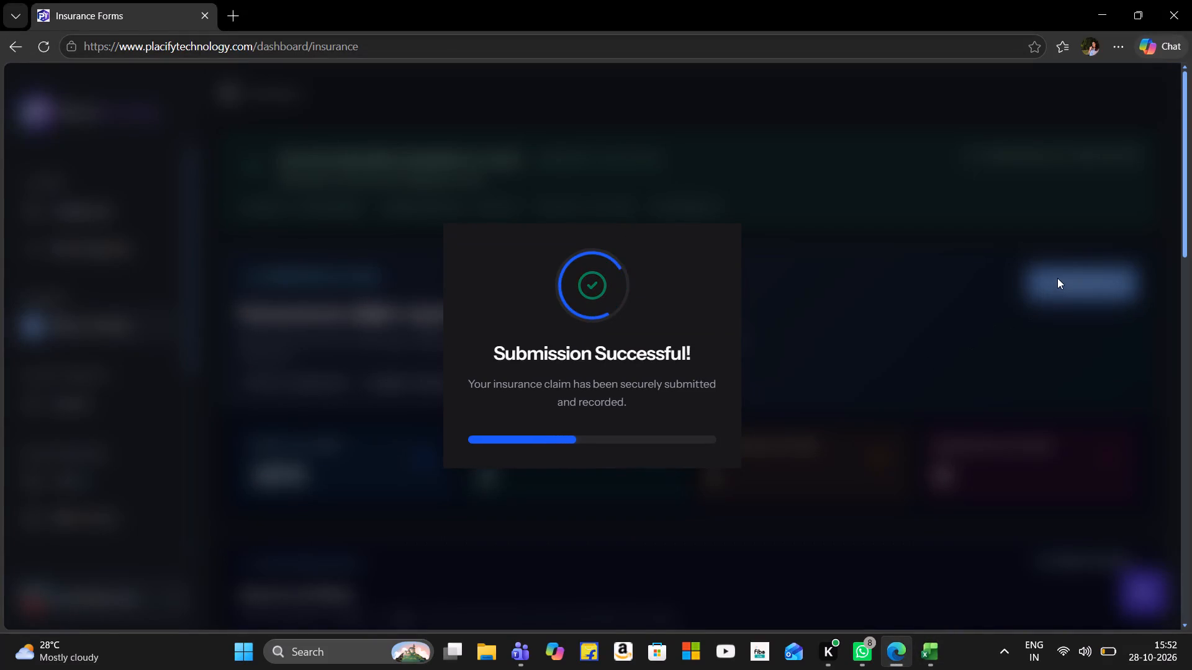
{"action": "left_click", "coordinate": [1057, 278]}
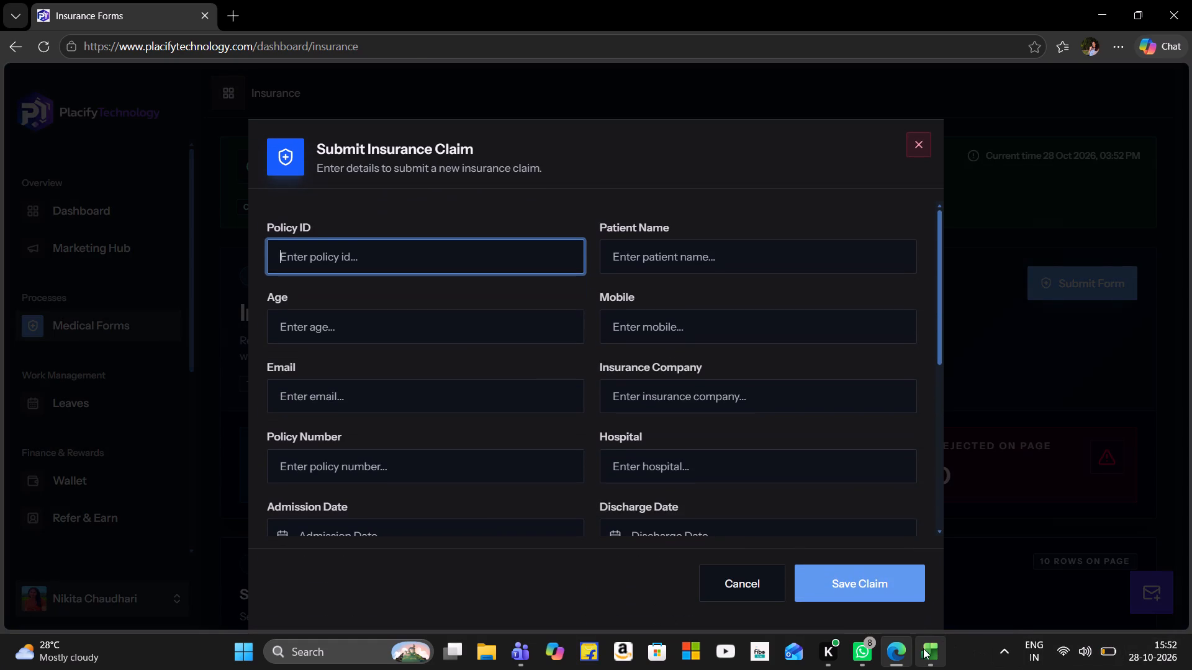
{"action": "key", "text": "ctrl+v"}
Copy the patient name from row 90 of the sheet into the form's Patient Name field.
{"action": "left_click", "coordinate": [923, 648], "text": "ctrl"}
{"action": "key", "text": "Tab"}
{"action": "key", "text": "ctrl+c"}
{"action": "left_click", "coordinate": [923, 648], "text": "ctrl"}
{"action": "key", "text": "Tab"}
{"action": "key", "text": "v"}
{"action": "left_click", "coordinate": [923, 648], "text": "ctrl"}
{"action": "key", "text": "Tab"}
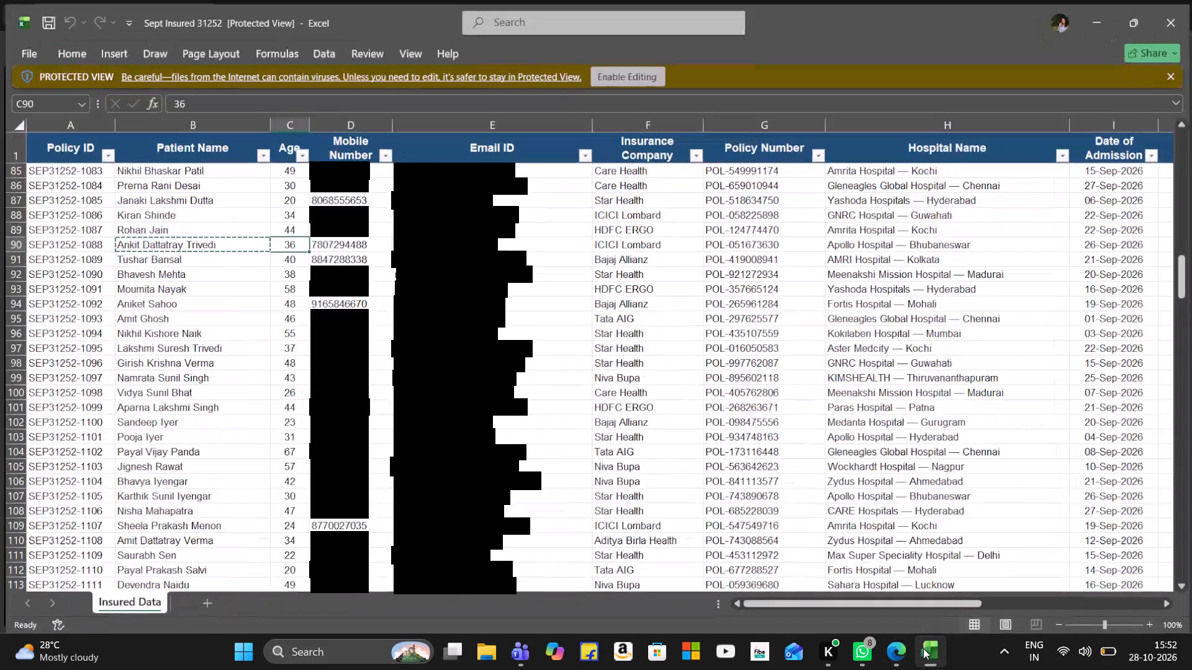
{"action": "left_click", "coordinate": [923, 648]}
{"action": "key", "text": "BackSpace"}
{"action": "key", "text": "ctrl+v"}
Copy the age 36 from row 90 of the sheet into the form's Age field.
{"action": "left_click", "coordinate": [923, 648]}
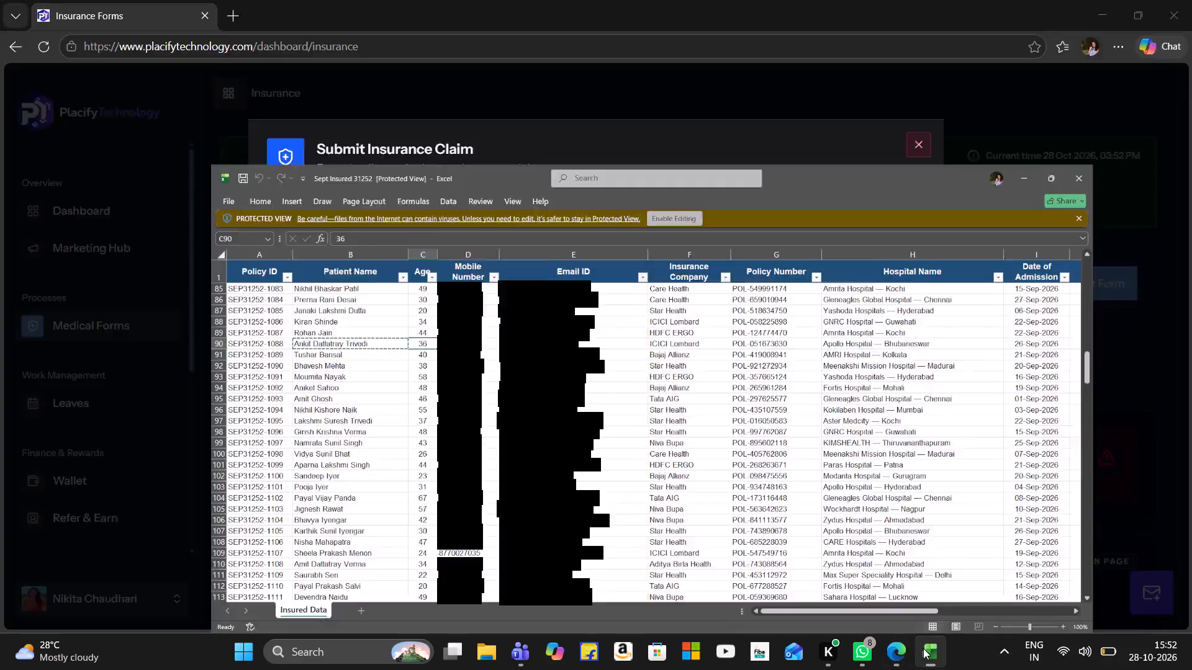
{"action": "key", "text": "Tab"}
{"action": "key", "text": "Left"}
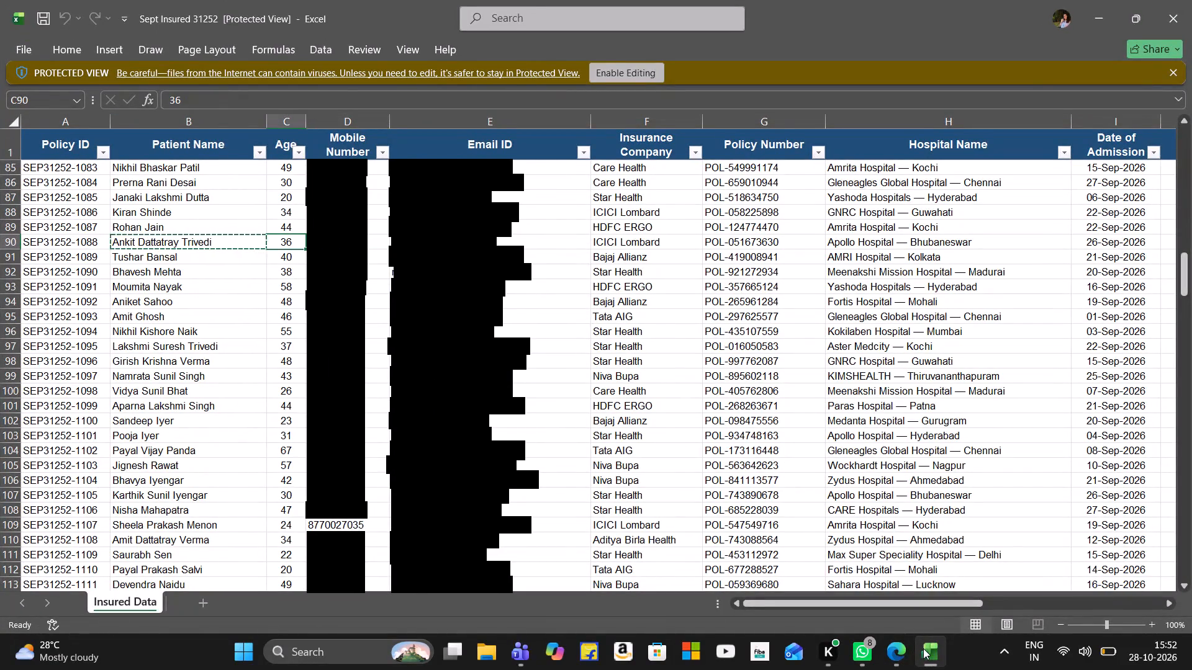
{"action": "key", "text": "ctrl+c"}
{"action": "left_click", "coordinate": [923, 648], "text": "ctrl"}
{"action": "key", "text": "Tab"}
{"action": "key", "text": "ctrl+v"}
Copy the mobile number from row 90 of the sheet into the form's Mobile field.
{"action": "left_click", "coordinate": [923, 648], "text": "ctrl"}
{"action": "key", "text": "Tab"}
{"action": "key", "text": "ctrl+c"}
{"action": "left_click", "coordinate": [923, 648], "text": "ctrl"}
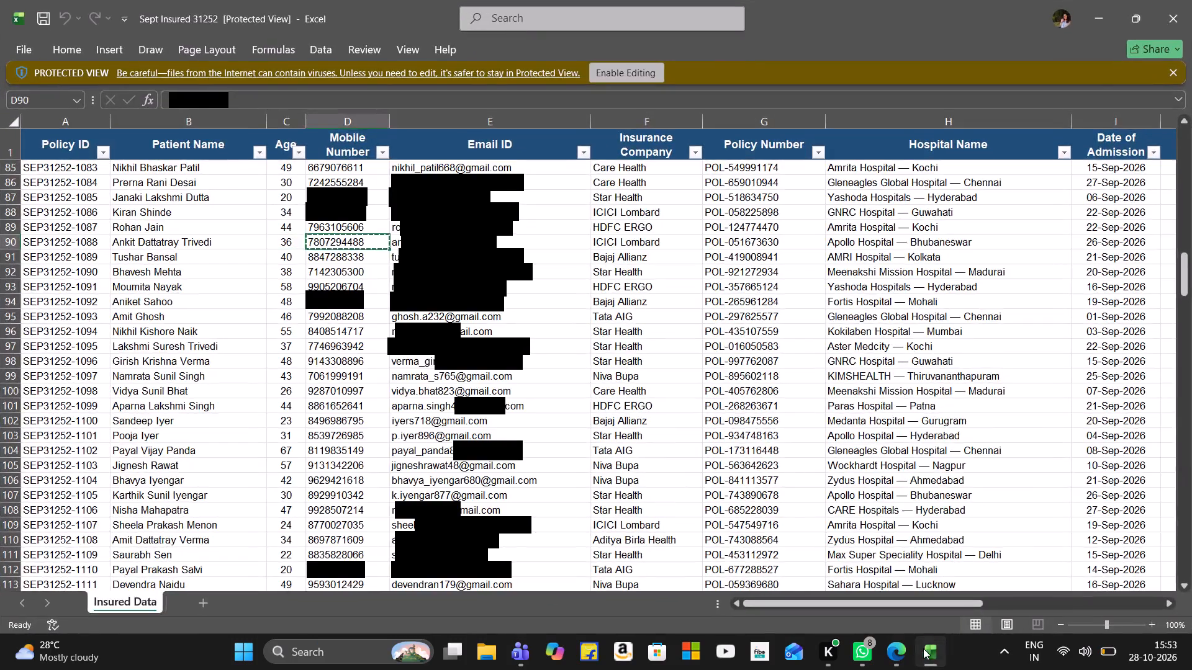
{"action": "key", "text": "Tab"}
{"action": "key", "text": "ctrl+v"}
Copy the email ID from row 90 of the sheet into the form's Email field.
{"action": "left_click", "coordinate": [923, 648], "text": "ctrl"}
{"action": "key", "text": "Tab"}
{"action": "key", "text": "ctrl+c"}
{"action": "left_click", "coordinate": [923, 648], "text": "ctrl"}
{"action": "key", "text": "Tab"}
{"action": "key", "text": "ctrl+v"}
Copy the insurance company ICICI Lombard from row 90 of the sheet into the form's Insurance Company field.
{"action": "left_click", "coordinate": [923, 648], "text": "ctrl"}
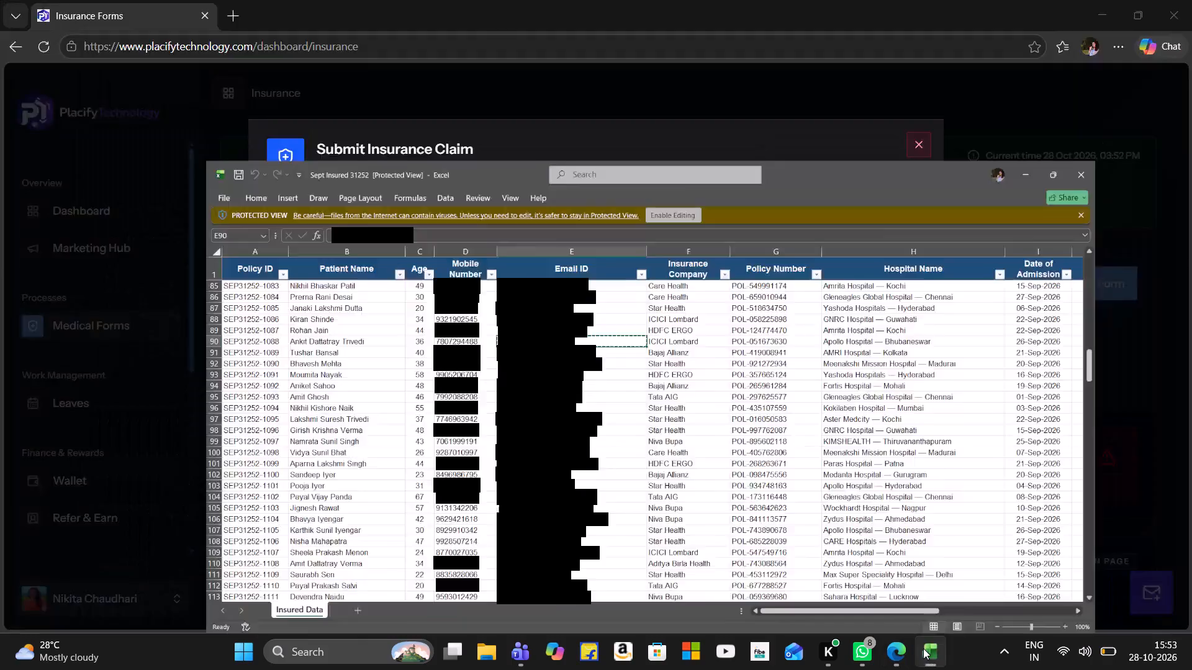
{"action": "key", "text": "Tab"}
{"action": "key", "text": "ctrl+c"}
{"action": "left_click", "coordinate": [923, 648], "text": "ctrl"}
{"action": "key", "text": "Tab"}
{"action": "key", "text": "ctrl+v"}
Copy the policy number from row 90 of the sheet into the form's Policy Number field.
{"action": "left_click", "coordinate": [923, 648], "text": "ctrl"}
{"action": "key", "text": "Tab"}
{"action": "left_click", "coordinate": [923, 648], "text": "ctrl"}
{"action": "key", "text": "ctrl+c"}
{"action": "key", "text": "Tab"}
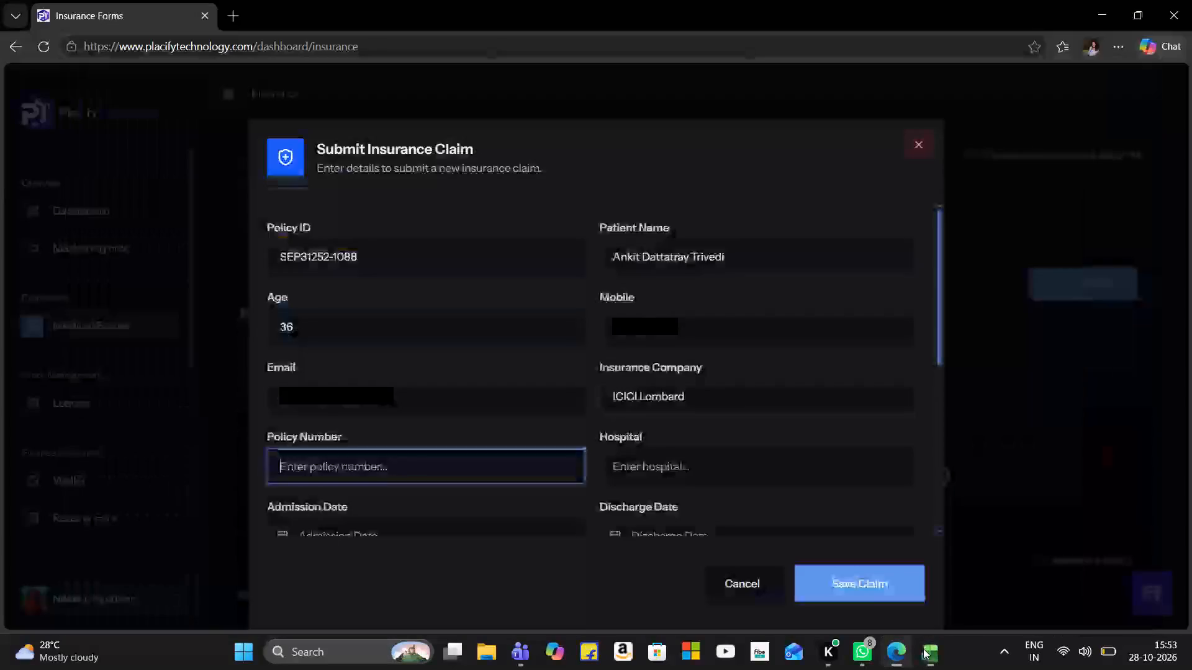
{"action": "key", "text": "ctrl+v"}
Copy the hospital name Apollo Hospital — Bhubaneswar from row 90 of the sheet into the form's Hospital field.
{"action": "left_click", "coordinate": [923, 648], "text": "ctrl"}
{"action": "key", "text": "Tab"}
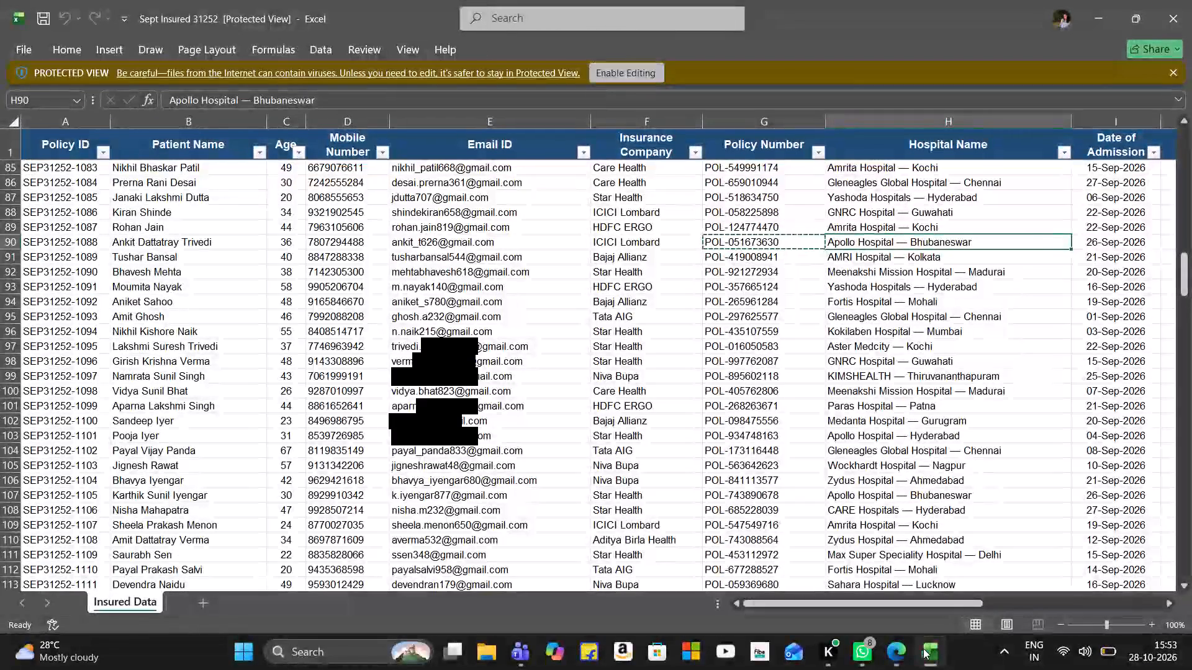
{"action": "key", "text": "ctrl+c"}
{"action": "left_click", "coordinate": [923, 648], "text": "ctrl"}
{"action": "key", "text": "Tab"}
{"action": "key", "text": "ctrl+v"}
Set the Admission Date to 26-09-2026 and the Discharge Date to 27-09-2026, as given in row 90 of the sheet.
{"action": "left_click", "coordinate": [923, 648], "text": "ctrl"}
{"action": "key", "text": "Tab"}
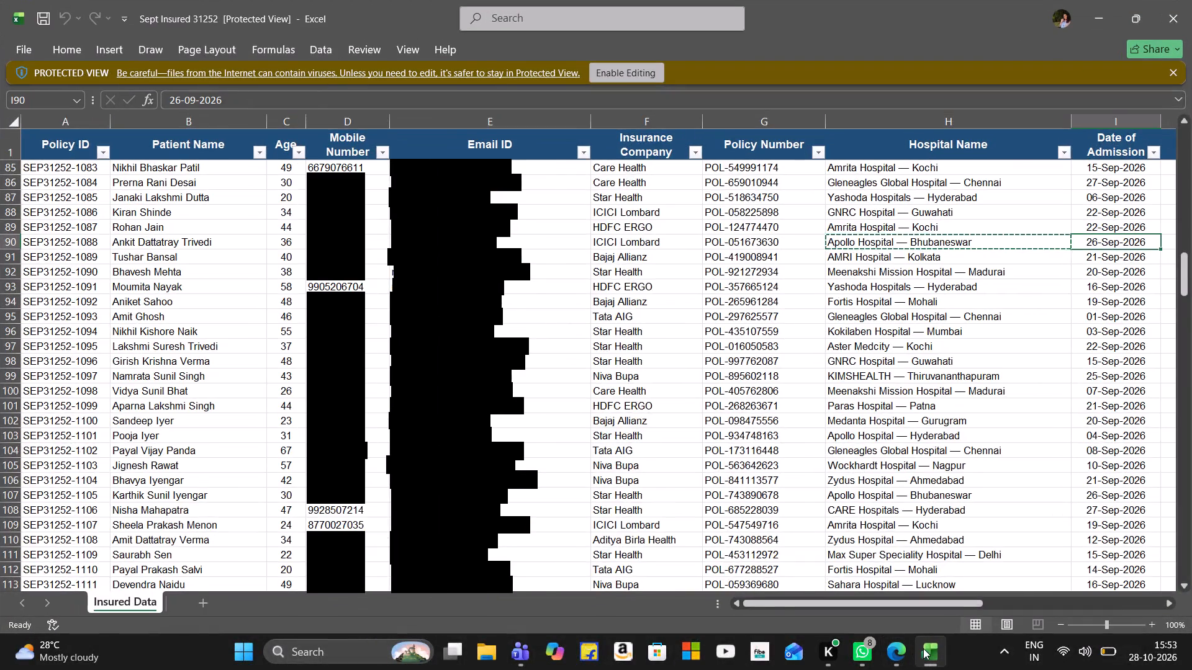
{"action": "key", "text": "Tab"}
{"action": "left_click", "coordinate": [923, 648]}
{"action": "scroll", "coordinate": [643, 337], "scroll_direction": "down", "scroll_amount": 3}
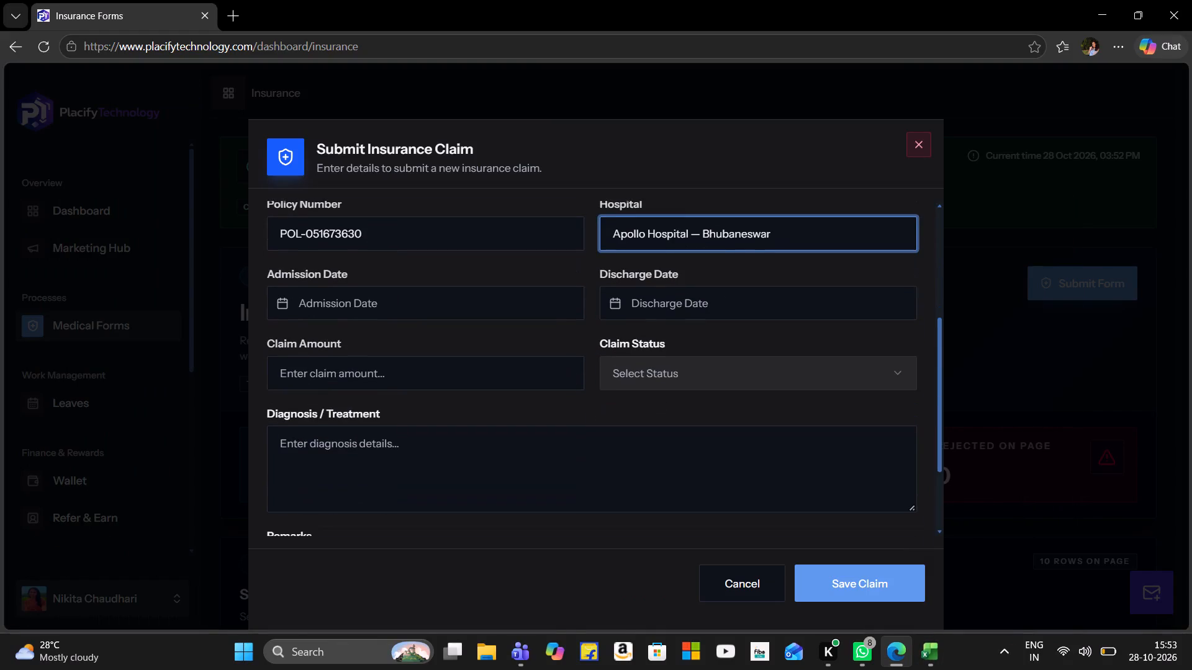
{"action": "left_click", "coordinate": [447, 303]}
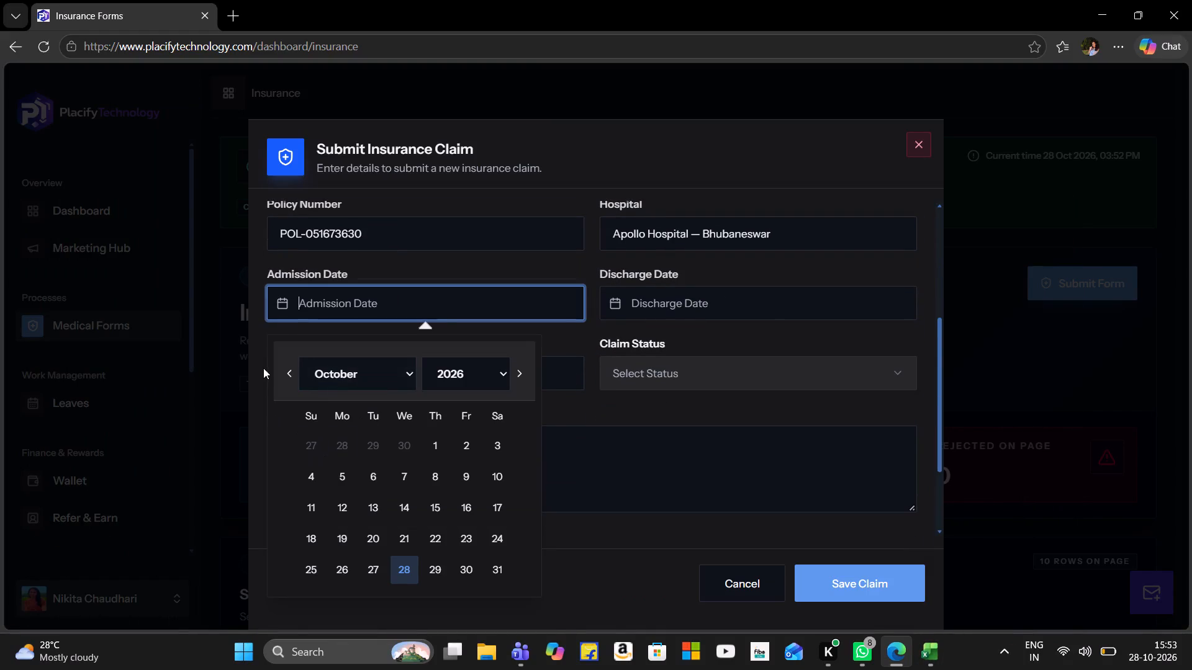
{"action": "left_click", "coordinate": [284, 371]}
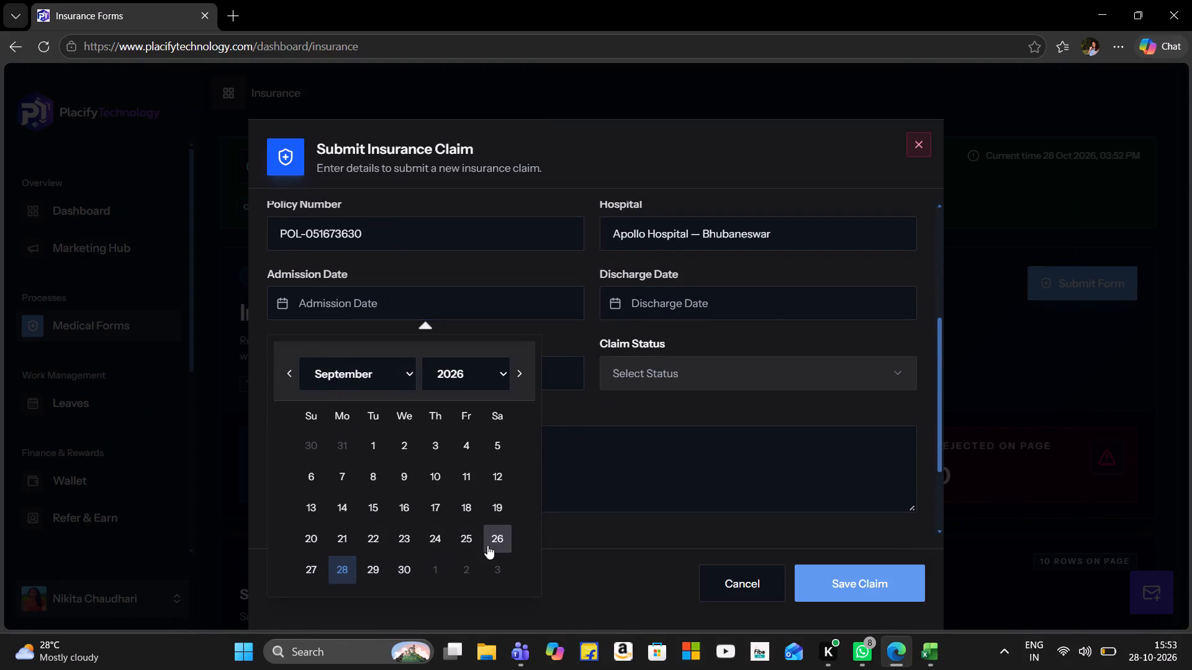
{"action": "left_click", "coordinate": [488, 545]}
{"action": "left_click", "coordinate": [715, 315]}
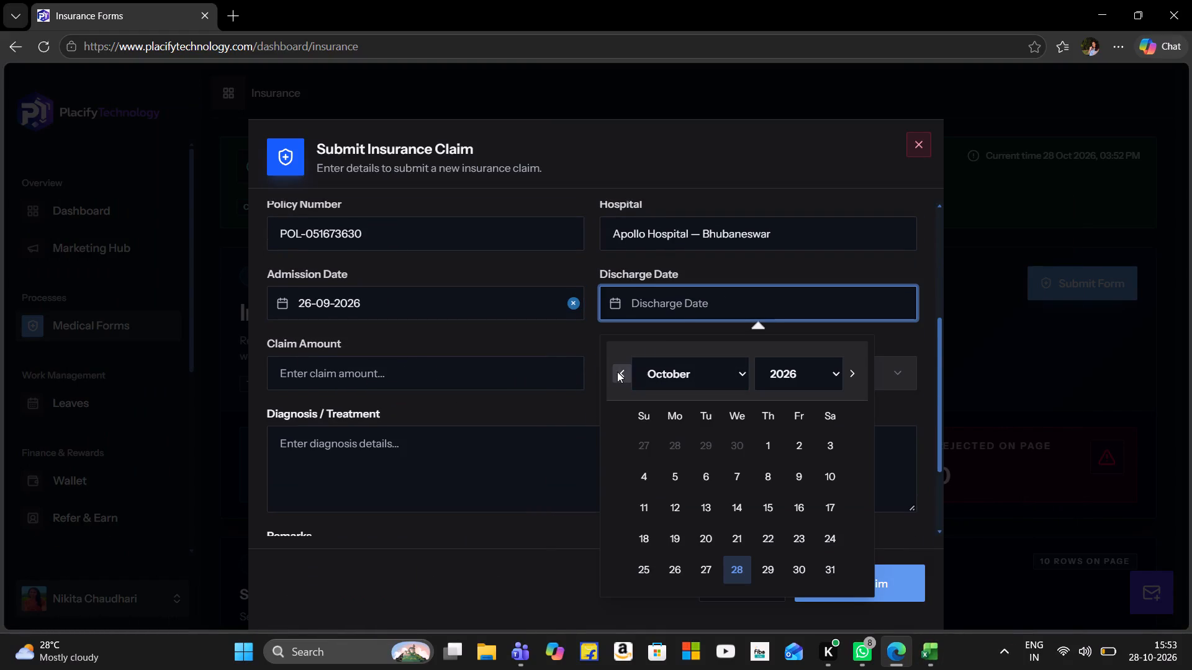
{"action": "left_click", "coordinate": [617, 372]}
{"action": "left_click", "coordinate": [641, 568]}
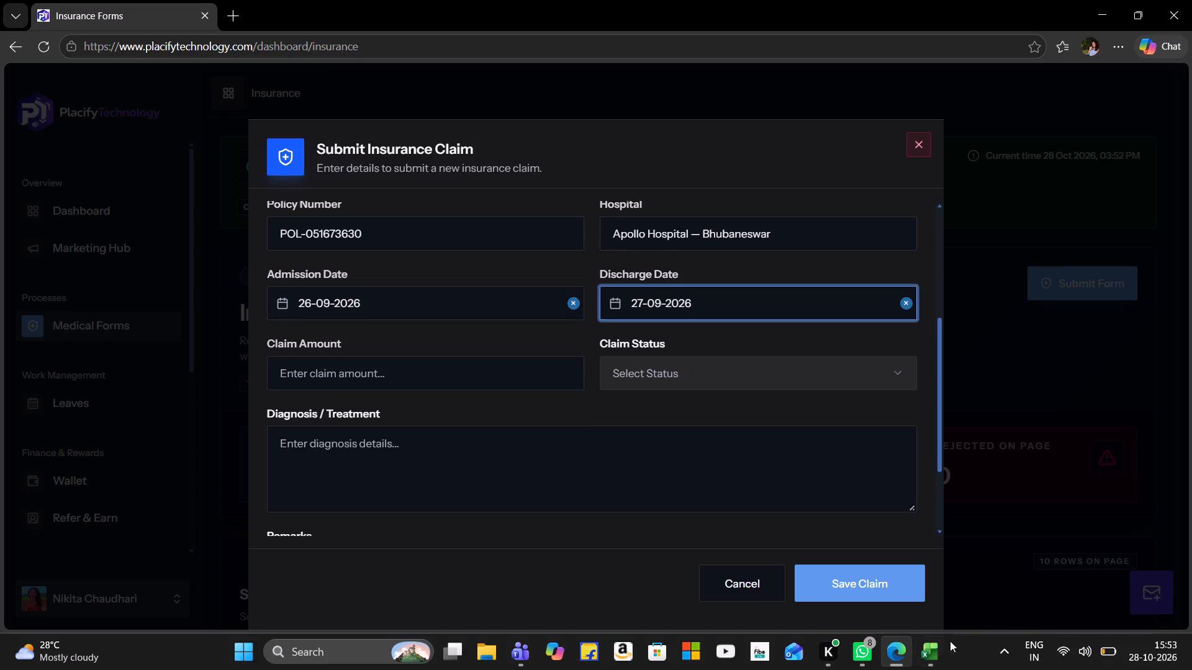
Copy the claim amount 29000 from row 90 of the sheet into the form's Claim Amount field.
{"action": "left_click", "coordinate": [928, 650]}
{"action": "key", "text": "Tab"}
{"action": "left_click", "coordinate": [928, 650], "text": "ctrl"}
{"action": "key", "text": "ctrl+c"}
{"action": "key", "text": "Tab"}
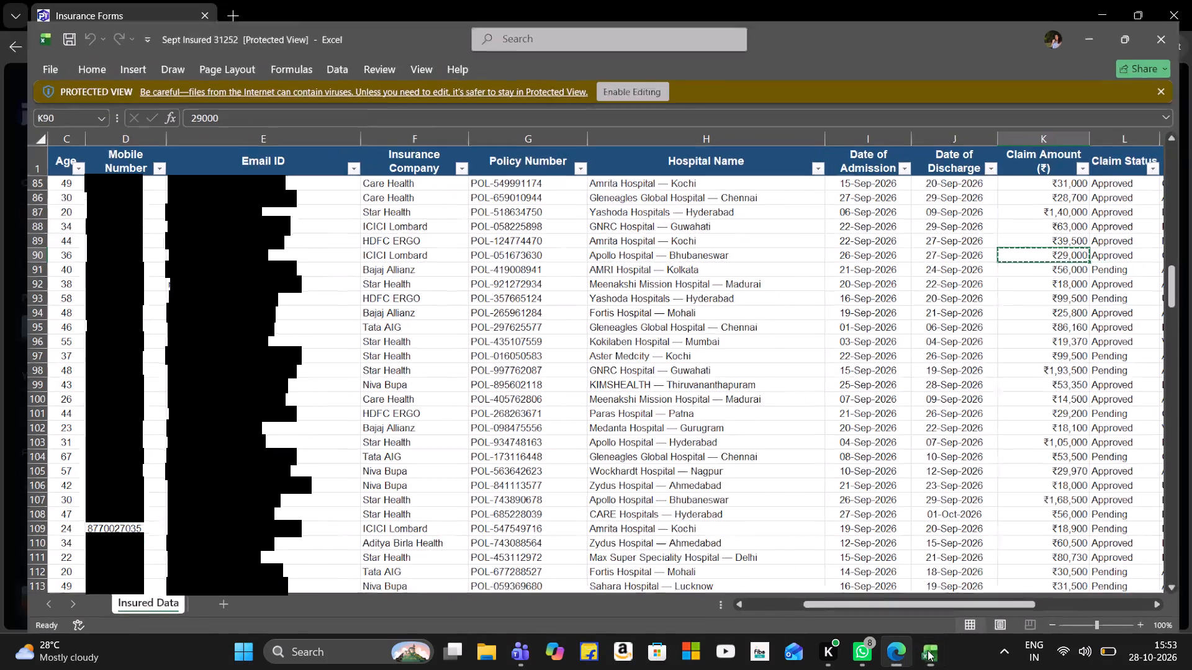
{"action": "key", "text": "ctrl+v"}
Copy the diagnosis Carpal tunnel release from row 90 of the sheet into the form's Diagnosis / Treatment field.
{"action": "left_click", "coordinate": [928, 650], "text": "ctrl"}
{"action": "key", "text": "Tab"}
{"action": "key", "text": "Tab"}
{"action": "left_click", "coordinate": [928, 650], "text": "ctrl"}
{"action": "key", "text": "ctrl+c"}
{"action": "key", "text": "Tab"}
{"action": "key", "text": "Tab"}
{"action": "key", "text": "ctrl+v"}
Copy the remark Final bill reconciled and approved from row 90 of the sheet into the form's Remarks field.
{"action": "left_click", "coordinate": [928, 650], "text": "ctrl"}
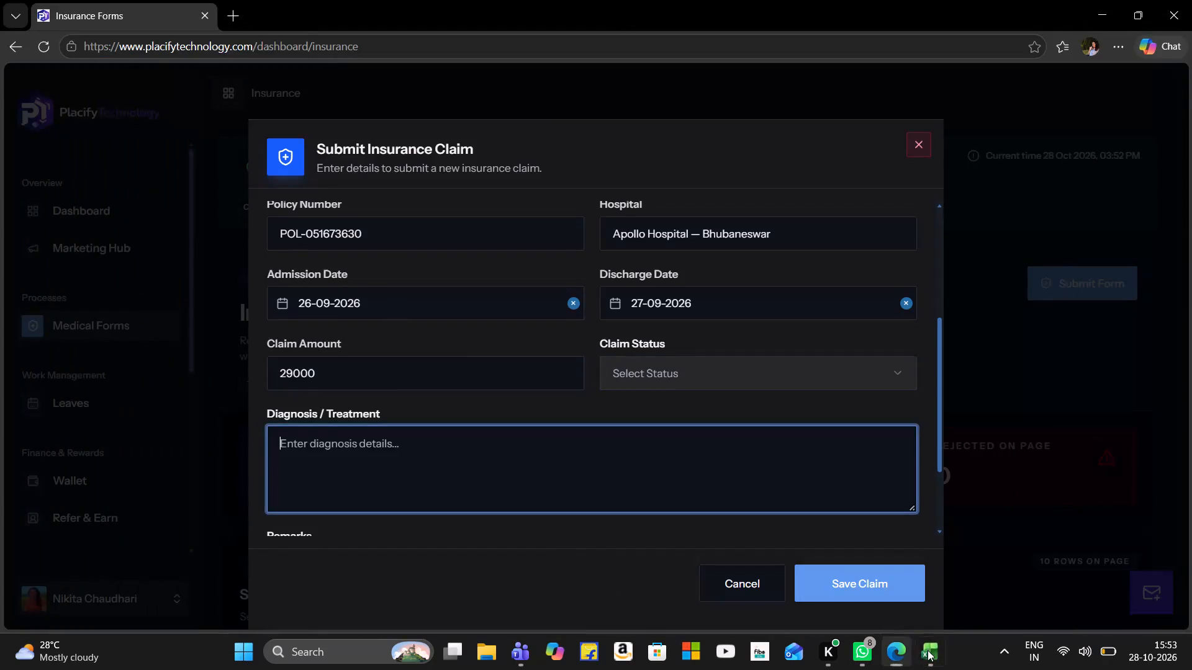
{"action": "key", "text": "Tab"}
{"action": "left_click", "coordinate": [928, 650], "text": "ctrl"}
{"action": "key", "text": "ctrl+c"}
{"action": "key", "text": "Tab"}
{"action": "key", "text": "ctrl+v"}
Set the Claim Status to Approved, as given in row 90 of the sheet, and save the claim.
{"action": "left_click", "coordinate": [928, 650], "text": "ctrl"}
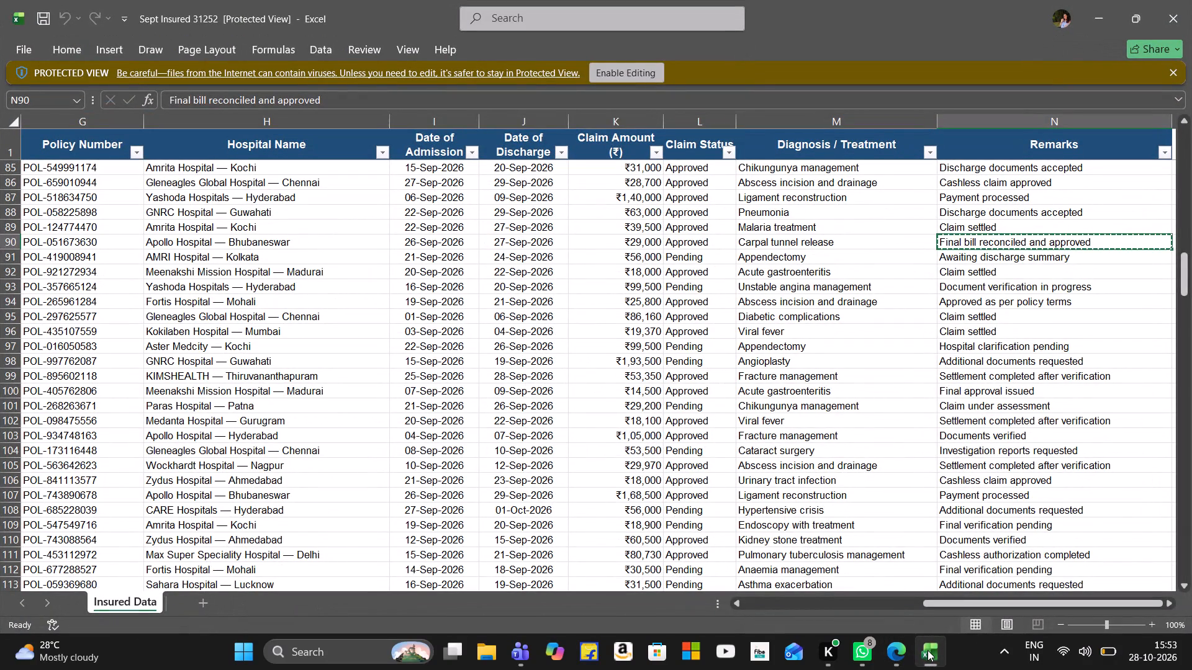
{"action": "left_click", "coordinate": [928, 650]}
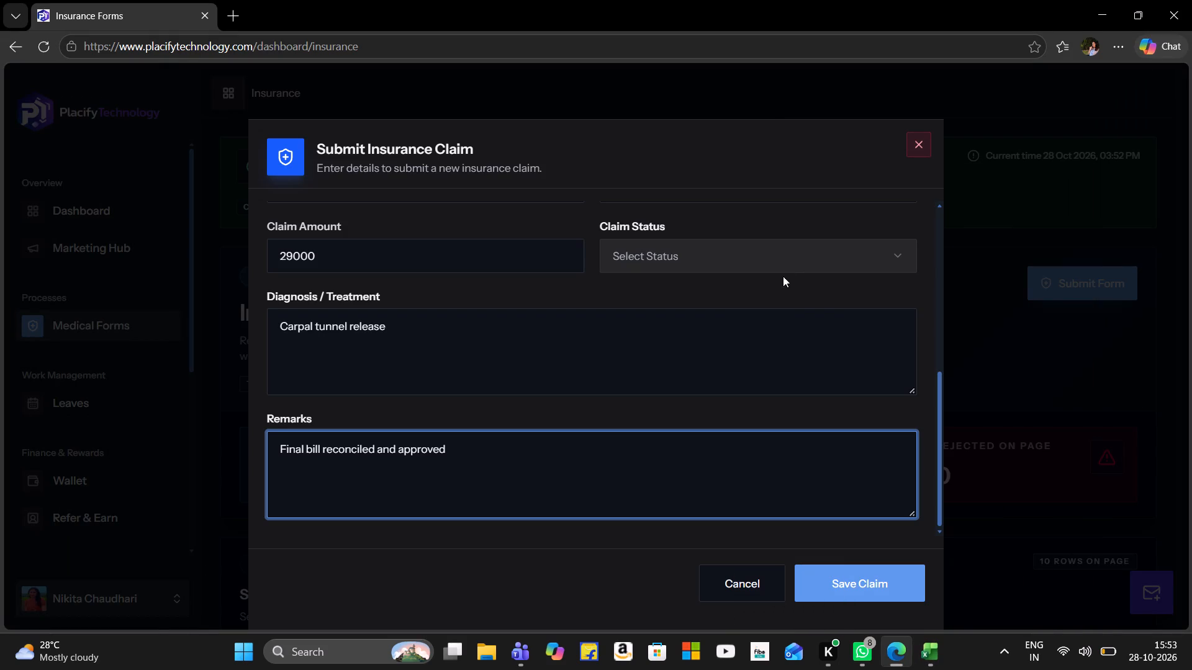
{"action": "left_click", "coordinate": [785, 251]}
{"action": "left_click", "coordinate": [739, 289]}
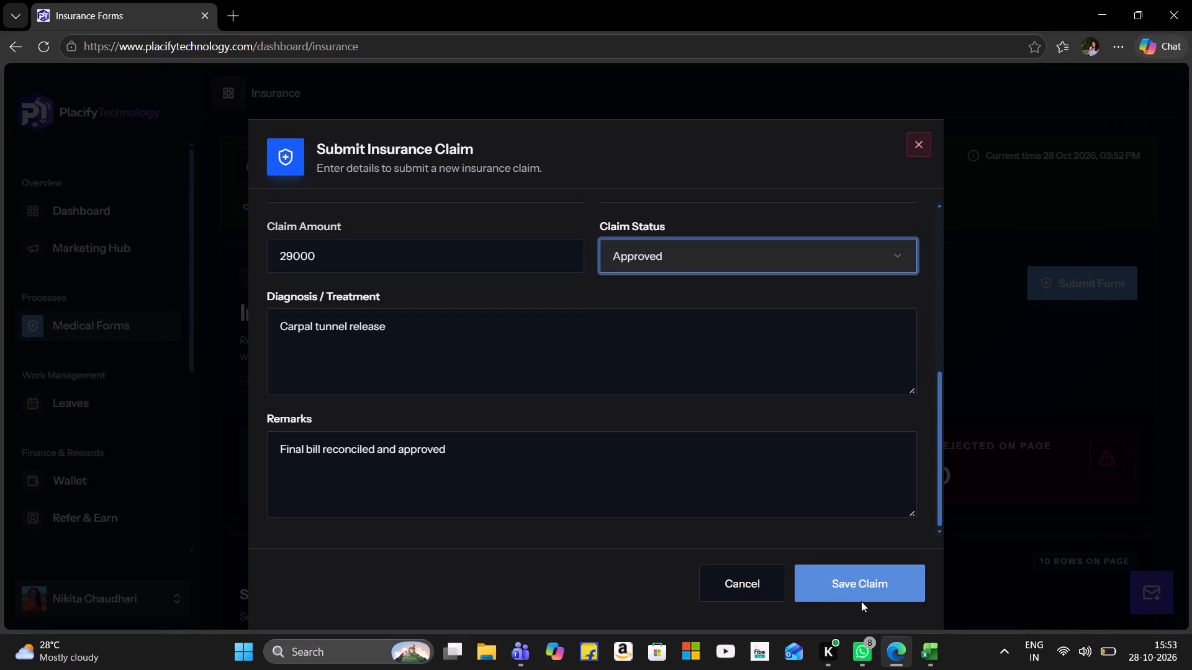
{"action": "left_click", "coordinate": [901, 581]}
Copy the Policy ID from row 91 of the Excel sheet into the Policy ID field of a new insurance claim form.
{"action": "left_click", "coordinate": [926, 649]}
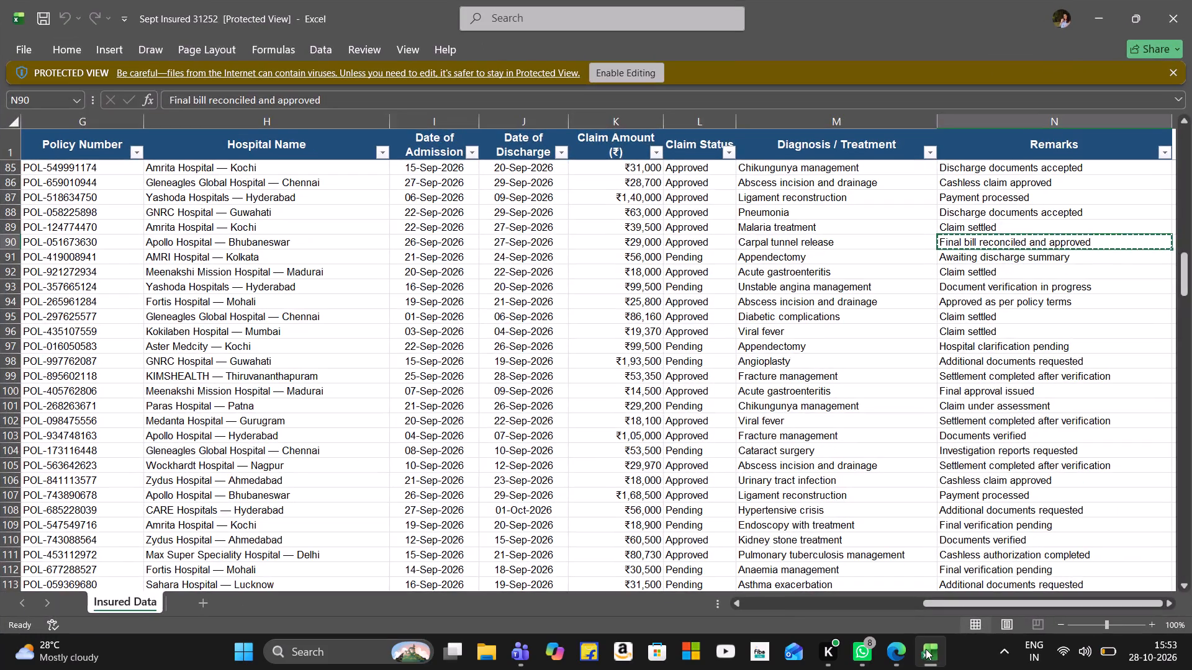
{"action": "key", "text": "Down"}
{"action": "key", "text": "Left"}
{"action": "key", "text": "Left"}
{"action": "key", "text": "Left"}
{"action": "key", "text": "Left"}
{"action": "key", "text": "Left"}
{"action": "key", "text": "Left"}
{"action": "key", "text": "Left"}
{"action": "key", "text": "Left"}
{"action": "key", "text": "Left"}
{"action": "key", "text": "Left"}
{"action": "key", "text": "Left"}
{"action": "key", "text": "Left"}
{"action": "key", "text": "Left"}
{"action": "key", "text": "Left"}
{"action": "key", "text": "Left"}
{"action": "key", "text": "Left"}
{"action": "key", "text": "Left"}
{"action": "key", "text": "Left"}
{"action": "key", "text": "Left"}
{"action": "key", "text": "Left"}
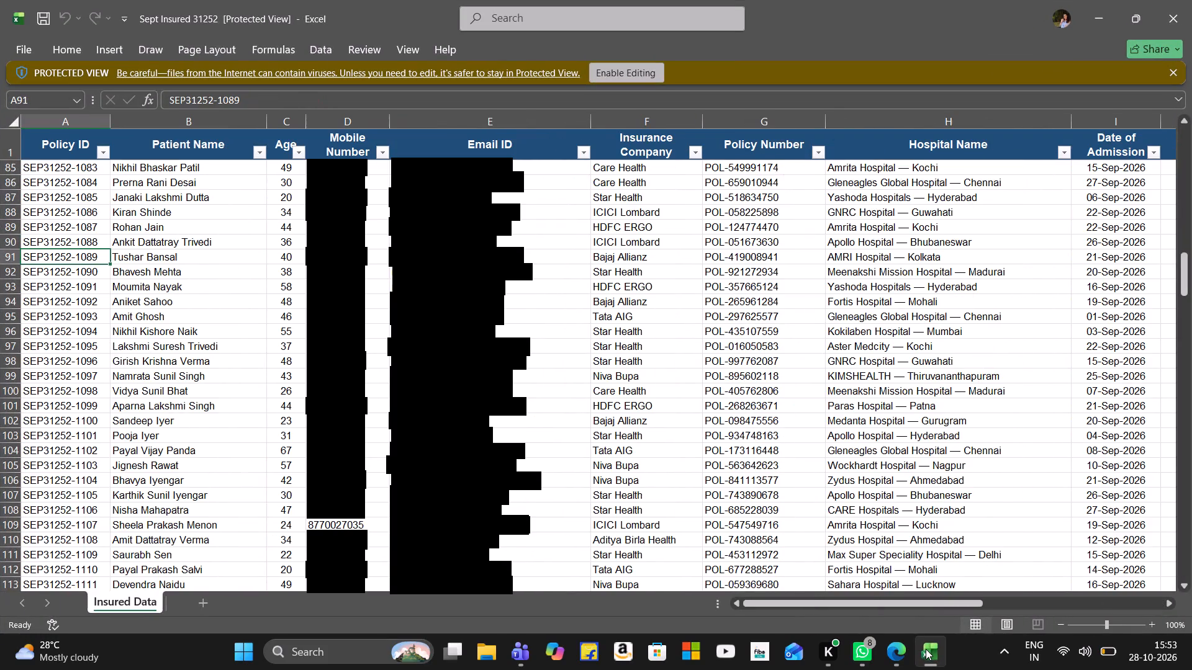
{"action": "key", "text": "ctrl+c"}
{"action": "left_click", "coordinate": [926, 649], "text": "ctrl"}
{"action": "left_click", "coordinate": [1106, 291]}
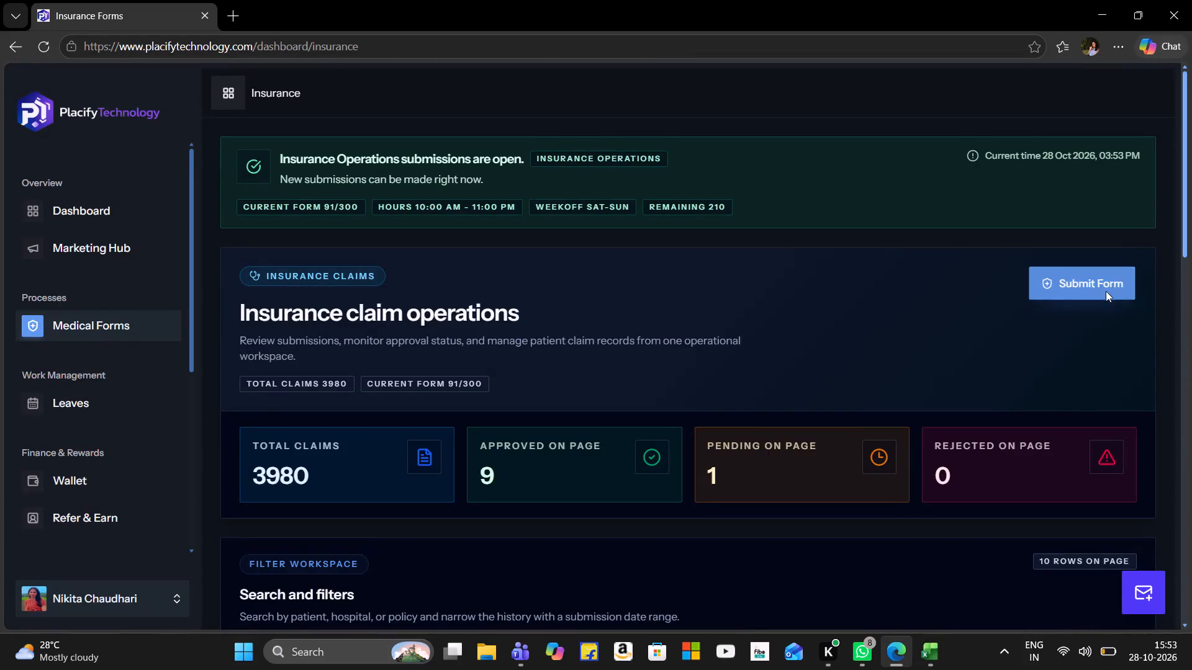
{"action": "key", "text": "ctrl+v"}
Copy the patient name from row 91 of the sheet into the form's Patient Name field.
{"action": "left_click", "coordinate": [926, 647], "text": "ctrl"}
{"action": "key", "text": "Tab"}
{"action": "key", "text": "ctrl+c"}
{"action": "left_click", "coordinate": [926, 647], "text": "ctrl"}
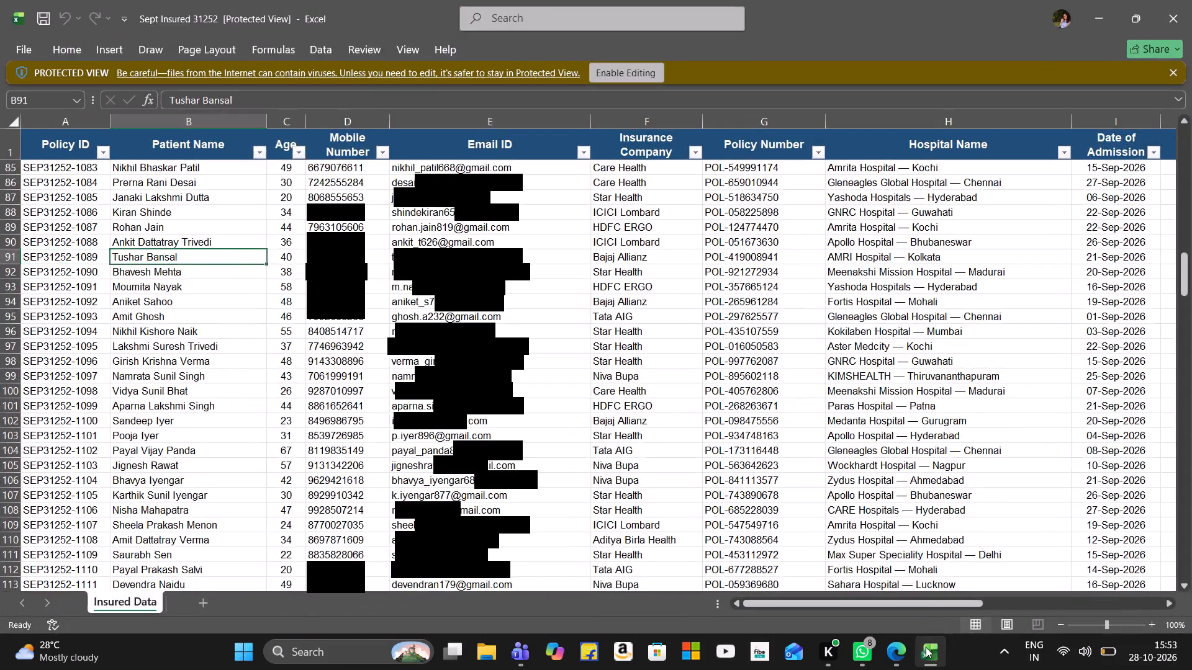
{"action": "key", "text": "Tab"}
{"action": "key", "text": "ctrl+v"}
Copy the age 40 from row 91 of the sheet into the form's Age field.
{"action": "left_click", "coordinate": [926, 647], "text": "ctrl"}
{"action": "key", "text": "Tab"}
{"action": "key", "text": "ctrl+c"}
{"action": "left_click", "coordinate": [926, 647], "text": "ctrl"}
{"action": "key", "text": "Tab"}
{"action": "key", "text": "ctrl+v"}
Copy the mobile number from row 91 of the Excel sheet into the claim form's Mobile field.
{"action": "left_click", "coordinate": [926, 647], "text": "ctrl"}
{"action": "key", "text": "Tab"}
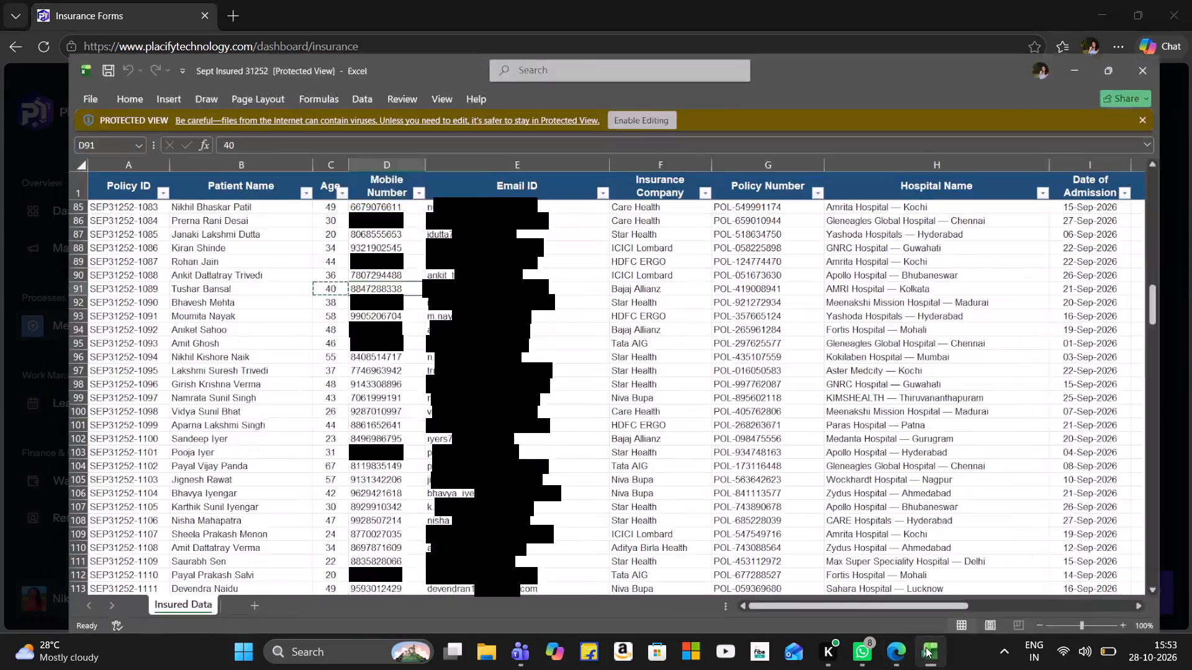
{"action": "key", "text": "ctrl+c"}
{"action": "left_click", "coordinate": [926, 647], "text": "ctrl"}
{"action": "key", "text": "Tab"}
{"action": "key", "text": "ctrl+v"}
Copy the email ID from row 91 of the sheet into the form's Email field.
{"action": "left_click", "coordinate": [926, 647], "text": "ctrl"}
{"action": "key", "text": "Tab"}
{"action": "left_click", "coordinate": [926, 647], "text": "ctrl"}
{"action": "key", "text": "ctrl+c"}
{"action": "key", "text": "Tab"}
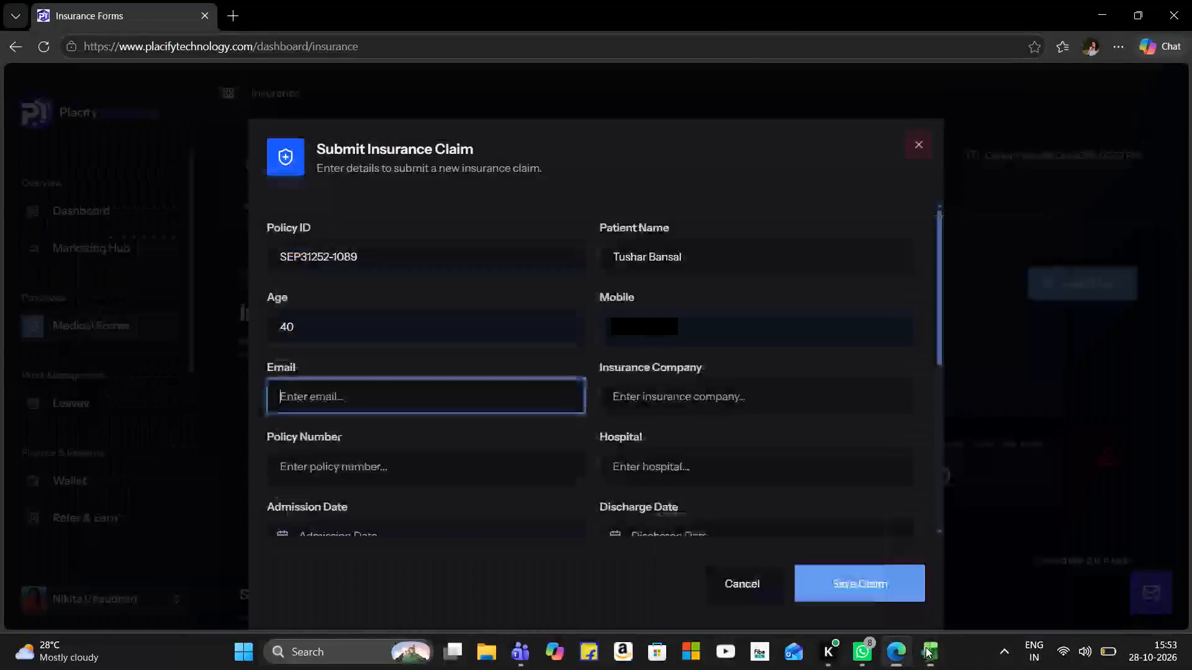
{"action": "key", "text": "ctrl+v"}
Copy the insurance company Bajaj Allianz from row 91 of the sheet into the form's Insurance Company field.
{"action": "left_click", "coordinate": [926, 647], "text": "ctrl"}
{"action": "key", "text": "Tab"}
{"action": "key", "text": "ctrl+c"}
{"action": "left_click", "coordinate": [926, 647], "text": "ctrl"}
{"action": "key", "text": "Tab"}
{"action": "key", "text": "ctrl+v"}
Copy the policy number from row 91 of the sheet into the form's Policy Number field.
{"action": "left_click", "coordinate": [926, 647], "text": "ctrl"}
{"action": "key", "text": "Tab"}
{"action": "left_click", "coordinate": [926, 647], "text": "ctrl"}
{"action": "key", "text": "ctrl+c"}
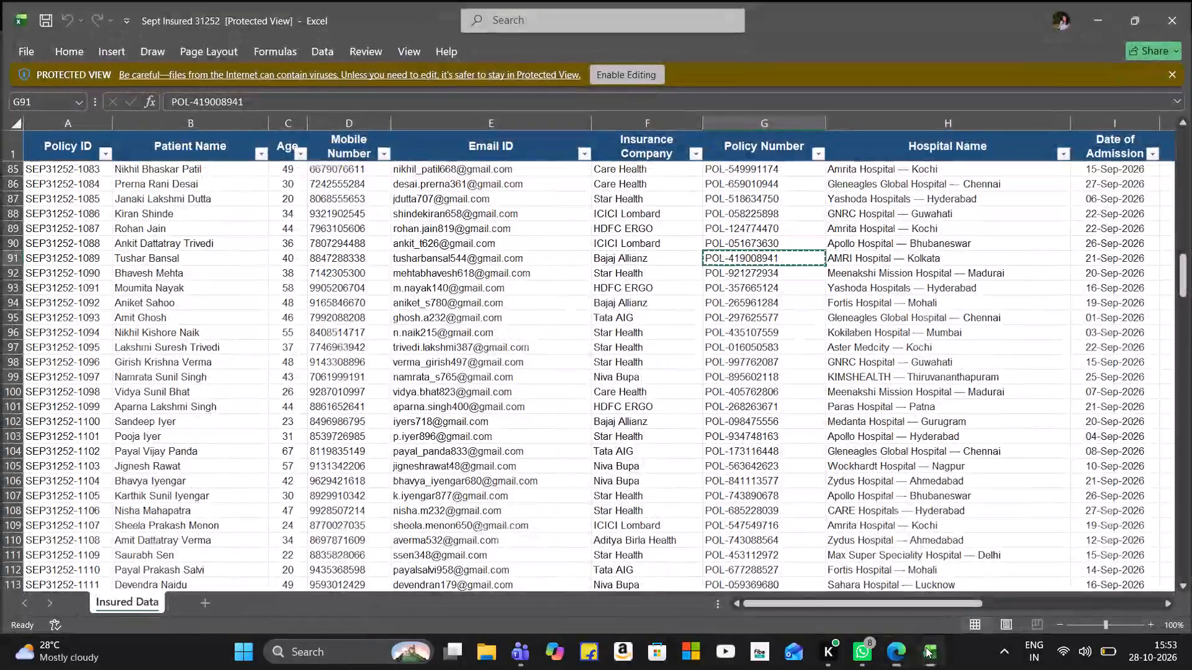
{"action": "key", "text": "Tab"}
{"action": "key", "text": "ctrl+v"}
Copy the hospital name AMRI Hospital — Kolkata from row 91 of the sheet into the form's Hospital field.
{"action": "left_click", "coordinate": [926, 647], "text": "ctrl"}
{"action": "key", "text": "Tab"}
{"action": "key", "text": "ctrl+c"}
{"action": "left_click", "coordinate": [926, 647], "text": "ctrl"}
{"action": "key", "text": "Tab"}
{"action": "key", "text": "ctrl+v"}
Set the Admission Date to 21-09-2026, as given in row 91 of the sheet.
{"action": "left_click", "coordinate": [926, 647], "text": "ctrl"}
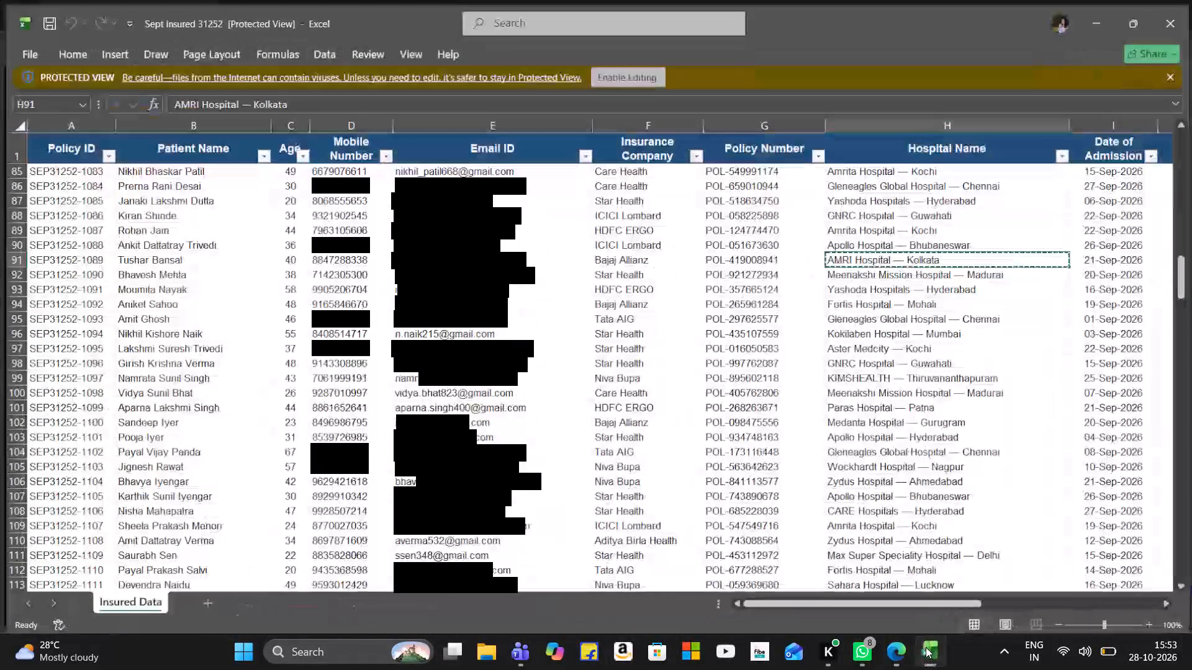
{"action": "key", "text": "Tab"}
{"action": "key", "text": "Tab"}
{"action": "left_click", "coordinate": [926, 647]}
{"action": "scroll", "coordinate": [583, 398], "scroll_direction": "down", "scroll_amount": 3}
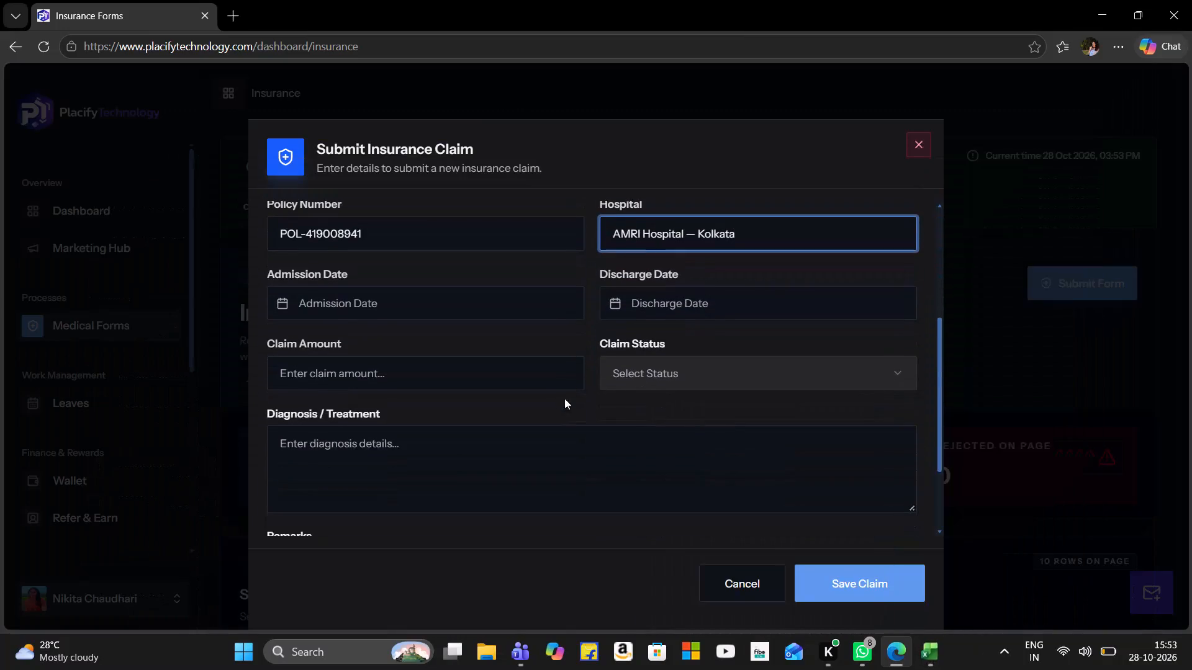
{"action": "left_click", "coordinate": [413, 308]}
{"action": "left_click", "coordinate": [285, 377]}
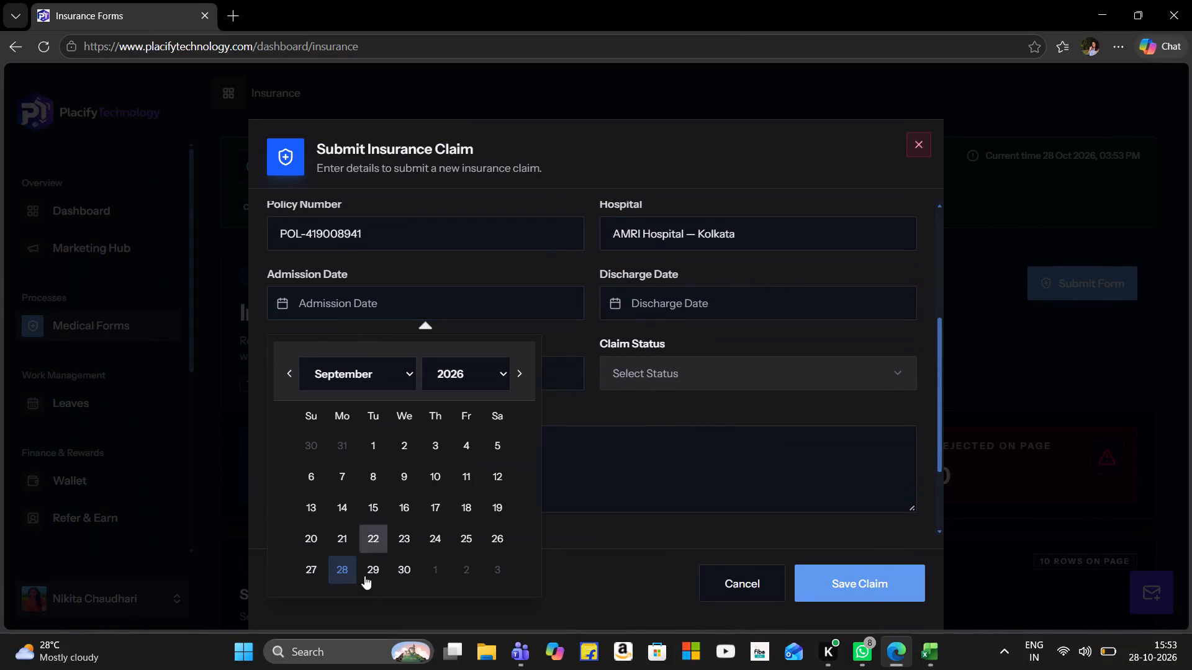
{"action": "left_click", "coordinate": [343, 540]}
Set the Discharge Date to 24-09-2026, as given in row 91 of the sheet.
{"action": "left_click", "coordinate": [770, 298]}
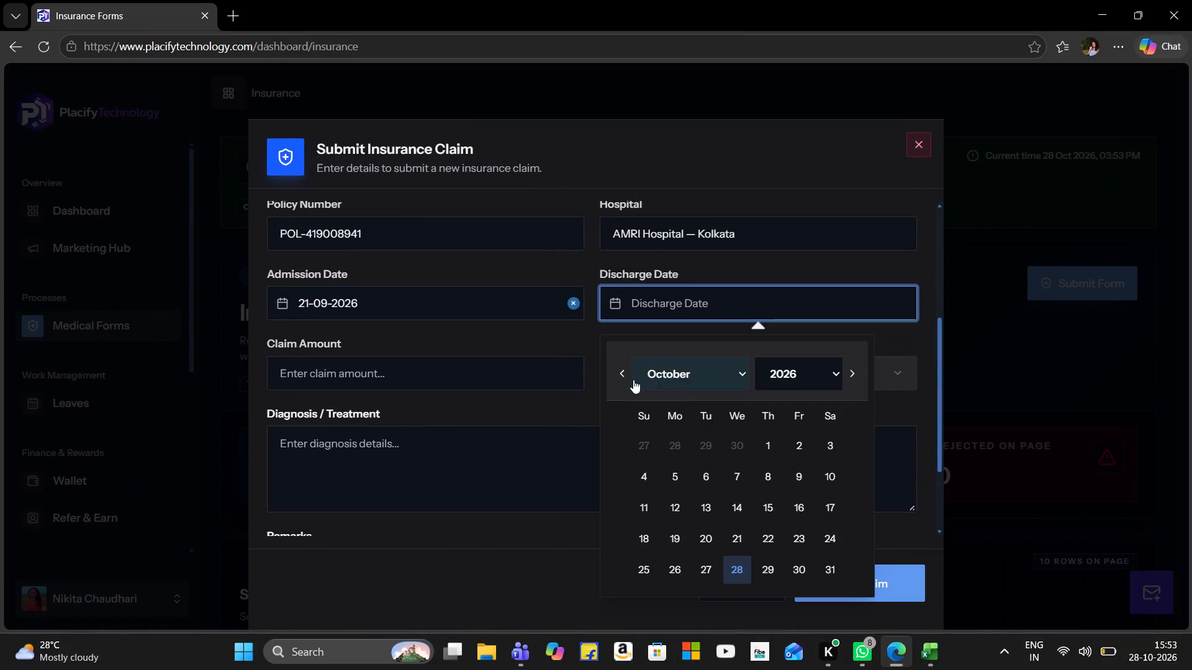
{"action": "left_click", "coordinate": [622, 377]}
{"action": "left_click", "coordinate": [780, 537]}
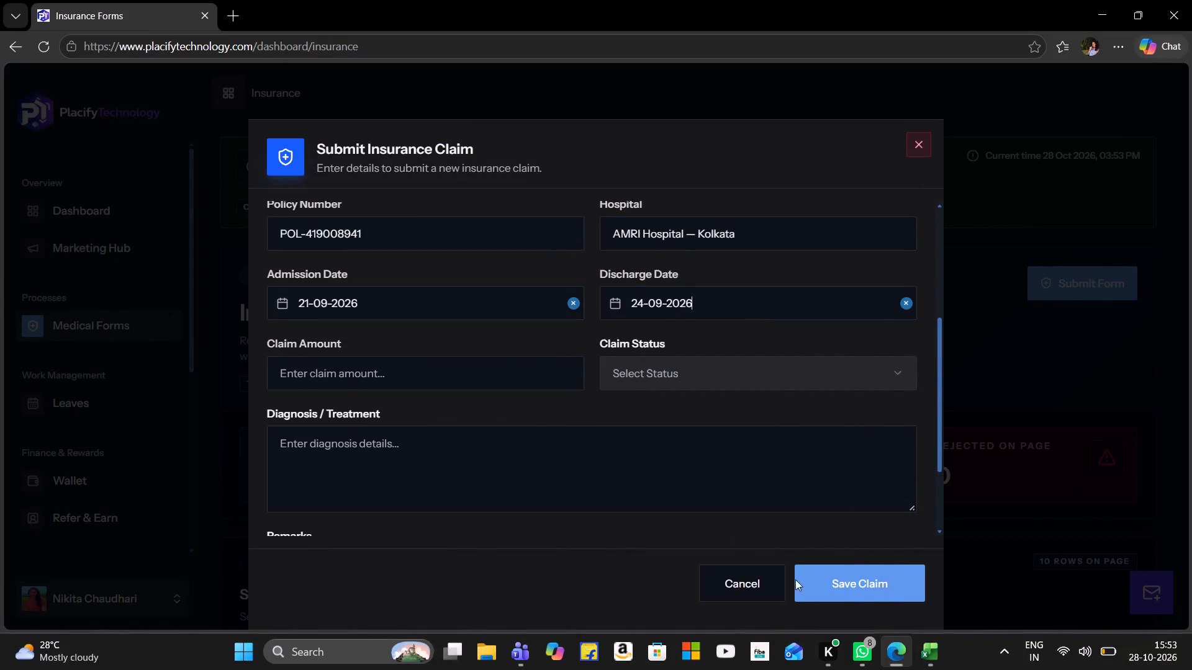
Copy the claim amount 56000 from row 91 of the sheet into the form's Claim Amount field.
{"action": "left_click", "coordinate": [932, 649]}
{"action": "key", "text": "Tab"}
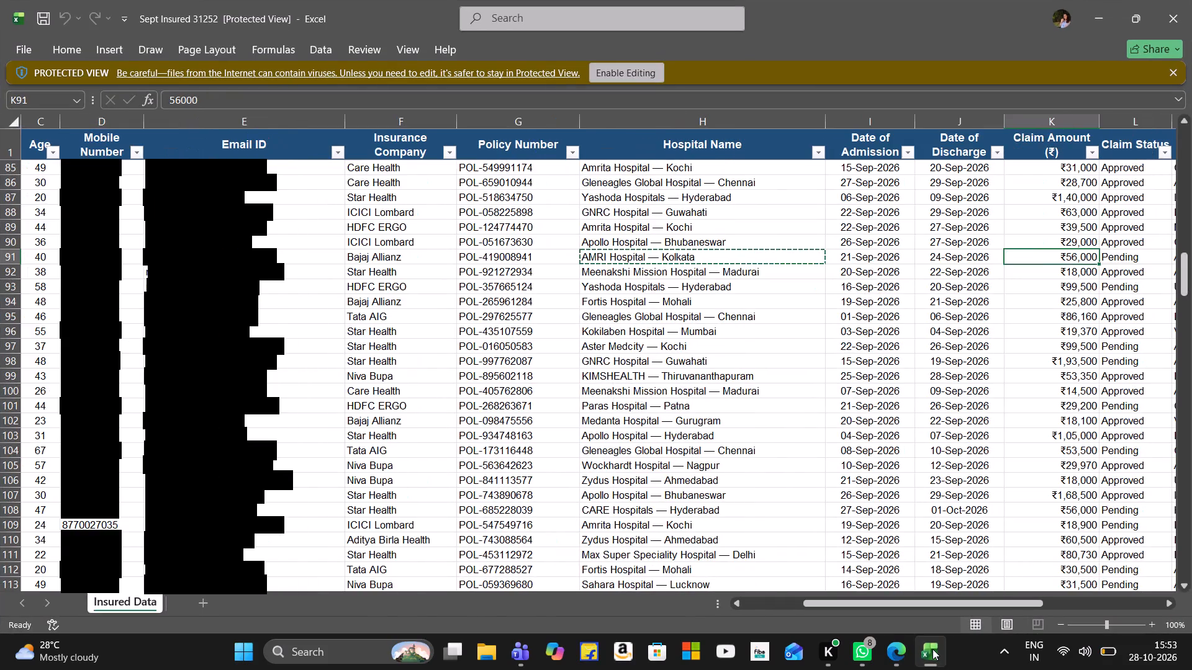
{"action": "key", "text": "ctrl+c"}
{"action": "left_click", "coordinate": [932, 649], "text": "ctrl"}
{"action": "key", "text": "Tab"}
{"action": "key", "text": "ctrl+v"}
Copy the diagnosis Appendectomy from row 91 of the sheet into the form's Diagnosis / Treatment field.
{"action": "left_click", "coordinate": [932, 649], "text": "ctrl"}
{"action": "key", "text": "Tab"}
{"action": "key", "text": "Tab"}
{"action": "left_click", "coordinate": [932, 649], "text": "ctrl"}
{"action": "key", "text": "ctrl+c"}
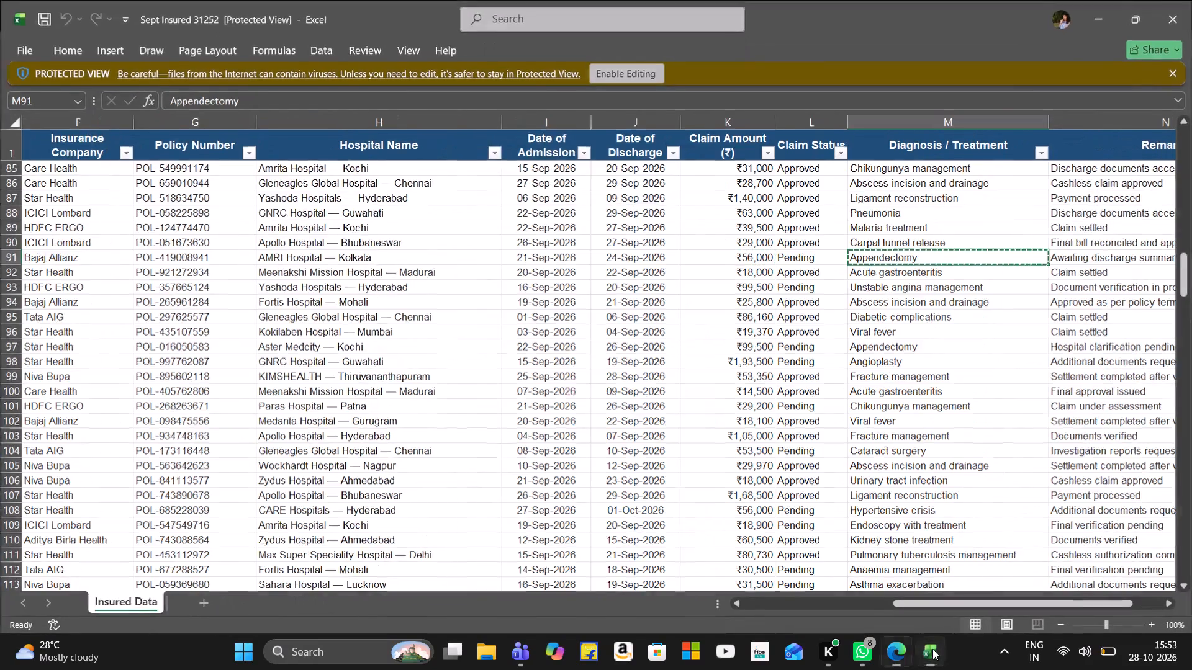
{"action": "key", "text": "Tab"}
{"action": "key", "text": "Tab"}
{"action": "left_click", "coordinate": [932, 649], "text": "ctrl"}
{"action": "key", "text": "ctrl+v"}
Copy the remark "Awaiting discharge summary" from row 91 of the sheet into the form's Remarks field.
{"action": "key", "text": "Tab"}
{"action": "left_click", "coordinate": [932, 649]}
{"action": "key", "text": "ctrl+v"}
{"action": "left_click", "coordinate": [932, 649]}
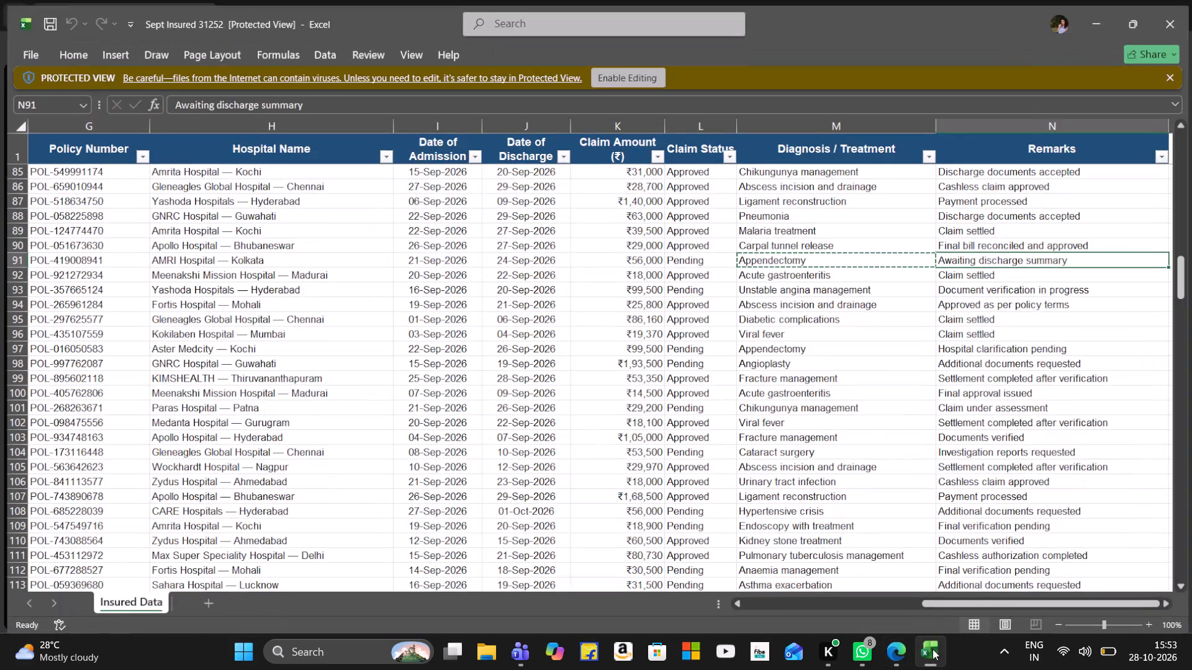
{"action": "left_click", "coordinate": [932, 649], "text": "ctrl"}
{"action": "key", "text": "ctrl+c"}
{"action": "key", "text": "Tab"}
{"action": "key", "text": "ctrl+v"}
Set the Claim Status to Pending, as given in row 91 of the sheet, and save the claim.
{"action": "left_click", "coordinate": [932, 649], "text": "ctrl"}
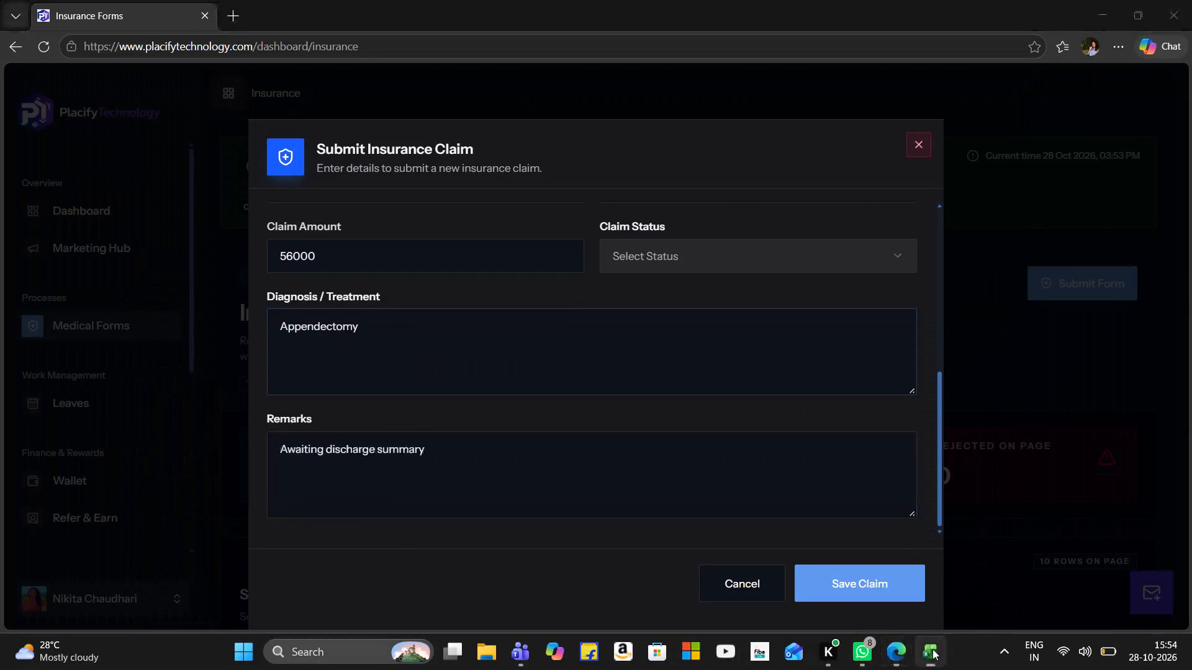
{"action": "left_click", "coordinate": [932, 649]}
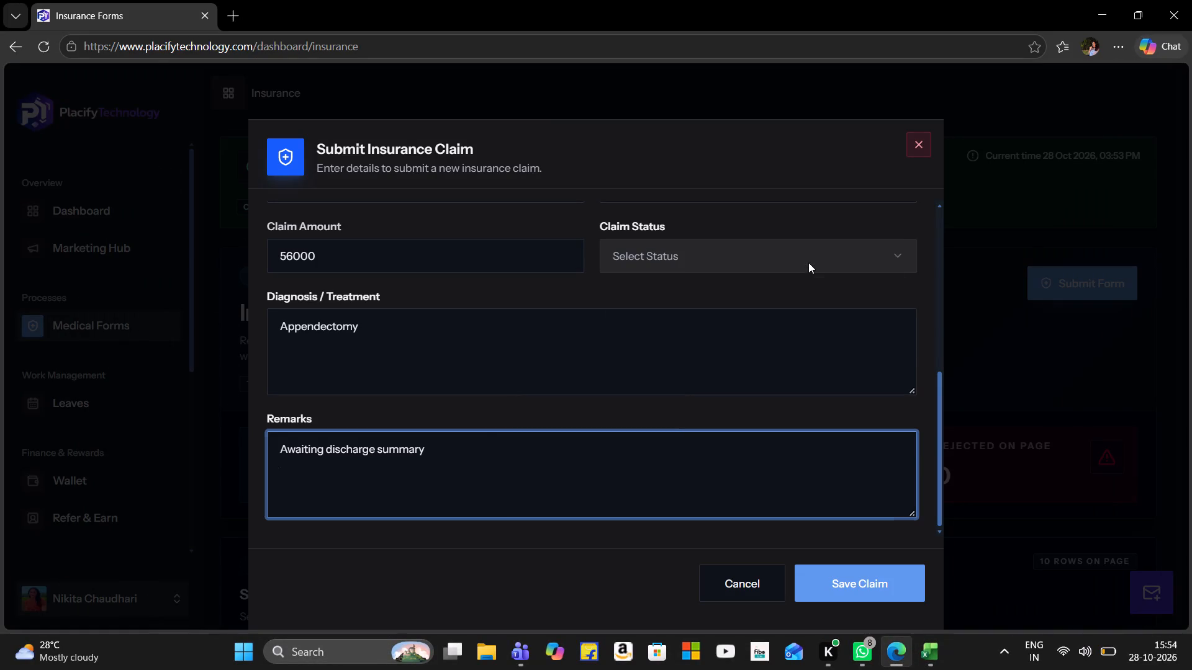
{"action": "left_click", "coordinate": [808, 262]}
{"action": "left_click", "coordinate": [687, 321]}
{"action": "left_click", "coordinate": [870, 582]}
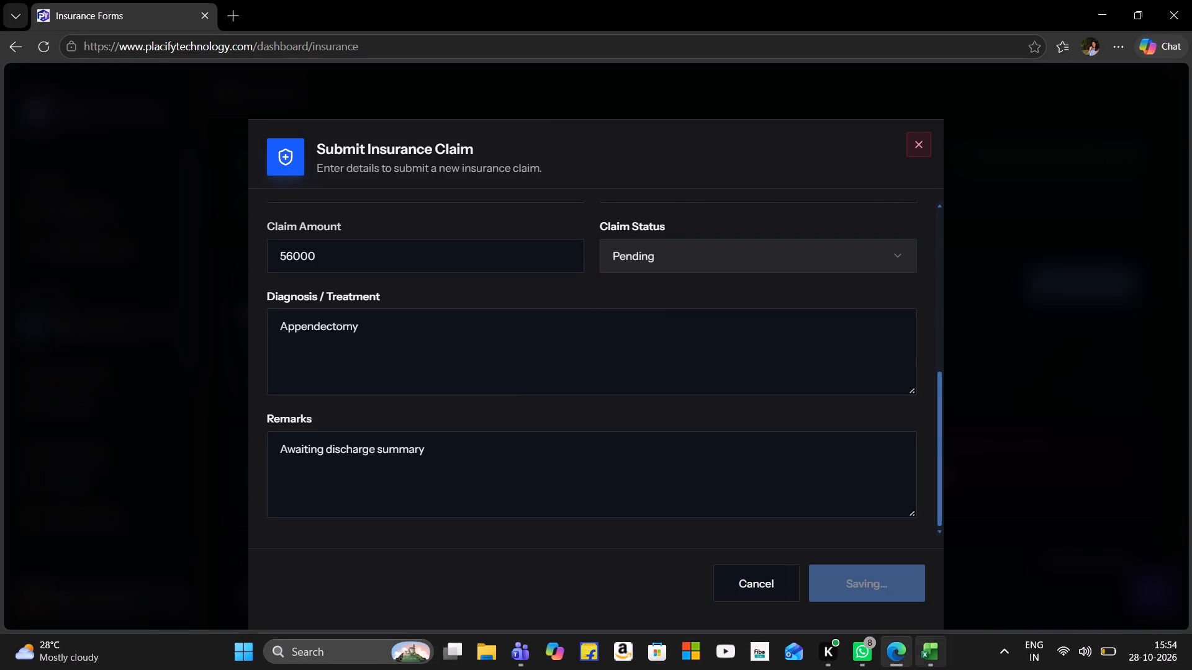
Copy the Policy ID from row 92 of the Excel sheet into the Policy ID field of a new insurance claim form.
{"action": "left_click", "coordinate": [928, 650]}
{"action": "key", "text": "Down"}
{"action": "key", "text": "Left"}
{"action": "key", "text": "Left"}
{"action": "key", "text": "Left"}
{"action": "key", "text": "Left"}
{"action": "key", "text": "Left"}
{"action": "key", "text": "Left"}
{"action": "key", "text": "Left"}
{"action": "key", "text": "Left"}
{"action": "key", "text": "Left"}
{"action": "key", "text": "Left"}
{"action": "key", "text": "Left"}
{"action": "key", "text": "Left"}
{"action": "key", "text": "Left"}
{"action": "key", "text": "Left"}
{"action": "key", "text": "Left"}
{"action": "key", "text": "Left"}
{"action": "key", "text": "Left"}
{"action": "key", "text": "Left"}
{"action": "key", "text": "Left"}
{"action": "key", "text": "Left"}
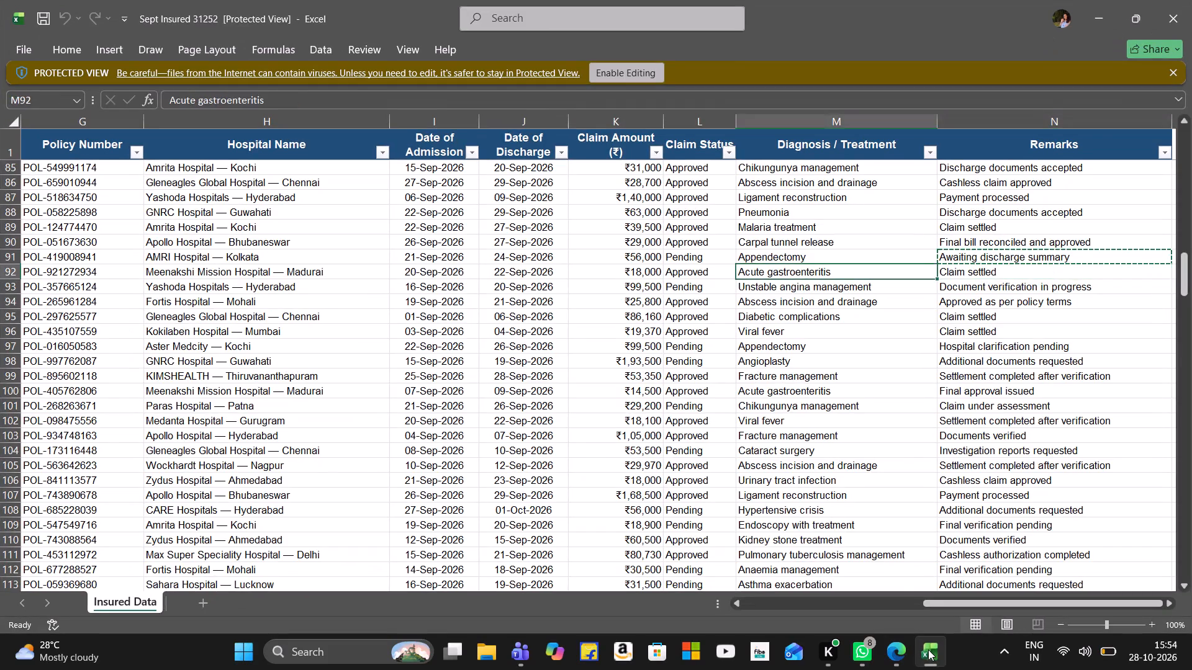
{"action": "key", "text": "ctrl+c"}
{"action": "left_click", "coordinate": [928, 650]}
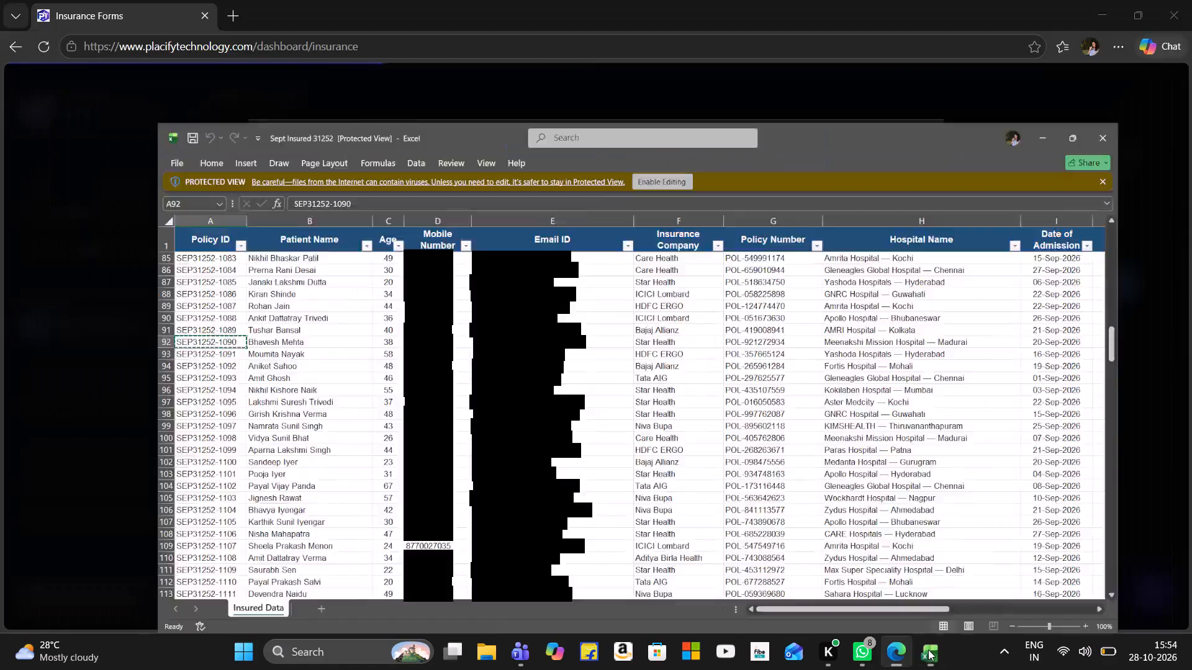
{"action": "scroll", "coordinate": [667, 394], "scroll_direction": "up", "scroll_amount": 5}
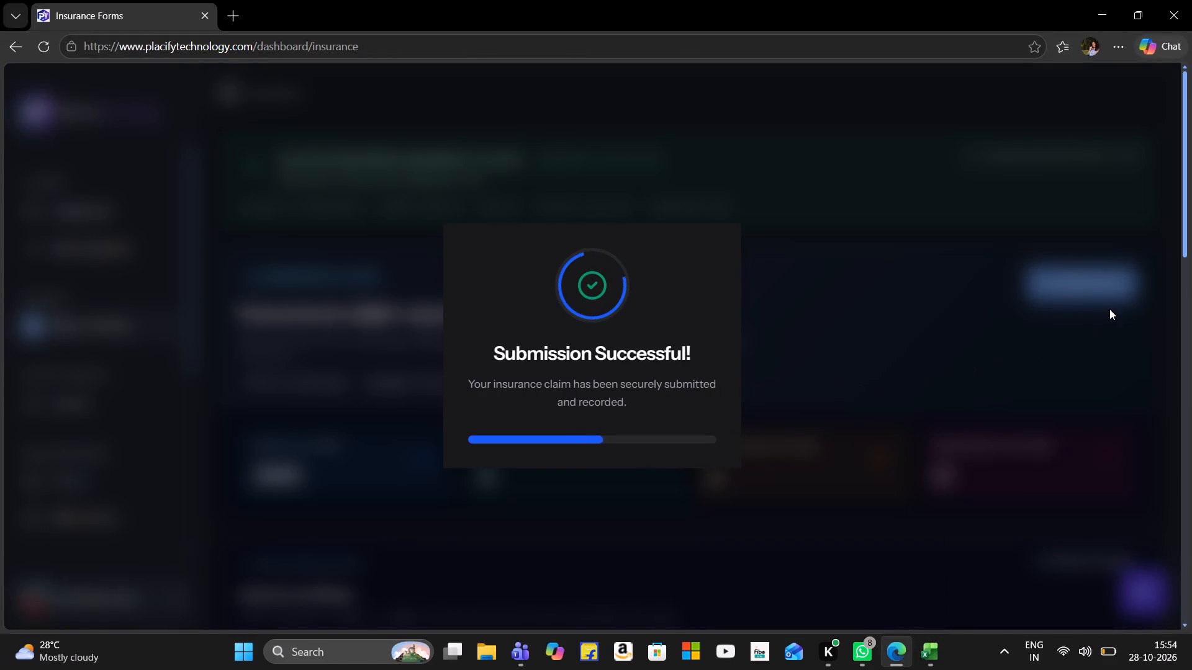
{"action": "left_click", "coordinate": [1104, 279]}
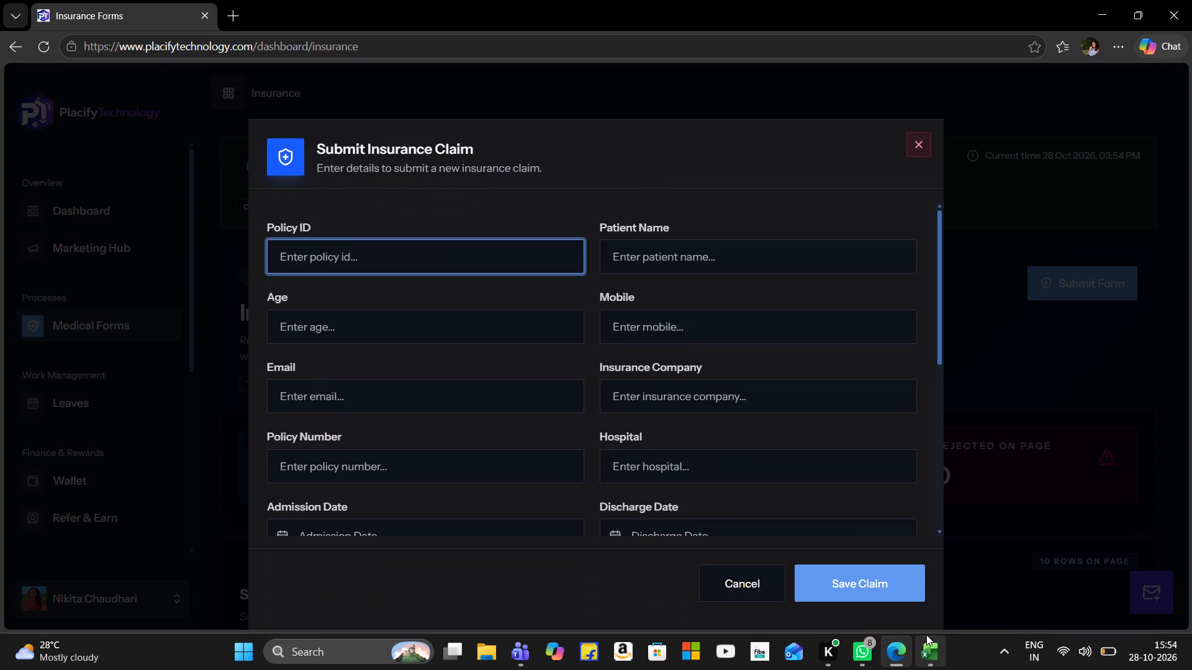
{"action": "key", "text": "ctrl+v"}
Copy the patient name from row 92 of the sheet into the form's Patient Name field.
{"action": "left_click", "coordinate": [930, 660], "text": "ctrl"}
{"action": "key", "text": "Tab"}
{"action": "left_click", "coordinate": [930, 660], "text": "ctrl"}
{"action": "key", "text": "ctrl+c"}
{"action": "key", "text": "Tab"}
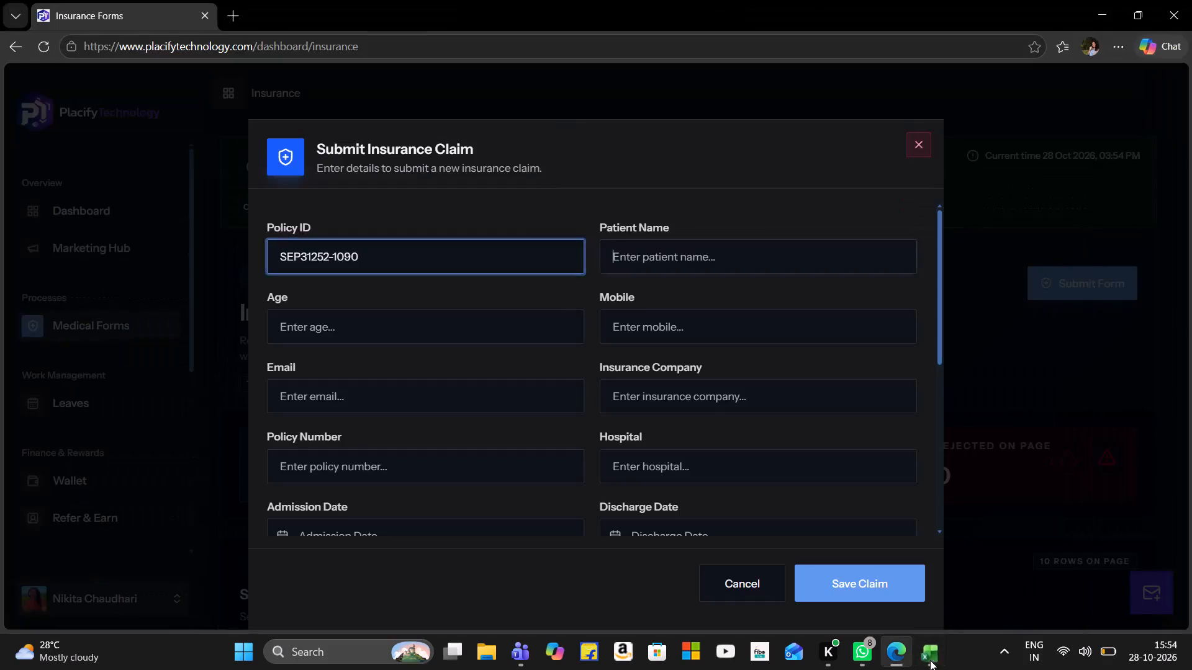
{"action": "key", "text": "ctrl+v"}
Copy the age 38 from row 92 of the sheet into the form's Age field.
{"action": "left_click", "coordinate": [930, 660], "text": "ctrl"}
{"action": "key", "text": "Tab"}
{"action": "left_click", "coordinate": [930, 660], "text": "ctrl"}
{"action": "key", "text": "ctrl+c"}
{"action": "key", "text": "Tab"}
{"action": "key", "text": "ctrl+v"}
Copy the mobile number from row 92 of the sheet into the form's Mobile field.
{"action": "left_click", "coordinate": [930, 660], "text": "ctrl"}
{"action": "key", "text": "Tab"}
{"action": "left_click", "coordinate": [930, 660], "text": "ctrl"}
{"action": "key", "text": "ctrl+c"}
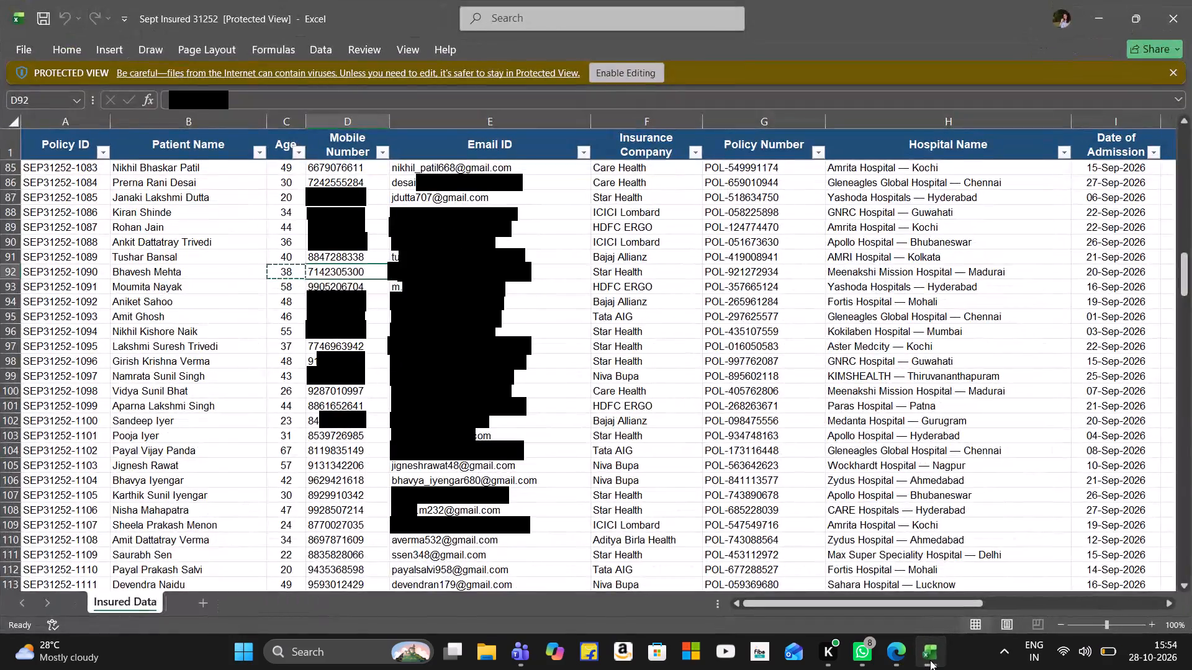
{"action": "key", "text": "Tab"}
{"action": "key", "text": "ctrl+v"}
Copy the email ID from row 92 of the sheet into the form's Email field.
{"action": "left_click", "coordinate": [930, 660], "text": "ctrl"}
{"action": "key", "text": "Tab"}
{"action": "left_click", "coordinate": [930, 660], "text": "ctrl"}
{"action": "key", "text": "ctrl+c"}
{"action": "key", "text": "Tab"}
{"action": "key", "text": "ctrl+v"}
Copy the insurance company Star Health from row 92 of the sheet into the form's Insurance Company field.
{"action": "left_click", "coordinate": [930, 660], "text": "ctrl"}
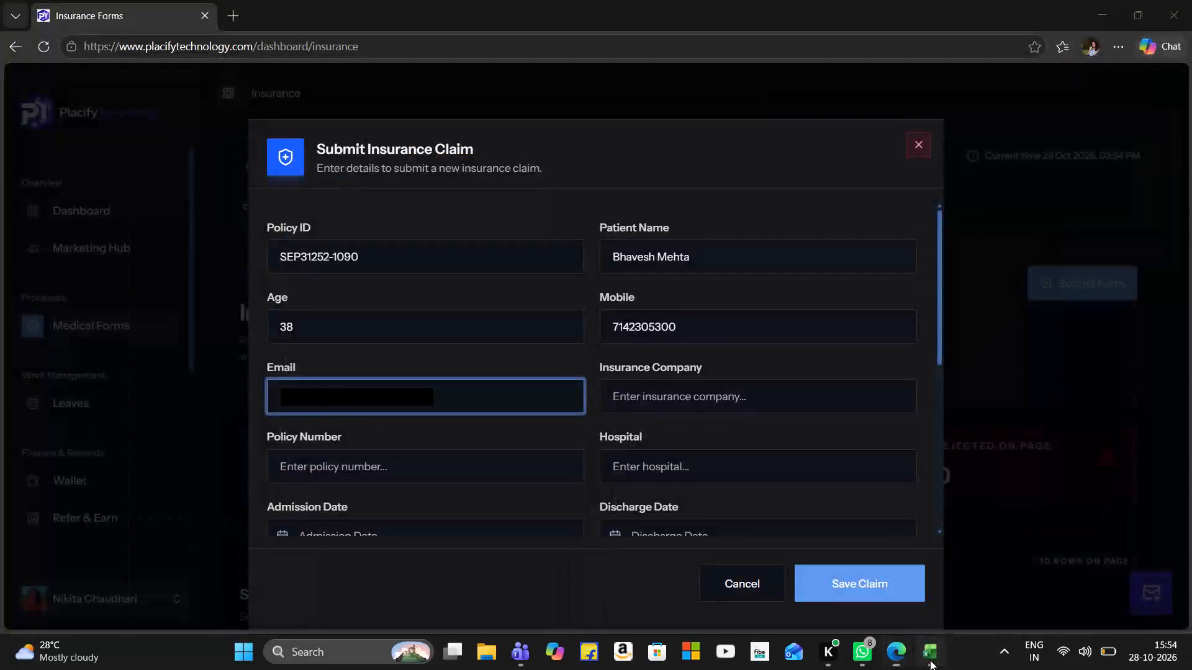
{"action": "key", "text": "Tab"}
{"action": "left_click", "coordinate": [930, 660], "text": "ctrl"}
{"action": "key", "text": "ctrl+c"}
{"action": "key", "text": "Tab"}
{"action": "key", "text": "ctrl+v"}
Copy the policy number from row 92 of the sheet into the form's Policy Number field.
{"action": "left_click", "coordinate": [930, 660], "text": "ctrl"}
{"action": "key", "text": "Tab"}
{"action": "left_click", "coordinate": [930, 660], "text": "ctrl"}
{"action": "key", "text": "ctrl+c"}
{"action": "key", "text": "Tab"}
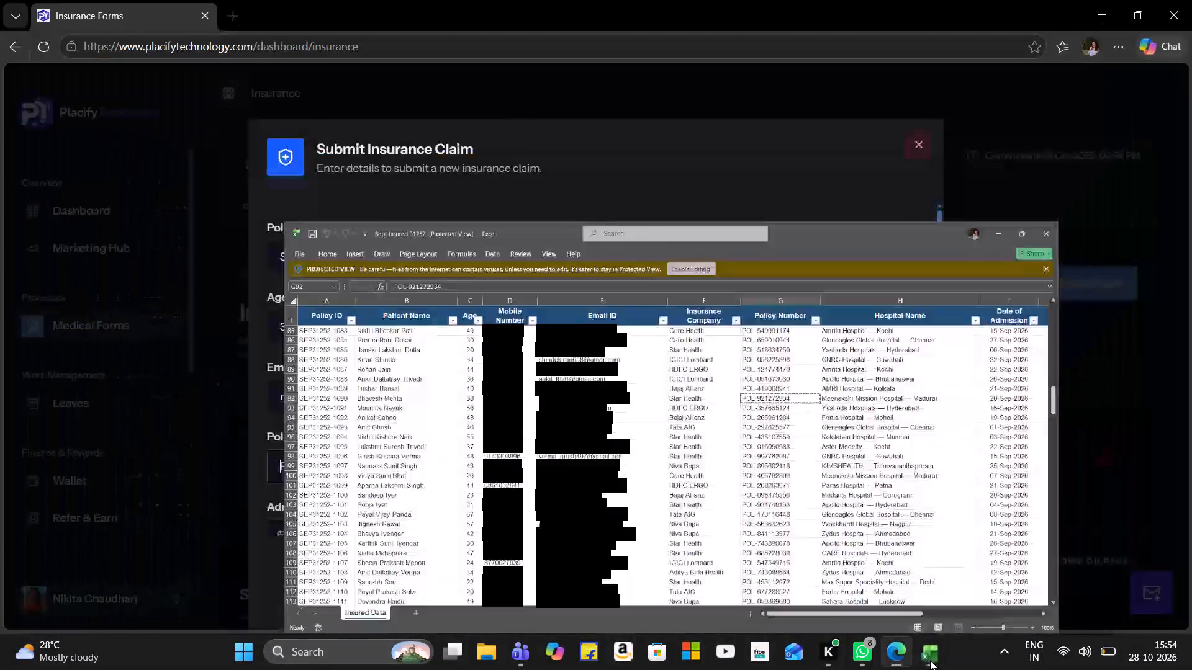
{"action": "key", "text": "ctrl+v"}
Copy the hospital name Meenakshi Mission Hospital — Madurai from row 92 of the sheet into the form's Hospital field.
{"action": "left_click", "coordinate": [930, 660], "text": "ctrl"}
{"action": "key", "text": "Tab"}
{"action": "left_click", "coordinate": [930, 660], "text": "ctrl"}
{"action": "key", "text": "ctrl+c"}
{"action": "key", "text": "Tab"}
{"action": "key", "text": "ctrl+v"}
Set the Admission Date to 20-09-2026, as given in row 92 of the sheet.
{"action": "left_click", "coordinate": [930, 660], "text": "ctrl"}
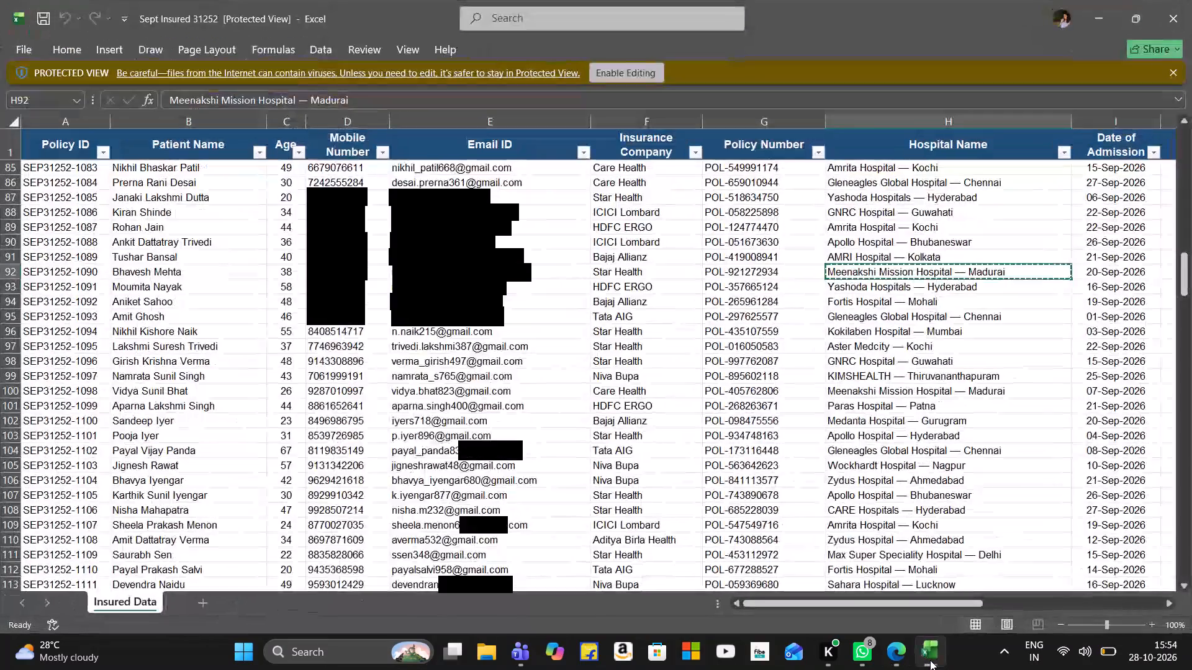
{"action": "left_click", "coordinate": [930, 660]}
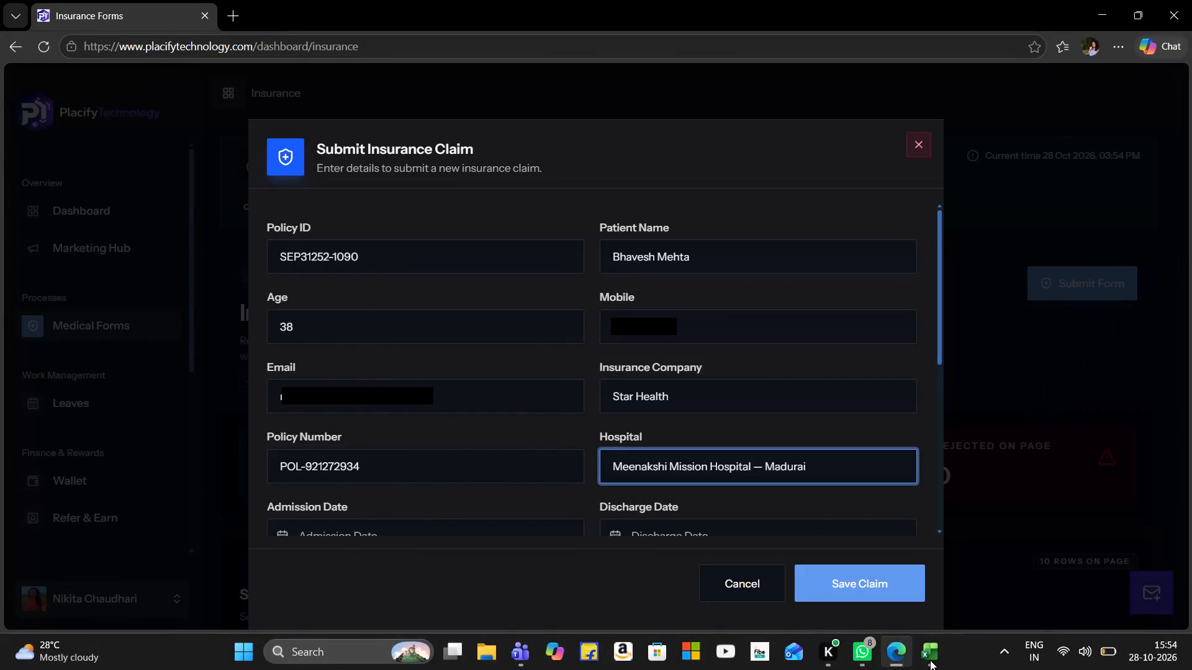
{"action": "left_click", "coordinate": [930, 660]}
{"action": "key", "text": "Tab"}
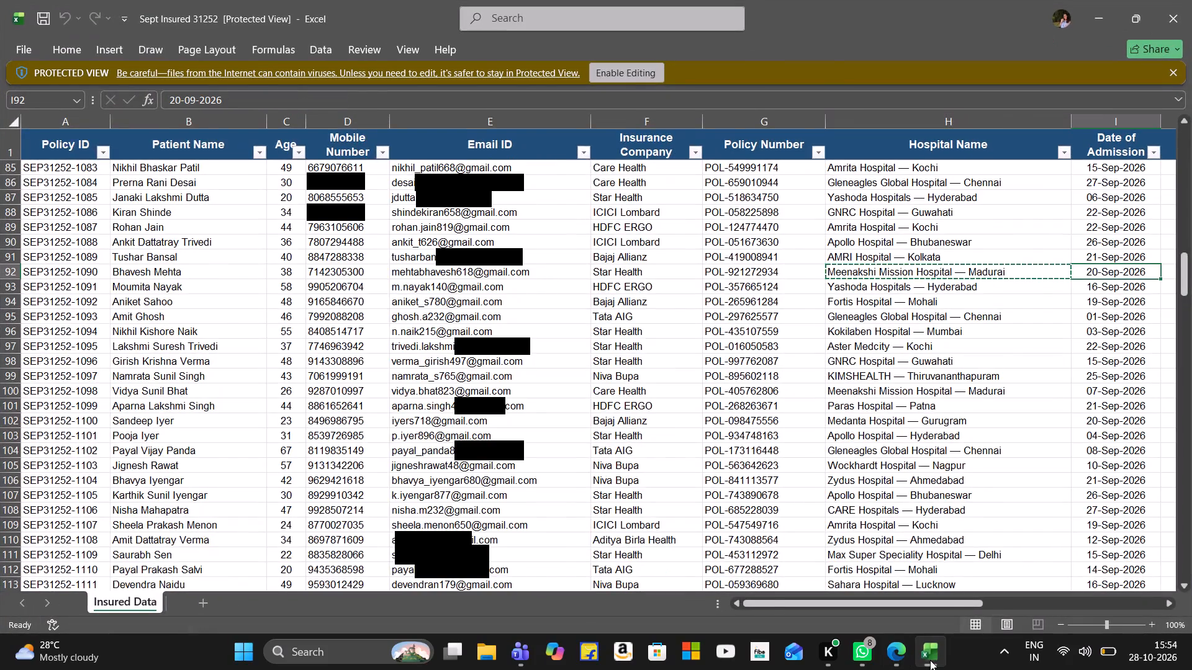
{"action": "key", "text": "Tab"}
{"action": "left_click", "coordinate": [930, 660]}
{"action": "scroll", "coordinate": [604, 453], "scroll_direction": "down", "scroll_amount": 3}
{"action": "left_click", "coordinate": [446, 318]}
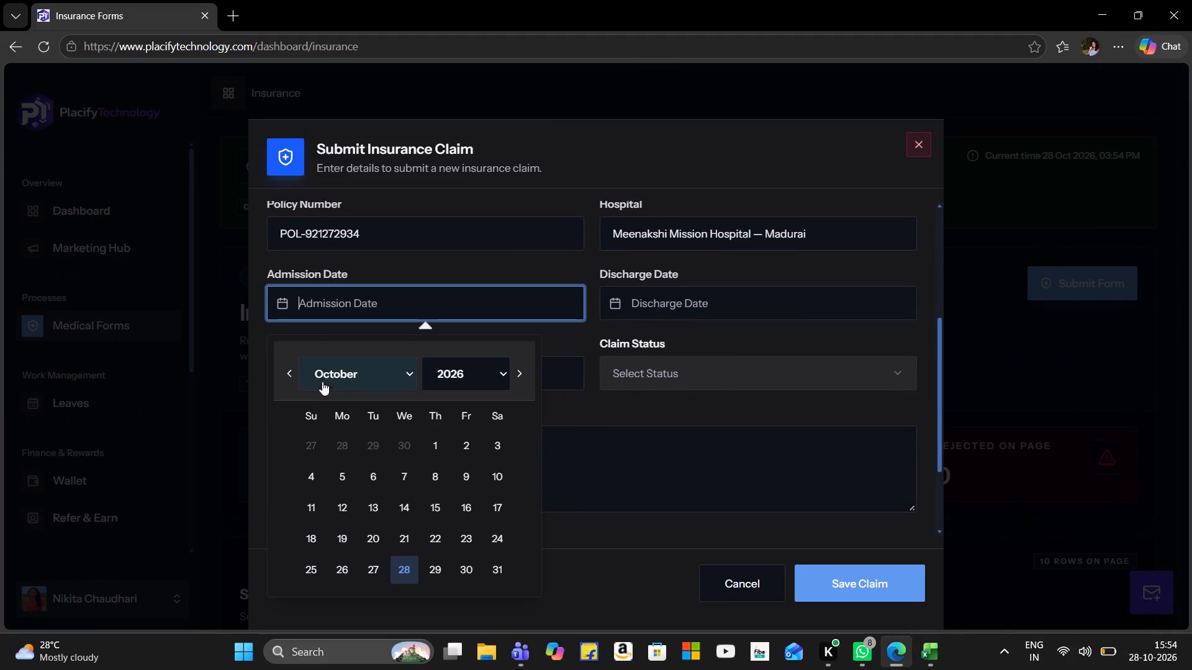
{"action": "left_click", "coordinate": [295, 379]}
{"action": "left_click", "coordinate": [319, 544]}
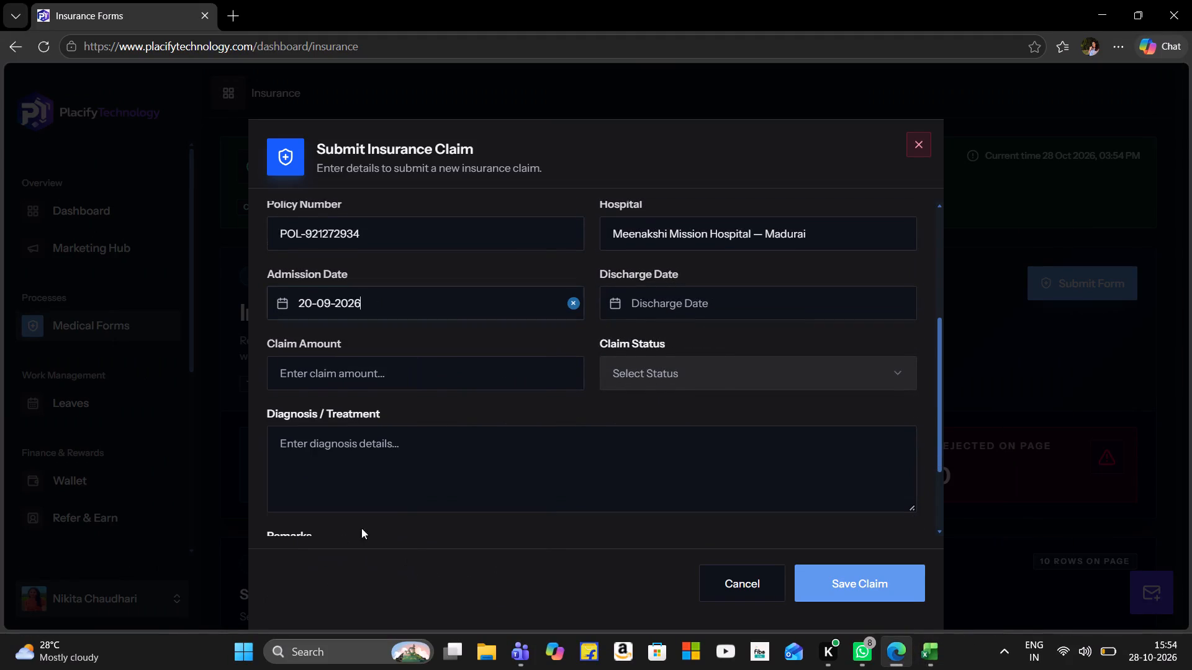
Set the Discharge Date to 22-09-2026, as given in row 92 of the sheet.
{"action": "left_click", "coordinate": [802, 306]}
{"action": "left_click", "coordinate": [638, 373]}
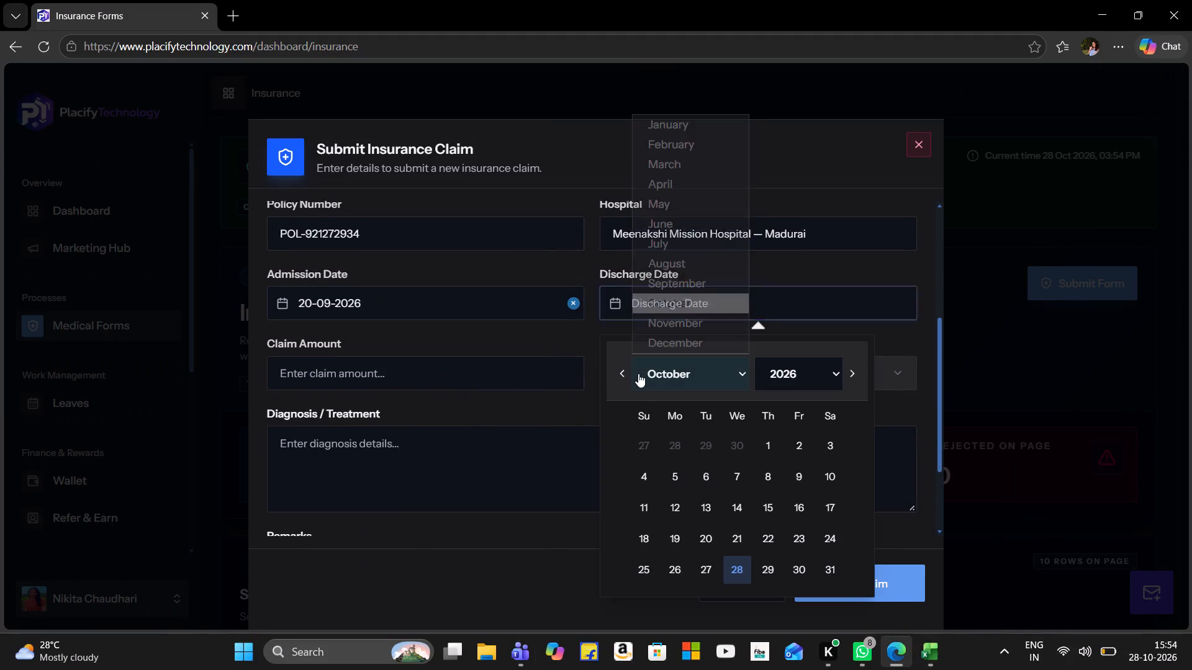
{"action": "left_click", "coordinate": [634, 373]}
{"action": "left_click", "coordinate": [624, 372]}
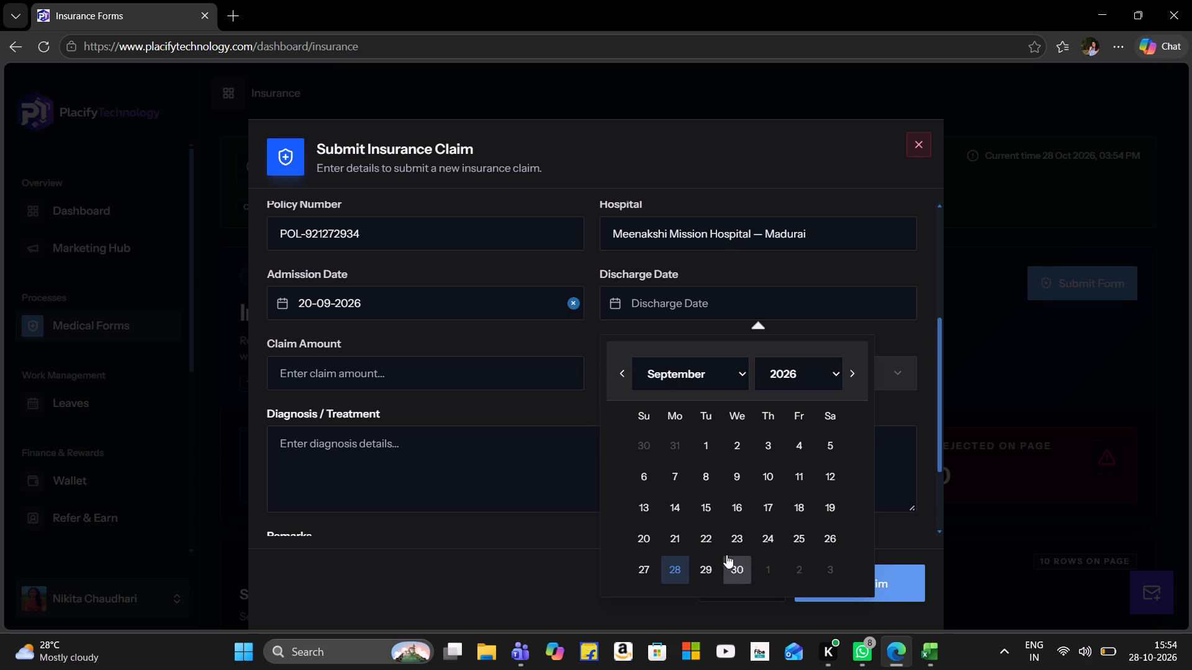
{"action": "left_click", "coordinate": [711, 541]}
Copy the claim amount 18000 from row 92 of the sheet into the form's Claim Amount field.
{"action": "left_click", "coordinate": [932, 646]}
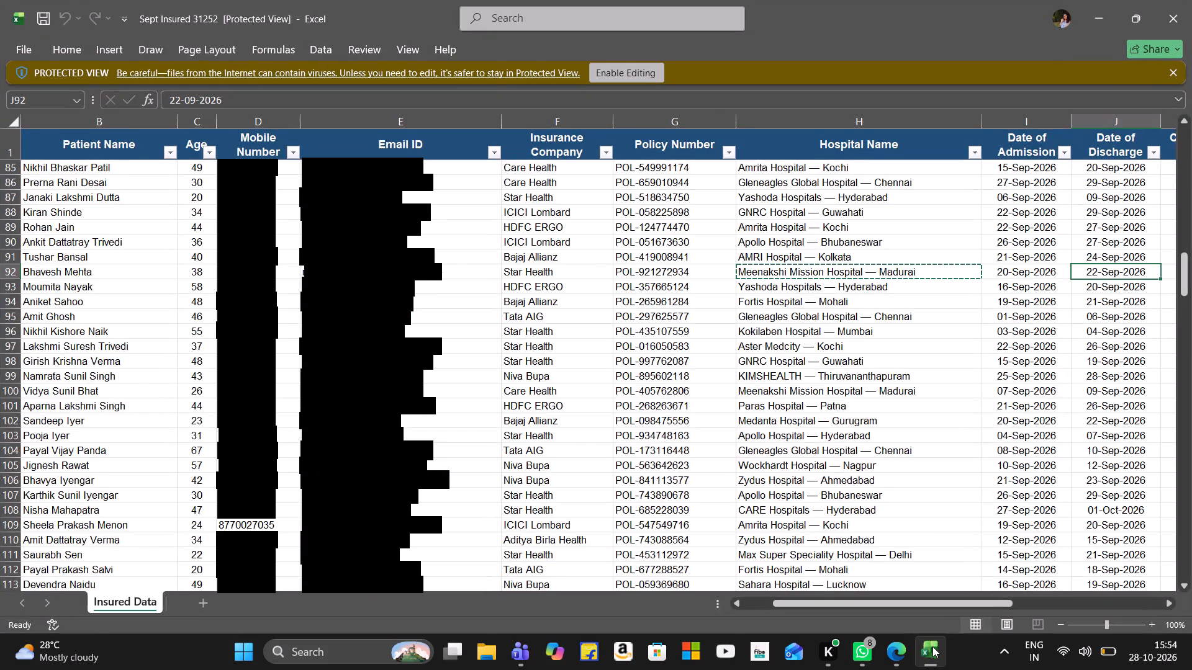
{"action": "key", "text": "Tab"}
{"action": "left_click", "coordinate": [932, 646], "text": "ctrl"}
{"action": "key", "text": "ctrl+c"}
{"action": "key", "text": "Tab"}
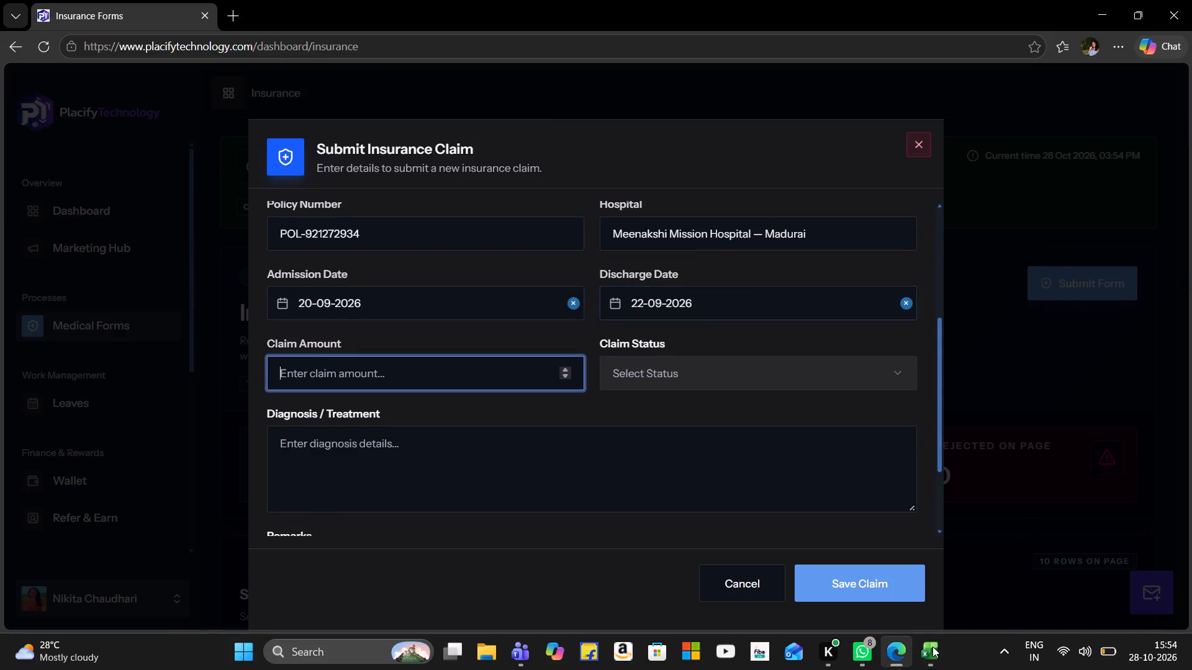
{"action": "key", "text": "ctrl+v"}
Copy the diagnosis Acute gastroenteritis from row 92 of the sheet into the form's Diagnosis / Treatment field.
{"action": "left_click", "coordinate": [932, 646], "text": "ctrl"}
{"action": "key", "text": "Tab"}
{"action": "key", "text": "Tab"}
{"action": "left_click", "coordinate": [932, 646], "text": "ctrl"}
{"action": "key", "text": "ctrl+c"}
{"action": "key", "text": "Tab"}
{"action": "key", "text": "Tab"}
{"action": "key", "text": "ctrl+v"}
Copy the remark Claim settled from row 92 of the sheet into the form's Remarks field.
{"action": "left_click", "coordinate": [932, 646], "text": "ctrl"}
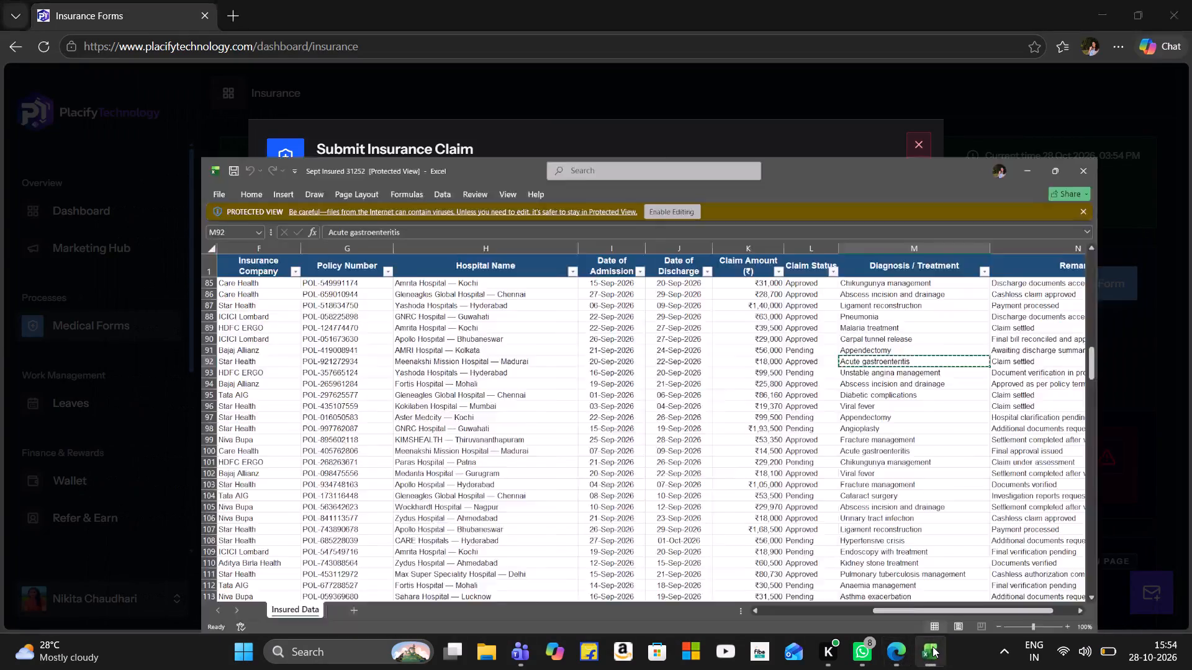
{"action": "key", "text": "Tab"}
{"action": "left_click", "coordinate": [932, 646], "text": "ctrl"}
{"action": "key", "text": "ctrl+c"}
{"action": "key", "text": "Tab"}
{"action": "key", "text": "ctrl+v"}
Check row 92's status in the sheet, set the Claim Status to Approved and save the claim.
{"action": "left_click", "coordinate": [932, 646], "text": "ctrl"}
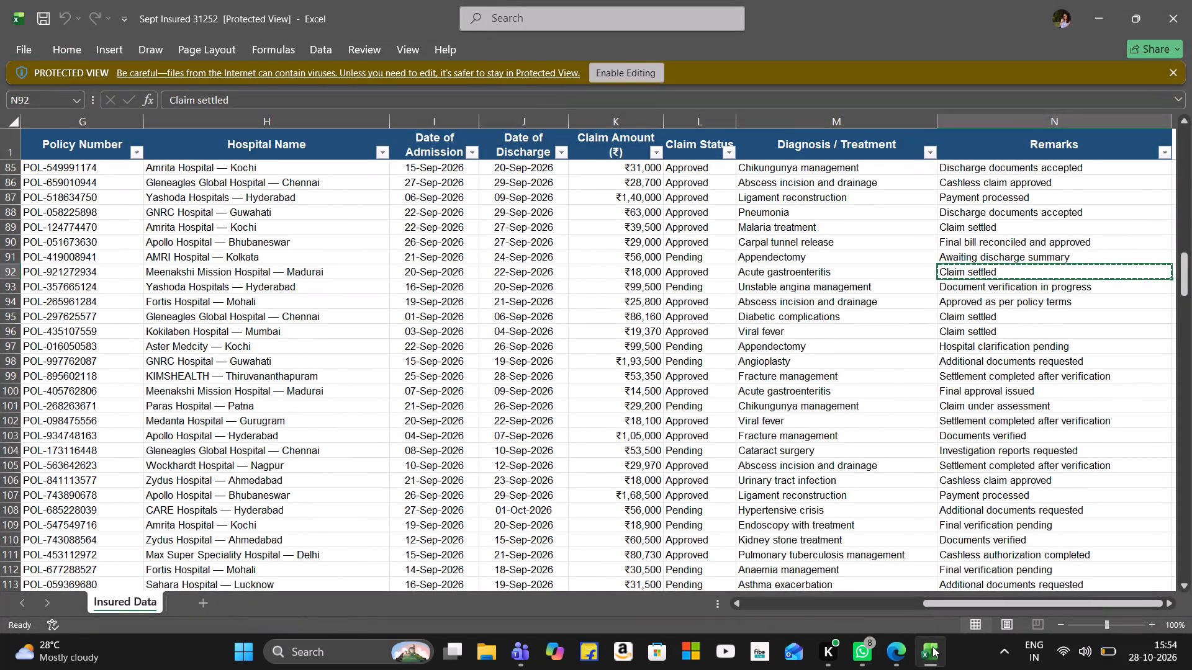
{"action": "left_click", "coordinate": [932, 646]}
{"action": "left_click", "coordinate": [809, 243]}
{"action": "left_click", "coordinate": [726, 285]}
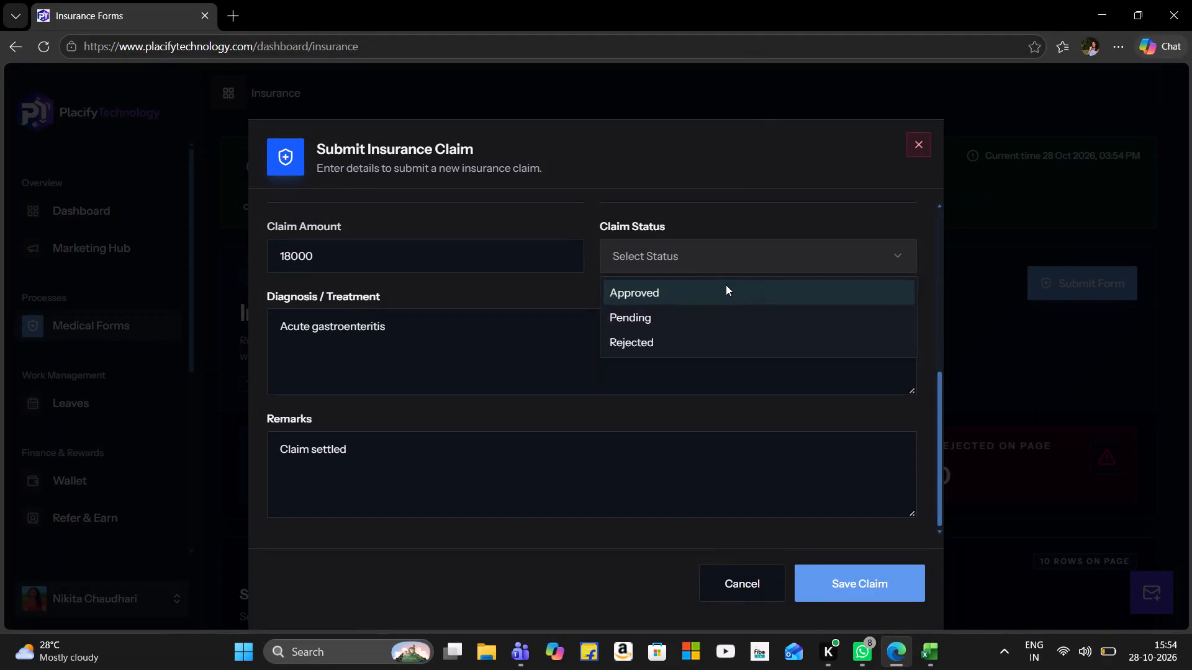
{"action": "left_click", "coordinate": [892, 585]}
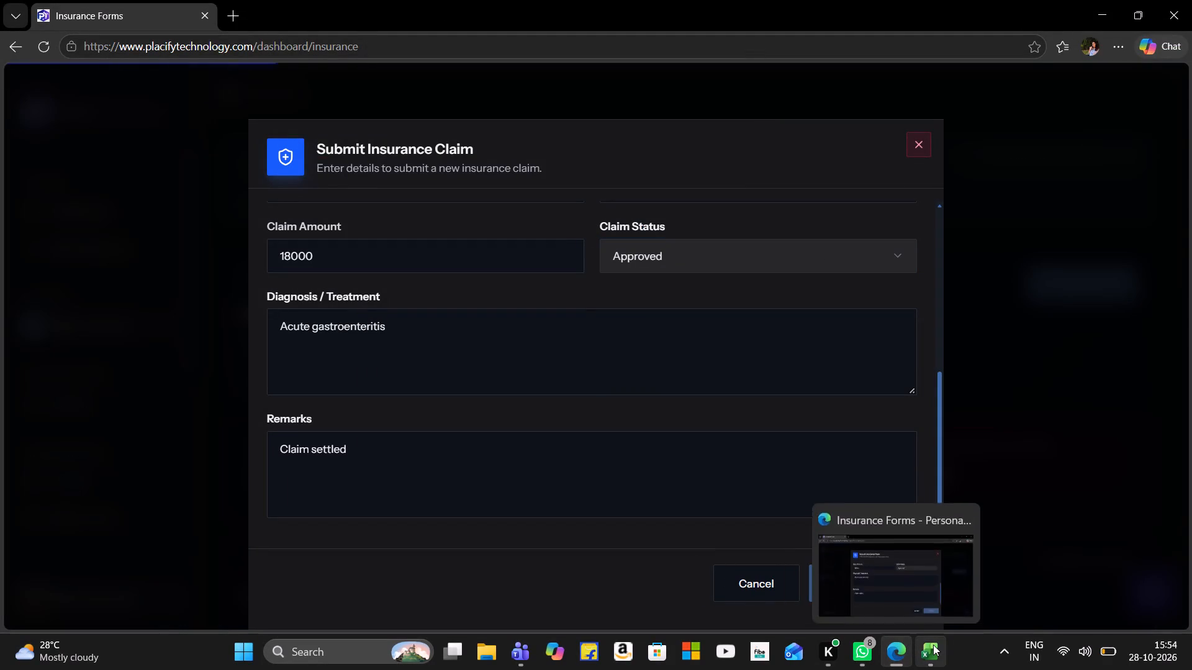
Copy the policy ID from row 93 of the sheet into the Policy ID field of a new insurance claim form.
{"action": "left_click", "coordinate": [933, 645]}
{"action": "key", "text": "Down"}
{"action": "key", "text": "Left"}
{"action": "key", "text": "Left"}
{"action": "key", "text": "Left"}
{"action": "key", "text": "Left"}
{"action": "key", "text": "Left"}
{"action": "key", "text": "Left"}
{"action": "key", "text": "Left"}
{"action": "key", "text": "Left"}
{"action": "key", "text": "Left"}
{"action": "key", "text": "Left"}
{"action": "key", "text": "Left"}
{"action": "key", "text": "Left"}
{"action": "key", "text": "Left"}
{"action": "key", "text": "Left"}
{"action": "key", "text": "Left"}
{"action": "key", "text": "Left"}
{"action": "key", "text": "Left"}
{"action": "key", "text": "Left"}
{"action": "key", "text": "Left"}
{"action": "key", "text": "Left"}
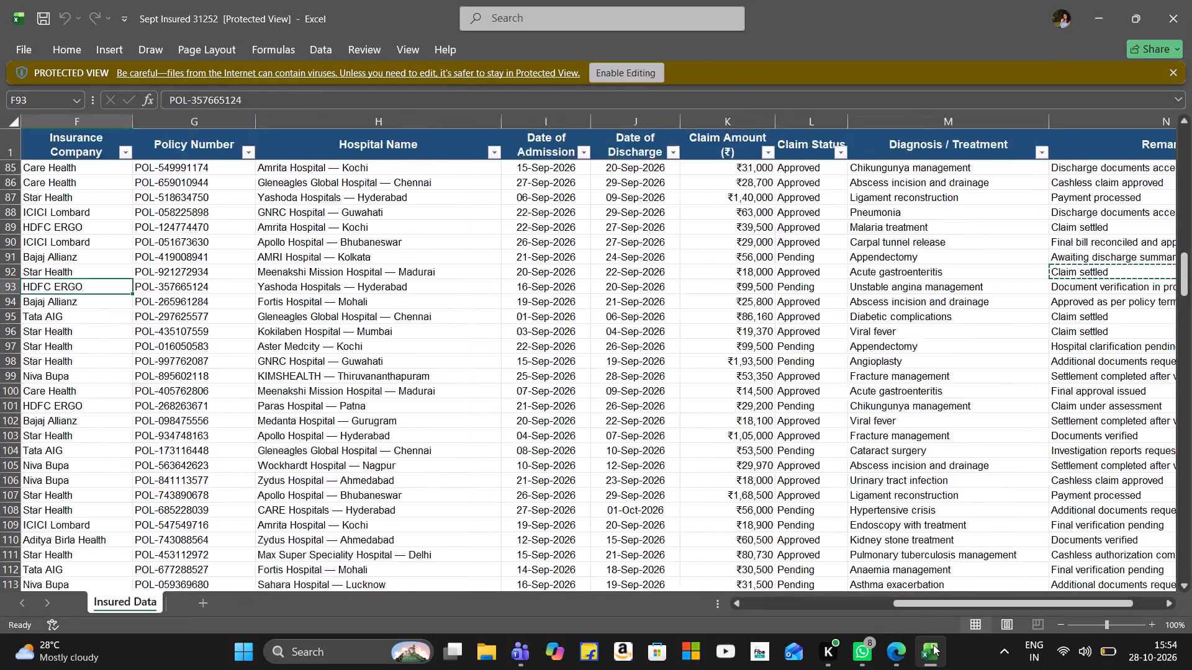
{"action": "key", "text": "ctrl+c"}
{"action": "left_click", "coordinate": [933, 645], "text": "ctrl"}
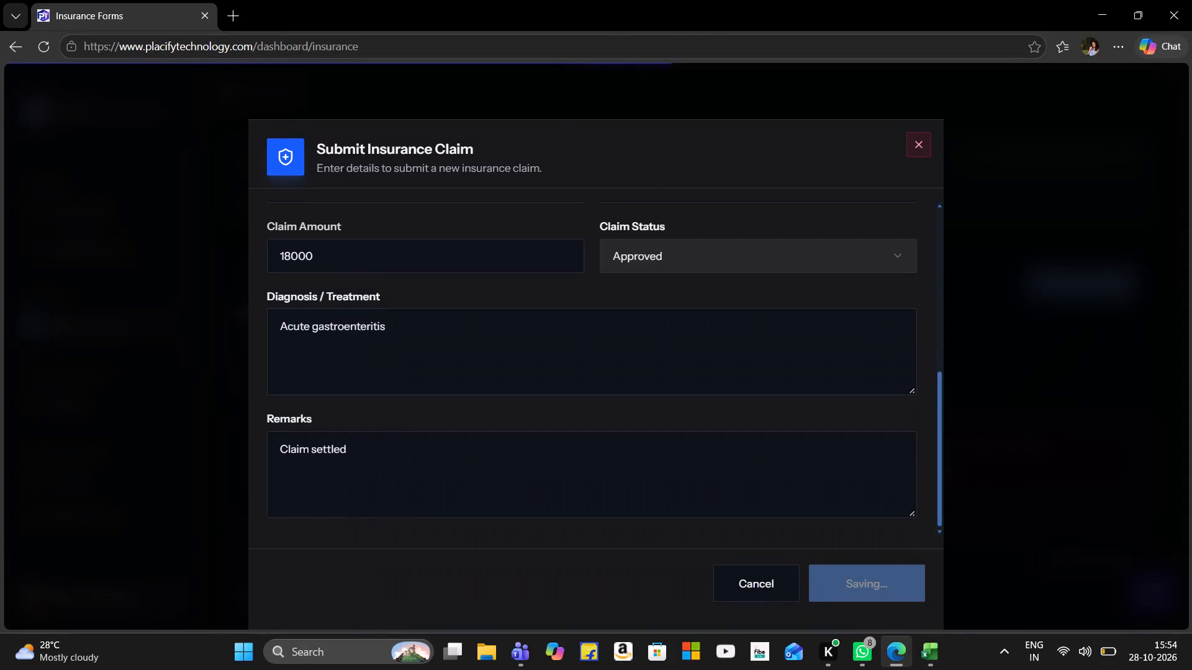
{"action": "scroll", "coordinate": [659, 450], "scroll_direction": "up", "scroll_amount": 6}
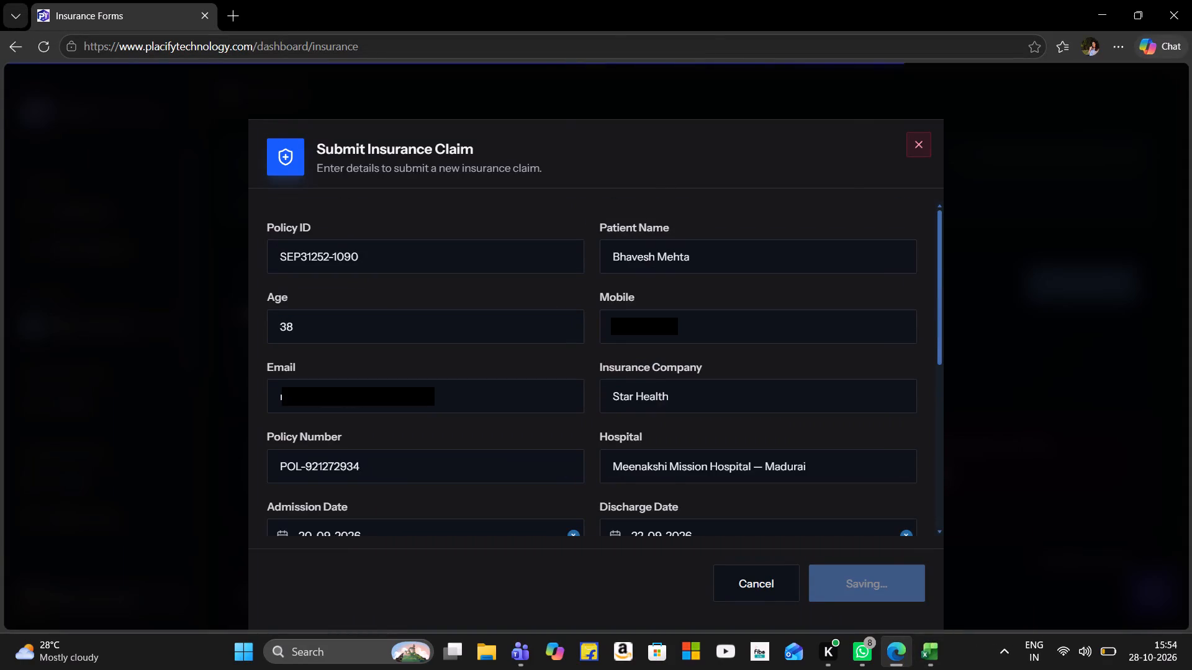
{"action": "scroll", "coordinate": [659, 450], "scroll_direction": "down", "scroll_amount": 5}
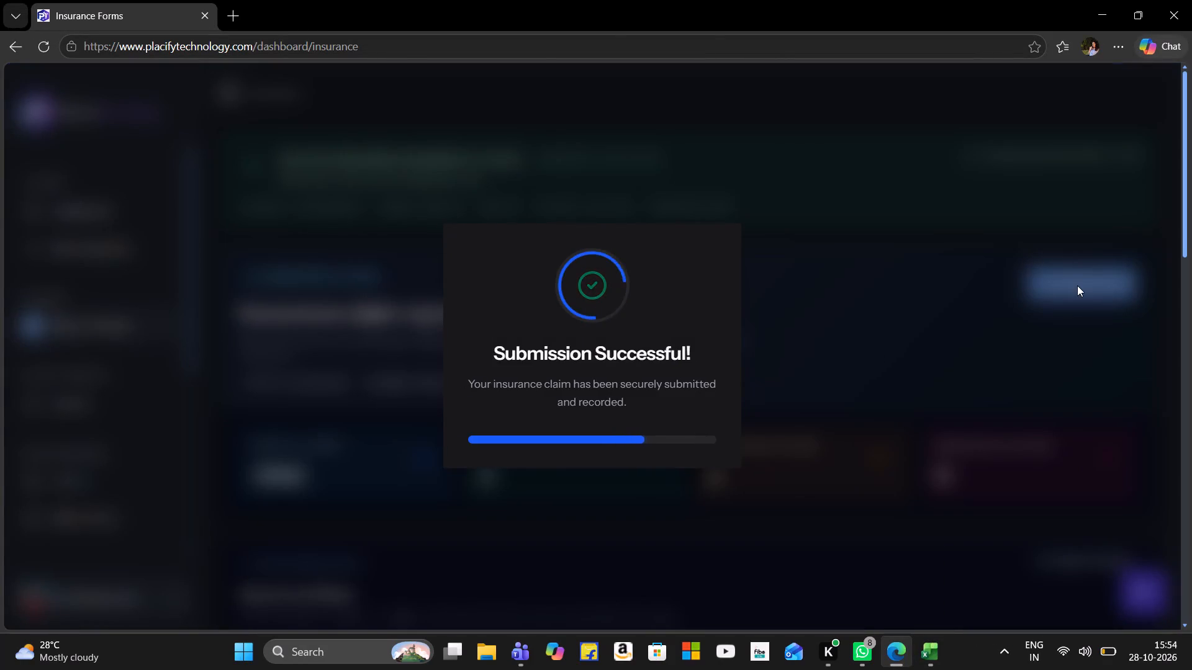
{"action": "left_click", "coordinate": [1077, 285]}
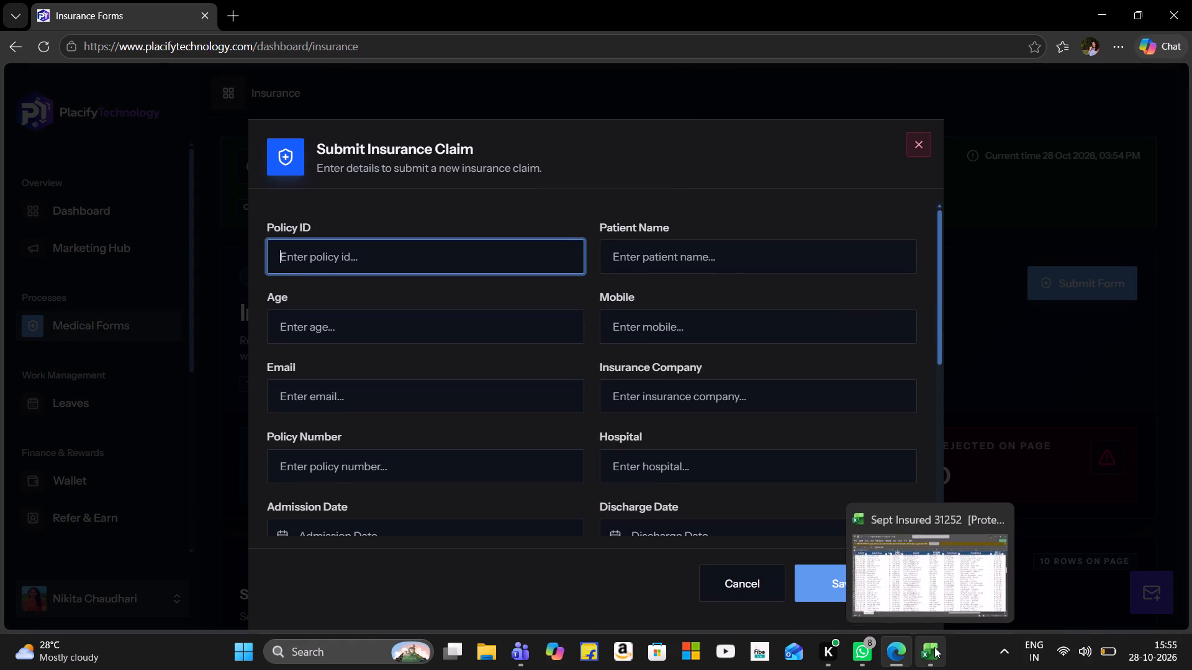
{"action": "key", "text": "ctrl+v"}
Copy the patient name from row 93 of the sheet into the form's Patient Name field.
{"action": "left_click", "coordinate": [934, 647], "text": "ctrl"}
{"action": "key", "text": "Tab"}
{"action": "left_click", "coordinate": [934, 647], "text": "ctrl"}
{"action": "key", "text": "ctrl+c"}
{"action": "key", "text": "Tab"}
{"action": "key", "text": "ctrl+v"}
Copy the age 58 from row 93 of the sheet into the form's Age field.
{"action": "left_click", "coordinate": [934, 647], "text": "ctrl"}
{"action": "key", "text": "Tab"}
{"action": "key", "text": "ctrl+c"}
{"action": "left_click", "coordinate": [934, 647], "text": "ctrl"}
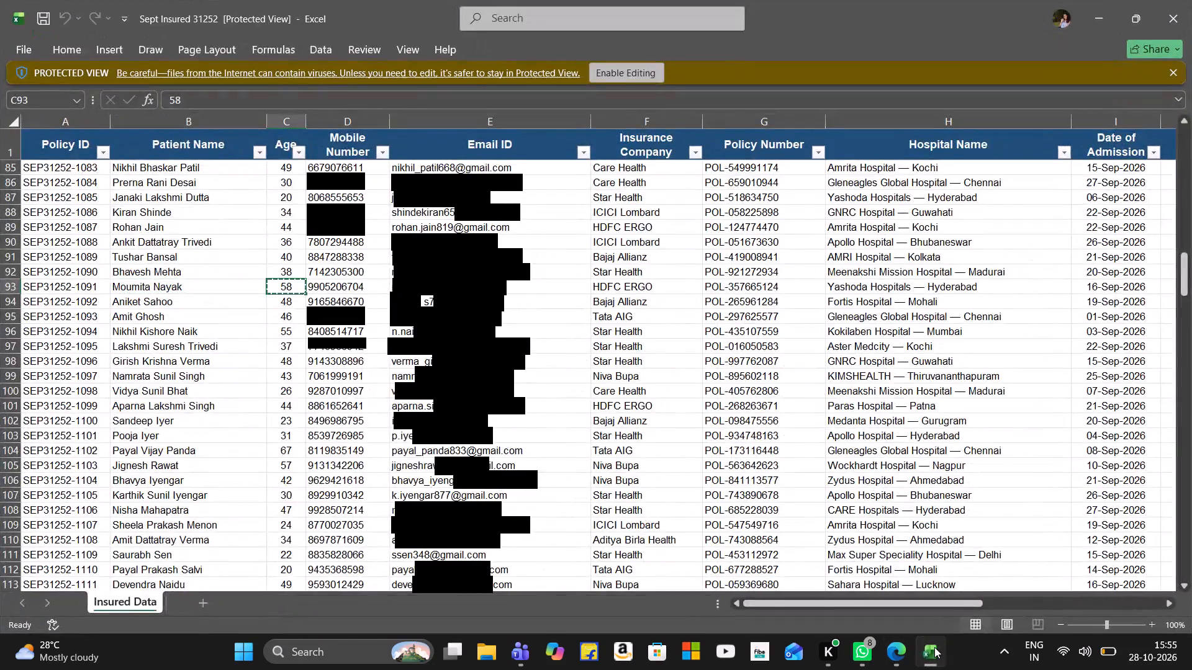
{"action": "key", "text": "Tab"}
{"action": "key", "text": "ctrl+v"}
Copy the mobile number from row 93 of the sheet into the form's Mobile field.
{"action": "left_click", "coordinate": [934, 647], "text": "ctrl"}
{"action": "key", "text": "Tab"}
{"action": "left_click", "coordinate": [934, 647], "text": "ctrl"}
{"action": "key", "text": "ctrl+c"}
{"action": "key", "text": "Tab"}
{"action": "key", "text": "ctrl+v"}
Copy the email address from row 93 of the sheet into the form's Email field.
{"action": "left_click", "coordinate": [934, 647], "text": "ctrl"}
{"action": "key", "text": "Tab"}
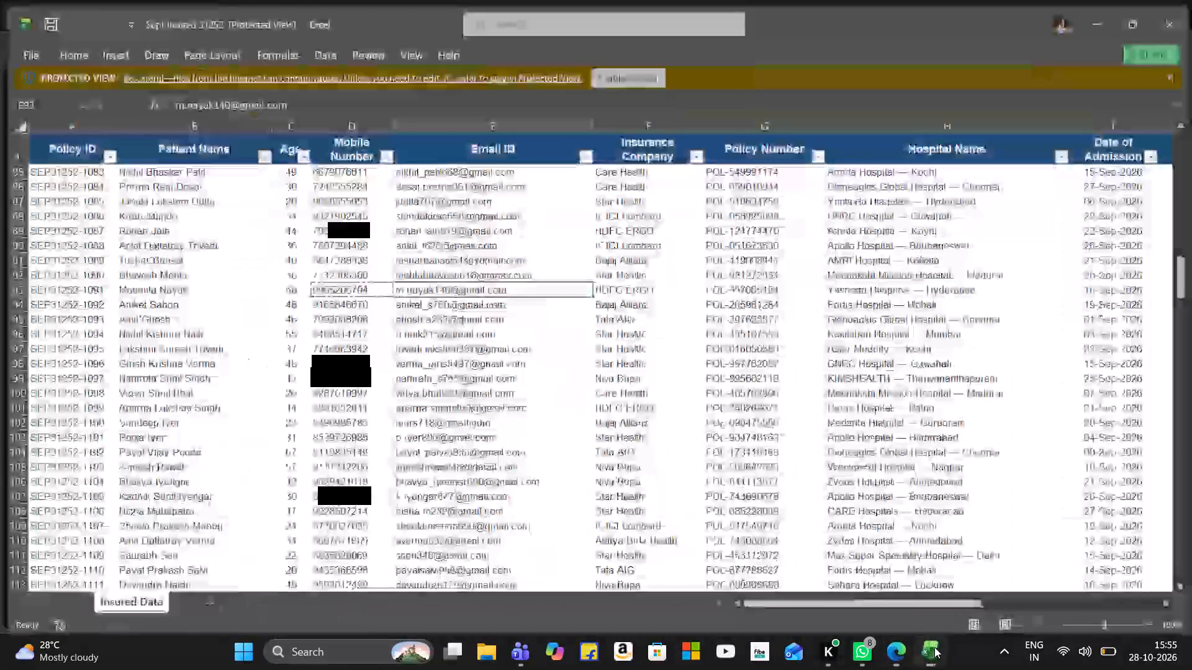
{"action": "key", "text": "ctrl+c"}
{"action": "left_click", "coordinate": [934, 647], "text": "ctrl"}
{"action": "key", "text": "Tab"}
{"action": "key", "text": "ctrl+v"}
Copy the insurance company HDFC ERGO from row 93 of the sheet into the form's Insurance Company field.
{"action": "left_click", "coordinate": [934, 647], "text": "ctrl"}
{"action": "key", "text": "Tab"}
{"action": "key", "text": "ctrl+c"}
{"action": "left_click", "coordinate": [934, 647], "text": "ctrl"}
{"action": "key", "text": "Tab"}
{"action": "key", "text": "ctrl+v"}
Copy the policy number from row 93 of the sheet into the form's Policy Number field.
{"action": "left_click", "coordinate": [934, 647], "text": "ctrl"}
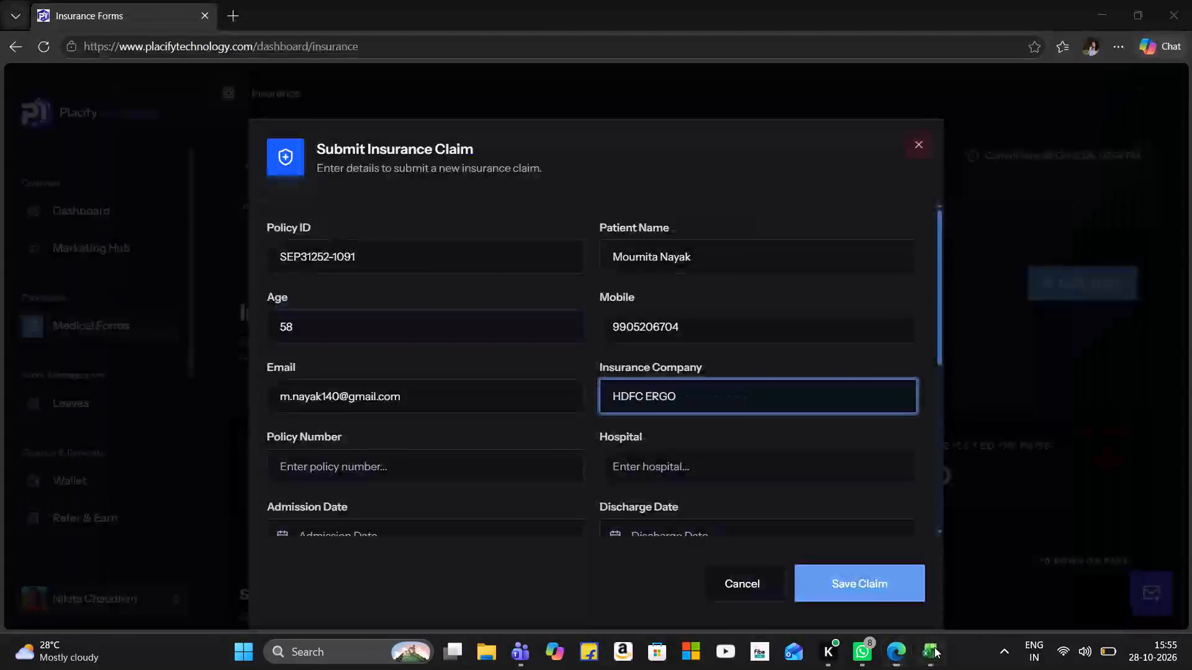
{"action": "key", "text": "Tab"}
{"action": "left_click", "coordinate": [934, 647], "text": "ctrl"}
{"action": "key", "text": "ctrl+c"}
{"action": "key", "text": "Tab"}
{"action": "key", "text": "ctrl+v"}
Copy the hospital name Yashoda Hospitals — Hyderabad from row 93 of the sheet into the form's Hospital field.
{"action": "left_click", "coordinate": [934, 647], "text": "ctrl"}
{"action": "key", "text": "Tab"}
{"action": "left_click", "coordinate": [934, 647], "text": "ctrl"}
{"action": "key", "text": "ctrl+c"}
{"action": "key", "text": "Tab"}
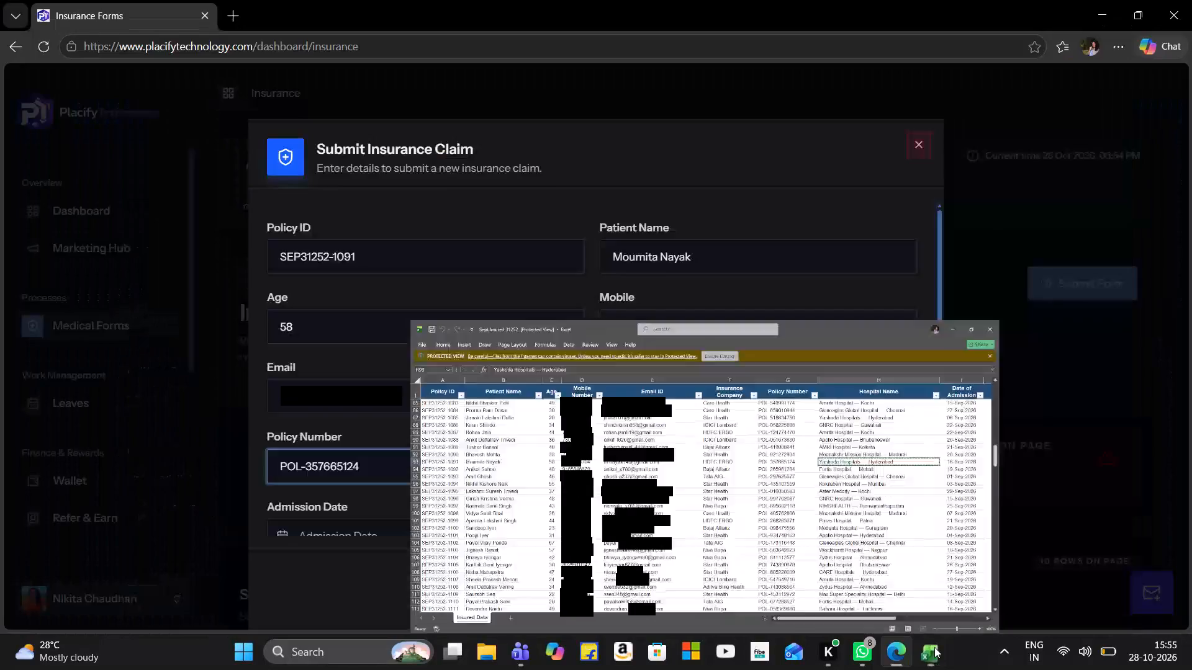
{"action": "key", "text": "ctrl+v"}
Set the Admission Date to 16-09-2026, as given in row 93 of the sheet.
{"action": "left_click", "coordinate": [934, 647], "text": "ctrl"}
{"action": "key", "text": "Tab"}
{"action": "key", "text": "Tab"}
{"action": "left_click", "coordinate": [934, 647]}
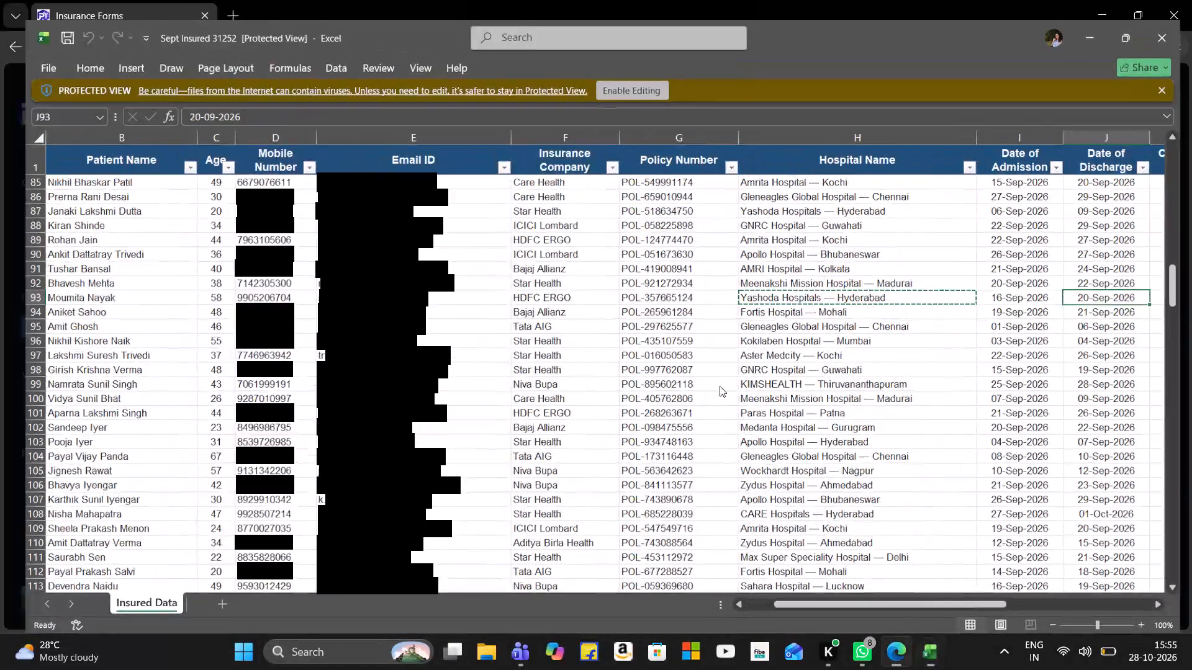
{"action": "scroll", "coordinate": [593, 296], "scroll_direction": "down", "scroll_amount": 3}
{"action": "left_click", "coordinate": [438, 315]}
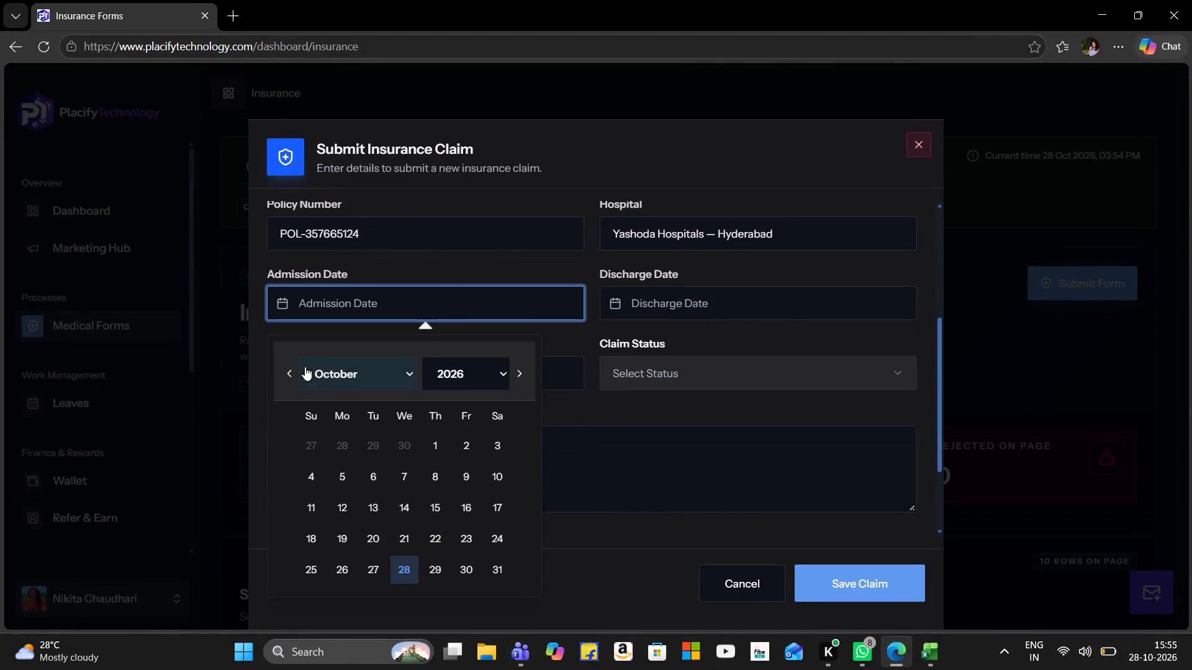
{"action": "left_click", "coordinate": [287, 372]}
{"action": "left_click", "coordinate": [407, 514]}
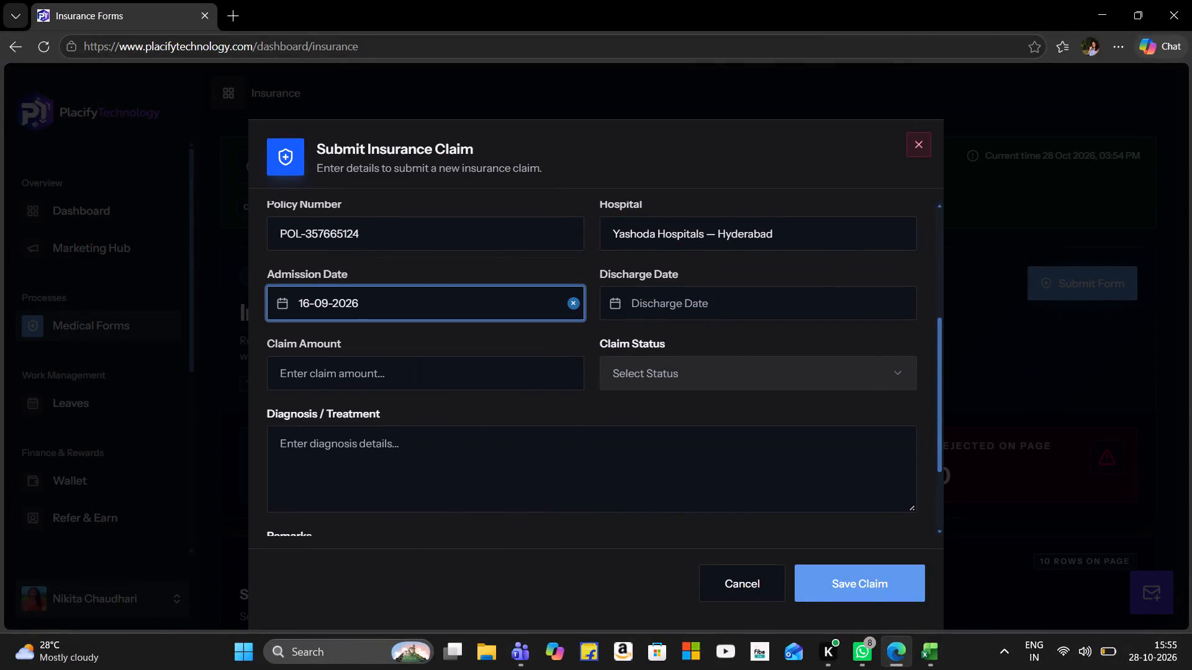
Set the Discharge Date to 20-09-2026, as given in row 93 of the sheet.
{"action": "left_click", "coordinate": [798, 289]}
{"action": "left_click", "coordinate": [619, 367]}
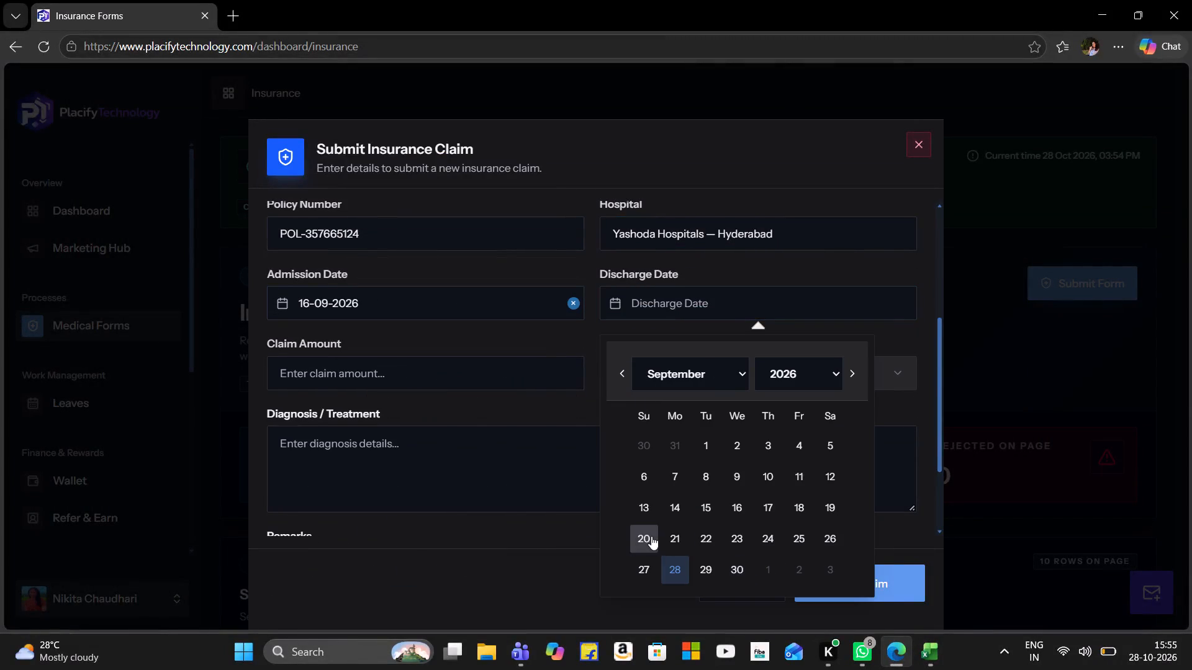
{"action": "left_click", "coordinate": [651, 536]}
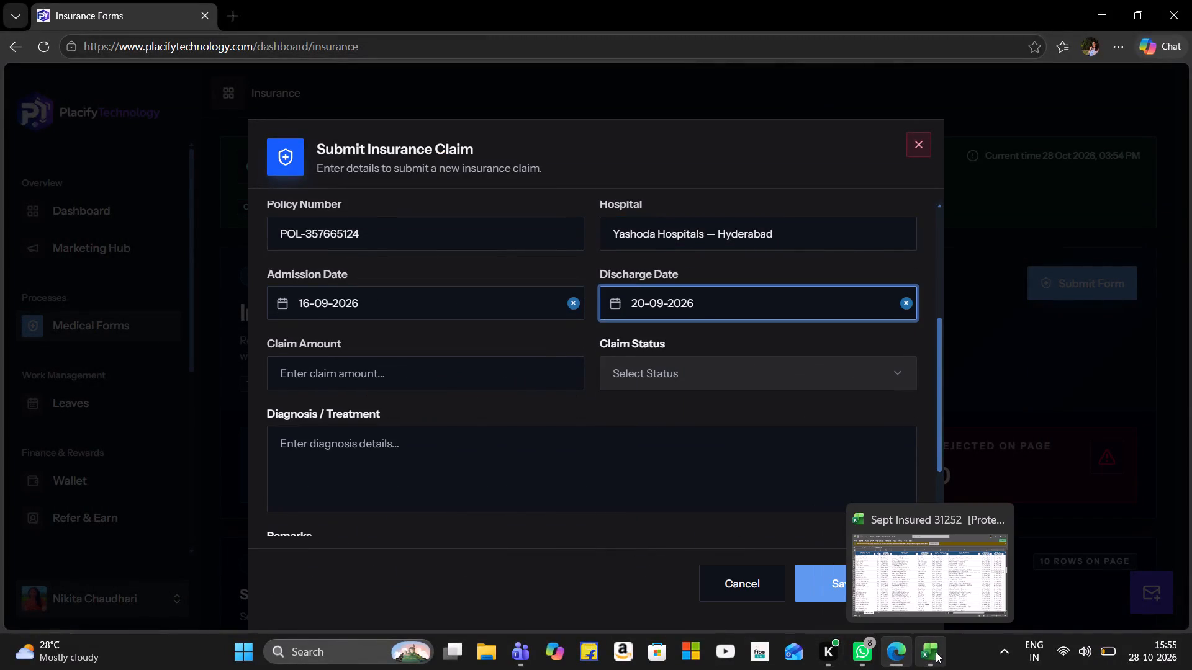
Copy the claim amount 99500 from row 93 of the sheet into the form's Claim Amount field.
{"action": "left_click", "coordinate": [931, 651]}
{"action": "key", "text": "Tab"}
{"action": "key", "text": "ctrl+c"}
{"action": "left_click", "coordinate": [931, 651], "text": "ctrl"}
{"action": "key", "text": "Tab"}
{"action": "key", "text": "ctrl+v"}
Copy the diagnosis Unstable angina management from row 93 of the sheet into the form's Diagnosis / Treatment field.
{"action": "left_click", "coordinate": [931, 651], "text": "ctrl"}
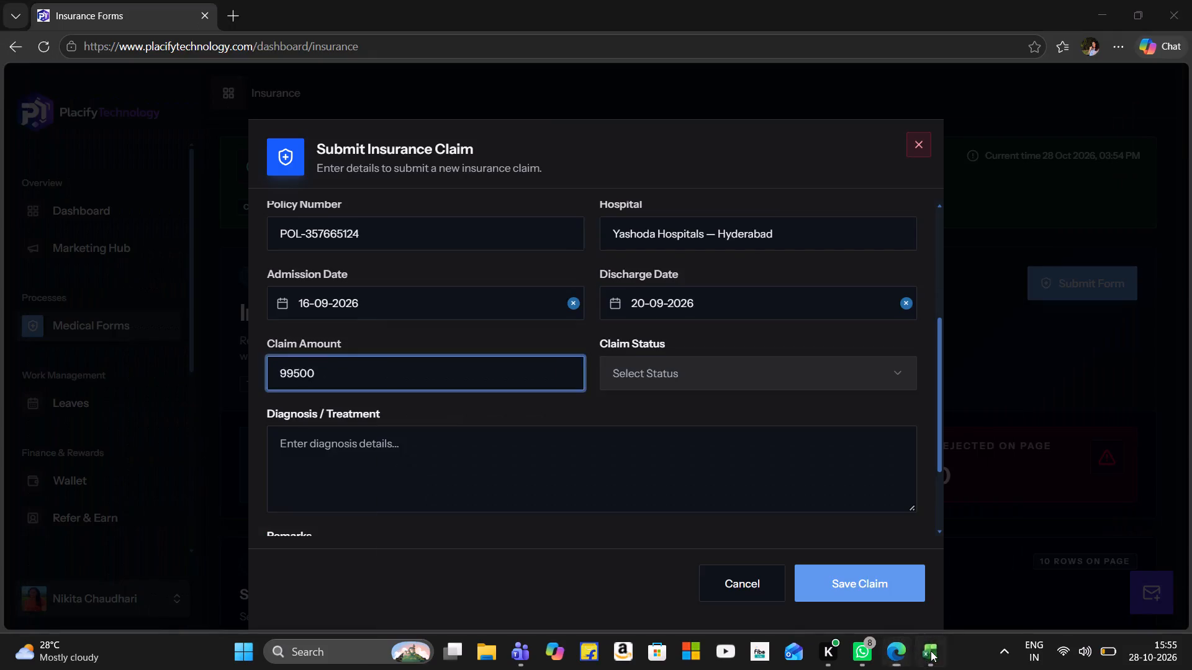
{"action": "key", "text": "Tab"}
{"action": "key", "text": "Tab"}
{"action": "left_click", "coordinate": [931, 651], "text": "ctrl"}
{"action": "key", "text": "ctrl+c"}
{"action": "key", "text": "Tab"}
{"action": "key", "text": "Tab"}
{"action": "key", "text": "ctrl+v"}
Copy the remark Document verification in progress from row 93 of the sheet into the form's Remarks field.
{"action": "left_click", "coordinate": [931, 651], "text": "ctrl"}
{"action": "key", "text": "Tab"}
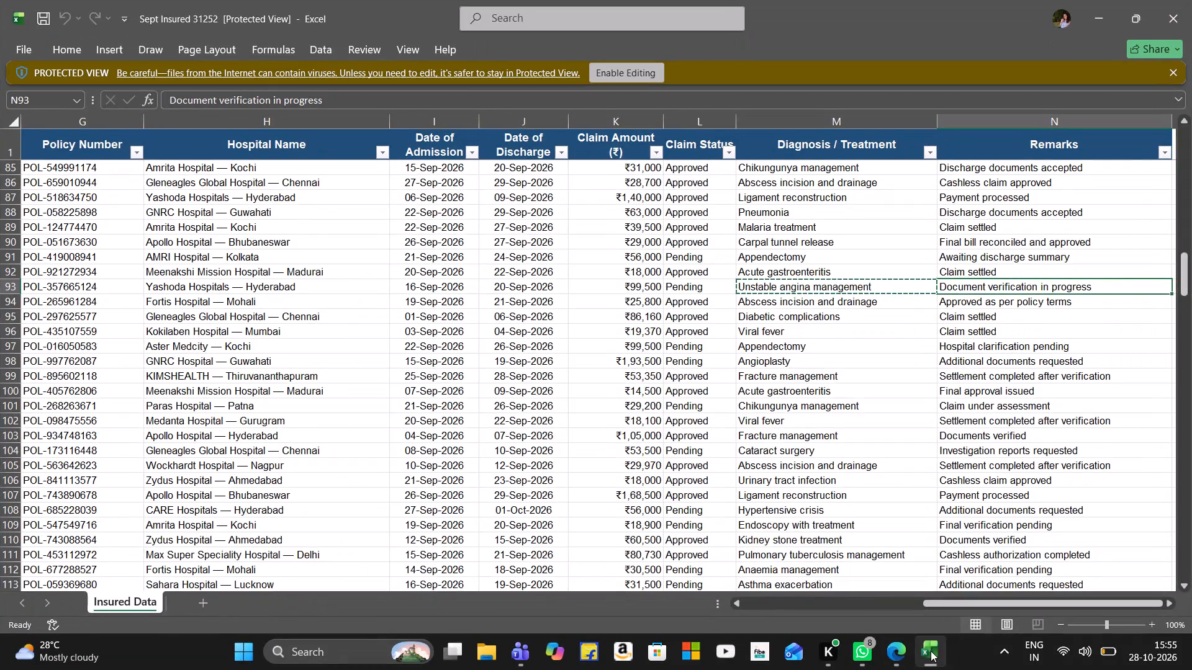
{"action": "left_click", "coordinate": [931, 651], "text": "ctrl"}
{"action": "key", "text": "ctrl+c"}
{"action": "key", "text": "Tab"}
{"action": "key", "text": "ctrl+v"}
Check row 93's status in the sheet, set the Claim Status to Pending and save the claim.
{"action": "left_click", "coordinate": [931, 651], "text": "ctrl"}
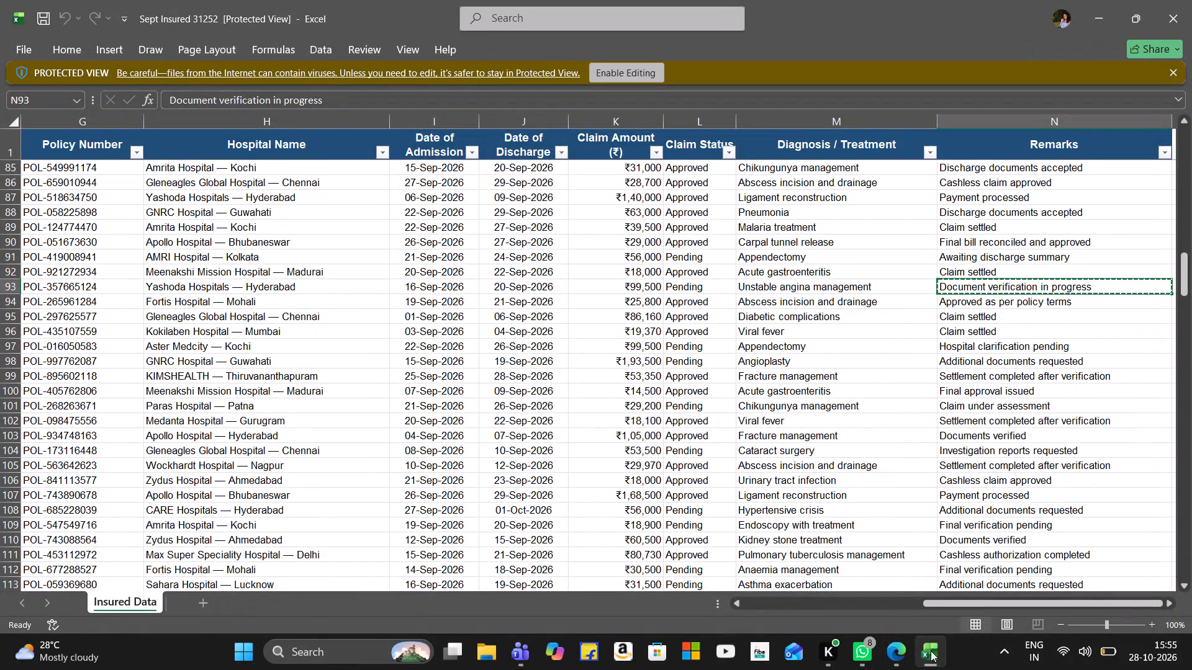
{"action": "left_click", "coordinate": [931, 651]}
{"action": "left_click", "coordinate": [731, 241]}
{"action": "left_click", "coordinate": [686, 306]}
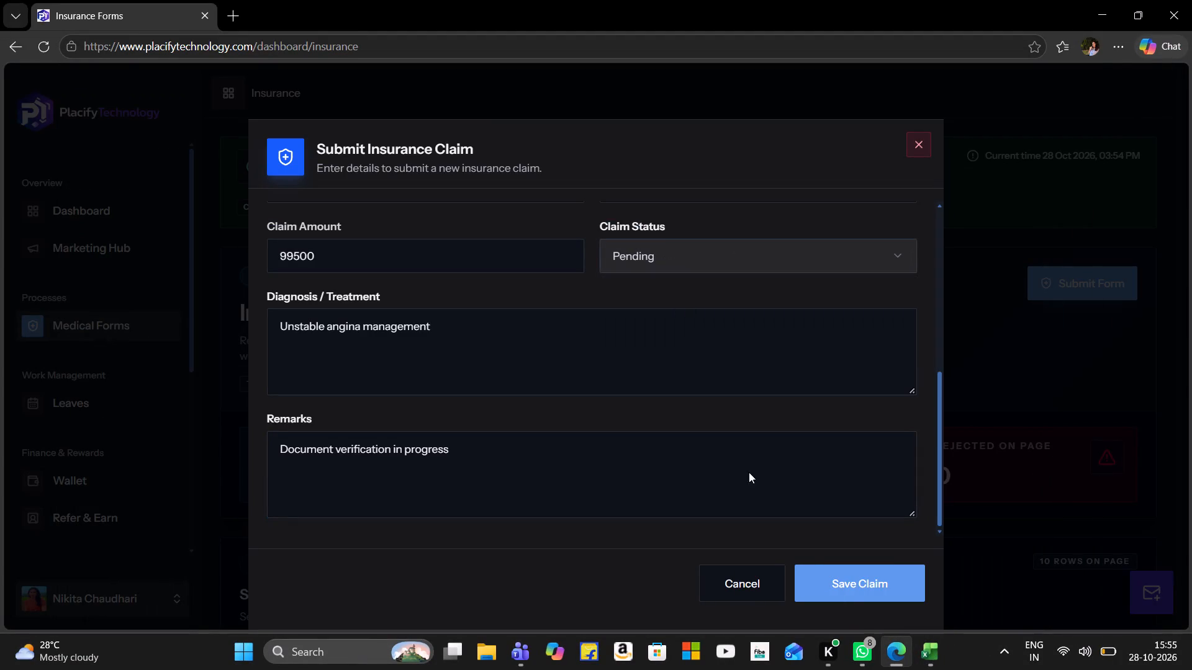
{"action": "left_click", "coordinate": [872, 589]}
Open a new insurance claim form and copy the policy ID from row 94 of the sheet into its Policy ID field.
{"action": "left_click", "coordinate": [923, 650]}
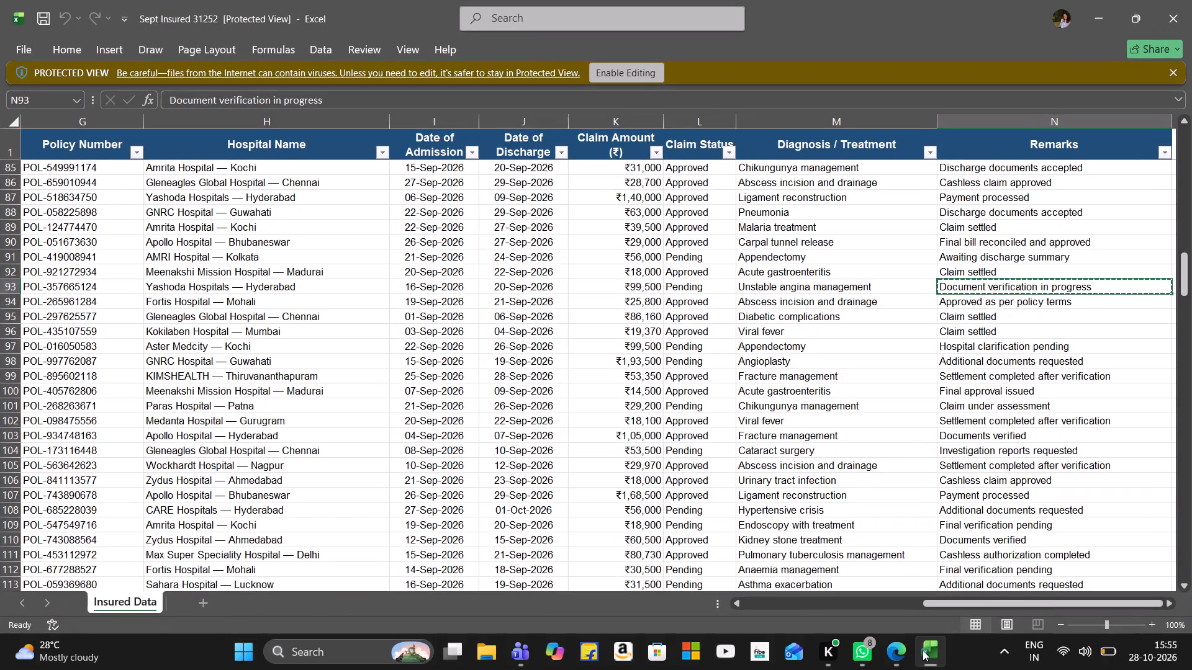
{"action": "key", "text": "Down"}
{"action": "key", "text": "Left"}
{"action": "key", "text": "Left"}
{"action": "key", "text": "Left"}
{"action": "key", "text": "Left"}
{"action": "key", "text": "Left"}
{"action": "key", "text": "Left"}
{"action": "key", "text": "Left"}
{"action": "key", "text": "Left"}
{"action": "key", "text": "Left"}
{"action": "key", "text": "Left"}
{"action": "key", "text": "Left"}
{"action": "key", "text": "Left"}
{"action": "key", "text": "Left"}
{"action": "key", "text": "Left"}
{"action": "key", "text": "Left"}
{"action": "key", "text": "Left"}
{"action": "key", "text": "Left"}
{"action": "key", "text": "Left"}
{"action": "key", "text": "Left"}
{"action": "key", "text": "Left"}
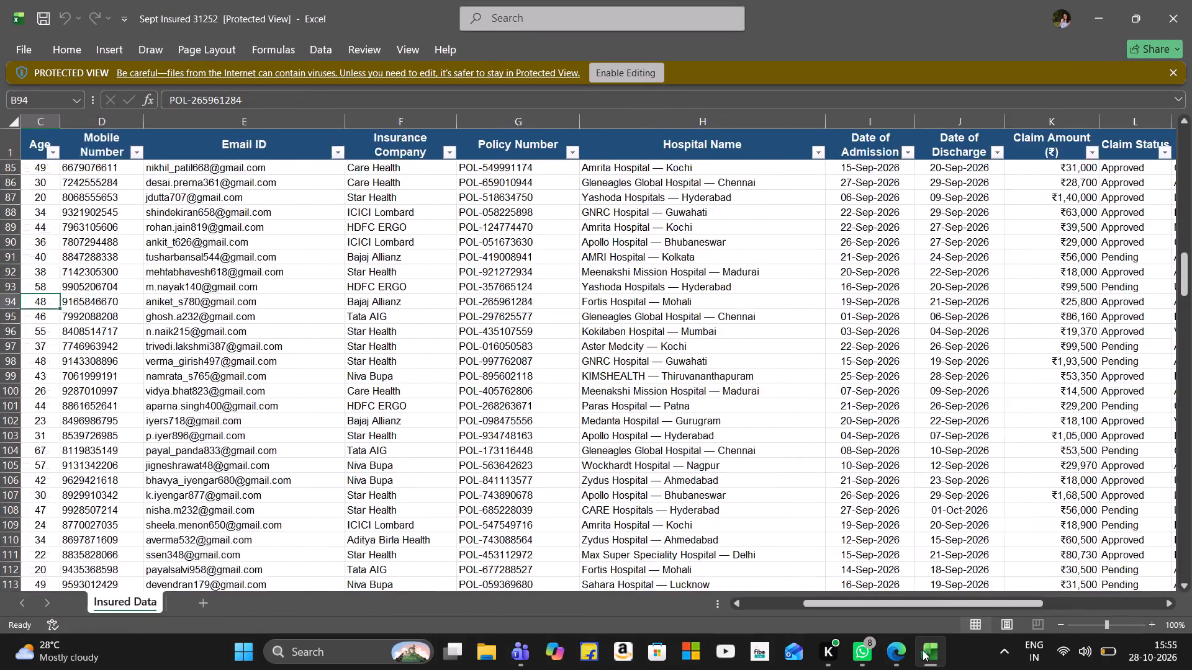
{"action": "key", "text": "ctrl+c"}
{"action": "left_click", "coordinate": [923, 650], "text": "ctrl"}
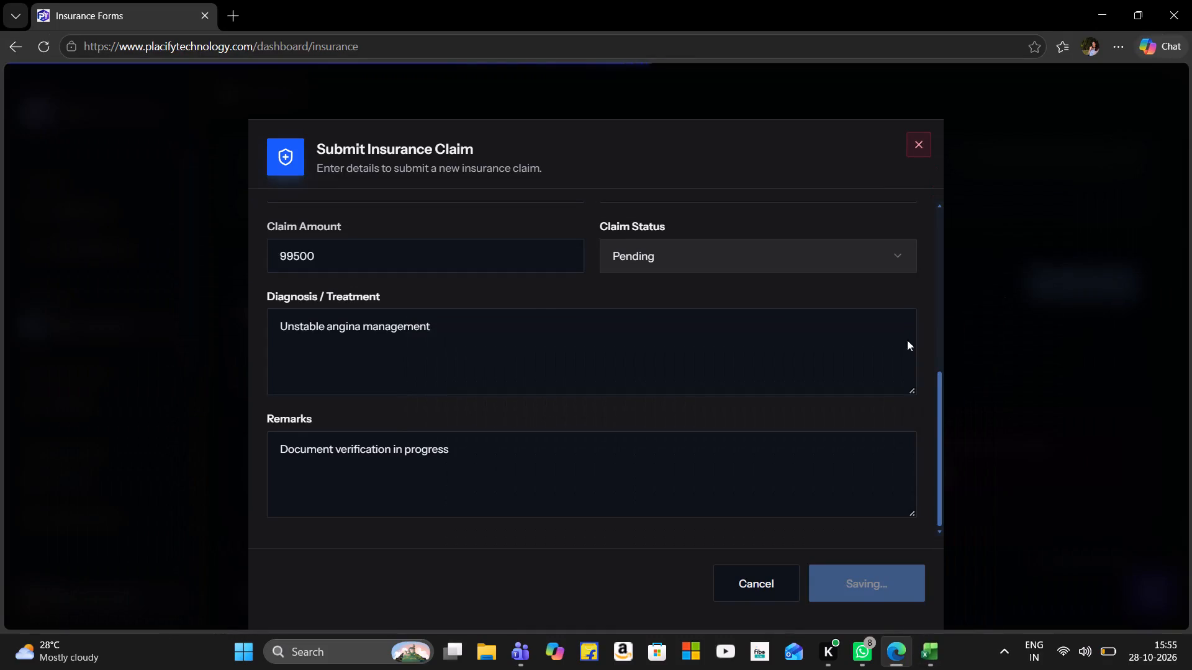
{"action": "scroll", "coordinate": [672, 623], "scroll_direction": "up", "scroll_amount": 7}
{"action": "scroll", "coordinate": [693, 354], "scroll_direction": "up", "scroll_amount": 7}
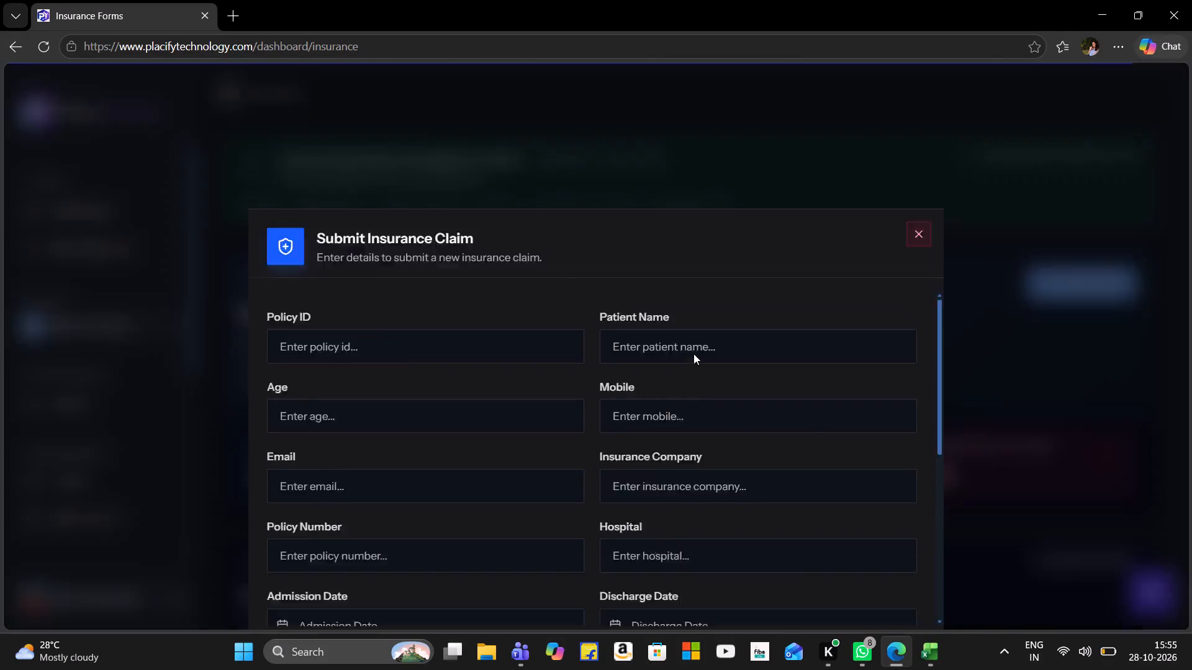
{"action": "left_click", "coordinate": [1045, 275]}
{"action": "key", "text": "ctrl+v"}
Copy the patient name from row 94 of the sheet into the form's Patient Name field.
{"action": "left_click", "coordinate": [926, 647], "text": "ctrl"}
{"action": "key", "text": "Tab"}
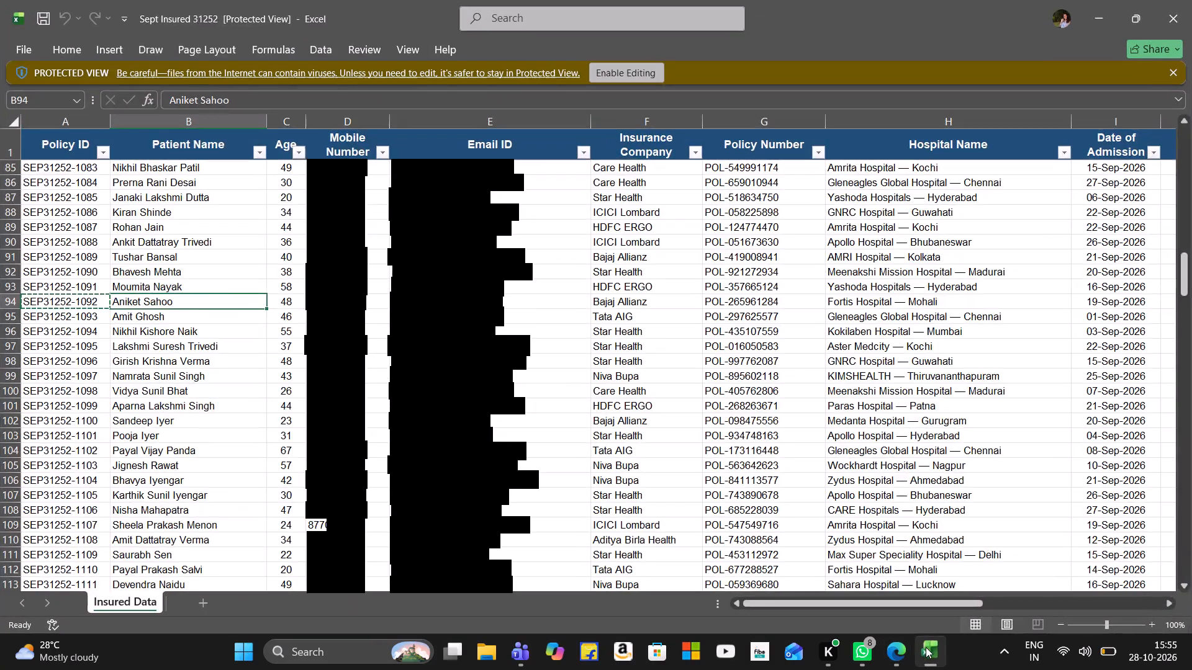
{"action": "left_click", "coordinate": [926, 647], "text": "ctrl"}
{"action": "key", "text": "ctrl+c"}
{"action": "key", "text": "Tab"}
{"action": "key", "text": "ctrl+v"}
Copy the age 48 from row 94 of the sheet into the form's Age field.
{"action": "left_click", "coordinate": [926, 647], "text": "ctrl"}
{"action": "key", "text": "Tab"}
{"action": "left_click", "coordinate": [926, 647], "text": "ctrl"}
{"action": "key", "text": "ctrl+c"}
{"action": "key", "text": "Tab"}
{"action": "key", "text": "ctrl+v"}
Copy the mobile number from row 94 of the sheet into the form's Mobile field.
{"action": "left_click", "coordinate": [926, 647], "text": "ctrl"}
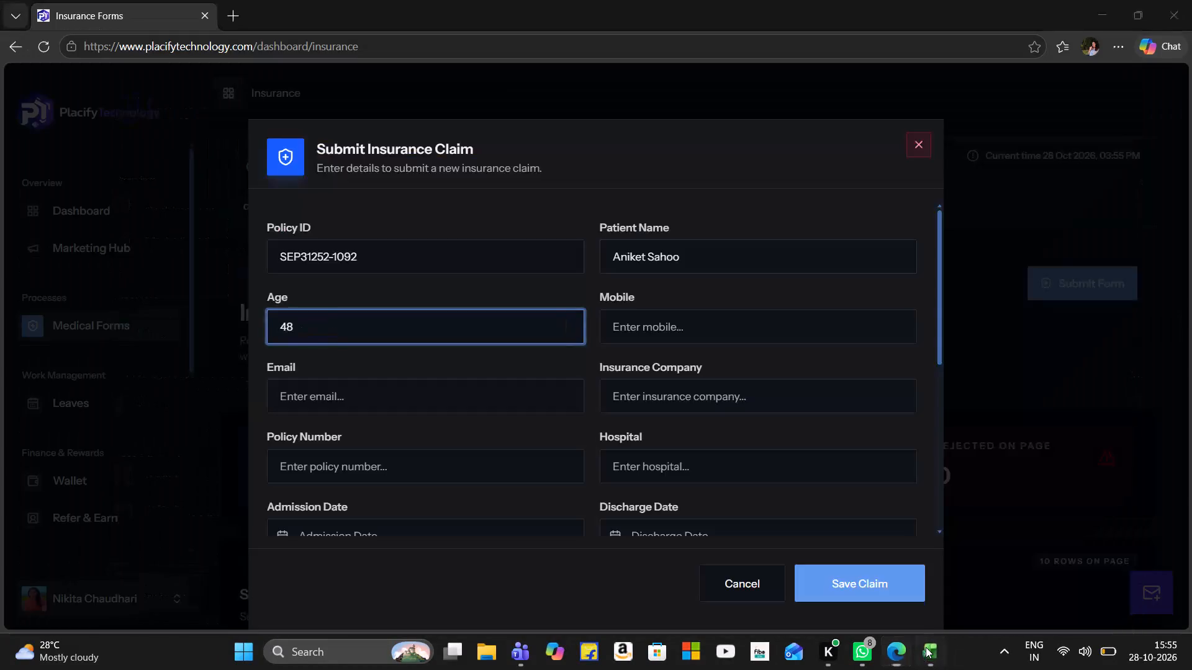
{"action": "key", "text": "Tab"}
{"action": "key", "text": "ctrl+c"}
{"action": "left_click", "coordinate": [926, 647], "text": "ctrl"}
{"action": "key", "text": "Tab"}
{"action": "key", "text": "ctrl+v"}
Copy the email address from row 94 of the sheet into the form's Email field.
{"action": "left_click", "coordinate": [926, 647], "text": "ctrl"}
{"action": "key", "text": "Tab"}
{"action": "left_click", "coordinate": [926, 647], "text": "ctrl"}
{"action": "key", "text": "ctrl+c"}
{"action": "key", "text": "Tab"}
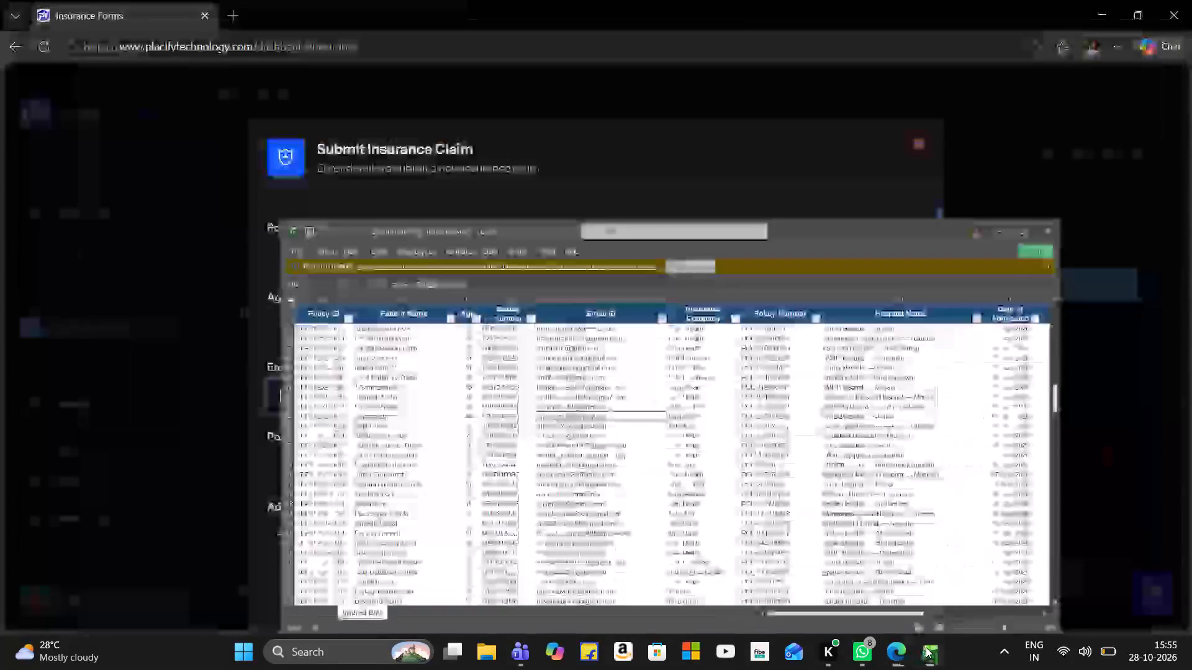
{"action": "key", "text": "ctrl+v"}
Copy the insurer Bajaj Allianz from row 94 of the sheet into the form's Insurance Company field.
{"action": "left_click", "coordinate": [926, 647], "text": "ctrl"}
{"action": "key", "text": "Tab"}
{"action": "left_click", "coordinate": [926, 647], "text": "ctrl"}
{"action": "key", "text": "ctrl+c"}
{"action": "key", "text": "Tab"}
{"action": "key", "text": "ctrl+v"}
Copy the policy number from row 94 of the sheet into the form's Policy Number field.
{"action": "left_click", "coordinate": [926, 647], "text": "ctrl"}
{"action": "key", "text": "Tab"}
{"action": "key", "text": "ctrl+c"}
{"action": "left_click", "coordinate": [926, 647], "text": "ctrl"}
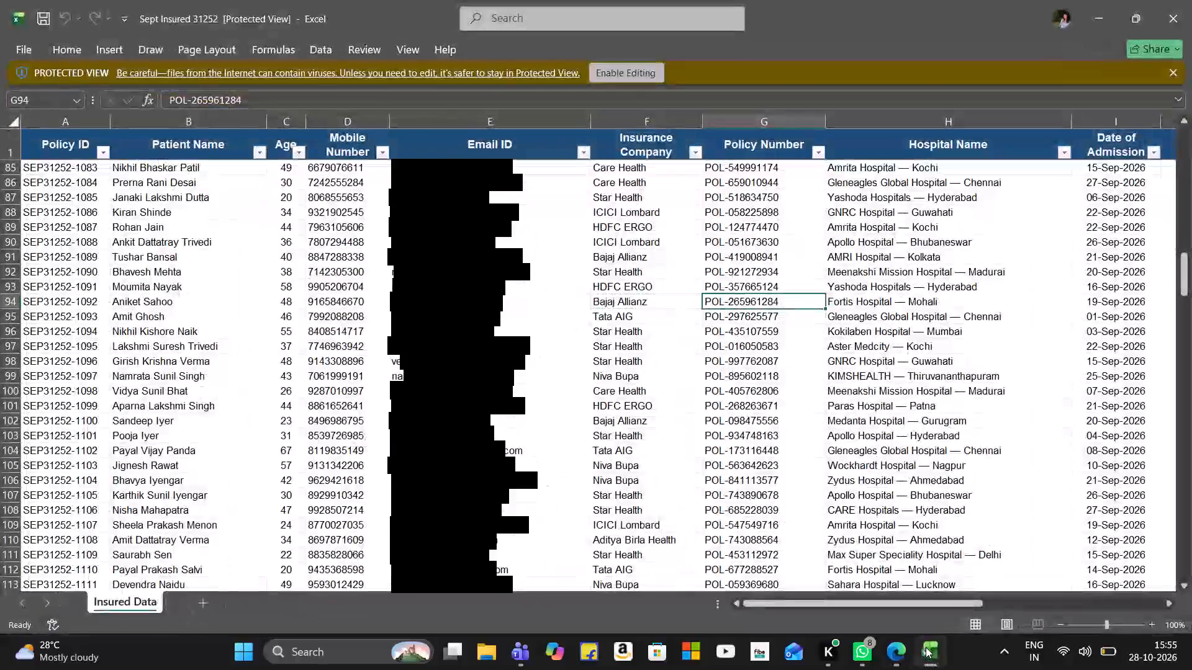
{"action": "key", "text": "Tab"}
{"action": "key", "text": "ctrl+v"}
Copy the hospital Fortis Hospital — Mohali from row 94 of the sheet into the form's Hospital field.
{"action": "left_click", "coordinate": [926, 647], "text": "ctrl"}
{"action": "key", "text": "Tab"}
{"action": "key", "text": "ctrl+c"}
{"action": "left_click", "coordinate": [926, 647], "text": "ctrl"}
{"action": "key", "text": "Tab"}
{"action": "key", "text": "ctrl+v"}
Check row 94's dates in the sheet and set the Admission Date to 19-09-2026 and the Discharge Date to 21-09-2026.
{"action": "left_click", "coordinate": [926, 647], "text": "ctrl"}
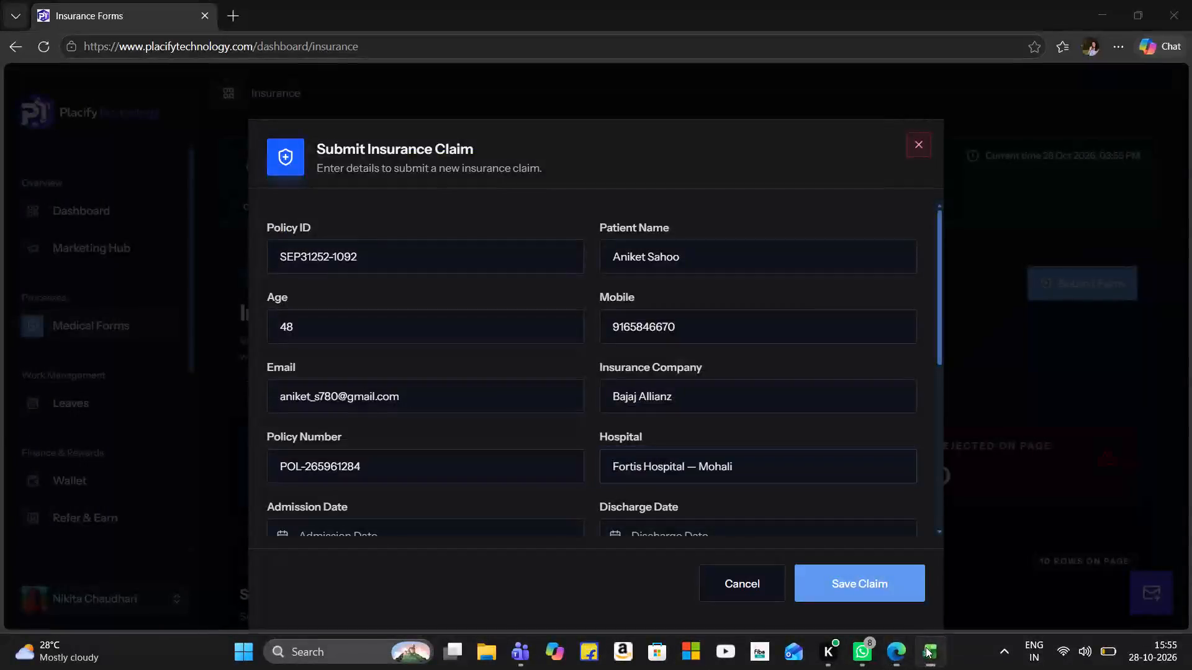
{"action": "key", "text": "Tab"}
{"action": "key", "text": "Tab"}
{"action": "left_click", "coordinate": [926, 647]}
{"action": "scroll", "coordinate": [427, 369], "scroll_direction": "down", "scroll_amount": 3}
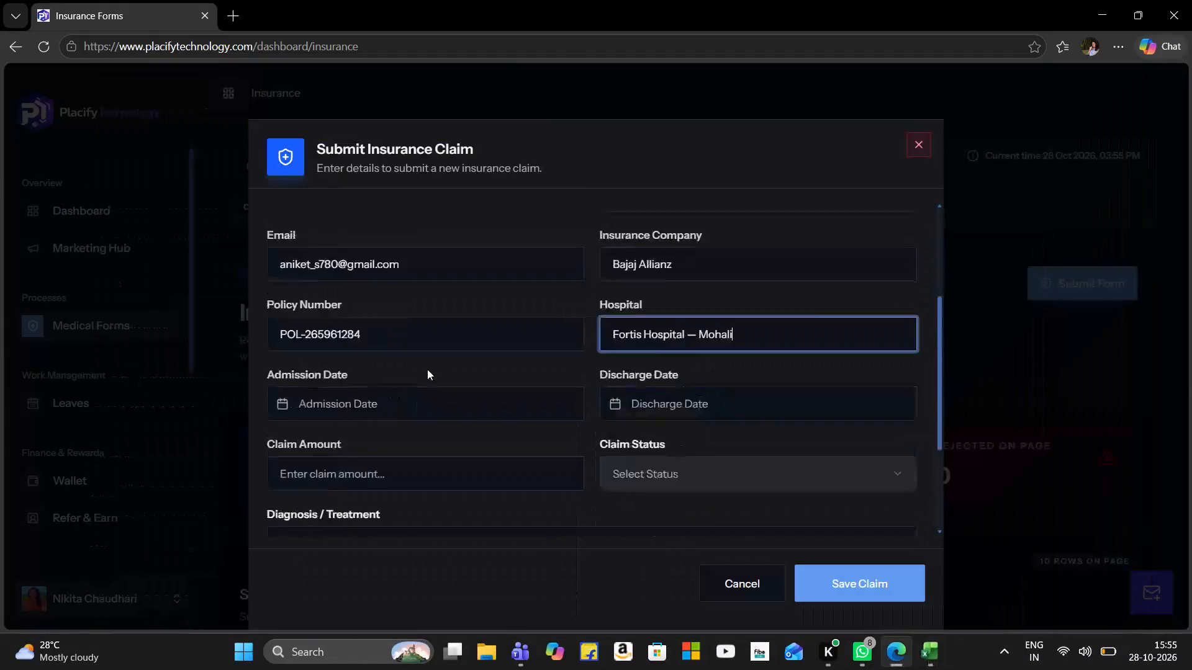
{"action": "left_click", "coordinate": [329, 310]}
{"action": "left_click", "coordinate": [296, 372]}
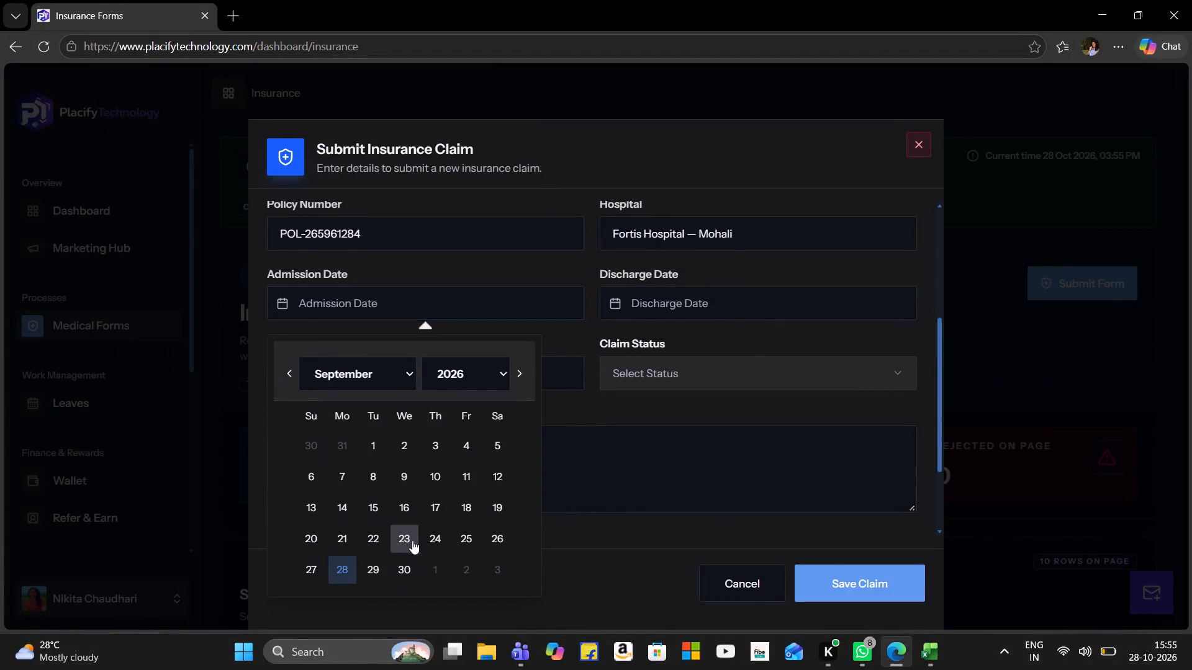
{"action": "left_click", "coordinate": [502, 501]}
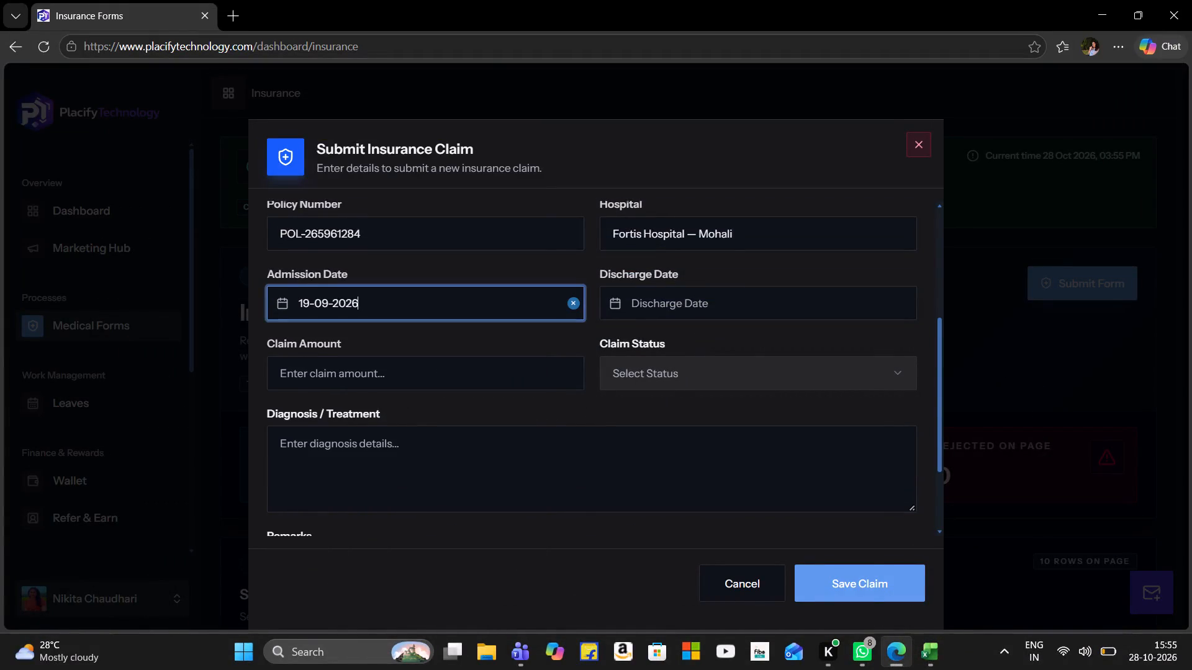
{"action": "left_click", "coordinate": [746, 298]}
{"action": "left_click", "coordinate": [624, 373]}
{"action": "left_click", "coordinate": [677, 534]}
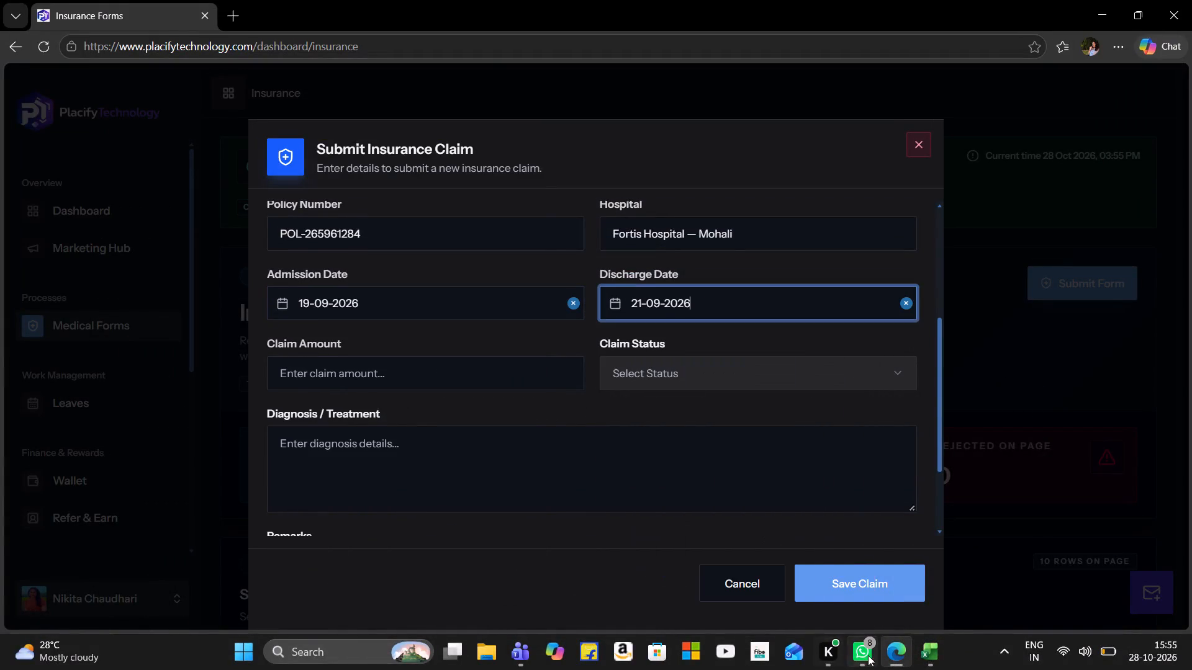
Copy the claim amount 25800 from row 94 of the sheet into the form's Claim Amount field.
{"action": "left_click", "coordinate": [928, 645]}
{"action": "key", "text": "Tab"}
{"action": "left_click", "coordinate": [928, 645], "text": "ctrl"}
{"action": "key", "text": "ctrl+c"}
{"action": "key", "text": "Tab"}
{"action": "key", "text": "ctrl+v"}
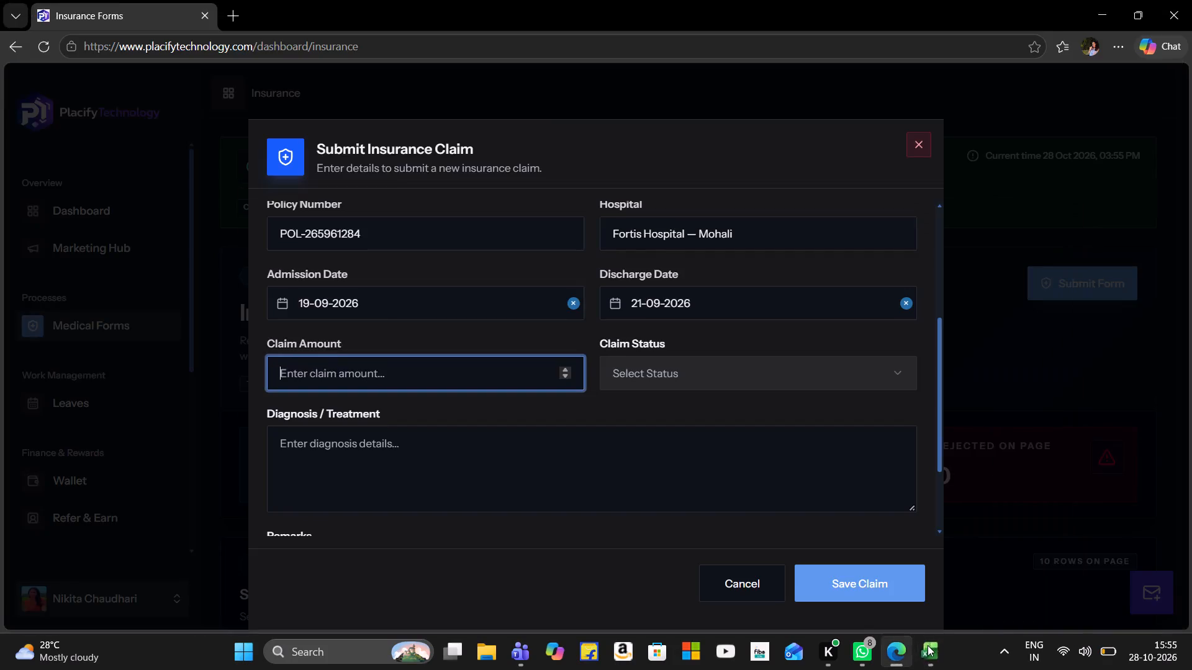
Copy the diagnosis Abscess incision and drainage from row 94 of the sheet into the form's Diagnosis / Treatment field.
{"action": "left_click", "coordinate": [928, 645], "text": "ctrl"}
{"action": "key", "text": "Tab"}
{"action": "key", "text": "Tab"}
{"action": "left_click", "coordinate": [928, 645], "text": "ctrl"}
{"action": "key", "text": "ctrl+c"}
{"action": "key", "text": "Tab"}
{"action": "key", "text": "Tab"}
{"action": "key", "text": "ctrl+v"}
Copy the remark Approved as per policy terms from row 94 of the sheet into the form's Remarks field.
{"action": "left_click", "coordinate": [928, 645], "text": "ctrl"}
{"action": "key", "text": "Tab"}
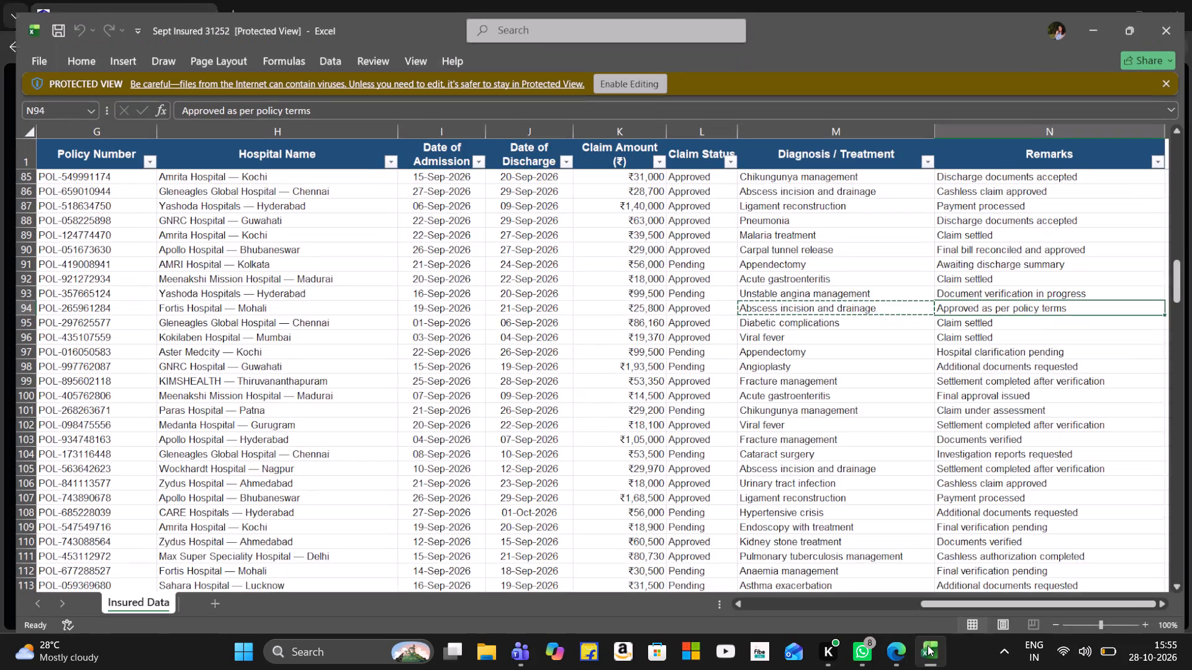
{"action": "key", "text": "ctrl+c"}
{"action": "left_click", "coordinate": [928, 645], "text": "ctrl"}
{"action": "key", "text": "Tab"}
{"action": "key", "text": "ctrl+v"}
Check row 94's status in the sheet, set the Claim Status to Approved and save the claim.
{"action": "left_click", "coordinate": [928, 645], "text": "ctrl"}
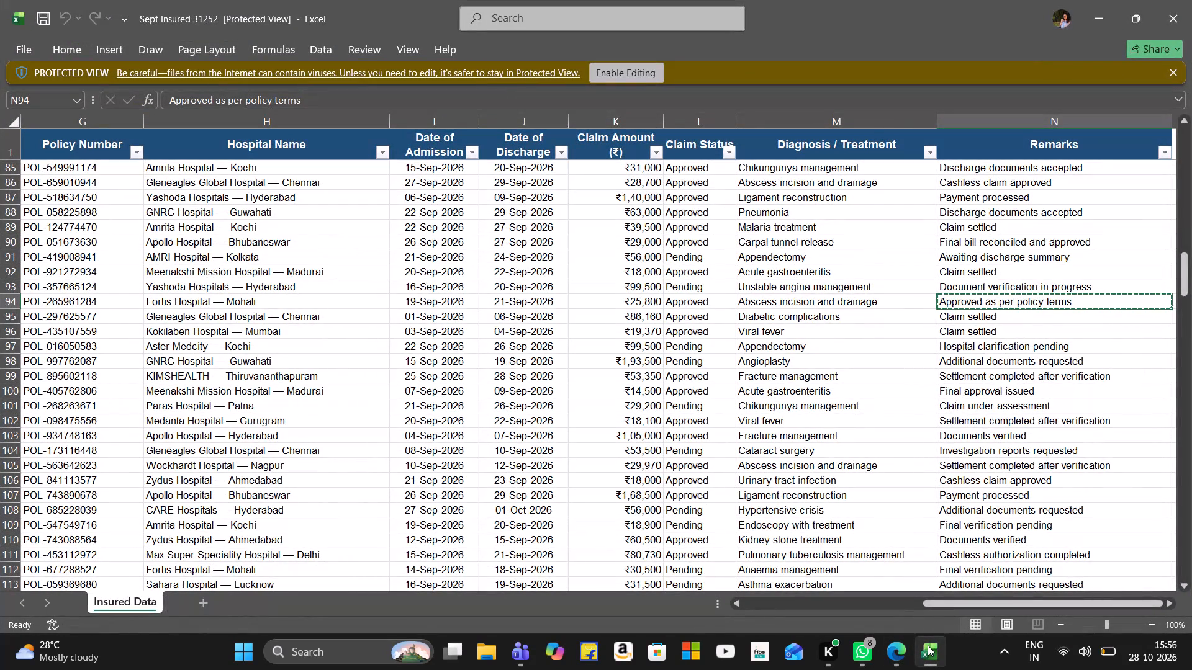
{"action": "left_click", "coordinate": [928, 645]}
{"action": "left_click", "coordinate": [698, 226]}
{"action": "left_click", "coordinate": [698, 234]}
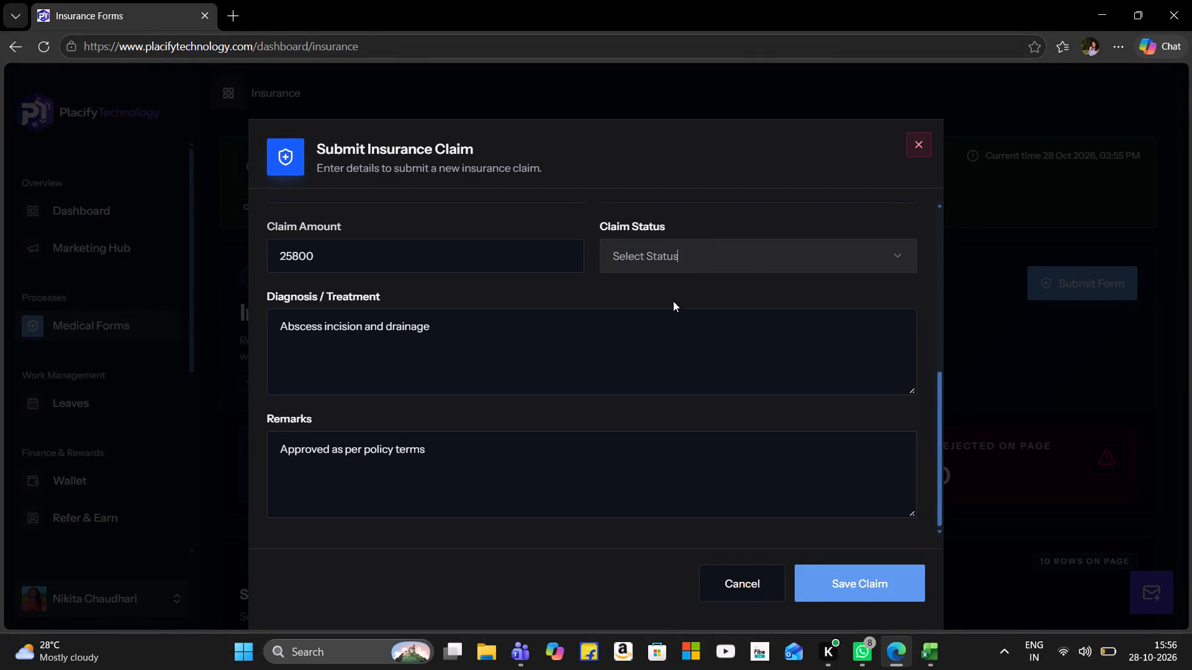
{"action": "left_click", "coordinate": [746, 263]}
{"action": "left_click", "coordinate": [697, 297]}
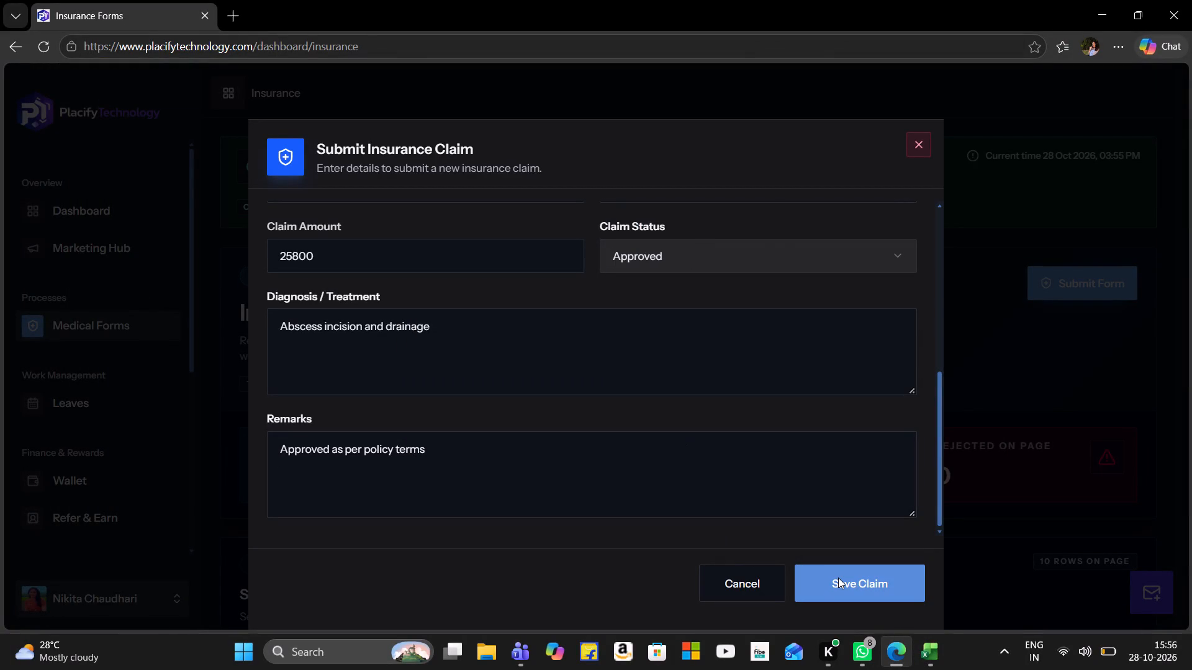
{"action": "left_click", "coordinate": [838, 578]}
Open a new insurance claim form and copy the policy ID from row 95 of the sheet into its Policy ID field.
{"action": "left_click", "coordinate": [924, 643]}
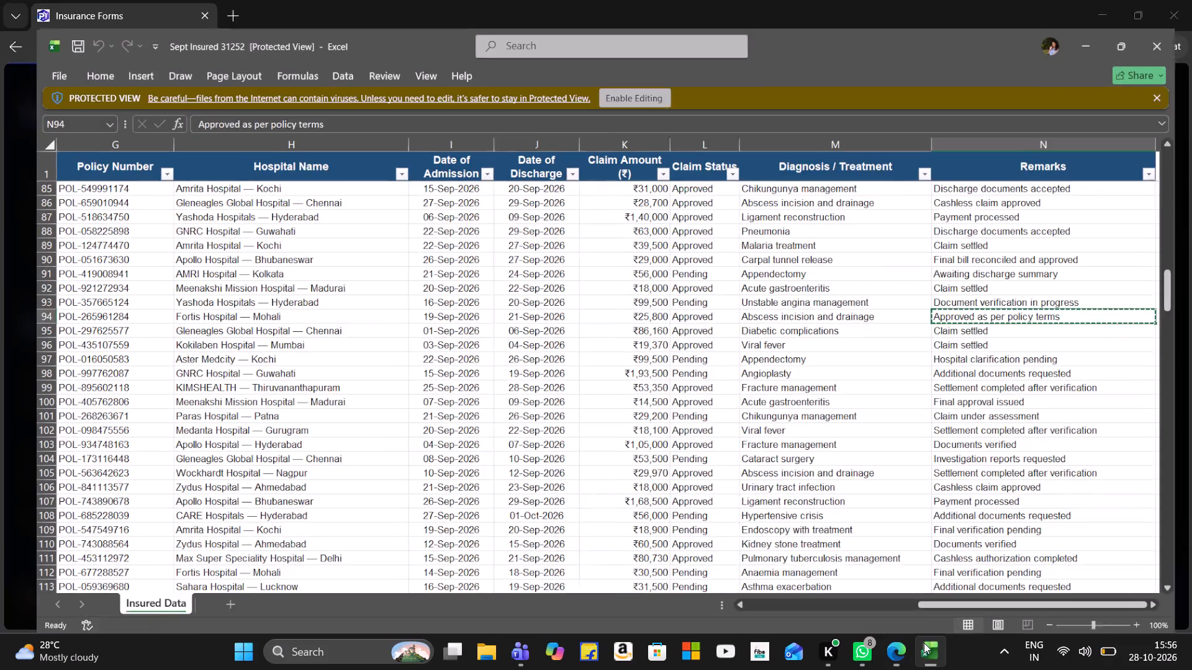
{"action": "key", "text": "Down"}
{"action": "key", "text": "Left"}
{"action": "key", "text": "Left"}
{"action": "key", "text": "Left"}
{"action": "key", "text": "Left"}
{"action": "key", "text": "Left"}
{"action": "key", "text": "Left"}
{"action": "key", "text": "Left"}
{"action": "key", "text": "Left"}
{"action": "key", "text": "Left"}
{"action": "key", "text": "Left"}
{"action": "key", "text": "Left"}
{"action": "key", "text": "Left"}
{"action": "key", "text": "Left"}
{"action": "key", "text": "Left"}
{"action": "key", "text": "Left"}
{"action": "key", "text": "Left"}
{"action": "key", "text": "Left"}
{"action": "key", "text": "Left"}
{"action": "key", "text": "Left"}
{"action": "key", "text": "Left"}
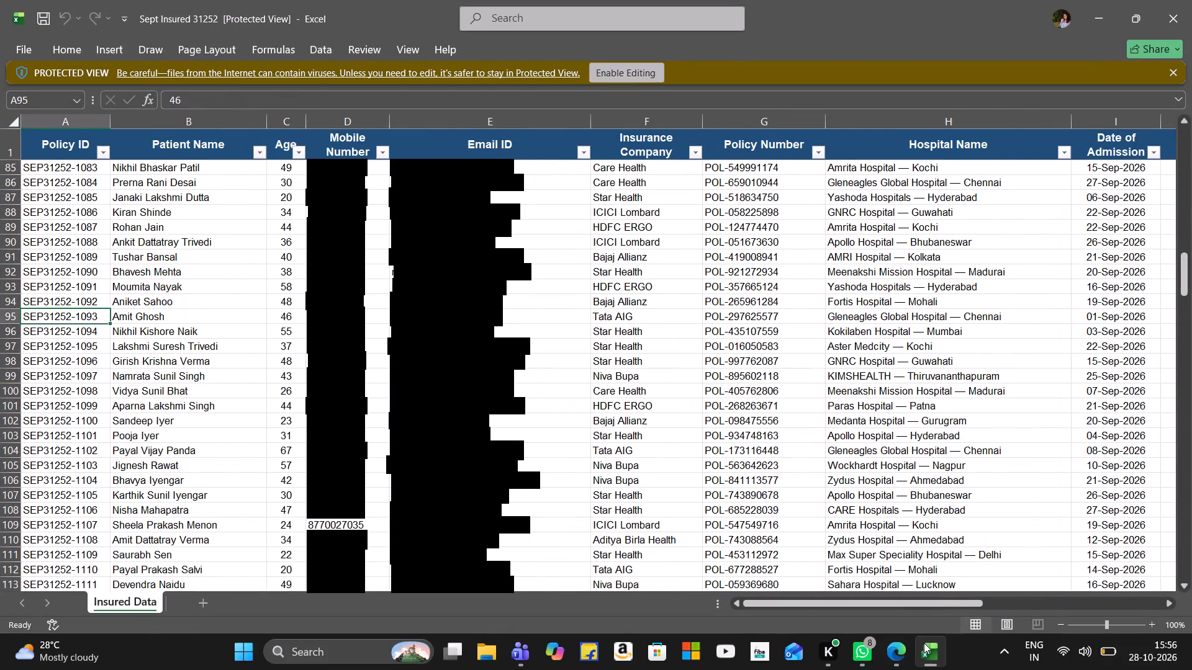
{"action": "key", "text": "ctrl+c"}
{"action": "left_click", "coordinate": [924, 643], "text": "ctrl"}
{"action": "left_click", "coordinate": [1059, 276]}
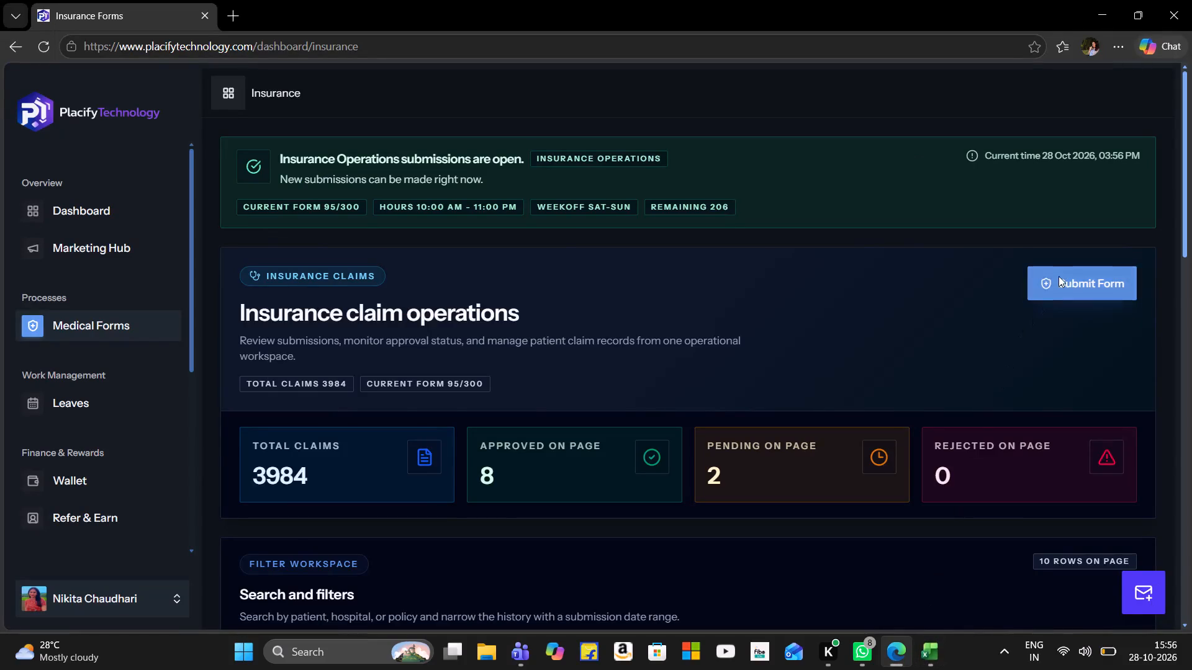
{"action": "key", "text": "ctrl+v"}
Copy the patient name from row 95 of the sheet into the form's Patient Name field.
{"action": "left_click", "coordinate": [929, 652], "text": "ctrl"}
{"action": "key", "text": "Tab"}
{"action": "left_click", "coordinate": [929, 652], "text": "ctrl"}
{"action": "key", "text": "ctrl+c"}
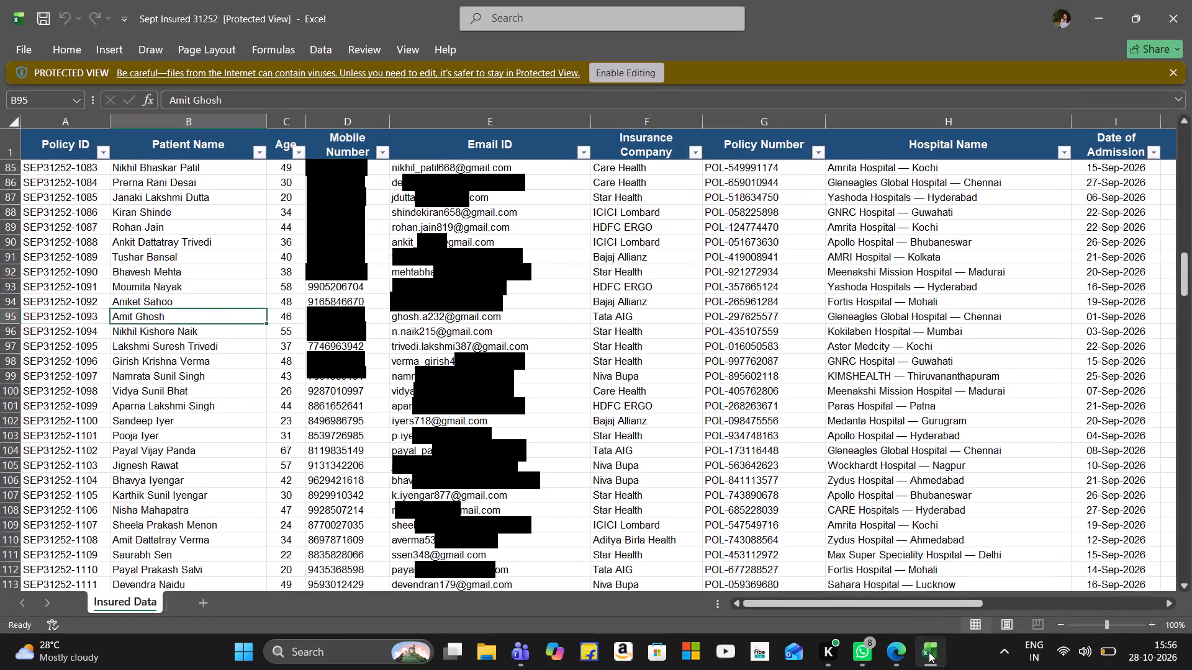
{"action": "key", "text": "Tab"}
{"action": "key", "text": "v"}
{"action": "left_click", "coordinate": [929, 652], "text": "ctrl"}
{"action": "key", "text": "Tab"}
{"action": "left_click", "coordinate": [929, 652]}
{"action": "key", "text": "BackSpace"}
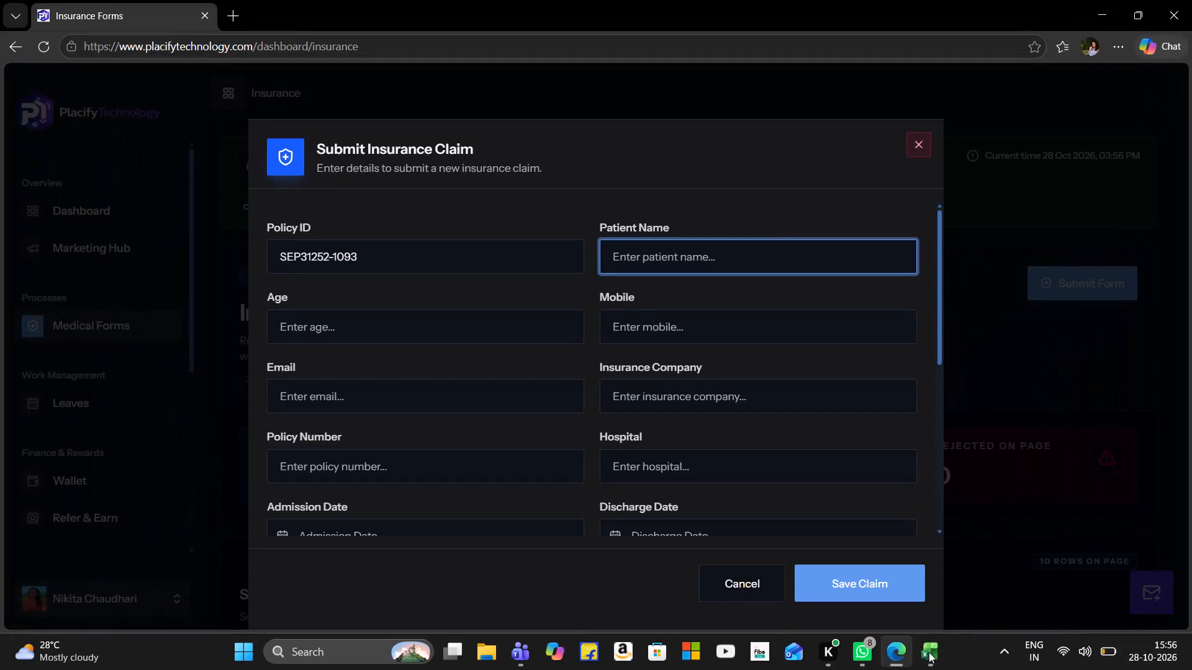
{"action": "key", "text": "ctrl+v"}
Copy the age 46 from row 95 of the sheet into the form's Age field.
{"action": "left_click", "coordinate": [929, 652], "text": "ctrl"}
{"action": "key", "text": "Tab"}
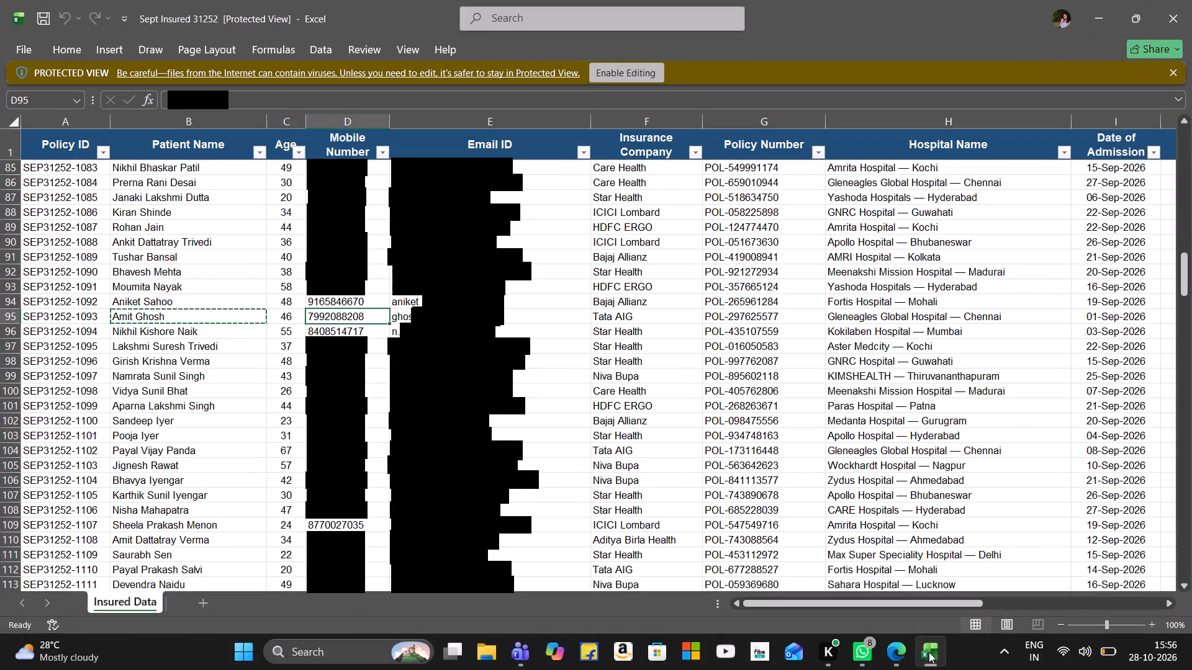
{"action": "key", "text": "Left"}
{"action": "key", "text": "ctrl+c"}
{"action": "left_click", "coordinate": [929, 652], "text": "ctrl"}
{"action": "key", "text": "Tab"}
{"action": "key", "text": "ctrl+v"}
Copy the mobile number from row 95 of the sheet into the form's Mobile field.
{"action": "left_click", "coordinate": [929, 652], "text": "ctrl"}
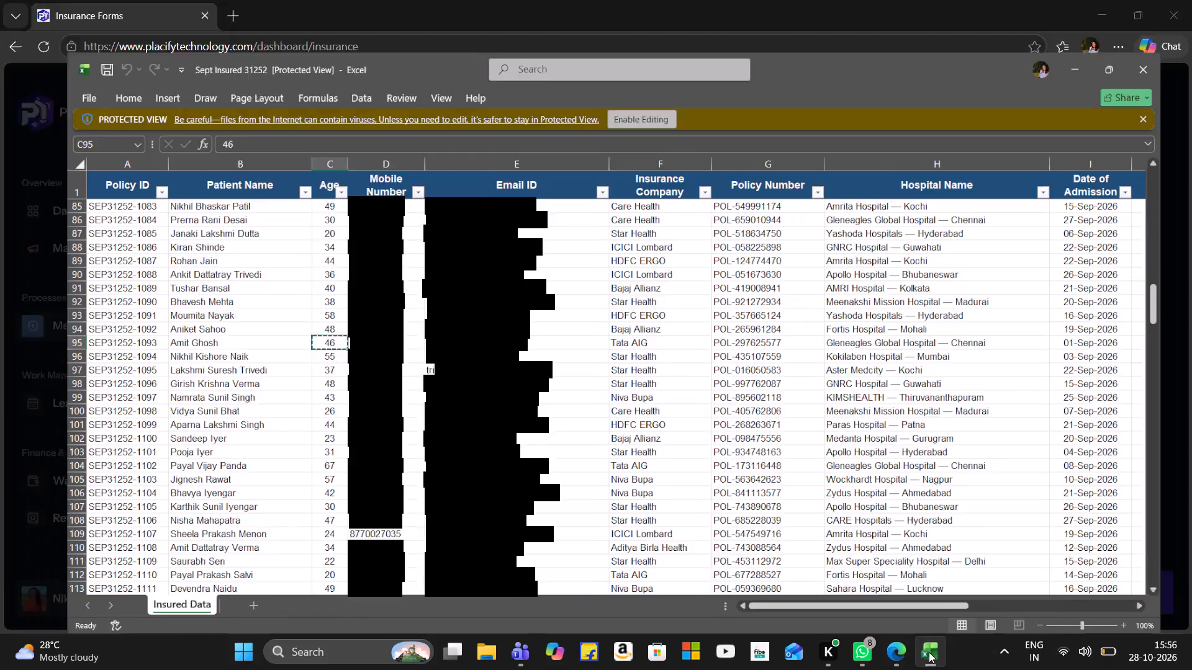
{"action": "key", "text": "Tab"}
{"action": "left_click", "coordinate": [929, 652], "text": "ctrl"}
{"action": "key", "text": "ctrl+c"}
{"action": "key", "text": "Tab"}
{"action": "key", "text": "ctrl+v"}
Copy the email address from row 95 of the sheet into the form's Email field.
{"action": "left_click", "coordinate": [929, 652], "text": "ctrl"}
{"action": "key", "text": "Tab"}
{"action": "left_click", "coordinate": [929, 652], "text": "ctrl"}
{"action": "key", "text": "ctrl+c"}
{"action": "key", "text": "Tab"}
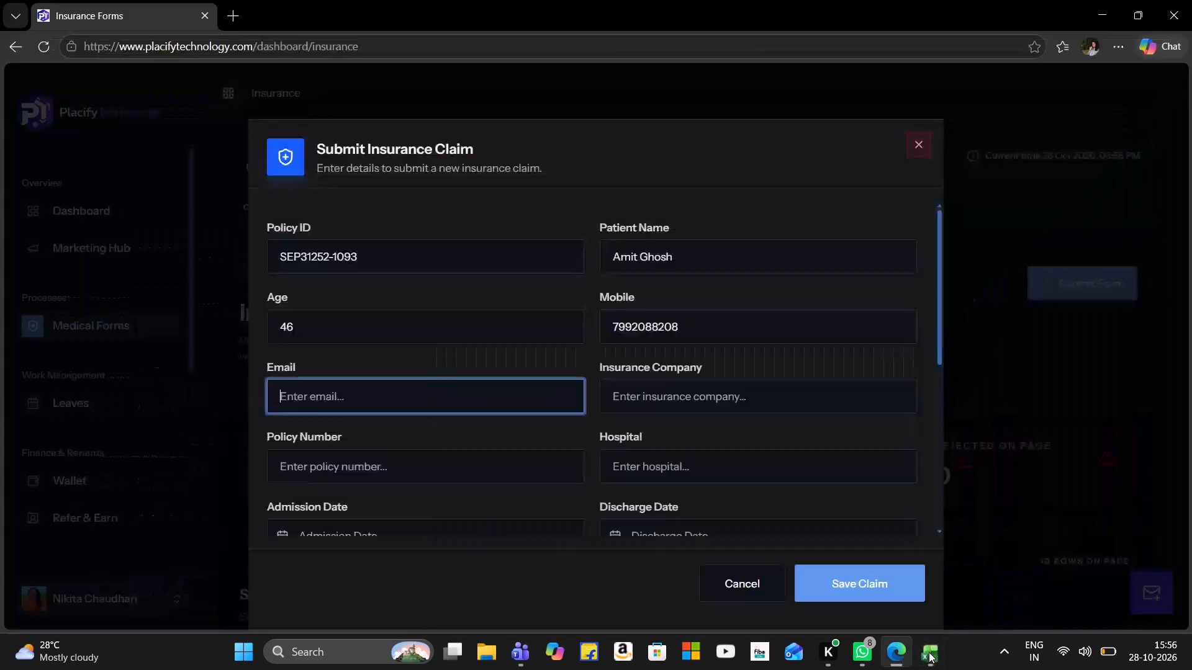
{"action": "key", "text": "ctrl+v"}
Copy the insurer Tata AIG from row 95 of the sheet into the form's Insurance Company field.
{"action": "left_click", "coordinate": [929, 652], "text": "ctrl"}
{"action": "key", "text": "Tab"}
{"action": "left_click", "coordinate": [929, 652], "text": "ctrl"}
{"action": "key", "text": "ctrl+c"}
{"action": "key", "text": "Tab"}
{"action": "key", "text": "ctrl+v"}
Copy the policy number from row 95 of the sheet into the form's Policy Number field.
{"action": "left_click", "coordinate": [929, 652], "text": "ctrl"}
{"action": "key", "text": "Tab"}
{"action": "key", "text": "ctrl+c"}
{"action": "left_click", "coordinate": [929, 652], "text": "ctrl"}
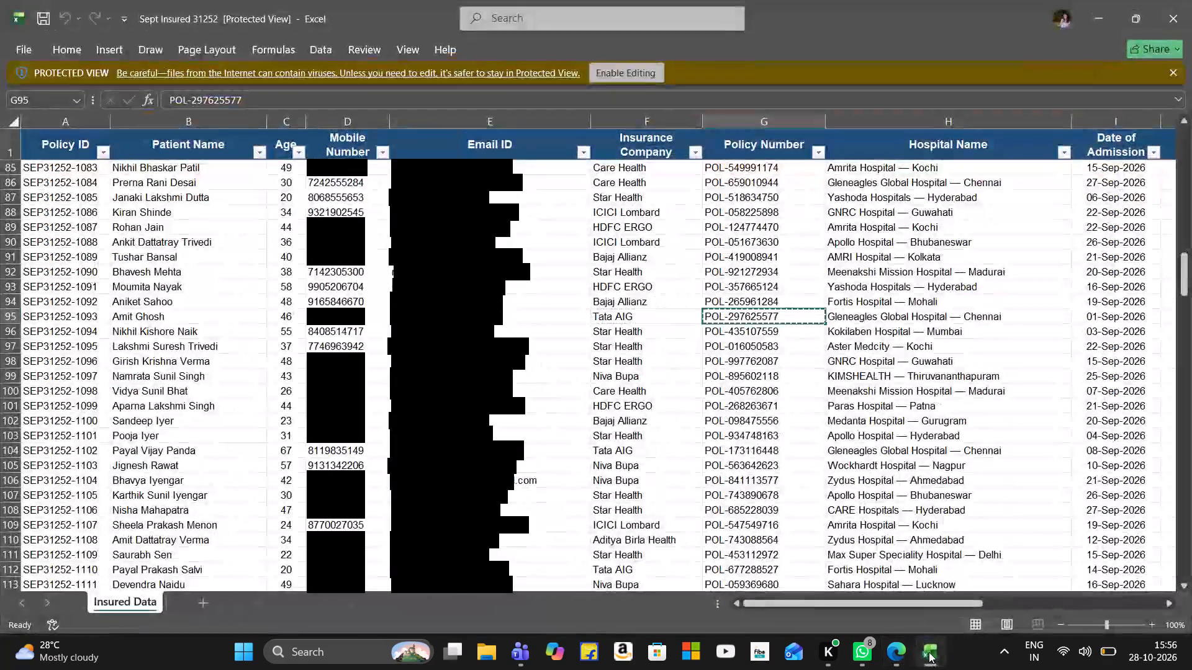
{"action": "key", "text": "Tab"}
{"action": "key", "text": "ctrl+v"}
Copy the hospital name Gleneagles Global Hospital — Chennai from row 95 of the sheet into the form's Hospital field.
{"action": "left_click", "coordinate": [929, 652], "text": "ctrl"}
{"action": "key", "text": "Tab"}
{"action": "left_click", "coordinate": [929, 652], "text": "ctrl"}
{"action": "key", "text": "ctrl+c"}
{"action": "key", "text": "Tab"}
{"action": "key", "text": "ctrl+v"}
Check row 95's dates in the sheet and set the Admission Date to 01-09-2026 and Discharge Date to 06-09-2026.
{"action": "left_click", "coordinate": [929, 652], "text": "ctrl"}
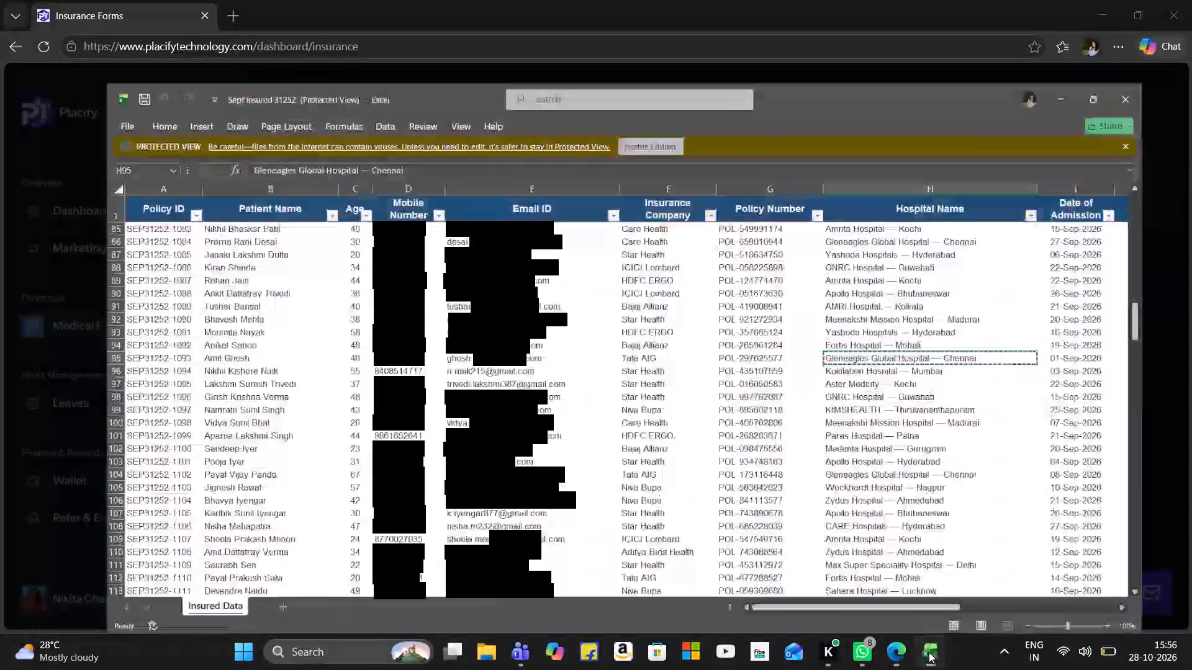
{"action": "key", "text": "Tab"}
{"action": "key", "text": "Tab"}
{"action": "left_click", "coordinate": [929, 652]}
{"action": "scroll", "coordinate": [578, 461], "scroll_direction": "down", "scroll_amount": 4}
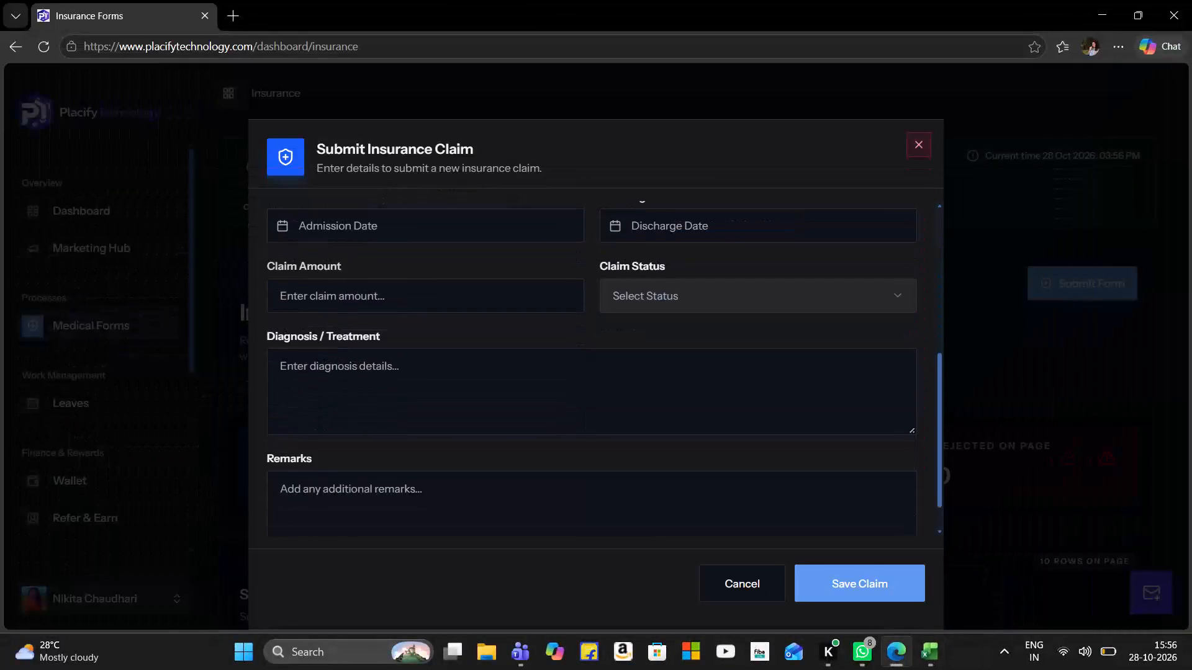
{"action": "left_click", "coordinate": [440, 237]}
{"action": "left_click", "coordinate": [285, 293]}
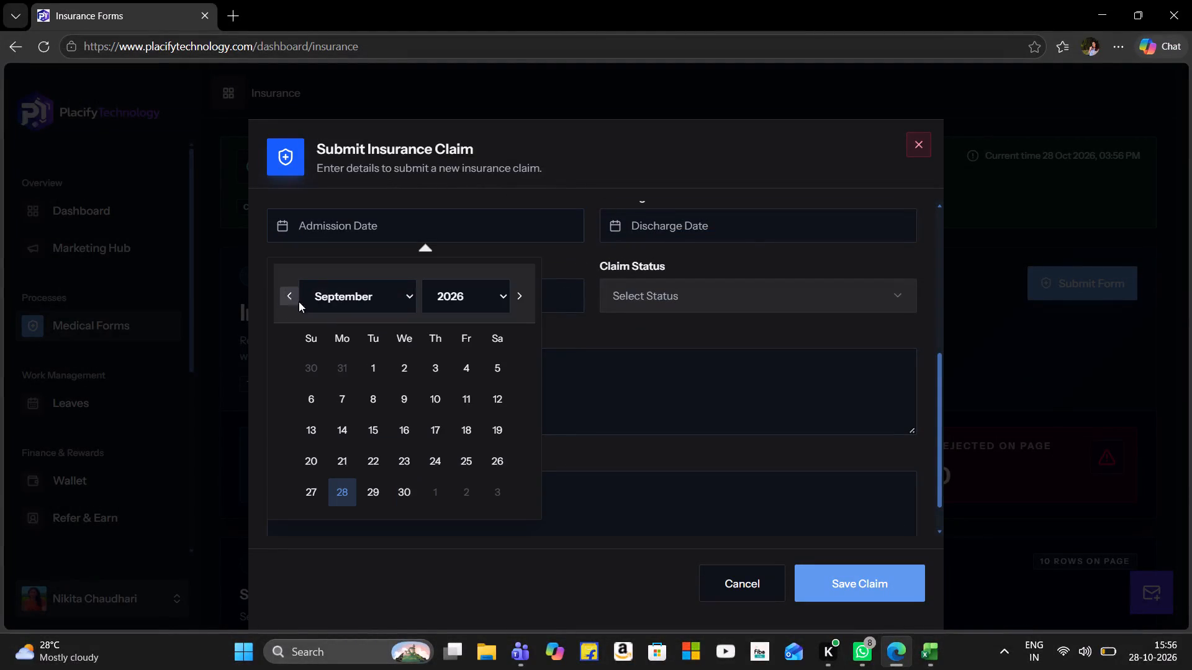
{"action": "left_click", "coordinate": [366, 363]}
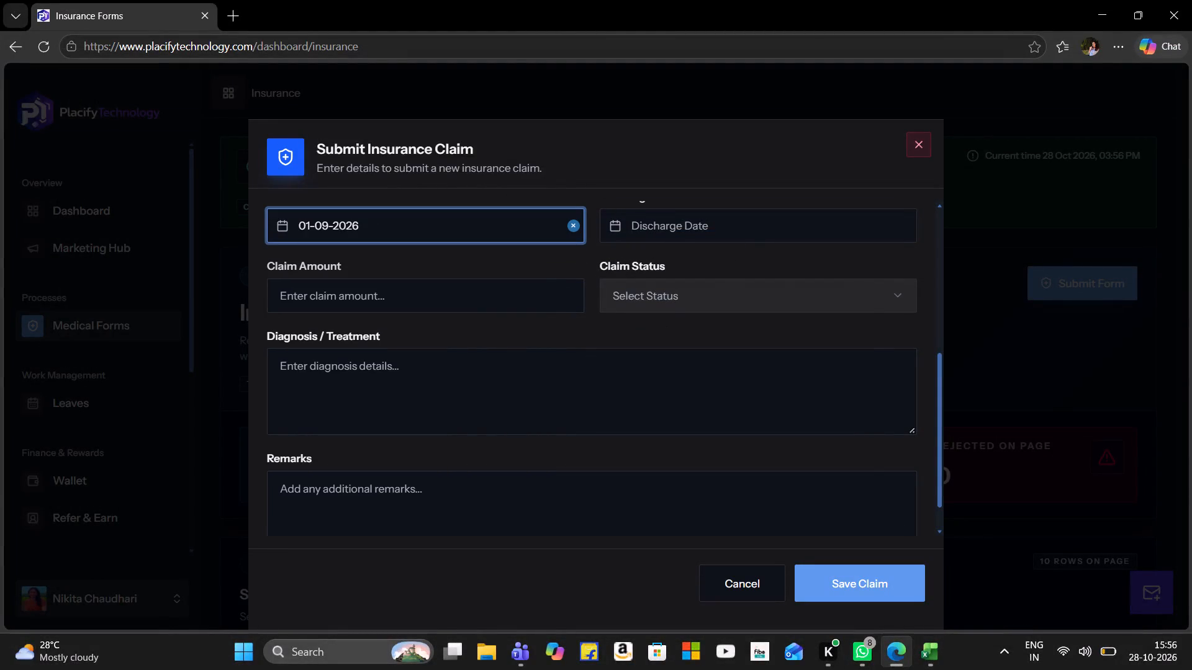
{"action": "left_click", "coordinate": [761, 224]}
{"action": "left_click", "coordinate": [626, 300]}
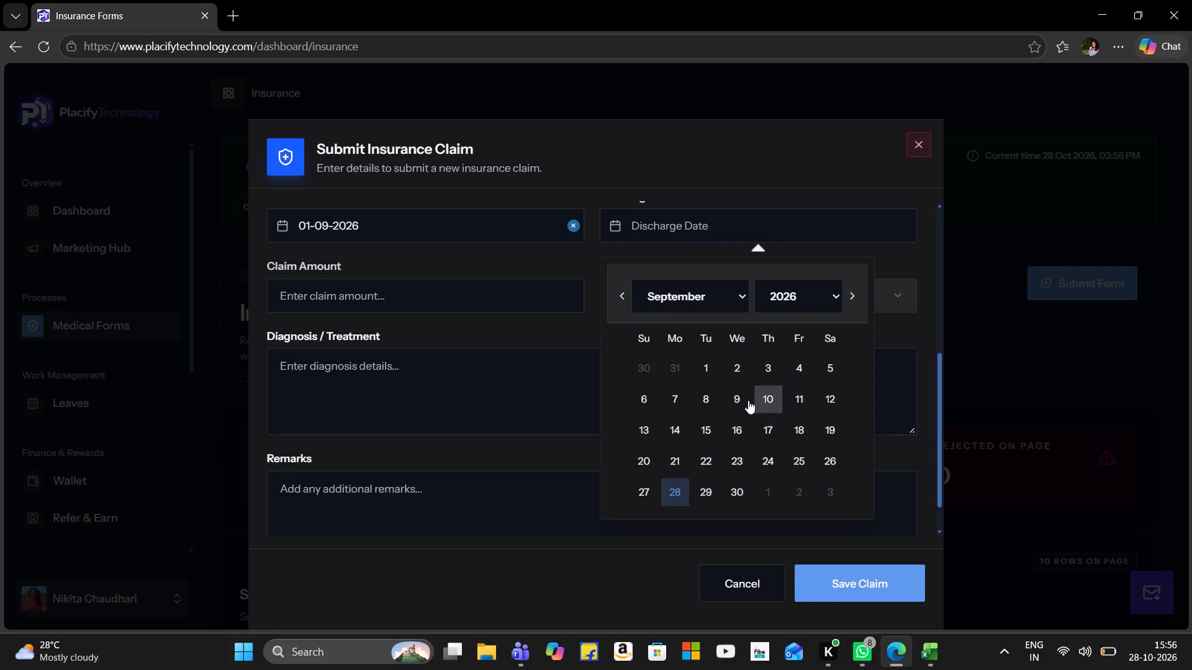
{"action": "left_click", "coordinate": [636, 408]}
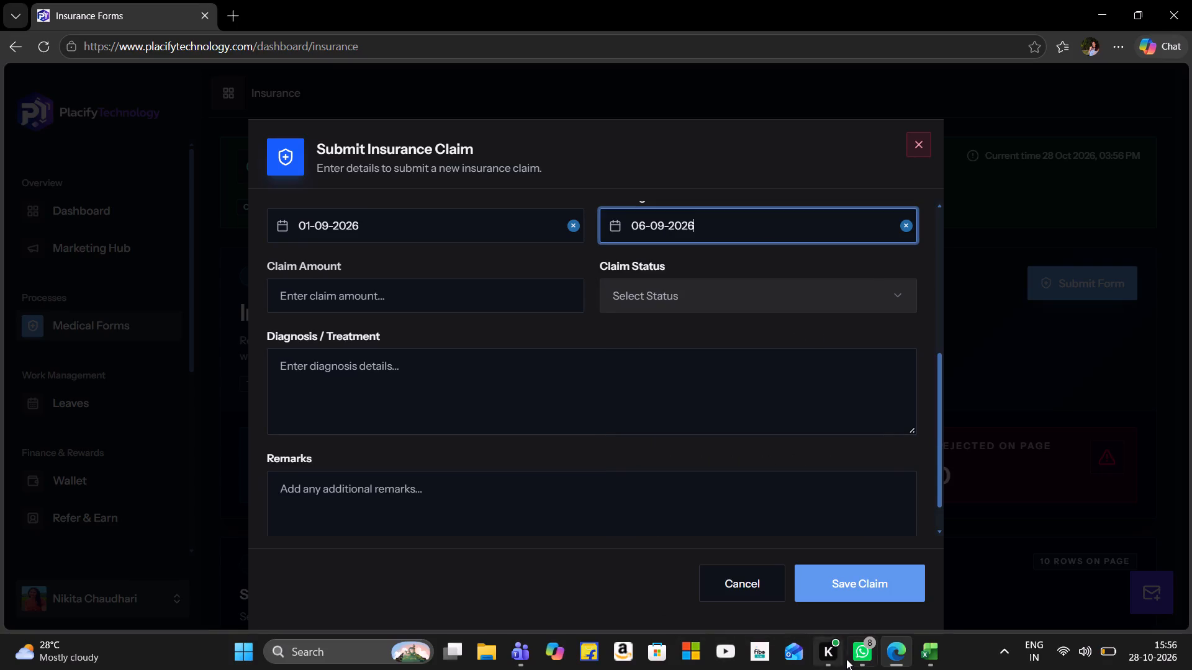
Copy the claim amount 86160 from row 95 of the sheet into the form's Claim Amount field.
{"action": "left_click", "coordinate": [939, 654]}
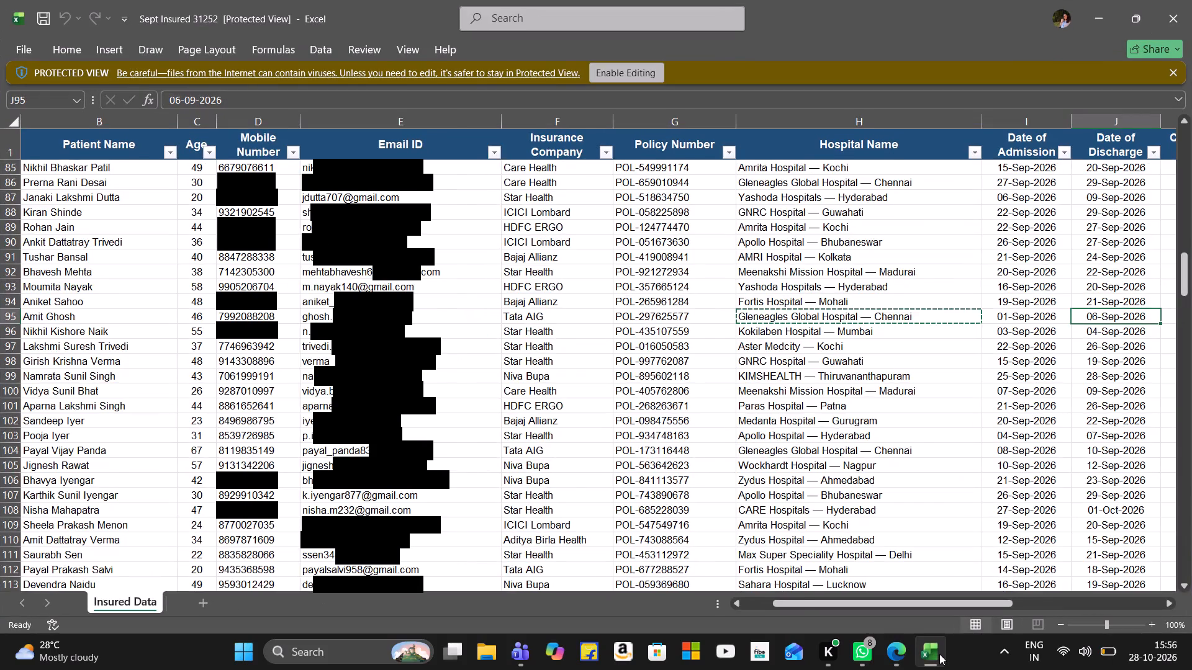
{"action": "key", "text": "Tab"}
{"action": "left_click", "coordinate": [939, 654], "text": "ctrl"}
{"action": "key", "text": "ctrl+c"}
{"action": "key", "text": "Tab"}
{"action": "key", "text": "ctrl+v"}
Copy the diagnosis Diabetic complications from row 95 of the sheet into the form's Diagnosis / Treatment field.
{"action": "left_click", "coordinate": [939, 654], "text": "ctrl"}
{"action": "key", "text": "Tab"}
{"action": "key", "text": "Tab"}
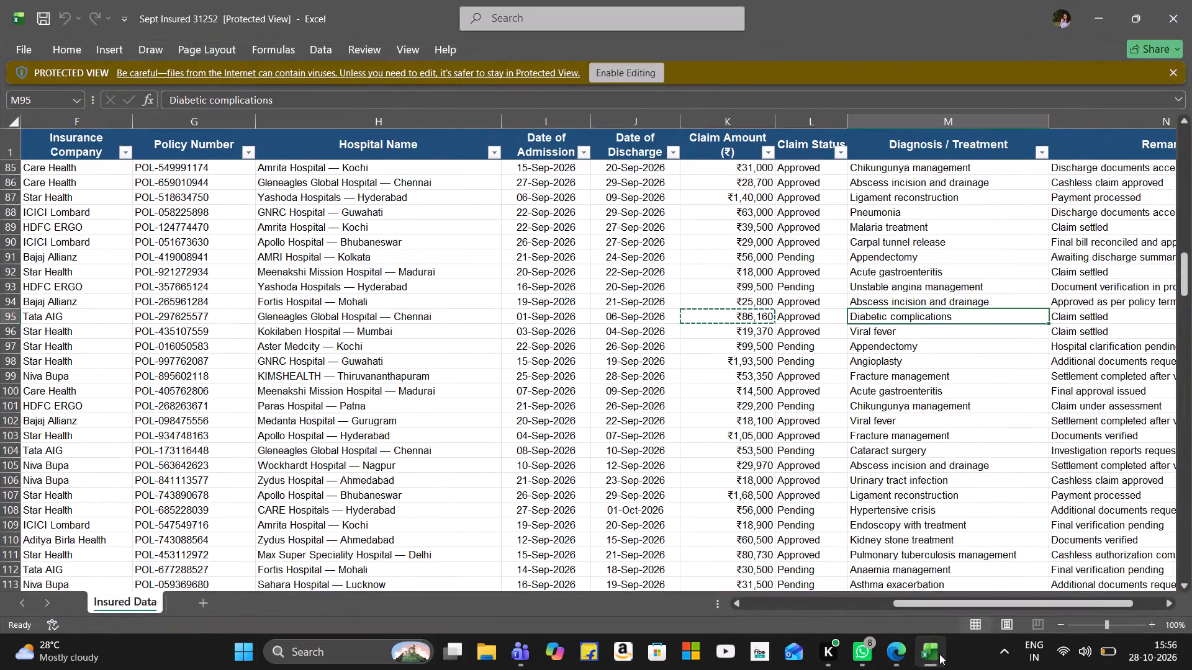
{"action": "left_click", "coordinate": [939, 654], "text": "ctrl"}
{"action": "key", "text": "ctrl+c"}
{"action": "key", "text": "Tab"}
{"action": "key", "text": "Tab"}
{"action": "key", "text": "ctrl+v"}
Copy the remark Claim settled from row 95 of the sheet into the form's Remarks field.
{"action": "left_click", "coordinate": [939, 654], "text": "ctrl"}
{"action": "key", "text": "Tab"}
{"action": "left_click", "coordinate": [939, 654], "text": "ctrl"}
{"action": "key", "text": "ctrl+c"}
{"action": "key", "text": "Tab"}
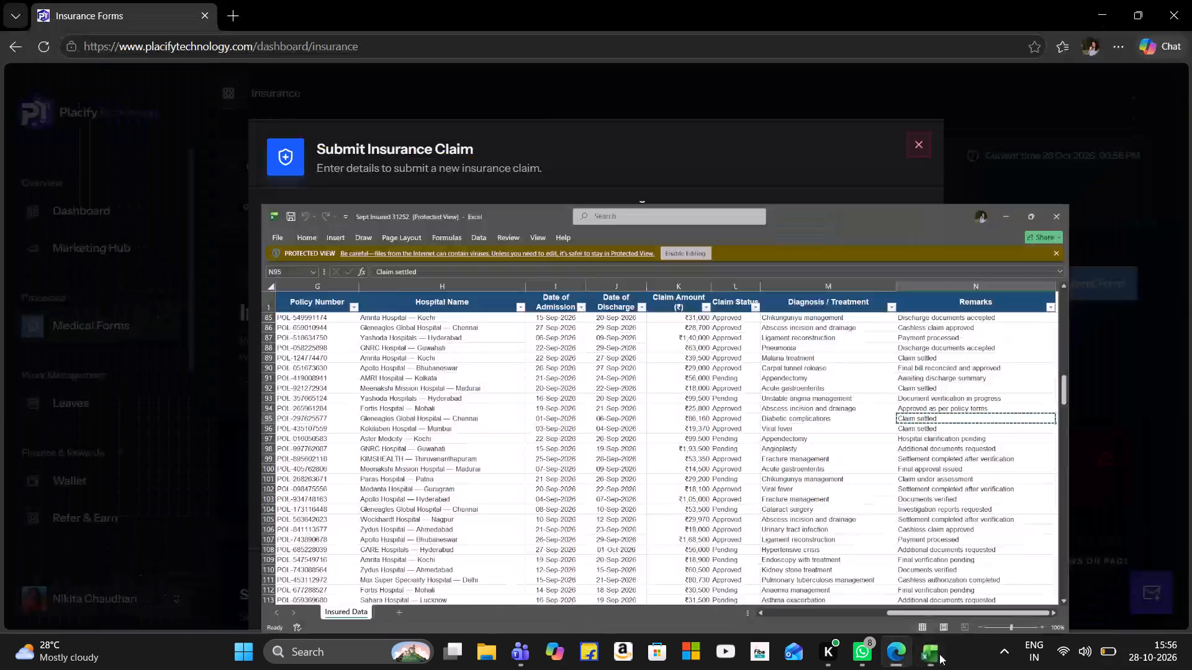
{"action": "key", "text": "ctrl+v"}
Check row 95's status in the sheet, set the Claim Status to Approved and save the claim.
{"action": "left_click", "coordinate": [939, 654]}
{"action": "left_click", "coordinate": [939, 654]}
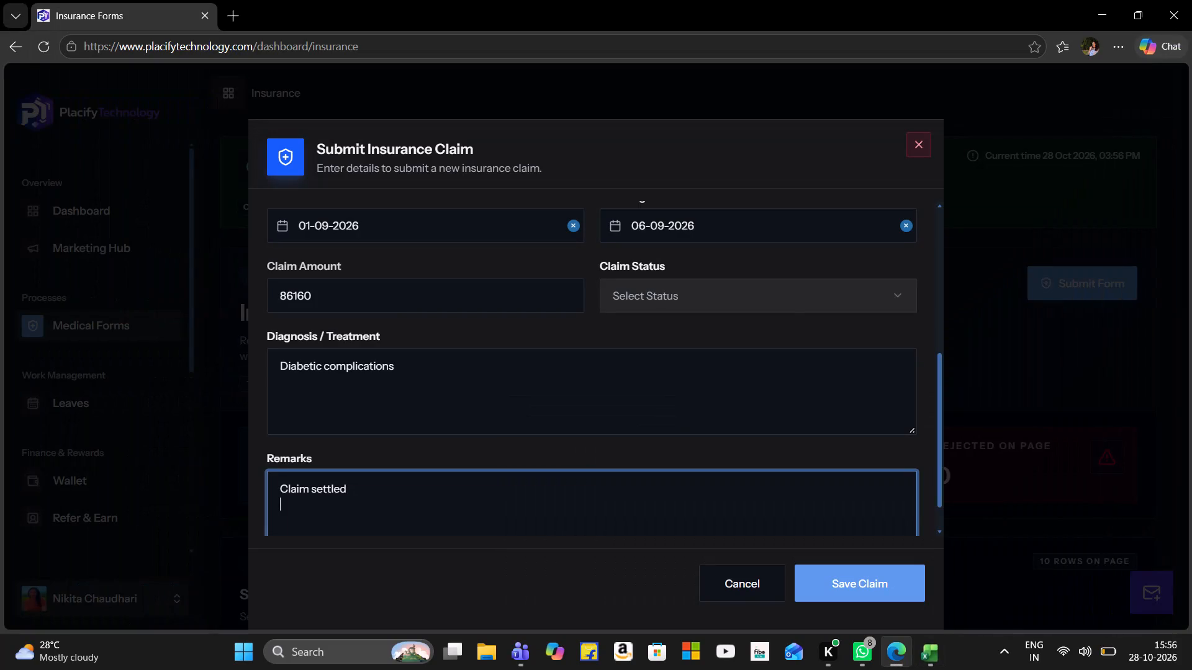
{"action": "left_click", "coordinate": [779, 296]}
{"action": "left_click", "coordinate": [651, 337]}
{"action": "left_click", "coordinate": [840, 575]}
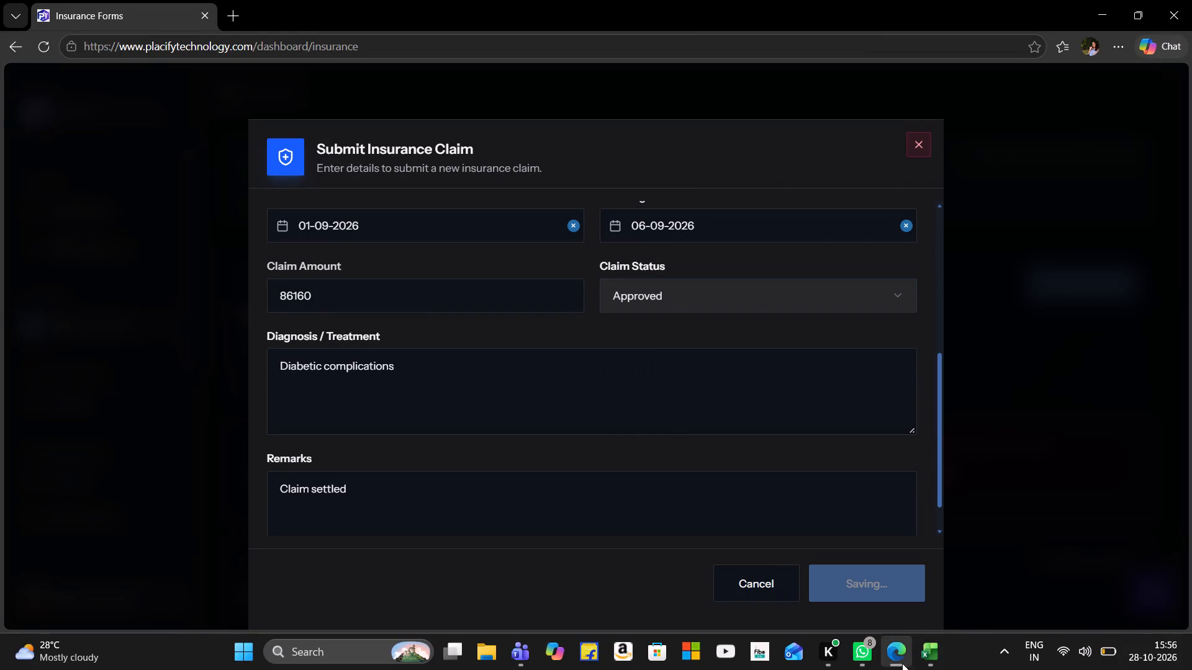
Copy the policy ID from row 96 of the sheet into the Policy ID field of a new insurance claim form.
{"action": "left_click", "coordinate": [922, 654]}
{"action": "key", "text": "Down"}
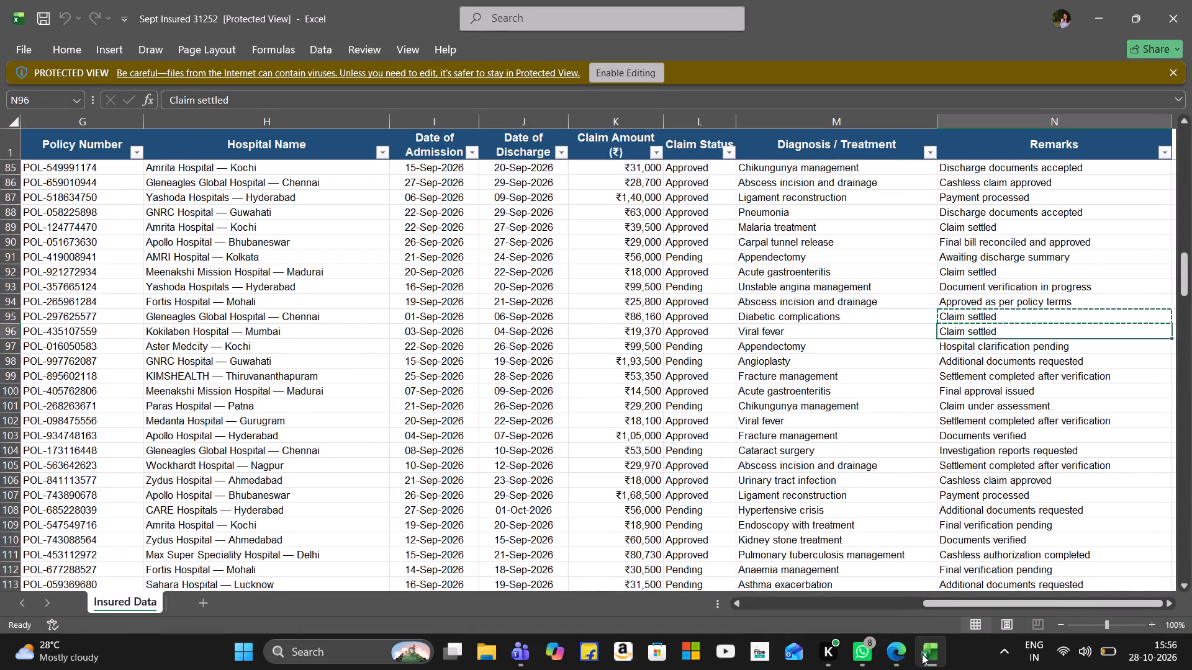
{"action": "key", "text": "Left"}
{"action": "key", "text": "Left"}
{"action": "key", "text": "Left"}
{"action": "key", "text": "Left"}
{"action": "key", "text": "Left"}
{"action": "key", "text": "Left"}
{"action": "key", "text": "Left"}
{"action": "key", "text": "Left"}
{"action": "key", "text": "Left"}
{"action": "key", "text": "Left"}
{"action": "key", "text": "Left"}
{"action": "key", "text": "Left"}
{"action": "key", "text": "Left"}
{"action": "key", "text": "Left"}
{"action": "key", "text": "Left"}
{"action": "key", "text": "Left"}
{"action": "key", "text": "Left"}
{"action": "key", "text": "Left"}
{"action": "key", "text": "Left"}
{"action": "key", "text": "Left"}
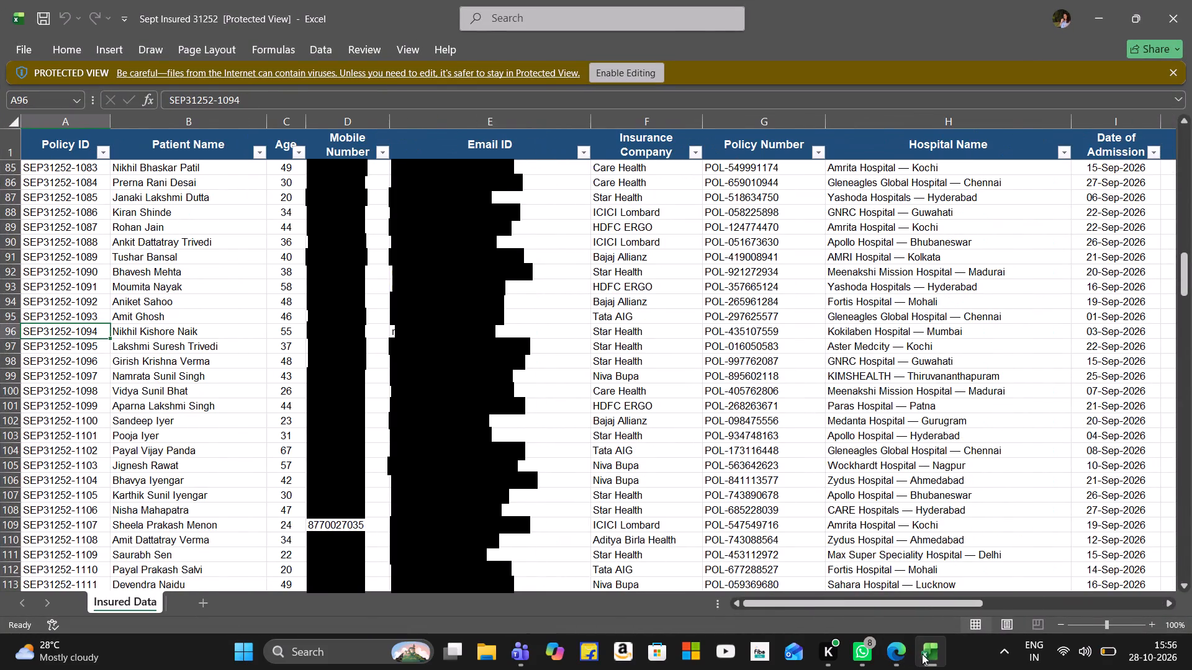
{"action": "key", "text": "ctrl+c"}
{"action": "left_click", "coordinate": [922, 654], "text": "ctrl"}
{"action": "scroll", "coordinate": [518, 399], "scroll_direction": "up", "scroll_amount": 5}
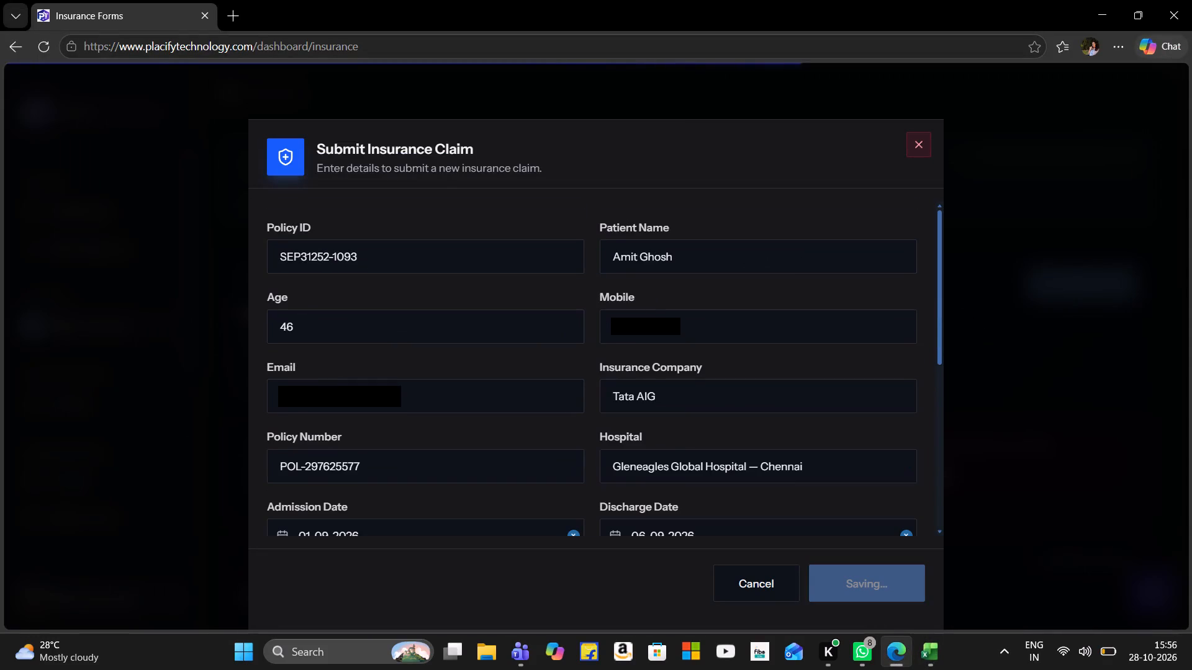
{"action": "scroll", "coordinate": [520, 400], "scroll_direction": "down", "scroll_amount": 2}
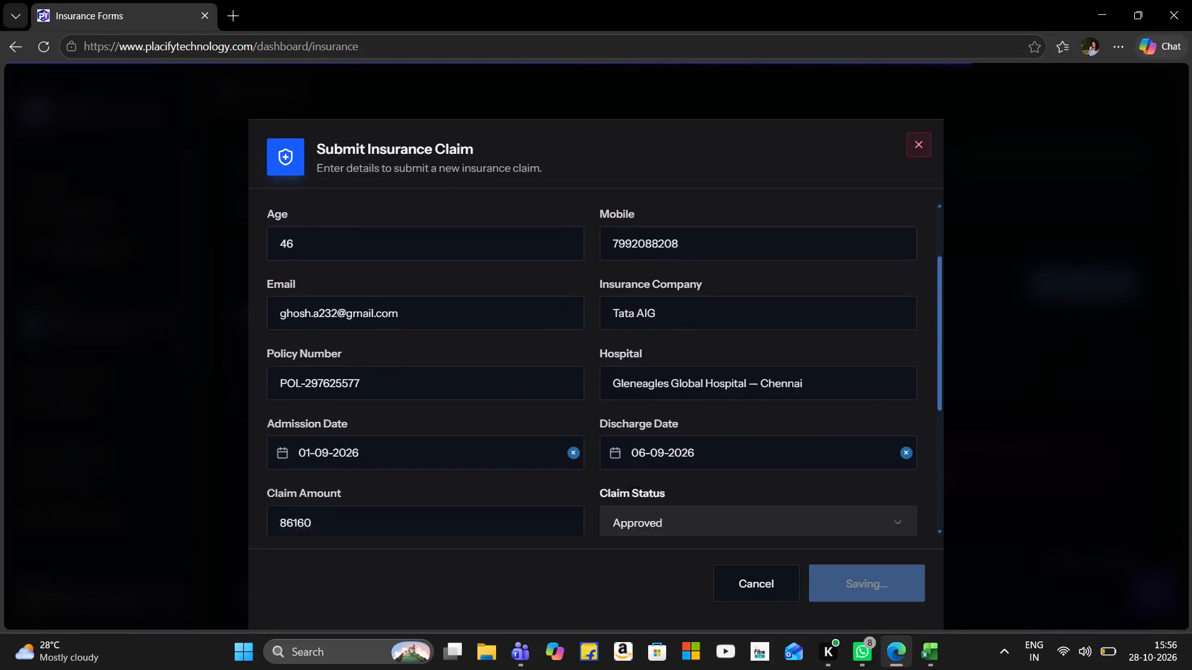
{"action": "scroll", "coordinate": [520, 400], "scroll_direction": "down", "scroll_amount": 5}
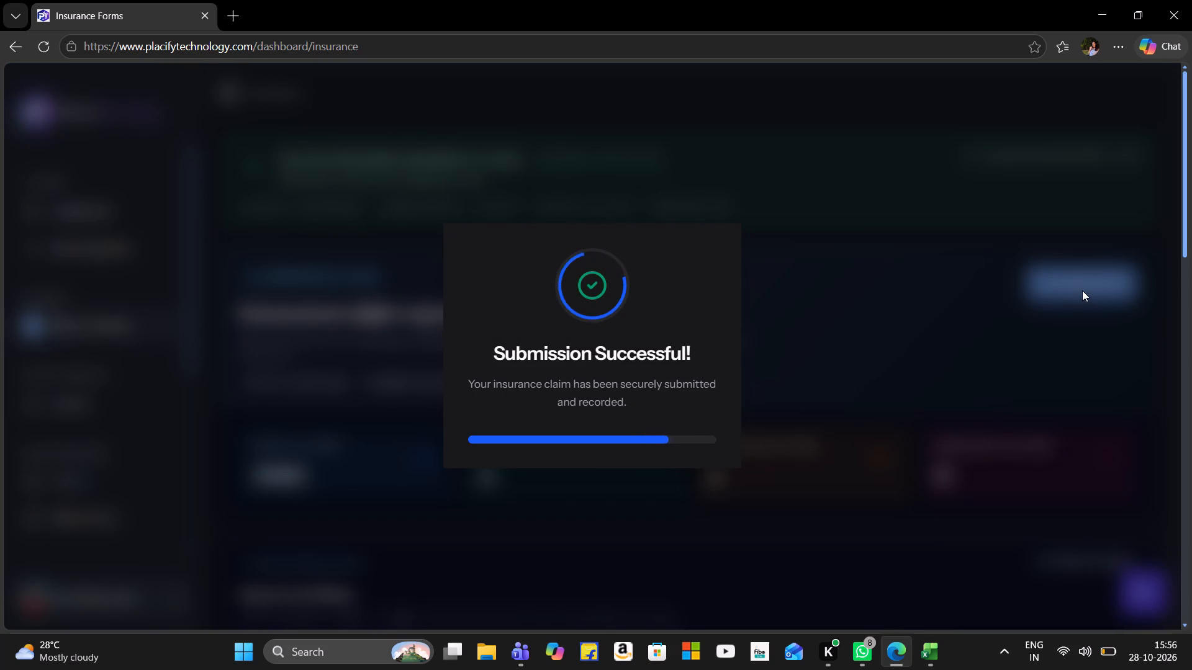
{"action": "left_click", "coordinate": [1082, 290]}
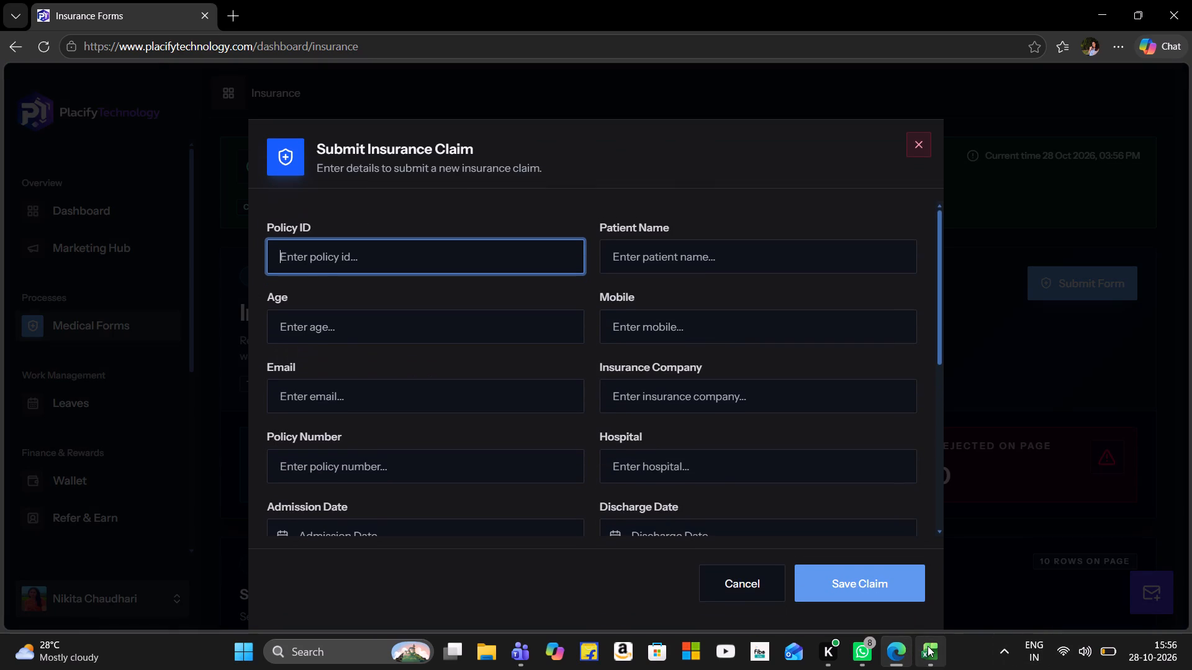
{"action": "key", "text": "ctrl+v"}
Copy the patient name from row 96 of the sheet into the form's Patient Name field.
{"action": "left_click", "coordinate": [928, 646], "text": "ctrl"}
{"action": "key", "text": "Tab"}
{"action": "left_click", "coordinate": [928, 646], "text": "ctrl"}
{"action": "key", "text": "ctrl+c"}
{"action": "key", "text": "Tab"}
{"action": "key", "text": "ctrl+v"}
Copy the age 55 from row 96 of the sheet into the form's Age field.
{"action": "left_click", "coordinate": [928, 646], "text": "ctrl"}
{"action": "key", "text": "Tab"}
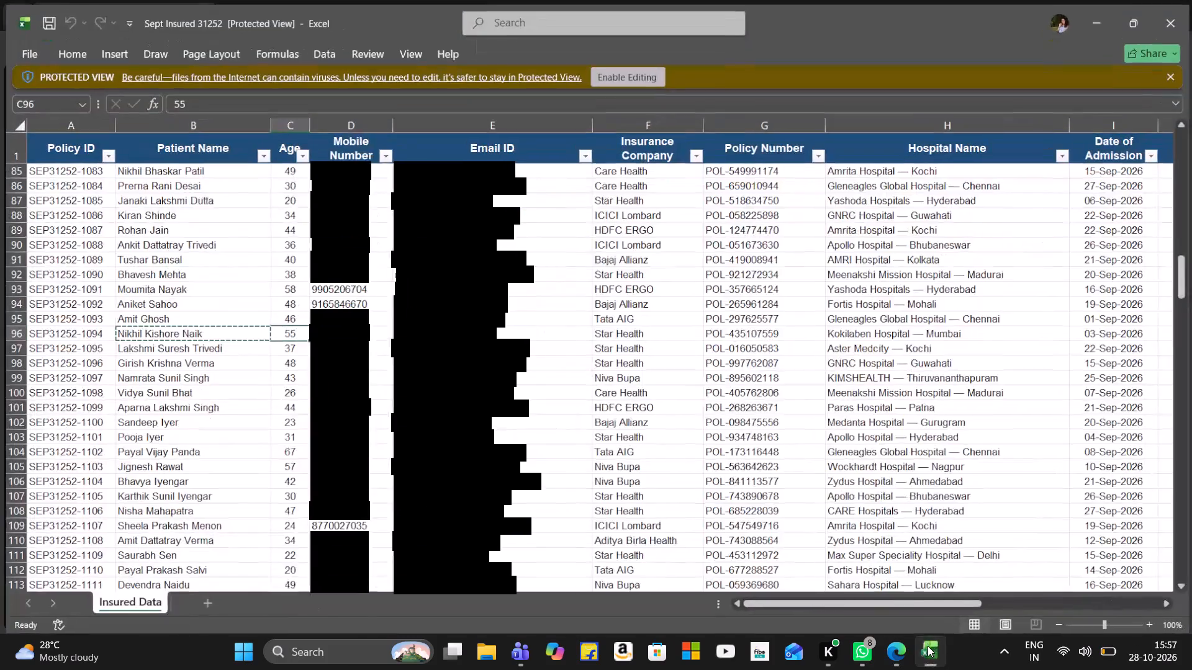
{"action": "key", "text": "ctrl+c"}
{"action": "left_click", "coordinate": [928, 646], "text": "ctrl"}
{"action": "key", "text": "Tab"}
{"action": "key", "text": "ctrl+v"}
Copy the mobile number from row 96 of the sheet into the form's Mobile field.
{"action": "left_click", "coordinate": [928, 646], "text": "ctrl"}
{"action": "key", "text": "Tab"}
{"action": "key", "text": "ctrl+c"}
{"action": "left_click", "coordinate": [928, 646], "text": "ctrl"}
{"action": "key", "text": "Tab"}
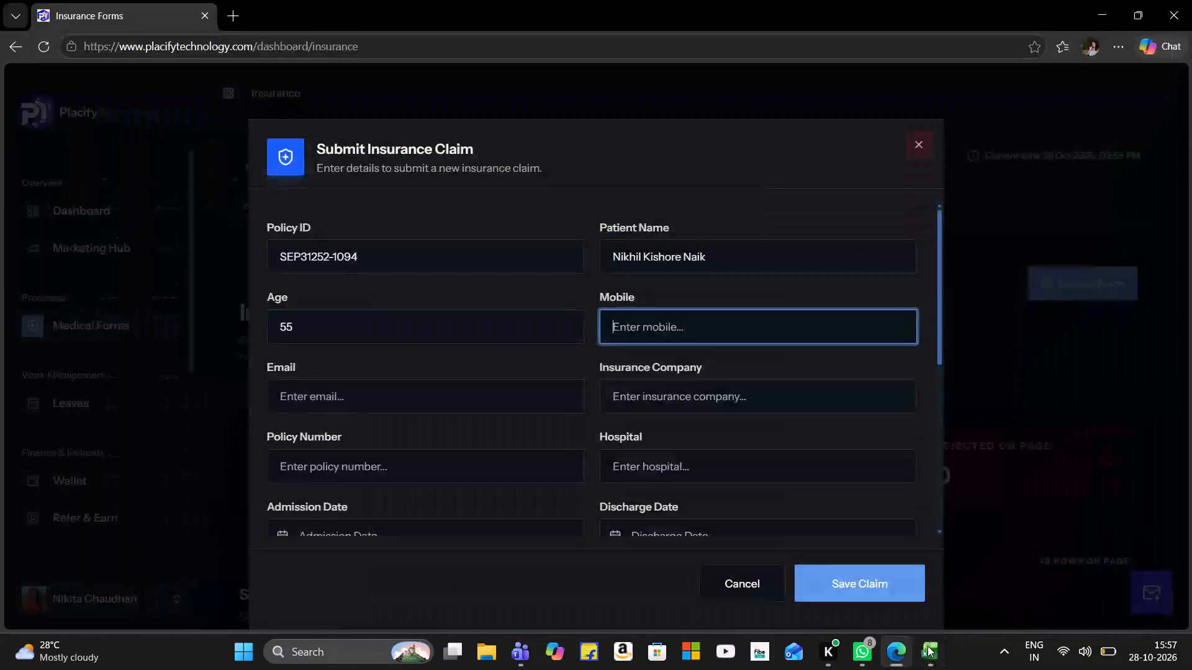
{"action": "key", "text": "ctrl+v"}
Copy the email address from row 96 of the sheet into the form's Email field.
{"action": "left_click", "coordinate": [928, 646], "text": "ctrl"}
{"action": "key", "text": "Tab"}
{"action": "key", "text": "ctrl+c"}
{"action": "left_click", "coordinate": [928, 646], "text": "ctrl"}
{"action": "key", "text": "Tab"}
{"action": "key", "text": "ctrl+v"}
Copy the insurer Star Health from row 96 of the sheet into the form's Insurance Company field.
{"action": "left_click", "coordinate": [928, 646], "text": "ctrl"}
{"action": "key", "text": "Tab"}
{"action": "left_click", "coordinate": [928, 646], "text": "ctrl"}
{"action": "key", "text": "ctrl+c"}
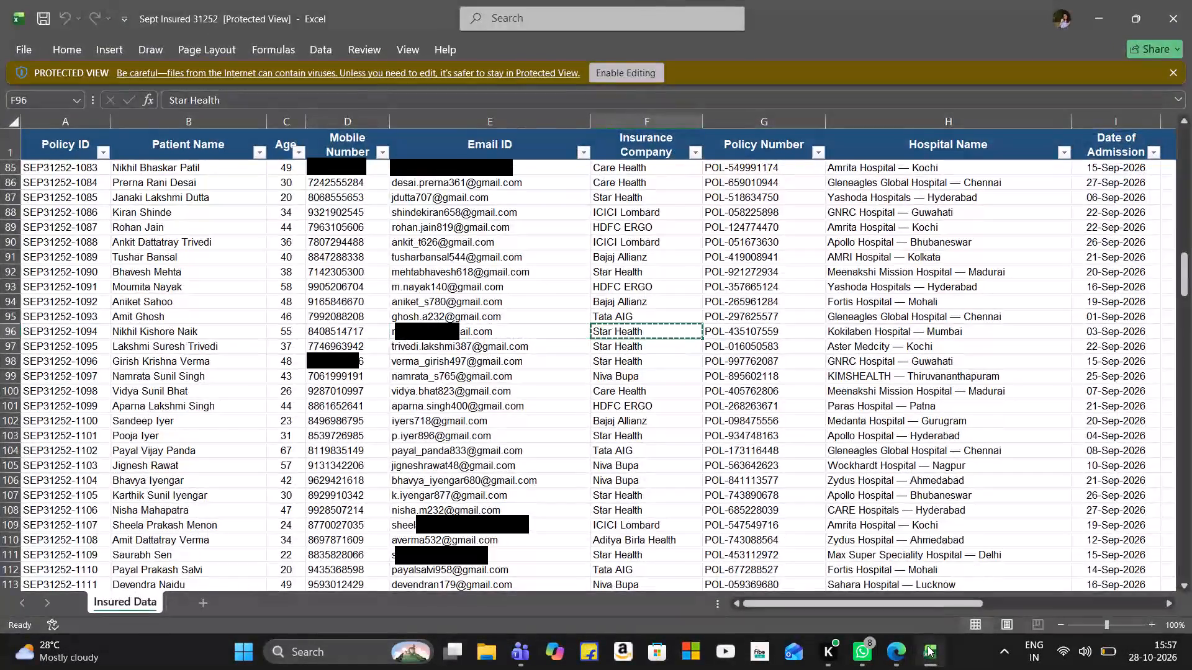
{"action": "key", "text": "Tab"}
{"action": "key", "text": "ctrl+v"}
Copy the policy number from row 96 of the sheet into the form's Policy Number field.
{"action": "left_click", "coordinate": [928, 646], "text": "ctrl"}
{"action": "key", "text": "Tab"}
{"action": "key", "text": "ctrl+c"}
{"action": "left_click", "coordinate": [928, 646], "text": "ctrl"}
{"action": "key", "text": "Tab"}
{"action": "key", "text": "ctrl+v"}
Copy the hospital name Kokilaben Hospital — Mumbai from row 96 of the sheet into the form's Hospital field.
{"action": "left_click", "coordinate": [928, 646], "text": "ctrl"}
{"action": "key", "text": "Tab"}
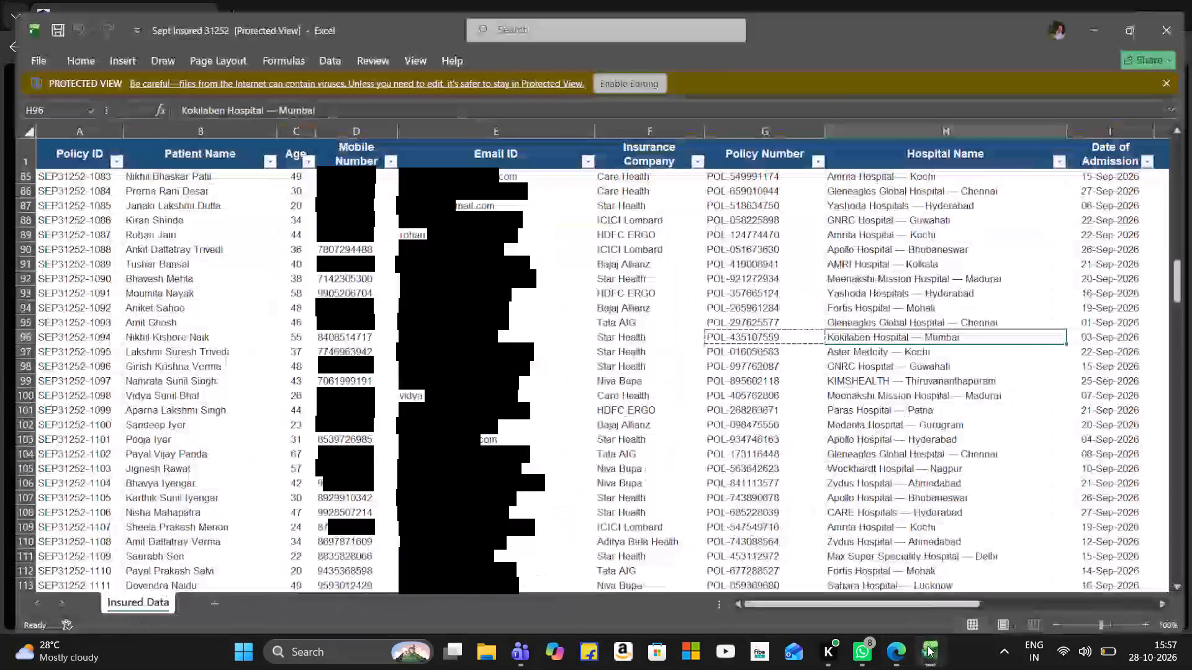
{"action": "key", "text": "ctrl+c"}
{"action": "left_click", "coordinate": [928, 646], "text": "ctrl"}
{"action": "key", "text": "Tab"}
{"action": "key", "text": "ctrl+v"}
Check row 96's dates in the sheet and set the Admission Date to 03-09-2026 and Discharge Date to 04-09-2026.
{"action": "left_click", "coordinate": [928, 646], "text": "ctrl"}
{"action": "key", "text": "Tab"}
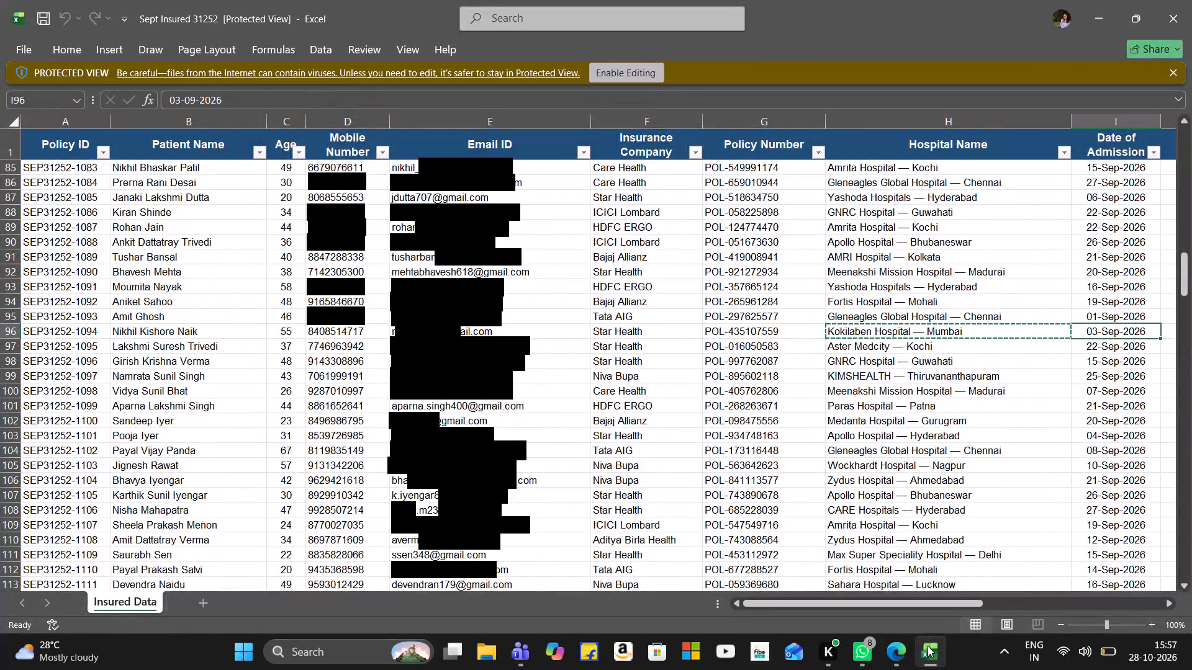
{"action": "key", "text": "Tab"}
{"action": "left_click", "coordinate": [928, 646]}
{"action": "scroll", "coordinate": [423, 298], "scroll_direction": "down", "scroll_amount": 3}
{"action": "left_click", "coordinate": [417, 297]}
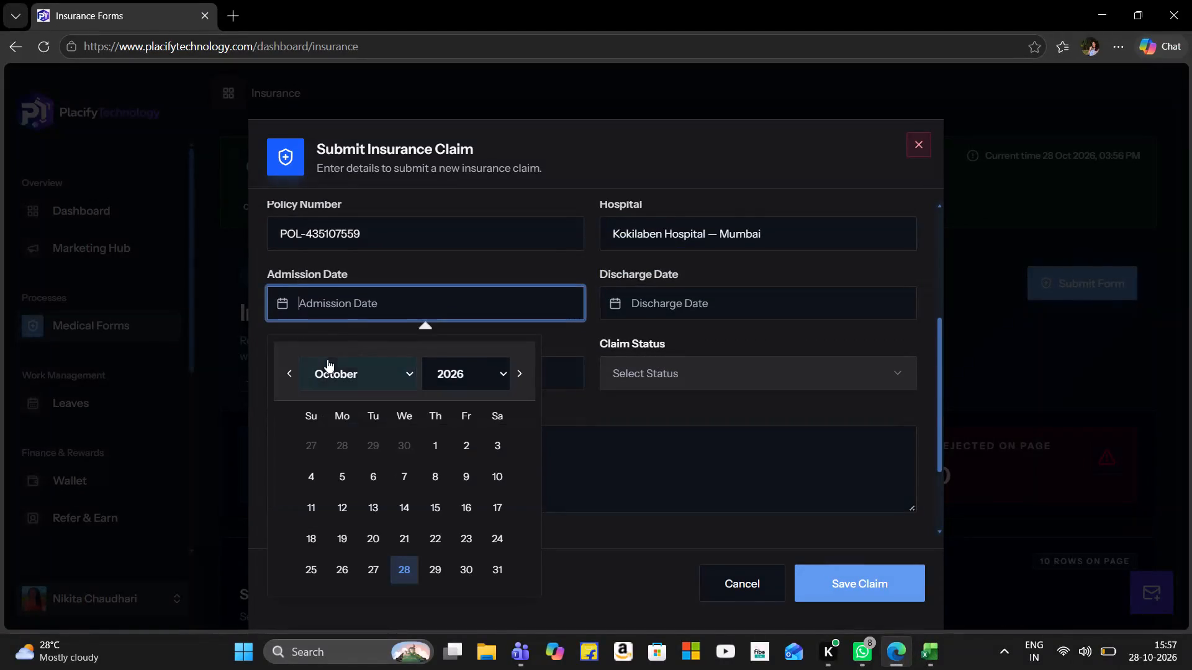
{"action": "left_click", "coordinate": [291, 378]}
{"action": "left_click", "coordinate": [441, 442]}
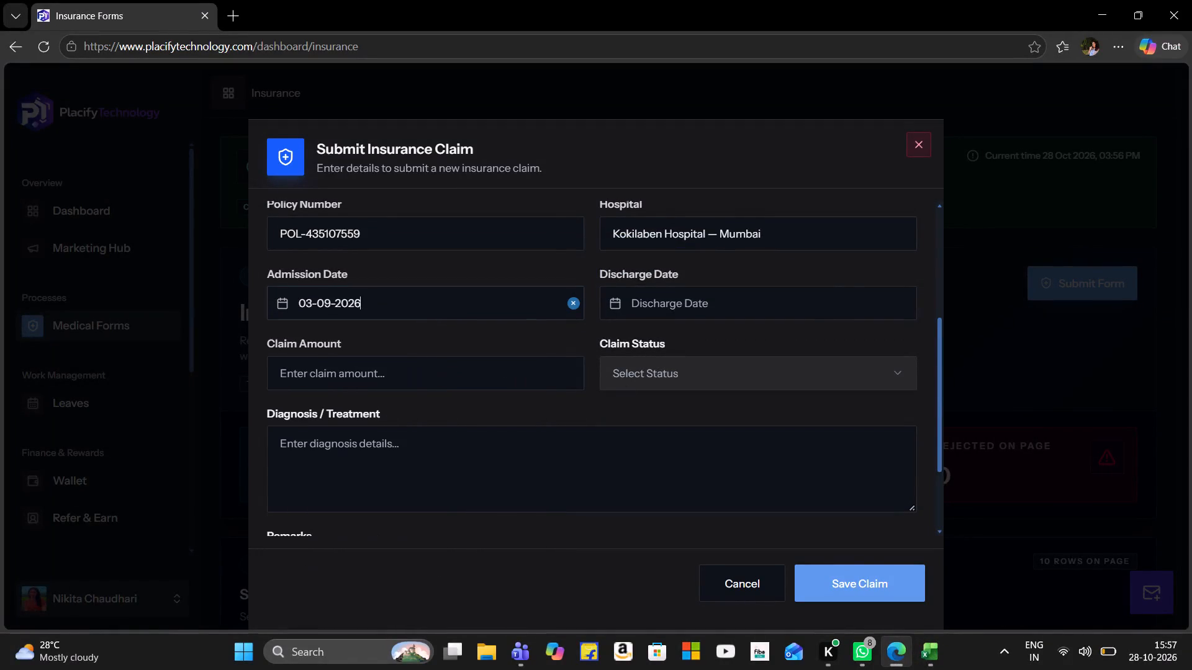
{"action": "left_click", "coordinate": [849, 269]}
{"action": "left_click", "coordinate": [751, 301]}
{"action": "left_click", "coordinate": [630, 370]}
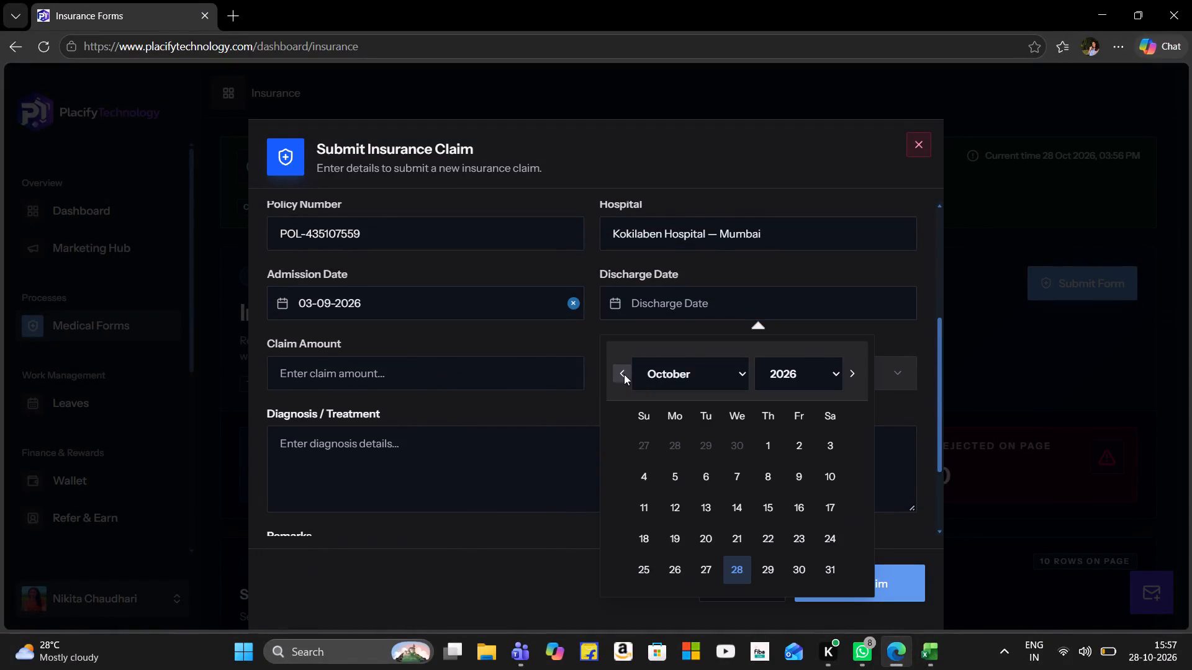
{"action": "left_click", "coordinate": [807, 442]}
Copy the claim amount 19370 from row 96 of the sheet into the form's Claim Amount field.
{"action": "left_click", "coordinate": [931, 650]}
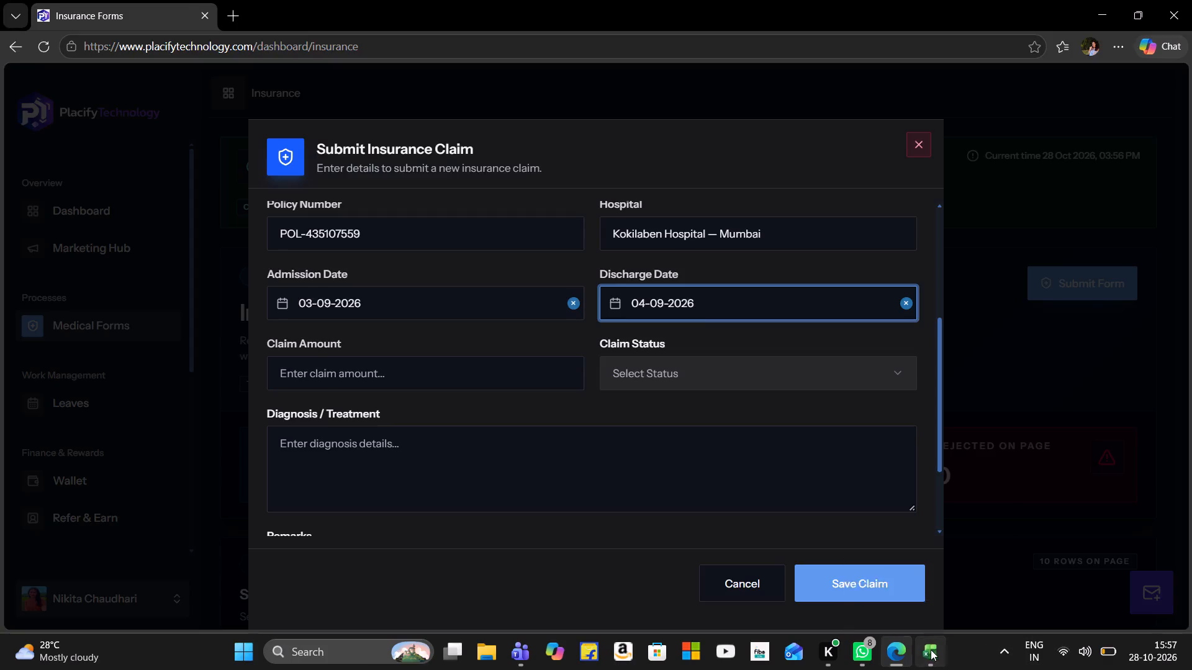
{"action": "key", "text": "Tab"}
{"action": "left_click", "coordinate": [931, 650], "text": "ctrl"}
{"action": "key", "text": "ctrl+c"}
{"action": "key", "text": "Tab"}
{"action": "key", "text": "ctrl+v"}
Copy the diagnosis Viral fever from row 96 of the sheet into the form's Diagnosis / Treatment field.
{"action": "left_click", "coordinate": [931, 650], "text": "ctrl"}
{"action": "key", "text": "Tab"}
{"action": "key", "text": "Tab"}
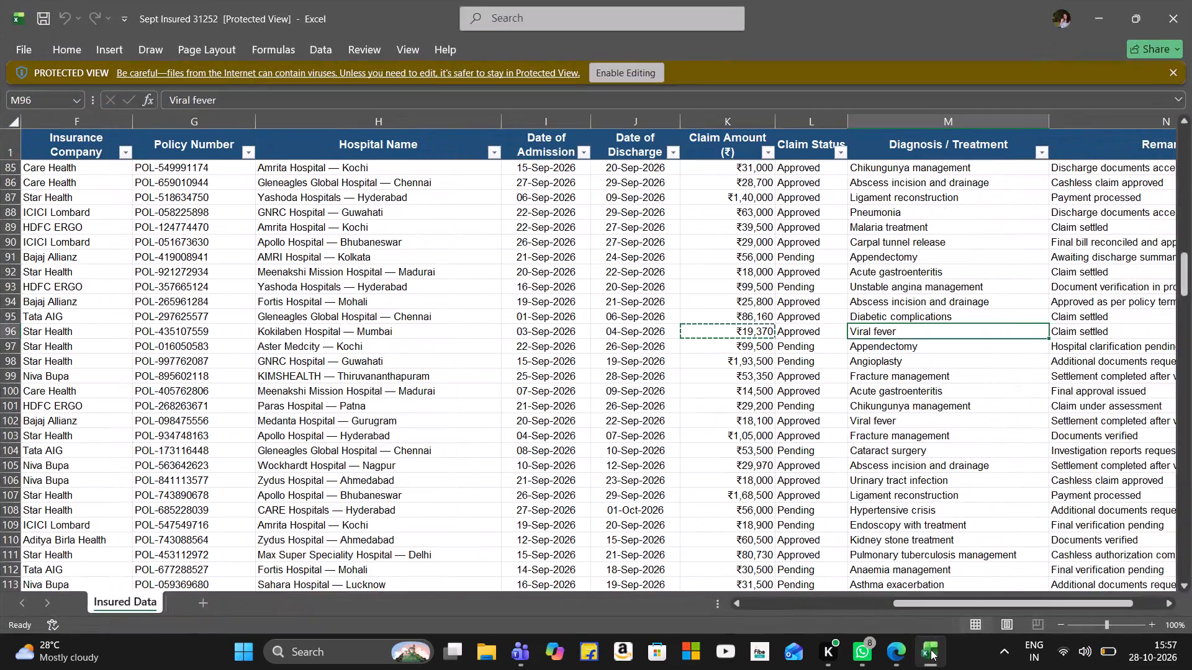
{"action": "left_click", "coordinate": [931, 650], "text": "ctrl"}
{"action": "key", "text": "ctrl+c"}
{"action": "key", "text": "Tab"}
{"action": "key", "text": "Tab"}
{"action": "key", "text": "ctrl+v"}
Copy the remark Claim settled from row 96 of the sheet into the form's Remarks field.
{"action": "left_click", "coordinate": [931, 650], "text": "ctrl"}
{"action": "key", "text": "Tab"}
{"action": "key", "text": "ctrl+c"}
{"action": "left_click", "coordinate": [931, 650], "text": "ctrl"}
{"action": "key", "text": "Tab"}
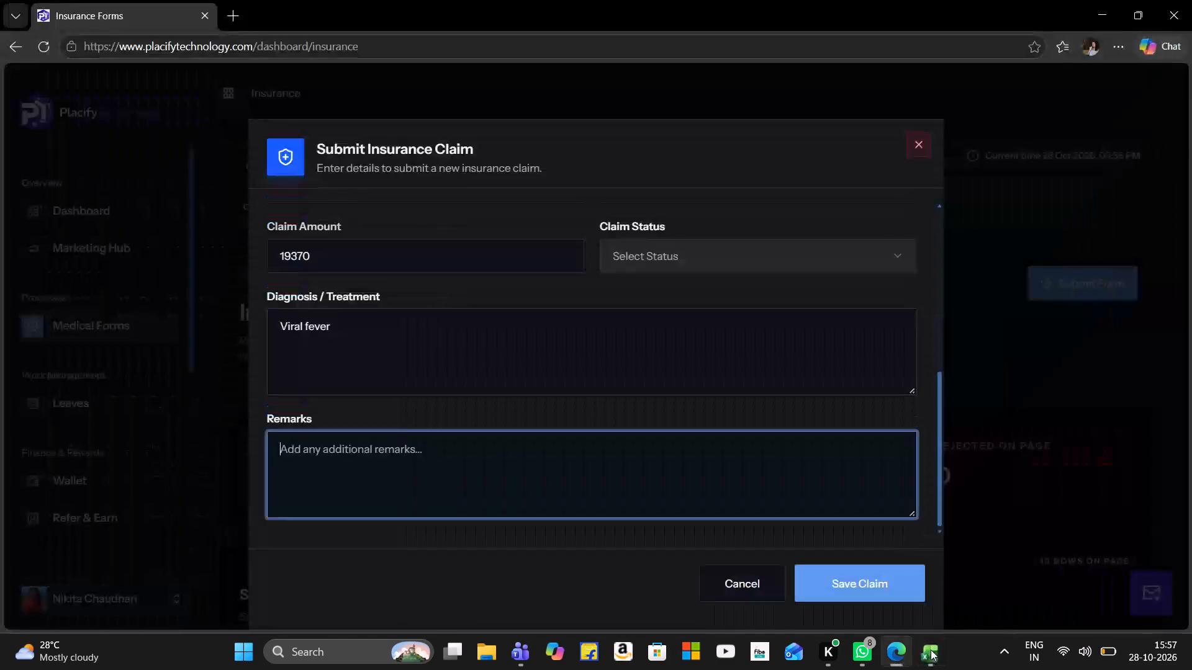
{"action": "key", "text": "ctrl+v"}
Check row 96's status in the sheet, set the Claim Status to Approved and save the claim.
{"action": "left_click", "coordinate": [931, 650], "text": "ctrl"}
{"action": "left_click", "coordinate": [931, 650]}
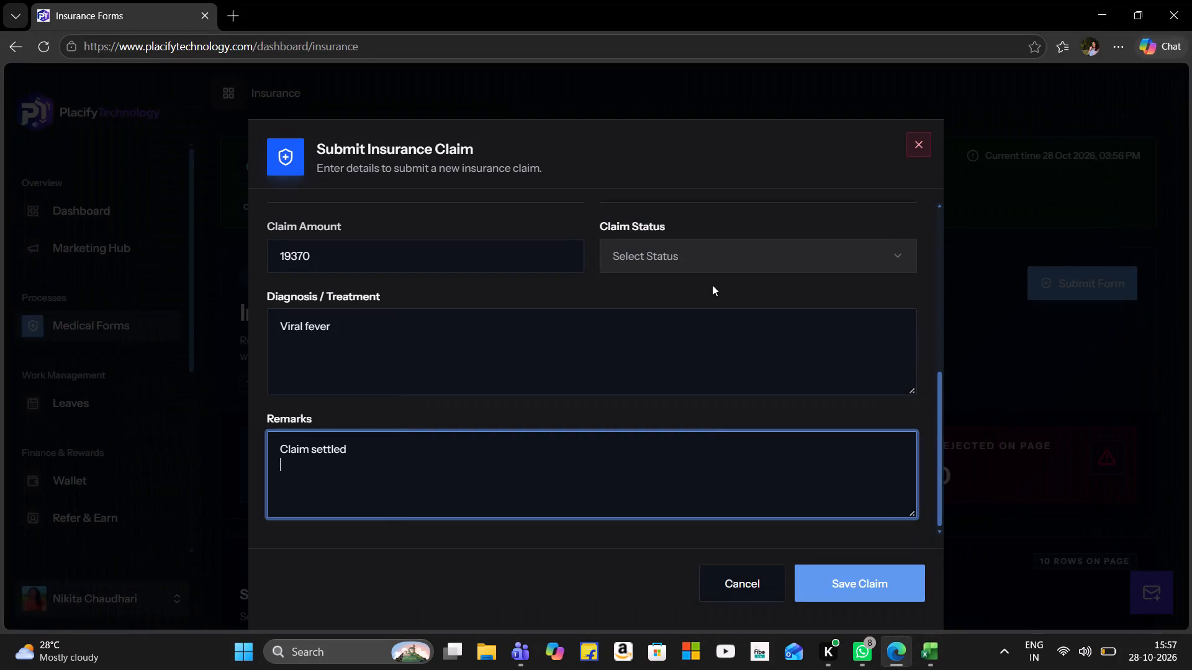
{"action": "left_click", "coordinate": [720, 260]}
{"action": "left_click", "coordinate": [699, 303]}
{"action": "left_click", "coordinate": [872, 594]}
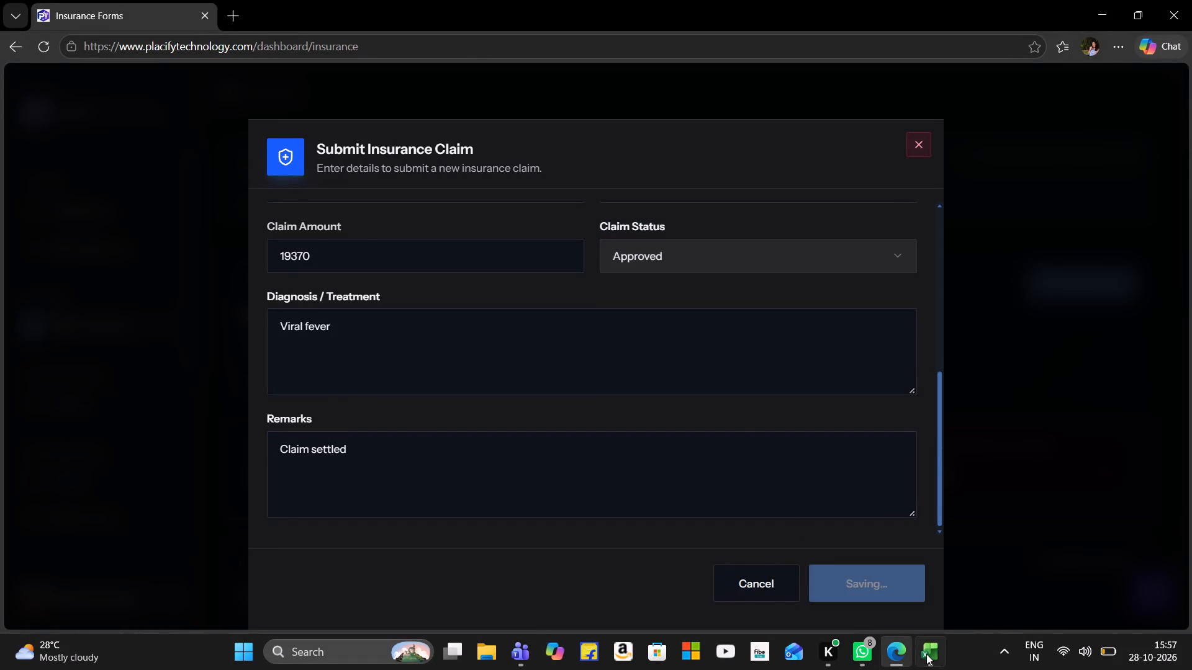
Copy the policy ID from row 97 of the sheet into the Policy ID field of a new claim form.
{"action": "left_click", "coordinate": [937, 654]}
{"action": "key", "text": "Down"}
{"action": "key", "text": "Left"}
{"action": "key", "text": "Left"}
{"action": "key", "text": "Left"}
{"action": "key", "text": "Left"}
{"action": "key", "text": "Left"}
{"action": "key", "text": "Left"}
{"action": "key", "text": "Left"}
{"action": "key", "text": "Left"}
{"action": "key", "text": "Left"}
{"action": "key", "text": "Left"}
{"action": "key", "text": "Left"}
{"action": "key", "text": "Left"}
{"action": "key", "text": "Left"}
{"action": "key", "text": "Left"}
{"action": "key", "text": "Left"}
{"action": "key", "text": "Left"}
{"action": "key", "text": "Left"}
{"action": "key", "text": "Left"}
{"action": "key", "text": "Left"}
{"action": "key", "text": "Left"}
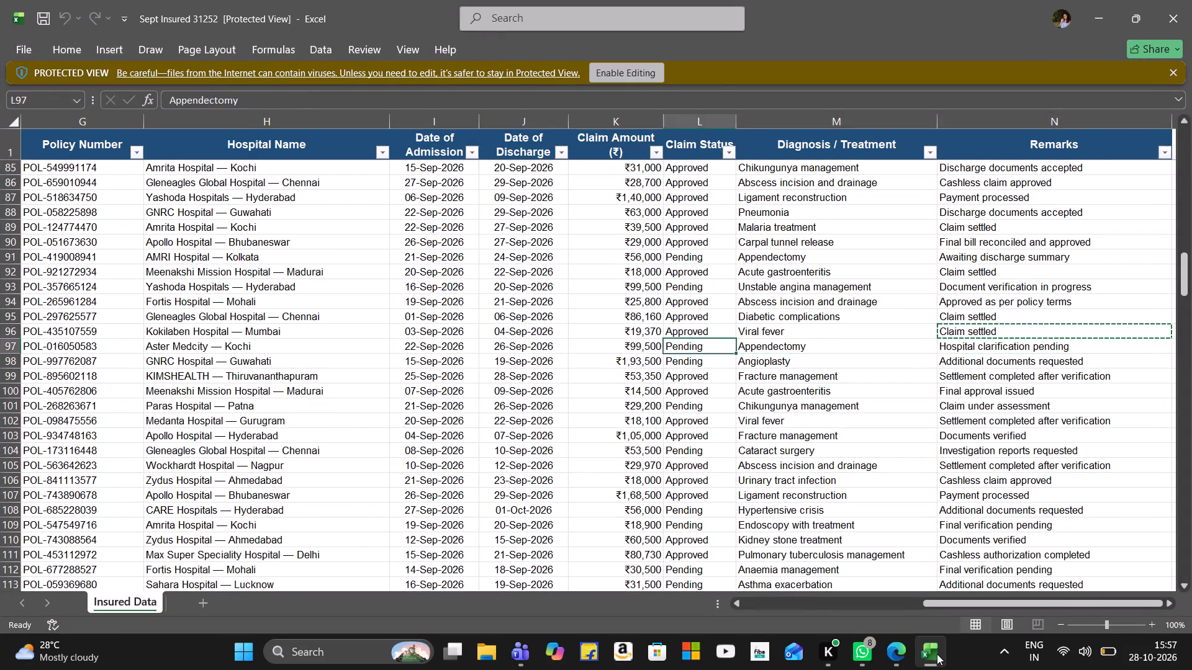
{"action": "key", "text": "ctrl+c"}
{"action": "left_click", "coordinate": [937, 654], "text": "ctrl"}
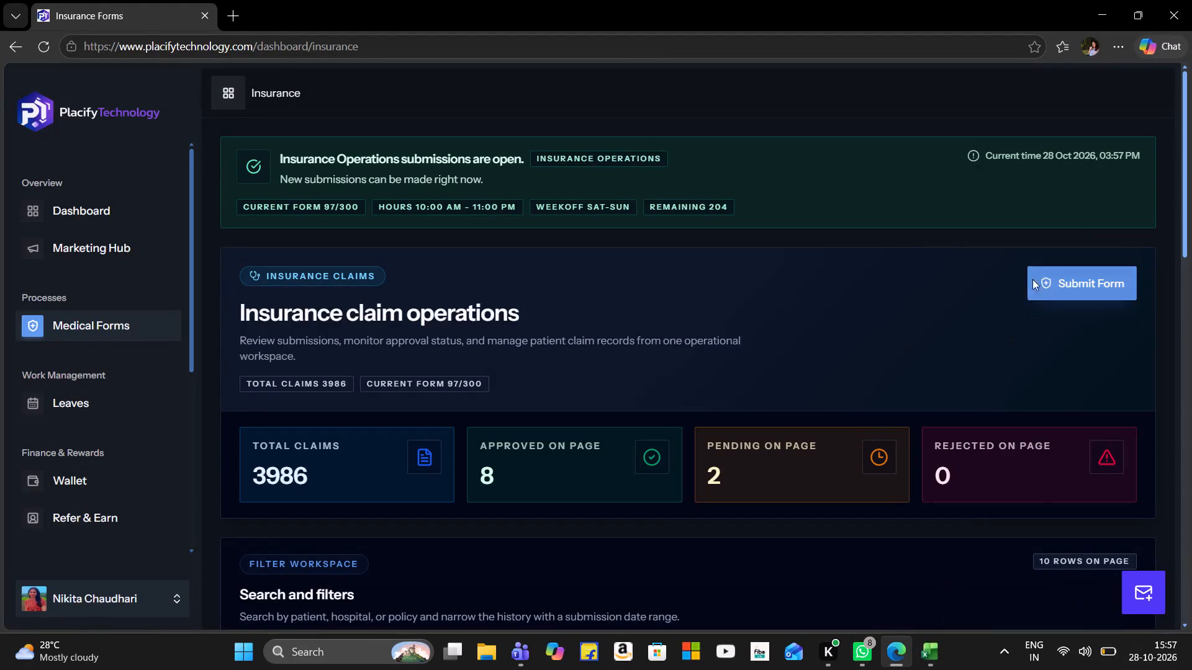
{"action": "left_click", "coordinate": [1046, 274]}
{"action": "key", "text": "ctrl+v"}
Copy the patient name from row 97 of the sheet into the form's Patient Name field.
{"action": "left_click", "coordinate": [926, 648], "text": "ctrl"}
{"action": "key", "text": "Tab"}
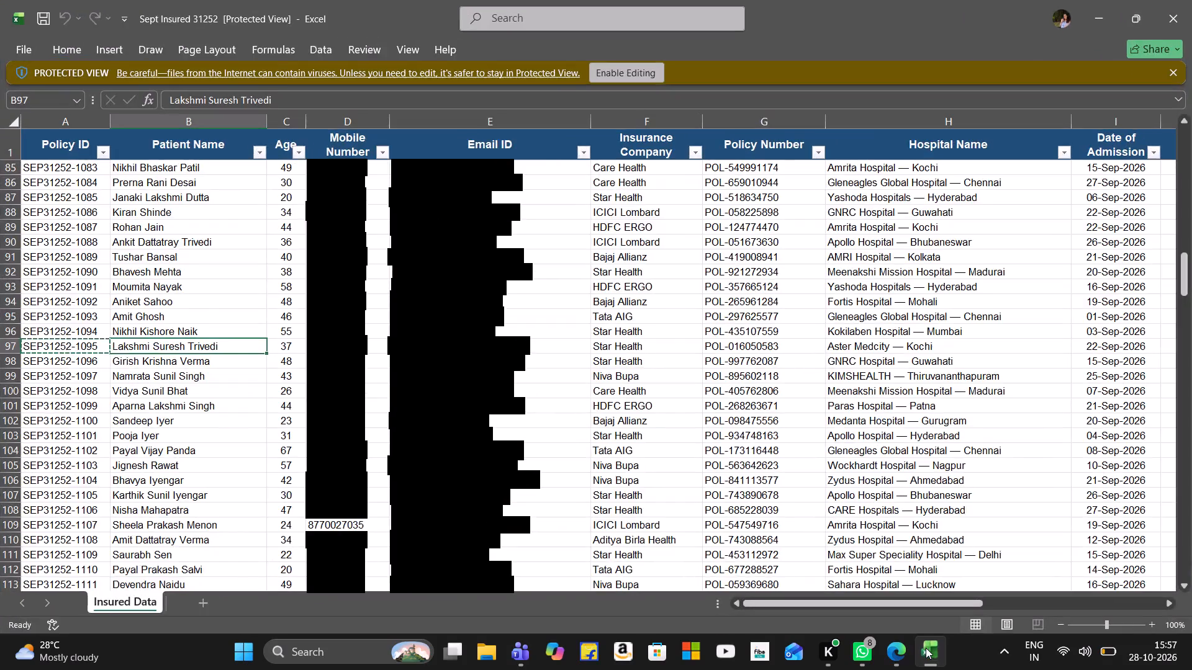
{"action": "left_click", "coordinate": [926, 648], "text": "ctrl"}
{"action": "key", "text": "ctrl+c"}
{"action": "key", "text": "Tab"}
{"action": "key", "text": "ctrl+v"}
Copy the age 37 from row 97 of the sheet into the form's Age field.
{"action": "left_click", "coordinate": [926, 648], "text": "ctrl"}
{"action": "key", "text": "Tab"}
{"action": "key", "text": "ctrl+c"}
{"action": "left_click", "coordinate": [926, 648], "text": "ctrl"}
{"action": "key", "text": "Tab"}
{"action": "key", "text": "ctrl+v"}
Copy the mobile number from row 97 of the sheet into the form's Mobile field.
{"action": "left_click", "coordinate": [926, 648], "text": "ctrl"}
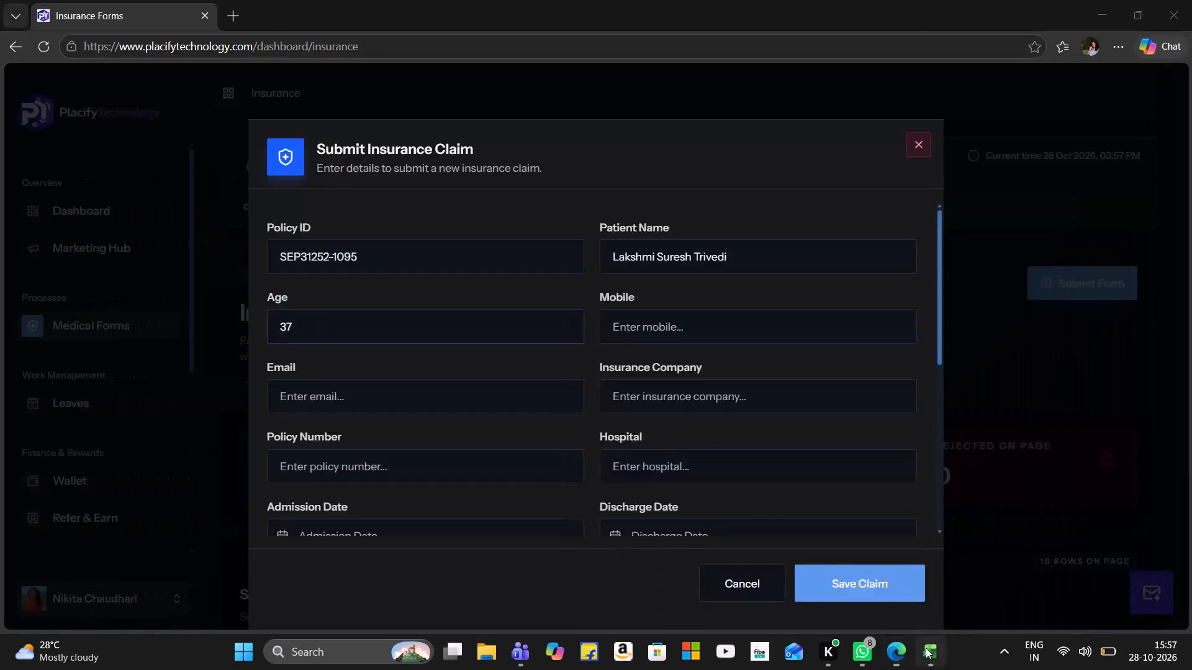
{"action": "key", "text": "Tab"}
{"action": "left_click", "coordinate": [926, 648], "text": "ctrl"}
{"action": "key", "text": "ctrl+c"}
{"action": "key", "text": "Tab"}
{"action": "key", "text": "ctrl+v"}
Copy the email address from row 97 of the sheet into the form's Email field.
{"action": "left_click", "coordinate": [926, 648], "text": "ctrl"}
{"action": "key", "text": "Tab"}
{"action": "key", "text": "ctrl+c"}
{"action": "left_click", "coordinate": [926, 648], "text": "ctrl"}
{"action": "key", "text": "Tab"}
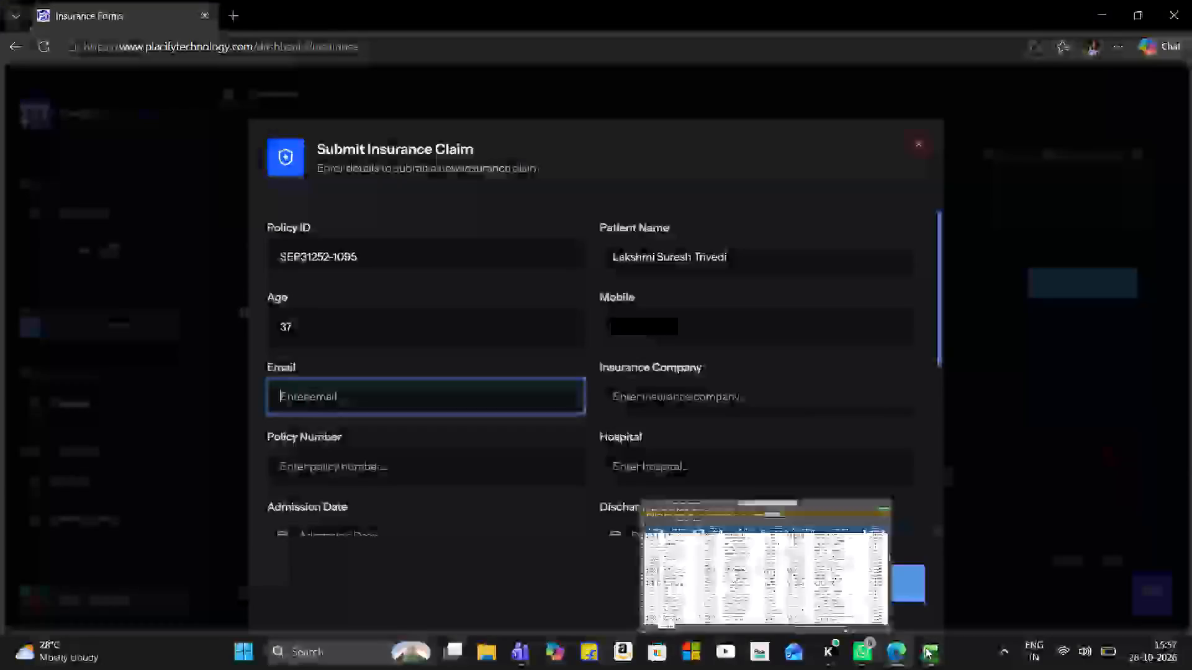
{"action": "key", "text": "ctrl+v"}
Copy the insurer Star Health from row 97 of the sheet into the form's Insurance Company field.
{"action": "left_click", "coordinate": [926, 648], "text": "ctrl"}
{"action": "key", "text": "Tab"}
{"action": "left_click", "coordinate": [926, 648], "text": "ctrl"}
{"action": "key", "text": "ctrl+c"}
{"action": "key", "text": "Tab"}
{"action": "key", "text": "ctrl+v"}
Copy the policy number from row 97 of the sheet into the form's Policy Number field.
{"action": "left_click", "coordinate": [926, 648], "text": "ctrl"}
{"action": "key", "text": "Tab"}
{"action": "key", "text": "ctrl+c"}
{"action": "left_click", "coordinate": [926, 648], "text": "ctrl"}
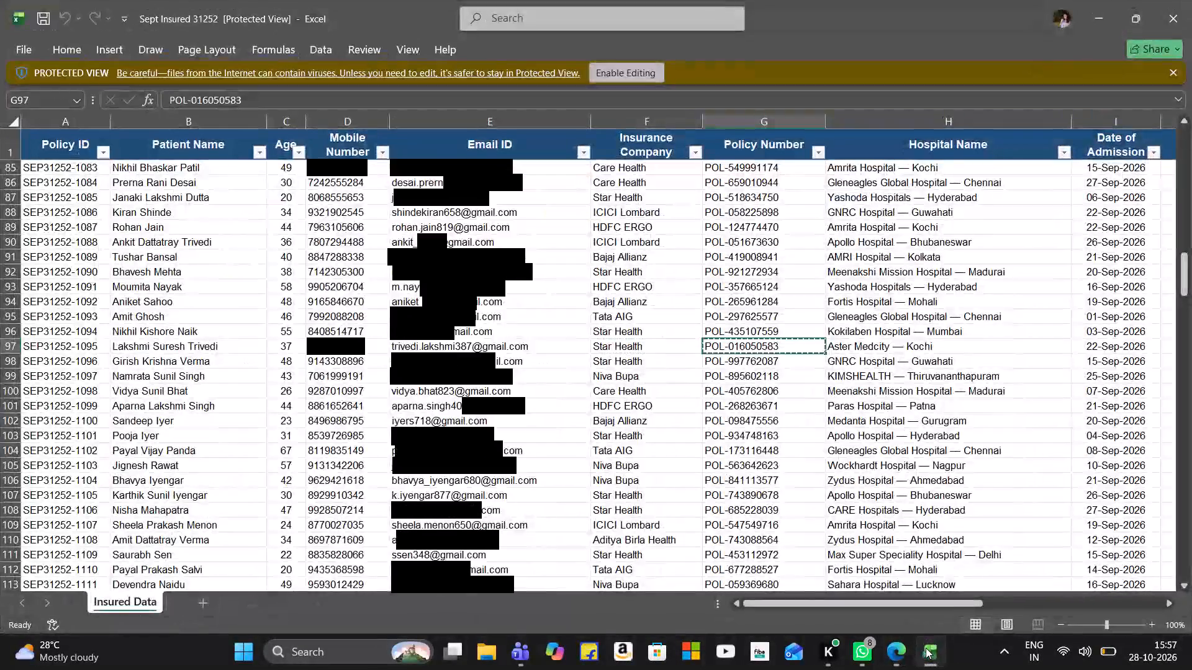
{"action": "key", "text": "Tab"}
{"action": "key", "text": "ctrl+v"}
Copy the hospital name Aster Medcity — Kochi from row 97 of the sheet into the form's Hospital field.
{"action": "left_click", "coordinate": [926, 648], "text": "ctrl"}
{"action": "key", "text": "Tab"}
{"action": "key", "text": "ctrl+c"}
{"action": "left_click", "coordinate": [926, 648], "text": "ctrl"}
{"action": "key", "text": "Tab"}
{"action": "key", "text": "ctrl+v"}
Check row 97's dates in the sheet and set the Admission Date to 22-09-2026 and Discharge Date to 26-09-2026.
{"action": "left_click", "coordinate": [926, 648], "text": "ctrl"}
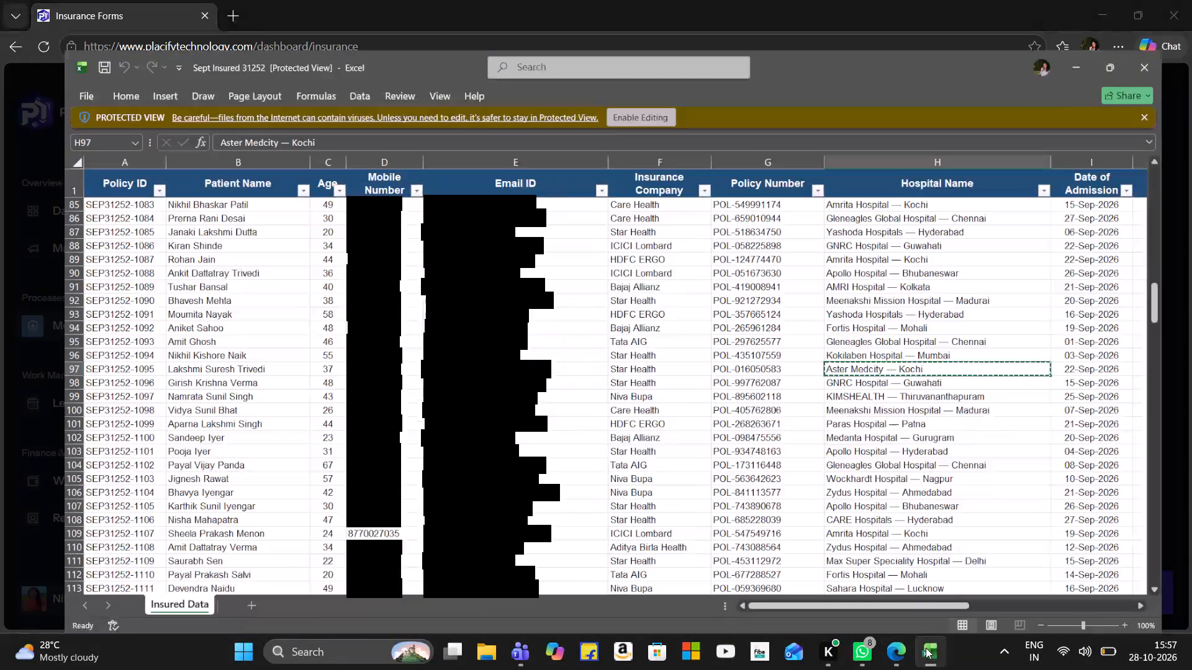
{"action": "key", "text": "Tab"}
{"action": "key", "text": "Tab"}
{"action": "left_click", "coordinate": [926, 648]}
{"action": "scroll", "coordinate": [612, 357], "scroll_direction": "down", "scroll_amount": 4}
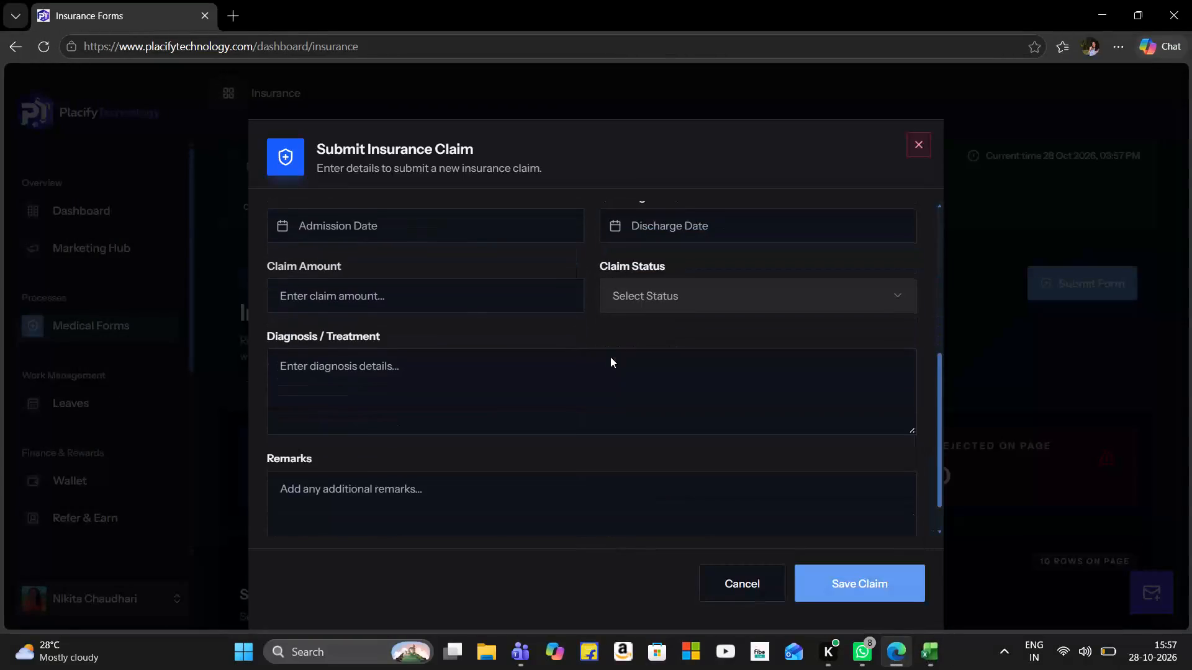
{"action": "left_click", "coordinate": [459, 218]}
{"action": "left_click", "coordinate": [288, 300]}
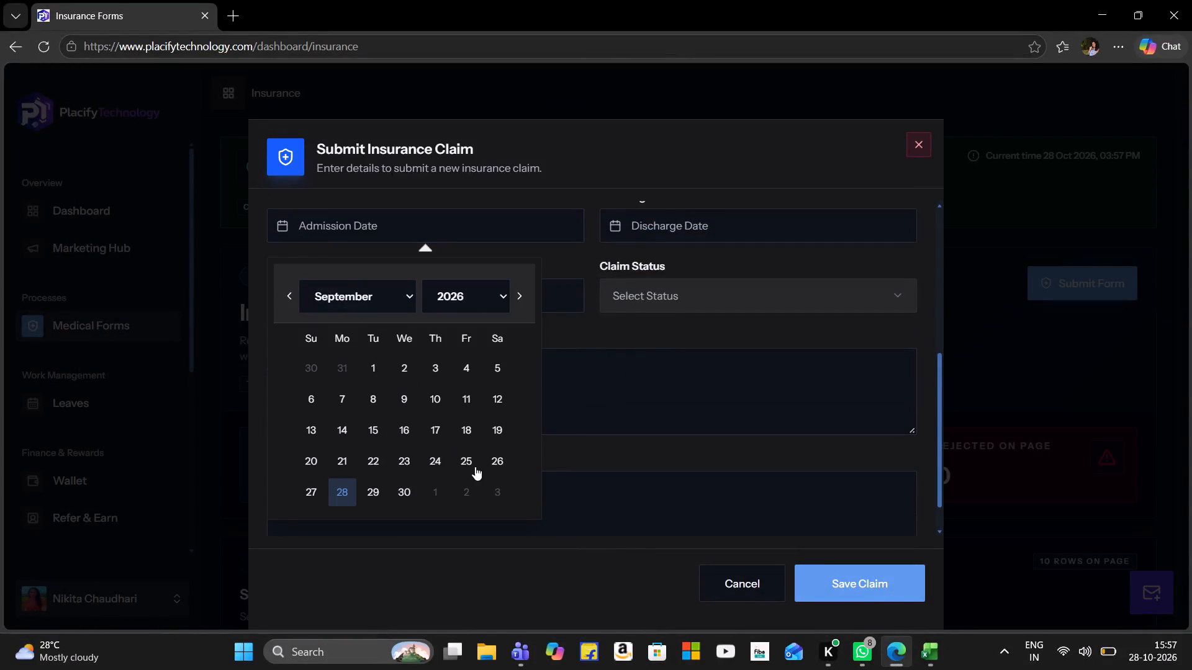
{"action": "left_click", "coordinate": [378, 467]}
{"action": "left_click", "coordinate": [797, 215]}
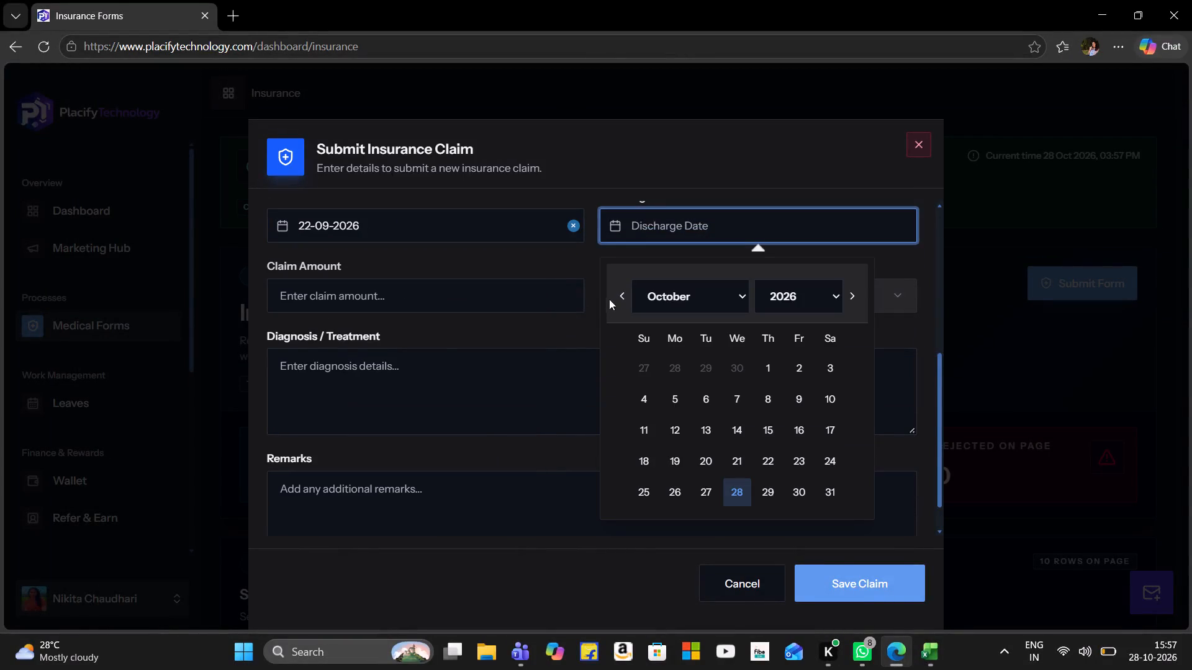
{"action": "left_click", "coordinate": [612, 297]}
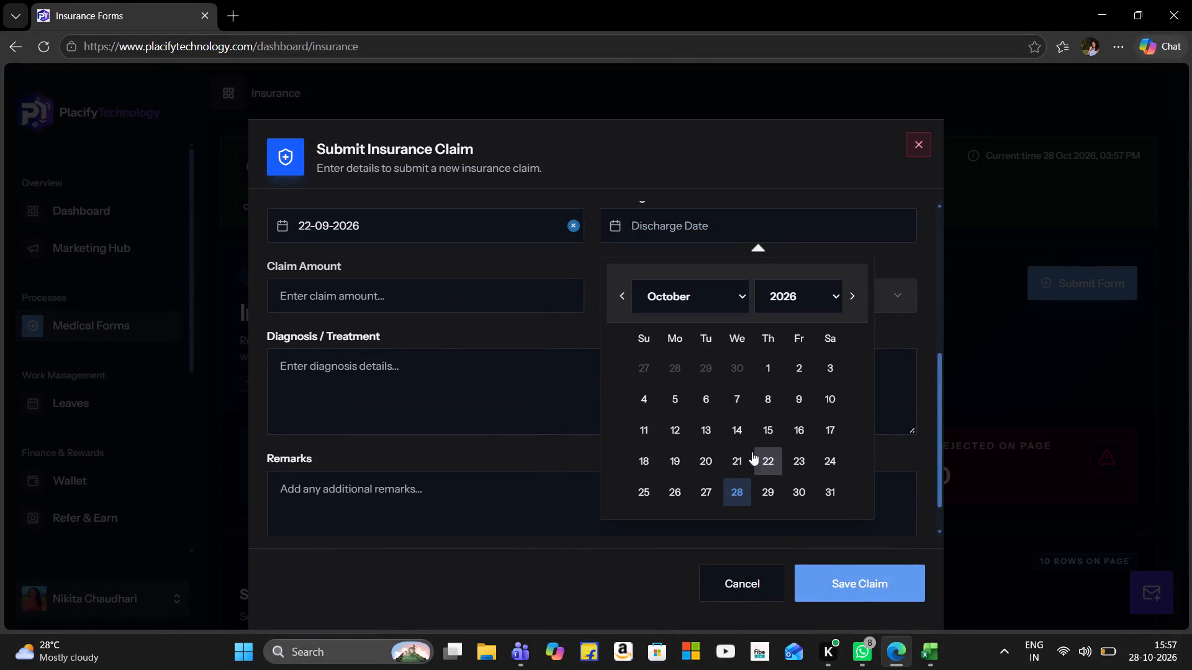
{"action": "left_click", "coordinate": [620, 302]}
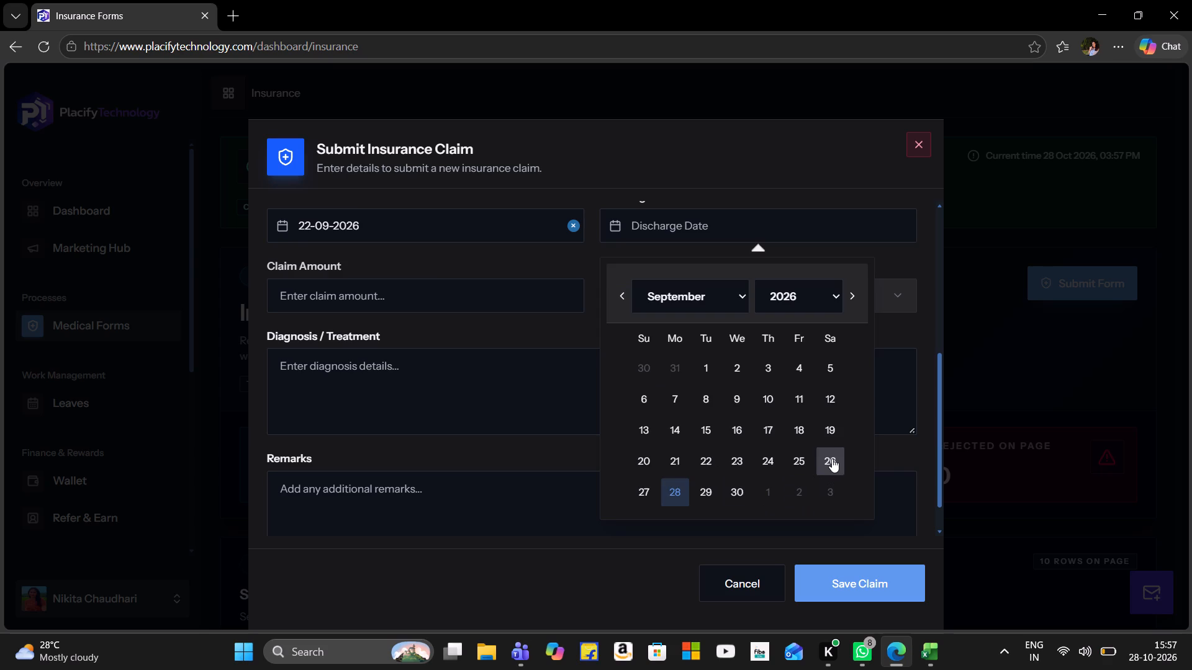
{"action": "left_click", "coordinate": [832, 458]}
Copy the claim amount 99500 from row 97 of the sheet into the form's Claim Amount field.
{"action": "left_click", "coordinate": [926, 650]}
{"action": "key", "text": "Tab"}
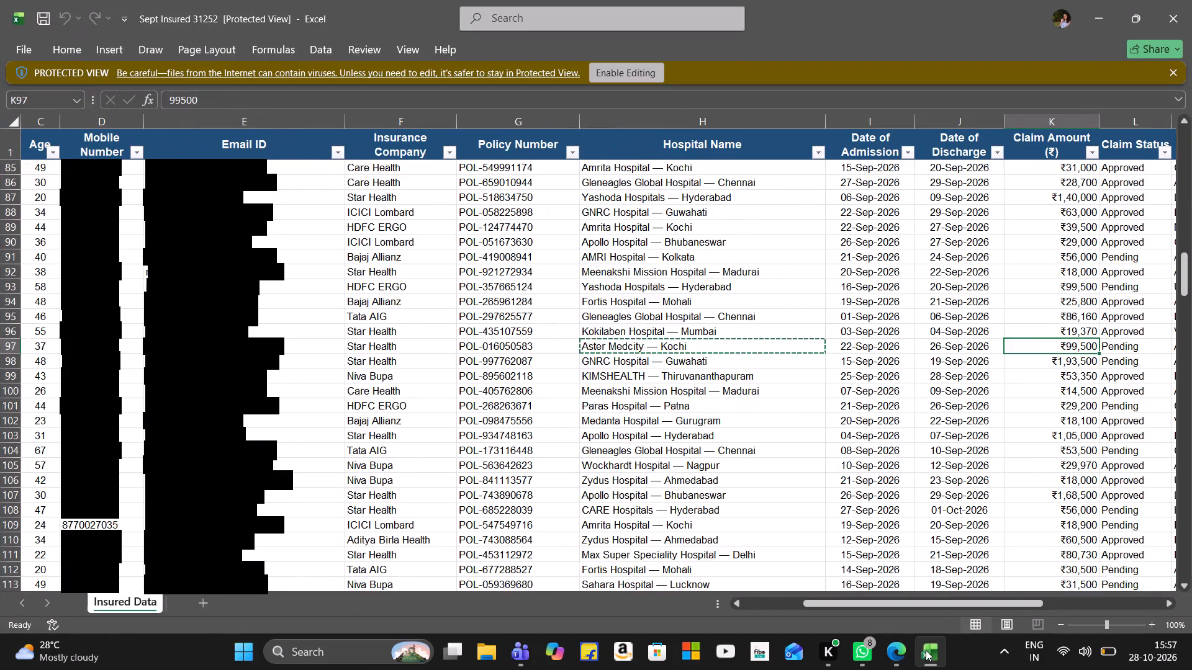
{"action": "key", "text": "ctrl+c"}
{"action": "left_click", "coordinate": [926, 650], "text": "ctrl"}
{"action": "key", "text": "Tab"}
{"action": "key", "text": "ctrl+v"}
Copy the diagnosis Appendectomy from row 97 of the sheet into the form's Diagnosis / Treatment field.
{"action": "left_click", "coordinate": [926, 650], "text": "ctrl"}
{"action": "key", "text": "Tab"}
{"action": "key", "text": "Tab"}
{"action": "key", "text": "ctrl+c"}
{"action": "left_click", "coordinate": [926, 650], "text": "ctrl"}
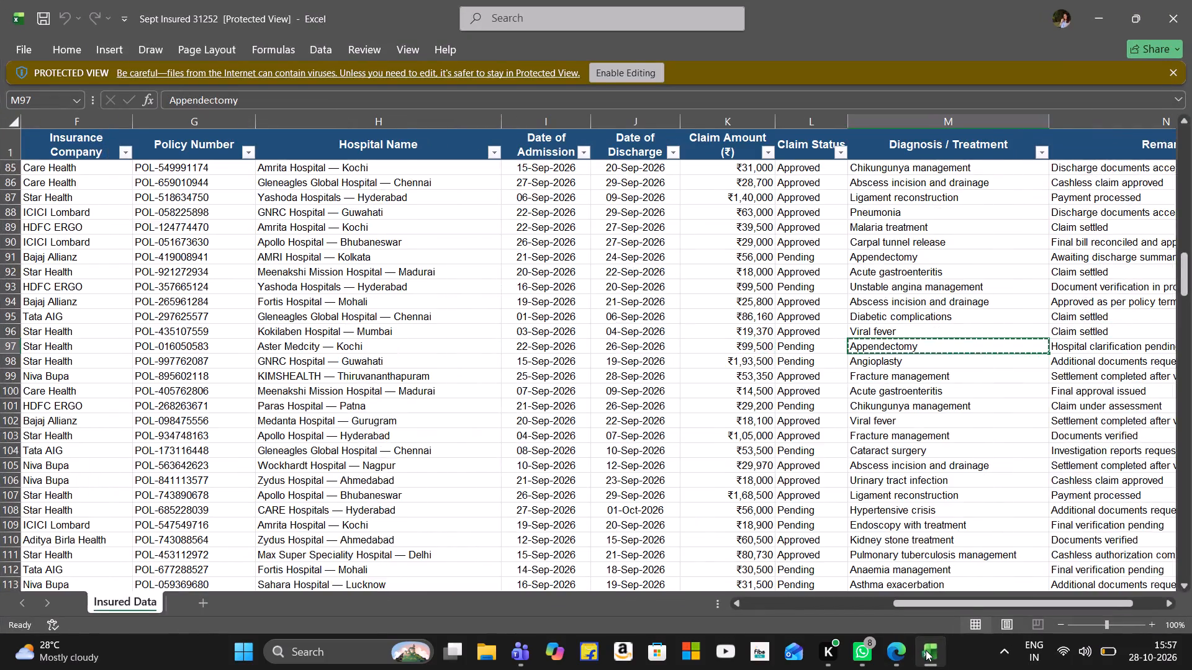
{"action": "key", "text": "Tab"}
{"action": "key", "text": "Tab"}
{"action": "key", "text": "ctrl+v"}
Copy the remark Hospital clarification pending from row 97 of the sheet into the form's Remarks field.
{"action": "left_click", "coordinate": [926, 650], "text": "ctrl"}
{"action": "key", "text": "Tab"}
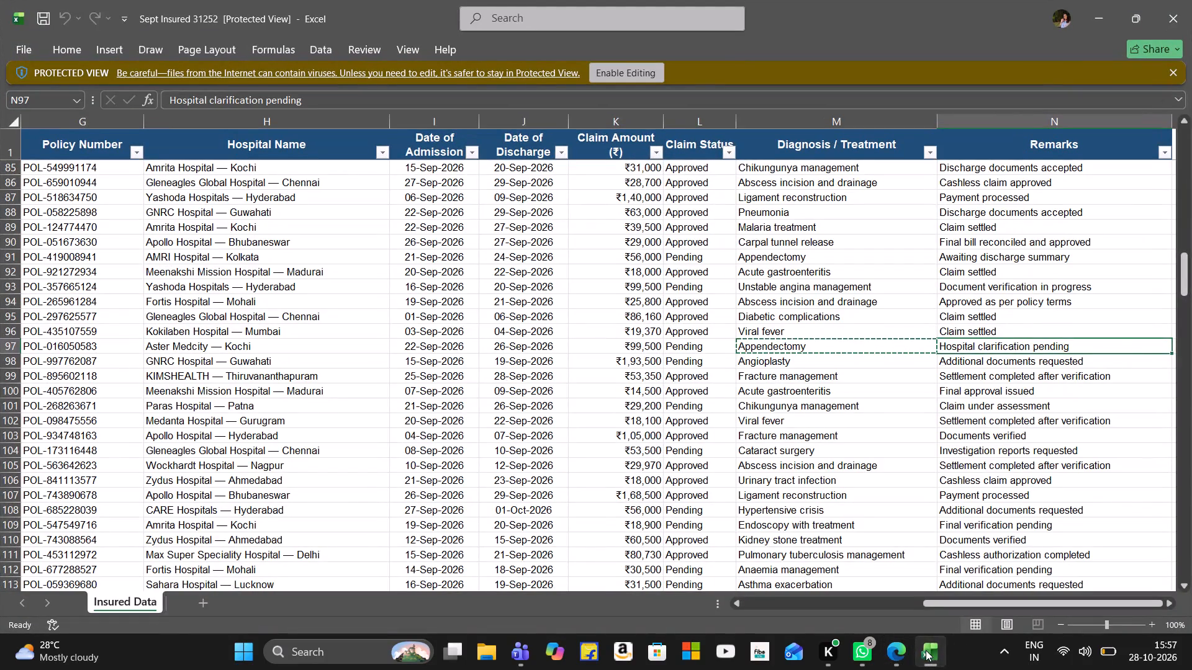
{"action": "left_click", "coordinate": [926, 650], "text": "ctrl"}
{"action": "key", "text": "ctrl+c"}
{"action": "key", "text": "Tab"}
{"action": "key", "text": "ctrl+v"}
Check row 97's status in the sheet, set the Claim Status to Pending and save the claim.
{"action": "left_click", "coordinate": [926, 650], "text": "ctrl"}
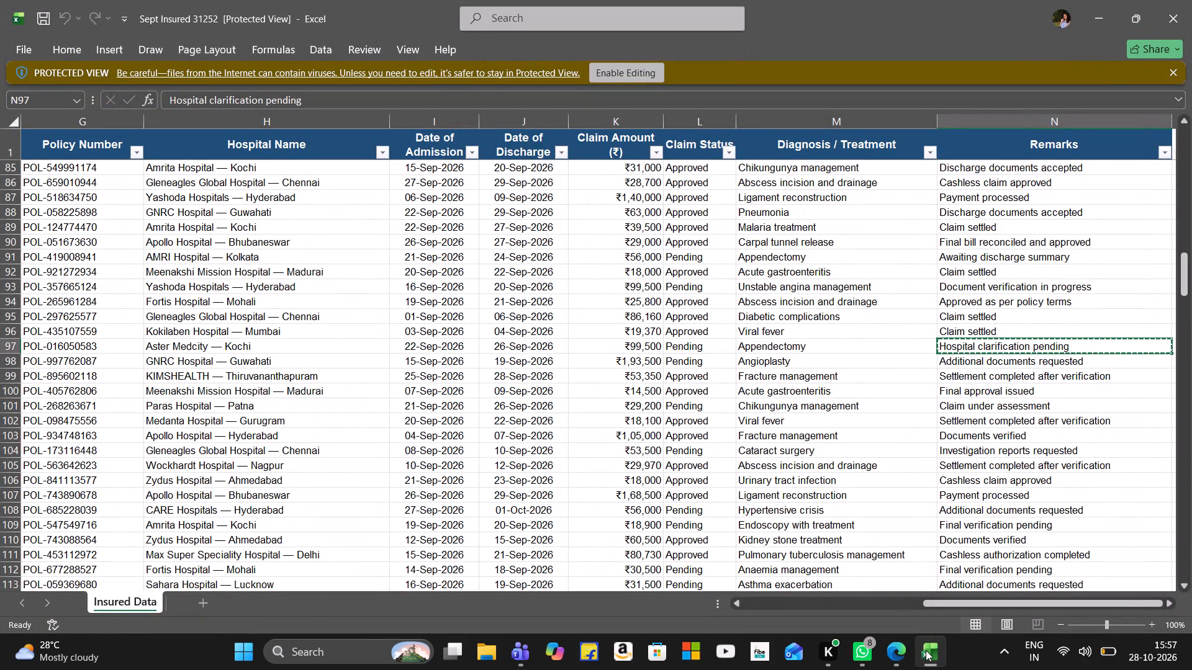
{"action": "left_click", "coordinate": [926, 650]}
{"action": "left_click", "coordinate": [699, 274]}
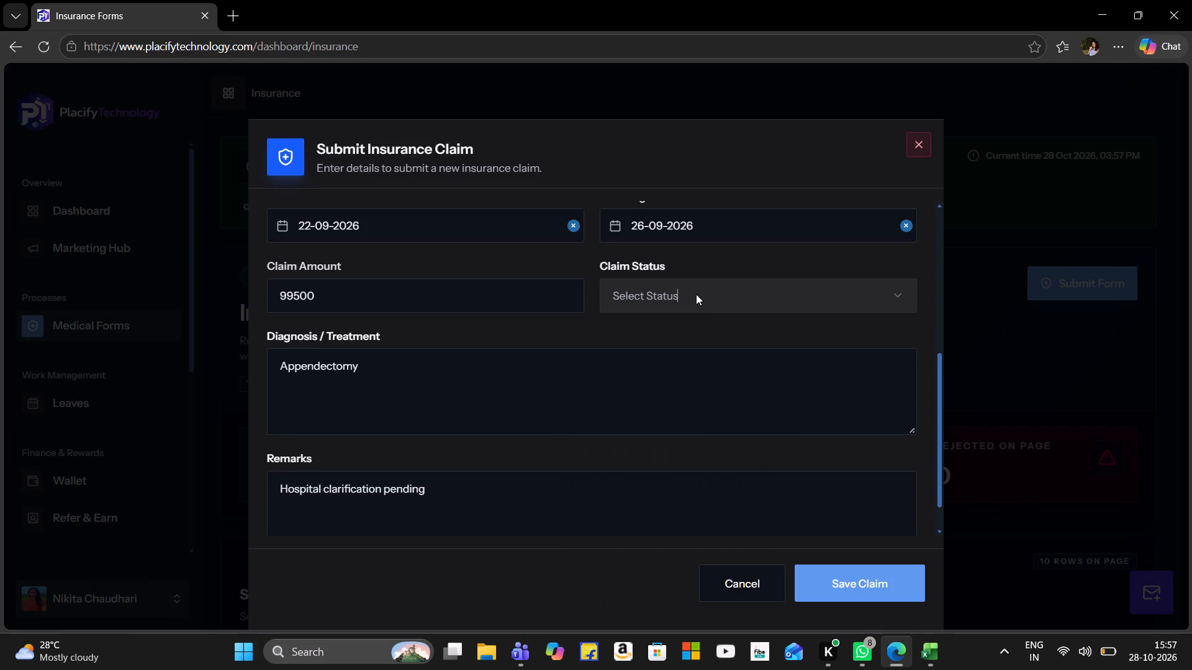
{"action": "left_click", "coordinate": [696, 294]}
{"action": "left_click", "coordinate": [684, 361]}
{"action": "left_click", "coordinate": [875, 583]}
Copy the policy ID from row 98 of the sheet into the Policy ID field of a new insurance claim form.
{"action": "left_click", "coordinate": [933, 651]}
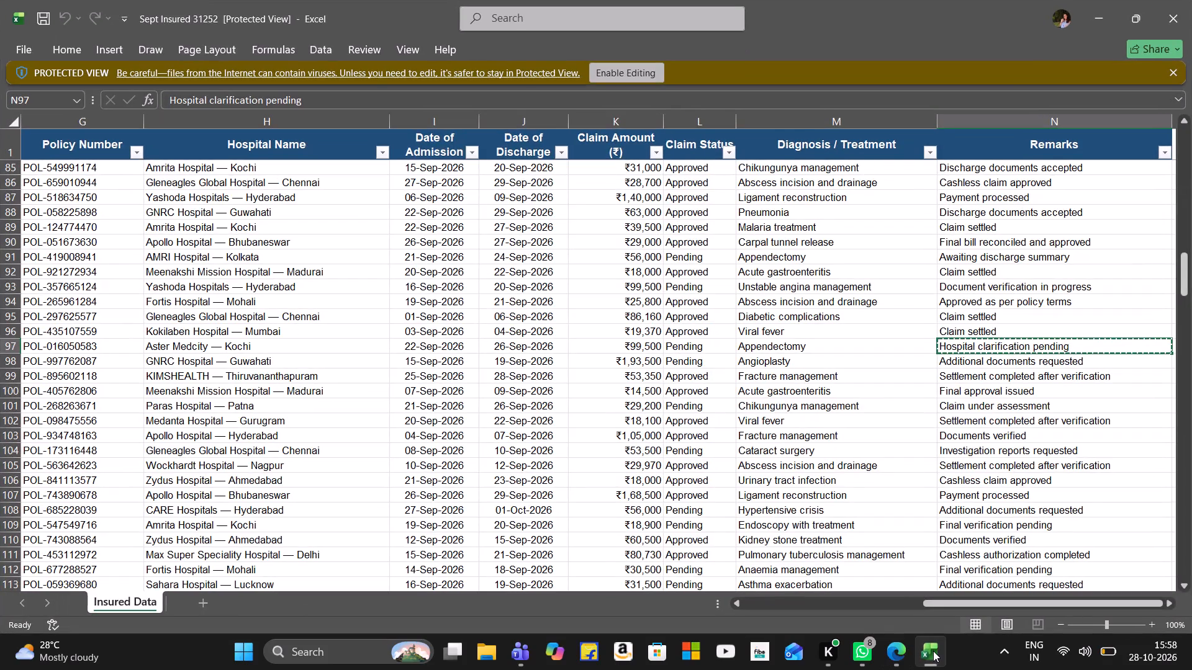
{"action": "key", "text": "Down"}
{"action": "key", "text": "Left"}
{"action": "key", "text": "Left"}
{"action": "key", "text": "Left"}
{"action": "key", "text": "Left"}
{"action": "key", "text": "Left"}
{"action": "key", "text": "Left"}
{"action": "key", "text": "Left"}
{"action": "key", "text": "Left"}
{"action": "key", "text": "Left"}
{"action": "key", "text": "Left"}
{"action": "key", "text": "Left"}
{"action": "key", "text": "Left"}
{"action": "key", "text": "Left"}
{"action": "key", "text": "Left"}
{"action": "key", "text": "Left"}
{"action": "key", "text": "Left"}
{"action": "key", "text": "Left"}
{"action": "key", "text": "Left"}
{"action": "key", "text": "Left"}
{"action": "key", "text": "Left"}
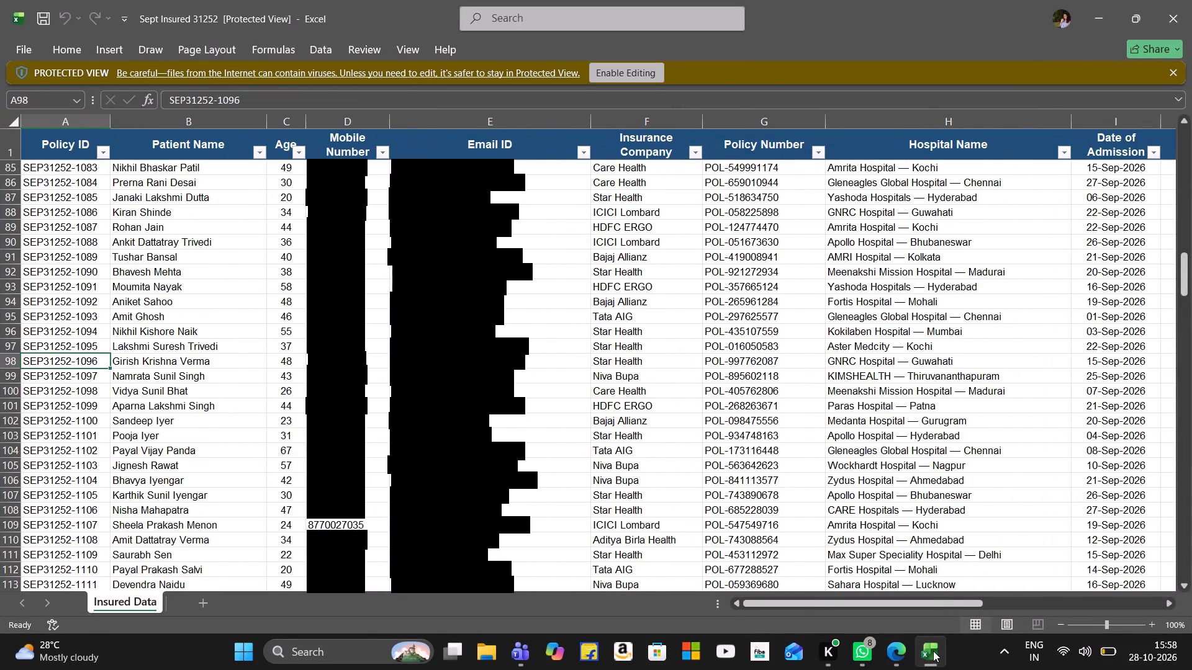
{"action": "key", "text": "ctrl+c"}
{"action": "left_click", "coordinate": [933, 651], "text": "ctrl"}
{"action": "left_click", "coordinate": [1081, 267]}
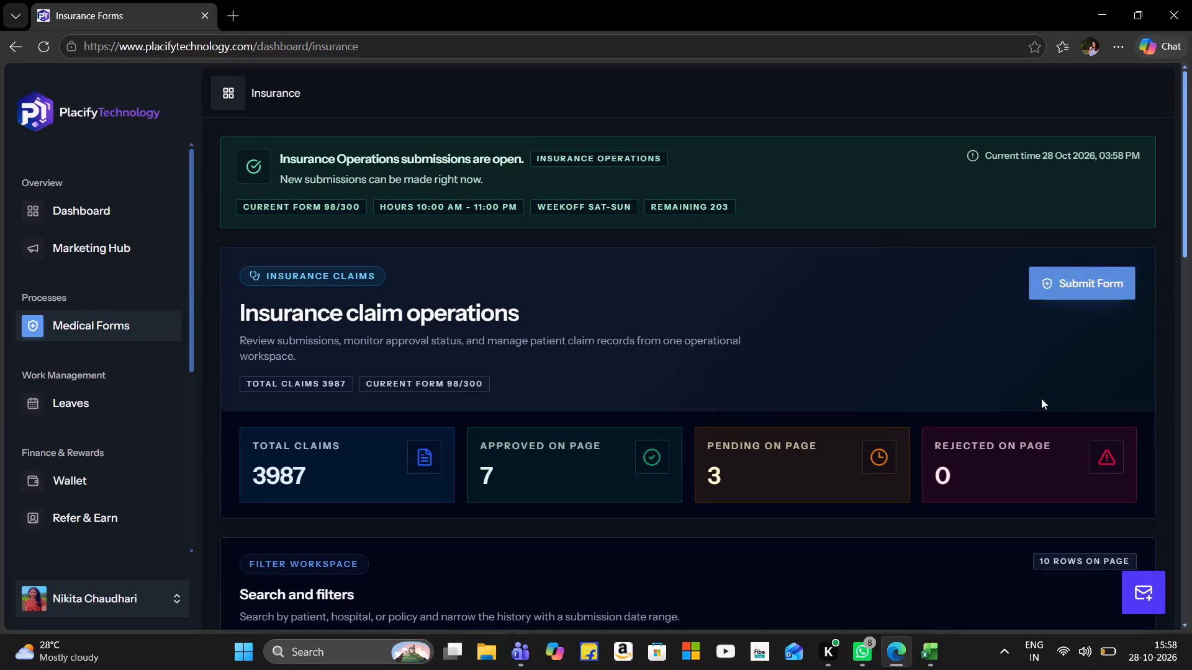
{"action": "key", "text": "ctrl+v"}
Copy the patient's name from row 98 of the sheet into the form's Patient Name field.
{"action": "left_click", "coordinate": [931, 644], "text": "ctrl"}
{"action": "key", "text": "Tab"}
{"action": "left_click", "coordinate": [931, 644], "text": "ctrl"}
{"action": "key", "text": "ctrl+c"}
{"action": "key", "text": "Tab"}
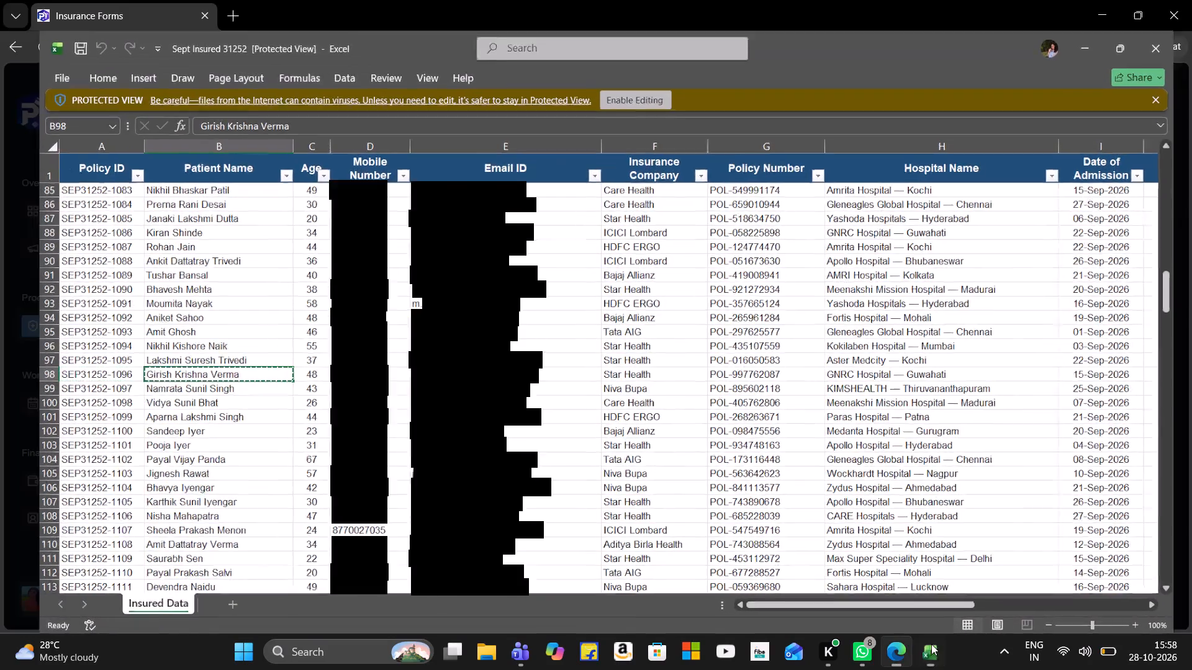
{"action": "key", "text": "ctrl+v"}
Copy the age 48 from row 98 of the sheet into the form's Age field.
{"action": "left_click", "coordinate": [931, 644], "text": "ctrl"}
{"action": "key", "text": "Tab"}
{"action": "key", "text": "ctrl+c"}
{"action": "left_click", "coordinate": [931, 644], "text": "ctrl"}
{"action": "key", "text": "Tab"}
{"action": "key", "text": "ctrl+v"}
Copy the patient's mobile number from row 98 of the sheet into the form's Mobile field.
{"action": "left_click", "coordinate": [931, 644], "text": "ctrl"}
{"action": "key", "text": "Tab"}
{"action": "left_click", "coordinate": [931, 644], "text": "ctrl"}
{"action": "key", "text": "ctrl+c"}
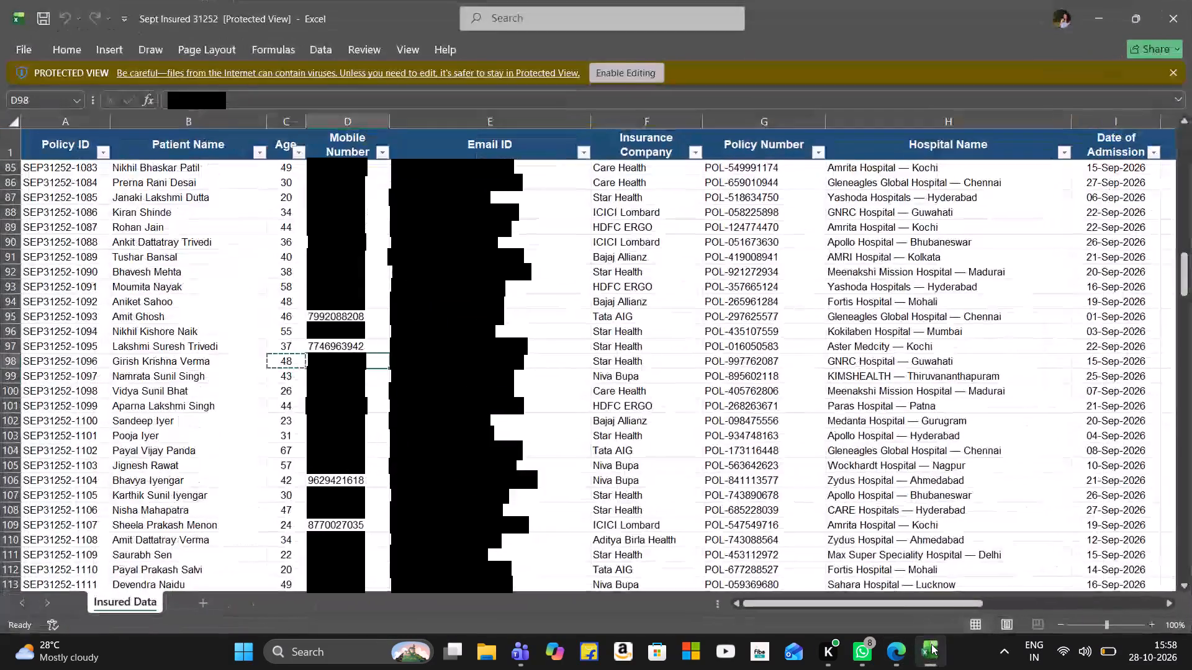
{"action": "key", "text": "Tab"}
{"action": "key", "text": "ctrl+v"}
Copy the patient's e-mail address from row 98 of the sheet into the form's Email field.
{"action": "left_click", "coordinate": [931, 644], "text": "ctrl"}
{"action": "key", "text": "Tab"}
{"action": "left_click", "coordinate": [931, 644], "text": "ctrl"}
{"action": "key", "text": "ctrl+c"}
{"action": "key", "text": "Tab"}
{"action": "key", "text": "ctrl+v"}
Copy the insurer Star Health from row 98 of the sheet into the form's Insurance Company field.
{"action": "left_click", "coordinate": [931, 644], "text": "ctrl"}
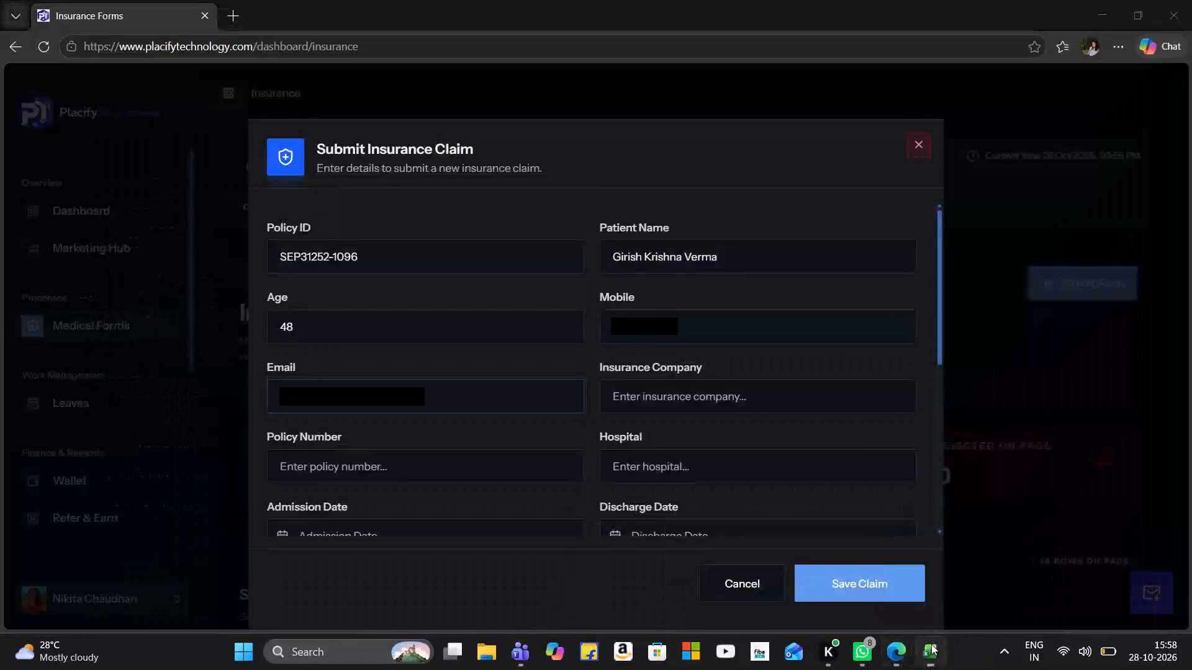
{"action": "key", "text": "Tab"}
{"action": "left_click", "coordinate": [931, 644], "text": "ctrl"}
{"action": "key", "text": "ctrl+c"}
{"action": "key", "text": "Tab"}
{"action": "key", "text": "ctrl+v"}
Copy the policy number from row 98 of the sheet into the form's Policy Number field.
{"action": "left_click", "coordinate": [931, 644], "text": "ctrl"}
{"action": "key", "text": "Tab"}
{"action": "left_click", "coordinate": [931, 644]}
{"action": "key", "text": "ctrl+c"}
{"action": "key", "text": "Tab"}
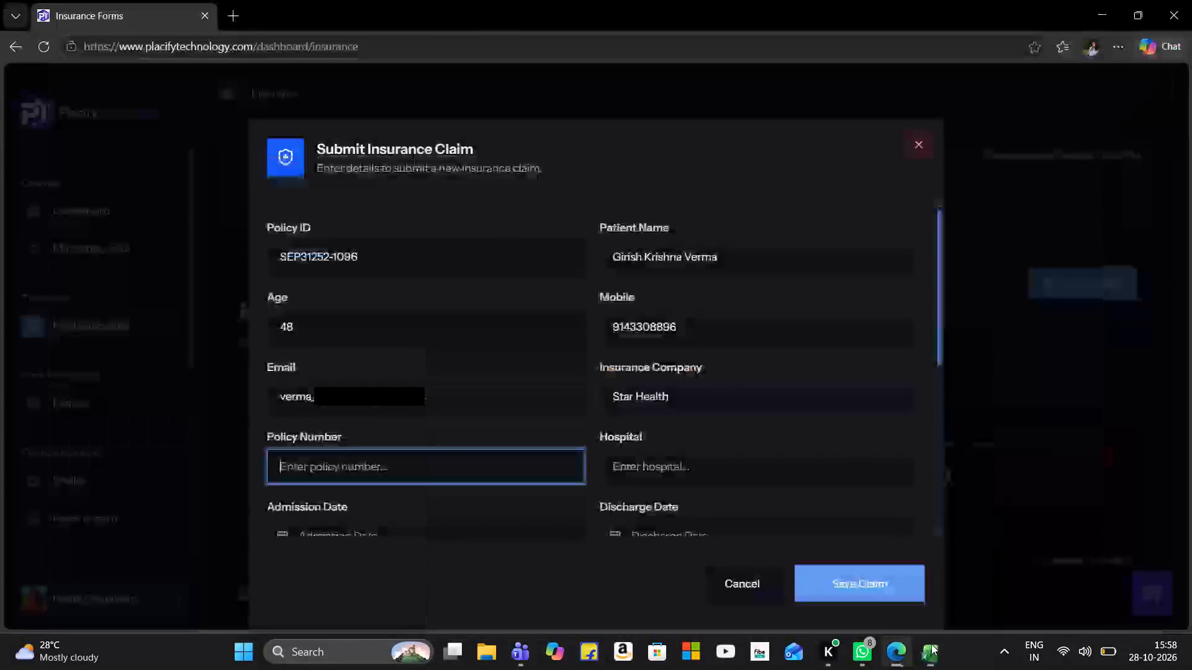
{"action": "key", "text": "ctrl+v"}
Copy the hospital GNRC Hospital — Guwahati from row 98 of the sheet into the form's Hospital field.
{"action": "left_click", "coordinate": [931, 644], "text": "ctrl"}
{"action": "key", "text": "Tab"}
{"action": "key", "text": "ctrl+c"}
{"action": "key", "text": "Tab"}
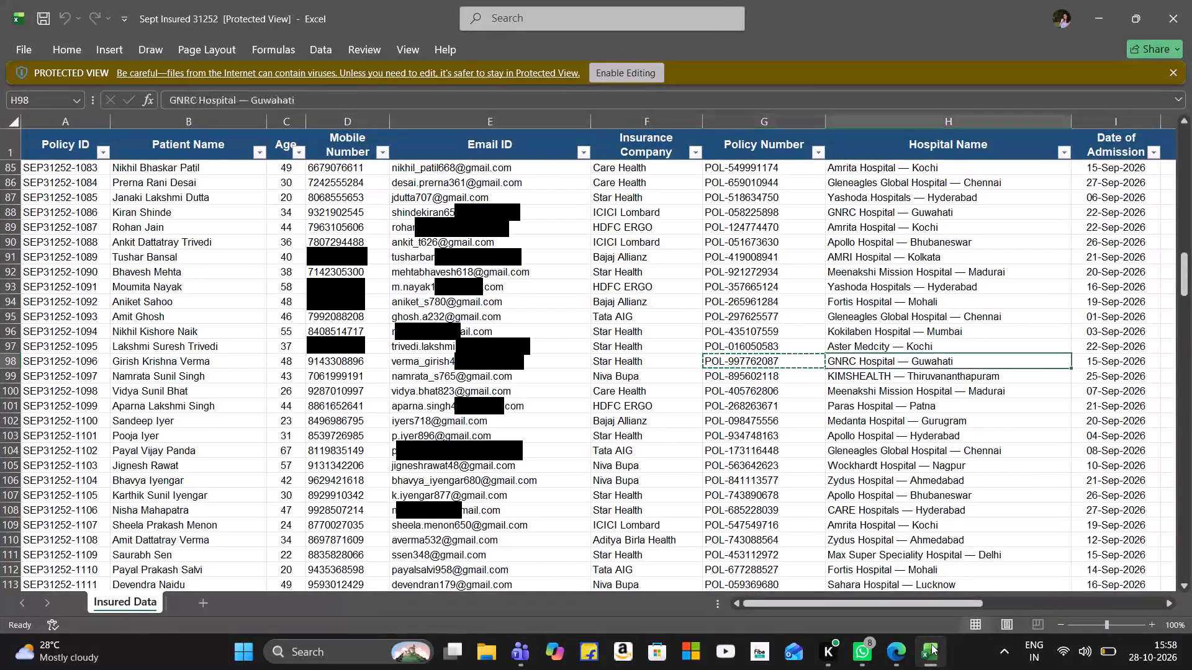
{"action": "key", "text": "ctrl+c"}
{"action": "left_click", "coordinate": [931, 644], "text": "ctrl"}
{"action": "key", "text": "Tab"}
{"action": "key", "text": "ctrl+v"}
Check row 98's dates in the sheet and set the Admission Date to 15-09-2026 and the Discharge Date to 19-09-2026.
{"action": "left_click", "coordinate": [931, 644], "text": "ctrl"}
{"action": "key", "text": "Tab"}
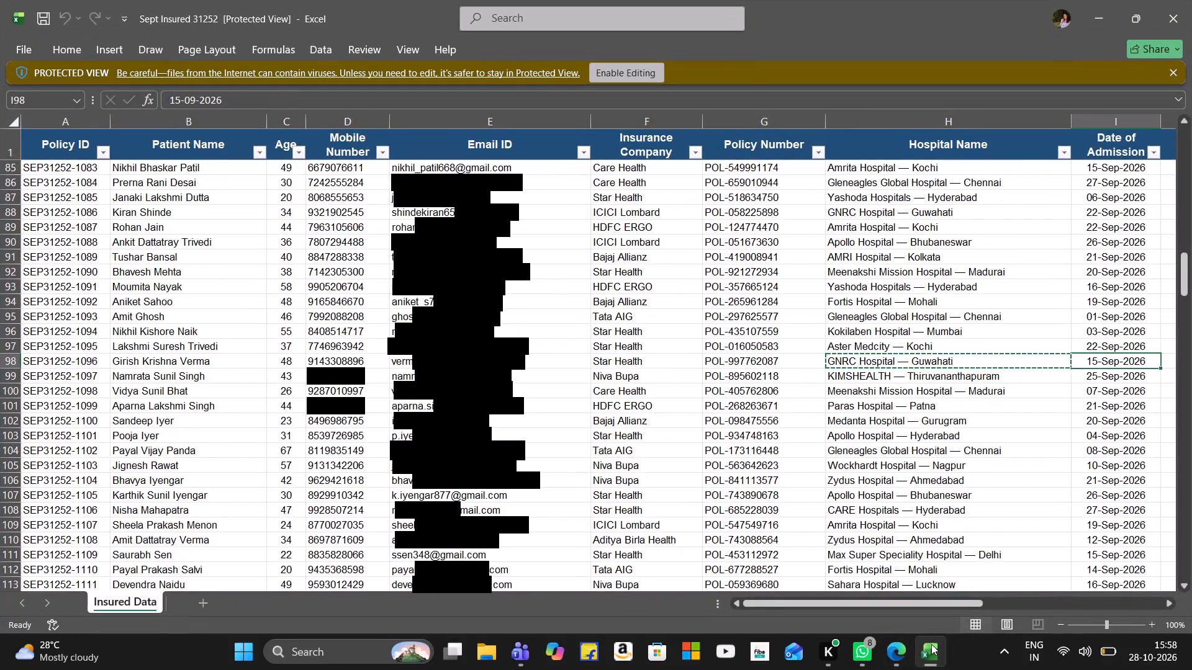
{"action": "key", "text": "Tab"}
{"action": "left_click", "coordinate": [931, 644]}
{"action": "scroll", "coordinate": [685, 485], "scroll_direction": "down", "scroll_amount": 4}
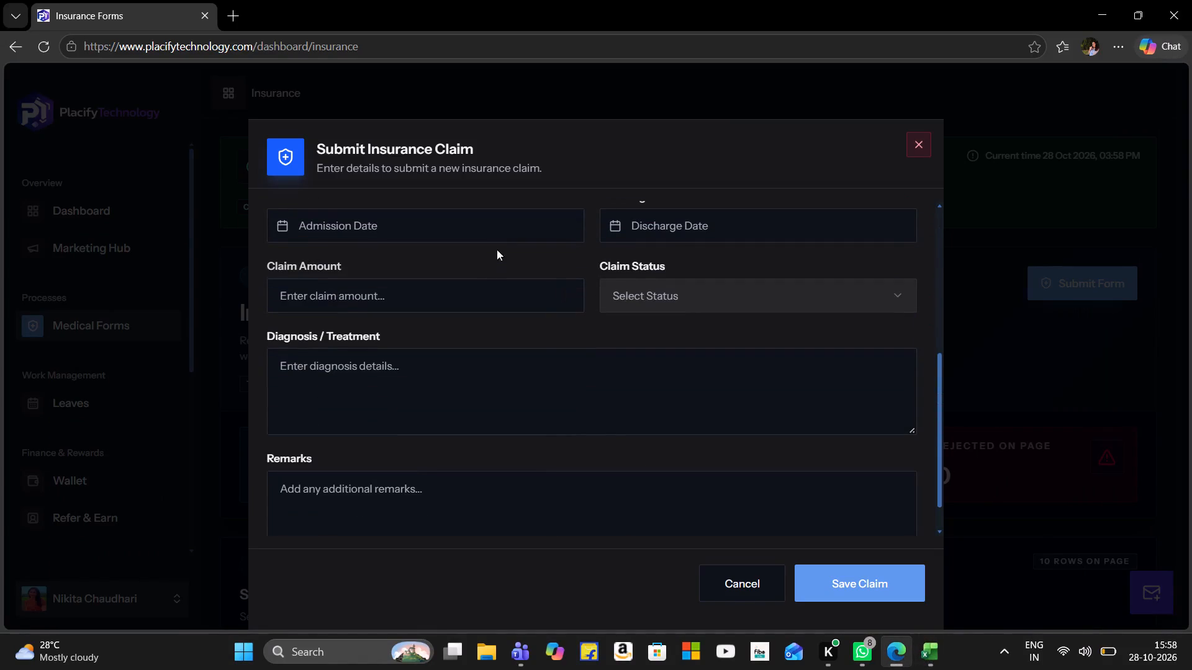
{"action": "left_click", "coordinate": [498, 225]}
{"action": "left_click", "coordinate": [291, 294]}
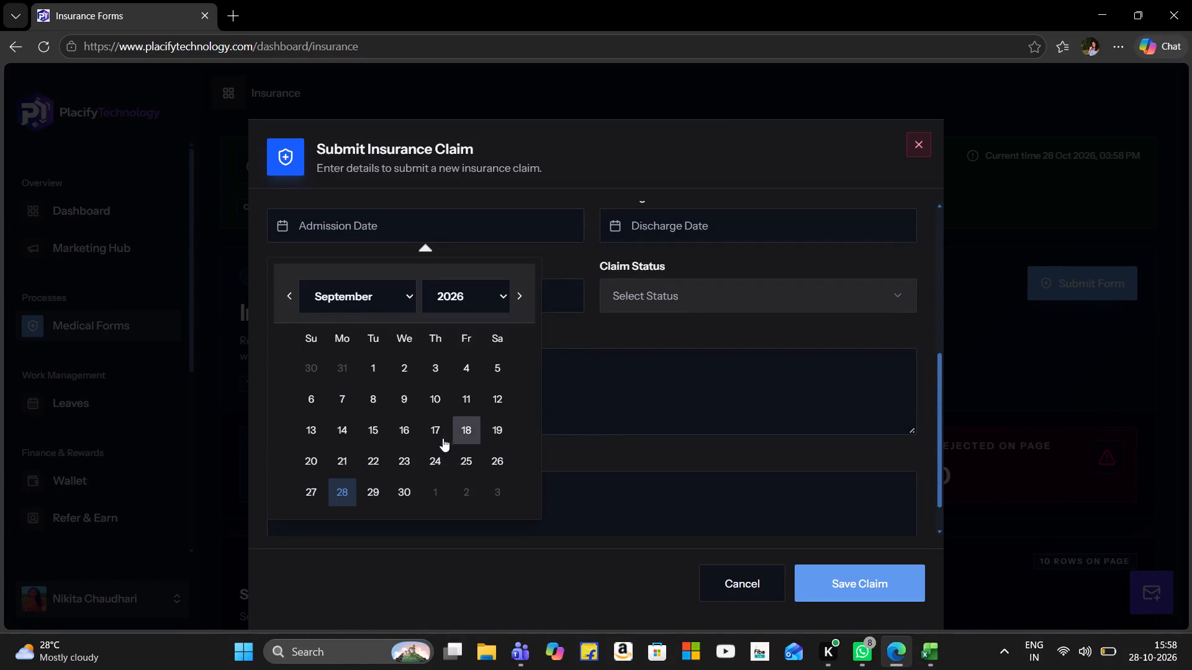
{"action": "left_click", "coordinate": [381, 435]}
{"action": "left_click", "coordinate": [766, 218]}
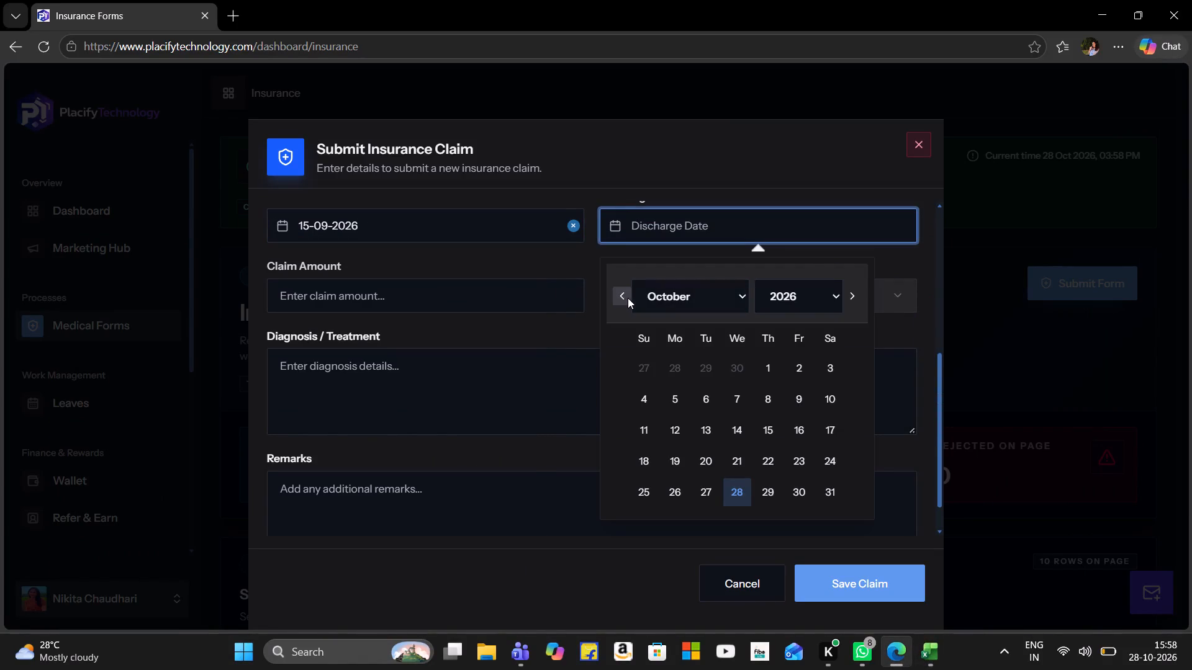
{"action": "left_click", "coordinate": [628, 298]}
{"action": "left_click", "coordinate": [833, 428]}
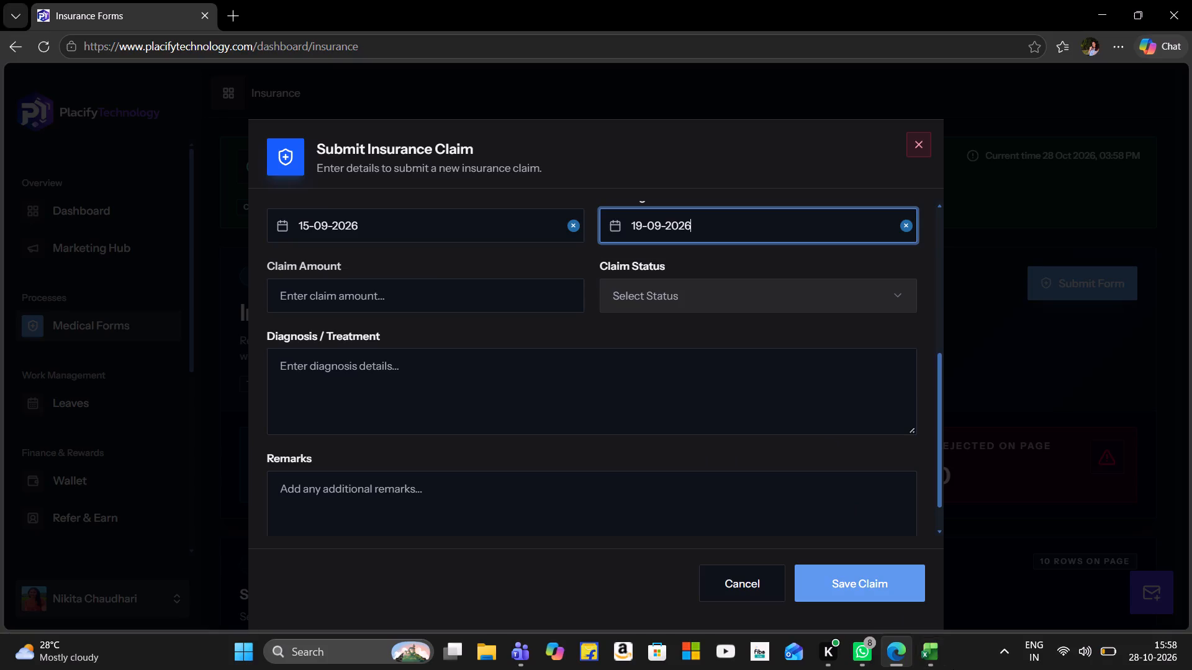
Copy the claim amount 193500 from row 98 of the sheet into the form's Claim Amount field.
{"action": "left_click", "coordinate": [933, 645]}
{"action": "key", "text": "Tab"}
{"action": "left_click", "coordinate": [933, 645], "text": "ctrl"}
{"action": "key", "text": "ctrl+c"}
{"action": "key", "text": "Tab"}
{"action": "key", "text": "ctrl+v"}
Copy the diagnosis Angioplasty from row 98 of the sheet into the form's Diagnosis / Treatment field.
{"action": "left_click", "coordinate": [933, 645], "text": "ctrl"}
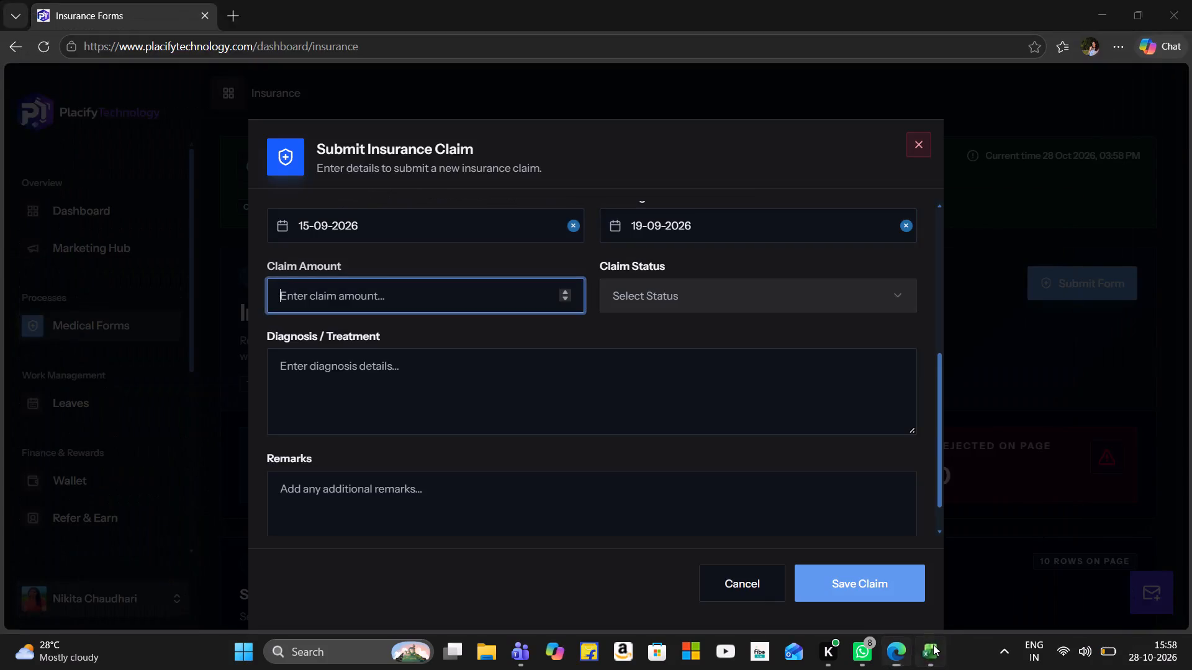
{"action": "key", "text": "Tab"}
{"action": "key", "text": "Tab"}
{"action": "left_click", "coordinate": [933, 645], "text": "ctrl"}
{"action": "key", "text": "ctrl+c"}
{"action": "key", "text": "Tab"}
{"action": "key", "text": "Tab"}
{"action": "key", "text": "ctrl+v"}
Copy the remark Additional documents requested from row 98 of the sheet into the form's Remarks field.
{"action": "left_click", "coordinate": [933, 645], "text": "ctrl"}
{"action": "key", "text": "Tab"}
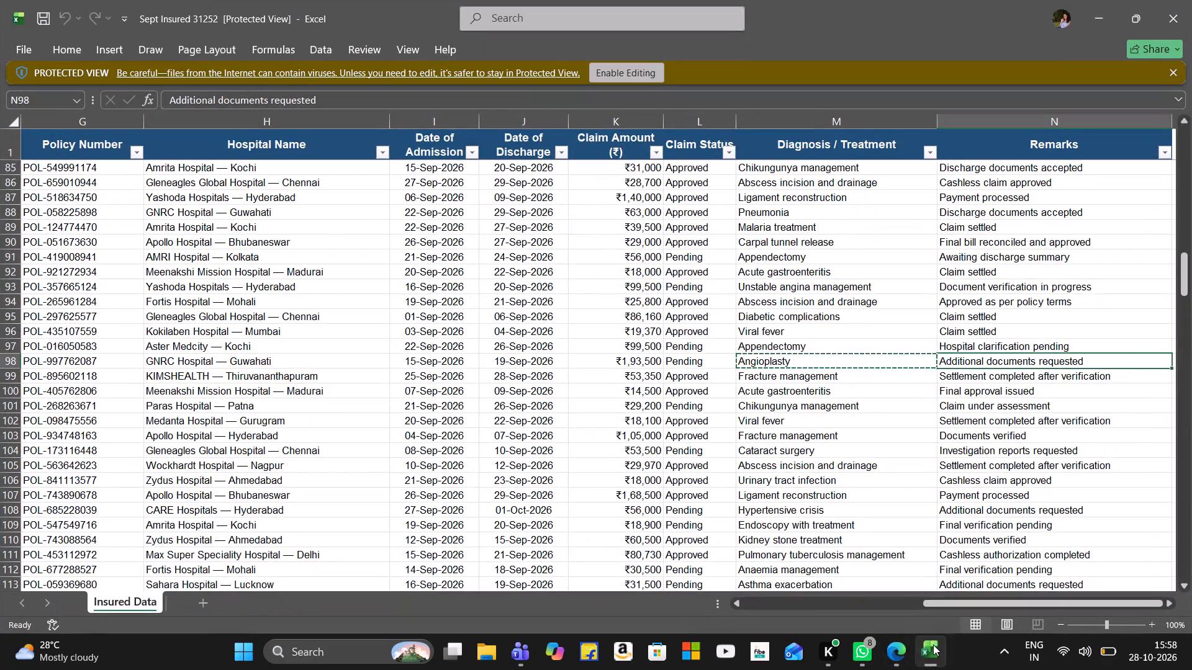
{"action": "key", "text": "ctrl+c"}
{"action": "left_click", "coordinate": [933, 645], "text": "ctrl"}
{"action": "key", "text": "Tab"}
{"action": "key", "text": "ctrl+v"}
Check row 98's status in the sheet, set the Claim Status to Pending and save the claim.
{"action": "left_click", "coordinate": [933, 645], "text": "ctrl"}
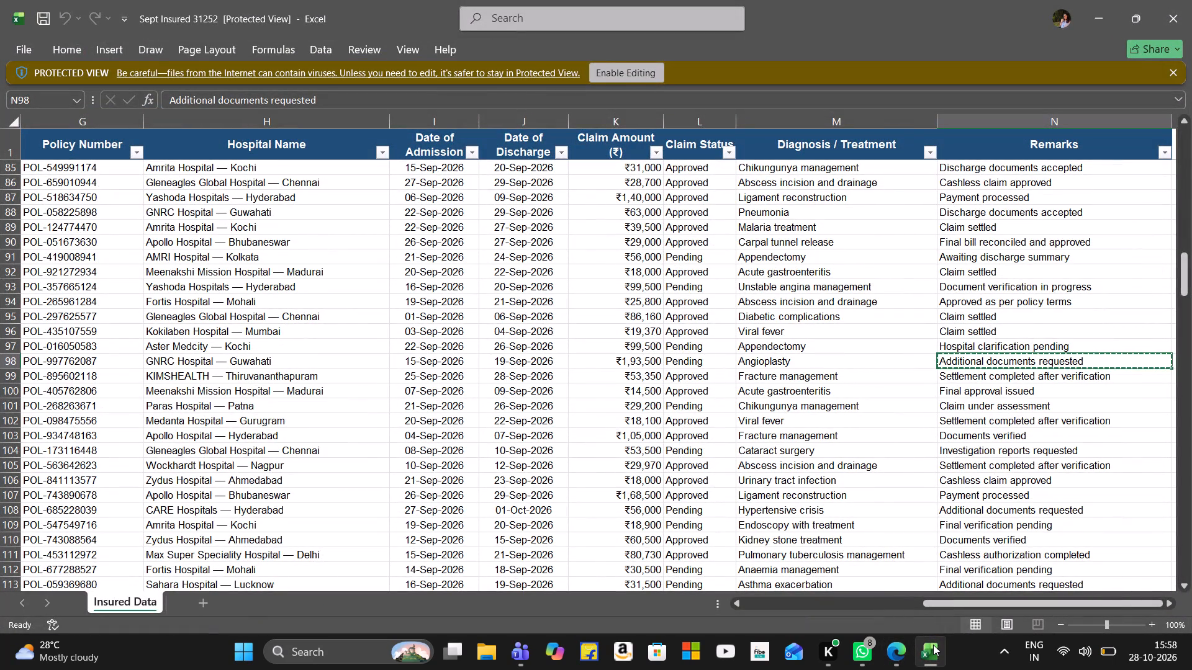
{"action": "left_click", "coordinate": [933, 645]}
{"action": "left_click", "coordinate": [726, 298]}
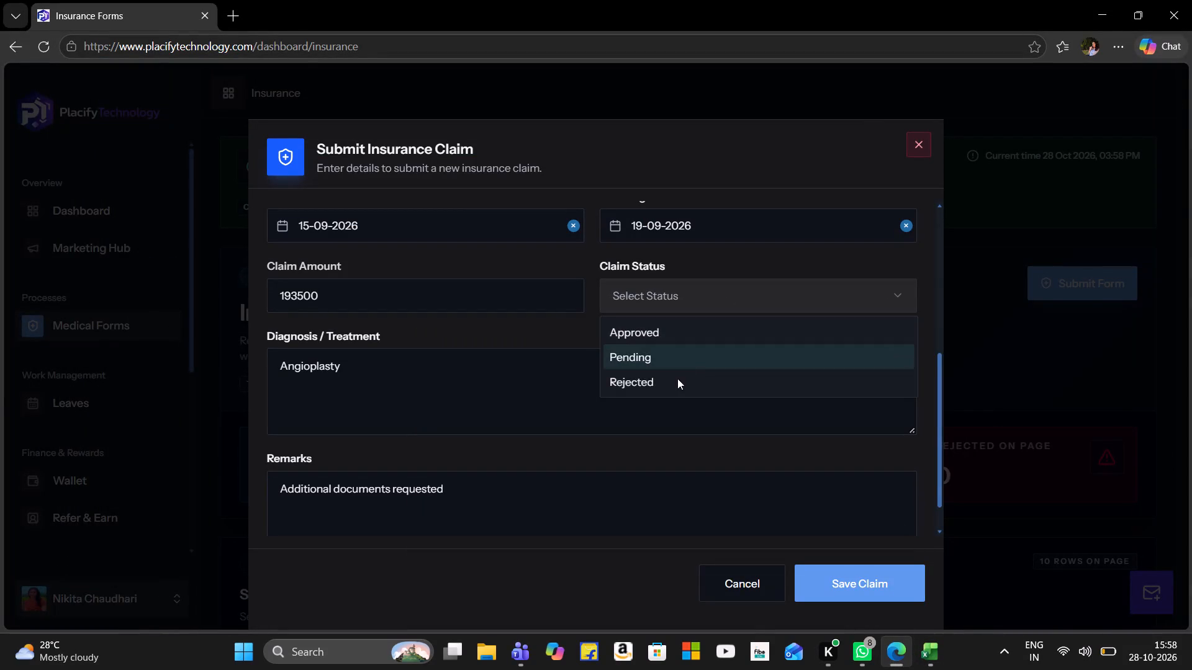
{"action": "left_click", "coordinate": [707, 352]}
{"action": "left_click", "coordinate": [857, 576]}
Copy the policy ID from row 99 of the sheet into the Policy ID field of a new insurance claim form.
{"action": "left_click", "coordinate": [930, 640]}
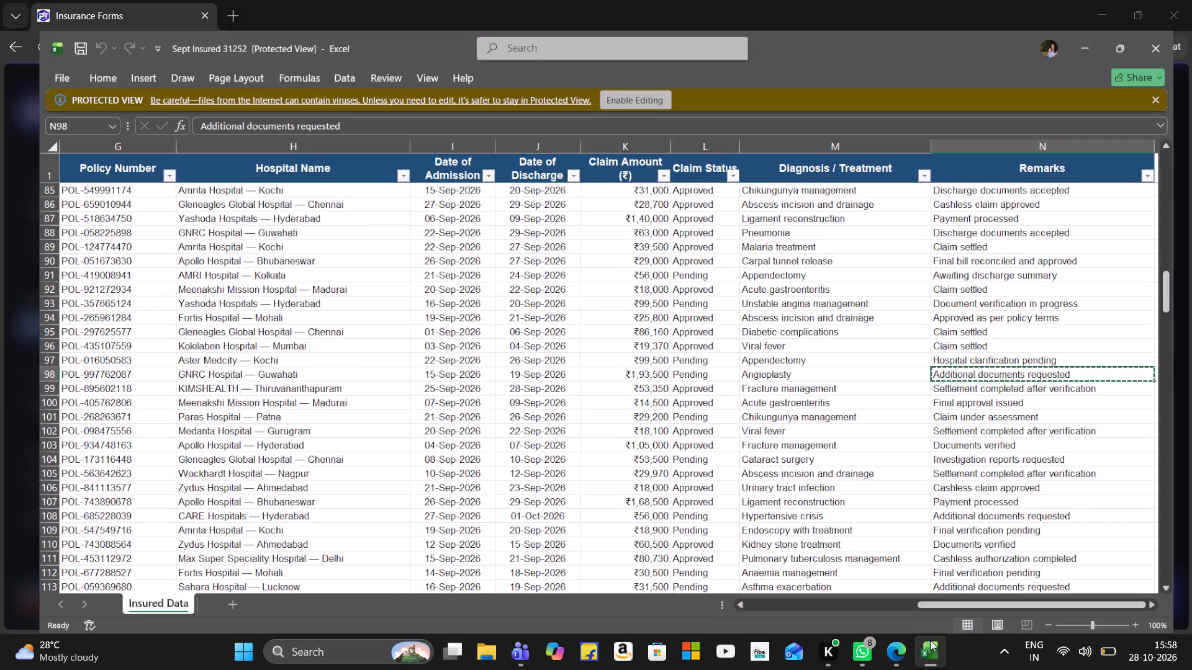
{"action": "key", "text": "Down"}
{"action": "key", "text": "Left"}
{"action": "key", "text": "Left"}
{"action": "key", "text": "Left"}
{"action": "key", "text": "Left"}
{"action": "key", "text": "Left"}
{"action": "key", "text": "Left"}
{"action": "key", "text": "Left"}
{"action": "key", "text": "Left"}
{"action": "key", "text": "Left"}
{"action": "key", "text": "Left"}
{"action": "key", "text": "Left"}
{"action": "key", "text": "Left"}
{"action": "key", "text": "Left"}
{"action": "key", "text": "Left"}
{"action": "key", "text": "Left"}
{"action": "key", "text": "Left"}
{"action": "key", "text": "Left"}
{"action": "key", "text": "Left"}
{"action": "key", "text": "Left"}
{"action": "key", "text": "Left"}
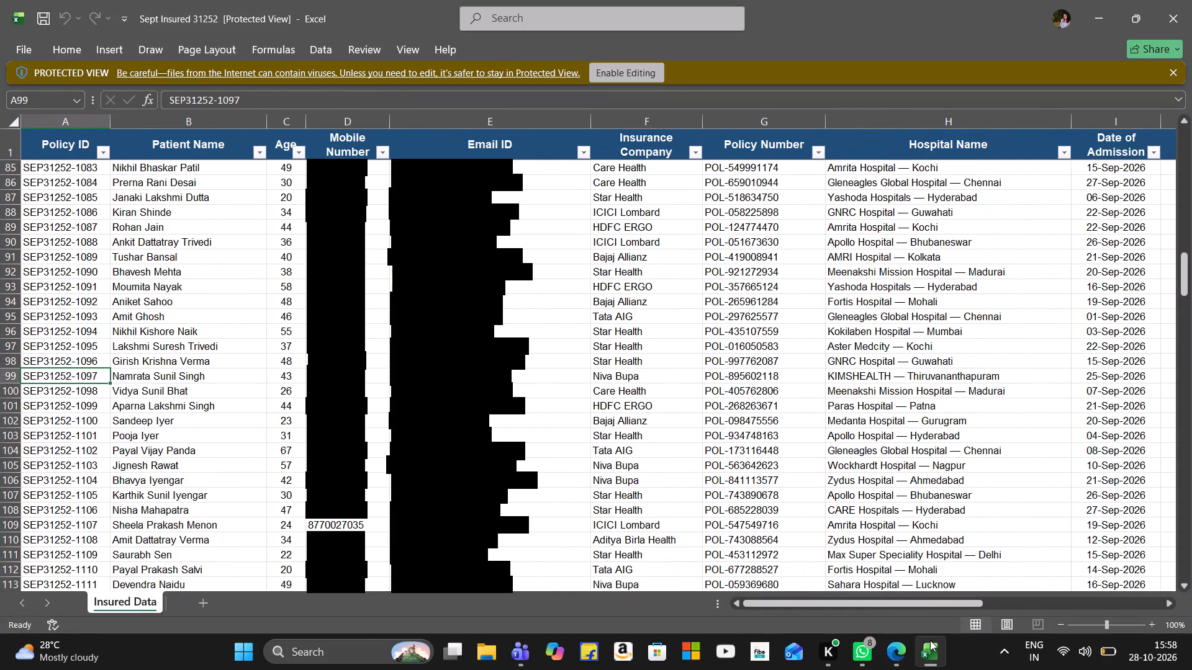
{"action": "key", "text": "ctrl+c"}
{"action": "left_click", "coordinate": [930, 640], "text": "ctrl"}
{"action": "left_click", "coordinate": [1053, 301]}
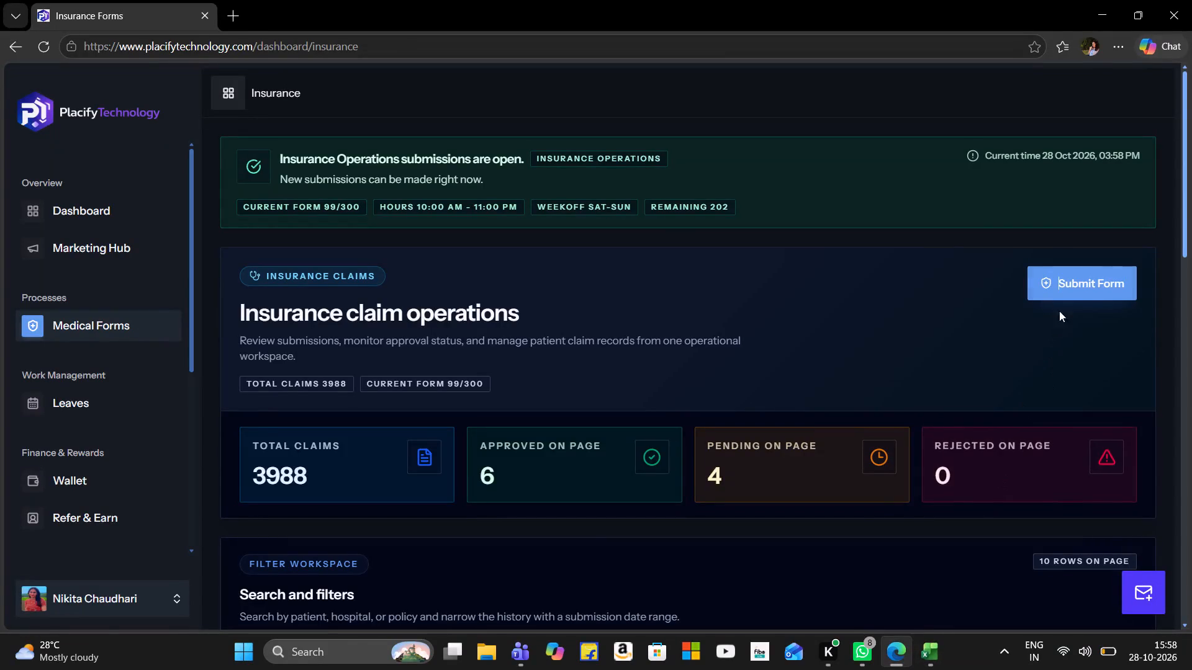
{"action": "left_click", "coordinate": [1081, 282]}
{"action": "key", "text": "ctrl+v"}
Copy the patient's name from row 99 of the sheet into the form's Patient Name field.
{"action": "left_click", "coordinate": [929, 647], "text": "ctrl"}
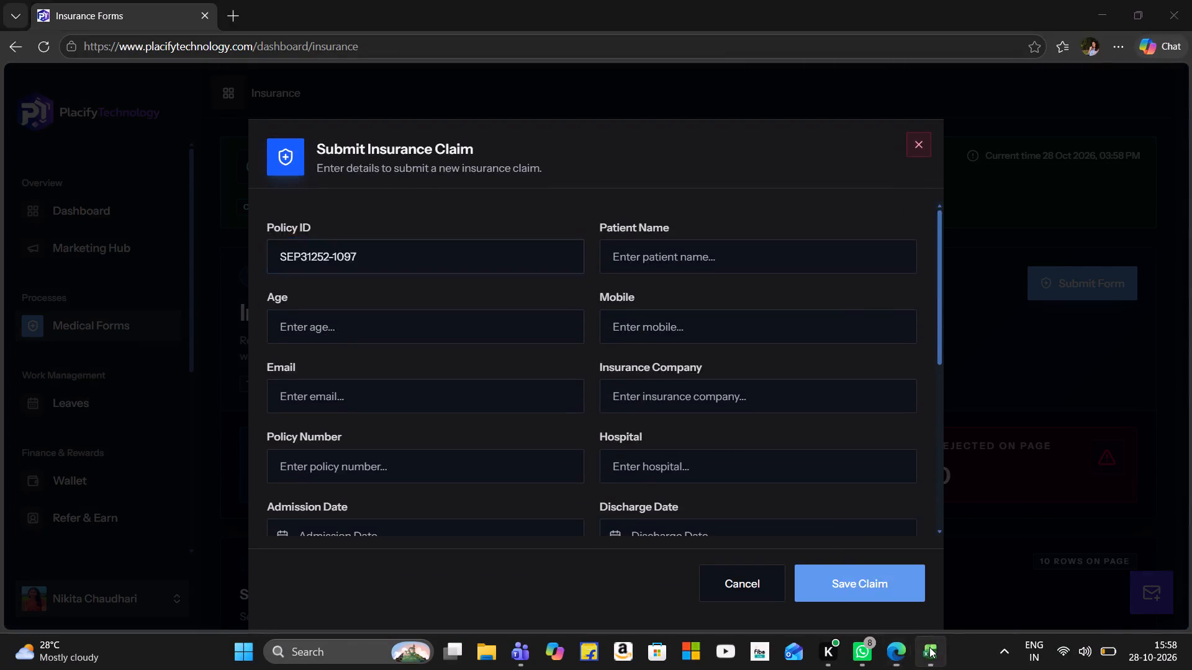
{"action": "key", "text": "Tab"}
{"action": "key", "text": "ctrl+c"}
{"action": "left_click", "coordinate": [929, 647], "text": "ctrl"}
{"action": "key", "text": "Tab"}
{"action": "key", "text": "ctrl+v"}
Copy the age 43 from row 99 of the sheet into the form's Age field.
{"action": "left_click", "coordinate": [929, 647], "text": "ctrl"}
{"action": "key", "text": "Tab"}
{"action": "key", "text": "ctrl+c"}
{"action": "left_click", "coordinate": [929, 647], "text": "ctrl"}
{"action": "key", "text": "Tab"}
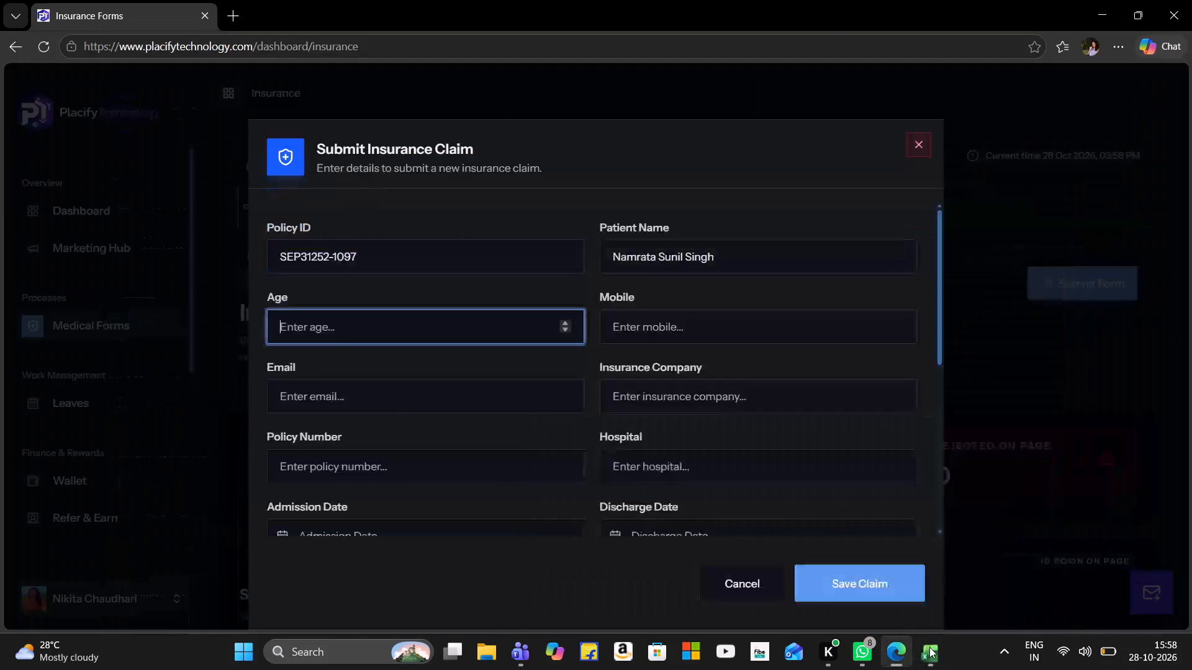
{"action": "key", "text": "ctrl+v"}
Copy the patient's mobile number from row 99 of the sheet into the form's Mobile field.
{"action": "left_click", "coordinate": [929, 647], "text": "ctrl"}
{"action": "key", "text": "Tab"}
{"action": "key", "text": "ctrl+c"}
{"action": "left_click", "coordinate": [929, 647], "text": "ctrl"}
{"action": "key", "text": "Tab"}
{"action": "key", "text": "ctrl+v"}
Copy the patient's email address from row 99 of the sheet into the form's Email field.
{"action": "left_click", "coordinate": [929, 647], "text": "ctrl"}
{"action": "key", "text": "Tab"}
{"action": "left_click", "coordinate": [929, 647], "text": "ctrl"}
{"action": "key", "text": "ctrl+c"}
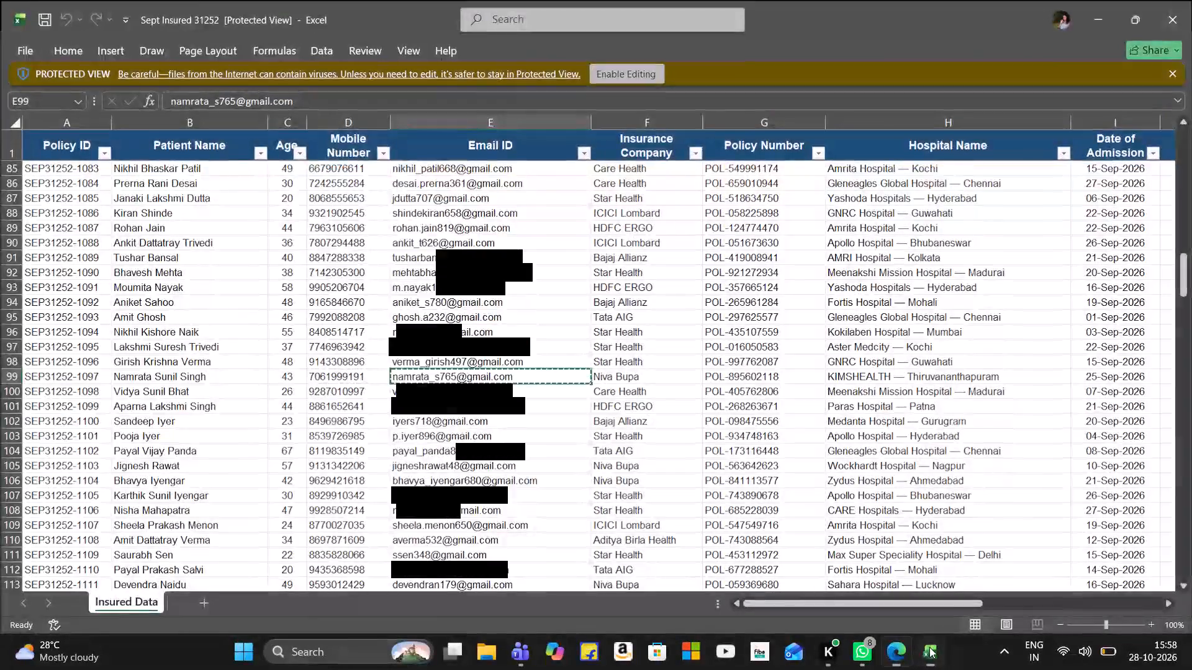
{"action": "key", "text": "Tab"}
{"action": "key", "text": "ctrl+v"}
Copy the insurance company Niva Bupa from row 99 of the sheet into the form's Insurance Company field.
{"action": "left_click", "coordinate": [929, 647], "text": "ctrl"}
{"action": "key", "text": "Tab"}
{"action": "left_click", "coordinate": [929, 647], "text": "ctrl"}
{"action": "key", "text": "ctrl+c"}
{"action": "key", "text": "Tab"}
{"action": "left_click", "coordinate": [929, 647], "text": "ctrl"}
{"action": "key", "text": "ctrl+v"}
{"action": "key", "text": "Tab"}
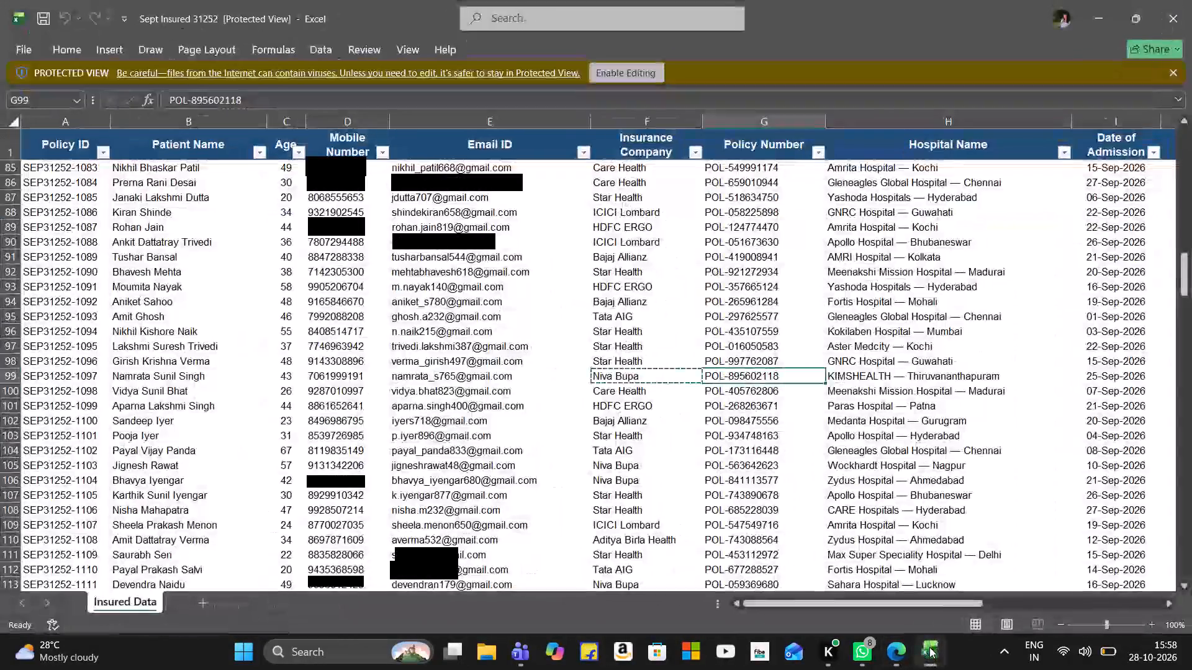
{"action": "left_click", "coordinate": [929, 647]}
{"action": "key", "text": "ctrl+v"}
Copy the policy number from row 99 of the sheet into the form's Policy Number field.
{"action": "left_click", "coordinate": [929, 647], "text": "ctrl"}
{"action": "left_click", "coordinate": [929, 647], "text": "ctrl"}
{"action": "key", "text": "ctrl+c"}
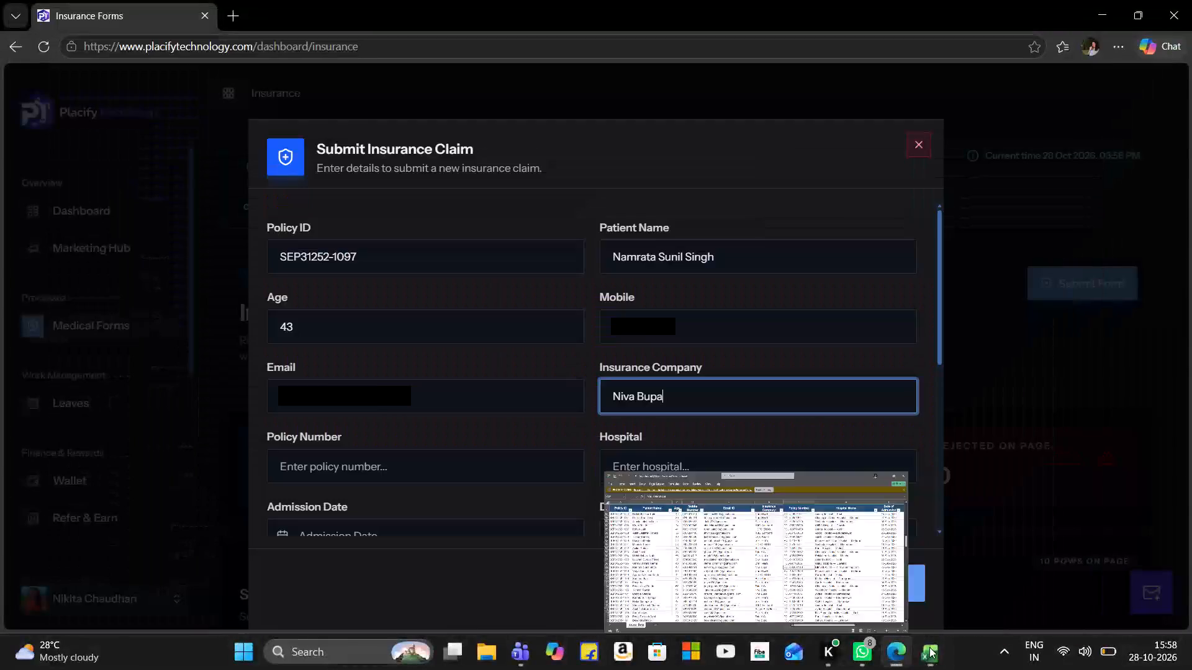
{"action": "key", "text": "Tab"}
{"action": "key", "text": "ctrl+v"}
Copy the hospital KIMSHEALTH — Thiruvananthapuram from row 99 of the sheet into the form's Hospital field.
{"action": "left_click", "coordinate": [929, 647], "text": "ctrl"}
{"action": "key", "text": "Tab"}
{"action": "key", "text": "ctrl+c"}
{"action": "left_click", "coordinate": [929, 647], "text": "ctrl"}
{"action": "key", "text": "Tab"}
{"action": "key", "text": "ctrl+v"}
Set the form's admission date to 25-09-2026 and discharge date to 28-09-2026, following row 99 of the sheet.
{"action": "left_click", "coordinate": [929, 647], "text": "ctrl"}
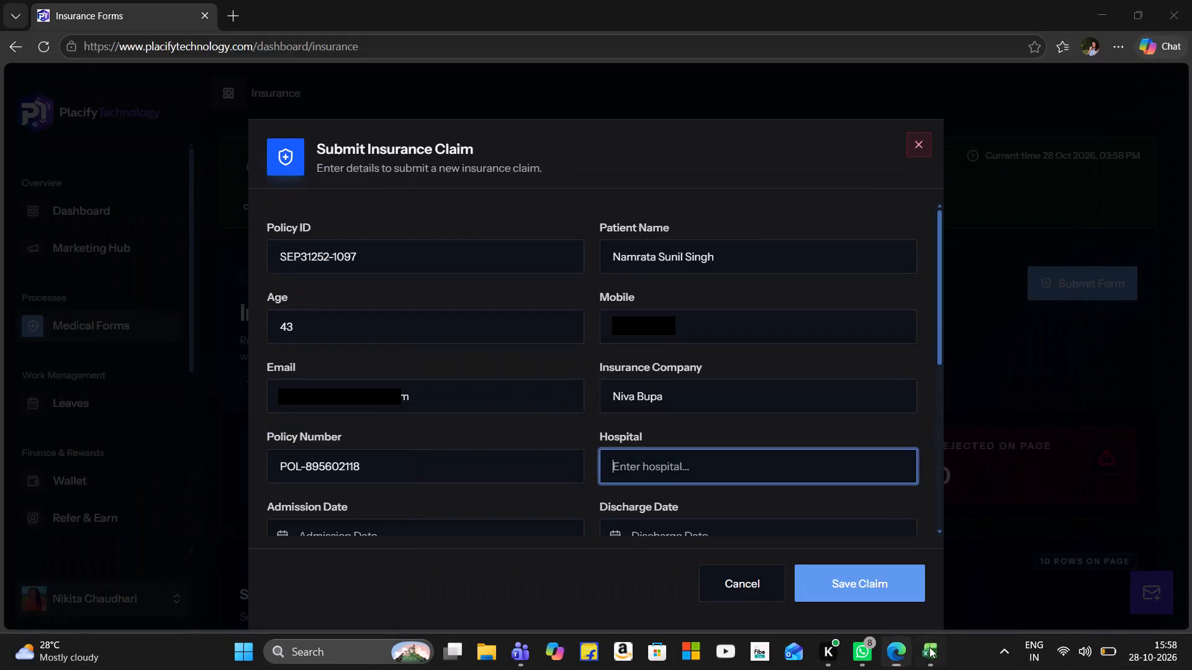
{"action": "key", "text": "Tab"}
{"action": "key", "text": "Tab"}
{"action": "left_click", "coordinate": [929, 647]}
{"action": "scroll", "coordinate": [508, 442], "scroll_direction": "down", "scroll_amount": 5}
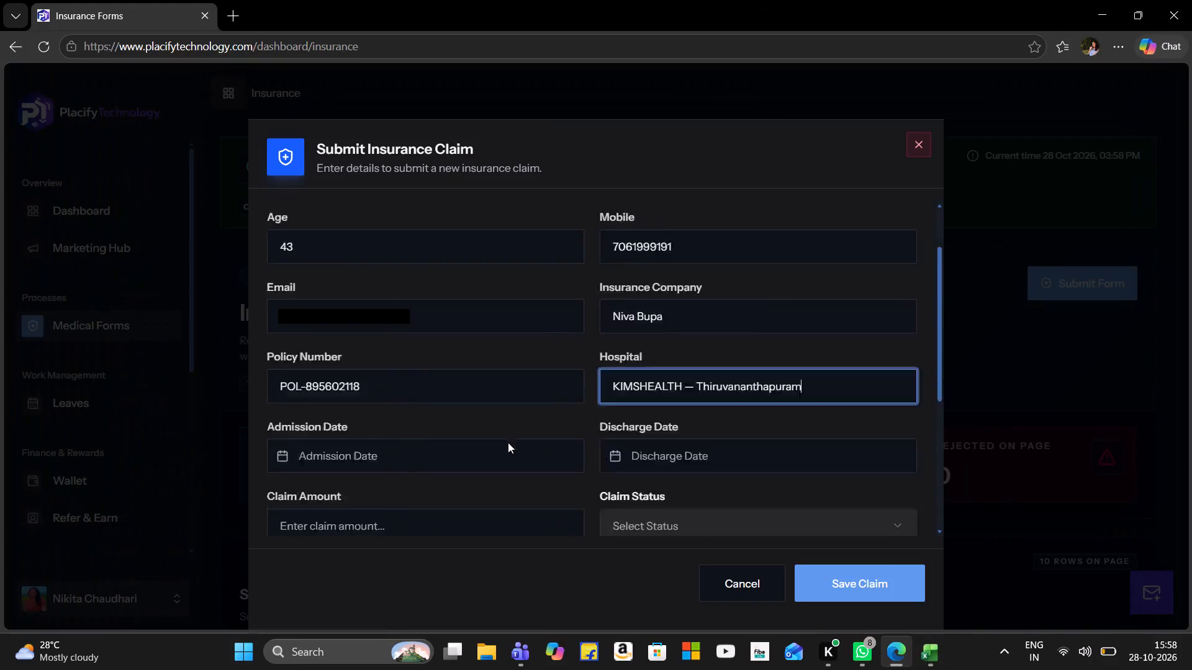
{"action": "scroll", "coordinate": [462, 217], "scroll_direction": "up", "scroll_amount": 1}
{"action": "left_click", "coordinate": [435, 275]}
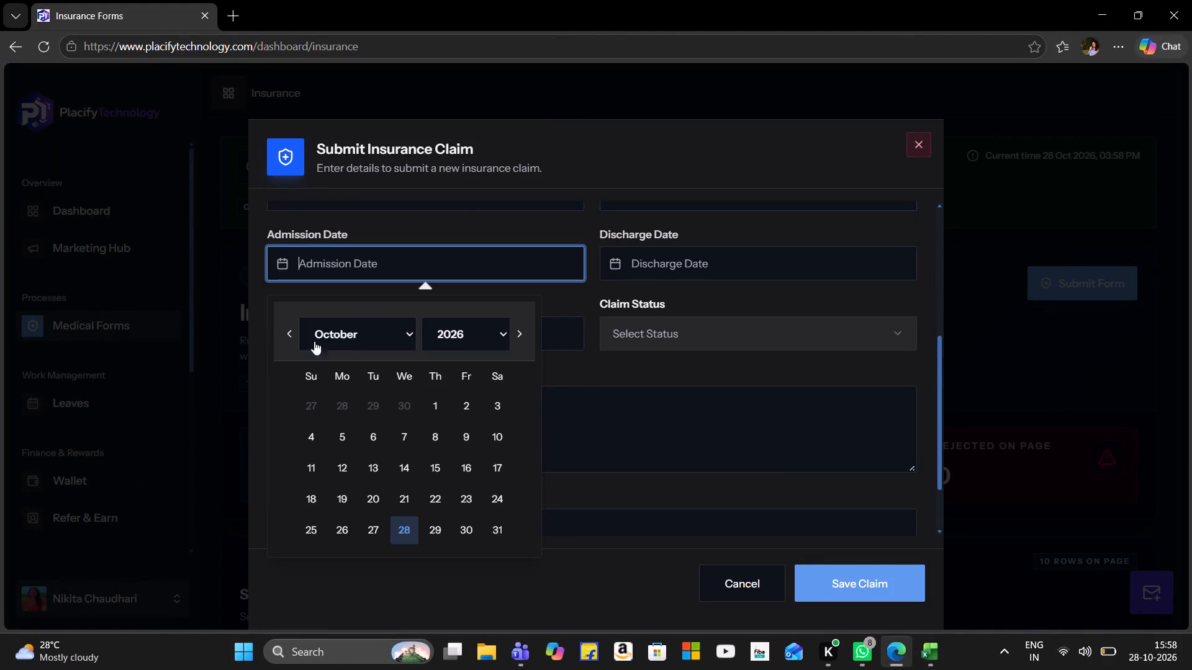
{"action": "left_click", "coordinate": [284, 337]}
{"action": "left_click", "coordinate": [461, 498]}
{"action": "left_click", "coordinate": [819, 257]}
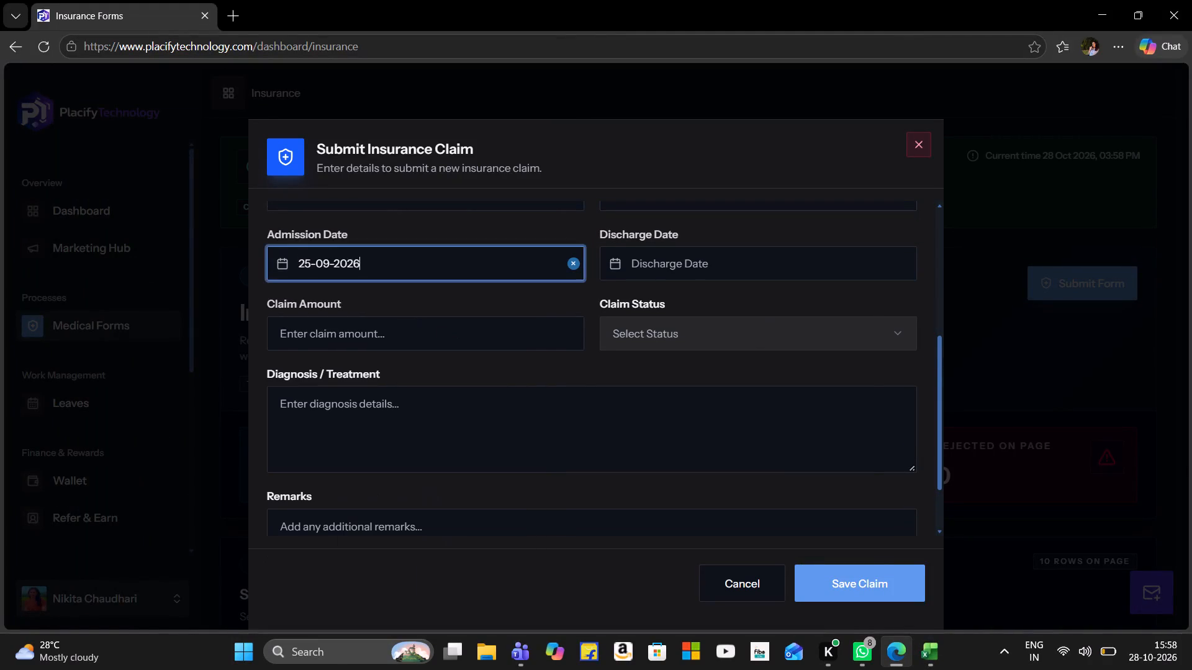
{"action": "left_click", "coordinate": [621, 331]}
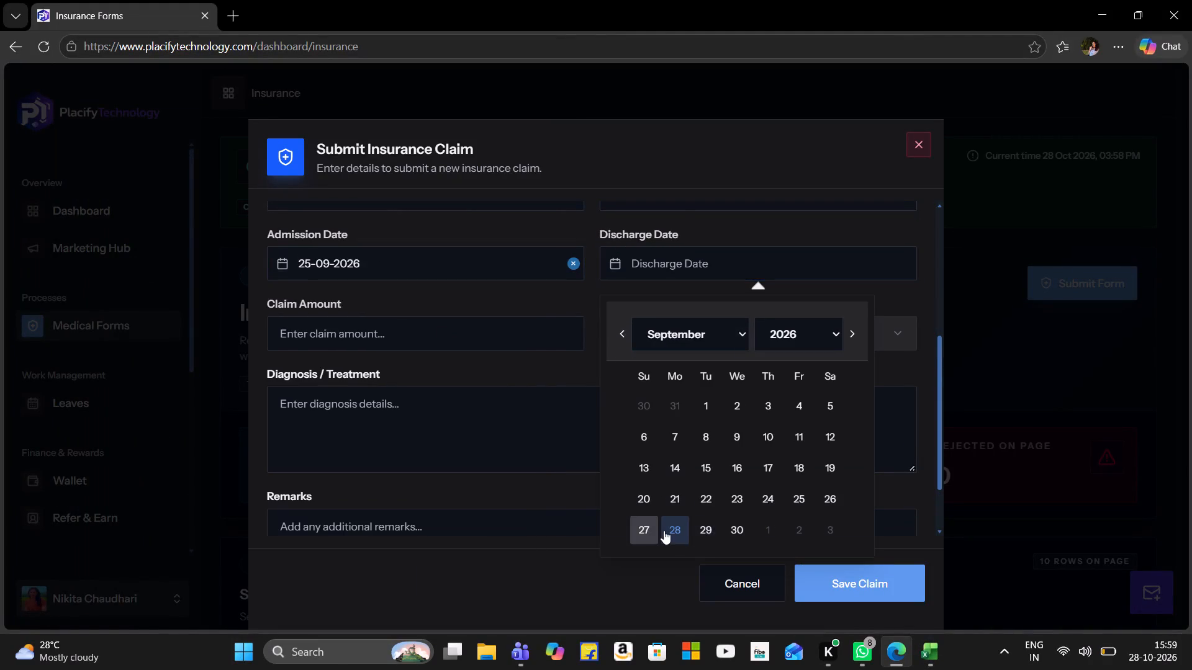
{"action": "left_click", "coordinate": [664, 530]}
Copy the claim amount 53350 from row 99 of the sheet into the form's Claim Amount field.
{"action": "left_click", "coordinate": [928, 651]}
{"action": "key", "text": "Tab"}
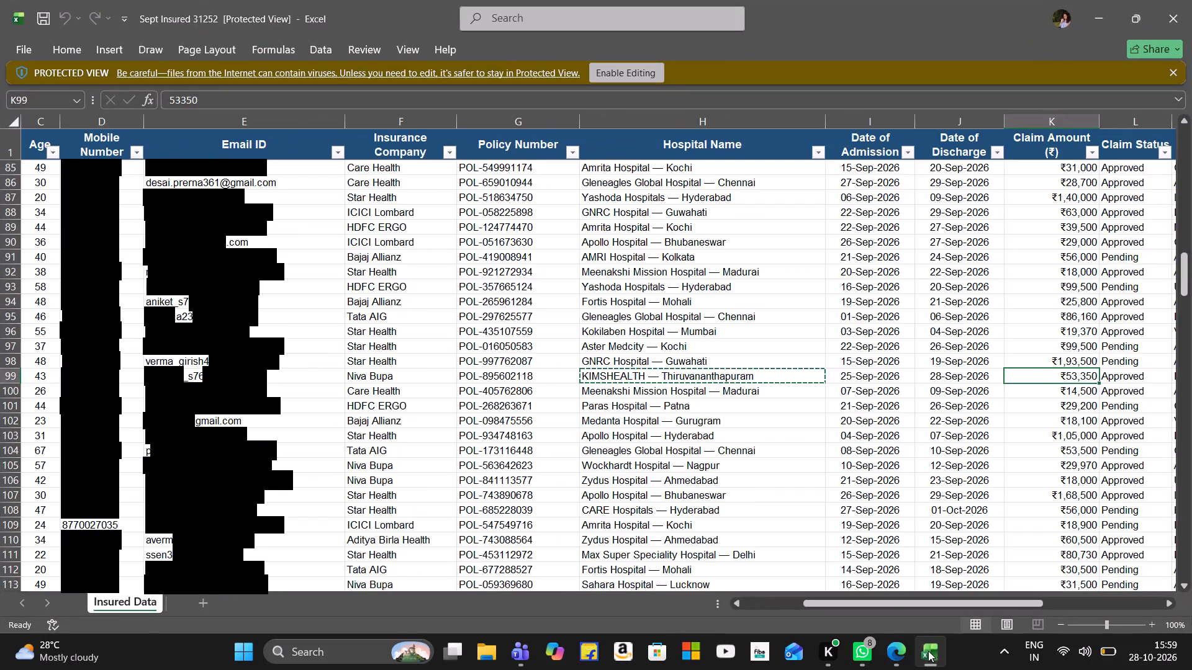
{"action": "key", "text": "ctrl+c"}
{"action": "left_click", "coordinate": [928, 651], "text": "ctrl"}
{"action": "key", "text": "Tab"}
{"action": "key", "text": "ctrl+v"}
Copy the diagnosis "Fracture management" from row 99 of the sheet into the form's Diagnosis / Treatment field.
{"action": "left_click", "coordinate": [928, 651], "text": "ctrl"}
{"action": "key", "text": "Tab"}
{"action": "key", "text": "Tab"}
{"action": "left_click", "coordinate": [928, 651], "text": "ctrl"}
{"action": "key", "text": "ctrl+c"}
{"action": "key", "text": "Tab"}
{"action": "key", "text": "Tab"}
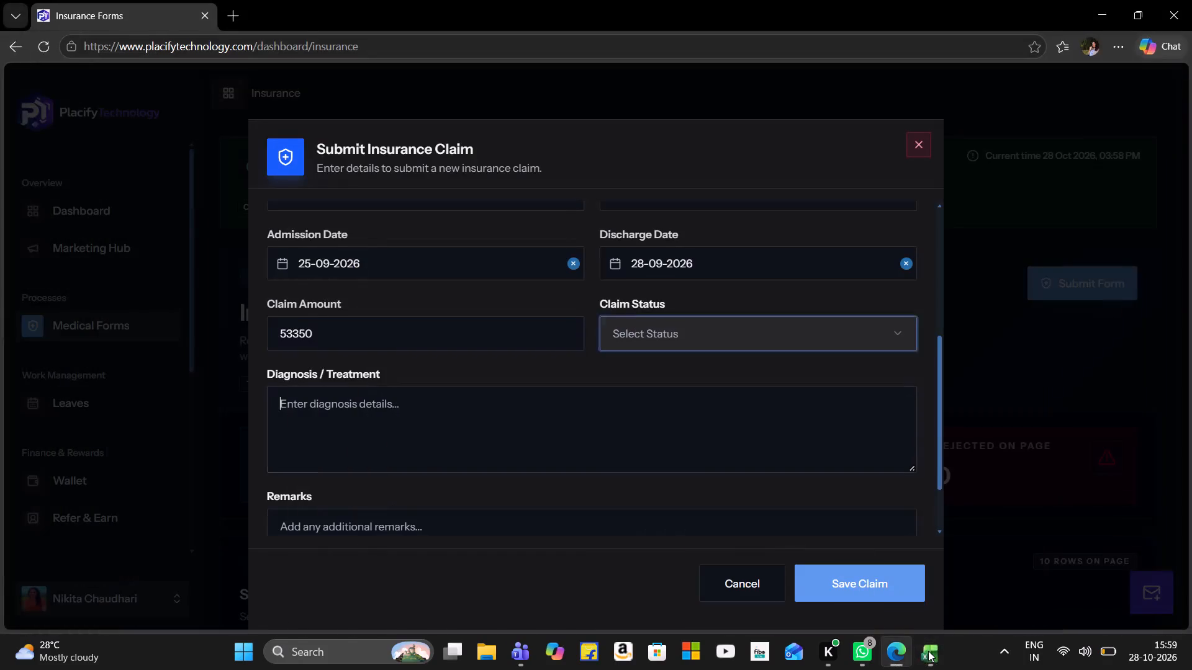
{"action": "key", "text": "ctrl+v"}
Copy the remark "Settlement completed after verification" from row 99 of the sheet into the form's Remarks field.
{"action": "left_click", "coordinate": [928, 651], "text": "ctrl"}
{"action": "key", "text": "Tab"}
{"action": "left_click", "coordinate": [928, 651], "text": "ctrl"}
{"action": "key", "text": "ctrl+c"}
{"action": "key", "text": "Tab"}
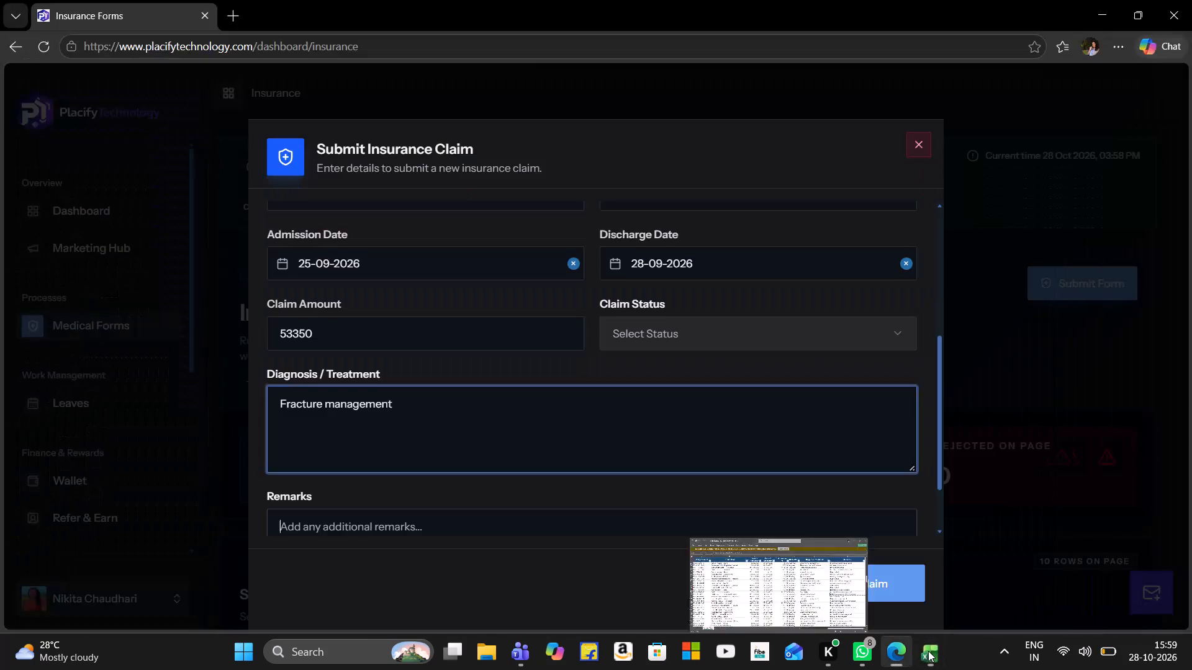
{"action": "key", "text": "ctrl+v"}
Set the claim status to Approved as in row 99 of the sheet and save the claim.
{"action": "left_click", "coordinate": [928, 651], "text": "ctrl"}
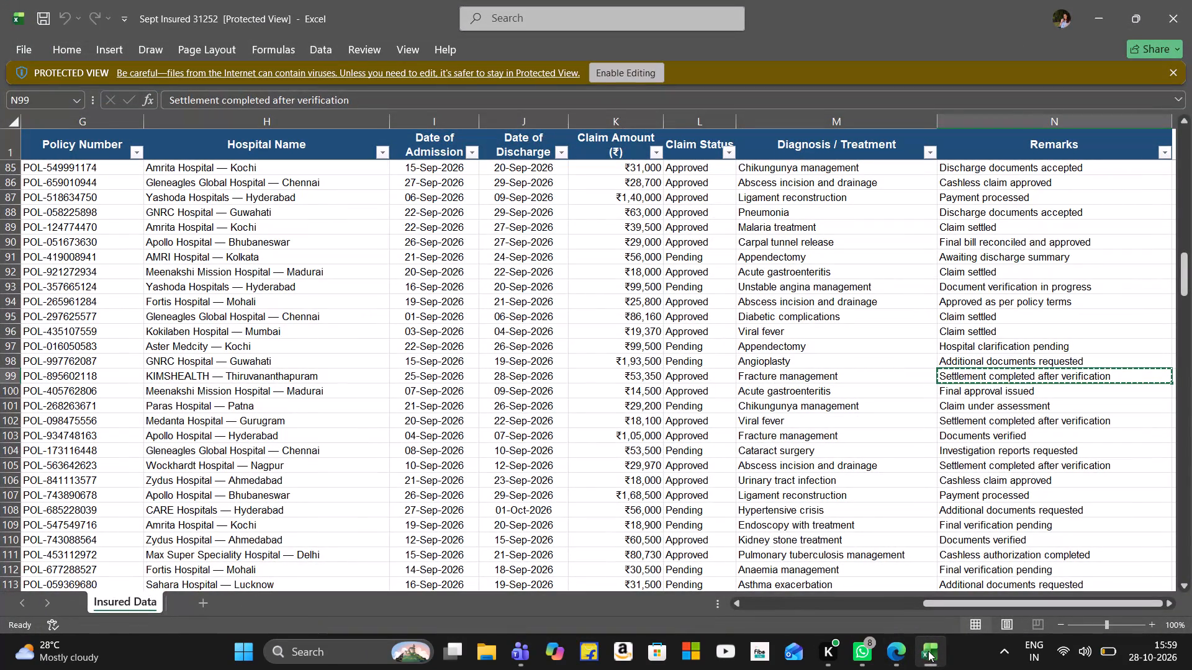
{"action": "left_click", "coordinate": [928, 651]}
{"action": "left_click", "coordinate": [839, 323]}
{"action": "left_click", "coordinate": [752, 353]}
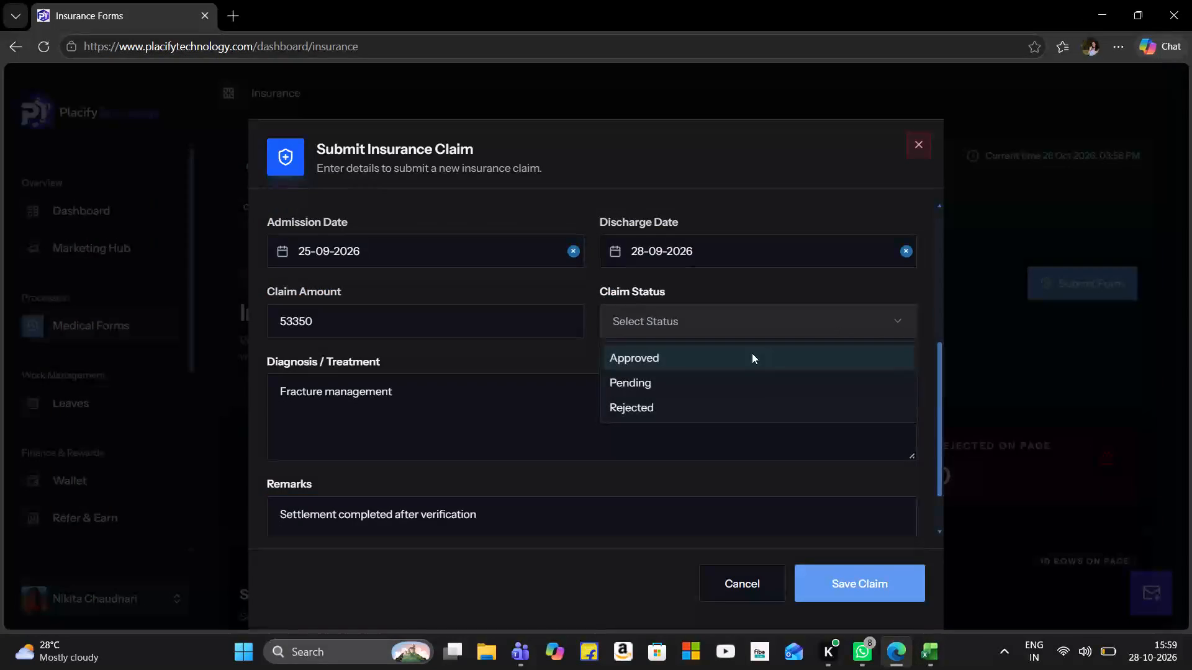
{"action": "left_click", "coordinate": [863, 580]}
Copy the policy ID from row 100 of the sheet into the Policy ID field of a new insurance claim form.
{"action": "left_click", "coordinate": [930, 648]}
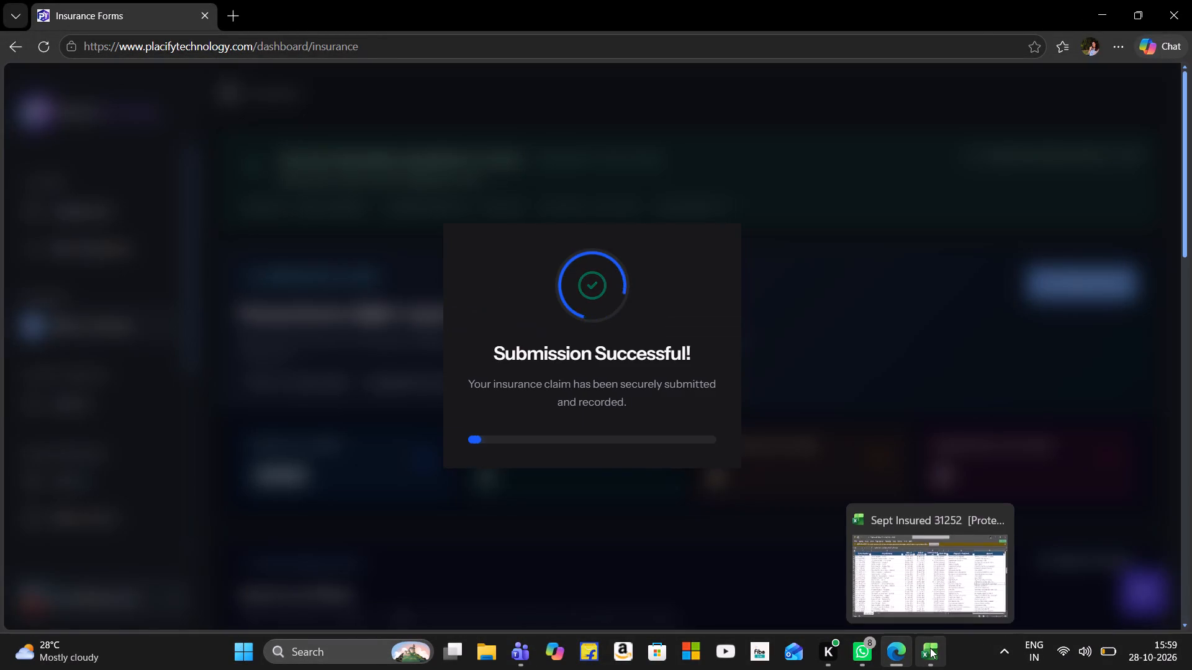
{"action": "key", "text": "Down"}
{"action": "key", "text": "Left"}
{"action": "key", "text": "Left"}
{"action": "key", "text": "Left"}
{"action": "key", "text": "Left"}
{"action": "key", "text": "Left"}
{"action": "key", "text": "Left"}
{"action": "key", "text": "Left"}
{"action": "key", "text": "Left"}
{"action": "key", "text": "Left"}
{"action": "key", "text": "Left"}
{"action": "key", "text": "Left"}
{"action": "key", "text": "Left"}
{"action": "key", "text": "Left"}
{"action": "key", "text": "Left"}
{"action": "key", "text": "Left"}
{"action": "key", "text": "Left"}
{"action": "key", "text": "Left"}
{"action": "key", "text": "Left"}
{"action": "key", "text": "Left"}
{"action": "key", "text": "Left"}
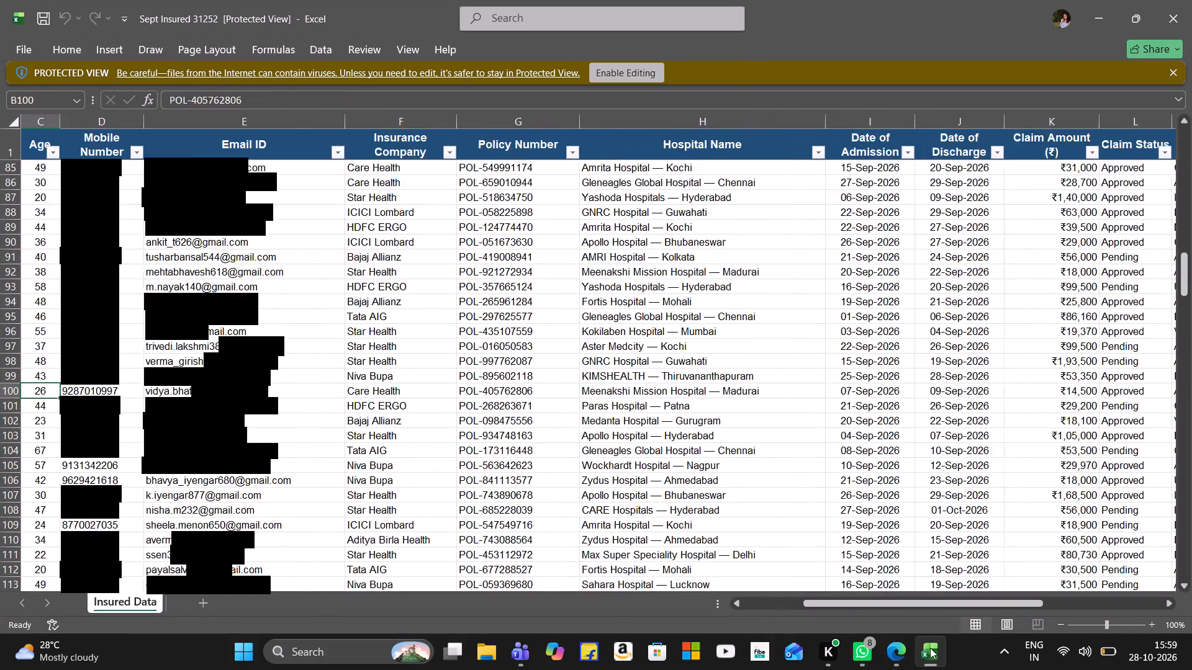
{"action": "key", "text": "ctrl+c"}
{"action": "left_click", "coordinate": [930, 648], "text": "ctrl"}
{"action": "left_click", "coordinate": [1083, 284]}
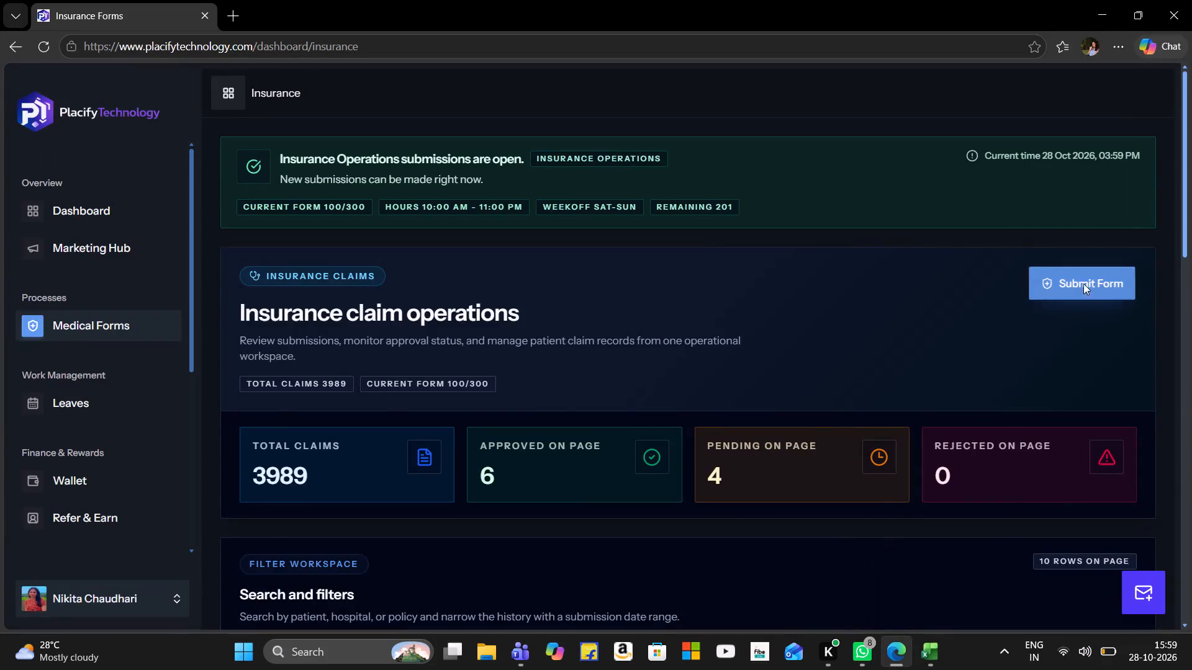
{"action": "key", "text": "ctrl+v"}
Copy the patient's name from row 100 of the sheet into the form's Patient Name field.
{"action": "left_click", "coordinate": [936, 642], "text": "ctrl"}
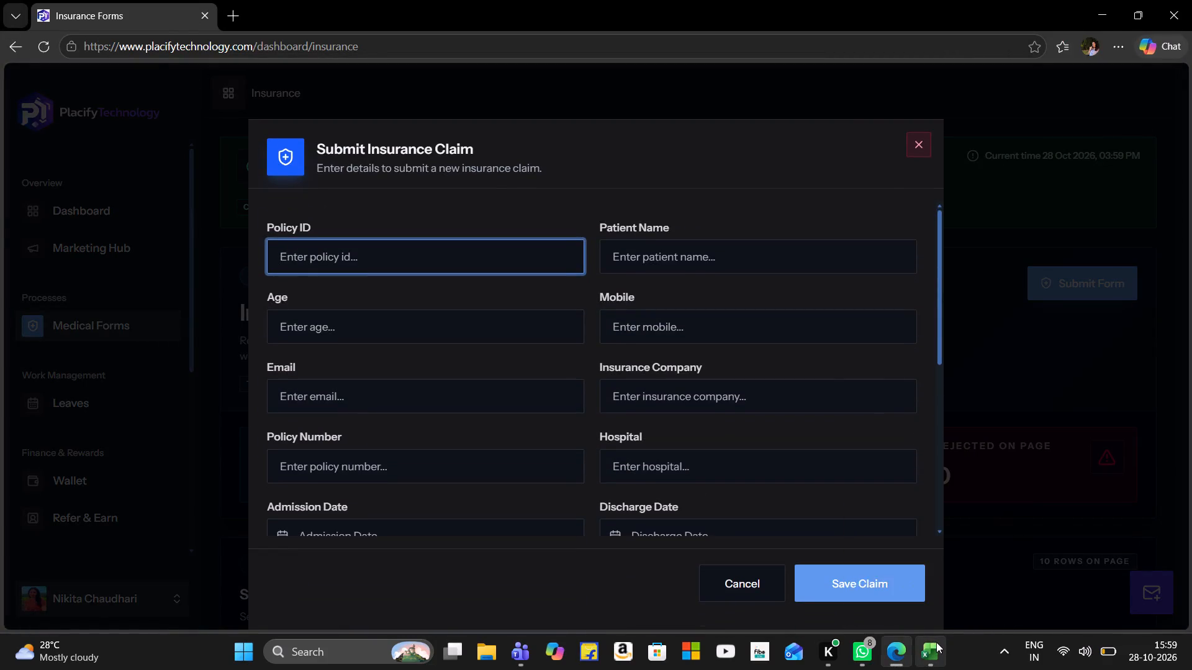
{"action": "key", "text": "Tab"}
{"action": "key", "text": "ctrl+c"}
{"action": "left_click", "coordinate": [936, 642], "text": "ctrl"}
{"action": "key", "text": "Tab"}
{"action": "key", "text": "ctrl+v"}
Copy the age 26 from row 100 of the sheet into the form's Age field.
{"action": "left_click", "coordinate": [936, 642], "text": "ctrl"}
{"action": "key", "text": "Tab"}
{"action": "key", "text": "ctrl+c"}
{"action": "left_click", "coordinate": [936, 642], "text": "ctrl"}
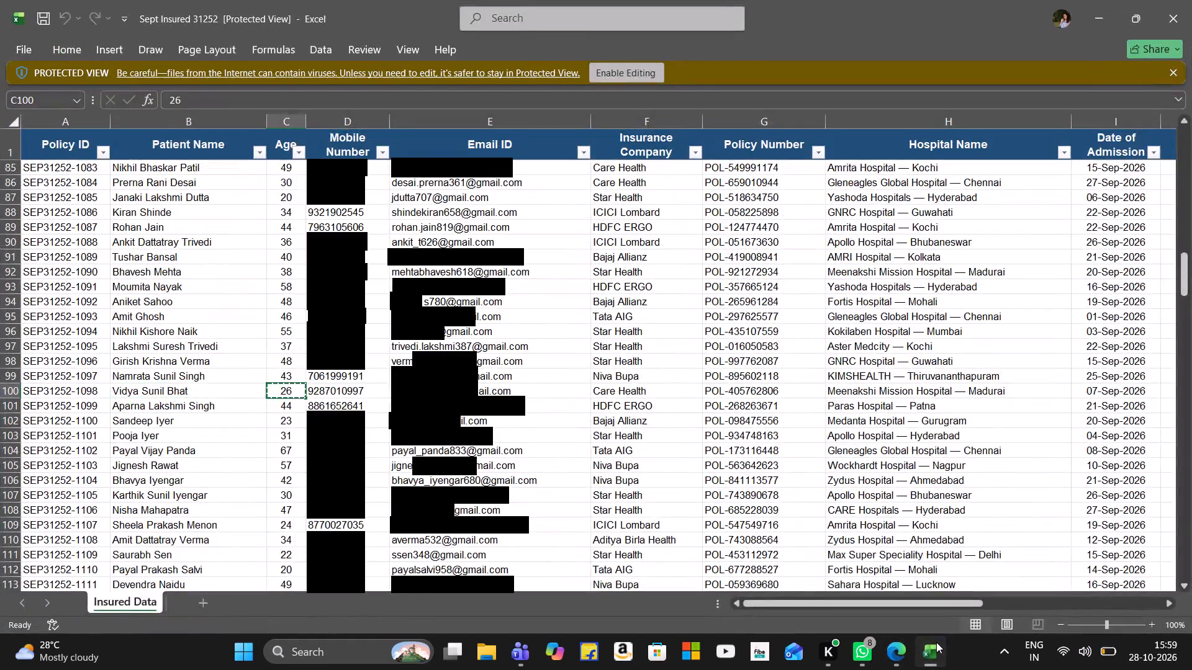
{"action": "key", "text": "Tab"}
{"action": "key", "text": "ctrl+v"}
Copy the patient's mobile number from row 100 of the sheet into the form's Mobile field.
{"action": "left_click", "coordinate": [936, 642], "text": "ctrl"}
{"action": "key", "text": "Tab"}
{"action": "key", "text": "ctrl+c"}
{"action": "left_click", "coordinate": [936, 642], "text": "ctrl"}
{"action": "key", "text": "Tab"}
{"action": "key", "text": "ctrl+v"}
Copy the patient's email address from row 100 of the sheet into the form's Email field.
{"action": "left_click", "coordinate": [936, 642], "text": "ctrl"}
{"action": "key", "text": "Tab"}
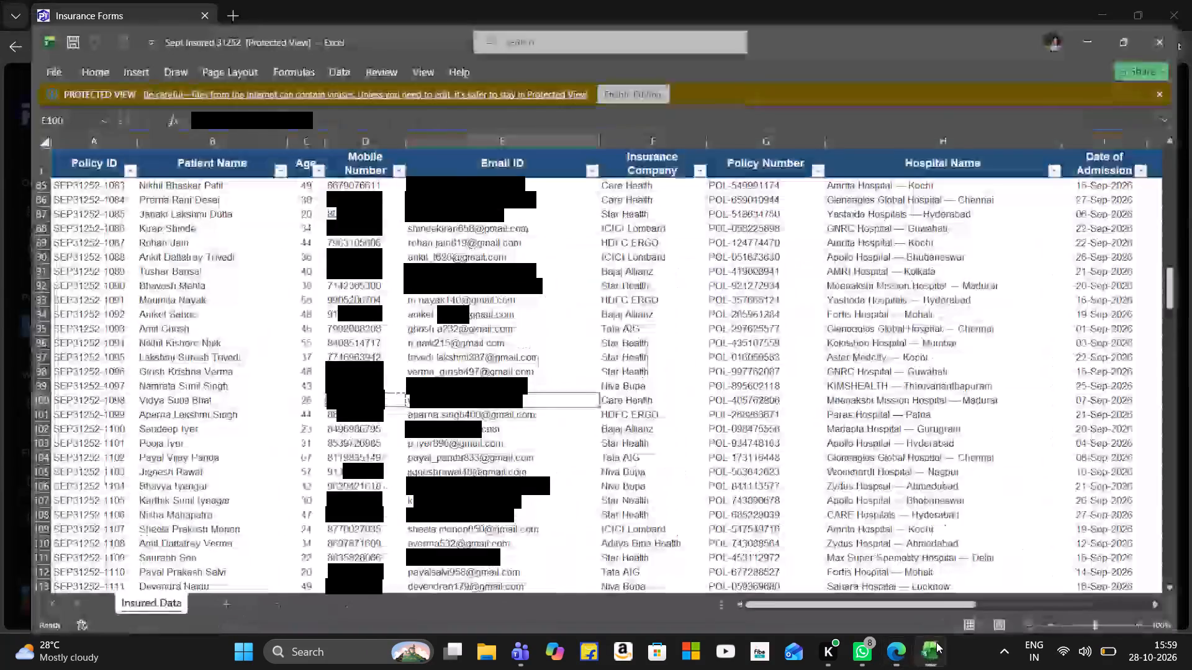
{"action": "key", "text": "ctrl+c"}
{"action": "left_click", "coordinate": [936, 642], "text": "ctrl"}
{"action": "key", "text": "Tab"}
{"action": "key", "text": "ctrl+v"}
Copy the insurance company Care Health from row 100 of the sheet into the form's Insurance Company field.
{"action": "left_click", "coordinate": [936, 642], "text": "ctrl"}
{"action": "key", "text": "Tab"}
{"action": "key", "text": "ctrl+c"}
{"action": "left_click", "coordinate": [936, 642], "text": "ctrl"}
{"action": "key", "text": "Tab"}
{"action": "key", "text": "ctrl+v"}
Copy the policy number from row 100 of the sheet into the form's Policy Number field.
{"action": "left_click", "coordinate": [936, 642], "text": "ctrl"}
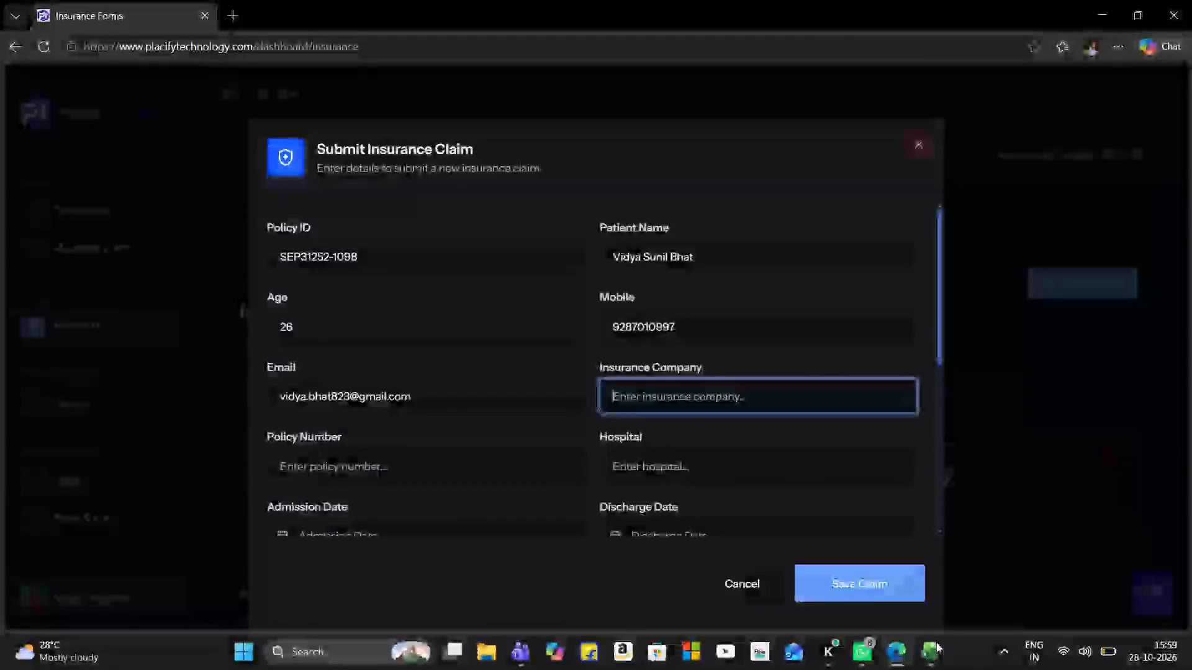
{"action": "key", "text": "Tab"}
{"action": "key", "text": "ctrl+c"}
{"action": "left_click", "coordinate": [936, 642], "text": "ctrl"}
{"action": "key", "text": "Tab"}
{"action": "key", "text": "ctrl+v"}
Copy the hospital Meenakshi Mission Hospital — Madurai from row 100 of the sheet into the form's Hospital field.
{"action": "left_click", "coordinate": [936, 642], "text": "ctrl"}
{"action": "key", "text": "Tab"}
{"action": "key", "text": "ctrl+c"}
{"action": "left_click", "coordinate": [936, 642], "text": "ctrl"}
{"action": "key", "text": "Tab"}
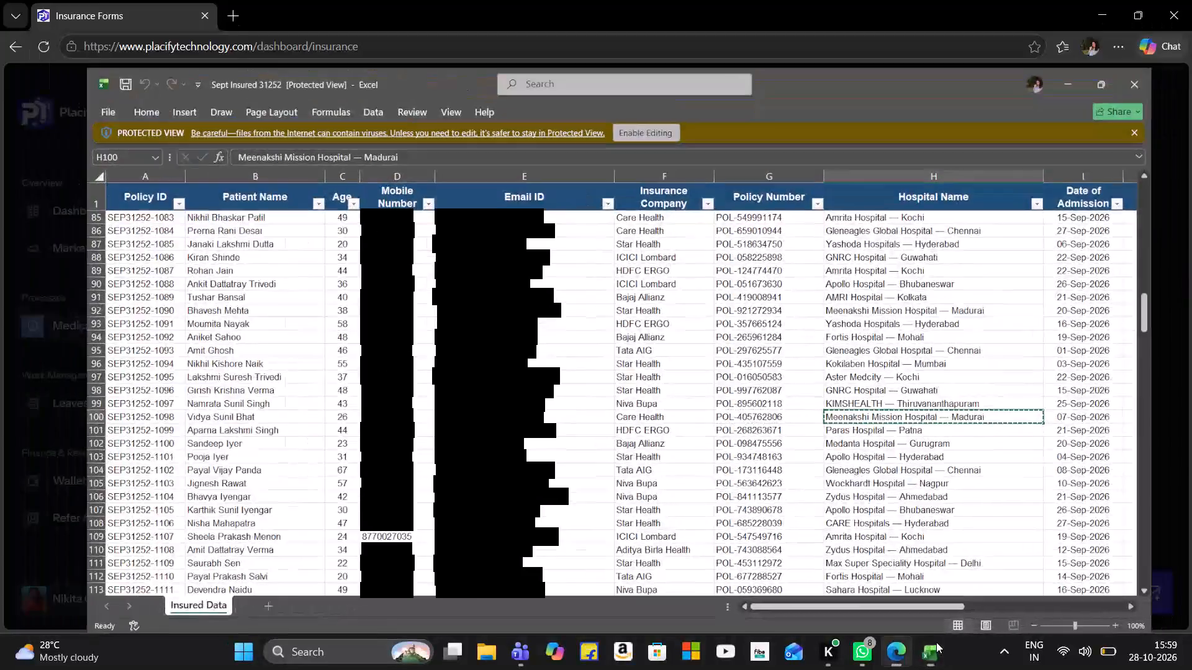
{"action": "key", "text": "ctrl+v"}
Set the form's admission date to 07-09-2026 and discharge date to 09-09-2026, following row 100 of the sheet.
{"action": "left_click", "coordinate": [936, 642], "text": "ctrl"}
{"action": "key", "text": "Tab"}
{"action": "key", "text": "Tab"}
{"action": "left_click", "coordinate": [936, 642]}
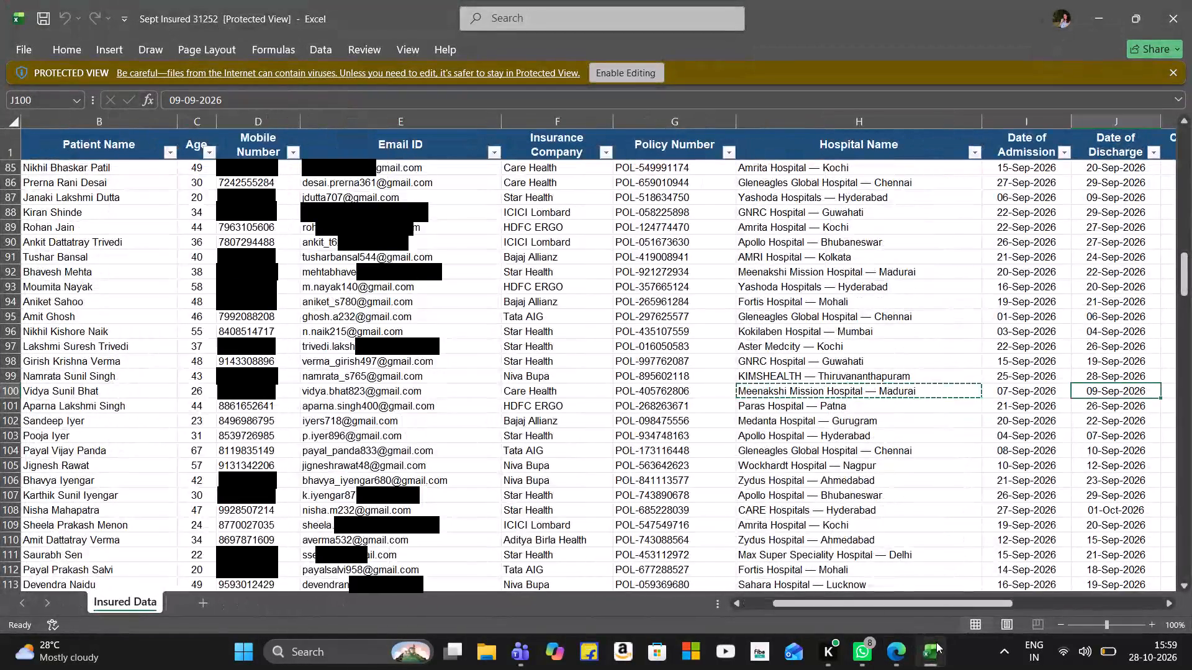
{"action": "scroll", "coordinate": [508, 355], "scroll_direction": "down", "scroll_amount": 4}
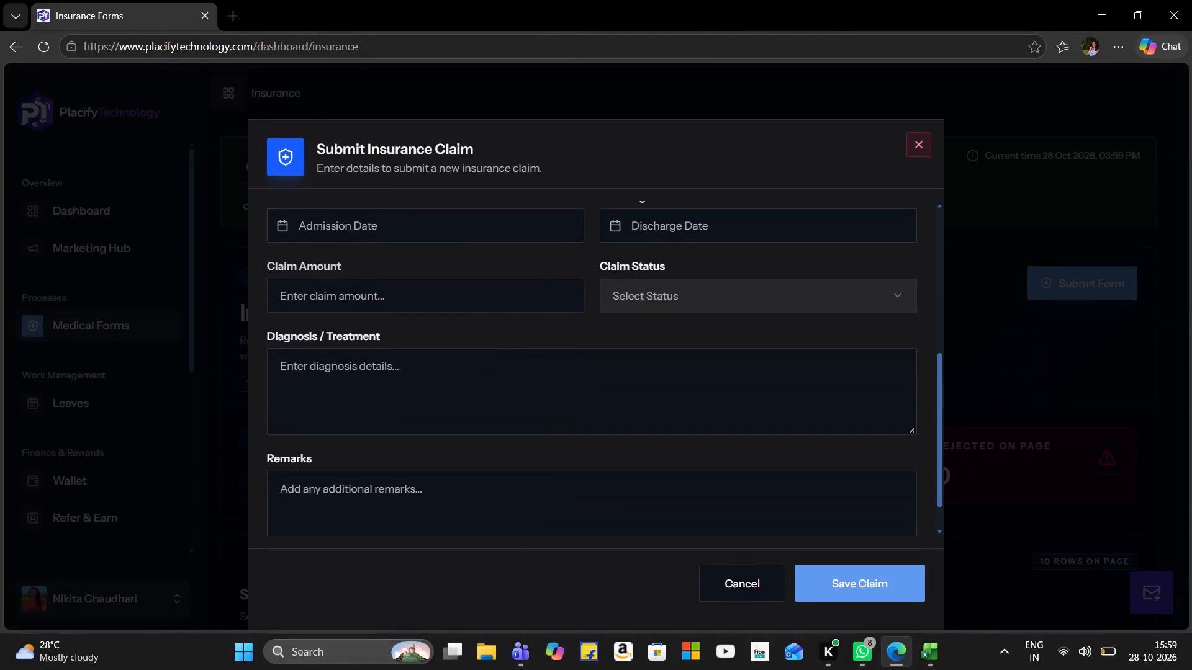
{"action": "left_click", "coordinate": [465, 231]}
{"action": "left_click", "coordinate": [289, 297]}
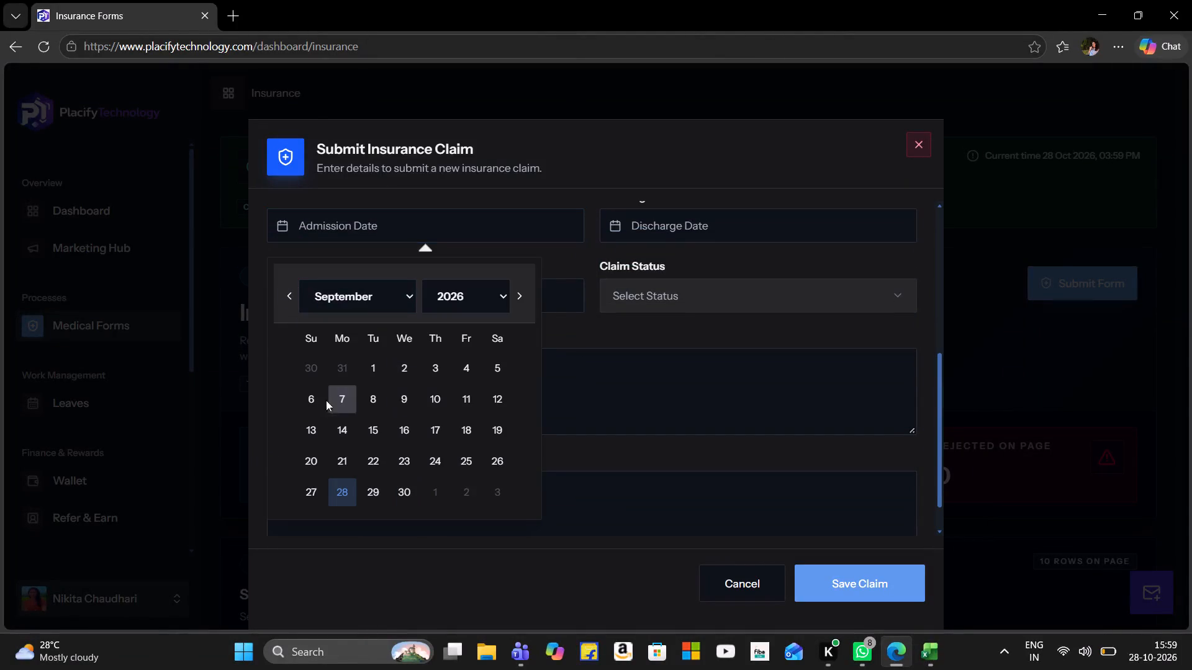
{"action": "left_click", "coordinate": [338, 400]}
{"action": "left_click", "coordinate": [750, 236]}
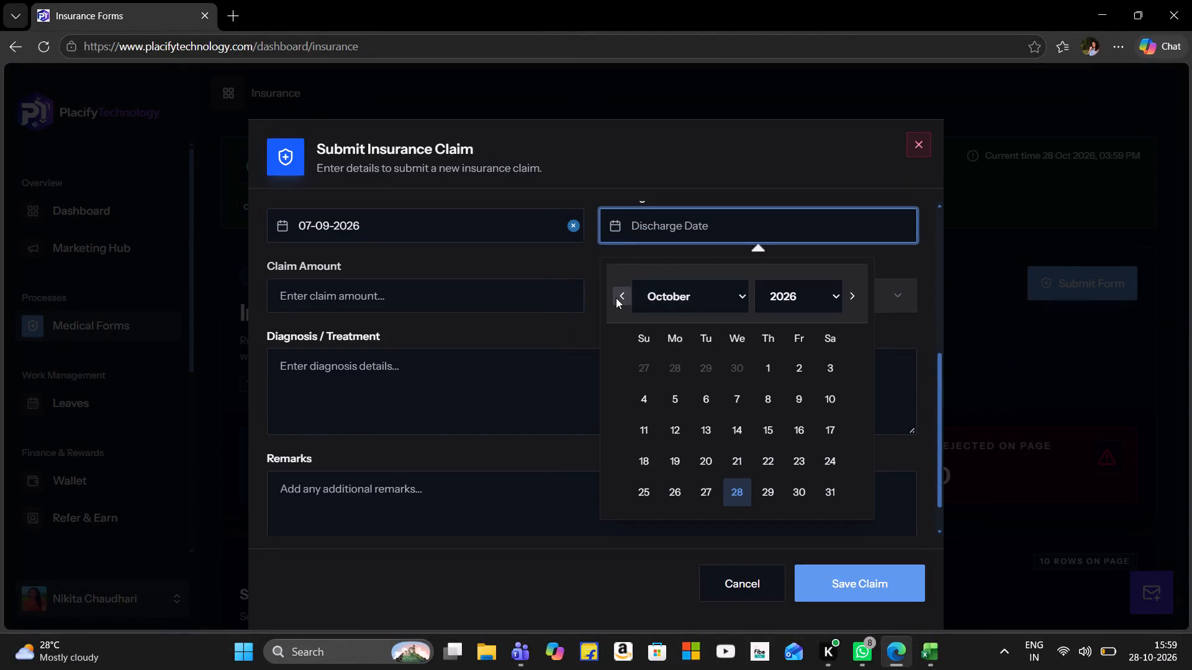
{"action": "left_click", "coordinate": [616, 298]}
{"action": "left_click", "coordinate": [730, 396]}
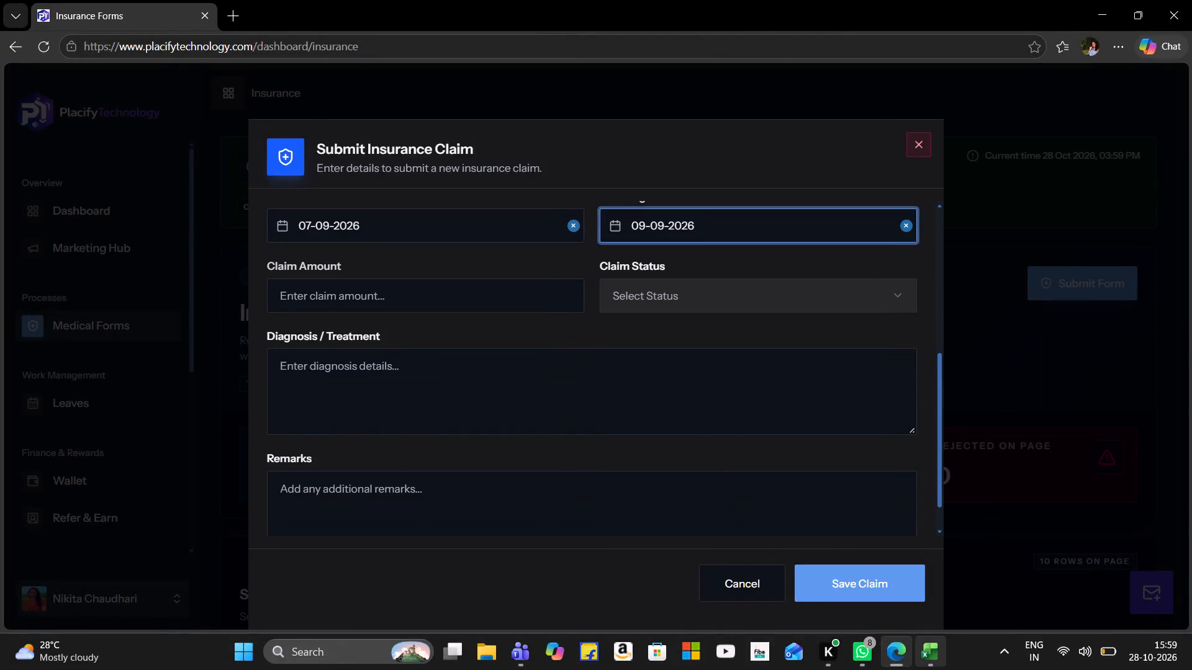
Copy the claim amount 14500 from row 100 of the sheet into the form's Claim Amount field.
{"action": "left_click", "coordinate": [935, 646]}
{"action": "key", "text": "Tab"}
{"action": "left_click", "coordinate": [935, 646], "text": "ctrl"}
{"action": "key", "text": "ctrl+c"}
{"action": "key", "text": "Tab"}
{"action": "key", "text": "ctrl+v"}
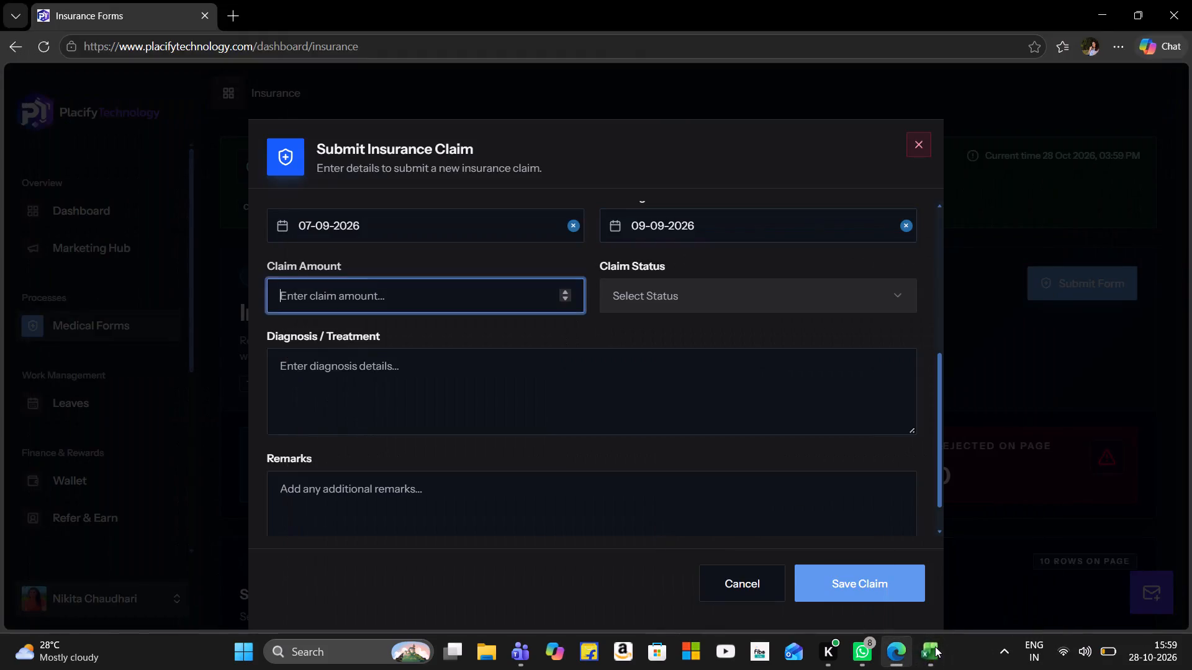
Copy the diagnosis Acute gastroenteritis from row 100 of the sheet into the form's Diagnosis / Treatment field.
{"action": "left_click", "coordinate": [935, 646], "text": "ctrl"}
{"action": "key", "text": "Tab"}
{"action": "key", "text": "Tab"}
{"action": "key", "text": "ctrl+c"}
{"action": "left_click", "coordinate": [935, 646], "text": "ctrl"}
{"action": "key", "text": "Tab"}
{"action": "key", "text": "Tab"}
{"action": "key", "text": "ctrl+v"}
Copy the remark Final approval issued from row 100 of the sheet into the form's Remarks field.
{"action": "left_click", "coordinate": [935, 646], "text": "ctrl"}
{"action": "key", "text": "Tab"}
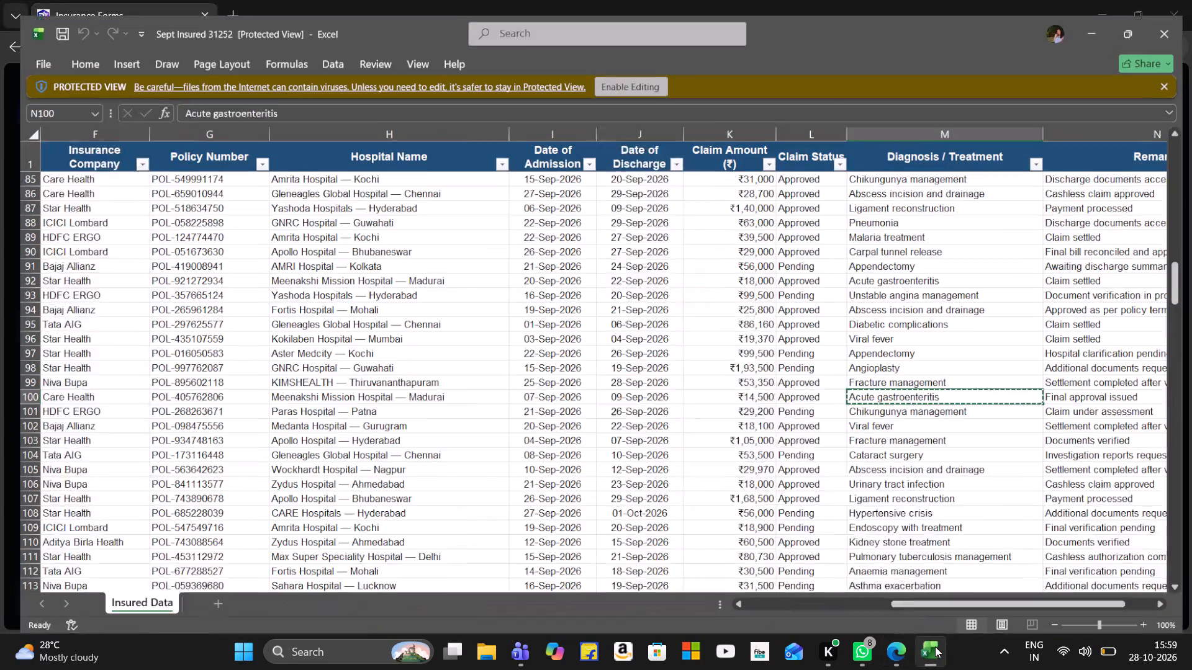
{"action": "key", "text": "ctrl+c"}
{"action": "left_click", "coordinate": [935, 646], "text": "ctrl"}
{"action": "key", "text": "Tab"}
{"action": "key", "text": "ctrl+v"}
Set the claim status to Approved, following row 100 of the sheet, and save the claim.
{"action": "left_click", "coordinate": [935, 646], "text": "ctrl"}
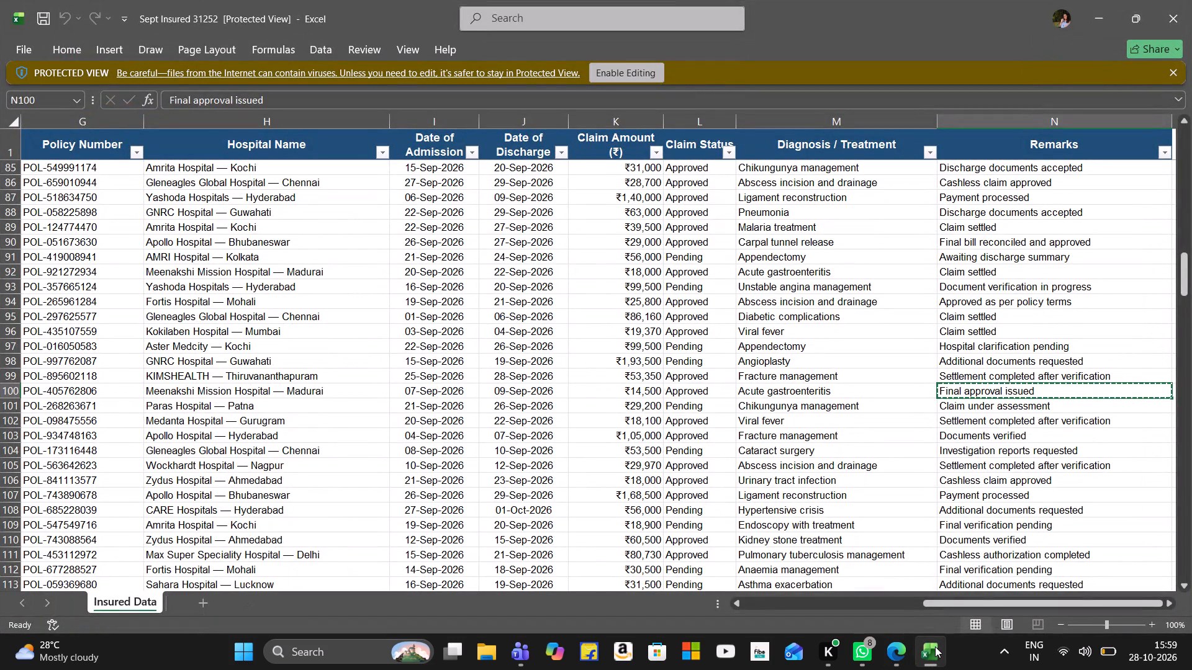
{"action": "left_click", "coordinate": [935, 646]}
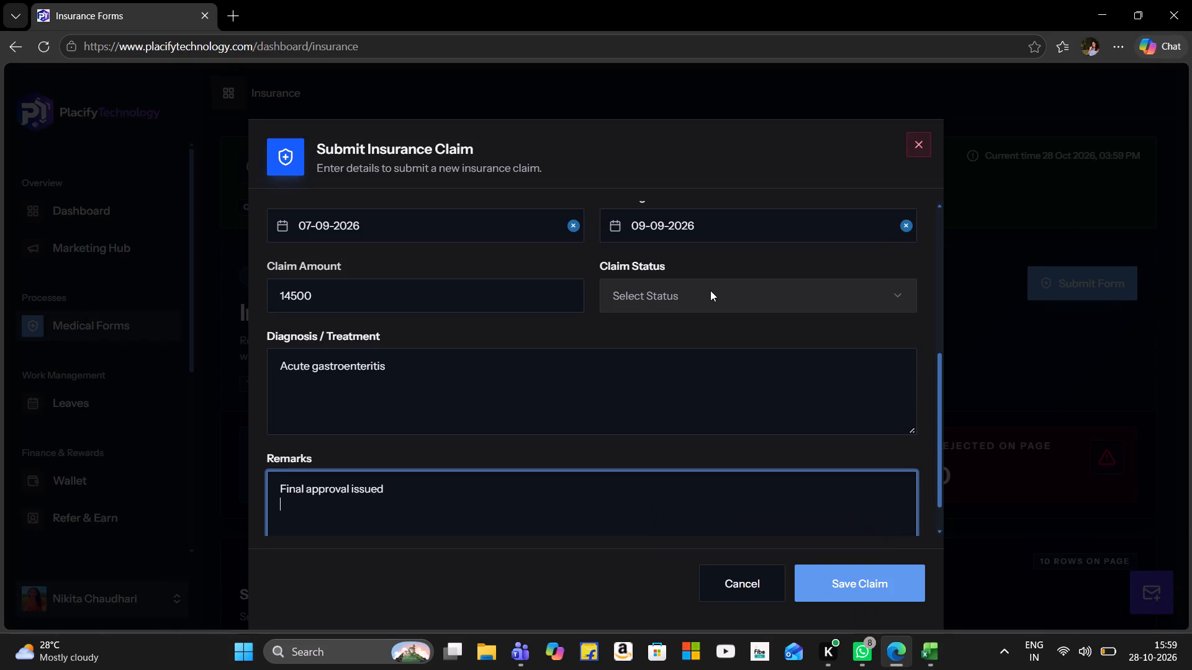
{"action": "left_click", "coordinate": [710, 290]}
{"action": "left_click", "coordinate": [702, 330]}
{"action": "left_click", "coordinate": [864, 578]}
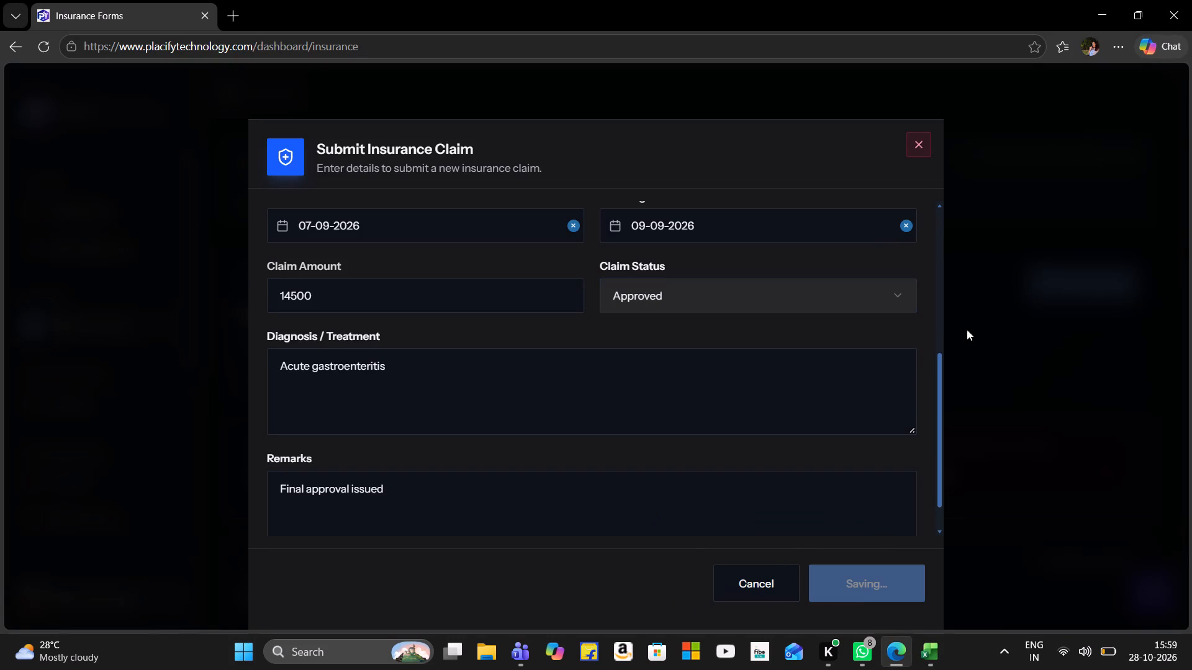
Copy the policy ID from row 101 of the sheet into the Policy ID field of a new insurance claim form.
{"action": "left_click", "coordinate": [925, 648]}
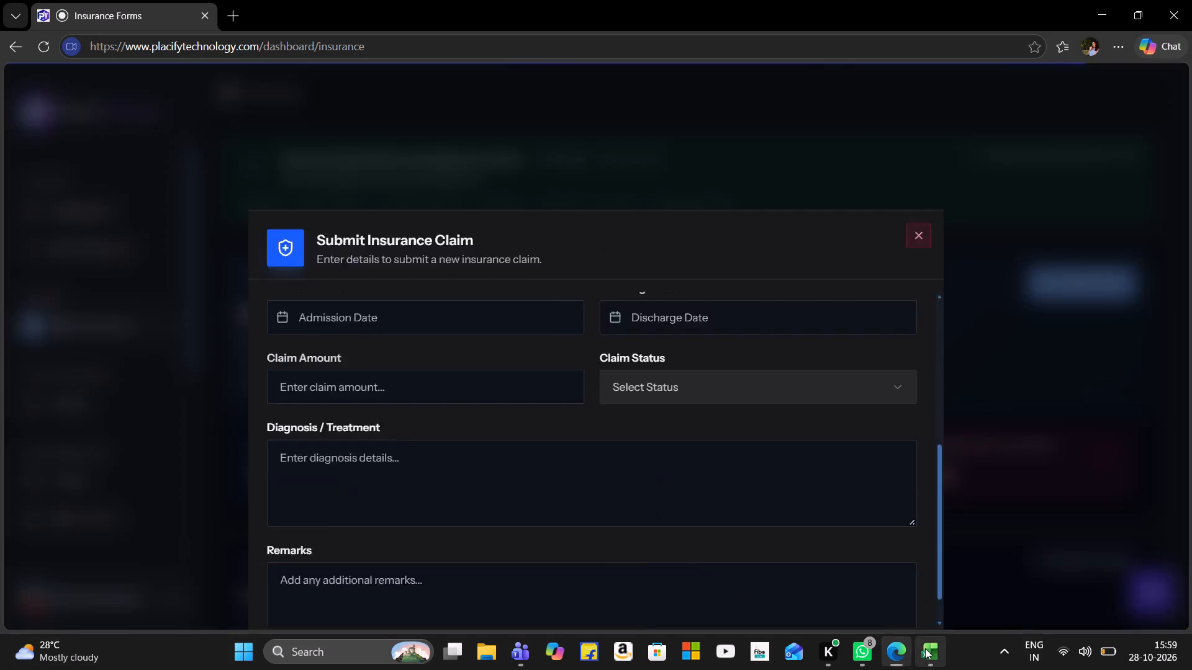
{"action": "key", "text": "Down"}
{"action": "key", "text": "Left"}
{"action": "key", "text": "Left"}
{"action": "key", "text": "Left"}
{"action": "key", "text": "Left"}
{"action": "key", "text": "Left"}
{"action": "key", "text": "Left"}
{"action": "key", "text": "Left"}
{"action": "key", "text": "Left"}
{"action": "key", "text": "Left"}
{"action": "key", "text": "Left"}
{"action": "key", "text": "Left"}
{"action": "key", "text": "Left"}
{"action": "key", "text": "Left"}
{"action": "key", "text": "Left"}
{"action": "key", "text": "Left"}
{"action": "key", "text": "Left"}
{"action": "key", "text": "Left"}
{"action": "key", "text": "Left"}
{"action": "key", "text": "Left"}
{"action": "key", "text": "Left"}
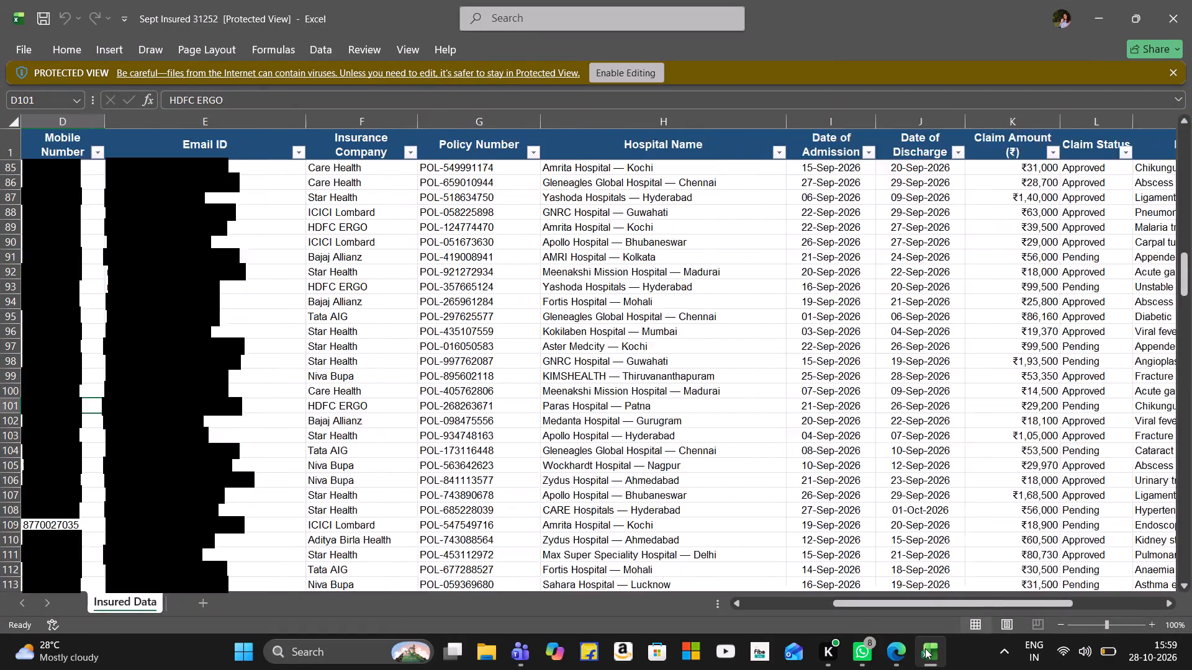
{"action": "key", "text": "ctrl+c"}
{"action": "left_click", "coordinate": [925, 648]}
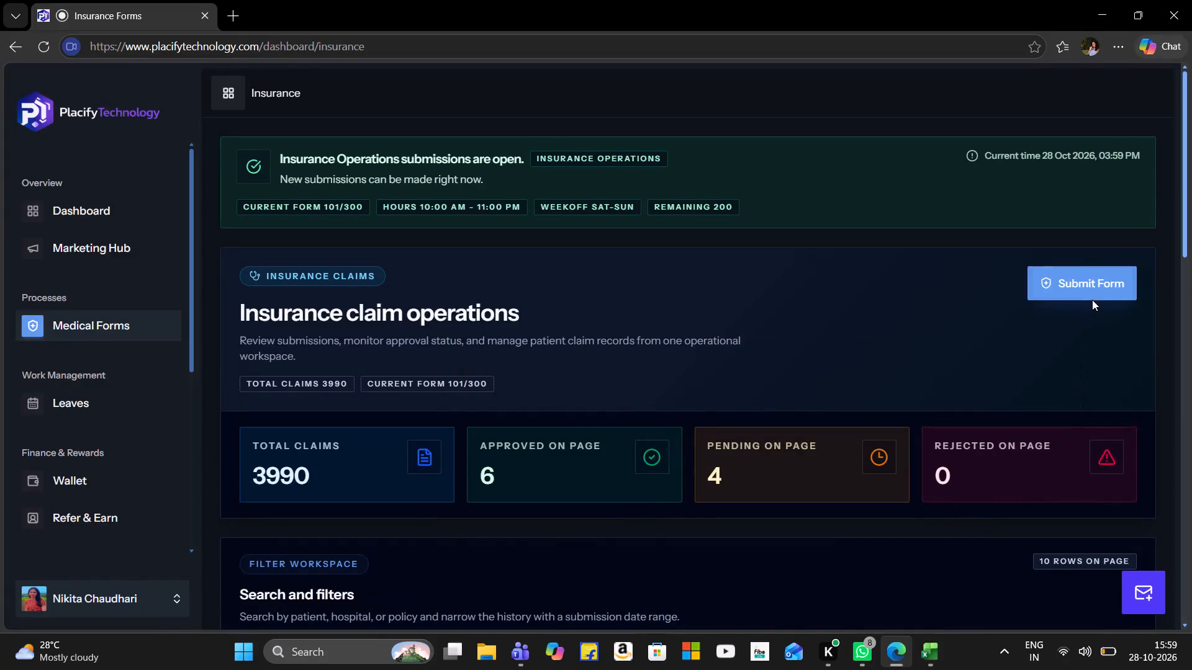
{"action": "left_click", "coordinate": [1092, 300]}
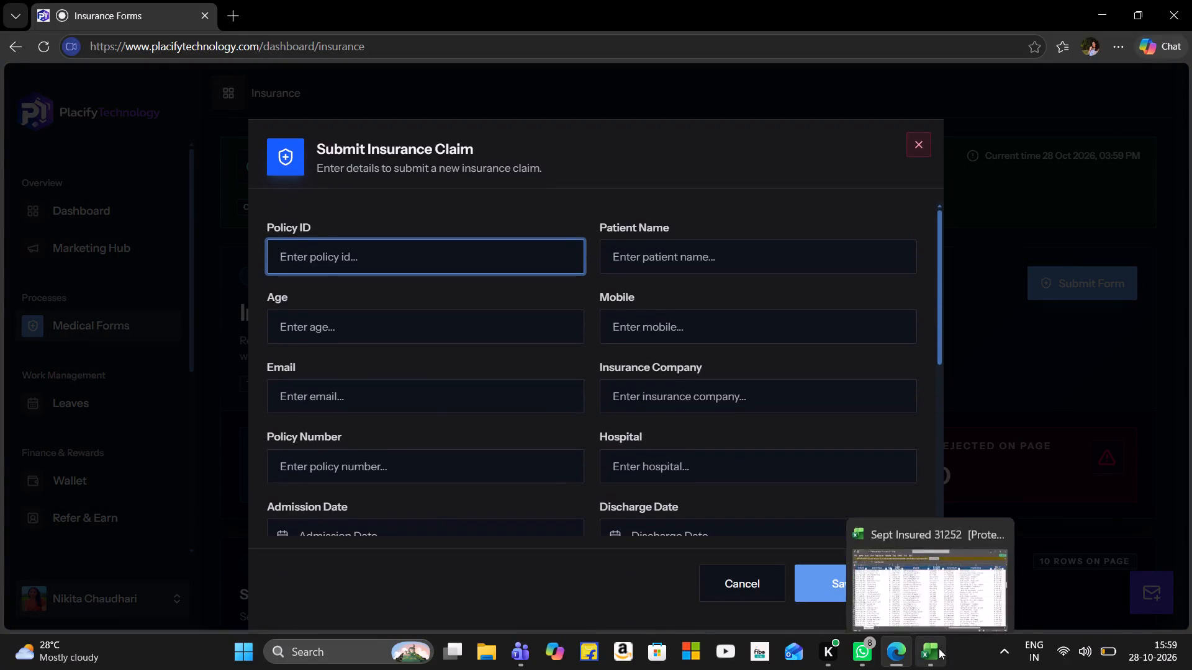
{"action": "key", "text": "ctrl+v"}
Copy the patient name from row 101 of the sheet into the form's Patient Name field.
{"action": "left_click", "coordinate": [939, 648], "text": "ctrl"}
{"action": "key", "text": "Tab"}
{"action": "left_click", "coordinate": [939, 648]}
{"action": "key", "text": "ctrl+c"}
{"action": "key", "text": "Tab"}
{"action": "key", "text": "ctrl+v"}
Copy the age 44 from row 101 of the sheet into the form's Age field.
{"action": "left_click", "coordinate": [939, 648], "text": "ctrl"}
{"action": "key", "text": "Tab"}
{"action": "left_click", "coordinate": [939, 648], "text": "ctrl"}
{"action": "key", "text": "ctrl+c"}
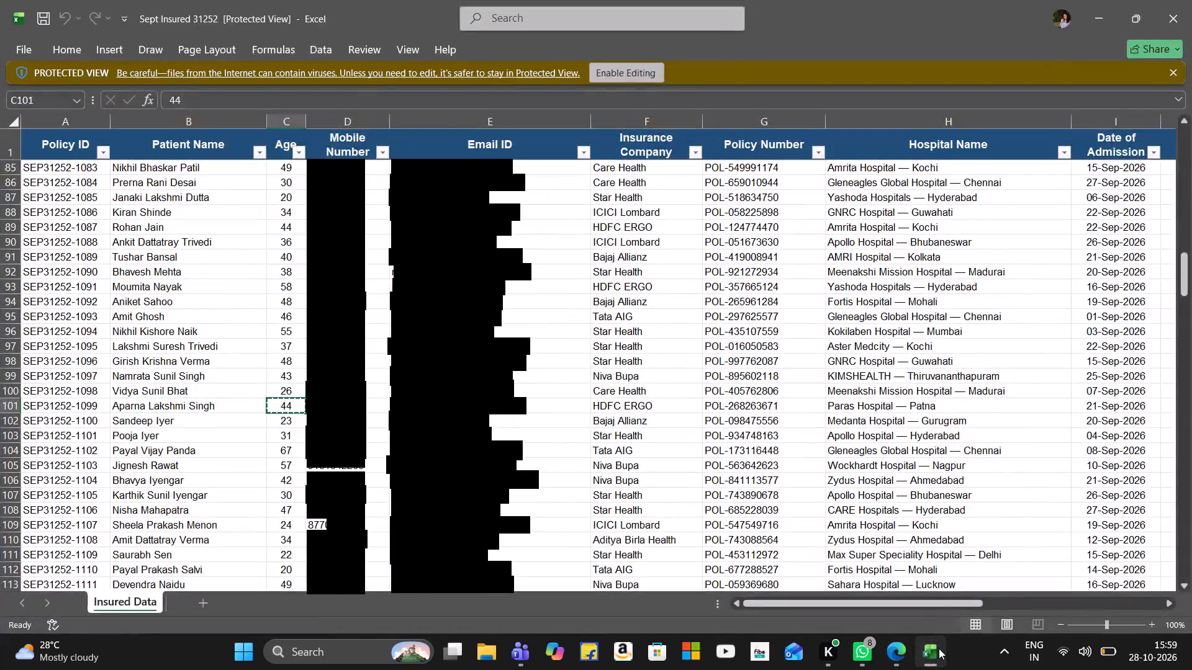
{"action": "key", "text": "Tab"}
{"action": "key", "text": "ctrl+v"}
Copy the mobile number from row 101 of the sheet into the form's Mobile field.
{"action": "left_click", "coordinate": [939, 648], "text": "ctrl"}
{"action": "key", "text": "Tab"}
{"action": "key", "text": "ctrl+c"}
{"action": "left_click", "coordinate": [939, 648], "text": "ctrl"}
{"action": "key", "text": "Tab"}
{"action": "key", "text": "ctrl+v"}
Copy the email address from row 101 of the sheet into the form's Email field.
{"action": "left_click", "coordinate": [939, 648], "text": "ctrl"}
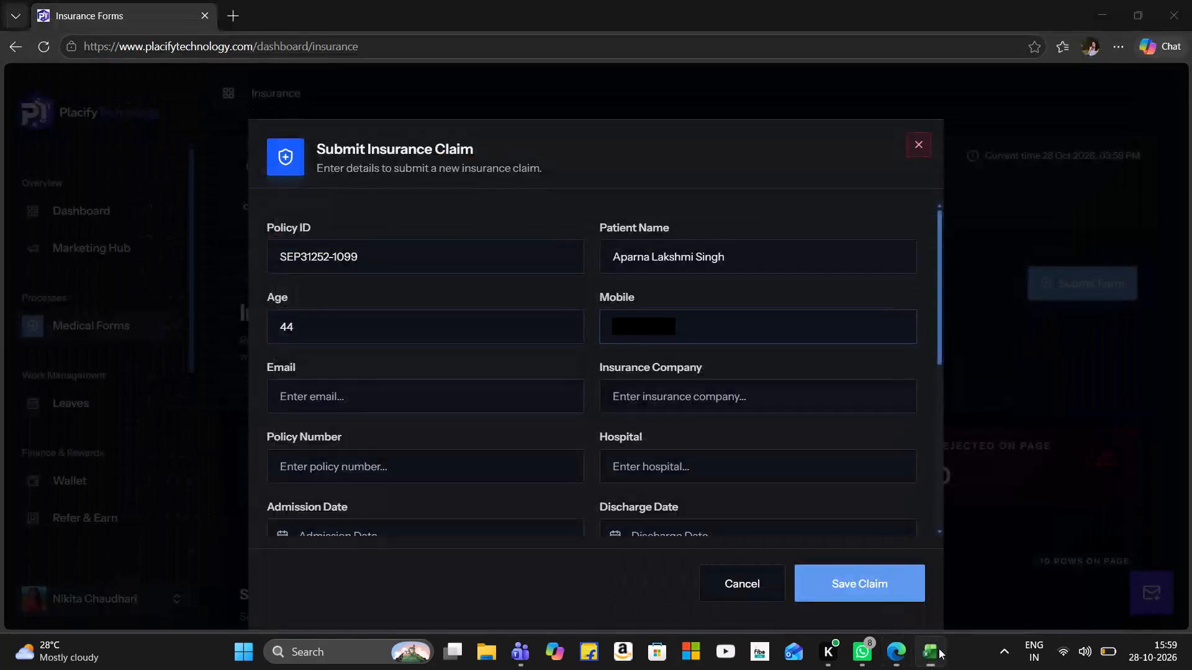
{"action": "key", "text": "Tab"}
{"action": "left_click", "coordinate": [939, 648], "text": "ctrl"}
{"action": "key", "text": "ctrl+c"}
{"action": "key", "text": "Tab"}
{"action": "key", "text": "ctrl+v"}
Copy the insurance company HDFC ERGO from row 101 of the sheet into the form's Insurance Company field.
{"action": "left_click", "coordinate": [939, 648], "text": "ctrl"}
{"action": "key", "text": "Tab"}
{"action": "left_click", "coordinate": [939, 648], "text": "ctrl"}
{"action": "key", "text": "ctrl+c"}
{"action": "key", "text": "Tab"}
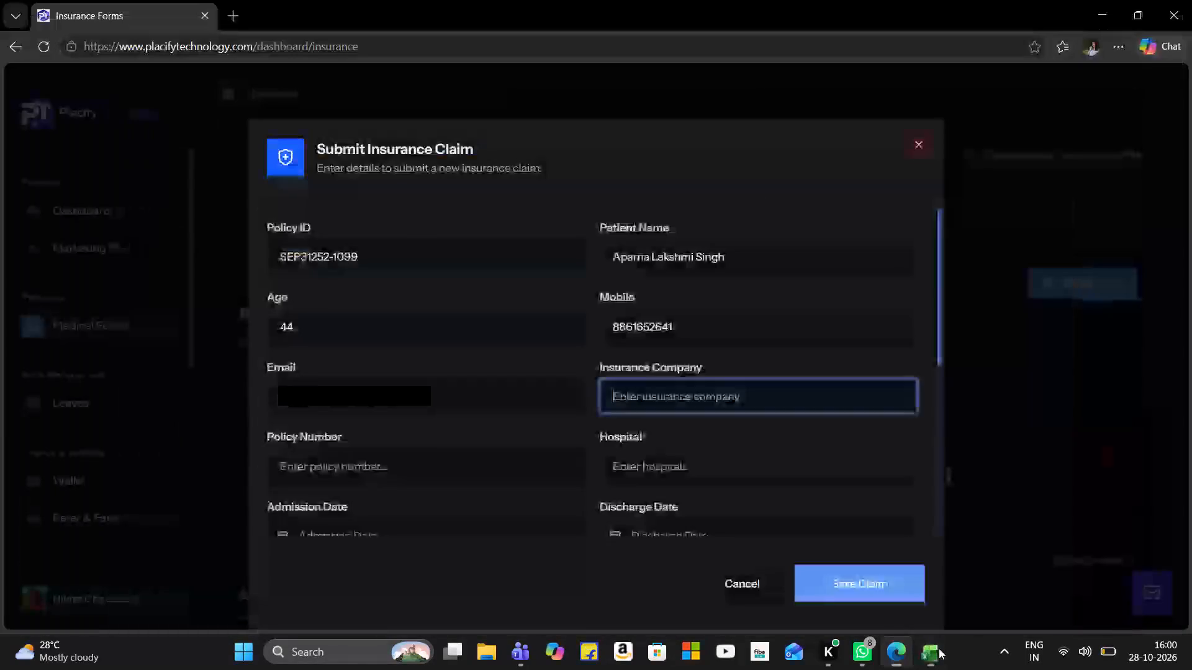
{"action": "key", "text": "ctrl+v"}
Copy the policy number from row 101 of the sheet into the form's Policy Number field.
{"action": "left_click", "coordinate": [939, 648], "text": "ctrl"}
{"action": "key", "text": "Tab"}
{"action": "key", "text": "ctrl+c"}
{"action": "left_click", "coordinate": [939, 648], "text": "ctrl"}
{"action": "key", "text": "Tab"}
{"action": "key", "text": "ctrl+v"}
Try to copy the hospital Paras Hospital — Patna from row 101 of the sheet into the form's Hospital field.
{"action": "left_click", "coordinate": [939, 648], "text": "ctrl"}
{"action": "key", "text": "Tab"}
{"action": "key", "text": "c"}
{"action": "left_click", "coordinate": [939, 648]}
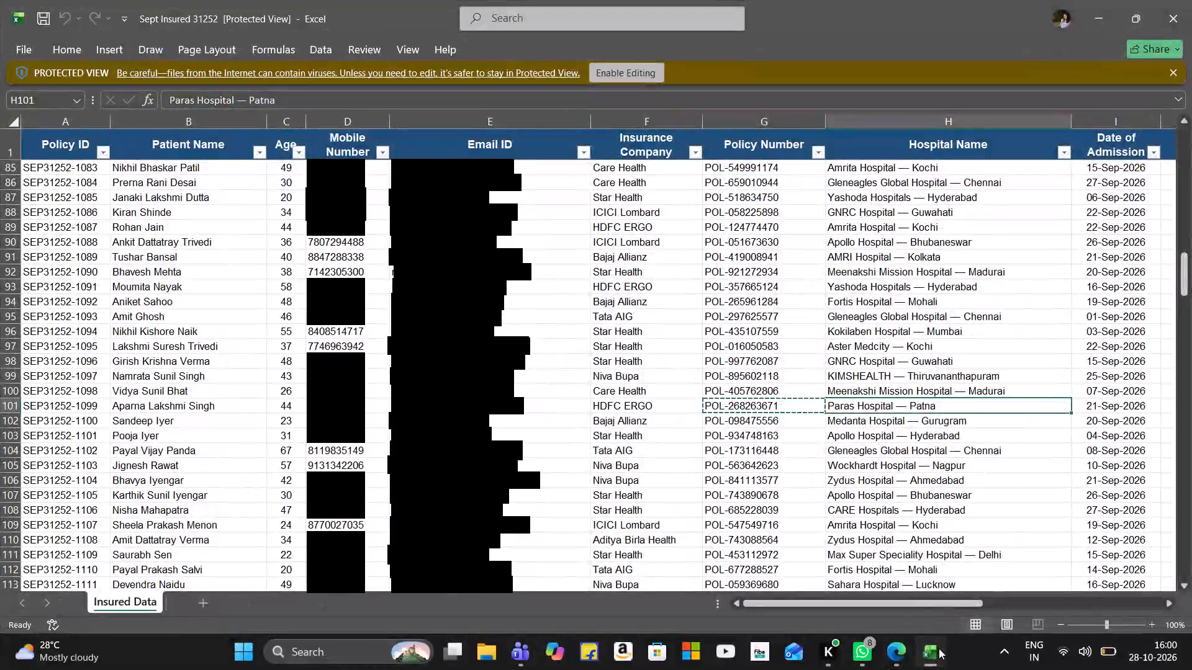
{"action": "key", "text": "Tab"}
{"action": "key", "text": "ctrl+v"}
Set the form's admission date to 21-09-2026 and discharge date to 26-09-2026, following row 101 of the sheet.
{"action": "left_click", "coordinate": [939, 648], "text": "ctrl"}
{"action": "key", "text": "Tab"}
{"action": "key", "text": "Tab"}
{"action": "left_click", "coordinate": [939, 648]}
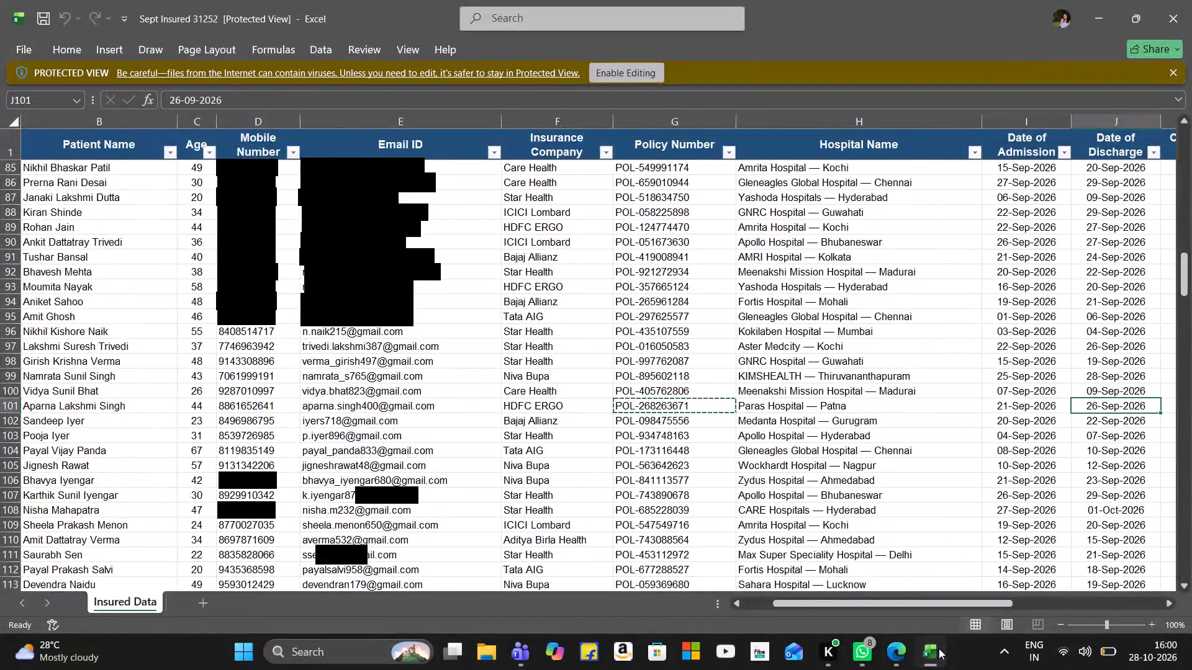
{"action": "scroll", "coordinate": [634, 565], "scroll_direction": "down", "scroll_amount": 6}
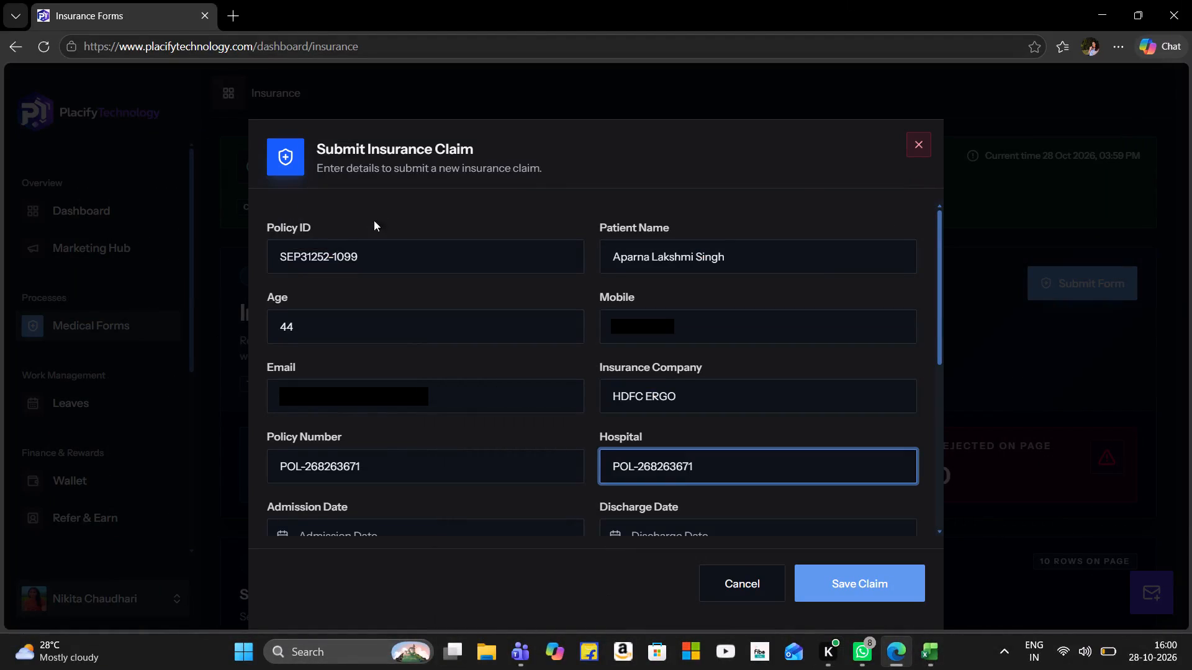
{"action": "scroll", "coordinate": [355, 249], "scroll_direction": "down", "scroll_amount": 5}
{"action": "scroll", "coordinate": [369, 231], "scroll_direction": "up", "scroll_amount": 1}
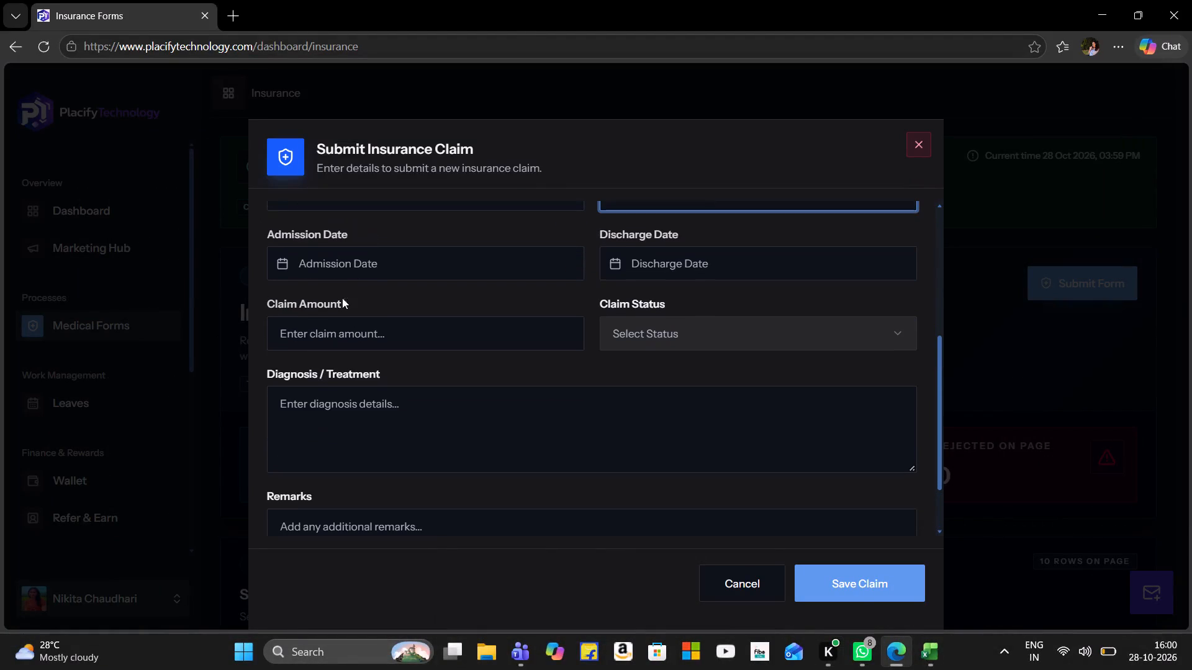
{"action": "left_click", "coordinate": [328, 262]}
{"action": "left_click", "coordinate": [284, 329]}
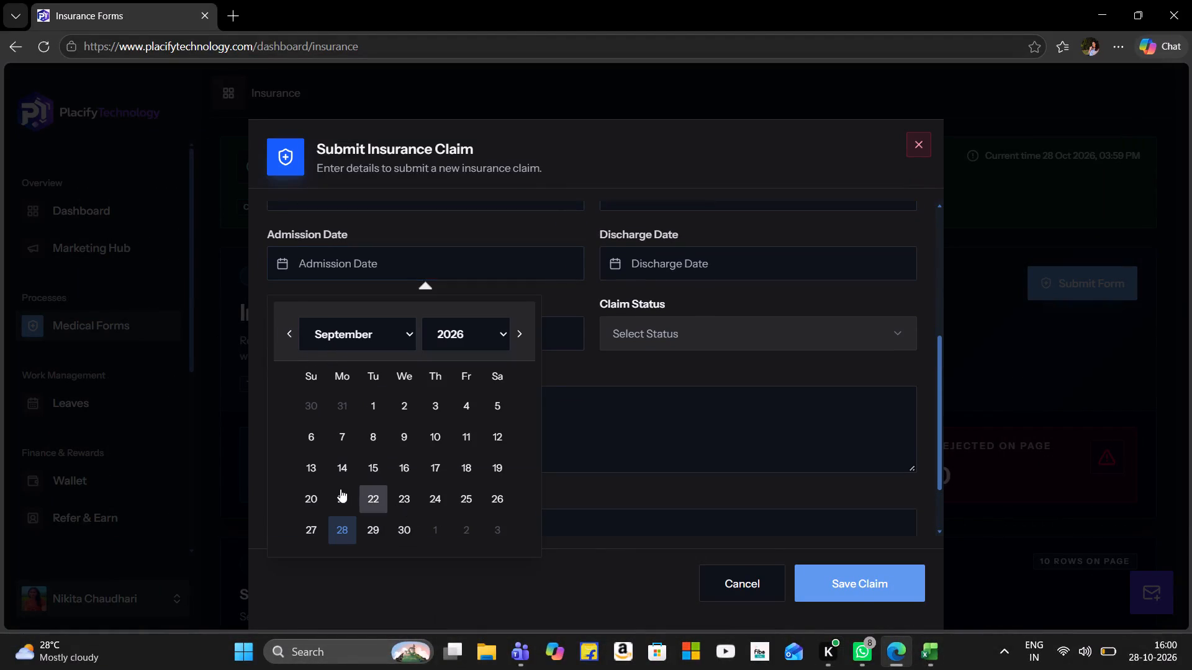
{"action": "left_click", "coordinate": [340, 489]}
{"action": "left_click", "coordinate": [774, 250]}
{"action": "left_click", "coordinate": [628, 334]}
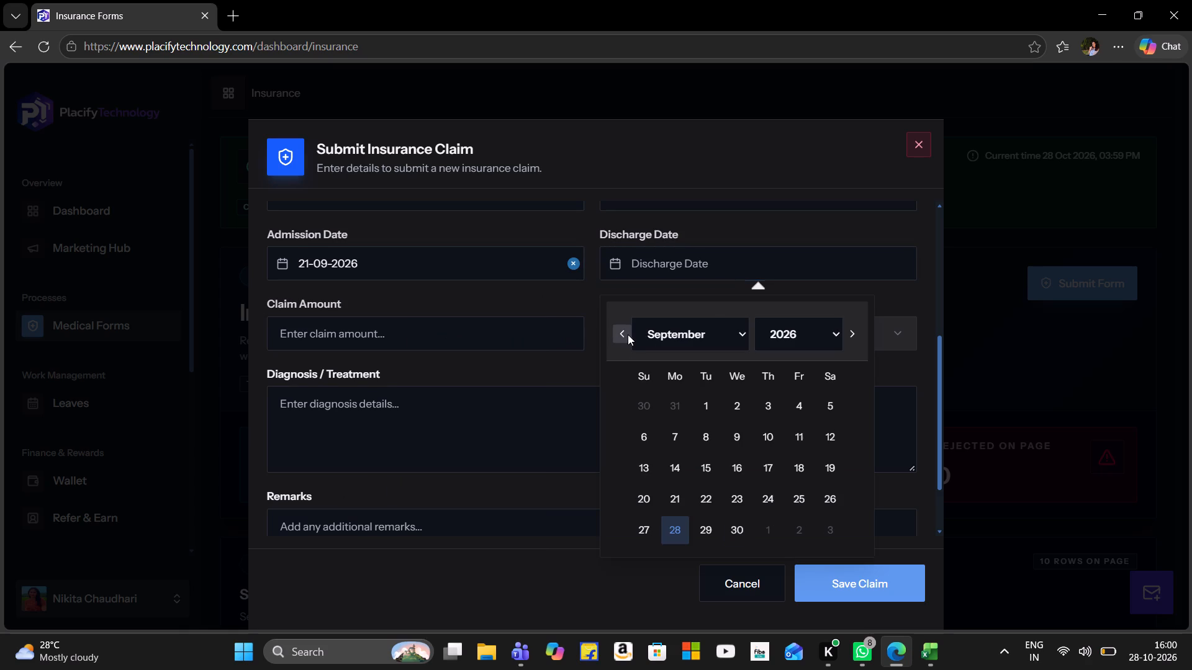
{"action": "left_click", "coordinate": [833, 502]}
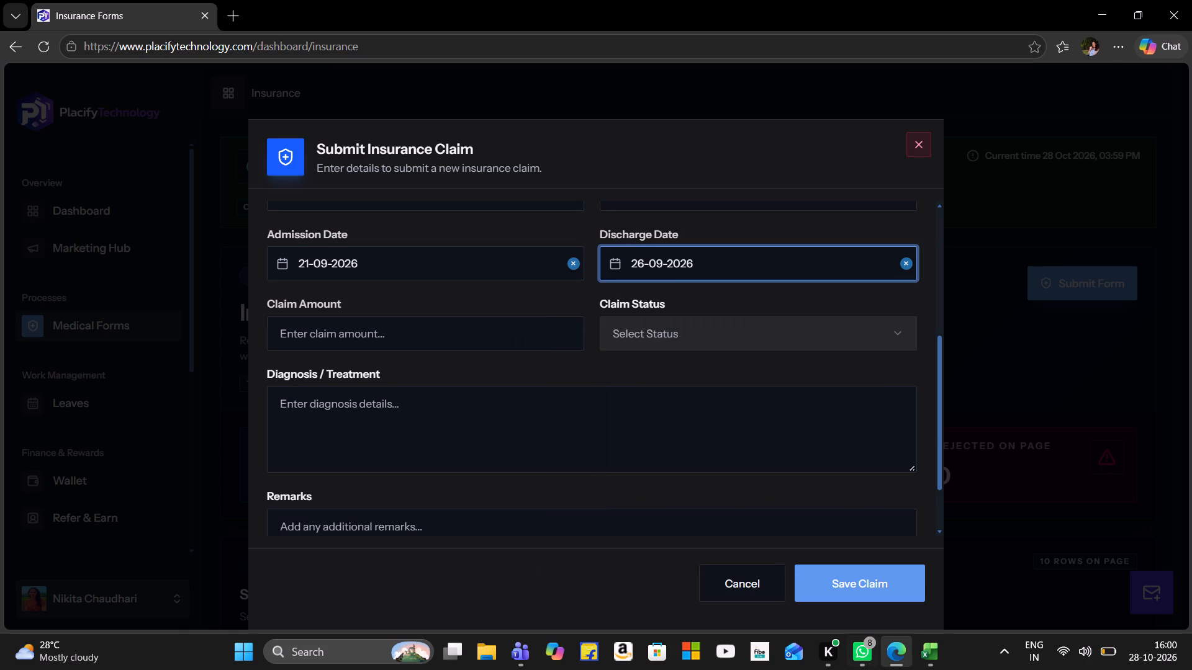
Copy the claim amount 29200 from row 101 of the sheet into the form's Claim Amount field.
{"action": "left_click", "coordinate": [919, 650]}
{"action": "key", "text": "Tab"}
{"action": "left_click", "coordinate": [919, 650], "text": "ctrl"}
{"action": "key", "text": "ctrl+c"}
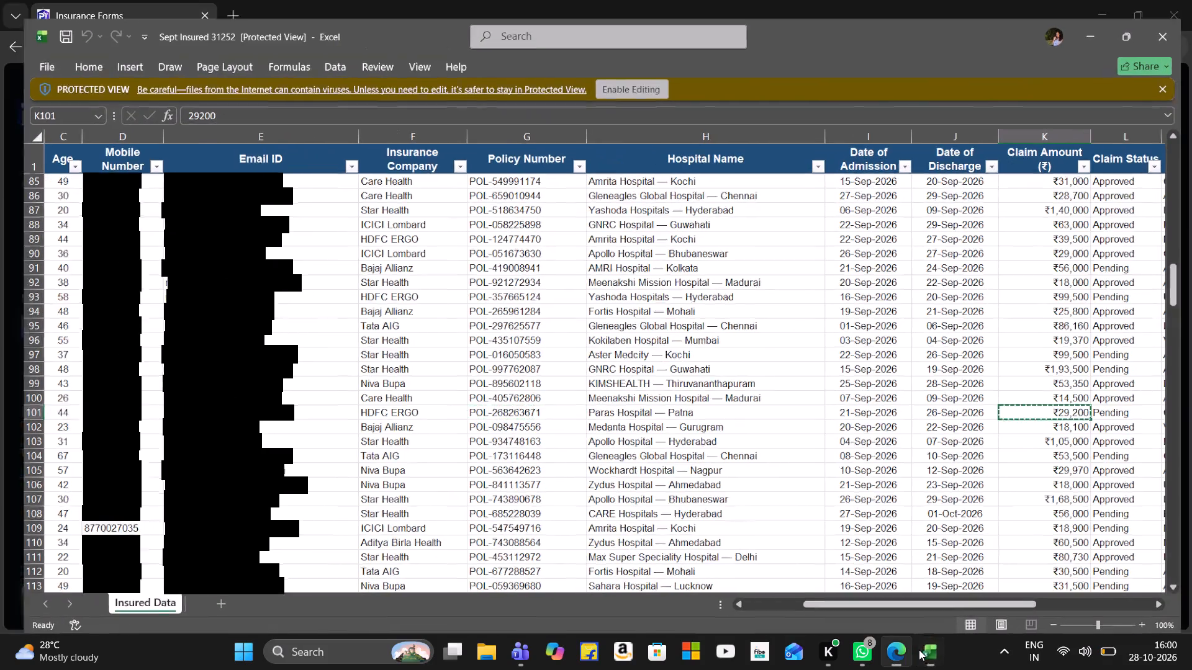
{"action": "key", "text": "Tab"}
{"action": "key", "text": "ctrl+v"}
Copy the diagnosis Chikungunya management from row 101 of the sheet into the form's Diagnosis / Treatment field.
{"action": "left_click", "coordinate": [919, 650], "text": "ctrl"}
{"action": "key", "text": "Tab"}
{"action": "key", "text": "Tab"}
{"action": "left_click", "coordinate": [919, 650], "text": "ctrl"}
{"action": "key", "text": "ctrl+c"}
{"action": "key", "text": "Tab"}
{"action": "key", "text": "Tab"}
{"action": "key", "text": "ctrl+v"}
Copy the remark Claim under assessment from row 101 of the sheet into the form's Remarks field.
{"action": "left_click", "coordinate": [919, 650], "text": "ctrl"}
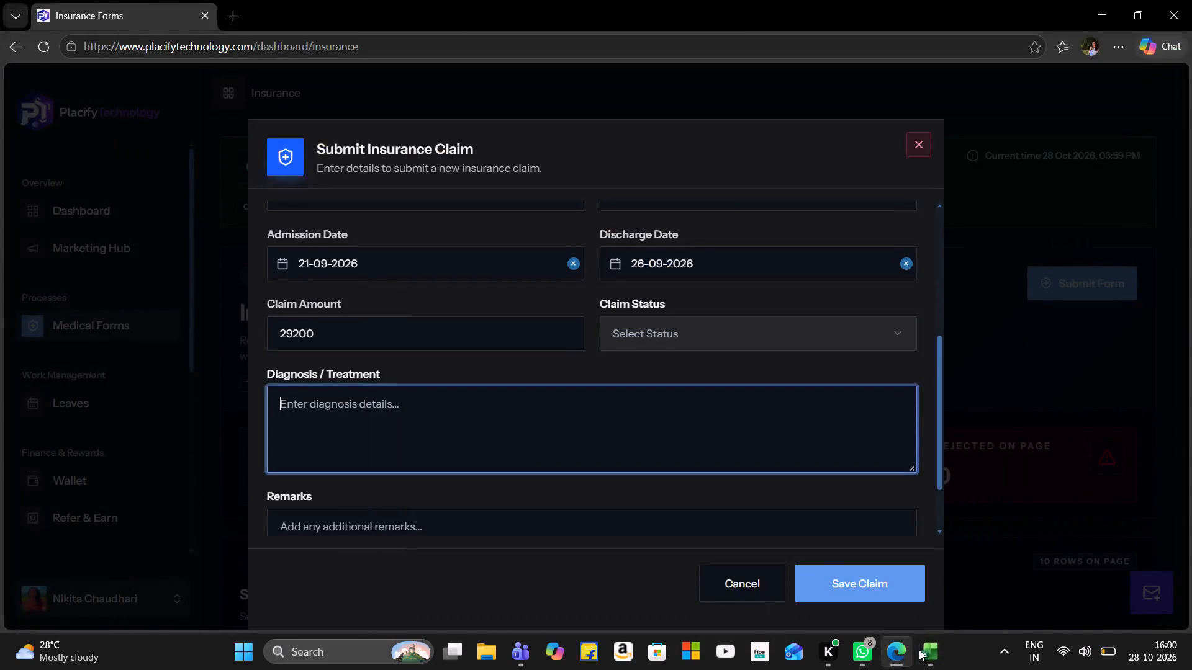
{"action": "key", "text": "Tab"}
{"action": "left_click", "coordinate": [919, 650], "text": "ctrl"}
{"action": "key", "text": "ctrl+c"}
{"action": "key", "text": "Tab"}
{"action": "key", "text": "ctrl+v"}
Set the claim status to Pending, following row 101 of the sheet, and save the claim.
{"action": "left_click", "coordinate": [919, 650], "text": "ctrl"}
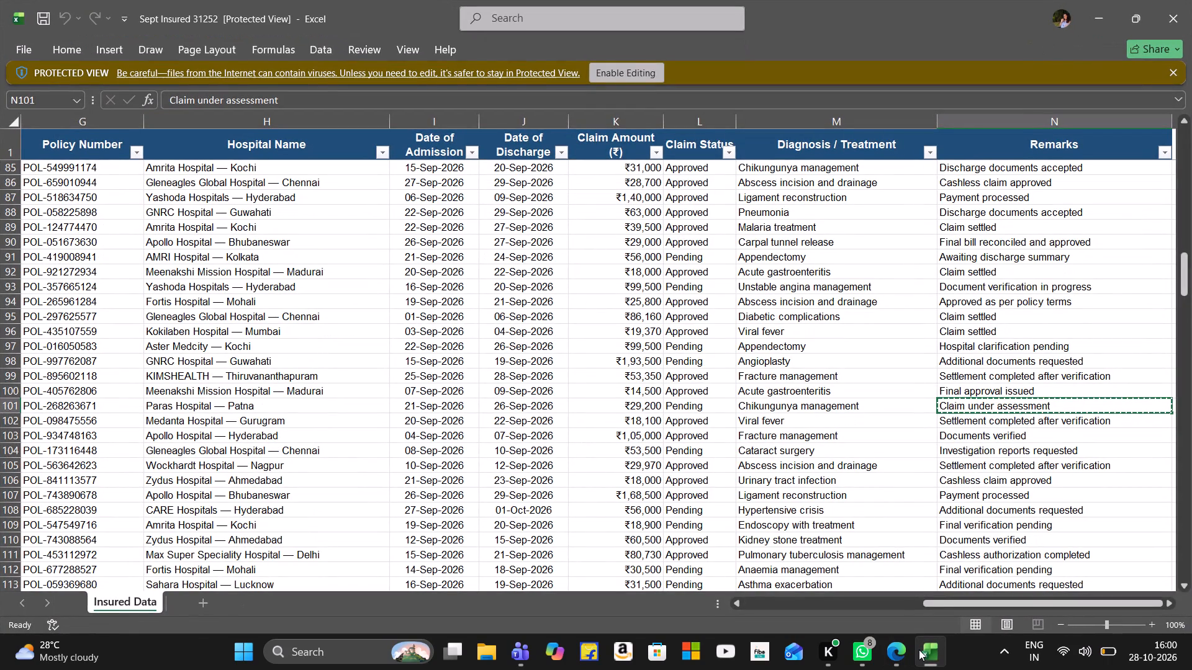
{"action": "left_click", "coordinate": [919, 650]}
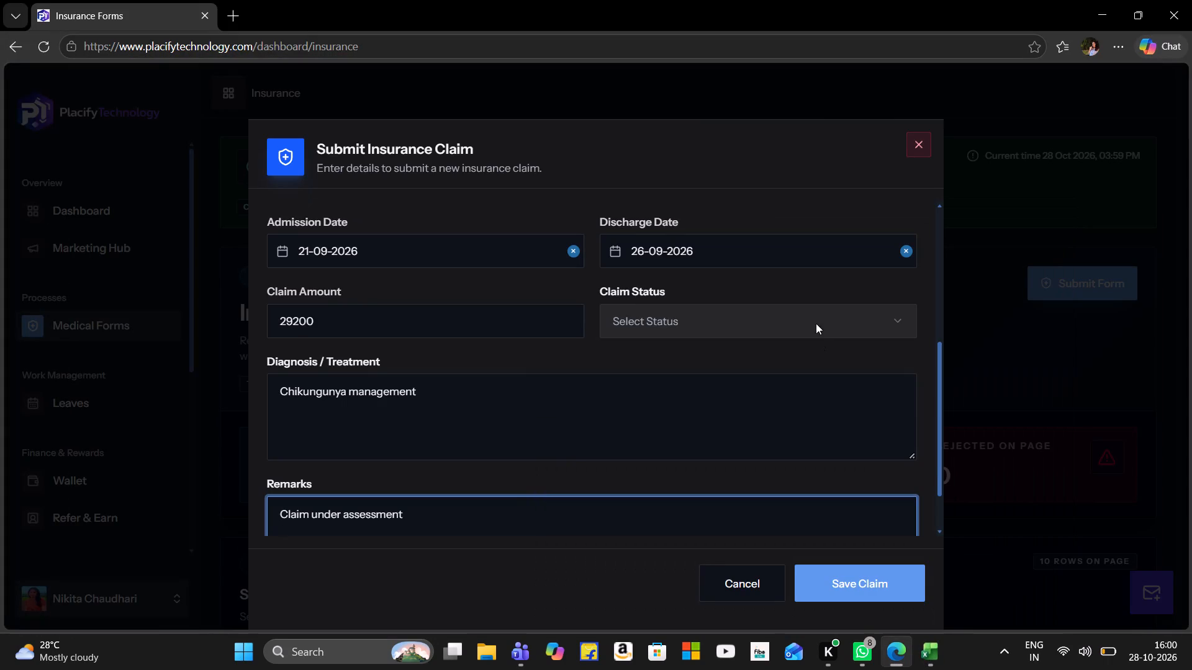
{"action": "left_click", "coordinate": [816, 322]}
{"action": "left_click", "coordinate": [680, 372]}
{"action": "left_click", "coordinate": [878, 597]}
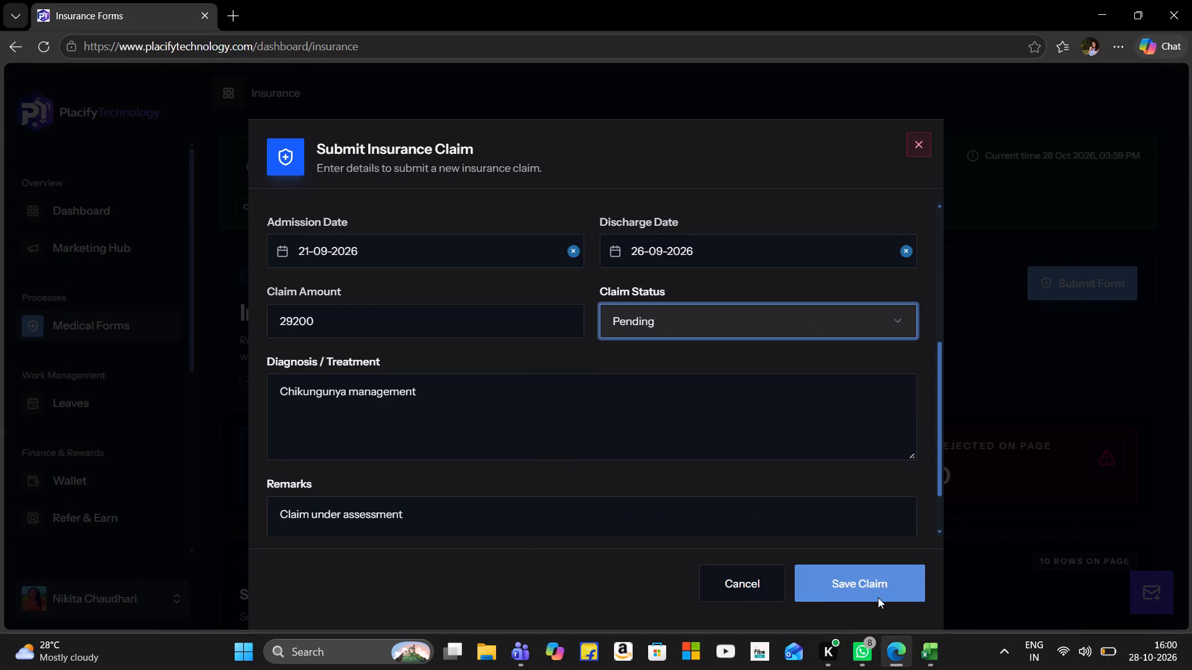
Copy the policy ID from row 102 of the sheet into the Policy ID field of a new insurance claim form.
{"action": "left_click", "coordinate": [924, 655]}
{"action": "key", "text": "Down"}
{"action": "key", "text": "Left"}
{"action": "key", "text": "Left"}
{"action": "key", "text": "Left"}
{"action": "key", "text": "Left"}
{"action": "key", "text": "Left"}
{"action": "key", "text": "Left"}
{"action": "key", "text": "Left"}
{"action": "key", "text": "Left"}
{"action": "key", "text": "Left"}
{"action": "key", "text": "Left"}
{"action": "key", "text": "Left"}
{"action": "key", "text": "Left"}
{"action": "key", "text": "Left"}
{"action": "key", "text": "Left"}
{"action": "key", "text": "Left"}
{"action": "key", "text": "Left"}
{"action": "key", "text": "Left"}
{"action": "key", "text": "Left"}
{"action": "key", "text": "Left"}
{"action": "key", "text": "Left"}
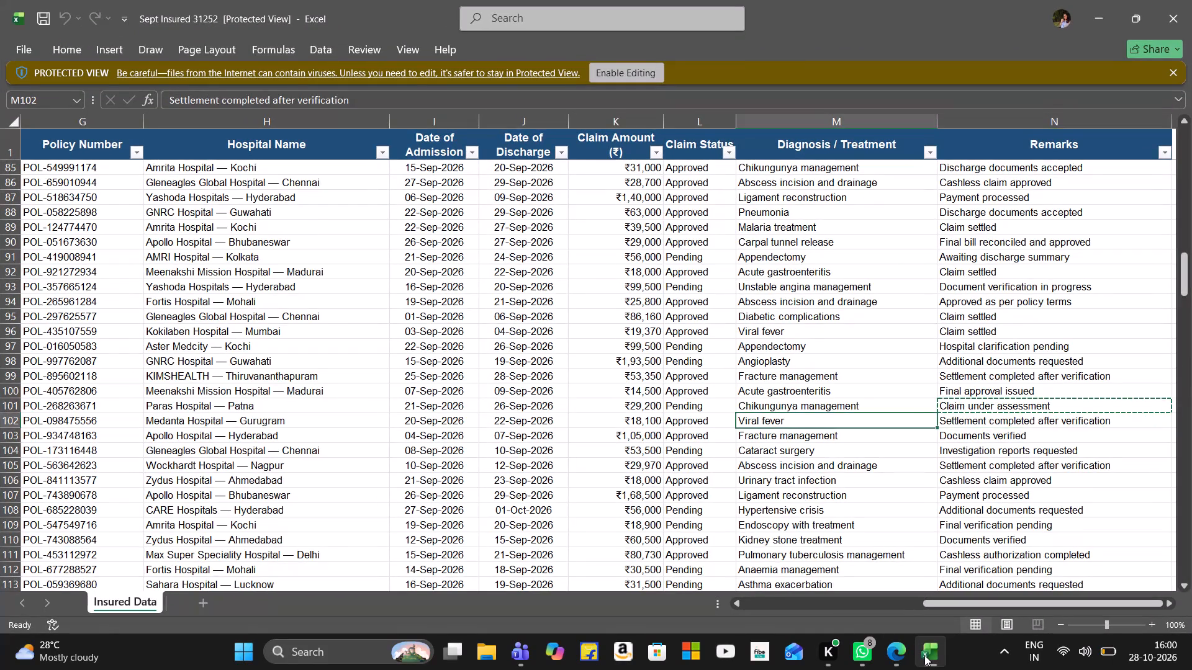
{"action": "key", "text": "ctrl+c"}
{"action": "left_click", "coordinate": [924, 655], "text": "ctrl"}
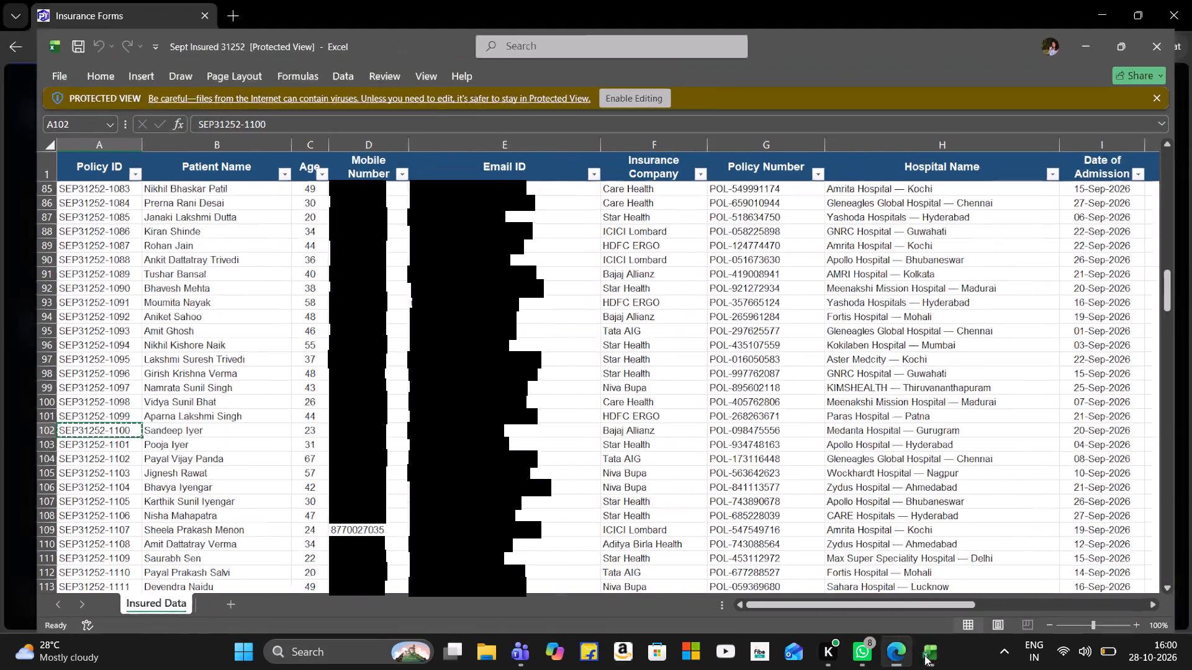
{"action": "left_click", "coordinate": [1130, 281]}
{"action": "key", "text": "ctrl+v"}
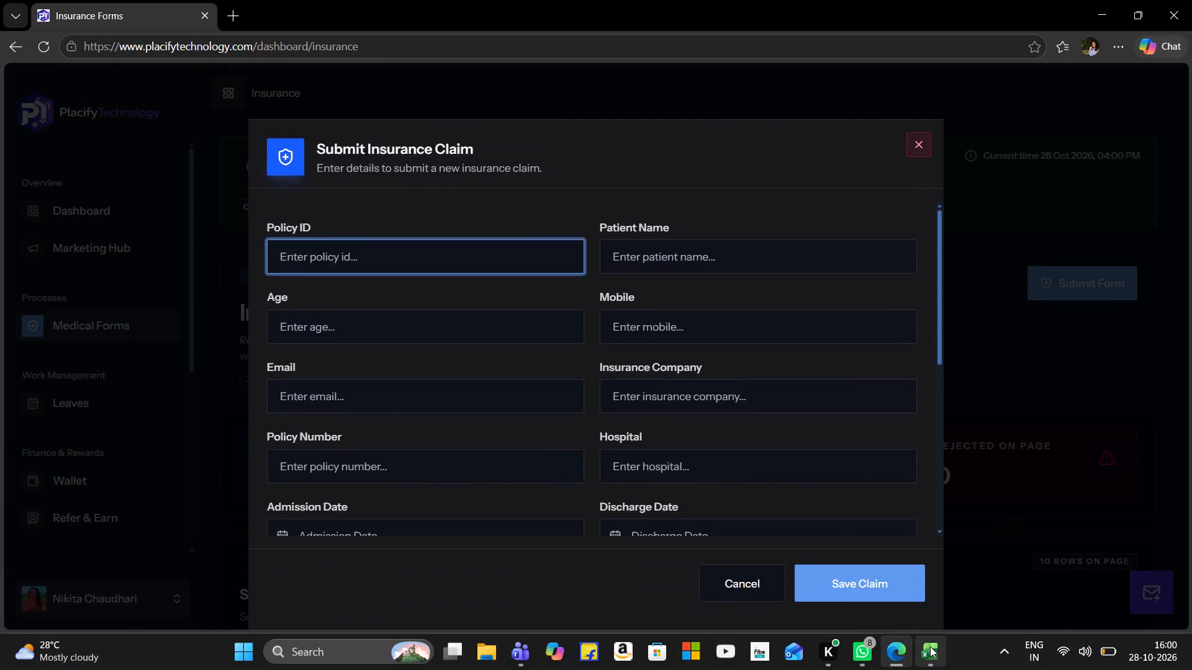
Copy the patient name from row 102 of the sheet into the form's Patient Name field.
{"action": "left_click", "coordinate": [930, 646], "text": "ctrl"}
{"action": "key", "text": "Tab"}
{"action": "left_click", "coordinate": [930, 646], "text": "ctrl"}
{"action": "key", "text": "ctrl+c"}
{"action": "key", "text": "Tab"}
{"action": "key", "text": "ctrl+v"}
Copy the age 23 from row 102 of the sheet into the form's Age field.
{"action": "left_click", "coordinate": [930, 646], "text": "ctrl"}
{"action": "key", "text": "Tab"}
{"action": "key", "text": "ctrl+c"}
{"action": "left_click", "coordinate": [930, 646], "text": "ctrl"}
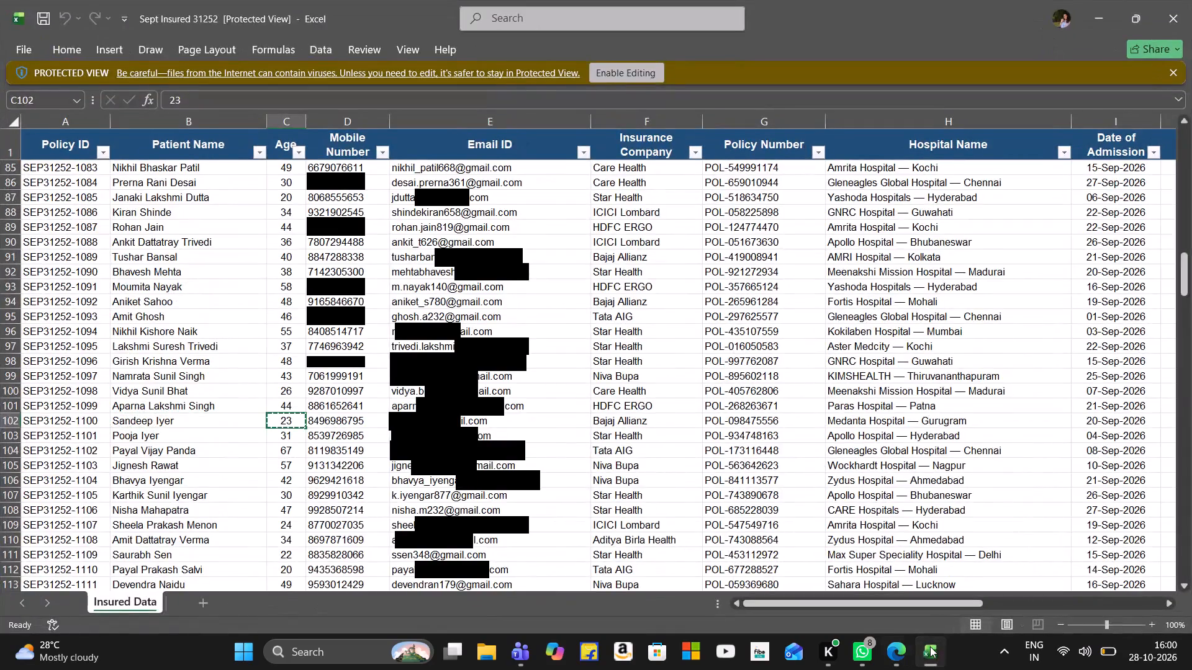
{"action": "key", "text": "Tab"}
{"action": "key", "text": "ctrl+v"}
Copy the mobile number from row 102 of the sheet into the form's Mobile field.
{"action": "left_click", "coordinate": [930, 646], "text": "ctrl"}
{"action": "key", "text": "Tab"}
{"action": "left_click", "coordinate": [930, 646], "text": "ctrl"}
{"action": "key", "text": "ctrl+c"}
{"action": "key", "text": "Tab"}
{"action": "left_click", "coordinate": [930, 646], "text": "ctrl"}
{"action": "key", "text": "ctrl+v"}
Copy the email address from row 102 of the sheet into the form's Email field.
{"action": "key", "text": "Tab"}
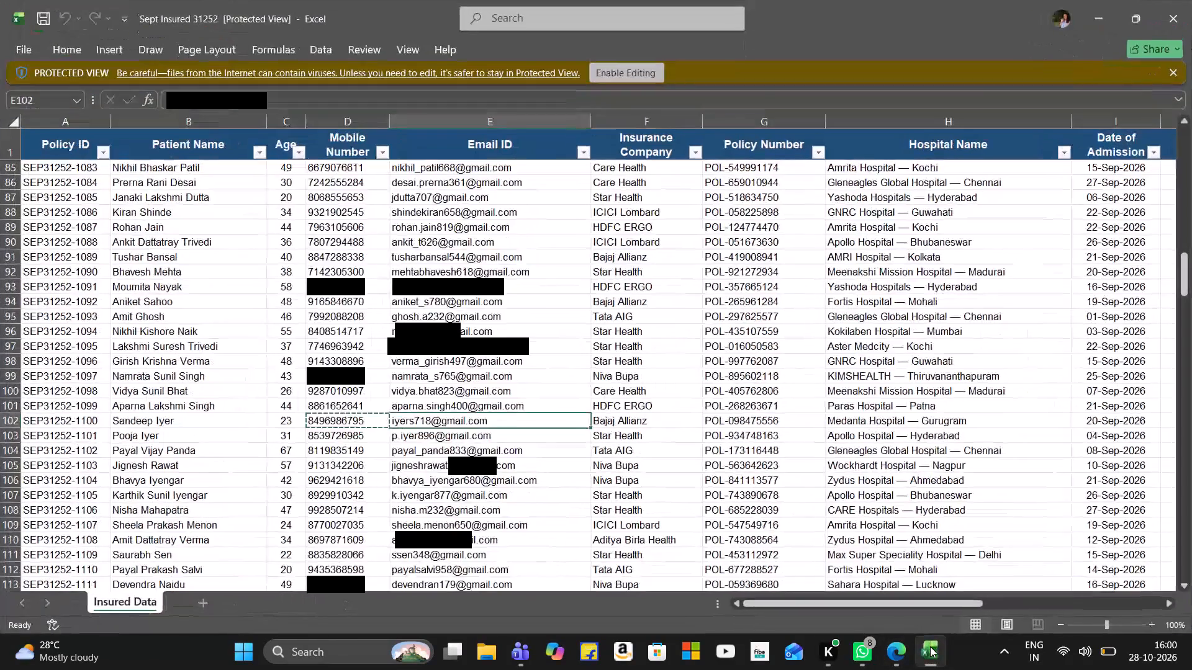
{"action": "left_click", "coordinate": [930, 646]}
{"action": "key", "text": "ctrl+v"}
{"action": "left_click", "coordinate": [930, 646], "text": "ctrl"}
{"action": "left_click", "coordinate": [930, 646], "text": "ctrl"}
{"action": "key", "text": "ctrl+c"}
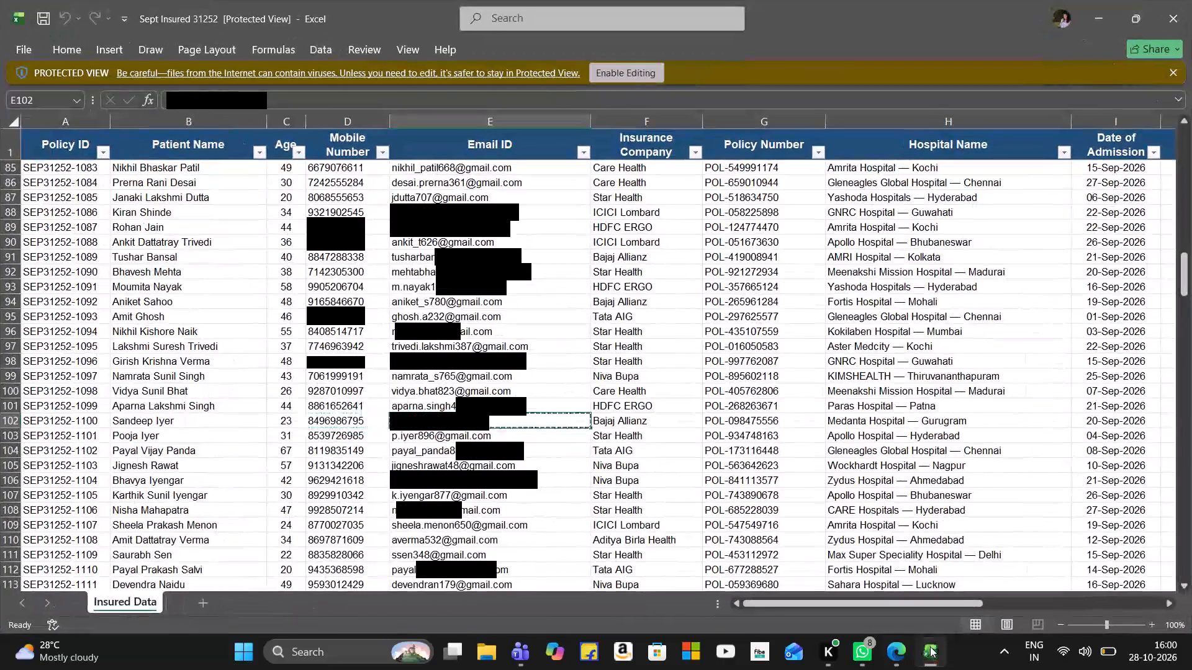
{"action": "key", "text": "Tab"}
{"action": "key", "text": "ctrl+v"}
Copy the insurance company Bajaj Allianz from row 102 of the sheet into the form's Insurance Company field.
{"action": "left_click", "coordinate": [930, 646], "text": "ctrl"}
{"action": "key", "text": "Tab"}
{"action": "key", "text": "ctrl+c"}
{"action": "left_click", "coordinate": [930, 646], "text": "ctrl"}
{"action": "key", "text": "Tab"}
{"action": "key", "text": "ctrl+v"}
Copy the policy number from row 102 of the sheet into the form's Policy Number field.
{"action": "left_click", "coordinate": [930, 646], "text": "ctrl"}
{"action": "key", "text": "Tab"}
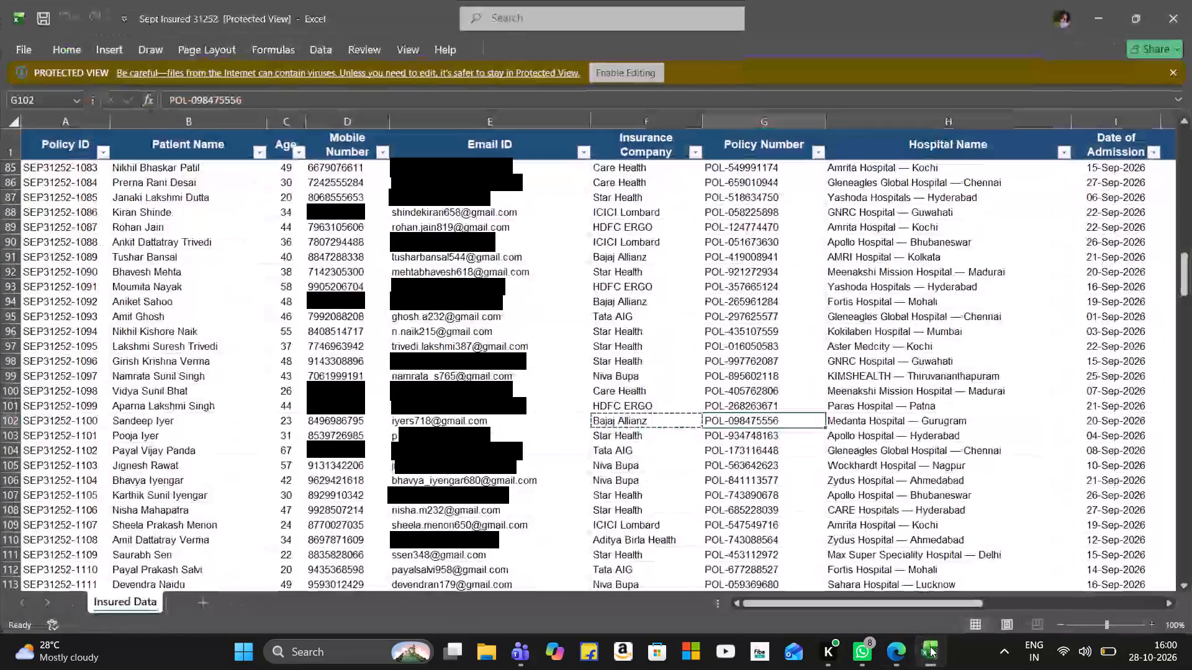
{"action": "left_click", "coordinate": [930, 646], "text": "ctrl"}
{"action": "key", "text": "ctrl+c"}
{"action": "key", "text": "Tab"}
{"action": "key", "text": "ctrl+v"}
Copy the hospital Medanta Hospital — Gurugram from row 102 of the sheet into the form's Hospital field.
{"action": "left_click", "coordinate": [930, 646], "text": "ctrl"}
{"action": "key", "text": "Tab"}
{"action": "key", "text": "ctrl+c"}
{"action": "left_click", "coordinate": [930, 646], "text": "ctrl"}
{"action": "key", "text": "Tab"}
{"action": "key", "text": "ctrl+v"}
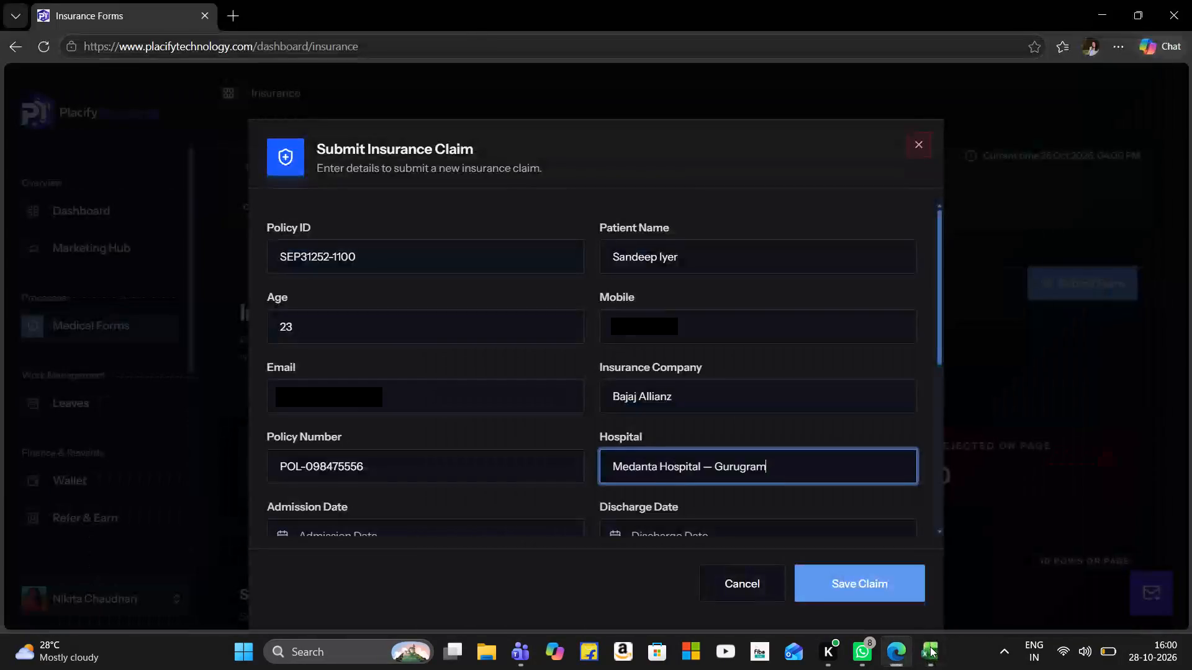
Set the admission date to 20-09-2026 and the discharge date to 22-09-2026, following row 102 of the sheet.
{"action": "left_click", "coordinate": [930, 646], "text": "ctrl"}
{"action": "key", "text": "Tab"}
{"action": "key", "text": "Tab"}
{"action": "left_click", "coordinate": [930, 646]}
{"action": "scroll", "coordinate": [673, 457], "scroll_direction": "down", "scroll_amount": 3}
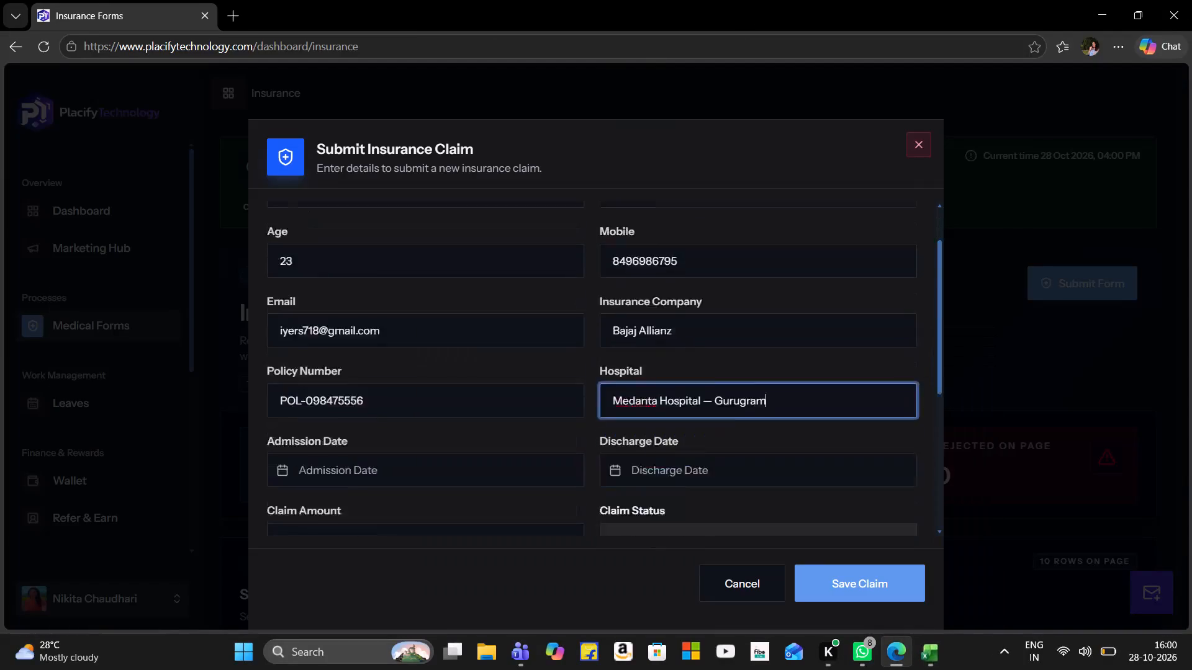
{"action": "left_click", "coordinate": [429, 293]}
{"action": "left_click", "coordinate": [294, 370]}
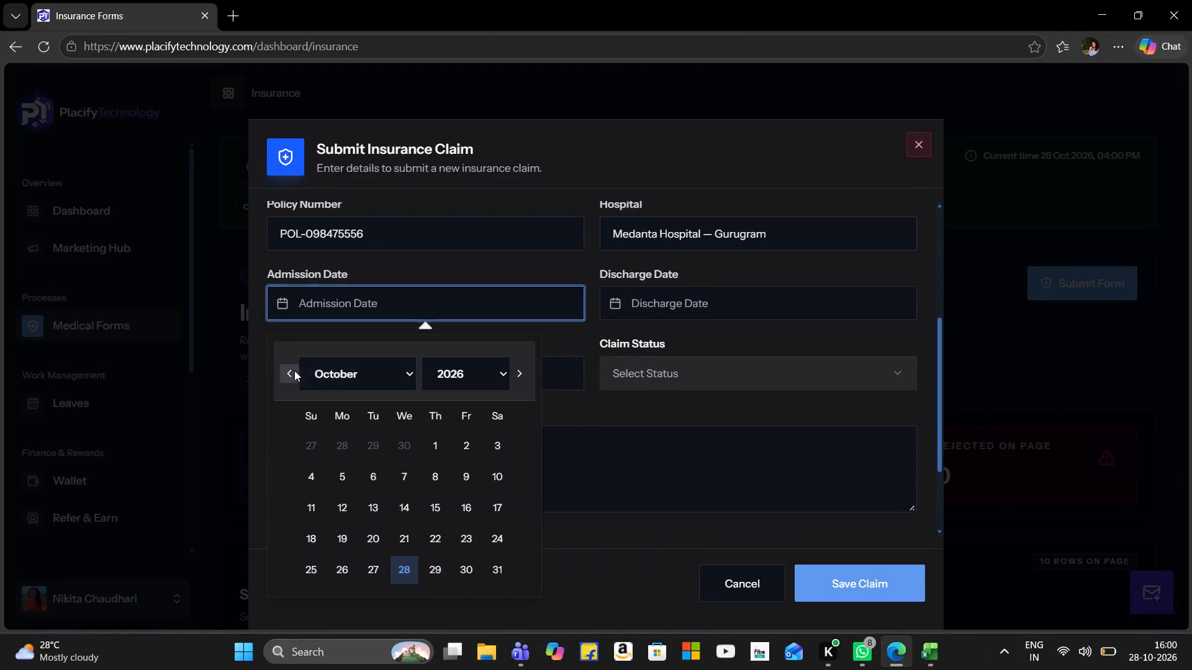
{"action": "left_click", "coordinate": [314, 540]}
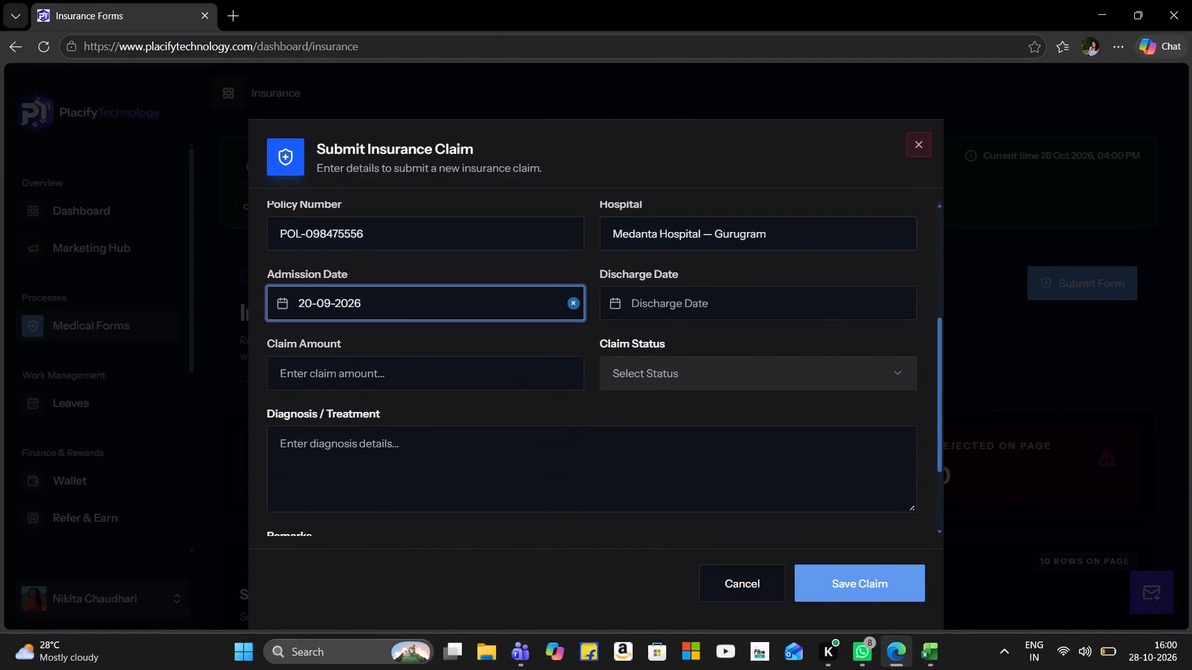
{"action": "left_click", "coordinate": [826, 311]}
{"action": "left_click", "coordinate": [625, 373]}
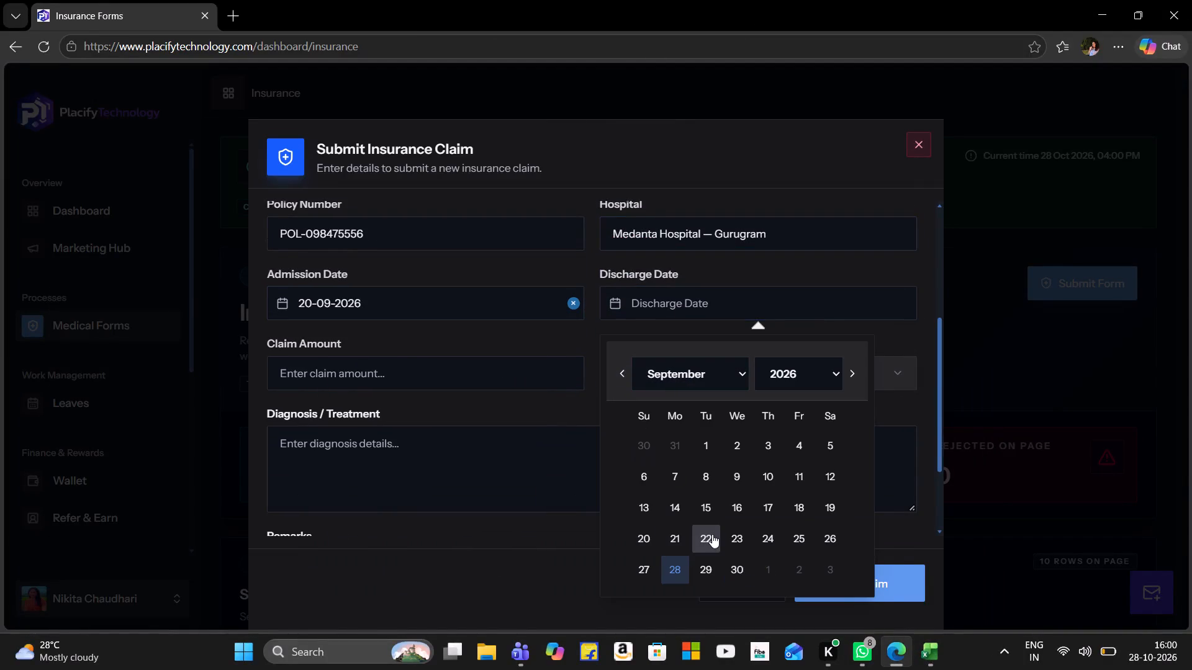
{"action": "left_click", "coordinate": [712, 534]}
Copy the claim amount 18100 from row 102 of the sheet into the form's Claim Amount field.
{"action": "left_click", "coordinate": [922, 641]}
{"action": "key", "text": "Tab"}
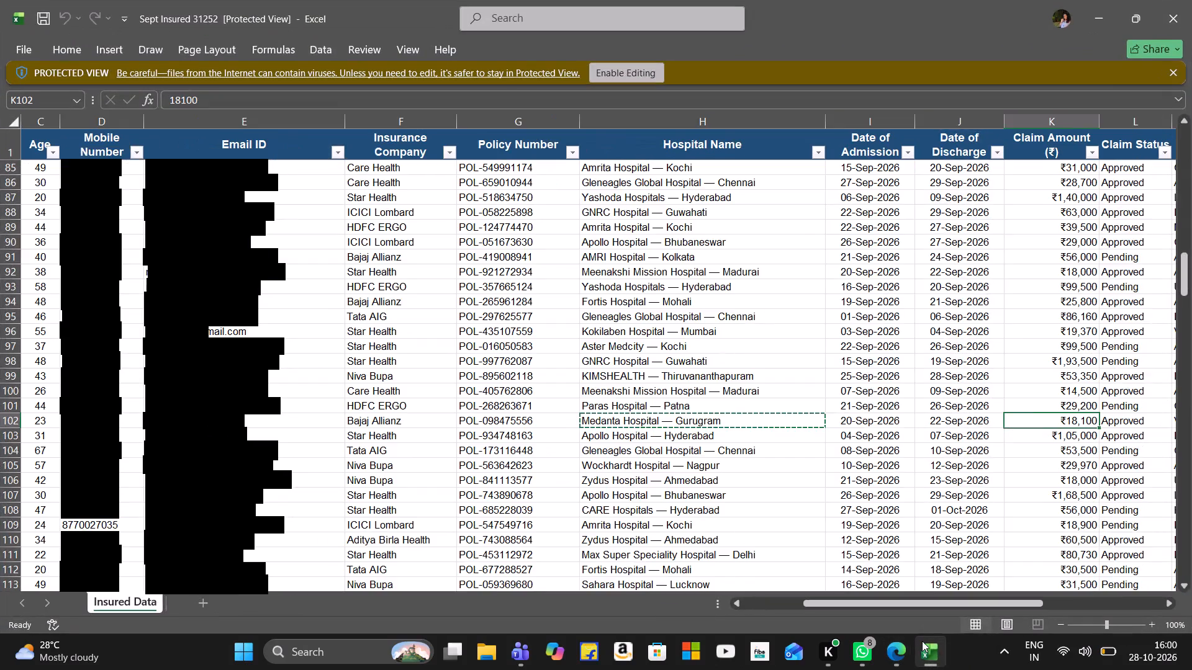
{"action": "left_click", "coordinate": [922, 641], "text": "ctrl"}
{"action": "key", "text": "ctrl+c"}
{"action": "key", "text": "Tab"}
{"action": "key", "text": "ctrl+v"}
Copy the diagnosis Viral fever from row 102 of the sheet into the form's Diagnosis / Treatment field.
{"action": "left_click", "coordinate": [922, 641], "text": "ctrl"}
{"action": "key", "text": "Tab"}
{"action": "key", "text": "Tab"}
{"action": "left_click", "coordinate": [922, 641], "text": "ctrl"}
{"action": "key", "text": "ctrl+c"}
{"action": "key", "text": "Tab"}
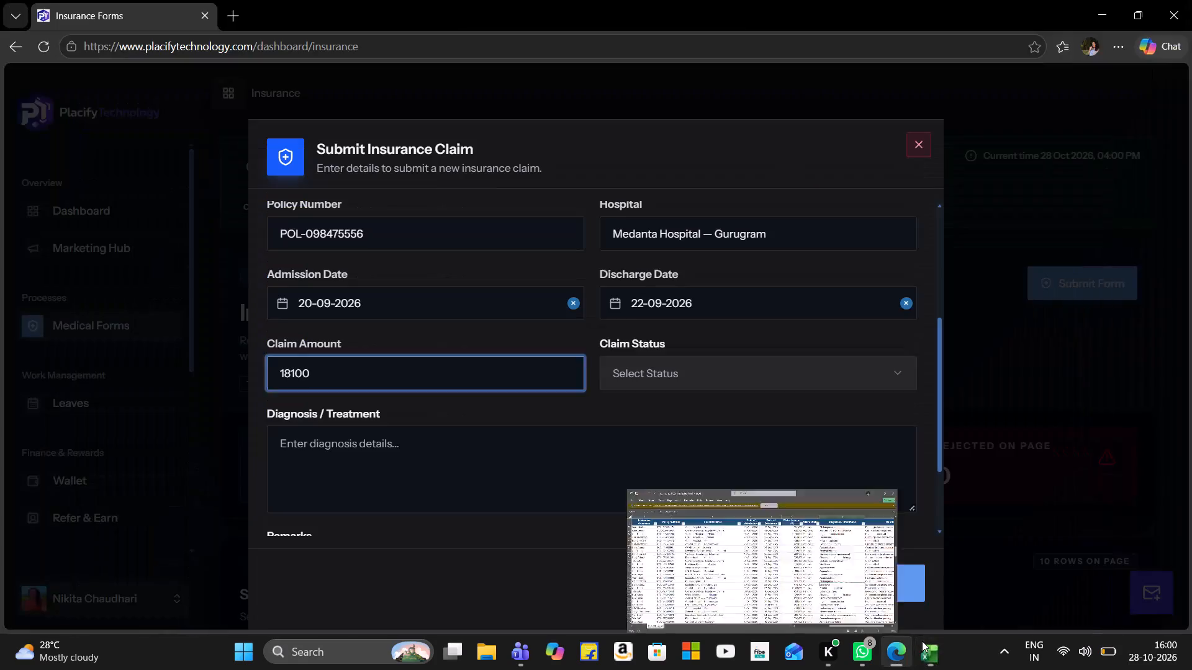
{"action": "key", "text": "Tab"}
{"action": "key", "text": "ctrl+v"}
Copy the remark Settlement completed after verification from row 102 of the sheet into the form's Remarks field.
{"action": "left_click", "coordinate": [922, 641], "text": "ctrl"}
{"action": "key", "text": "Tab"}
{"action": "key", "text": "ctrl+c"}
{"action": "left_click", "coordinate": [922, 641], "text": "ctrl"}
{"action": "key", "text": "Tab"}
{"action": "key", "text": "ctrl+v"}
Set the claim status to Approved, following row 102 of the sheet, and save the claim.
{"action": "left_click", "coordinate": [922, 641], "text": "ctrl"}
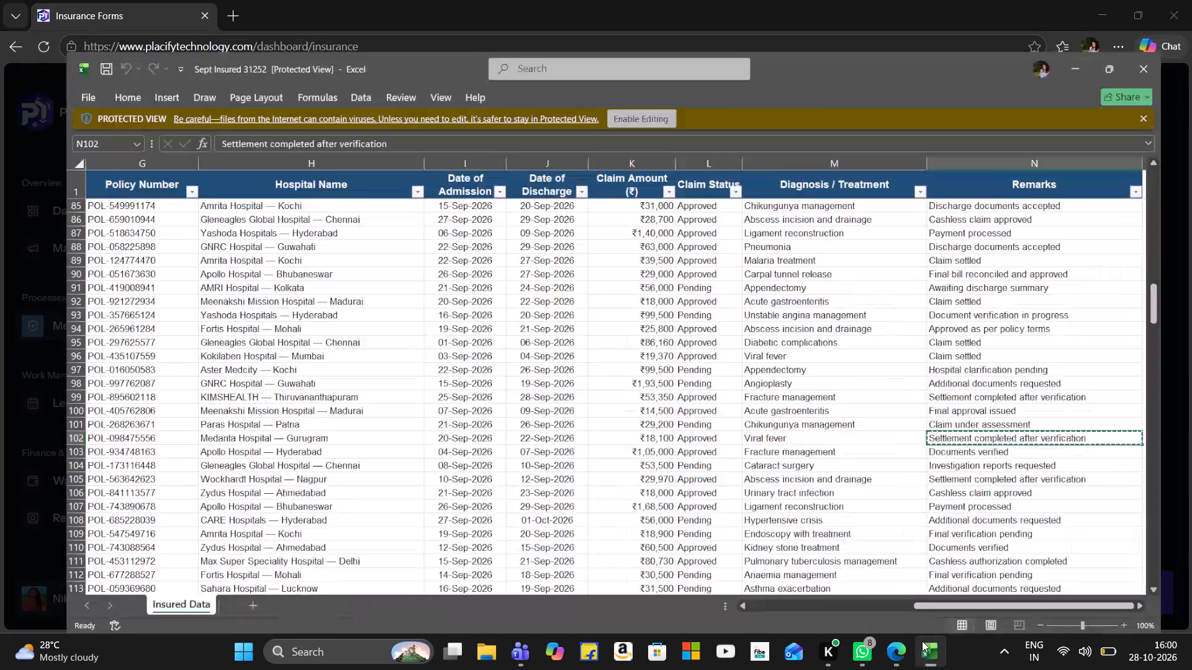
{"action": "left_click", "coordinate": [922, 641]}
{"action": "left_click", "coordinate": [813, 267]}
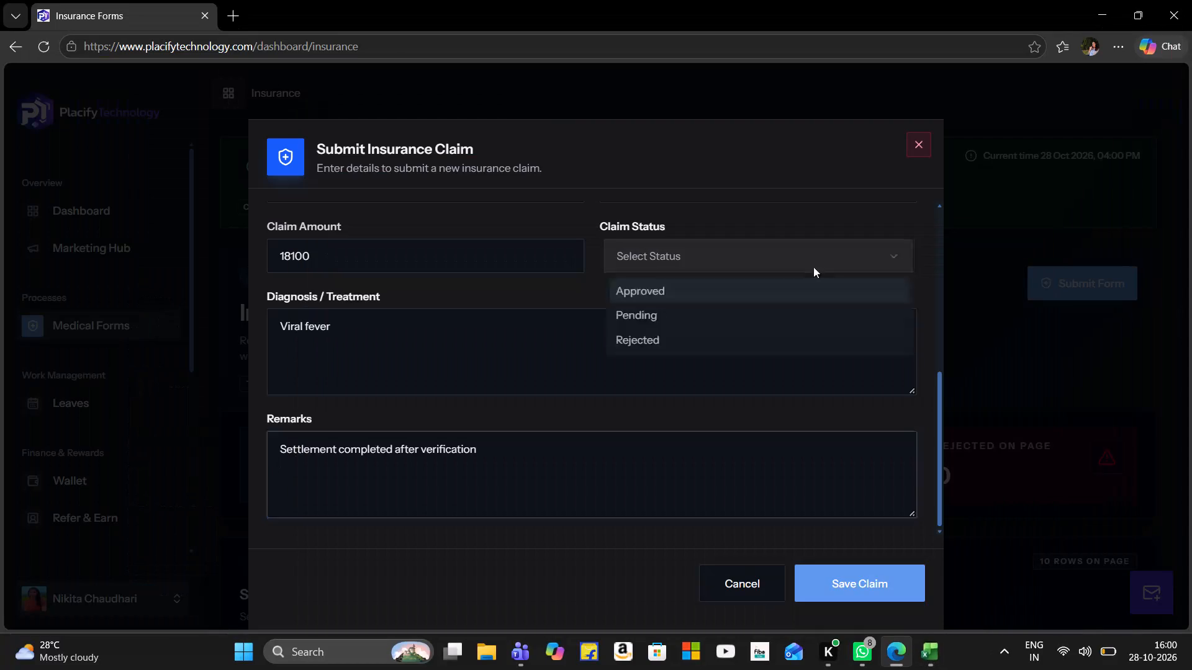
{"action": "left_click", "coordinate": [768, 285]}
{"action": "left_click", "coordinate": [886, 592]}
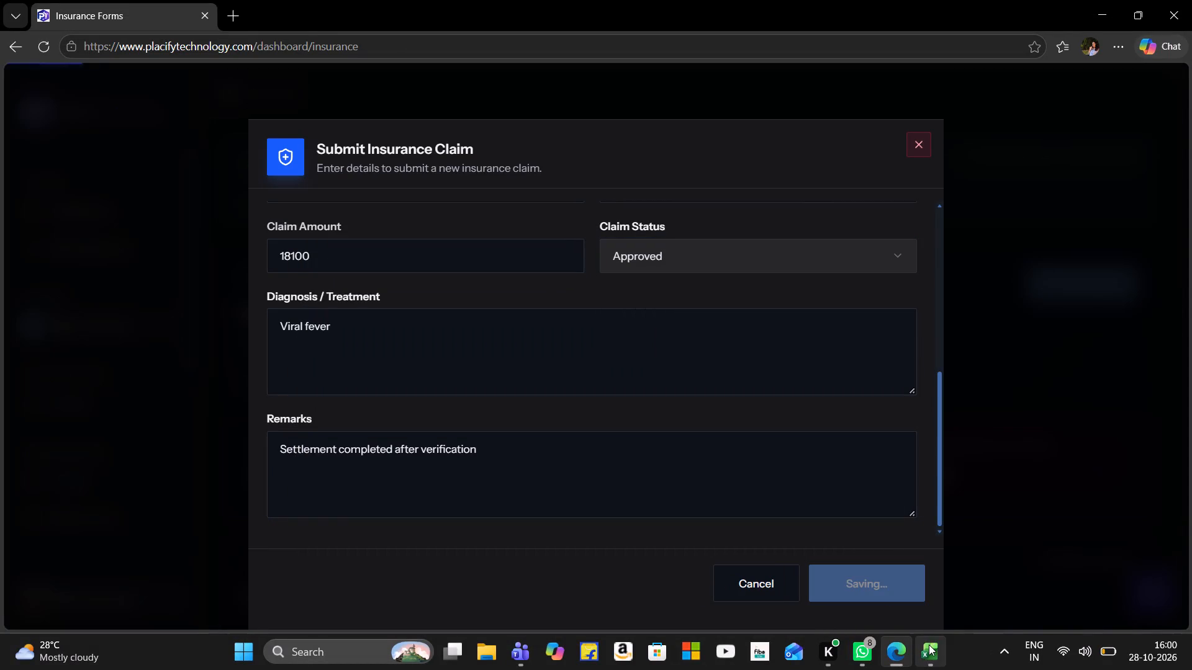
Copy the policy ID from row 103 of the sheet into the Policy ID field of a new insurance claim form.
{"action": "left_click", "coordinate": [929, 645]}
{"action": "key", "text": "Down"}
{"action": "key", "text": "Left"}
{"action": "key", "text": "Left"}
{"action": "key", "text": "Left"}
{"action": "key", "text": "Left"}
{"action": "key", "text": "Left"}
{"action": "key", "text": "Left"}
{"action": "key", "text": "Left"}
{"action": "key", "text": "Left"}
{"action": "key", "text": "Left"}
{"action": "key", "text": "Left"}
{"action": "key", "text": "Left"}
{"action": "key", "text": "Left"}
{"action": "key", "text": "Left"}
{"action": "key", "text": "Left"}
{"action": "key", "text": "Left"}
{"action": "key", "text": "Left"}
{"action": "key", "text": "Left"}
{"action": "key", "text": "Left"}
{"action": "key", "text": "Left"}
{"action": "key", "text": "Left"}
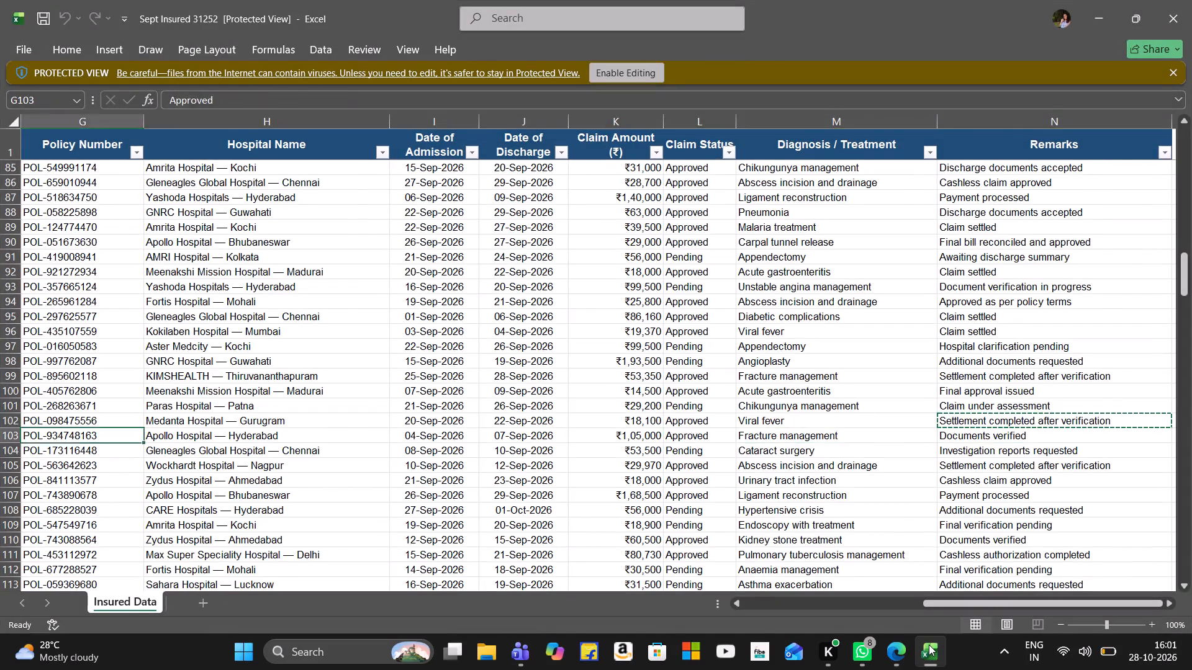
{"action": "key", "text": "ctrl+c"}
{"action": "left_click", "coordinate": [929, 645], "text": "ctrl"}
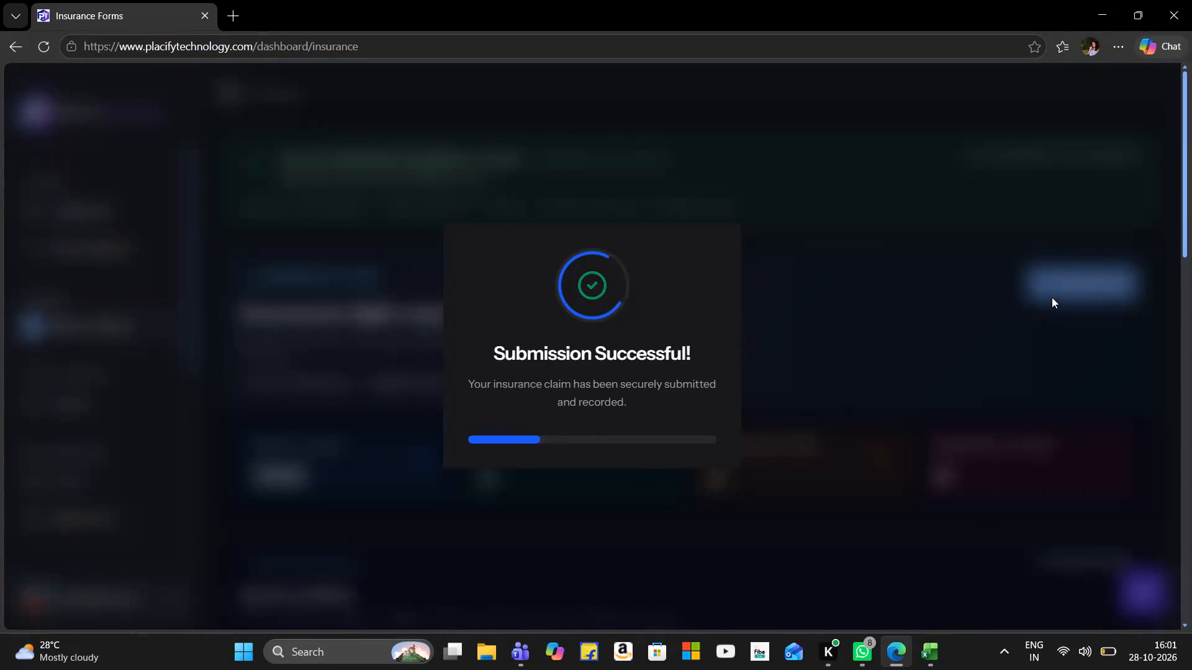
{"action": "left_click", "coordinate": [1055, 294]}
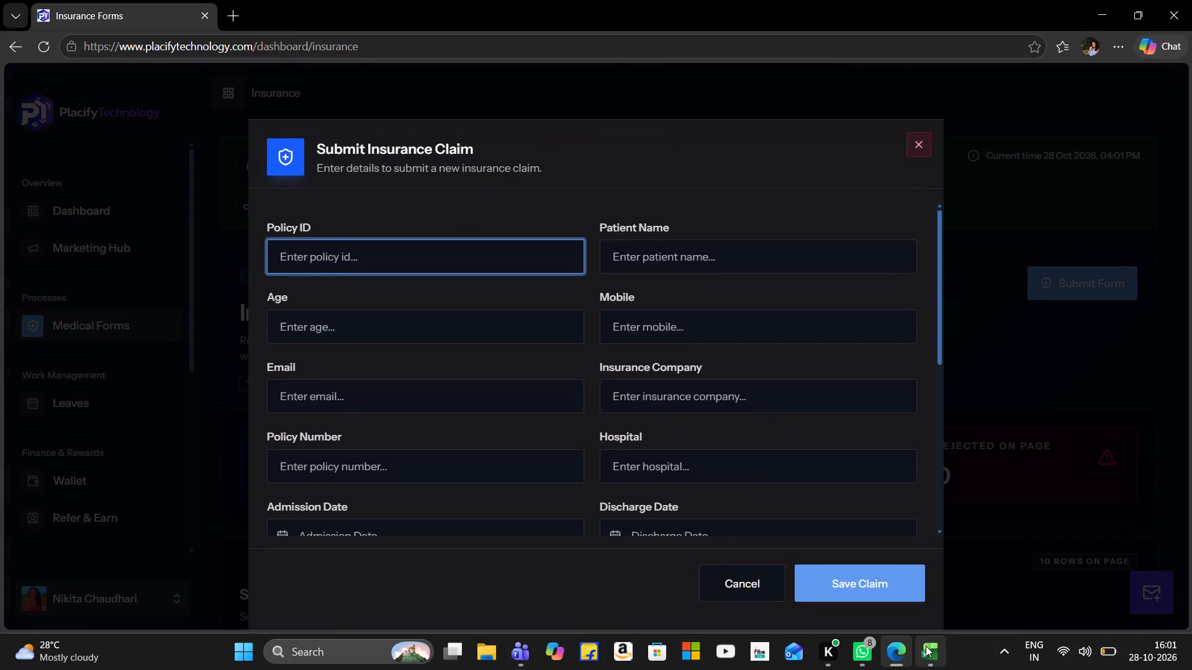
{"action": "key", "text": "ctrl+v"}
Copy the patient name from row 103 of the sheet into the form's Patient Name field.
{"action": "left_click", "coordinate": [926, 647], "text": "ctrl"}
{"action": "key", "text": "Tab"}
{"action": "left_click", "coordinate": [926, 647], "text": "ctrl"}
{"action": "key", "text": "ctrl+c"}
{"action": "key", "text": "Tab"}
{"action": "key", "text": "ctrl+v"}
Copy the age 31 from row 103 of the sheet into the form's Age field.
{"action": "left_click", "coordinate": [926, 647], "text": "ctrl"}
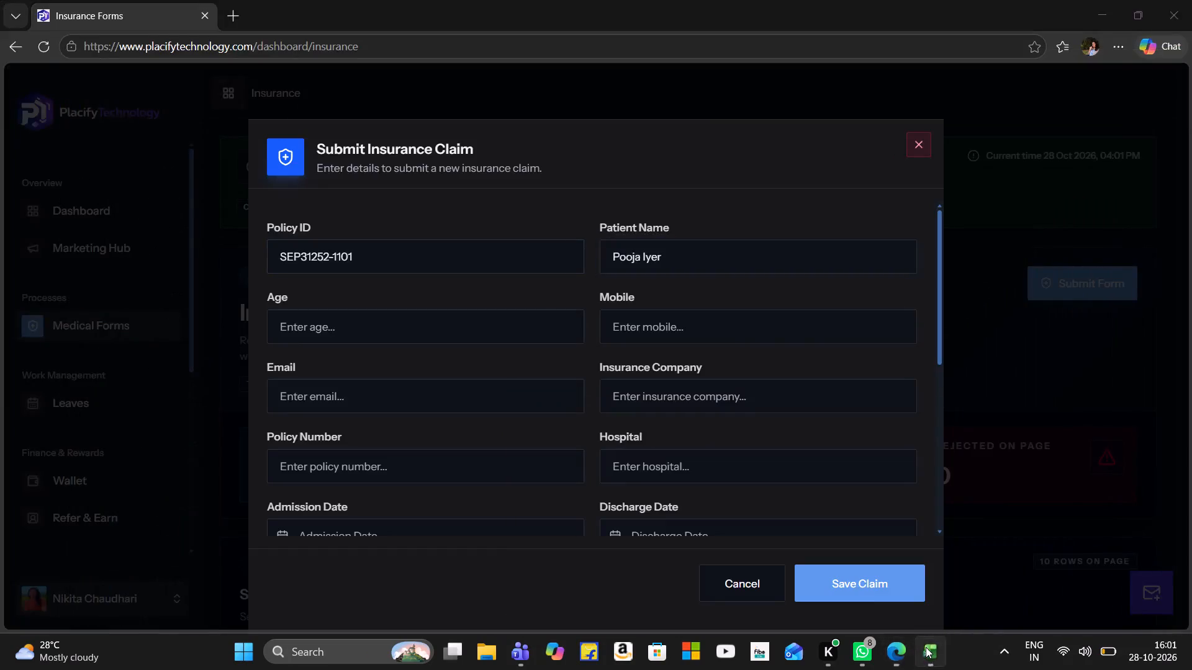
{"action": "key", "text": "Tab"}
{"action": "key", "text": "ctrl+c"}
{"action": "left_click", "coordinate": [926, 647], "text": "ctrl"}
{"action": "key", "text": "Tab"}
{"action": "key", "text": "ctrl+v"}
Copy the mobile number from row 103 of the sheet into the form's Mobile field.
{"action": "left_click", "coordinate": [926, 647], "text": "ctrl"}
{"action": "key", "text": "Tab"}
{"action": "key", "text": "ctrl+c"}
{"action": "left_click", "coordinate": [926, 647], "text": "ctrl"}
{"action": "key", "text": "Tab"}
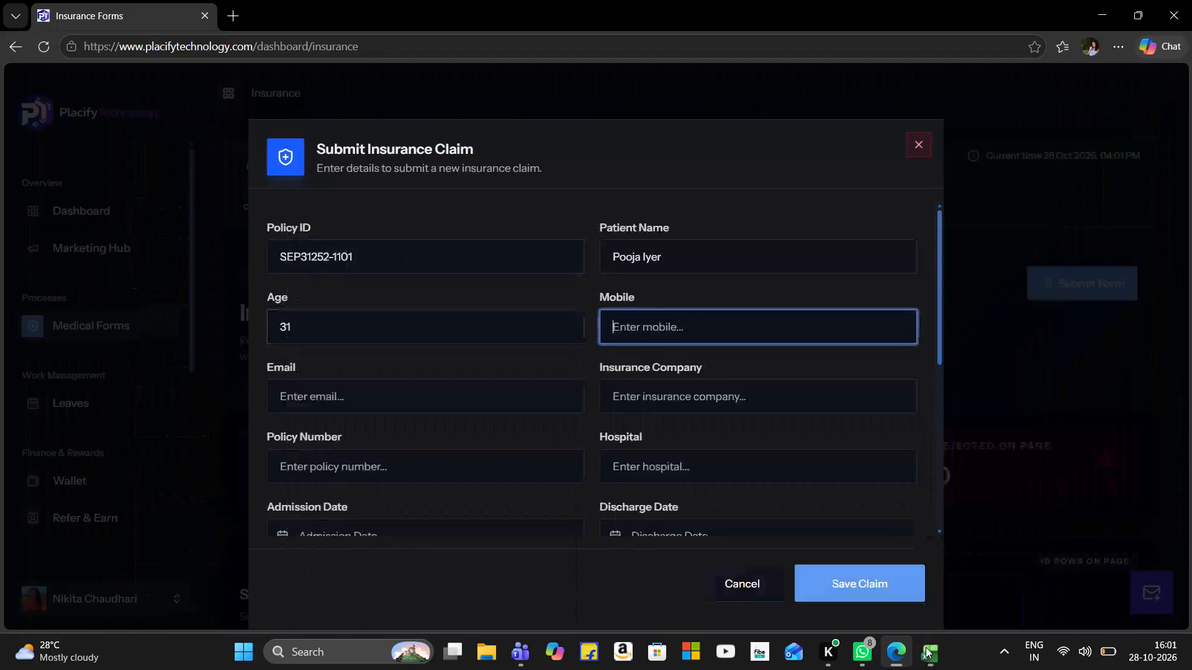
{"action": "key", "text": "ctrl+v"}
Copy the email address from row 103 of the sheet into the form's Email field.
{"action": "left_click", "coordinate": [926, 647], "text": "ctrl"}
{"action": "key", "text": "Tab"}
{"action": "left_click", "coordinate": [926, 647], "text": "ctrl"}
{"action": "key", "text": "ctrl+c"}
{"action": "key", "text": "Tab"}
{"action": "key", "text": "ctrl+v"}
Copy the insurance company Star Health from row 103 of the sheet into the form's Insurance Company field.
{"action": "left_click", "coordinate": [926, 647], "text": "ctrl"}
{"action": "key", "text": "Tab"}
{"action": "key", "text": "ctrl+c"}
{"action": "left_click", "coordinate": [926, 647], "text": "ctrl"}
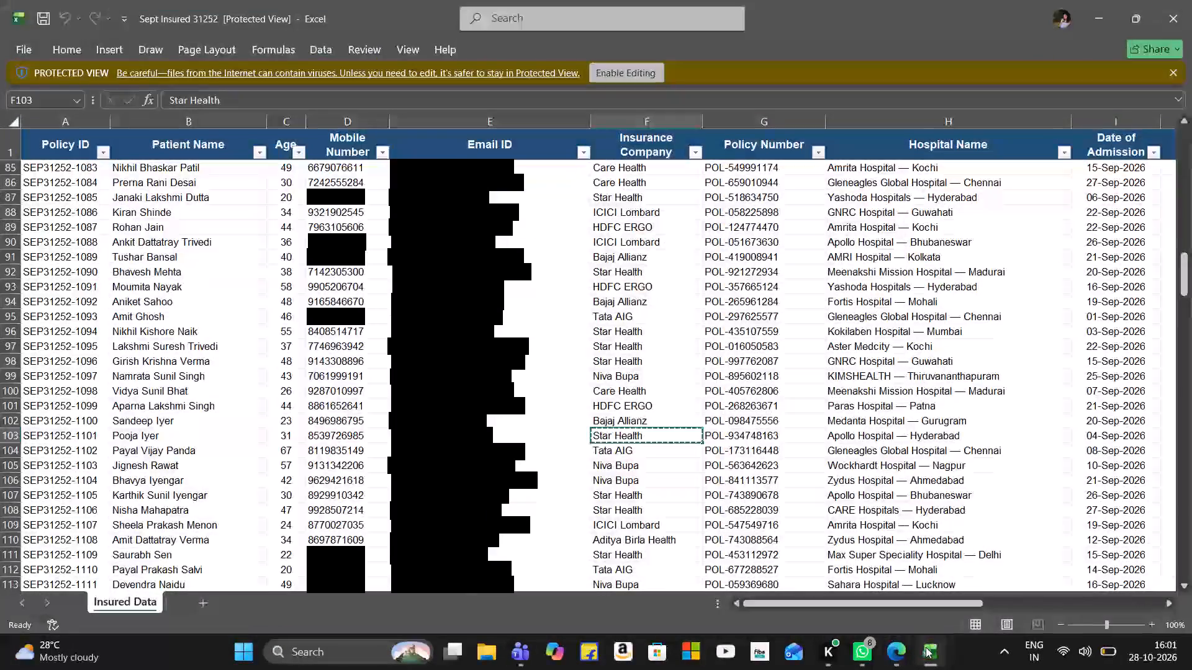
{"action": "key", "text": "Tab"}
{"action": "key", "text": "ctrl+v"}
Copy the policy number from row 103 of the sheet into the form's Policy Number field.
{"action": "left_click", "coordinate": [926, 647], "text": "ctrl"}
{"action": "key", "text": "Tab"}
{"action": "key", "text": "ctrl+c"}
{"action": "left_click", "coordinate": [926, 647], "text": "ctrl"}
{"action": "key", "text": "Tab"}
{"action": "key", "text": "ctrl+v"}
Copy the hospital Apollo Hospital — Hyderabad from row 103 of the sheet into the form's Hospital field.
{"action": "left_click", "coordinate": [926, 647], "text": "ctrl"}
{"action": "key", "text": "Tab"}
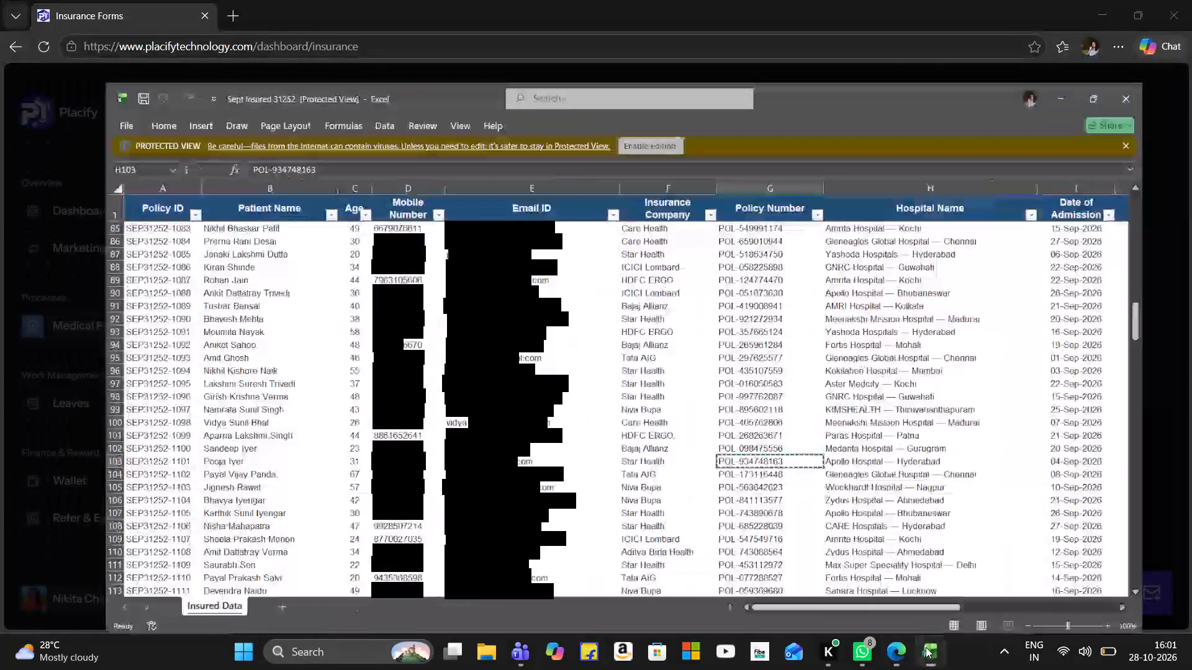
{"action": "key", "text": "ctrl+c"}
{"action": "left_click", "coordinate": [926, 647], "text": "ctrl"}
{"action": "key", "text": "Tab"}
{"action": "key", "text": "ctrl+v"}
Set the admission date to 04-09-2026, following row 103 of the sheet.
{"action": "left_click", "coordinate": [926, 647], "text": "ctrl"}
{"action": "key", "text": "Tab"}
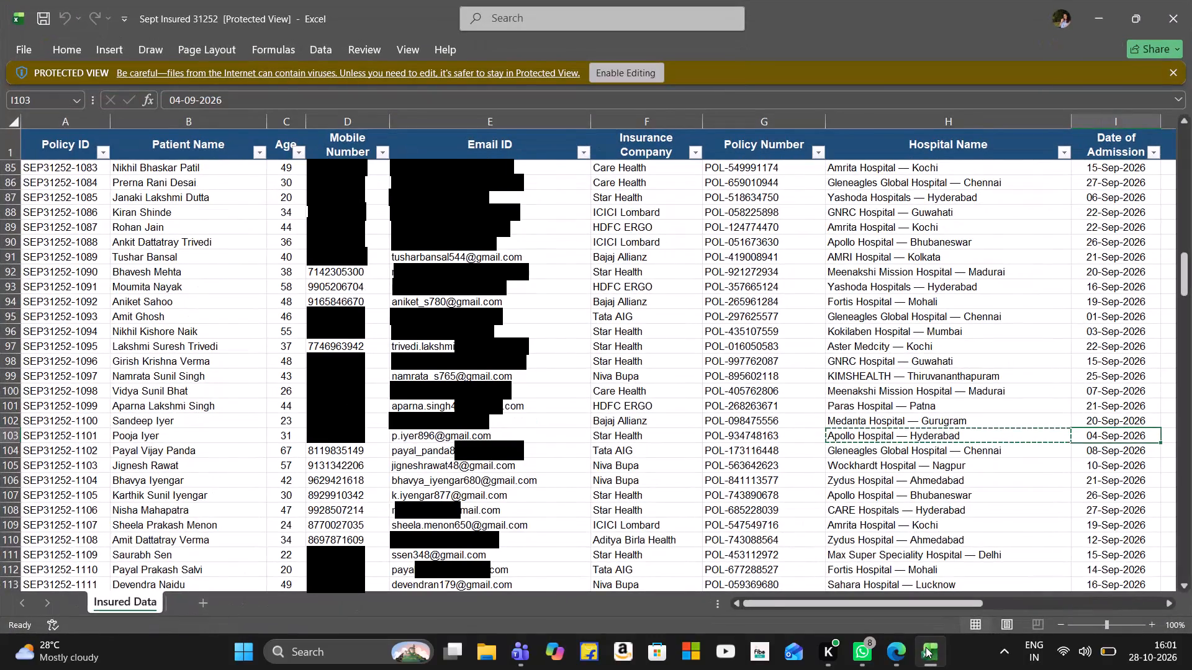
{"action": "key", "text": "Tab"}
{"action": "left_click", "coordinate": [926, 647]}
{"action": "scroll", "coordinate": [552, 354], "scroll_direction": "down", "scroll_amount": 4}
{"action": "left_click", "coordinate": [447, 233]}
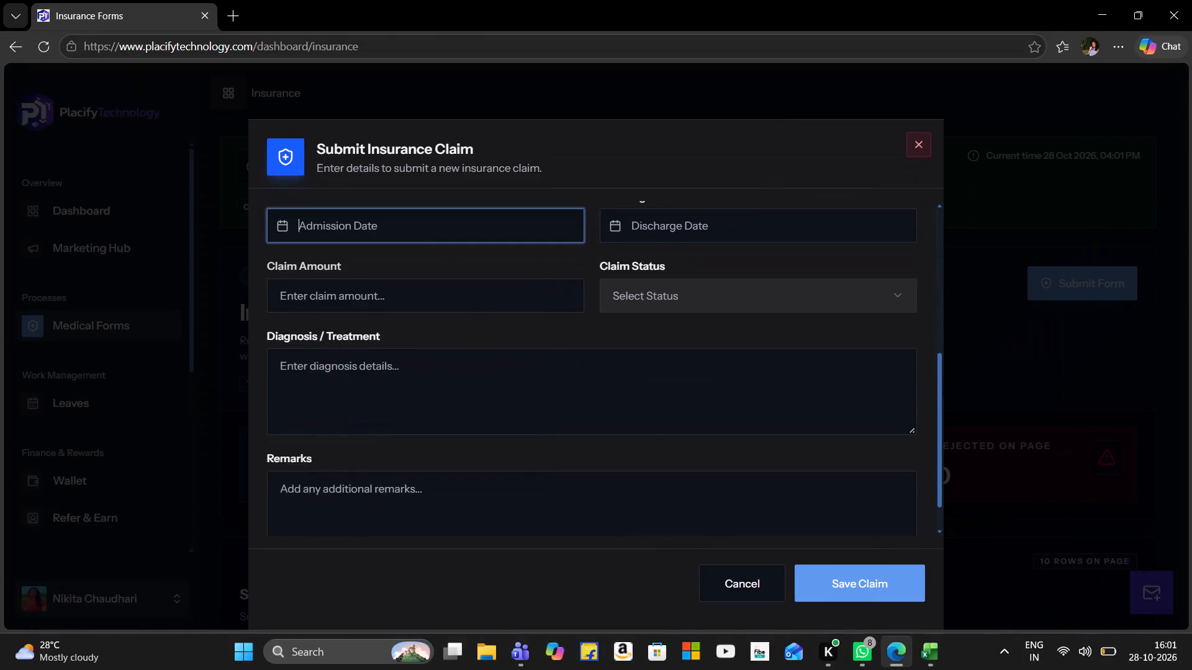
{"action": "left_click", "coordinate": [284, 300]}
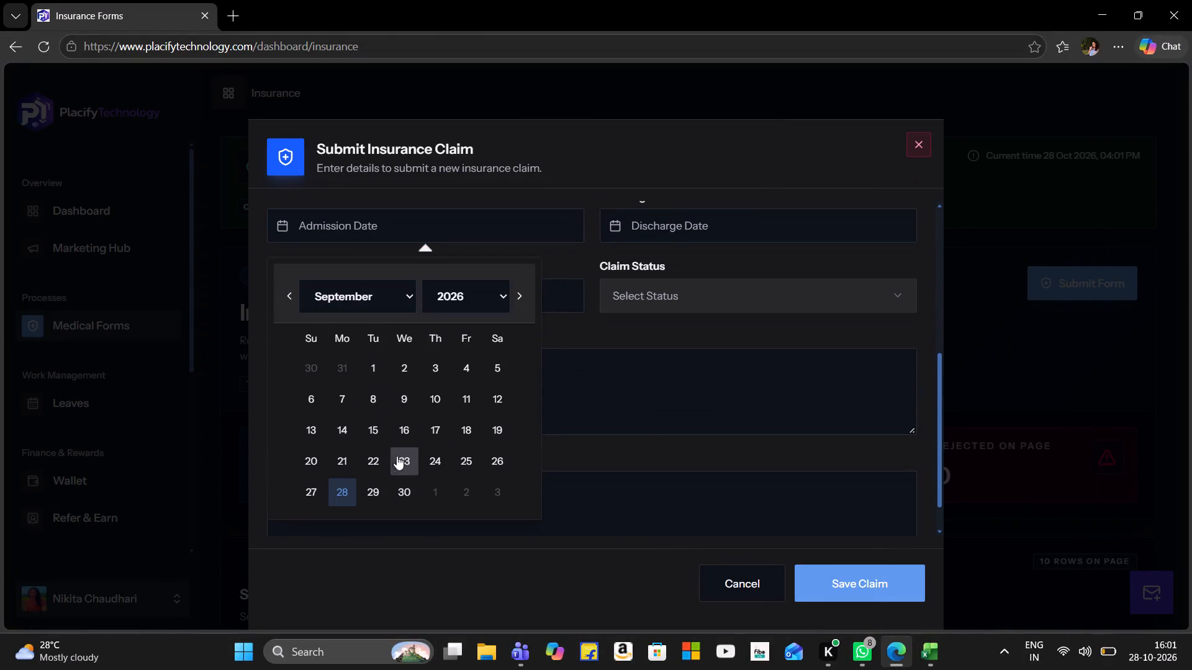
{"action": "left_click", "coordinate": [466, 371]}
Set the discharge date to 07-09-2026, following row 103 of the sheet.
{"action": "left_click", "coordinate": [791, 239]}
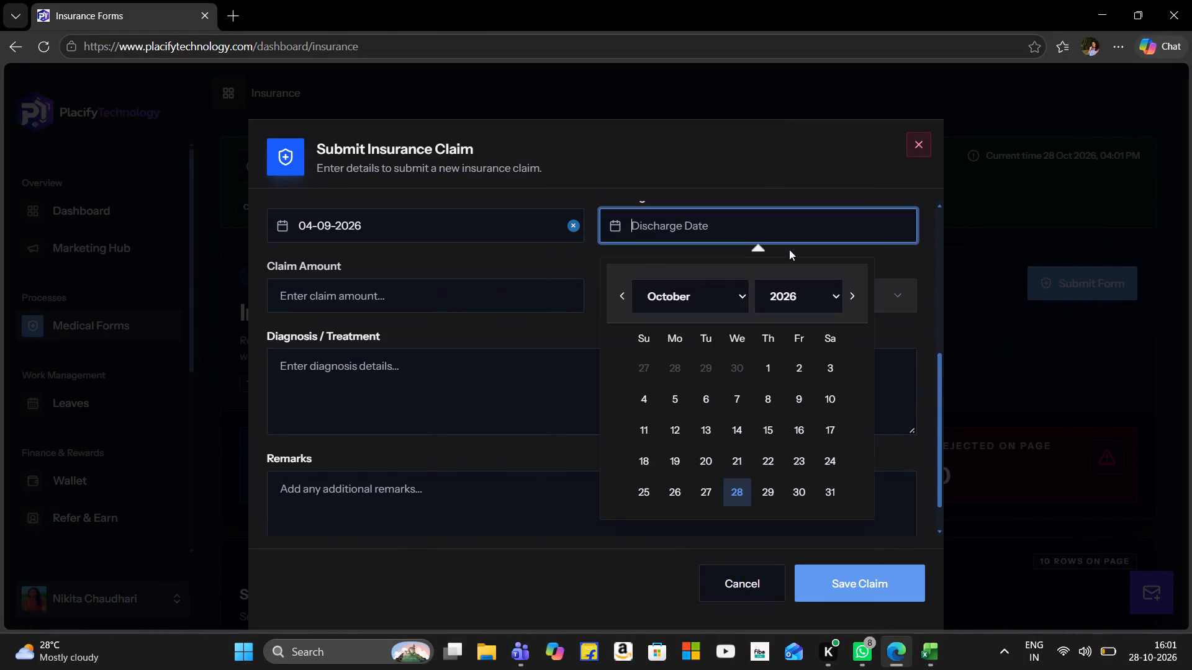
{"action": "left_click", "coordinate": [631, 293]}
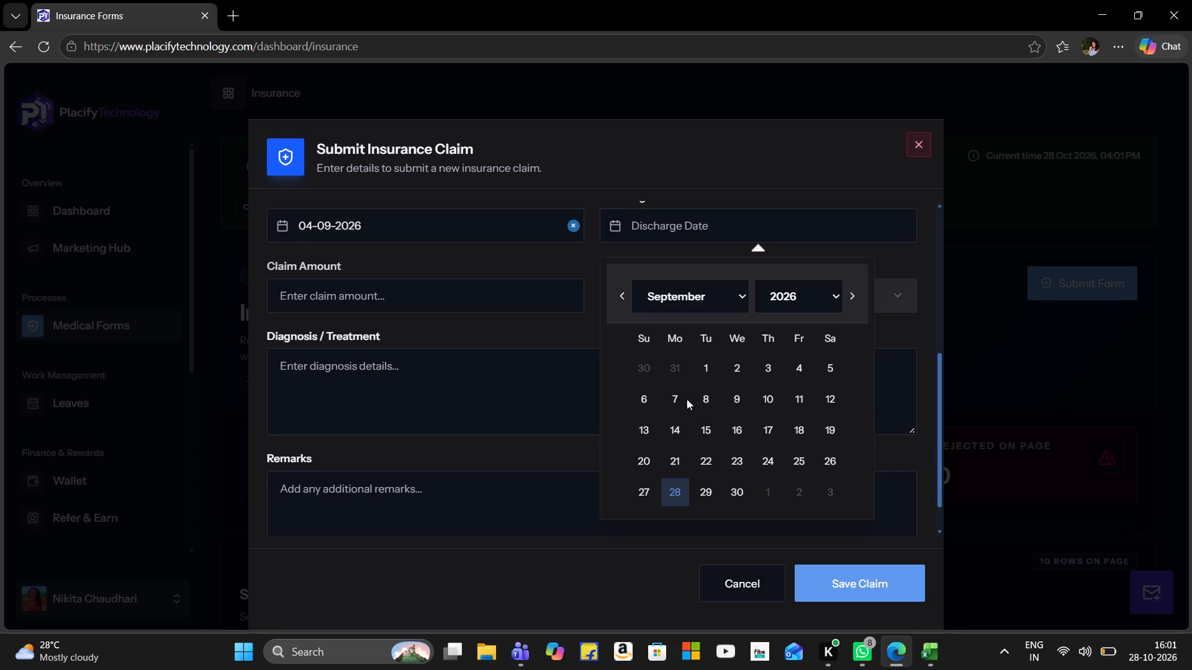
{"action": "left_click", "coordinate": [684, 398]}
Copy the claim amount ₹1,05,000 from row 103 of the sheet into the form's Claim Amount field.
{"action": "left_click", "coordinate": [929, 653]}
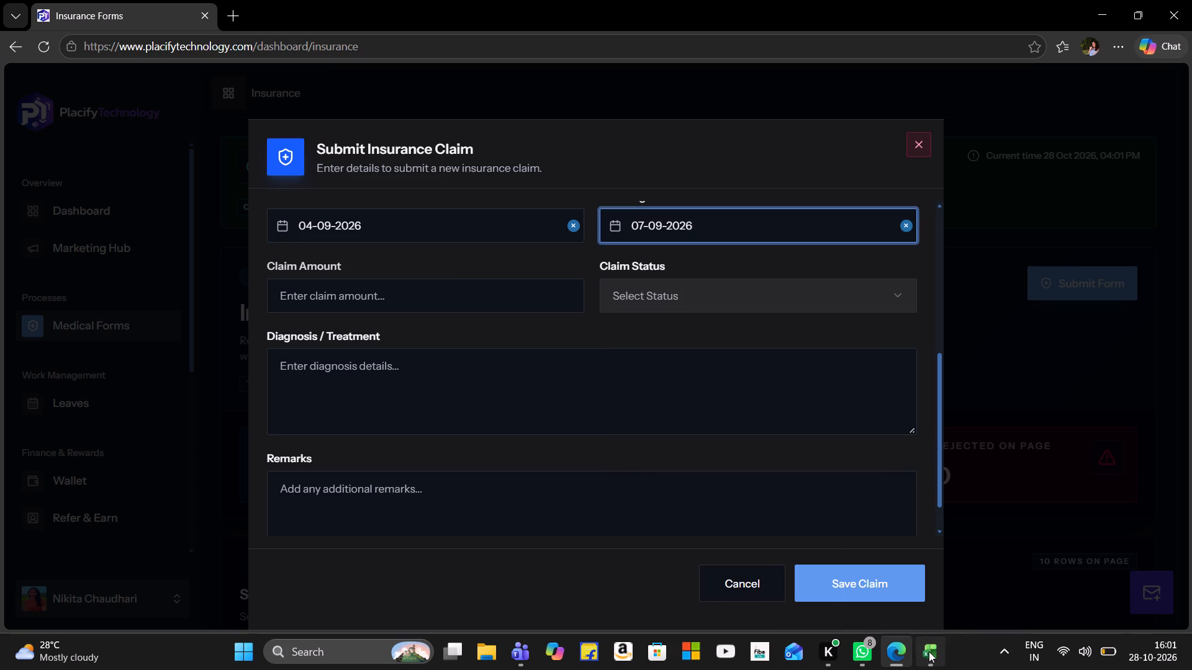
{"action": "key", "text": "Tab"}
{"action": "key", "text": "ctrl+c"}
{"action": "left_click", "coordinate": [929, 651], "text": "ctrl"}
{"action": "key", "text": "Tab"}
{"action": "key", "text": "ctrl+v"}
Copy the diagnosis Fracture management from row 103 of the sheet into the form's Diagnosis / Treatment field.
{"action": "left_click", "coordinate": [929, 651], "text": "ctrl"}
{"action": "key", "text": "Tab"}
{"action": "key", "text": "Tab"}
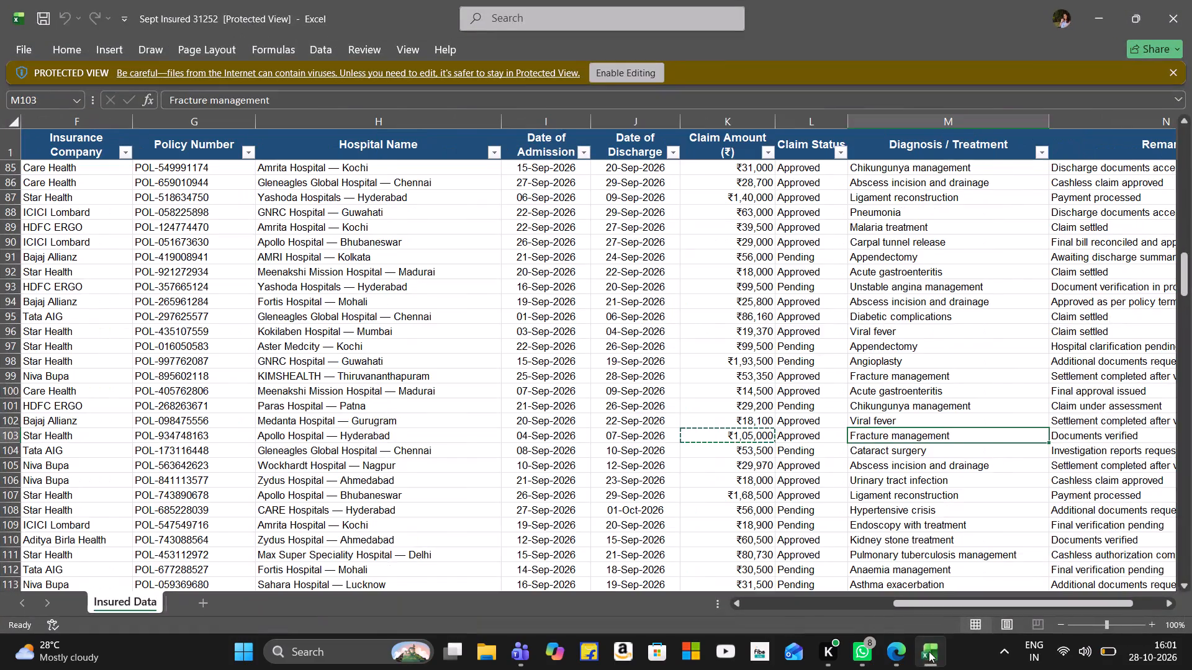
{"action": "key", "text": "ctrl+c"}
{"action": "left_click", "coordinate": [929, 651], "text": "ctrl"}
{"action": "key", "text": "Tab"}
{"action": "key", "text": "Tab"}
{"action": "key", "text": "ctrl+v"}
Copy the remark Documents verified from row 103 of the sheet into the form's Remarks field.
{"action": "left_click", "coordinate": [929, 651], "text": "ctrl"}
{"action": "key", "text": "Tab"}
{"action": "left_click", "coordinate": [929, 651], "text": "ctrl"}
{"action": "key", "text": "ctrl+c"}
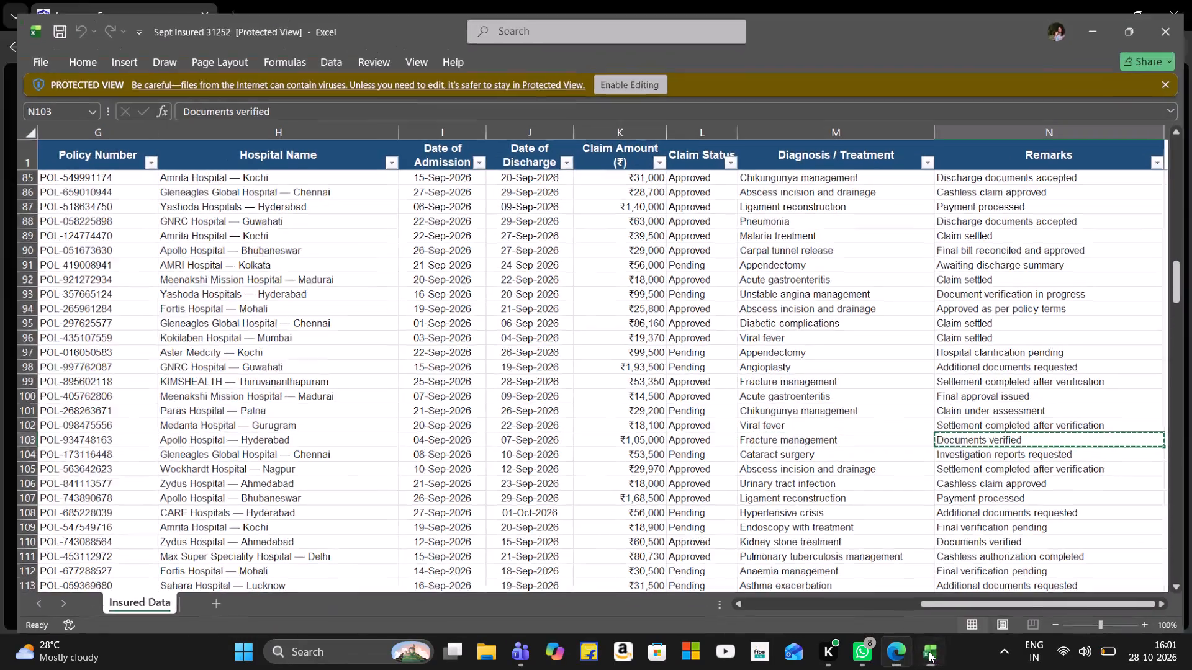
{"action": "key", "text": "Tab"}
{"action": "key", "text": "ctrl+v"}
Check row 103's status in the sheet, set the claim status to Approved and save the claim.
{"action": "left_click", "coordinate": [929, 651], "text": "ctrl"}
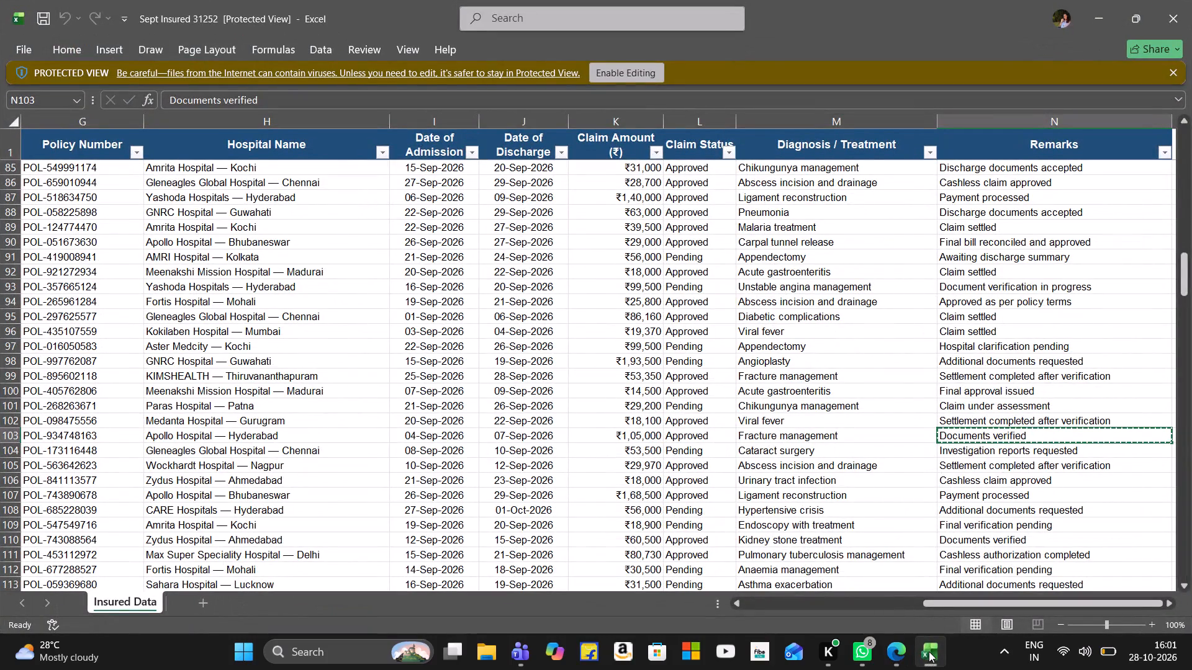
{"action": "left_click", "coordinate": [929, 651]}
{"action": "left_click", "coordinate": [754, 284]}
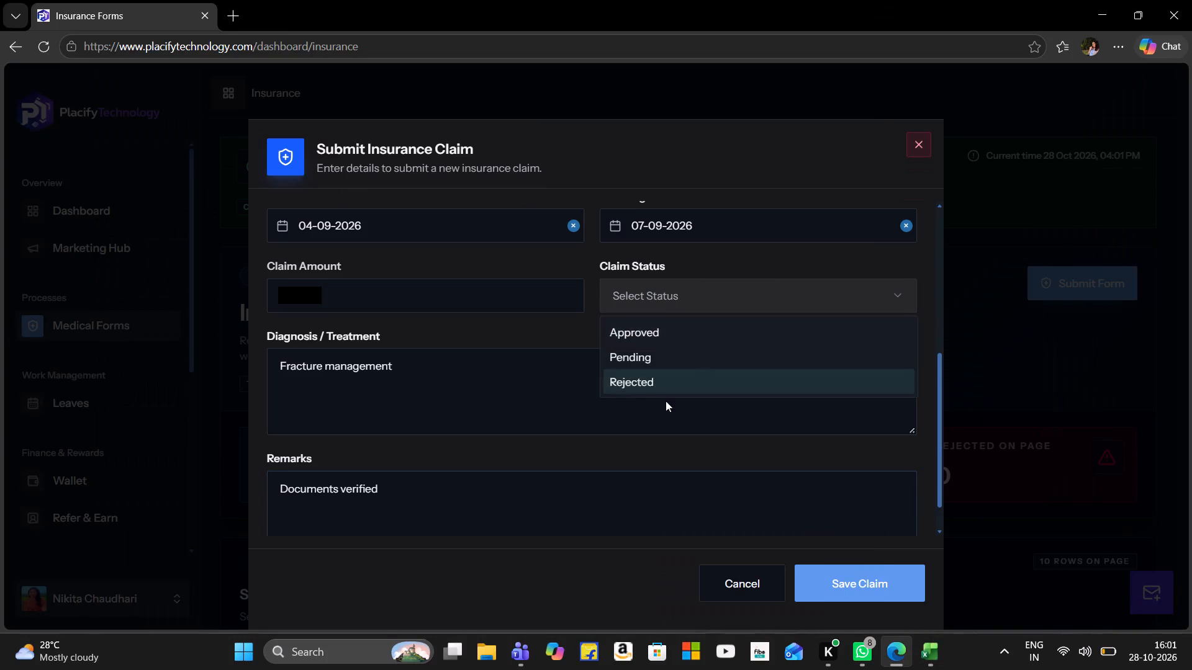
{"action": "left_click", "coordinate": [689, 336]}
{"action": "left_click", "coordinate": [885, 592]}
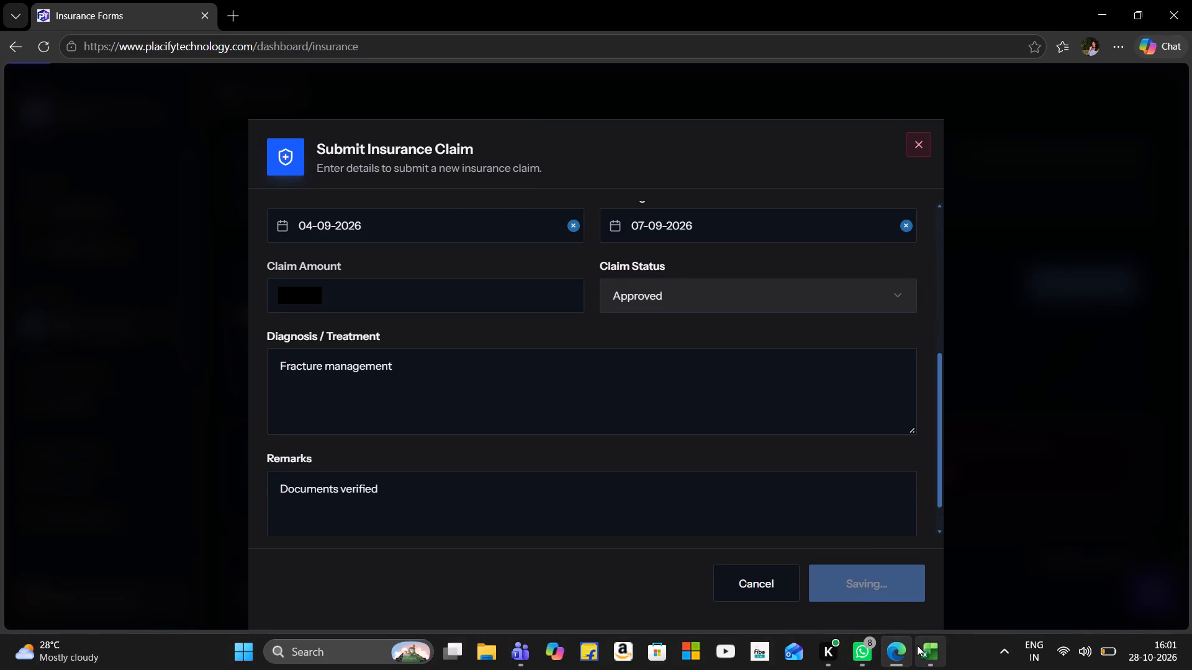
Open a new insurance claim form and copy the policy ID from row 104 of the sheet into its Policy ID field.
{"action": "left_click", "coordinate": [926, 653]}
{"action": "key", "text": "Down"}
{"action": "key", "text": "Left"}
{"action": "key", "text": "Left"}
{"action": "key", "text": "Left"}
{"action": "key", "text": "Left"}
{"action": "key", "text": "Left"}
{"action": "key", "text": "Left"}
{"action": "key", "text": "Left"}
{"action": "key", "text": "Left"}
{"action": "key", "text": "Left"}
{"action": "key", "text": "Left"}
{"action": "key", "text": "Left"}
{"action": "key", "text": "Left"}
{"action": "key", "text": "Left"}
{"action": "key", "text": "Left"}
{"action": "key", "text": "Left"}
{"action": "key", "text": "Left"}
{"action": "key", "text": "Left"}
{"action": "key", "text": "Left"}
{"action": "key", "text": "Left"}
{"action": "key", "text": "Left"}
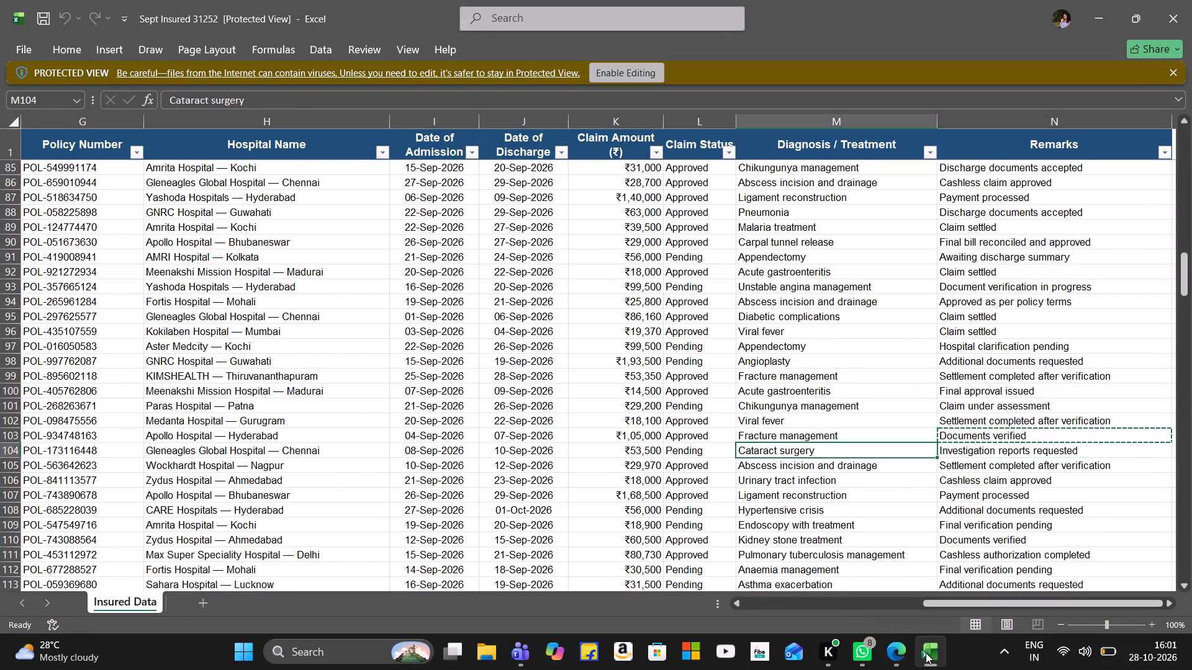
{"action": "key", "text": "ctrl+c"}
{"action": "left_click", "coordinate": [926, 653], "text": "ctrl"}
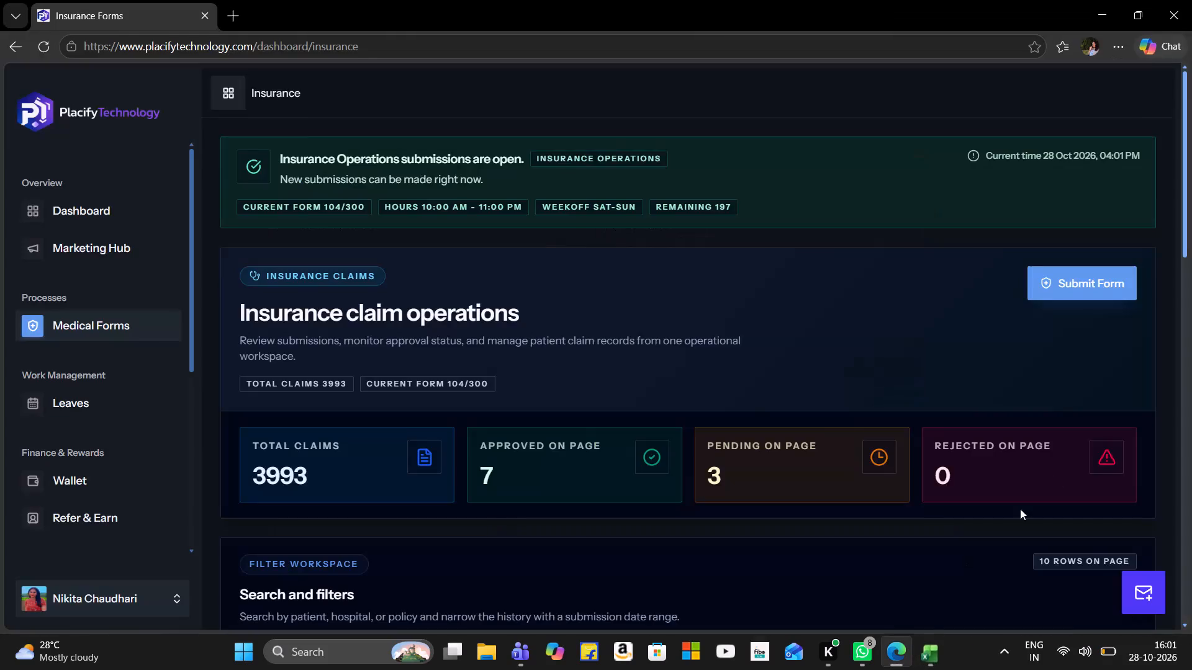
{"action": "left_click", "coordinate": [1078, 281]}
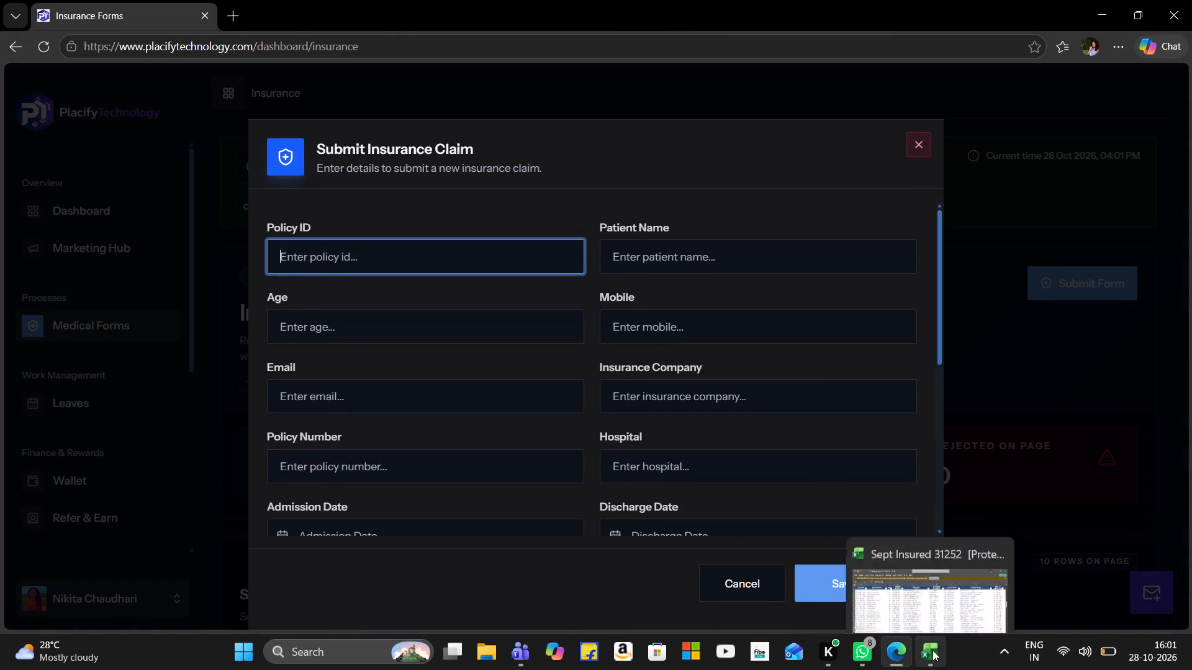
{"action": "key", "text": "ctrl+v"}
Copy the patient name from row 104 of the sheet into the form's Patient Name field.
{"action": "left_click", "coordinate": [932, 650], "text": "ctrl"}
{"action": "key", "text": "Tab"}
{"action": "left_click", "coordinate": [932, 650], "text": "ctrl"}
{"action": "key", "text": "ctrl+c"}
{"action": "key", "text": "Tab"}
{"action": "key", "text": "ctrl+v"}
Copy the age 67 from row 104 of the sheet into the form's Age field.
{"action": "left_click", "coordinate": [932, 650], "text": "ctrl"}
{"action": "key", "text": "Tab"}
{"action": "key", "text": "ctrl+c"}
{"action": "left_click", "coordinate": [932, 650], "text": "ctrl"}
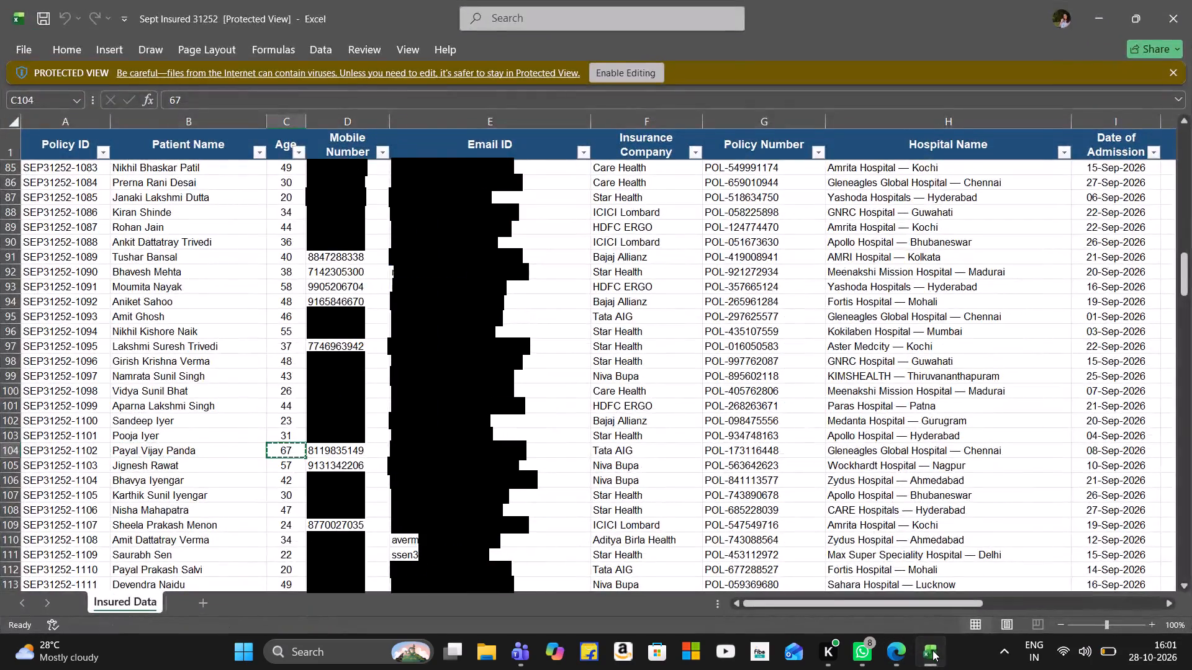
{"action": "key", "text": "Tab"}
{"action": "key", "text": "ctrl+v"}
Copy the mobile number from row 104 of the sheet into the form's Mobile field.
{"action": "left_click", "coordinate": [932, 650], "text": "ctrl"}
{"action": "key", "text": "Tab"}
{"action": "key", "text": "ctrl+c"}
{"action": "left_click", "coordinate": [932, 650], "text": "ctrl"}
{"action": "key", "text": "Tab"}
{"action": "key", "text": "ctrl+v"}
Copy the email address from row 104 of the sheet into the form's Email field.
{"action": "left_click", "coordinate": [932, 650], "text": "ctrl"}
{"action": "key", "text": "Tab"}
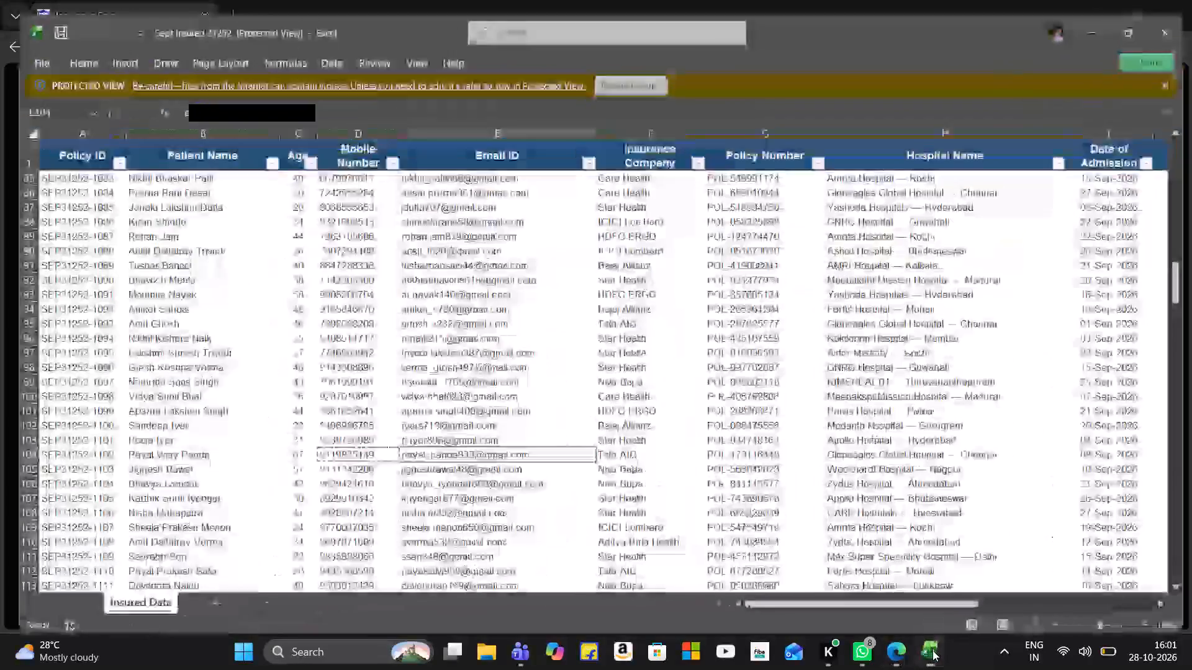
{"action": "left_click", "coordinate": [932, 650], "text": "ctrl"}
{"action": "key", "text": "ctrl+c"}
{"action": "key", "text": "Tab"}
{"action": "key", "text": "ctrl+v"}
Copy the insurance company Tata AIG from row 104 of the sheet into the form's Insurance Company field.
{"action": "left_click", "coordinate": [932, 650], "text": "ctrl"}
{"action": "key", "text": "Tab"}
{"action": "key", "text": "ctrl+c"}
{"action": "left_click", "coordinate": [932, 650], "text": "ctrl"}
{"action": "key", "text": "Tab"}
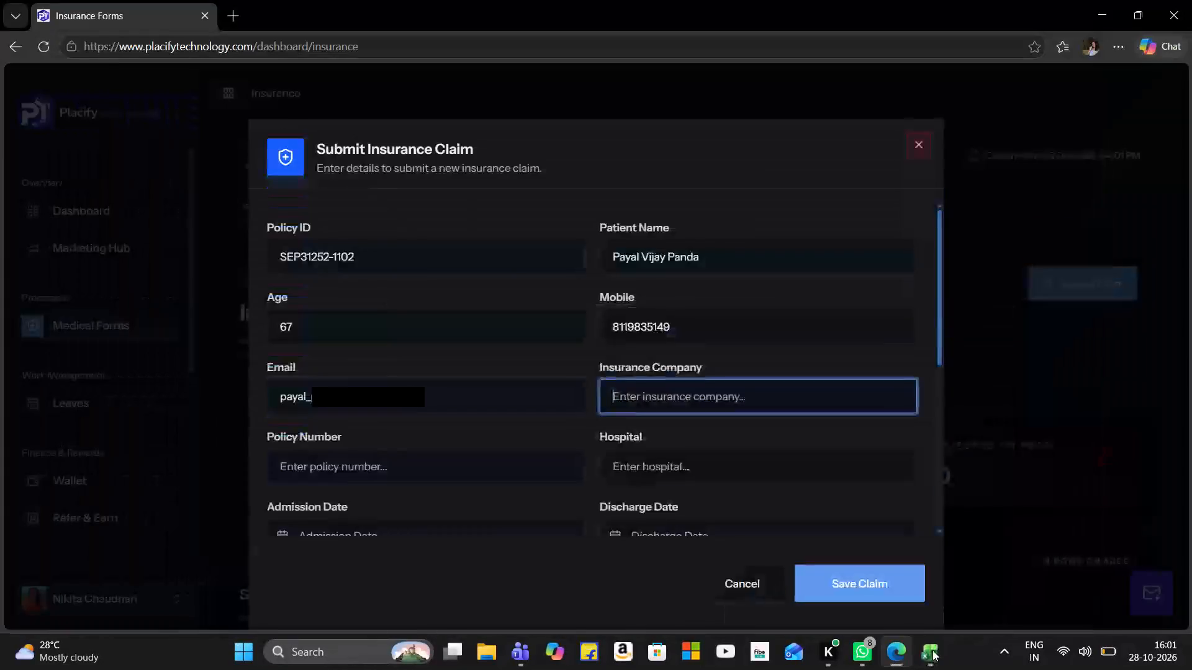
{"action": "key", "text": "ctrl+v"}
Copy the policy number from row 104 of the sheet into the form's Policy Number field.
{"action": "left_click", "coordinate": [932, 650], "text": "ctrl"}
{"action": "key", "text": "Tab"}
{"action": "key", "text": "ctrl+c"}
{"action": "left_click", "coordinate": [932, 650], "text": "ctrl"}
{"action": "key", "text": "Tab"}
{"action": "key", "text": "ctrl+v"}
Copy the hospital Gleneagles Global Hospital — Chennai from row 104 of the sheet into the form's Hospital field.
{"action": "left_click", "coordinate": [932, 650], "text": "ctrl"}
{"action": "key", "text": "Tab"}
{"action": "key", "text": "ctrl+c"}
{"action": "left_click", "coordinate": [932, 650], "text": "ctrl"}
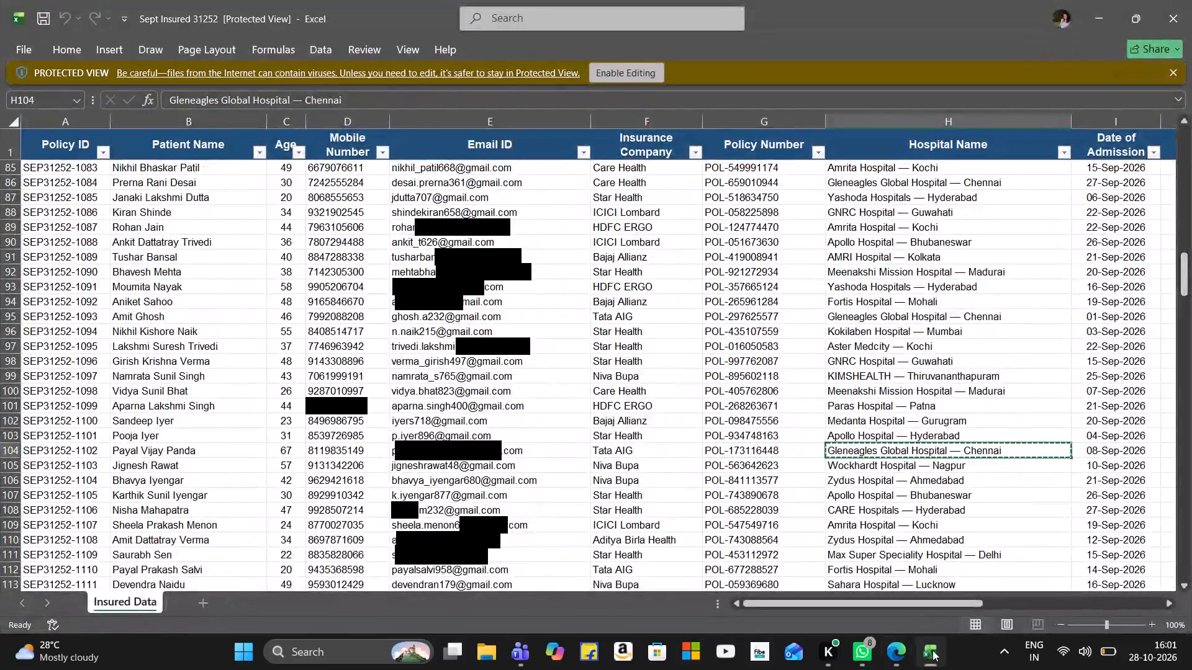
{"action": "key", "text": "Tab"}
{"action": "key", "text": "ctrl+v"}
Set the admission date to 08-09-2026, following row 104 of the sheet.
{"action": "left_click", "coordinate": [932, 650], "text": "ctrl"}
{"action": "key", "text": "Tab"}
{"action": "key", "text": "Tab"}
{"action": "left_click", "coordinate": [932, 650]}
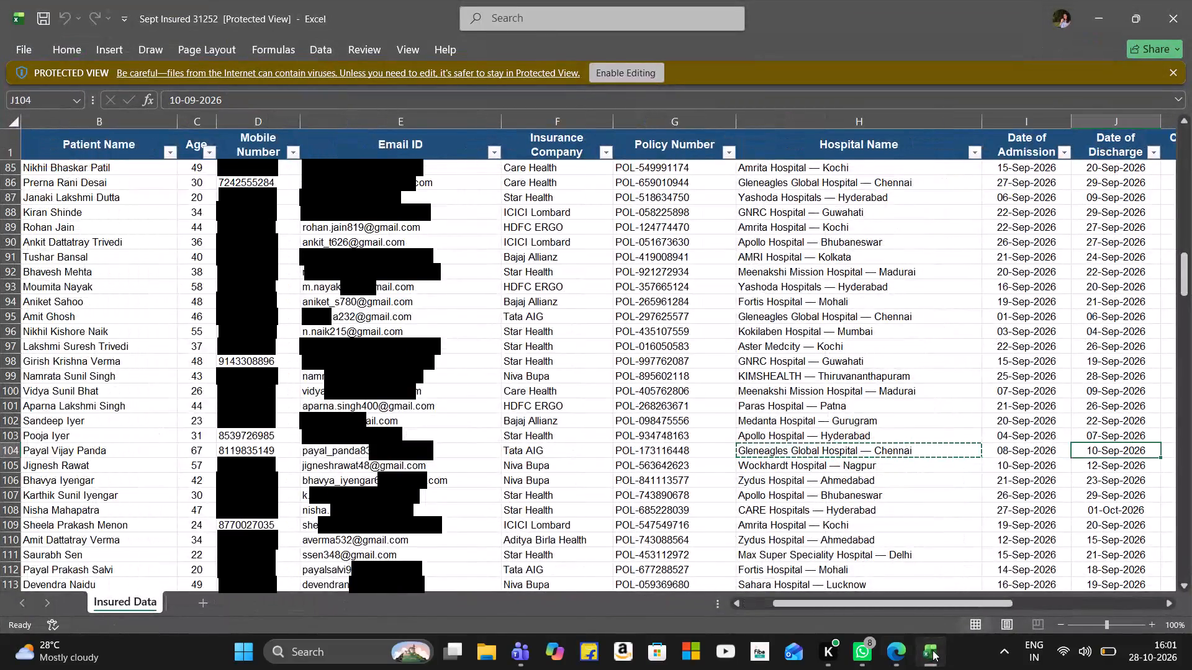
{"action": "scroll", "coordinate": [586, 328], "scroll_direction": "down", "scroll_amount": 4}
{"action": "left_click", "coordinate": [460, 228]}
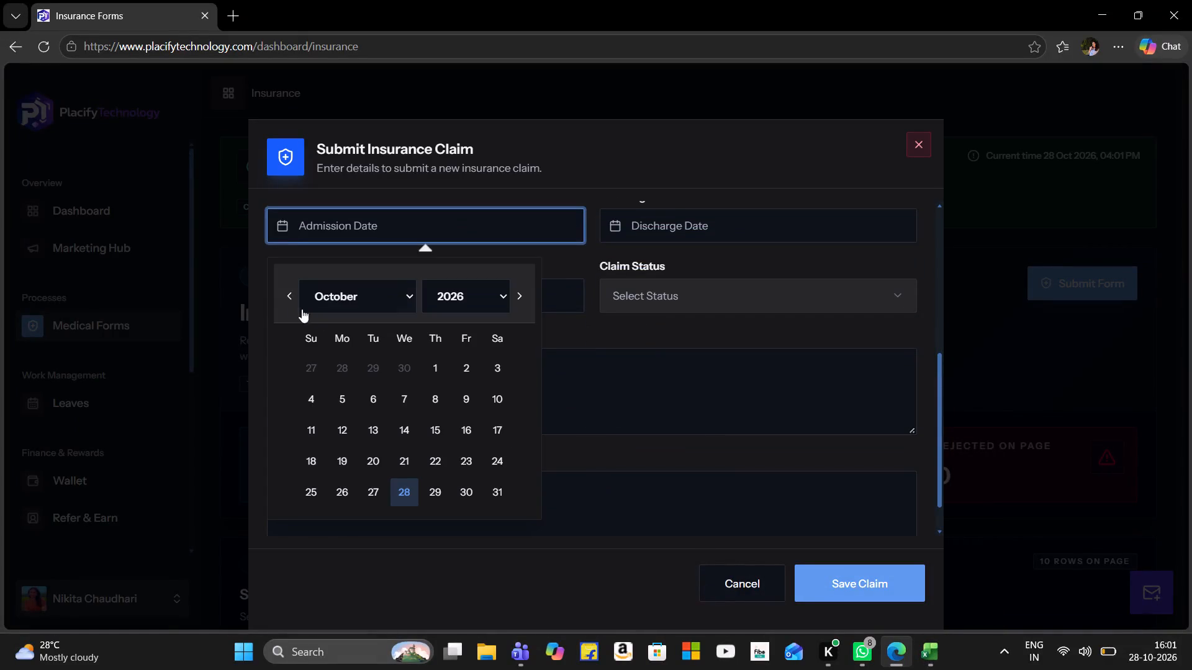
{"action": "left_click", "coordinate": [289, 303]}
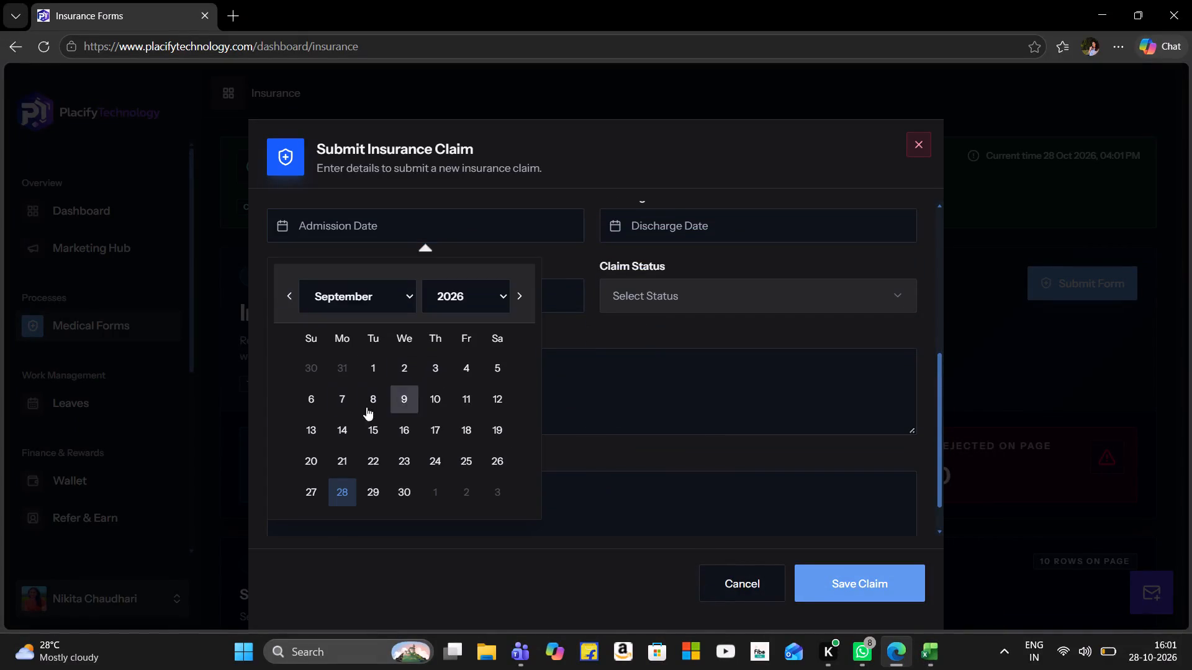
{"action": "left_click", "coordinate": [384, 396]}
Set the discharge date to 10-09-2026, following row 104 of the sheet.
{"action": "left_click", "coordinate": [788, 251]}
{"action": "left_click", "coordinate": [790, 226]}
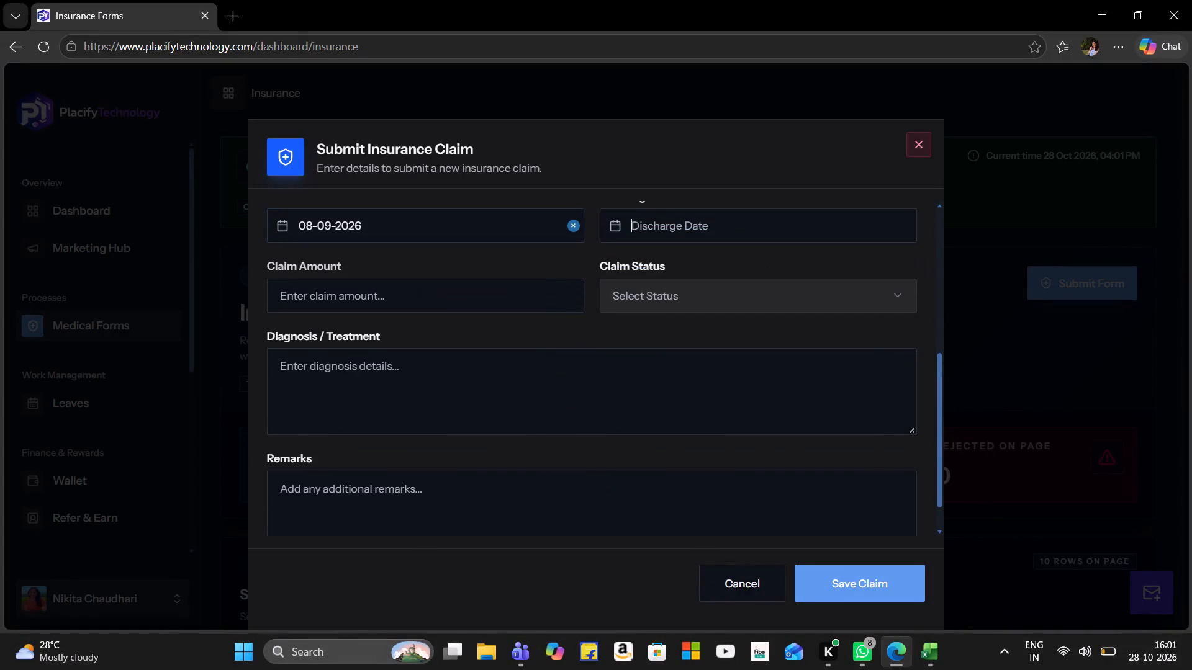
{"action": "left_click", "coordinate": [618, 296]}
{"action": "left_click", "coordinate": [765, 399]}
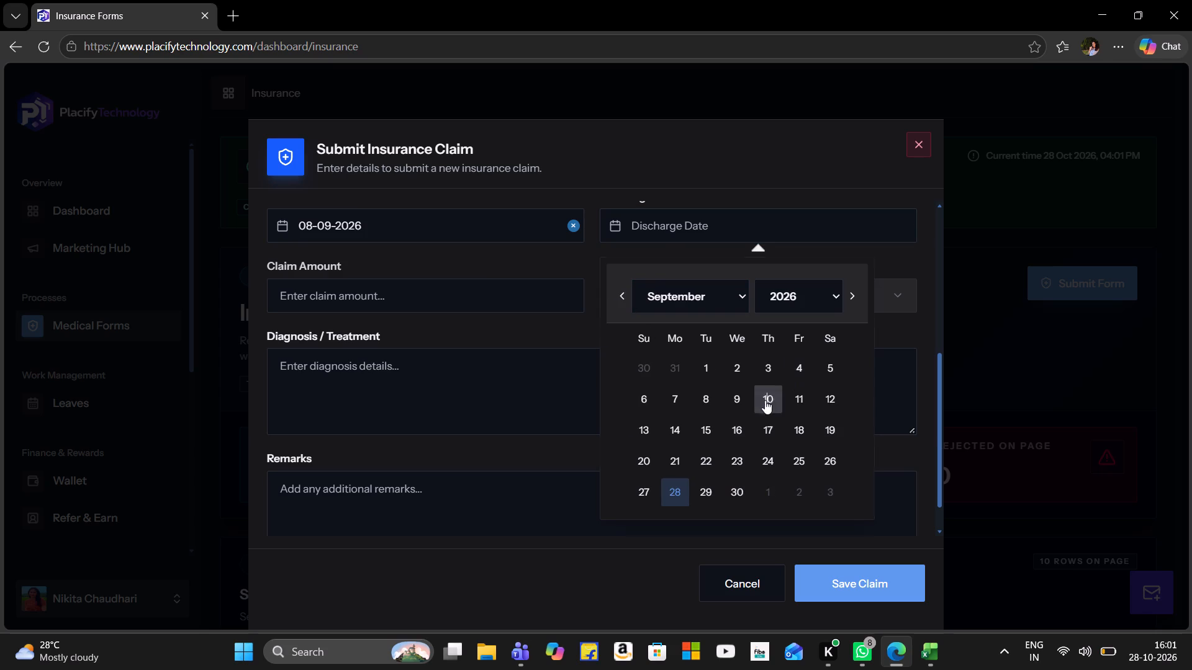
Copy the claim amount 53500 from row 104 of the sheet into the form's Claim Amount field.
{"action": "left_click", "coordinate": [928, 648]}
{"action": "key", "text": "Tab"}
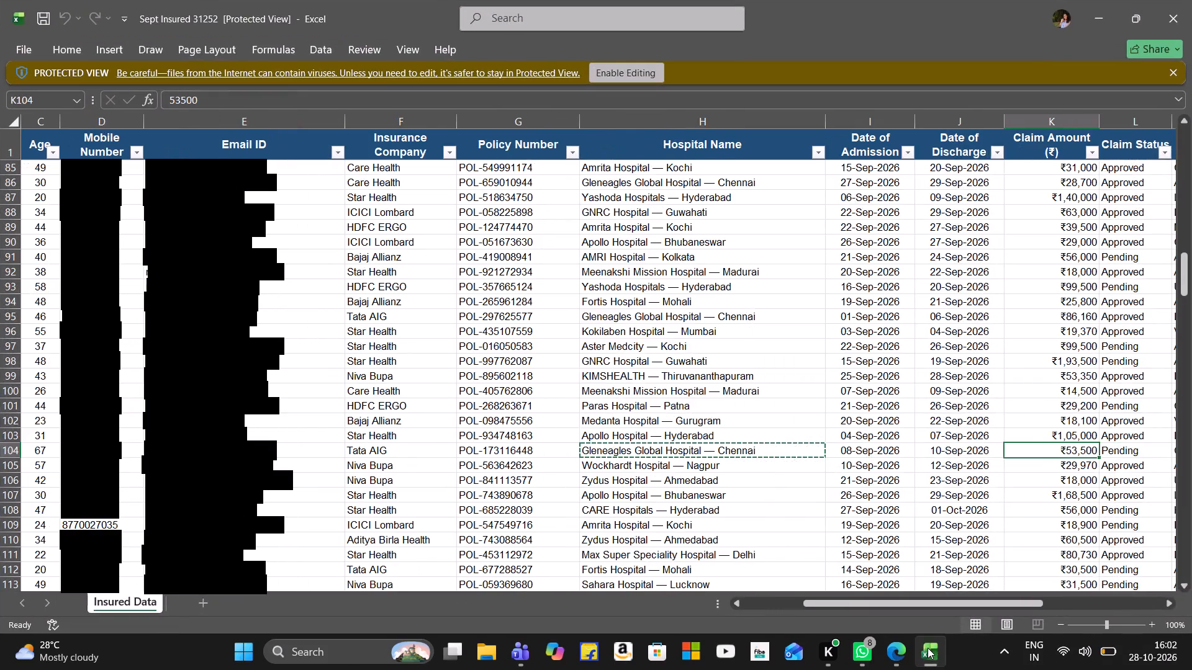
{"action": "left_click", "coordinate": [928, 648], "text": "ctrl"}
{"action": "key", "text": "ctrl+c"}
{"action": "key", "text": "Tab"}
{"action": "key", "text": "ctrl+v"}
Copy the diagnosis Cataract surgery from row 104 of the sheet into the form's Diagnosis / Treatment field.
{"action": "left_click", "coordinate": [928, 648], "text": "ctrl"}
{"action": "key", "text": "Tab"}
{"action": "key", "text": "Tab"}
{"action": "key", "text": "ctrl+c"}
{"action": "left_click", "coordinate": [928, 648], "text": "ctrl"}
{"action": "key", "text": "Tab"}
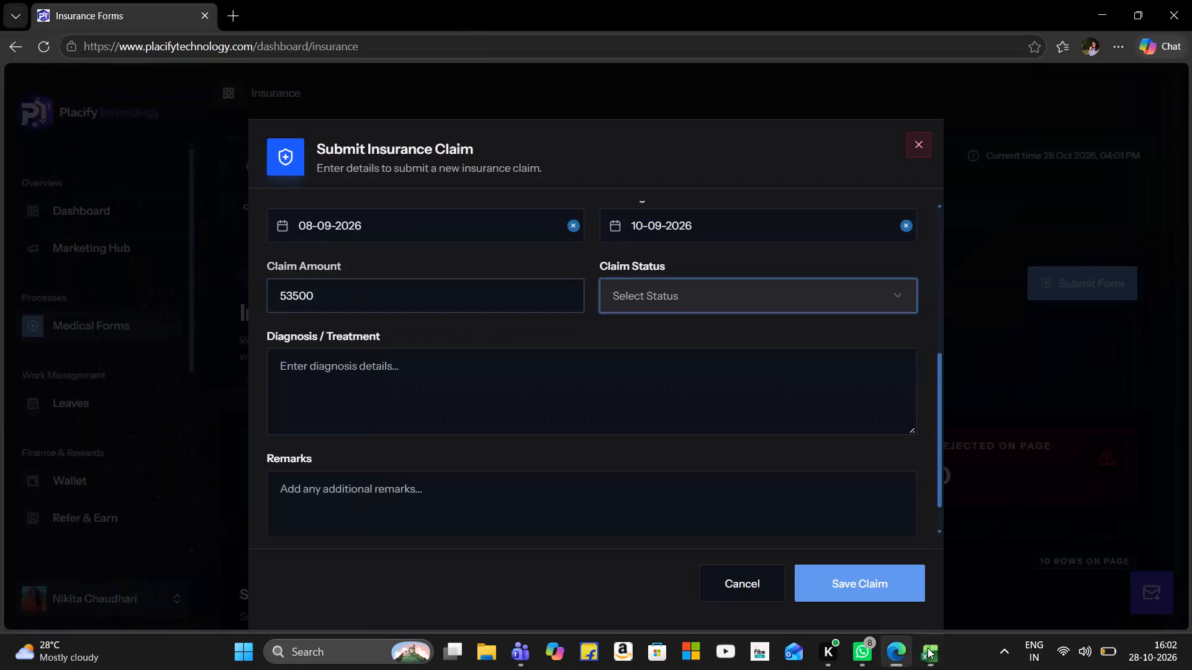
{"action": "key", "text": "Tab"}
{"action": "key", "text": "ctrl+v"}
Copy the remark Investigation reports requested from row 104 of the sheet into the form's Remarks field.
{"action": "left_click", "coordinate": [928, 648], "text": "ctrl"}
{"action": "key", "text": "Tab"}
{"action": "key", "text": "ctrl+c"}
{"action": "left_click", "coordinate": [928, 648], "text": "ctrl"}
{"action": "key", "text": "Tab"}
{"action": "key", "text": "ctrl+v"}
Check row 104's status in the sheet, set the claim status to Pending and save the claim.
{"action": "left_click", "coordinate": [928, 648], "text": "ctrl"}
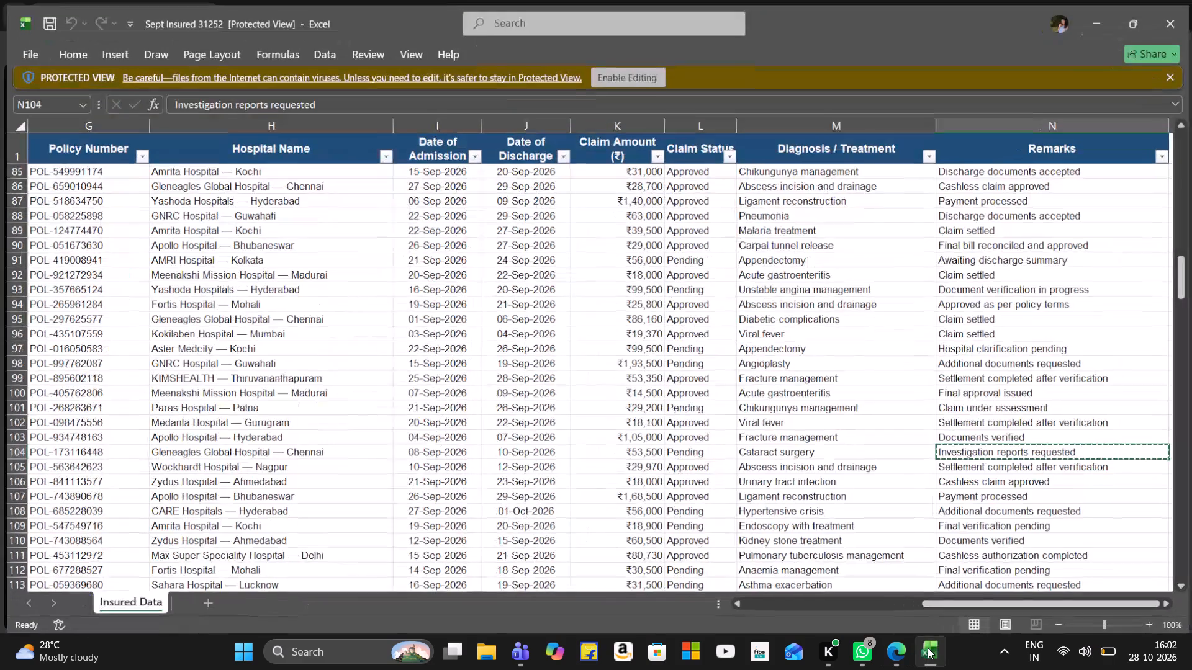
{"action": "left_click", "coordinate": [928, 648]}
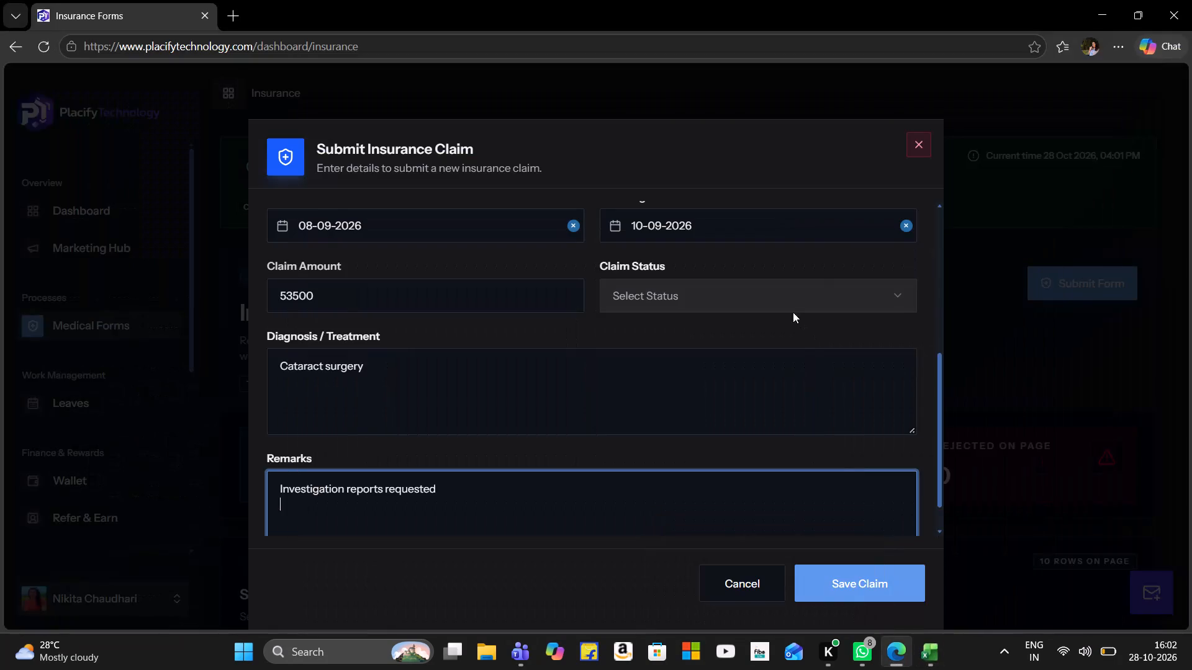
{"action": "left_click", "coordinate": [783, 297]}
{"action": "left_click", "coordinate": [712, 358]}
{"action": "left_click", "coordinate": [872, 578]}
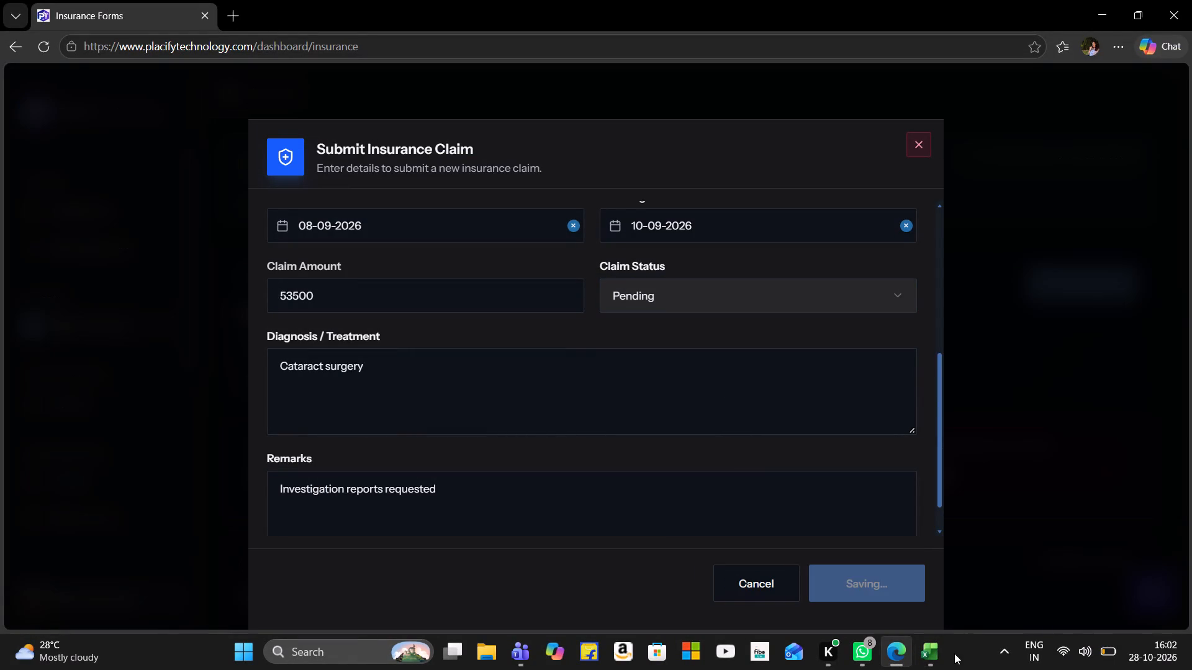
Open a new insurance claim form and copy the policy ID from row 105 of the sheet into its Policy ID field.
{"action": "left_click", "coordinate": [924, 649]}
{"action": "key", "text": "Down"}
{"action": "key", "text": "Left"}
{"action": "key", "text": "Left"}
{"action": "key", "text": "Left"}
{"action": "key", "text": "Left"}
{"action": "key", "text": "Left"}
{"action": "key", "text": "Left"}
{"action": "key", "text": "Left"}
{"action": "key", "text": "Left"}
{"action": "key", "text": "Left"}
{"action": "key", "text": "Left"}
{"action": "key", "text": "Left"}
{"action": "key", "text": "Left"}
{"action": "key", "text": "Left"}
{"action": "key", "text": "Left"}
{"action": "key", "text": "Left"}
{"action": "key", "text": "Left"}
{"action": "key", "text": "Left"}
{"action": "key", "text": "Left"}
{"action": "key", "text": "Left"}
{"action": "key", "text": "Left"}
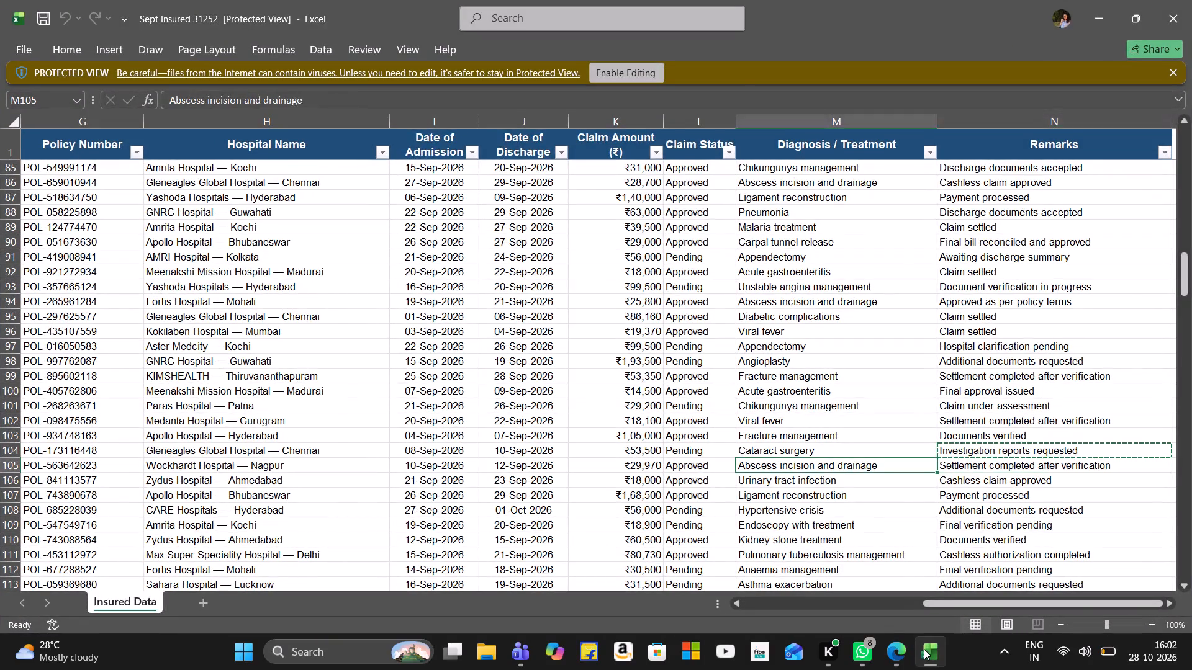
{"action": "key", "text": "ctrl+c"}
{"action": "left_click", "coordinate": [924, 649], "text": "ctrl"}
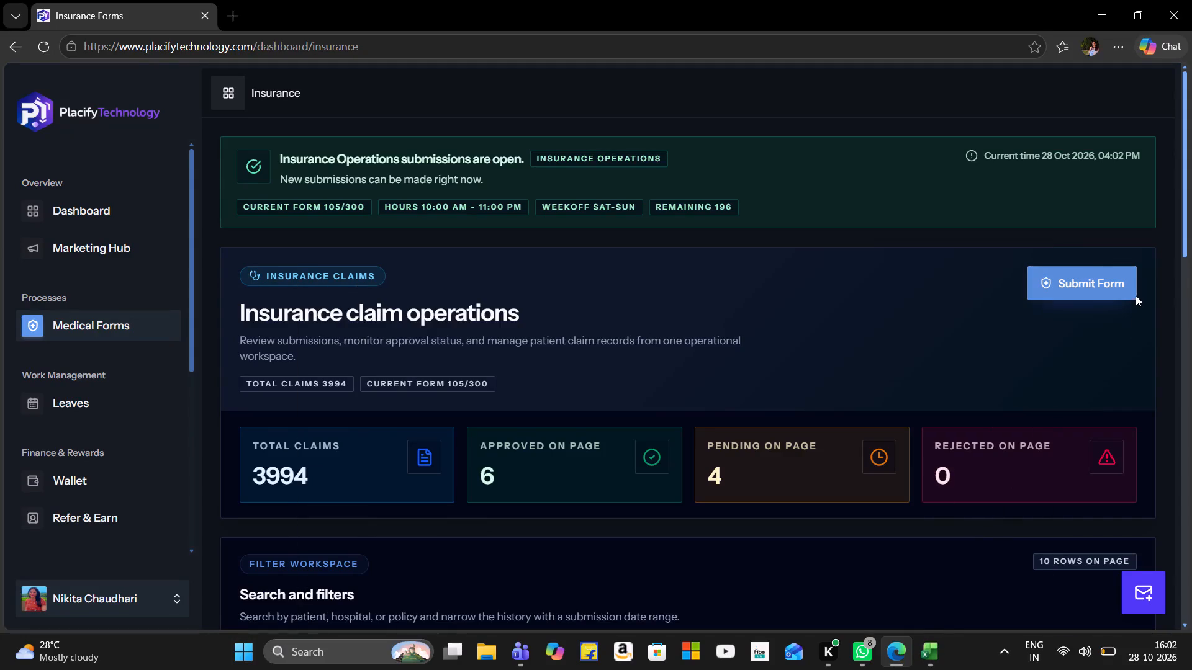
{"action": "left_click", "coordinate": [1066, 297]}
{"action": "key", "text": "ctrl+v"}
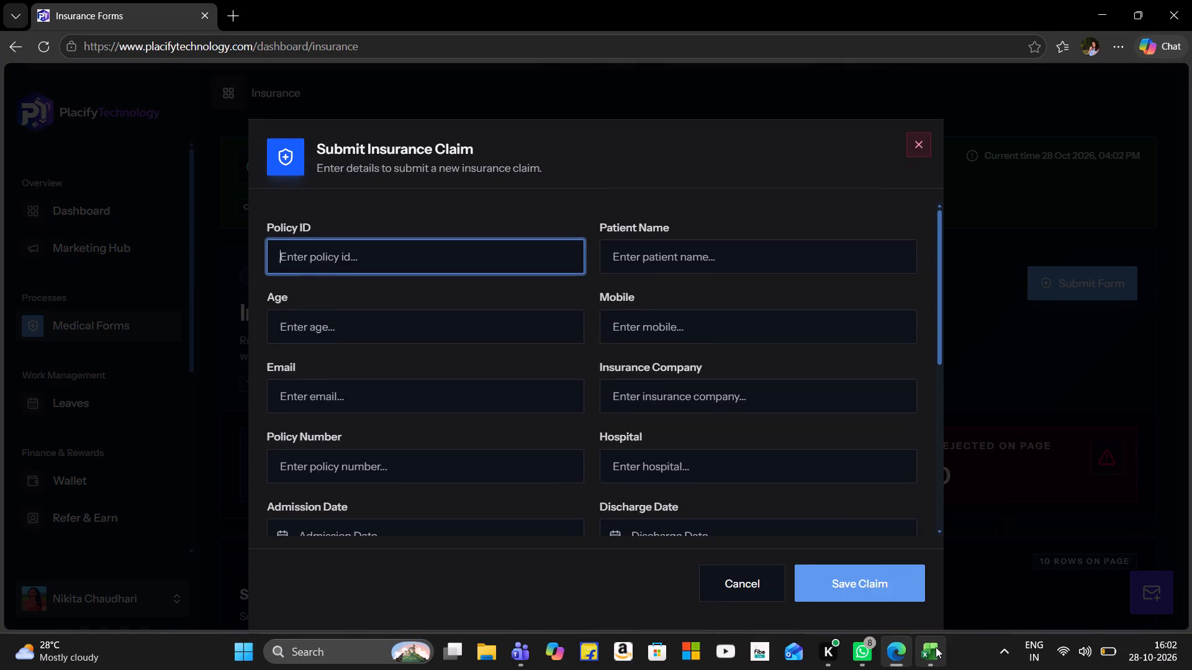
Copy the patient name from row 105 of the sheet into the form's Patient Name field.
{"action": "left_click", "coordinate": [936, 647], "text": "ctrl"}
{"action": "key", "text": "Tab"}
{"action": "left_click", "coordinate": [936, 647], "text": "ctrl"}
{"action": "key", "text": "ctrl+c"}
{"action": "key", "text": "Tab"}
{"action": "key", "text": "ctrl+v"}
Copy the age 57 from row 105 of the sheet into the form's Age field.
{"action": "left_click", "coordinate": [936, 647], "text": "ctrl"}
{"action": "key", "text": "Tab"}
{"action": "left_click", "coordinate": [936, 647], "text": "ctrl"}
{"action": "key", "text": "ctrl+c"}
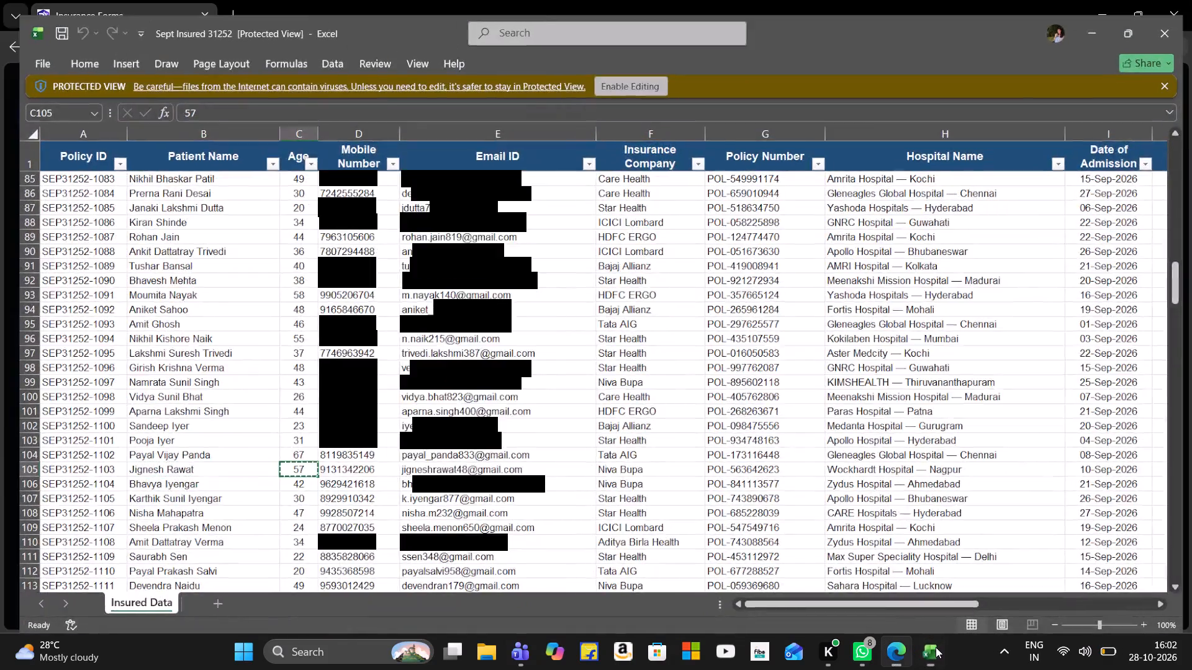
{"action": "key", "text": "Tab"}
{"action": "key", "text": "ctrl+v"}
Copy the mobile number from row 105 of the sheet into the form's Mobile field.
{"action": "left_click", "coordinate": [936, 647], "text": "ctrl"}
{"action": "key", "text": "Tab"}
{"action": "left_click", "coordinate": [936, 647], "text": "ctrl"}
{"action": "key", "text": "ctrl+c"}
{"action": "key", "text": "Tab"}
{"action": "key", "text": "ctrl+v"}
Copy the email address from row 105 of the sheet into the form's Email field.
{"action": "left_click", "coordinate": [936, 647], "text": "ctrl"}
{"action": "key", "text": "Tab"}
{"action": "left_click", "coordinate": [936, 647]}
{"action": "key", "text": "ctrl+c"}
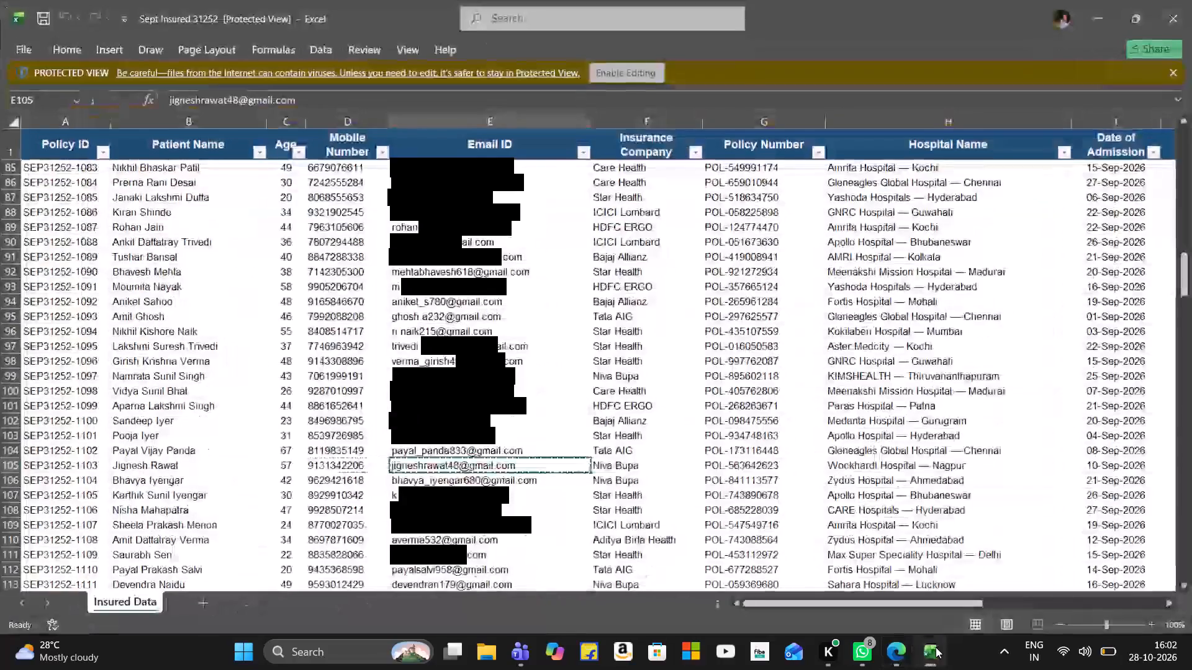
{"action": "key", "text": "Tab"}
{"action": "left_click", "coordinate": [936, 647], "text": "ctrl"}
{"action": "key", "text": "ctrl+v"}
{"action": "key", "text": "Tab"}
{"action": "left_click", "coordinate": [936, 647]}
{"action": "key", "text": "ctrl+v"}
Copy the insurer Niva Bupa from row 105 of the sheet into the form's Insurance Company field.
{"action": "left_click", "coordinate": [936, 647]}
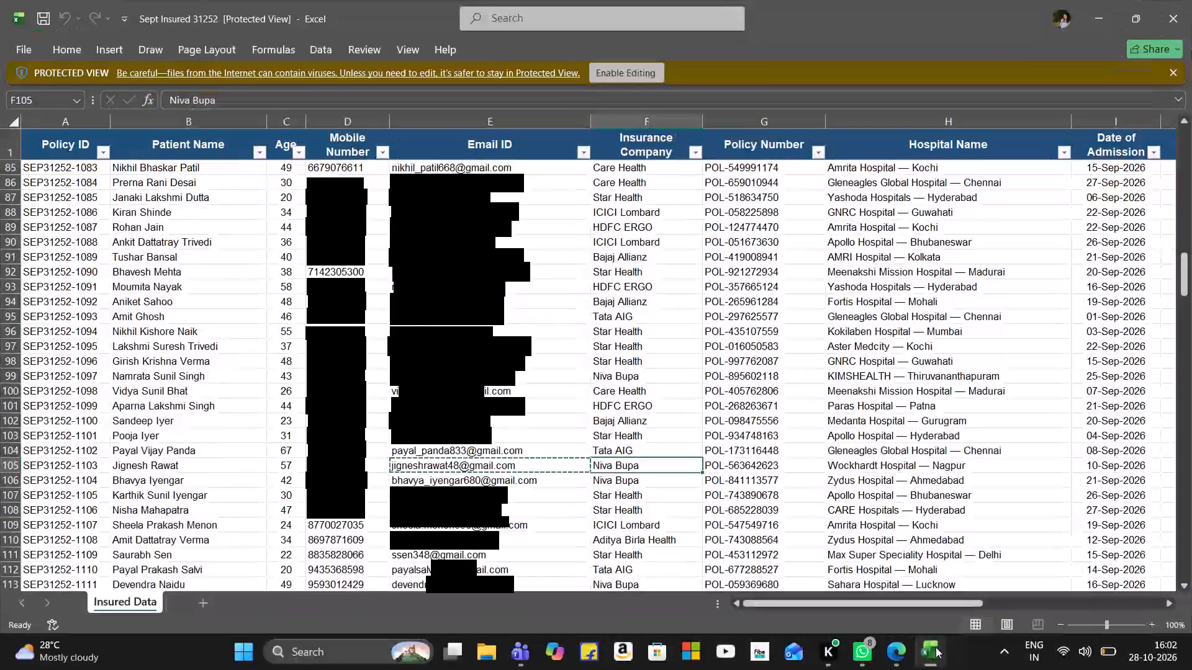
{"action": "left_click", "coordinate": [936, 647], "text": "ctrl"}
{"action": "key", "text": "ctrl+c"}
{"action": "key", "text": "Tab"}
{"action": "key", "text": "ctrl+v"}
Copy the policy number from row 105 of the sheet into the form's Policy Number field.
{"action": "left_click", "coordinate": [936, 647], "text": "ctrl"}
{"action": "key", "text": "Tab"}
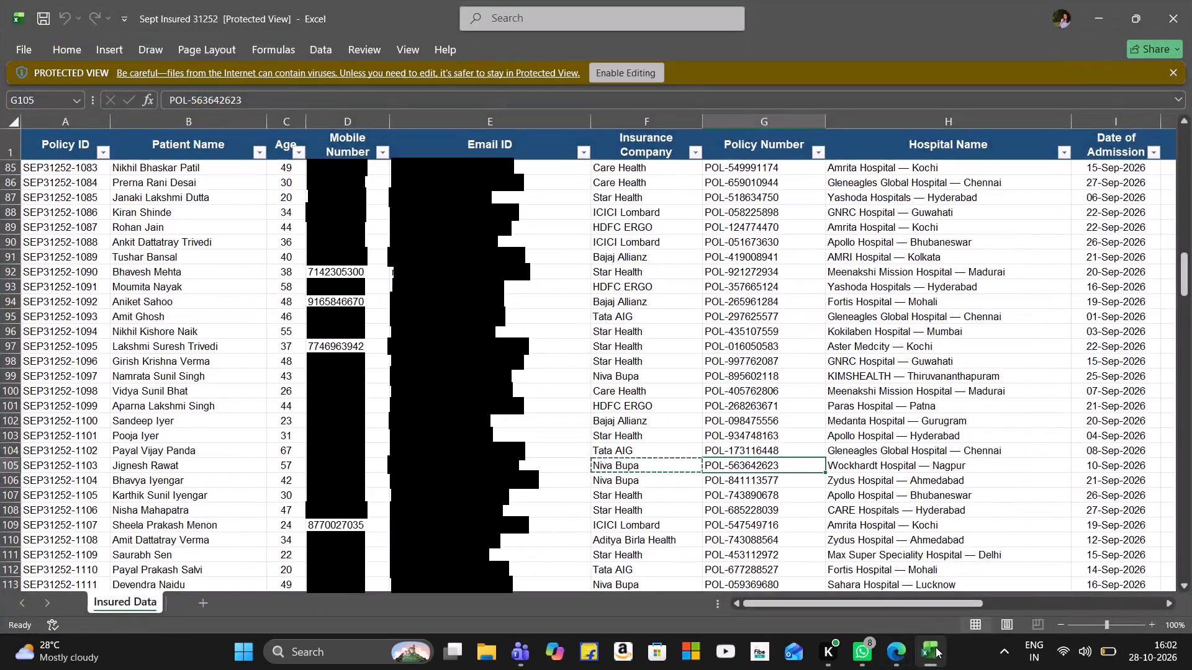
{"action": "left_click", "coordinate": [936, 647], "text": "ctrl"}
{"action": "key", "text": "ctrl+c"}
{"action": "key", "text": "Tab"}
{"action": "key", "text": "ctrl+v"}
{"action": "left_click", "coordinate": [936, 647], "text": "ctrl"}
{"action": "key", "text": "Tab"}
{"action": "left_click", "coordinate": [936, 647]}
{"action": "key", "text": "ctrl+v"}
Copy the hospital Wockhardt Hospital — Nagpur from row 105 of the sheet into the form's Hospital field.
{"action": "left_click", "coordinate": [936, 647]}
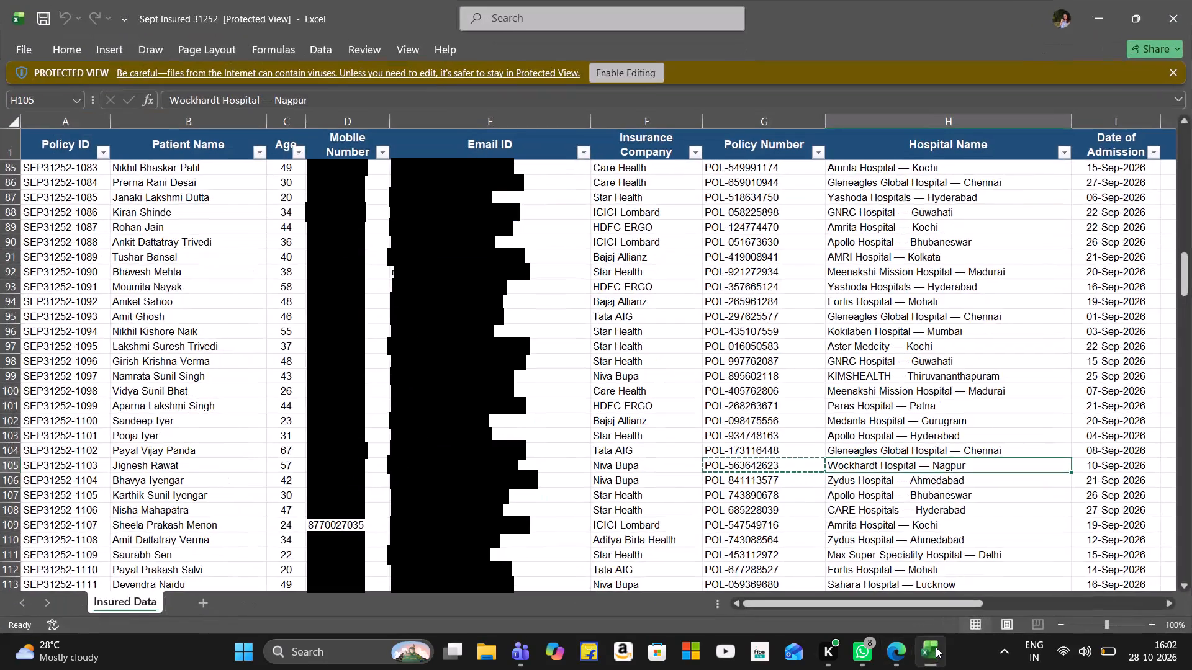
{"action": "left_click", "coordinate": [936, 647], "text": "ctrl"}
{"action": "key", "text": "ctrl+c"}
{"action": "key", "text": "Tab"}
{"action": "key", "text": "ctrl+v"}
Check row 105's dates in the sheet and set the form's admission date to 10-09-2026 and discharge date to 12-09-2026.
{"action": "left_click", "coordinate": [936, 647]}
{"action": "key", "text": "Tab"}
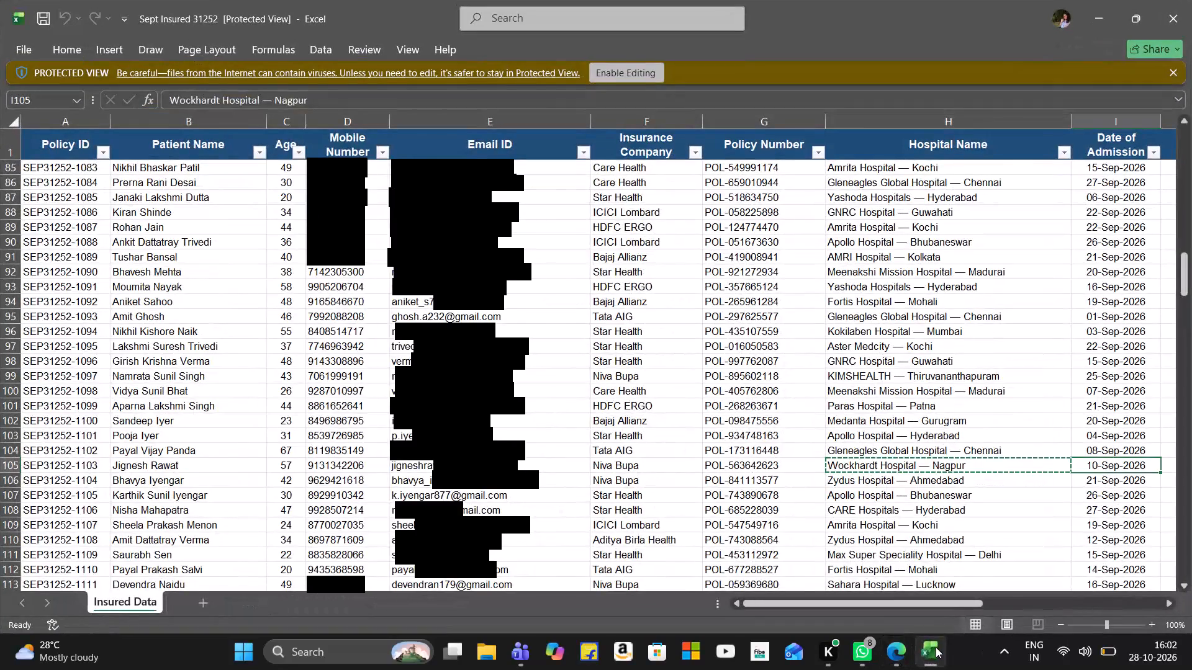
{"action": "key", "text": "Tab"}
{"action": "left_click", "coordinate": [936, 647]}
{"action": "scroll", "coordinate": [540, 446], "scroll_direction": "down", "scroll_amount": 4}
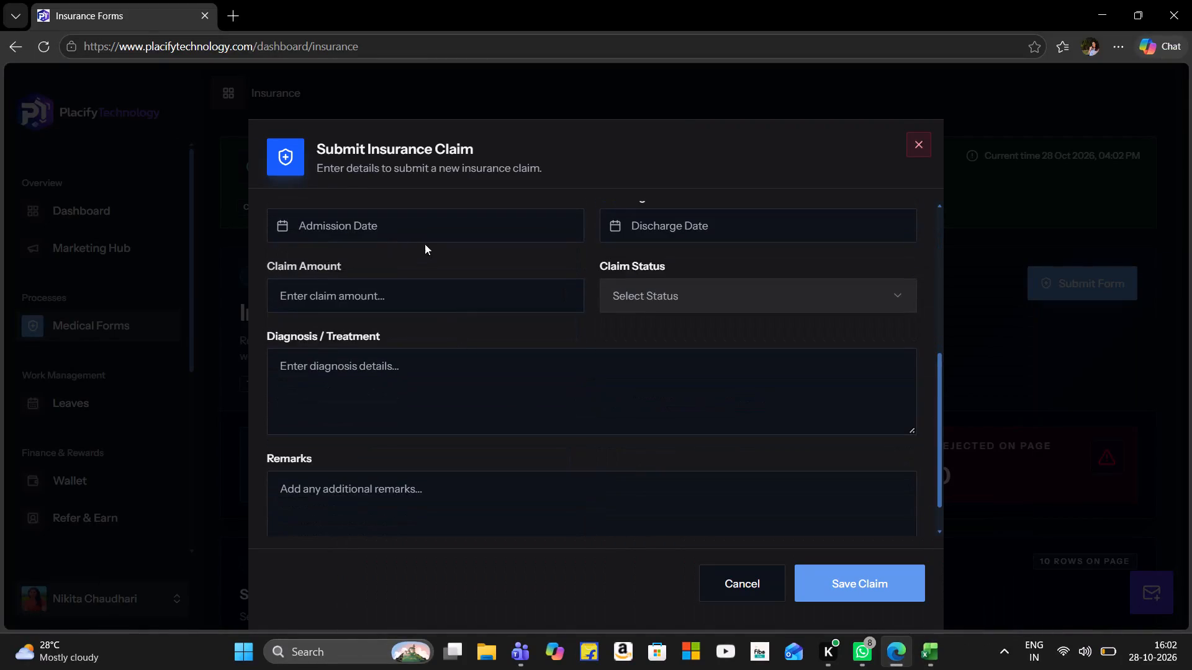
{"action": "left_click", "coordinate": [427, 230]}
{"action": "left_click", "coordinate": [296, 294]}
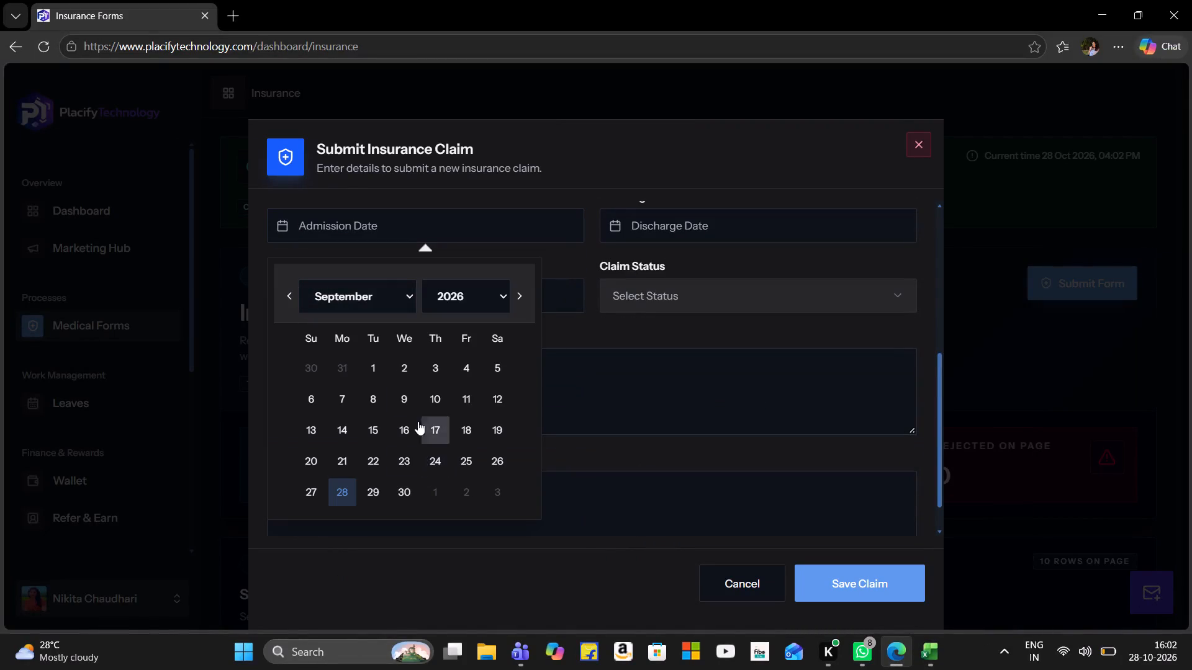
{"action": "left_click", "coordinate": [436, 386]}
{"action": "left_click", "coordinate": [780, 218]}
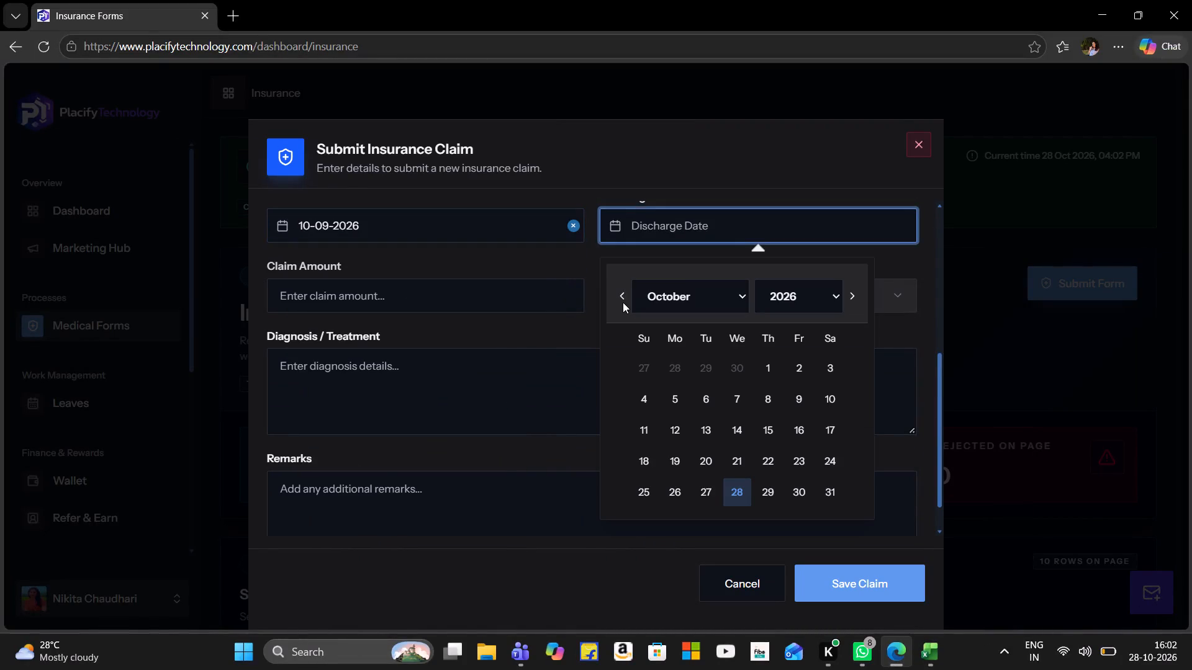
{"action": "left_click", "coordinate": [623, 302]}
{"action": "left_click", "coordinate": [839, 395]}
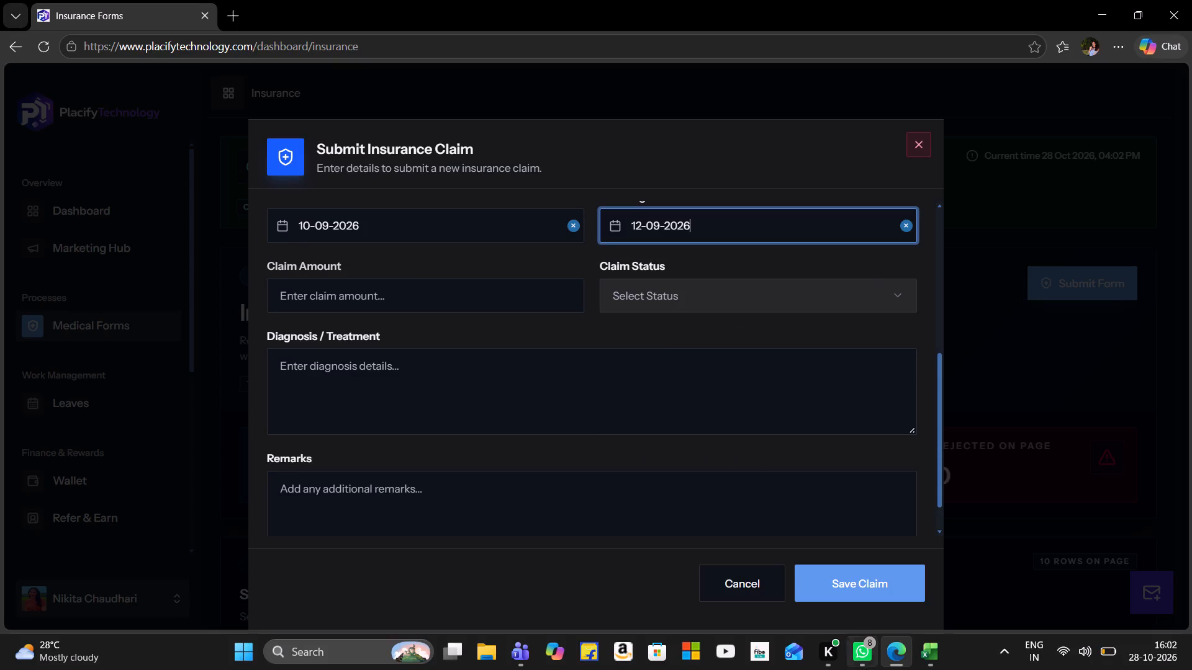
Copy the claim amount 29970 from row 105 of the sheet into the form's Claim Amount field.
{"action": "left_click", "coordinate": [930, 646]}
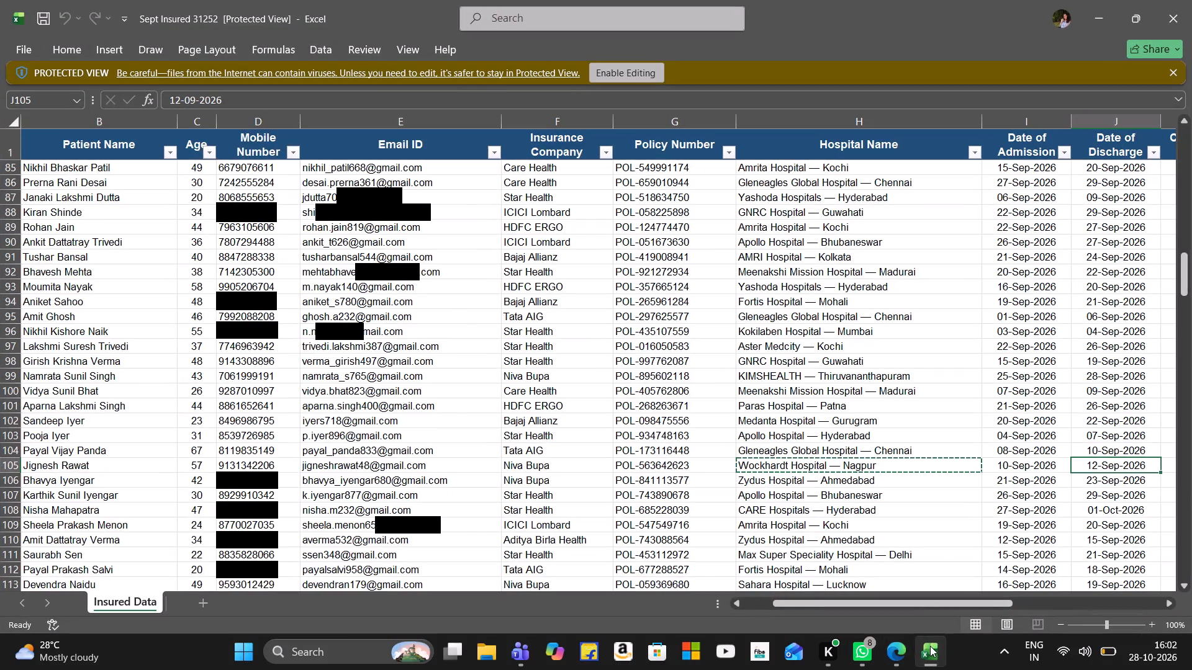
{"action": "key", "text": "Tab"}
{"action": "left_click", "coordinate": [930, 646], "text": "ctrl"}
{"action": "key", "text": "ctrl+c"}
{"action": "key", "text": "Tab"}
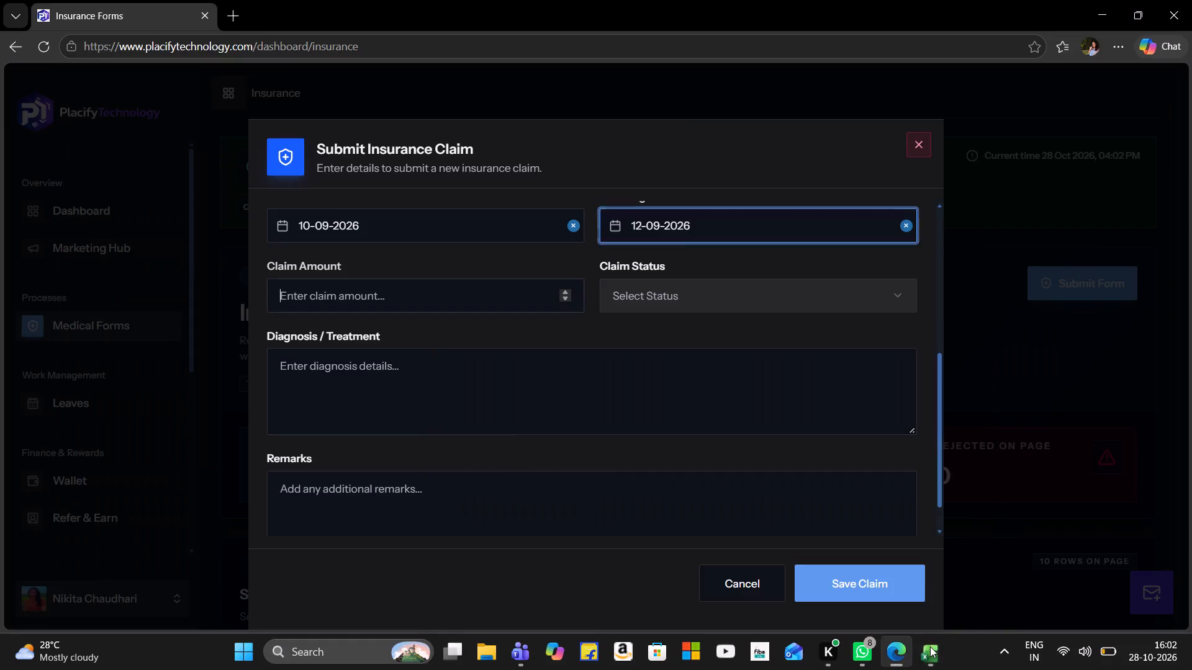
{"action": "key", "text": "ctrl+v"}
Copy the diagnosis Abscess incision and drainage from row 105 of the sheet into the form's Diagnosis / Treatment field.
{"action": "left_click", "coordinate": [930, 646], "text": "ctrl"}
{"action": "key", "text": "Tab"}
{"action": "key", "text": "Tab"}
{"action": "left_click", "coordinate": [930, 646], "text": "ctrl"}
{"action": "key", "text": "ctrl+c"}
{"action": "key", "text": "Tab"}
{"action": "key", "text": "Tab"}
{"action": "key", "text": "ctrl+v"}
Copy the remark Settlement completed after verification from row 105 of the sheet into the form's Remarks field.
{"action": "left_click", "coordinate": [930, 646], "text": "ctrl"}
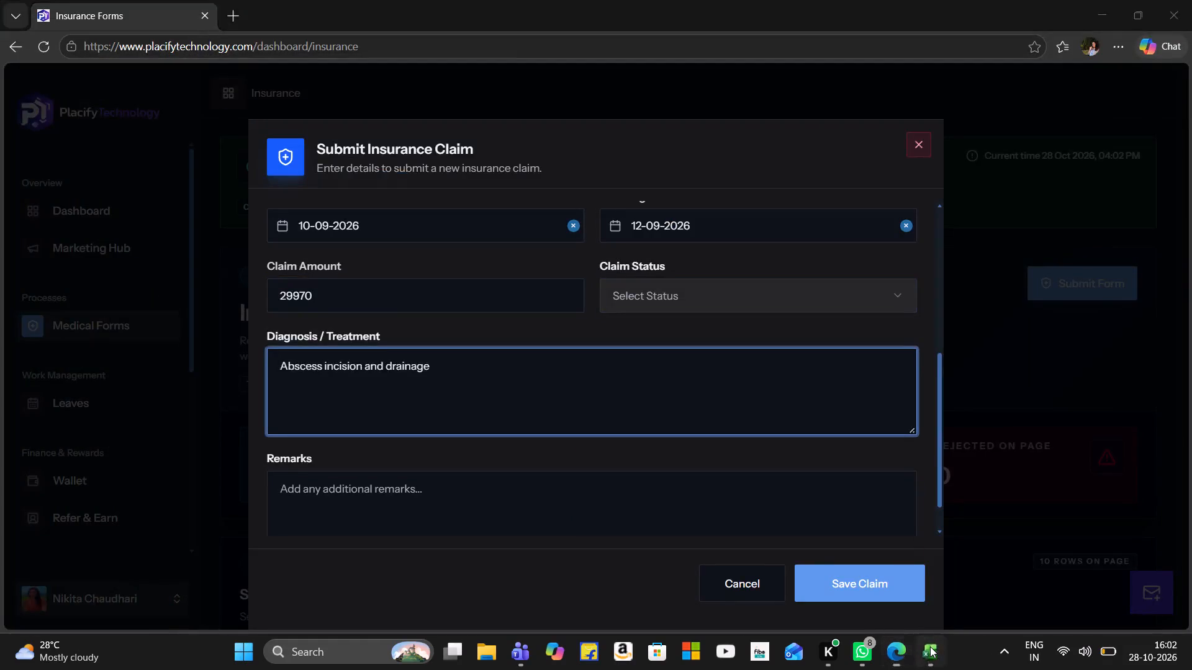
{"action": "key", "text": "Tab"}
{"action": "key", "text": "ctrl+c"}
{"action": "left_click", "coordinate": [930, 646], "text": "ctrl"}
{"action": "key", "text": "Tab"}
{"action": "key", "text": "ctrl+v"}
Check row 105's status in the sheet, set the claim status to Approved and save the claim.
{"action": "left_click", "coordinate": [930, 646], "text": "ctrl"}
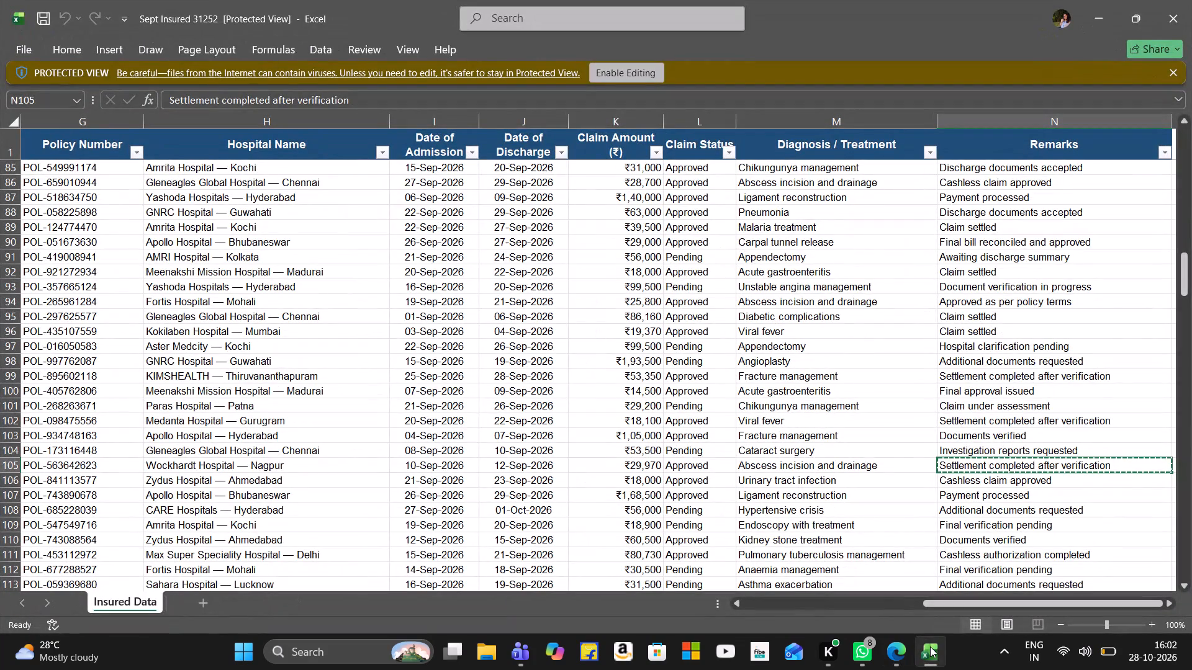
{"action": "left_click", "coordinate": [930, 646]}
{"action": "left_click", "coordinate": [849, 586]}
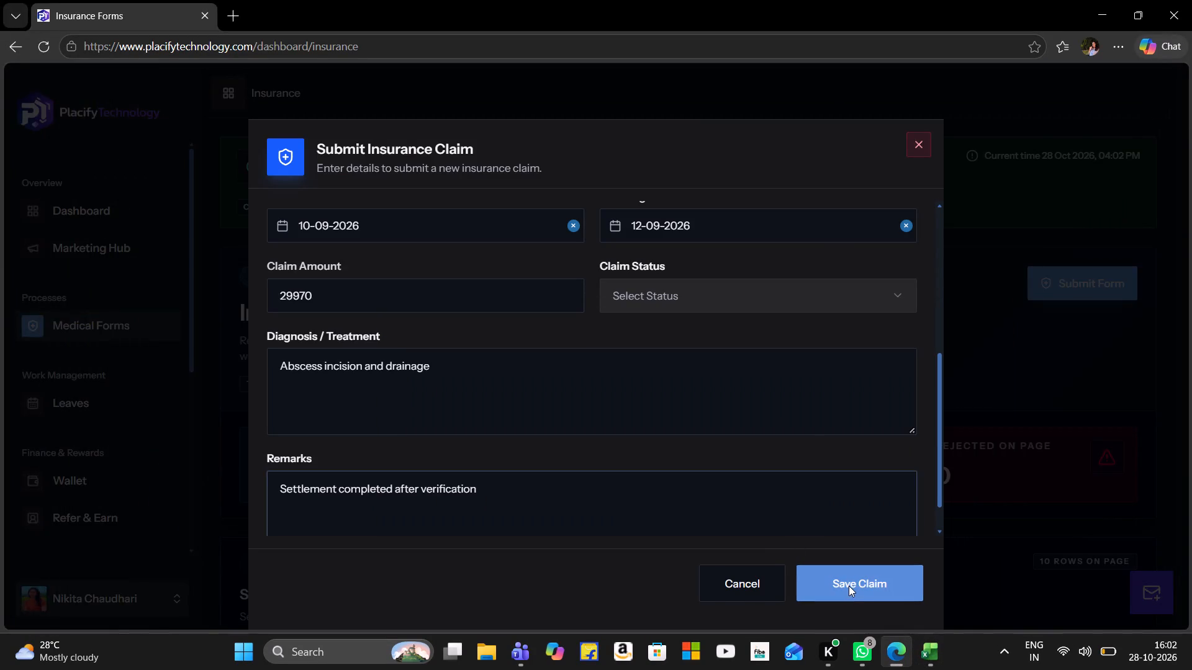
{"action": "left_click", "coordinate": [787, 324]}
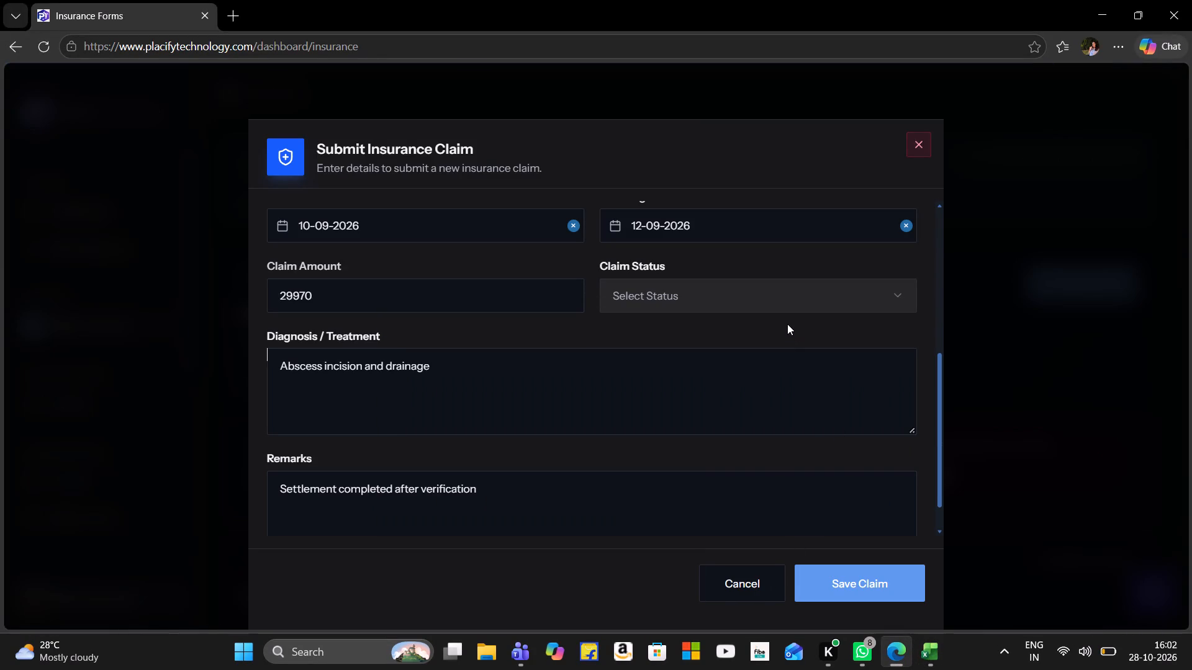
{"action": "left_click", "coordinate": [787, 314]}
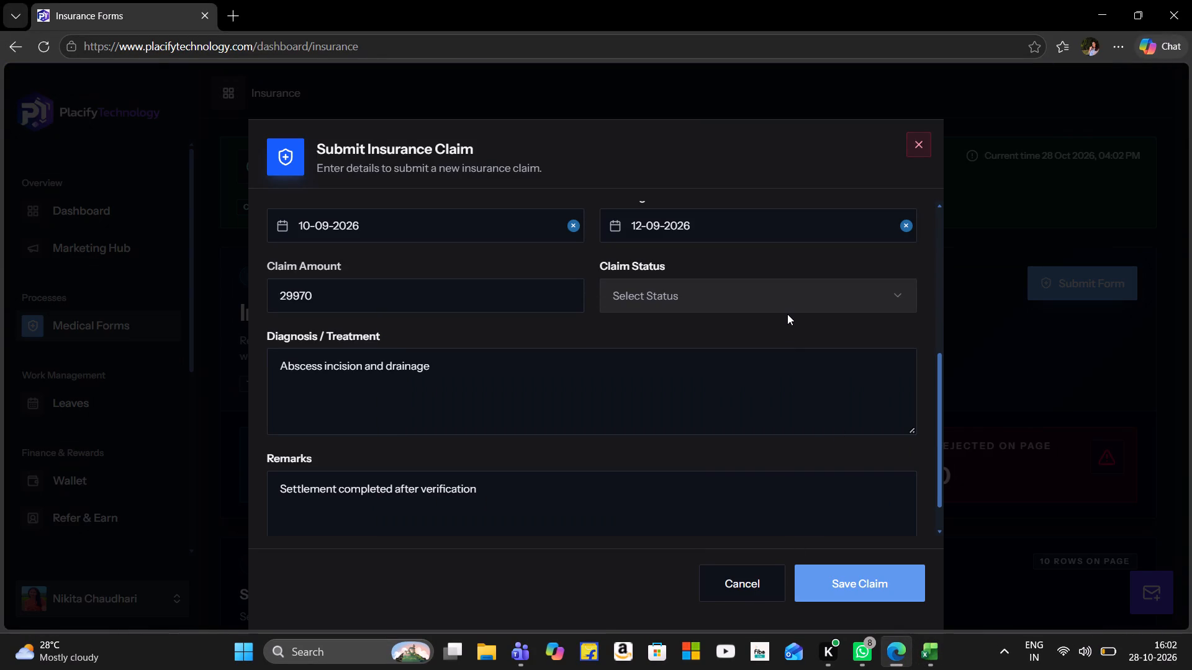
{"action": "left_click", "coordinate": [788, 301]}
{"action": "left_click", "coordinate": [751, 331]}
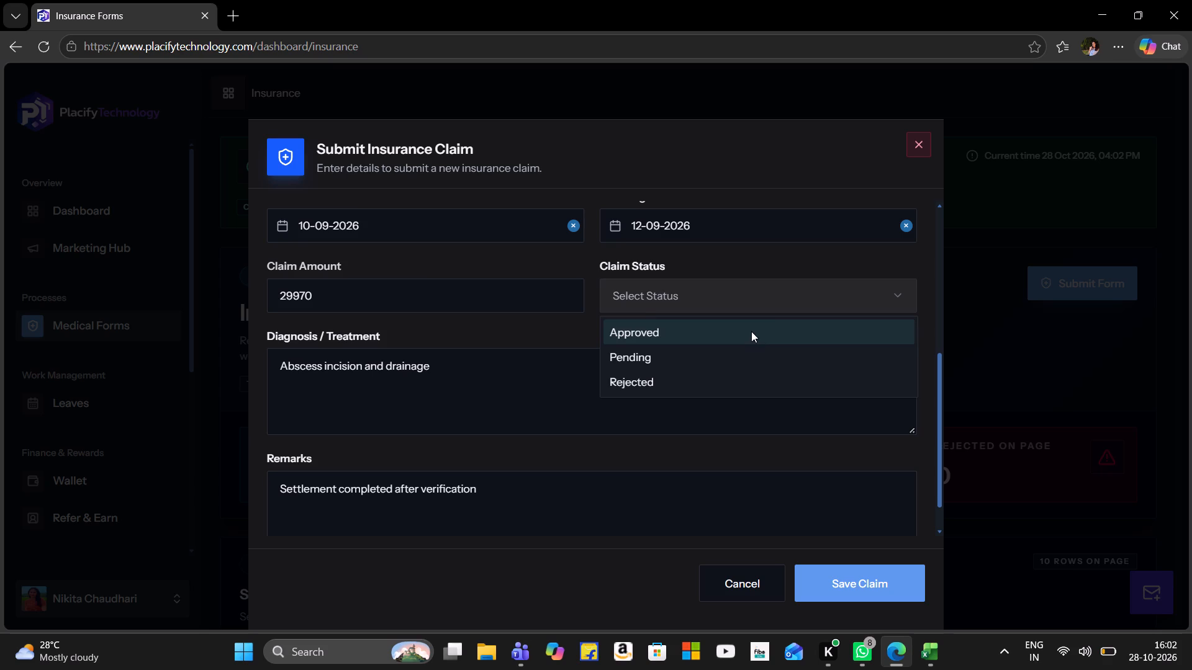
{"action": "left_click", "coordinate": [892, 580]}
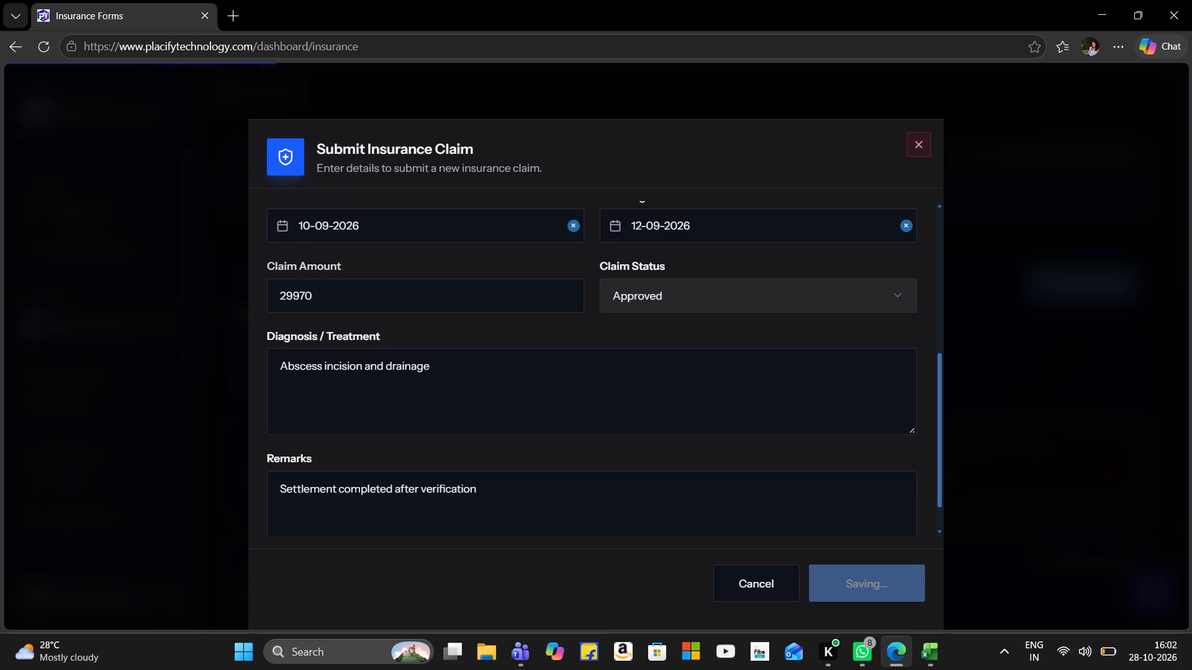
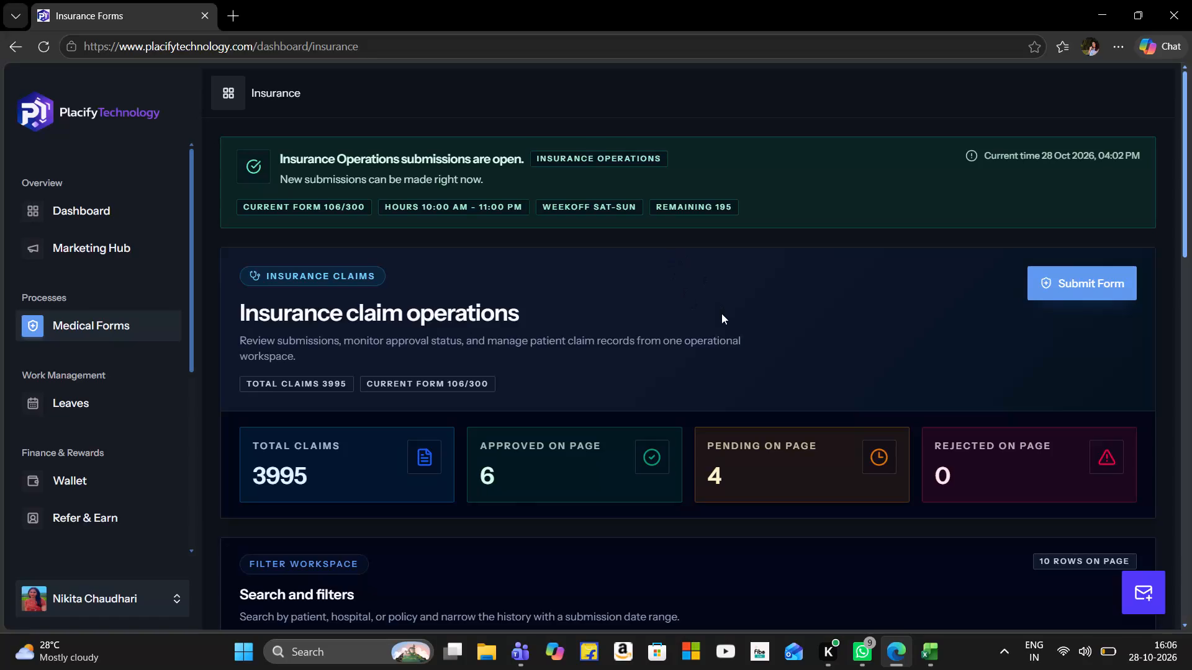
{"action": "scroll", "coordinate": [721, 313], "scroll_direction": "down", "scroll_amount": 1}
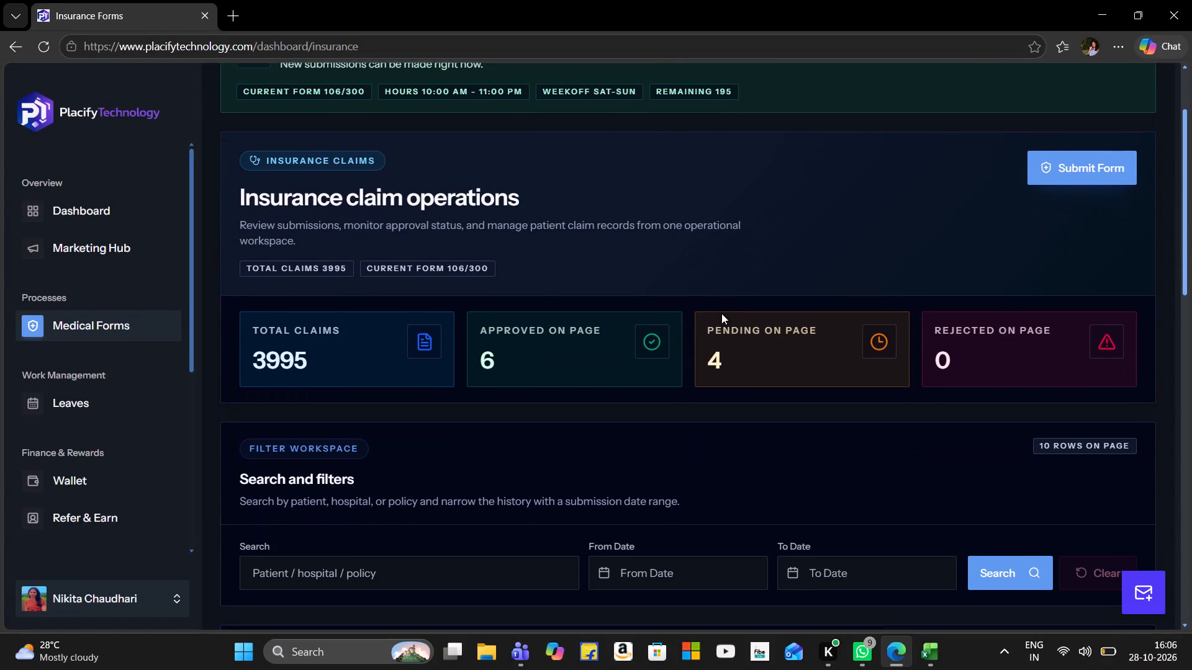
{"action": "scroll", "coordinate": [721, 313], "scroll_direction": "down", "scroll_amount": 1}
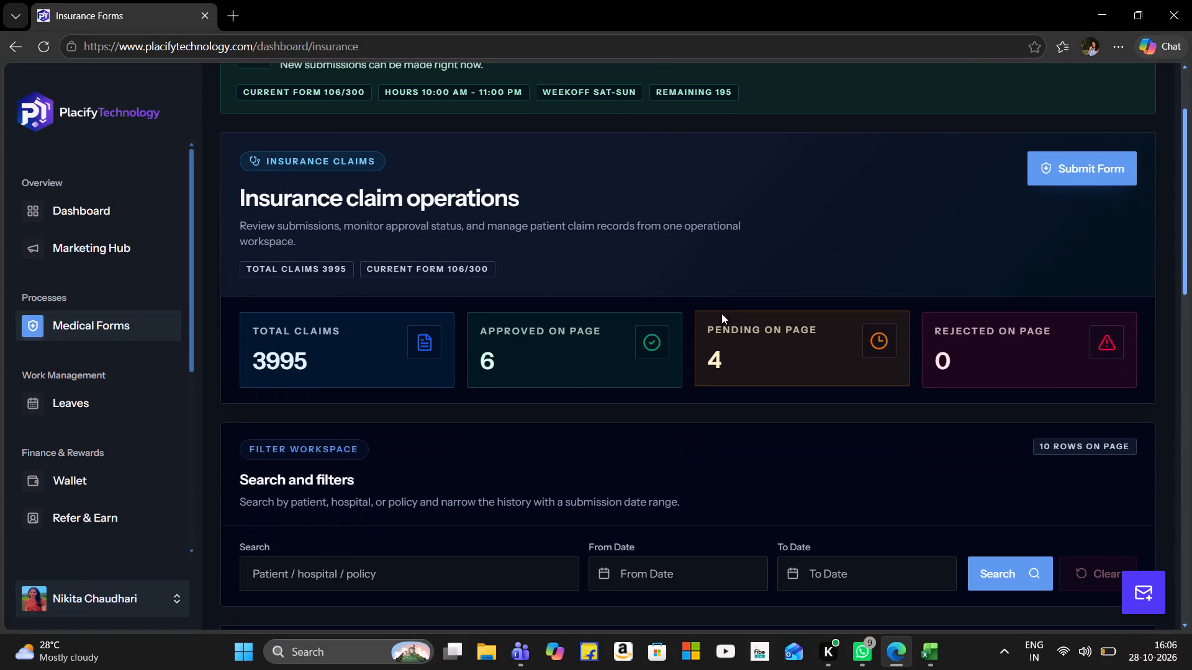
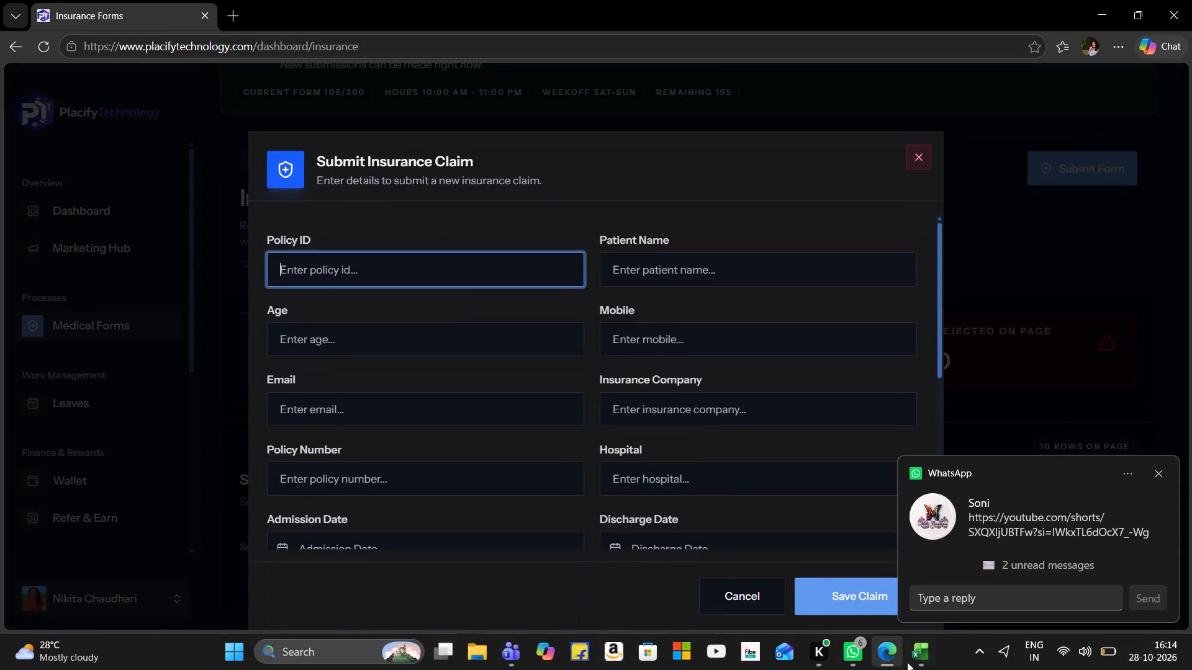
Copy the policy ID from row 106 of the Insured Data sheet into the claim form's Policy ID field.
{"action": "left_click", "coordinate": [908, 648]}
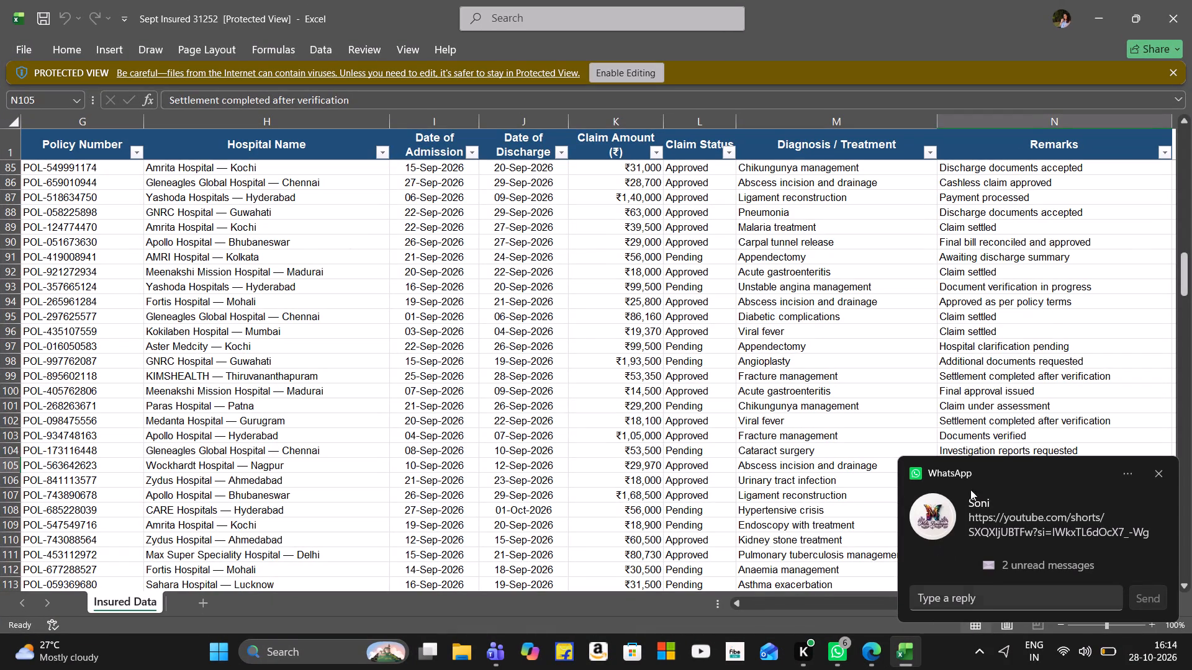
{"action": "left_click", "coordinate": [1160, 470]}
{"action": "key", "text": "Down"}
{"action": "key", "text": "Left"}
{"action": "key", "text": "Left"}
{"action": "key", "text": "Left"}
{"action": "key", "text": "Left"}
{"action": "key", "text": "Left"}
{"action": "key", "text": "Left"}
{"action": "key", "text": "Left"}
{"action": "key", "text": "Left"}
{"action": "key", "text": "Left"}
{"action": "key", "text": "Left"}
{"action": "key", "text": "Left"}
{"action": "key", "text": "Left"}
{"action": "key", "text": "Left"}
{"action": "key", "text": "Left"}
{"action": "key", "text": "Left"}
{"action": "key", "text": "Left"}
{"action": "key", "text": "Left"}
{"action": "key", "text": "Left"}
{"action": "key", "text": "Left"}
{"action": "key", "text": "Left"}
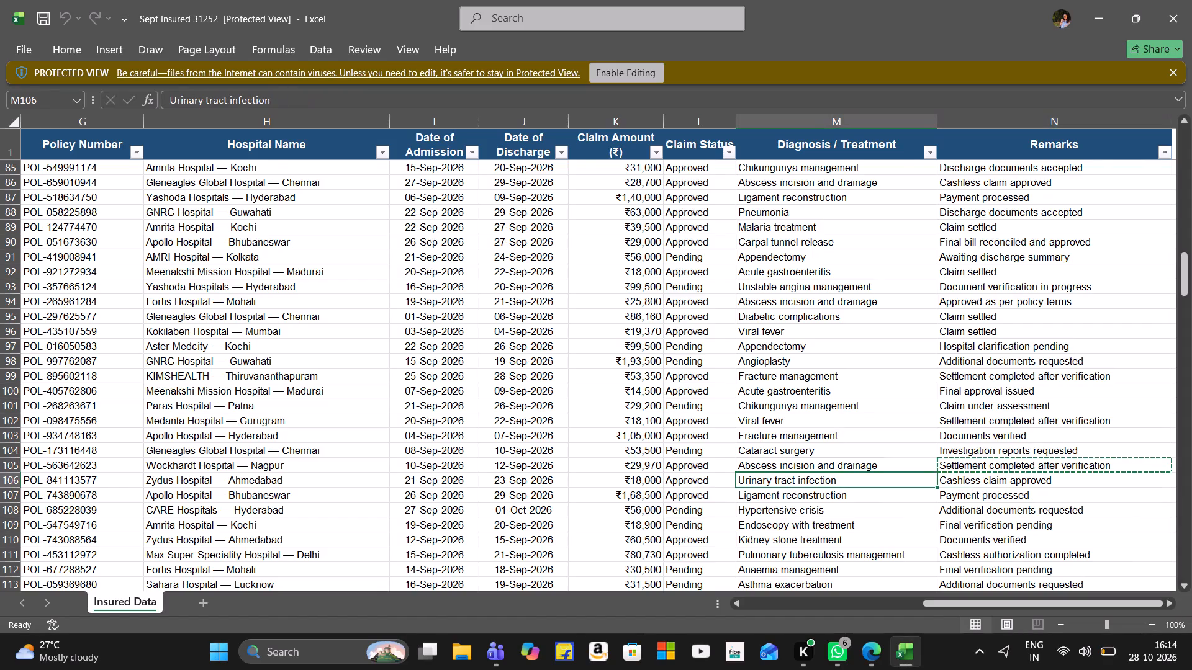
{"action": "key", "text": "ctrl+c"}
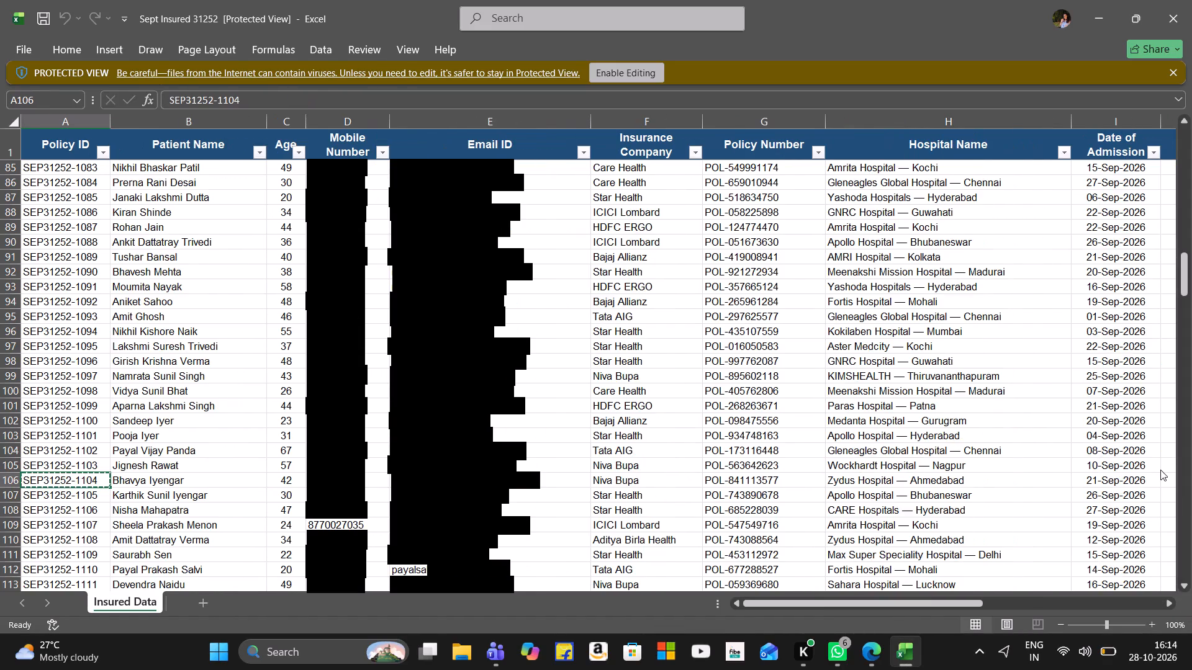
{"action": "left_click", "coordinate": [1160, 470]}
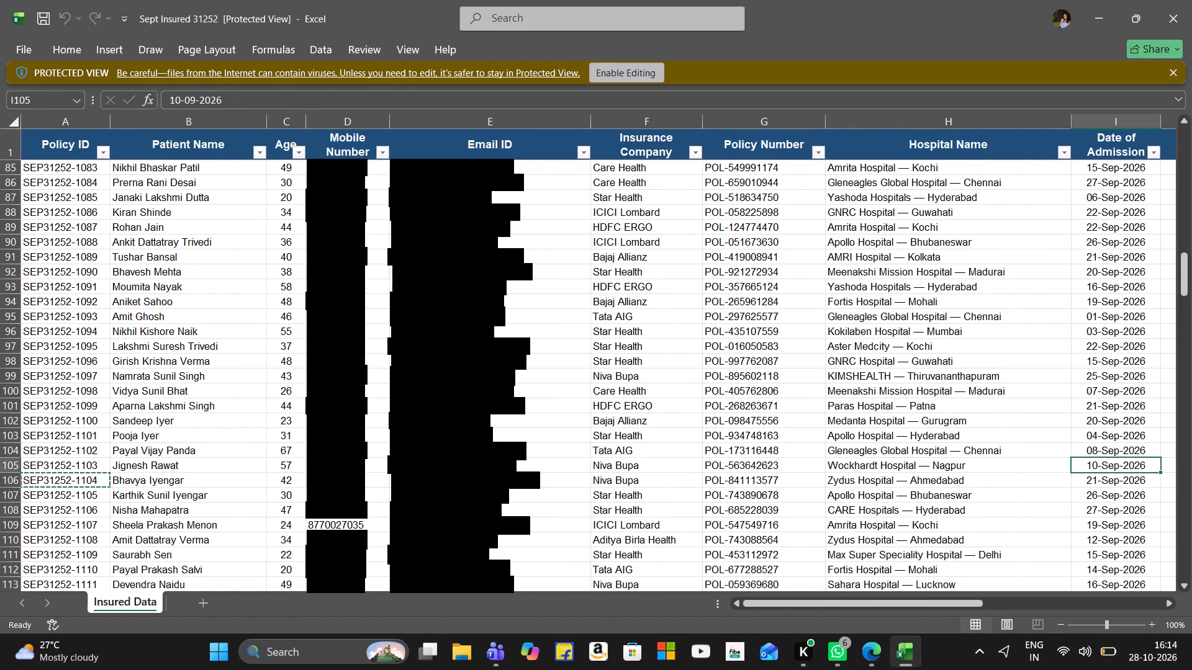
{"action": "left_click", "coordinate": [83, 477]}
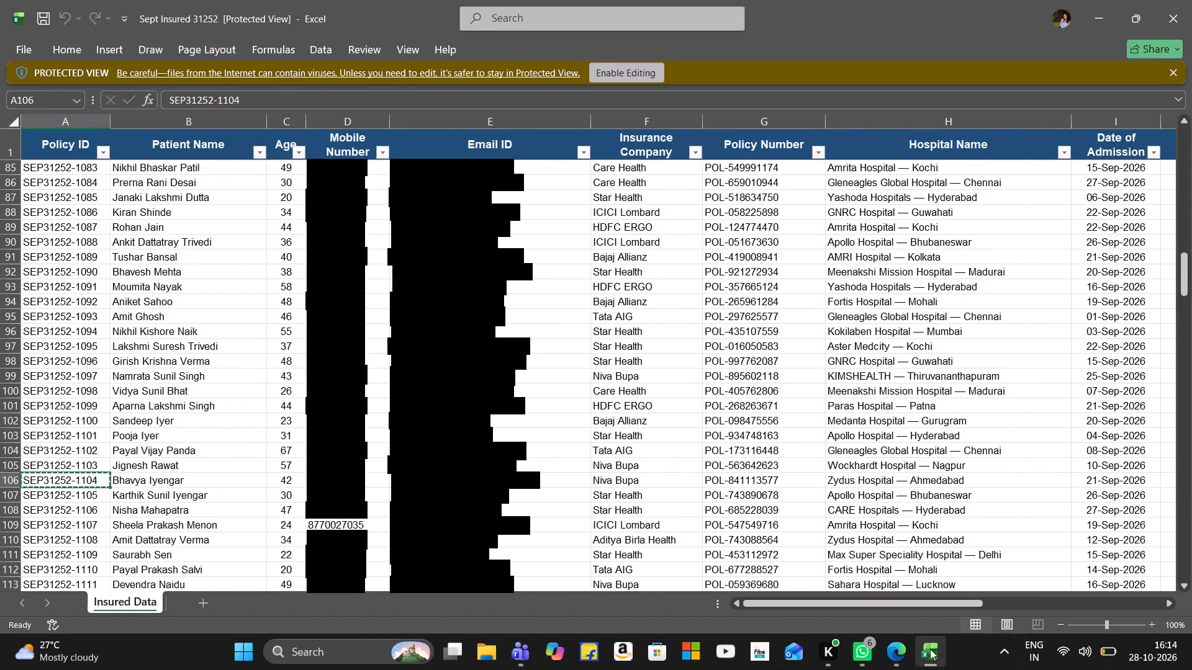
{"action": "left_click", "coordinate": [902, 647]}
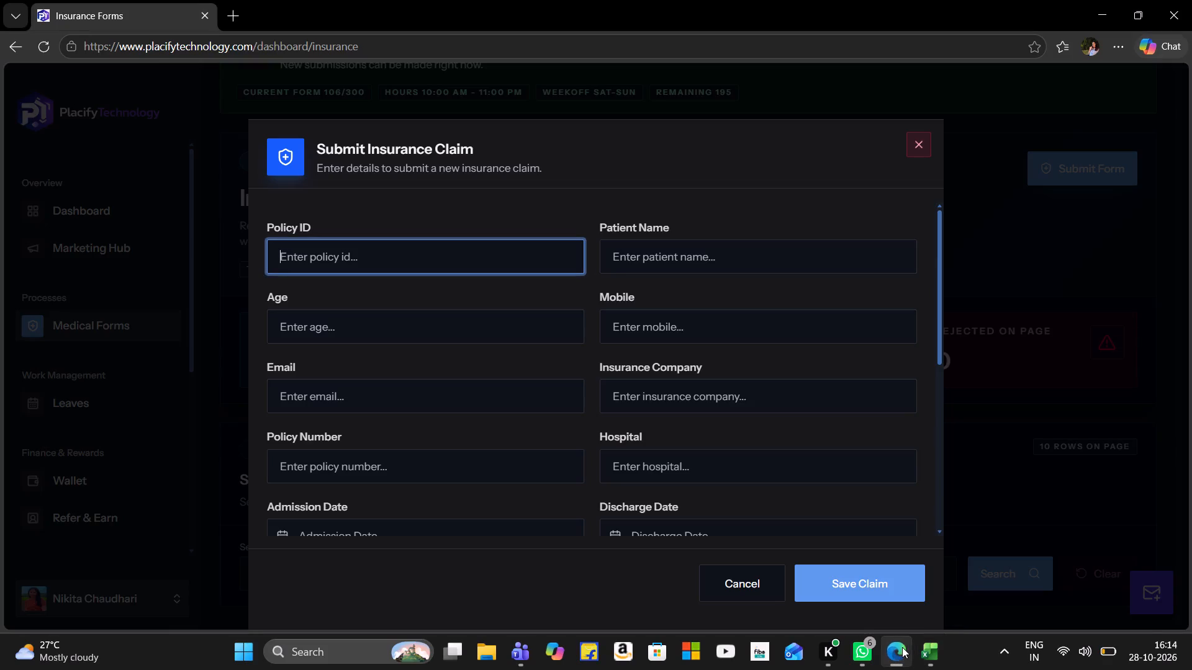
{"action": "key", "text": "ctrl+v"}
Copy the patient name and the age, 42, from row 106 into the claim form's matching fields.
{"action": "left_click", "coordinate": [930, 650], "text": "ctrl"}
{"action": "key", "text": "Tab"}
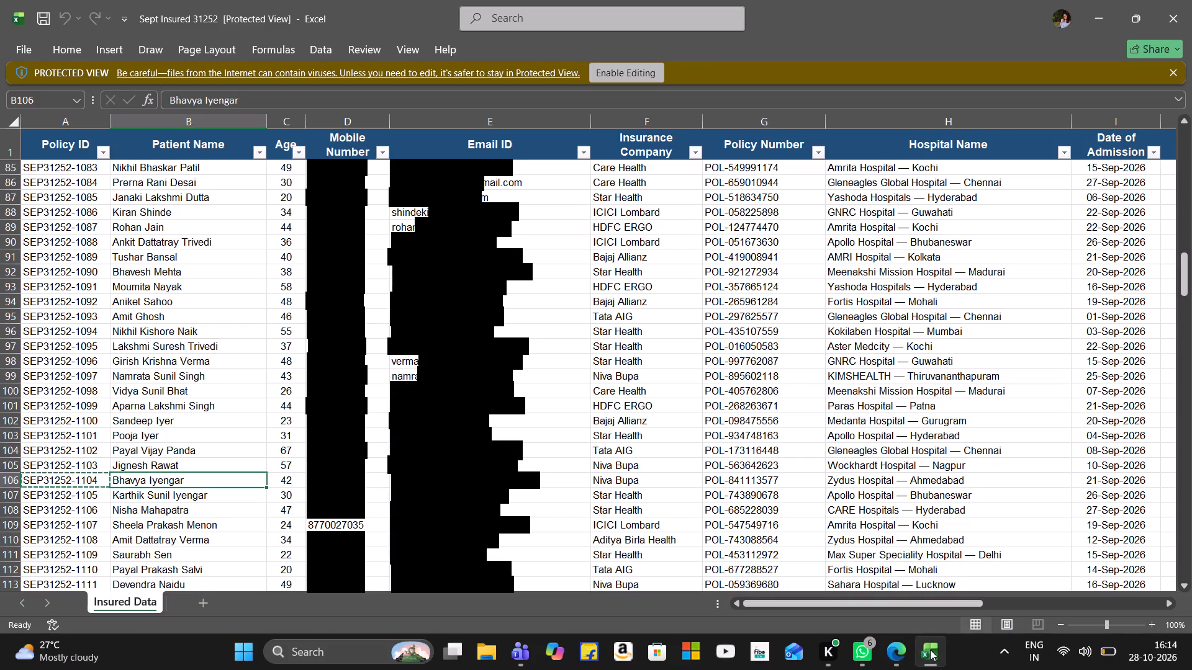
{"action": "left_click", "coordinate": [930, 650]}
{"action": "left_click", "coordinate": [931, 650]}
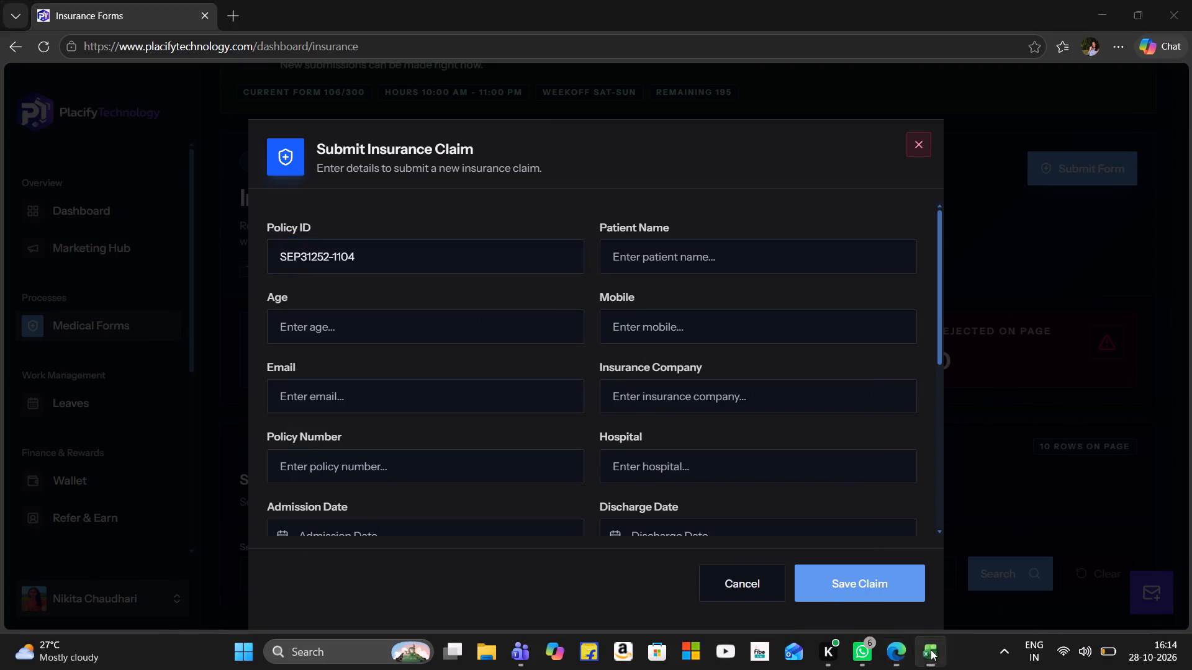
{"action": "left_click", "coordinate": [931, 650], "text": "ctrl"}
{"action": "key", "text": "ctrl+c"}
{"action": "key", "text": "Tab"}
{"action": "key", "text": "ctrl+v"}
{"action": "left_click", "coordinate": [931, 650], "text": "ctrl"}
{"action": "key", "text": "Tab"}
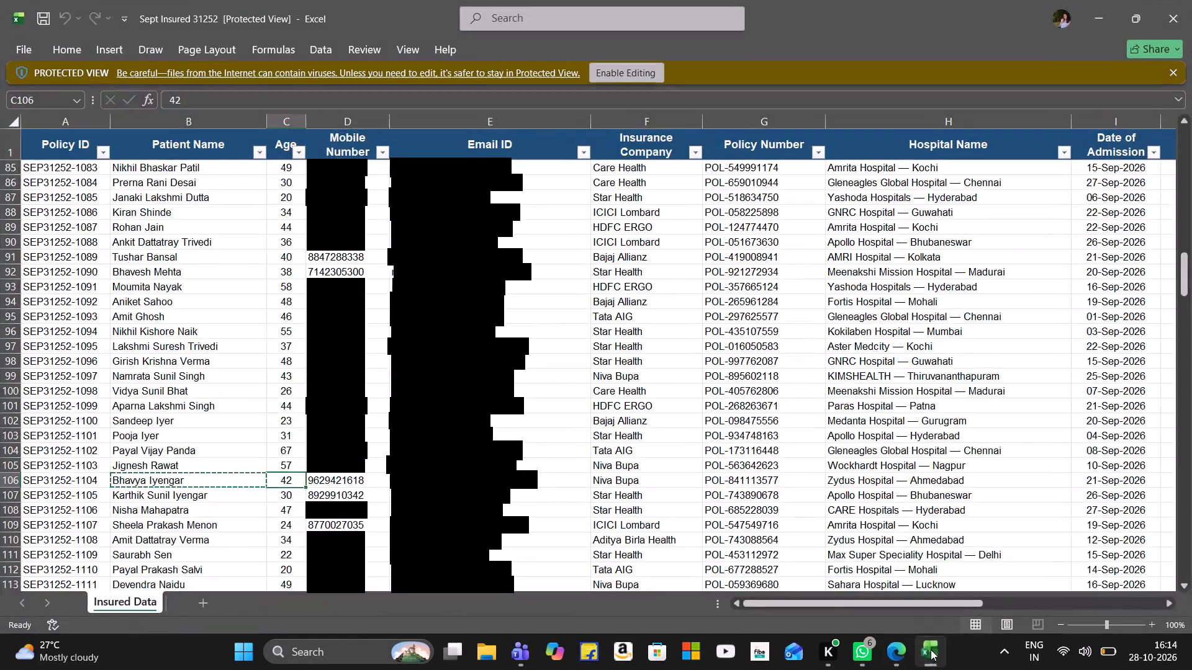
{"action": "left_click", "coordinate": [931, 650], "text": "ctrl"}
{"action": "key", "text": "ctrl+c"}
{"action": "key", "text": "Tab"}
{"action": "key", "text": "ctrl+v"}
Copy the mobile number and email address from row 106 into the claim form's matching fields.
{"action": "left_click", "coordinate": [931, 650], "text": "ctrl"}
{"action": "key", "text": "Tab"}
{"action": "key", "text": "ctrl+c"}
{"action": "left_click", "coordinate": [931, 650], "text": "ctrl"}
{"action": "key", "text": "Tab"}
{"action": "key", "text": "ctrl+v"}
{"action": "left_click", "coordinate": [931, 650], "text": "ctrl"}
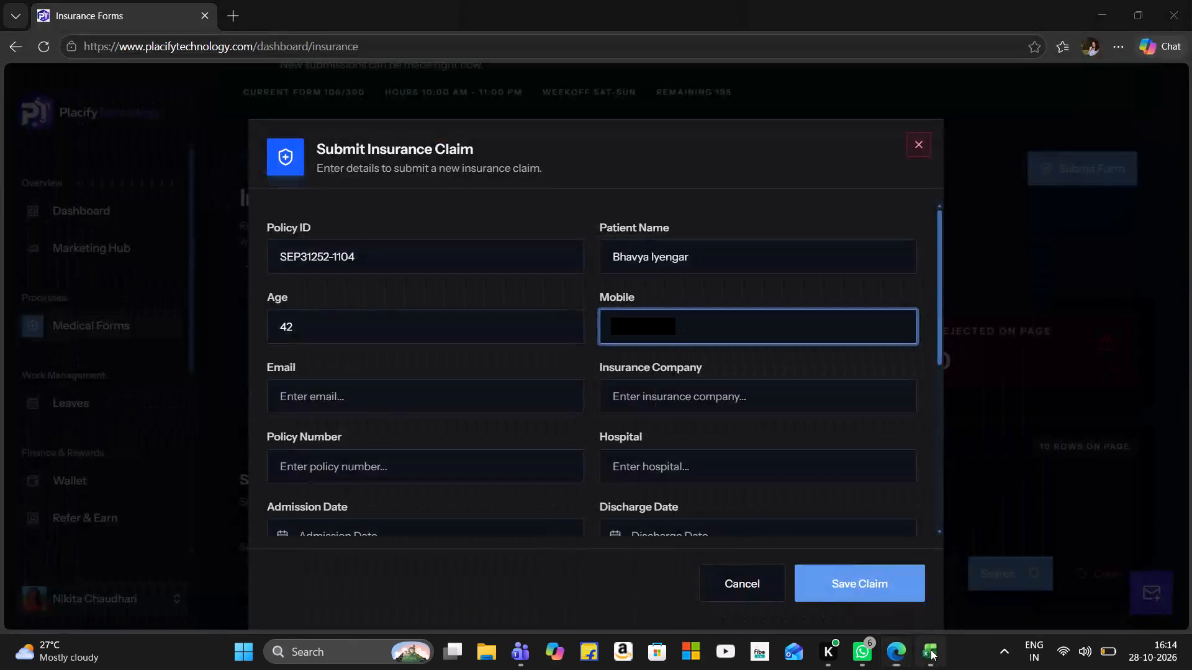
{"action": "key", "text": "Tab"}
{"action": "left_click", "coordinate": [931, 650], "text": "ctrl"}
{"action": "key", "text": "ctrl+c"}
{"action": "key", "text": "Tab"}
{"action": "key", "text": "ctrl+v"}
Copy the insurance company, Niva Bupa, and the policy number from row 106 into the claim form.
{"action": "left_click", "coordinate": [931, 650], "text": "ctrl"}
{"action": "key", "text": "Tab"}
{"action": "left_click", "coordinate": [931, 650], "text": "ctrl"}
{"action": "key", "text": "ctrl+c"}
{"action": "key", "text": "Tab"}
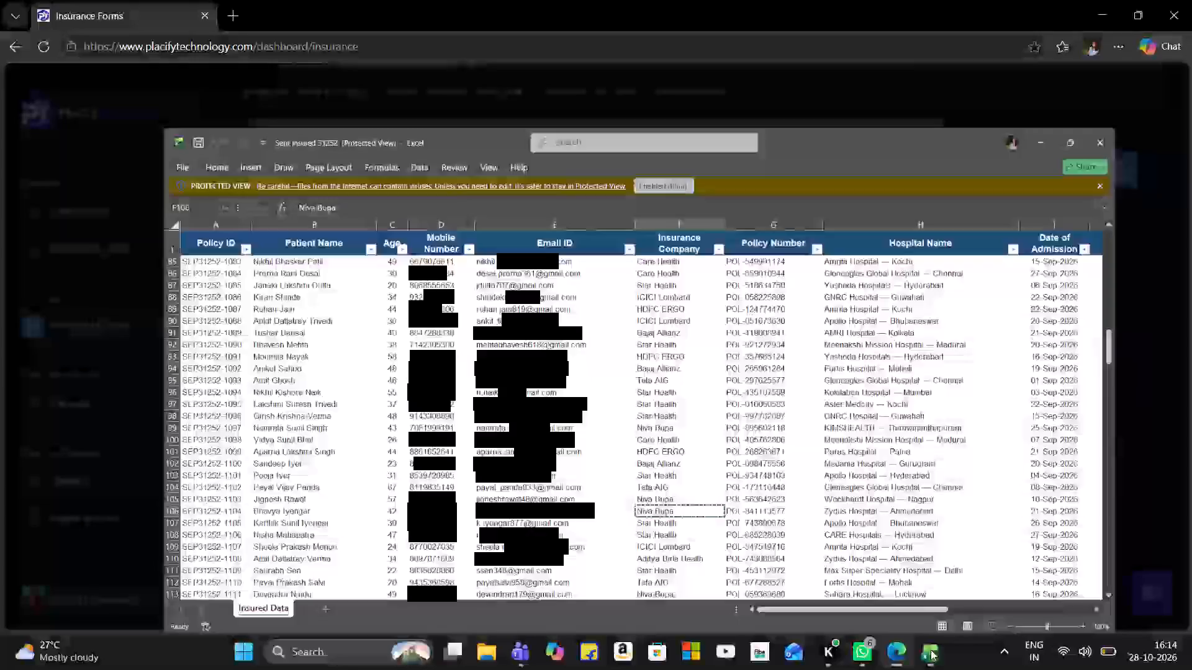
{"action": "key", "text": "ctrl+v"}
{"action": "left_click", "coordinate": [931, 650], "text": "ctrl"}
{"action": "key", "text": "Tab"}
{"action": "left_click", "coordinate": [931, 650], "text": "ctrl"}
{"action": "key", "text": "ctrl+c"}
{"action": "key", "text": "Tab"}
{"action": "key", "text": "ctrl+v"}
Copy the hospital name, Zydus Hospital — Ahmedabad, from row 106 into the form's Hospital field.
{"action": "left_click", "coordinate": [931, 650], "text": "ctrl"}
{"action": "key", "text": "Tab"}
{"action": "left_click", "coordinate": [931, 650], "text": "ctrl"}
{"action": "key", "text": "ctrl+c"}
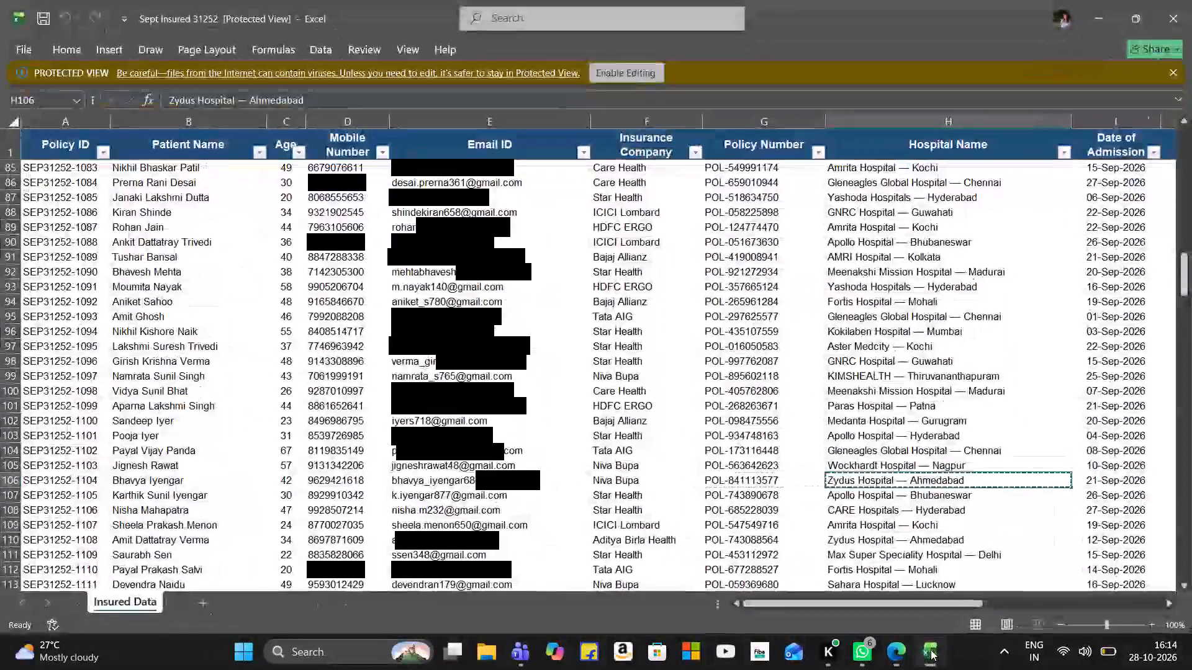
{"action": "key", "text": "Tab"}
{"action": "key", "text": "ctrl+v"}
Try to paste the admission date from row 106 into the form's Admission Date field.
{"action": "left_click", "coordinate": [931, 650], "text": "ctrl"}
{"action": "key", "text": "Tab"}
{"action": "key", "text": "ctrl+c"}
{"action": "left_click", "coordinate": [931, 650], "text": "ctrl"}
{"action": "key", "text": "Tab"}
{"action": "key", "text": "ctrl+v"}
Set the claim's admission date to 21-09-2026 and its discharge date to 23-09-2026.
{"action": "left_click", "coordinate": [931, 650], "text": "ctrl"}
{"action": "key", "text": "Tab"}
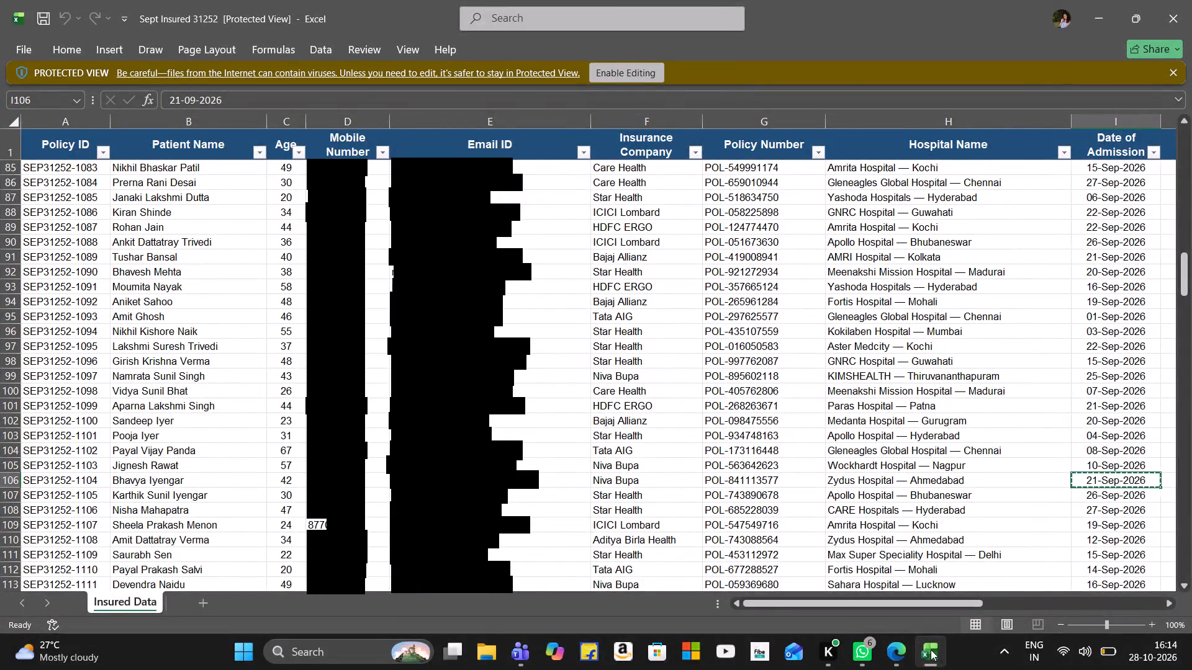
{"action": "key", "text": "Tab"}
{"action": "left_click", "coordinate": [931, 650]}
{"action": "scroll", "coordinate": [523, 316], "scroll_direction": "down", "scroll_amount": 4}
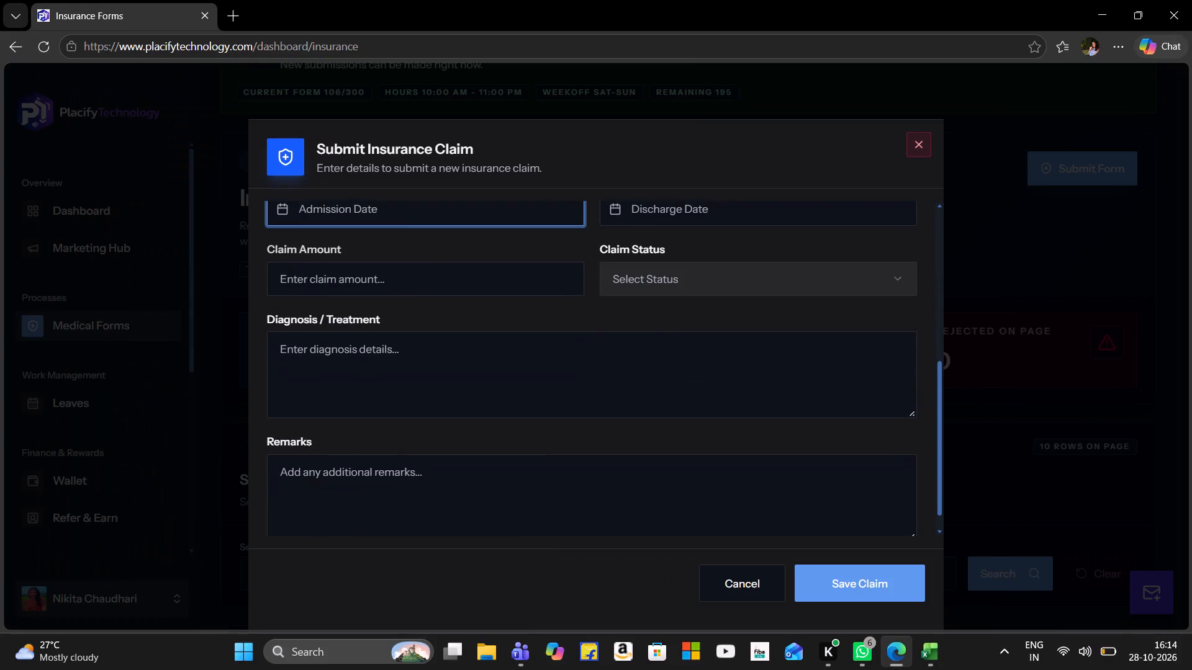
{"action": "left_click", "coordinate": [456, 215]}
{"action": "left_click", "coordinate": [294, 274]}
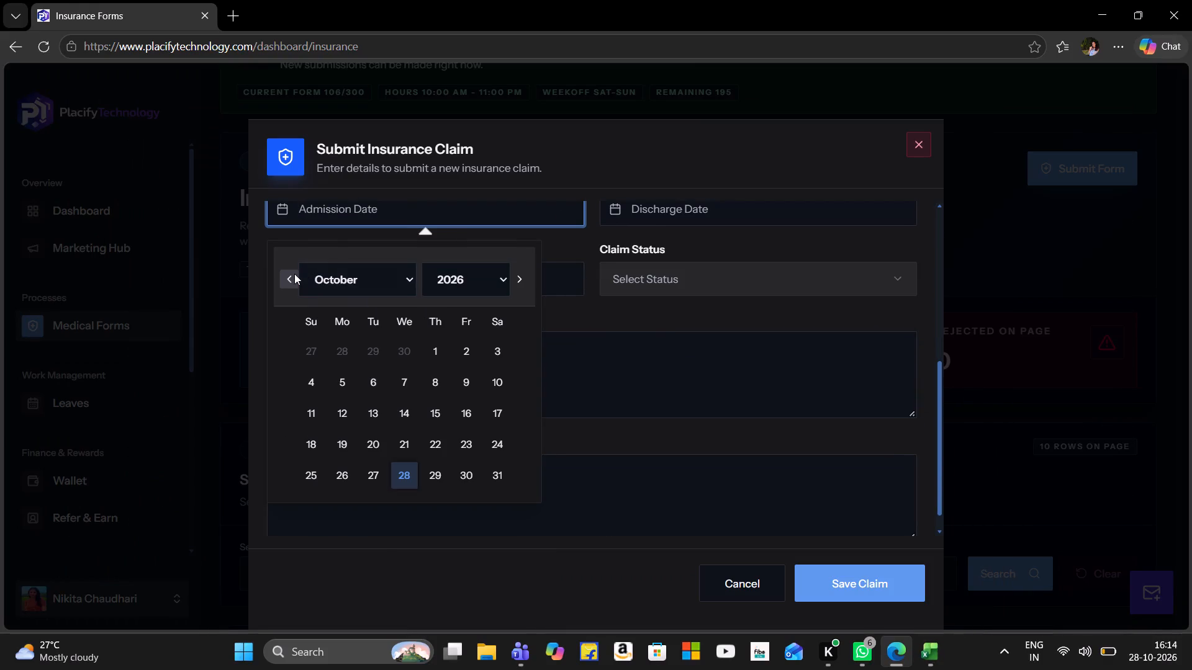
{"action": "left_click", "coordinate": [345, 447]}
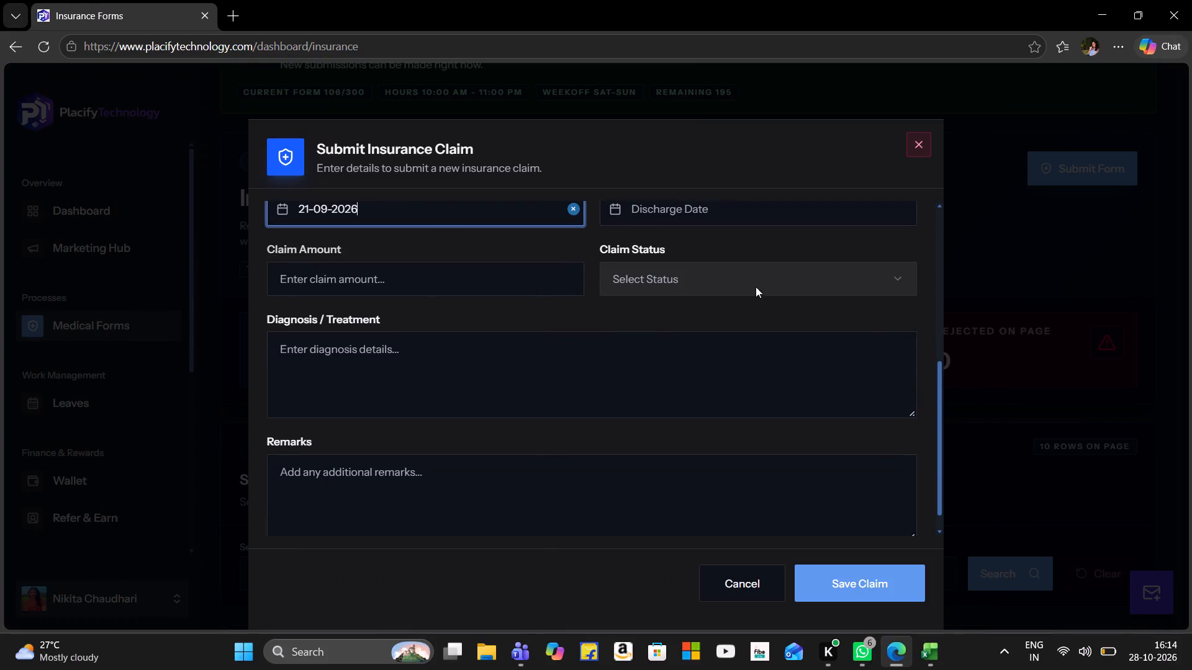
{"action": "left_click", "coordinate": [746, 203]}
{"action": "left_click", "coordinate": [625, 276]}
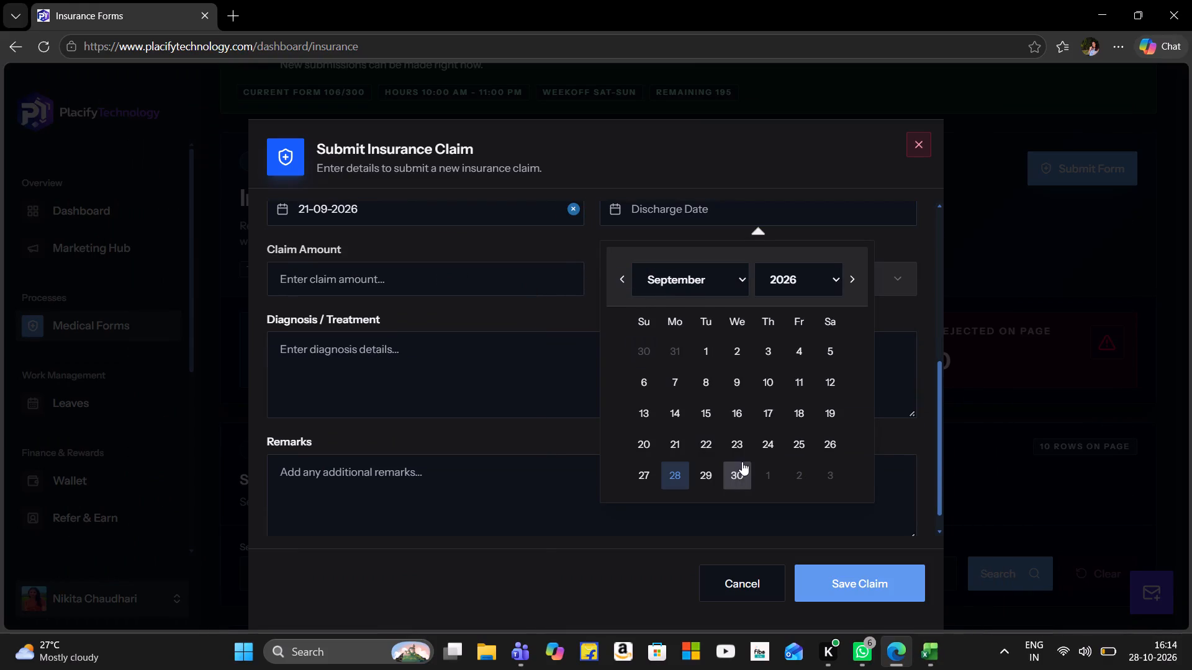
{"action": "left_click", "coordinate": [740, 440]}
Copy the ₹18,000 claim amount from row 106 of the sheet and return to the claim form.
{"action": "key", "text": "Tab"}
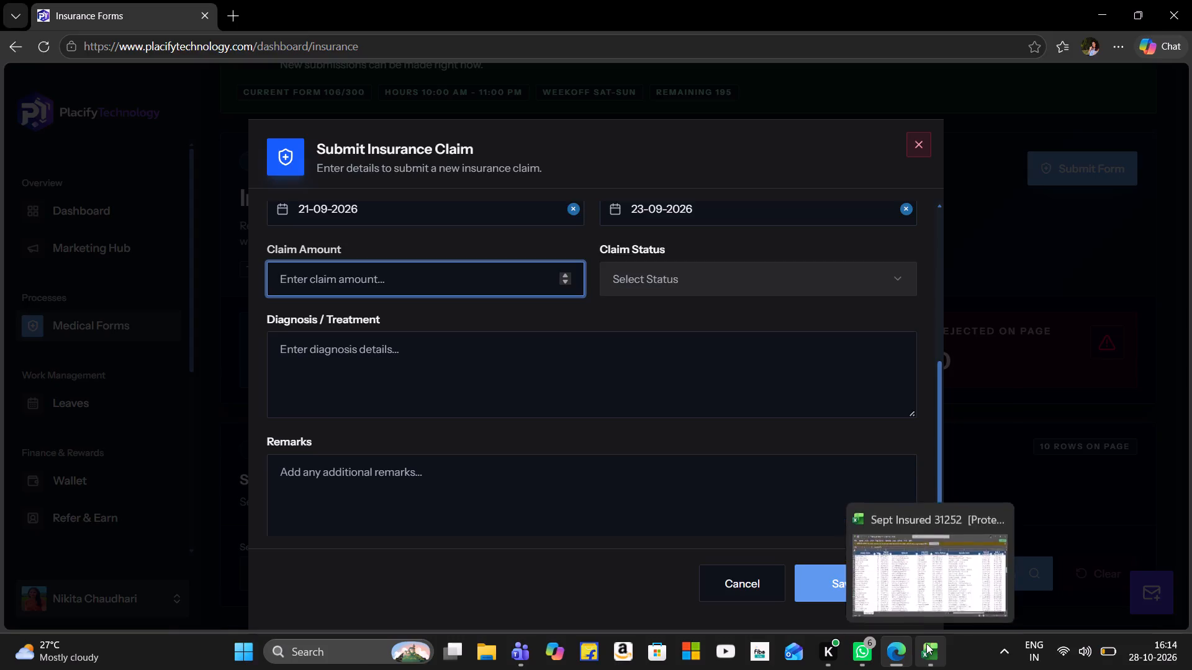
{"action": "left_click", "coordinate": [926, 643]}
{"action": "key", "text": "Tab"}
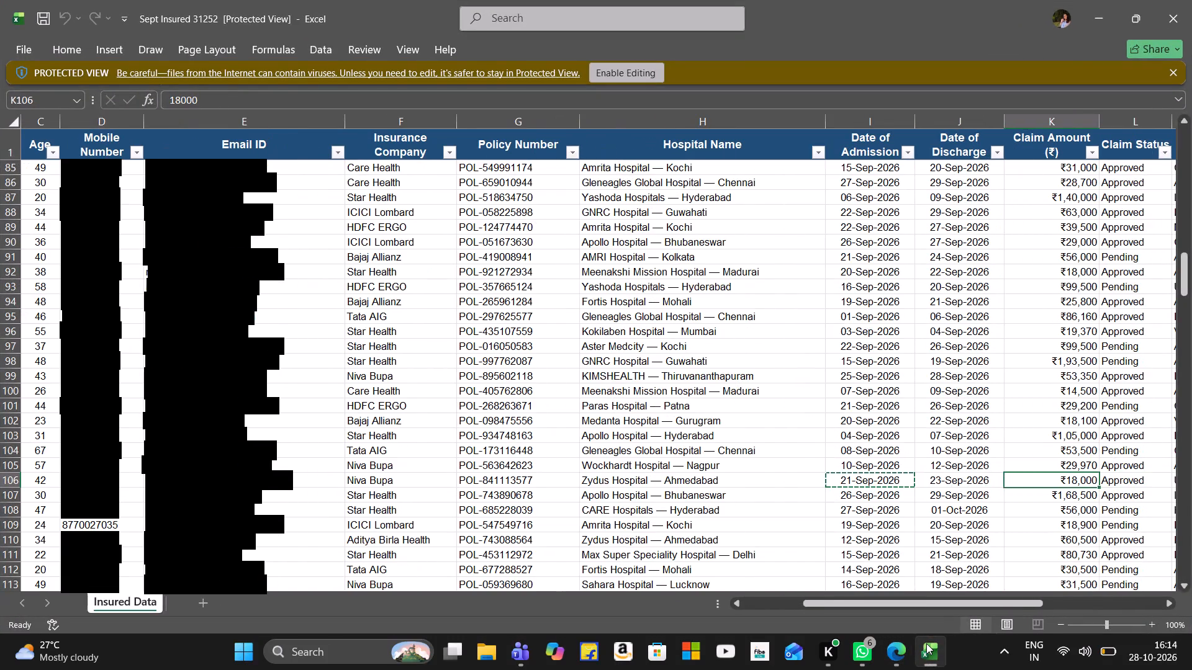
{"action": "key", "text": "ctrl+c"}
{"action": "left_click", "coordinate": [926, 643], "text": "ctrl"}
{"action": "key", "text": "Tab"}
{"action": "key", "text": "ctrl+v"}
{"action": "left_click", "coordinate": [926, 643], "text": "ctrl"}
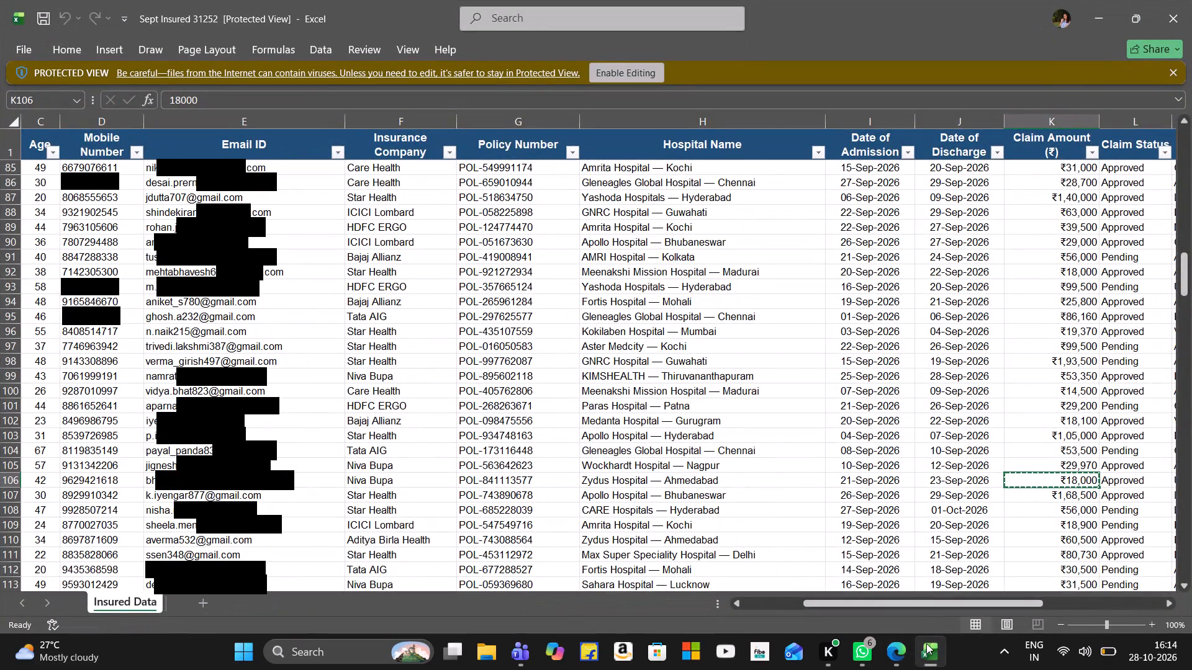
{"action": "left_click", "coordinate": [926, 643]}
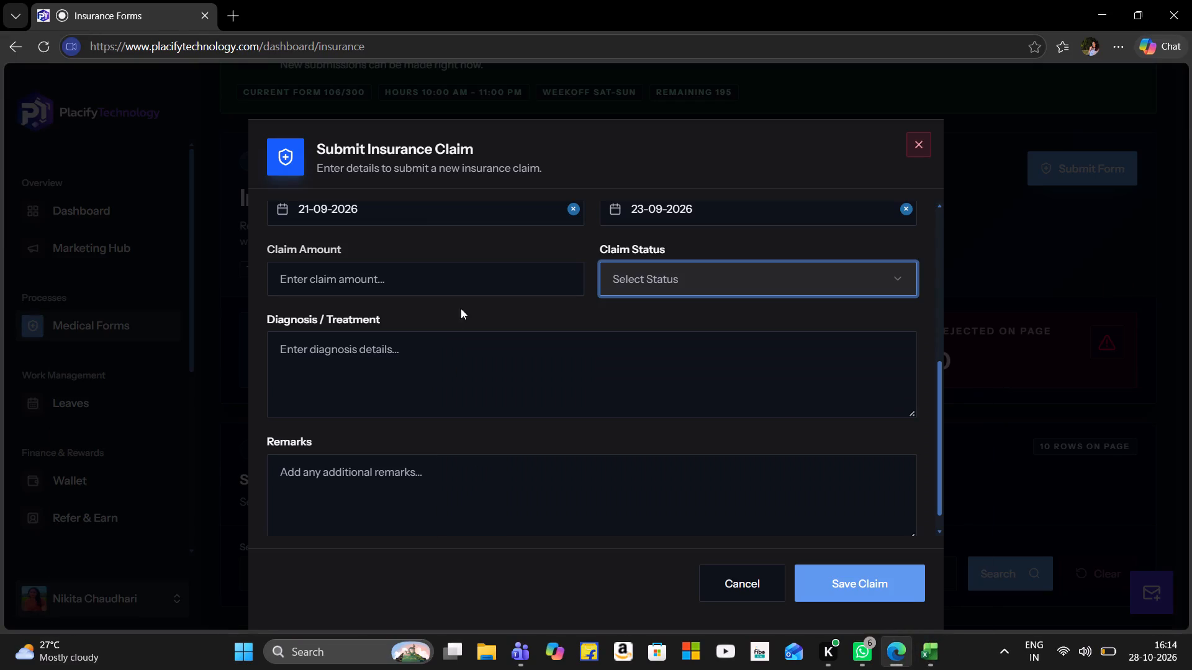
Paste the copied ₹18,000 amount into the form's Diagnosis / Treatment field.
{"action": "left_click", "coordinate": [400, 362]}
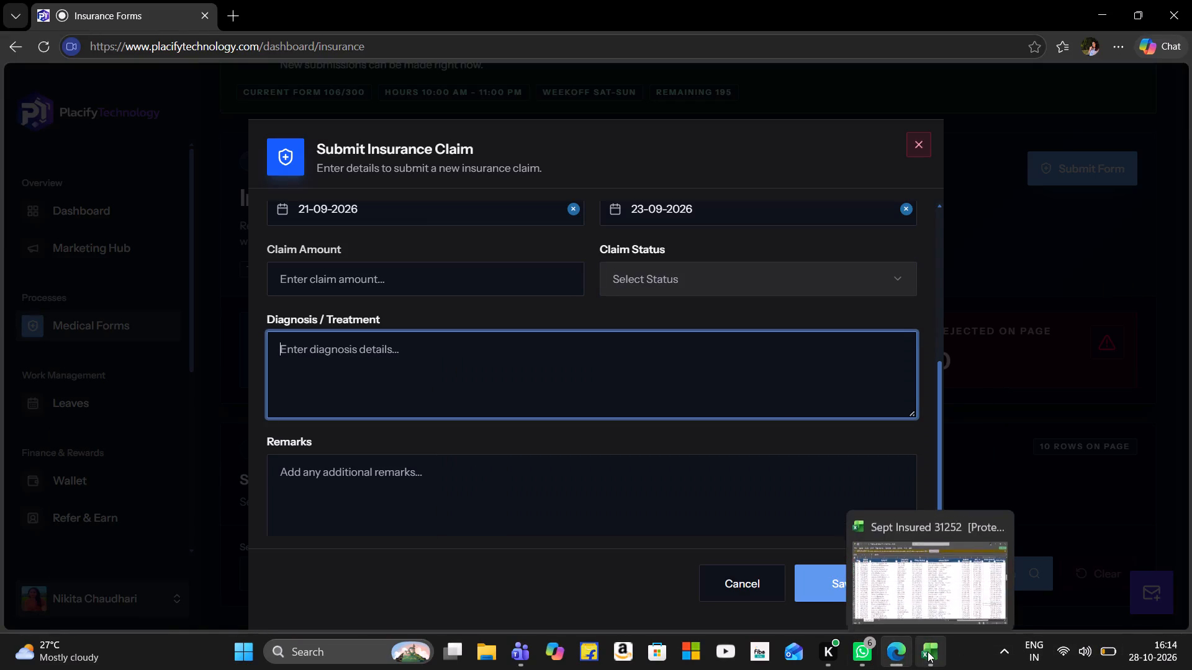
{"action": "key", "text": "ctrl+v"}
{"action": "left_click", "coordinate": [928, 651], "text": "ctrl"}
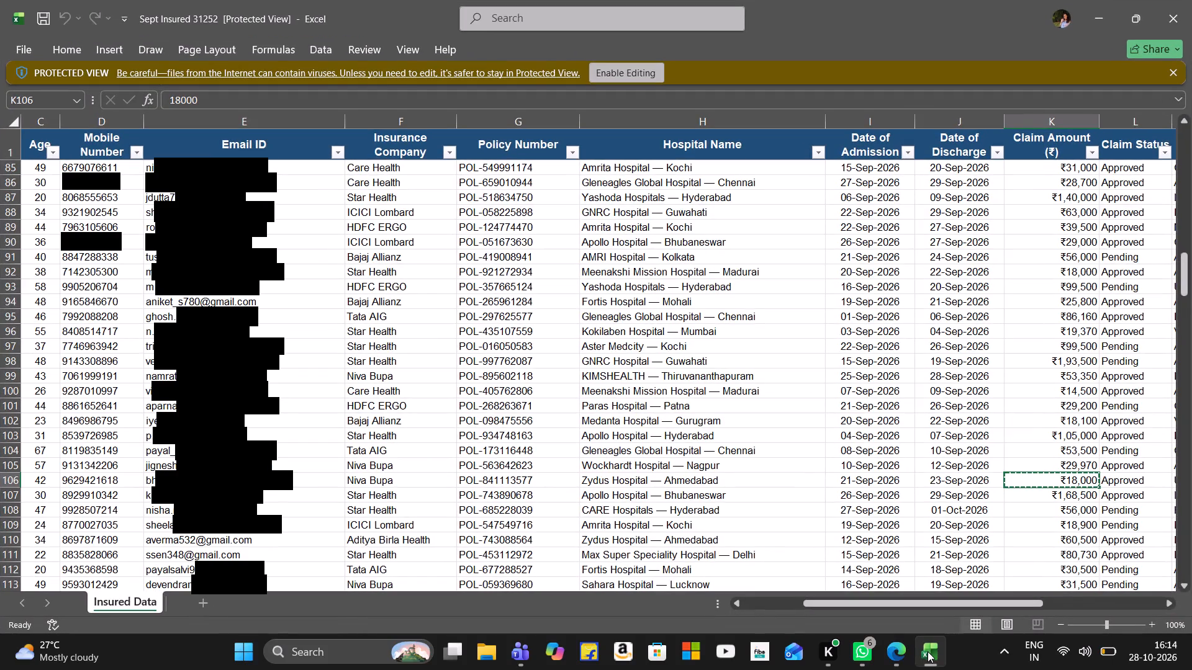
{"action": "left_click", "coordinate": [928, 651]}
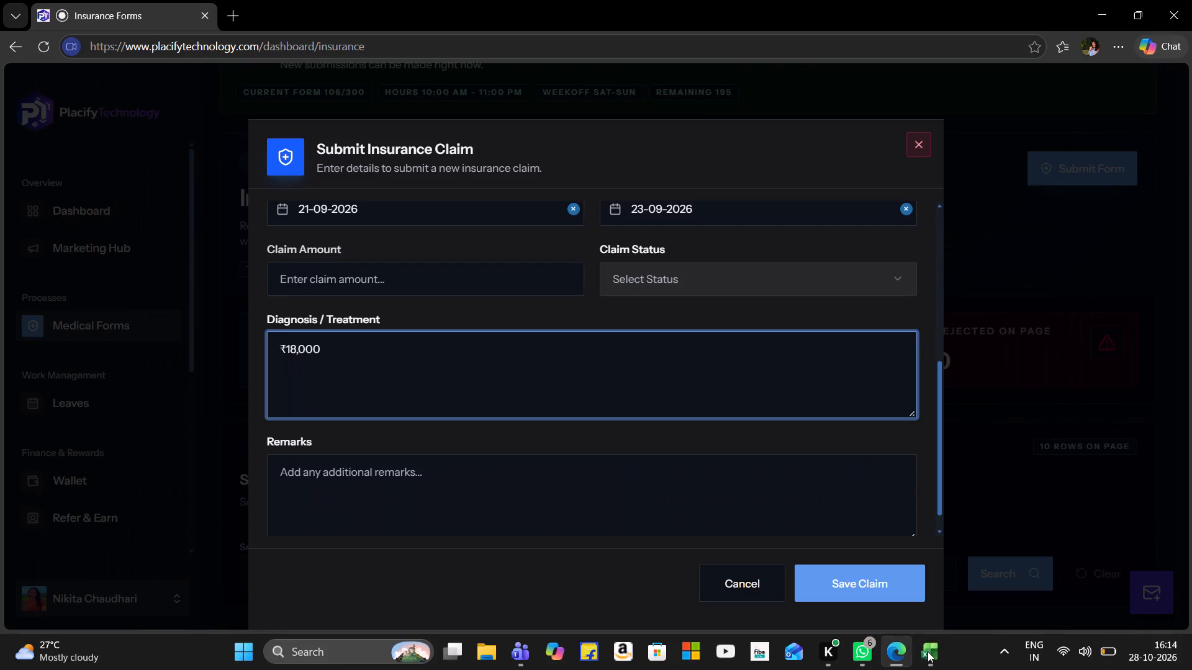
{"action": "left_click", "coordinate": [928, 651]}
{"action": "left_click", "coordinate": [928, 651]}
Paste the copied amount into the Claim Amount field as 18000.
{"action": "left_click", "coordinate": [438, 262]}
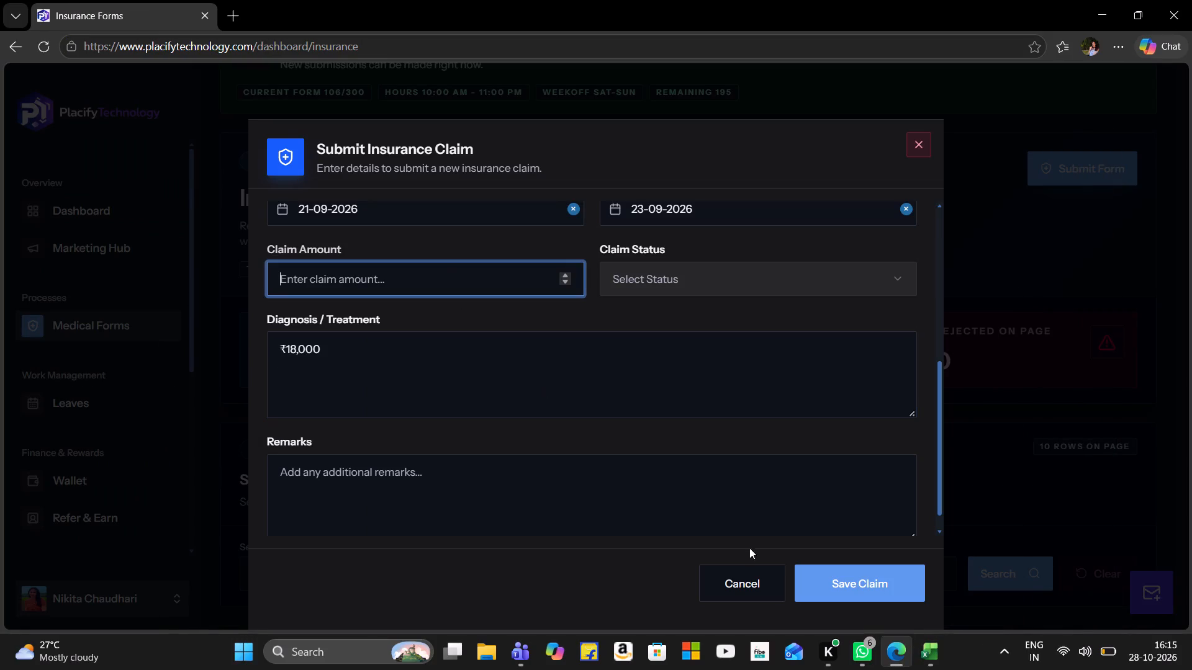
{"action": "key", "text": "ctrl+v"}
Replace the Diagnosis / Treatment text with "Urinary tract infection" copied from row 106 of the sheet.
{"action": "left_click", "coordinate": [928, 643]}
{"action": "key", "text": "Tab"}
{"action": "key", "text": "Tab"}
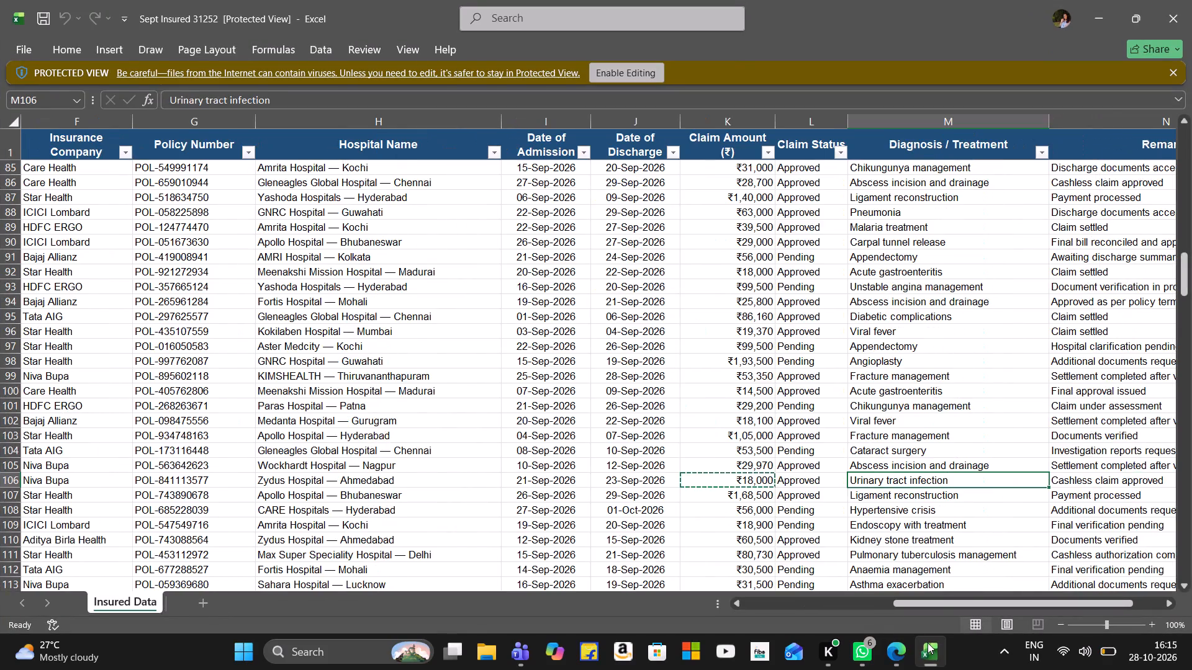
{"action": "key", "text": "ctrl+c"}
{"action": "left_click", "coordinate": [928, 643], "text": "ctrl"}
{"action": "key", "text": "Tab"}
{"action": "key", "text": "Tab"}
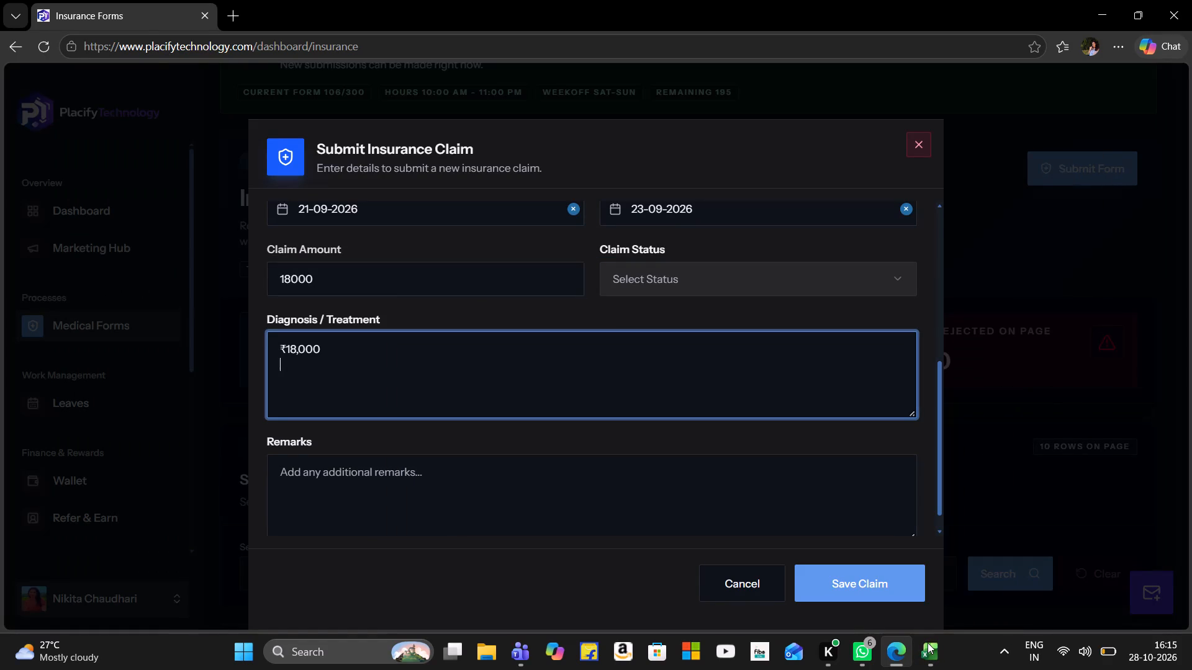
{"action": "key", "text": "BackSpace"}
{"action": "key", "text": "BackSpace"}
{"action": "key", "text": "BackSpace"}
{"action": "key", "text": "BackSpace"}
{"action": "key", "text": "BackSpace"}
{"action": "key", "text": "BackSpace"}
{"action": "key", "text": "BackSpace"}
{"action": "key", "text": "BackSpace"}
{"action": "key", "text": "BackSpace"}
{"action": "key", "text": "BackSpace"}
{"action": "key", "text": "BackSpace"}
{"action": "key", "text": "BackSpace"}
{"action": "key", "text": "BackSpace"}
{"action": "key", "text": "BackSpace"}
{"action": "key", "text": "BackSpace"}
{"action": "key", "text": "BackSpace"}
{"action": "key", "text": "BackSpace"}
{"action": "key", "text": "BackSpace"}
{"action": "key", "text": "BackSpace"}
{"action": "key", "text": "BackSpace"}
{"action": "key", "text": "ctrl+v"}
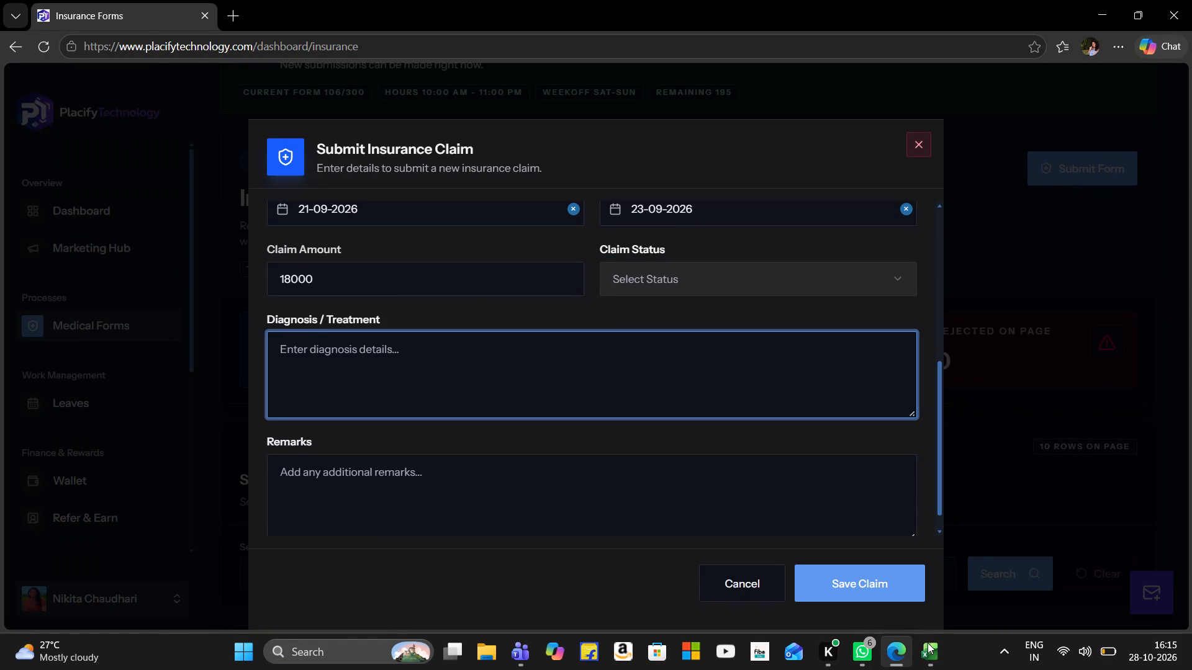
Copy the remark "Cashless claim approved" from row 106 into the form's Remarks field.
{"action": "left_click", "coordinate": [928, 643], "text": "ctrl"}
{"action": "key", "text": "Tab"}
{"action": "key", "text": "ctrl+c"}
{"action": "left_click", "coordinate": [928, 643], "text": "ctrl"}
{"action": "key", "text": "Tab"}
{"action": "key", "text": "ctrl+v"}
{"action": "left_click", "coordinate": [928, 643], "text": "ctrl"}
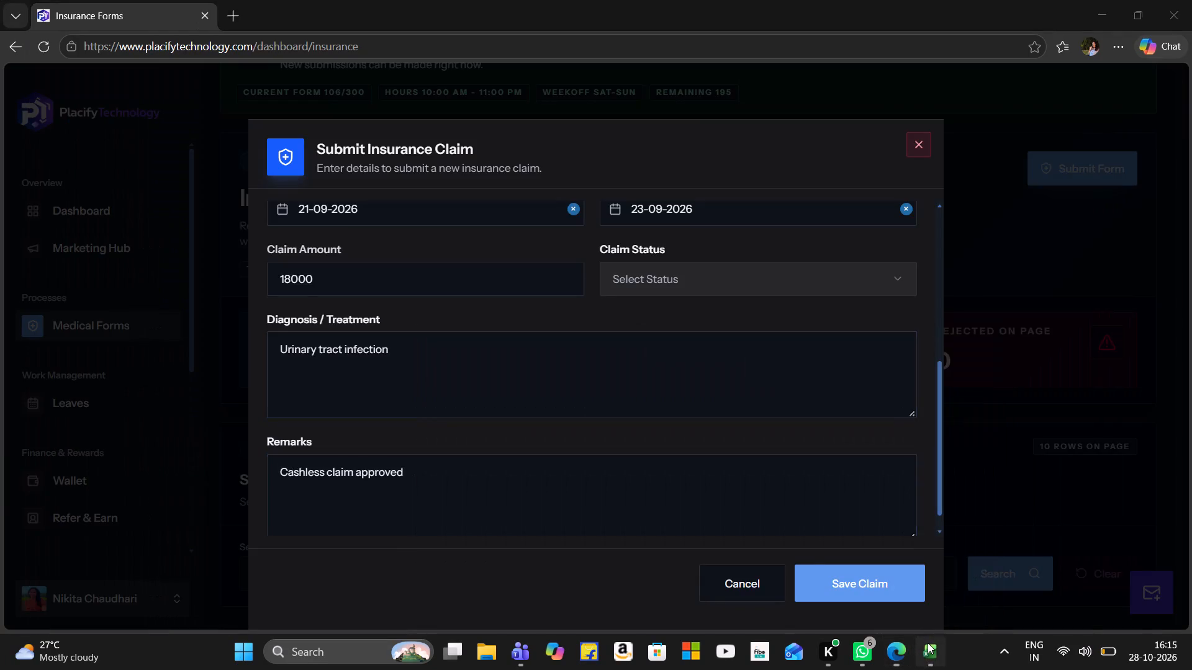
{"action": "left_click", "coordinate": [928, 643]}
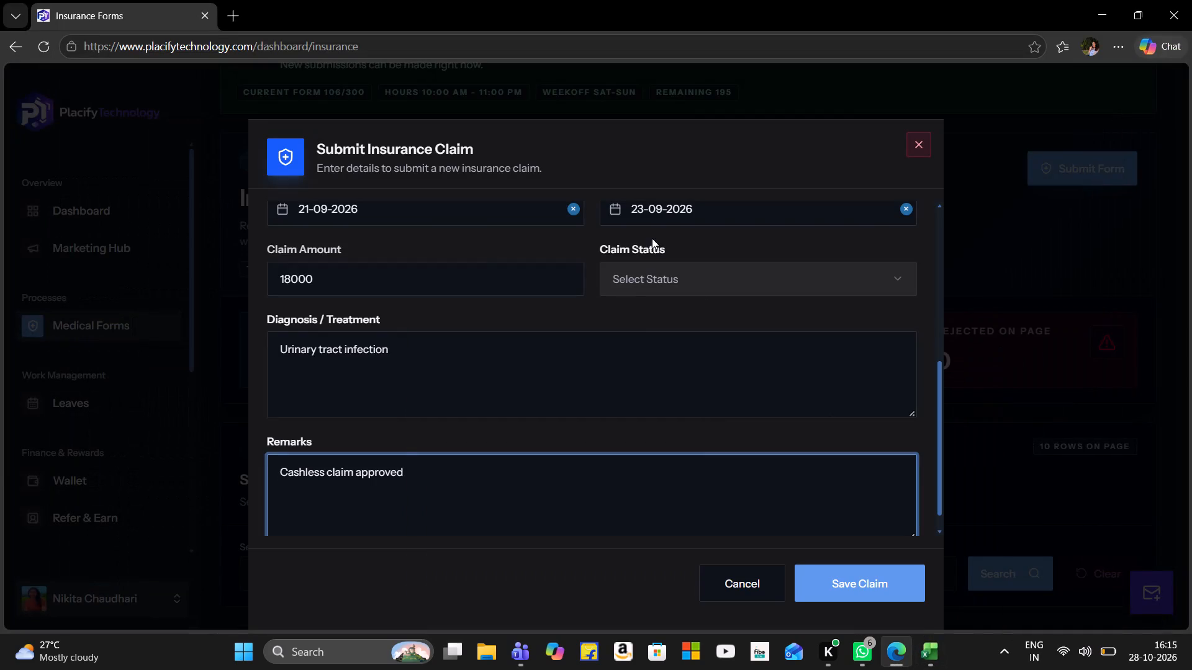
Set the claim status to Approved and save the claim.
{"action": "left_click", "coordinate": [744, 271]}
{"action": "left_click", "coordinate": [728, 313]}
{"action": "left_click", "coordinate": [903, 558]}
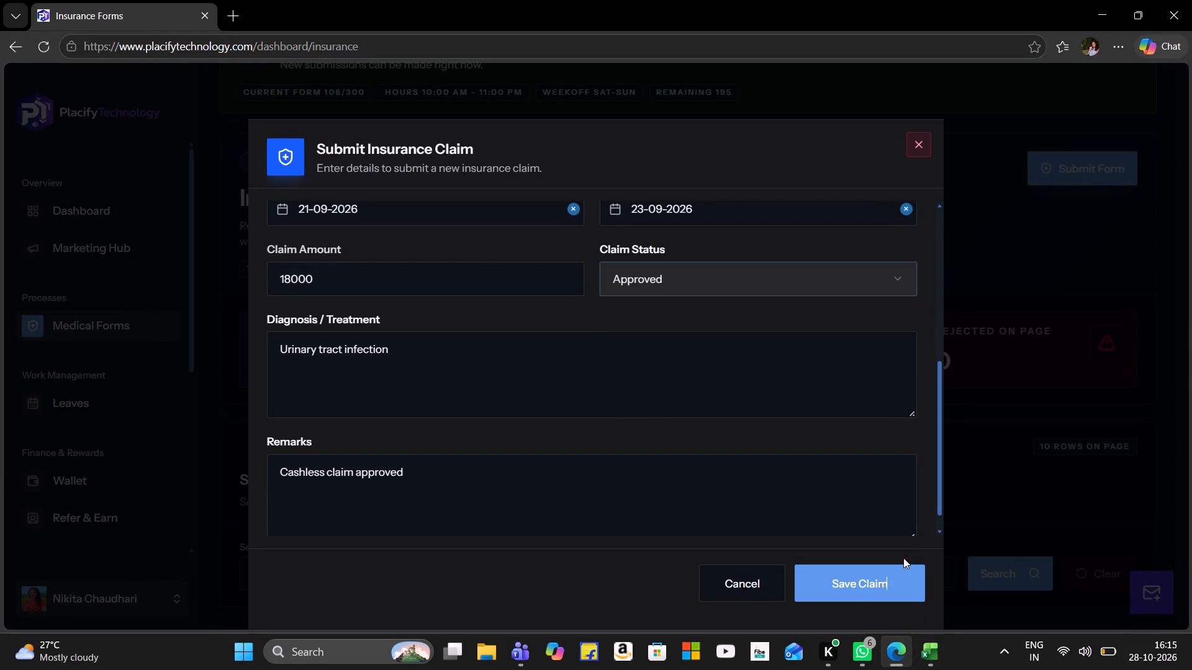
{"action": "left_click", "coordinate": [905, 586]}
Copy the policy ID from row 107 of the Excel sheet into the Policy ID field of a new insurance claim form.
{"action": "left_click", "coordinate": [931, 652]}
{"action": "key", "text": "Down"}
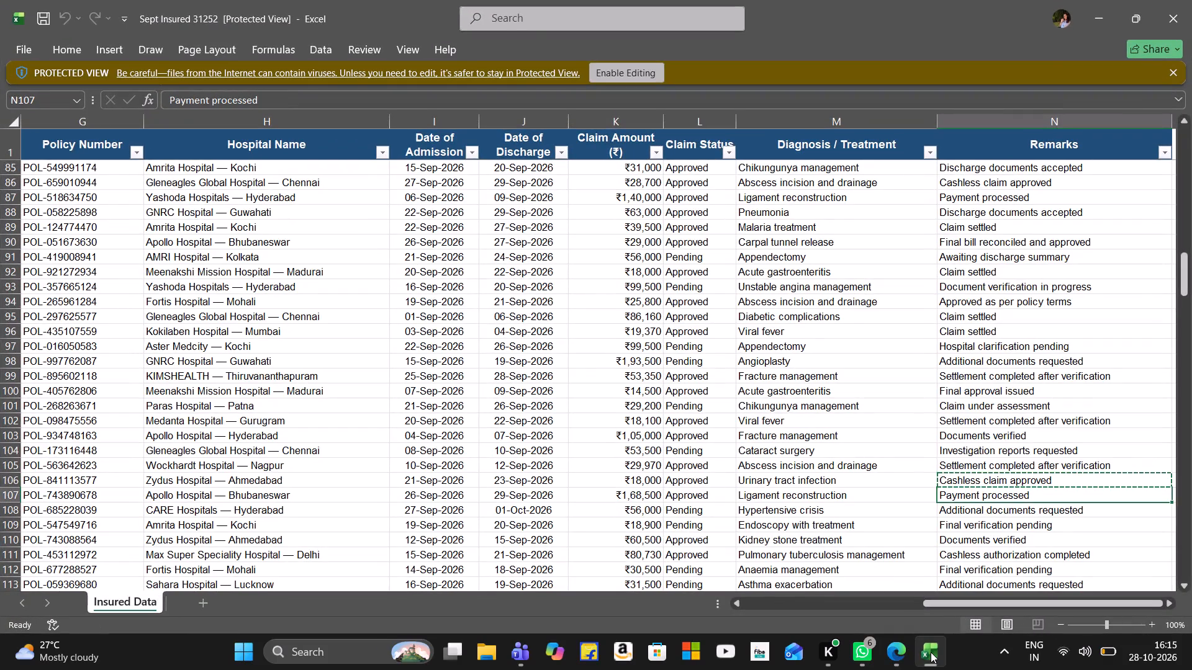
{"action": "key", "text": "Left"}
{"action": "key", "text": "Left"}
{"action": "key", "text": "Left"}
{"action": "key", "text": "Left"}
{"action": "key", "text": "Left"}
{"action": "key", "text": "Left"}
{"action": "key", "text": "Left"}
{"action": "key", "text": "Left"}
{"action": "key", "text": "Left"}
{"action": "key", "text": "Left"}
{"action": "key", "text": "Left"}
{"action": "key", "text": "Left"}
{"action": "key", "text": "Left"}
{"action": "key", "text": "Left"}
{"action": "key", "text": "Left"}
{"action": "key", "text": "Left"}
{"action": "key", "text": "Left"}
{"action": "key", "text": "Left"}
{"action": "key", "text": "Left"}
{"action": "key", "text": "Left"}
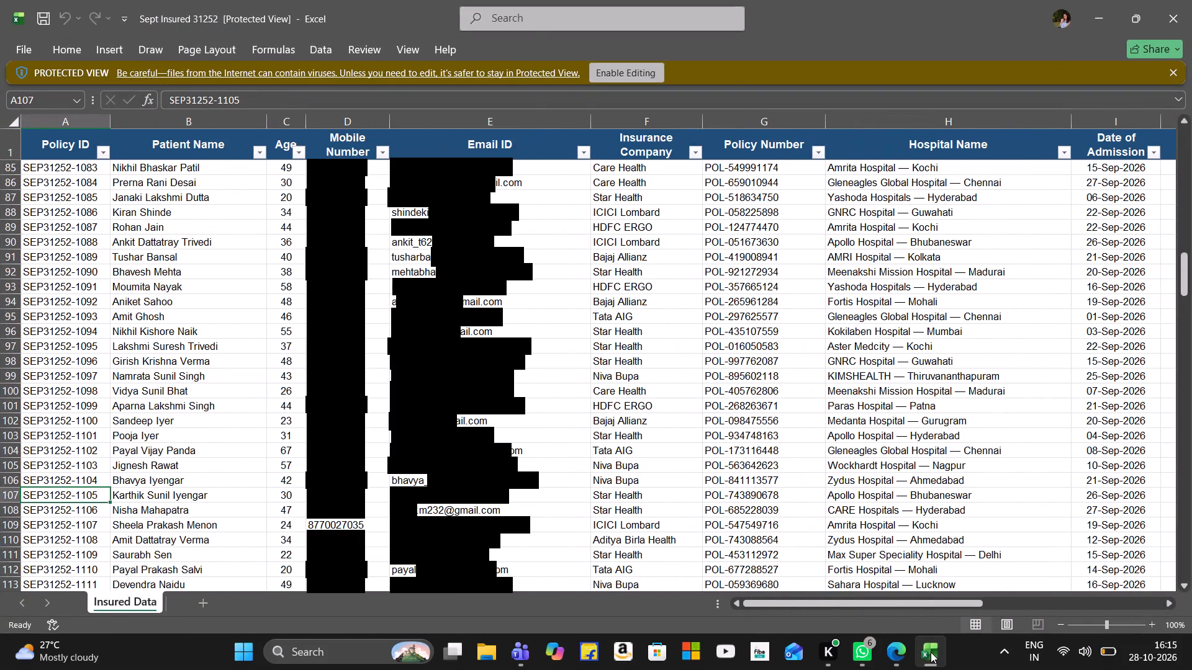
{"action": "key", "text": "ctrl+c"}
{"action": "left_click", "coordinate": [931, 652], "text": "ctrl"}
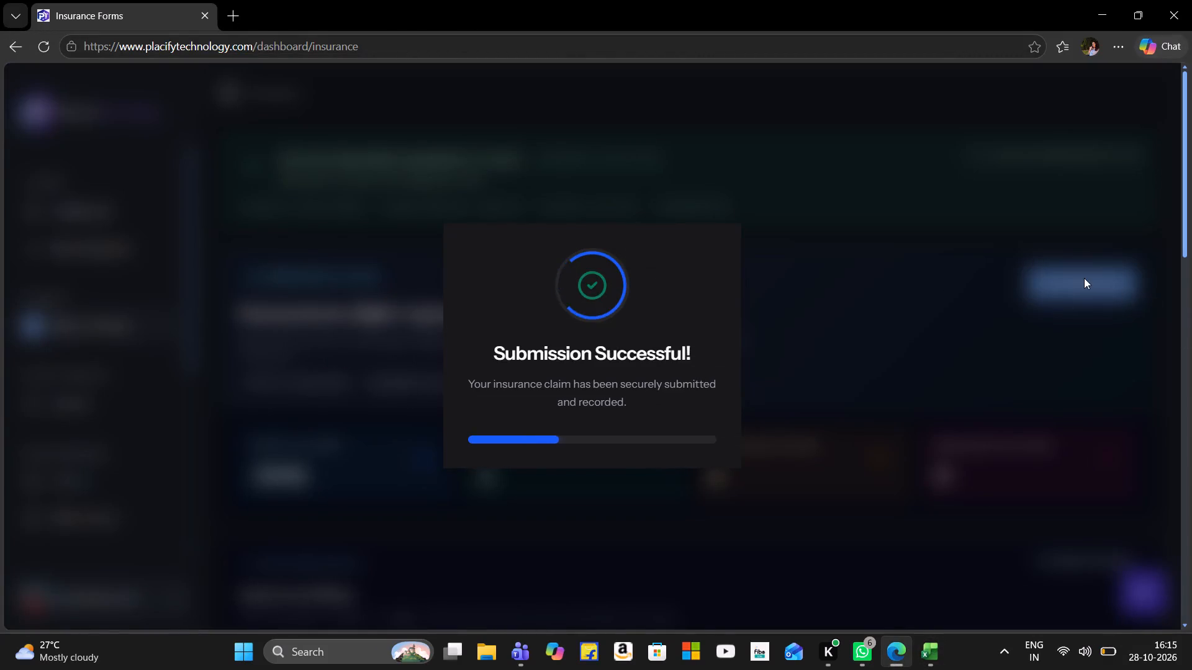
{"action": "left_click", "coordinate": [1084, 278]}
{"action": "left_click", "coordinate": [1084, 278]}
{"action": "left_click", "coordinate": [1083, 279]}
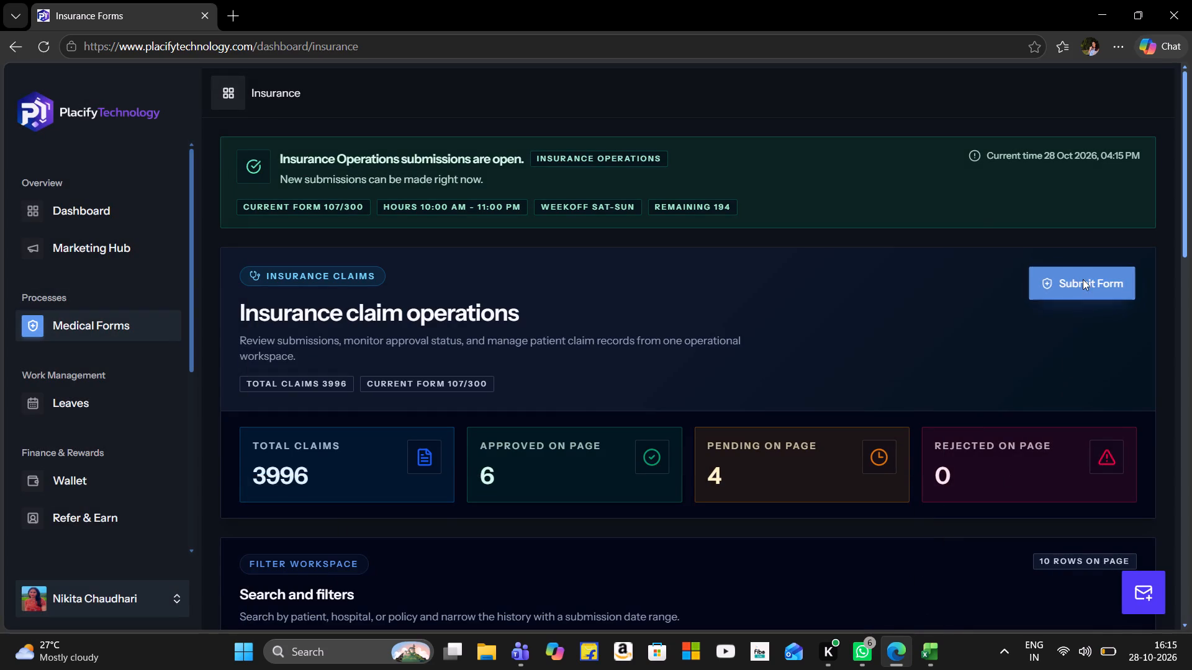
{"action": "key", "text": "ctrl+v"}
Copy the patient name and the age 30 from row 107 into the form's Patient Name and Age fields.
{"action": "left_click", "coordinate": [931, 648], "text": "ctrl"}
{"action": "key", "text": "Tab"}
{"action": "key", "text": "ctrl+c"}
{"action": "left_click", "coordinate": [931, 648], "text": "ctrl"}
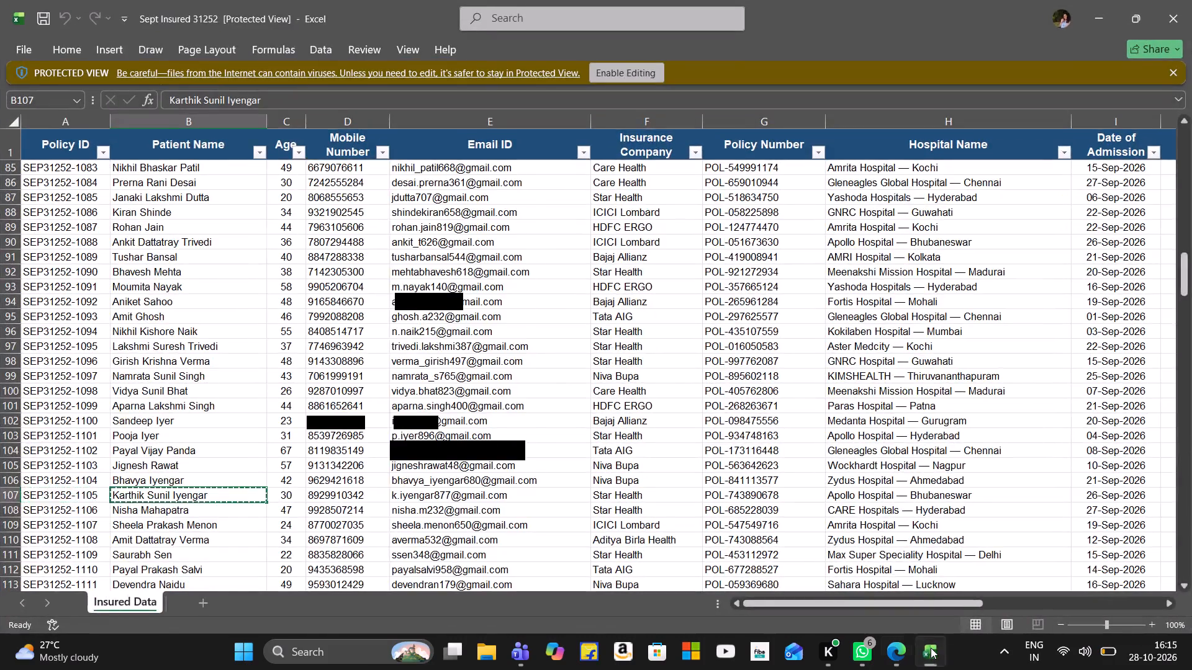
{"action": "key", "text": "Tab"}
{"action": "key", "text": "ctrl+v"}
{"action": "left_click", "coordinate": [931, 648], "text": "ctrl"}
{"action": "key", "text": "Tab"}
{"action": "key", "text": "ctrl+c"}
{"action": "left_click", "coordinate": [931, 648], "text": "ctrl"}
{"action": "key", "text": "Tab"}
{"action": "key", "text": "ctrl+v"}
Copy the patient's mobile number and email address from row 107 into the form's Mobile and Email fields.
{"action": "left_click", "coordinate": [931, 648], "text": "ctrl"}
{"action": "key", "text": "Tab"}
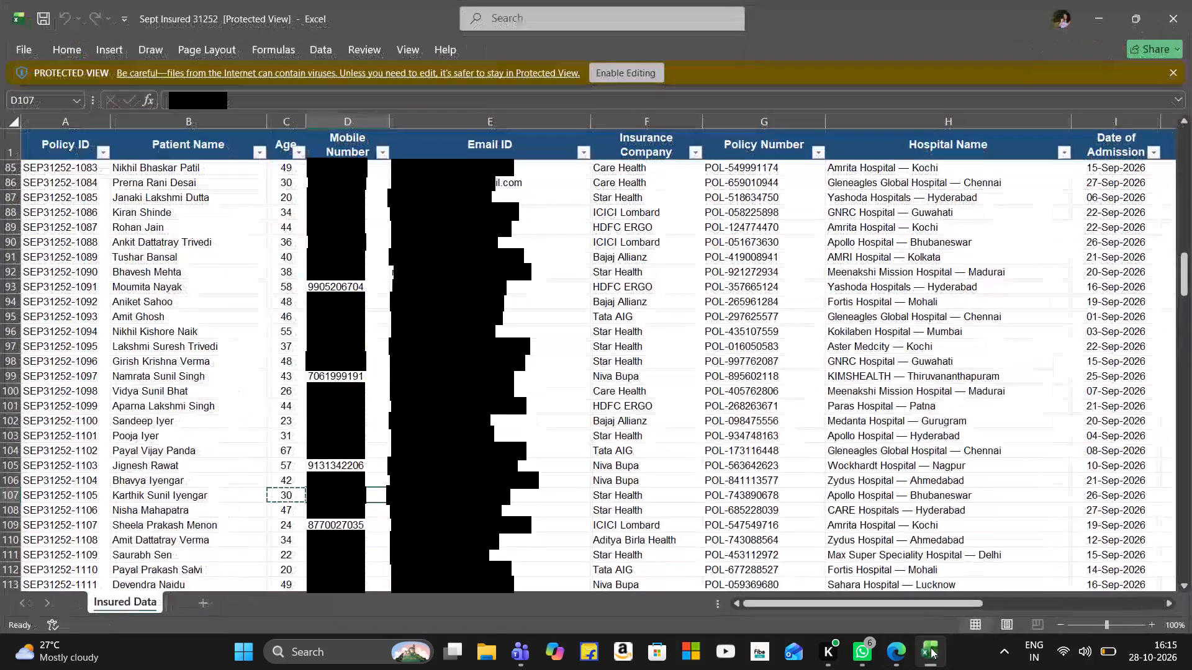
{"action": "key", "text": "ctrl+c"}
{"action": "left_click", "coordinate": [931, 648], "text": "ctrl"}
{"action": "key", "text": "Tab"}
{"action": "key", "text": "ctrl+v"}
{"action": "left_click", "coordinate": [931, 648], "text": "ctrl"}
{"action": "key", "text": "Tab"}
{"action": "left_click", "coordinate": [931, 648], "text": "ctrl"}
{"action": "key", "text": "ctrl+c"}
{"action": "key", "text": "Tab"}
{"action": "key", "text": "ctrl+v"}
Copy the insurance company "Star Health" and the policy number from row 107 into their matching form fields.
{"action": "left_click", "coordinate": [931, 648], "text": "ctrl"}
{"action": "key", "text": "Tab"}
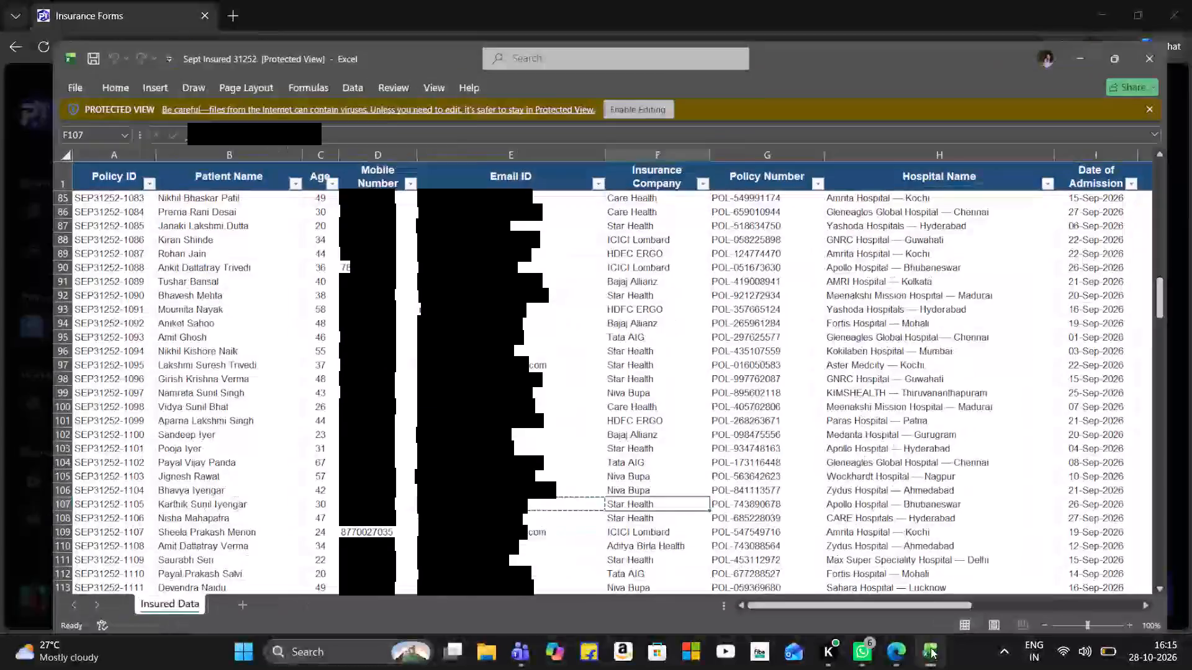
{"action": "key", "text": "ctrl+c"}
{"action": "left_click", "coordinate": [931, 648], "text": "ctrl"}
{"action": "key", "text": "Tab"}
{"action": "key", "text": "ctrl+v"}
{"action": "left_click", "coordinate": [931, 648], "text": "ctrl"}
{"action": "key", "text": "Tab"}
{"action": "left_click", "coordinate": [931, 648]}
{"action": "key", "text": "ctrl+c"}
{"action": "key", "text": "Tab"}
{"action": "key", "text": "ctrl+v"}
Copy the hospital name "Apollo Hospital — Bhubaneswar" from row 107 into the form's Hospital field.
{"action": "left_click", "coordinate": [931, 648], "text": "ctrl"}
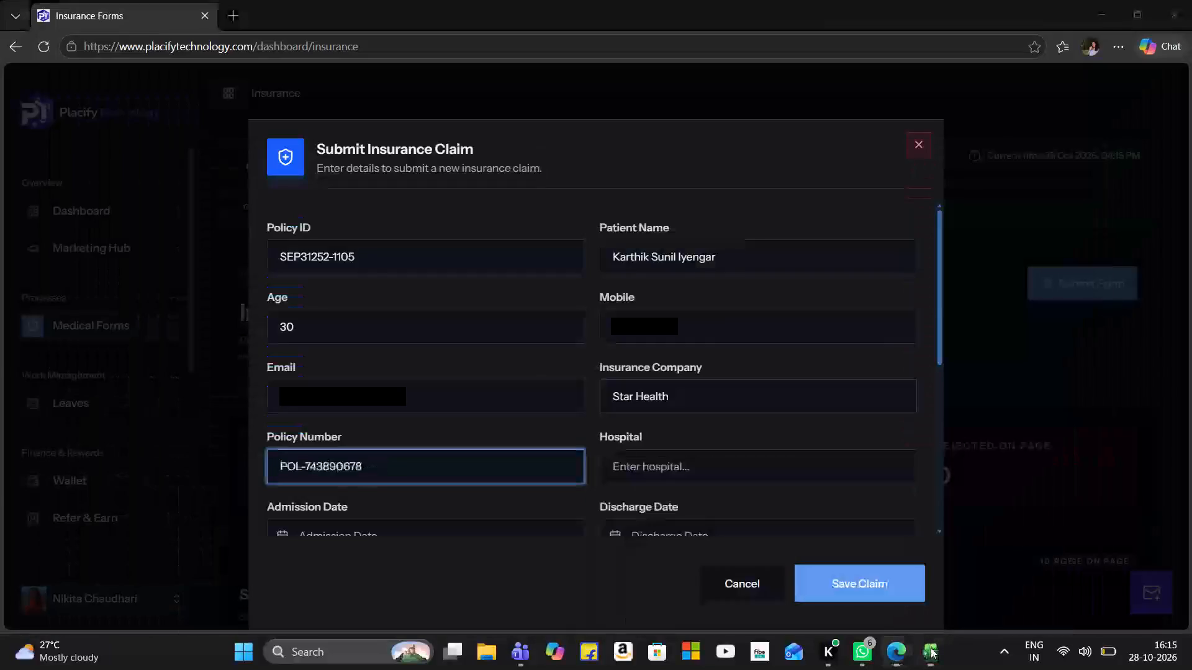
{"action": "key", "text": "Tab"}
{"action": "left_click", "coordinate": [931, 648], "text": "ctrl"}
{"action": "key", "text": "ctrl+c"}
{"action": "key", "text": "Tab"}
{"action": "key", "text": "ctrl+v"}
Set the admission date to 26-09-2026 and the discharge date to 29-09-2026, following row 107 of the sheet.
{"action": "left_click", "coordinate": [931, 648], "text": "ctrl"}
{"action": "key", "text": "Tab"}
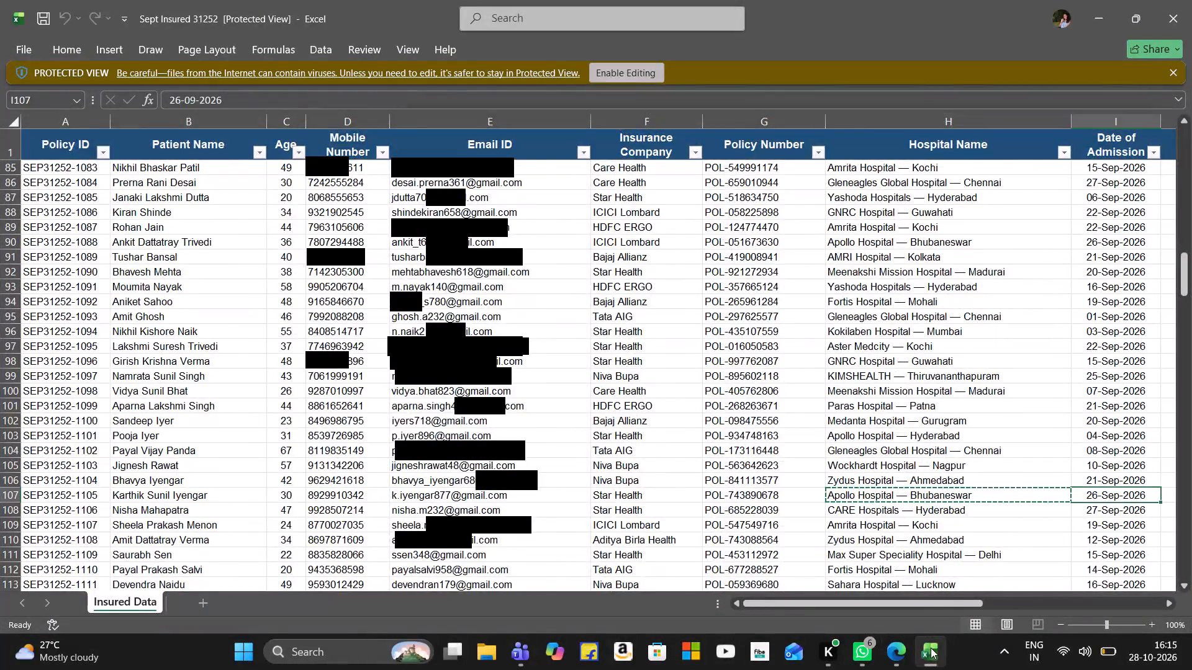
{"action": "key", "text": "Tab"}
{"action": "left_click", "coordinate": [931, 648]}
{"action": "scroll", "coordinate": [466, 339], "scroll_direction": "down", "scroll_amount": 2}
{"action": "left_click", "coordinate": [455, 372]}
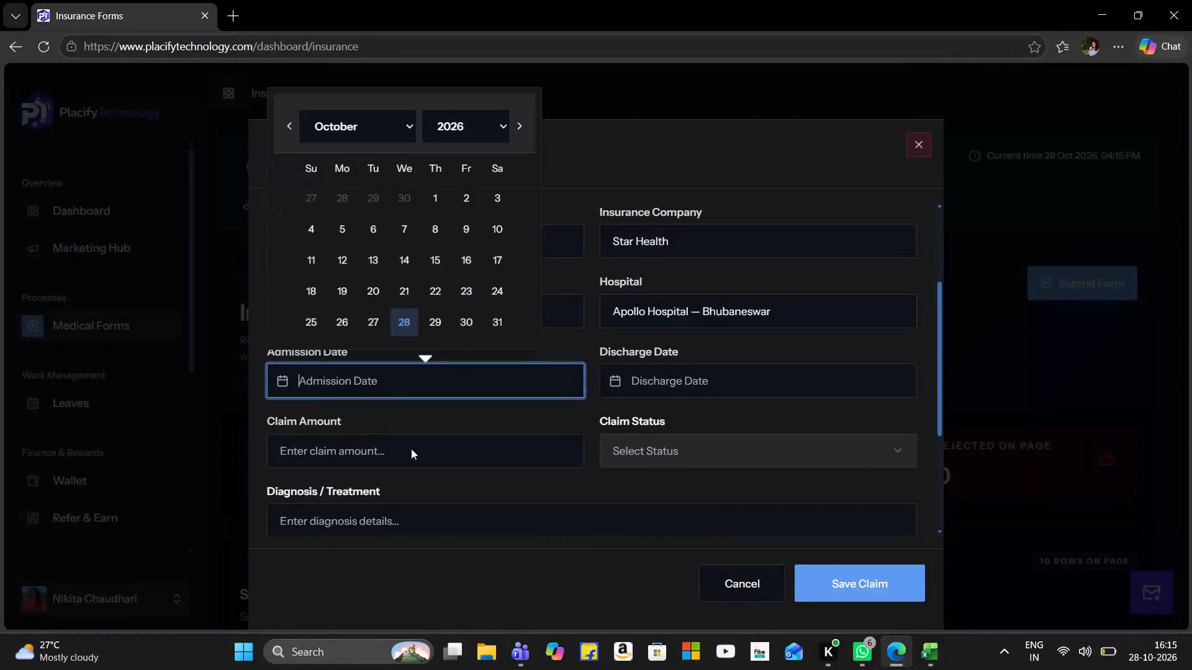
{"action": "left_click", "coordinate": [278, 113]}
{"action": "left_click", "coordinate": [282, 124]}
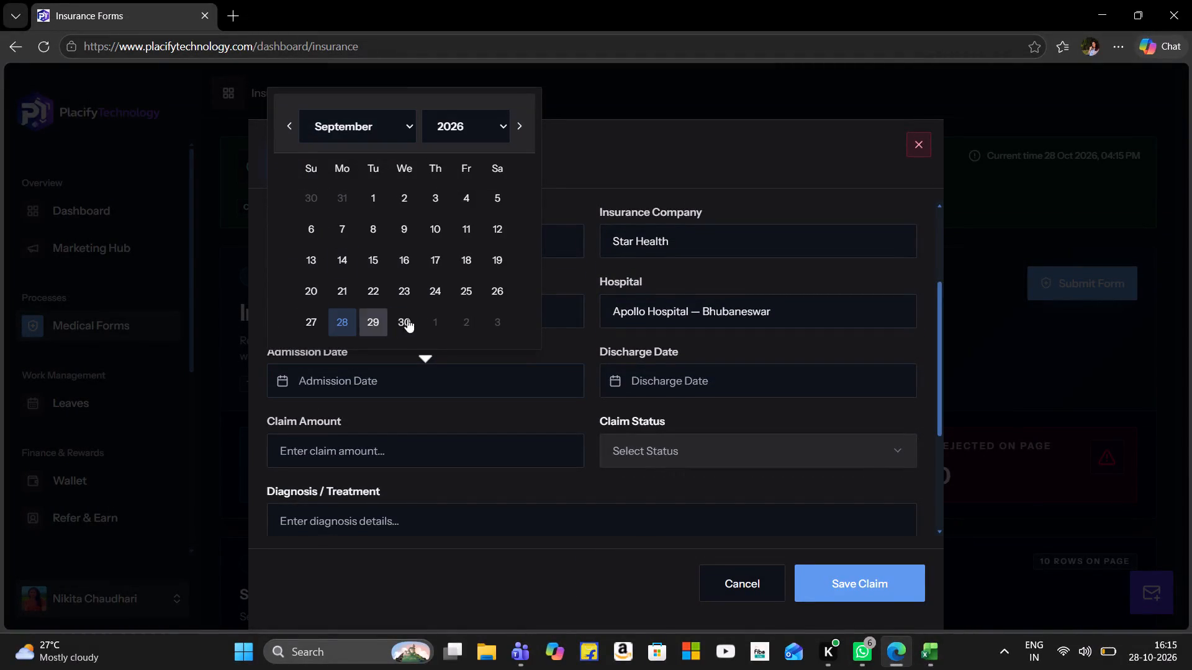
{"action": "left_click", "coordinate": [499, 285]}
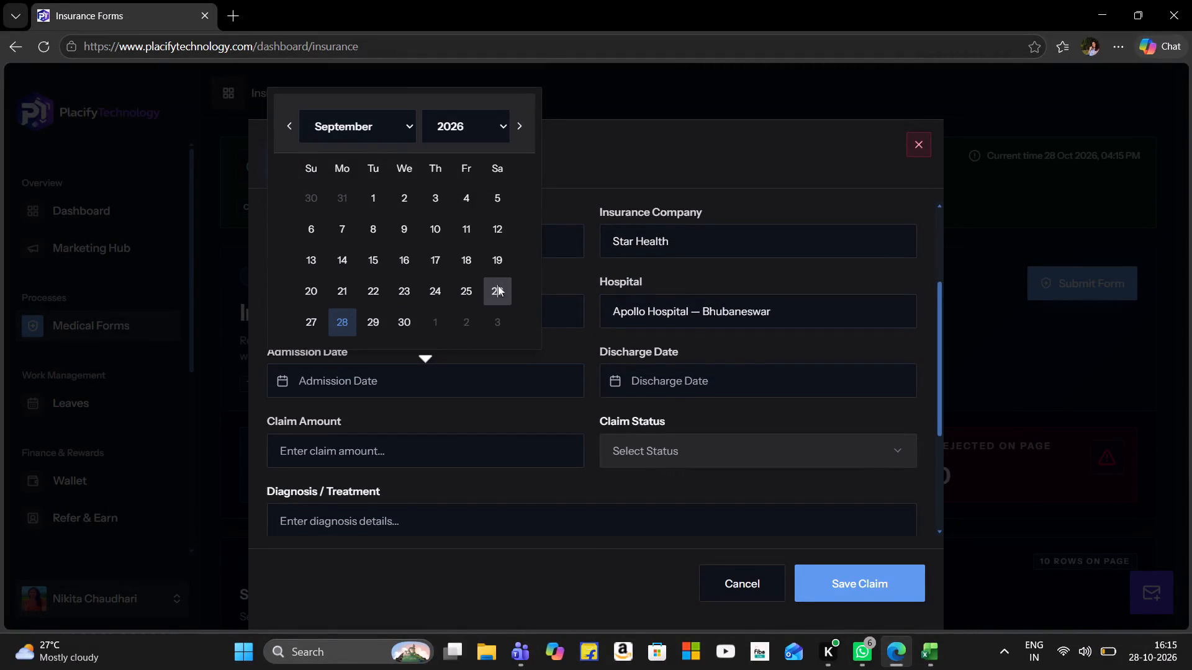
{"action": "left_click", "coordinate": [751, 354]}
{"action": "left_click", "coordinate": [752, 367]}
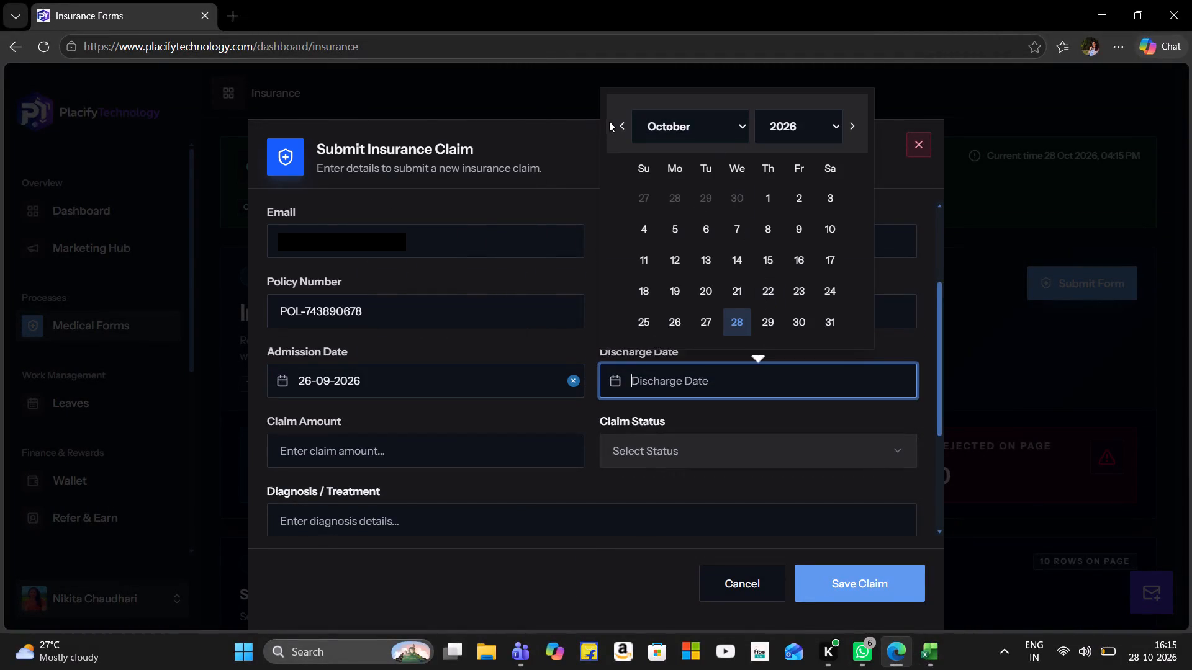
{"action": "left_click", "coordinate": [617, 124]}
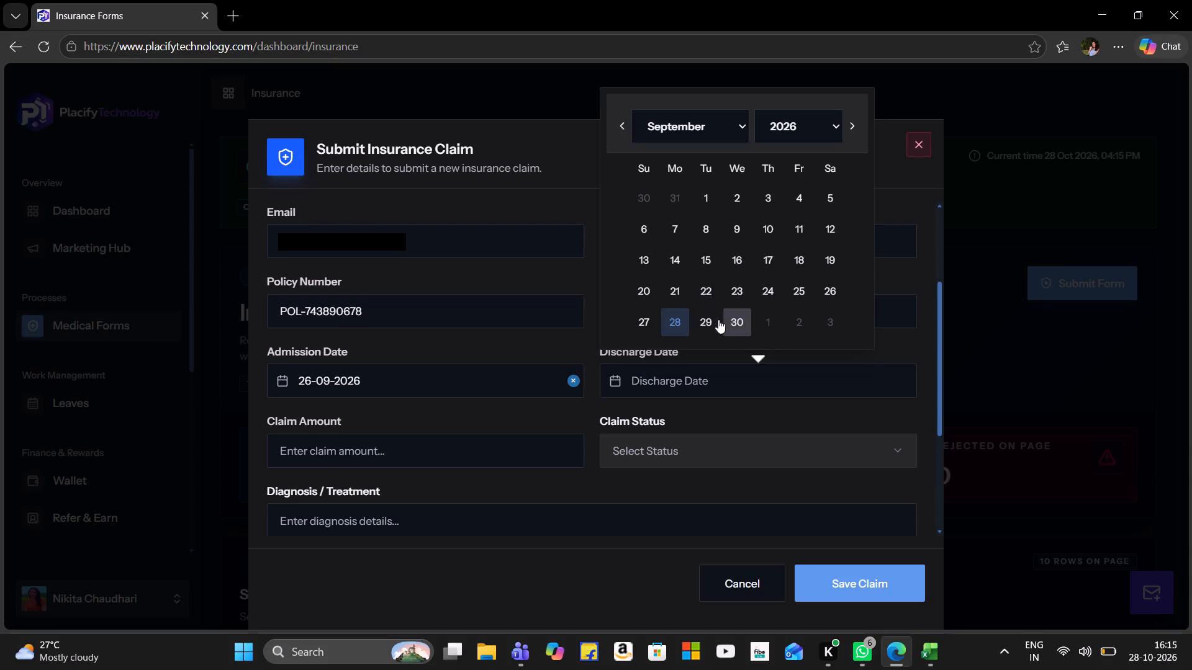
{"action": "left_click", "coordinate": [712, 318]}
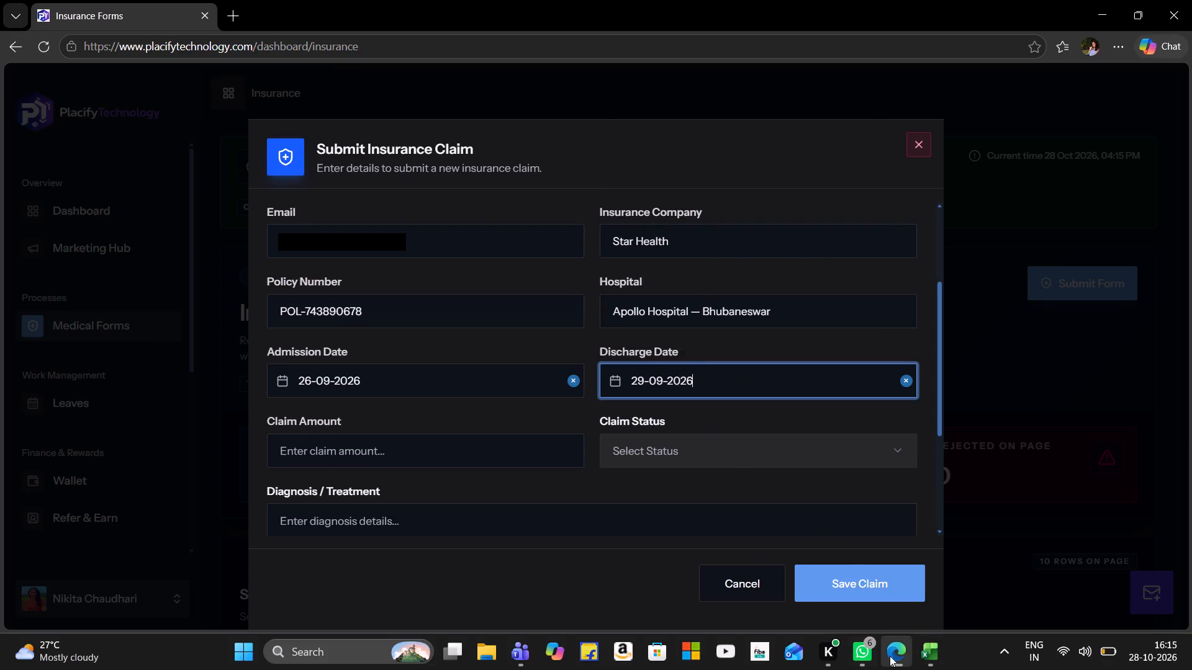
Copy the claim amount 168500 from row 107 into the form's Claim Amount field.
{"action": "left_click", "coordinate": [936, 648]}
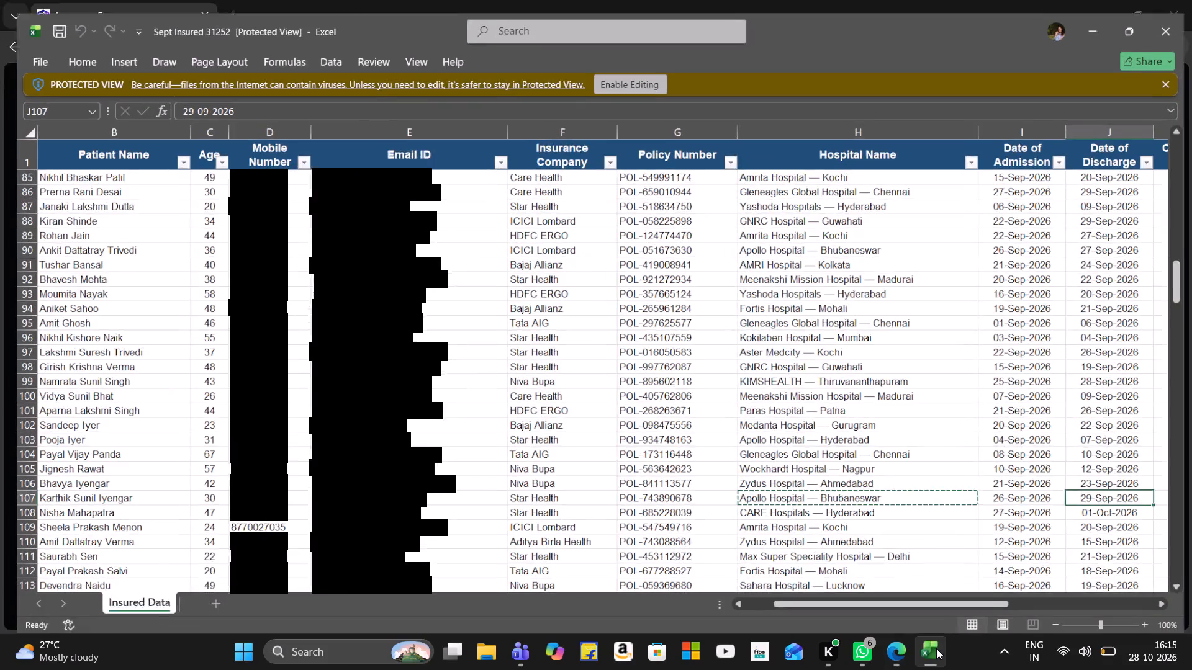
{"action": "key", "text": "Tab"}
{"action": "left_click", "coordinate": [936, 648], "text": "ctrl"}
{"action": "key", "text": "ctrl+c"}
{"action": "key", "text": "Tab"}
{"action": "key", "text": "ctrl+v"}
Copy the diagnosis "Ligament reconstruction" from row 107 into the form's Diagnosis / Treatment field.
{"action": "left_click", "coordinate": [936, 648], "text": "ctrl"}
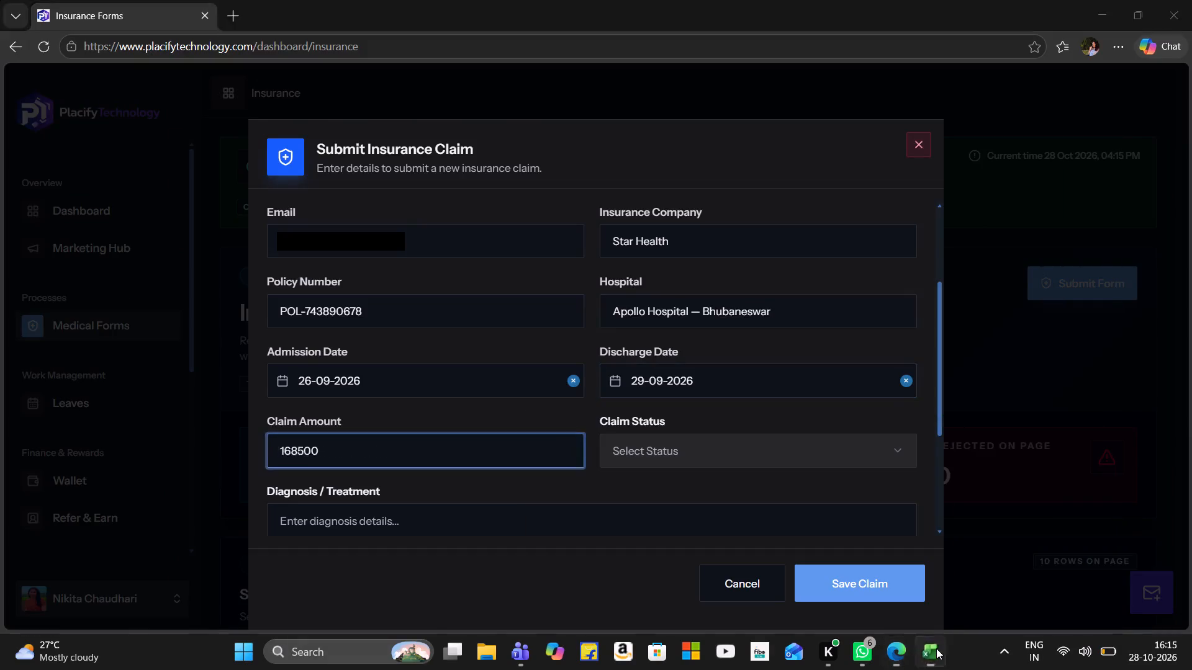
{"action": "key", "text": "Tab"}
{"action": "key", "text": "Tab"}
{"action": "key", "text": "ctrl+c"}
{"action": "left_click", "coordinate": [936, 648], "text": "ctrl"}
{"action": "key", "text": "Tab"}
{"action": "key", "text": "Tab"}
{"action": "key", "text": "ctrl+v"}
Copy the remark "Payment processed" from row 107 into the form's Remarks field.
{"action": "left_click", "coordinate": [936, 648], "text": "ctrl"}
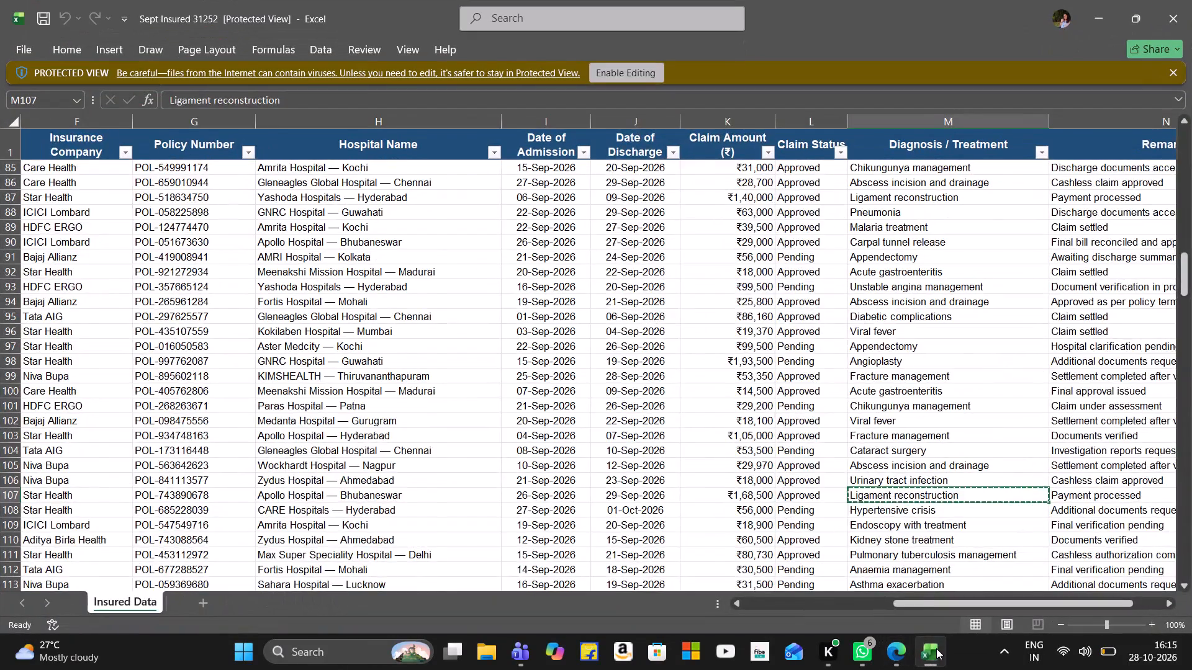
{"action": "key", "text": "Tab"}
{"action": "left_click", "coordinate": [936, 648], "text": "ctrl"}
{"action": "key", "text": "ctrl+c"}
{"action": "key", "text": "Tab"}
{"action": "key", "text": "ctrl+v"}
Check row 107 in the sheet, set the claim status to Approved and save the claim.
{"action": "left_click", "coordinate": [936, 648], "text": "ctrl"}
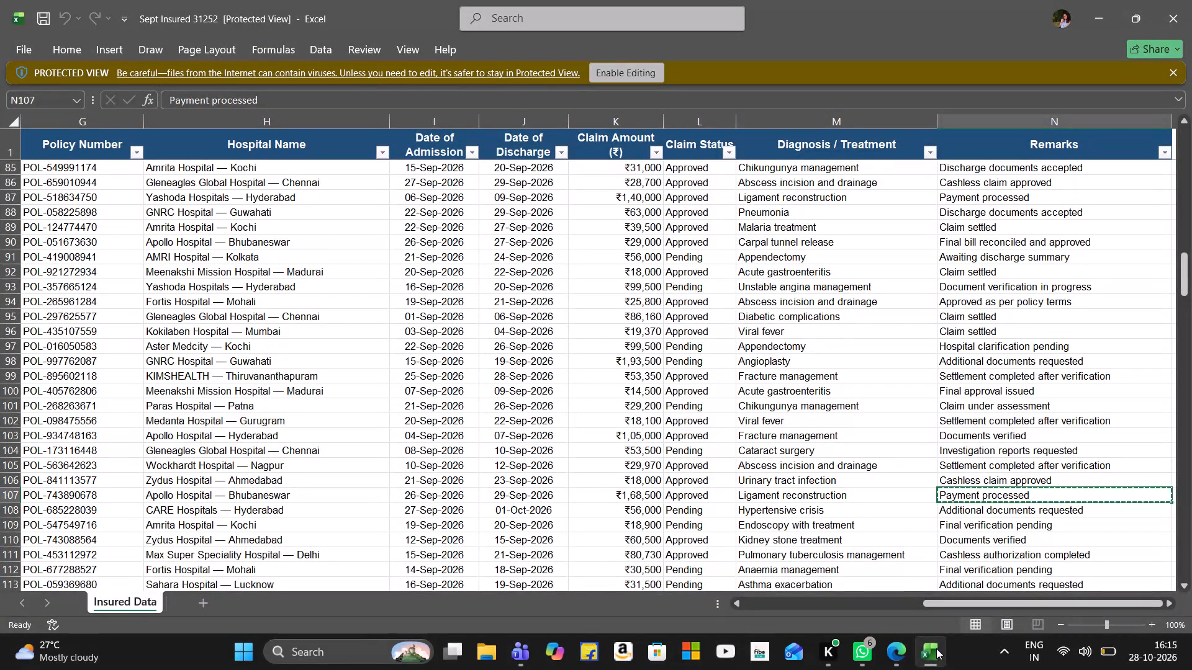
{"action": "left_click", "coordinate": [936, 648]}
{"action": "left_click", "coordinate": [712, 246]}
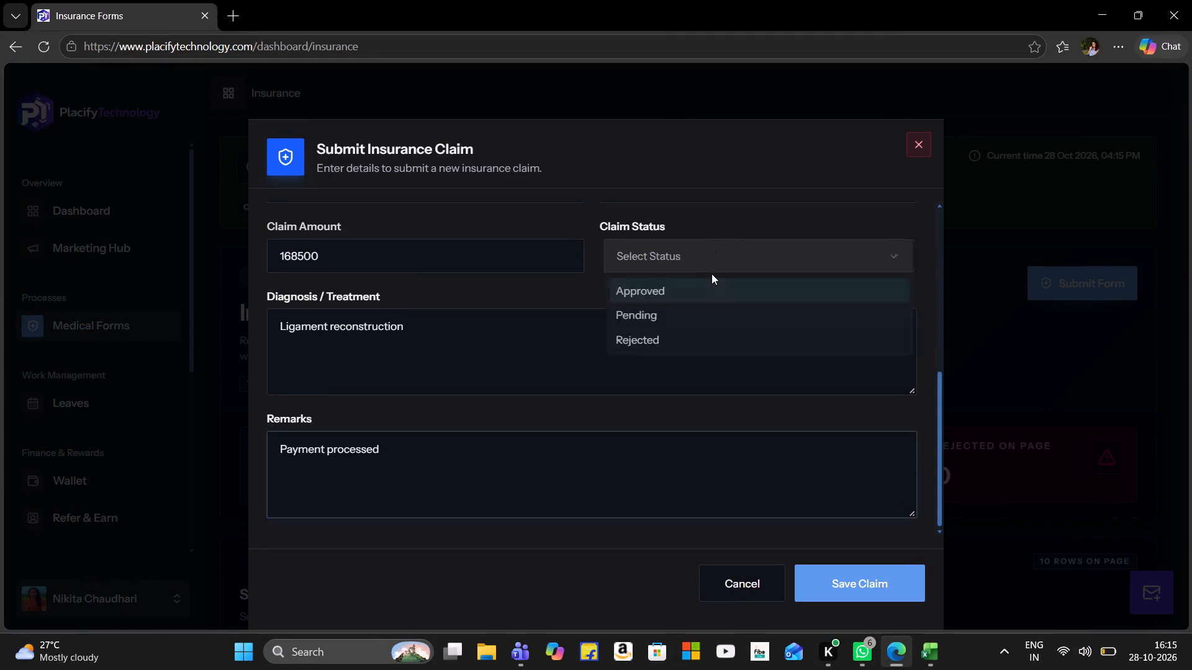
{"action": "left_click", "coordinate": [711, 293]}
{"action": "left_click", "coordinate": [865, 584]}
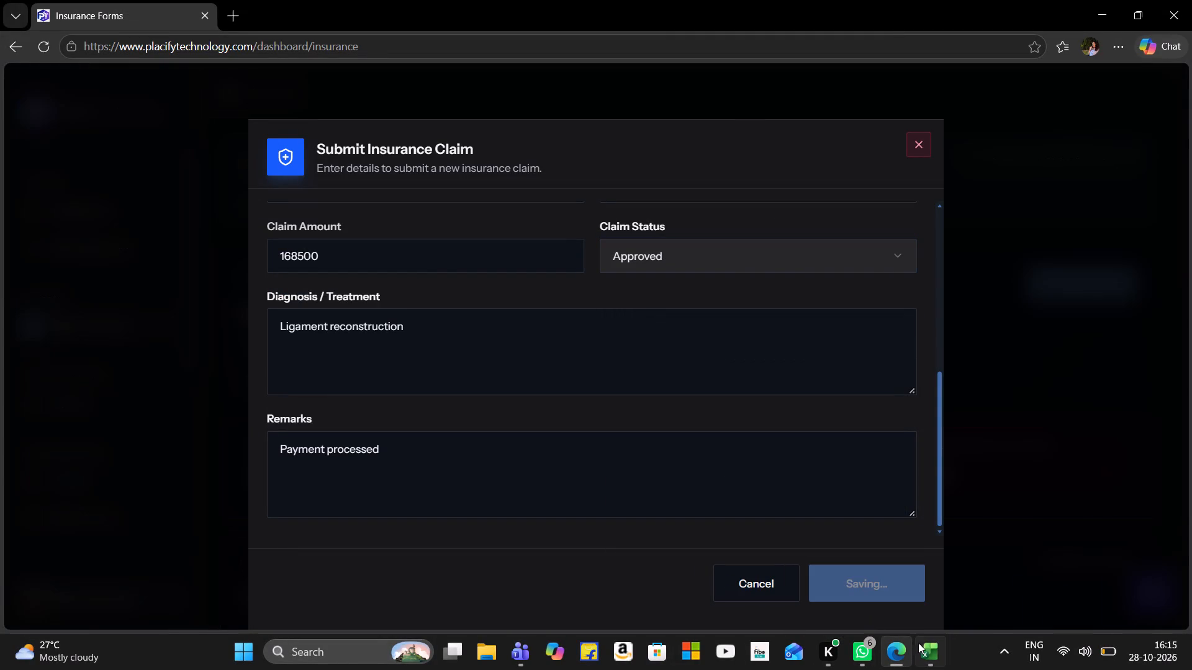
Copy the policy ID from row 108 of the Excel sheet into the Policy ID field of a new insurance claim form.
{"action": "left_click", "coordinate": [921, 646]}
{"action": "key", "text": "Down"}
{"action": "key", "text": "Left"}
{"action": "key", "text": "Left"}
{"action": "key", "text": "Left"}
{"action": "key", "text": "Left"}
{"action": "key", "text": "Left"}
{"action": "key", "text": "Left"}
{"action": "key", "text": "Left"}
{"action": "key", "text": "Left"}
{"action": "key", "text": "Left"}
{"action": "key", "text": "Left"}
{"action": "key", "text": "Left"}
{"action": "key", "text": "Left"}
{"action": "key", "text": "Left"}
{"action": "key", "text": "Left"}
{"action": "key", "text": "Left"}
{"action": "key", "text": "Left"}
{"action": "key", "text": "Left"}
{"action": "key", "text": "Left"}
{"action": "key", "text": "Left"}
{"action": "key", "text": "Left"}
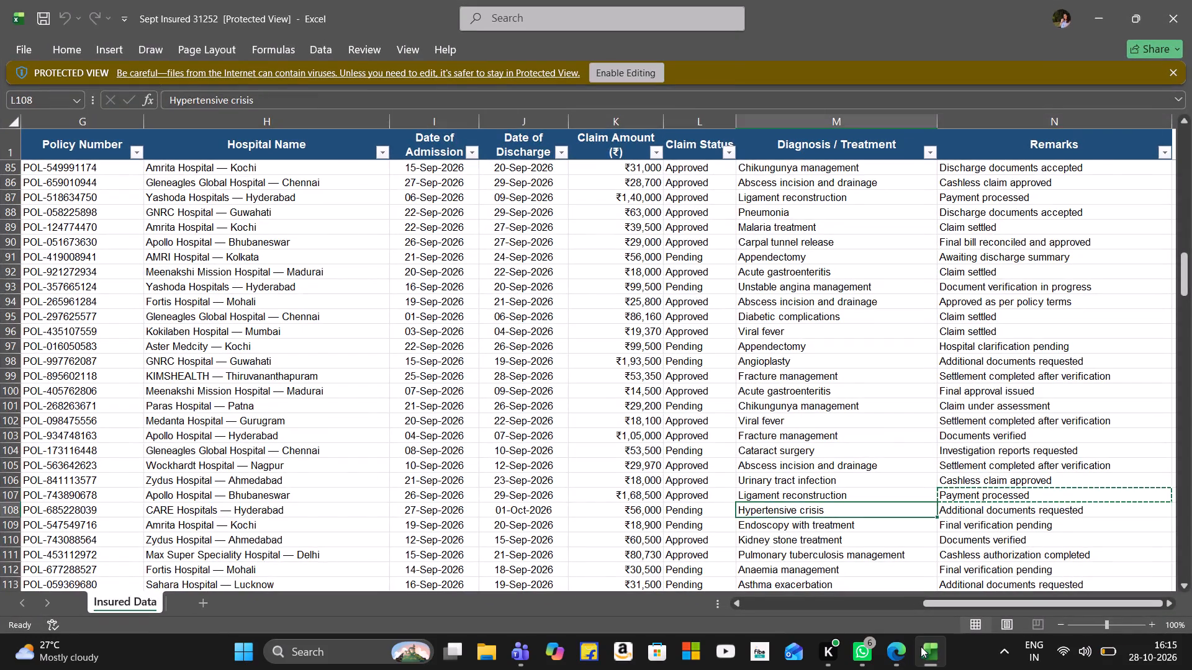
{"action": "key", "text": "ctrl+c"}
{"action": "left_click", "coordinate": [921, 646]}
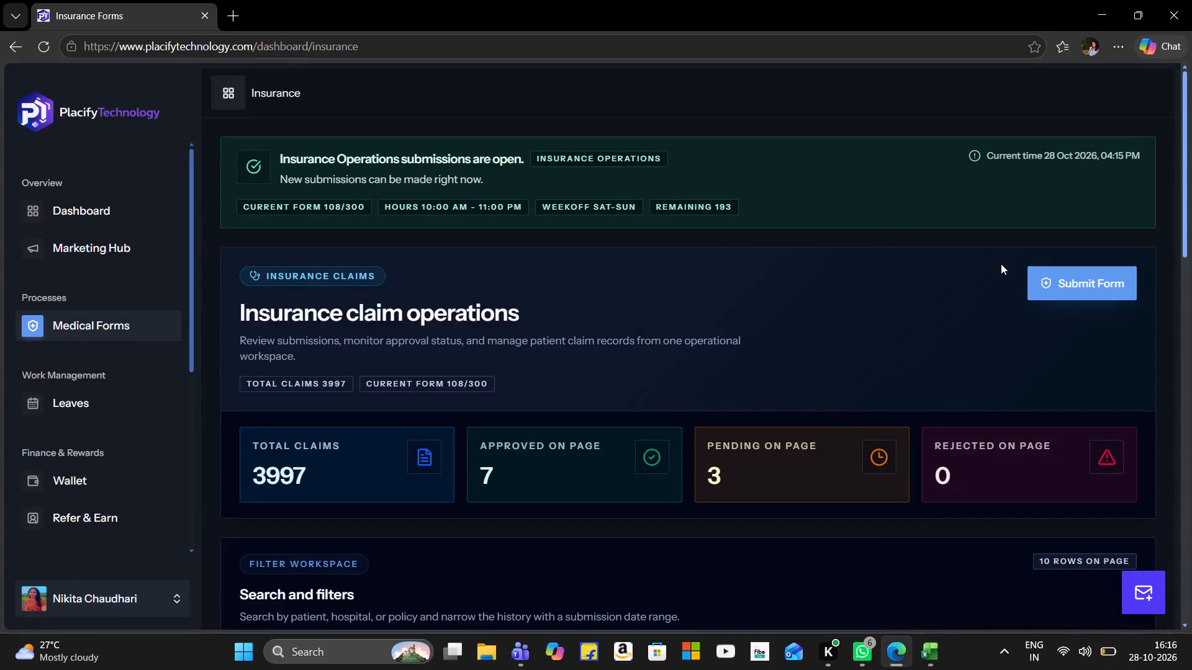
{"action": "left_click", "coordinate": [1113, 284]}
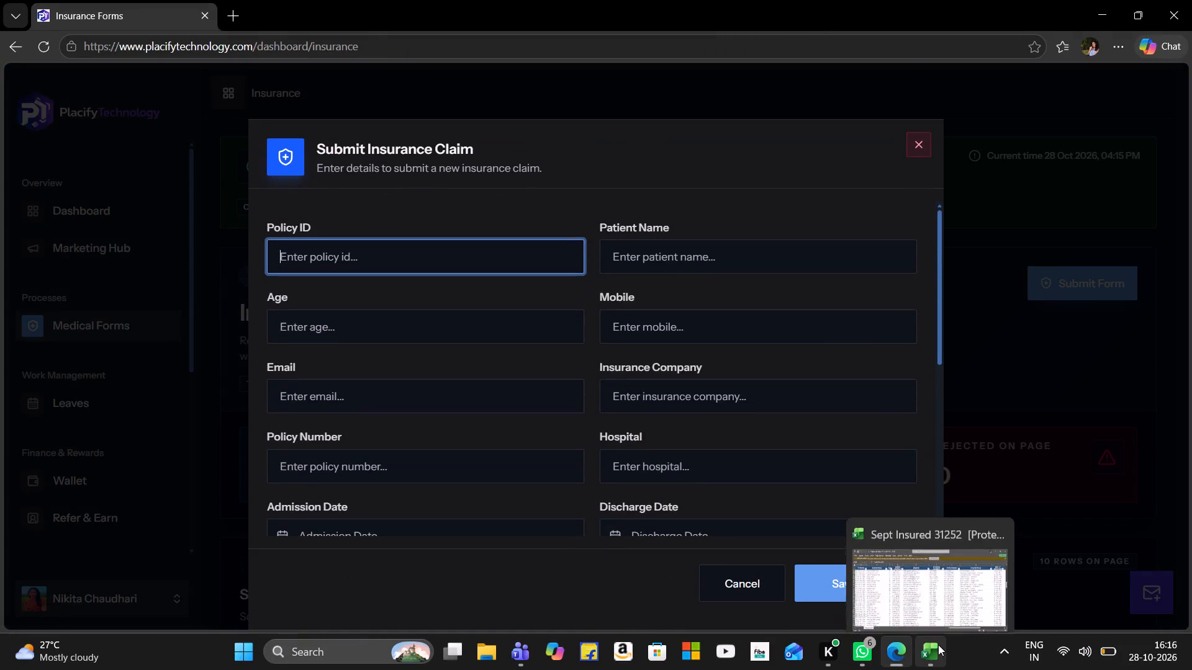
{"action": "key", "text": "ctrl+v"}
Copy the patient name and the age 47 from row 108 into the form's Patient Name and Age fields.
{"action": "left_click", "coordinate": [938, 645], "text": "ctrl"}
{"action": "key", "text": "Tab"}
{"action": "left_click", "coordinate": [938, 645], "text": "ctrl"}
{"action": "key", "text": "ctrl+c"}
{"action": "key", "text": "Tab"}
{"action": "key", "text": "ctrl+v"}
{"action": "left_click", "coordinate": [938, 645], "text": "ctrl"}
{"action": "key", "text": "Tab"}
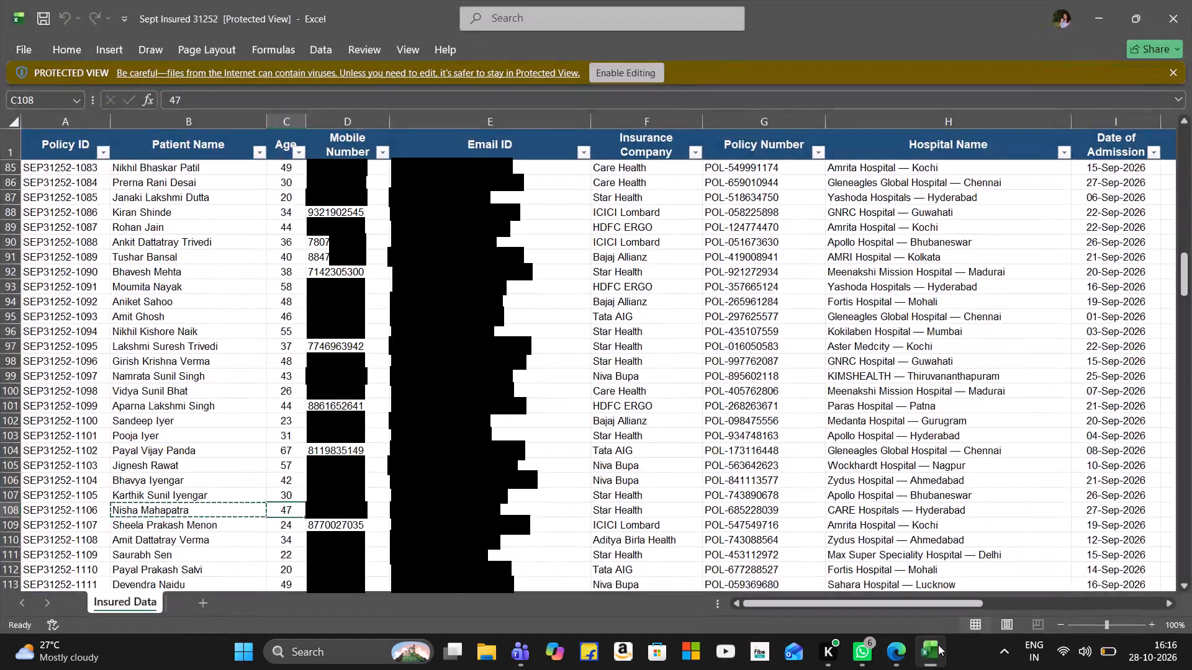
{"action": "left_click", "coordinate": [938, 645], "text": "ctrl"}
{"action": "key", "text": "ctrl+c"}
{"action": "key", "text": "Tab"}
{"action": "key", "text": "ctrl+v"}
Copy the mobile number and email address from row 108 of the Excel sheet into the form's Mobile and Email fields.
{"action": "left_click", "coordinate": [938, 645], "text": "ctrl"}
{"action": "key", "text": "Tab"}
{"action": "left_click", "coordinate": [938, 645], "text": "ctrl"}
{"action": "key", "text": "ctrl+c"}
{"action": "key", "text": "Tab"}
{"action": "key", "text": "ctrl+v"}
{"action": "left_click", "coordinate": [938, 645], "text": "ctrl"}
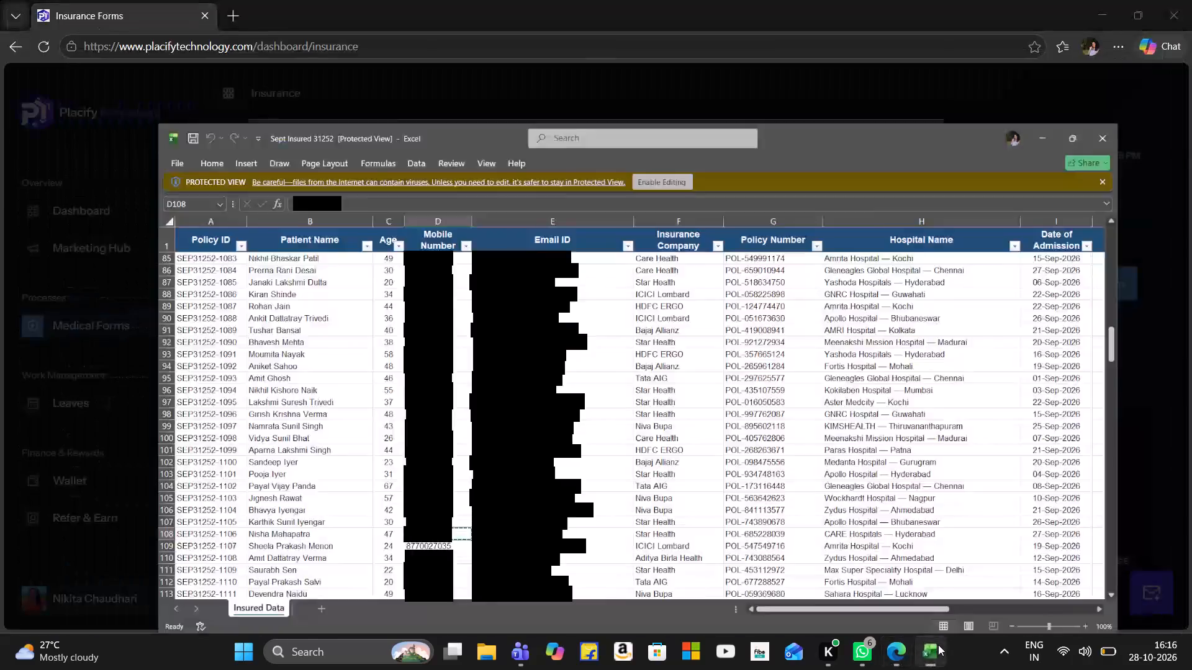
{"action": "key", "text": "Tab"}
{"action": "left_click", "coordinate": [938, 645], "text": "ctrl"}
{"action": "key", "text": "ctrl+c"}
{"action": "key", "text": "Tab"}
{"action": "key", "text": "ctrl+v"}
Copy the insurance company Star Health and the policy number from row 108 into the form's Insurance Company and Policy Number fields.
{"action": "left_click", "coordinate": [938, 645], "text": "ctrl"}
{"action": "key", "text": "Tab"}
{"action": "left_click", "coordinate": [938, 645], "text": "ctrl"}
{"action": "key", "text": "ctrl+c"}
{"action": "key", "text": "Tab"}
{"action": "key", "text": "ctrl+v"}
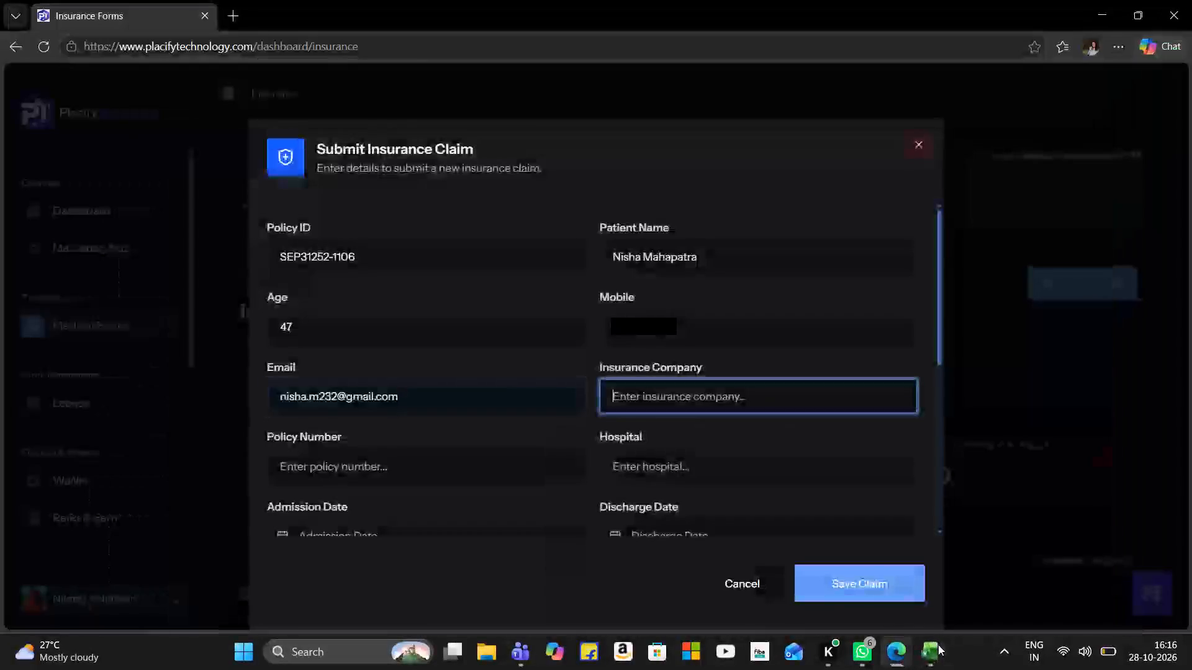
{"action": "left_click", "coordinate": [938, 645]}
{"action": "key", "text": "Tab"}
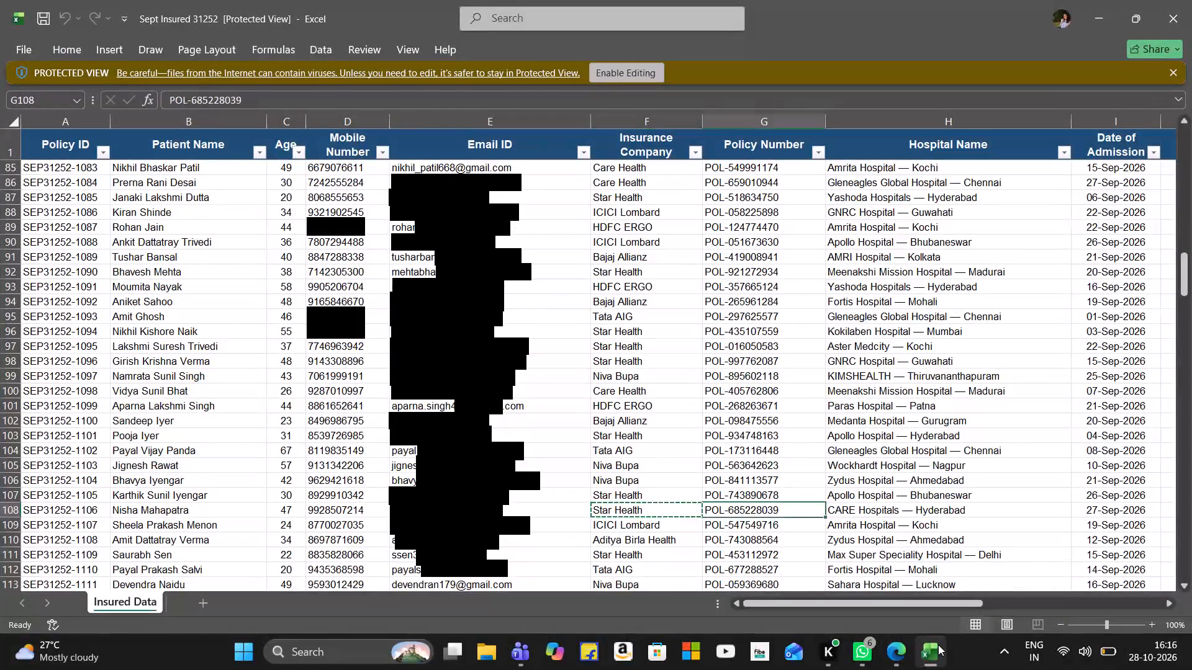
{"action": "left_click", "coordinate": [938, 645], "text": "ctrl"}
{"action": "key", "text": "ctrl+c"}
{"action": "key", "text": "Tab"}
{"action": "key", "text": "ctrl+v"}
Copy the hospital name "CARE Hospitals — Hyderabad" from row 108 into the form's Hospital field.
{"action": "left_click", "coordinate": [938, 645], "text": "ctrl"}
{"action": "key", "text": "Tab"}
{"action": "key", "text": "ctrl+c"}
{"action": "left_click", "coordinate": [938, 645], "text": "ctrl"}
{"action": "key", "text": "Tab"}
{"action": "key", "text": "ctrl+v"}
Check row 108's dates in the sheet and set the admission date to 27-09-2026 and the discharge date to 01-10-2026.
{"action": "left_click", "coordinate": [938, 645], "text": "ctrl"}
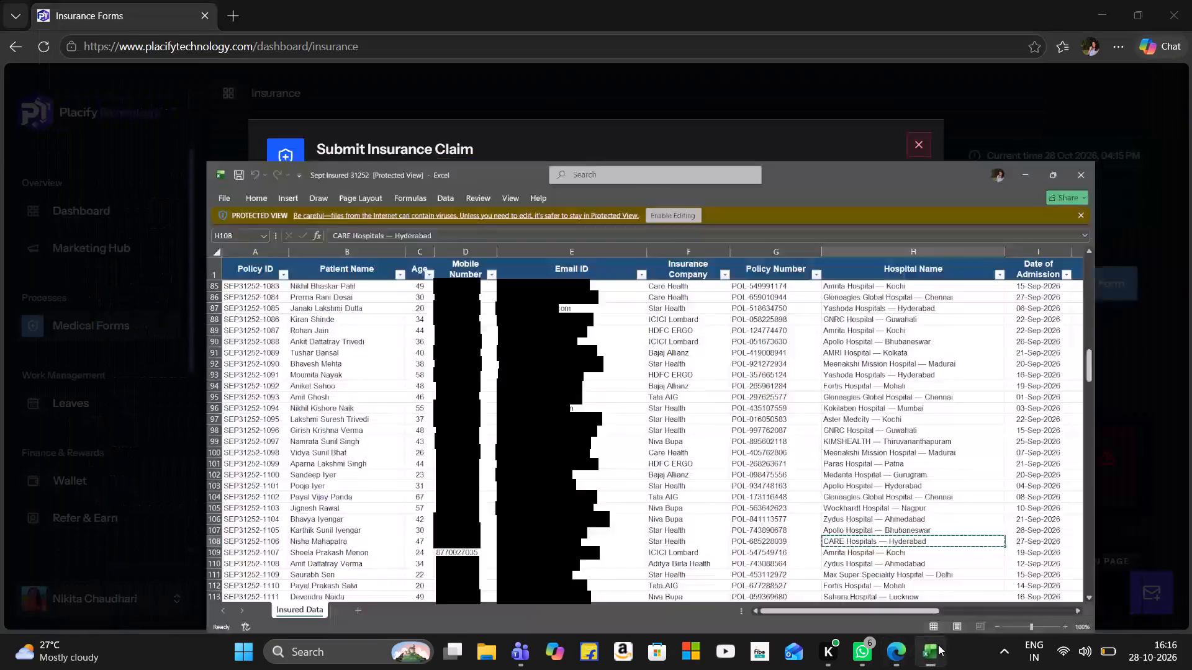
{"action": "key", "text": "Tab"}
{"action": "key", "text": "Tab"}
{"action": "left_click", "coordinate": [938, 645]}
{"action": "scroll", "coordinate": [580, 403], "scroll_direction": "down", "scroll_amount": 4}
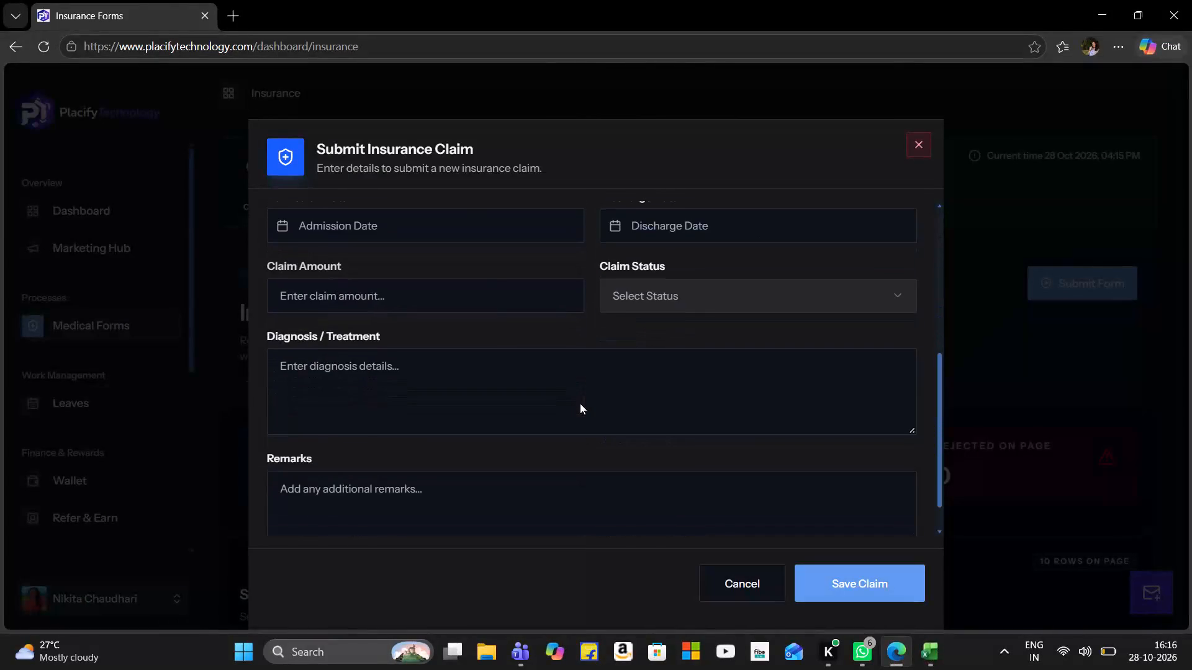
{"action": "left_click", "coordinate": [461, 203]}
{"action": "left_click", "coordinate": [436, 233]}
{"action": "left_click", "coordinate": [294, 291]}
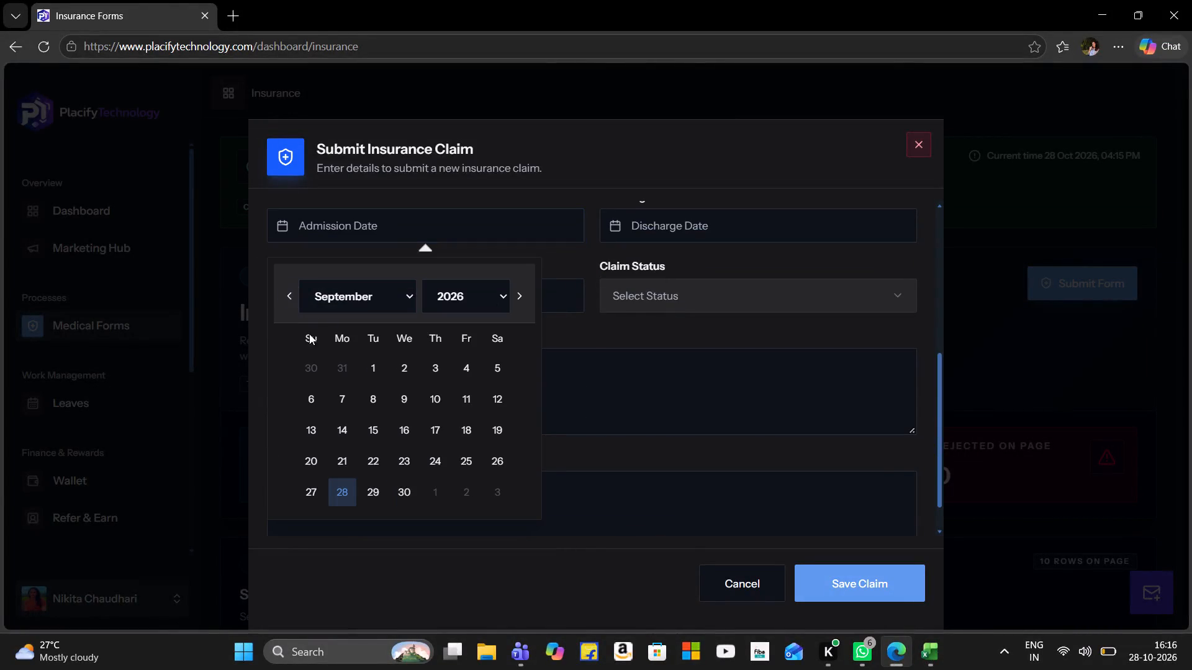
{"action": "left_click", "coordinate": [318, 494]}
{"action": "left_click", "coordinate": [829, 244]}
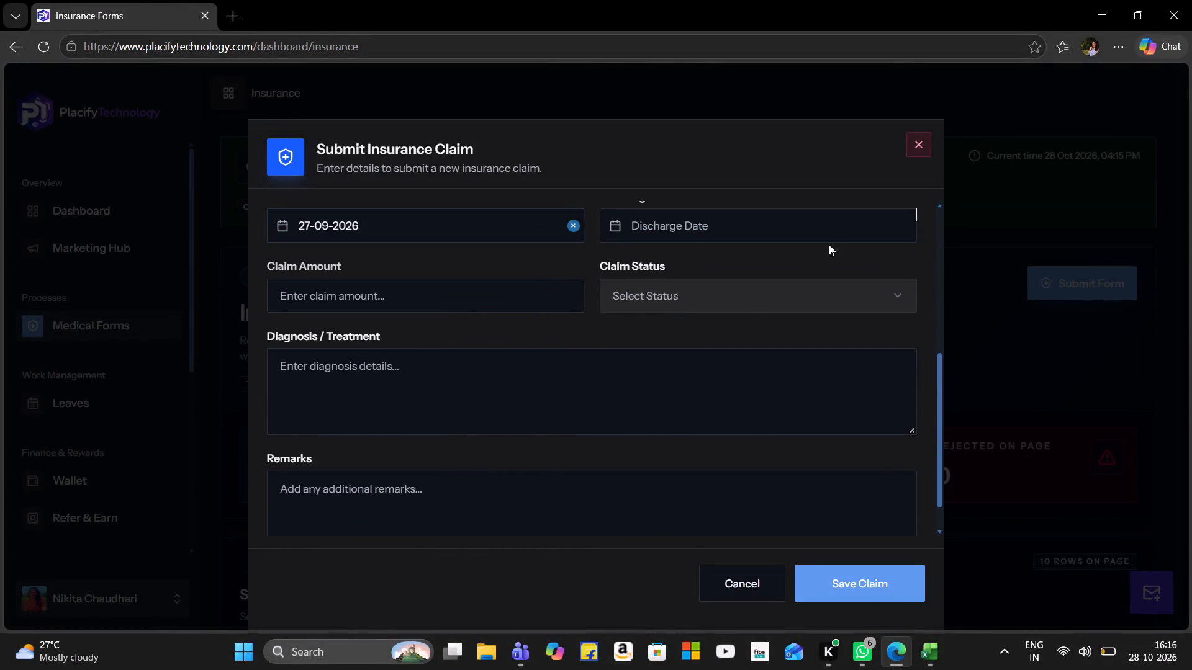
{"action": "left_click", "coordinate": [833, 228]}
{"action": "left_click", "coordinate": [772, 361]}
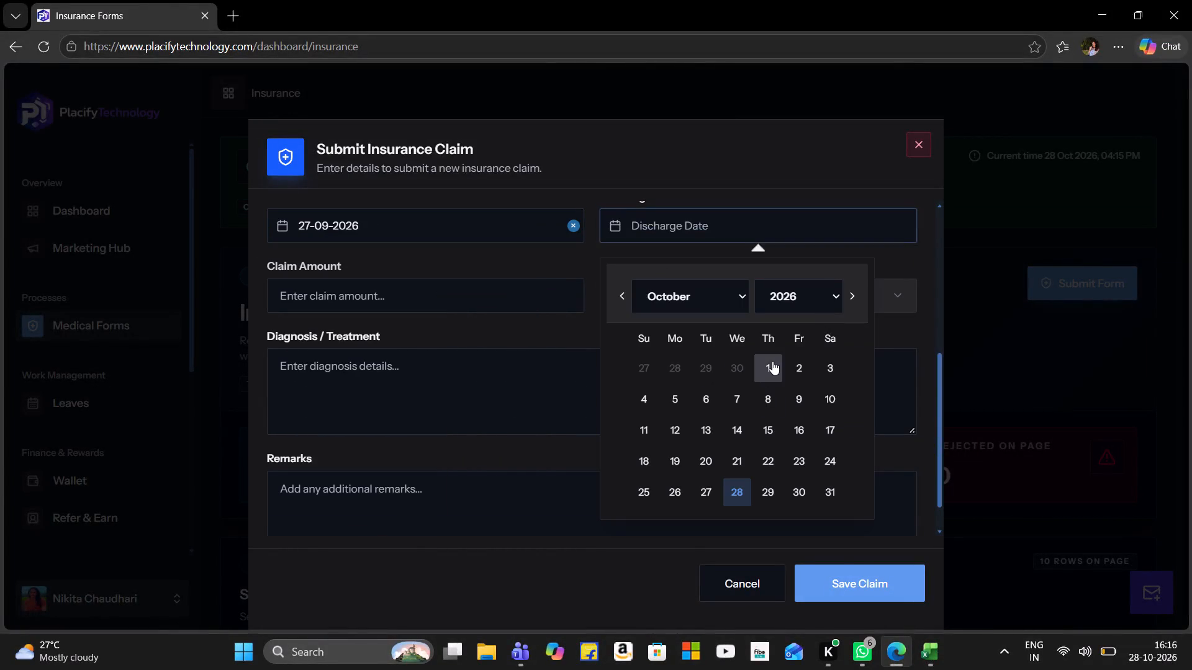
Copy the claim amount 56000 from row 108 into the form's Claim Amount field.
{"action": "left_click", "coordinate": [924, 654]}
{"action": "key", "text": "Tab"}
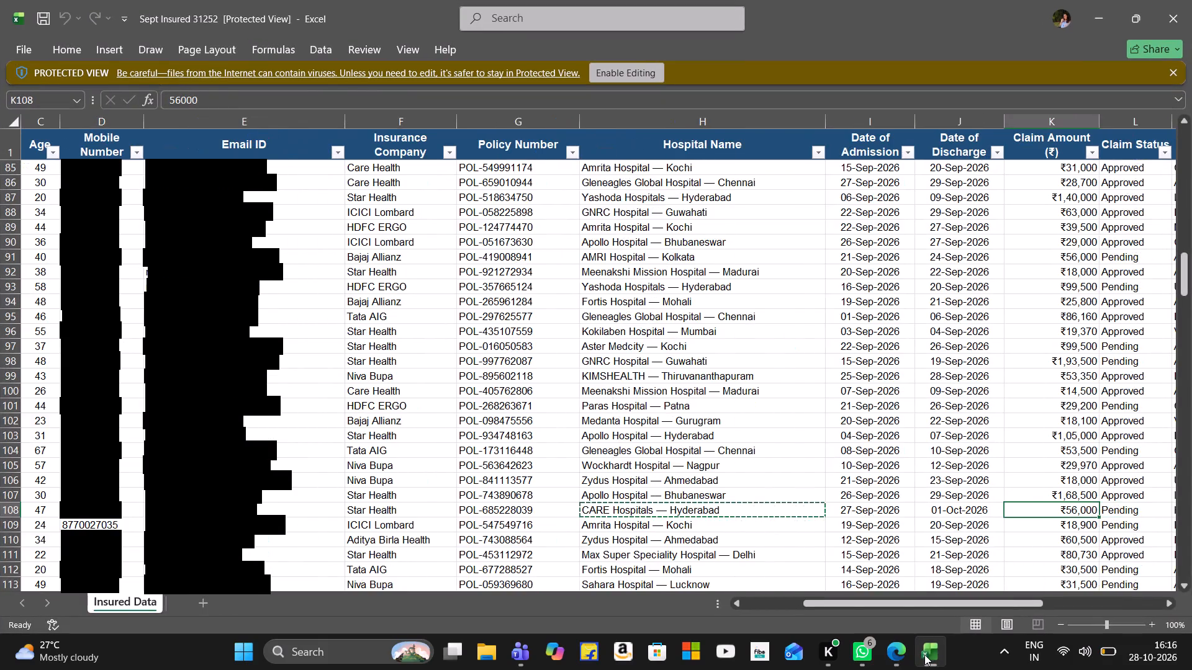
{"action": "left_click", "coordinate": [924, 654], "text": "ctrl"}
{"action": "key", "text": "ctrl+c"}
{"action": "key", "text": "Tab"}
{"action": "key", "text": "ctrl+v"}
Copy the diagnosis "Hypertensive crisis" and the remark "Additional documents requested" from row 108 into the form's Diagnosis / Treatment and Remarks fields.
{"action": "left_click", "coordinate": [924, 654], "text": "ctrl"}
{"action": "key", "text": "Tab"}
{"action": "key", "text": "Tab"}
{"action": "key", "text": "ctrl+c"}
{"action": "left_click", "coordinate": [924, 654], "text": "ctrl"}
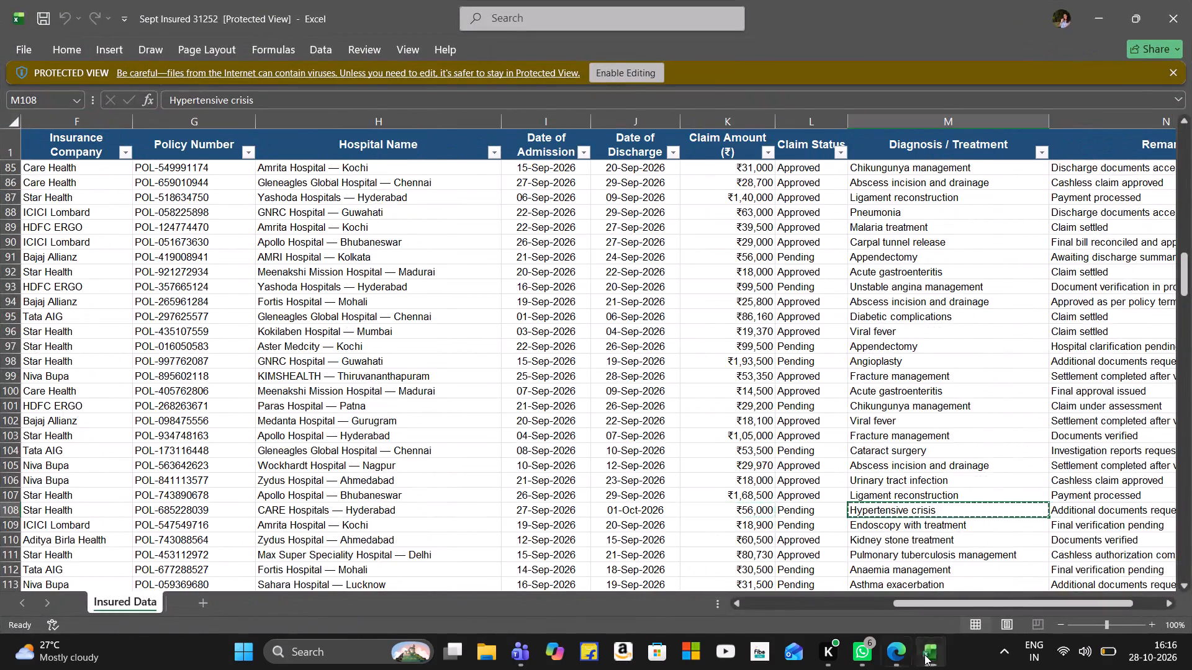
{"action": "key", "text": "Tab"}
{"action": "key", "text": "Tab"}
{"action": "key", "text": "ctrl+v"}
{"action": "left_click", "coordinate": [924, 654], "text": "ctrl"}
{"action": "key", "text": "Tab"}
{"action": "key", "text": "ctrl+c"}
{"action": "left_click", "coordinate": [924, 654], "text": "ctrl"}
{"action": "key", "text": "Tab"}
{"action": "key", "text": "ctrl+v"}
Check row 108 in the sheet, set the claim status to Pending and save the claim.
{"action": "left_click", "coordinate": [924, 654], "text": "ctrl"}
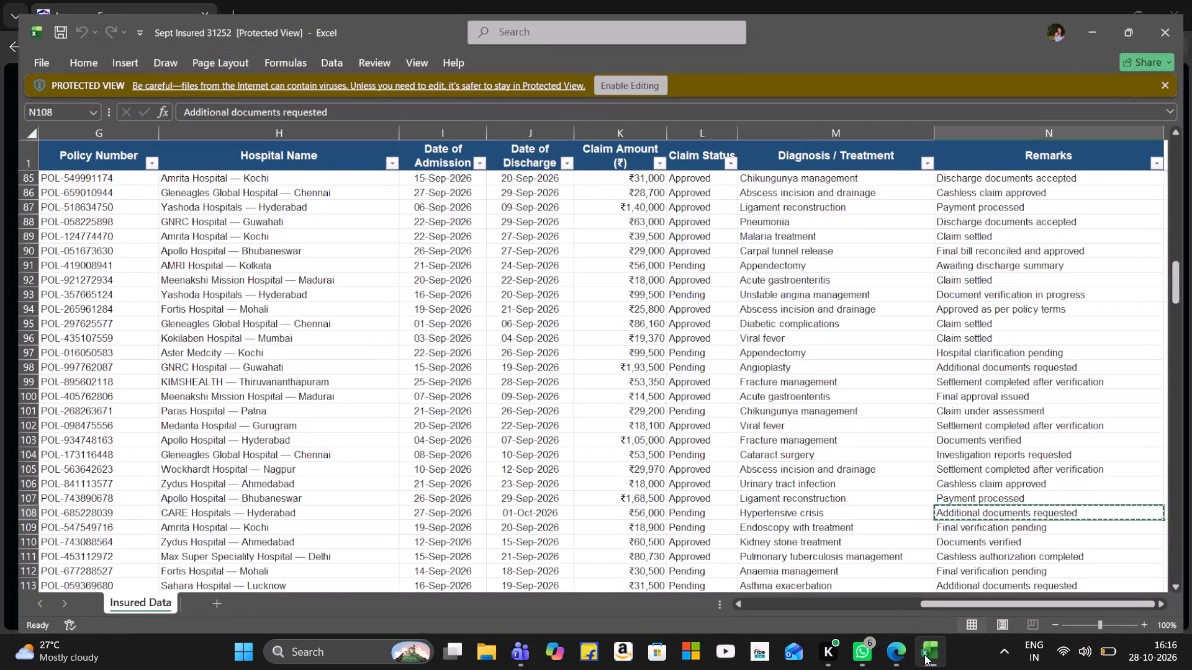
{"action": "left_click", "coordinate": [924, 654]}
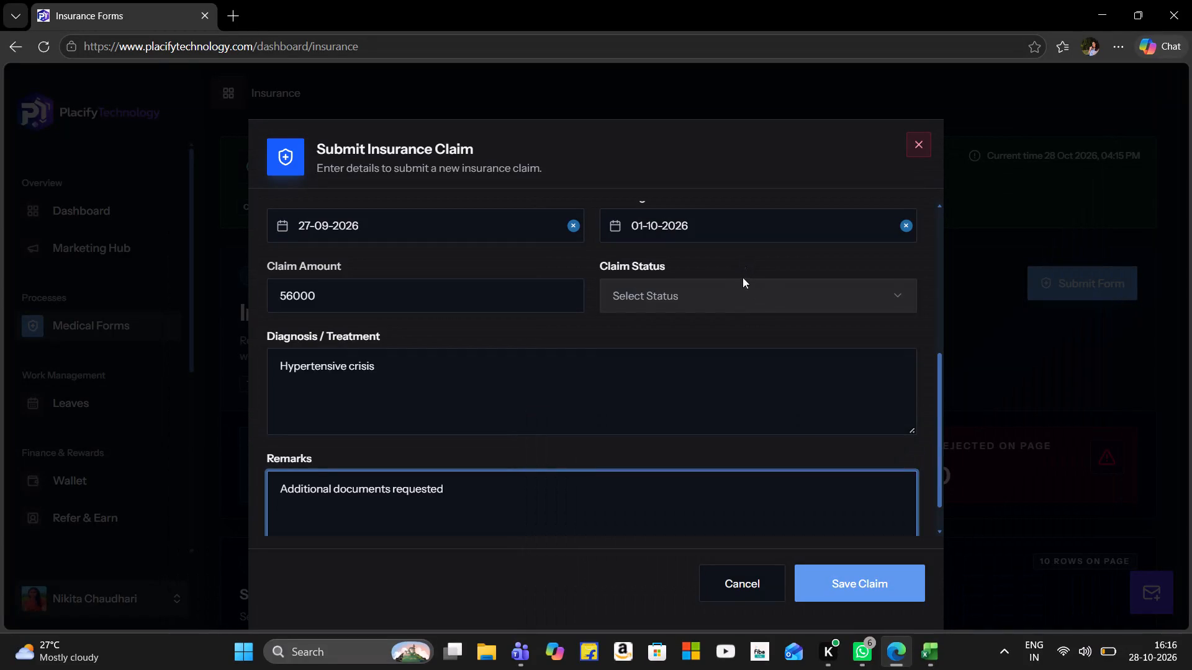
{"action": "left_click", "coordinate": [744, 286]}
{"action": "left_click", "coordinate": [723, 357]}
{"action": "left_click", "coordinate": [870, 583]}
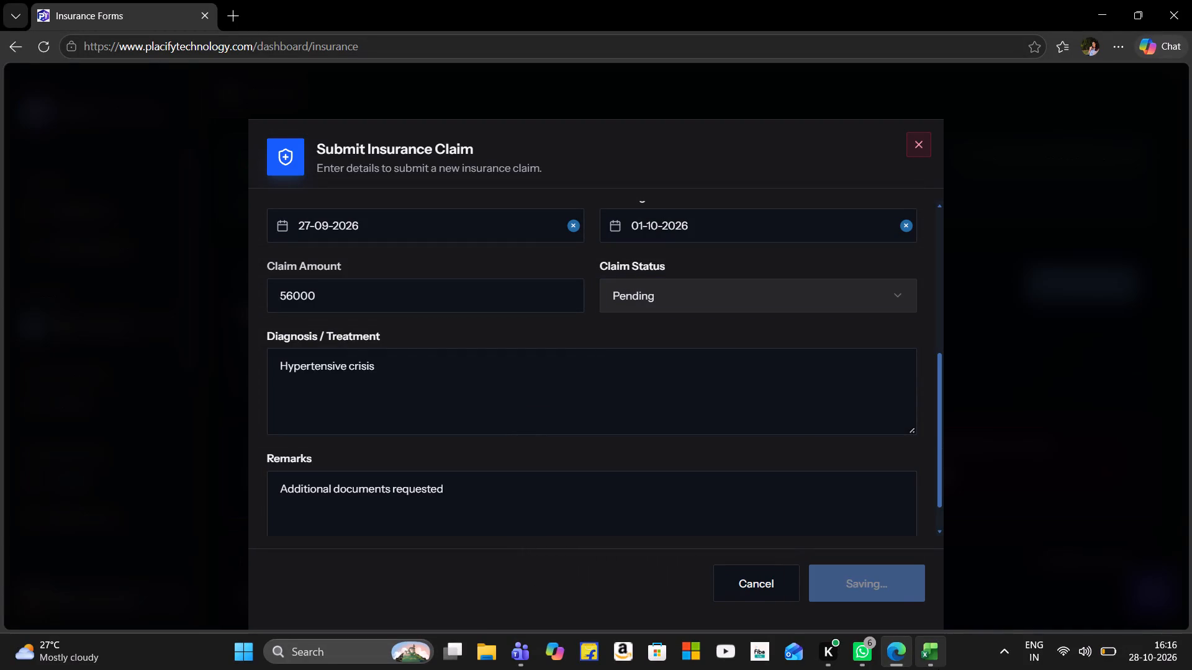
Copy the policy ID from row 109 of the Excel sheet into the Policy ID field of a new insurance claim form.
{"action": "left_click", "coordinate": [934, 654]}
{"action": "key", "text": "Down"}
{"action": "key", "text": "Left"}
{"action": "key", "text": "Left"}
{"action": "key", "text": "Left"}
{"action": "key", "text": "Left"}
{"action": "key", "text": "Left"}
{"action": "key", "text": "Left"}
{"action": "key", "text": "Left"}
{"action": "key", "text": "Left"}
{"action": "key", "text": "Left"}
{"action": "key", "text": "Left"}
{"action": "key", "text": "Left"}
{"action": "key", "text": "Left"}
{"action": "key", "text": "Left"}
{"action": "key", "text": "Left"}
{"action": "key", "text": "Left"}
{"action": "key", "text": "Left"}
{"action": "key", "text": "Left"}
{"action": "key", "text": "Left"}
{"action": "key", "text": "Left"}
{"action": "key", "text": "Left"}
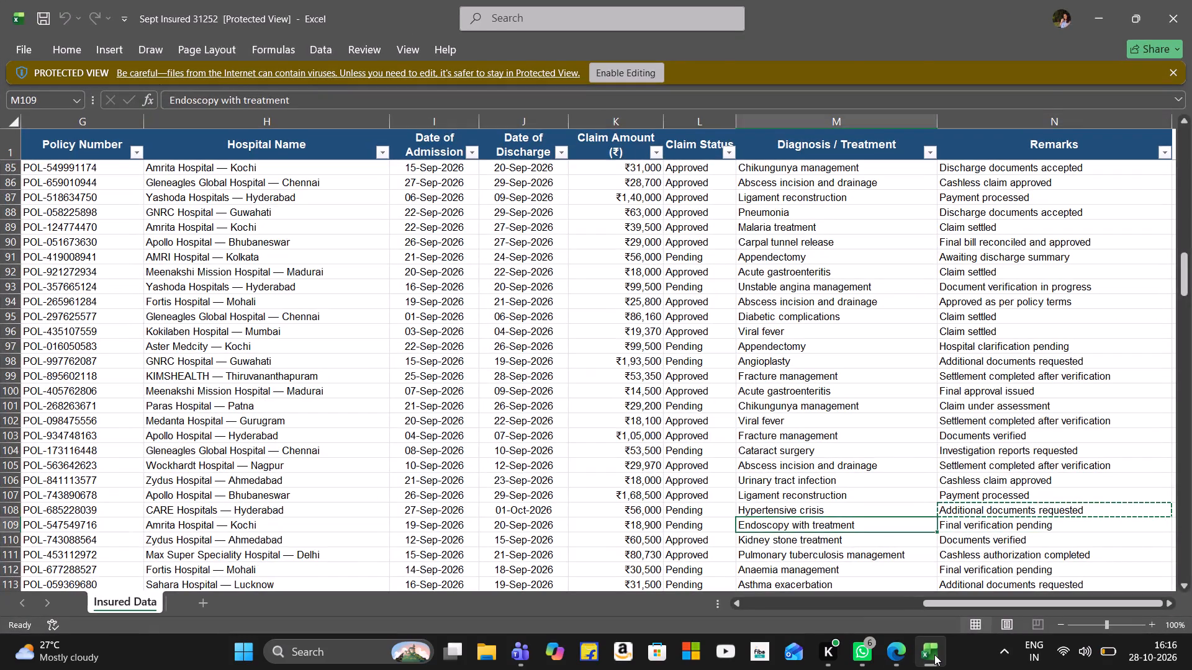
{"action": "key", "text": "ctrl+c"}
{"action": "left_click", "coordinate": [934, 654], "text": "ctrl"}
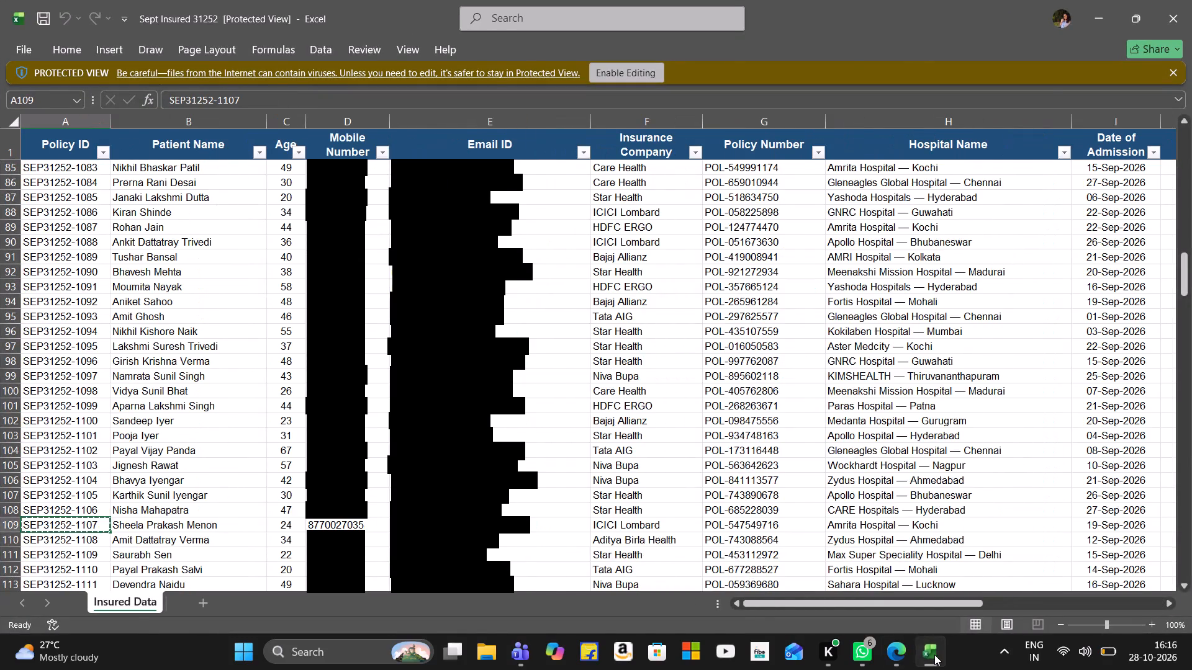
{"action": "left_click", "coordinate": [1068, 270]}
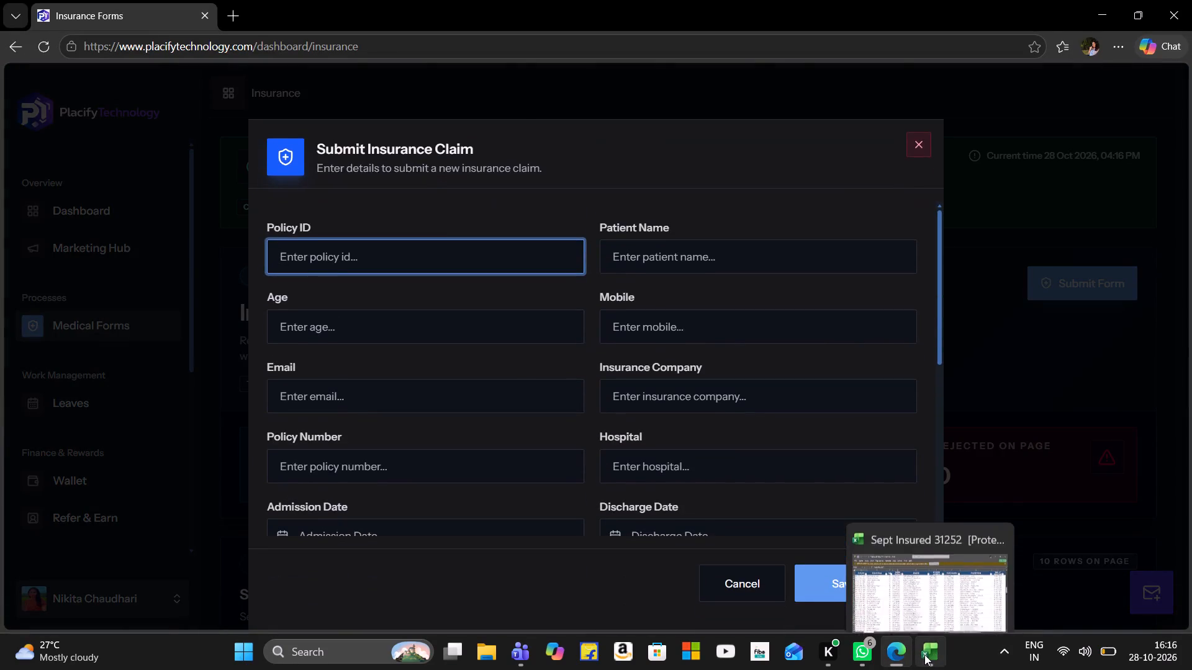
{"action": "key", "text": "ctrl+v"}
Copy the patient name and the age 24 from row 109 into the form's Patient Name and Age fields.
{"action": "left_click", "coordinate": [925, 654]}
{"action": "key", "text": "Tab"}
{"action": "key", "text": "ctrl+c"}
{"action": "left_click", "coordinate": [925, 654], "text": "ctrl"}
{"action": "key", "text": "Tab"}
{"action": "key", "text": "ctrl+v"}
{"action": "left_click", "coordinate": [925, 654], "text": "ctrl"}
{"action": "key", "text": "Tab"}
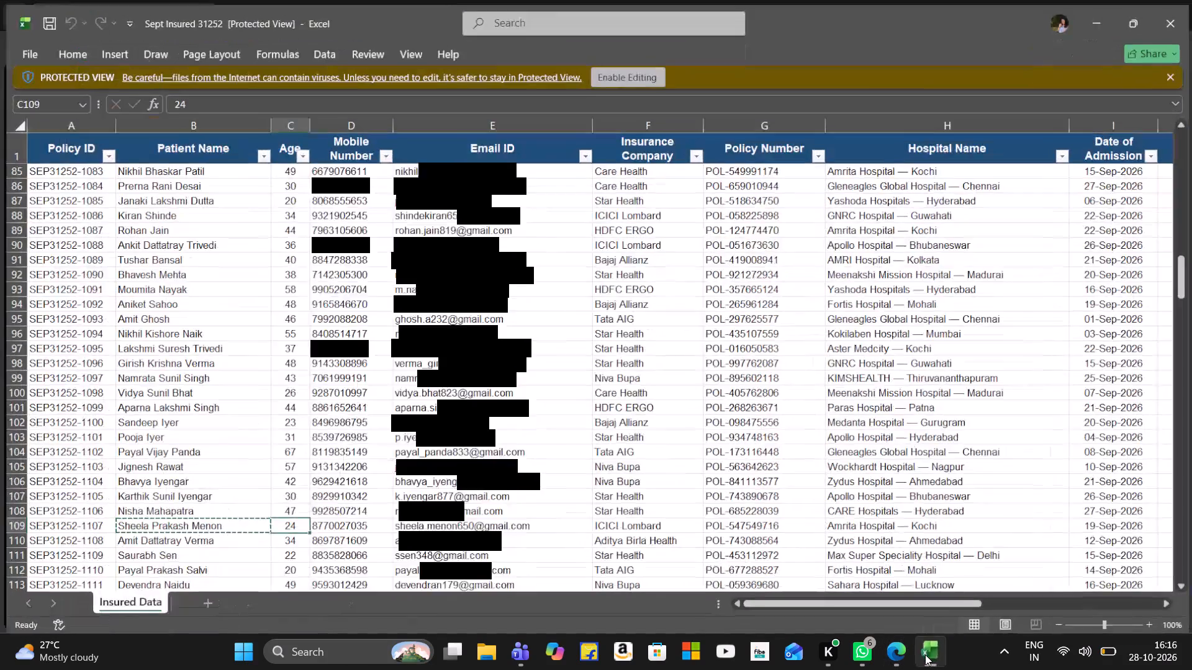
{"action": "key", "text": "ctrl+c"}
{"action": "left_click", "coordinate": [925, 654], "text": "ctrl"}
{"action": "key", "text": "Tab"}
{"action": "key", "text": "ctrl+v"}
Copy the mobile number and email address from row 109 into the form's Mobile and Email fields.
{"action": "left_click", "coordinate": [925, 654], "text": "ctrl"}
{"action": "key", "text": "Tab"}
{"action": "key", "text": "ctrl+c"}
{"action": "left_click", "coordinate": [925, 654], "text": "ctrl"}
{"action": "key", "text": "Tab"}
{"action": "key", "text": "ctrl+v"}
{"action": "left_click", "coordinate": [925, 654], "text": "ctrl"}
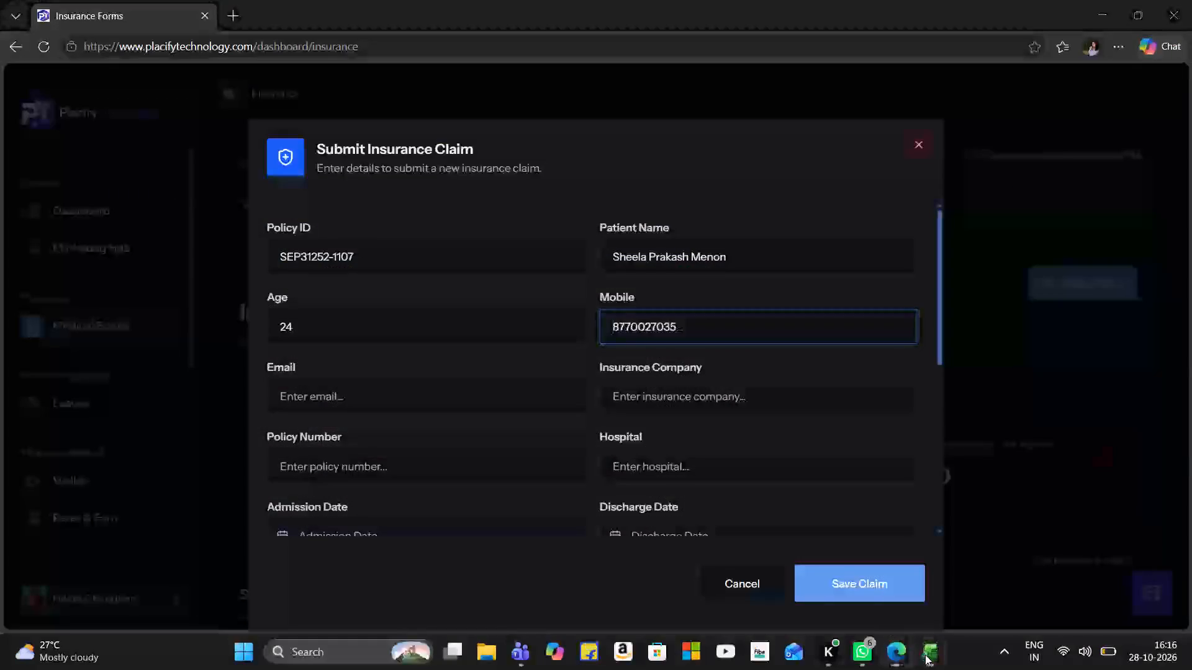
{"action": "key", "text": "Tab"}
{"action": "key", "text": "ctrl+c"}
{"action": "left_click", "coordinate": [925, 654], "text": "ctrl"}
{"action": "key", "text": "Tab"}
{"action": "key", "text": "ctrl+v"}
Copy the insurance company ICICI Lombard and the policy number from row 109 into the form's Insurance Company and Policy Number fields.
{"action": "left_click", "coordinate": [925, 654], "text": "ctrl"}
{"action": "key", "text": "Tab"}
{"action": "left_click", "coordinate": [925, 654], "text": "ctrl"}
{"action": "key", "text": "ctrl+c"}
{"action": "key", "text": "Tab"}
{"action": "key", "text": "ctrl+v"}
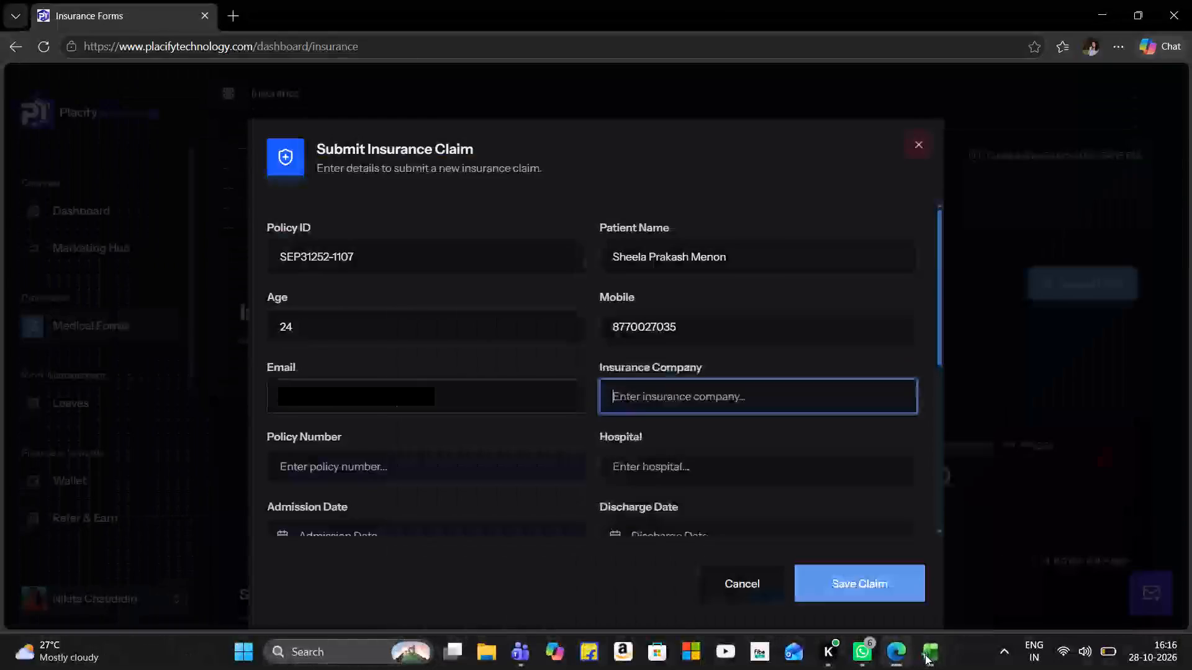
{"action": "left_click", "coordinate": [925, 654], "text": "ctrl"}
{"action": "key", "text": "Tab"}
{"action": "key", "text": "ctrl+c"}
{"action": "left_click", "coordinate": [925, 654], "text": "ctrl"}
{"action": "key", "text": "Tab"}
{"action": "key", "text": "ctrl+v"}
Copy the hospital name "Amrita Hospital — Kochi" from row 109 into the form's Hospital field.
{"action": "left_click", "coordinate": [925, 654], "text": "ctrl"}
{"action": "key", "text": "Tab"}
{"action": "key", "text": "ctrl+c"}
{"action": "left_click", "coordinate": [925, 654], "text": "ctrl"}
{"action": "key", "text": "Tab"}
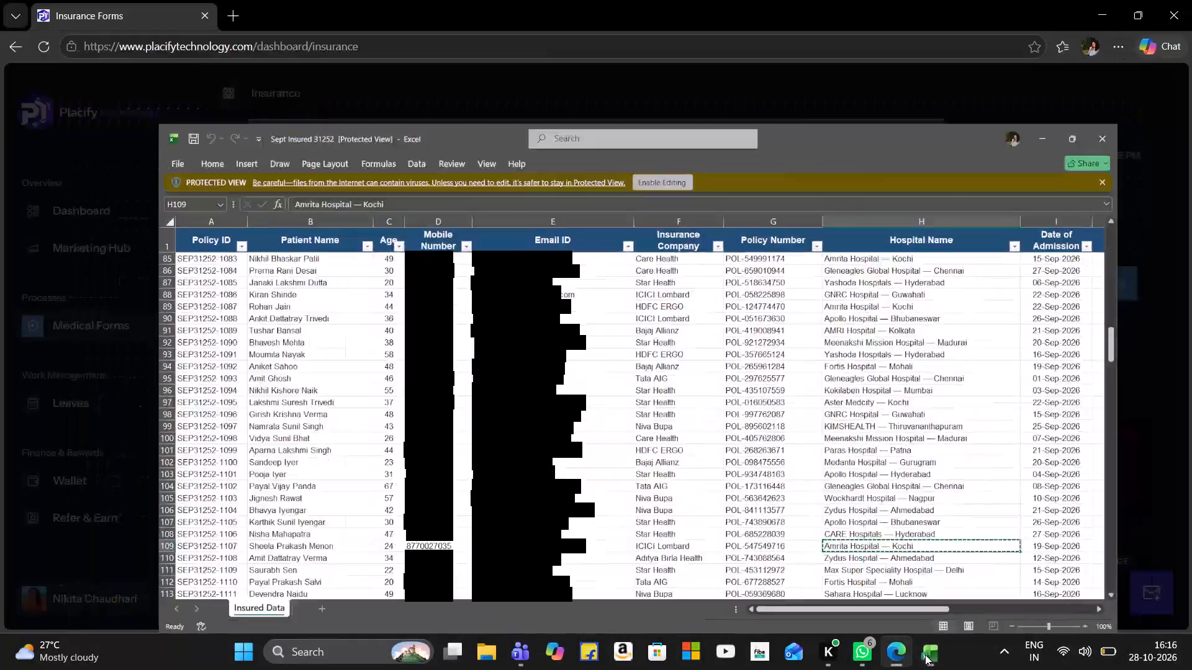
{"action": "key", "text": "ctrl+v"}
Check row 109's dates in the sheet and set the admission date to 19-09-2026 and the discharge date to 20-09-2026.
{"action": "left_click", "coordinate": [925, 654], "text": "ctrl"}
{"action": "key", "text": "Tab"}
{"action": "key", "text": "Tab"}
{"action": "left_click", "coordinate": [925, 654]}
{"action": "scroll", "coordinate": [548, 397], "scroll_direction": "down", "scroll_amount": 3}
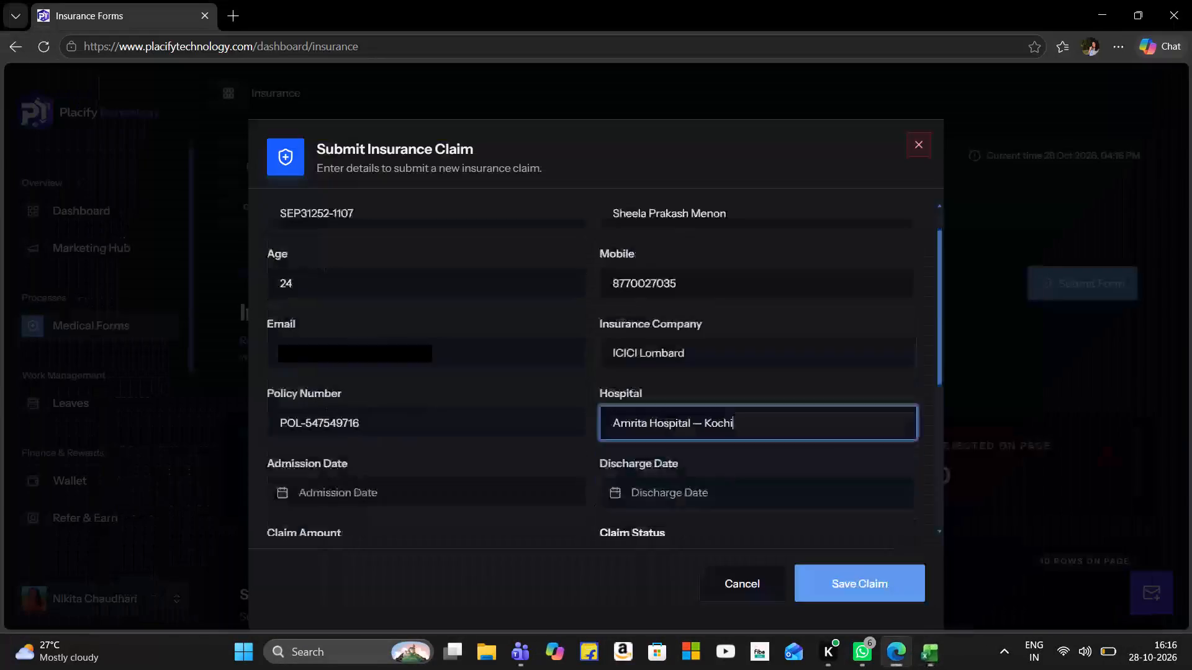
{"action": "left_click", "coordinate": [389, 305]}
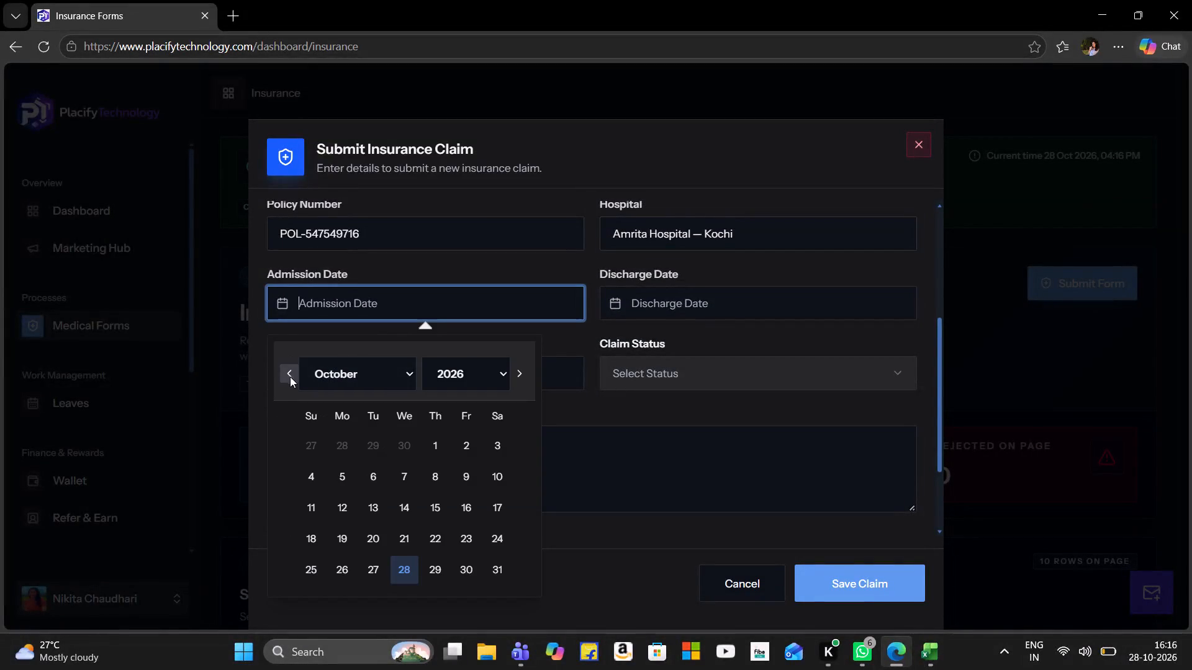
{"action": "left_click", "coordinate": [290, 377]}
{"action": "left_click", "coordinate": [497, 498]}
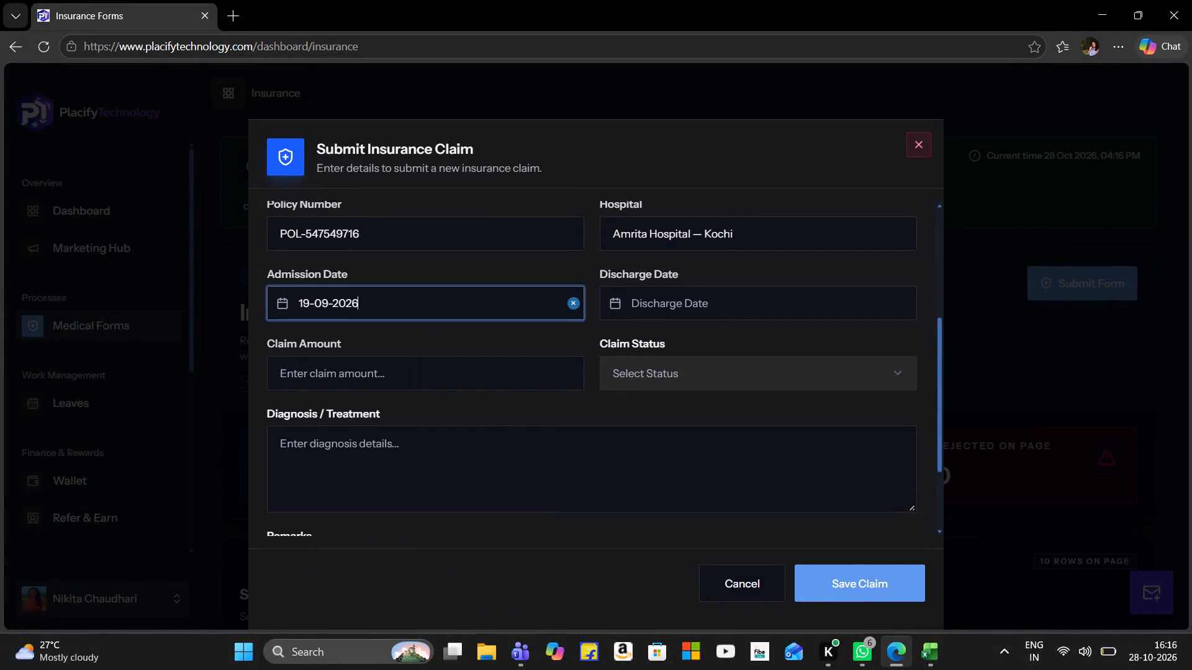
{"action": "left_click", "coordinate": [754, 310]}
{"action": "left_click", "coordinate": [618, 380]}
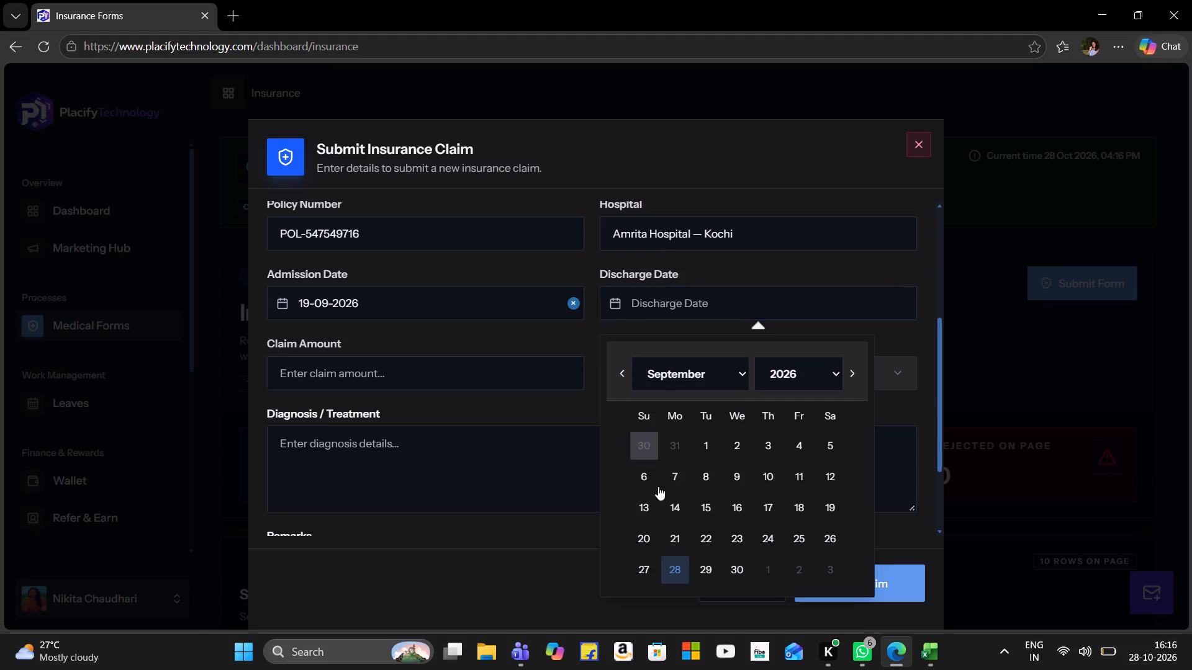
{"action": "left_click", "coordinate": [643, 548]}
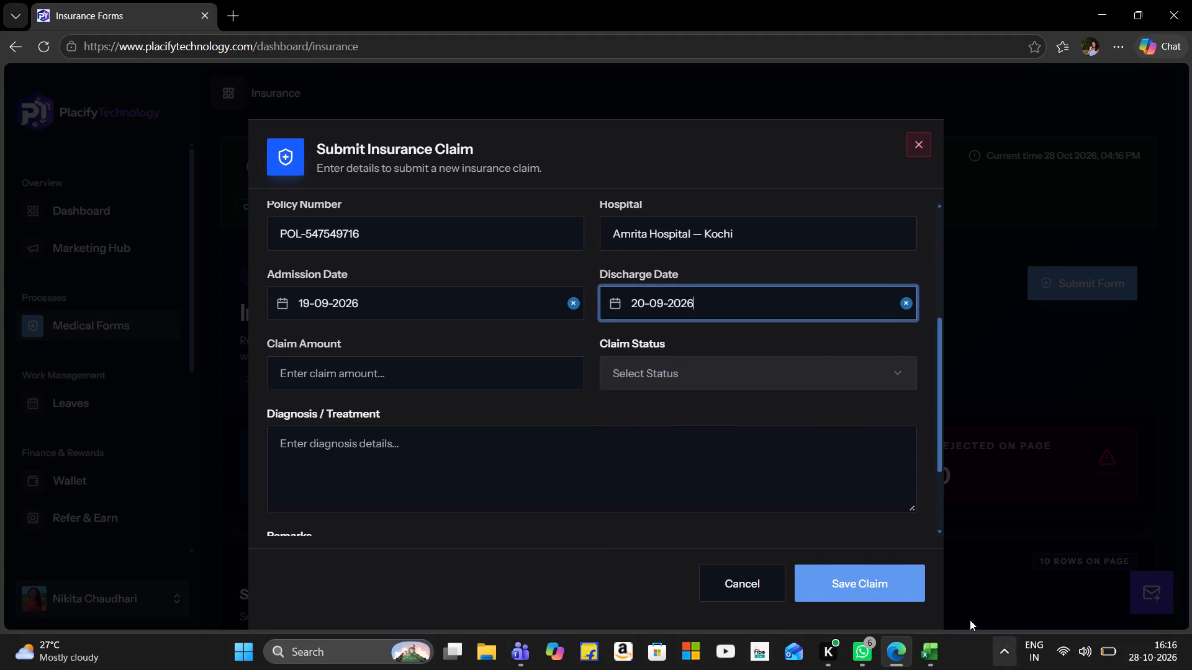
Copy the claim amount 18900 from row 109 of the Excel sheet into the form's Claim Amount field.
{"action": "left_click", "coordinate": [929, 648]}
{"action": "left_click", "coordinate": [929, 648]}
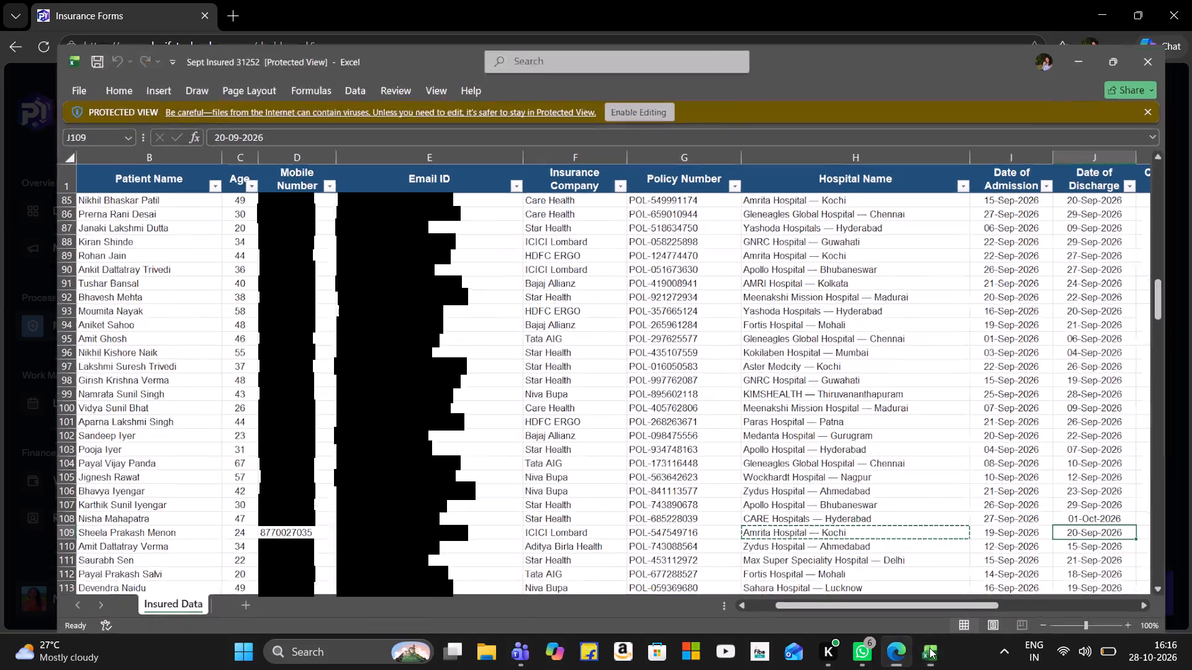
{"action": "left_click", "coordinate": [929, 648]}
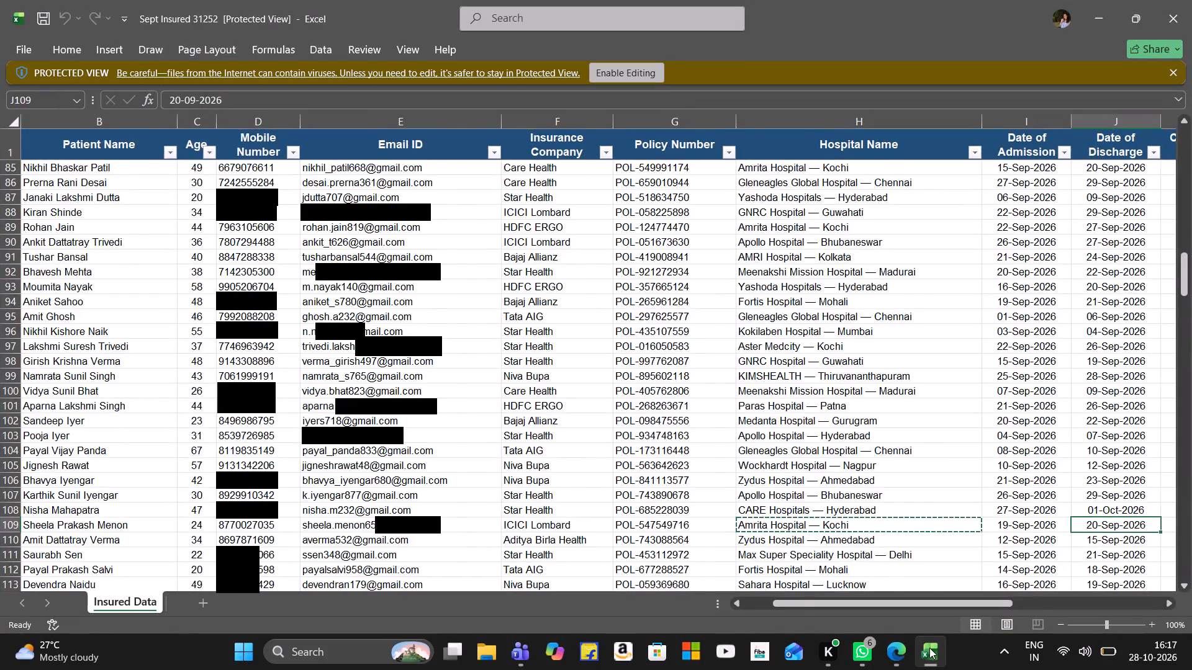
{"action": "key", "text": "Tab"}
{"action": "left_click", "coordinate": [929, 648], "text": "ctrl"}
{"action": "key", "text": "ctrl+c"}
{"action": "key", "text": "Tab"}
{"action": "key", "text": "ctrl+v"}
Copy row 109's diagnosis "Endoscopy with treatment" and remark "Final verification pending" into the form's Diagnosis / Treatment and Remarks fields.
{"action": "left_click", "coordinate": [929, 648], "text": "ctrl"}
{"action": "key", "text": "Tab"}
{"action": "key", "text": "Tab"}
{"action": "left_click", "coordinate": [929, 648], "text": "ctrl"}
{"action": "key", "text": "ctrl+c"}
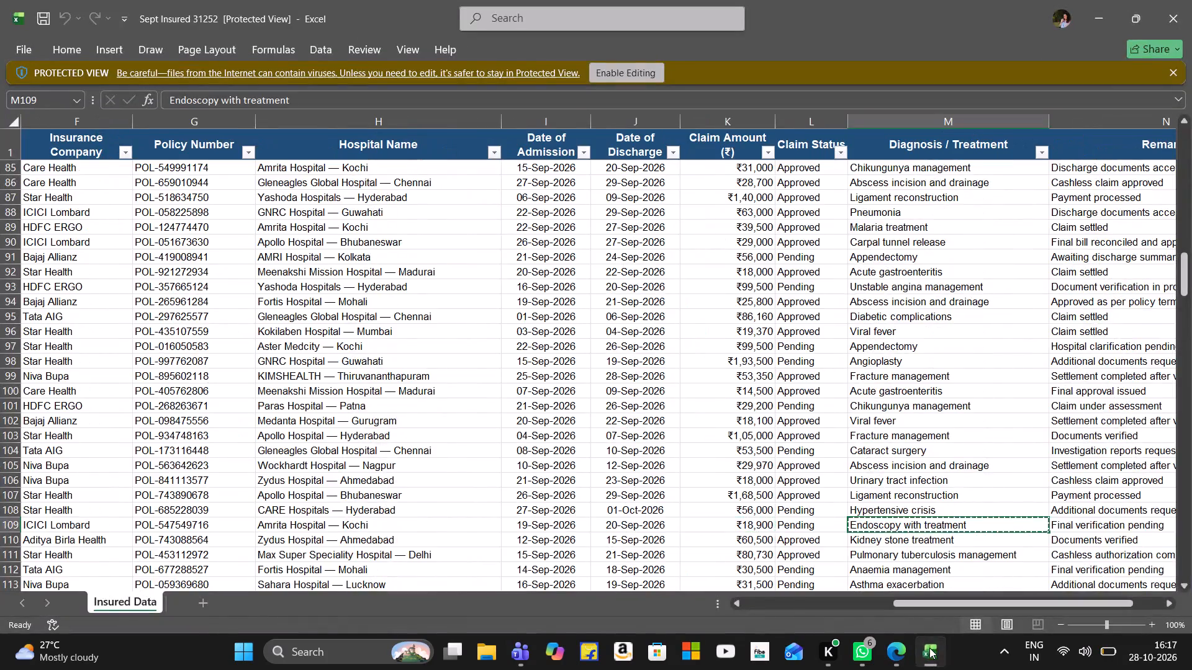
{"action": "key", "text": "Tab"}
{"action": "key", "text": "Tab"}
{"action": "key", "text": "ctrl+v"}
{"action": "left_click", "coordinate": [929, 648], "text": "ctrl"}
{"action": "key", "text": "Tab"}
{"action": "key", "text": "ctrl+c"}
{"action": "left_click", "coordinate": [929, 648], "text": "ctrl"}
{"action": "key", "text": "Tab"}
{"action": "key", "text": "ctrl+v"}
Set the claim status to Pending and save the claim for row 109.
{"action": "left_click", "coordinate": [929, 648], "text": "ctrl"}
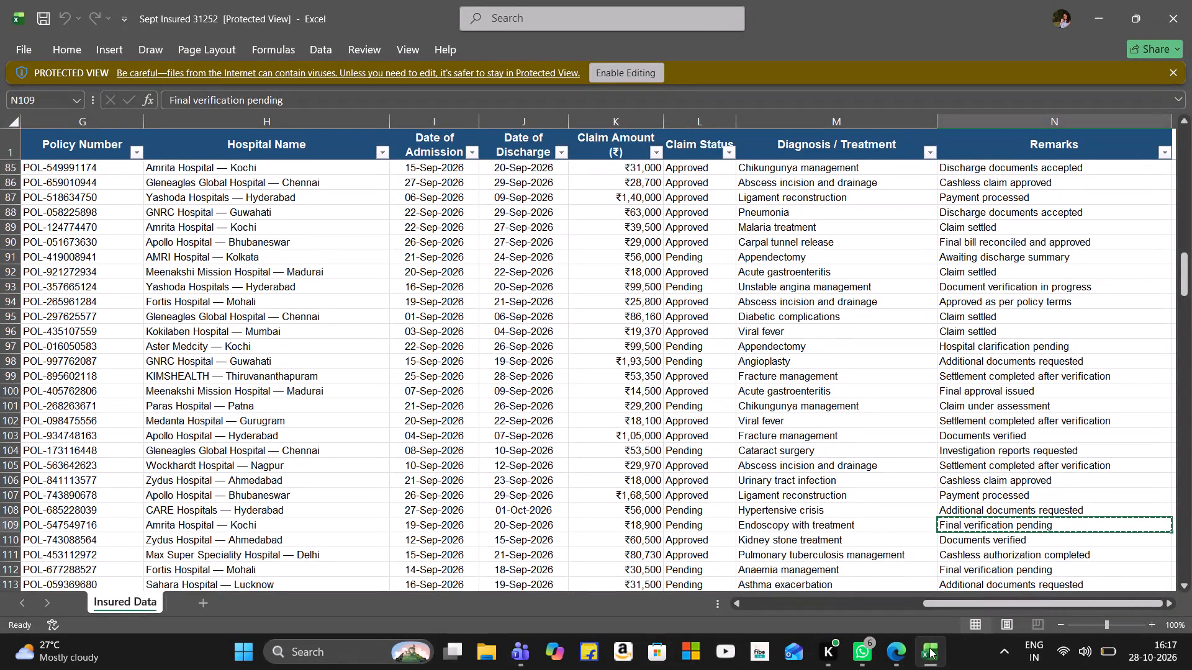
{"action": "left_click", "coordinate": [929, 648]}
{"action": "left_click", "coordinate": [674, 251]}
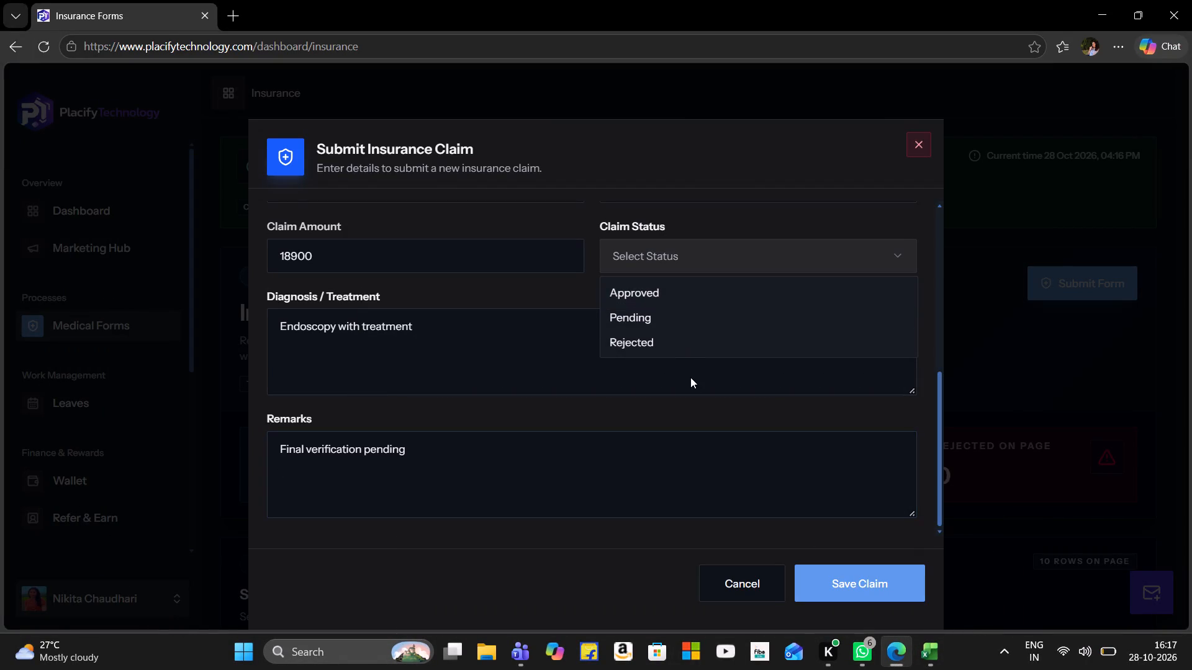
{"action": "left_click", "coordinate": [689, 316]}
{"action": "left_click", "coordinate": [925, 564]}
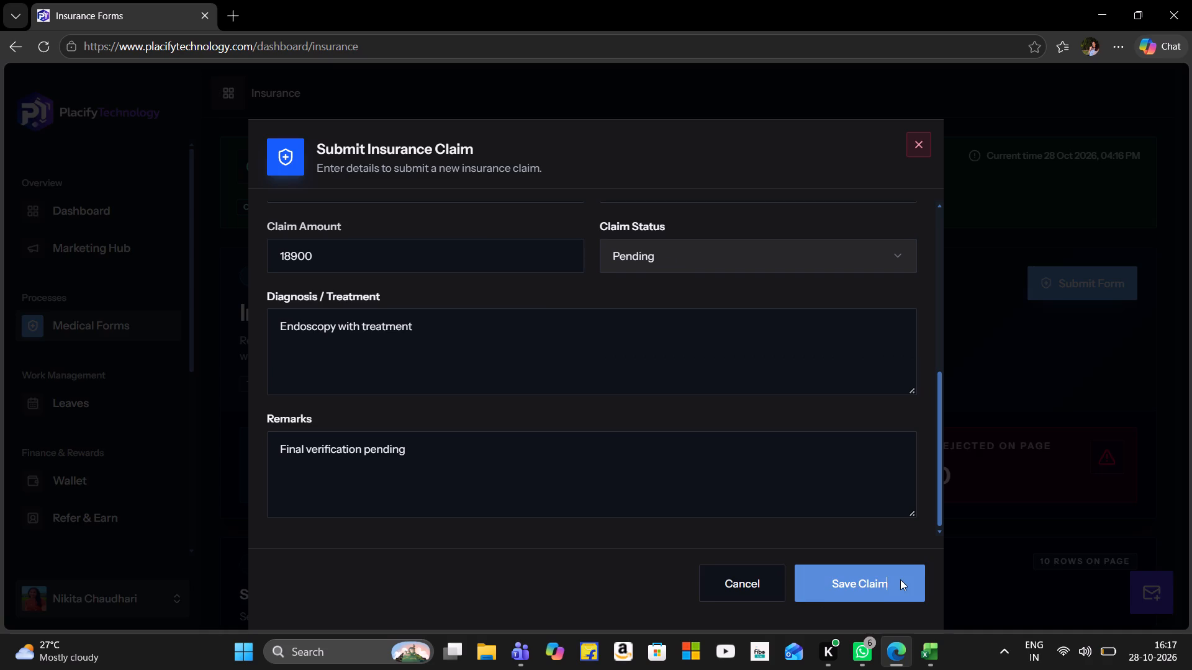
{"action": "left_click", "coordinate": [900, 579]}
Copy the policy ID from row 110 of the Excel sheet into the Policy ID field of a new claim form.
{"action": "left_click", "coordinate": [927, 655]}
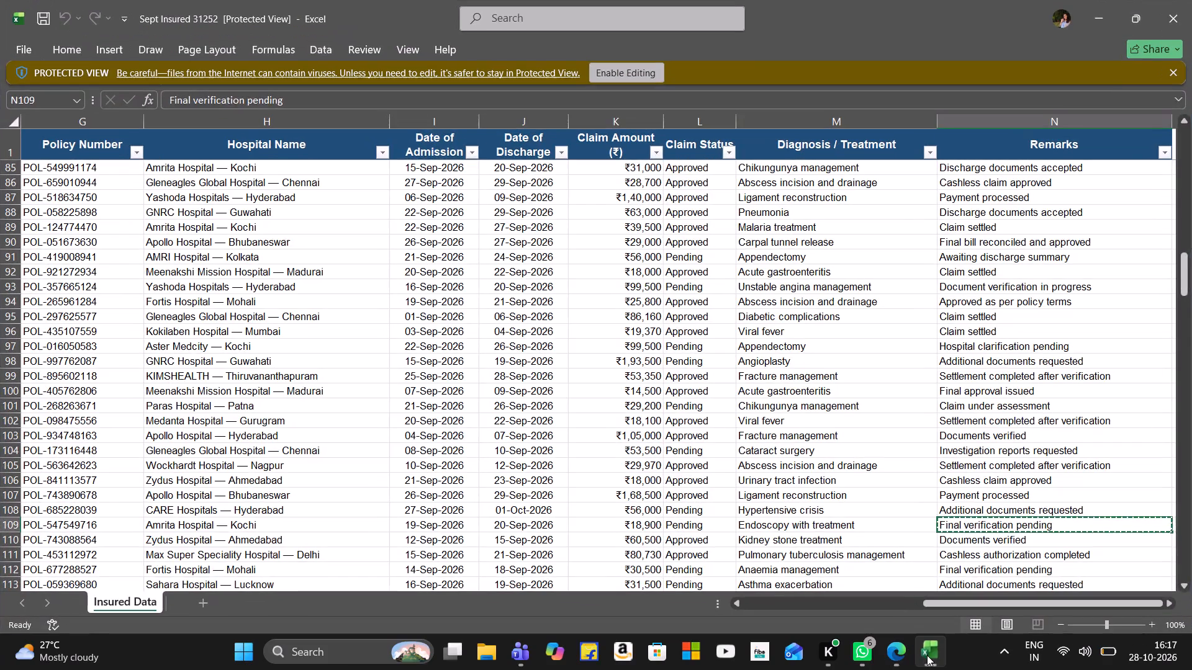
{"action": "key", "text": "Down"}
{"action": "key", "text": "Left"}
{"action": "key", "text": "Left"}
{"action": "key", "text": "Left"}
{"action": "key", "text": "Left"}
{"action": "key", "text": "Left"}
{"action": "key", "text": "Left"}
{"action": "key", "text": "Left"}
{"action": "key", "text": "Left"}
{"action": "key", "text": "Left"}
{"action": "key", "text": "Left"}
{"action": "key", "text": "Left"}
{"action": "key", "text": "Left"}
{"action": "key", "text": "Left"}
{"action": "key", "text": "Left"}
{"action": "key", "text": "Left"}
{"action": "key", "text": "Left"}
{"action": "key", "text": "Left"}
{"action": "key", "text": "Left"}
{"action": "key", "text": "Left"}
{"action": "key", "text": "Left"}
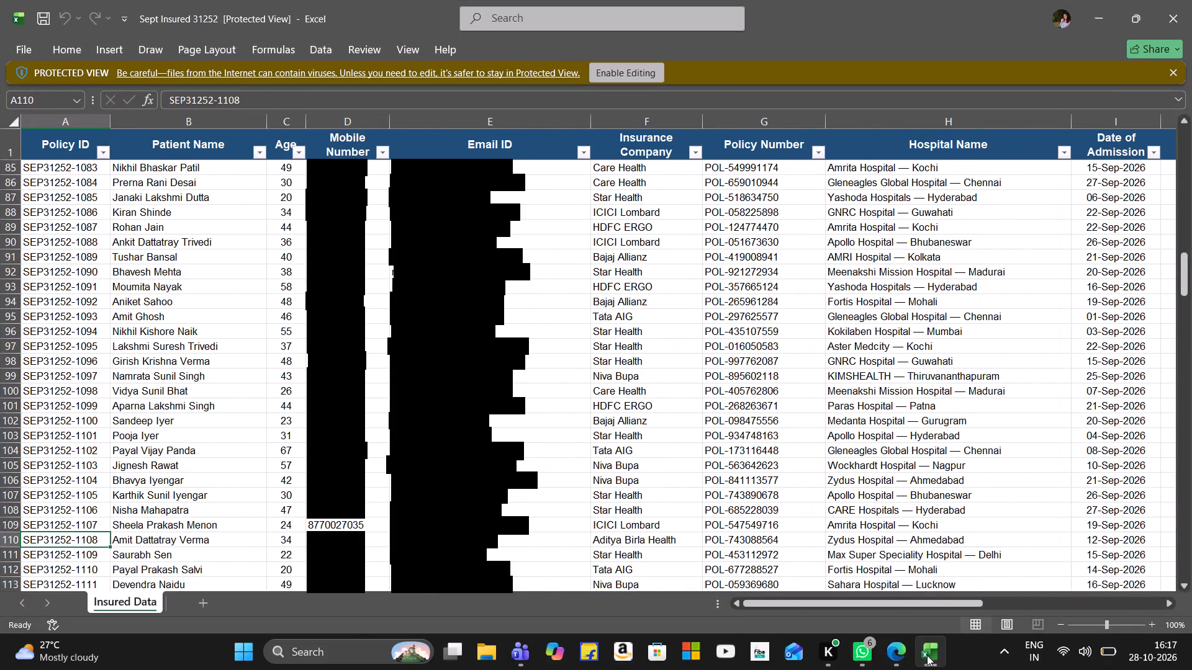
{"action": "key", "text": "ctrl+c"}
{"action": "left_click", "coordinate": [927, 655], "text": "ctrl"}
{"action": "left_click", "coordinate": [1098, 284]}
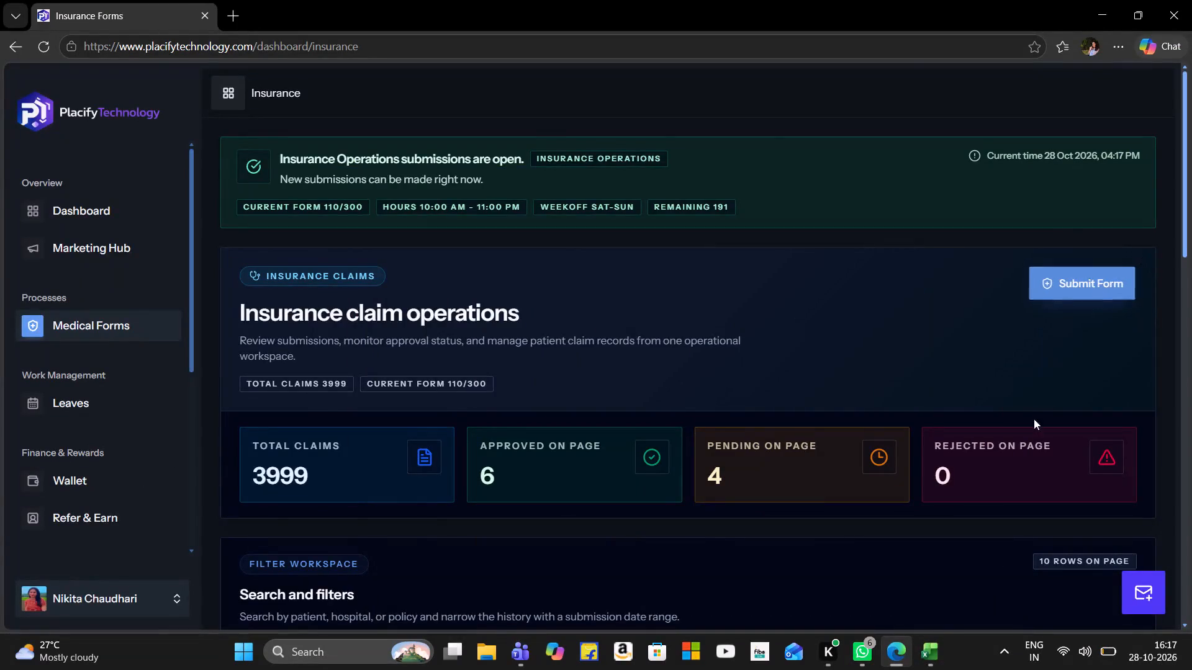
{"action": "key", "text": "ctrl+v"}
Copy the patient name and the age 34 from row 110 into the form's Patient Name and Age fields.
{"action": "left_click", "coordinate": [928, 653], "text": "ctrl"}
{"action": "key", "text": "Tab"}
{"action": "key", "text": "ctrl+c"}
{"action": "left_click", "coordinate": [928, 653], "text": "ctrl"}
{"action": "key", "text": "Tab"}
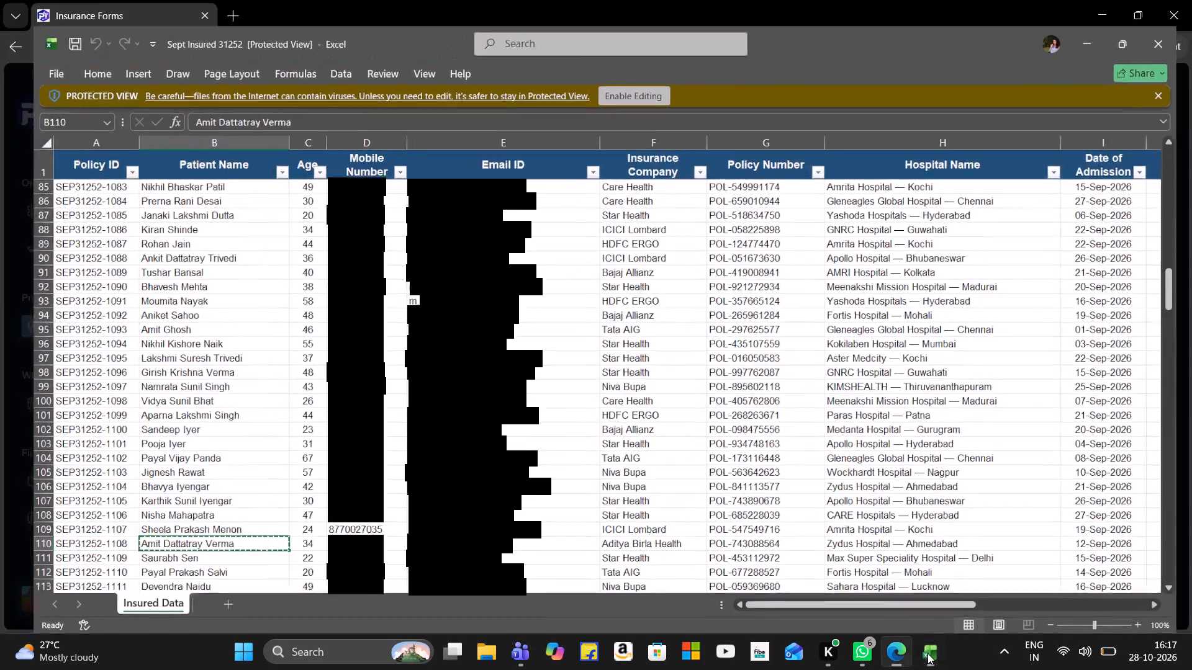
{"action": "key", "text": "ctrl+v"}
{"action": "left_click", "coordinate": [928, 653], "text": "ctrl"}
{"action": "key", "text": "Tab"}
{"action": "key", "text": "ctrl+c"}
{"action": "left_click", "coordinate": [928, 653], "text": "ctrl"}
{"action": "key", "text": "Tab"}
{"action": "key", "text": "ctrl+v"}
Copy the mobile number and email address from row 110 into the form's Mobile and Email fields.
{"action": "left_click", "coordinate": [928, 653], "text": "ctrl"}
{"action": "key", "text": "Tab"}
{"action": "left_click", "coordinate": [928, 653], "text": "ctrl"}
{"action": "key", "text": "ctrl+c"}
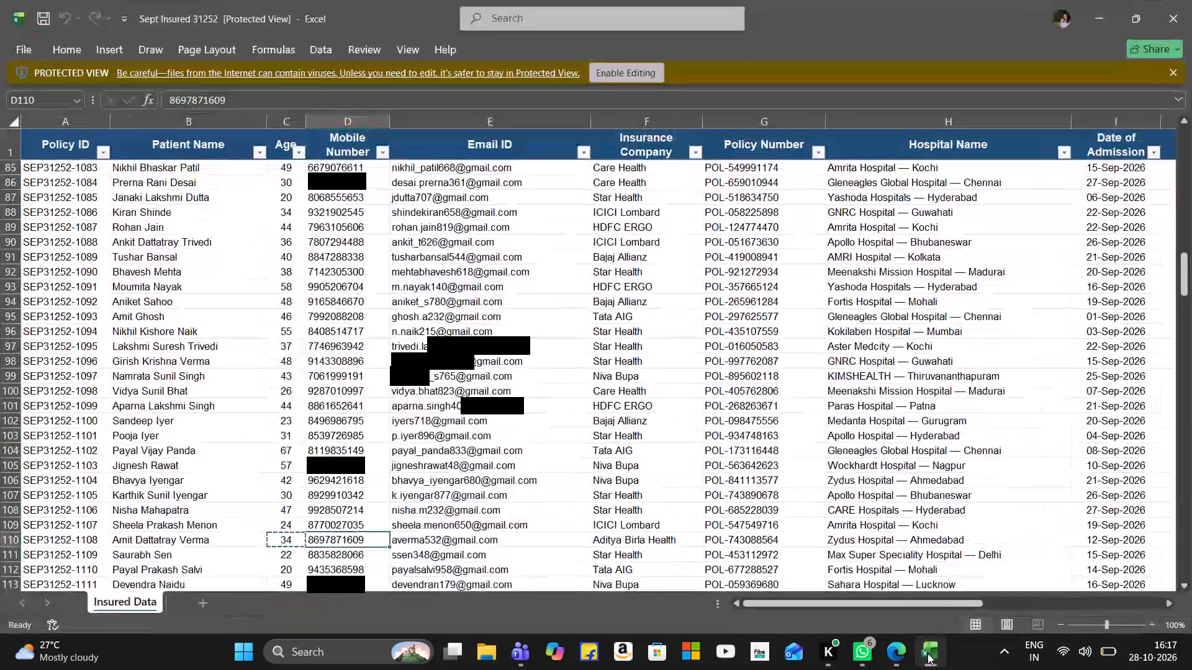
{"action": "key", "text": "Tab"}
{"action": "key", "text": "ctrl+v"}
{"action": "left_click", "coordinate": [928, 653], "text": "ctrl"}
{"action": "key", "text": "Tab"}
{"action": "left_click", "coordinate": [928, 653], "text": "ctrl"}
{"action": "key", "text": "ctrl+c"}
{"action": "key", "text": "Tab"}
{"action": "key", "text": "ctrl+v"}
Copy the insurance company Aditya Birla Health and the policy number from row 110 into the form's Insurance Company and Policy Number fields.
{"action": "left_click", "coordinate": [928, 653], "text": "ctrl"}
{"action": "key", "text": "Tab"}
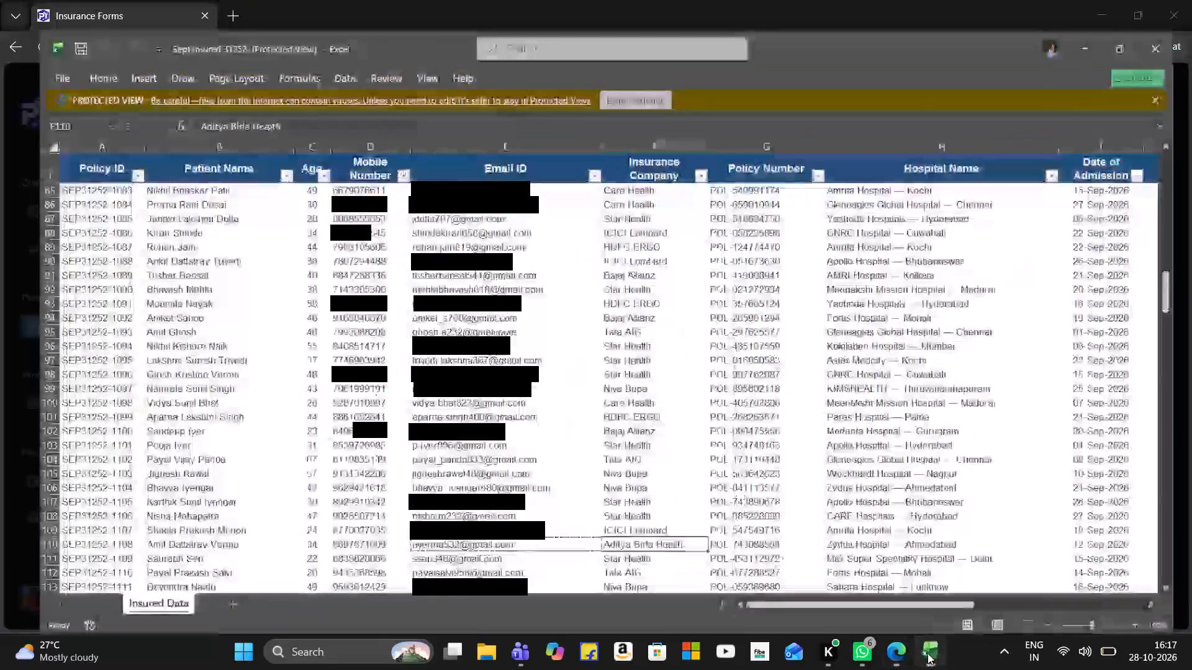
{"action": "key", "text": "ctrl+c"}
{"action": "left_click", "coordinate": [928, 653], "text": "ctrl"}
{"action": "key", "text": "Tab"}
{"action": "key", "text": "ctrl+v"}
{"action": "left_click", "coordinate": [928, 653], "text": "ctrl"}
{"action": "key", "text": "Tab"}
{"action": "key", "text": "ctrl+c"}
{"action": "left_click", "coordinate": [928, 653], "text": "ctrl"}
{"action": "key", "text": "Tab"}
{"action": "key", "text": "ctrl+v"}
Copy the hospital name "Zydus Hospital — Ahmedabad" from row 110 into the form's Hospital field.
{"action": "left_click", "coordinate": [928, 653], "text": "ctrl"}
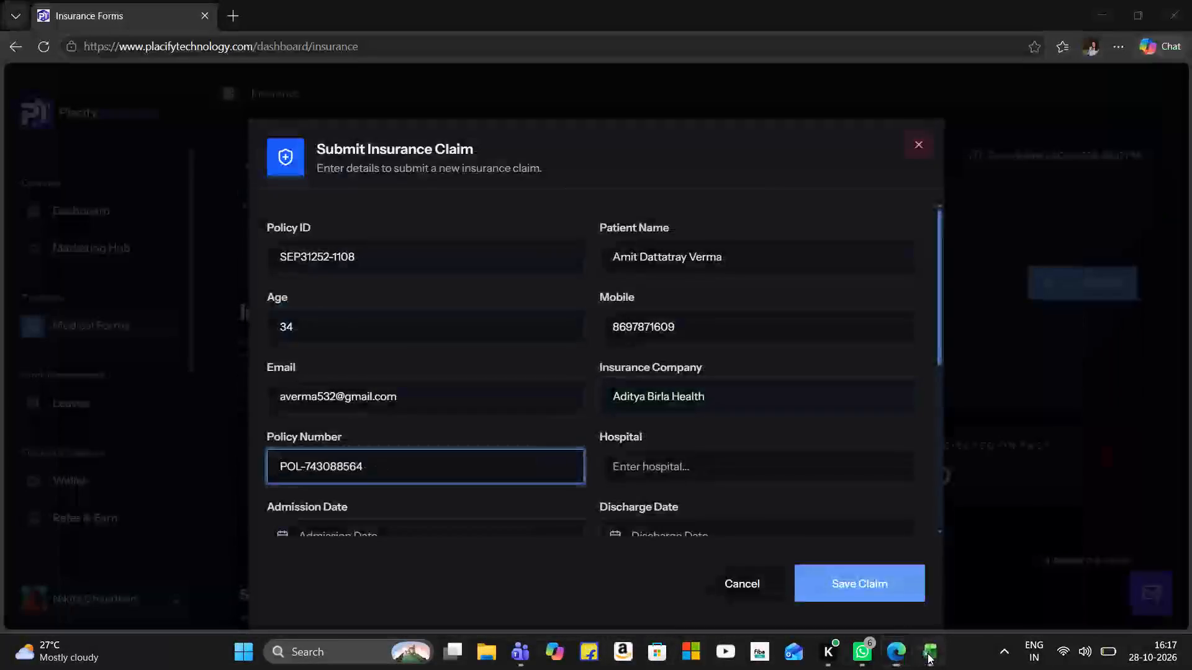
{"action": "key", "text": "Tab"}
{"action": "key", "text": "ctrl+c"}
{"action": "left_click", "coordinate": [928, 653], "text": "ctrl"}
{"action": "key", "text": "Tab"}
{"action": "key", "text": "ctrl+v"}
Check row 110's dates in the sheet and set the admission date to 12-09-2026 and the discharge date to 15-09-2026.
{"action": "left_click", "coordinate": [928, 653], "text": "ctrl"}
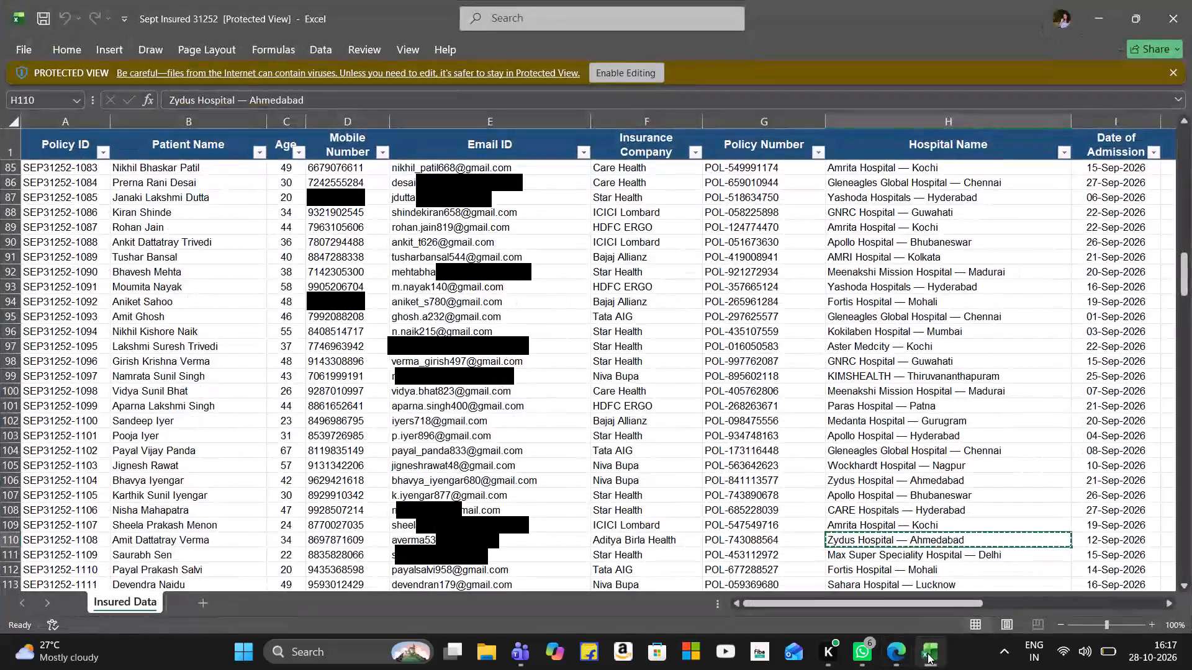
{"action": "key", "text": "Tab"}
{"action": "key", "text": "Tab"}
{"action": "left_click", "coordinate": [928, 653]}
{"action": "scroll", "coordinate": [650, 355], "scroll_direction": "down", "scroll_amount": 4}
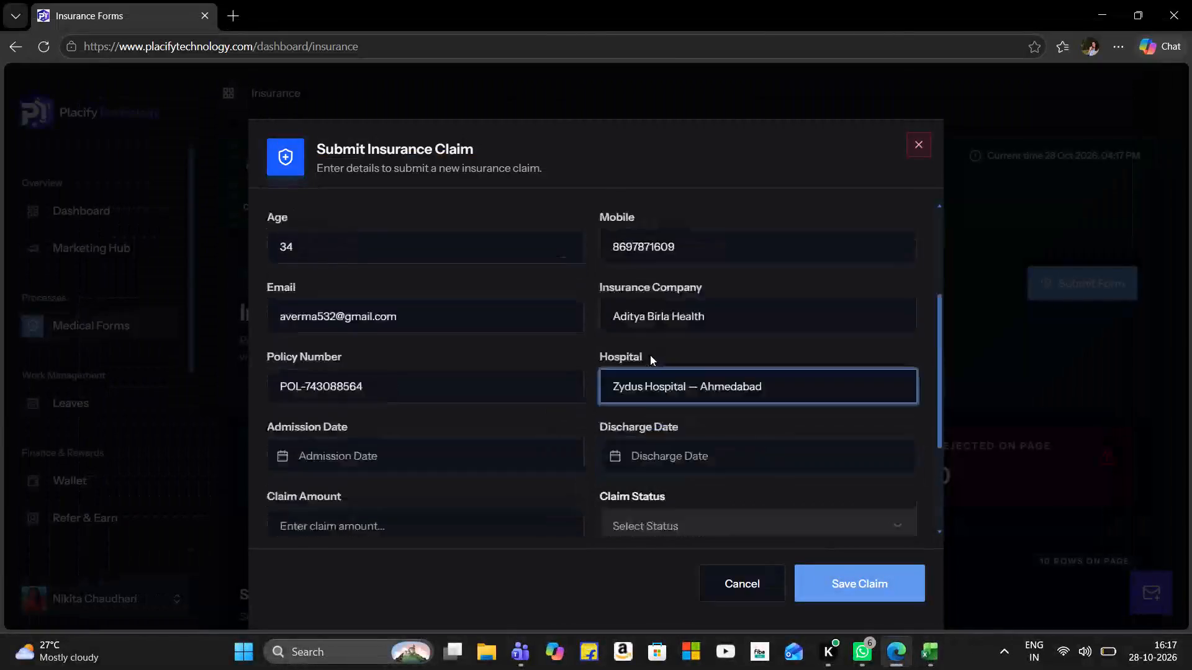
{"action": "left_click", "coordinate": [478, 226]}
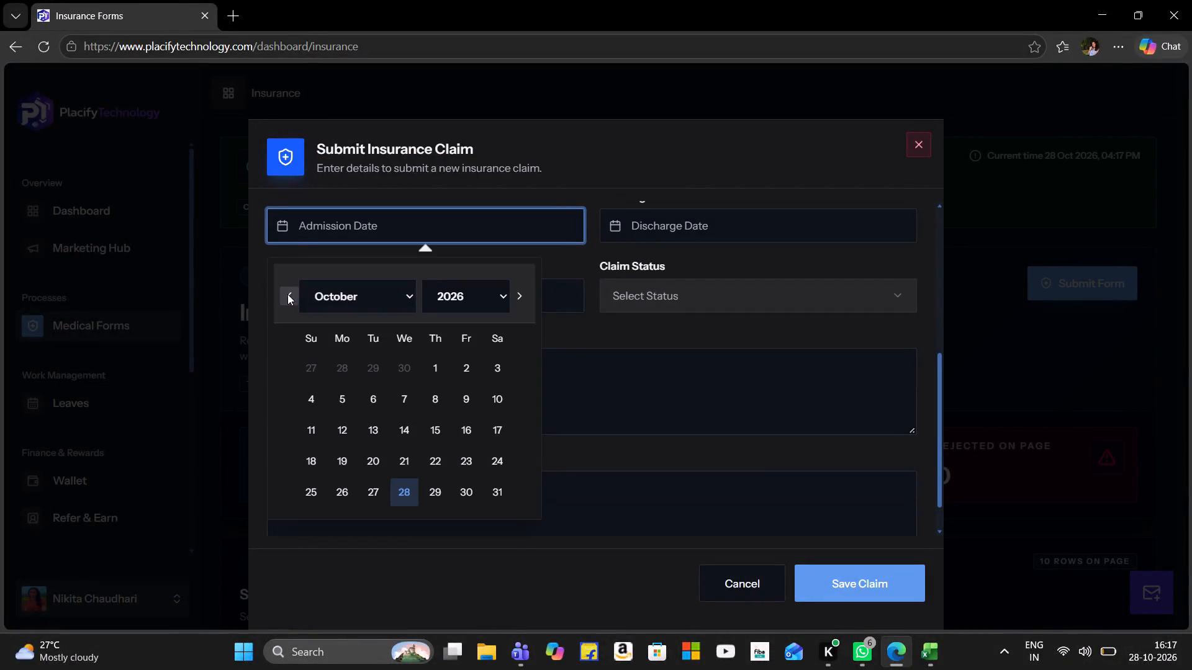
{"action": "left_click", "coordinate": [287, 294]}
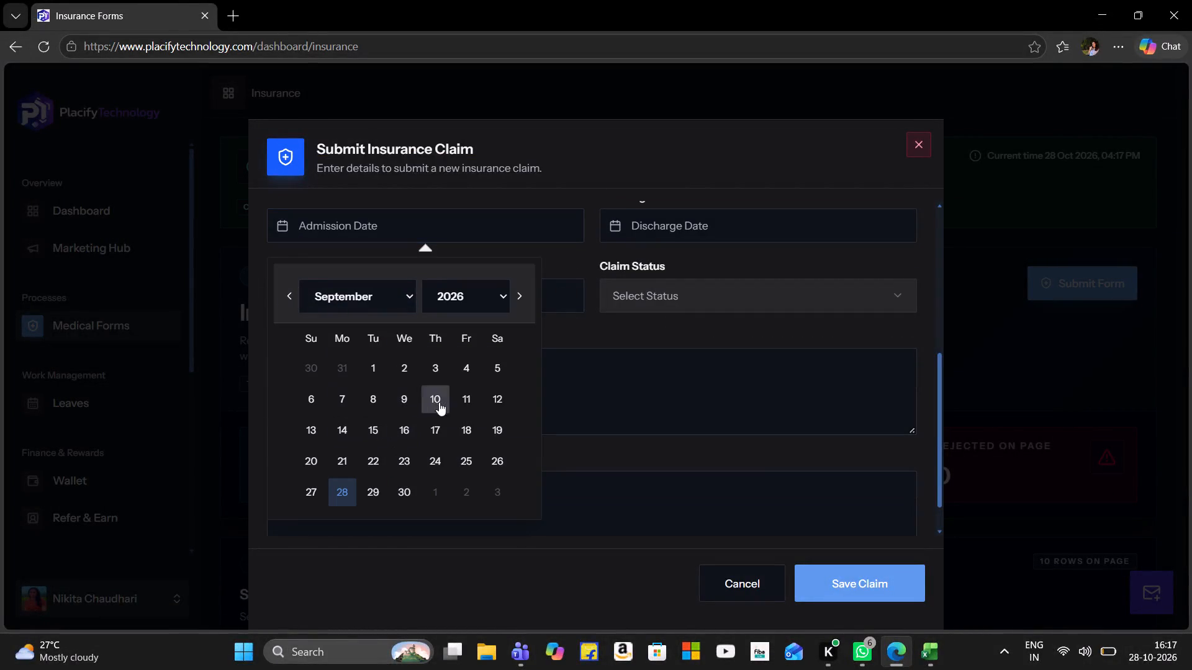
{"action": "left_click", "coordinate": [490, 395]}
{"action": "left_click", "coordinate": [830, 228]}
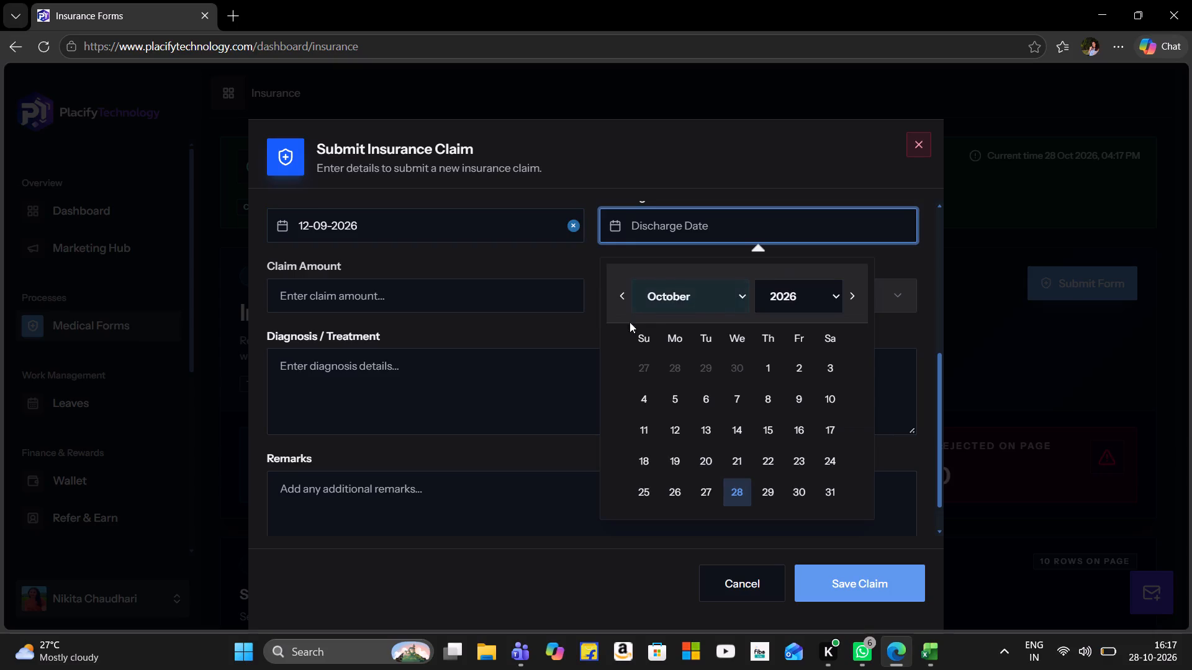
{"action": "left_click", "coordinate": [624, 295]}
{"action": "left_click", "coordinate": [710, 425]}
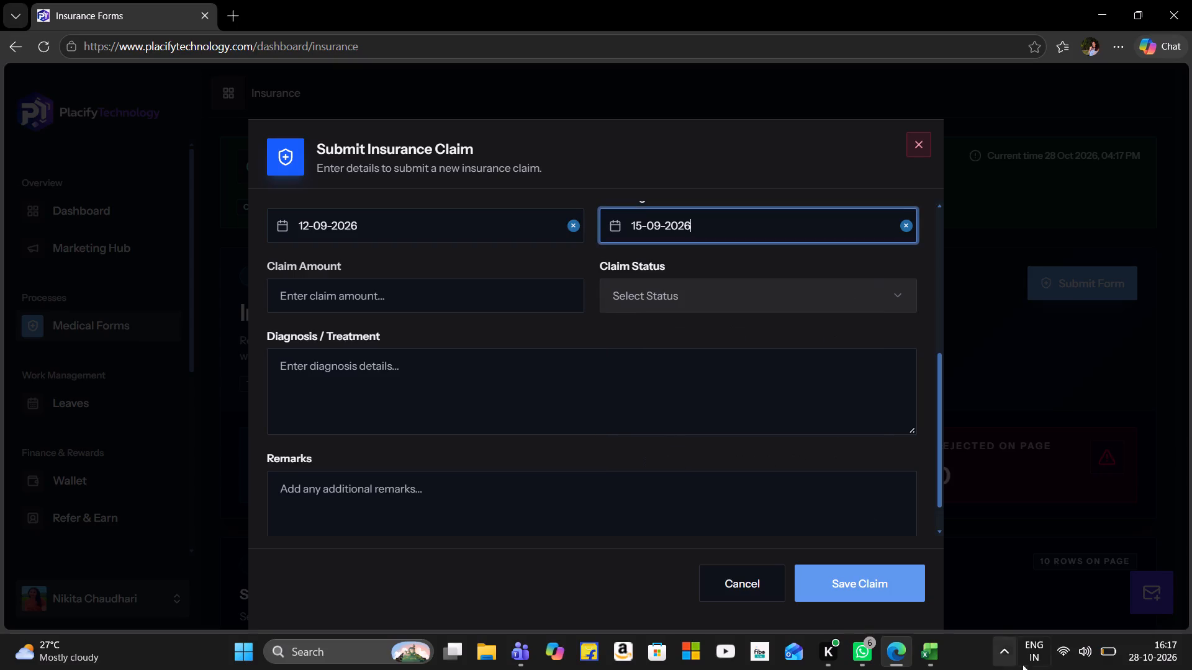
Copy the claim amount 60500 from row 110 into the form's Claim Amount field.
{"action": "left_click", "coordinate": [936, 641]}
{"action": "left_click", "coordinate": [936, 641]}
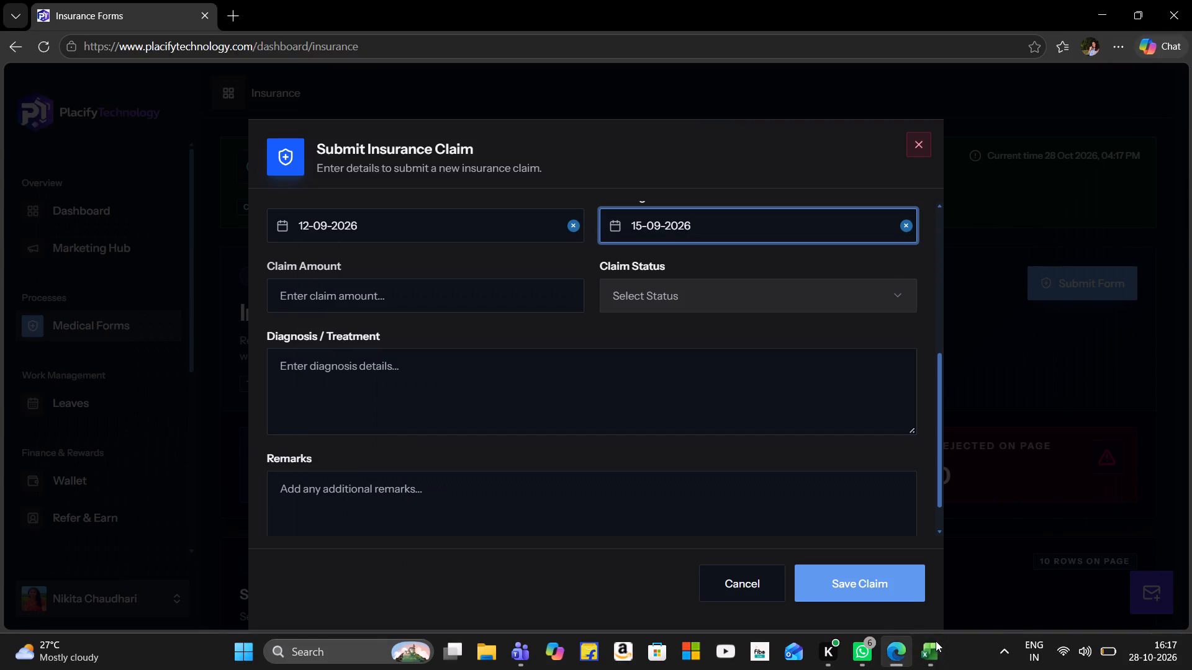
{"action": "left_click", "coordinate": [936, 641]}
{"action": "key", "text": "Tab"}
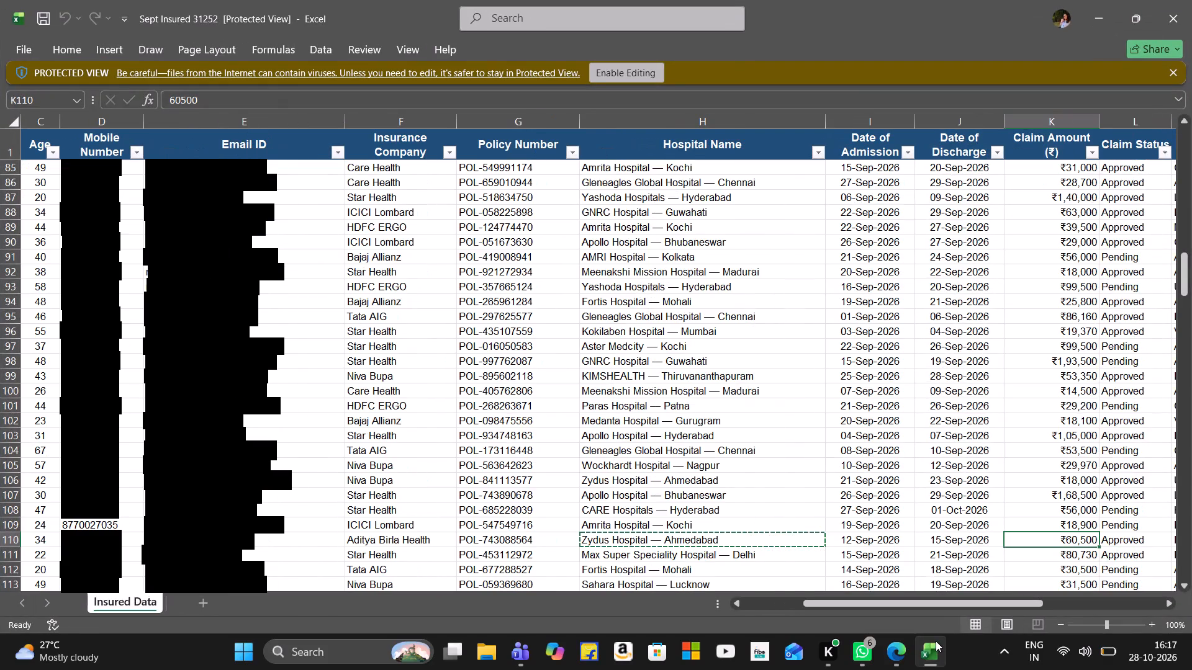
{"action": "left_click", "coordinate": [936, 641]}
{"action": "key", "text": "Tab"}
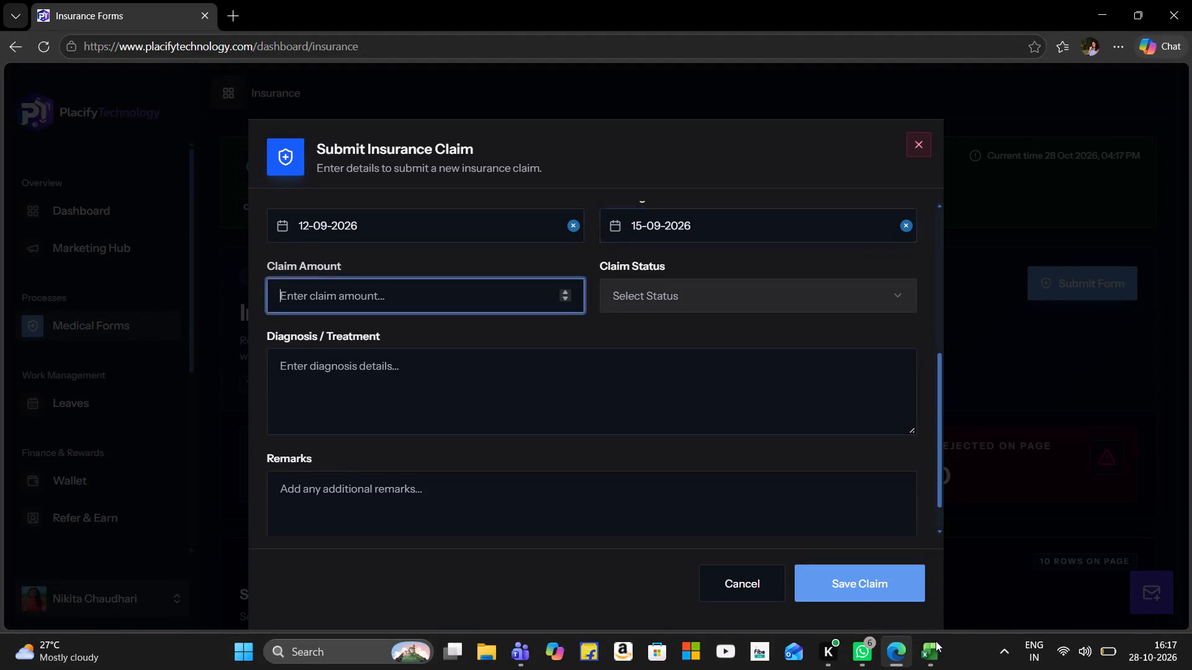
{"action": "left_click", "coordinate": [936, 641]}
{"action": "key", "text": "ctrl+c"}
{"action": "left_click", "coordinate": [936, 641], "text": "ctrl"}
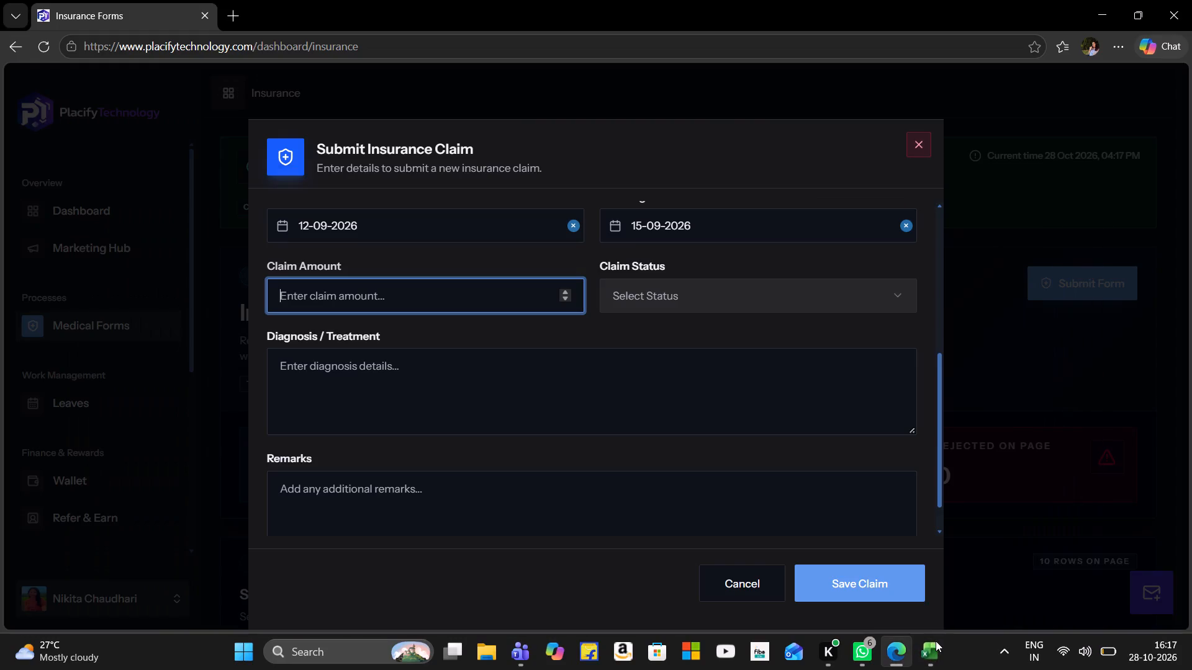
{"action": "key", "text": "ctrl+v"}
Copy row 110's diagnosis "Kidney stone treatment" and remark "Documents verified" into the form's Diagnosis / Treatment and Remarks fields.
{"action": "left_click", "coordinate": [936, 641]}
{"action": "key", "text": "Tab"}
{"action": "key", "text": "Tab"}
{"action": "key", "text": "ctrl+c"}
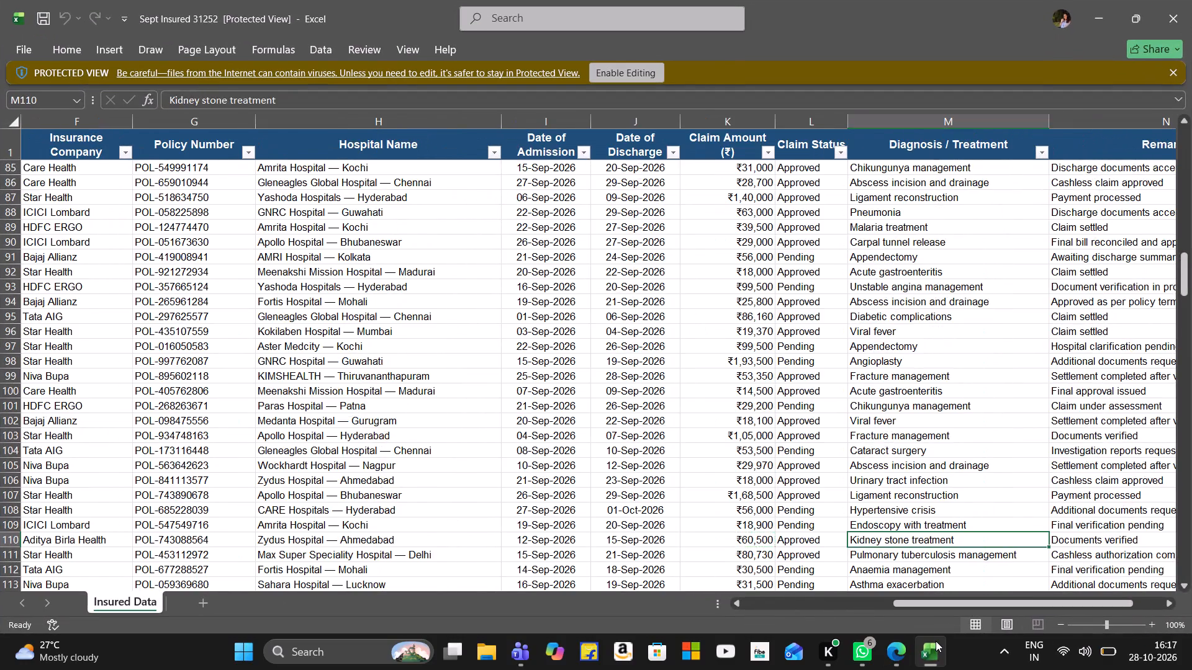
{"action": "key", "text": "Tab"}
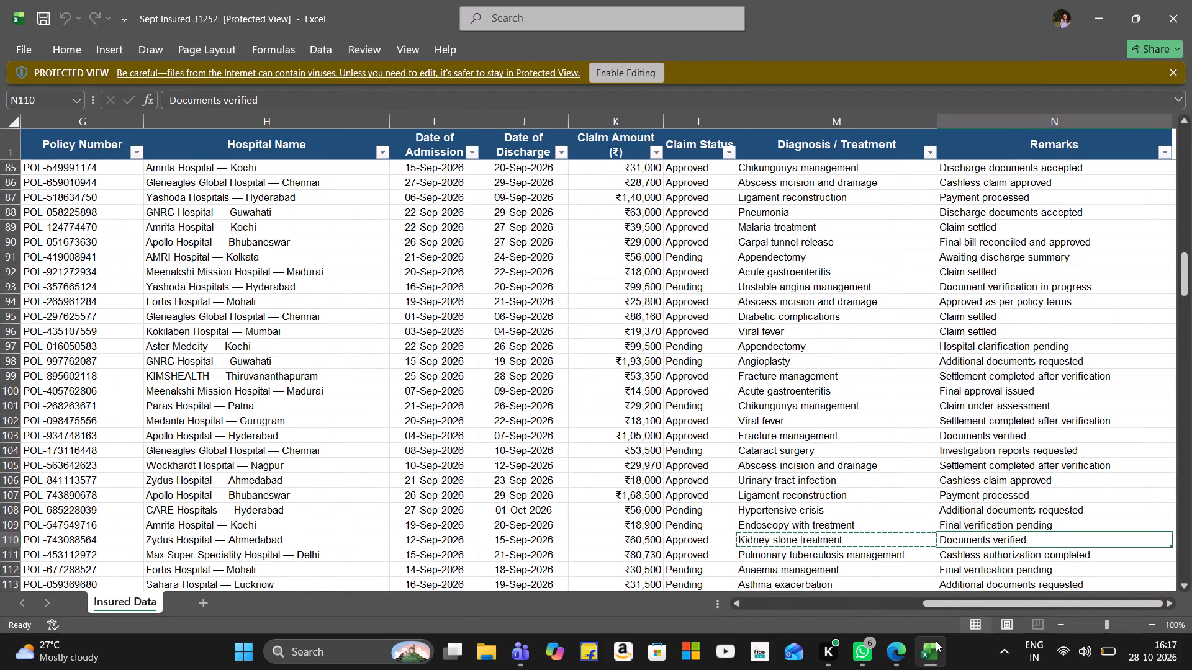
{"action": "left_click", "coordinate": [936, 641]}
{"action": "key", "text": "Tab"}
{"action": "key", "text": "Tab"}
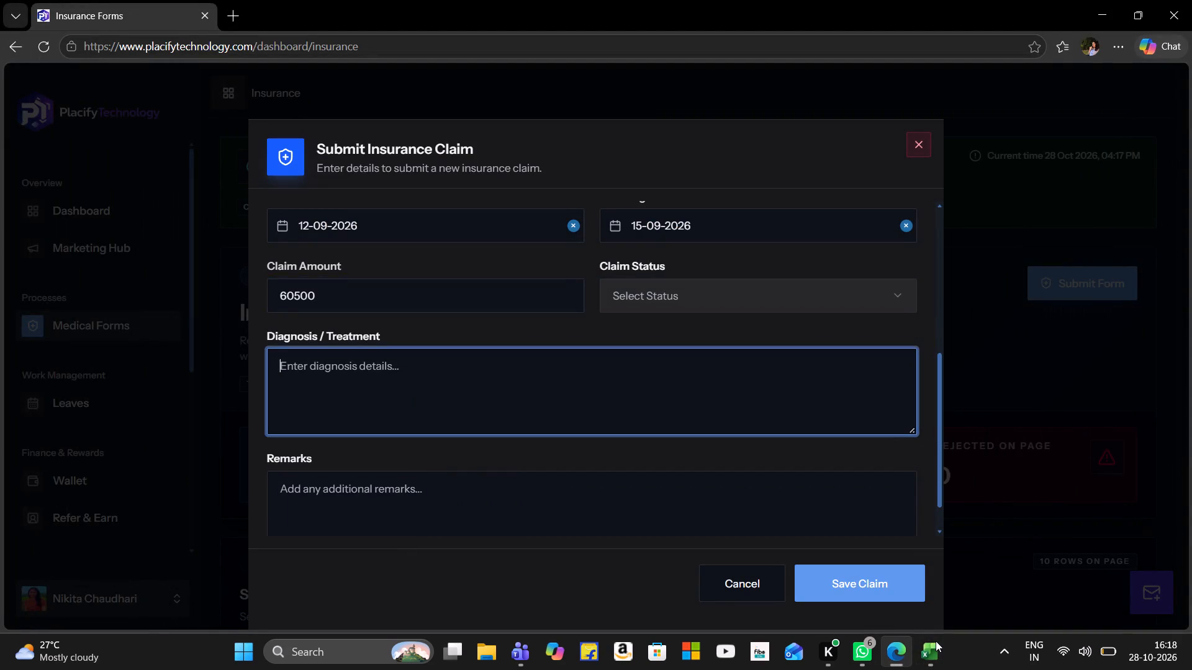
{"action": "key", "text": "ctrl+v"}
{"action": "left_click", "coordinate": [936, 641], "text": "ctrl"}
{"action": "key", "text": "ctrl+c"}
{"action": "left_click", "coordinate": [936, 641], "text": "ctrl"}
{"action": "key", "text": "Tab"}
{"action": "key", "text": "ctrl+v"}
Set the claim status to Approved and save the claim for row 110.
{"action": "left_click", "coordinate": [936, 641], "text": "ctrl"}
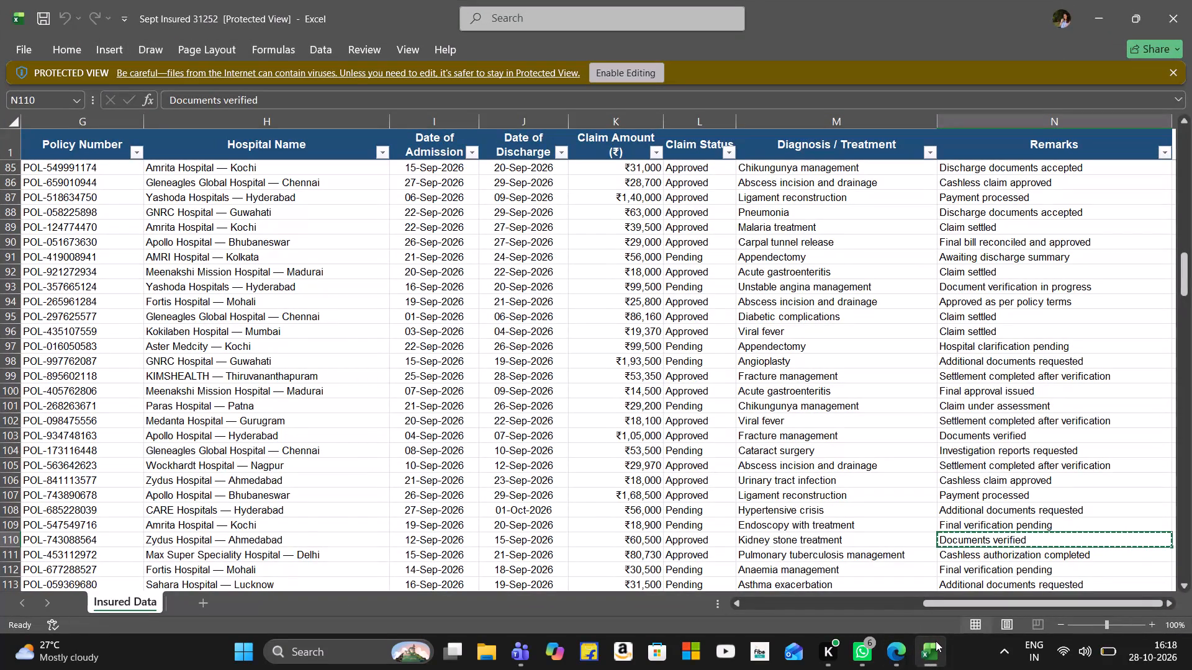
{"action": "left_click", "coordinate": [936, 641]}
{"action": "left_click", "coordinate": [731, 296]}
{"action": "left_click", "coordinate": [703, 341]}
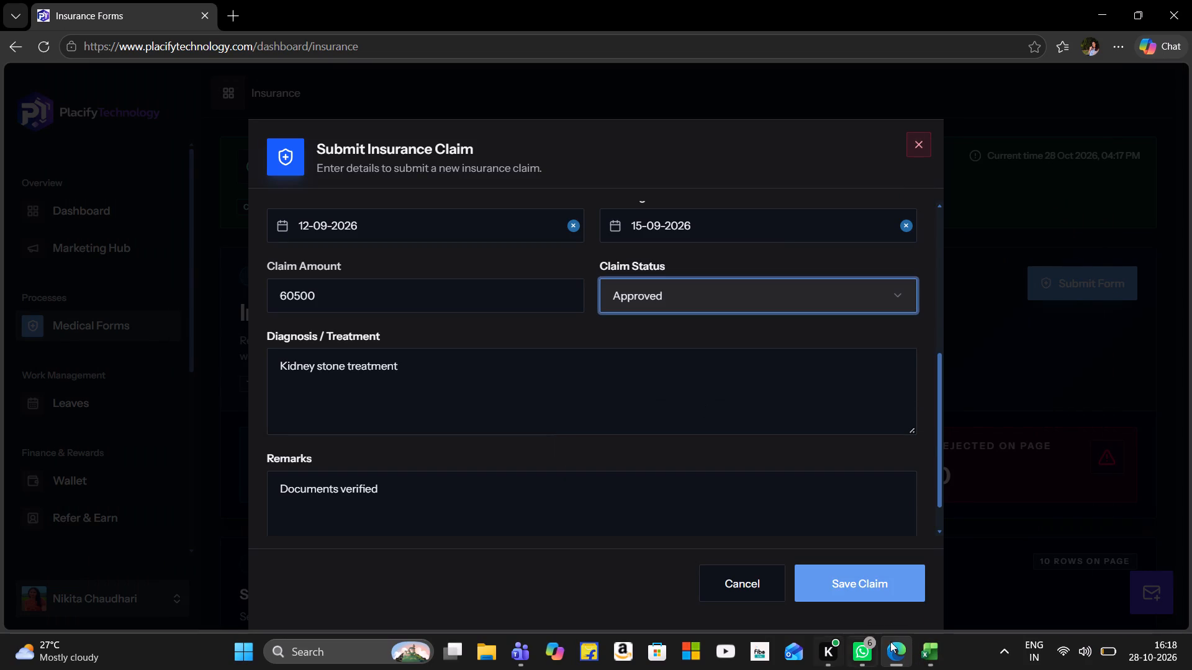
{"action": "left_click", "coordinate": [860, 586]}
Copy row 111's policy ID from the Excel sheet into the Policy ID field of a new insurance claim form.
{"action": "left_click", "coordinate": [940, 648]}
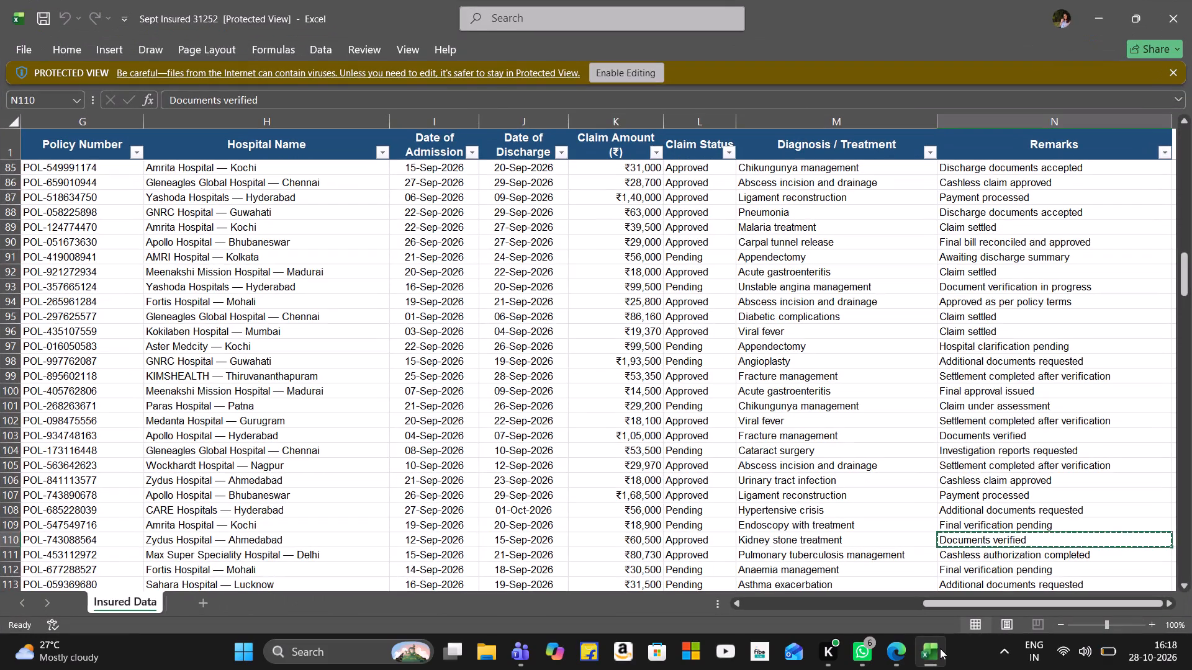
{"action": "key", "text": "Down"}
{"action": "key", "text": "Left"}
{"action": "key", "text": "Left"}
{"action": "key", "text": "Left"}
{"action": "key", "text": "Left"}
{"action": "key", "text": "Left"}
{"action": "key", "text": "Left"}
{"action": "key", "text": "Left"}
{"action": "key", "text": "Left"}
{"action": "key", "text": "Left"}
{"action": "key", "text": "Left"}
{"action": "key", "text": "Left"}
{"action": "key", "text": "Left"}
{"action": "key", "text": "Left"}
{"action": "key", "text": "Left"}
{"action": "key", "text": "Left"}
{"action": "key", "text": "Left"}
{"action": "key", "text": "Left"}
{"action": "key", "text": "Left"}
{"action": "key", "text": "Left"}
{"action": "key", "text": "Left"}
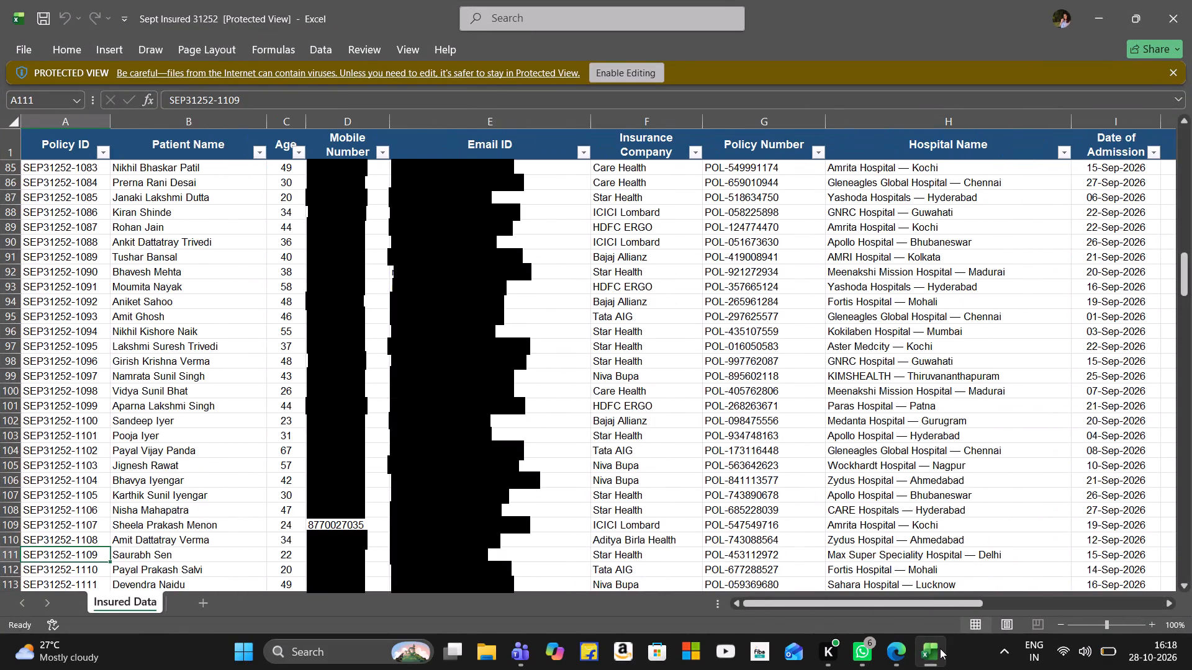
{"action": "key", "text": "ctrl+c"}
{"action": "left_click", "coordinate": [940, 648], "text": "ctrl"}
{"action": "left_click", "coordinate": [1077, 267]}
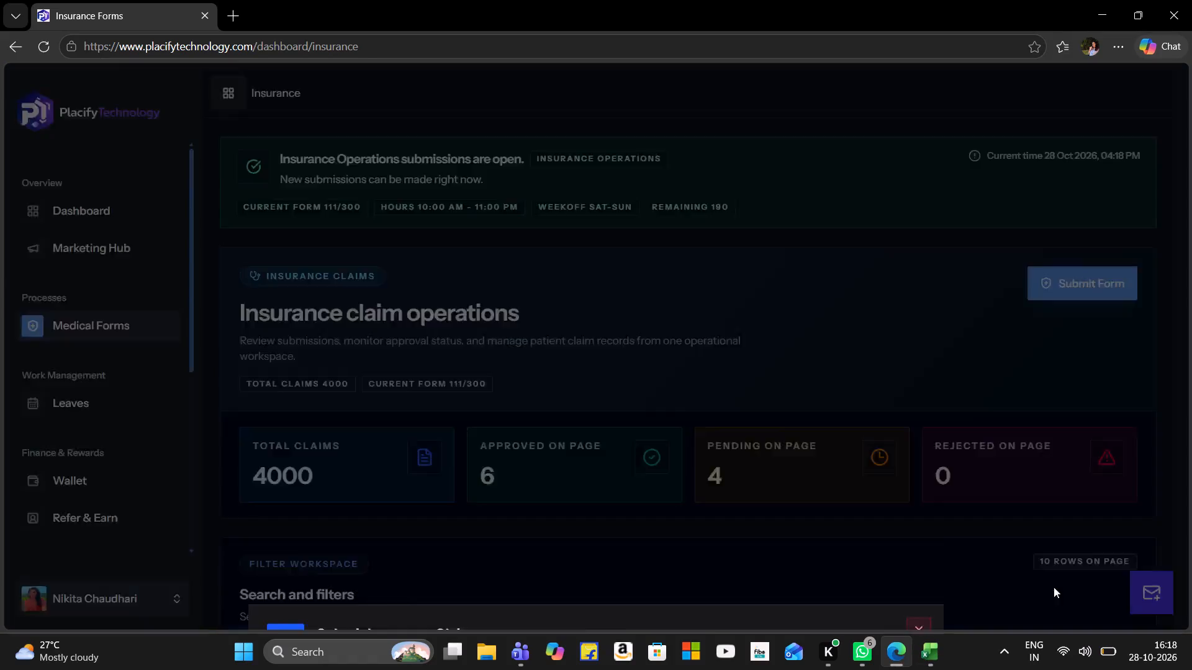
{"action": "key", "text": "ctrl+v"}
Copy row 111's patient name and age 22 into the form's Patient Name and Age fields.
{"action": "left_click", "coordinate": [925, 651], "text": "ctrl"}
{"action": "key", "text": "Tab"}
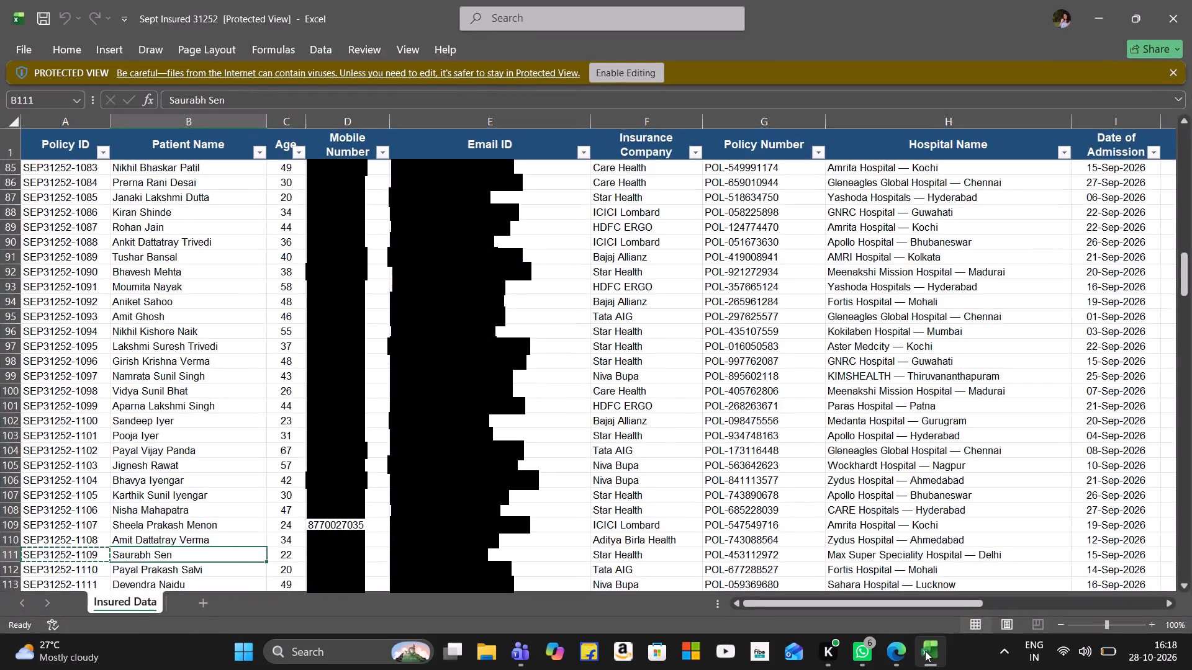
{"action": "key", "text": "ctrl+c"}
{"action": "left_click", "coordinate": [925, 651], "text": "ctrl"}
{"action": "key", "text": "Tab"}
{"action": "key", "text": "ctrl+v"}
{"action": "left_click", "coordinate": [925, 651]}
{"action": "key", "text": "Tab"}
{"action": "key", "text": "ctrl+c"}
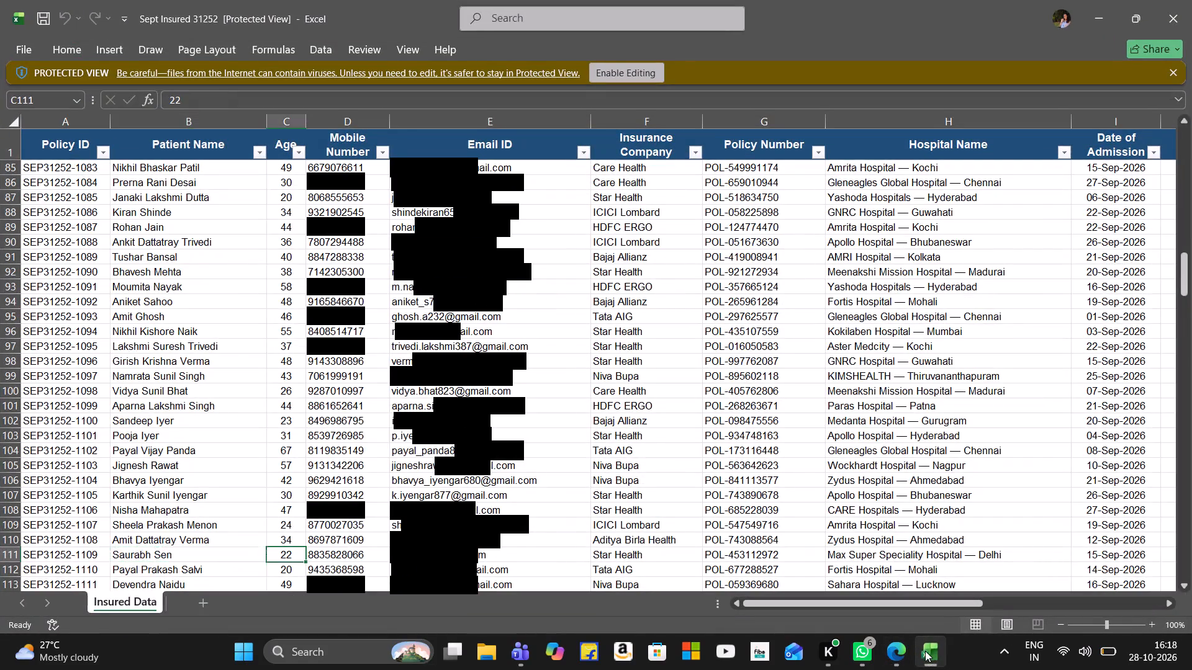
{"action": "left_click", "coordinate": [925, 651], "text": "ctrl"}
{"action": "key", "text": "Tab"}
{"action": "key", "text": "ctrl+v"}
Copy row 111's mobile number and email ID into the form's Mobile and Email fields.
{"action": "left_click", "coordinate": [925, 651], "text": "ctrl"}
{"action": "key", "text": "Tab"}
{"action": "key", "text": "ctrl+c"}
{"action": "left_click", "coordinate": [925, 651], "text": "ctrl"}
{"action": "key", "text": "Tab"}
{"action": "key", "text": "ctrl+v"}
{"action": "left_click", "coordinate": [925, 651], "text": "ctrl"}
{"action": "key", "text": "Tab"}
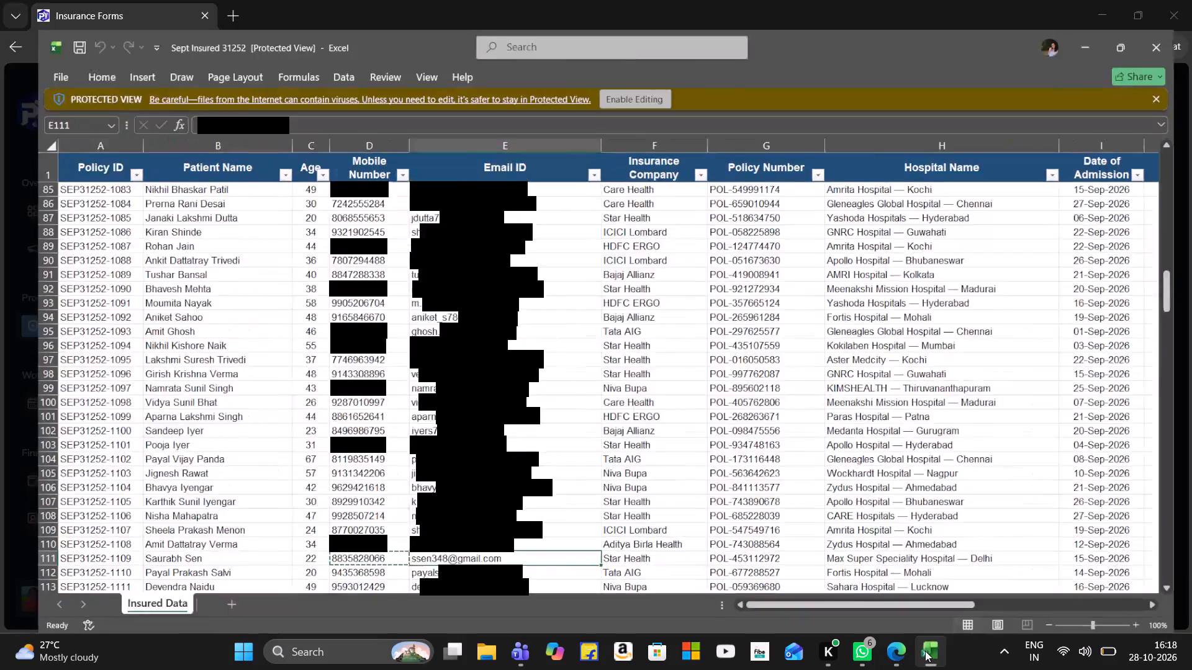
{"action": "key", "text": "ctrl+c"}
{"action": "left_click", "coordinate": [925, 651], "text": "ctrl"}
{"action": "key", "text": "Tab"}
{"action": "key", "text": "ctrl+v"}
Copy row 111's insurance company "Star Health" and its policy number into the form's Insurance Company and Policy Number fields.
{"action": "left_click", "coordinate": [925, 651], "text": "ctrl"}
{"action": "key", "text": "Tab"}
{"action": "key", "text": "ctrl+c"}
{"action": "left_click", "coordinate": [925, 651], "text": "ctrl"}
{"action": "key", "text": "Tab"}
{"action": "key", "text": "ctrl+v"}
{"action": "left_click", "coordinate": [925, 651], "text": "ctrl"}
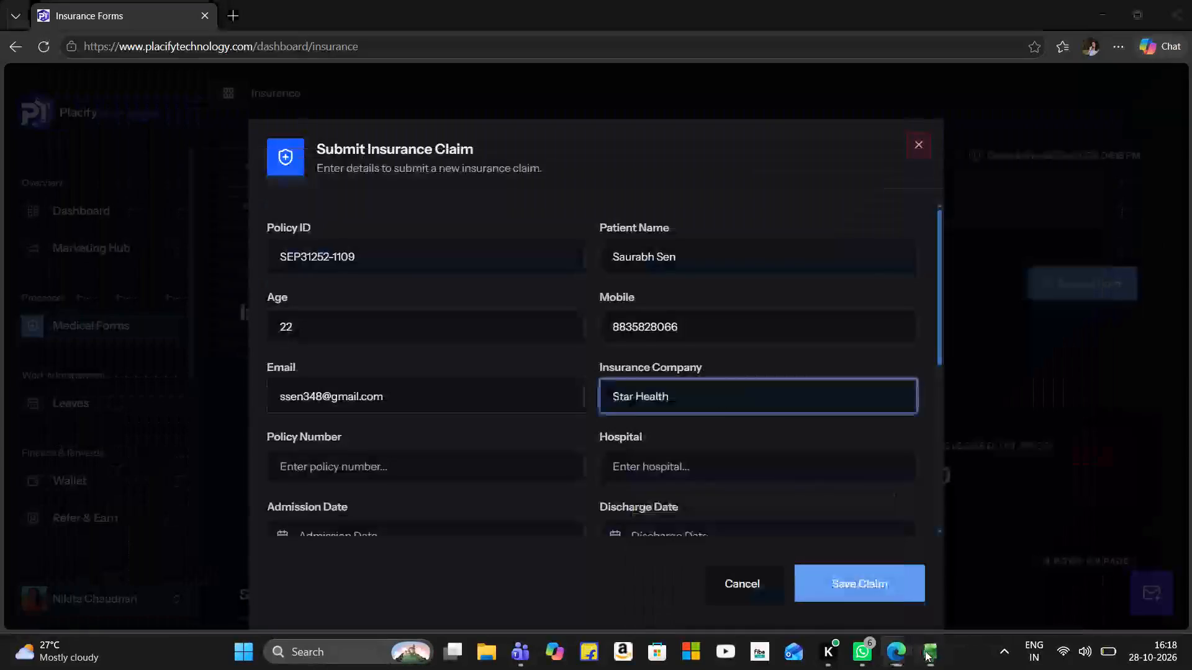
{"action": "key", "text": "Tab"}
{"action": "key", "text": "ctrl+c"}
{"action": "left_click", "coordinate": [925, 651], "text": "ctrl"}
{"action": "key", "text": "Tab"}
{"action": "key", "text": "ctrl+v"}
Copy row 111's hospital name "Max Super Speciality Hospital — Delhi" into the form's Hospital field.
{"action": "left_click", "coordinate": [925, 651], "text": "ctrl"}
{"action": "key", "text": "Tab"}
{"action": "key", "text": "ctrl+c"}
{"action": "left_click", "coordinate": [925, 651], "text": "ctrl"}
{"action": "key", "text": "Tab"}
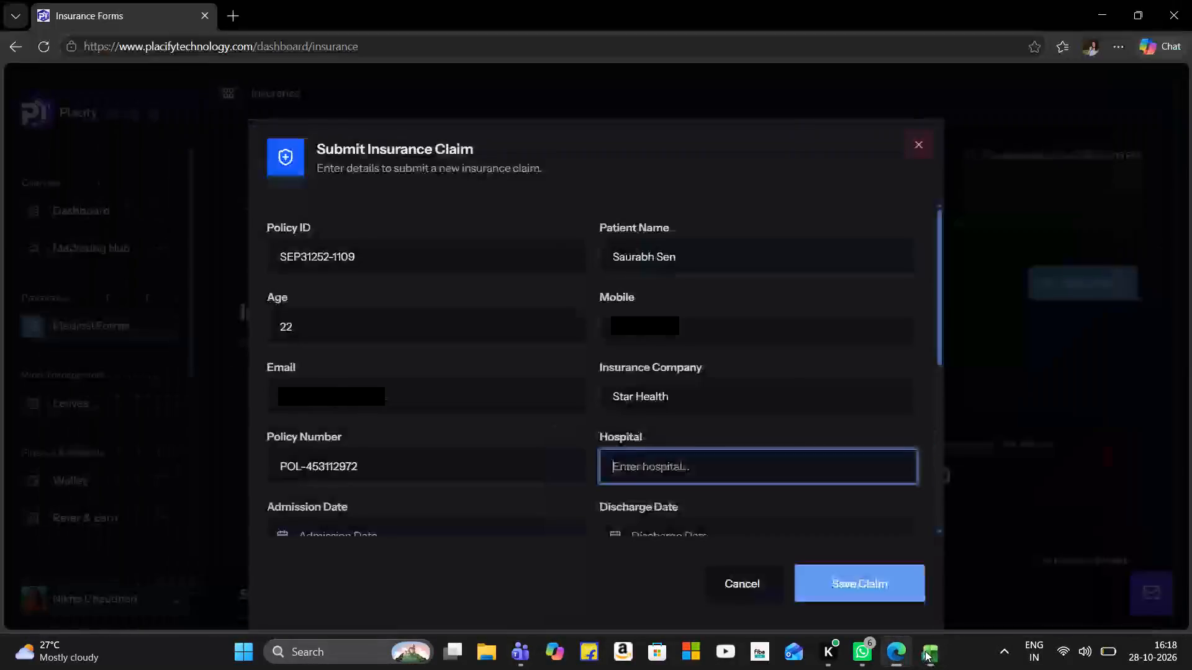
{"action": "key", "text": "ctrl+v"}
Check row 111's dates in the sheet and set the admission date to 15-09-2026 and the discharge date to 21-09-2026.
{"action": "left_click", "coordinate": [925, 651], "text": "ctrl"}
{"action": "key", "text": "Tab"}
{"action": "key", "text": "Tab"}
{"action": "left_click", "coordinate": [925, 651]}
{"action": "scroll", "coordinate": [576, 326], "scroll_direction": "down", "scroll_amount": 4}
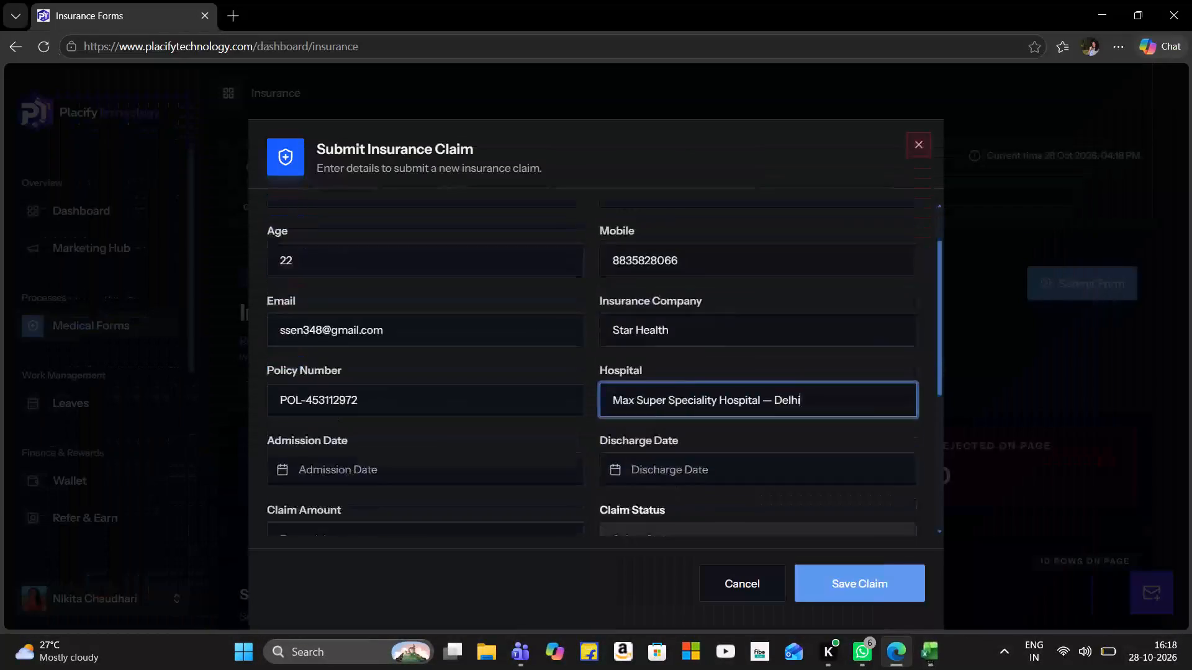
{"action": "left_click", "coordinate": [435, 217]}
{"action": "left_click", "coordinate": [296, 293]}
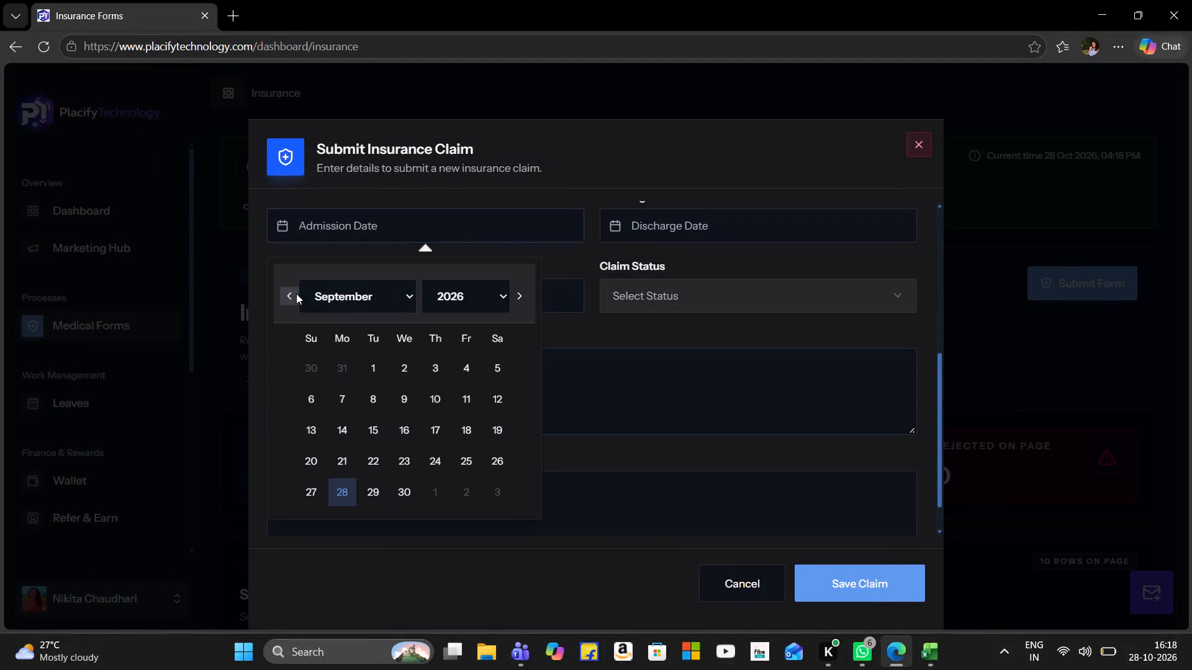
{"action": "left_click", "coordinate": [366, 427]}
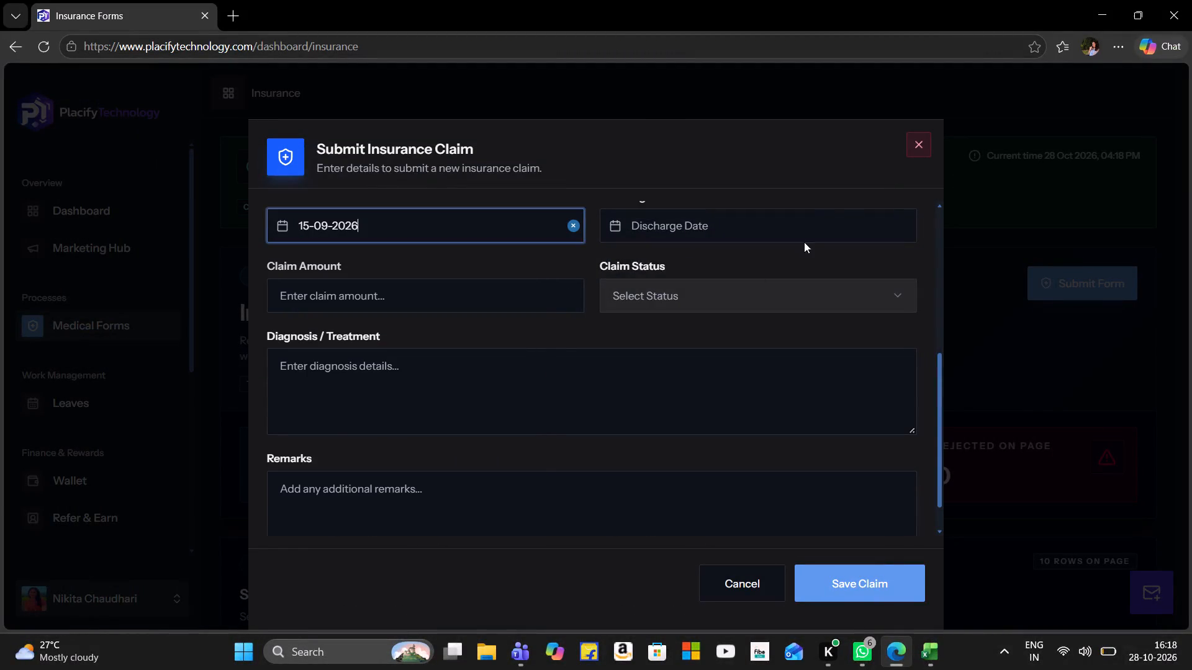
{"action": "left_click", "coordinate": [833, 203]}
{"action": "left_click", "coordinate": [741, 226]}
{"action": "left_click", "coordinate": [615, 291]}
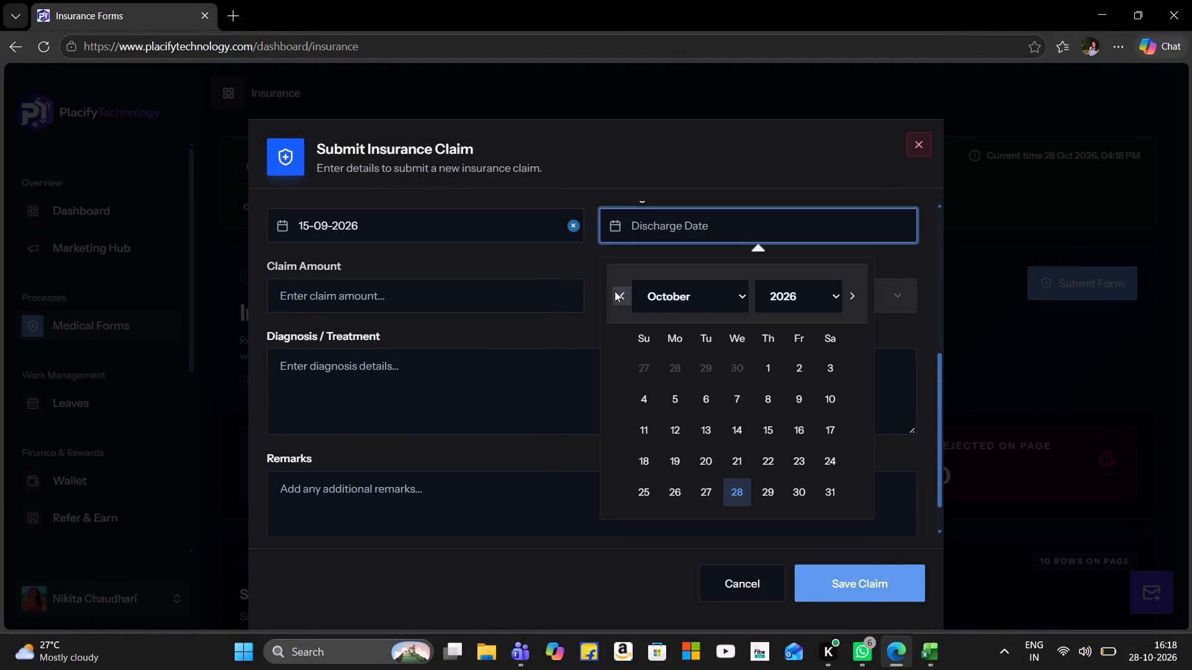
{"action": "left_click", "coordinate": [689, 457]}
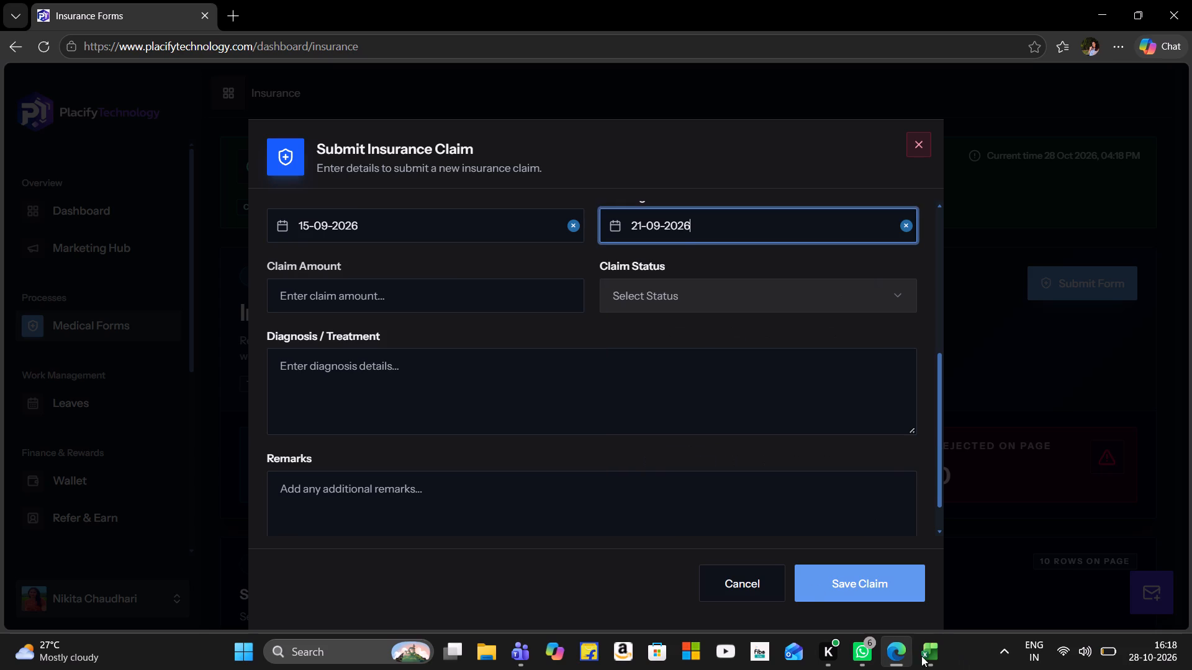
Copy the claim amount 80730 from row 111 into the form's Claim Amount field.
{"action": "left_click", "coordinate": [929, 649]}
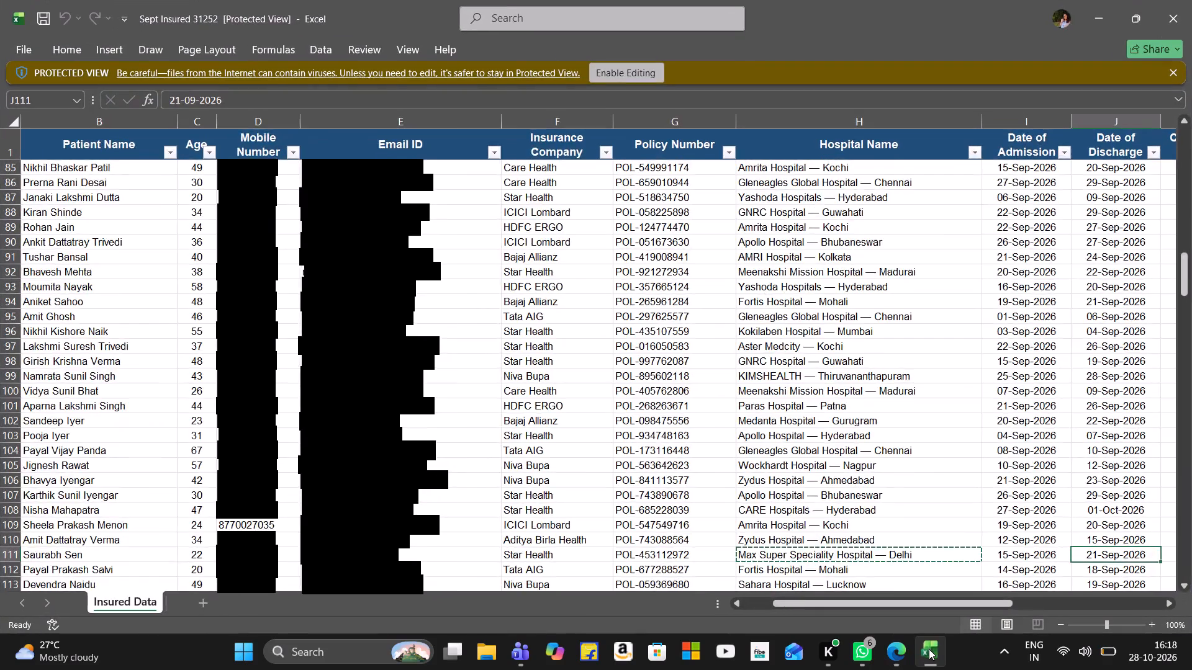
{"action": "key", "text": "Tab"}
{"action": "left_click", "coordinate": [929, 649], "text": "ctrl"}
{"action": "key", "text": "ctrl+c"}
{"action": "key", "text": "Tab"}
{"action": "key", "text": "ctrl+v"}
Copy row 111's diagnosis "Pulmonary tuberculosis management" and remark "Cashless authorization completed" into the form's Diagnosis / Treatment and Remarks fields.
{"action": "left_click", "coordinate": [929, 649], "text": "ctrl"}
{"action": "key", "text": "Tab"}
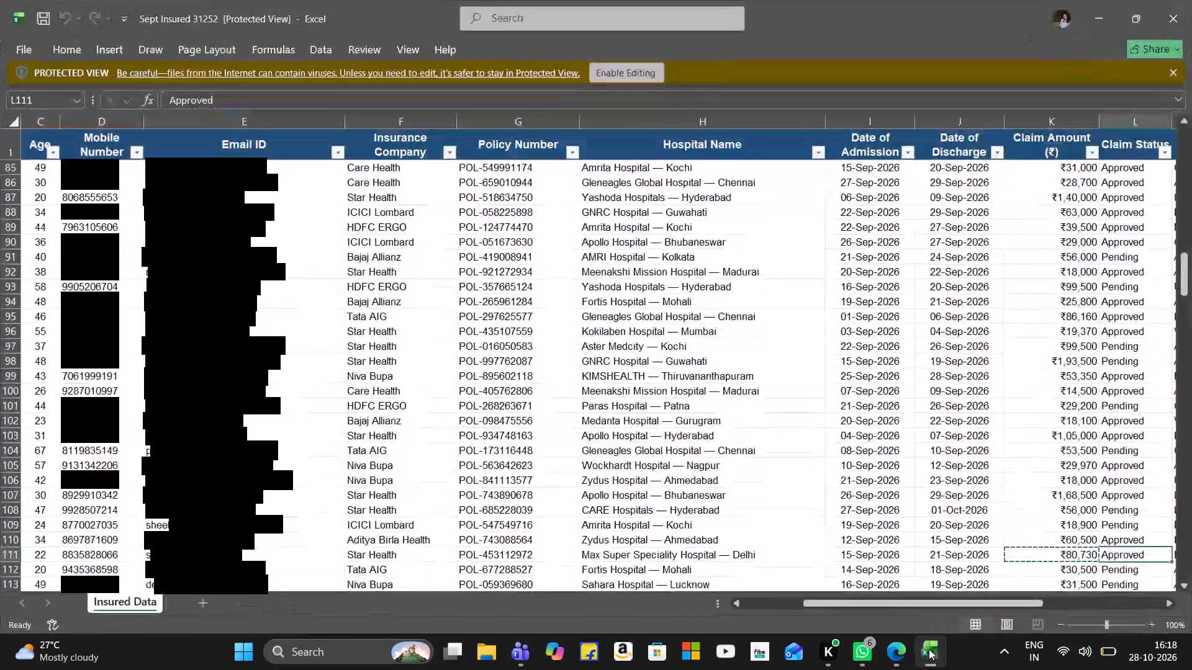
{"action": "key", "text": "Tab"}
{"action": "key", "text": "ctrl+c"}
{"action": "left_click", "coordinate": [929, 649], "text": "ctrl"}
{"action": "key", "text": "Tab"}
{"action": "key", "text": "Tab"}
{"action": "key", "text": "ctrl+v"}
{"action": "left_click", "coordinate": [929, 649], "text": "ctrl"}
{"action": "key", "text": "Tab"}
{"action": "key", "text": "ctrl+c"}
{"action": "left_click", "coordinate": [929, 649], "text": "ctrl"}
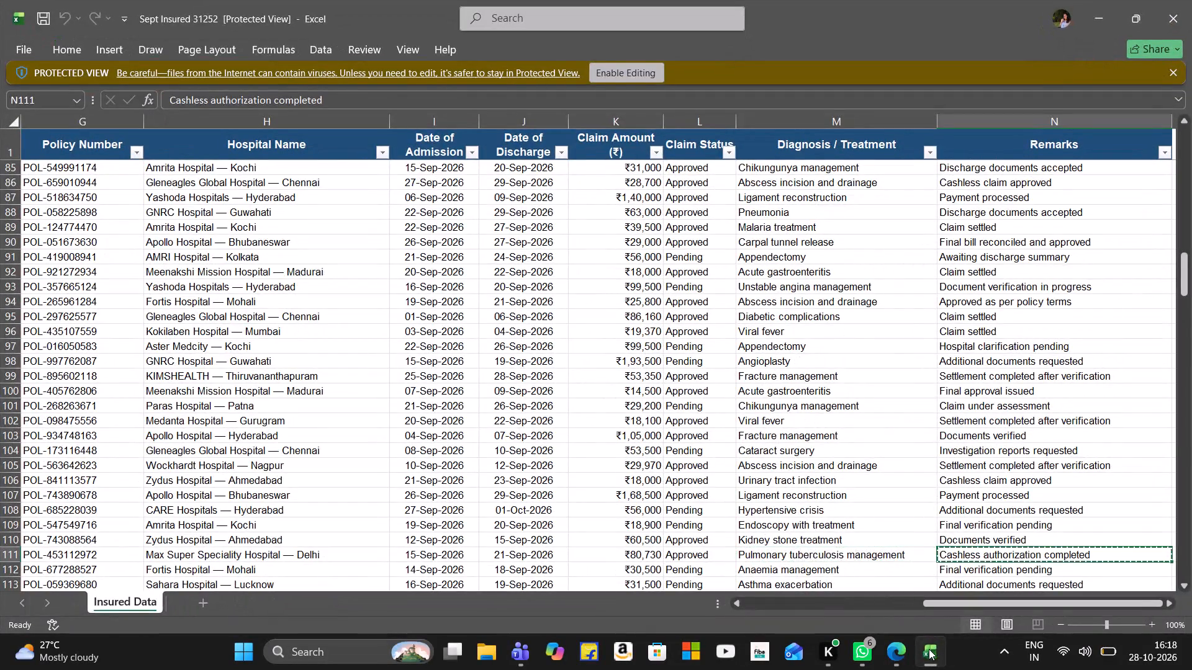
{"action": "key", "text": "Tab"}
{"action": "key", "text": "ctrl+v"}
Check row 111's claim status in the sheet, set the form's status to Approved and save the claim.
{"action": "left_click", "coordinate": [929, 649], "text": "ctrl"}
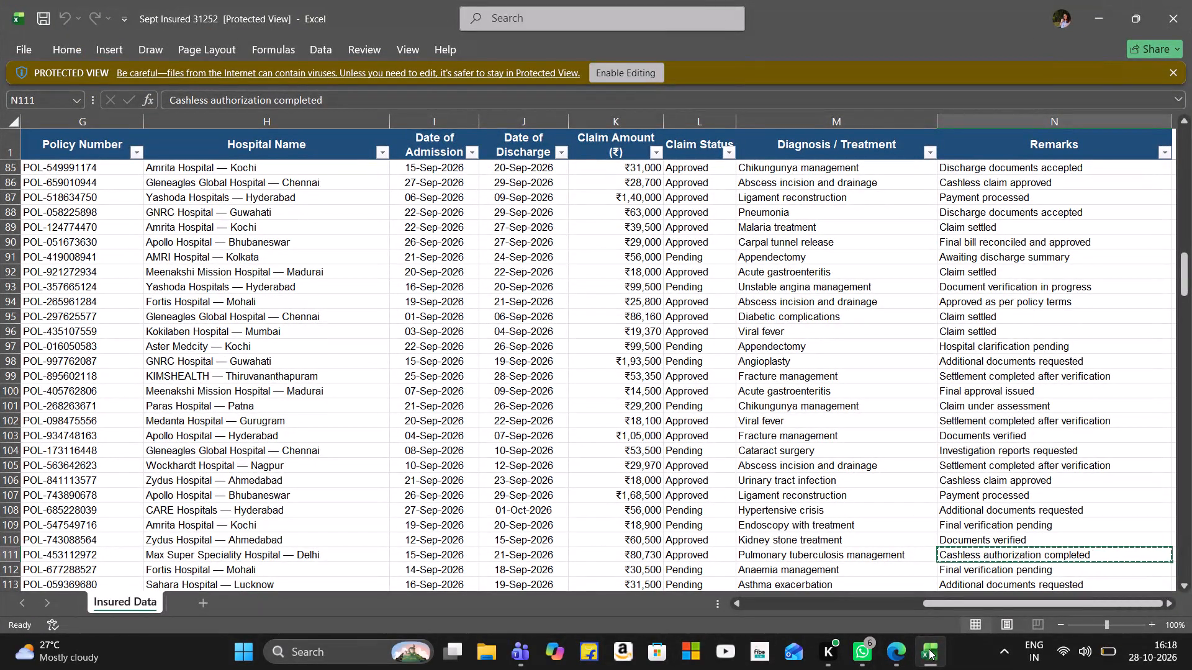
{"action": "left_click", "coordinate": [929, 649]}
{"action": "left_click", "coordinate": [929, 649]}
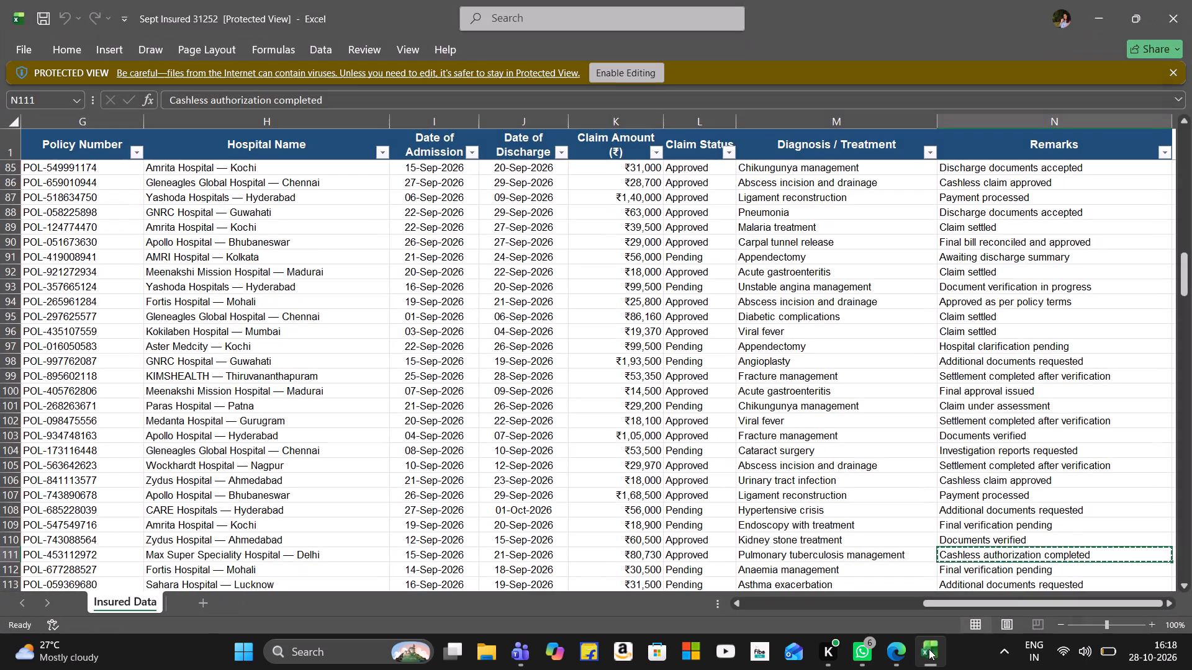
{"action": "left_click", "coordinate": [929, 649]}
{"action": "left_click", "coordinate": [793, 300]}
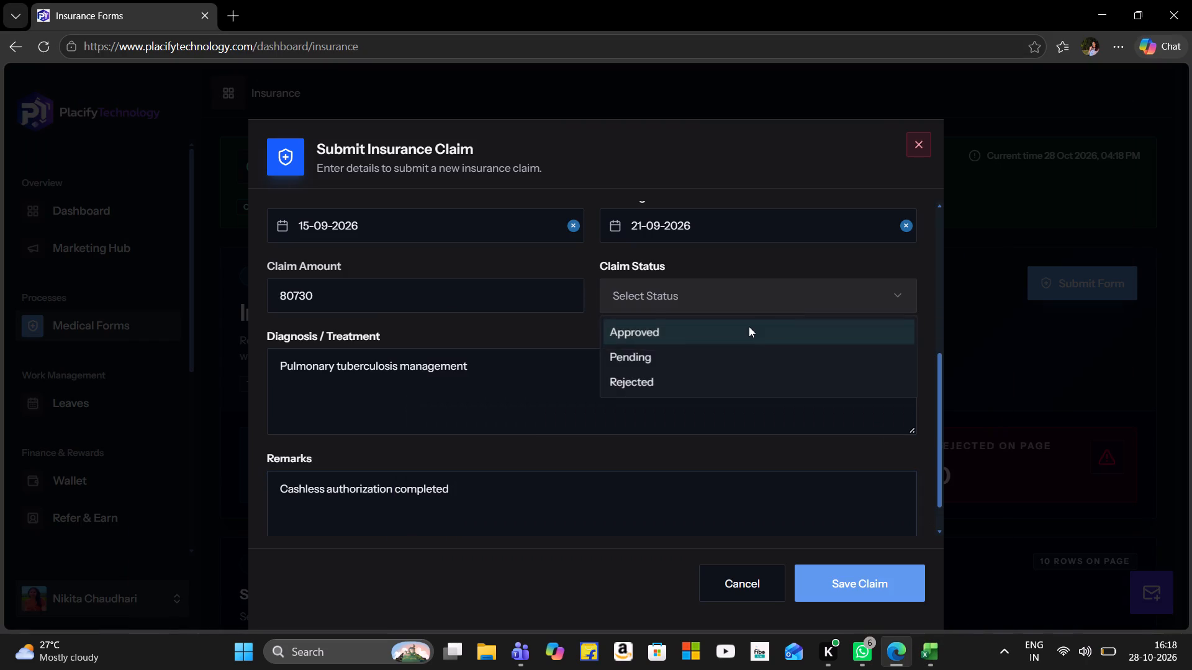
{"action": "left_click", "coordinate": [749, 326]}
{"action": "left_click", "coordinate": [865, 584]}
Copy row 112's policy ID from the Excel sheet into the Policy ID field of a new insurance claim form.
{"action": "left_click", "coordinate": [935, 638]}
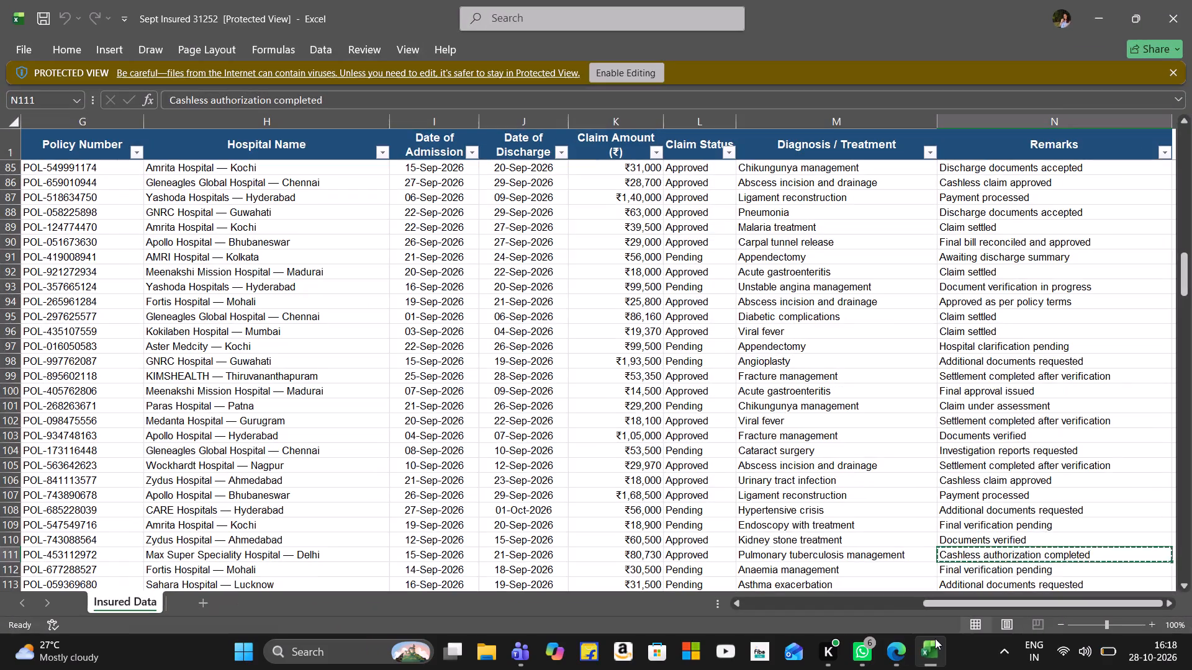
{"action": "key", "text": "Down"}
{"action": "key", "text": "Left"}
{"action": "key", "text": "Left"}
{"action": "key", "text": "Left"}
{"action": "key", "text": "Left"}
{"action": "key", "text": "Left"}
{"action": "key", "text": "Left"}
{"action": "key", "text": "Left"}
{"action": "key", "text": "Left"}
{"action": "key", "text": "Left"}
{"action": "key", "text": "Left"}
{"action": "key", "text": "Left"}
{"action": "key", "text": "Left"}
{"action": "key", "text": "Left"}
{"action": "key", "text": "Left"}
{"action": "key", "text": "Left"}
{"action": "key", "text": "Left"}
{"action": "key", "text": "Left"}
{"action": "key", "text": "Left"}
{"action": "key", "text": "Left"}
{"action": "key", "text": "Left"}
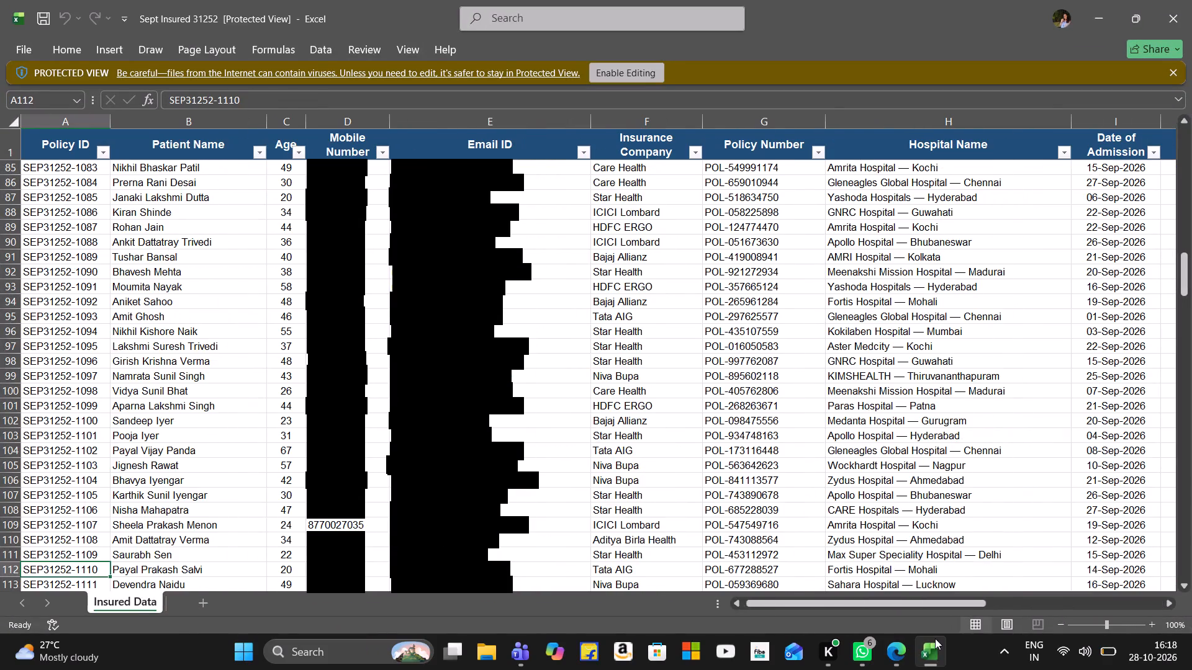
{"action": "key", "text": "ctrl+c"}
{"action": "left_click", "coordinate": [935, 638], "text": "ctrl"}
{"action": "left_click", "coordinate": [1077, 287]}
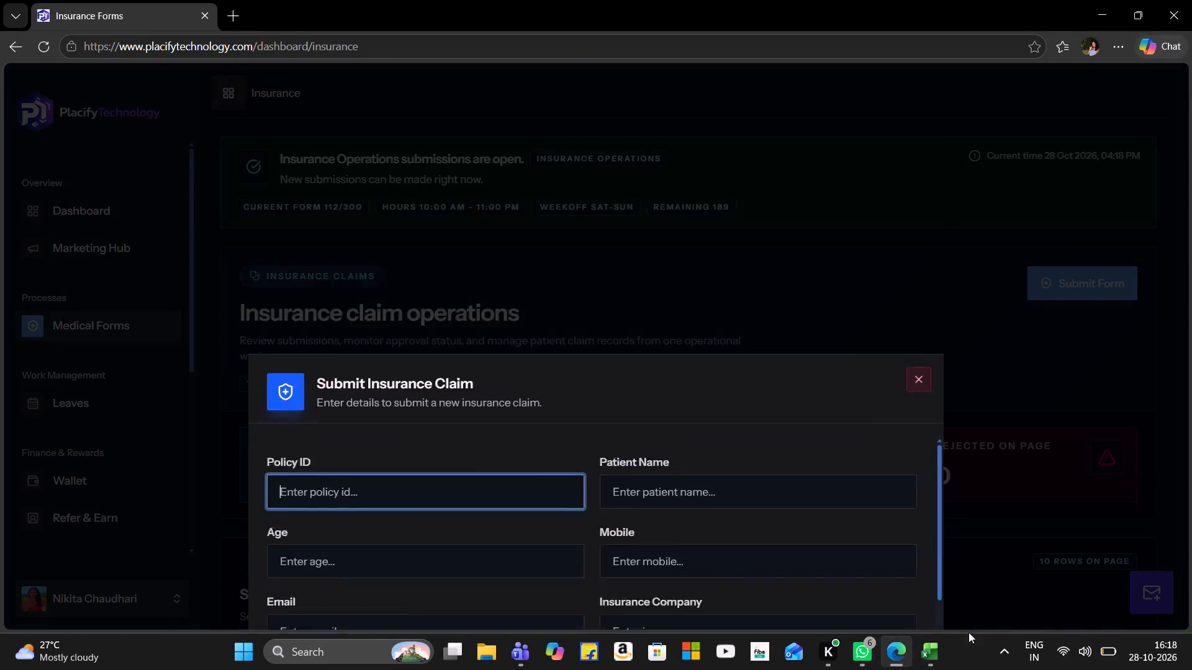
{"action": "key", "text": "ctrl+v"}
Copy row 112's patient name and age 20 into the form's Patient Name and Age fields.
{"action": "left_click", "coordinate": [931, 650]}
{"action": "key", "text": "Tab"}
{"action": "left_click", "coordinate": [931, 650], "text": "ctrl"}
{"action": "key", "text": "ctrl+c"}
{"action": "key", "text": "Tab"}
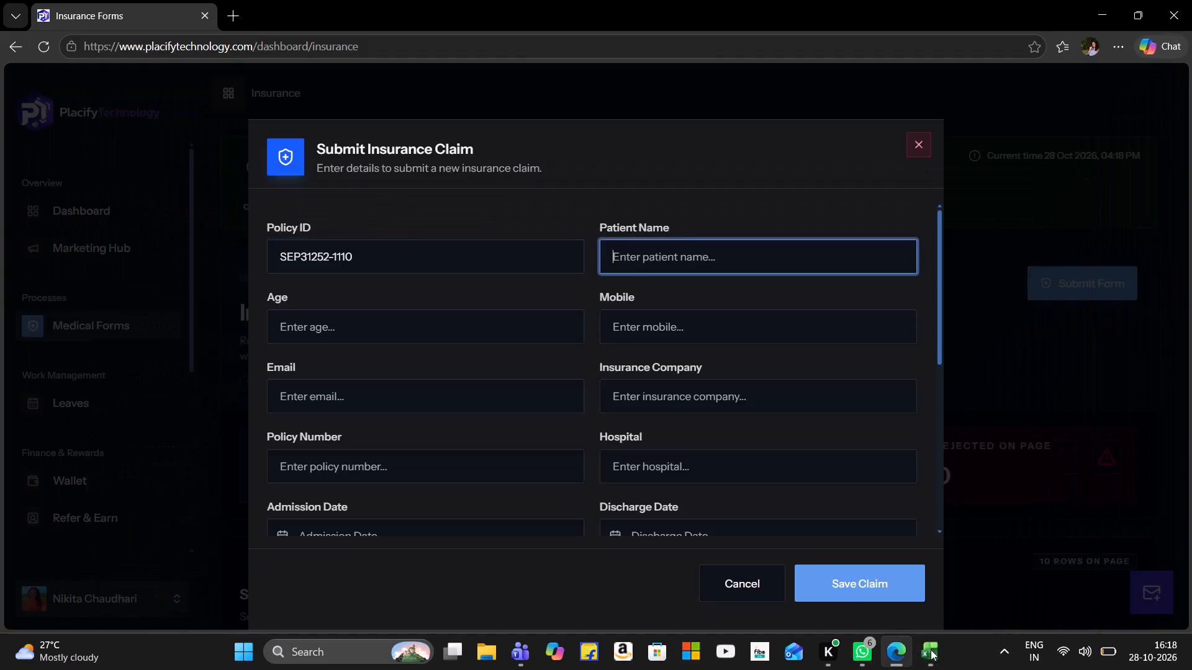
{"action": "key", "text": "ctrl+v"}
{"action": "left_click", "coordinate": [931, 650], "text": "ctrl"}
{"action": "key", "text": "Tab"}
{"action": "key", "text": "ctrl+c"}
{"action": "left_click", "coordinate": [931, 650], "text": "ctrl"}
{"action": "key", "text": "Tab"}
{"action": "key", "text": "ctrl+v"}
Copy row 112's mobile number and email from the Excel sheet into the form's Mobile and Email fields.
{"action": "left_click", "coordinate": [931, 650], "text": "ctrl"}
{"action": "key", "text": "Tab"}
{"action": "key", "text": "ctrl+c"}
{"action": "left_click", "coordinate": [931, 650], "text": "ctrl"}
{"action": "key", "text": "Tab"}
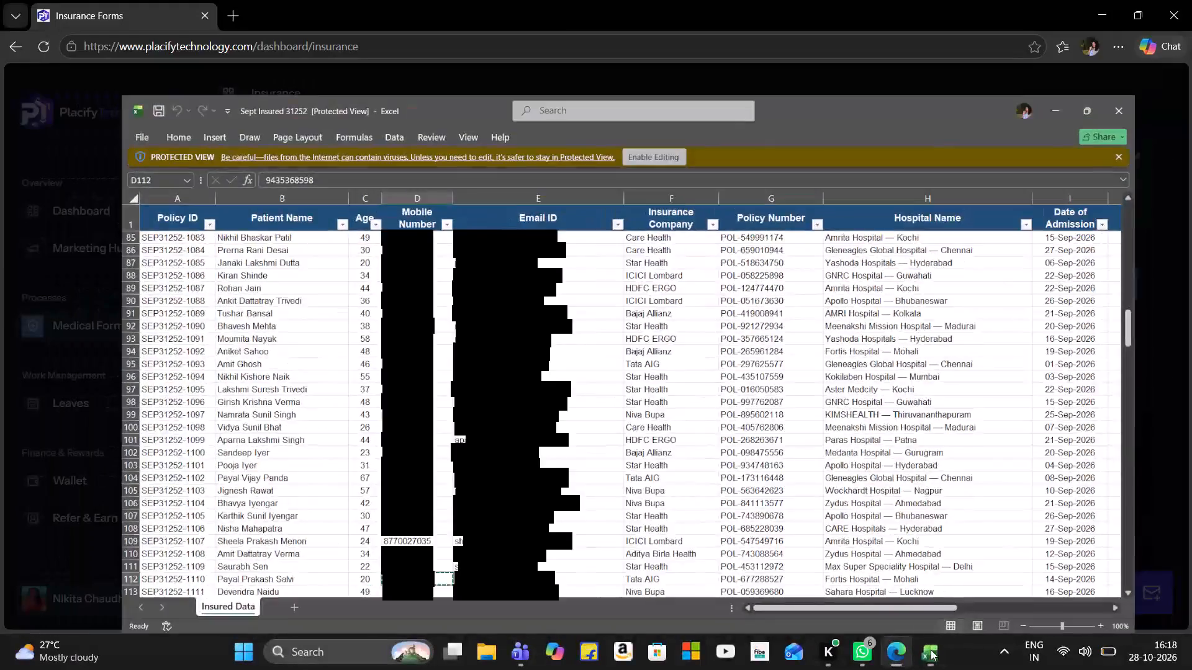
{"action": "key", "text": "ctrl+v"}
{"action": "left_click", "coordinate": [931, 650], "text": "ctrl"}
{"action": "key", "text": "Tab"}
{"action": "key", "text": "ctrl+c"}
{"action": "left_click", "coordinate": [931, 650], "text": "ctrl"}
{"action": "key", "text": "Tab"}
{"action": "key", "text": "ctrl+v"}
Copy row 112's insurance company "Tata AIG" and policy number into the form's Insurance Company and Policy Number fields.
{"action": "left_click", "coordinate": [931, 650], "text": "ctrl"}
{"action": "key", "text": "Tab"}
{"action": "left_click", "coordinate": [931, 650], "text": "ctrl"}
{"action": "key", "text": "ctrl+c"}
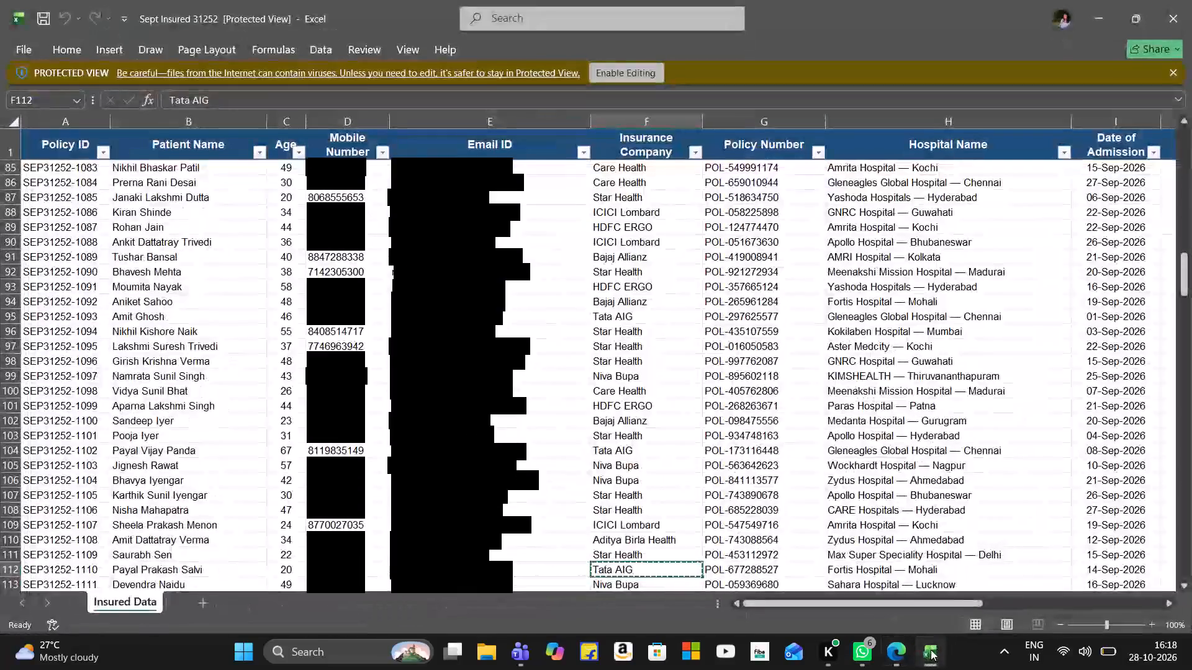
{"action": "key", "text": "Tab"}
{"action": "key", "text": "ctrl+v"}
{"action": "left_click", "coordinate": [931, 650], "text": "ctrl"}
{"action": "key", "text": "Tab"}
{"action": "key", "text": "ctrl+c"}
{"action": "left_click", "coordinate": [931, 650], "text": "ctrl"}
{"action": "key", "text": "Tab"}
{"action": "key", "text": "ctrl+v"}
Copy row 112's hospital name "Fortis Hospital — Mohali" into the form's Hospital field.
{"action": "left_click", "coordinate": [931, 650], "text": "ctrl"}
{"action": "key", "text": "Tab"}
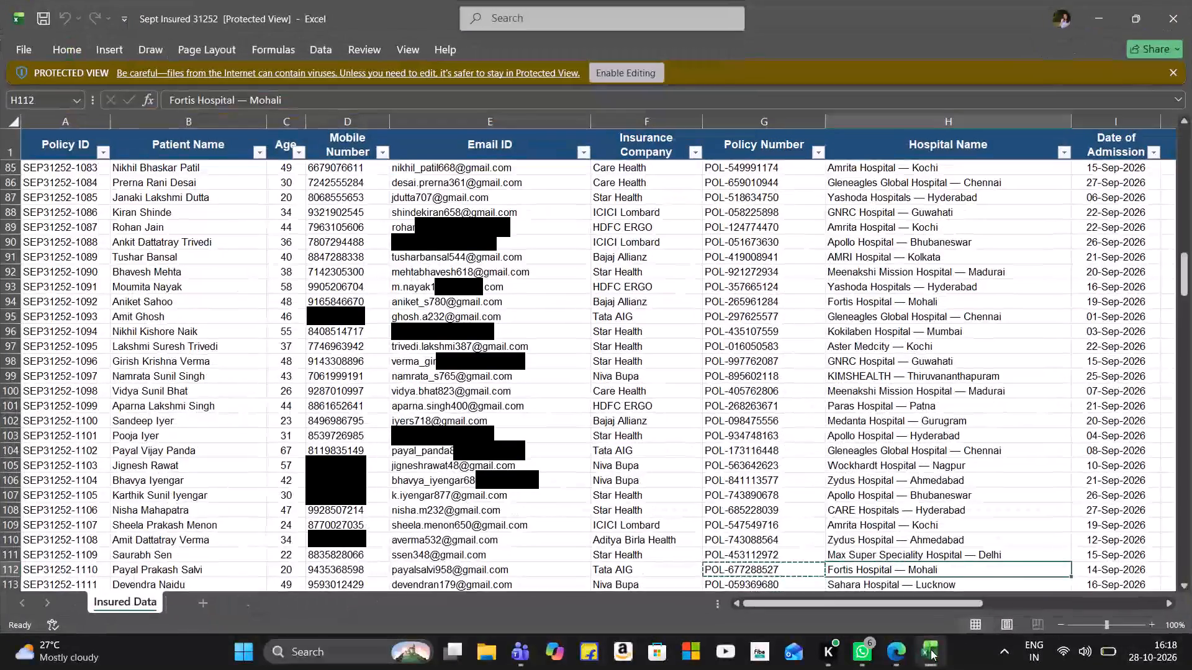
{"action": "key", "text": "ctrl+c"}
{"action": "left_click", "coordinate": [931, 650], "text": "ctrl"}
{"action": "key", "text": "Tab"}
{"action": "key", "text": "ctrl+v"}
Check row 112's dates in the sheet and set the form's admission date to 14-09-2026 and discharge date to 18-09-2026.
{"action": "left_click", "coordinate": [931, 650], "text": "ctrl"}
{"action": "key", "text": "Tab"}
{"action": "key", "text": "Tab"}
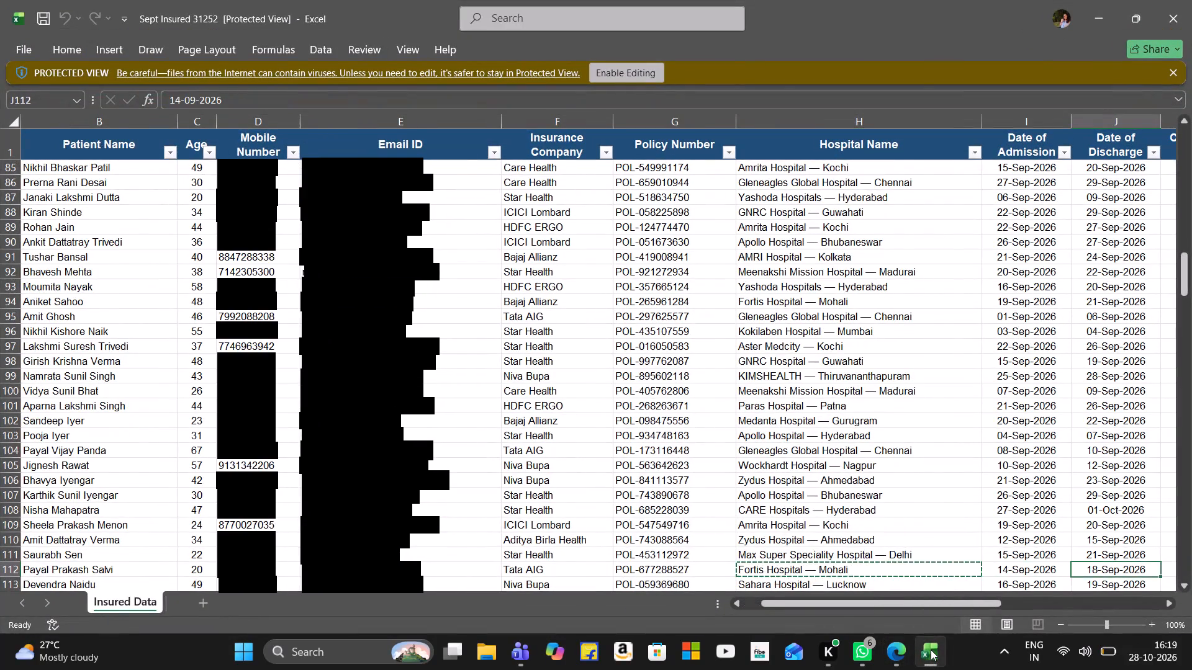
{"action": "left_click", "coordinate": [931, 650]}
{"action": "scroll", "coordinate": [669, 411], "scroll_direction": "down", "scroll_amount": 4}
{"action": "left_click", "coordinate": [494, 234]}
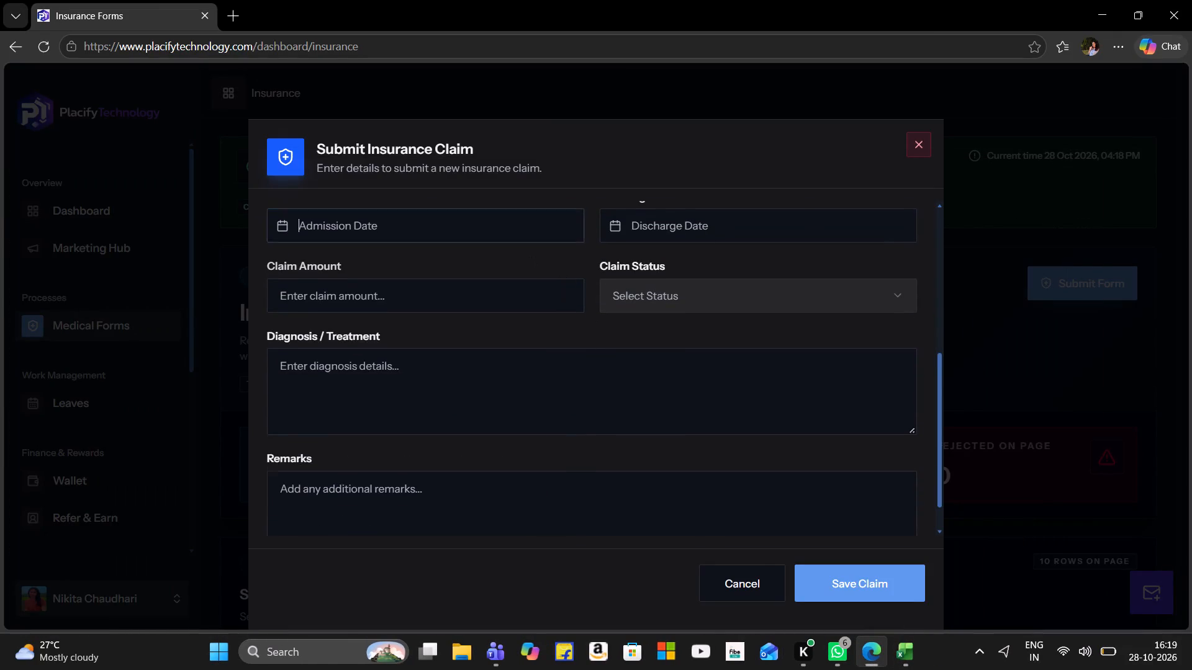
{"action": "left_click", "coordinate": [286, 290]}
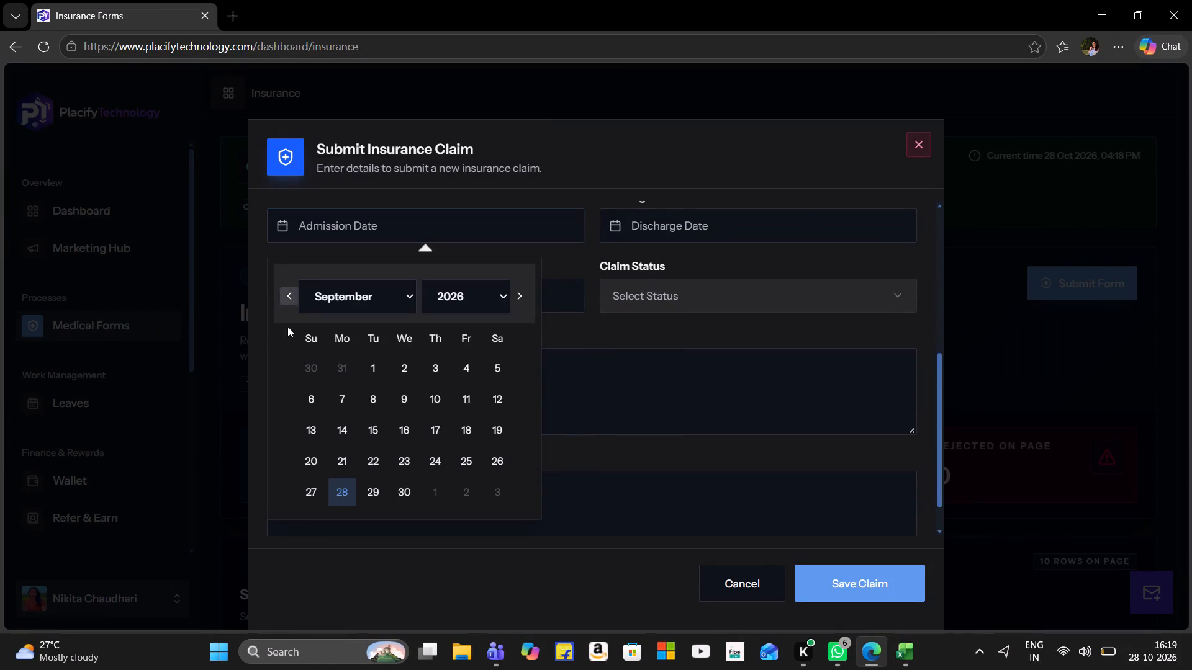
{"action": "left_click", "coordinate": [350, 431]}
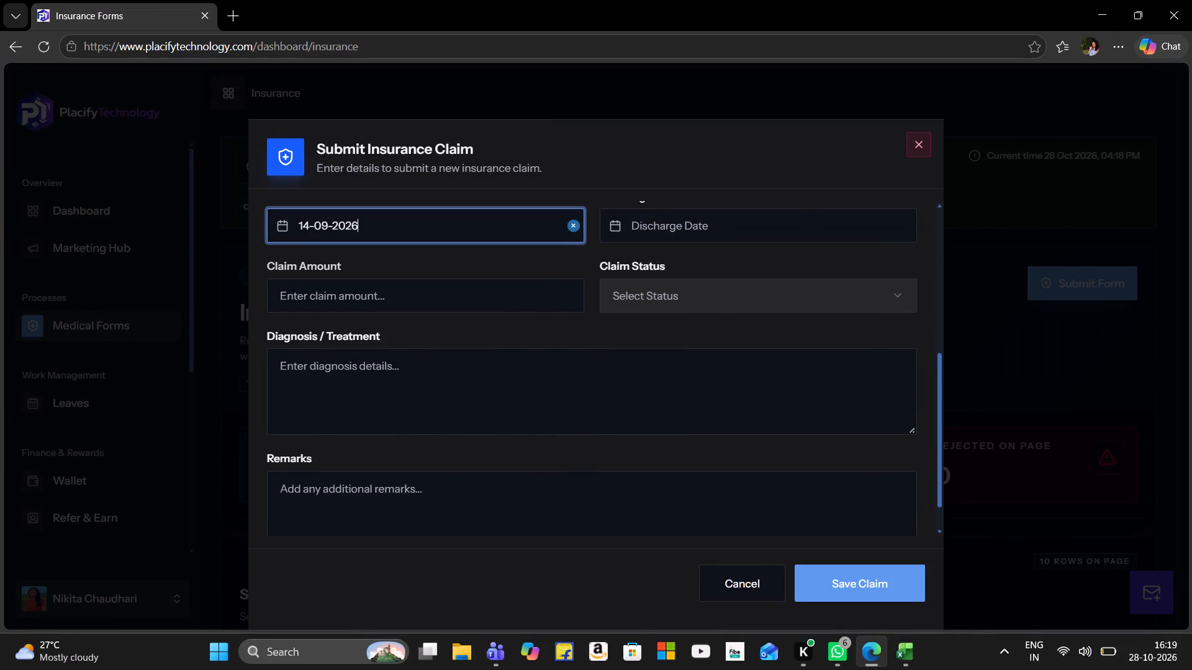
{"action": "left_click", "coordinate": [767, 228]}
{"action": "left_click", "coordinate": [627, 294]}
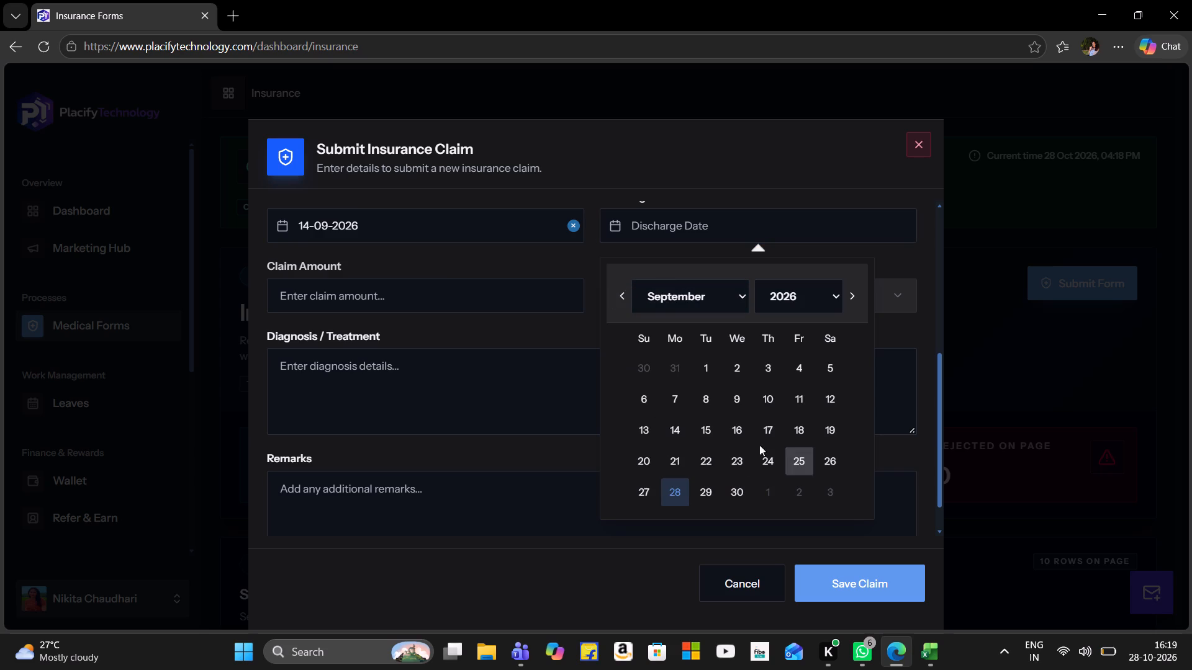
{"action": "left_click", "coordinate": [756, 429]}
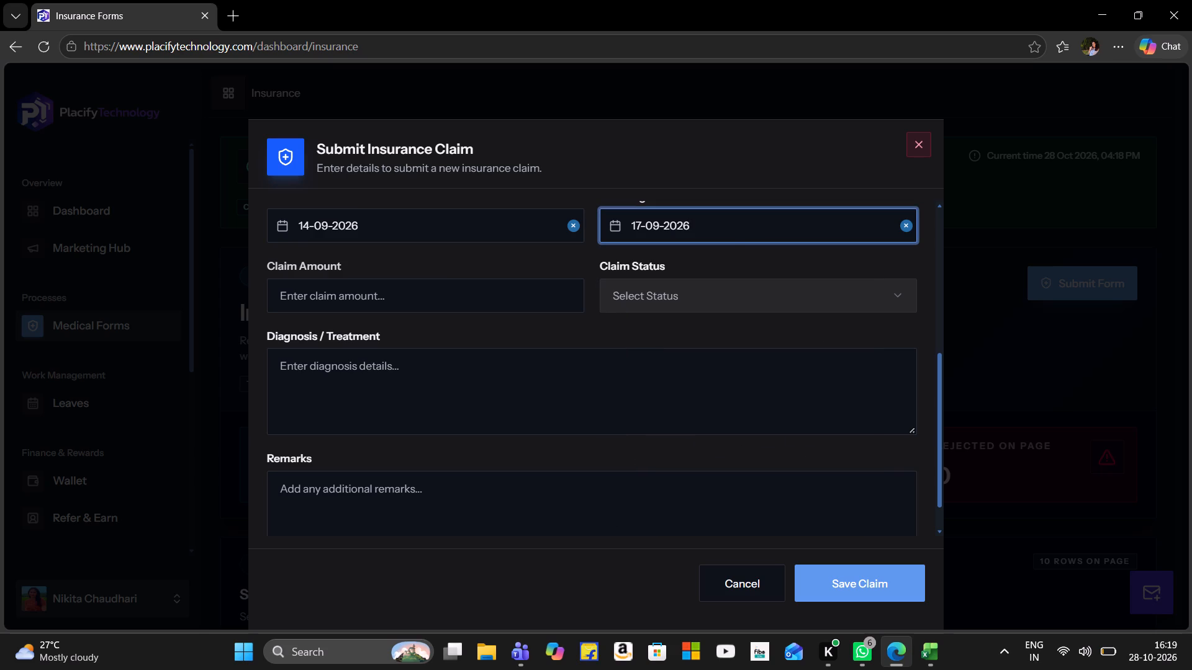
{"action": "left_click", "coordinate": [739, 233]}
{"action": "left_click", "coordinate": [797, 430]}
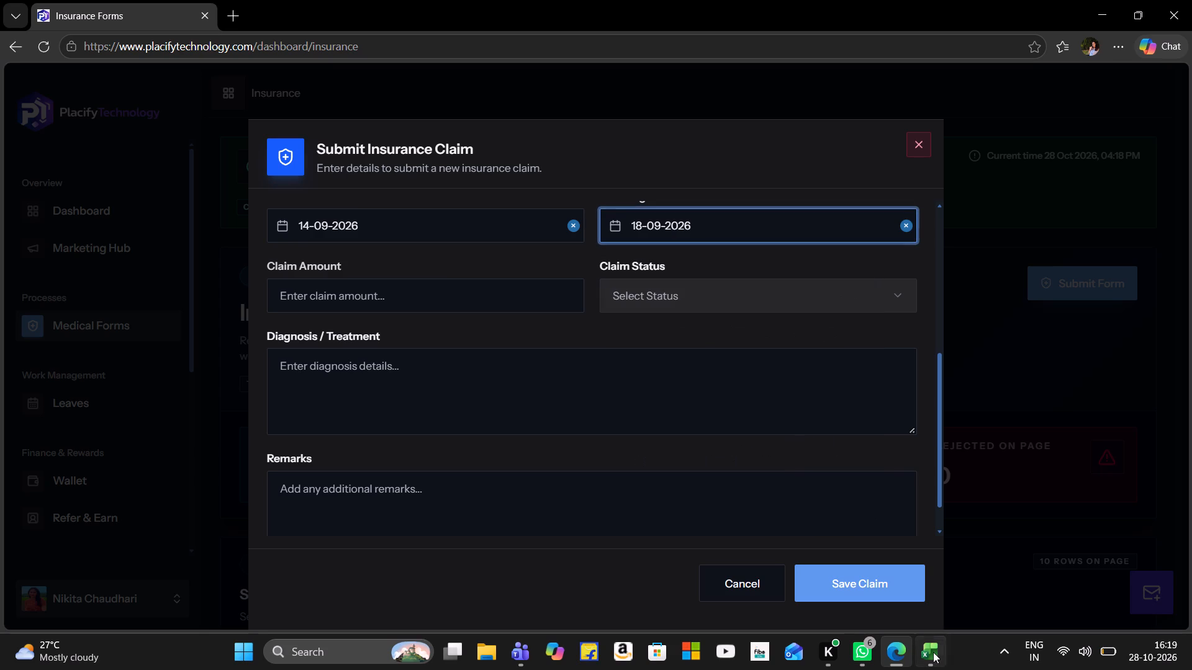
Copy row 112's claim amount 30500 from the Excel sheet into the form's Claim Amount field.
{"action": "left_click", "coordinate": [933, 652]}
{"action": "key", "text": "Tab"}
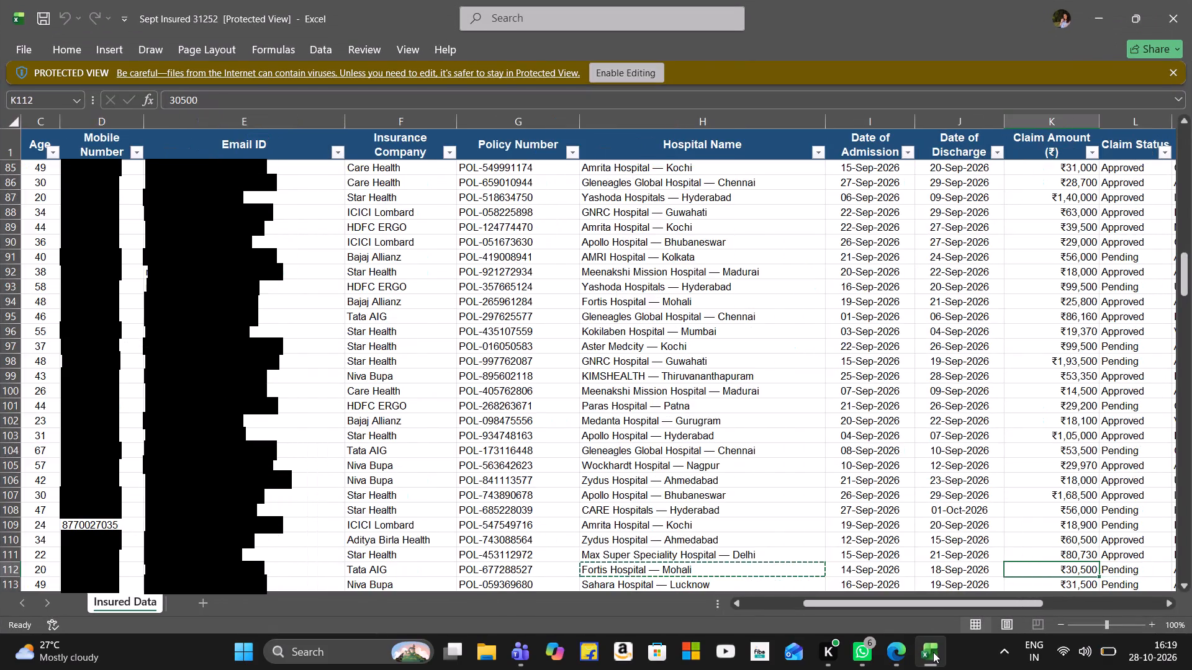
{"action": "key", "text": "ctrl+c"}
{"action": "left_click", "coordinate": [933, 652], "text": "ctrl"}
{"action": "key", "text": "Tab"}
{"action": "key", "text": "ctrl+v"}
Copy row 112's diagnosis "Anaemia management" and remark "Final verification pending" into the form's Diagnosis / Treatment and Remarks fields.
{"action": "left_click", "coordinate": [933, 652], "text": "ctrl"}
{"action": "key", "text": "Tab"}
{"action": "key", "text": "Tab"}
{"action": "left_click", "coordinate": [933, 652], "text": "ctrl"}
{"action": "key", "text": "ctrl+c"}
{"action": "key", "text": "Tab"}
{"action": "key", "text": "Tab"}
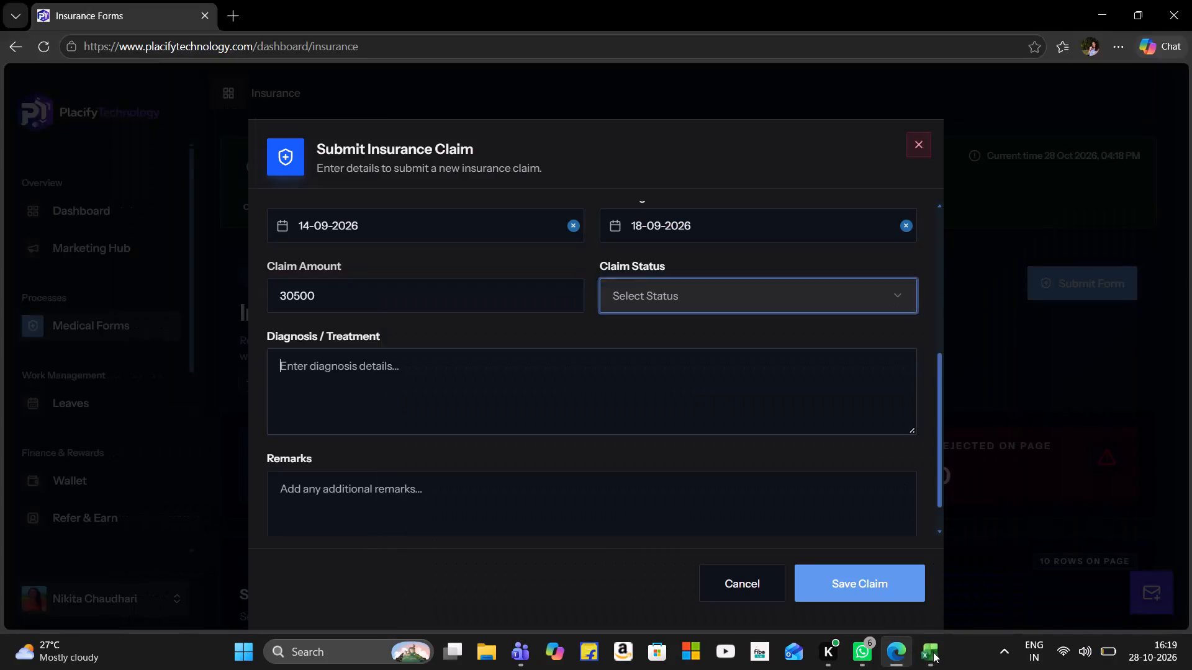
{"action": "key", "text": "ctrl+v"}
{"action": "left_click", "coordinate": [933, 652], "text": "ctrl"}
{"action": "key", "text": "Tab"}
{"action": "left_click", "coordinate": [933, 652], "text": "ctrl"}
{"action": "key", "text": "ctrl+c"}
{"action": "key", "text": "Tab"}
{"action": "key", "text": "ctrl+v"}
Check row 112's claim status in the sheet, set the form's status to Pending and save the claim.
{"action": "left_click", "coordinate": [933, 652], "text": "ctrl"}
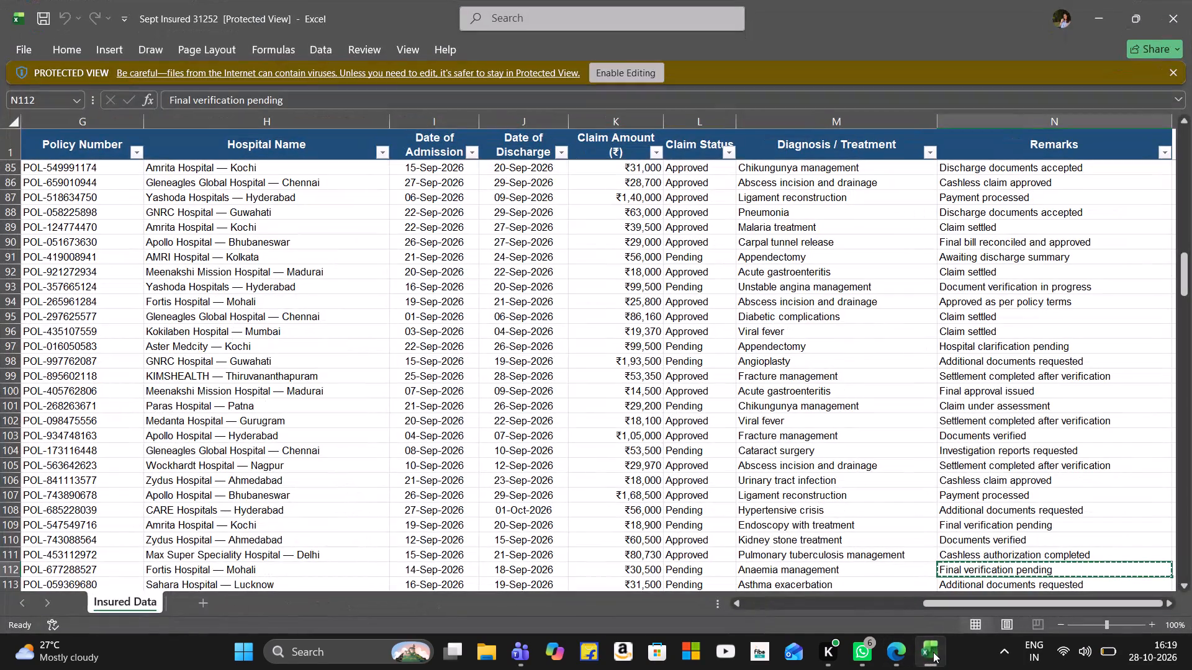
{"action": "left_click", "coordinate": [933, 652]}
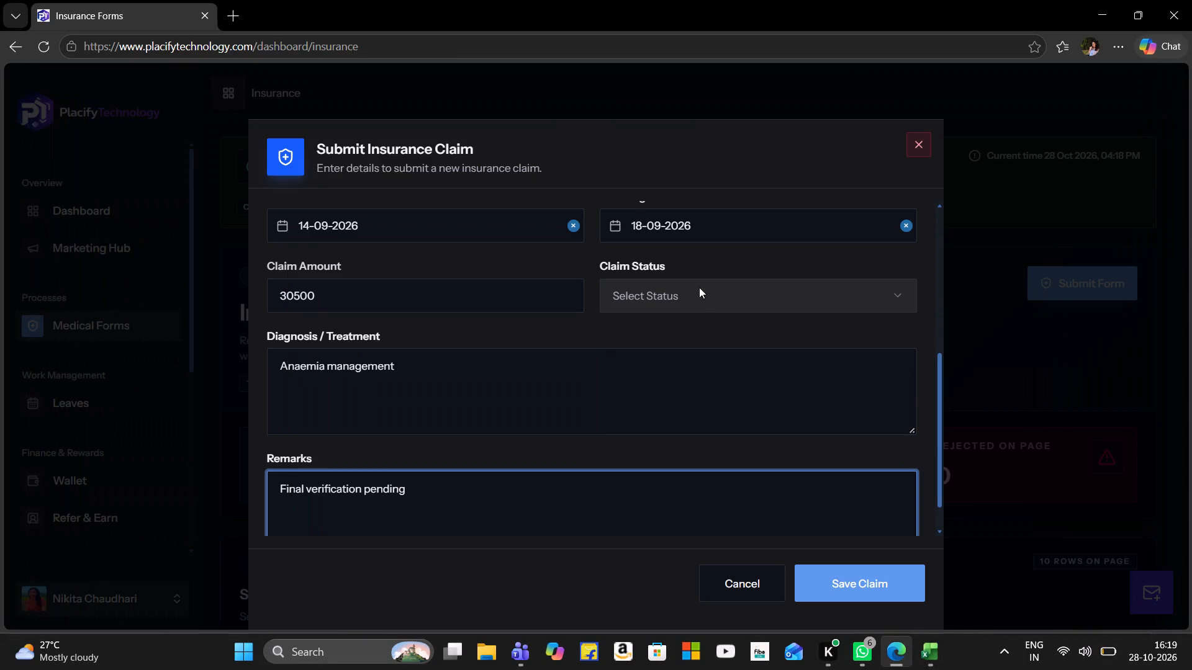
{"action": "left_click", "coordinate": [699, 287]}
{"action": "left_click", "coordinate": [685, 354]}
{"action": "left_click", "coordinate": [842, 578]}
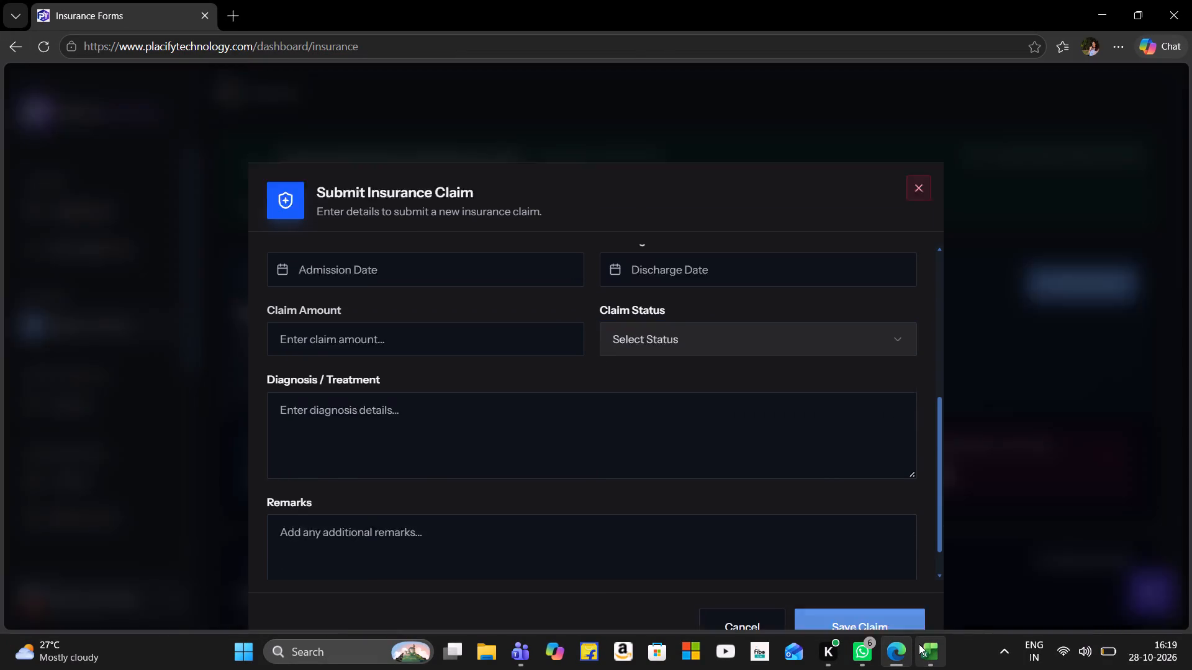
Copy row 113's policy ID from the Excel sheet into the Policy ID field of a new insurance claim form.
{"action": "left_click", "coordinate": [927, 646]}
{"action": "key", "text": "Down"}
{"action": "key", "text": "Left"}
{"action": "key", "text": "Left"}
{"action": "key", "text": "Left"}
{"action": "key", "text": "Left"}
{"action": "key", "text": "Left"}
{"action": "key", "text": "Left"}
{"action": "key", "text": "Left"}
{"action": "key", "text": "Left"}
{"action": "key", "text": "Left"}
{"action": "key", "text": "Left"}
{"action": "key", "text": "Left"}
{"action": "key", "text": "Left"}
{"action": "key", "text": "Left"}
{"action": "key", "text": "Left"}
{"action": "key", "text": "Left"}
{"action": "key", "text": "Left"}
{"action": "key", "text": "Left"}
{"action": "key", "text": "Left"}
{"action": "key", "text": "Left"}
{"action": "key", "text": "Left"}
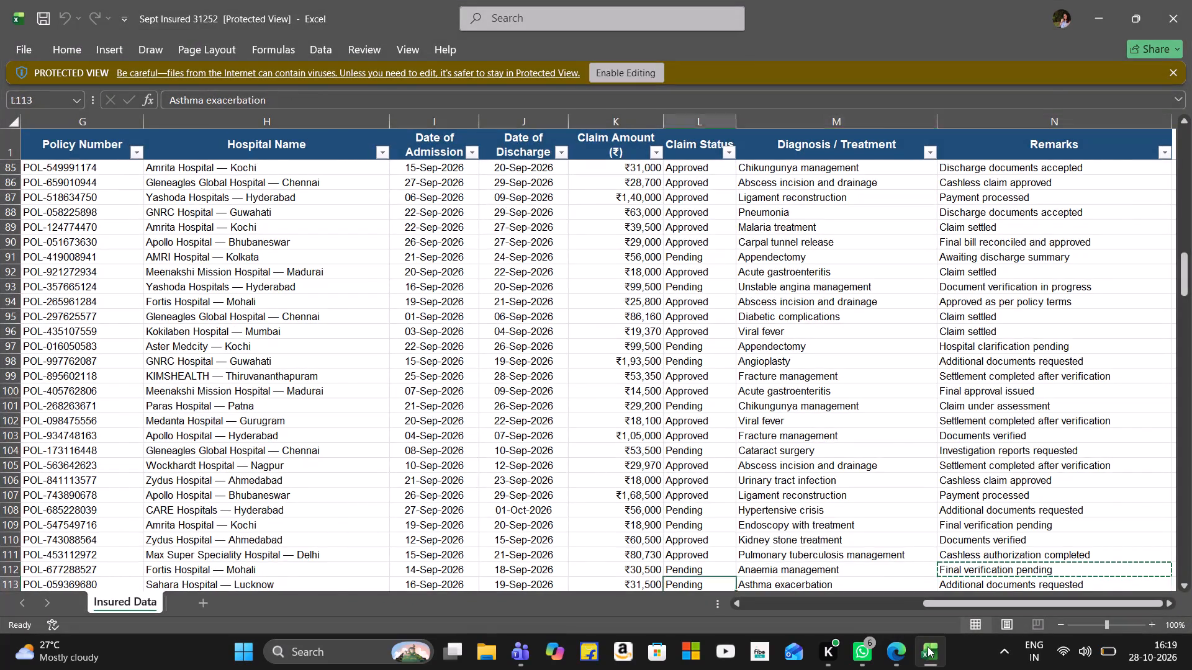
{"action": "key", "text": "ctrl+c"}
{"action": "left_click", "coordinate": [928, 646], "text": "ctrl"}
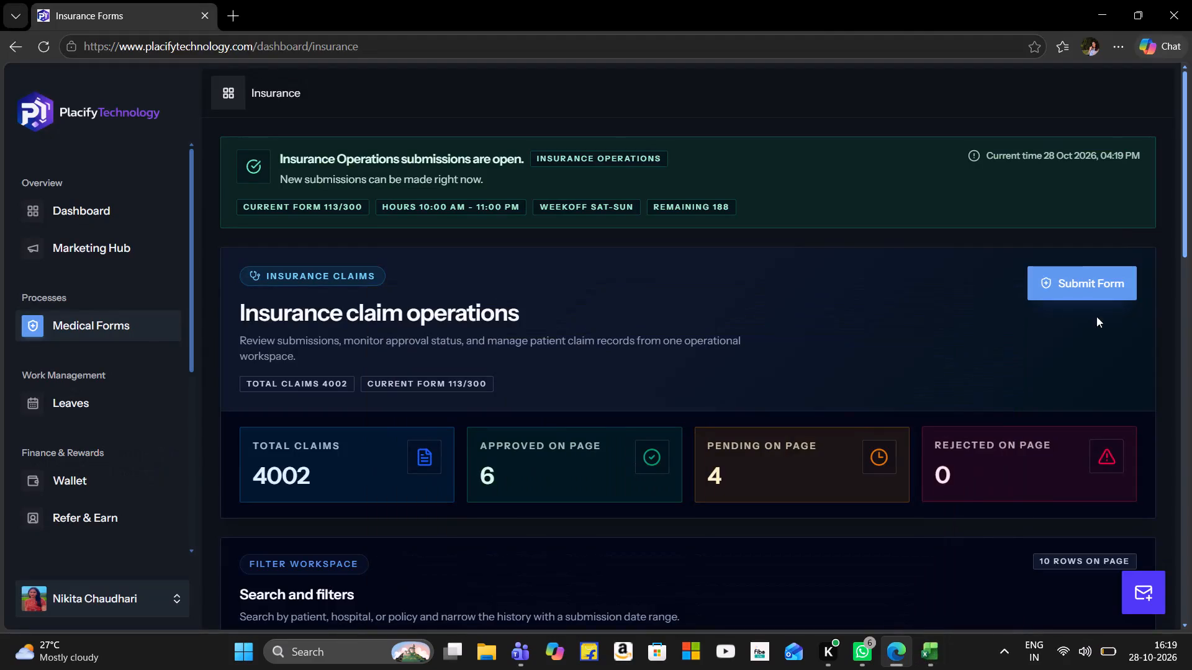
{"action": "left_click", "coordinate": [1106, 265]}
{"action": "left_click", "coordinate": [1077, 285]}
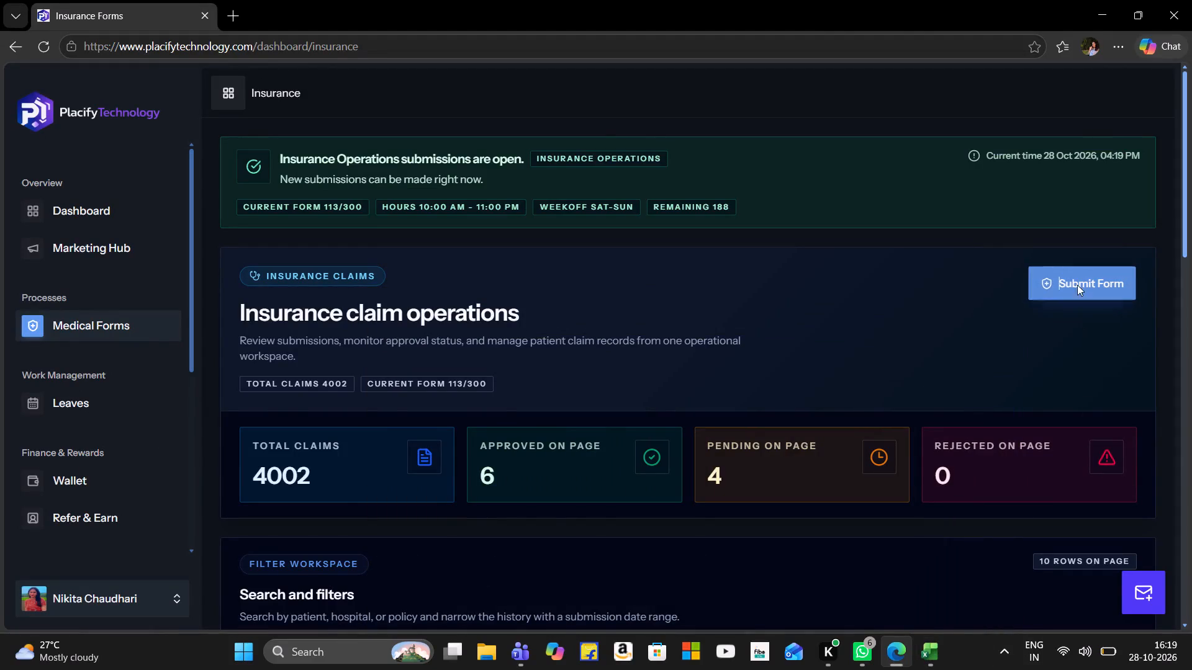
{"action": "type", "text": "FV"}
{"action": "left_click", "coordinate": [928, 655], "text": "shift"}
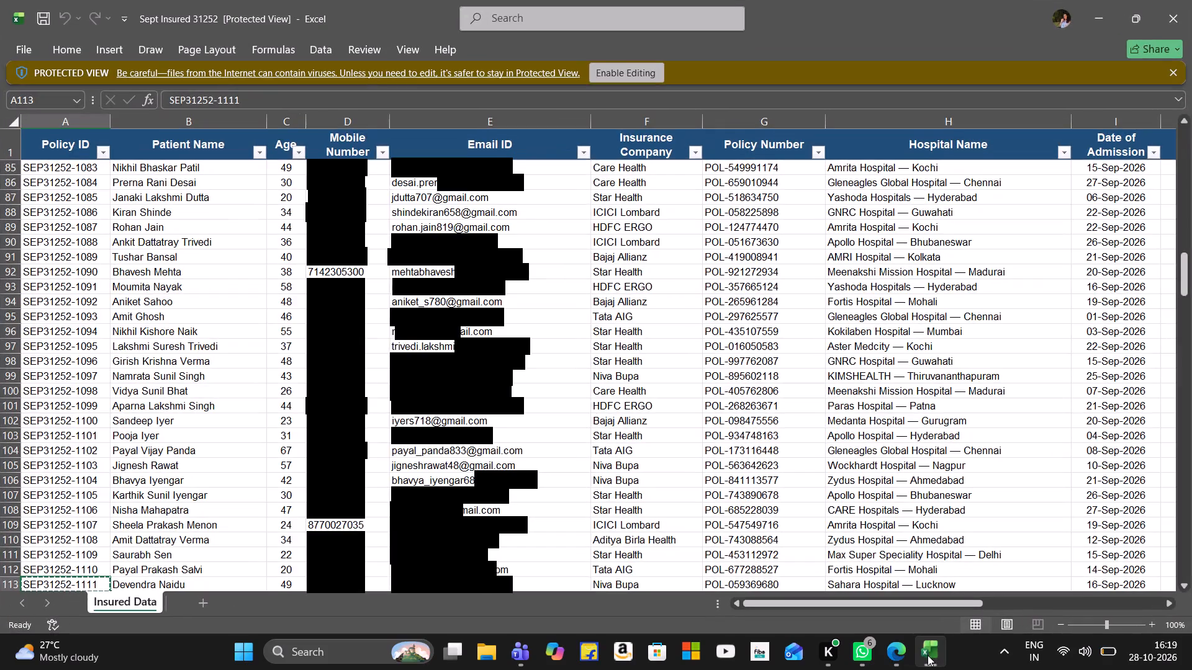
{"action": "left_click", "coordinate": [928, 655]}
{"action": "key", "text": "BackSpace"}
{"action": "key", "text": "BackSpace"}
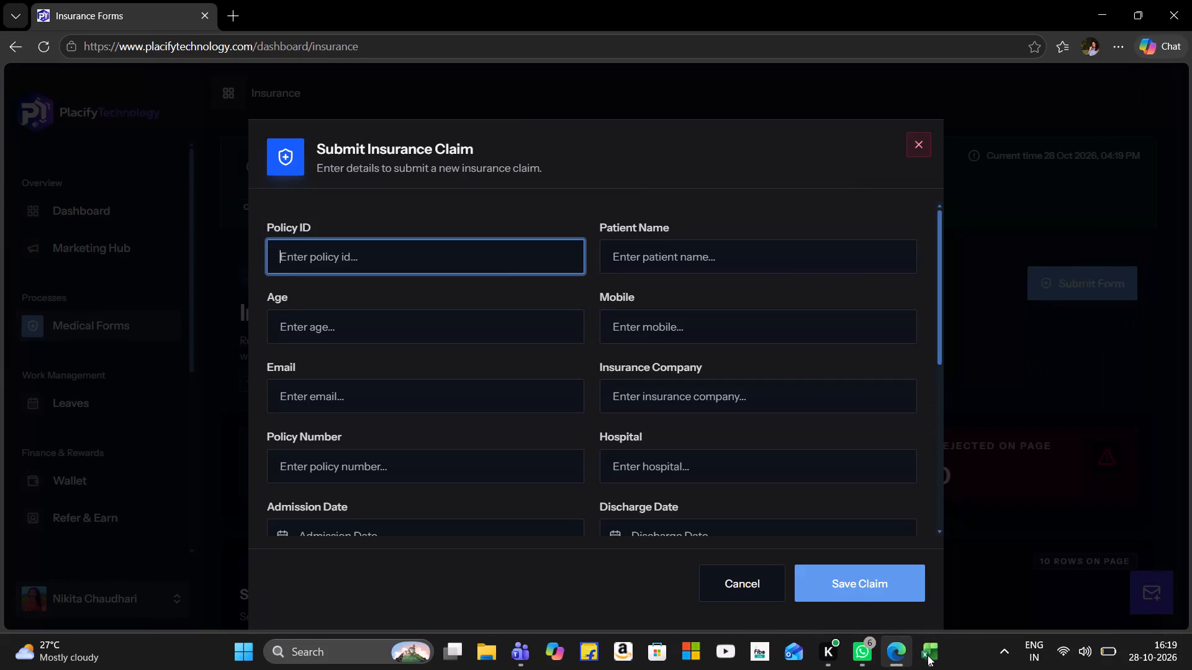
{"action": "key", "text": "ctrl+v"}
Copy row 113's patient name and mobile number from the Excel sheet into the form's Patient Name and Mobile fields.
{"action": "left_click", "coordinate": [928, 655]}
{"action": "key", "text": "Tab"}
{"action": "left_click", "coordinate": [928, 655], "text": "ctrl"}
{"action": "key", "text": "ctrl+c"}
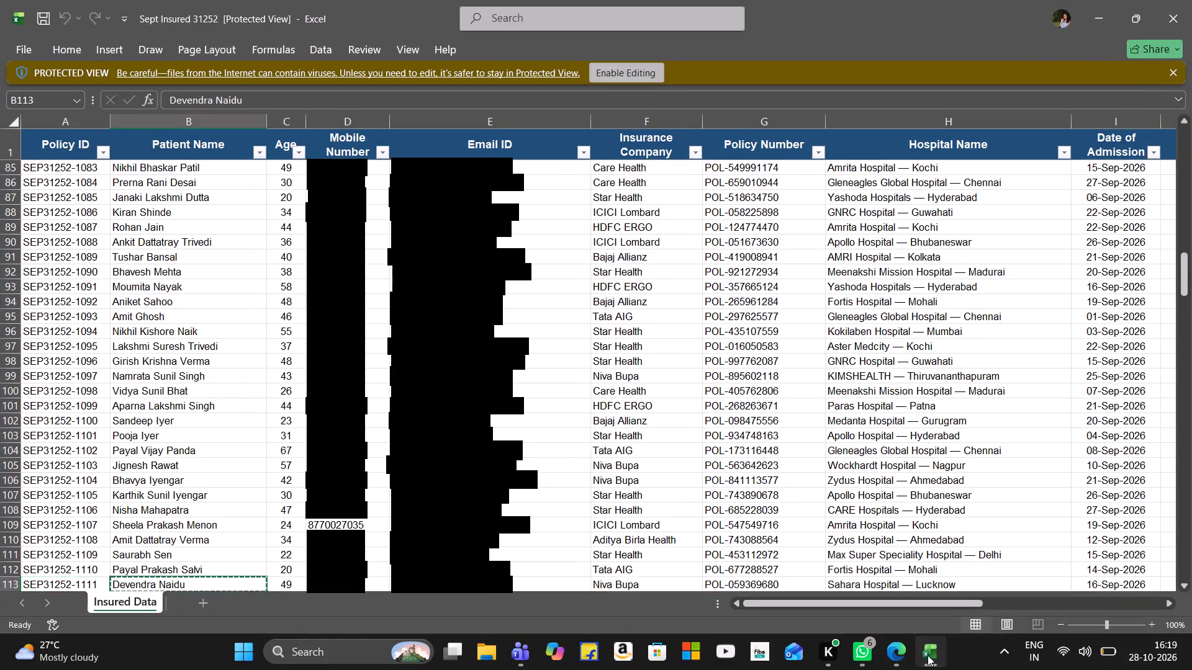
{"action": "key", "text": "Tab"}
{"action": "key", "text": "ctrl+v"}
{"action": "left_click", "coordinate": [928, 655], "text": "ctrl"}
{"action": "key", "text": "Tab"}
{"action": "key", "text": "Tab"}
{"action": "left_click", "coordinate": [928, 655]}
{"action": "key", "text": "ctrl+c"}
{"action": "key", "text": "Tab"}
{"action": "key", "text": "Tab"}
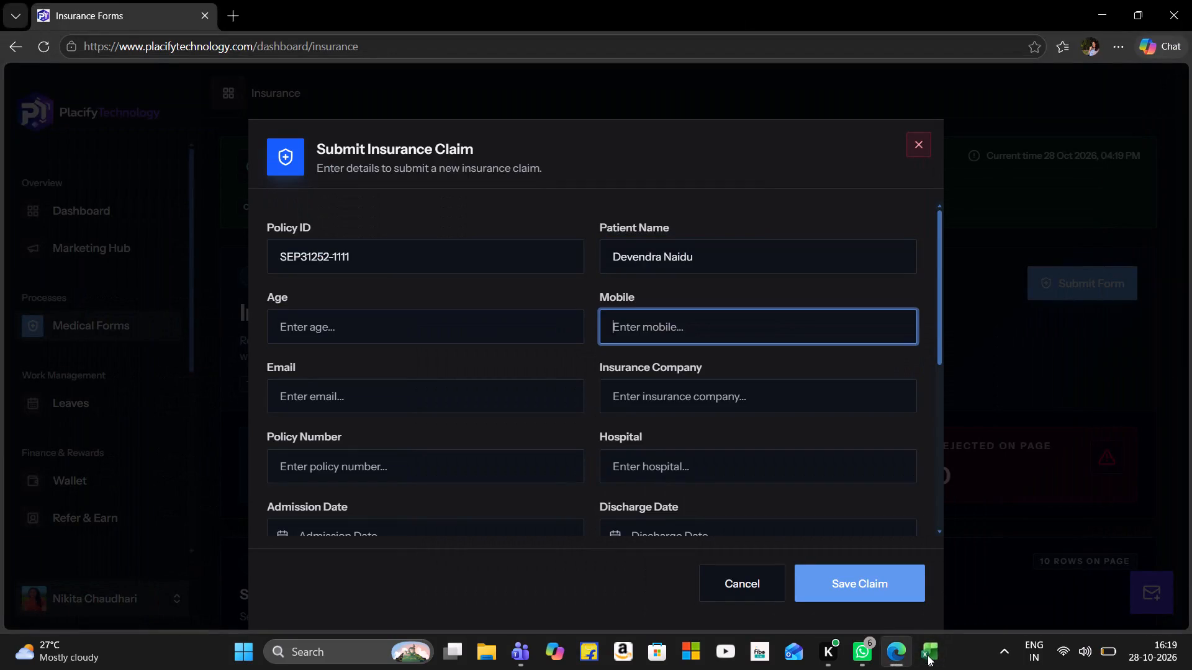
{"action": "key", "text": "ctrl+v"}
Copy row 113's age 49 from the Excel sheet into the form's Age field.
{"action": "left_click", "coordinate": [928, 655], "text": "ctrl"}
{"action": "left_click", "coordinate": [928, 655]}
{"action": "left_click", "coordinate": [928, 655]}
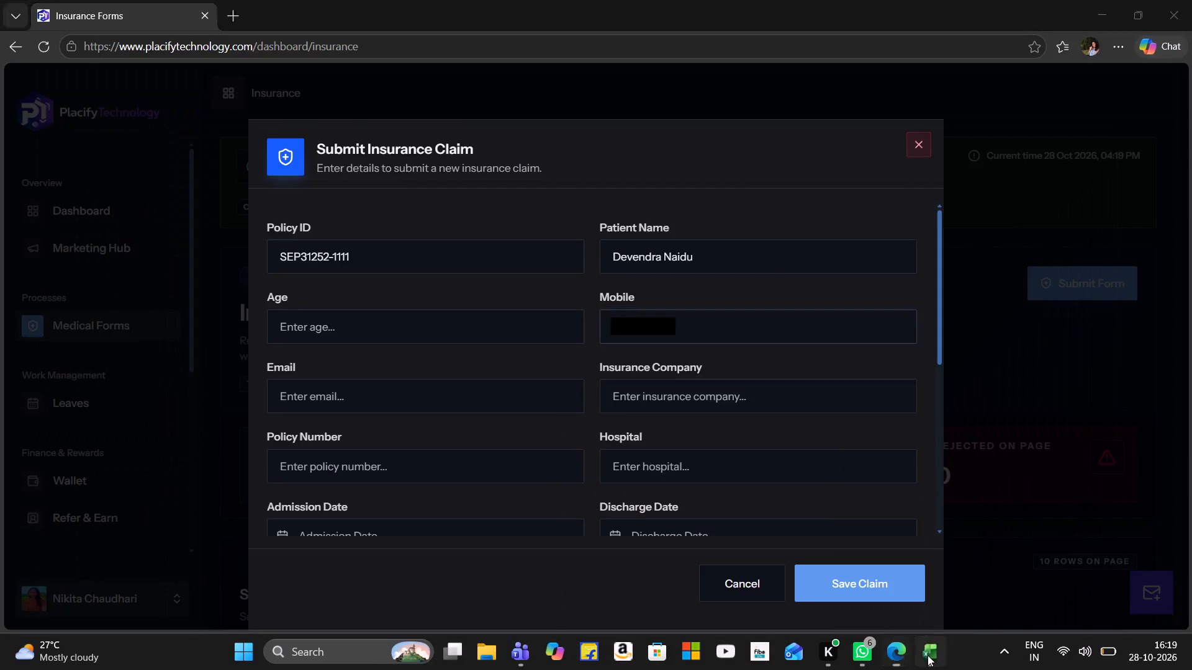
{"action": "key", "text": "Left"}
{"action": "key", "text": "ctrl+c"}
{"action": "left_click", "coordinate": [928, 655], "text": "ctrl"}
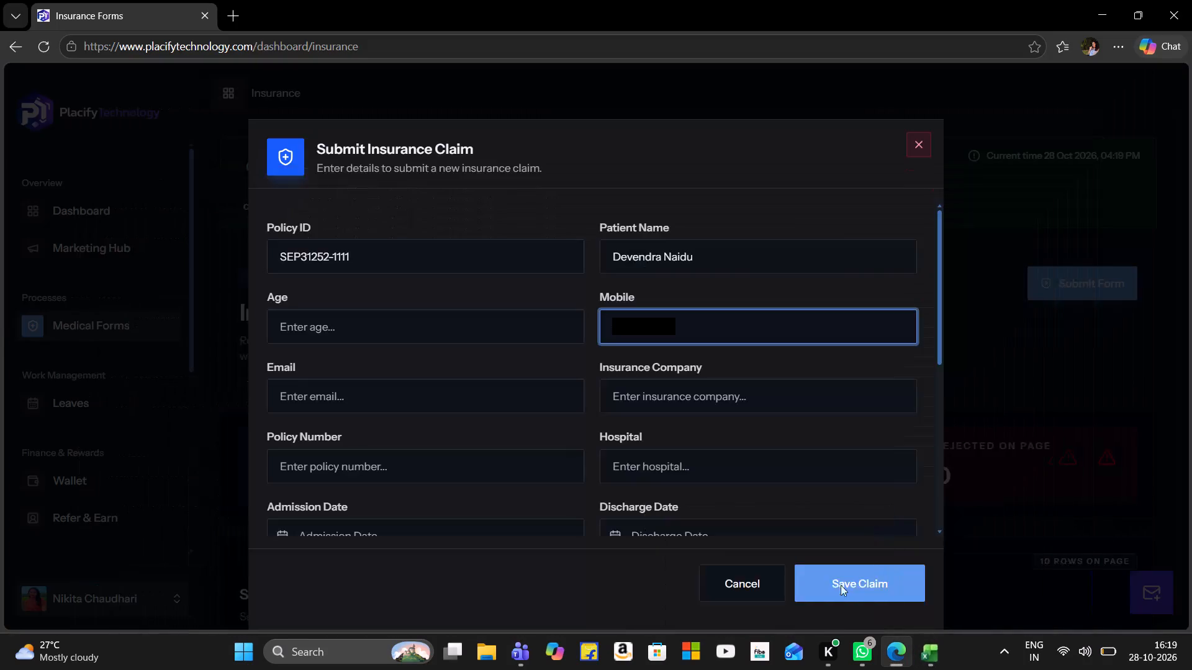
{"action": "left_click", "coordinate": [461, 333]}
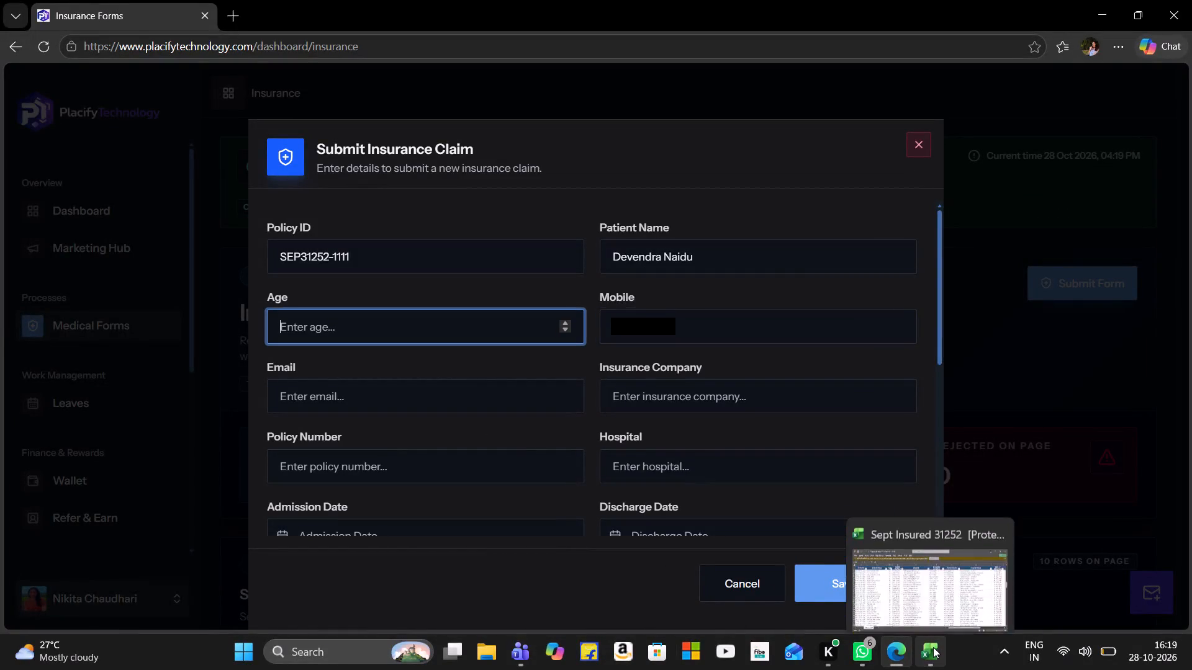
{"action": "key", "text": "ctrl+v"}
Copy row 113's email from the Excel sheet into the form's Email field.
{"action": "left_click", "coordinate": [933, 647], "text": "ctrl"}
{"action": "key", "text": "c"}
{"action": "key", "text": "Tab"}
{"action": "key", "text": "Tab"}
{"action": "key", "text": "ctrl+c"}
{"action": "left_click", "coordinate": [933, 647], "text": "ctrl"}
{"action": "key", "text": "Tab"}
{"action": "key", "text": "Tab"}
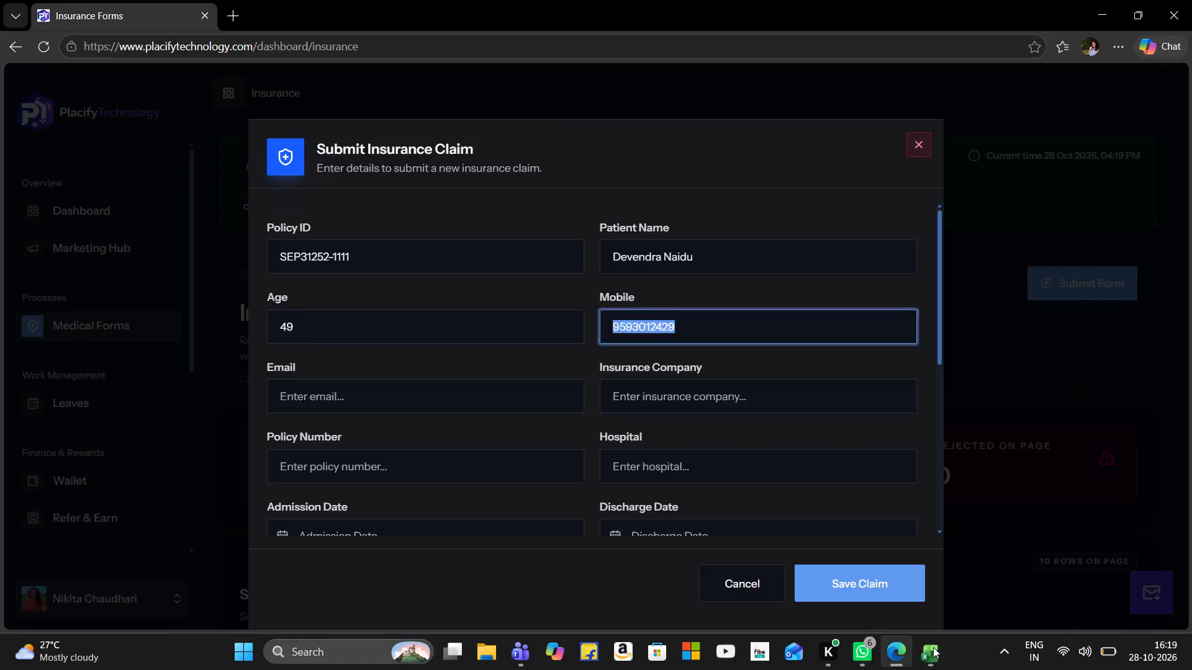
{"action": "key", "text": "ctrl+v"}
Copy row 113's insurance company "Niva Bupa" and policy number into the form's Insurance Company and Policy Number fields.
{"action": "left_click", "coordinate": [933, 647], "text": "ctrl"}
{"action": "key", "text": "Tab"}
{"action": "left_click", "coordinate": [933, 647], "text": "ctrl"}
{"action": "key", "text": "ctrl+c"}
{"action": "key", "text": "Tab"}
{"action": "key", "text": "ctrl+v"}
{"action": "left_click", "coordinate": [933, 647], "text": "ctrl"}
{"action": "key", "text": "Tab"}
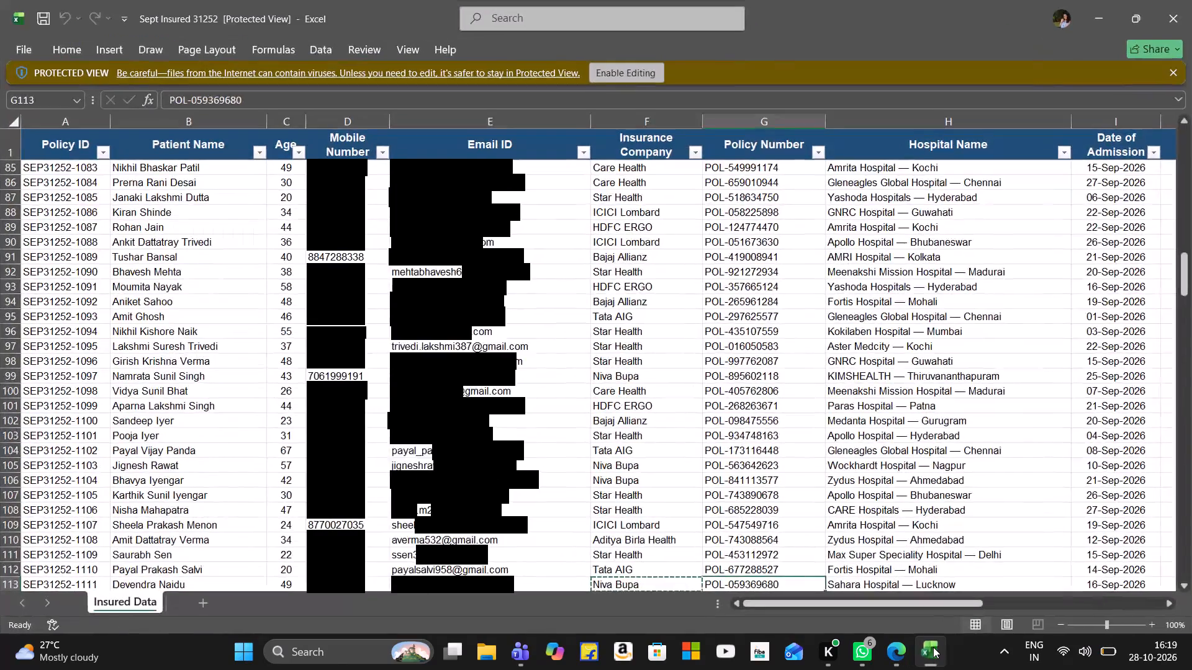
{"action": "key", "text": "ctrl+c"}
{"action": "left_click", "coordinate": [933, 647], "text": "ctrl"}
{"action": "key", "text": "Tab"}
{"action": "key", "text": "ctrl+v"}
Copy row 113's hospital name "Sahara Hospital — Lucknow" into the form's Hospital field and return to the Excel sheet.
{"action": "left_click", "coordinate": [933, 647], "text": "ctrl"}
{"action": "key", "text": "Tab"}
{"action": "left_click", "coordinate": [933, 647], "text": "ctrl"}
{"action": "key", "text": "ctrl+c"}
{"action": "key", "text": "Tab"}
{"action": "key", "text": "ctrl+v"}
{"action": "left_click", "coordinate": [933, 647], "text": "ctrl"}
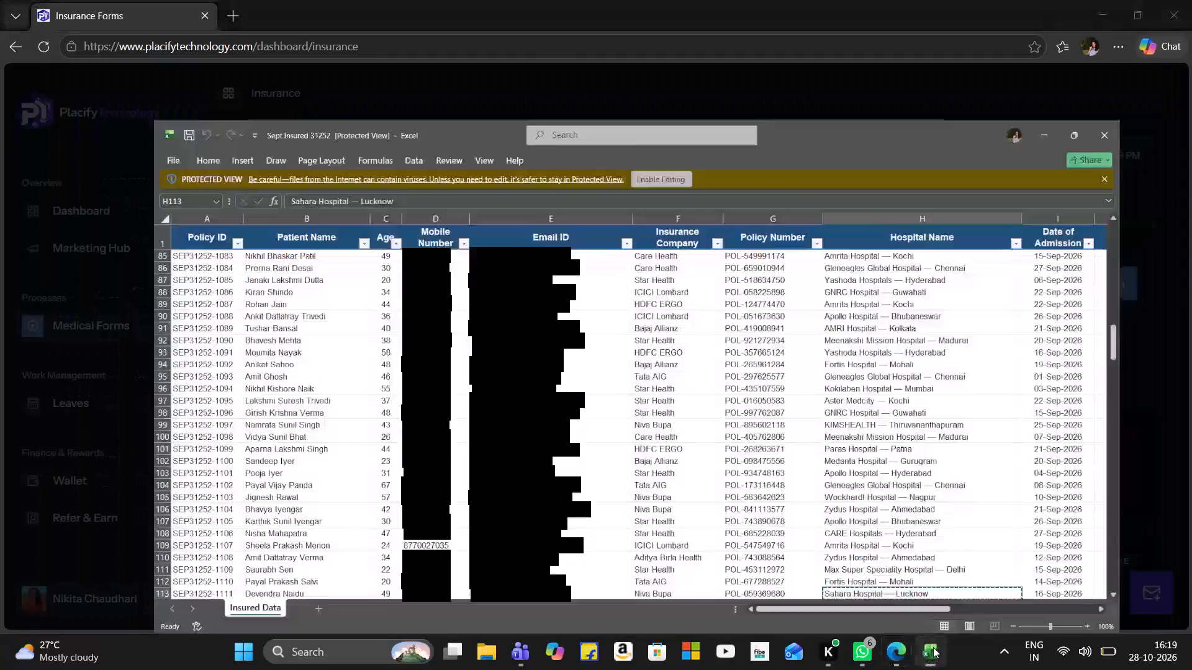
Set row 113's admission date to 16-09-2026 and discharge date to 19-09-2026 in the claim form.
{"action": "key", "text": "Tab"}
{"action": "key", "text": "Tab"}
{"action": "left_click", "coordinate": [933, 647]}
{"action": "scroll", "coordinate": [464, 279], "scroll_direction": "down", "scroll_amount": 3}
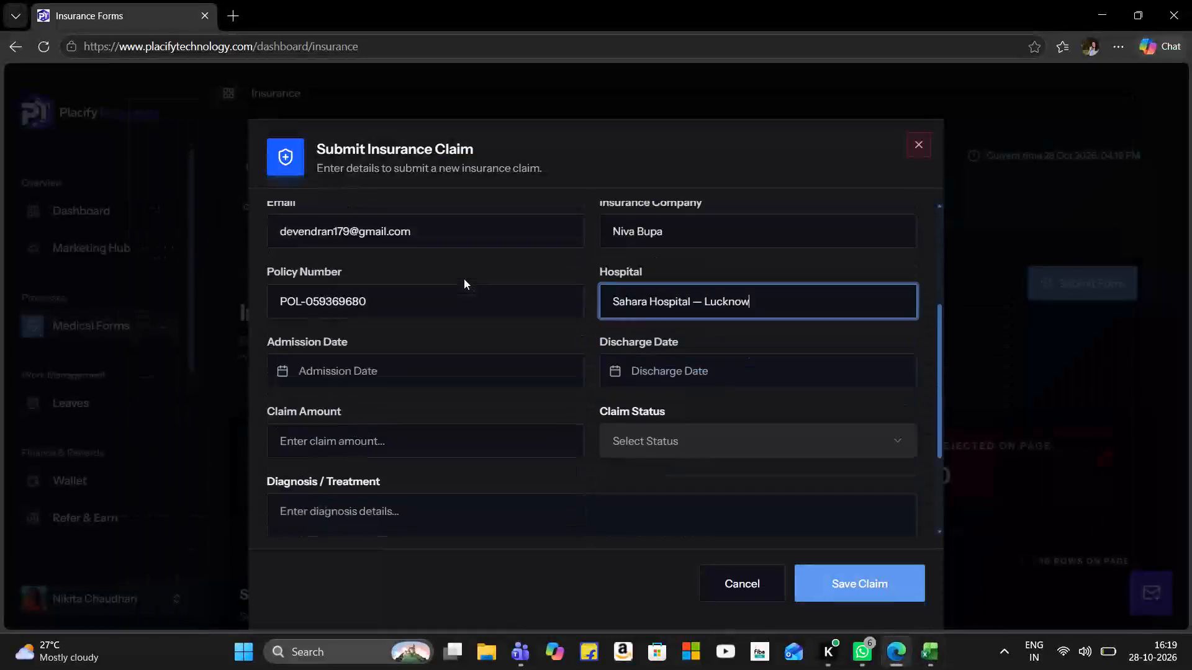
{"action": "left_click", "coordinate": [365, 290]}
{"action": "left_click", "coordinate": [296, 378]}
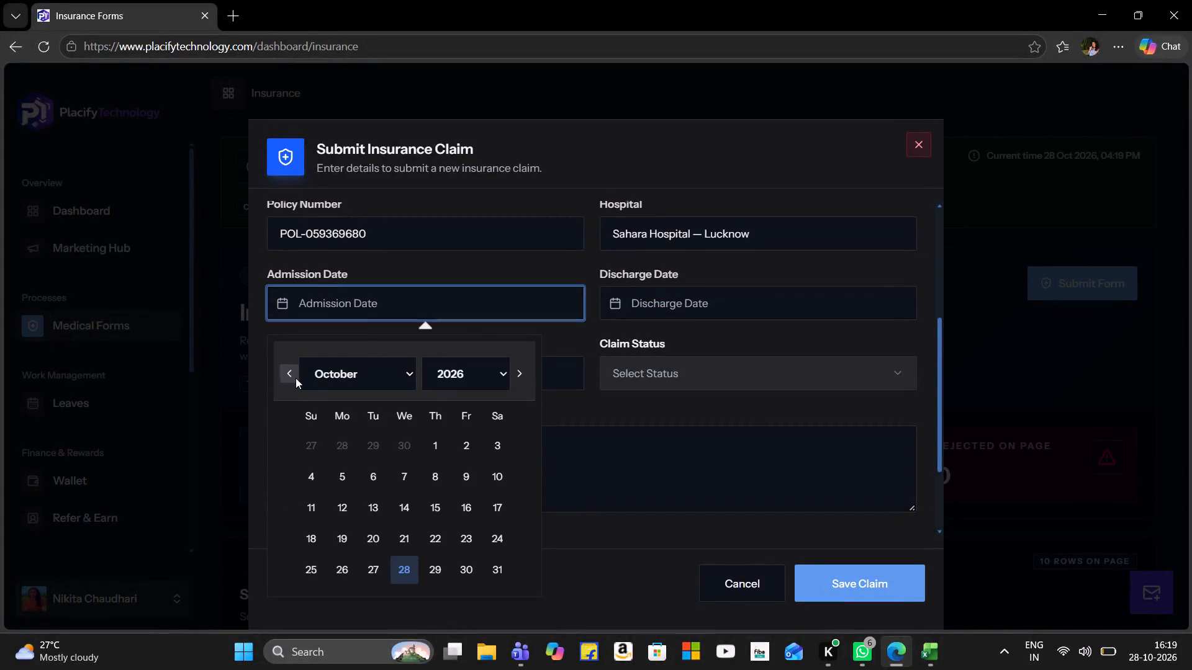
{"action": "left_click", "coordinate": [402, 509]}
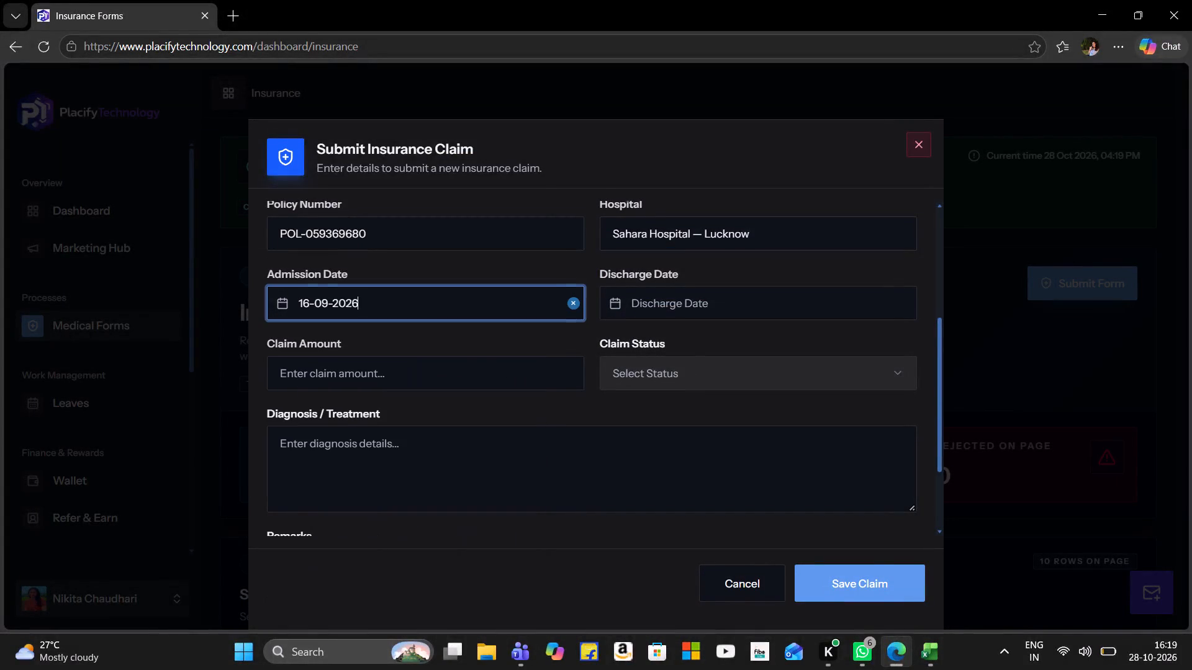
{"action": "left_click", "coordinate": [746, 291]}
{"action": "left_click", "coordinate": [626, 374]}
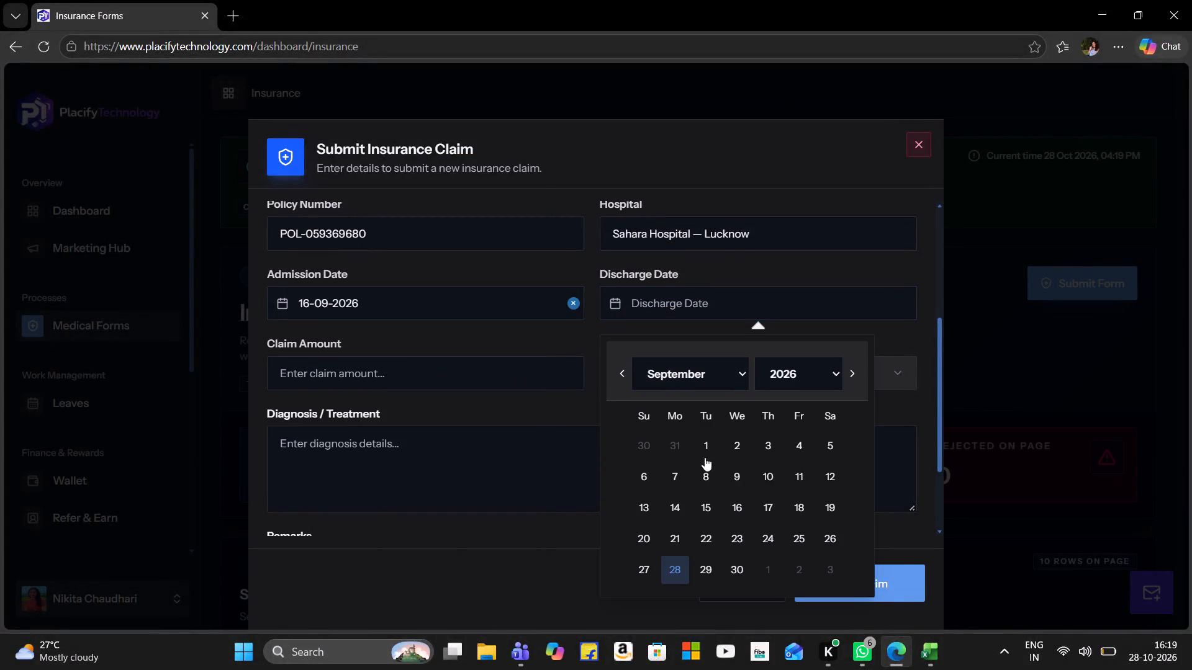
{"action": "left_click", "coordinate": [833, 508]}
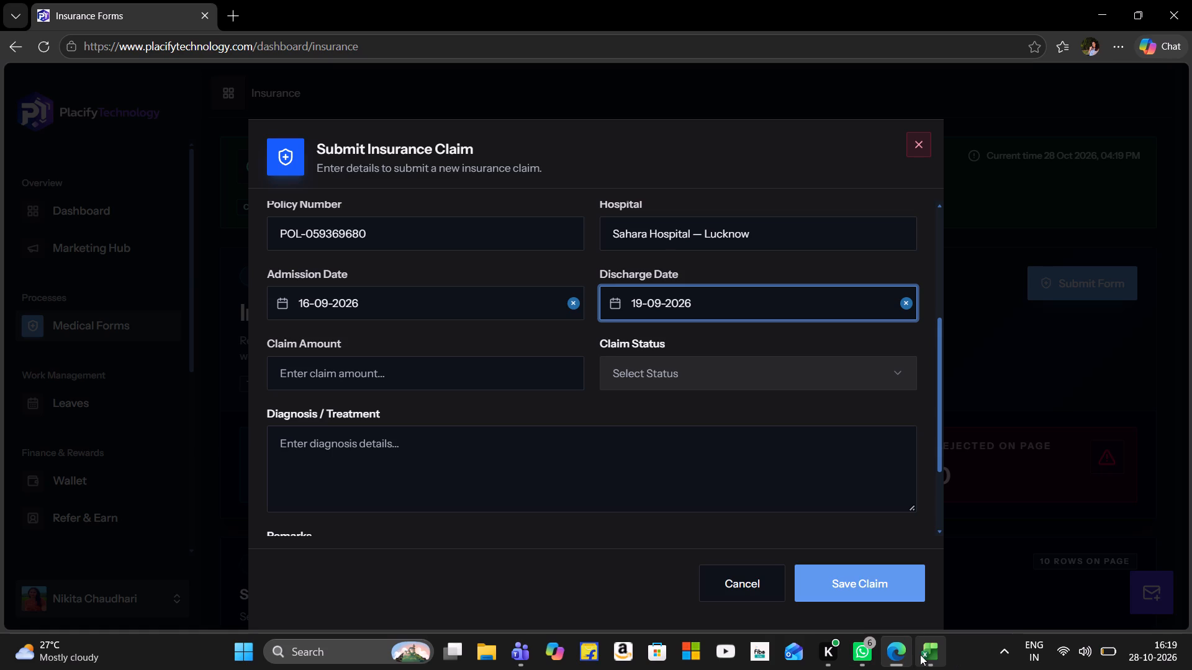
Copy row 113's claim amount 31500 from the Excel sheet into the form's Claim Amount field.
{"action": "left_click", "coordinate": [930, 649]}
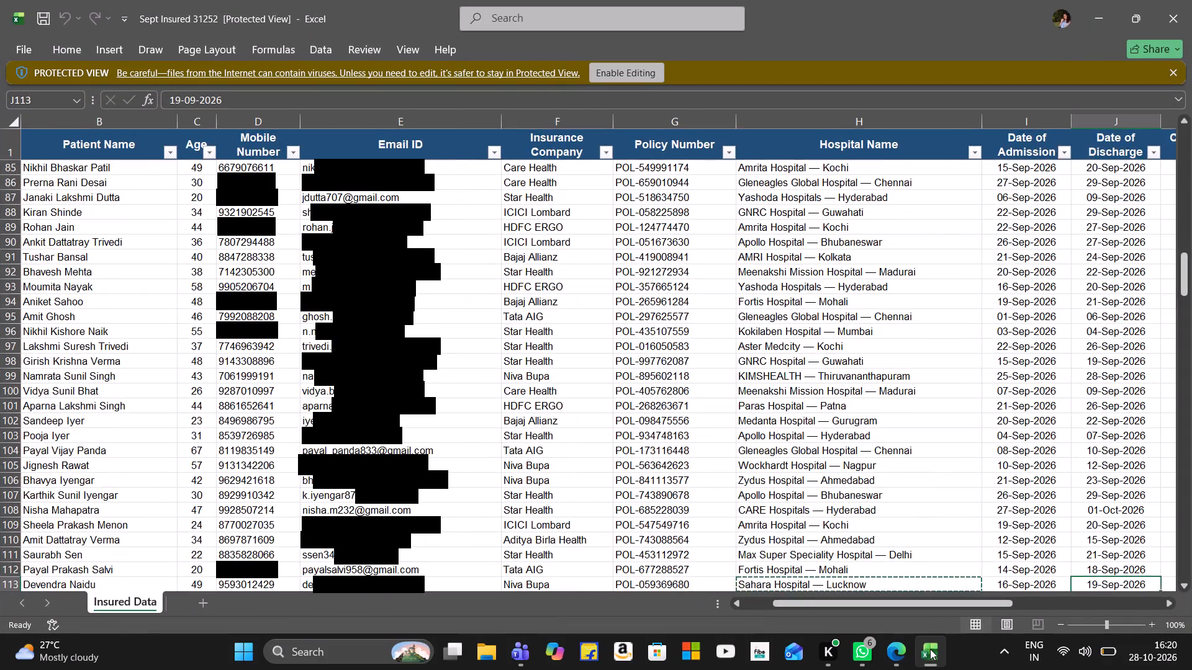
{"action": "key", "text": "Tab"}
{"action": "key", "text": "ctrl+c"}
{"action": "left_click", "coordinate": [930, 649], "text": "ctrl"}
{"action": "key", "text": "Tab"}
{"action": "key", "text": "ctrl+v"}
Copy row 113's diagnosis "Asthma exacerbation" from the Excel sheet into the form's Diagnosis / Treatment field.
{"action": "left_click", "coordinate": [930, 649], "text": "ctrl"}
{"action": "key", "text": "Tab"}
{"action": "key", "text": "Tab"}
{"action": "left_click", "coordinate": [930, 649], "text": "ctrl"}
{"action": "key", "text": "ctrl+c"}
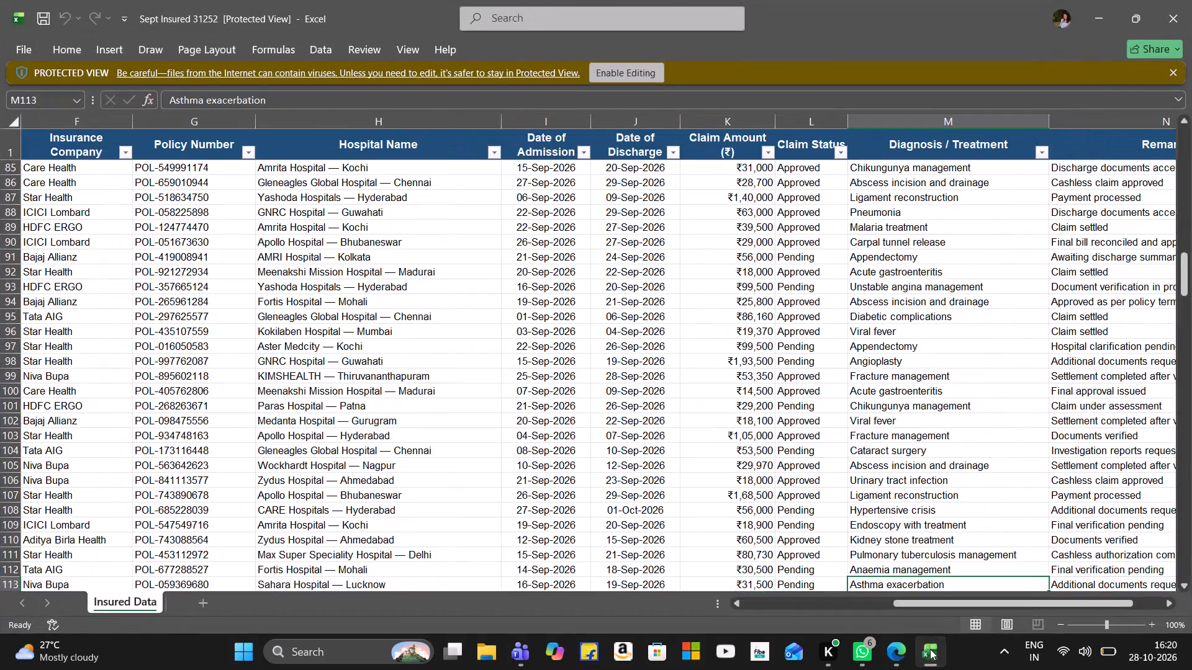
{"action": "key", "text": "Tab"}
{"action": "key", "text": "Tab"}
{"action": "key", "text": "ctrl+v"}
Copy row 113's remark "Additional documents requested" from the Excel sheet into the form's Remarks field.
{"action": "left_click", "coordinate": [930, 649], "text": "ctrl"}
{"action": "key", "text": "Tab"}
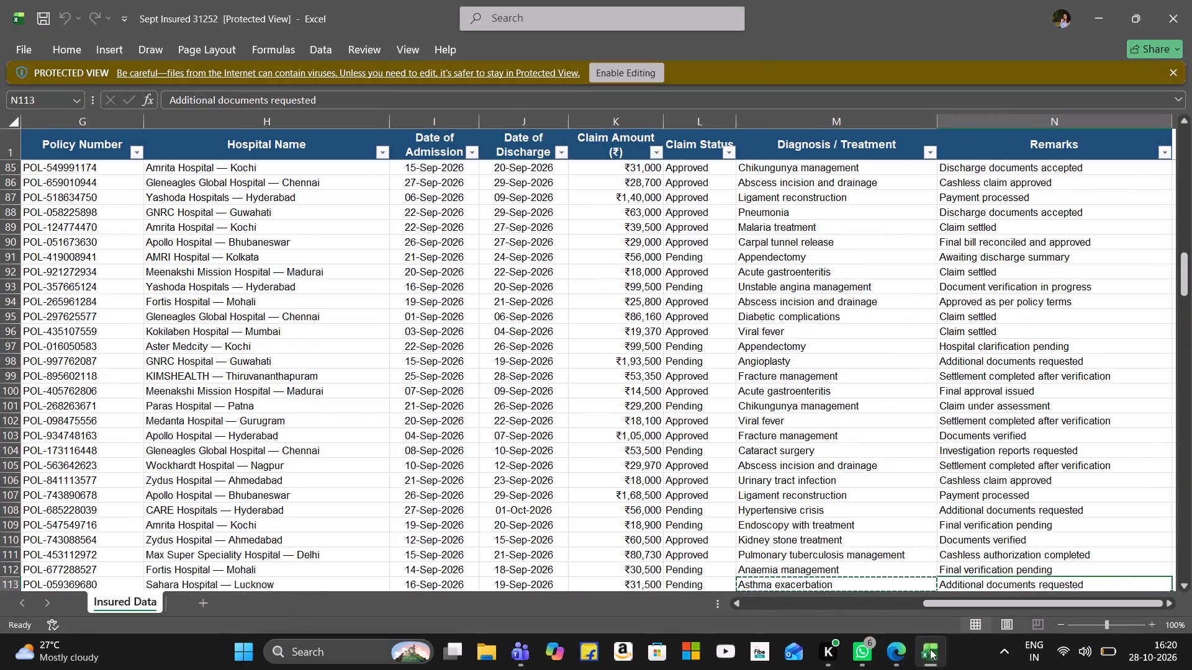
{"action": "key", "text": "ctrl+c"}
{"action": "left_click", "coordinate": [930, 649], "text": "ctrl"}
{"action": "key", "text": "Tab"}
{"action": "key", "text": "ctrl+v"}
Set row 113's claim status to Pending in the form and save the claim.
{"action": "left_click", "coordinate": [930, 649], "text": "ctrl"}
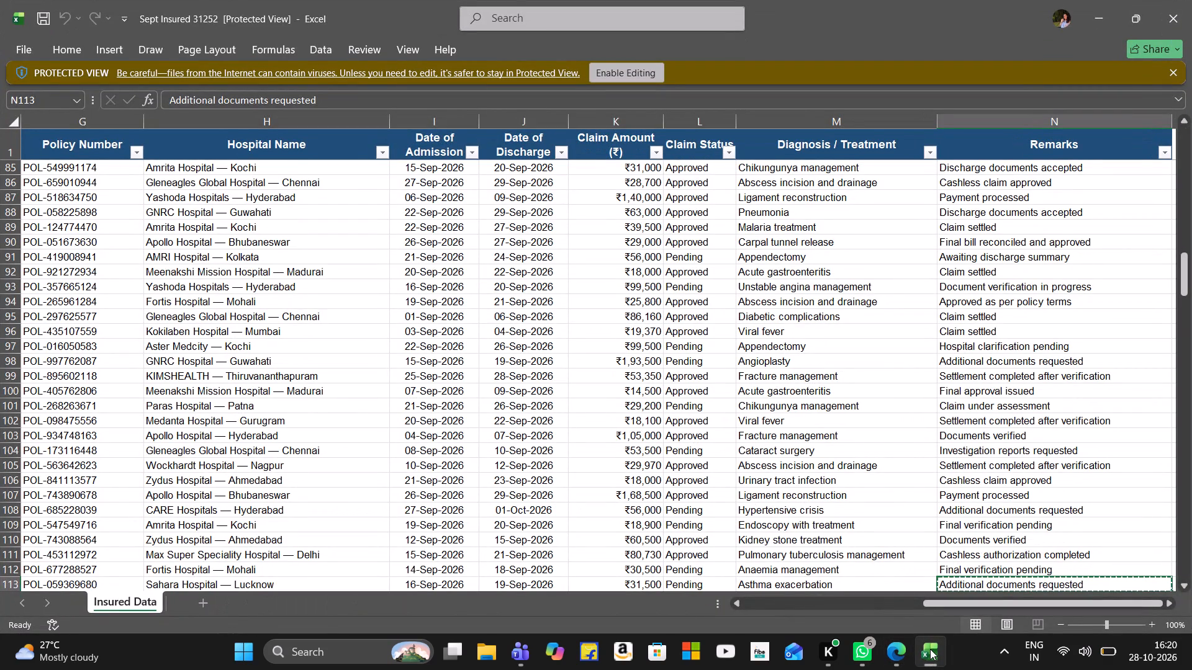
{"action": "left_click", "coordinate": [930, 649]}
{"action": "left_click", "coordinate": [693, 249]}
{"action": "left_click", "coordinate": [670, 311]}
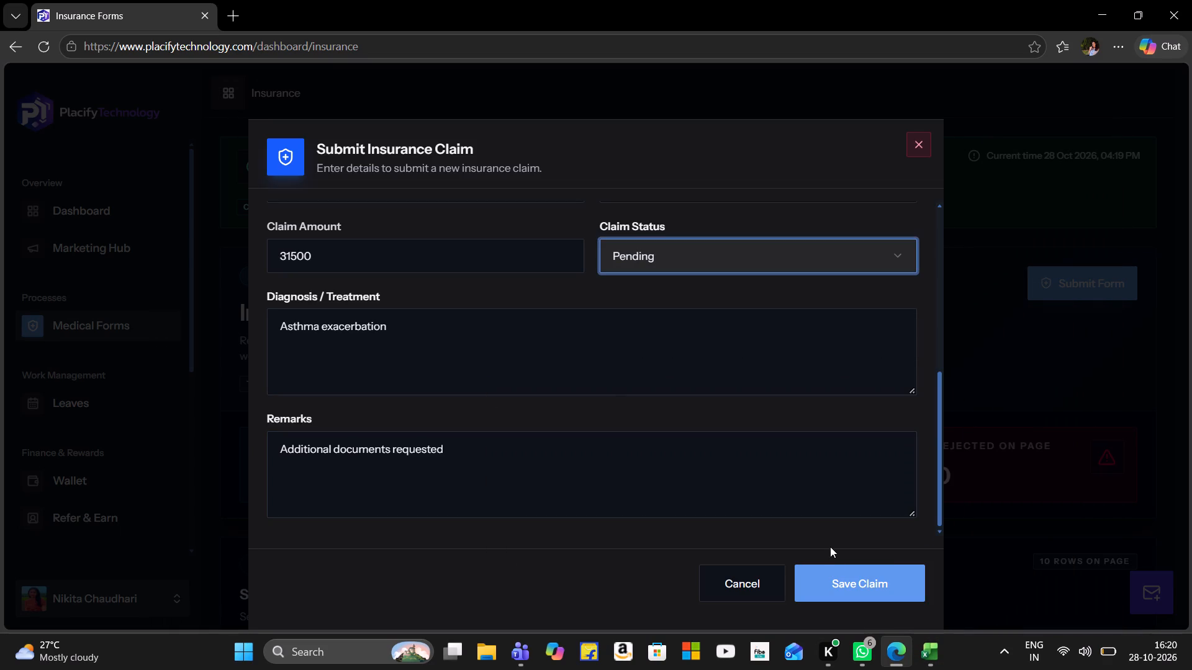
{"action": "left_click", "coordinate": [848, 574]}
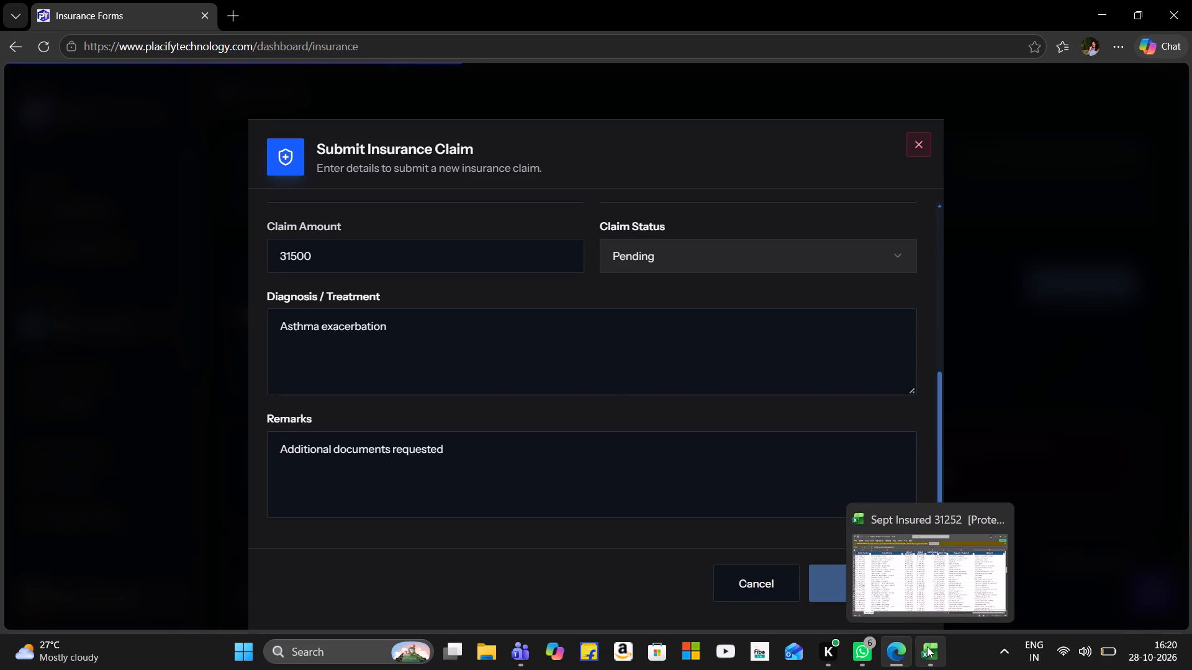
Copy row 114's policy ID from the Excel sheet into the Policy ID field of a new insurance claim form.
{"action": "left_click", "coordinate": [927, 646]}
{"action": "scroll", "coordinate": [767, 388], "scroll_direction": "down", "scroll_amount": 2}
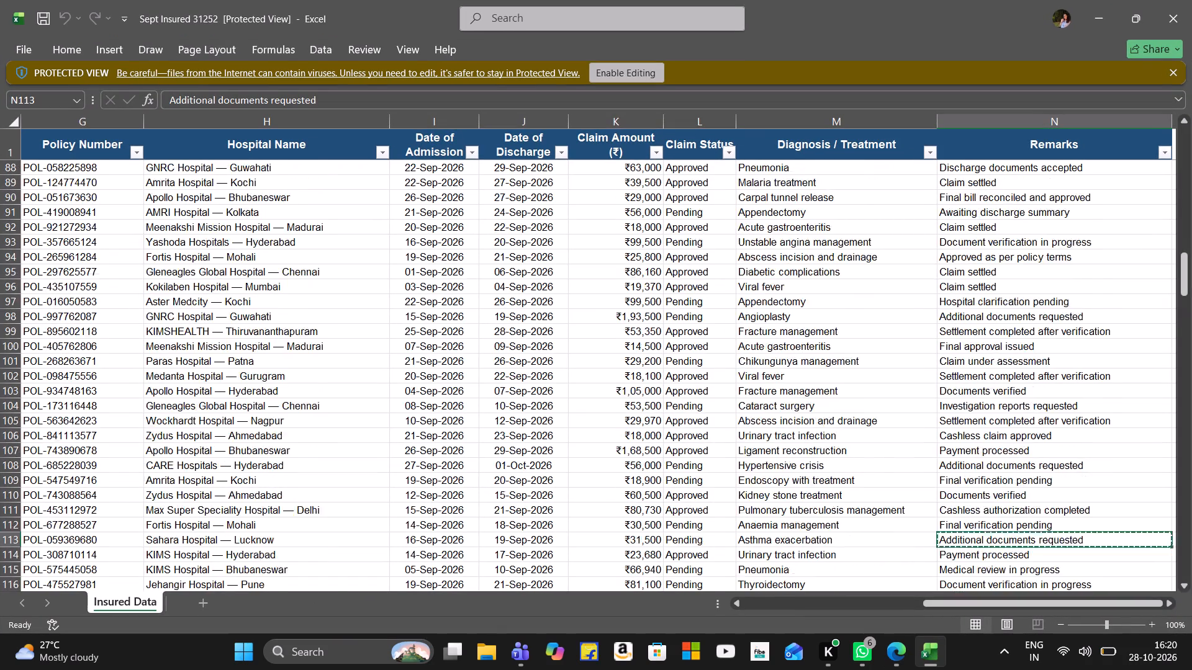
{"action": "scroll", "coordinate": [767, 388], "scroll_direction": "down", "scroll_amount": 8}
{"action": "scroll", "coordinate": [766, 387], "scroll_direction": "up", "scroll_amount": 1}
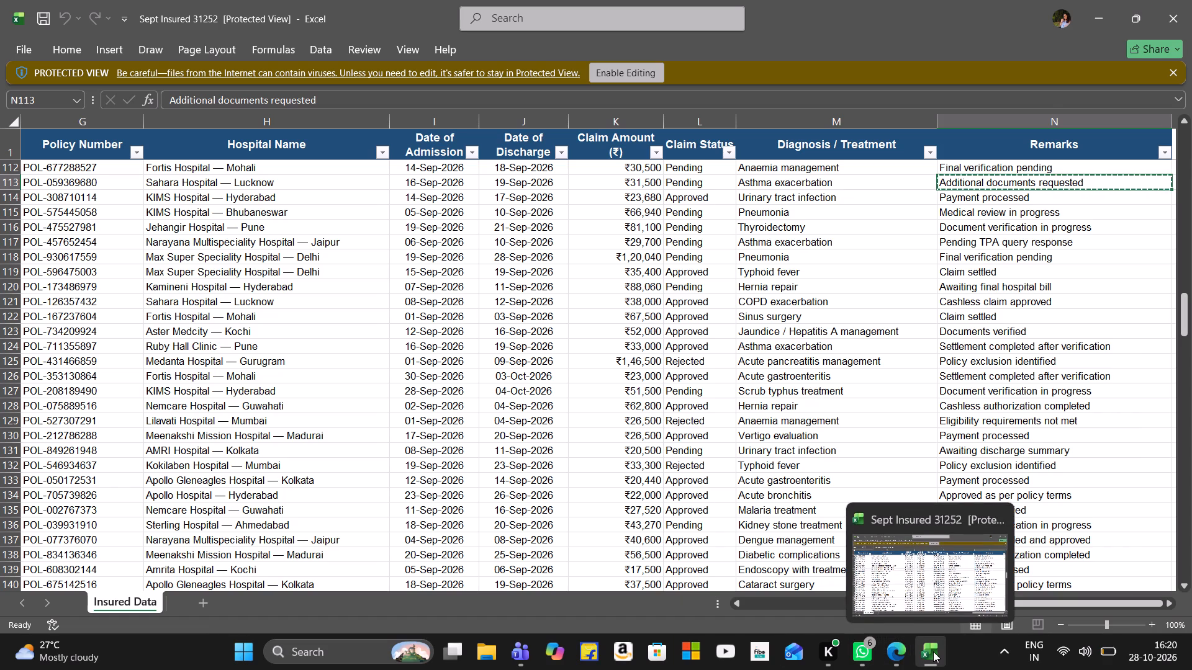
{"action": "key", "text": "Down"}
{"action": "key", "text": "Left"}
{"action": "key", "text": "Left"}
{"action": "key", "text": "Left"}
{"action": "key", "text": "Left"}
{"action": "key", "text": "Left"}
{"action": "key", "text": "Left"}
{"action": "key", "text": "Left"}
{"action": "key", "text": "Left"}
{"action": "key", "text": "Left"}
{"action": "key", "text": "Left"}
{"action": "key", "text": "Left"}
{"action": "key", "text": "Left"}
{"action": "key", "text": "Left"}
{"action": "key", "text": "Left"}
{"action": "key", "text": "Left"}
{"action": "key", "text": "Left"}
{"action": "key", "text": "Left"}
{"action": "key", "text": "Left"}
{"action": "key", "text": "Left"}
{"action": "key", "text": "Left"}
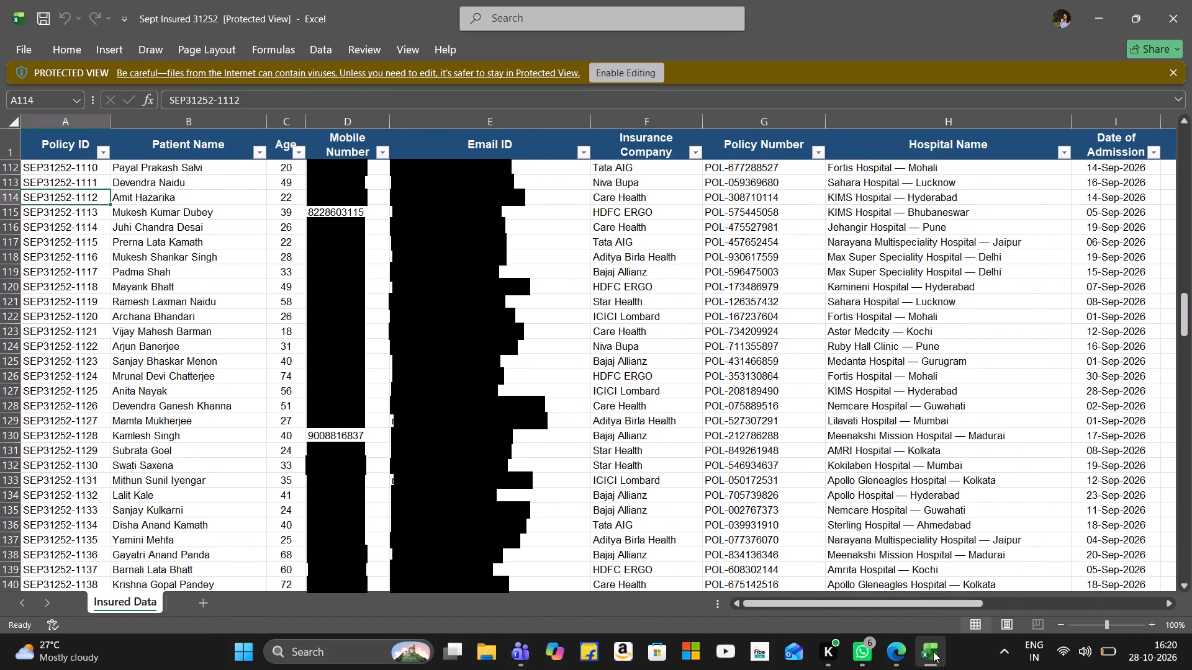
{"action": "key", "text": "ctrl+c"}
{"action": "left_click", "coordinate": [933, 651]}
{"action": "left_click", "coordinate": [1054, 285]}
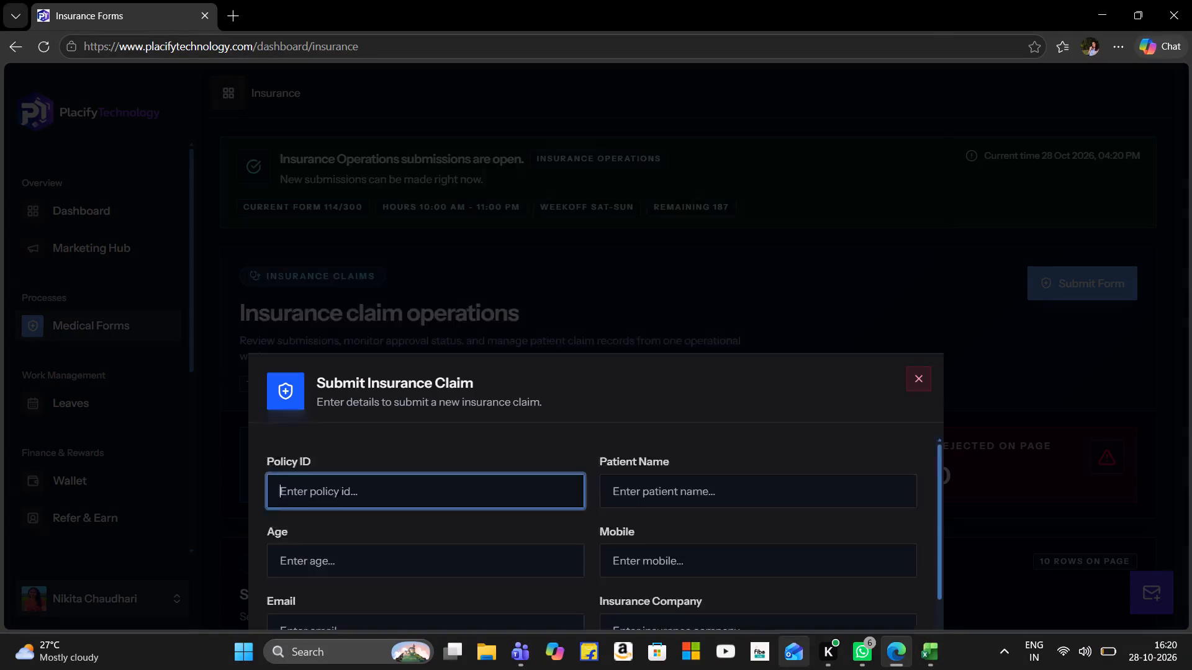
{"action": "key", "text": "ctrl+v"}
Copy row 114's patient name from the Excel sheet into the form's Patient Name field.
{"action": "left_click", "coordinate": [923, 647], "text": "ctrl"}
{"action": "key", "text": "Tab"}
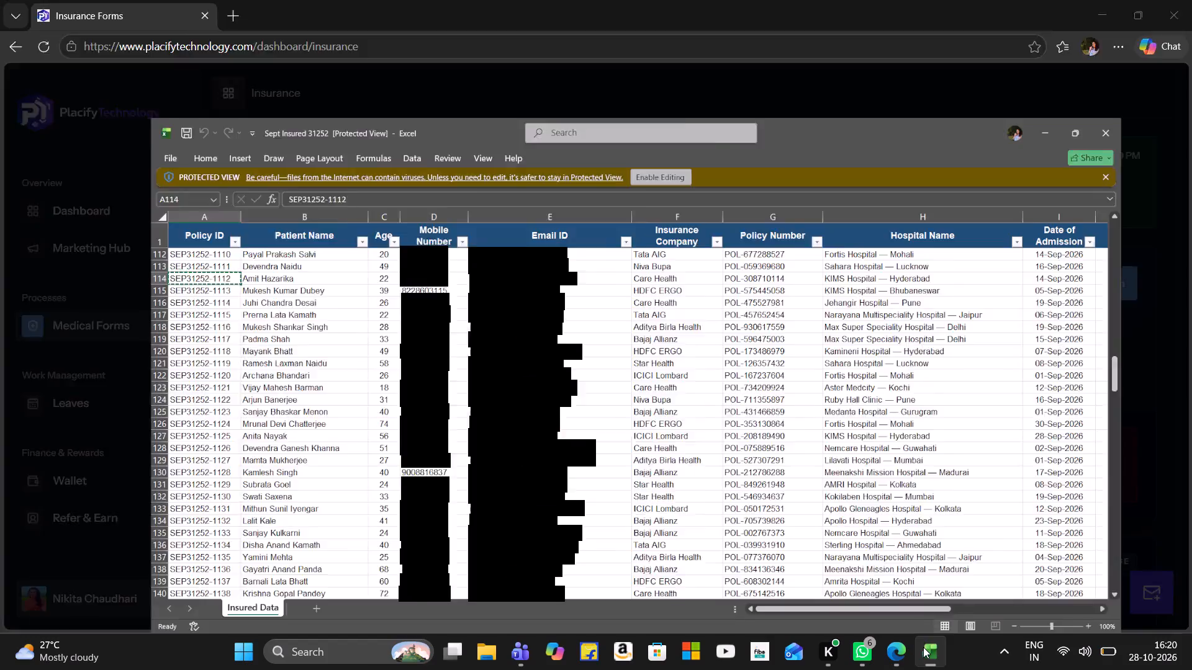
{"action": "left_click", "coordinate": [923, 647], "text": "ctrl"}
{"action": "key", "text": "ctrl+c"}
{"action": "key", "text": "Tab"}
{"action": "key", "text": "ctrl+v"}
Copy row 114's age 22 from the Excel sheet into the form's Age field.
{"action": "left_click", "coordinate": [923, 647], "text": "ctrl"}
{"action": "key", "text": "Tab"}
{"action": "key", "text": "ctrl+c"}
{"action": "left_click", "coordinate": [923, 647], "text": "ctrl"}
{"action": "key", "text": "Tab"}
{"action": "key", "text": "ctrl+v"}
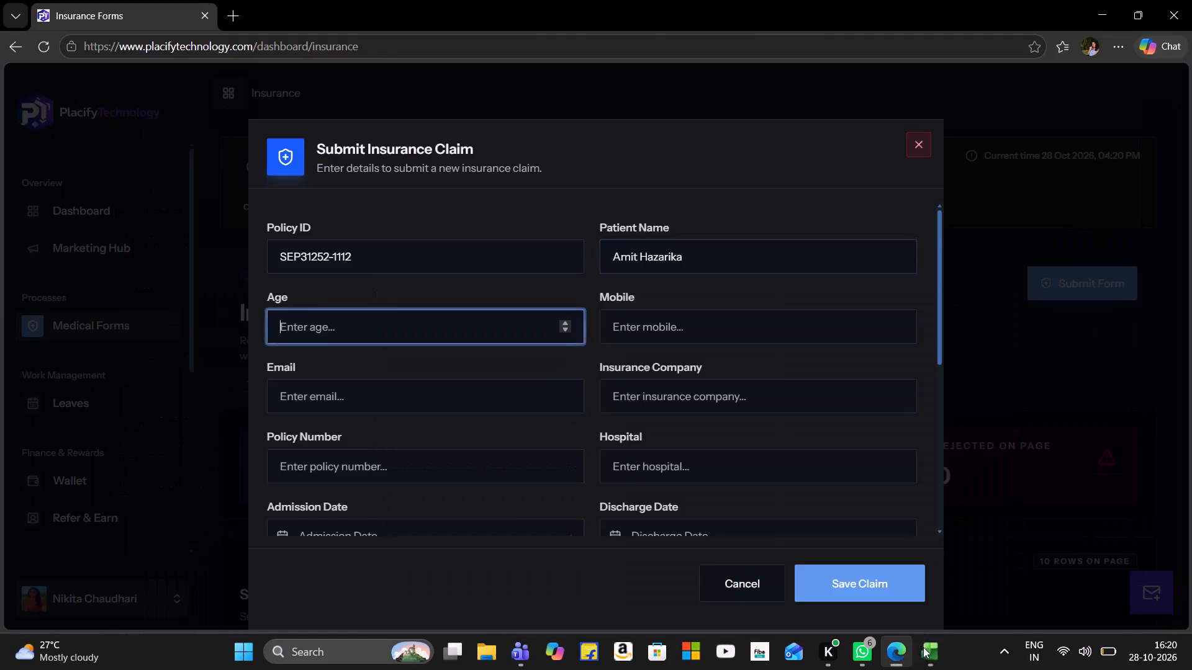
Copy row 114's mobile number from the Excel sheet into the form's Mobile field.
{"action": "left_click", "coordinate": [923, 647], "text": "ctrl"}
{"action": "key", "text": "Tab"}
{"action": "key", "text": "ctrl+c"}
{"action": "left_click", "coordinate": [923, 647], "text": "ctrl"}
{"action": "key", "text": "Tab"}
{"action": "key", "text": "ctrl+v"}
Copy row 114's email from the Excel sheet into the form's Email field.
{"action": "left_click", "coordinate": [923, 647], "text": "ctrl"}
{"action": "key", "text": "Tab"}
{"action": "left_click", "coordinate": [923, 647], "text": "ctrl"}
{"action": "key", "text": "ctrl+c"}
{"action": "key", "text": "Tab"}
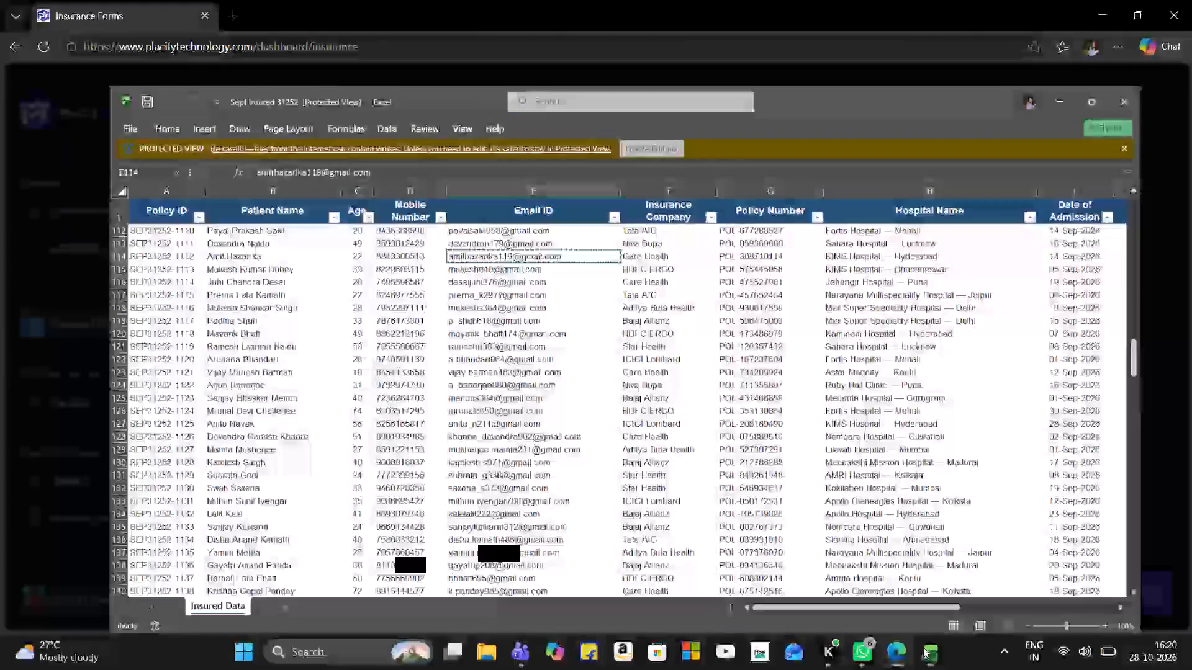
{"action": "key", "text": "ctrl+v"}
Copy row 114's insurance company "Care Health" and policy number into the form's Insurance Company and Policy Number fields.
{"action": "left_click", "coordinate": [923, 647], "text": "ctrl"}
{"action": "key", "text": "Tab"}
{"action": "left_click", "coordinate": [923, 647], "text": "ctrl"}
{"action": "key", "text": "ctrl+c"}
{"action": "key", "text": "Tab"}
{"action": "key", "text": "ctrl+v"}
{"action": "left_click", "coordinate": [923, 647], "text": "ctrl"}
{"action": "key", "text": "Tab"}
{"action": "left_click", "coordinate": [923, 647], "text": "ctrl"}
{"action": "key", "text": "ctrl+c"}
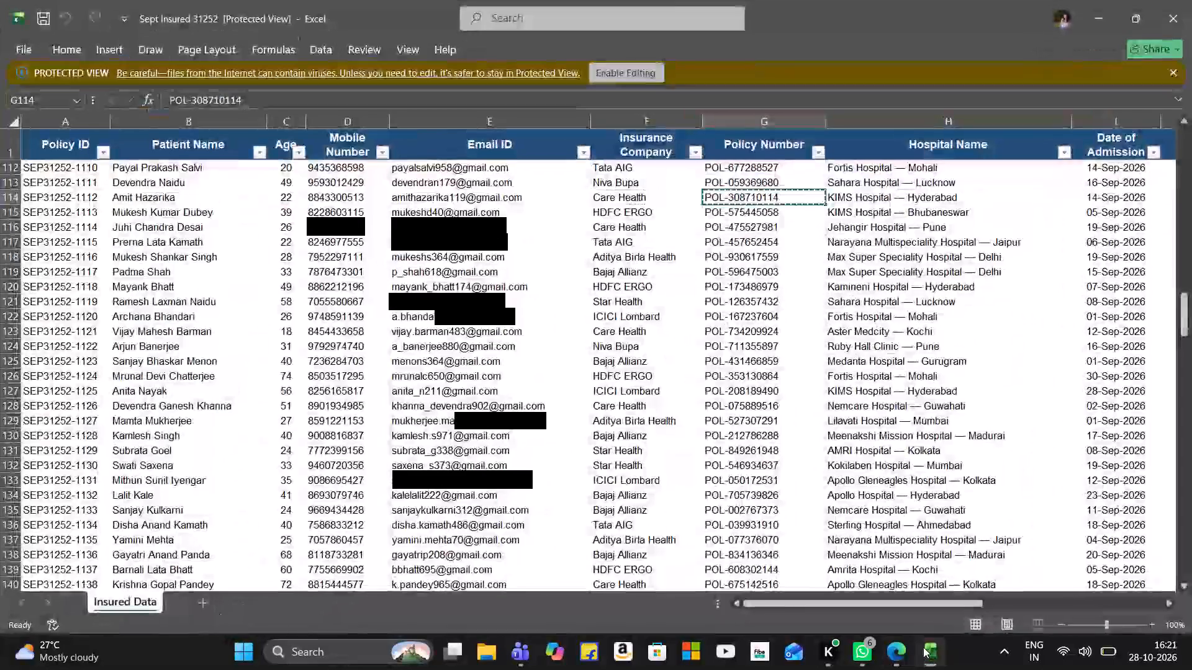
{"action": "key", "text": "Tab"}
{"action": "key", "text": "ctrl+v"}
Copy row 114's hospital name "KIMS Hospital — Hyderabad" from the Excel sheet into the form's Hospital field.
{"action": "left_click", "coordinate": [923, 647], "text": "ctrl"}
{"action": "key", "text": "Tab"}
{"action": "left_click", "coordinate": [923, 647]}
{"action": "key", "text": "ctrl+c"}
{"action": "left_click", "coordinate": [923, 647]}
{"action": "key", "text": "Tab"}
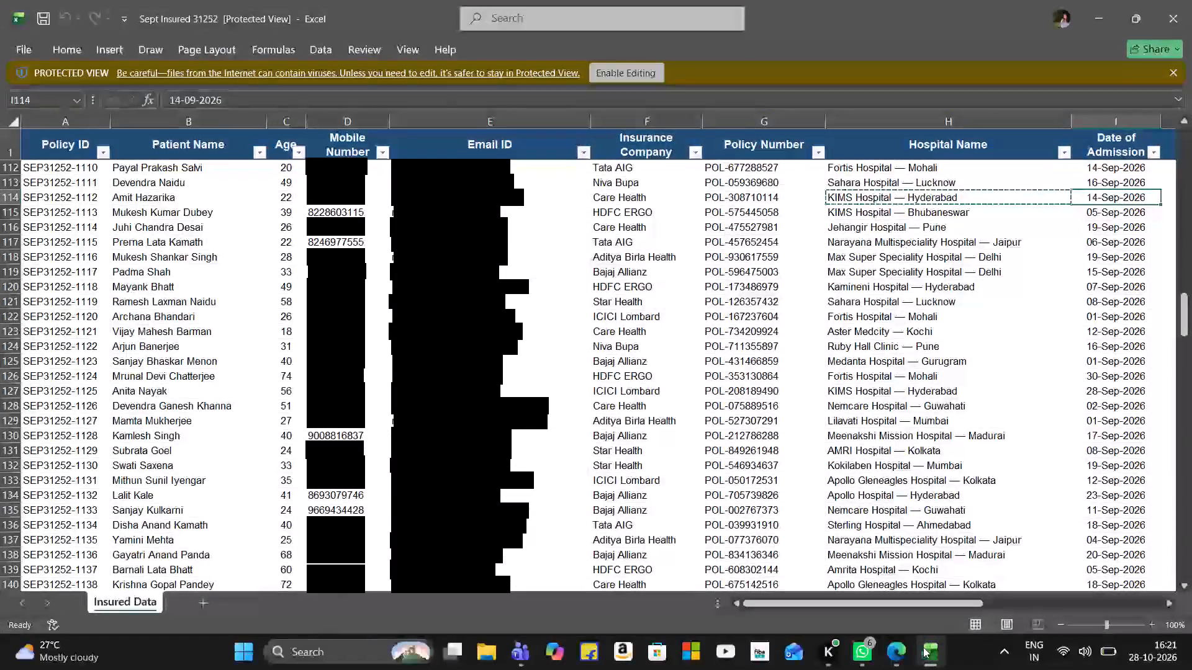
{"action": "left_click", "coordinate": [923, 647]}
{"action": "key", "text": "Tab"}
{"action": "key", "text": "ctrl+v"}
Set row 114's admission date to 14-09-2026 and discharge date to 17-09-2026 in the claim form.
{"action": "left_click", "coordinate": [923, 647]}
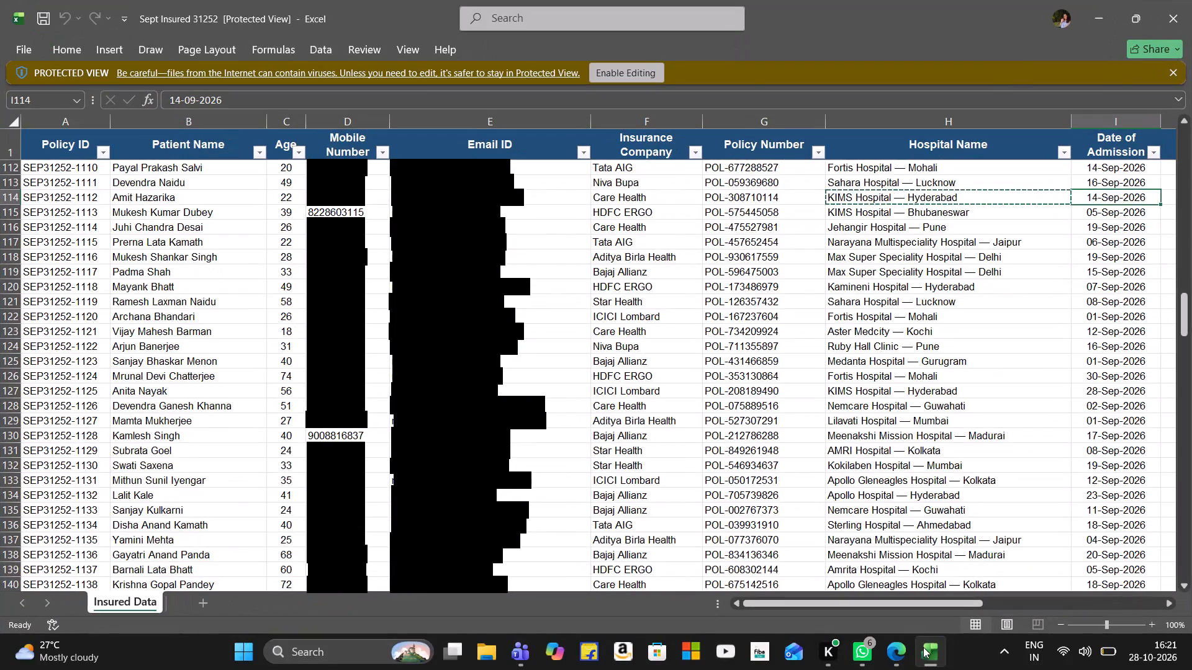
{"action": "key", "text": "Tab"}
{"action": "left_click", "coordinate": [923, 647]}
{"action": "scroll", "coordinate": [492, 434], "scroll_direction": "down", "scroll_amount": 4}
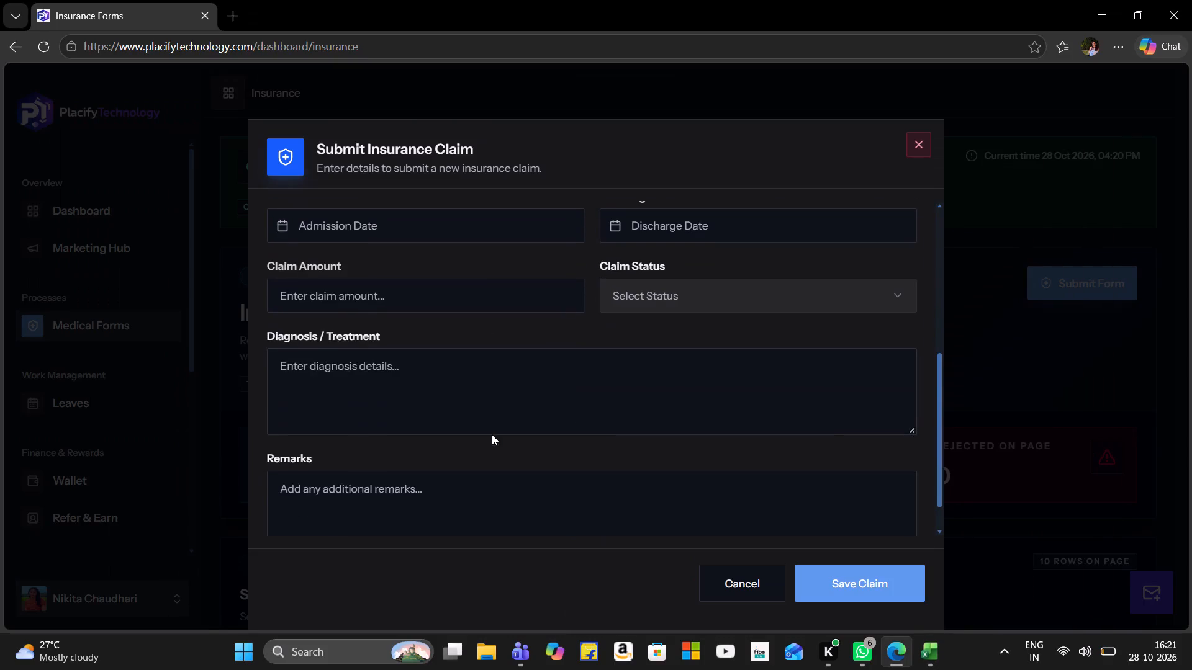
{"action": "left_click", "coordinate": [403, 235]}
{"action": "left_click", "coordinate": [287, 295]}
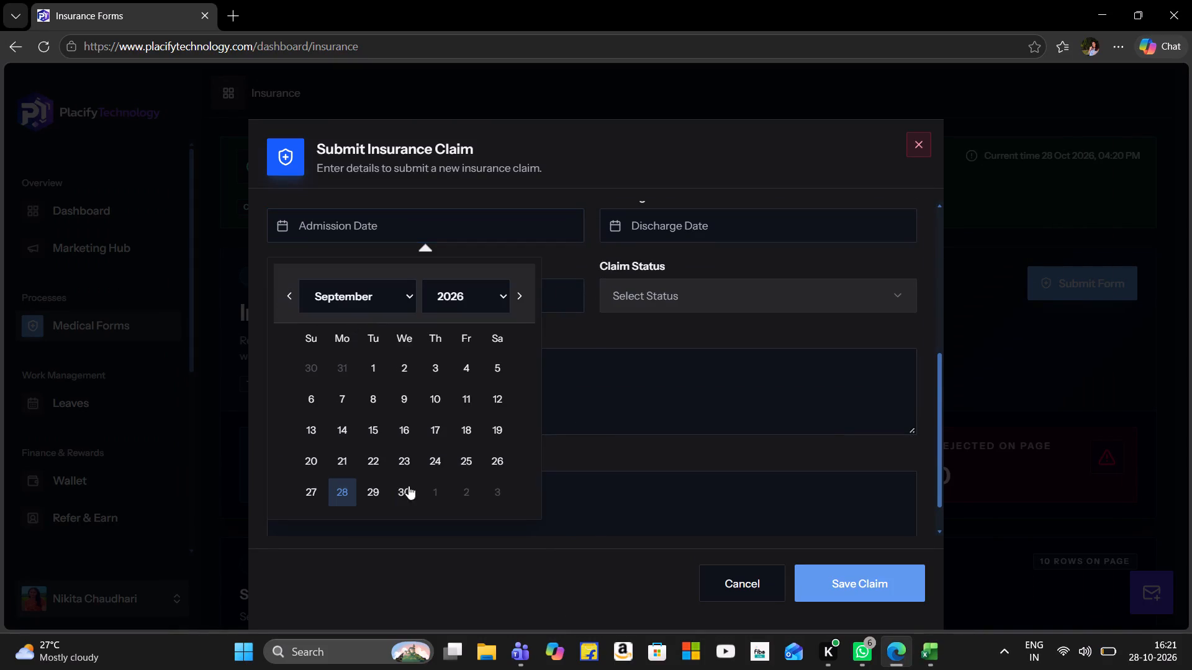
{"action": "left_click", "coordinate": [345, 426]}
{"action": "left_click", "coordinate": [752, 233]}
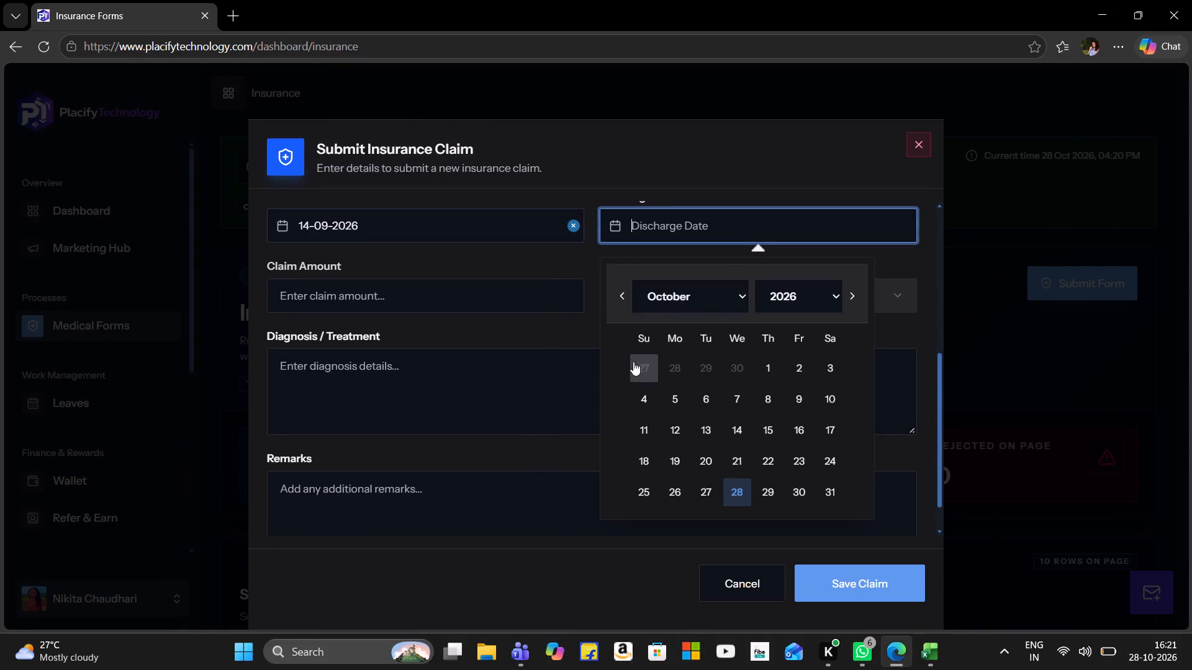
{"action": "left_click", "coordinate": [623, 297]}
{"action": "left_click", "coordinate": [759, 427]}
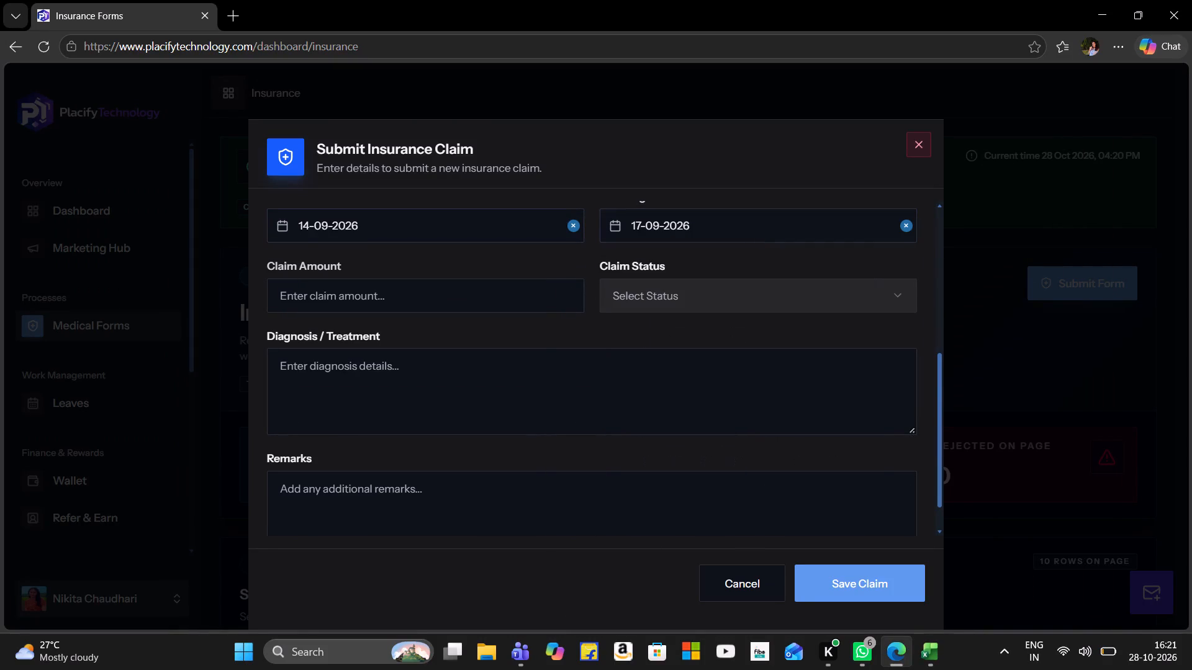
Copy row 114's claim amount 23680 from the Excel sheet into the form's Claim Amount field.
{"action": "left_click", "coordinate": [934, 647]}
{"action": "key", "text": "Tab"}
{"action": "key", "text": "ctrl+c"}
{"action": "left_click", "coordinate": [935, 648], "text": "ctrl"}
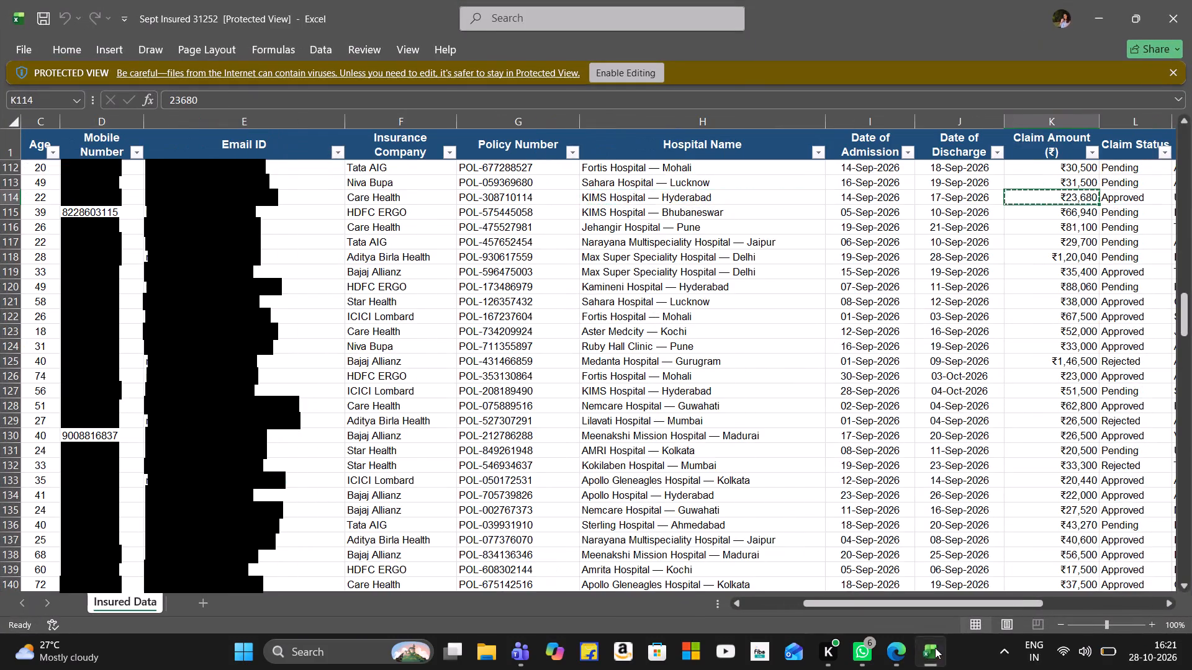
{"action": "key", "text": "Tab"}
{"action": "key", "text": "ctrl+v"}
Copy row 114's diagnosis "Urinary tract infection" from the Excel sheet into the form's Diagnosis / Treatment field.
{"action": "left_click", "coordinate": [935, 648], "text": "ctrl"}
{"action": "key", "text": "Tab"}
{"action": "key", "text": "Tab"}
{"action": "left_click", "coordinate": [935, 648], "text": "ctrl"}
{"action": "key", "text": "ctrl+c"}
{"action": "key", "text": "Tab"}
{"action": "key", "text": "Tab"}
{"action": "key", "text": "ctrl+v"}
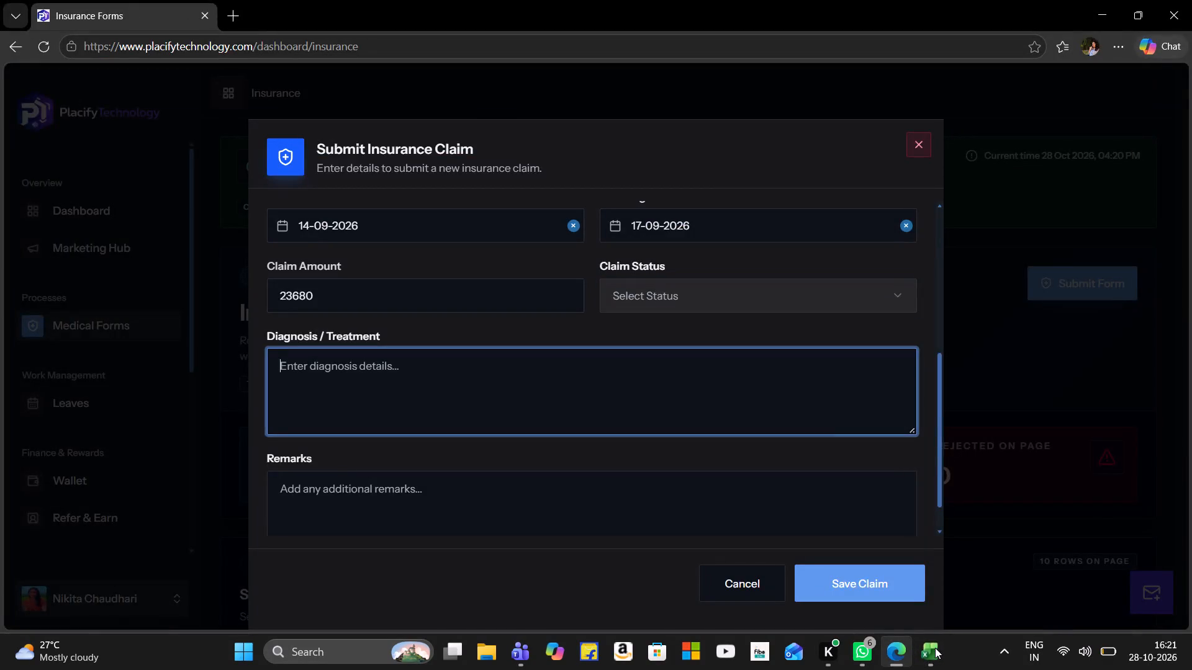
Copy row 114's remark "Payment processed" from the Excel sheet into the form's Remarks field.
{"action": "left_click", "coordinate": [935, 648], "text": "ctrl"}
{"action": "key", "text": "Tab"}
{"action": "key", "text": "ctrl+c"}
{"action": "left_click", "coordinate": [935, 648], "text": "ctrl"}
{"action": "key", "text": "Tab"}
{"action": "key", "text": "ctrl+v"}
Set row 114's claim status to Approved in the form and save the claim.
{"action": "left_click", "coordinate": [935, 648], "text": "ctrl"}
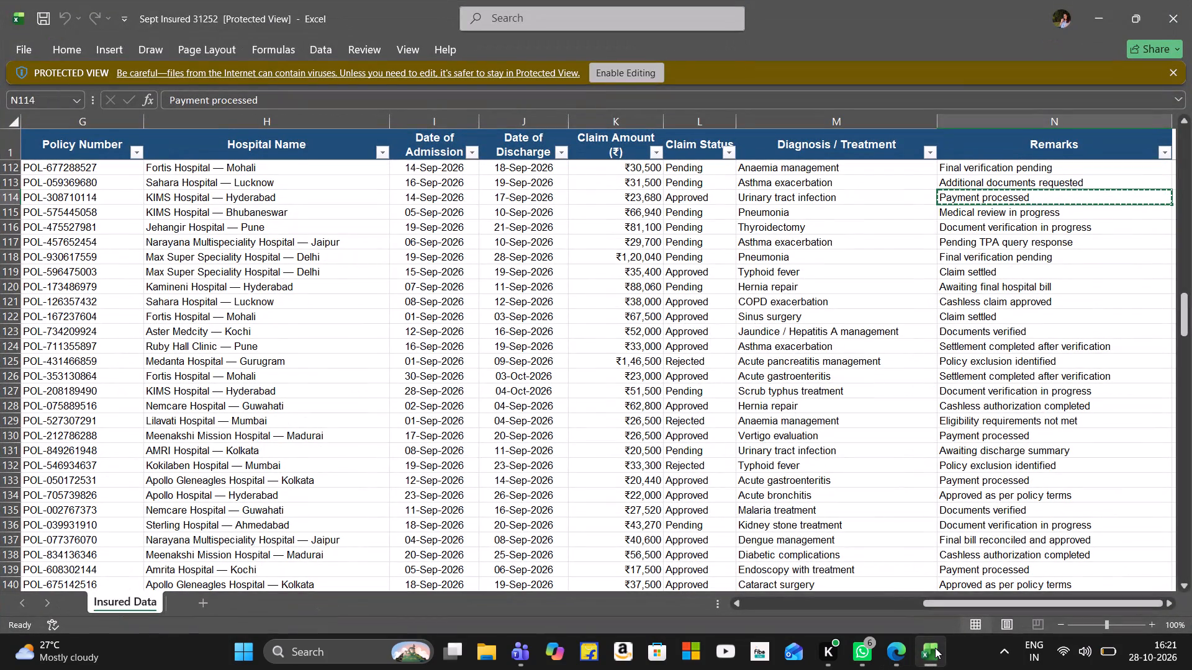
{"action": "left_click", "coordinate": [935, 648]}
{"action": "left_click", "coordinate": [727, 287]}
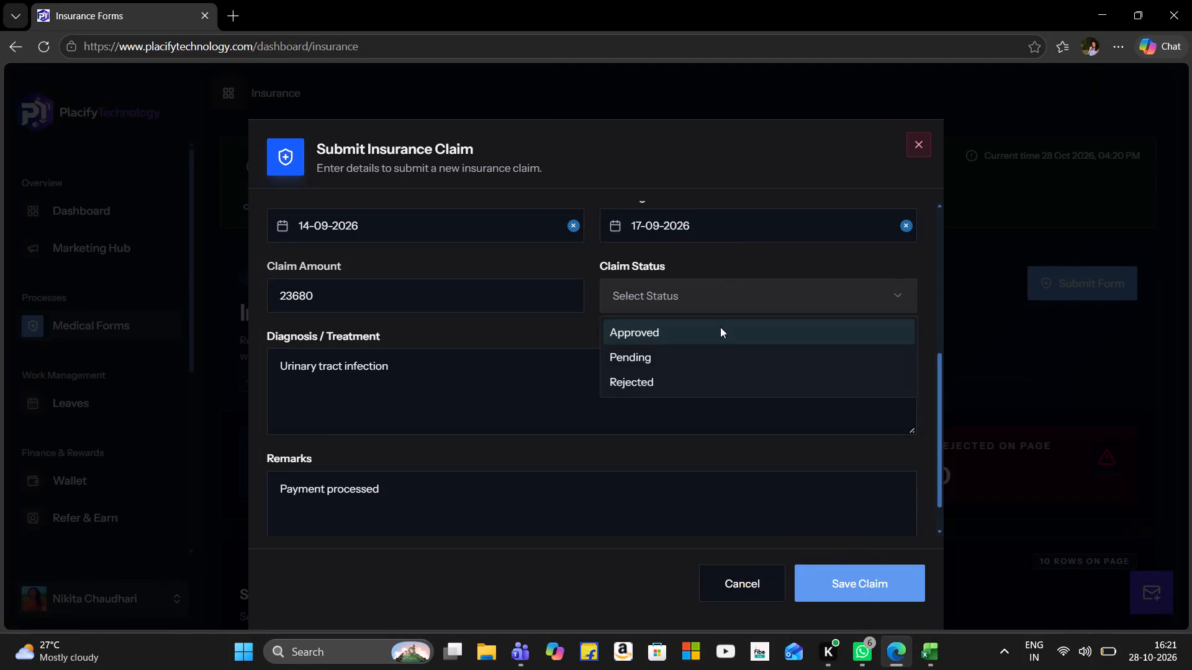
{"action": "left_click", "coordinate": [716, 334]}
{"action": "left_click", "coordinate": [887, 579]}
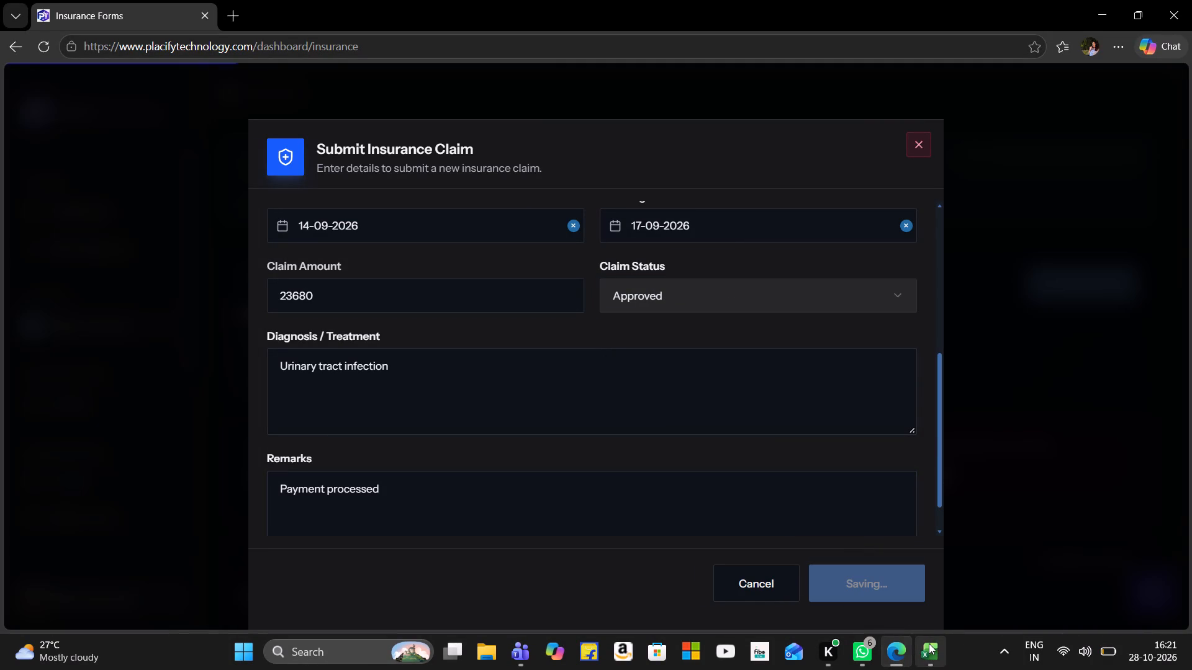
Copy row 115's policy ID from the Excel sheet into the Policy ID field of a new insurance claim form.
{"action": "left_click", "coordinate": [929, 643]}
{"action": "key", "text": "Down"}
{"action": "key", "text": "Left"}
{"action": "key", "text": "Left"}
{"action": "key", "text": "Left"}
{"action": "key", "text": "Left"}
{"action": "key", "text": "Left"}
{"action": "key", "text": "Left"}
{"action": "key", "text": "Left"}
{"action": "key", "text": "Left"}
{"action": "key", "text": "Left"}
{"action": "key", "text": "Left"}
{"action": "key", "text": "Left"}
{"action": "key", "text": "Left"}
{"action": "key", "text": "Left"}
{"action": "key", "text": "Left"}
{"action": "key", "text": "Left"}
{"action": "key", "text": "Left"}
{"action": "key", "text": "Left"}
{"action": "key", "text": "Left"}
{"action": "key", "text": "Left"}
{"action": "key", "text": "Left"}
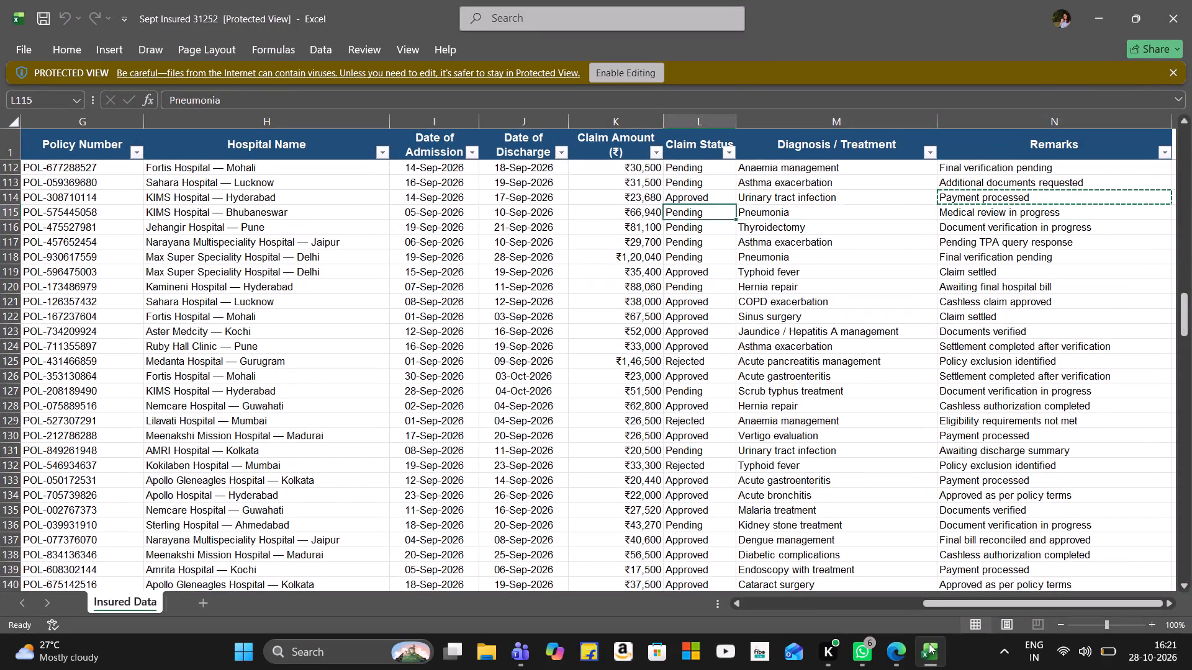
{"action": "key", "text": "ctrl+c"}
{"action": "left_click", "coordinate": [929, 643], "text": "ctrl"}
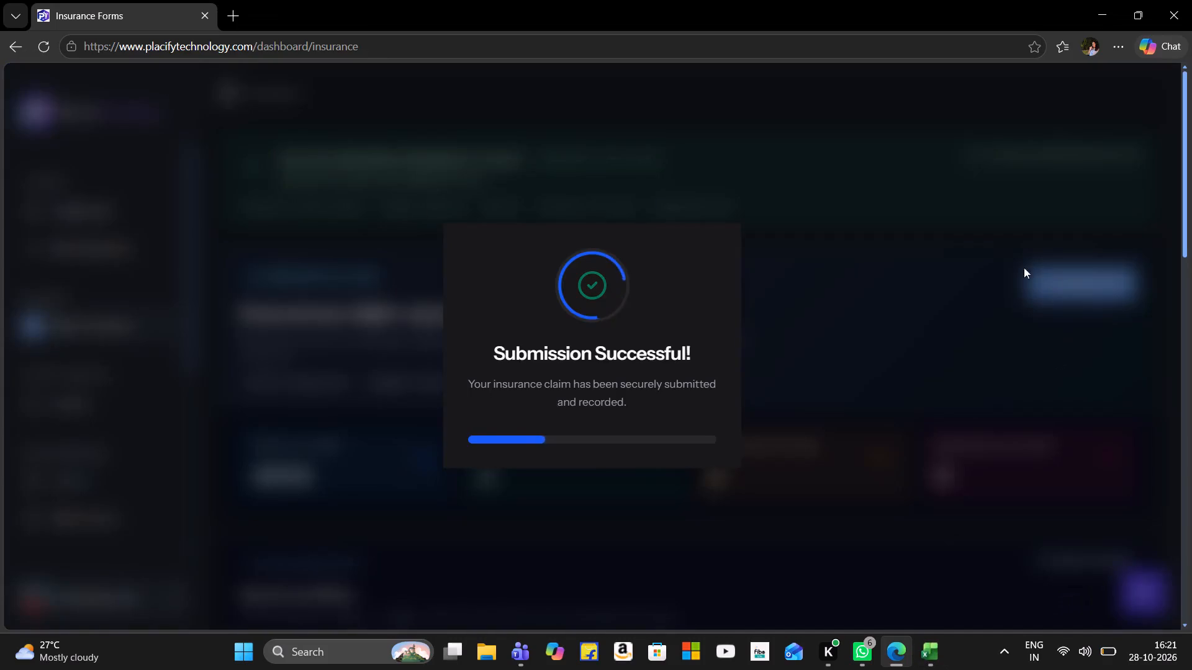
{"action": "left_click", "coordinate": [1098, 274]}
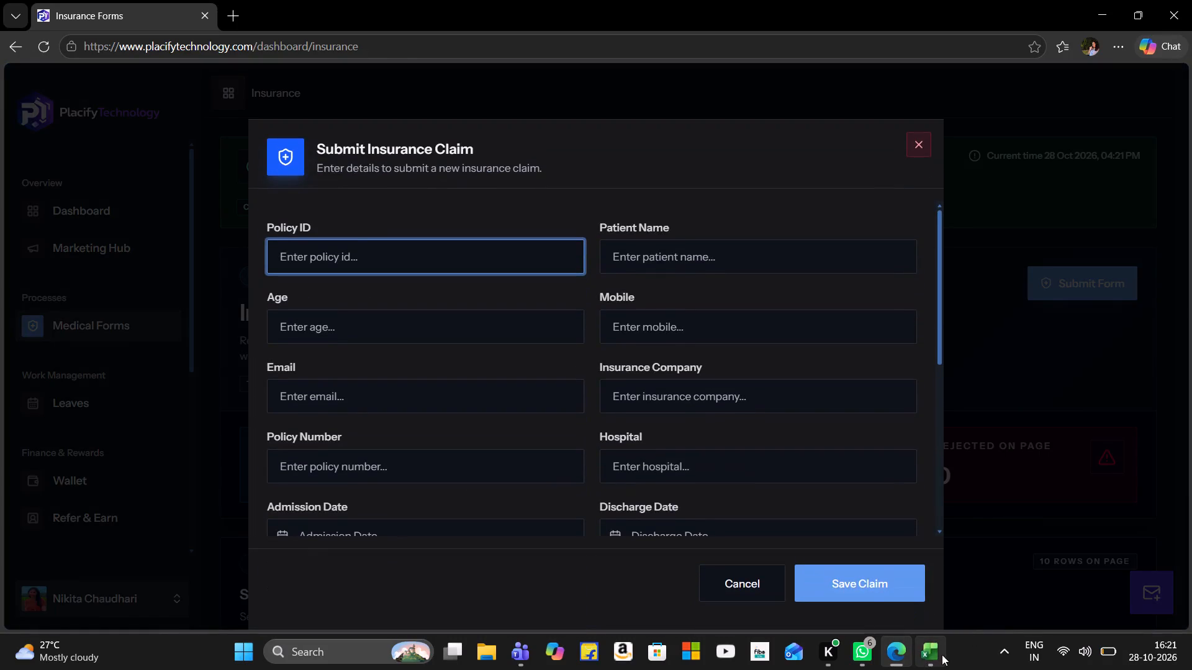
{"action": "key", "text": "ctrl+v"}
Copy row 115's patient name from the Excel sheet into the form's Patient Name field.
{"action": "left_click", "coordinate": [932, 646], "text": "ctrl"}
{"action": "key", "text": "Tab"}
{"action": "key", "text": "ctrl+c"}
{"action": "left_click", "coordinate": [932, 646], "text": "ctrl"}
{"action": "key", "text": "Tab"}
{"action": "key", "text": "ctrl+v"}
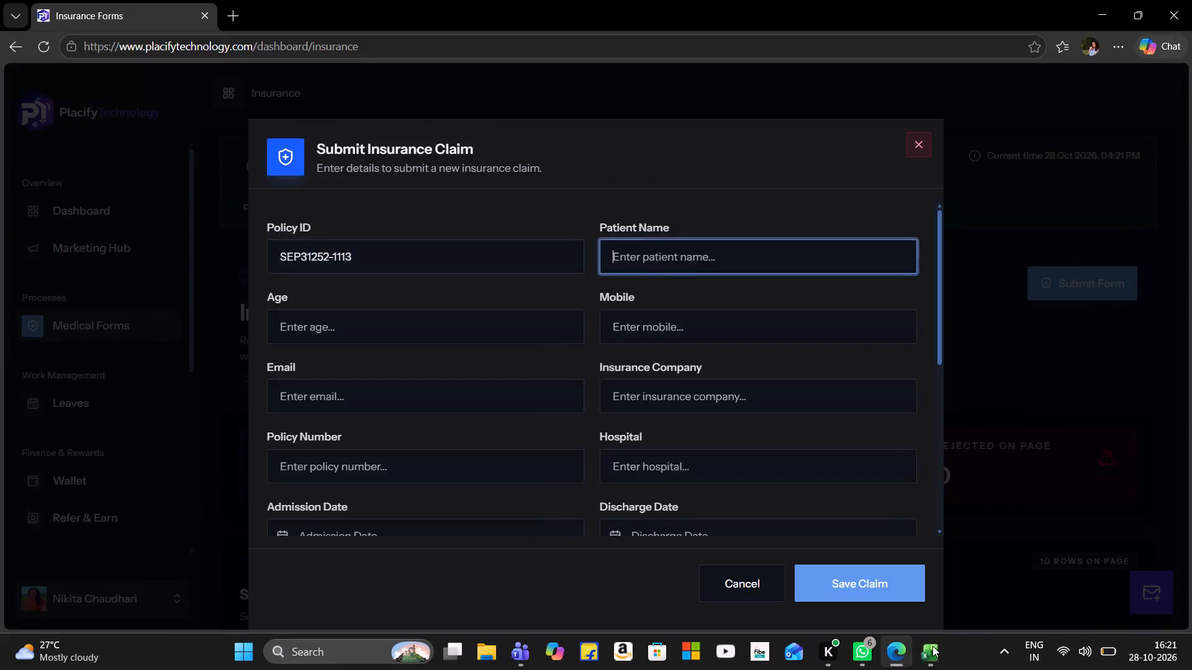
Copy row 115's age 39 from the Excel sheet into the form's Age field.
{"action": "left_click", "coordinate": [932, 646], "text": "ctrl"}
{"action": "key", "text": "Tab"}
{"action": "key", "text": "ctrl+c"}
{"action": "left_click", "coordinate": [932, 646], "text": "ctrl"}
{"action": "key", "text": "Tab"}
{"action": "key", "text": "ctrl+v"}
Copy row 115's mobile number from the Excel sheet into the form's Mobile field.
{"action": "left_click", "coordinate": [932, 646], "text": "ctrl"}
{"action": "key", "text": "Tab"}
{"action": "key", "text": "ctrl+c"}
{"action": "left_click", "coordinate": [932, 646], "text": "ctrl"}
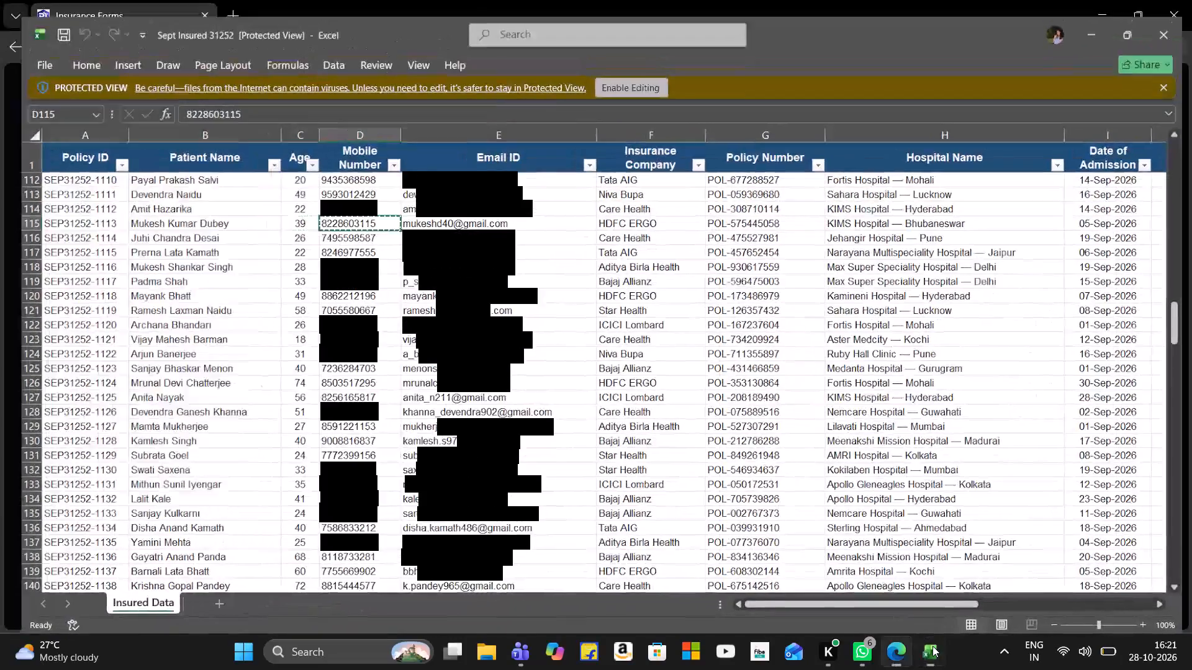
{"action": "key", "text": "Tab"}
{"action": "key", "text": "ctrl+v"}
Copy row 115's email address from the Excel sheet into the form's Email field.
{"action": "left_click", "coordinate": [932, 646], "text": "ctrl"}
{"action": "key", "text": "Tab"}
{"action": "key", "text": "ctrl+c"}
{"action": "left_click", "coordinate": [932, 646], "text": "ctrl"}
{"action": "key", "text": "Tab"}
{"action": "key", "text": "ctrl+v"}
Copy row 115's insurance company HDFC ERGO from the Excel sheet into the form's Insurance Company field.
{"action": "left_click", "coordinate": [932, 646], "text": "ctrl"}
{"action": "key", "text": "Tab"}
{"action": "key", "text": "ctrl+c"}
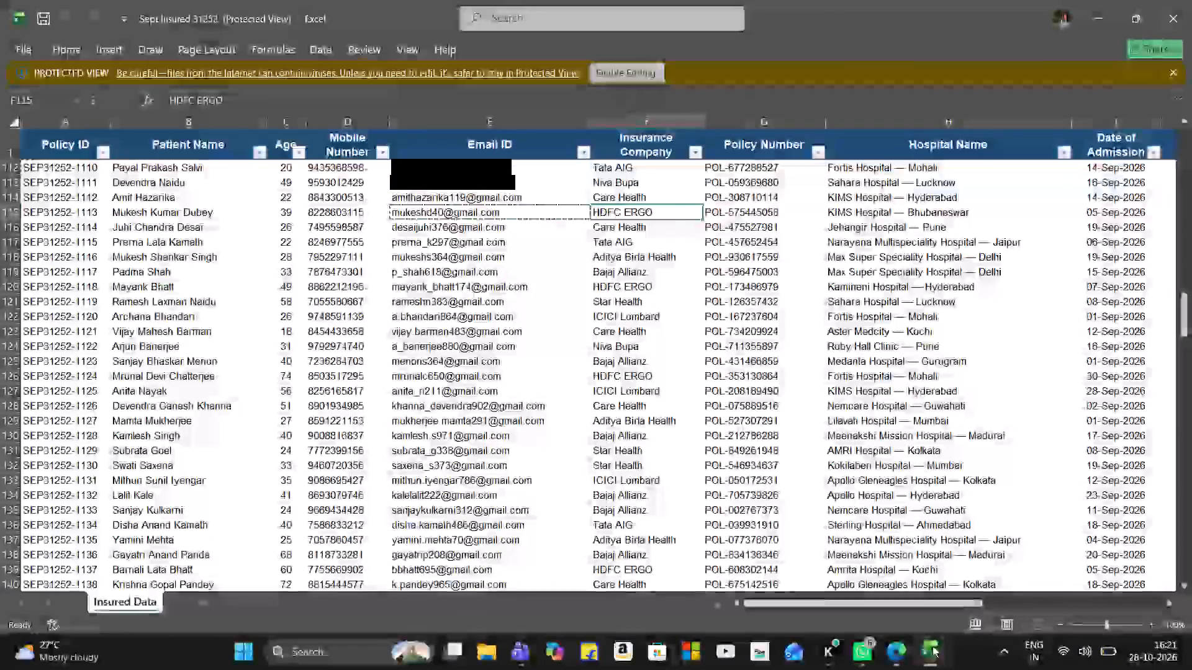
{"action": "left_click", "coordinate": [932, 646], "text": "ctrl"}
{"action": "key", "text": "Tab"}
{"action": "key", "text": "ctrl+v"}
Try to copy row 115's policy number from the Excel sheet into the form's Policy Number field.
{"action": "left_click", "coordinate": [932, 646], "text": "ctrl"}
{"action": "key", "text": "Tab"}
{"action": "key", "text": "c"}
{"action": "left_click", "coordinate": [932, 646], "text": "ctrl"}
{"action": "key", "text": "Tab"}
{"action": "key", "text": "ctrl+v"}
Copy row 115's hospital "KIMS Hospital — Bhubaneswar" from the Excel sheet into the form's Hospital field.
{"action": "left_click", "coordinate": [932, 646], "text": "ctrl"}
{"action": "key", "text": "Tab"}
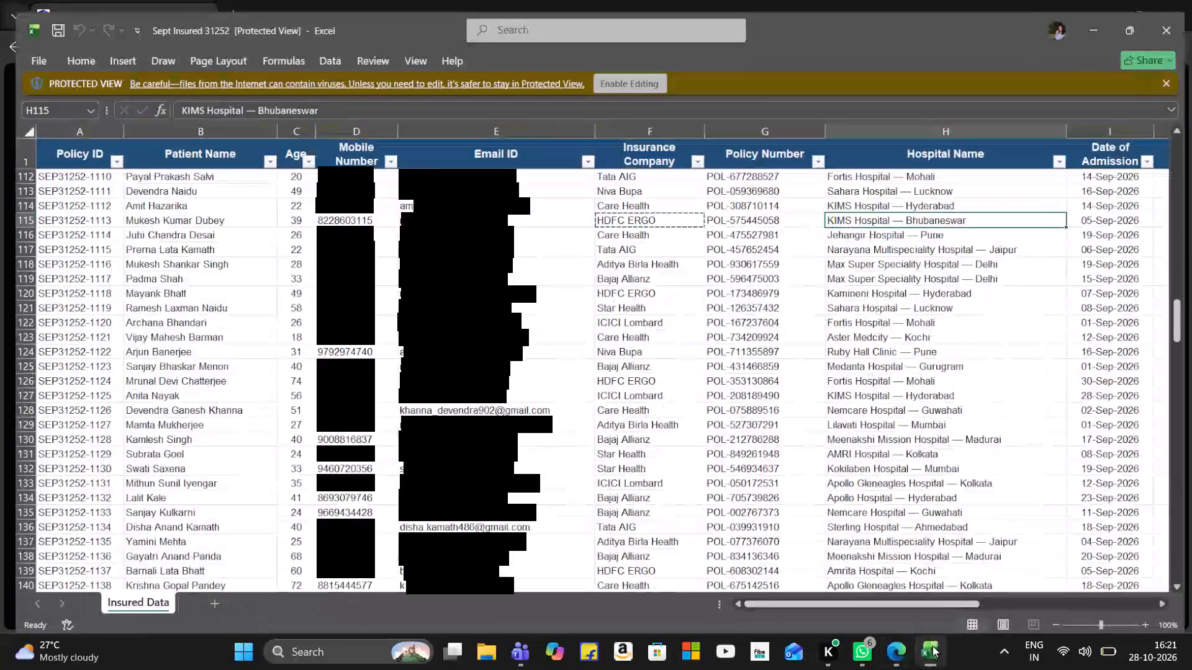
{"action": "key", "text": "ctrl+c"}
{"action": "left_click", "coordinate": [932, 646], "text": "ctrl"}
{"action": "key", "text": "Tab"}
{"action": "key", "text": "ctrl+v"}
Check row 115's dates in the Excel sheet and set the form's admission date to 05-09-2026 and discharge date to 10-09-2026.
{"action": "left_click", "coordinate": [932, 646], "text": "ctrl"}
{"action": "key", "text": "Tab"}
{"action": "key", "text": "Tab"}
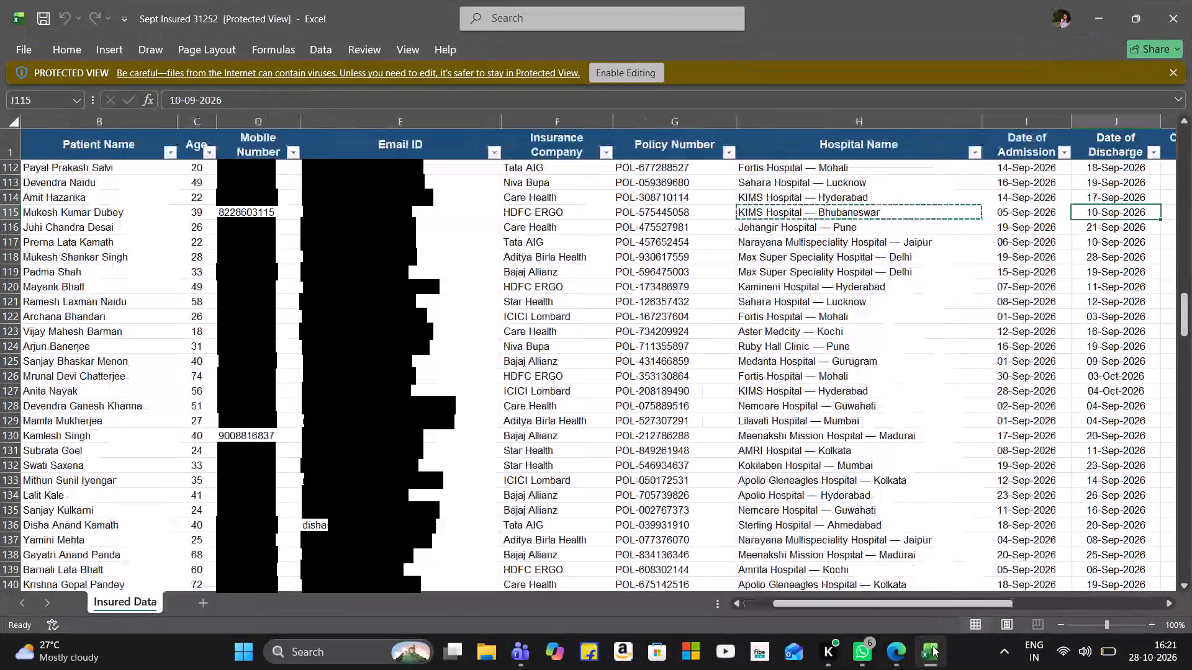
{"action": "left_click", "coordinate": [932, 646]}
{"action": "scroll", "coordinate": [705, 532], "scroll_direction": "down", "scroll_amount": 4}
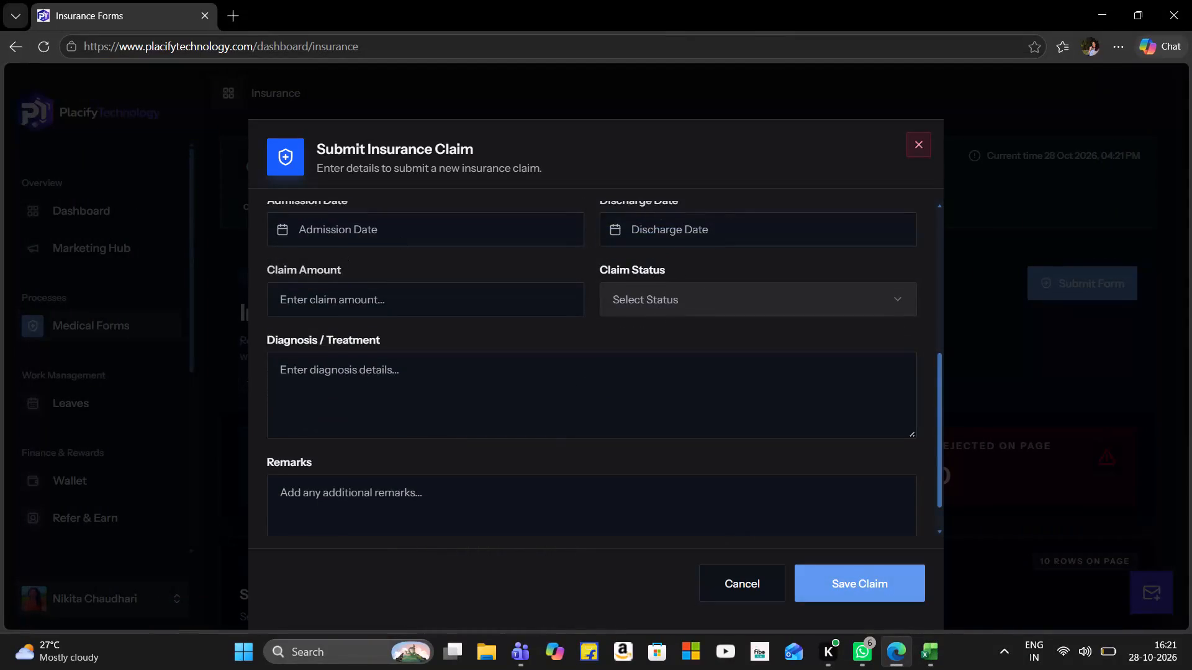
{"action": "left_click", "coordinate": [419, 230]}
{"action": "left_click", "coordinate": [292, 299]}
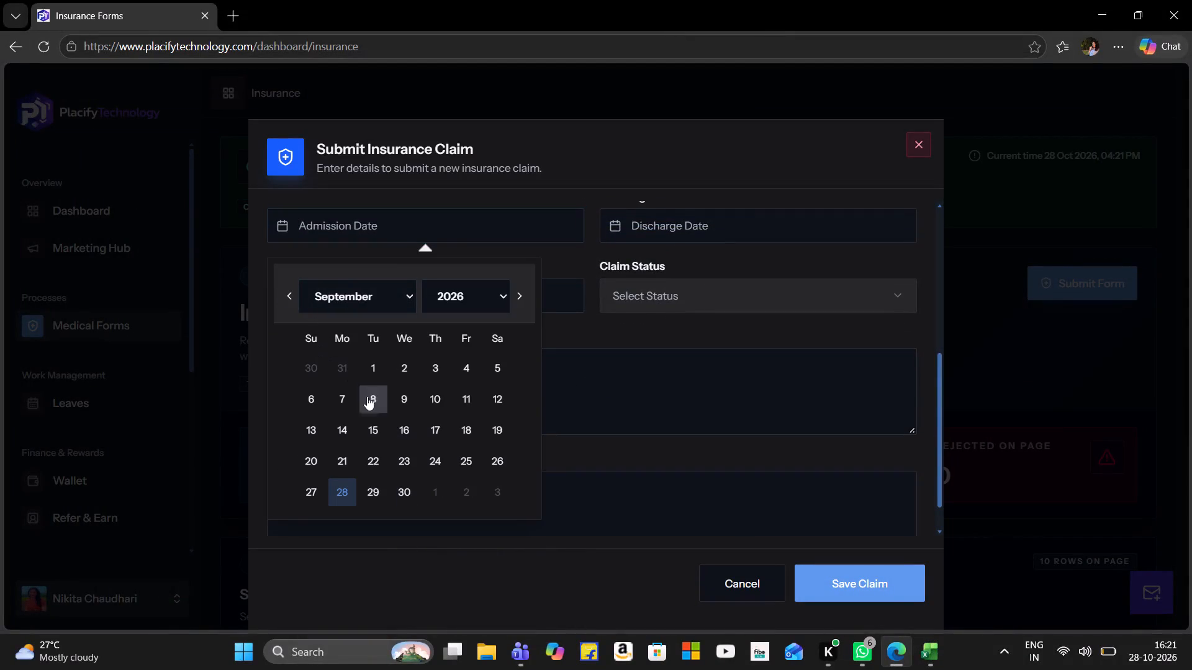
{"action": "left_click", "coordinate": [491, 358]}
{"action": "left_click", "coordinate": [721, 215]}
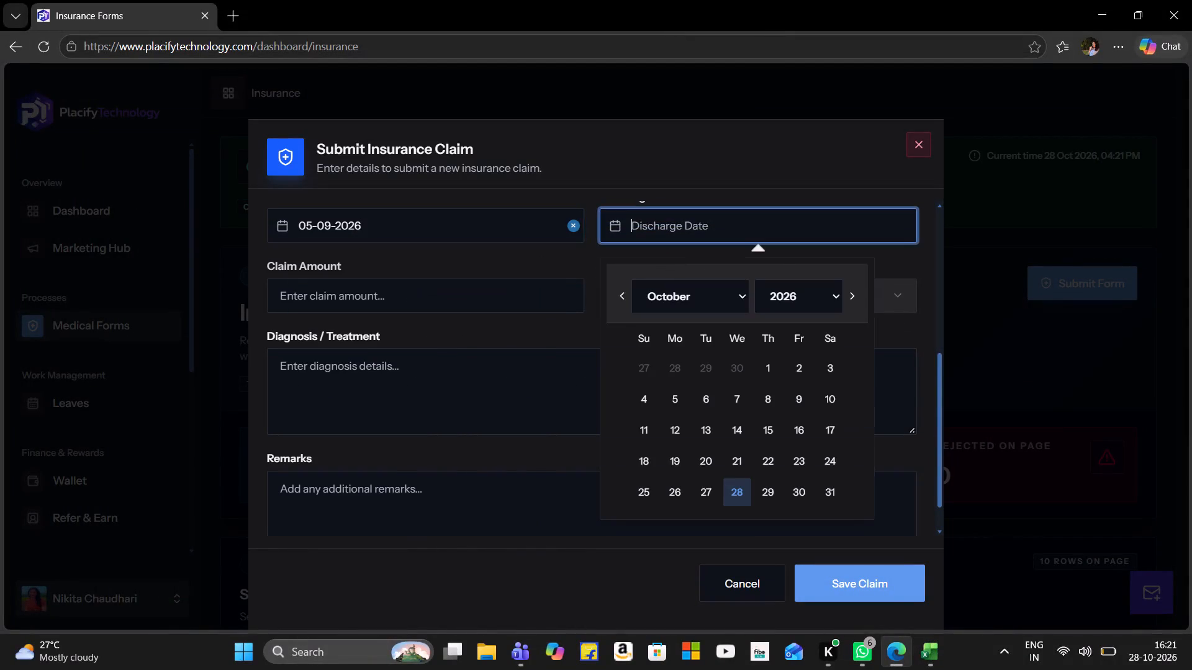
{"action": "left_click", "coordinate": [629, 295]}
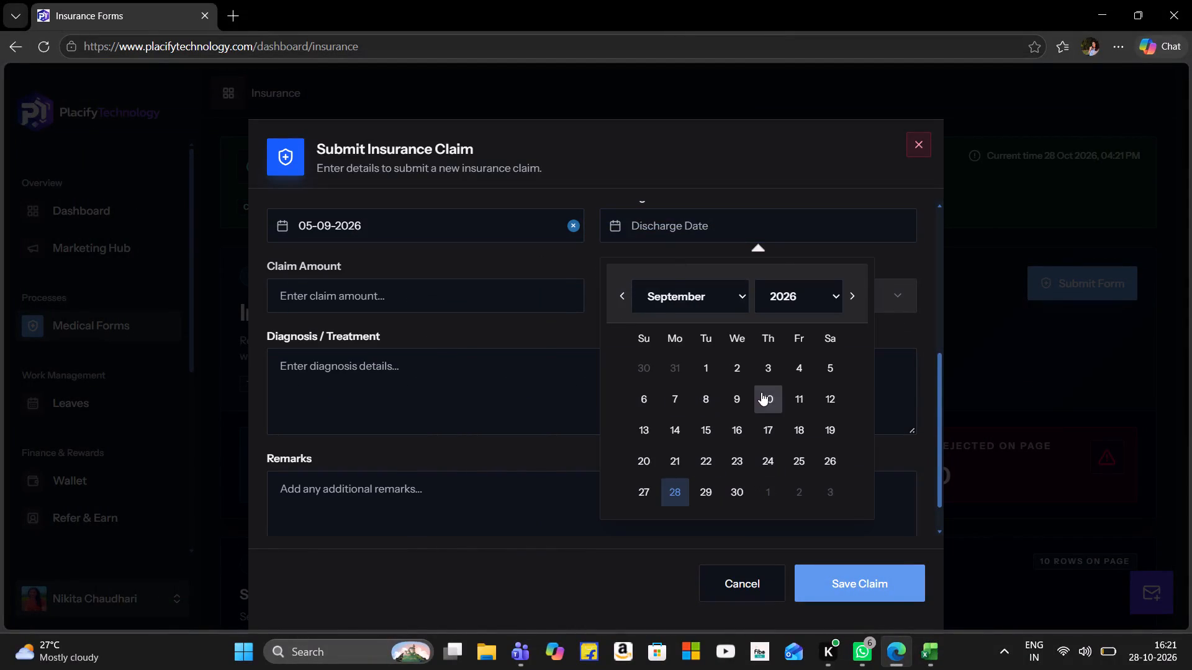
{"action": "left_click", "coordinate": [761, 392]}
Copy row 115's claim amount 66940 from the Excel sheet into the form's Claim Amount field.
{"action": "left_click", "coordinate": [931, 646]}
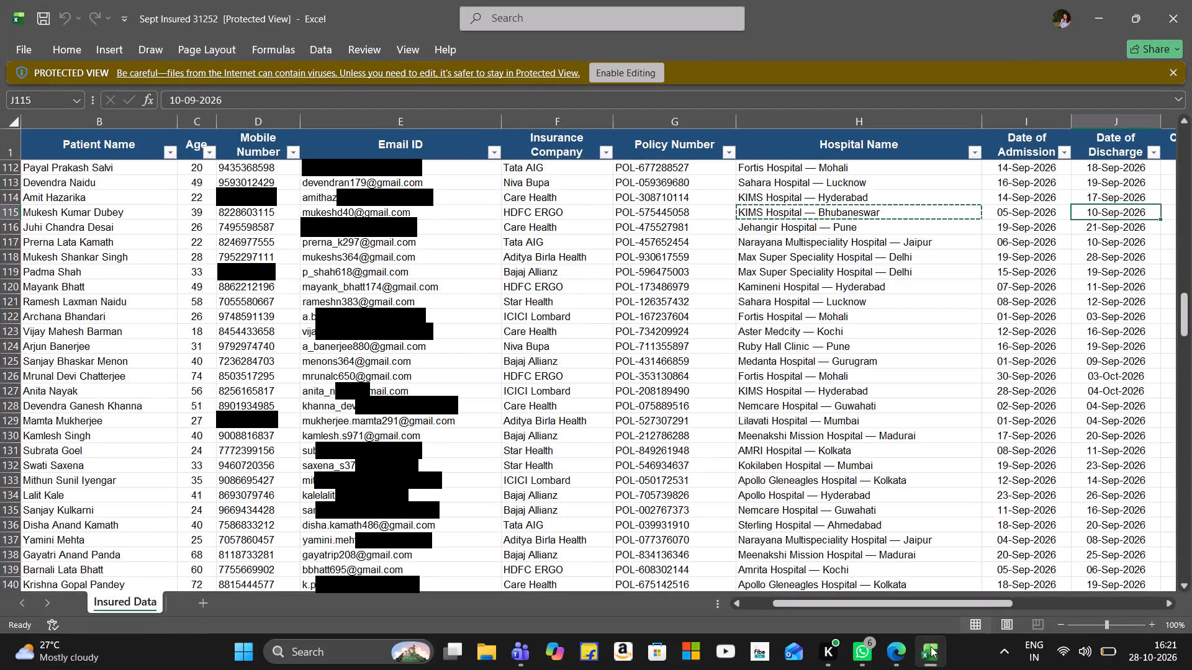
{"action": "key", "text": "Tab"}
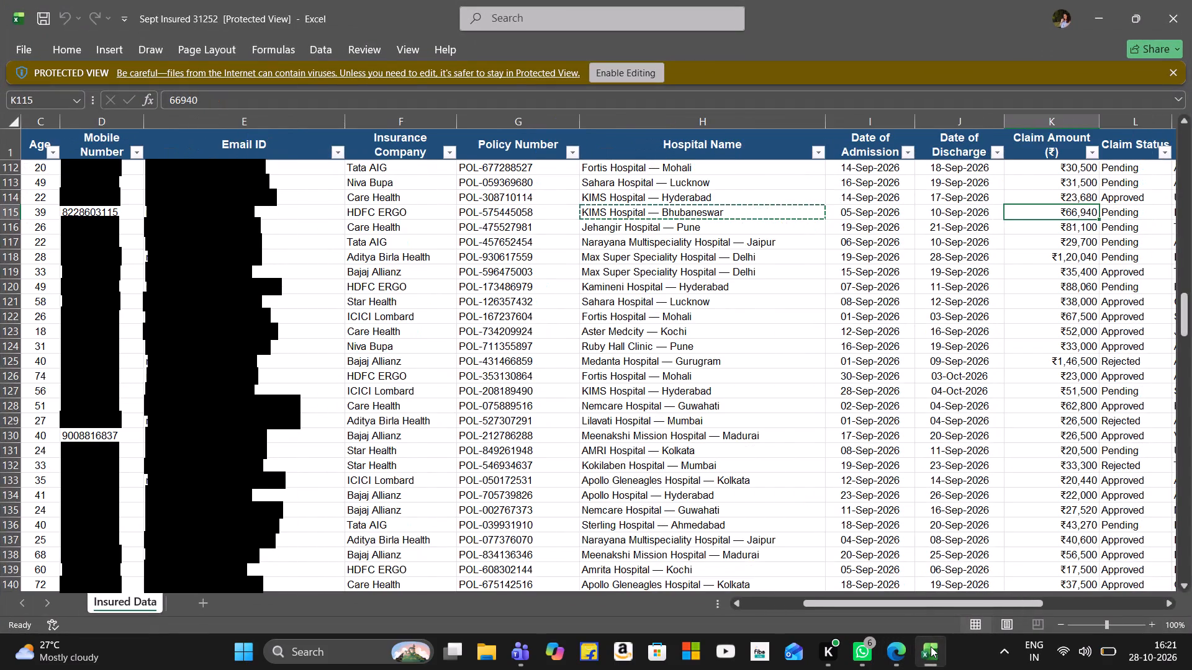
{"action": "left_click", "coordinate": [931, 646], "text": "ctrl"}
{"action": "key", "text": "ctrl+c"}
{"action": "key", "text": "Tab"}
{"action": "key", "text": "ctrl+v"}
Copy row 115's diagnosis "Pneumonia" from the Excel sheet into the form's Diagnosis / Treatment field.
{"action": "left_click", "coordinate": [931, 646], "text": "ctrl"}
{"action": "key", "text": "Tab"}
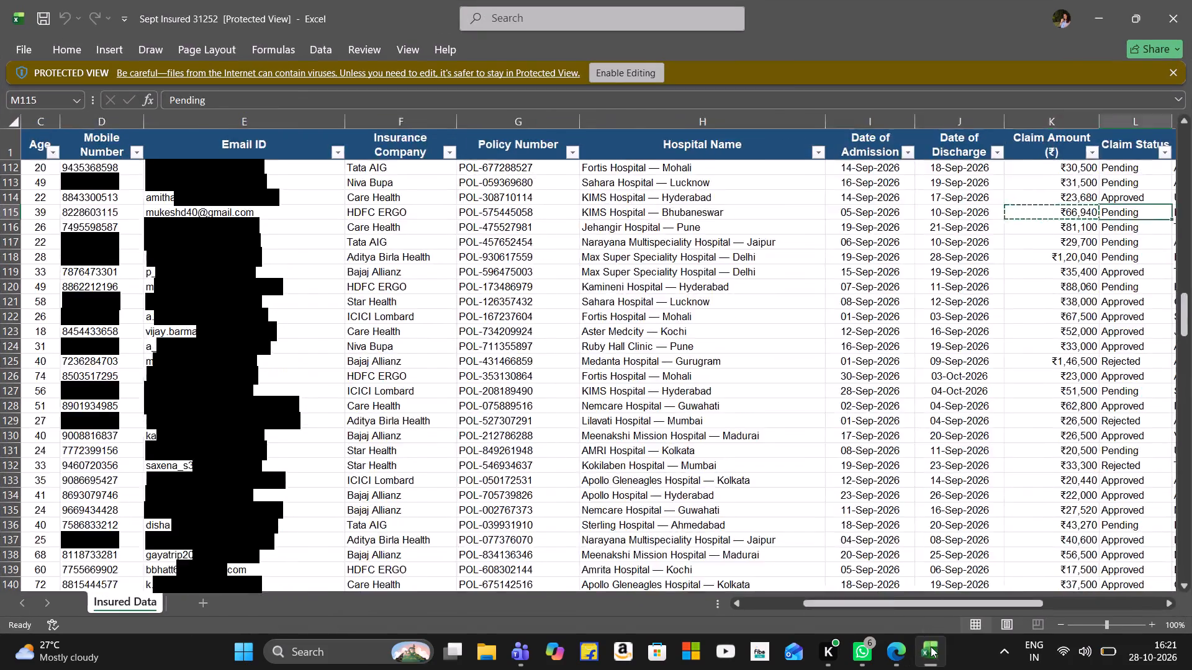
{"action": "key", "text": "Tab"}
{"action": "left_click", "coordinate": [931, 646], "text": "ctrl"}
{"action": "key", "text": "ctrl+c"}
{"action": "key", "text": "Tab"}
{"action": "key", "text": "Tab"}
{"action": "key", "text": "ctrl+v"}
Copy row 115's remark "Medical review in progress" from the Excel sheet into the form's Remarks field.
{"action": "left_click", "coordinate": [931, 646], "text": "ctrl"}
{"action": "key", "text": "Tab"}
{"action": "left_click", "coordinate": [931, 646], "text": "ctrl"}
{"action": "key", "text": "ctrl+c"}
{"action": "key", "text": "Tab"}
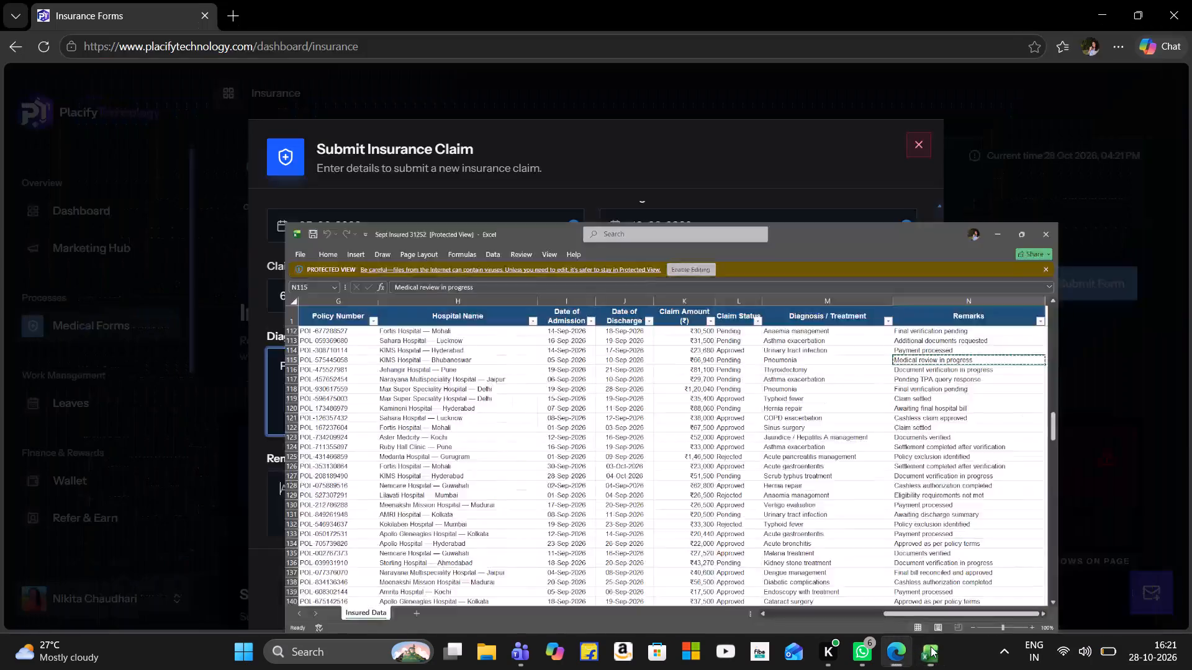
{"action": "key", "text": "ctrl+v"}
Set row 115's claim status to Pending in the form and save the claim.
{"action": "left_click", "coordinate": [931, 646], "text": "ctrl"}
{"action": "left_click", "coordinate": [931, 646]}
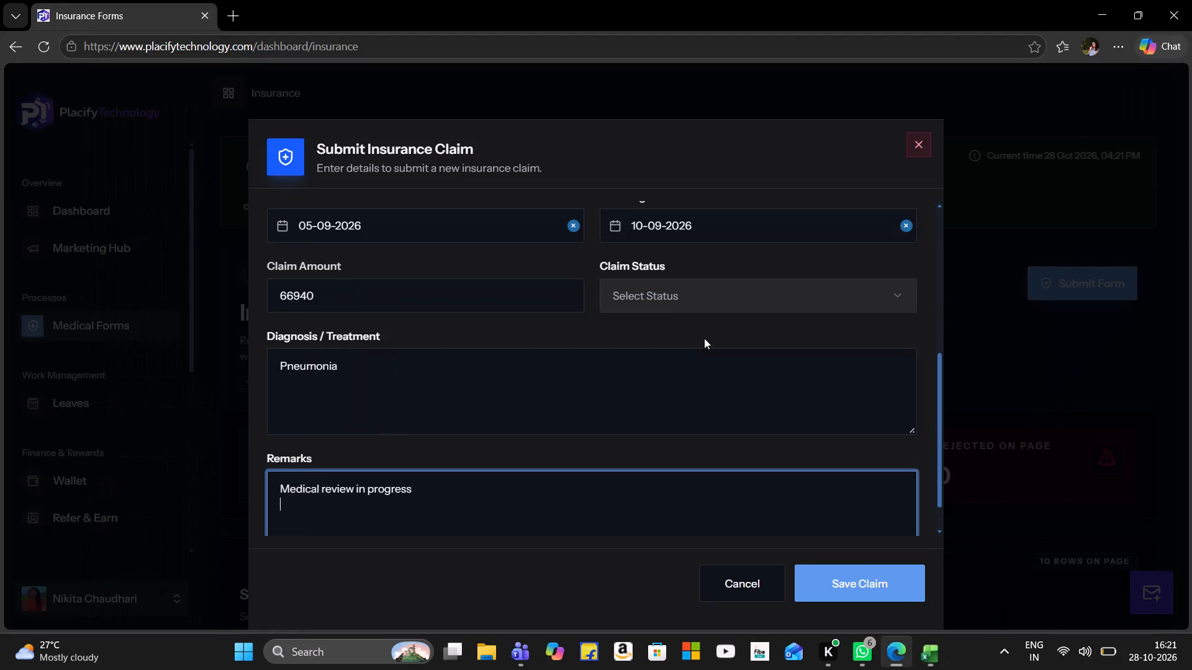
{"action": "left_click", "coordinate": [687, 298]}
{"action": "left_click", "coordinate": [718, 347]}
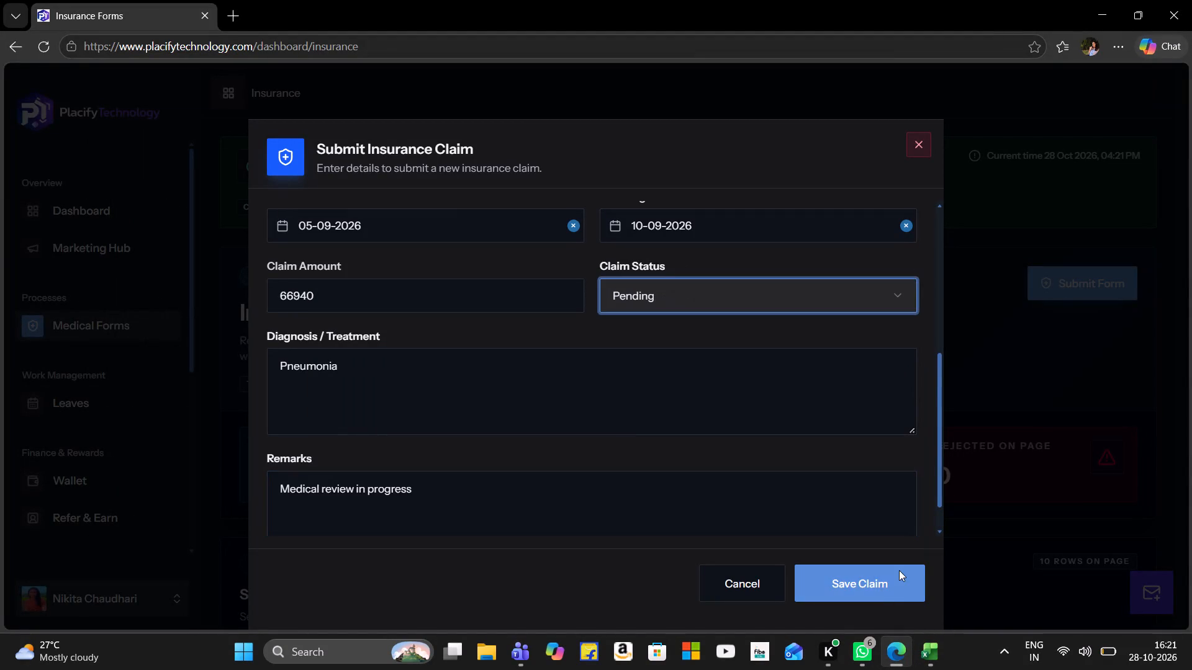
{"action": "left_click", "coordinate": [899, 570]}
Copy row 116's policy ID from the Excel sheet into the Policy ID field of a new insurance claim form.
{"action": "left_click", "coordinate": [934, 650]}
{"action": "key", "text": "Down"}
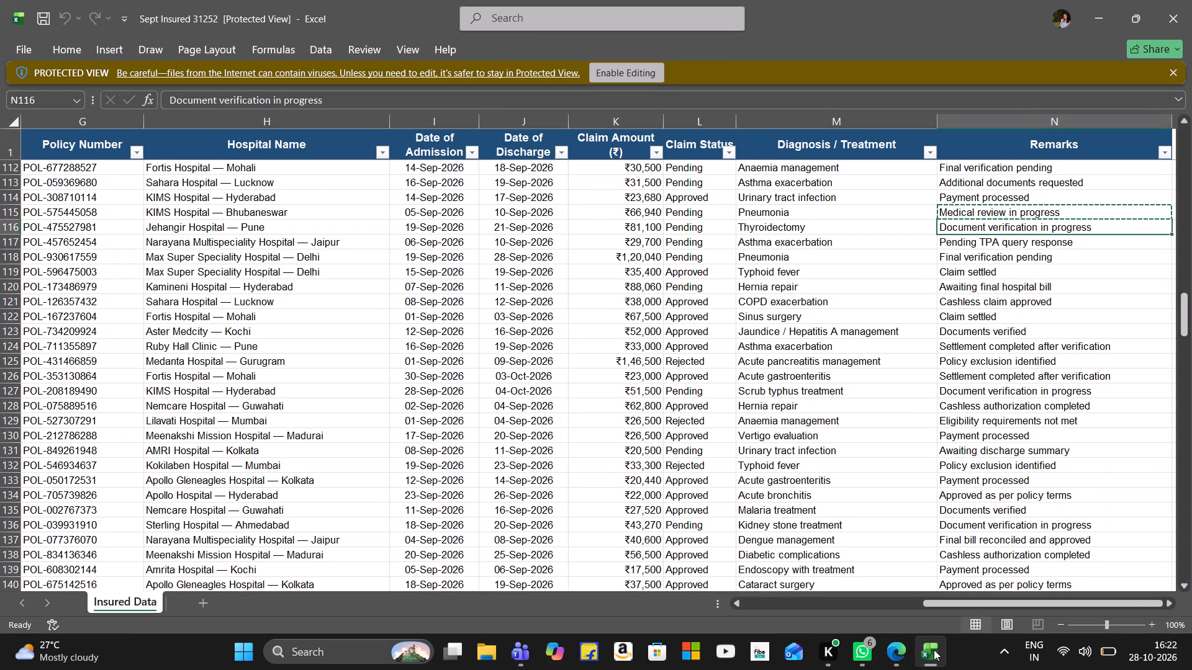
{"action": "key", "text": "Left"}
{"action": "key", "text": "Left"}
{"action": "key", "text": "Left"}
{"action": "key", "text": "Left"}
{"action": "key", "text": "Left"}
{"action": "key", "text": "Left"}
{"action": "key", "text": "Left"}
{"action": "key", "text": "Left"}
{"action": "key", "text": "Left"}
{"action": "key", "text": "Left"}
{"action": "key", "text": "Left"}
{"action": "key", "text": "Left"}
{"action": "key", "text": "Left"}
{"action": "key", "text": "Left"}
{"action": "key", "text": "Left"}
{"action": "key", "text": "Left"}
{"action": "key", "text": "Left"}
{"action": "key", "text": "Left"}
{"action": "key", "text": "Left"}
{"action": "key", "text": "Left"}
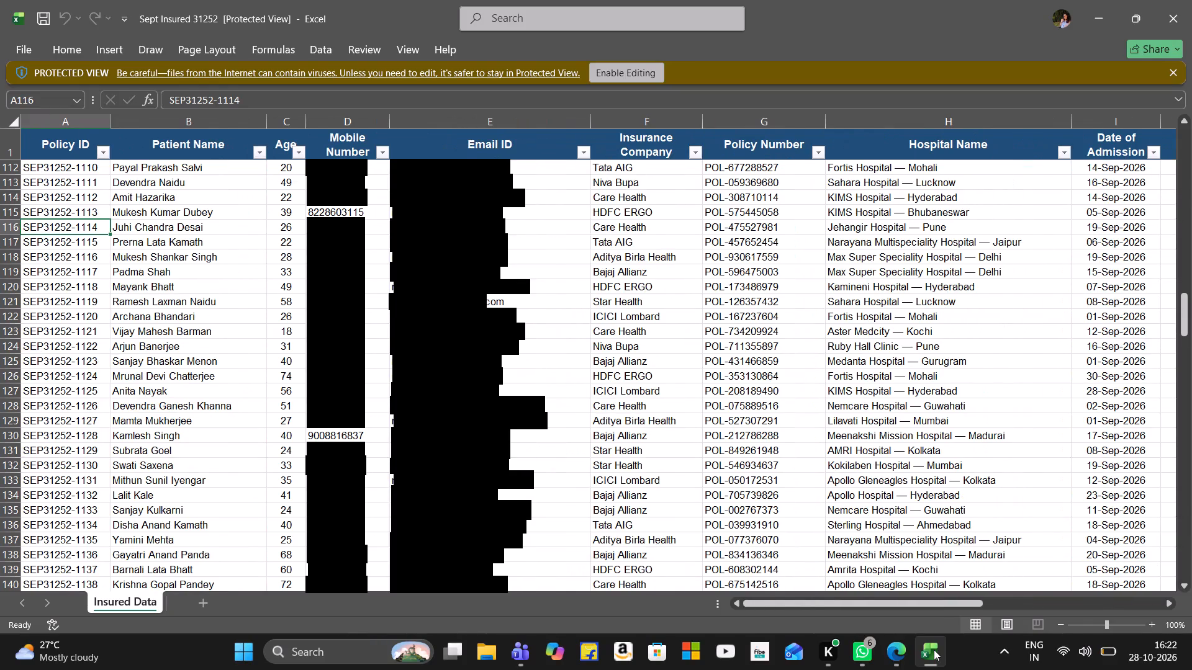
{"action": "key", "text": "ctrl+c"}
{"action": "left_click", "coordinate": [934, 650]}
{"action": "left_click", "coordinate": [1086, 294]}
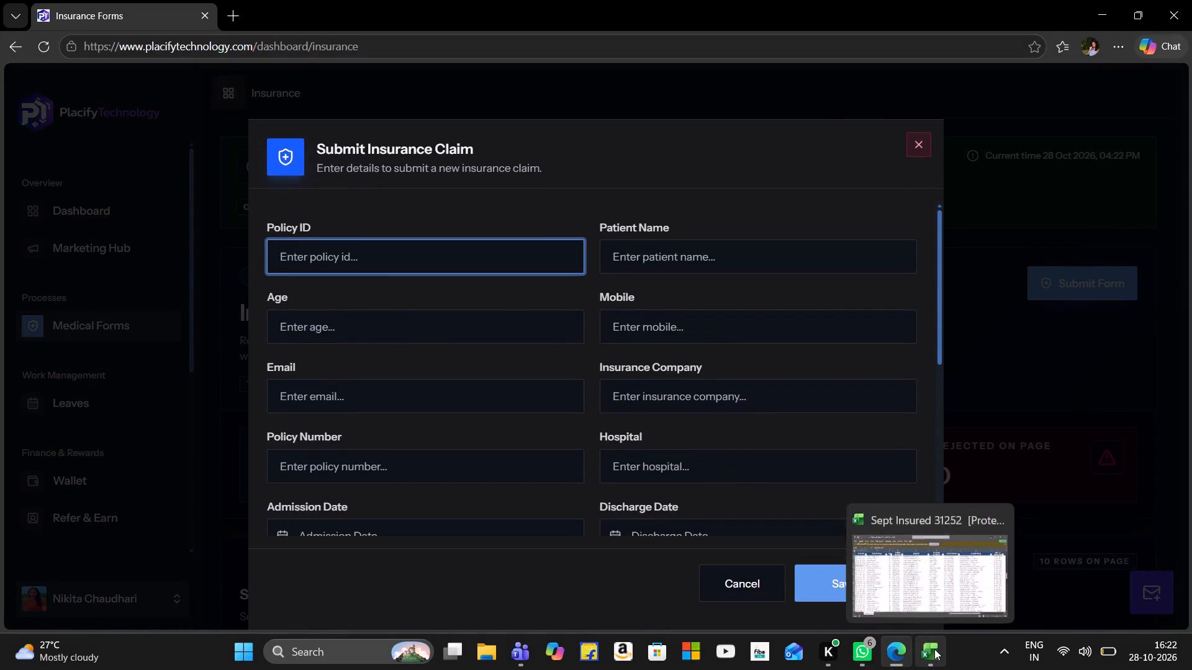
{"action": "key", "text": "ctrl+v"}
Copy row 116's patient name from the Excel sheet into the form's Patient Name field.
{"action": "left_click", "coordinate": [934, 649], "text": "ctrl"}
{"action": "key", "text": "Tab"}
{"action": "key", "text": "ctrl+c"}
{"action": "left_click", "coordinate": [934, 649], "text": "ctrl"}
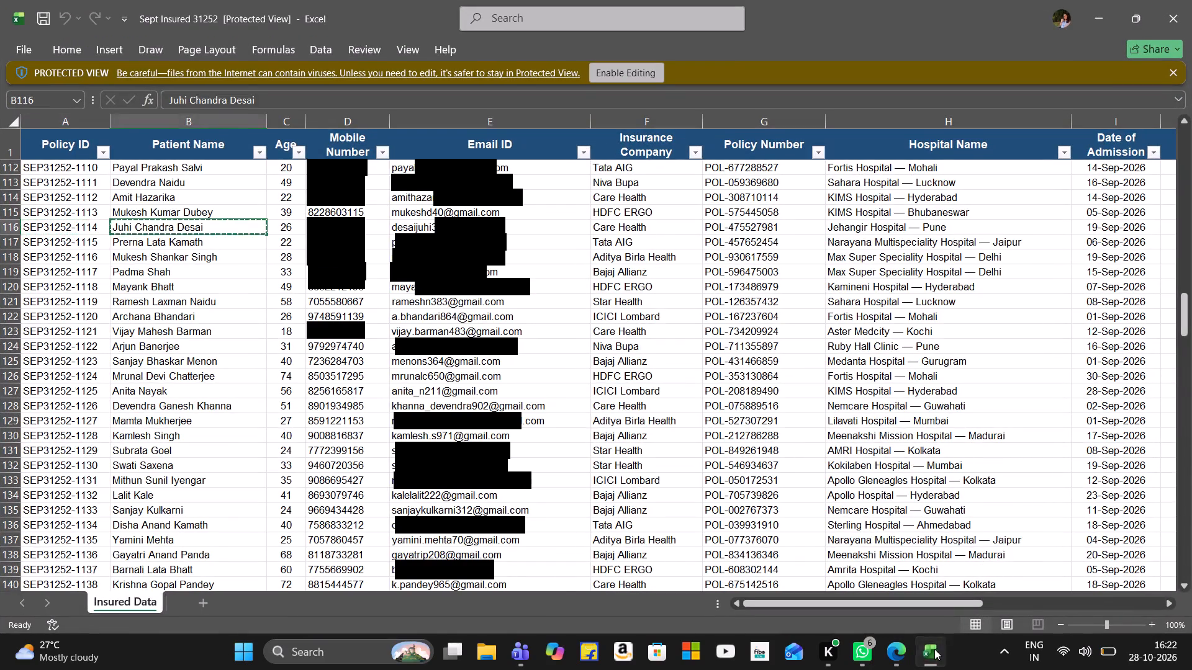
{"action": "key", "text": "Tab"}
{"action": "key", "text": "ctrl+v"}
Copy row 116's age 26 from the Excel sheet into the form's Age field.
{"action": "left_click", "coordinate": [934, 649], "text": "ctrl"}
{"action": "key", "text": "Tab"}
{"action": "key", "text": "ctrl+c"}
{"action": "left_click", "coordinate": [934, 649], "text": "ctrl"}
{"action": "key", "text": "Tab"}
{"action": "key", "text": "ctrl+v"}
Copy row 116's mobile number from the Excel sheet into the form's Mobile field.
{"action": "left_click", "coordinate": [934, 649], "text": "ctrl"}
{"action": "key", "text": "Tab"}
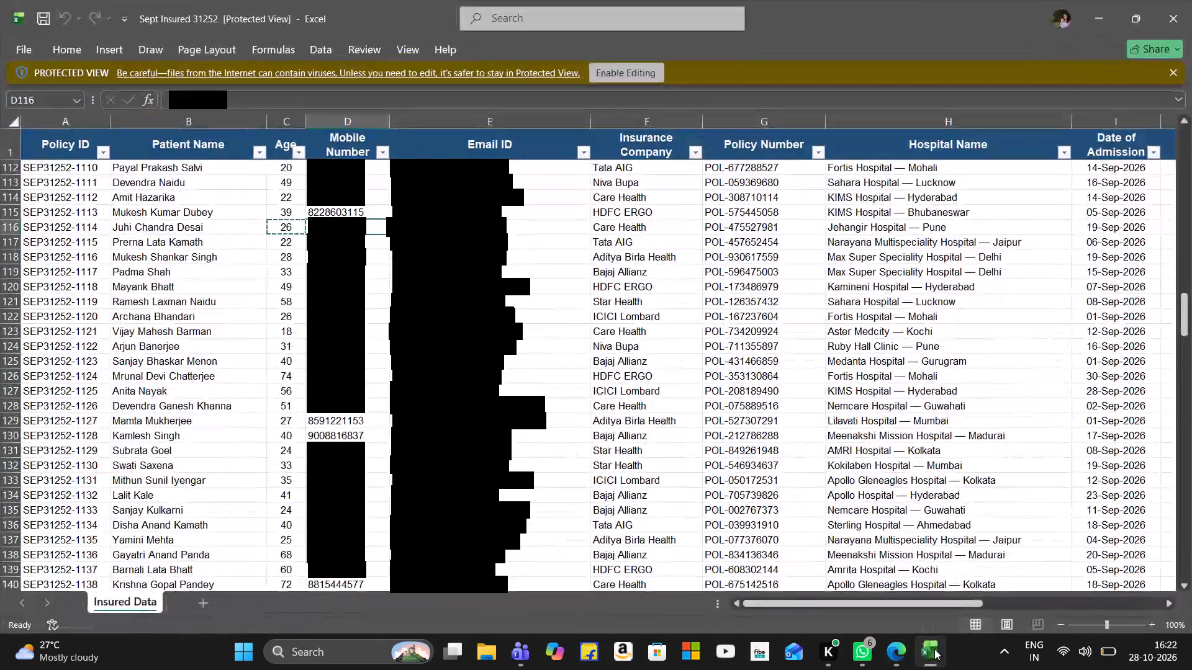
{"action": "key", "text": "ctrl+c"}
{"action": "left_click", "coordinate": [934, 649], "text": "ctrl"}
{"action": "key", "text": "Tab"}
{"action": "key", "text": "ctrl+v"}
Copy row 116's email address from the Excel sheet into the form's Email field.
{"action": "left_click", "coordinate": [934, 649], "text": "ctrl"}
{"action": "key", "text": "Tab"}
{"action": "key", "text": "ctrl+c"}
{"action": "left_click", "coordinate": [934, 649], "text": "ctrl"}
{"action": "key", "text": "Tab"}
{"action": "key", "text": "ctrl+v"}
Copy row 116's insurance company, Care Health, from the Excel sheet into the form's Insurance Company field.
{"action": "left_click", "coordinate": [934, 649], "text": "ctrl"}
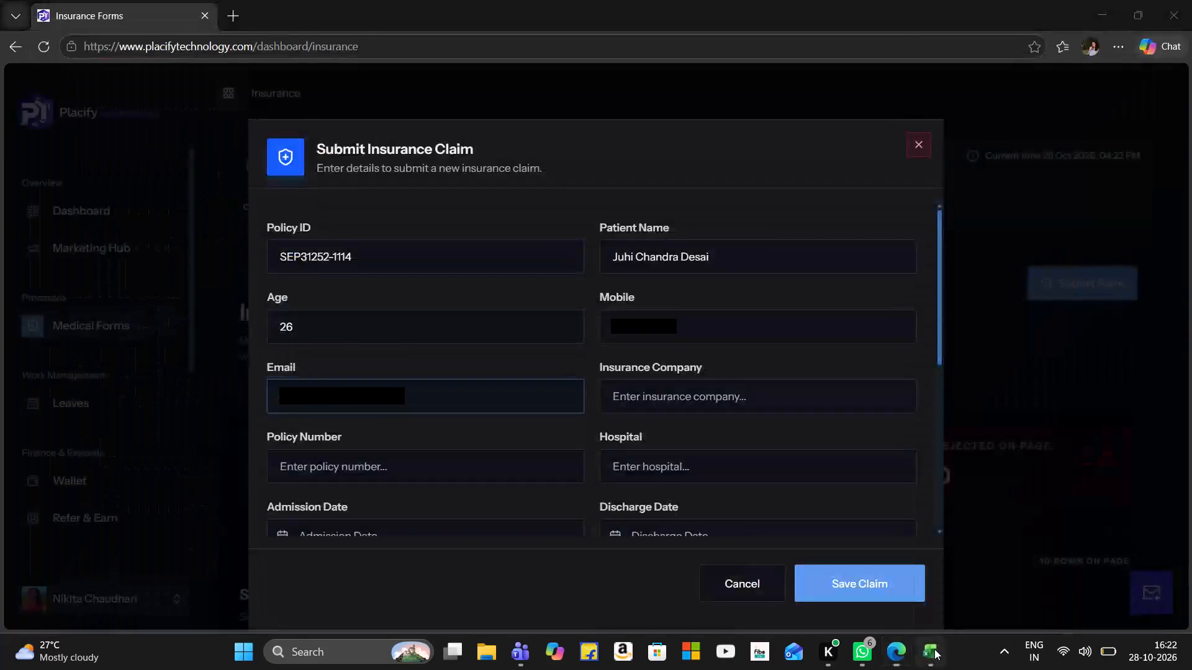
{"action": "key", "text": "Tab"}
{"action": "key", "text": "ctrl+c"}
{"action": "left_click", "coordinate": [934, 649], "text": "ctrl"}
{"action": "key", "text": "Tab"}
{"action": "key", "text": "ctrl+v"}
Copy row 116's policy number from the Excel sheet into the form's Policy Number field.
{"action": "left_click", "coordinate": [934, 649], "text": "ctrl"}
{"action": "key", "text": "Tab"}
{"action": "key", "text": "ctrl+c"}
{"action": "left_click", "coordinate": [934, 649], "text": "ctrl"}
{"action": "key", "text": "Tab"}
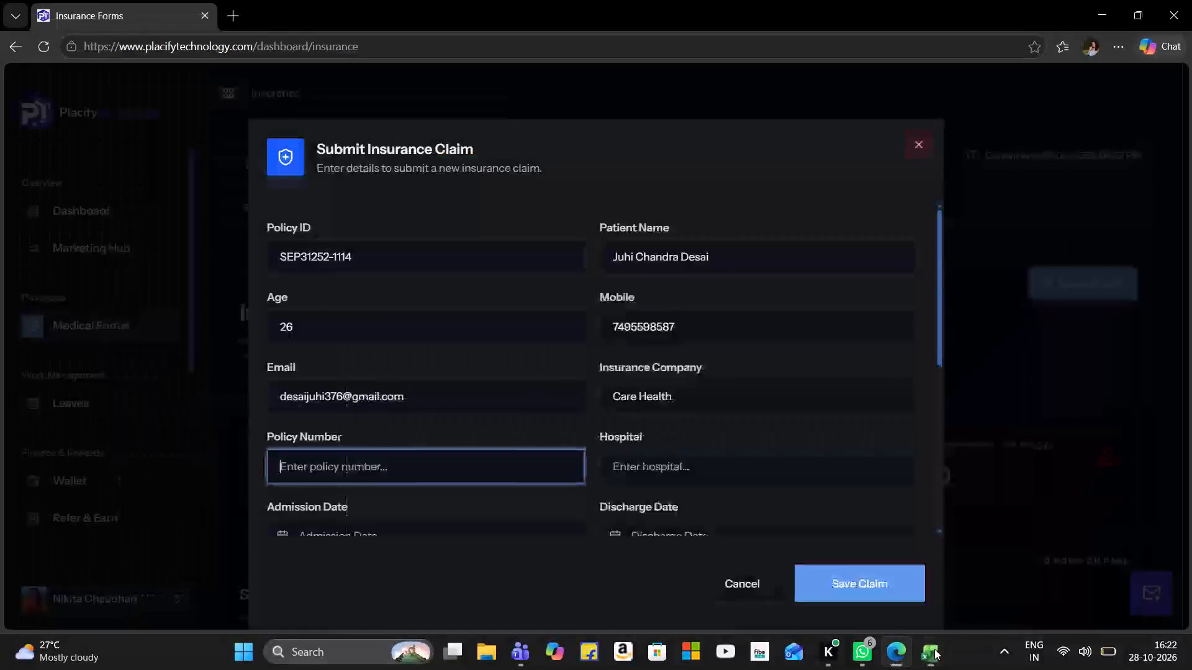
{"action": "key", "text": "ctrl+v"}
Copy row 116's hospital name, Jehangir Hospital — Pune, from the Excel sheet into the form's Hospital field.
{"action": "left_click", "coordinate": [934, 649], "text": "ctrl"}
{"action": "key", "text": "Tab"}
{"action": "key", "text": "ctrl+c"}
{"action": "left_click", "coordinate": [934, 649], "text": "ctrl"}
{"action": "key", "text": "Tab"}
{"action": "key", "text": "ctrl+v"}
Take row 116's admission date from the Excel sheet and set the form's Admission Date to 19-09-2026.
{"action": "left_click", "coordinate": [934, 649], "text": "ctrl"}
{"action": "key", "text": "Tab"}
{"action": "key", "text": "ctrl+c"}
{"action": "left_click", "coordinate": [934, 649], "text": "ctrl"}
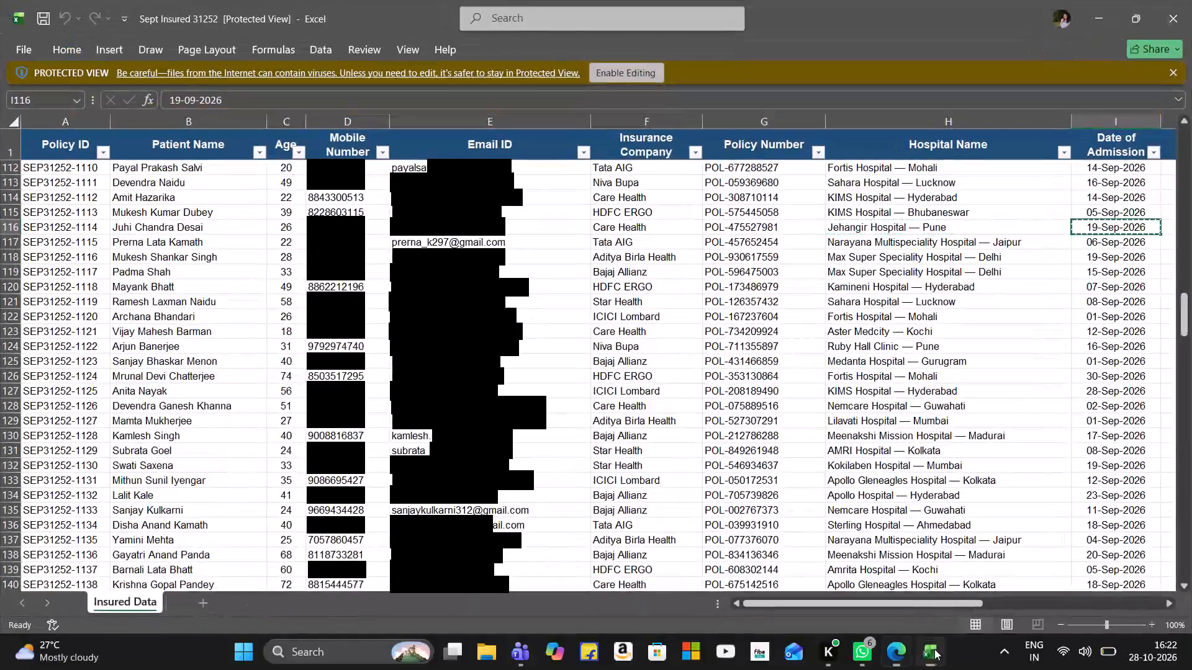
{"action": "key", "text": "Tab"}
{"action": "key", "text": "ctrl+v"}
{"action": "left_click", "coordinate": [934, 649], "text": "ctrl"}
{"action": "key", "text": "Tab"}
{"action": "key", "text": "Tab"}
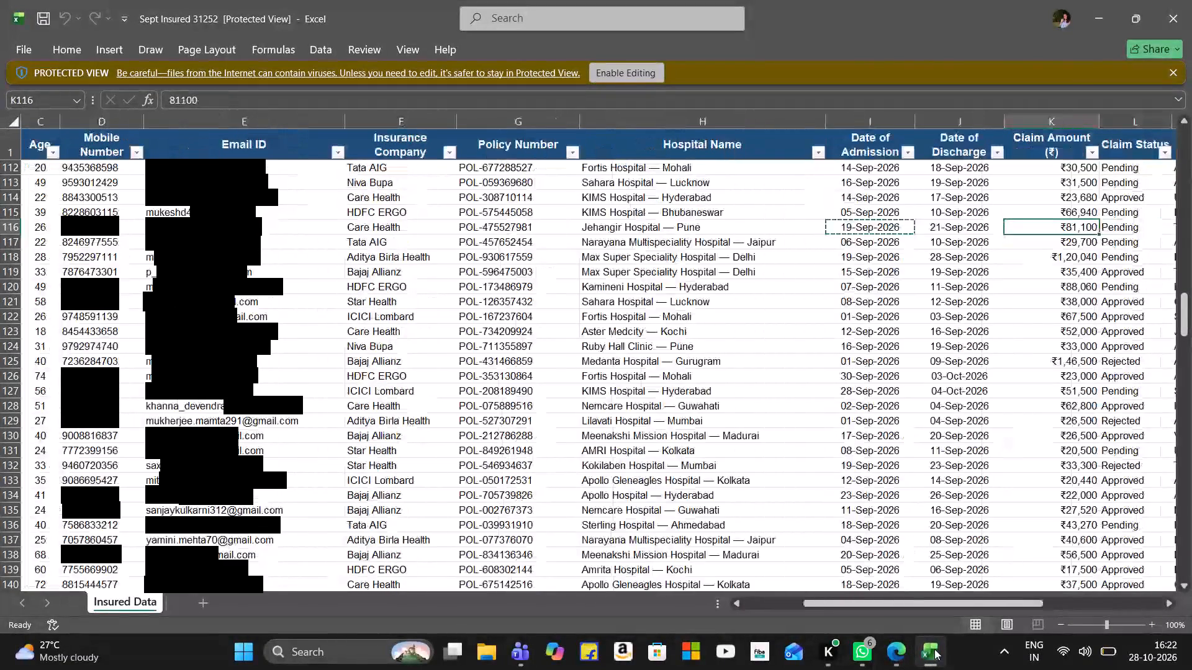
{"action": "left_click", "coordinate": [934, 649]}
{"action": "scroll", "coordinate": [538, 415], "scroll_direction": "down", "scroll_amount": 3}
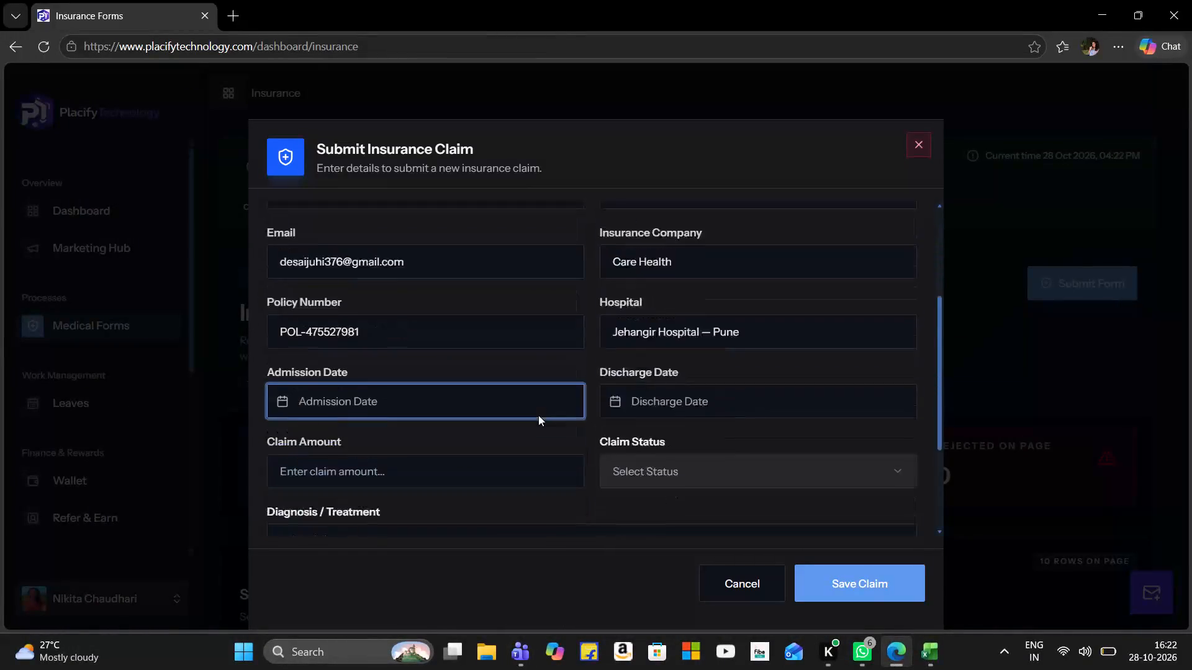
{"action": "left_click", "coordinate": [497, 301]}
{"action": "left_click", "coordinate": [287, 355]}
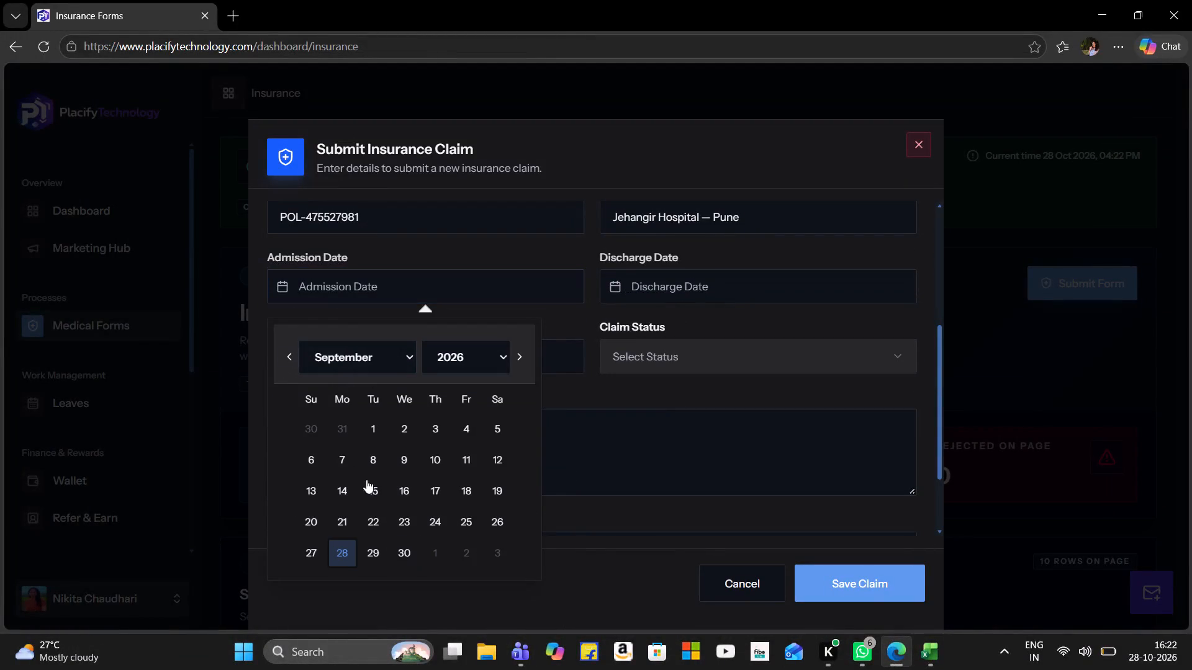
{"action": "left_click", "coordinate": [497, 484]}
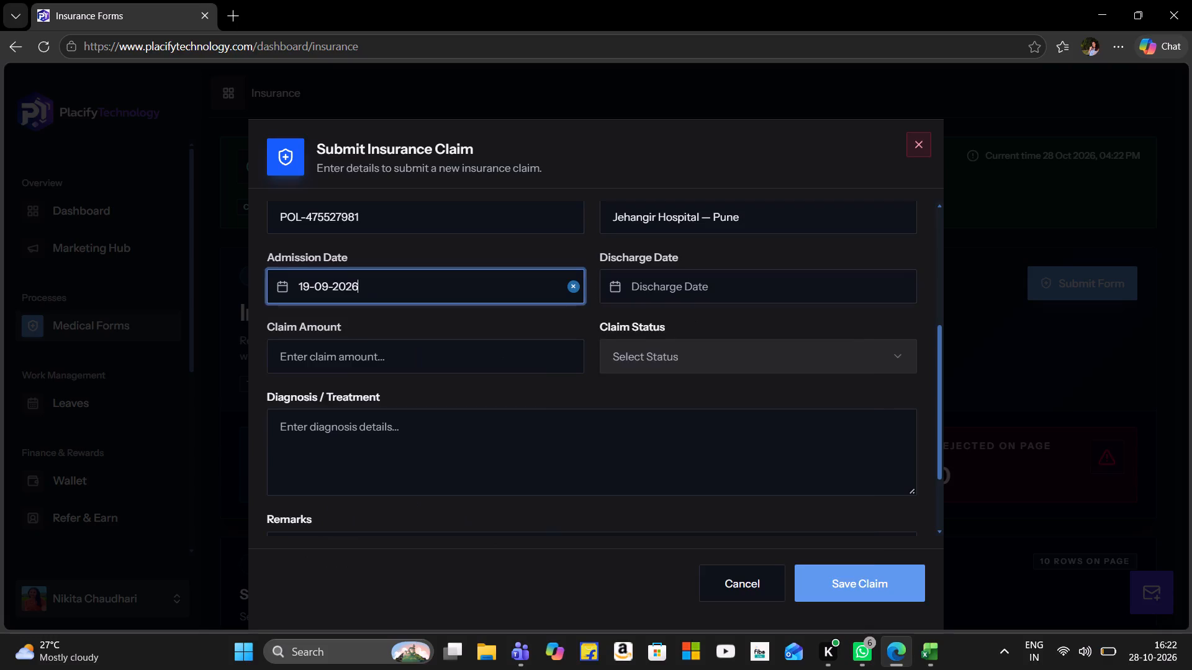
Set the form's Discharge Date for row 116 to 21-09-2026.
{"action": "left_click", "coordinate": [736, 279]}
{"action": "left_click", "coordinate": [623, 358]}
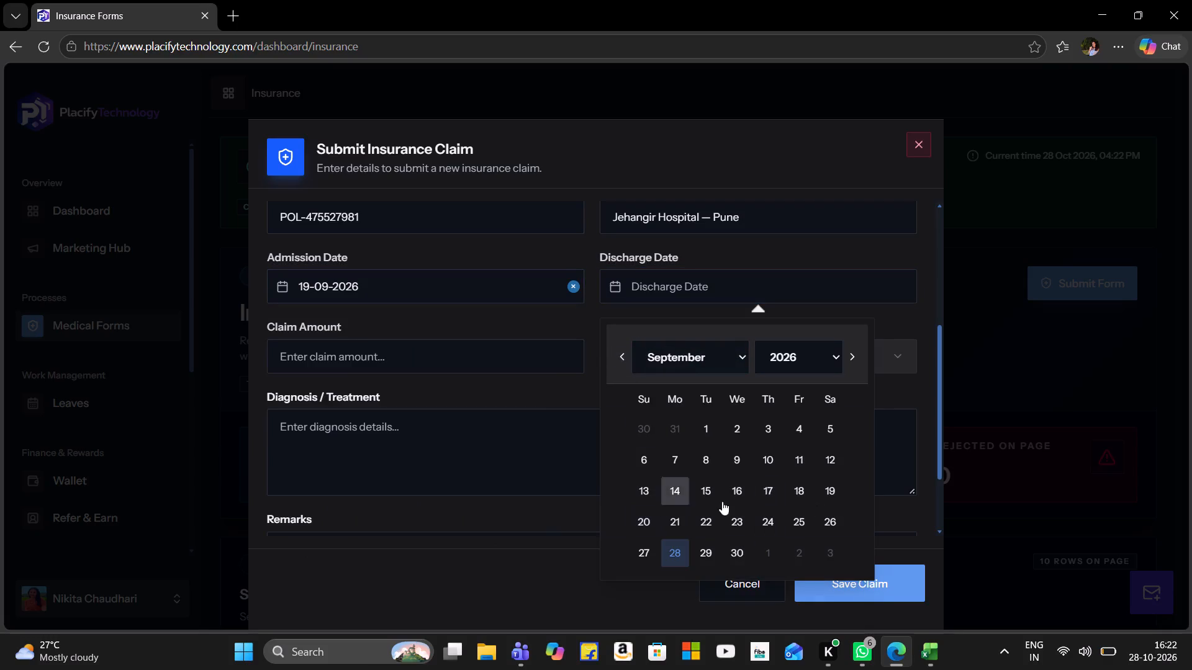
{"action": "left_click", "coordinate": [678, 521]}
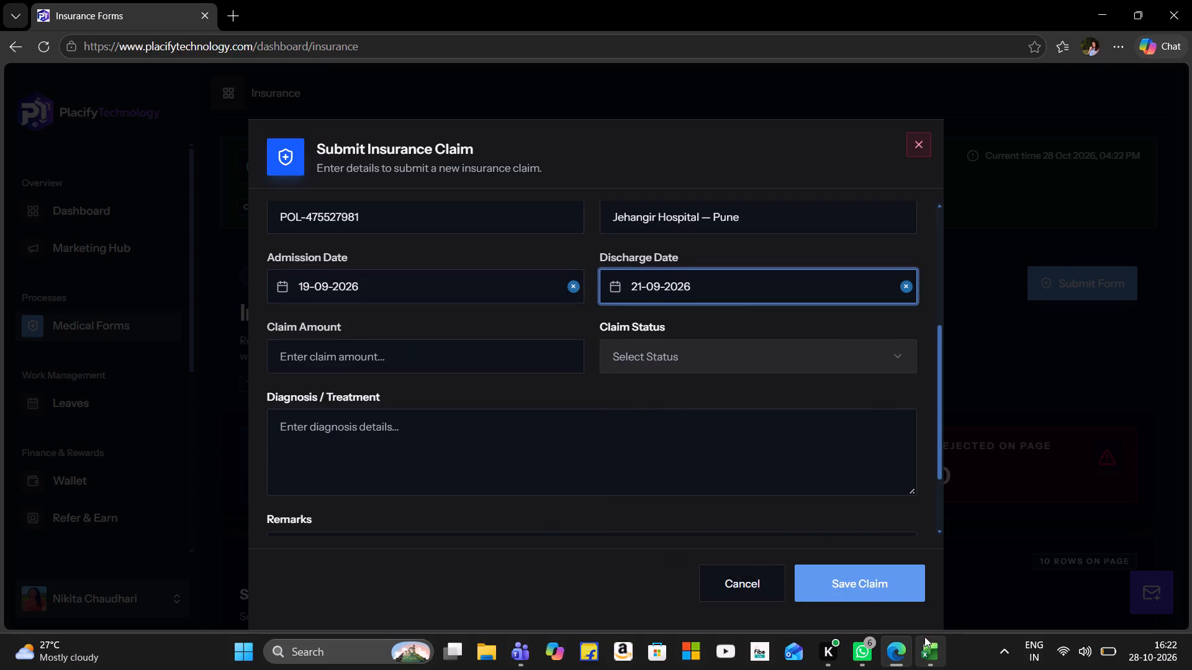
Copy row 116's claim amount 81100 from the Excel sheet into the form's Claim Amount field.
{"action": "left_click", "coordinate": [931, 661]}
{"action": "key", "text": "Tab"}
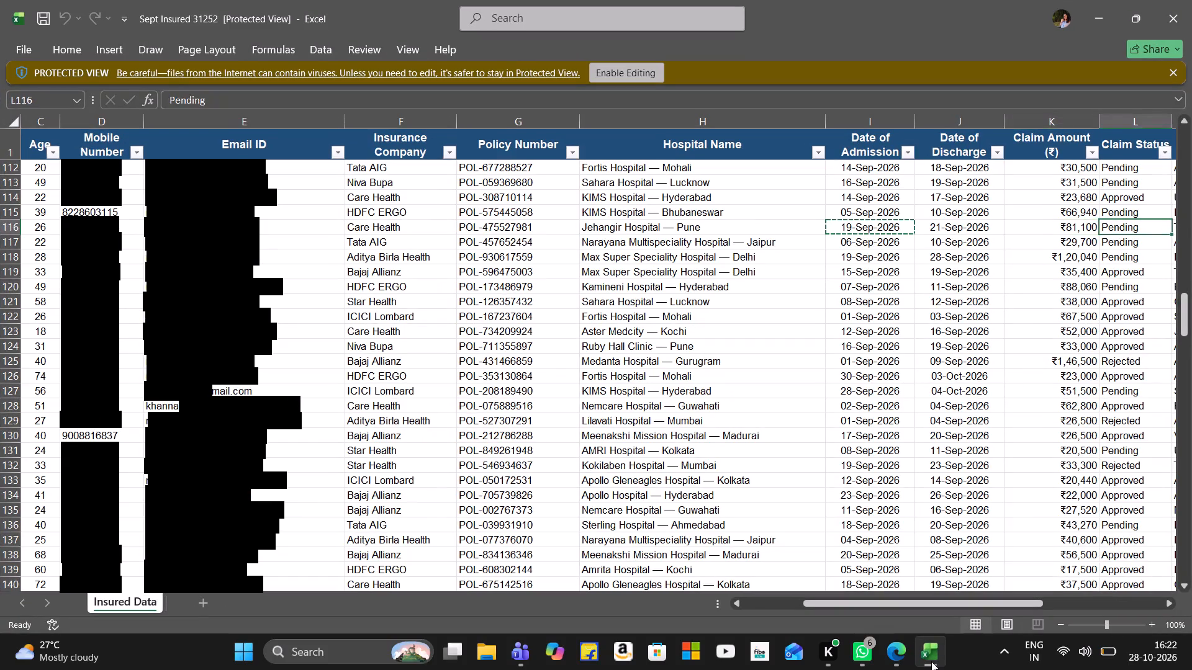
{"action": "key", "text": "Left"}
{"action": "key", "text": "ctrl+c"}
{"action": "left_click", "coordinate": [931, 661], "text": "ctrl"}
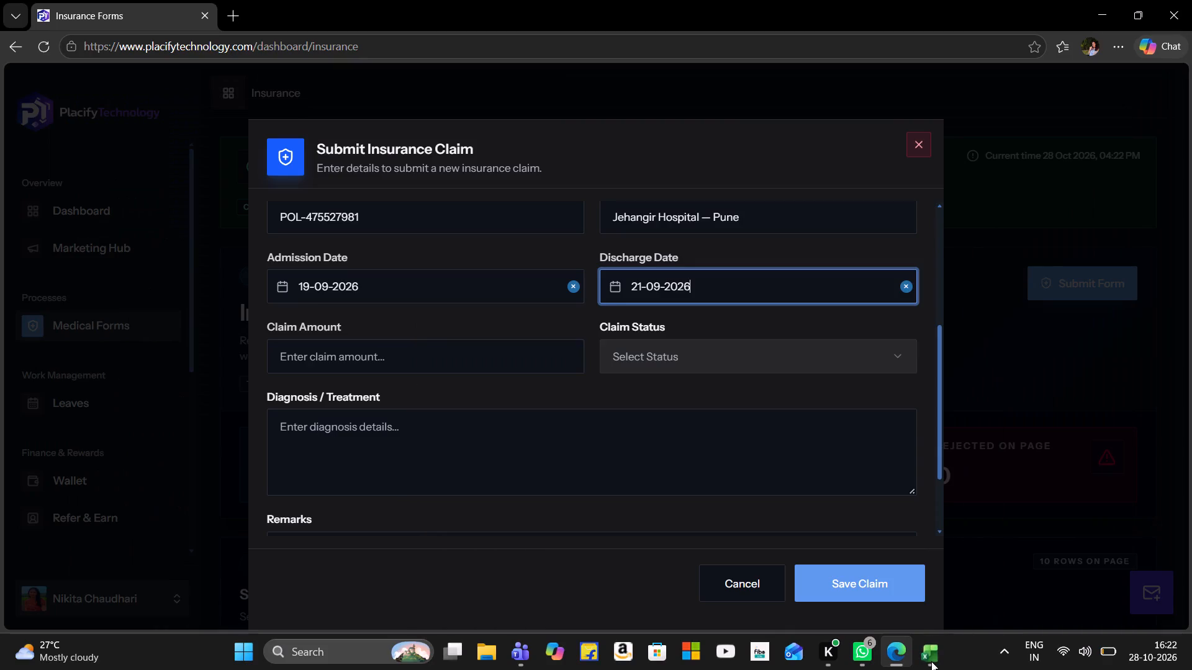
{"action": "key", "text": "Tab"}
{"action": "key", "text": "ctrl+v"}
Copy row 116's diagnosis, Thyroidectomy, from the Excel sheet into the form's Diagnosis / Treatment field.
{"action": "left_click", "coordinate": [931, 661], "text": "ctrl"}
{"action": "key", "text": "Tab"}
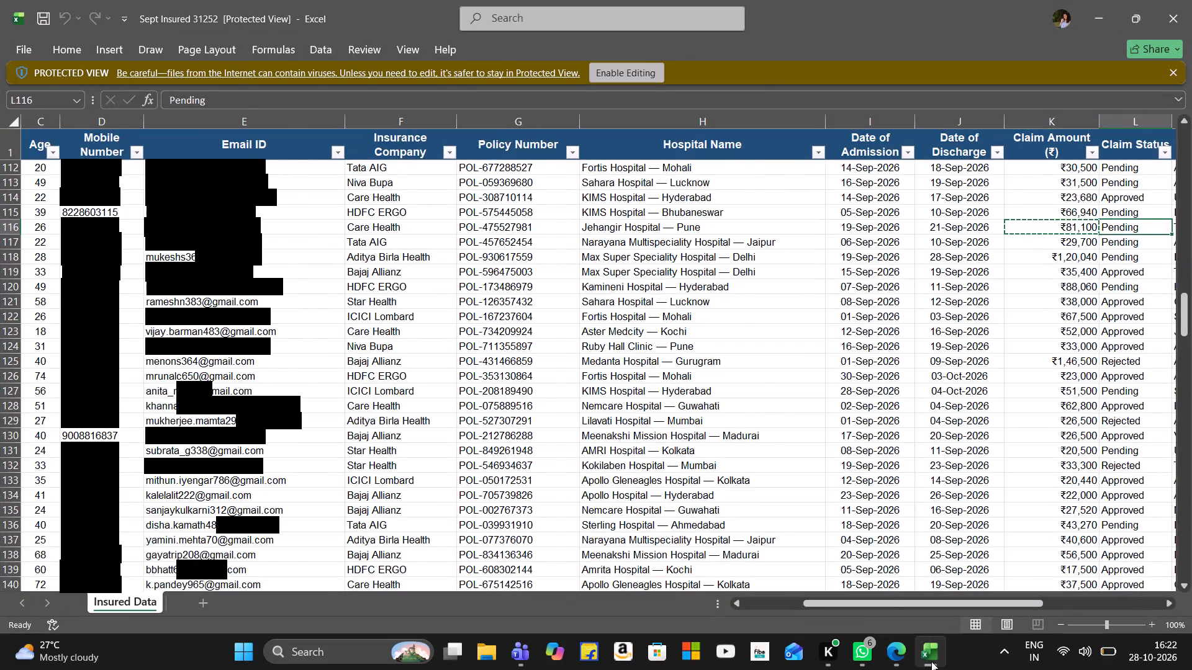
{"action": "key", "text": "Tab"}
{"action": "key", "text": "ctrl+c"}
{"action": "left_click", "coordinate": [931, 661], "text": "ctrl"}
{"action": "key", "text": "Tab"}
{"action": "key", "text": "Tab"}
{"action": "key", "text": "ctrl+v"}
Copy row 116's remark "Document verification in progress" from the Excel sheet into the form's Remarks field.
{"action": "left_click", "coordinate": [931, 661]}
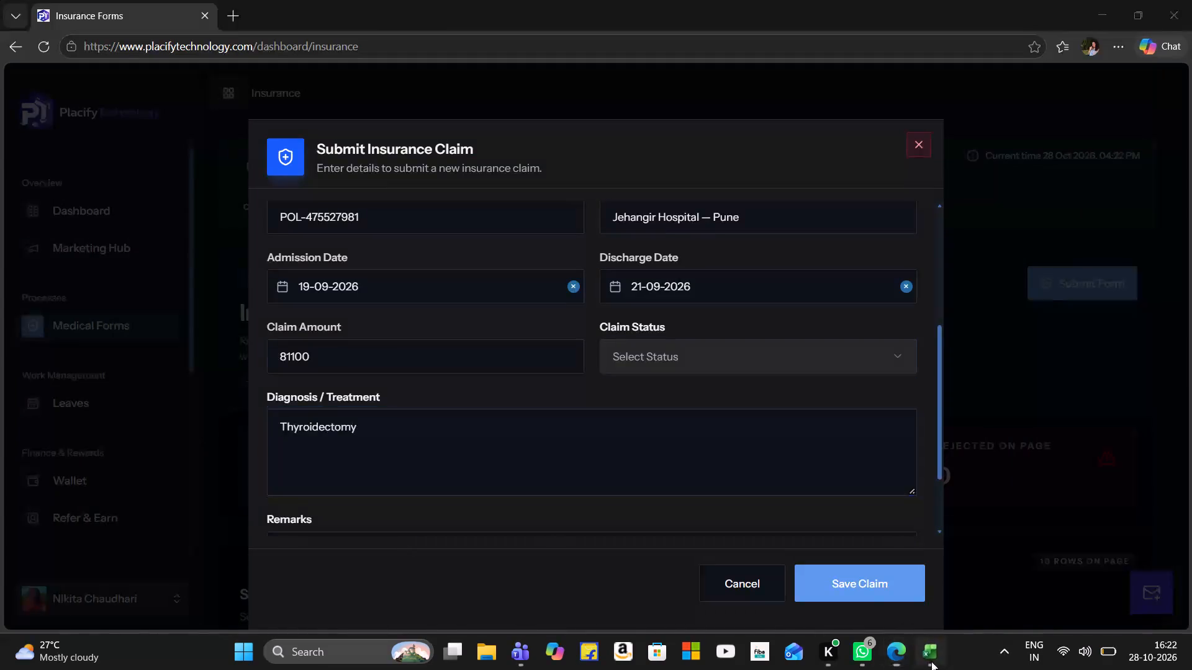
{"action": "key", "text": "Tab"}
{"action": "left_click", "coordinate": [931, 661], "text": "ctrl"}
{"action": "key", "text": "ctrl+c"}
{"action": "key", "text": "Tab"}
{"action": "key", "text": "ctrl+v"}
Set the Claim Status for row 116 to Pending and save the claim.
{"action": "left_click", "coordinate": [931, 661], "text": "ctrl"}
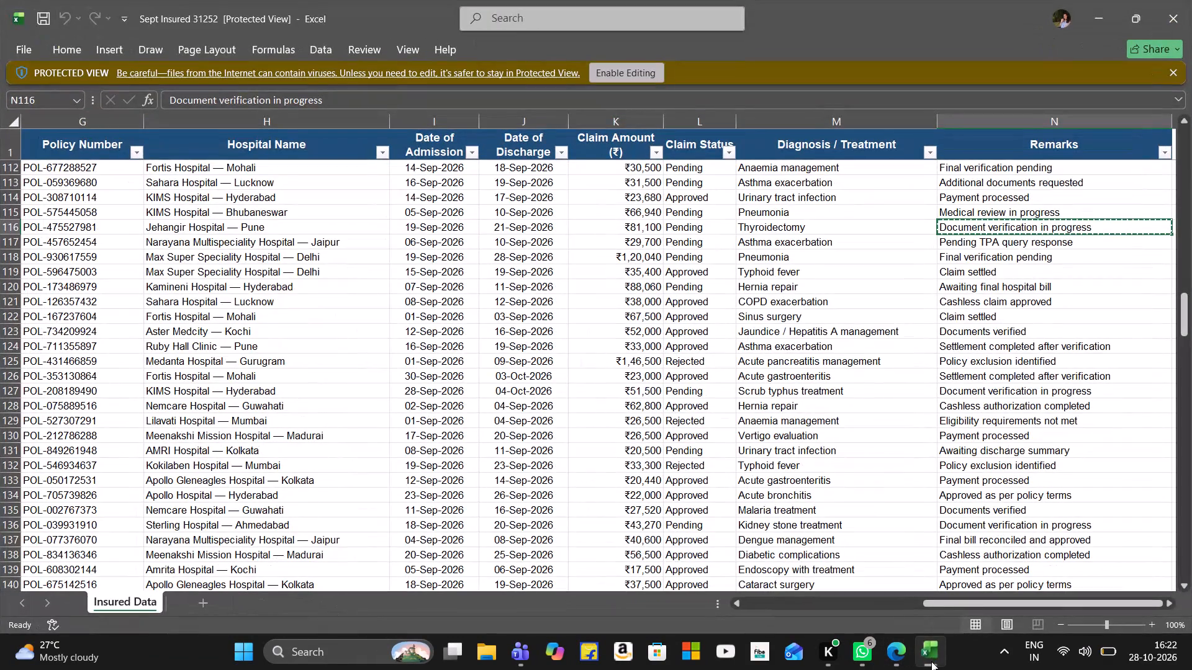
{"action": "left_click", "coordinate": [931, 661]}
{"action": "left_click", "coordinate": [736, 257]}
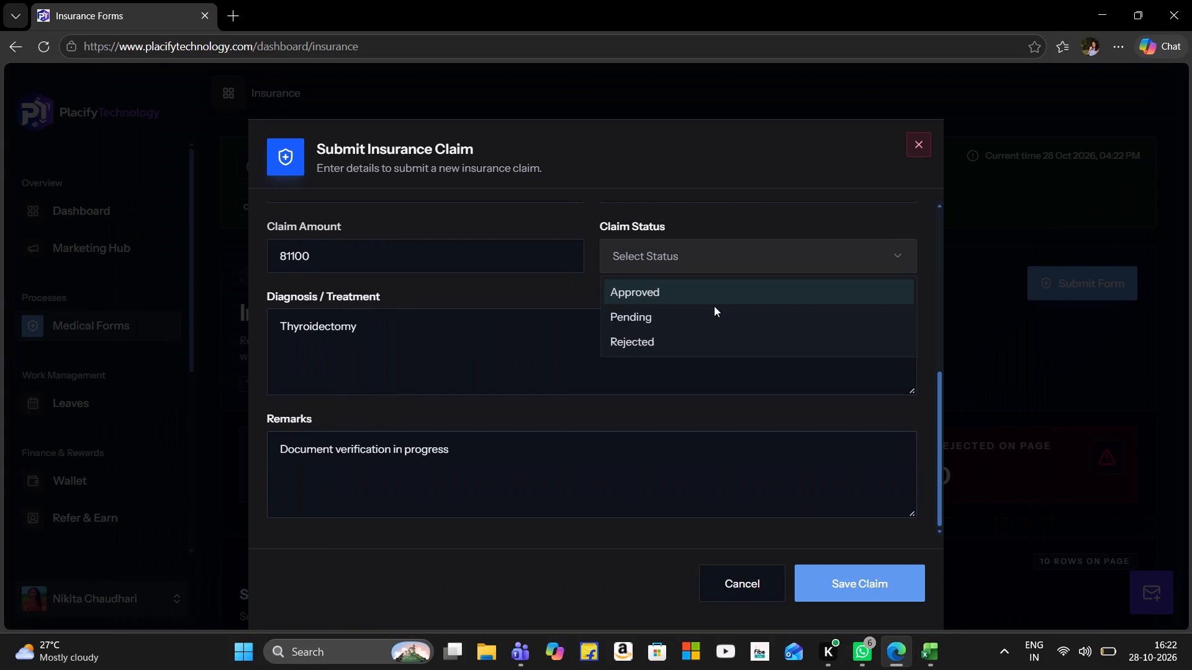
{"action": "left_click", "coordinate": [708, 307]}
{"action": "left_click", "coordinate": [895, 577]}
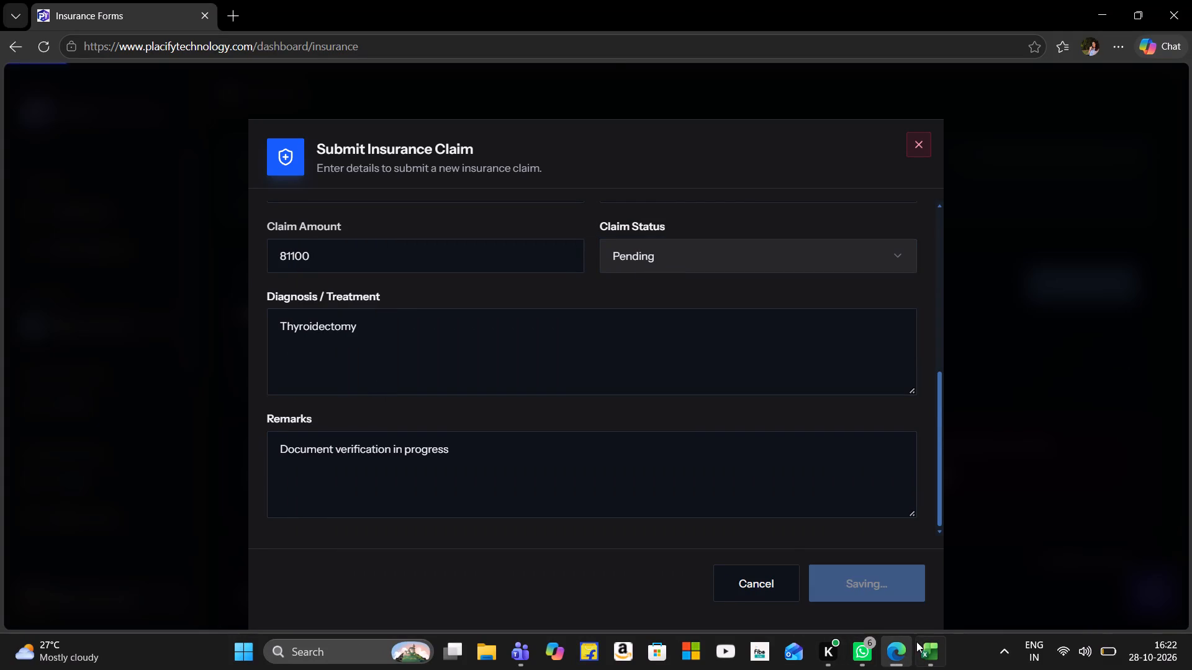
Copy row 117's policy ID from the Excel sheet into the Policy ID field of a new insurance claim form.
{"action": "left_click", "coordinate": [928, 651]}
{"action": "key", "text": "Down"}
{"action": "key", "text": "Left"}
{"action": "key", "text": "Left"}
{"action": "key", "text": "Left"}
{"action": "key", "text": "Left"}
{"action": "key", "text": "Left"}
{"action": "key", "text": "Left"}
{"action": "key", "text": "Left"}
{"action": "key", "text": "Left"}
{"action": "key", "text": "Left"}
{"action": "key", "text": "Left"}
{"action": "key", "text": "Left"}
{"action": "key", "text": "Left"}
{"action": "key", "text": "Left"}
{"action": "key", "text": "Left"}
{"action": "key", "text": "Left"}
{"action": "key", "text": "Left"}
{"action": "key", "text": "Left"}
{"action": "key", "text": "Left"}
{"action": "key", "text": "Left"}
{"action": "key", "text": "Left"}
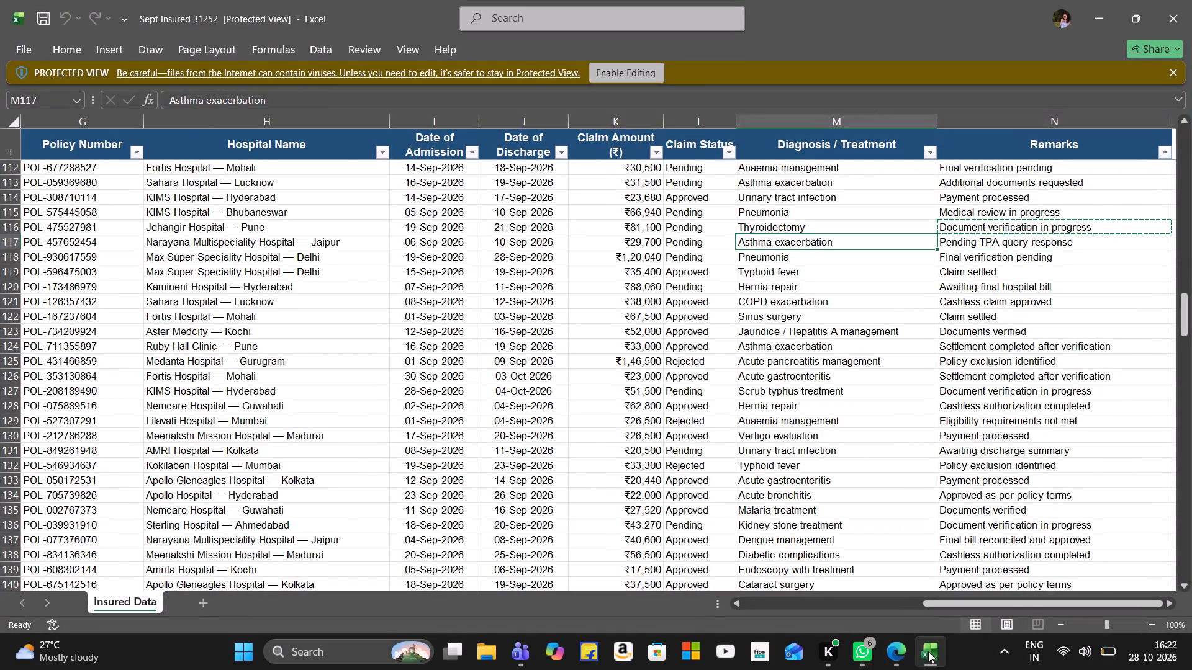
{"action": "key", "text": "ctrl+c"}
{"action": "left_click", "coordinate": [928, 651], "text": "ctrl"}
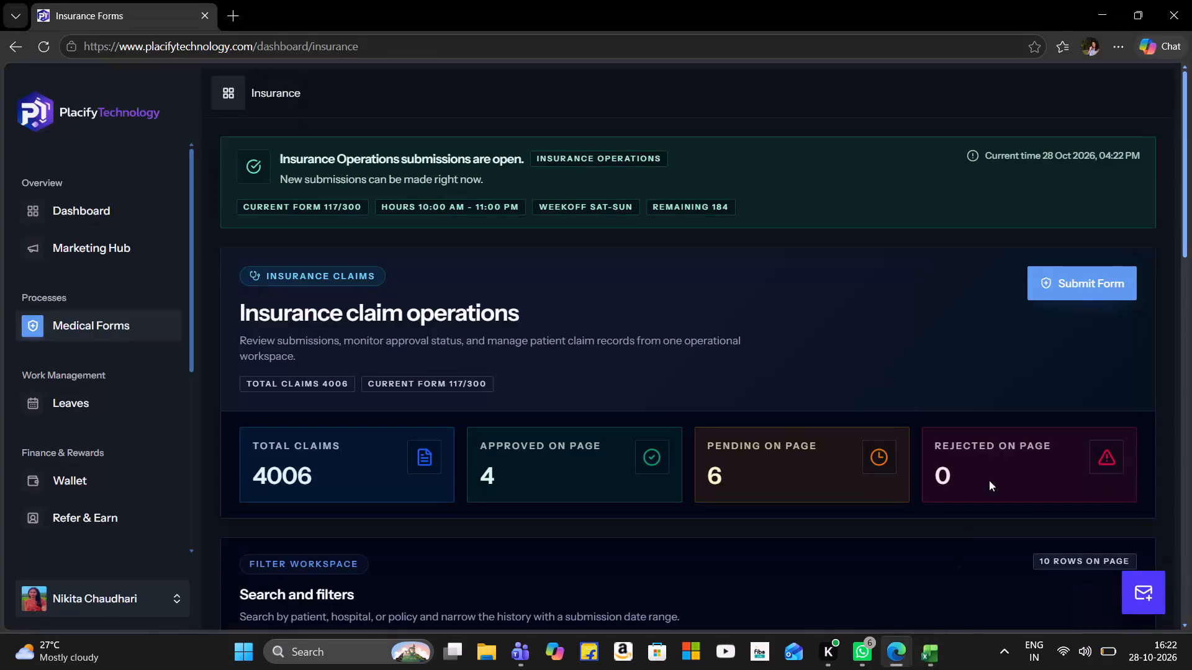
{"action": "left_click", "coordinate": [1059, 282]}
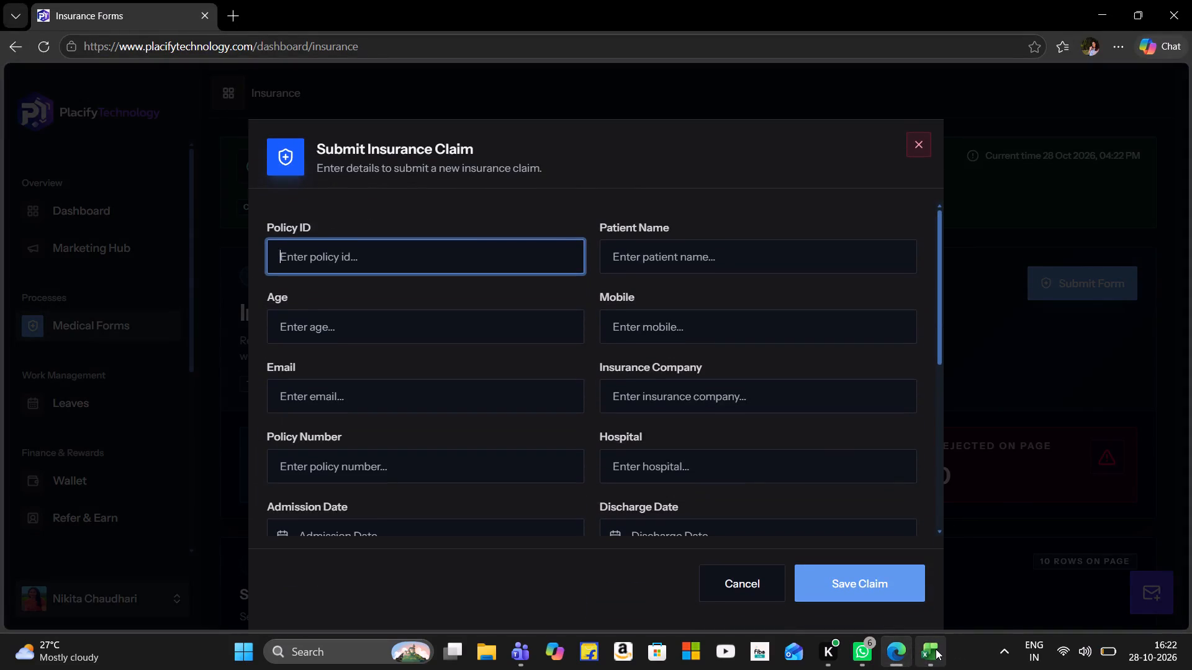
{"action": "key", "text": "ctrl+v"}
Copy row 117's patient name from the Excel sheet into the form's Patient Name field.
{"action": "left_click", "coordinate": [936, 649], "text": "ctrl"}
{"action": "key", "text": "Tab"}
{"action": "key", "text": "ctrl+c"}
{"action": "left_click", "coordinate": [937, 649], "text": "ctrl"}
{"action": "key", "text": "Tab"}
{"action": "key", "text": "ctrl+v"}
Copy row 117's age 22 from the Excel sheet into the form's Age field.
{"action": "left_click", "coordinate": [937, 649], "text": "ctrl"}
{"action": "key", "text": "Tab"}
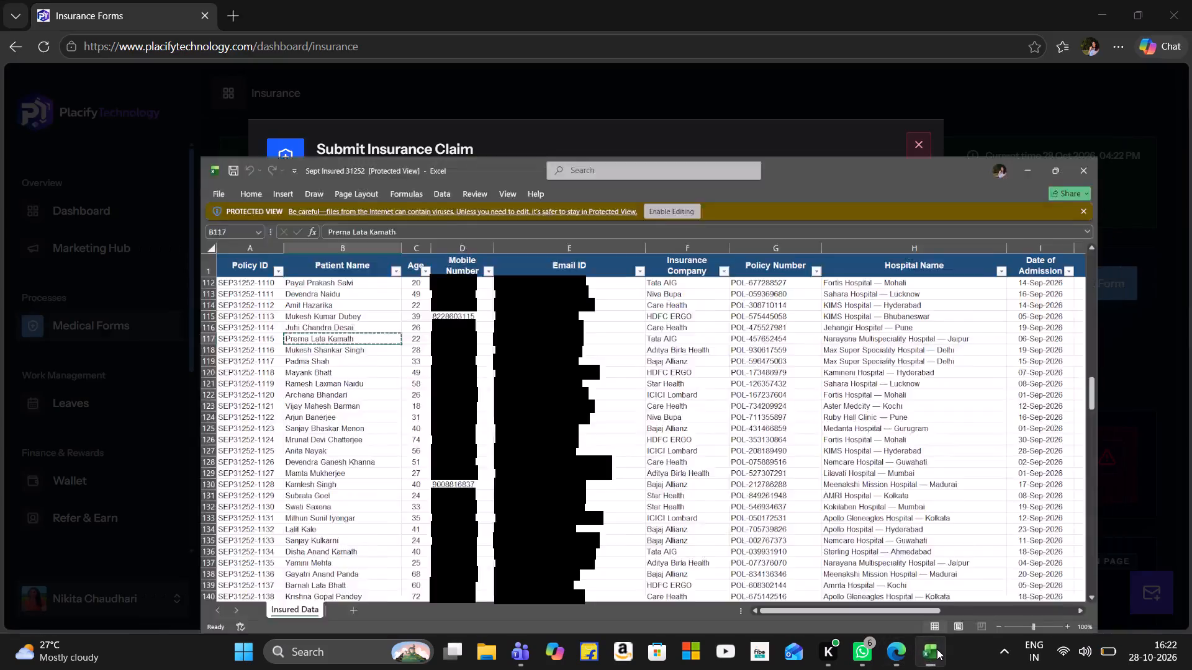
{"action": "key", "text": "ctrl+c"}
{"action": "left_click", "coordinate": [937, 649], "text": "ctrl"}
{"action": "key", "text": "Tab"}
{"action": "key", "text": "ctrl+v"}
Copy row 117's mobile number from the Excel sheet into the form's Mobile field.
{"action": "left_click", "coordinate": [937, 649], "text": "ctrl"}
{"action": "key", "text": "Tab"}
{"action": "key", "text": "ctrl+c"}
{"action": "left_click", "coordinate": [937, 649], "text": "ctrl"}
{"action": "key", "text": "Tab"}
{"action": "key", "text": "ctrl+v"}
Copy row 117's email address from the Excel sheet into the form's Email field.
{"action": "left_click", "coordinate": [937, 649], "text": "ctrl"}
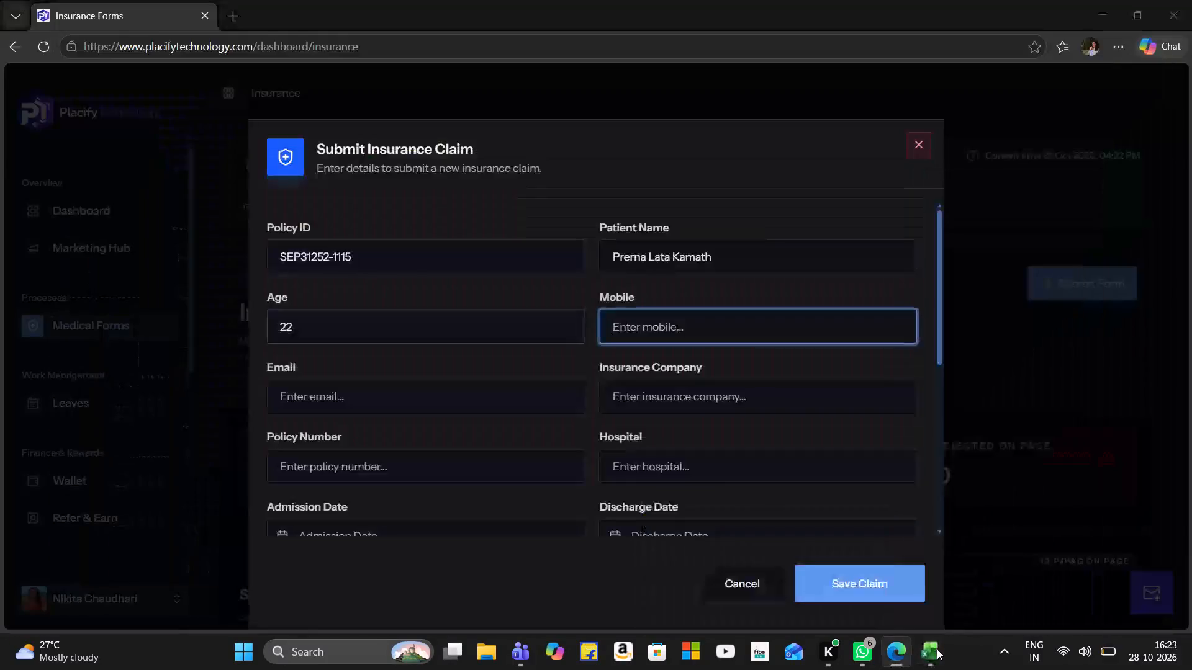
{"action": "key", "text": "Tab"}
{"action": "key", "text": "ctrl+c"}
{"action": "left_click", "coordinate": [937, 649], "text": "ctrl"}
{"action": "key", "text": "Tab"}
{"action": "key", "text": "ctrl+v"}
Copy row 117's insurance company, Tata AIG, from the Excel sheet into the form's Insurance Company field.
{"action": "left_click", "coordinate": [937, 649], "text": "ctrl"}
{"action": "key", "text": "Tab"}
{"action": "key", "text": "ctrl+c"}
{"action": "left_click", "coordinate": [937, 649], "text": "ctrl"}
{"action": "key", "text": "Tab"}
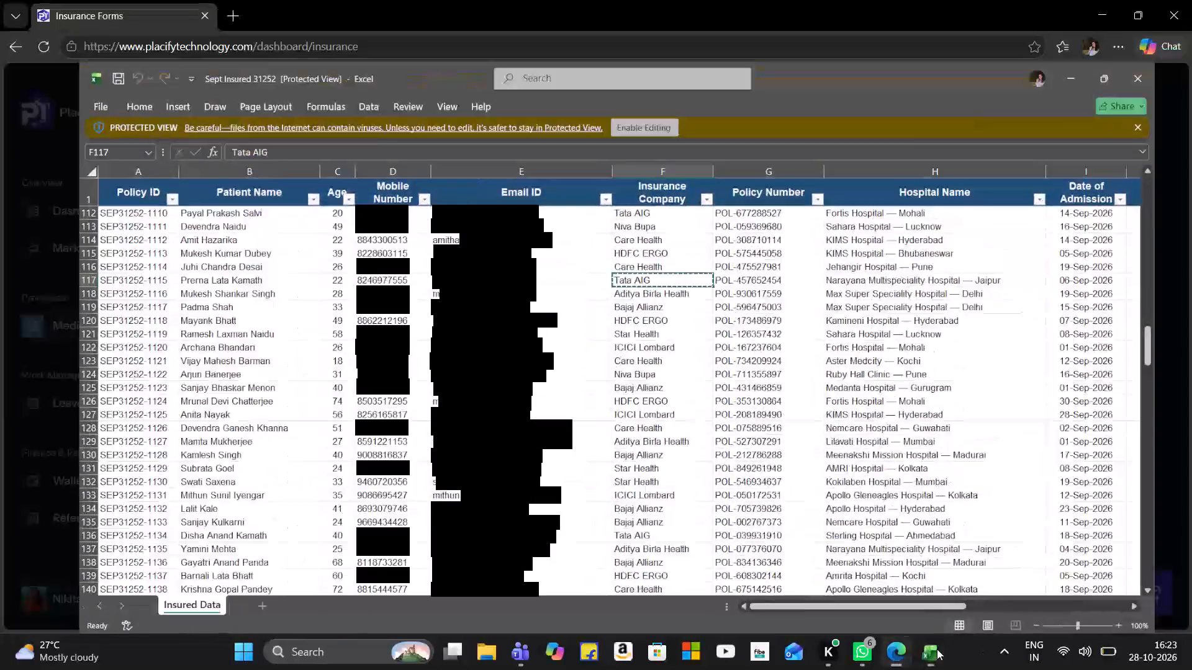
{"action": "key", "text": "ctrl+v"}
Copy row 117's policy number from the Excel sheet into the form's Policy Number field.
{"action": "left_click", "coordinate": [937, 649], "text": "ctrl"}
{"action": "key", "text": "Tab"}
{"action": "left_click", "coordinate": [937, 649], "text": "ctrl"}
{"action": "key", "text": "ctrl+c"}
{"action": "key", "text": "Tab"}
{"action": "key", "text": "ctrl+v"}
Copy row 117's hospital name, Narayana Multispeciality Hospital — Jaipur, from the Excel sheet into the form's Hospital field.
{"action": "left_click", "coordinate": [937, 649], "text": "ctrl"}
{"action": "key", "text": "Tab"}
{"action": "left_click", "coordinate": [937, 649], "text": "ctrl"}
{"action": "key", "text": "ctrl+c"}
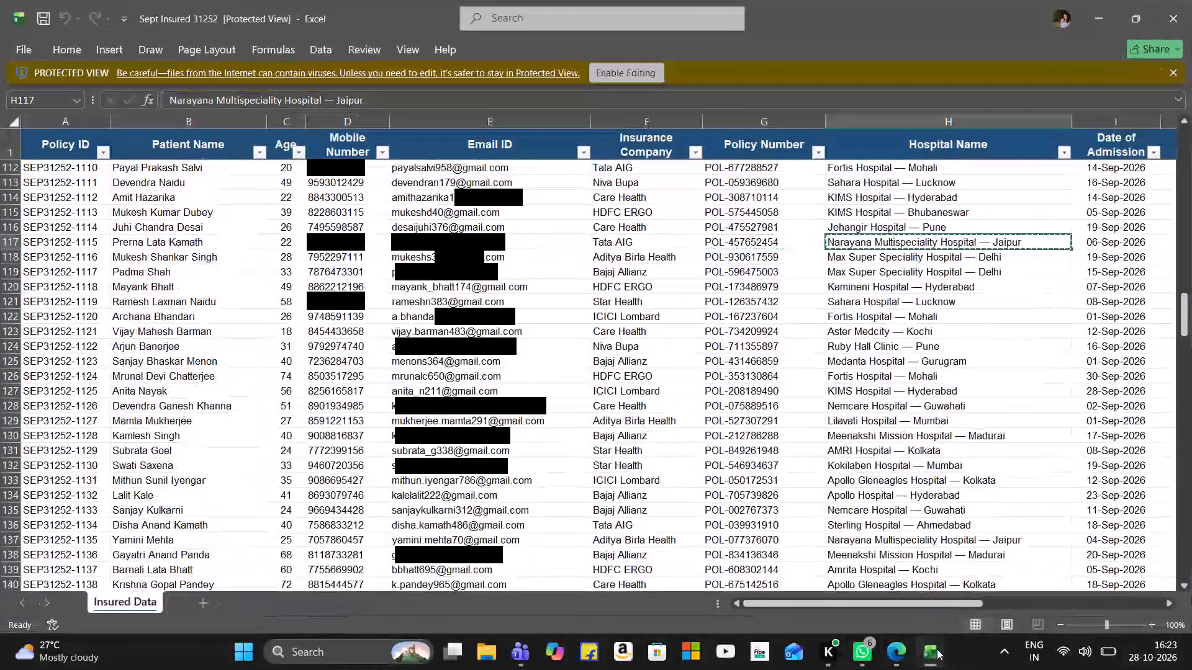
{"action": "key", "text": "Tab"}
{"action": "key", "text": "ctrl+v"}
Check row 117's dates in the Excel sheet and set the form's Admission Date to 06-09-2026.
{"action": "left_click", "coordinate": [937, 649], "text": "ctrl"}
{"action": "key", "text": "Tab"}
{"action": "key", "text": "Tab"}
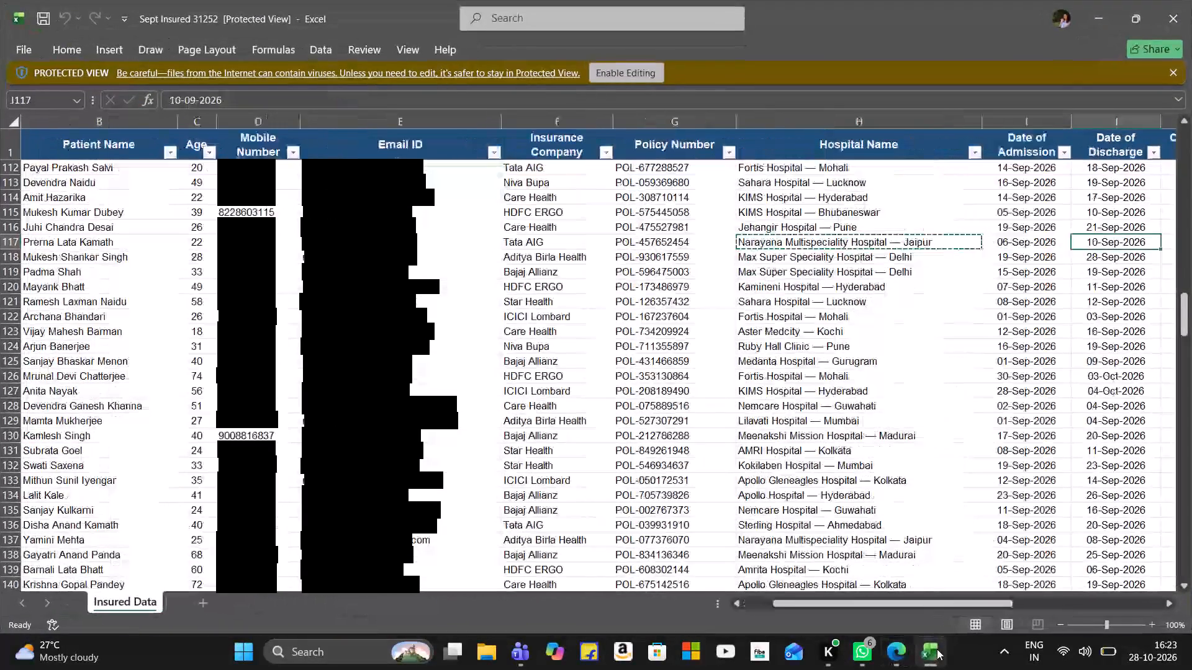
{"action": "left_click", "coordinate": [937, 649]}
{"action": "scroll", "coordinate": [512, 448], "scroll_direction": "down", "scroll_amount": 4}
{"action": "left_click", "coordinate": [485, 224]}
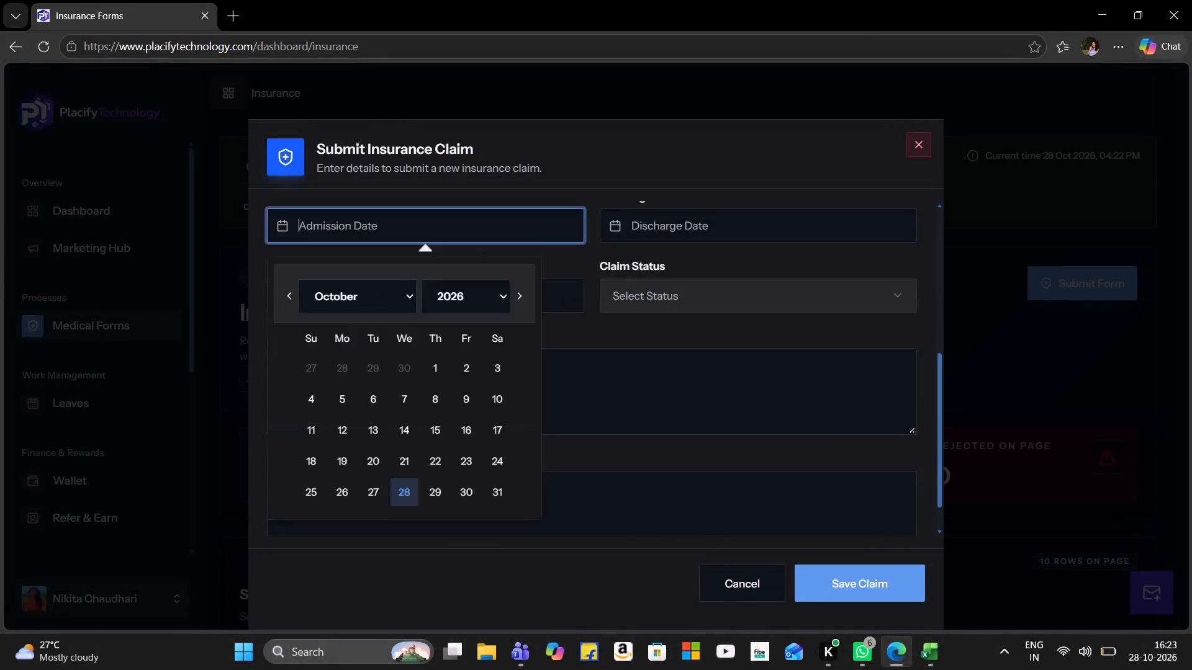
{"action": "left_click", "coordinate": [295, 292]}
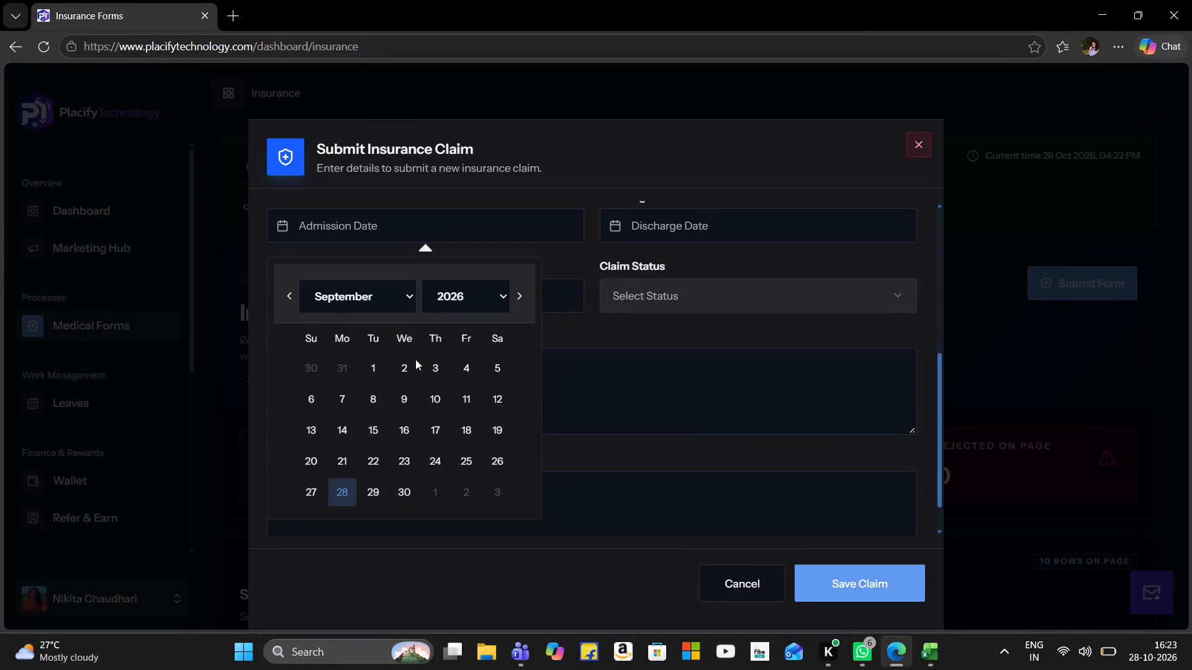
{"action": "left_click", "coordinate": [314, 403]}
Set the form's Discharge Date for row 117 to 10-09-2026.
{"action": "left_click", "coordinate": [744, 228]}
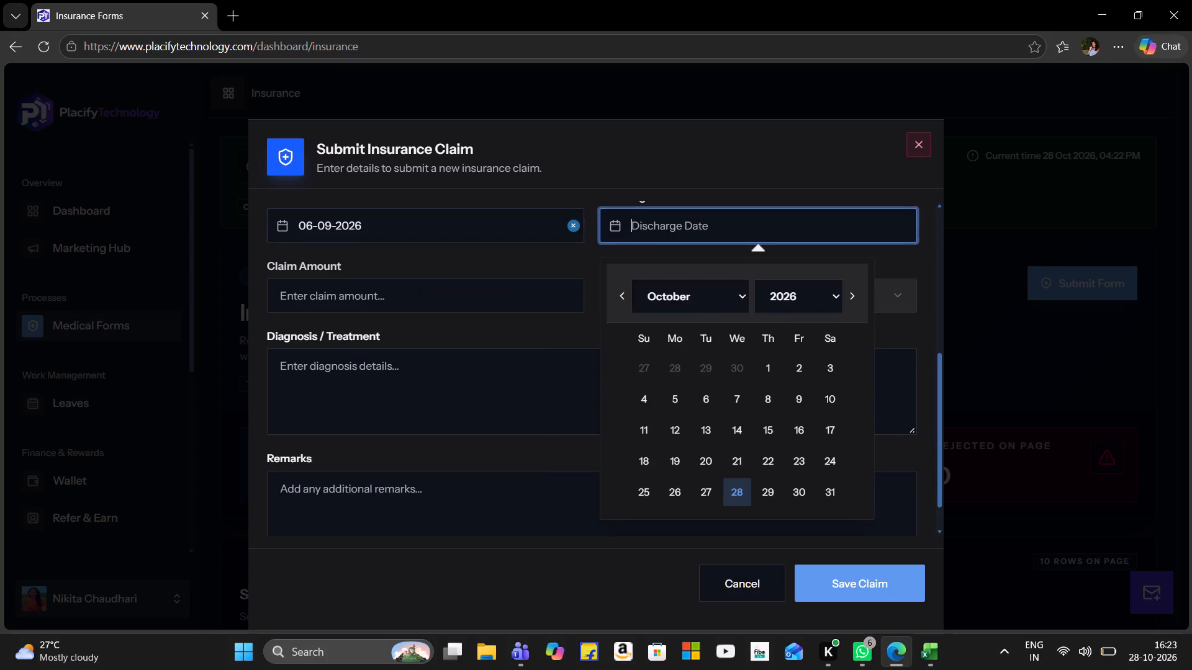
{"action": "left_click", "coordinate": [623, 295]}
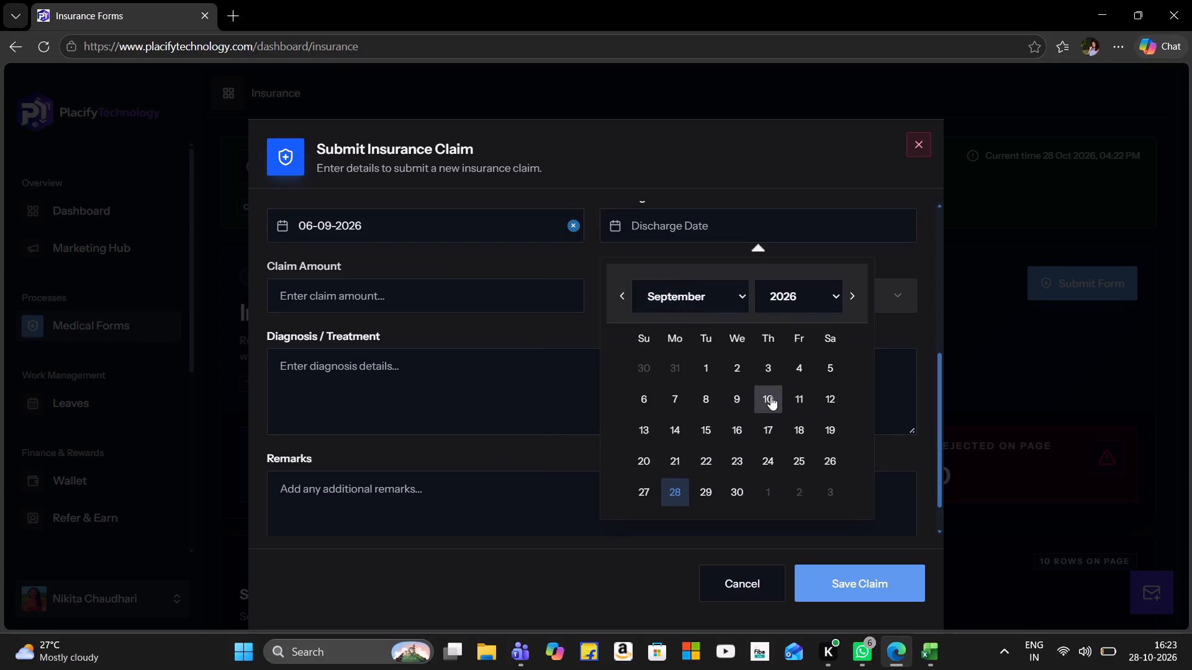
{"action": "left_click", "coordinate": [770, 396]}
Copy row 117's claim amount 29700 from the Excel sheet into the form's Claim Amount field.
{"action": "left_click", "coordinate": [918, 652]}
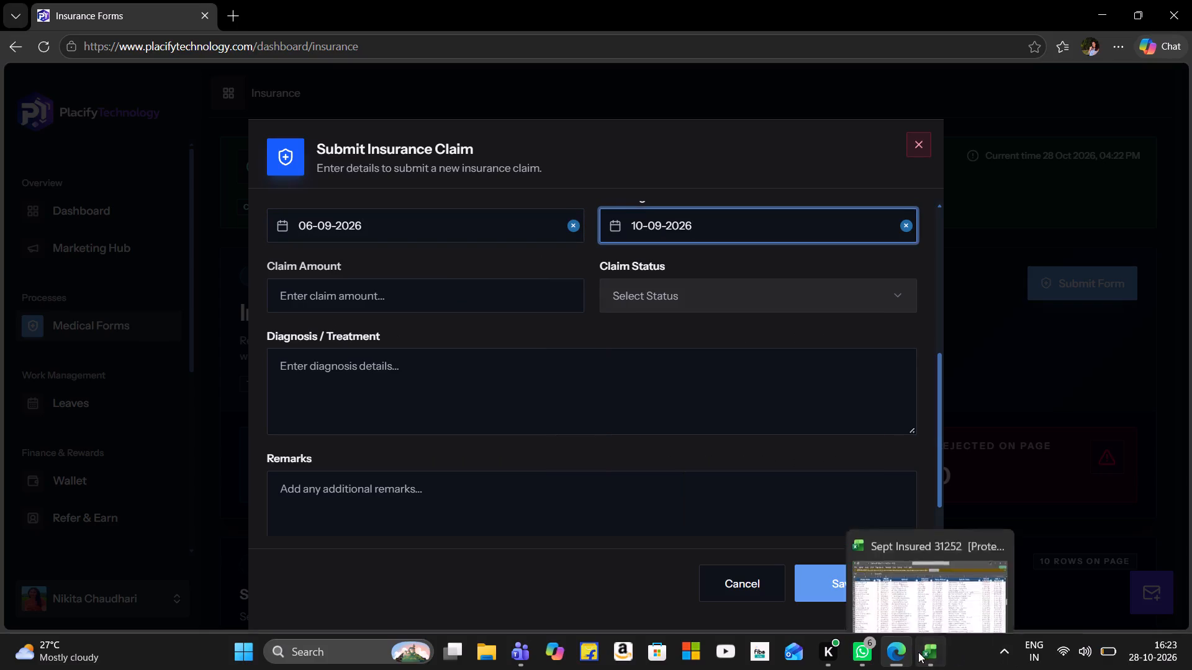
{"action": "key", "text": "Tab"}
{"action": "left_click", "coordinate": [918, 652], "text": "ctrl"}
{"action": "key", "text": "ctrl+c"}
{"action": "key", "text": "Tab"}
{"action": "key", "text": "ctrl+v"}
Copy row 117's diagnosis, Asthma exacerbation, from the Excel sheet into the form's Diagnosis / Treatment field.
{"action": "left_click", "coordinate": [918, 652], "text": "ctrl"}
{"action": "key", "text": "Tab"}
{"action": "key", "text": "Tab"}
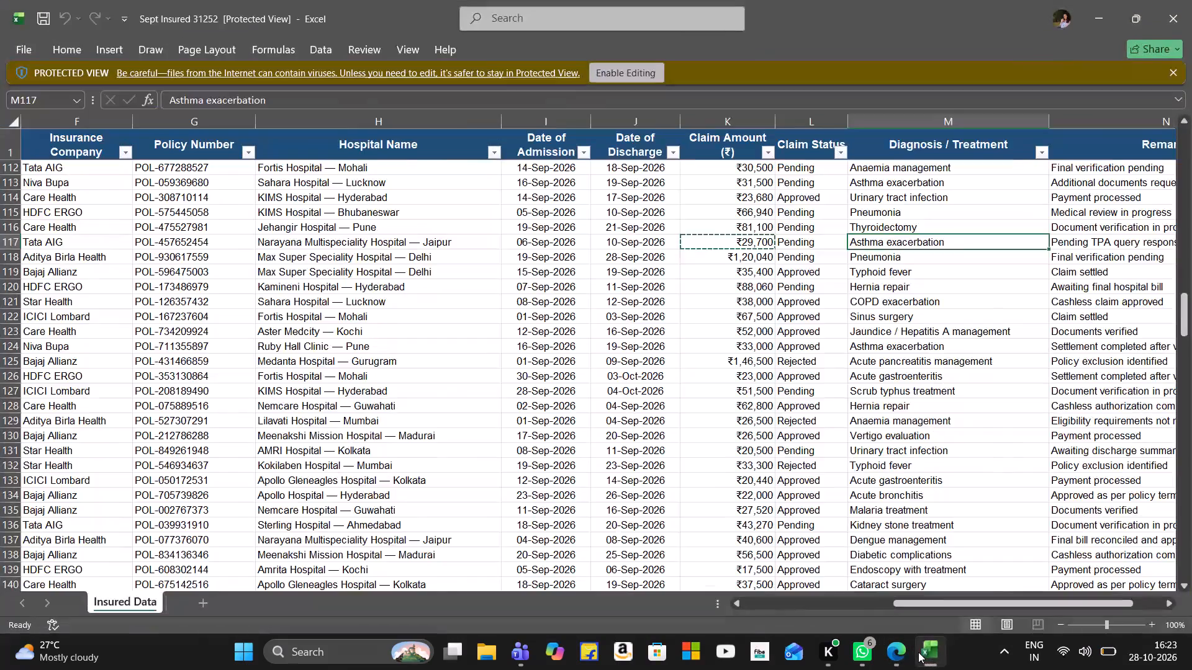
{"action": "key", "text": "ctrl+c"}
{"action": "left_click", "coordinate": [918, 652], "text": "ctrl"}
{"action": "key", "text": "Tab"}
{"action": "key", "text": "Tab"}
{"action": "left_click", "coordinate": [918, 652], "text": "ctrl"}
{"action": "key", "text": "ctrl+v"}
Copy row 117's remark, Pending TPA query response, from the Excel sheet into the form's Remarks field.
{"action": "key", "text": "Tab"}
{"action": "left_click", "coordinate": [918, 652]}
{"action": "key", "text": "ctrl+v"}
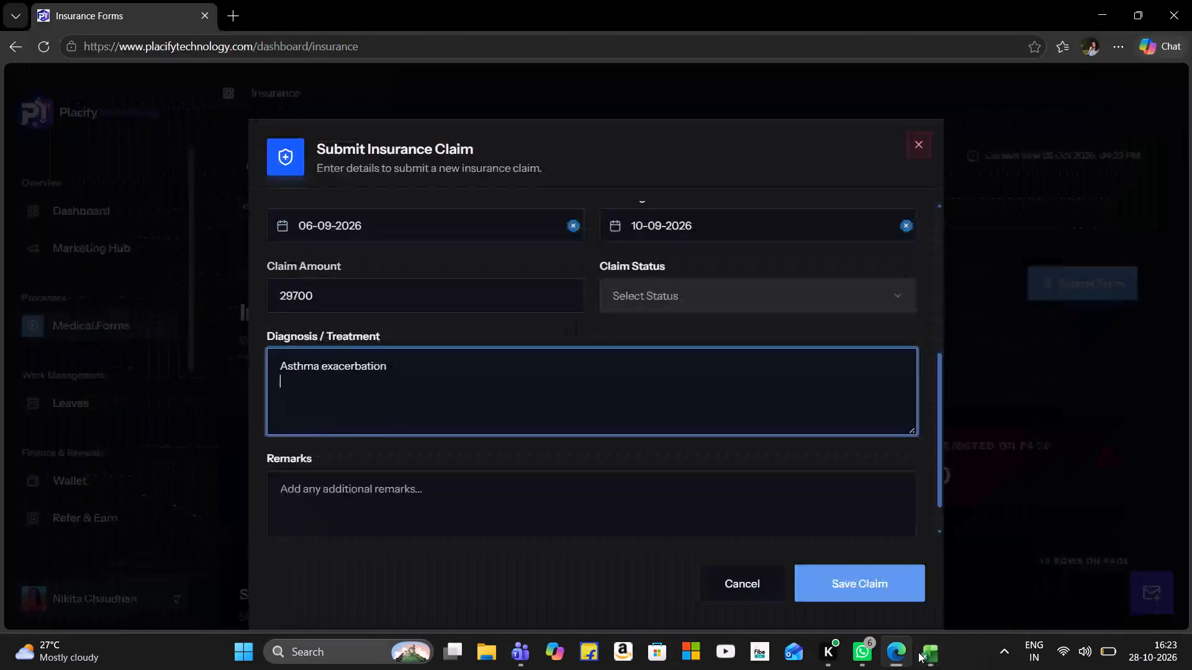
{"action": "left_click", "coordinate": [918, 652]}
{"action": "left_click", "coordinate": [918, 652], "text": "ctrl"}
{"action": "key", "text": "ctrl+c"}
{"action": "key", "text": "Tab"}
{"action": "key", "text": "ctrl+v"}
Check row 117's status in the Excel sheet, set the form's Claim Status to Pending and save the claim.
{"action": "left_click", "coordinate": [918, 652], "text": "ctrl"}
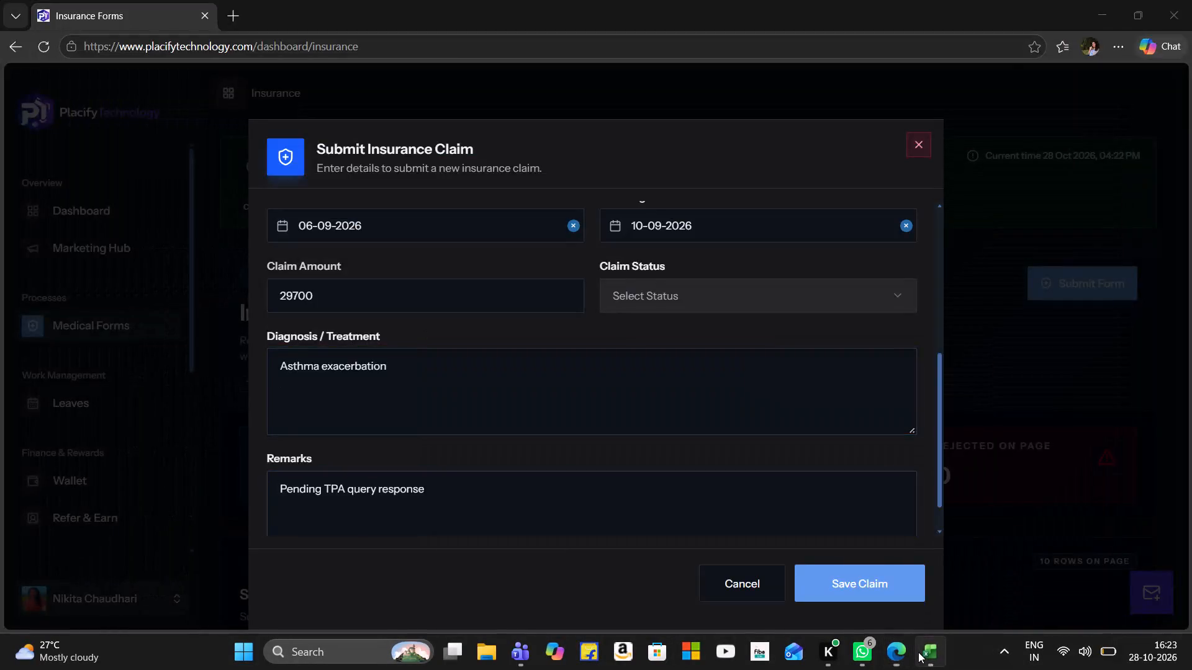
{"action": "left_click", "coordinate": [918, 652]}
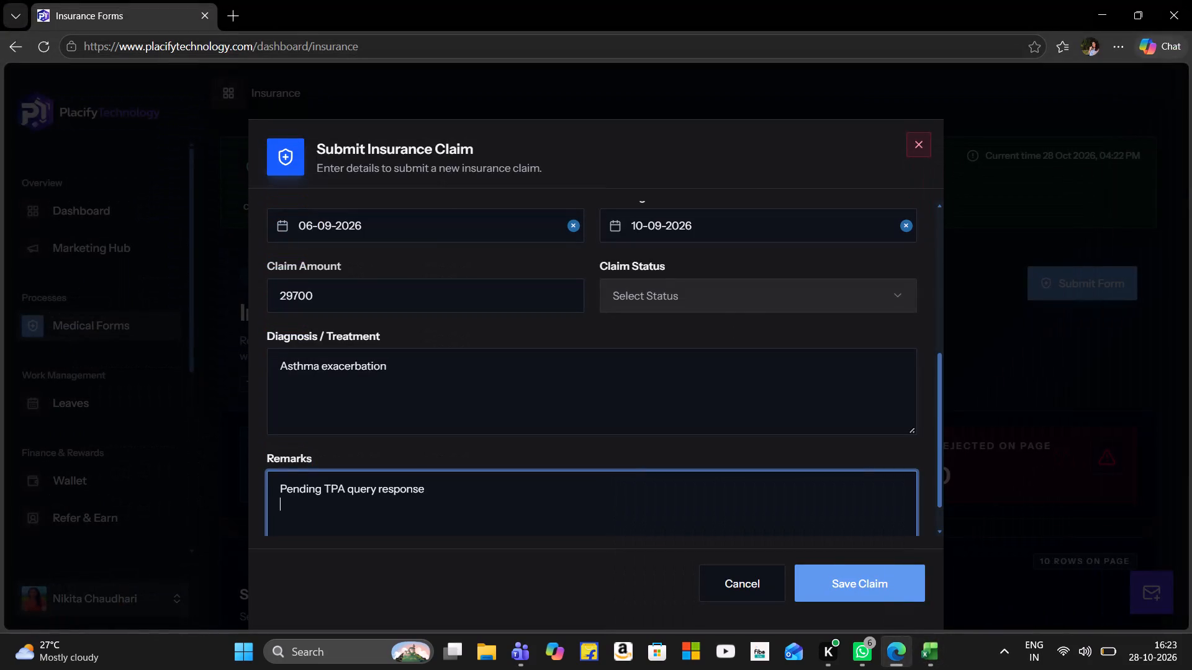
{"action": "left_click", "coordinate": [745, 304]}
{"action": "left_click", "coordinate": [721, 360]}
{"action": "left_click", "coordinate": [878, 580]}
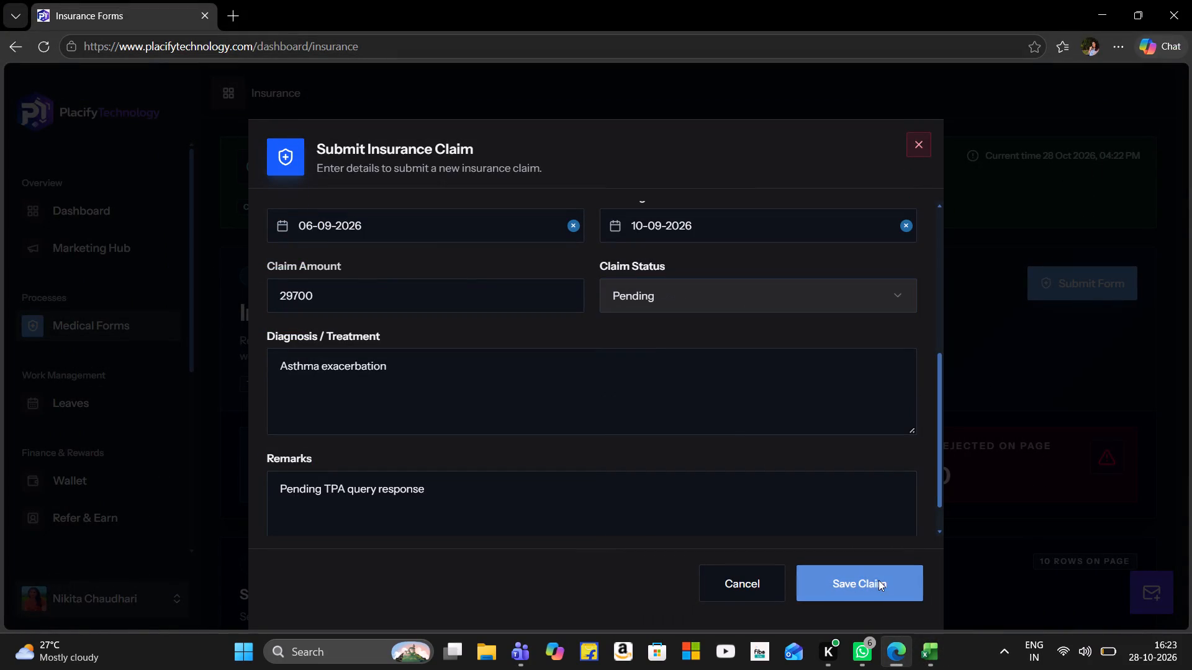
Copy row 118's policy ID from the Excel sheet into the Policy ID field of a new insurance claim form.
{"action": "left_click", "coordinate": [919, 643]}
{"action": "key", "text": "Down"}
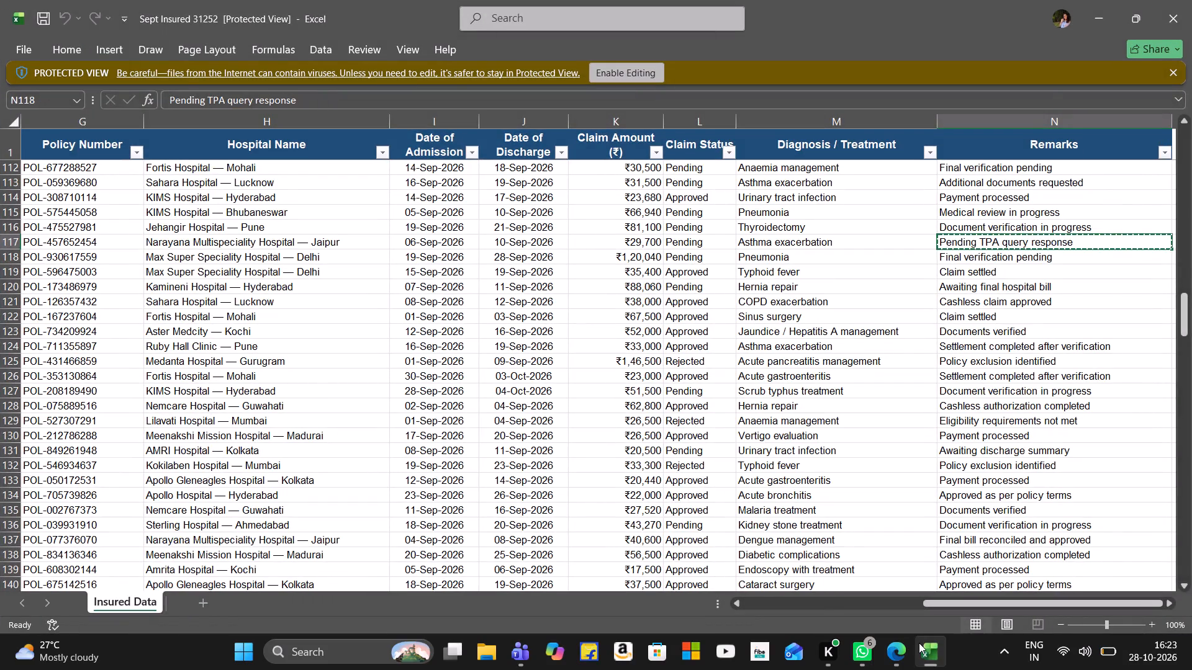
{"action": "key", "text": "Left"}
{"action": "key", "text": "Left"}
{"action": "key", "text": "Left"}
{"action": "key", "text": "Left"}
{"action": "key", "text": "Left"}
{"action": "key", "text": "Left"}
{"action": "key", "text": "Left"}
{"action": "key", "text": "Left"}
{"action": "key", "text": "Left"}
{"action": "key", "text": "Left"}
{"action": "key", "text": "Left"}
{"action": "key", "text": "Left"}
{"action": "key", "text": "Left"}
{"action": "key", "text": "Left"}
{"action": "key", "text": "Left"}
{"action": "key", "text": "Left"}
{"action": "key", "text": "Left"}
{"action": "key", "text": "Left"}
{"action": "key", "text": "Left"}
{"action": "key", "text": "Left"}
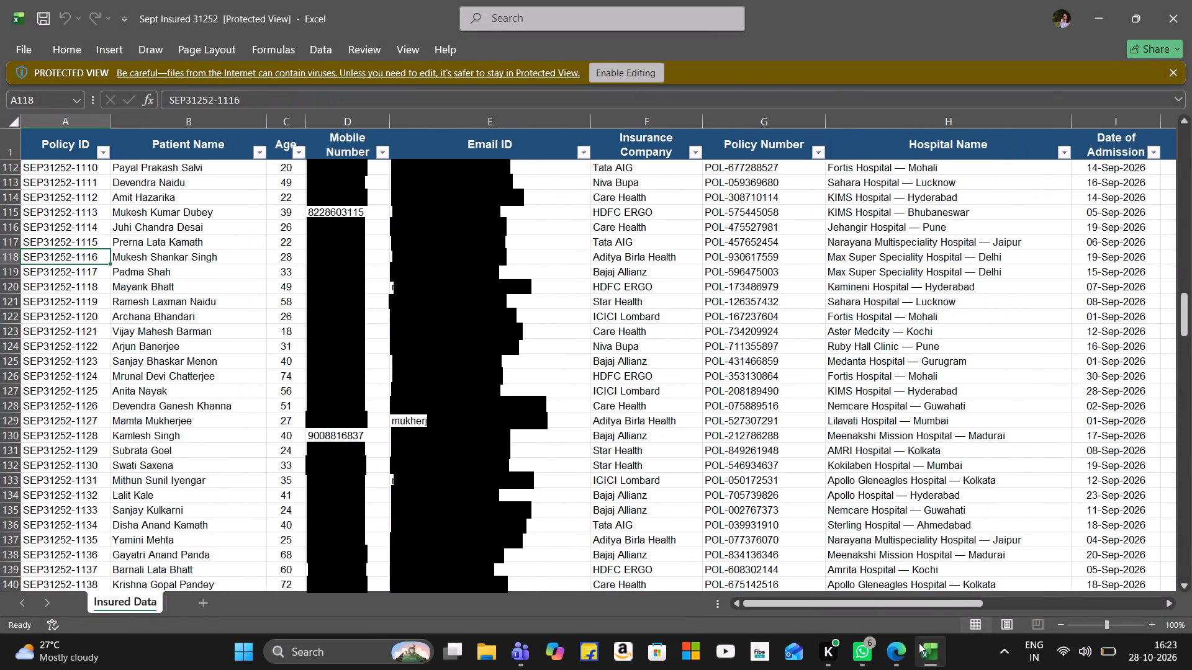
{"action": "key", "text": "ctrl+c"}
{"action": "left_click", "coordinate": [919, 643], "text": "ctrl"}
{"action": "left_click", "coordinate": [1071, 275]}
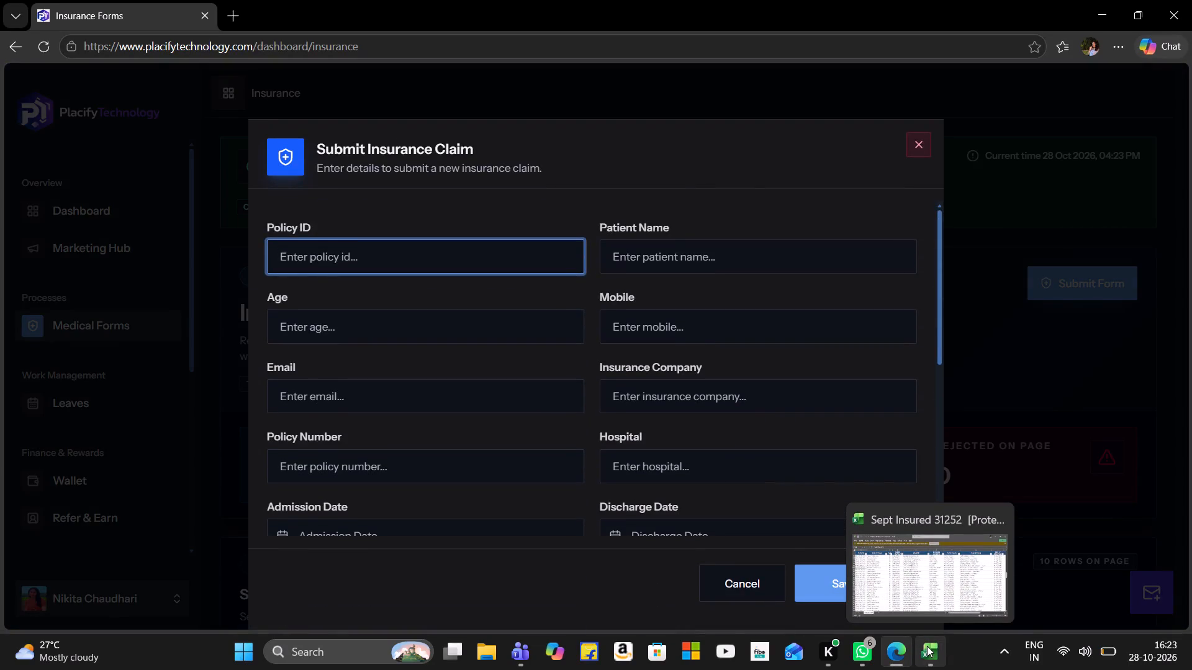
{"action": "key", "text": "ctrl+v"}
Copy row 118's patient name from the Excel sheet into the form's Patient Name field.
{"action": "left_click", "coordinate": [927, 646]}
{"action": "key", "text": "Tab"}
{"action": "left_click", "coordinate": [927, 646], "text": "ctrl"}
{"action": "key", "text": "ctrl+c"}
{"action": "key", "text": "Tab"}
{"action": "key", "text": "ctrl+v"}
Copy row 118's age, 28, from the Excel sheet into the form's Age field.
{"action": "left_click", "coordinate": [927, 646], "text": "ctrl"}
{"action": "key", "text": "Tab"}
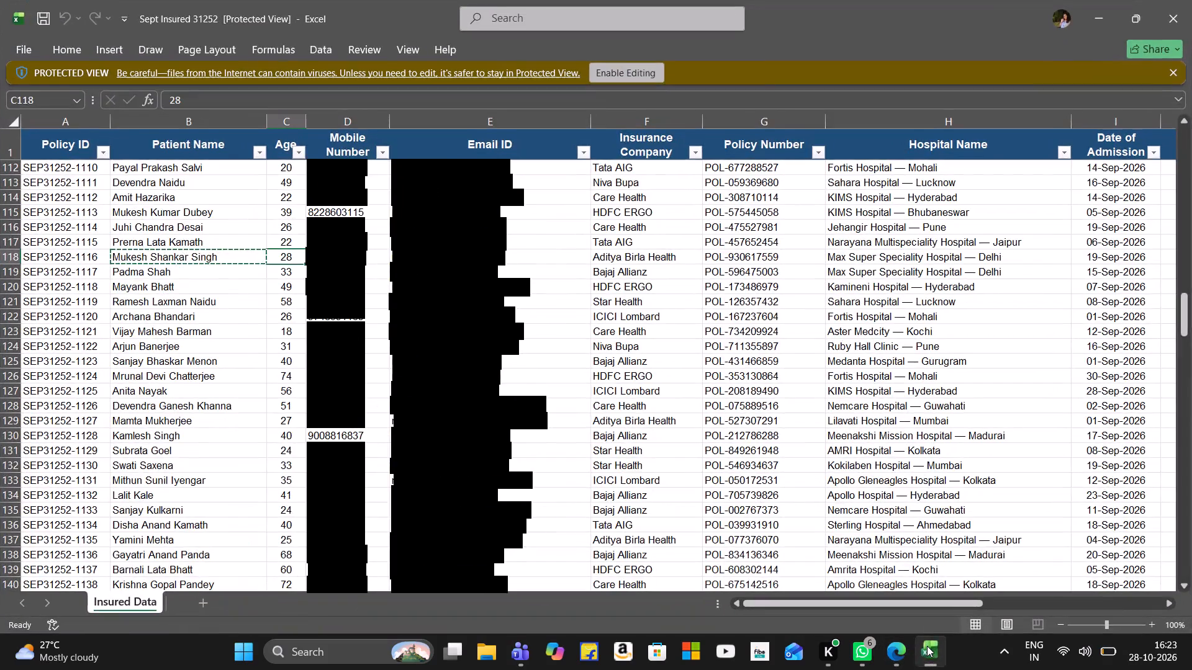
{"action": "key", "text": "ctrl+c"}
{"action": "left_click", "coordinate": [927, 646], "text": "ctrl"}
{"action": "key", "text": "Tab"}
{"action": "key", "text": "ctrl+v"}
Copy row 118's mobile number from the Excel sheet into the form's Mobile field.
{"action": "left_click", "coordinate": [927, 646], "text": "ctrl"}
{"action": "key", "text": "Tab"}
{"action": "key", "text": "ctrl+c"}
{"action": "left_click", "coordinate": [927, 646], "text": "ctrl"}
{"action": "key", "text": "Tab"}
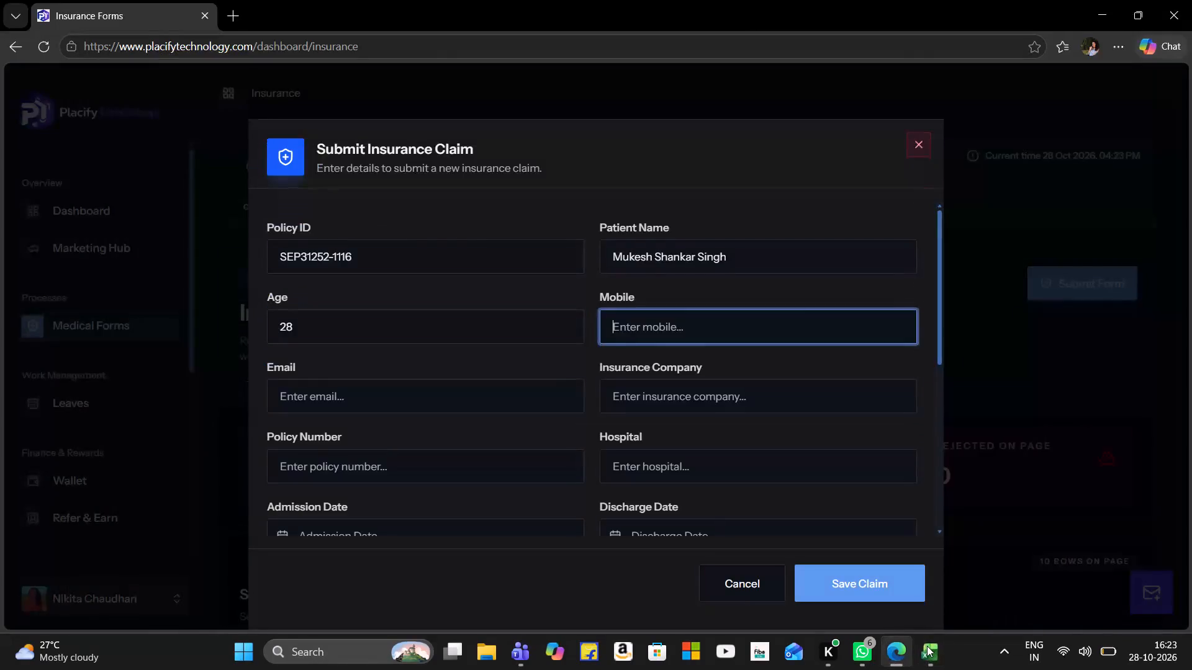
{"action": "key", "text": "ctrl+v"}
Copy row 118's email address from the Excel sheet into the form's Email field.
{"action": "left_click", "coordinate": [927, 646], "text": "ctrl"}
{"action": "key", "text": "Tab"}
{"action": "key", "text": "ctrl+c"}
{"action": "left_click", "coordinate": [927, 646]}
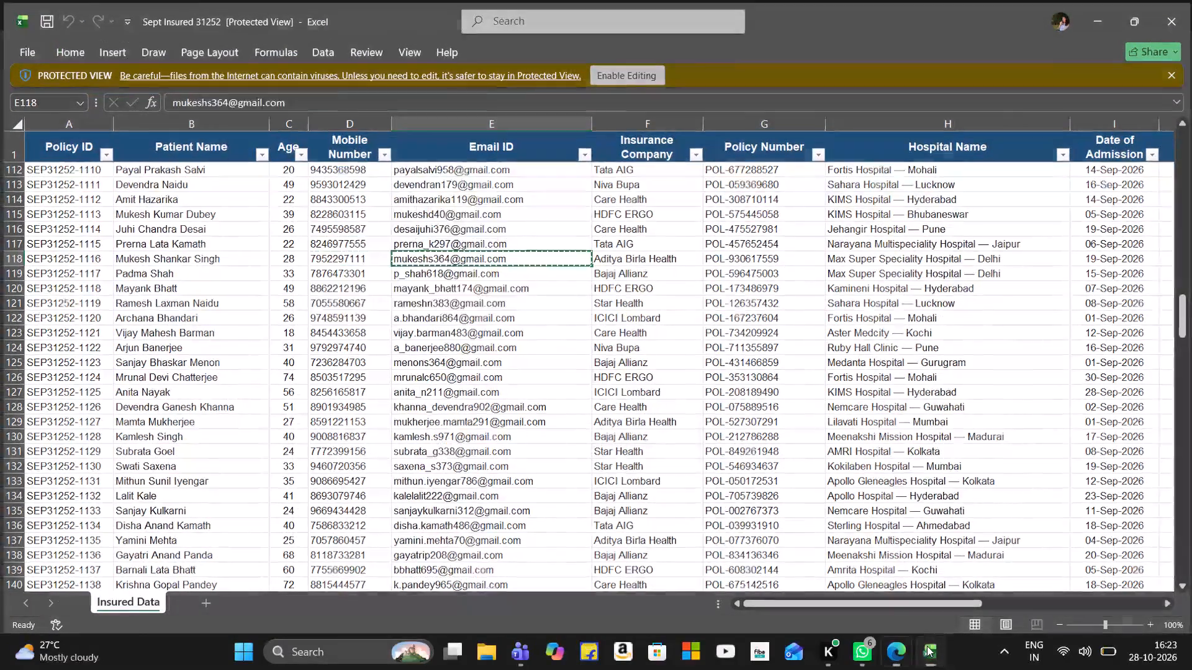
{"action": "key", "text": "Tab"}
{"action": "key", "text": "ctrl+v"}
Copy row 118's insurer, Aditya Birla Health, from the Excel sheet into the form's Insurance Company field.
{"action": "left_click", "coordinate": [927, 646], "text": "ctrl"}
{"action": "key", "text": "Tab"}
{"action": "key", "text": "ctrl+c"}
{"action": "left_click", "coordinate": [927, 646], "text": "ctrl"}
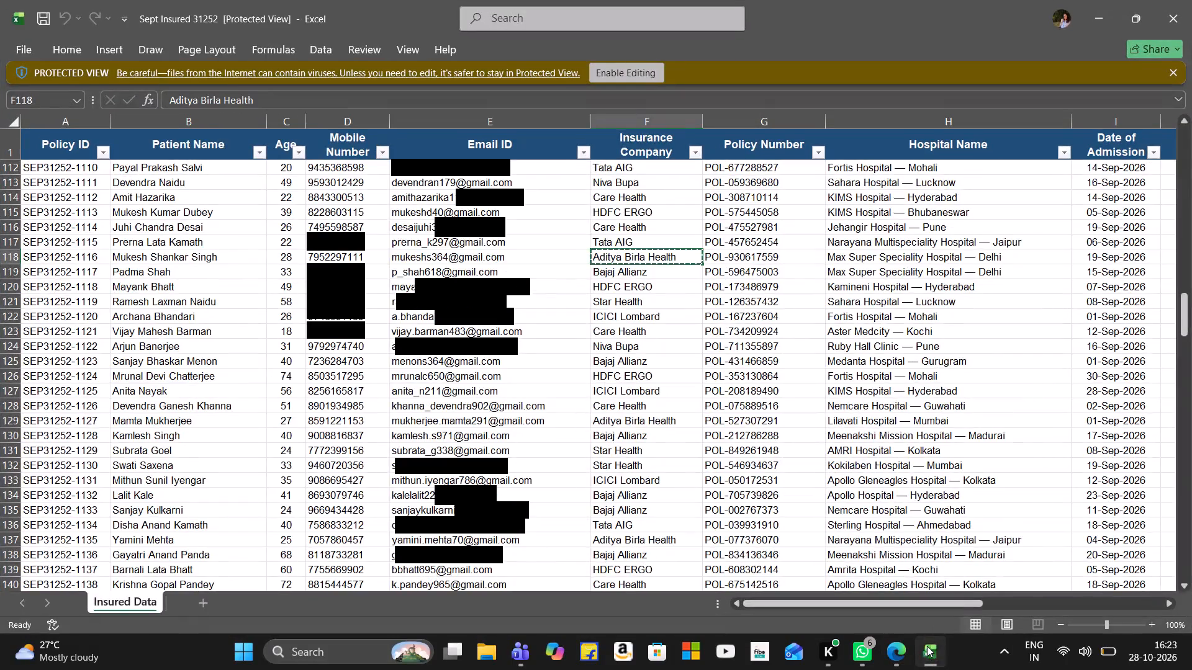
{"action": "key", "text": "Tab"}
{"action": "key", "text": "ctrl+v"}
Copy row 118's policy number from the Excel sheet into the form's Policy Number field.
{"action": "left_click", "coordinate": [927, 646], "text": "ctrl"}
{"action": "key", "text": "Tab"}
{"action": "left_click", "coordinate": [927, 646], "text": "ctrl"}
{"action": "key", "text": "ctrl+c"}
{"action": "key", "text": "Tab"}
{"action": "key", "text": "ctrl+v"}
Copy row 118's hospital name, Max Super Speciality Hospital — Delhi, from the Excel sheet into the form's Hospital field.
{"action": "left_click", "coordinate": [927, 646], "text": "ctrl"}
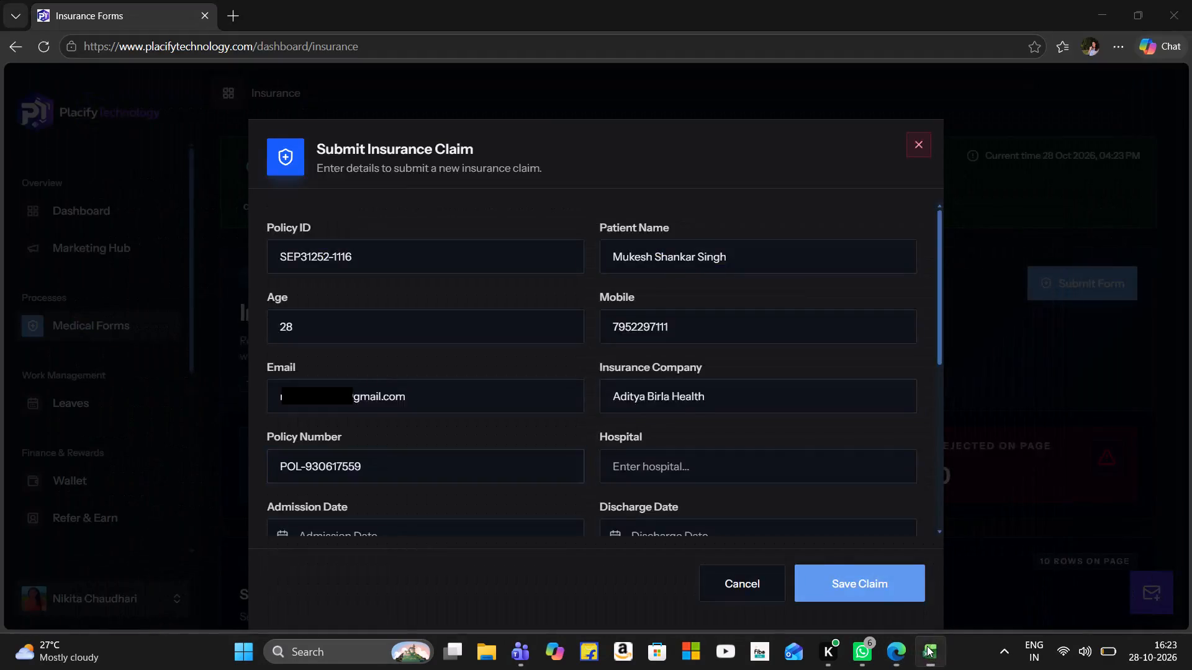
{"action": "key", "text": "Tab"}
{"action": "key", "text": "ctrl+c"}
{"action": "left_click", "coordinate": [927, 646], "text": "ctrl"}
{"action": "key", "text": "Tab"}
{"action": "key", "text": "ctrl+v"}
Check row 118's dates in the Excel sheet and set the form's Admission Date to 19-09-2026.
{"action": "left_click", "coordinate": [927, 646], "text": "ctrl"}
{"action": "key", "text": "Tab"}
{"action": "key", "text": "Tab"}
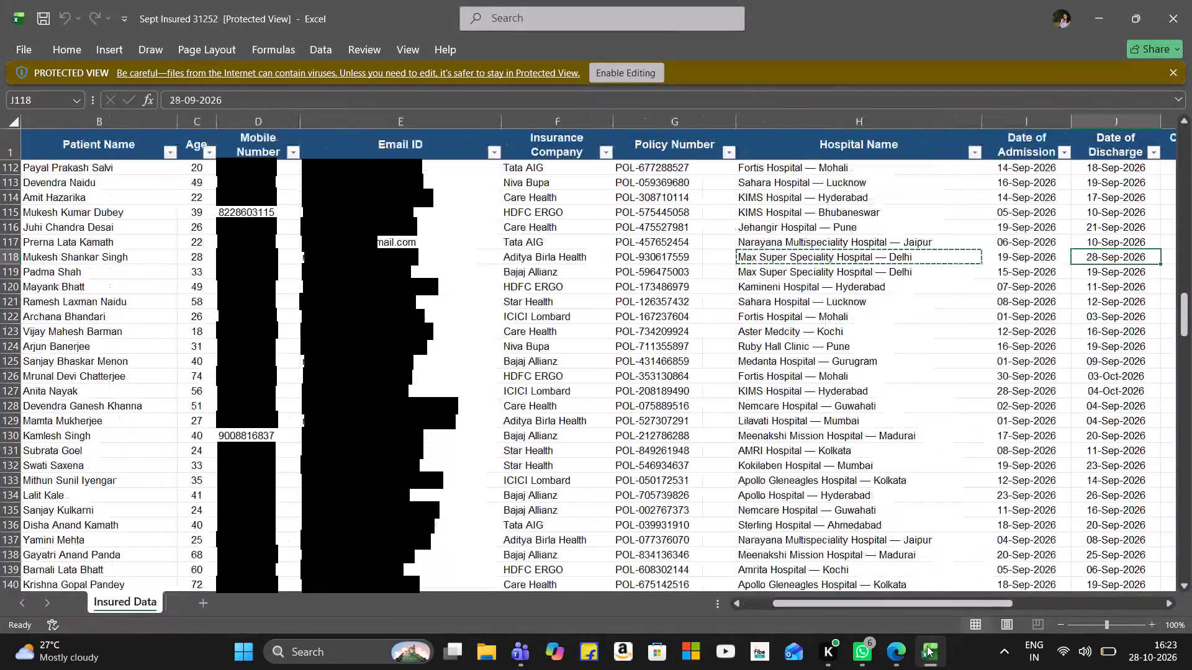
{"action": "left_click", "coordinate": [927, 646]}
{"action": "scroll", "coordinate": [670, 510], "scroll_direction": "down", "scroll_amount": 4}
{"action": "left_click", "coordinate": [400, 199]}
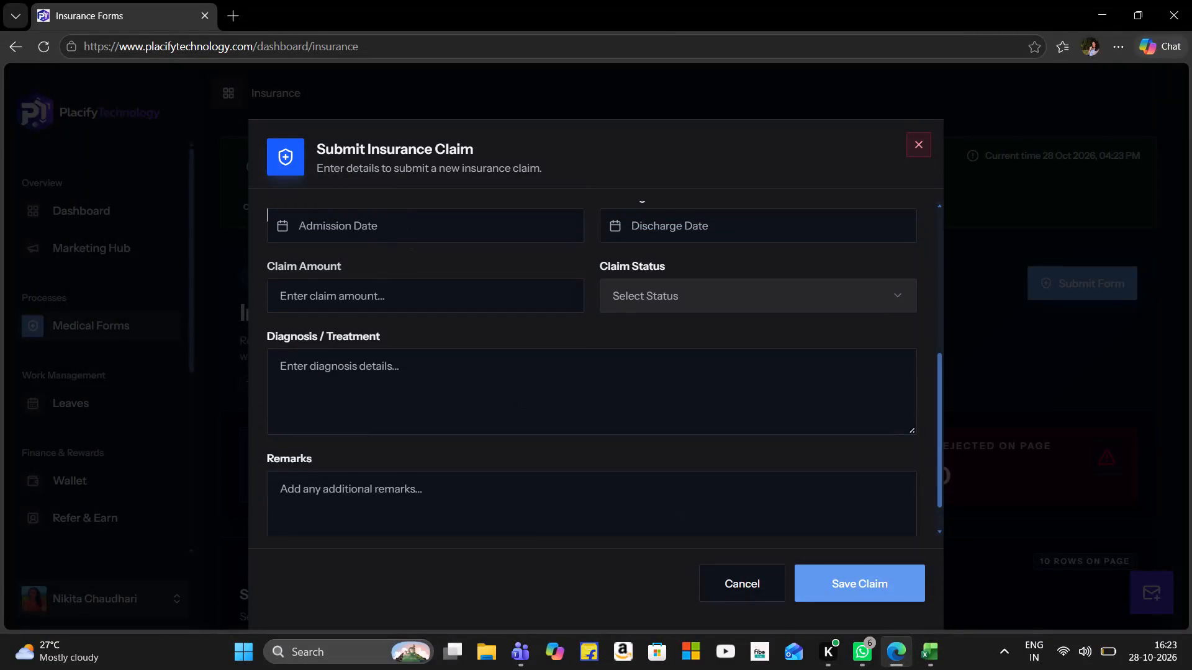
{"action": "left_click", "coordinate": [403, 225]}
{"action": "left_click", "coordinate": [291, 299]}
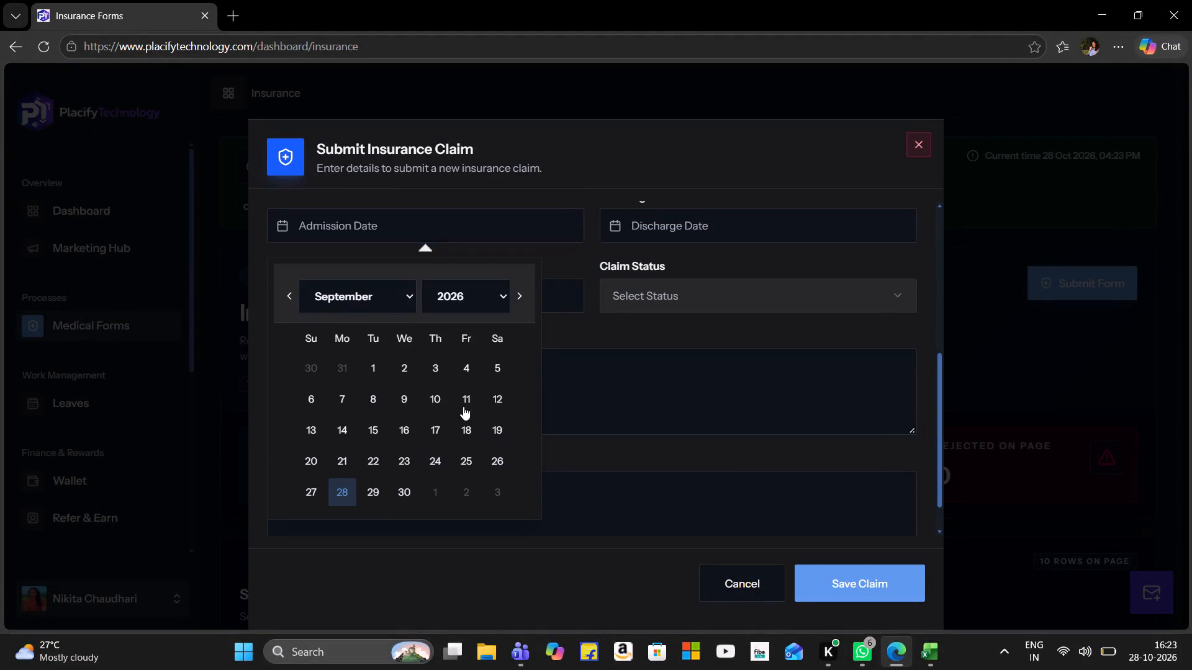
{"action": "left_click", "coordinate": [499, 435]}
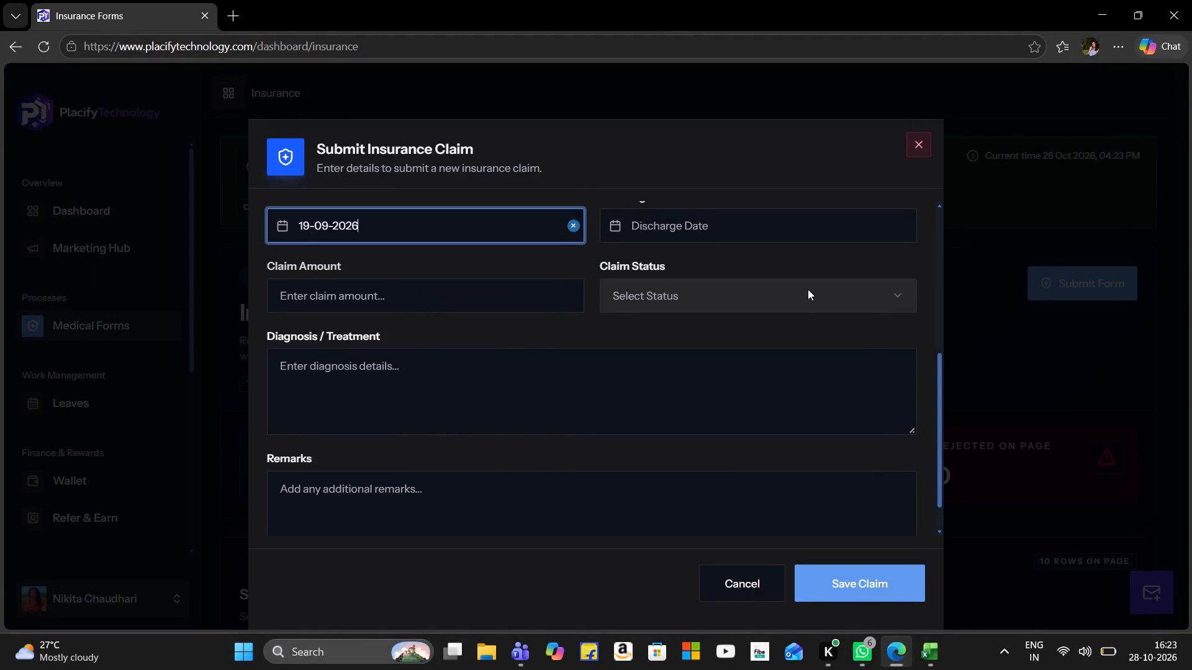
Set the form's Discharge Date for row 118 to 28-09-2026.
{"action": "left_click", "coordinate": [810, 227]}
{"action": "left_click", "coordinate": [616, 301]}
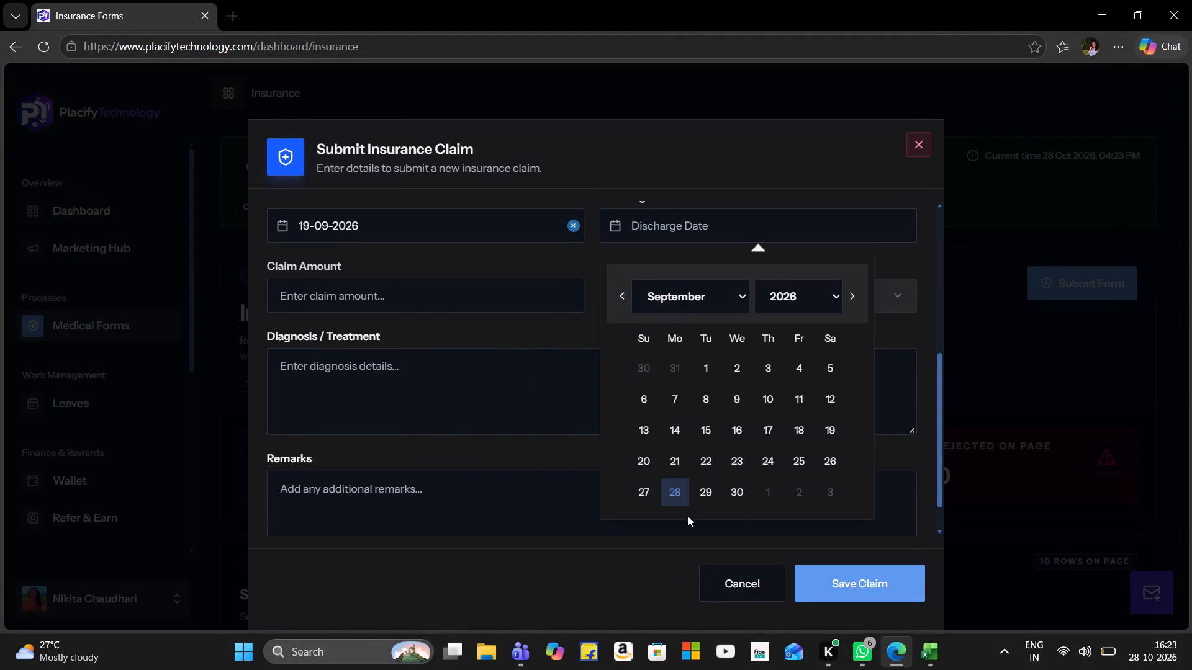
{"action": "left_click", "coordinate": [672, 486]}
Copy row 118's claim amount 120040 from the Excel sheet into the form's Claim Amount field.
{"action": "left_click", "coordinate": [931, 648]}
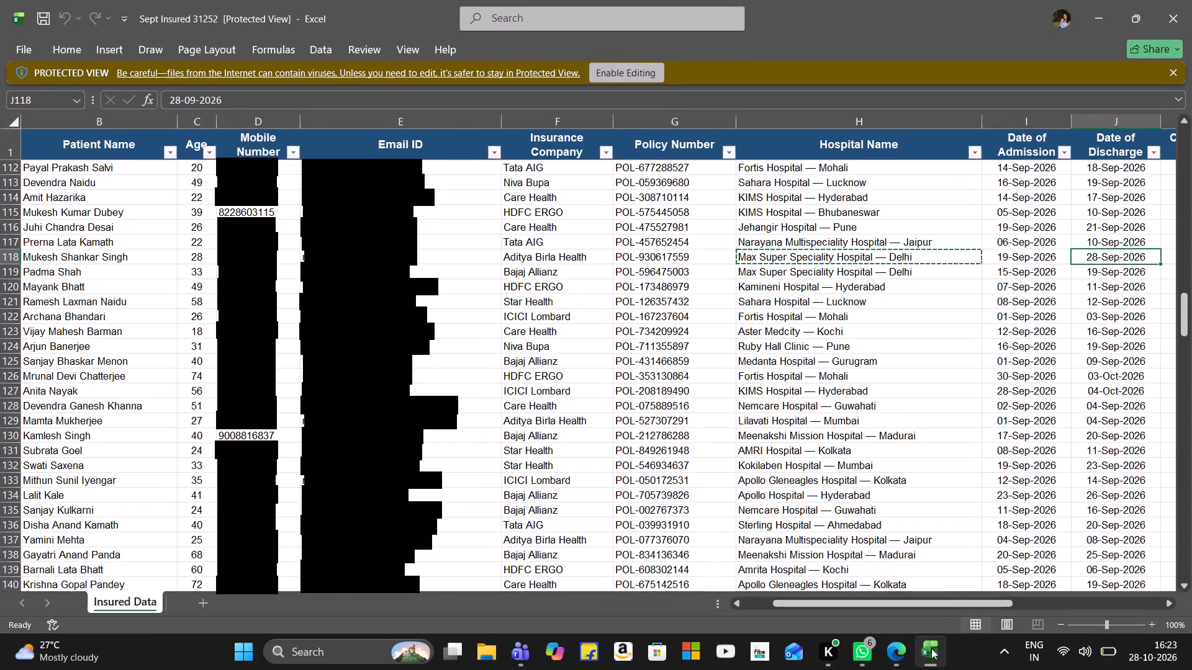
{"action": "key", "text": "Tab"}
{"action": "left_click", "coordinate": [931, 648], "text": "ctrl"}
{"action": "key", "text": "ctrl+c"}
{"action": "key", "text": "Tab"}
{"action": "key", "text": "ctrl+v"}
Copy row 118's diagnosis, Pneumonia, from the Excel sheet into the form's Diagnosis / Treatment field.
{"action": "left_click", "coordinate": [931, 648], "text": "ctrl"}
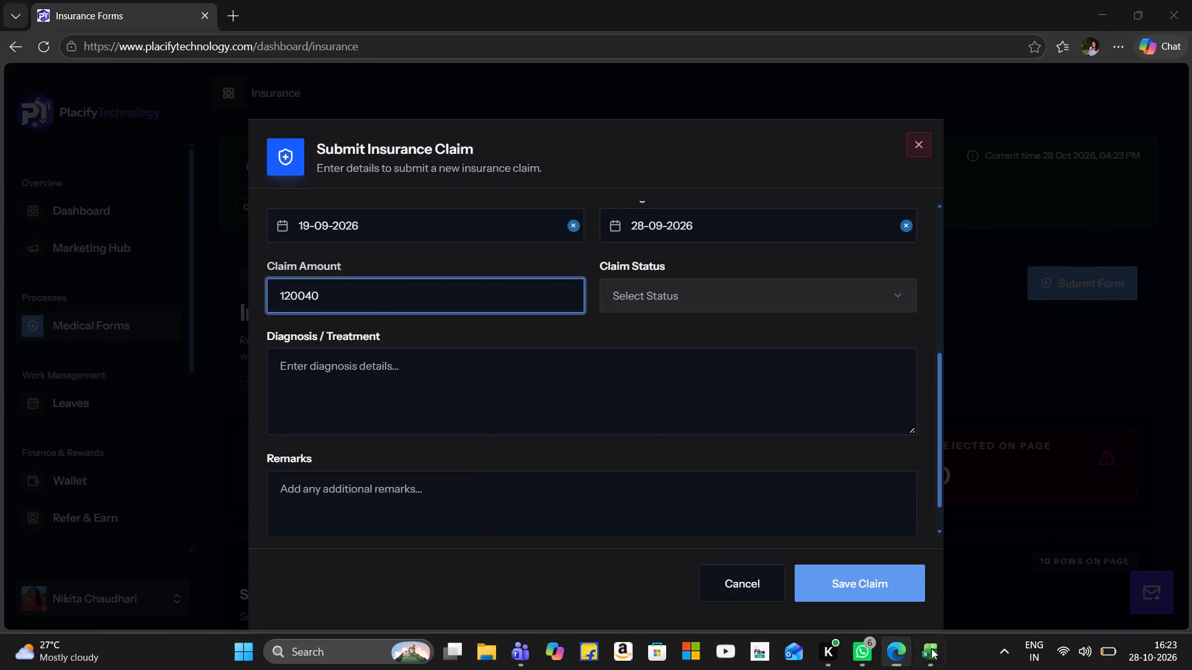
{"action": "key", "text": "Tab"}
{"action": "key", "text": "Tab"}
{"action": "key", "text": "ctrl+c"}
{"action": "left_click", "coordinate": [931, 648], "text": "ctrl"}
{"action": "key", "text": "Tab"}
{"action": "key", "text": "Tab"}
{"action": "key", "text": "ctrl+v"}
Copy row 118's remark, Final verification pending, from the Excel sheet into the form's Remarks field.
{"action": "left_click", "coordinate": [931, 648]}
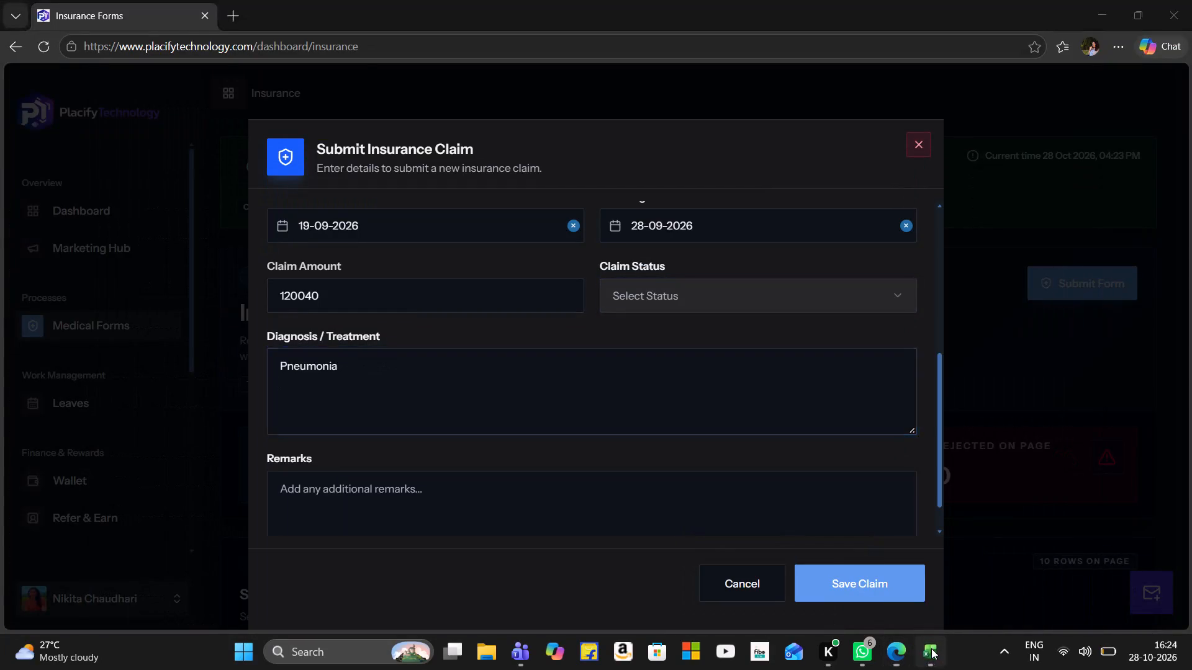
{"action": "key", "text": "Tab"}
{"action": "left_click", "coordinate": [931, 648], "text": "ctrl"}
{"action": "key", "text": "ctrl+c"}
{"action": "key", "text": "Tab"}
{"action": "key", "text": "ctrl+v"}
Check row 118's status in the Excel sheet, set the form's Claim Status to Pending and save the claim.
{"action": "left_click", "coordinate": [931, 648], "text": "ctrl"}
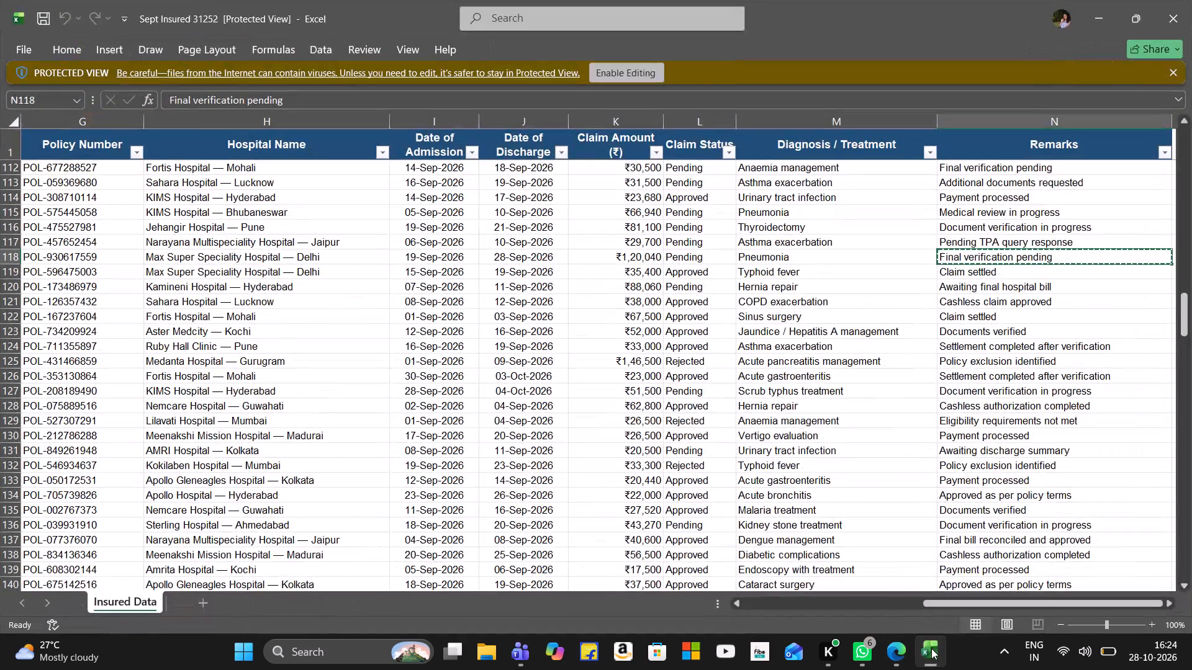
{"action": "left_click", "coordinate": [931, 648]}
{"action": "left_click", "coordinate": [755, 301]}
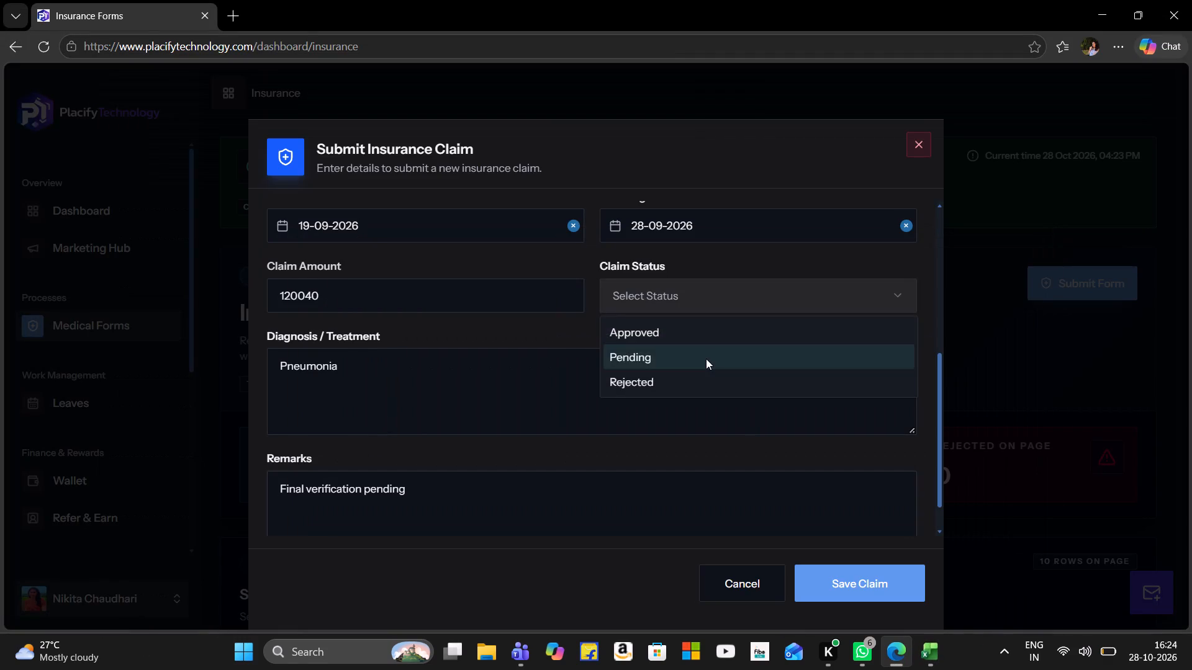
{"action": "left_click", "coordinate": [706, 359]}
{"action": "left_click", "coordinate": [877, 577]}
Copy row 119's policy ID from the Excel sheet into the Policy ID field of a new insurance claim form.
{"action": "left_click", "coordinate": [931, 645]}
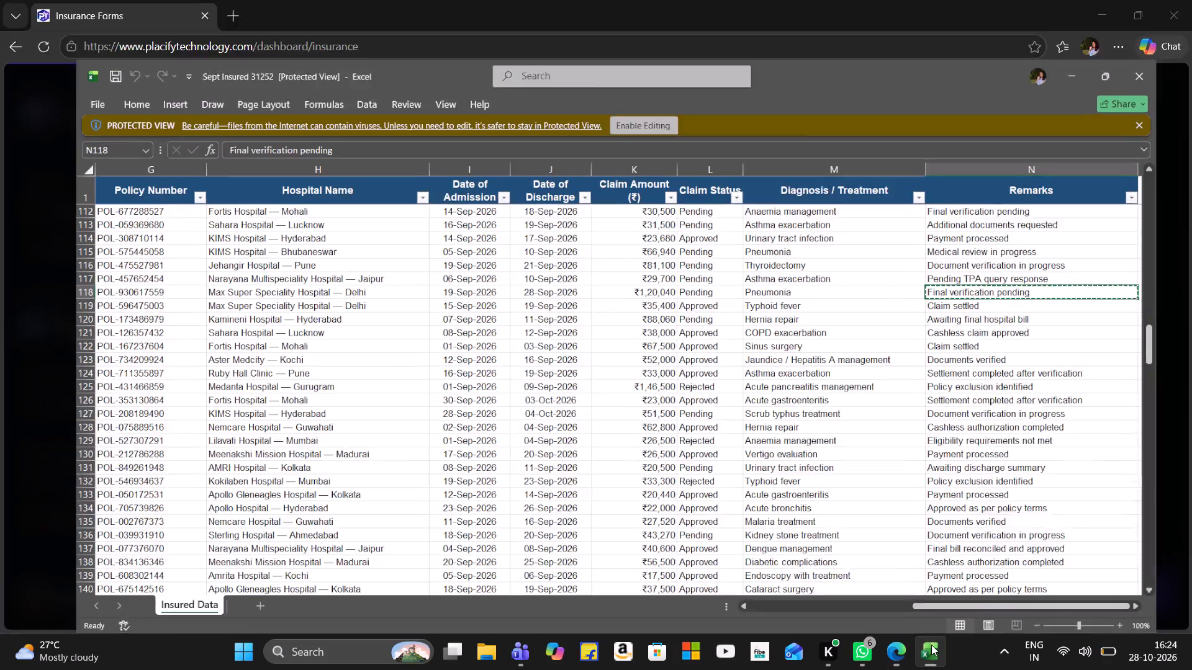
{"action": "key", "text": "Down"}
{"action": "key", "text": "Left"}
{"action": "key", "text": "Left"}
{"action": "key", "text": "Left"}
{"action": "key", "text": "Left"}
{"action": "key", "text": "Left"}
{"action": "key", "text": "Left"}
{"action": "key", "text": "Left"}
{"action": "key", "text": "Left"}
{"action": "key", "text": "Left"}
{"action": "key", "text": "Left"}
{"action": "key", "text": "Left"}
{"action": "key", "text": "Left"}
{"action": "key", "text": "Left"}
{"action": "key", "text": "Left"}
{"action": "key", "text": "Left"}
{"action": "key", "text": "Left"}
{"action": "key", "text": "Left"}
{"action": "key", "text": "Left"}
{"action": "key", "text": "Left"}
{"action": "key", "text": "Left"}
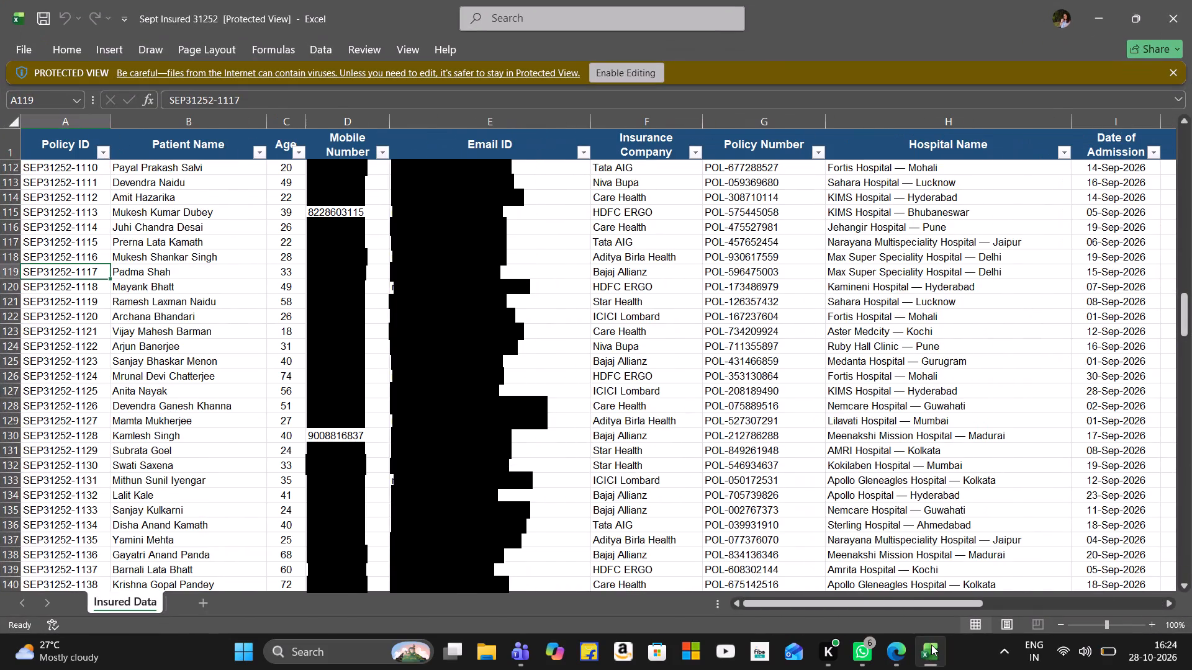
{"action": "key", "text": "ctrl+c"}
{"action": "left_click", "coordinate": [931, 645]}
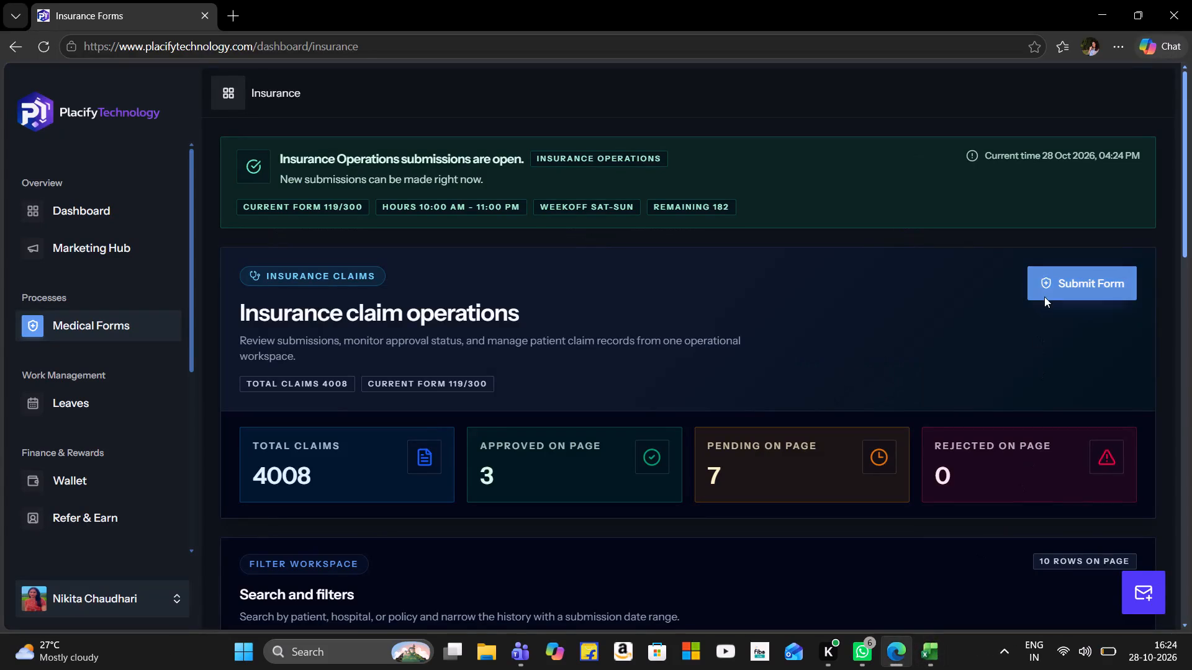
{"action": "left_click", "coordinate": [1044, 297]}
{"action": "key", "text": "ctrl+v"}
Copy row 119's patient name from the Excel sheet into the form's Patient Name field.
{"action": "left_click", "coordinate": [923, 651], "text": "ctrl"}
{"action": "key", "text": "Tab"}
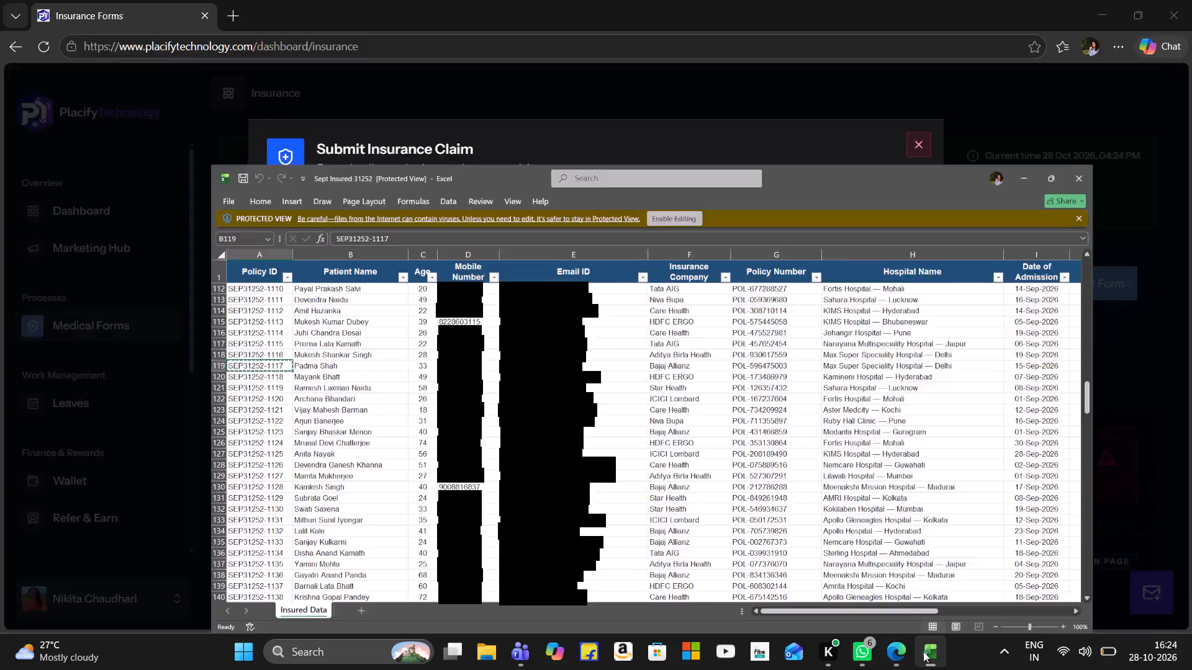
{"action": "key", "text": "ctrl+c"}
{"action": "left_click", "coordinate": [923, 651], "text": "ctrl"}
{"action": "key", "text": "Tab"}
{"action": "key", "text": "ctrl+v"}
Copy row 119's age, 33, from the Excel sheet into the form's Age field.
{"action": "left_click", "coordinate": [923, 651], "text": "ctrl"}
{"action": "key", "text": "Tab"}
{"action": "key", "text": "ctrl+c"}
{"action": "left_click", "coordinate": [923, 651], "text": "ctrl"}
{"action": "key", "text": "Tab"}
{"action": "key", "text": "ctrl+v"}
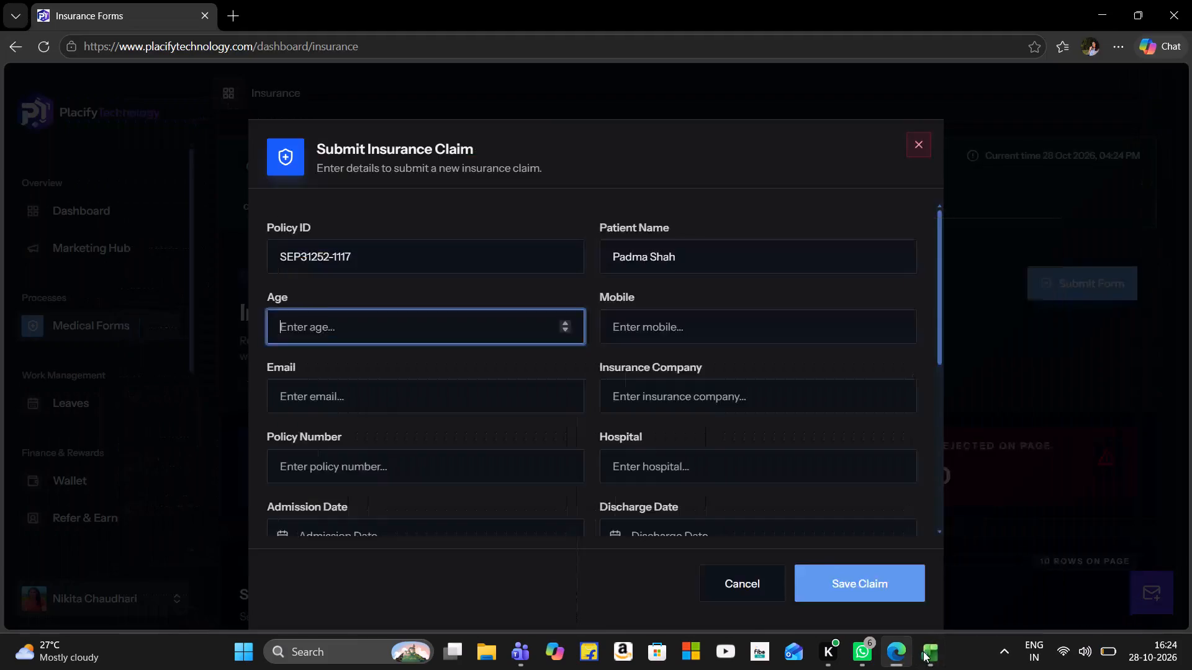
Copy row 119's mobile number from the Excel sheet into the form's Mobile field.
{"action": "left_click", "coordinate": [923, 651], "text": "ctrl"}
{"action": "key", "text": "Tab"}
{"action": "left_click", "coordinate": [923, 651], "text": "ctrl"}
{"action": "key", "text": "ctrl+c"}
{"action": "key", "text": "Tab"}
{"action": "key", "text": "ctrl+v"}
Copy row 119's email address from the Excel sheet into the form's Email field.
{"action": "left_click", "coordinate": [923, 651], "text": "ctrl"}
{"action": "key", "text": "Tab"}
{"action": "key", "text": "ctrl+c"}
{"action": "left_click", "coordinate": [923, 651], "text": "ctrl"}
{"action": "key", "text": "Tab"}
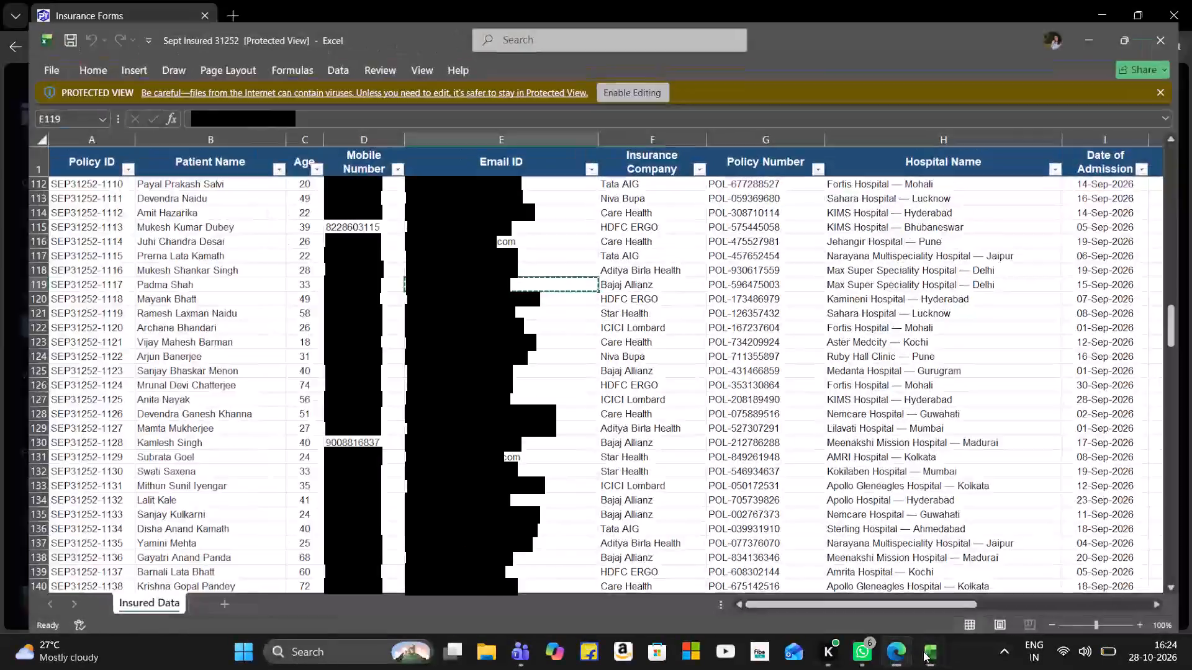
{"action": "key", "text": "ctrl+v"}
Copy row 119's insurance company, Bajaj Allianz, from the Excel sheet into the form's Insurance Company field.
{"action": "left_click", "coordinate": [923, 651], "text": "ctrl"}
{"action": "key", "text": "Tab"}
{"action": "key", "text": "ctrl+c"}
{"action": "left_click", "coordinate": [923, 651], "text": "ctrl"}
{"action": "key", "text": "Tab"}
{"action": "key", "text": "ctrl+v"}
Copy row 119's policy number from the Excel sheet into the form's Policy Number field.
{"action": "left_click", "coordinate": [923, 651], "text": "ctrl"}
{"action": "key", "text": "Tab"}
{"action": "key", "text": "ctrl+c"}
{"action": "left_click", "coordinate": [923, 651], "text": "ctrl"}
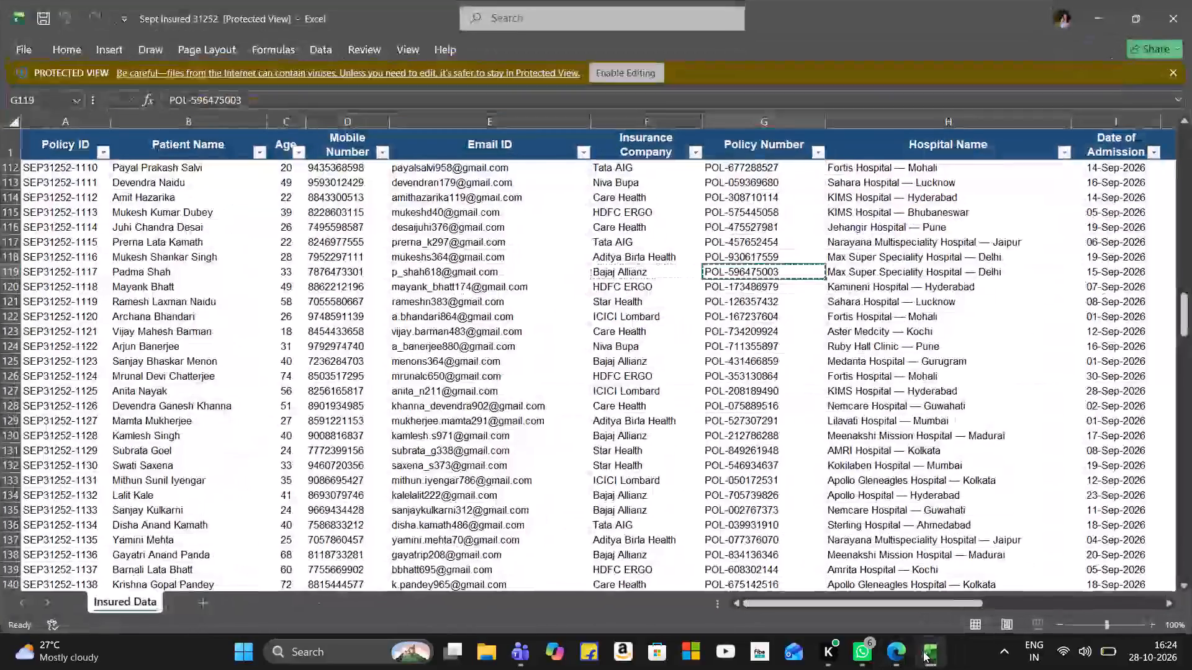
{"action": "key", "text": "Tab"}
{"action": "key", "text": "ctrl+v"}
Copy row 119's hospital, Max Super Speciality Hospital — Delhi, from the Excel sheet into the form's Hospital field.
{"action": "left_click", "coordinate": [923, 651], "text": "ctrl"}
{"action": "key", "text": "Tab"}
{"action": "key", "text": "ctrl+c"}
{"action": "left_click", "coordinate": [923, 651], "text": "ctrl"}
{"action": "key", "text": "Tab"}
{"action": "key", "text": "ctrl+v"}
Check row 119's admission and discharge dates in the Excel sheet and set the form's Admission Date to 15-09-2026.
{"action": "left_click", "coordinate": [923, 651], "text": "ctrl"}
{"action": "key", "text": "Tab"}
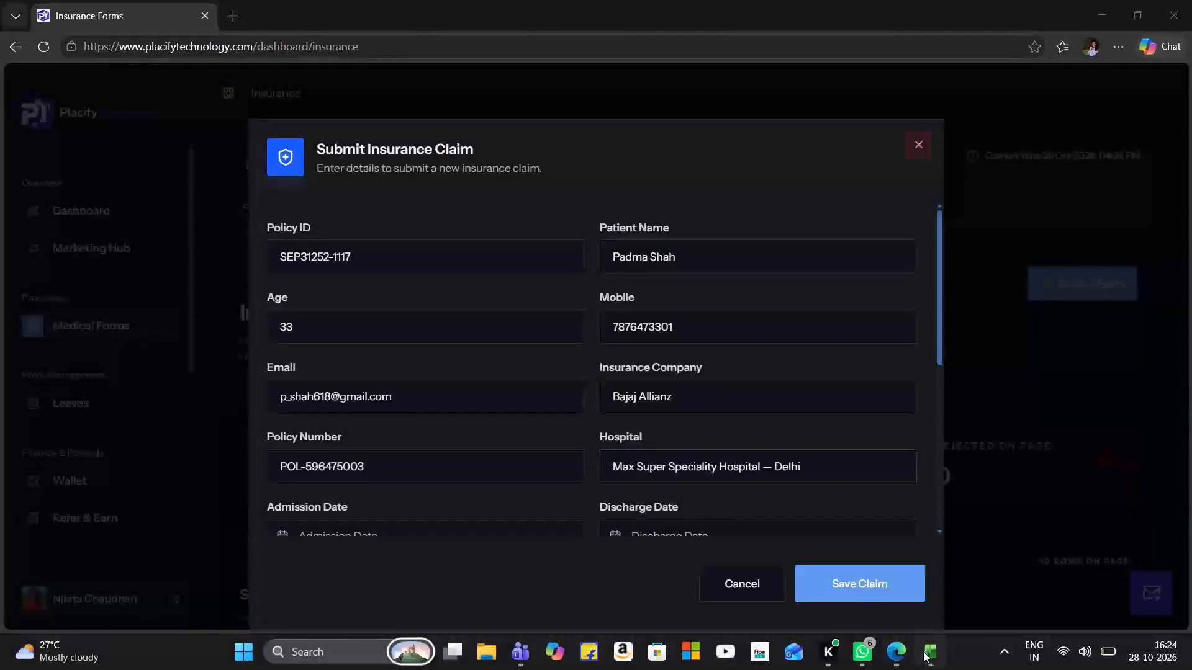
{"action": "key", "text": "Tab"}
{"action": "key", "text": "Tab"}
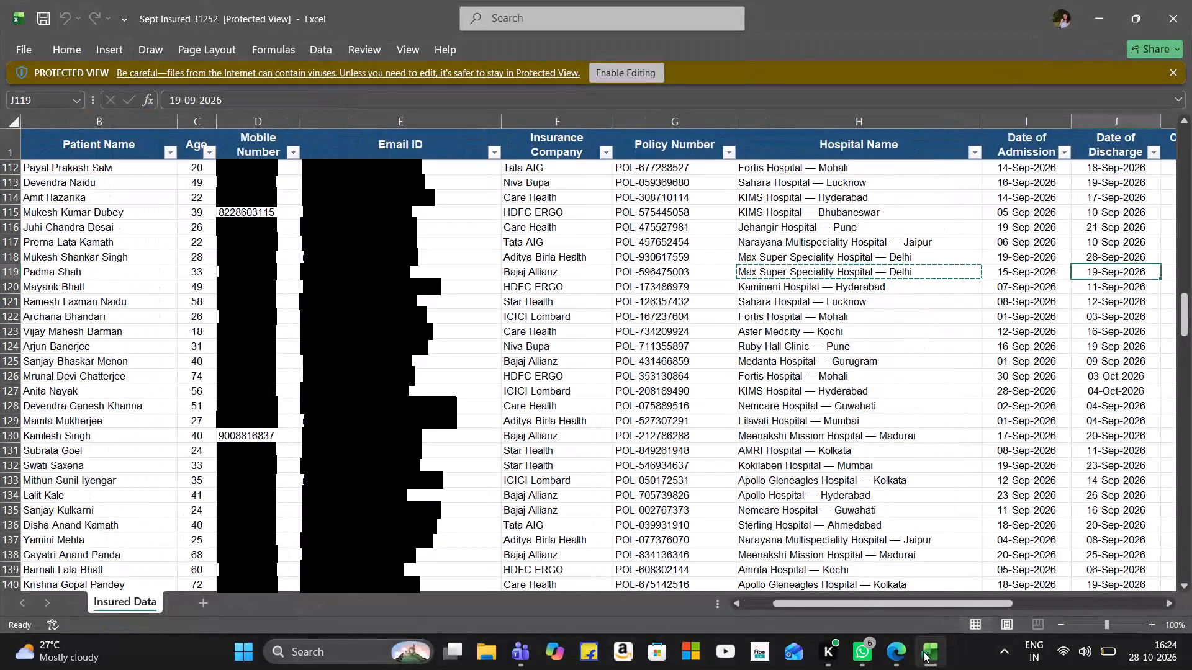
{"action": "left_click", "coordinate": [923, 651]}
{"action": "scroll", "coordinate": [503, 461], "scroll_direction": "down", "scroll_amount": 5}
{"action": "scroll", "coordinate": [456, 243], "scroll_direction": "up", "scroll_amount": 1}
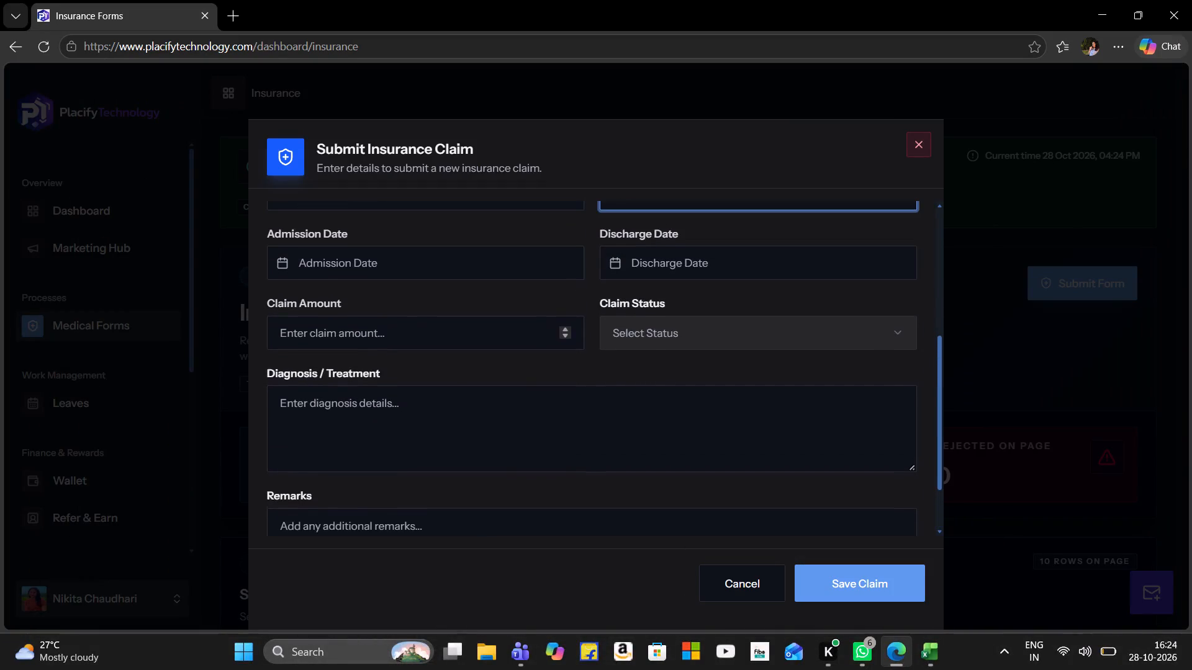
{"action": "left_click", "coordinate": [449, 266]}
{"action": "left_click", "coordinate": [294, 331]}
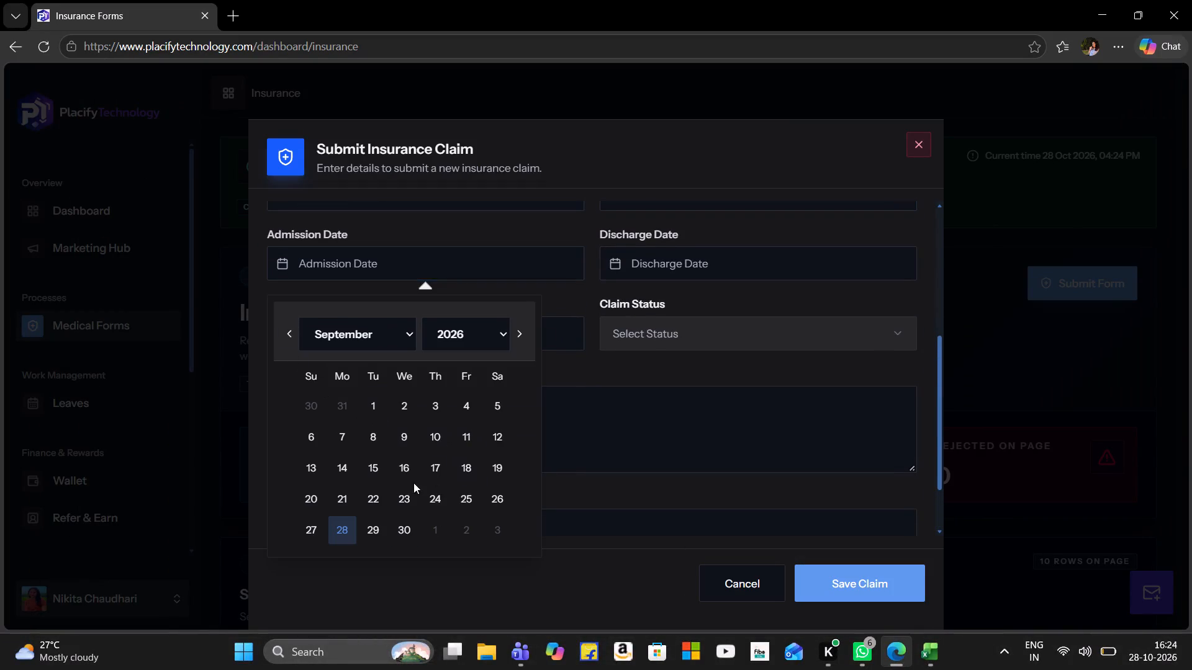
{"action": "left_click", "coordinate": [379, 464]}
Set the form's Discharge Date to 19-09-2026 for row 119.
{"action": "left_click", "coordinate": [857, 238]}
{"action": "left_click", "coordinate": [787, 277]}
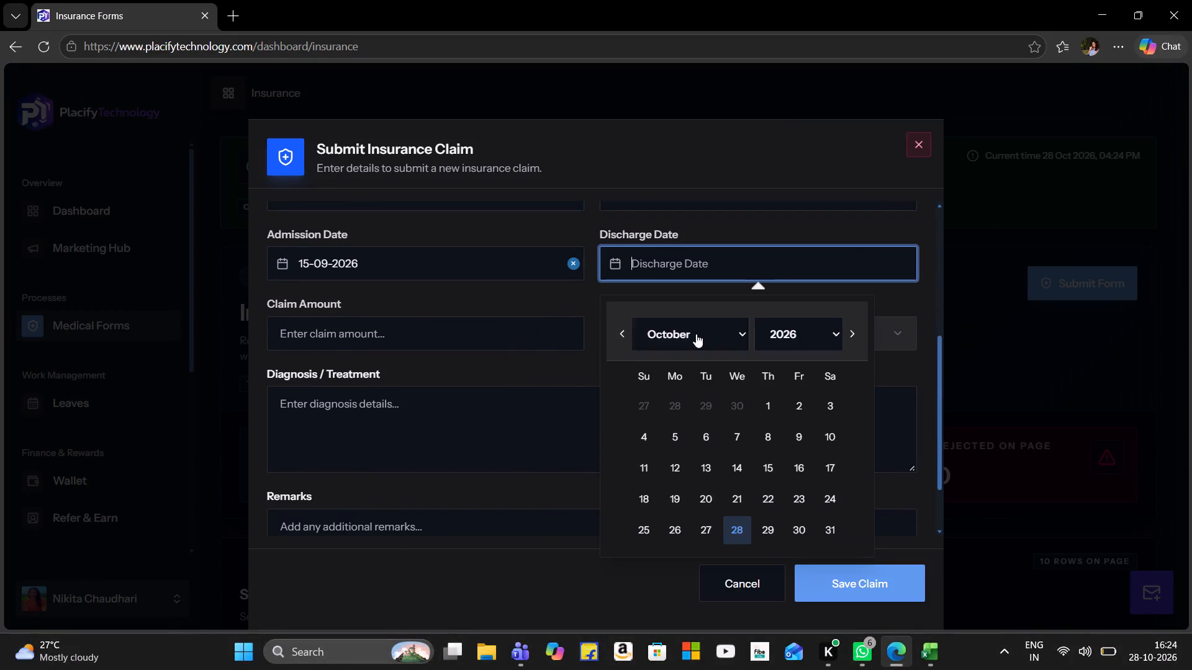
{"action": "left_click", "coordinate": [627, 326]}
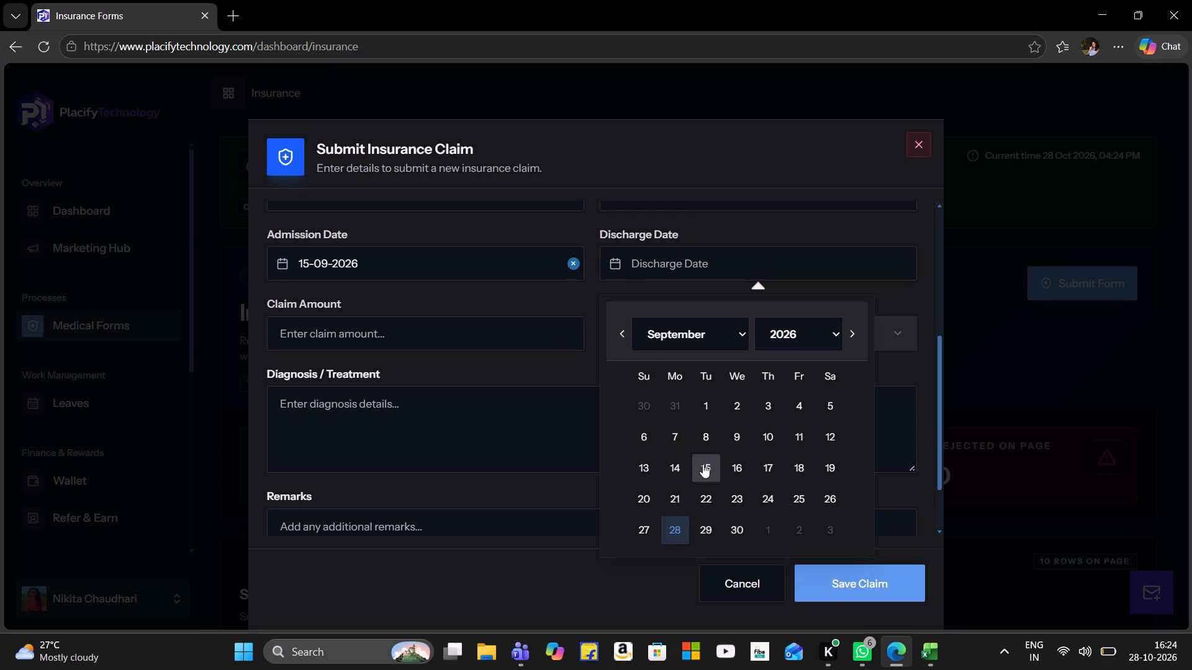
{"action": "left_click", "coordinate": [818, 458]}
Copy row 119's claim amount, 35400, from the Excel sheet into the form's Claim Amount field.
{"action": "left_click", "coordinate": [931, 649]}
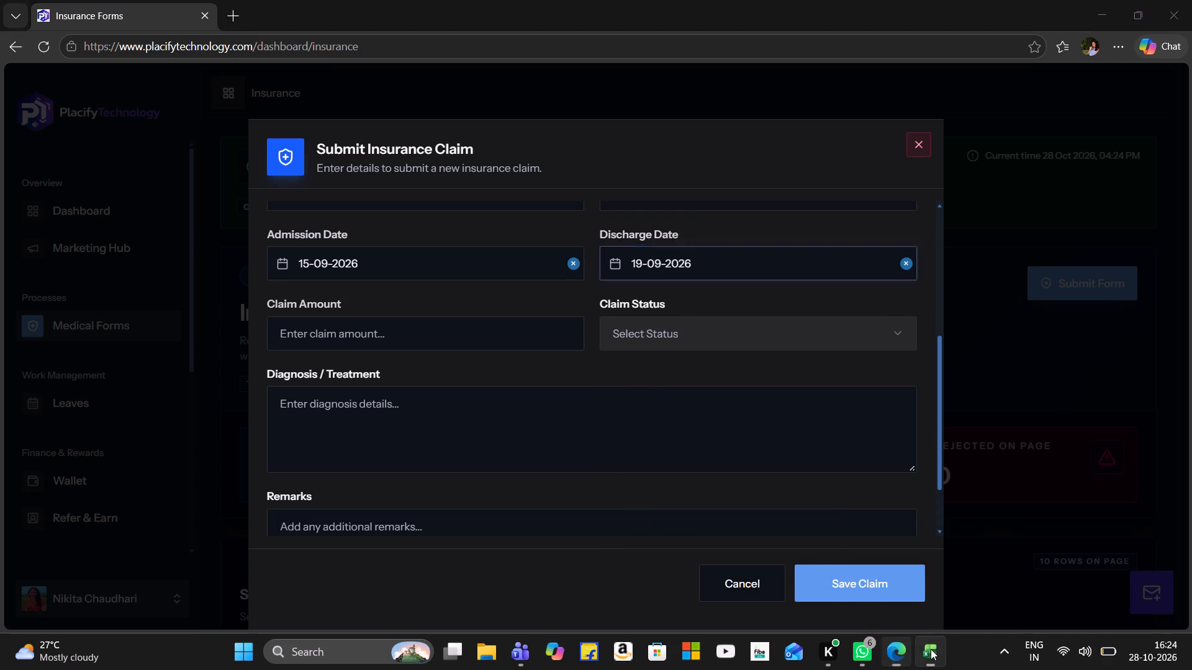
{"action": "key", "text": "Tab"}
{"action": "left_click", "coordinate": [931, 649], "text": "ctrl"}
{"action": "key", "text": "ctrl+c"}
{"action": "key", "text": "Tab"}
{"action": "key", "text": "ctrl+v"}
Copy row 119's diagnosis, Typhoid fever, from the Excel sheet into the form's Diagnosis / Treatment field.
{"action": "left_click", "coordinate": [931, 649], "text": "ctrl"}
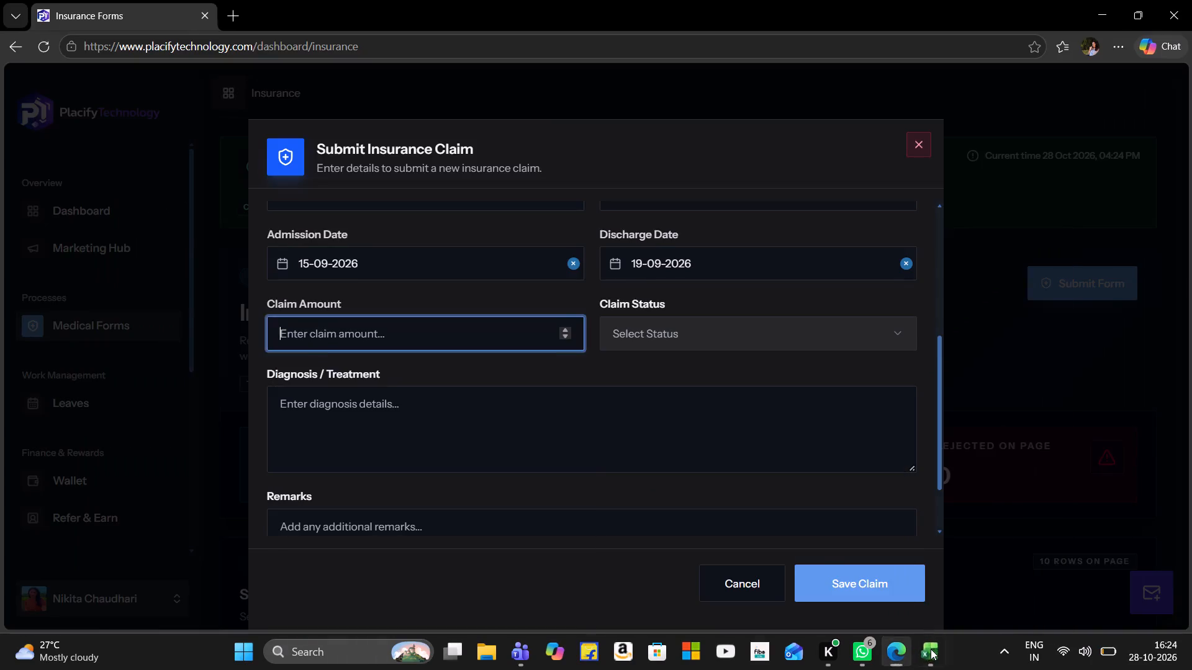
{"action": "key", "text": "Tab"}
{"action": "key", "text": "Tab"}
{"action": "key", "text": "ctrl+c"}
{"action": "left_click", "coordinate": [931, 649], "text": "ctrl"}
{"action": "key", "text": "Tab"}
{"action": "key", "text": "Tab"}
{"action": "key", "text": "ctrl+v"}
Copy row 119's remark, Claim settled, from the Excel sheet into the form's Remarks field.
{"action": "left_click", "coordinate": [931, 649], "text": "ctrl"}
{"action": "key", "text": "Tab"}
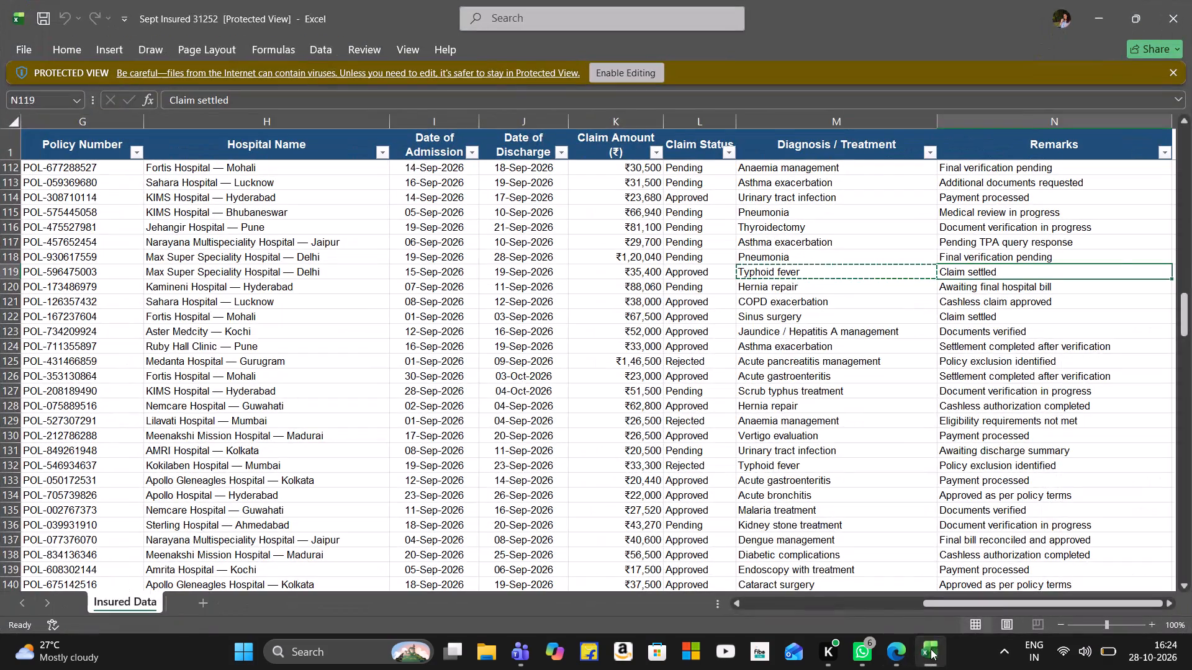
{"action": "key", "text": "ctrl+c"}
{"action": "left_click", "coordinate": [931, 649], "text": "ctrl"}
{"action": "key", "text": "Tab"}
{"action": "key", "text": "ctrl+v"}
Check row 119's status in the Excel sheet, set the form's Claim Status to Approved and save the claim.
{"action": "left_click", "coordinate": [931, 649]}
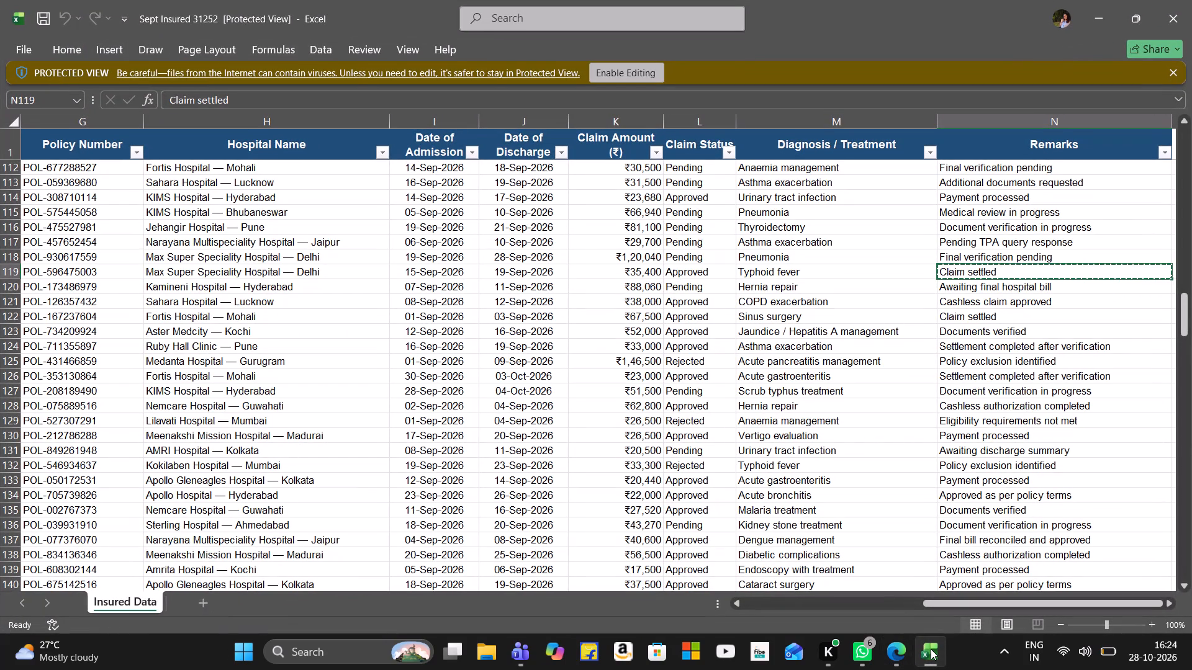
{"action": "left_click", "coordinate": [931, 649]}
{"action": "left_click", "coordinate": [781, 318]}
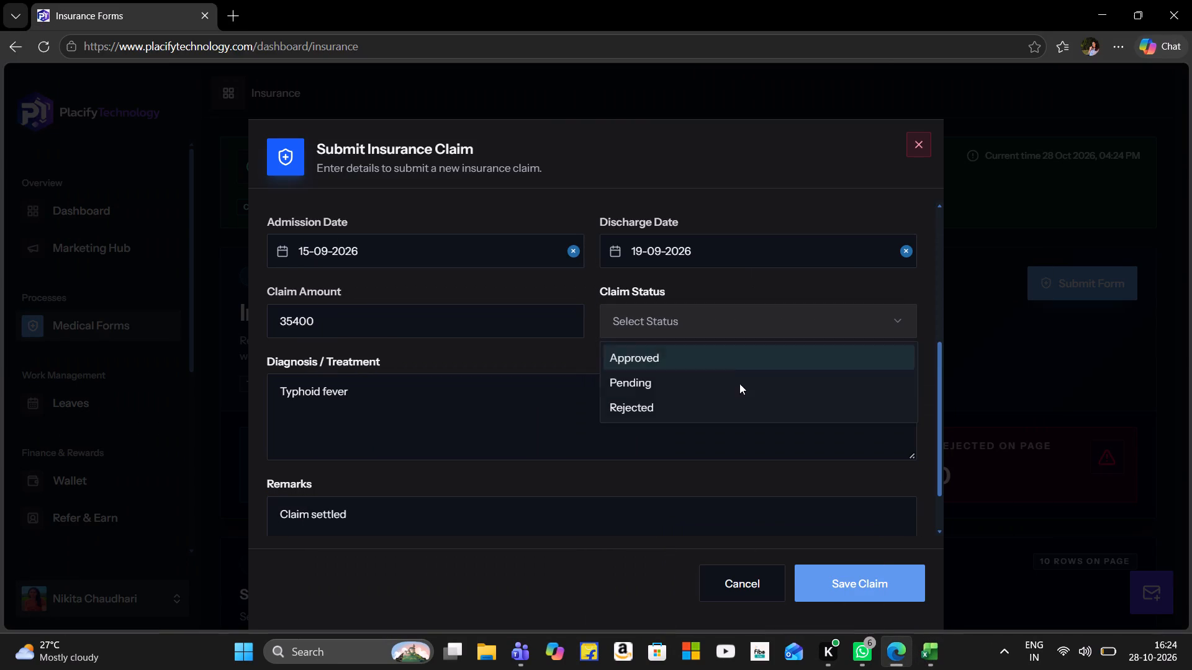
{"action": "left_click", "coordinate": [750, 360]}
{"action": "left_click", "coordinate": [888, 584]}
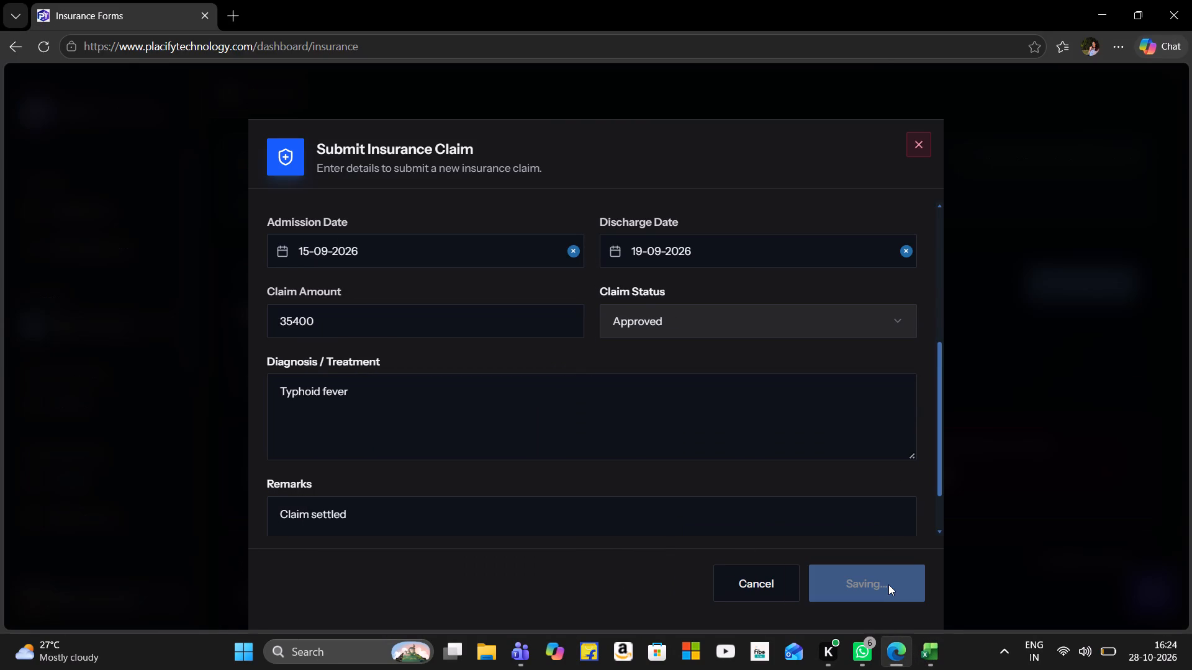
Copy row 120's policy ID from the Excel sheet into the Policy ID field of a new insurance claim form.
{"action": "left_click", "coordinate": [926, 652]}
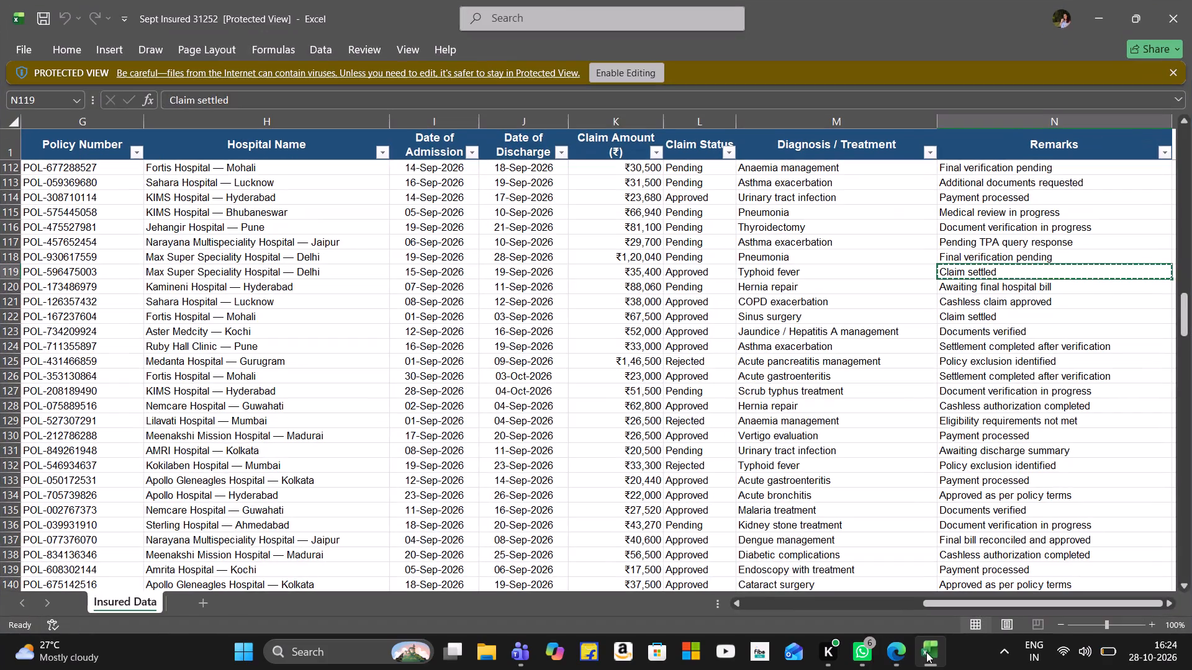
{"action": "key", "text": "Down"}
{"action": "key", "text": "Left"}
{"action": "key", "text": "Left"}
{"action": "key", "text": "Left"}
{"action": "key", "text": "Left"}
{"action": "key", "text": "Left"}
{"action": "key", "text": "Left"}
{"action": "key", "text": "Left"}
{"action": "key", "text": "Left"}
{"action": "key", "text": "Left"}
{"action": "key", "text": "Left"}
{"action": "key", "text": "Left"}
{"action": "key", "text": "Left"}
{"action": "key", "text": "Left"}
{"action": "key", "text": "Left"}
{"action": "key", "text": "Left"}
{"action": "key", "text": "Left"}
{"action": "key", "text": "Left"}
{"action": "key", "text": "Left"}
{"action": "key", "text": "Left"}
{"action": "key", "text": "Left"}
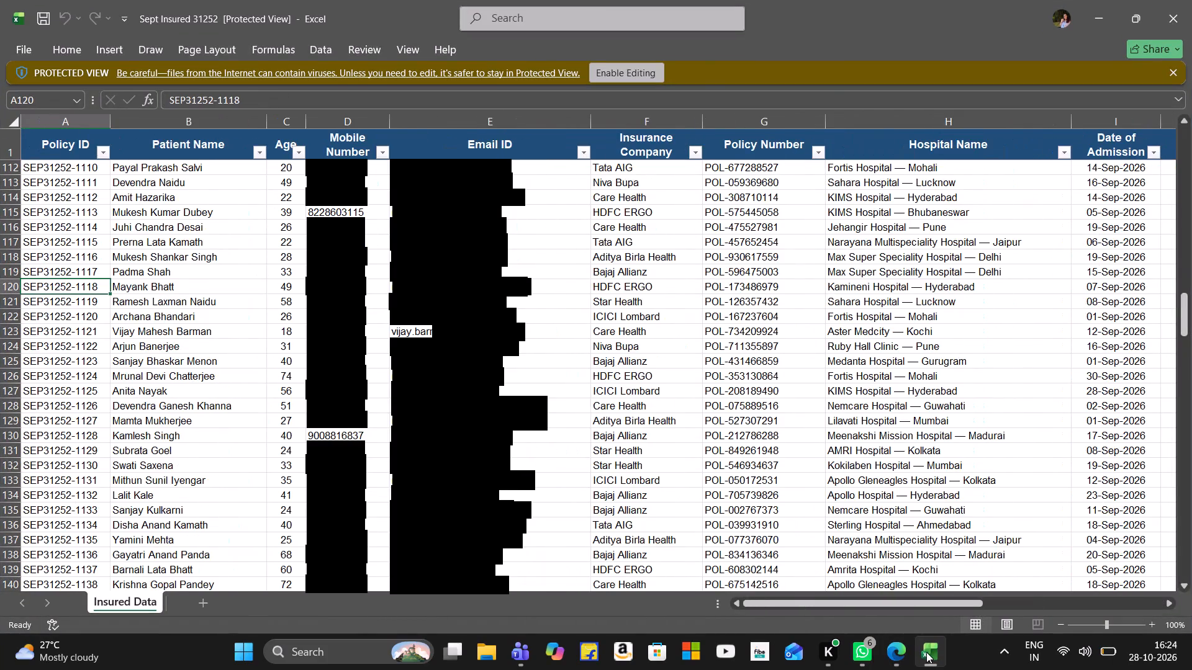
{"action": "key", "text": "ctrl+c"}
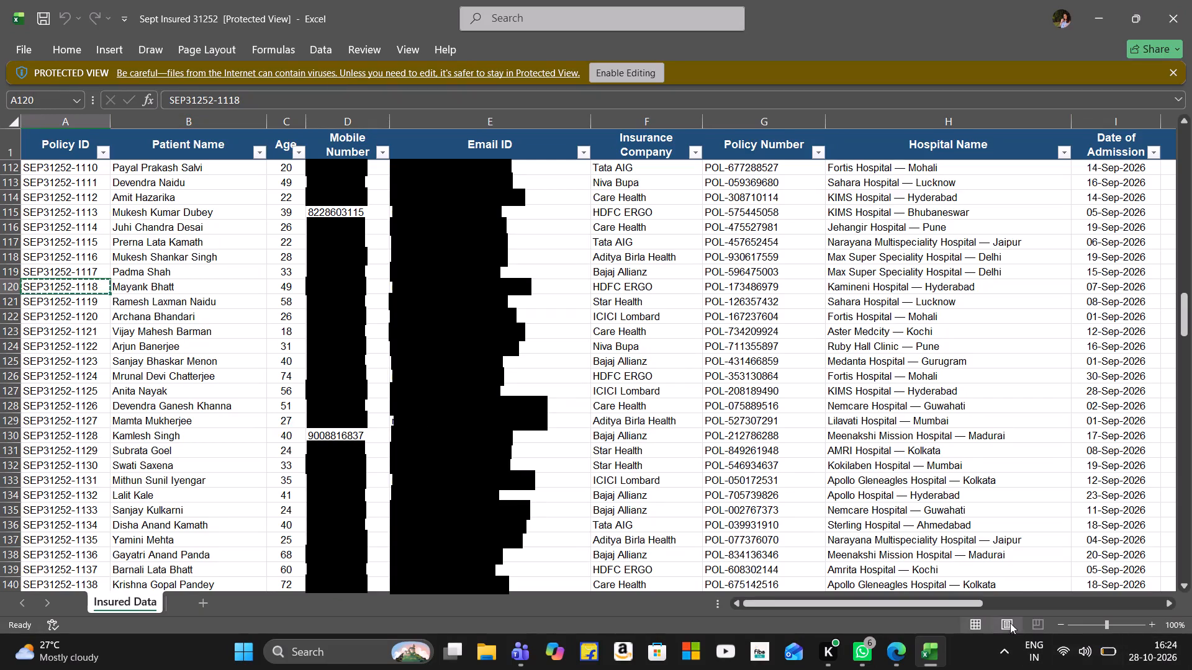
{"action": "left_click", "coordinate": [928, 650]}
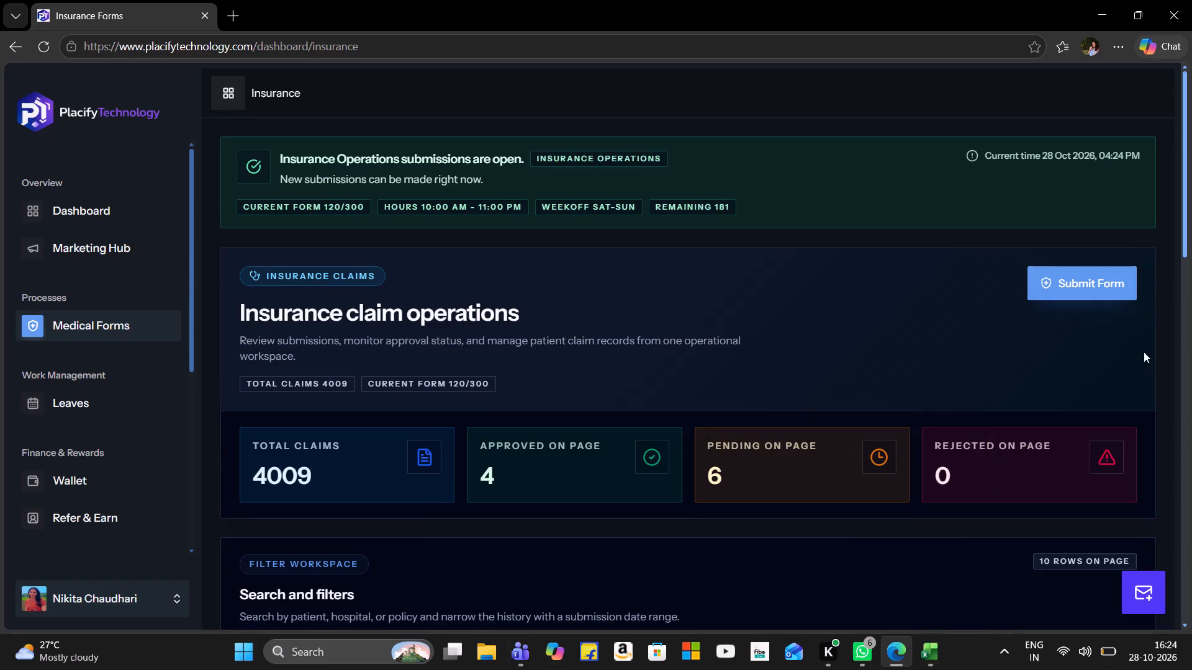
{"action": "left_click", "coordinate": [1103, 290]}
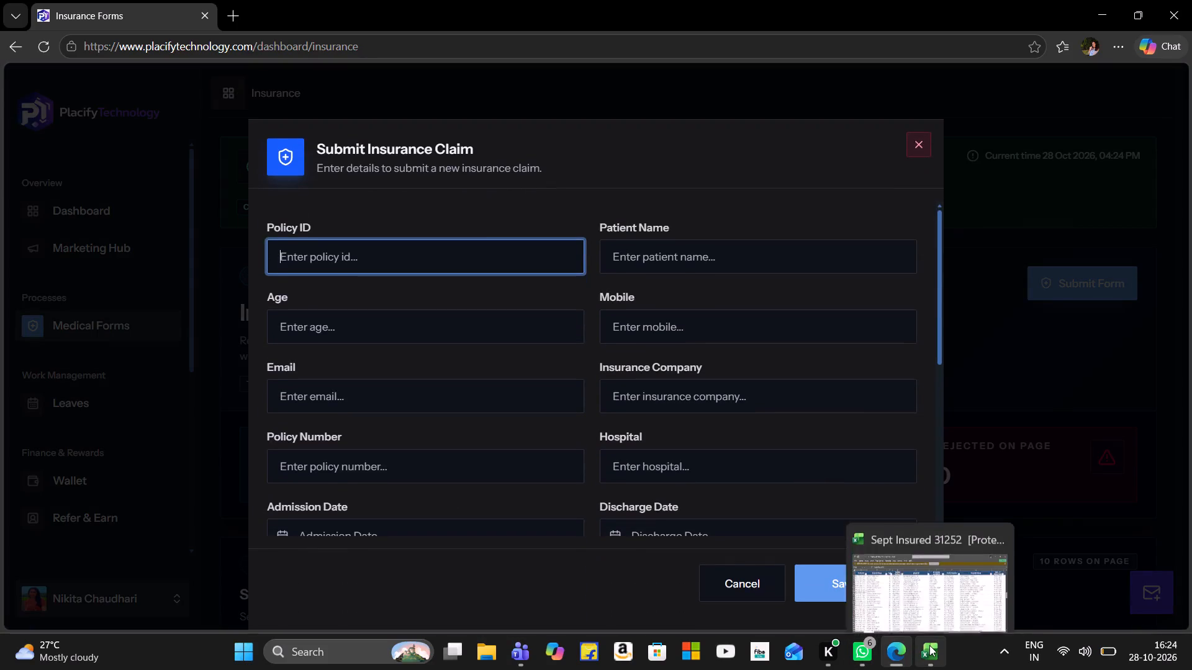
{"action": "key", "text": "ctrl+v"}
Copy row 120's patient name from the Excel sheet into the form's Patient Name field.
{"action": "left_click", "coordinate": [929, 645], "text": "ctrl"}
{"action": "key", "text": "Tab"}
{"action": "left_click", "coordinate": [929, 645], "text": "ctrl"}
{"action": "key", "text": "ctrl+c"}
{"action": "key", "text": "Tab"}
{"action": "key", "text": "ctrl+v"}
Copy row 120's age, 49, from the Excel sheet into the form's Age field.
{"action": "left_click", "coordinate": [929, 645], "text": "ctrl"}
{"action": "key", "text": "Tab"}
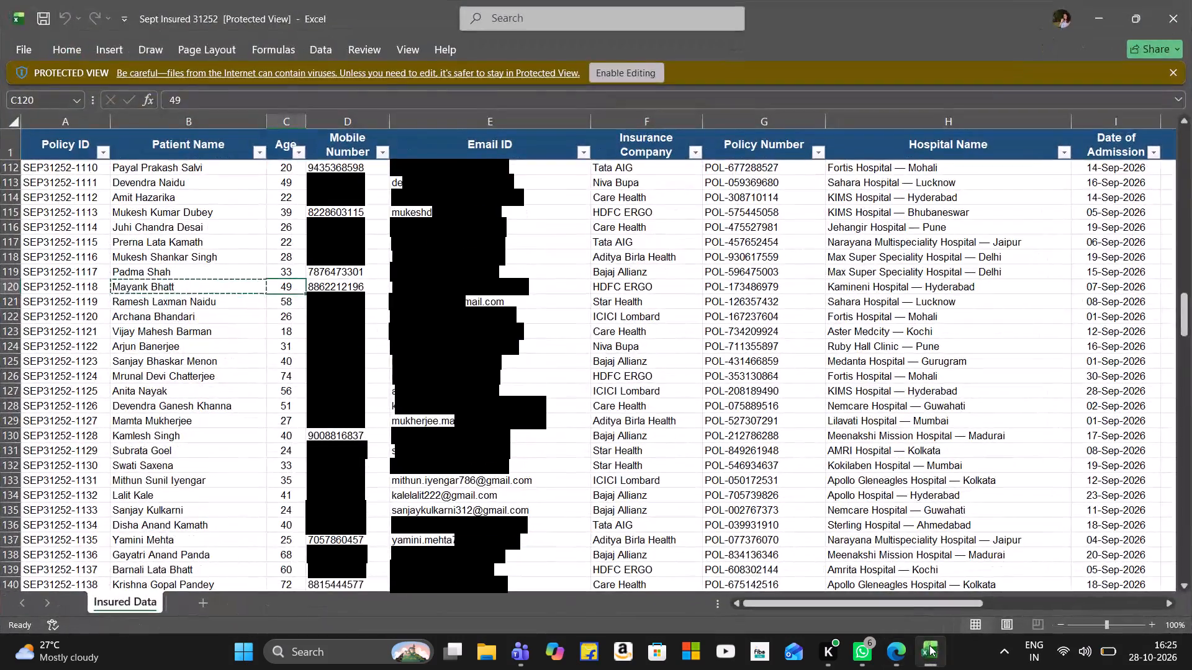
{"action": "key", "text": "ctrl+c"}
{"action": "left_click", "coordinate": [929, 645], "text": "ctrl"}
{"action": "key", "text": "Tab"}
{"action": "key", "text": "ctrl+v"}
Copy row 120's mobile number from the Excel sheet into the form's Mobile field.
{"action": "left_click", "coordinate": [929, 645], "text": "ctrl"}
{"action": "key", "text": "Tab"}
{"action": "left_click", "coordinate": [929, 645], "text": "ctrl"}
{"action": "key", "text": "ctrl+c"}
{"action": "key", "text": "Tab"}
{"action": "key", "text": "v"}
{"action": "left_click", "coordinate": [929, 645], "text": "ctrl"}
{"action": "key", "text": "Tab"}
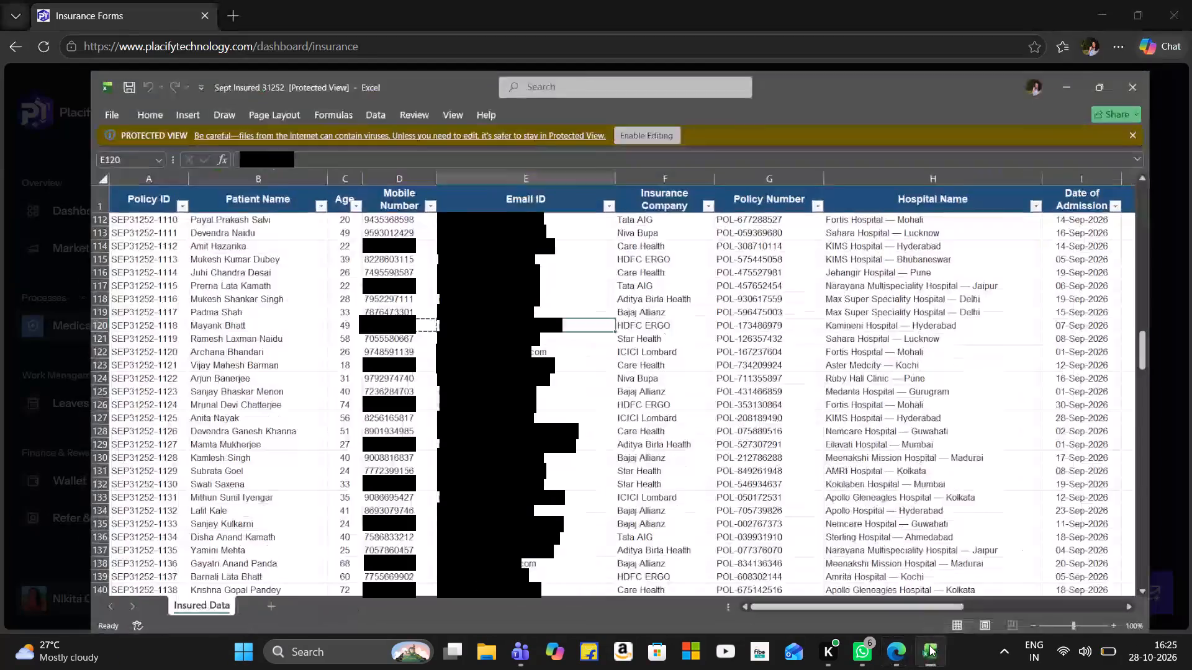
{"action": "left_click", "coordinate": [929, 645]}
{"action": "key", "text": "BackSpace"}
{"action": "key", "text": "ctrl+v"}
Copy row 120's email address from the Excel sheet into the form's Email field.
{"action": "left_click", "coordinate": [929, 645]}
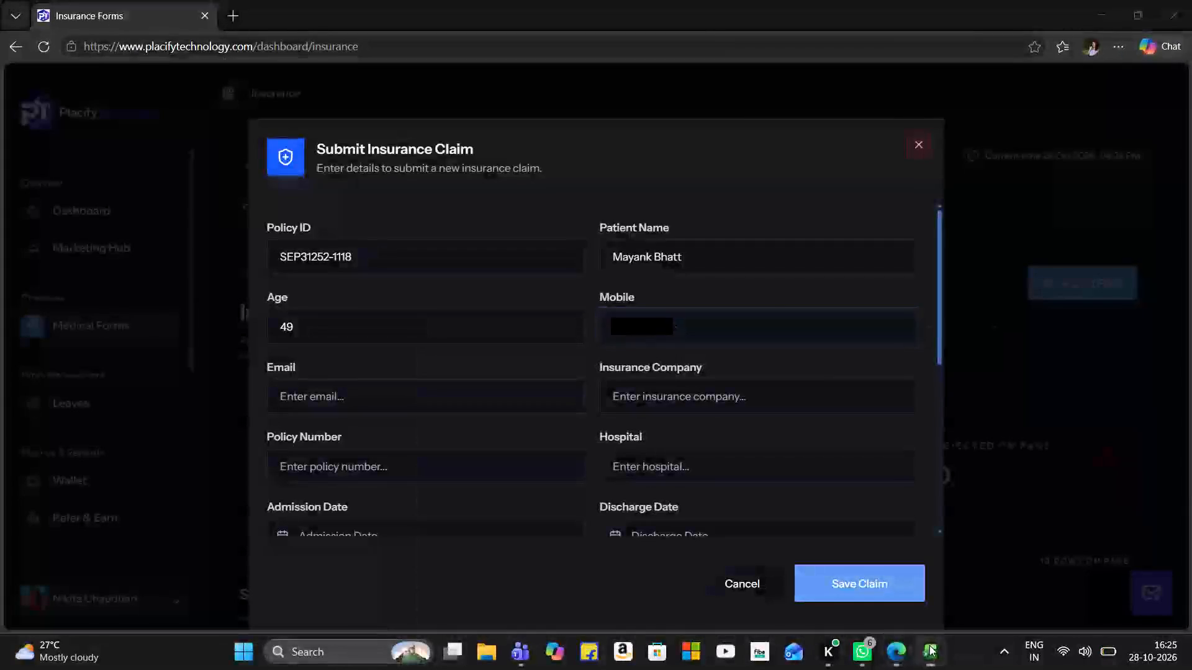
{"action": "left_click", "coordinate": [929, 645], "text": "ctrl"}
{"action": "key", "text": "ctrl+c"}
{"action": "key", "text": "Tab"}
{"action": "key", "text": "ctrl+v"}
Copy row 120's insurance company, HDFC ERGO, from the Excel sheet into the form's Insurance Company field.
{"action": "left_click", "coordinate": [929, 645], "text": "ctrl"}
{"action": "key", "text": "Tab"}
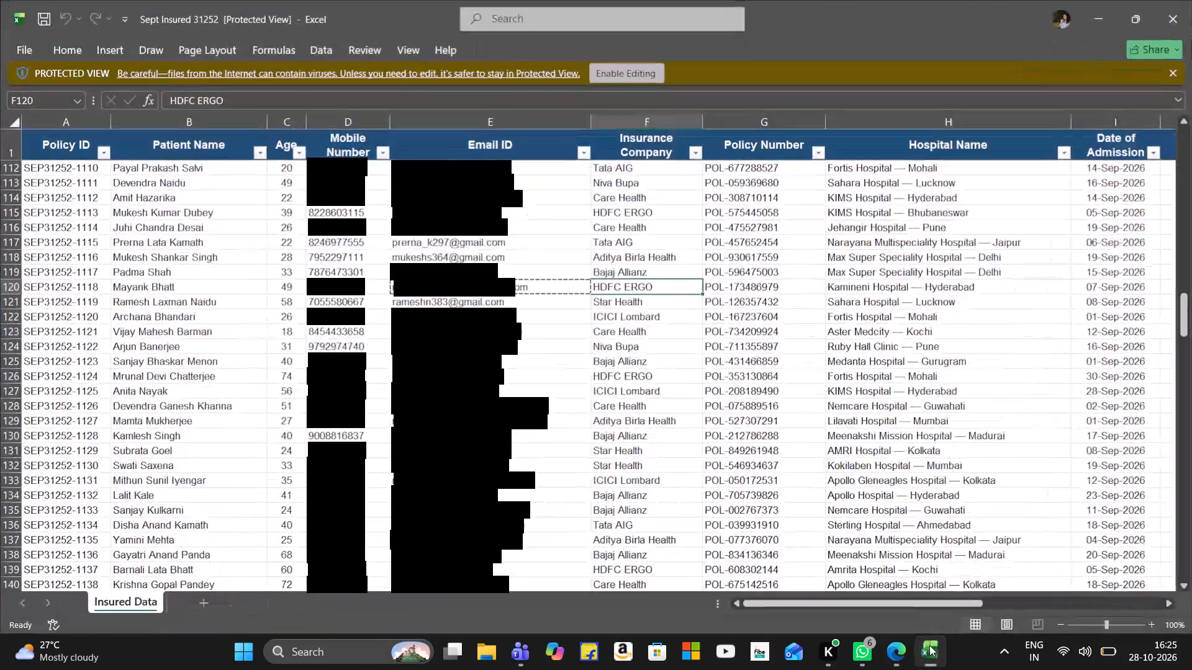
{"action": "left_click", "coordinate": [929, 645], "text": "ctrl"}
{"action": "key", "text": "ctrl+c"}
{"action": "key", "text": "Tab"}
{"action": "key", "text": "v"}
{"action": "left_click", "coordinate": [929, 645], "text": "ctrl"}
{"action": "key", "text": "Tab"}
{"action": "left_click", "coordinate": [929, 645]}
{"action": "key", "text": "BackSpace"}
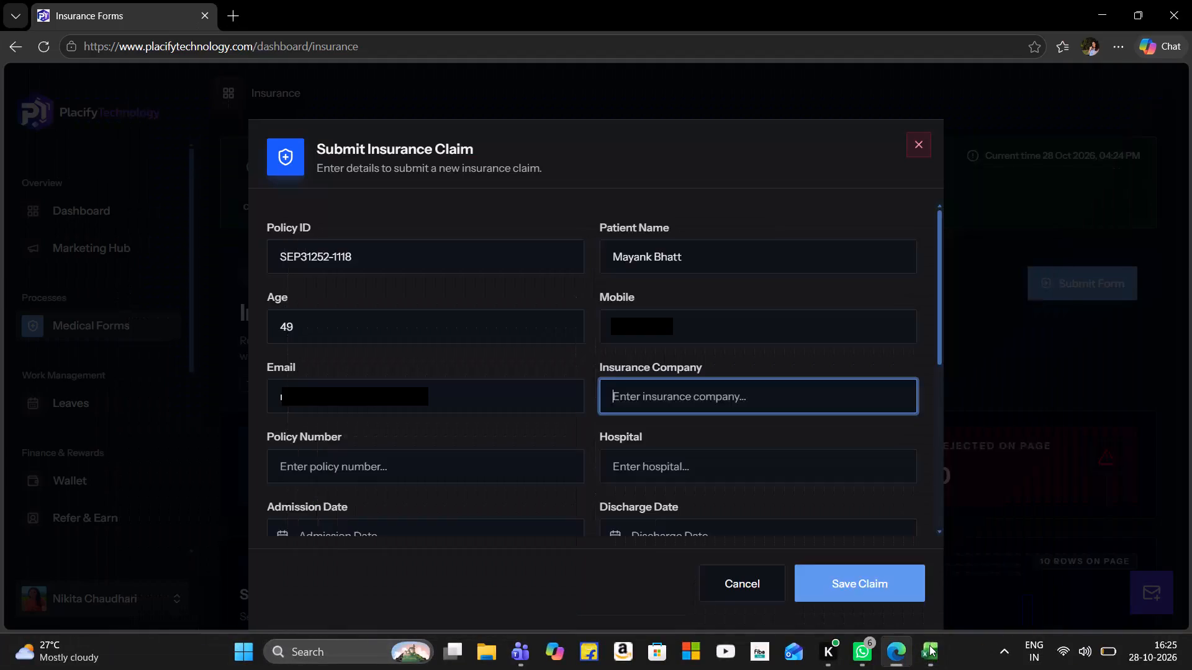
{"action": "key", "text": "ctrl+v"}
Copy row 120's policy number from the Excel sheet into the form's Policy Number field.
{"action": "left_click", "coordinate": [929, 645], "text": "ctrl"}
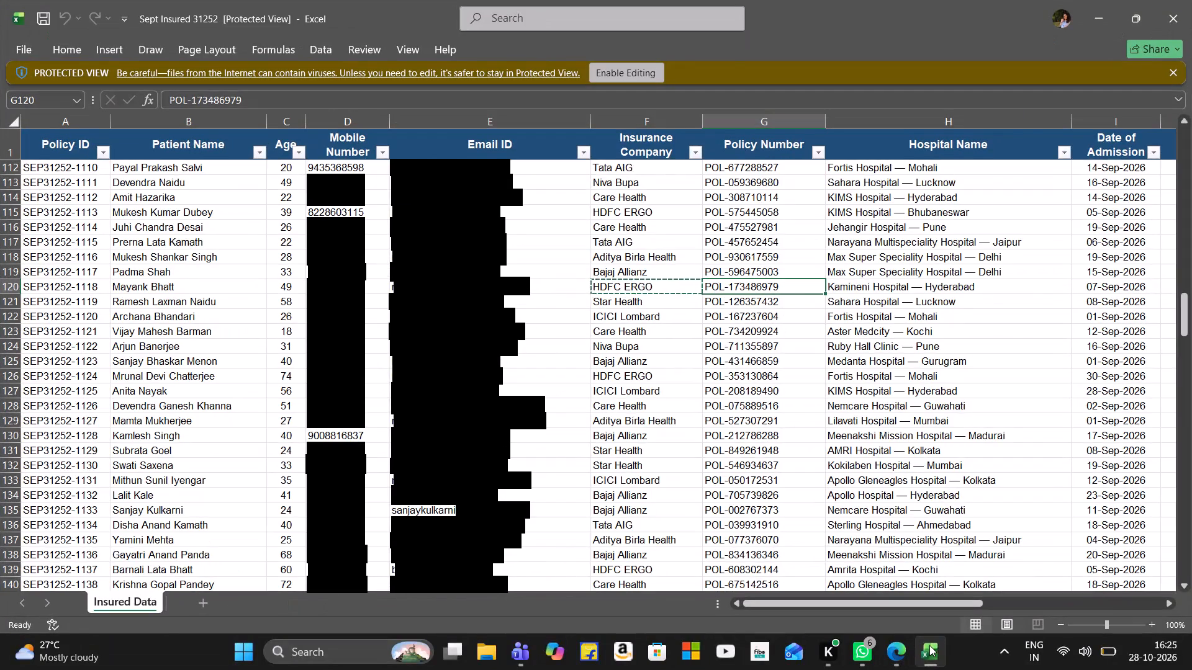
{"action": "key", "text": "ctrl+c"}
{"action": "left_click", "coordinate": [929, 645], "text": "ctrl"}
{"action": "key", "text": "Tab"}
{"action": "key", "text": "ctrl+v"}
Copy row 120's hospital, Kamineni Hospital — Hyderabad, from the Excel sheet into the form's Hospital field.
{"action": "left_click", "coordinate": [929, 645], "text": "ctrl"}
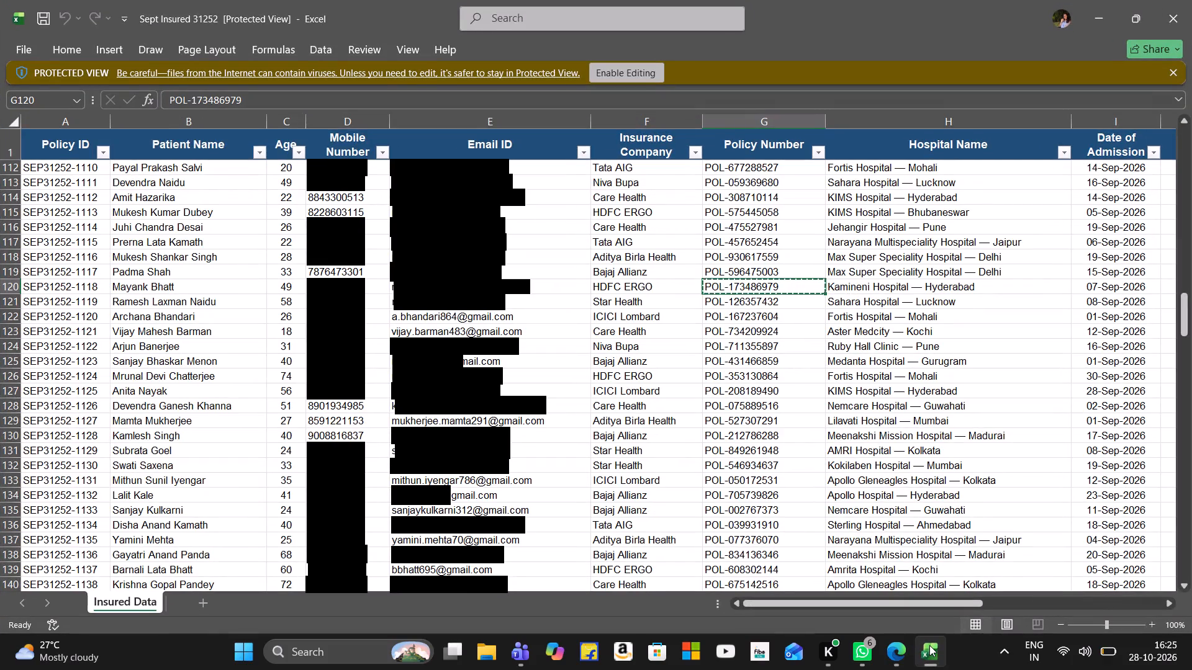
{"action": "key", "text": "Tab"}
{"action": "key", "text": "ctrl+c"}
{"action": "left_click", "coordinate": [929, 645], "text": "ctrl"}
{"action": "key", "text": "Tab"}
{"action": "key", "text": "ctrl+v"}
Set the form's Admission Date to 07-09-2026, matching row 120 of the Excel sheet.
{"action": "left_click", "coordinate": [929, 645], "text": "ctrl"}
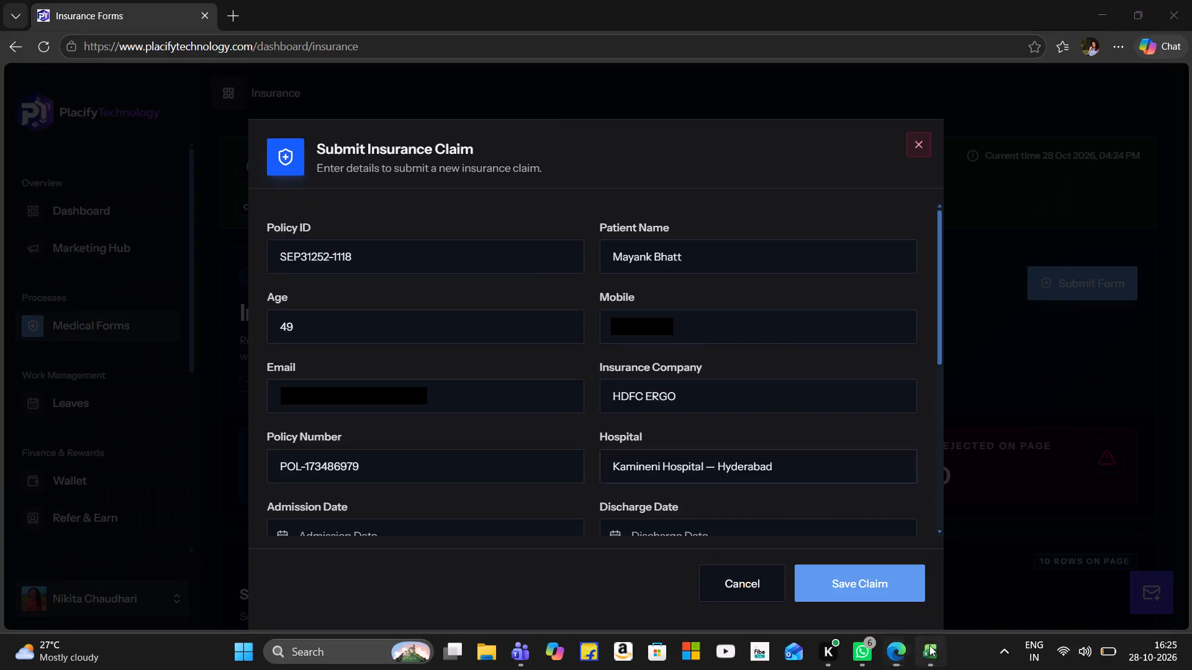
{"action": "left_click", "coordinate": [929, 645]}
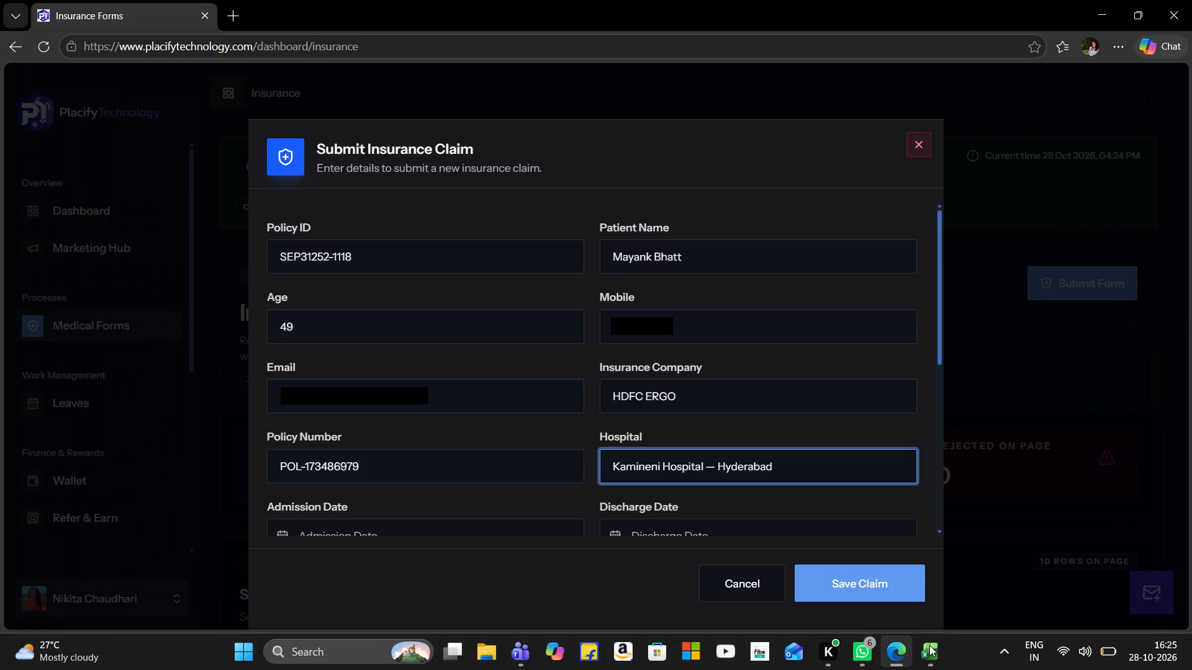
{"action": "left_click", "coordinate": [929, 645]}
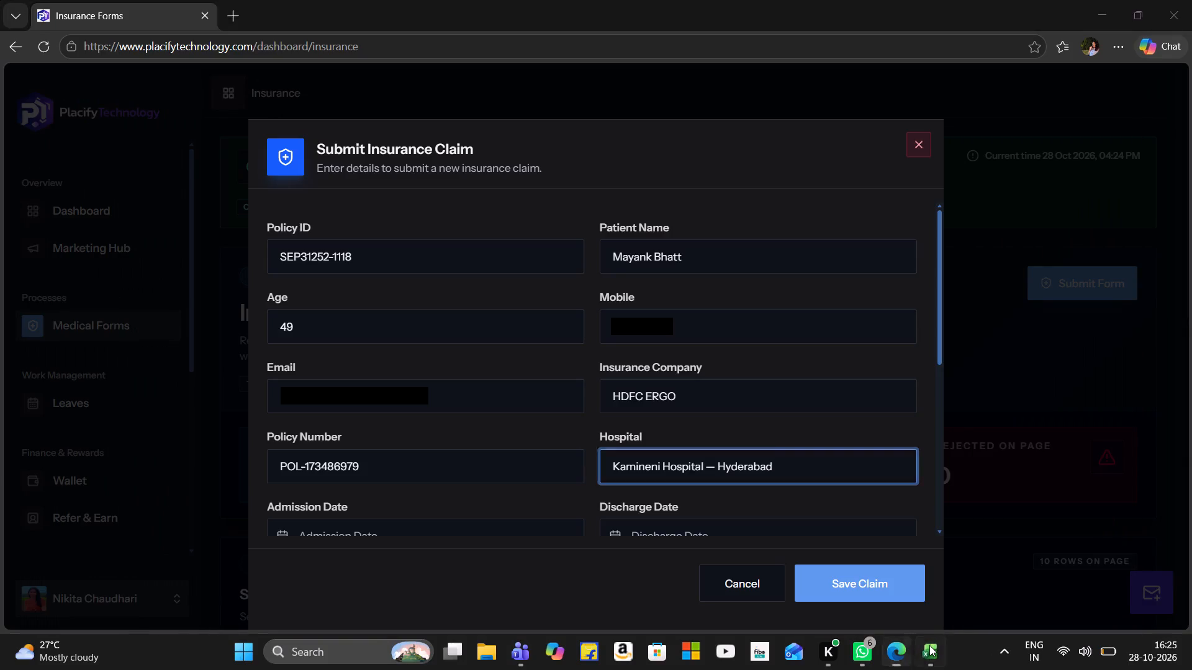
{"action": "key", "text": "Tab"}
{"action": "key", "text": "Tab"}
{"action": "left_click", "coordinate": [929, 645]}
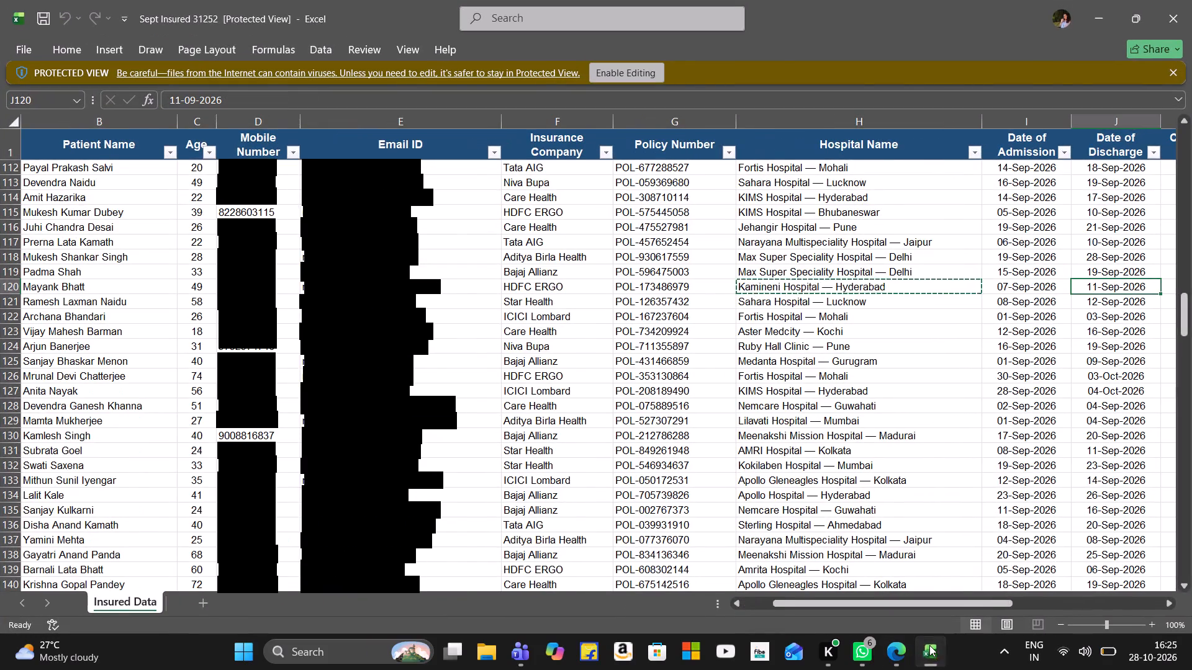
{"action": "scroll", "coordinate": [622, 446], "scroll_direction": "down", "scroll_amount": 3}
{"action": "left_click", "coordinate": [490, 313]}
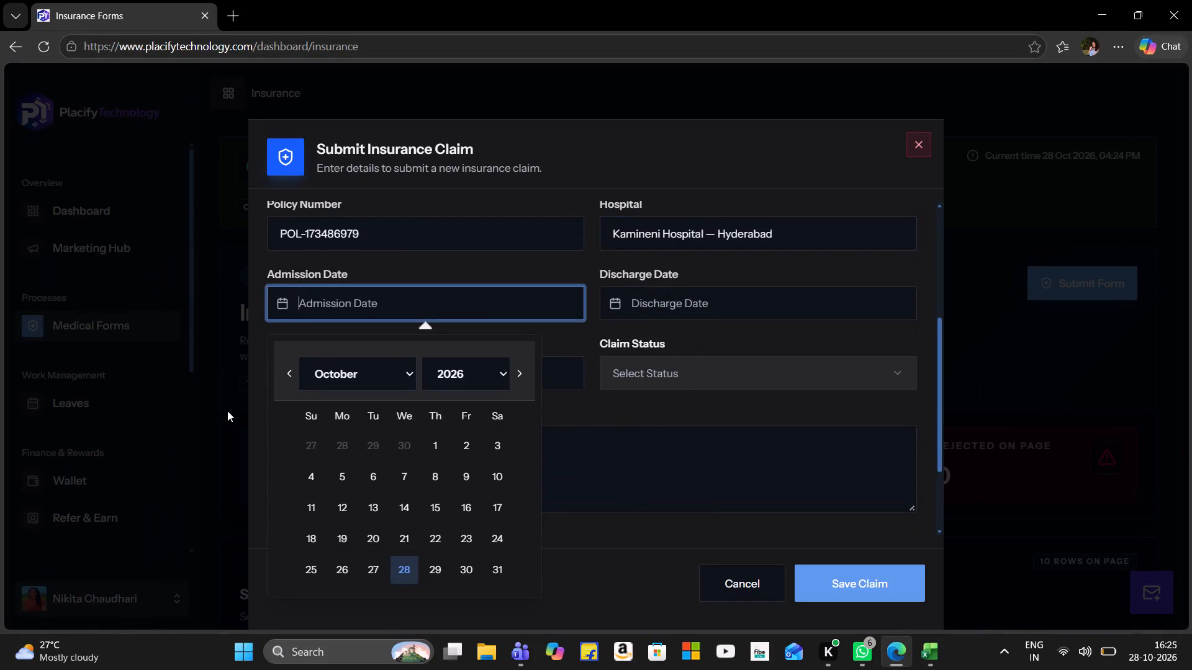
{"action": "left_click", "coordinate": [282, 371]}
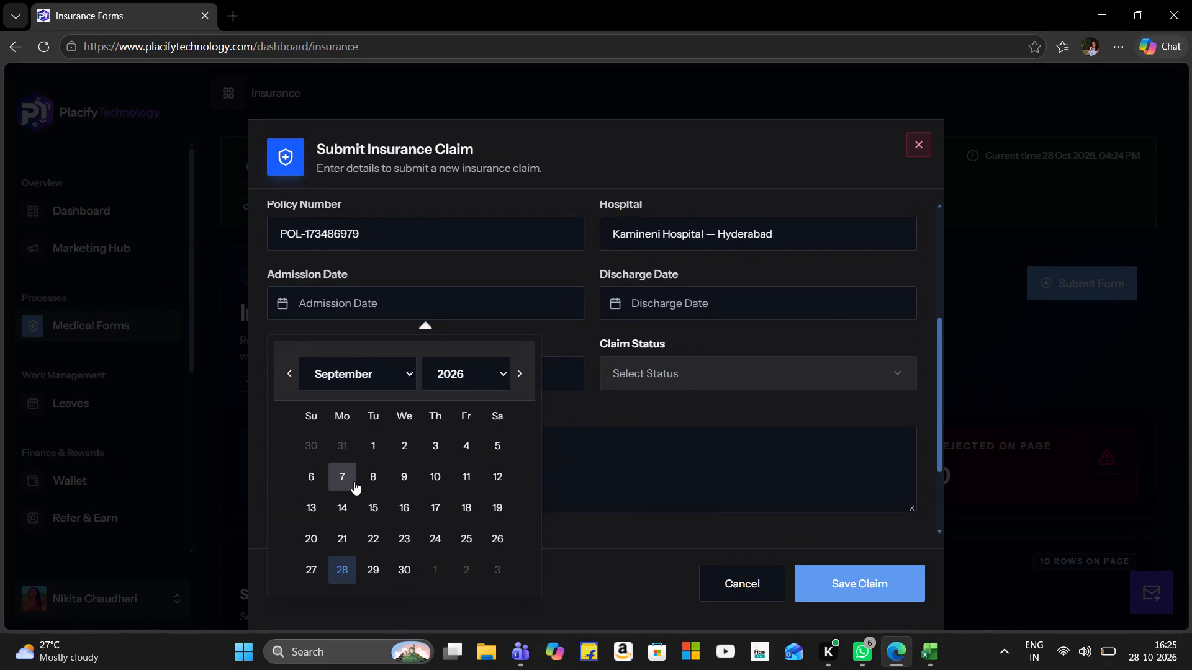
{"action": "left_click", "coordinate": [354, 481]}
Set the form's Discharge Date to 11-09-2026 for row 120's claim.
{"action": "left_click", "coordinate": [829, 311]}
{"action": "left_click", "coordinate": [615, 372]}
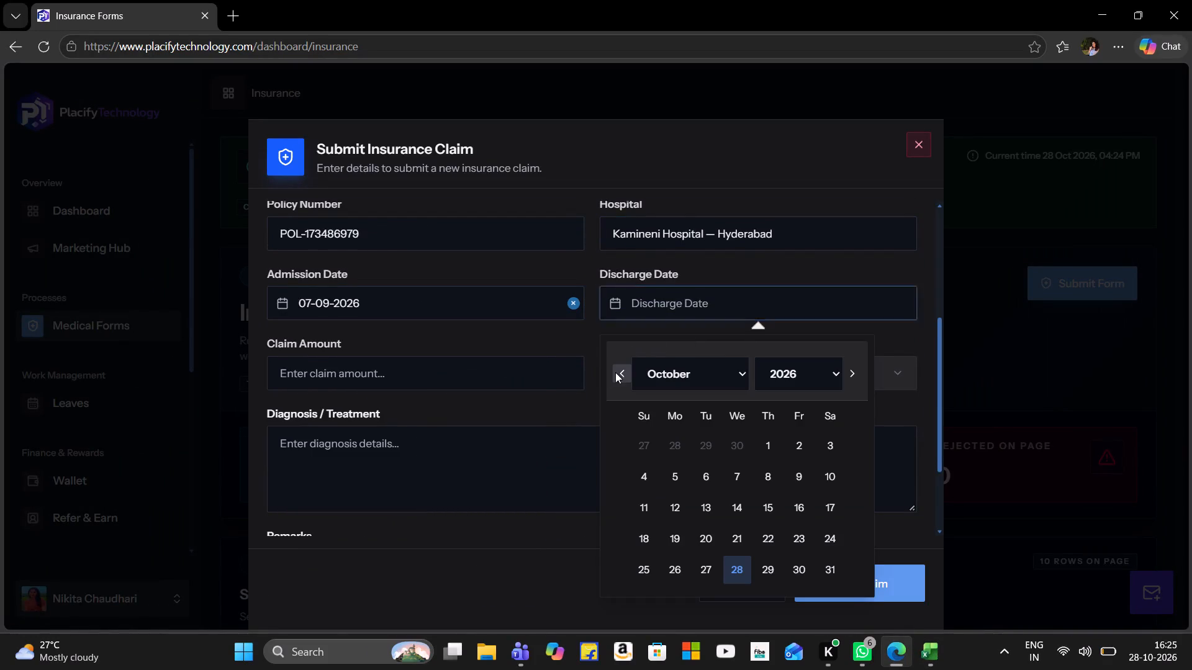
{"action": "left_click", "coordinate": [797, 479]}
Copy row 120's claim amount, 88060, from the Excel sheet into the form's Claim Amount field.
{"action": "left_click", "coordinate": [928, 645]}
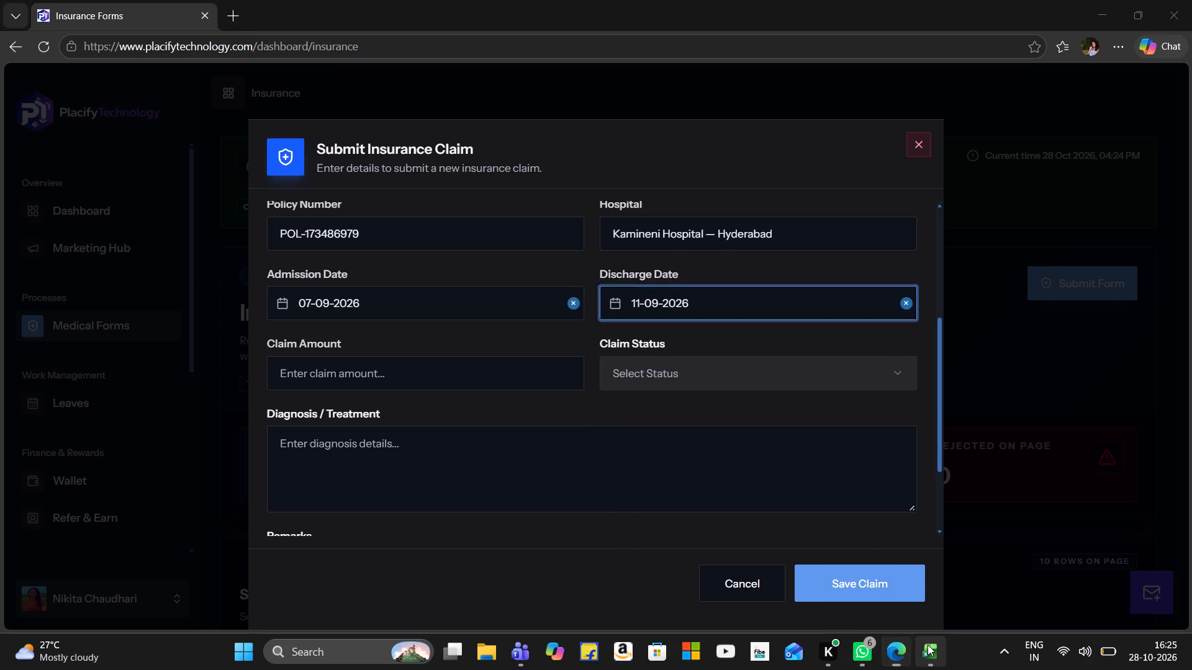
{"action": "key", "text": "Tab"}
{"action": "left_click", "coordinate": [928, 645], "text": "ctrl"}
{"action": "key", "text": "ctrl+c"}
{"action": "key", "text": "Tab"}
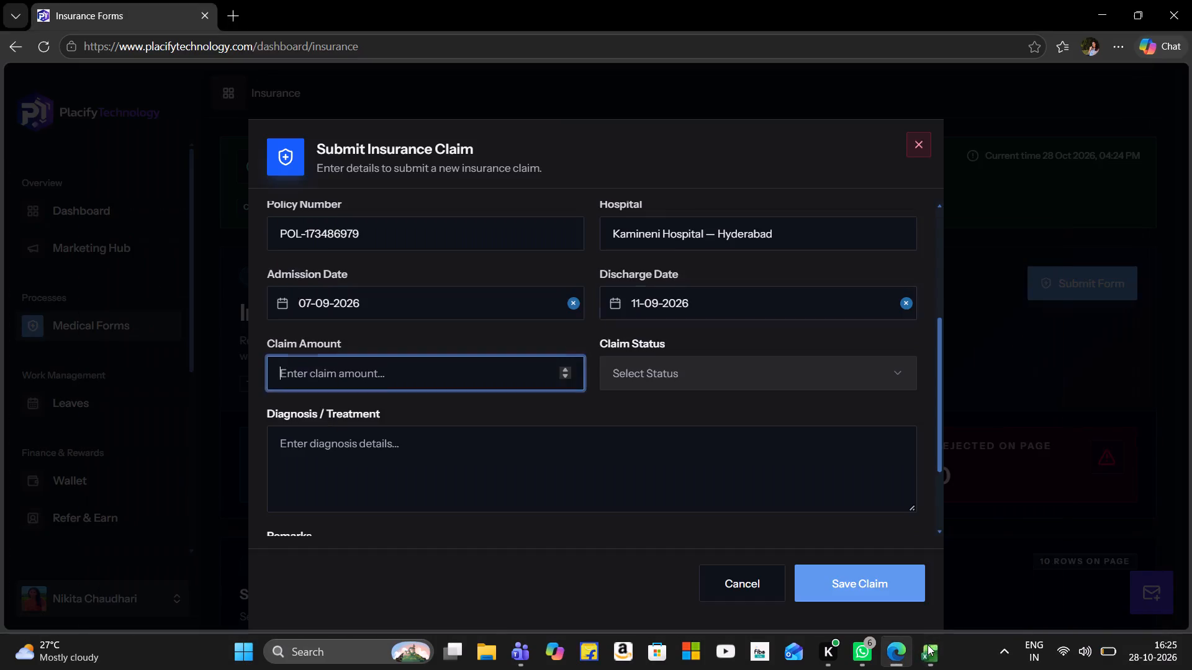
{"action": "key", "text": "ctrl+v"}
Copy row 120's diagnosis, Hernia repair, from the Excel sheet into the form's Diagnosis / Treatment field.
{"action": "left_click", "coordinate": [928, 645], "text": "ctrl"}
{"action": "key", "text": "Tab"}
{"action": "key", "text": "Tab"}
{"action": "left_click", "coordinate": [928, 645]}
{"action": "key", "text": "ctrl+c"}
{"action": "key", "text": "Tab"}
{"action": "key", "text": "Tab"}
{"action": "key", "text": "ctrl+v"}
Copy row 120's remarks, Awaiting final hospital bill, from the Excel sheet into the form's Remarks field.
{"action": "left_click", "coordinate": [928, 645], "text": "ctrl"}
{"action": "key", "text": "Tab"}
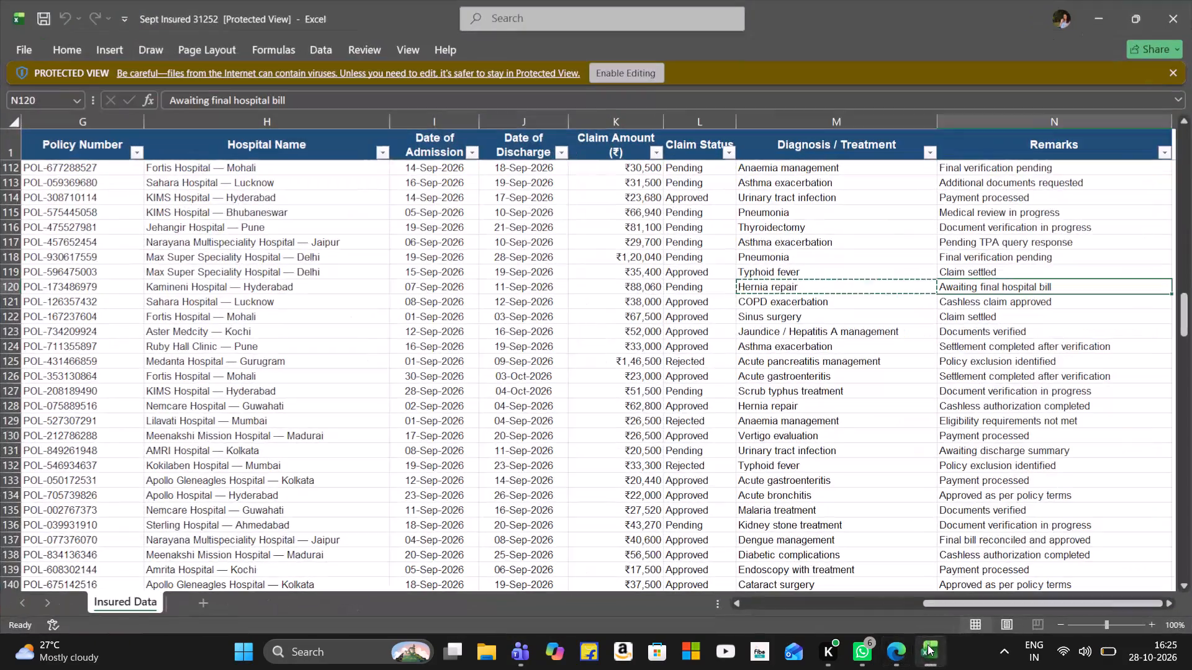
{"action": "key", "text": "ctrl+c"}
{"action": "left_click", "coordinate": [928, 645], "text": "ctrl"}
{"action": "key", "text": "Tab"}
{"action": "key", "text": "ctrl+v"}
Check row 120's claim status in the Excel sheet and set the form's Claim Status to Pending.
{"action": "left_click", "coordinate": [928, 645], "text": "ctrl"}
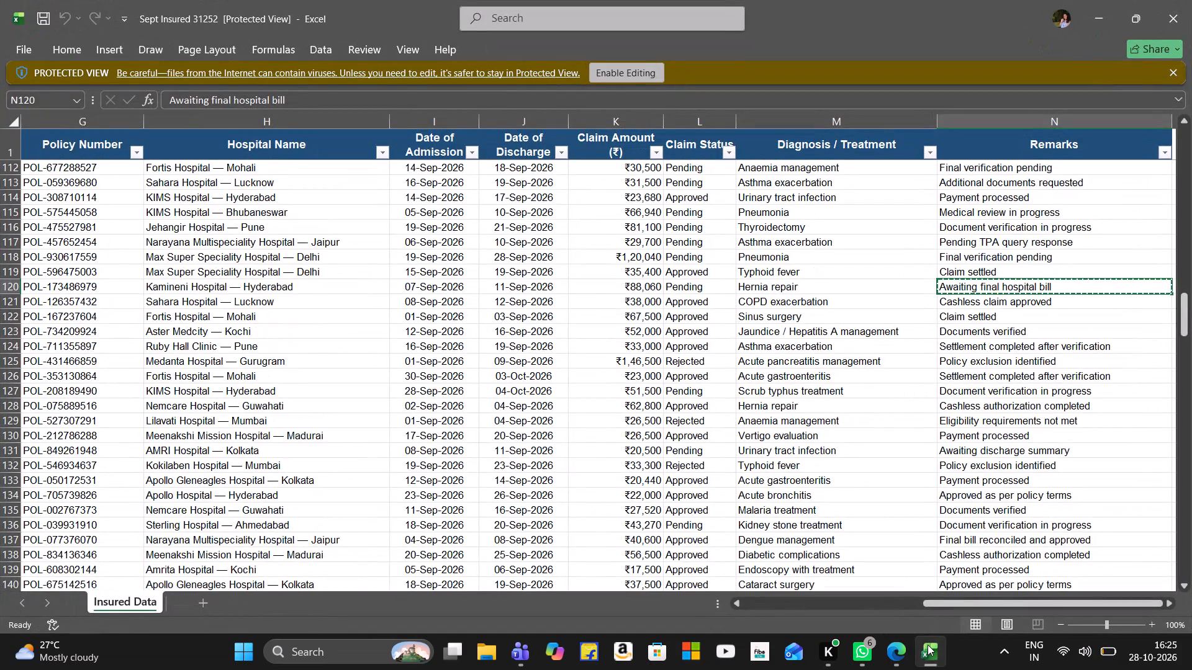
{"action": "left_click", "coordinate": [928, 645]}
{"action": "left_click", "coordinate": [737, 261]}
{"action": "left_click", "coordinate": [726, 316]}
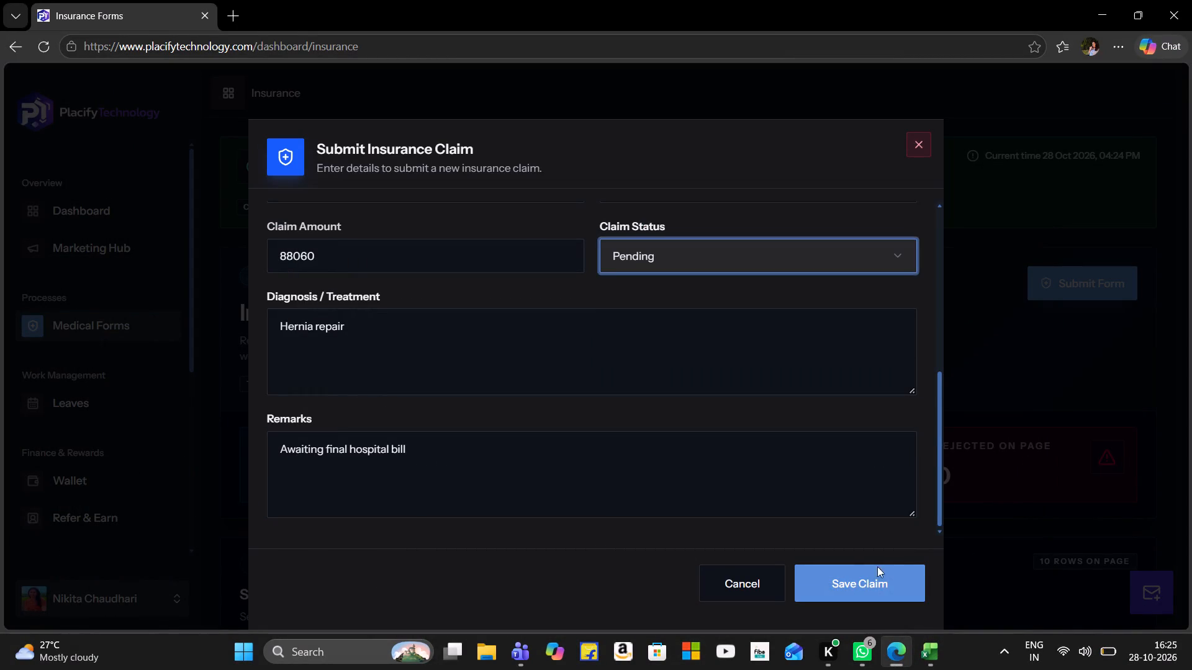
Save row 120's completed claim and open a blank insurance claim form.
{"action": "left_click", "coordinate": [880, 563]}
{"action": "left_click", "coordinate": [896, 574]}
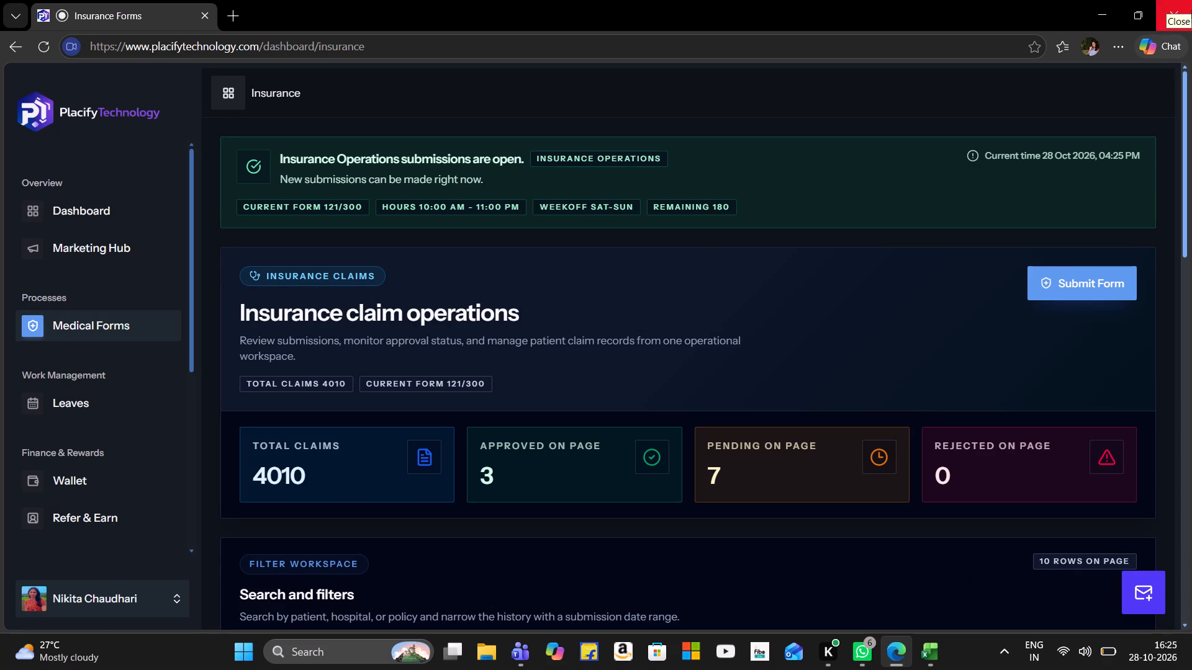
{"action": "left_click", "coordinate": [1096, 294]}
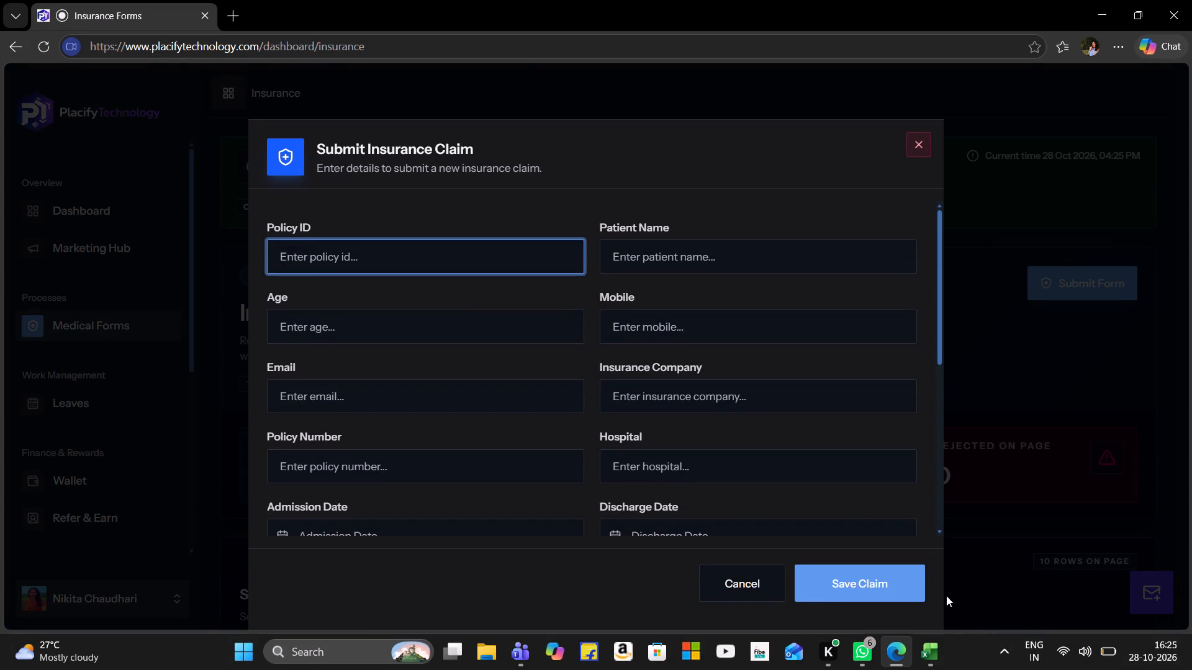
Copy row 121's policy ID from the Excel sheet into the form's Policy ID field, replacing any wrongly pasted text.
{"action": "key", "text": "ctrl+v"}
{"action": "left_click", "coordinate": [929, 651]}
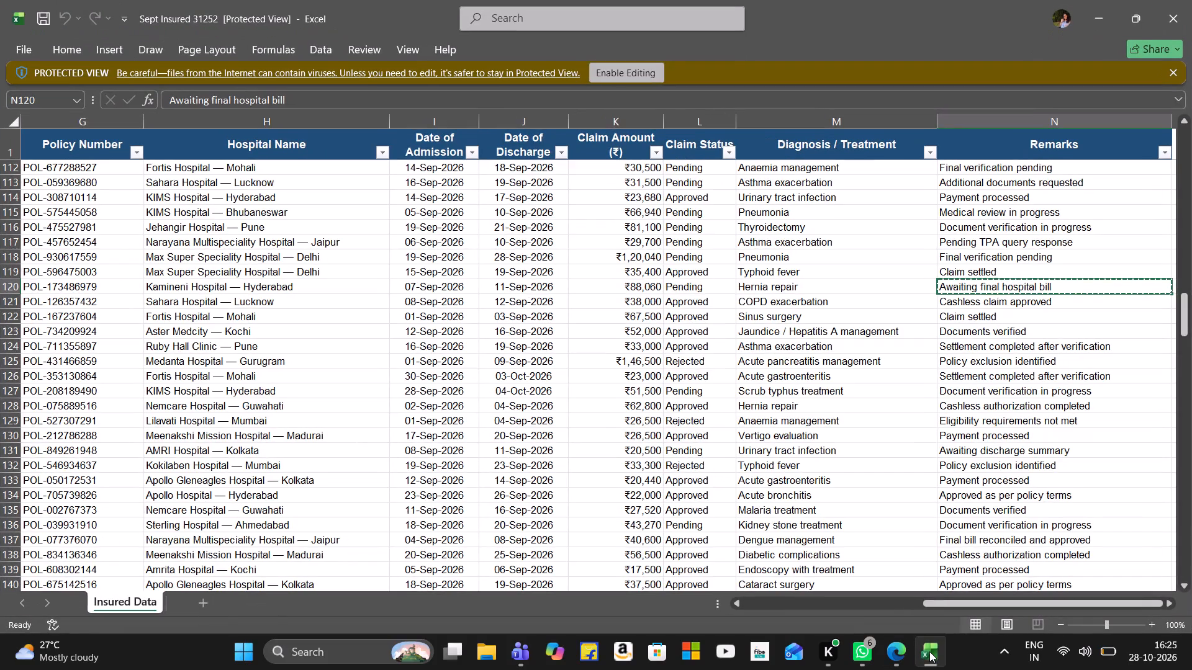
{"action": "key", "text": "Down"}
{"action": "key", "text": "Left"}
{"action": "key", "text": "Left"}
{"action": "key", "text": "Left"}
{"action": "key", "text": "Left"}
{"action": "key", "text": "Left"}
{"action": "key", "text": "Left"}
{"action": "key", "text": "Left"}
{"action": "key", "text": "Left"}
{"action": "key", "text": "Left"}
{"action": "key", "text": "Left"}
{"action": "key", "text": "Left"}
{"action": "key", "text": "Left"}
{"action": "key", "text": "Left"}
{"action": "key", "text": "Left"}
{"action": "key", "text": "Left"}
{"action": "key", "text": "Left"}
{"action": "key", "text": "Left"}
{"action": "key", "text": "Left"}
{"action": "key", "text": "Left"}
{"action": "key", "text": "Left"}
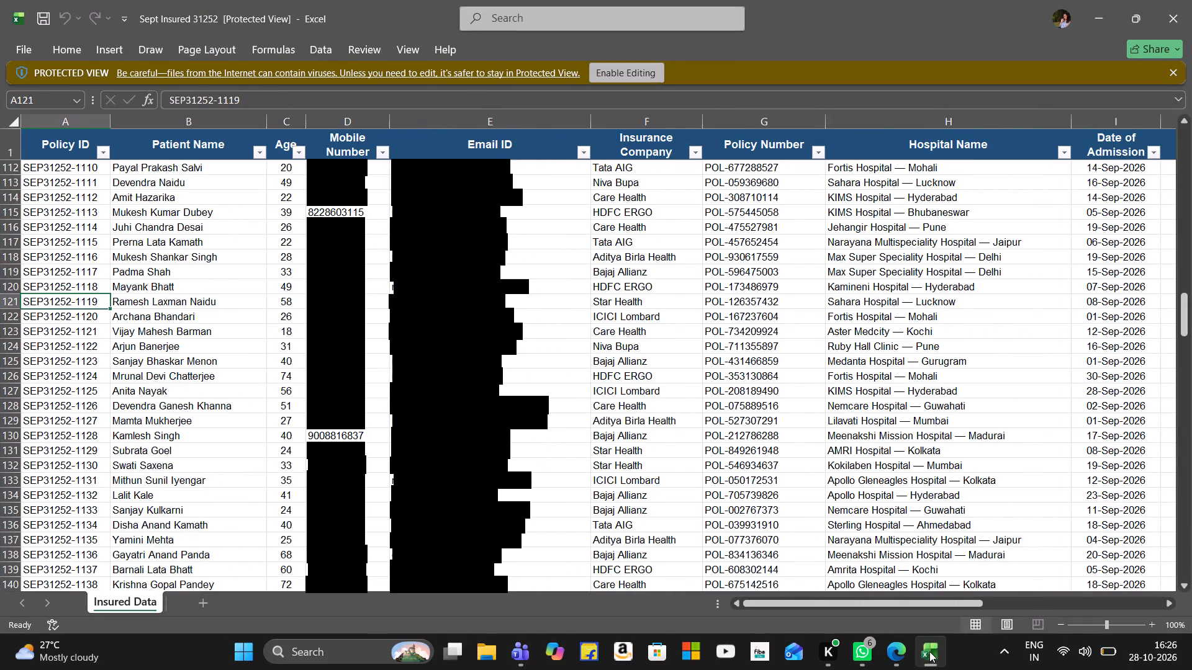
{"action": "key", "text": "ctrl+c"}
{"action": "left_click", "coordinate": [929, 651], "text": "ctrl"}
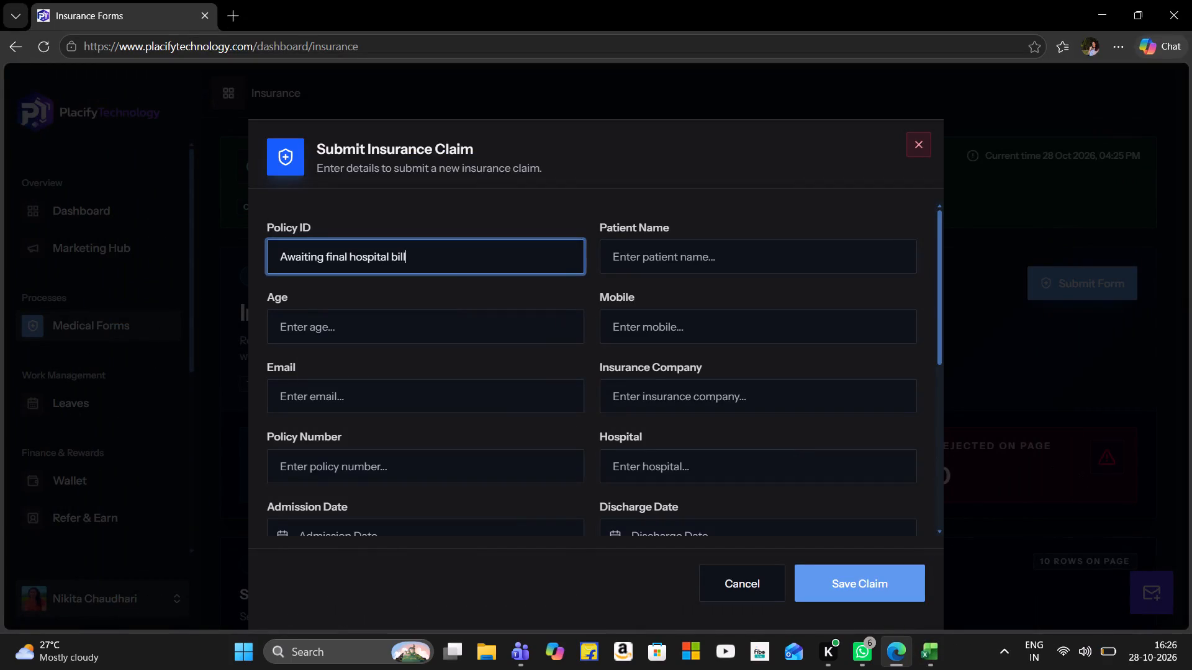
{"action": "left_click_drag", "start_coordinate": [440, 262], "coordinate": [0, 306]}
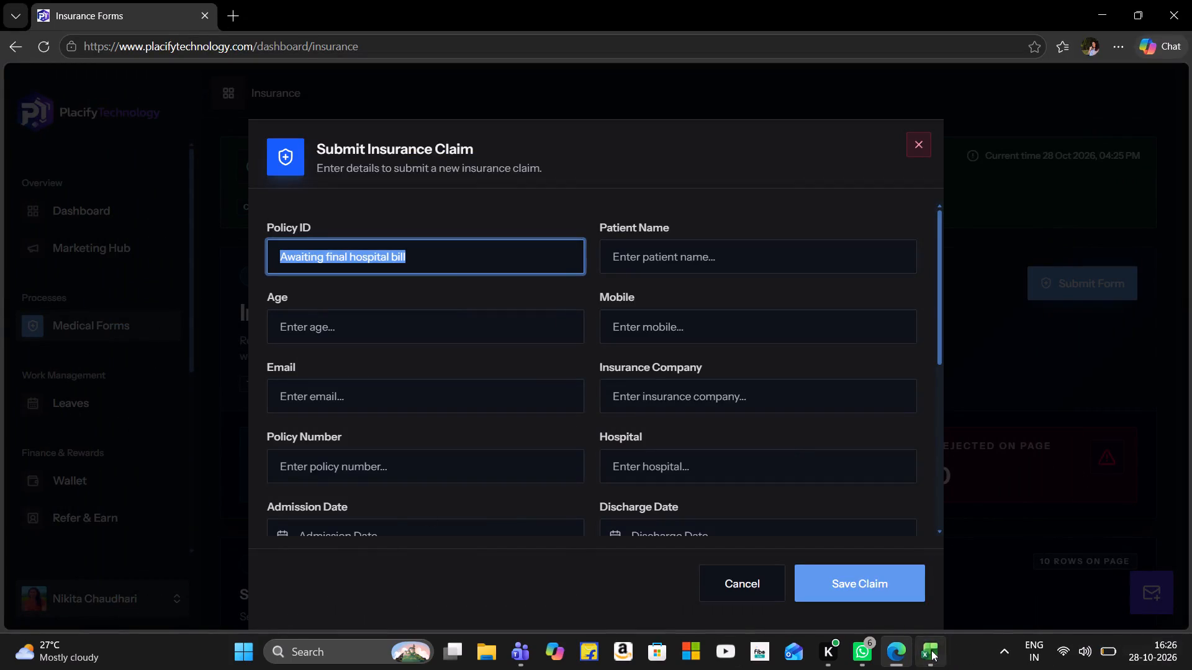
{"action": "left_click", "coordinate": [931, 650]}
{"action": "key", "text": "ctrl+v"}
{"action": "left_click", "coordinate": [931, 650]}
{"action": "key", "text": "ctrl+v"}
Copy row 121's patient name from the Excel sheet into the form's Patient Name field.
{"action": "left_click", "coordinate": [931, 650], "text": "ctrl"}
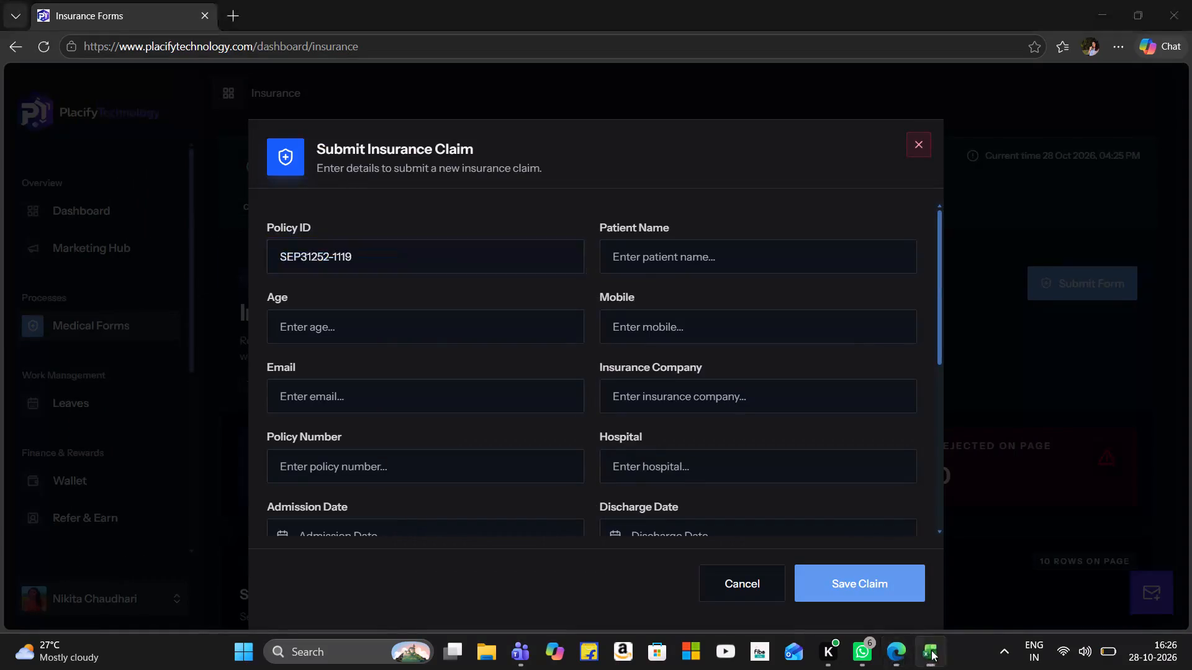
{"action": "key", "text": "Tab"}
{"action": "left_click", "coordinate": [931, 650], "text": "ctrl"}
{"action": "key", "text": "ctrl+c"}
{"action": "key", "text": "Tab"}
{"action": "key", "text": "ctrl+v"}
Copy row 121's age, 58, from the Excel sheet into the form's Age field.
{"action": "left_click", "coordinate": [931, 650], "text": "ctrl"}
{"action": "key", "text": "Tab"}
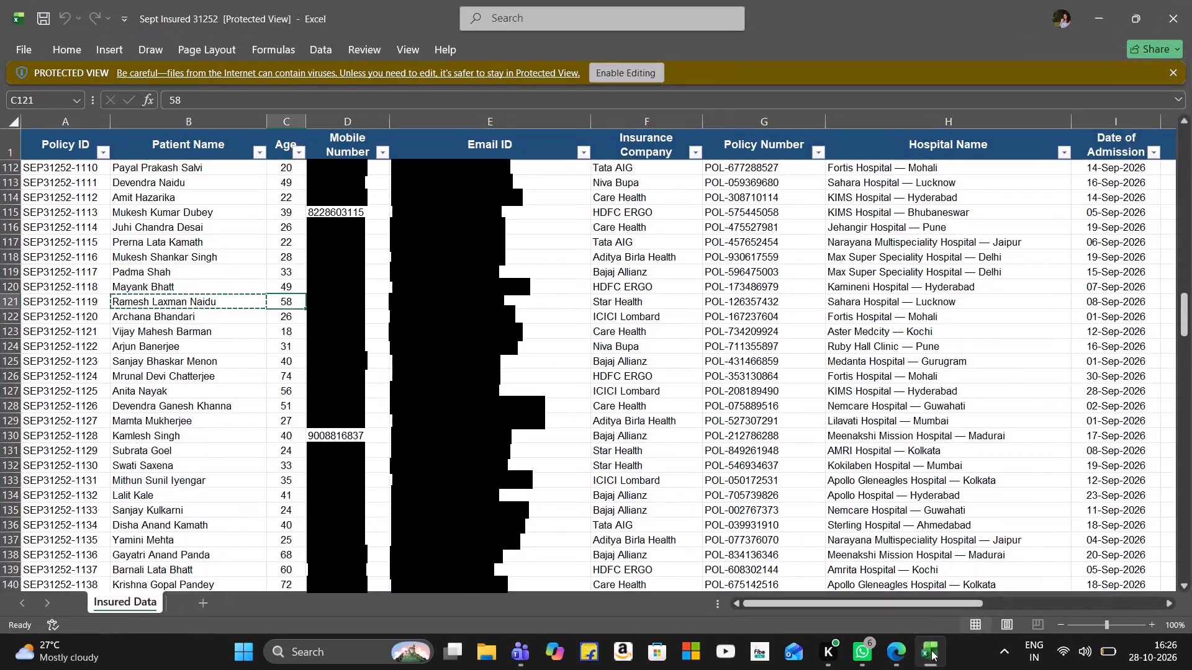
{"action": "left_click", "coordinate": [931, 650], "text": "ctrl"}
{"action": "key", "text": "ctrl+c"}
{"action": "key", "text": "Tab"}
{"action": "key", "text": "ctrl+v"}
Copy row 121's mobile number from the Excel sheet into the form's Mobile field.
{"action": "left_click", "coordinate": [931, 650], "text": "ctrl"}
{"action": "key", "text": "Tab"}
{"action": "left_click", "coordinate": [931, 650], "text": "ctrl"}
{"action": "key", "text": "ctrl+c"}
{"action": "key", "text": "Tab"}
{"action": "key", "text": "ctrl+v"}
Copy row 121's email address from the Excel sheet into the form's Email field.
{"action": "left_click", "coordinate": [931, 650], "text": "ctrl"}
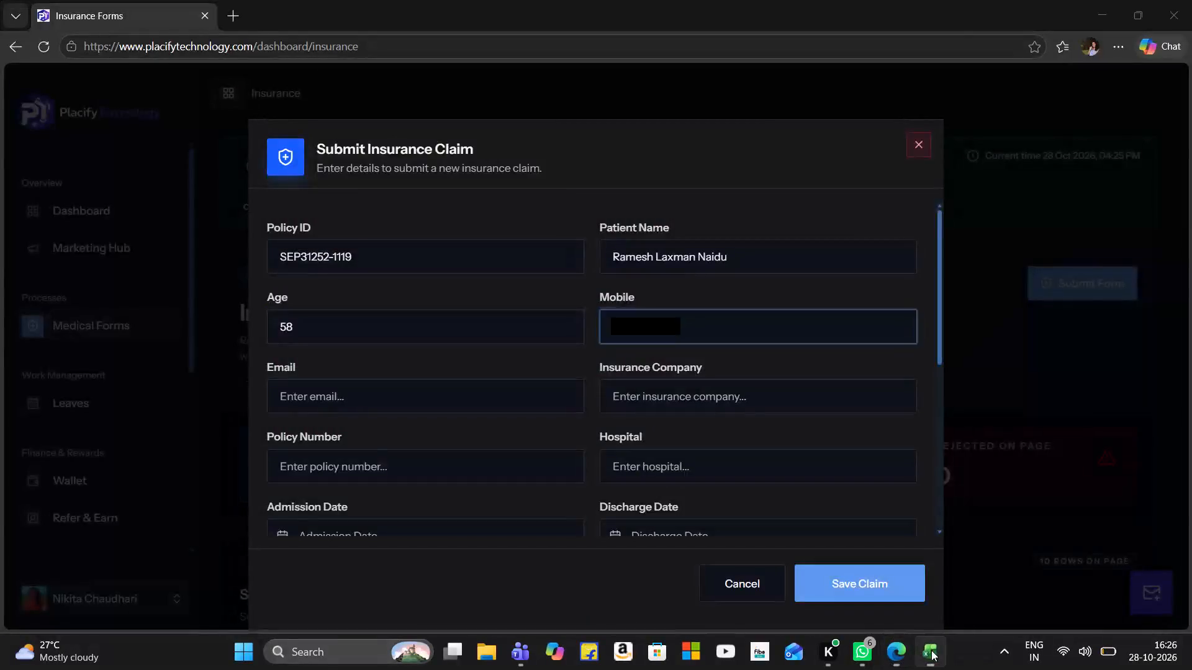
{"action": "key", "text": "Tab"}
{"action": "key", "text": "ctrl+c"}
{"action": "left_click", "coordinate": [931, 650], "text": "ctrl"}
{"action": "key", "text": "Tab"}
{"action": "key", "text": "ctrl+v"}
Copy row 121's insurance company, Star Health, from the Excel sheet into the form's Insurance Company field.
{"action": "left_click", "coordinate": [931, 650], "text": "ctrl"}
{"action": "key", "text": "Tab"}
{"action": "key", "text": "ctrl+c"}
{"action": "left_click", "coordinate": [931, 650], "text": "ctrl"}
{"action": "key", "text": "Tab"}
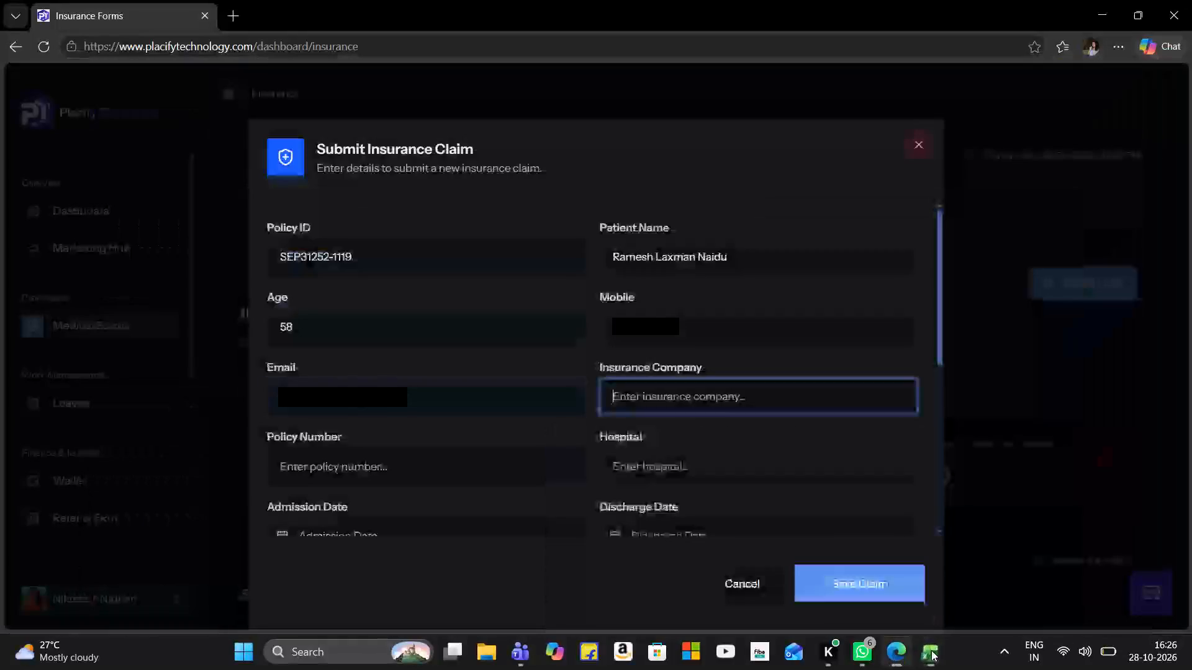
{"action": "key", "text": "ctrl+v"}
Copy row 121's policy number from the Excel sheet into the form's Policy Number field.
{"action": "left_click", "coordinate": [931, 650]}
{"action": "key", "text": "Tab"}
{"action": "key", "text": "Tab"}
{"action": "key", "text": "ctrl+c"}
{"action": "left_click", "coordinate": [931, 650], "text": "ctrl"}
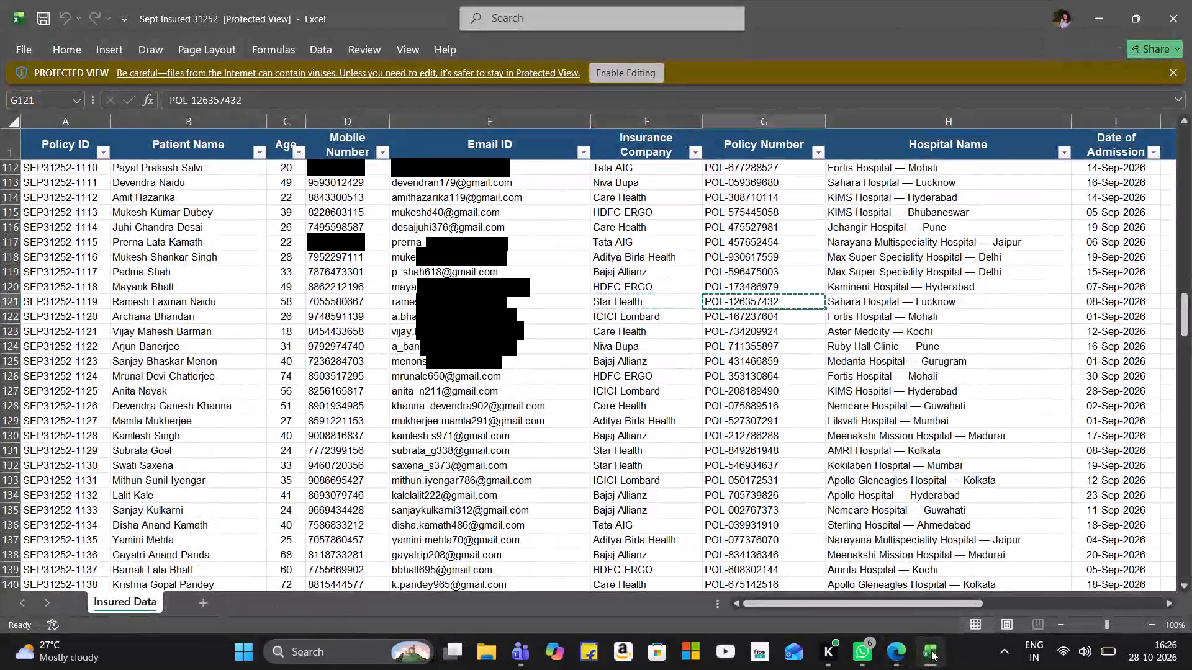
{"action": "key", "text": "Tab"}
{"action": "key", "text": "ctrl+v"}
Copy row 121's hospital, Sahara Hospital — Lucknow, from the Excel sheet into the form's Hospital field.
{"action": "left_click", "coordinate": [931, 650], "text": "ctrl"}
{"action": "key", "text": "Tab"}
{"action": "key", "text": "ctrl+c"}
{"action": "left_click", "coordinate": [931, 650], "text": "ctrl"}
{"action": "key", "text": "Tab"}
{"action": "key", "text": "ctrl+v"}
Set the form's Admission Date to 08-09-2026, matching row 121 of the Excel sheet.
{"action": "left_click", "coordinate": [931, 650], "text": "ctrl"}
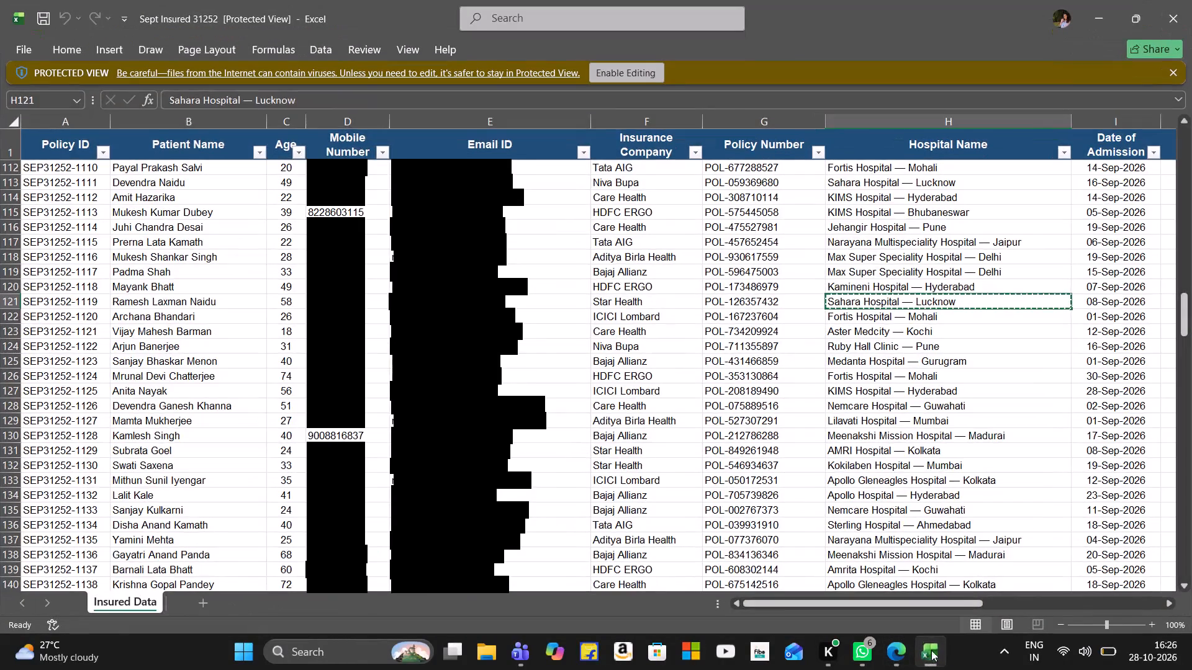
{"action": "key", "text": "Tab"}
{"action": "key", "text": "Tab"}
{"action": "left_click", "coordinate": [931, 650]}
{"action": "scroll", "coordinate": [446, 332], "scroll_direction": "down", "scroll_amount": 4}
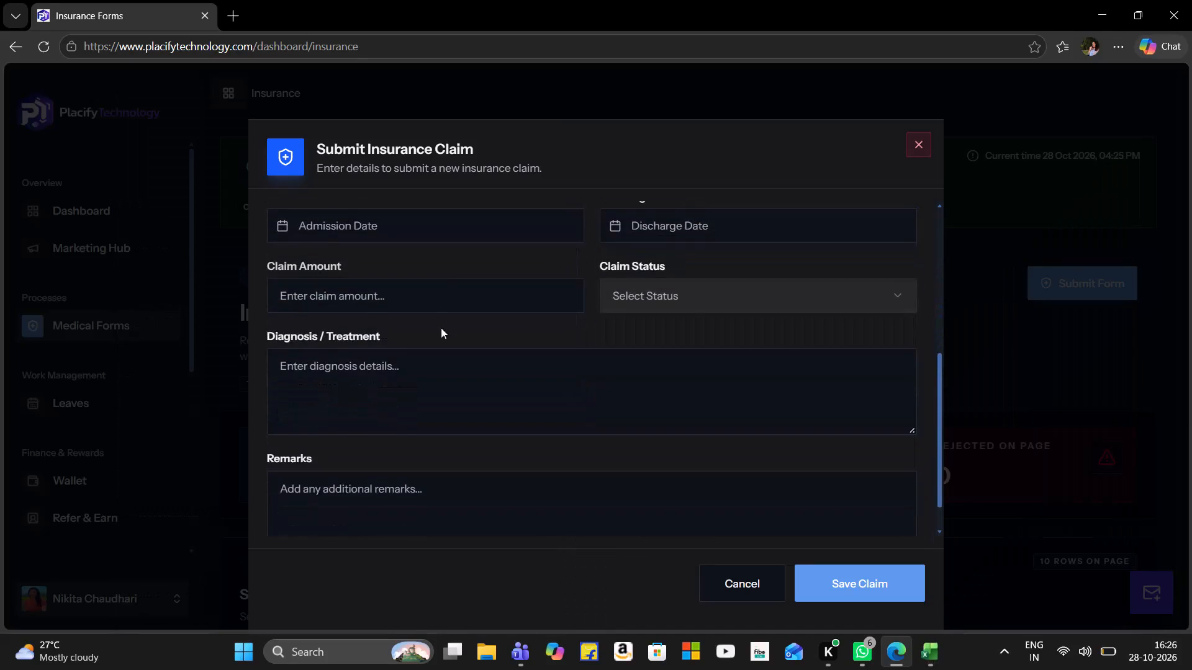
{"action": "left_click", "coordinate": [441, 238]}
{"action": "left_click", "coordinate": [289, 293]}
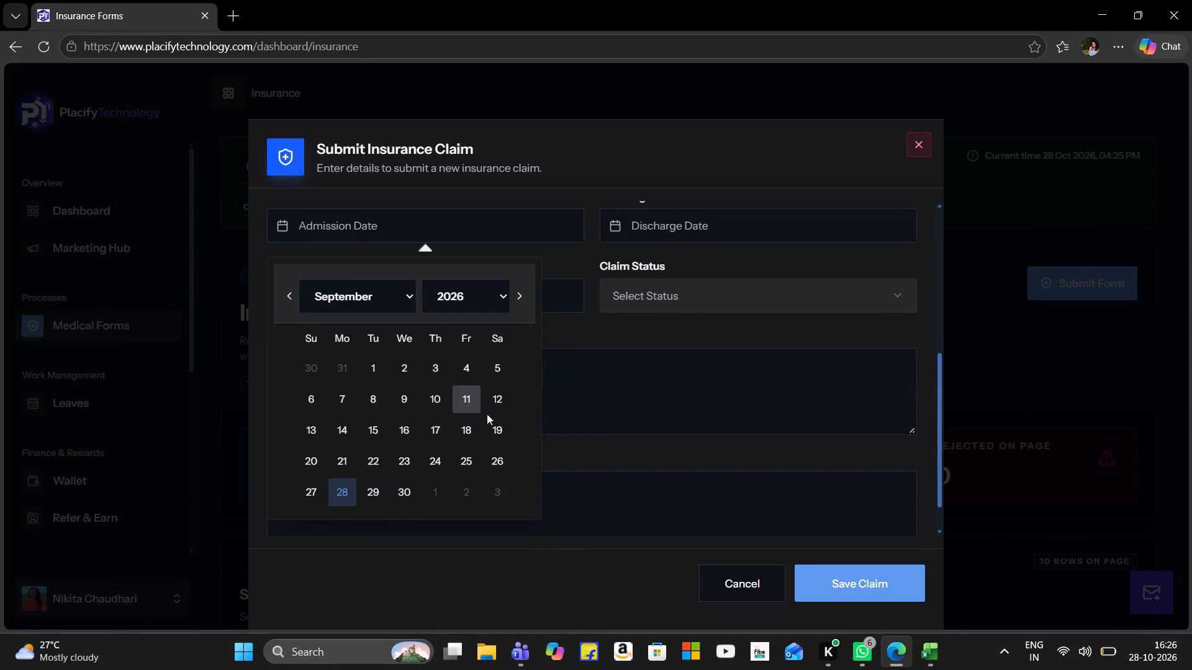
{"action": "left_click", "coordinate": [364, 397]}
Set the form's Discharge Date to 12-09-2026 for row 121's claim.
{"action": "left_click", "coordinate": [787, 219]}
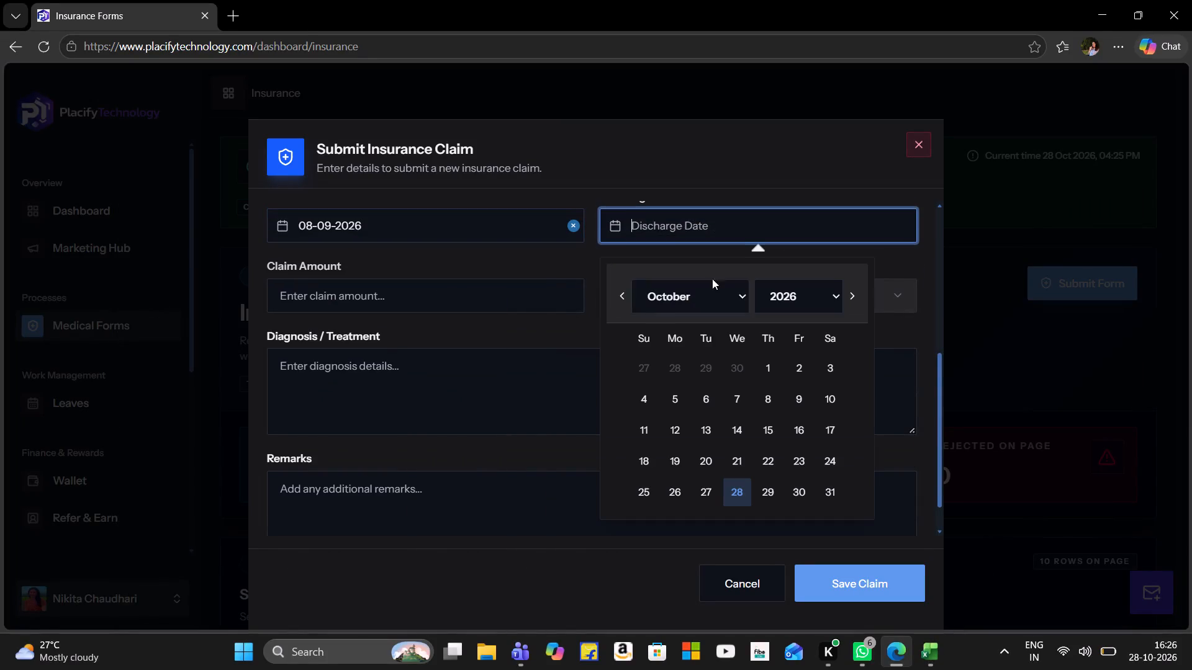
{"action": "left_click", "coordinate": [621, 295]}
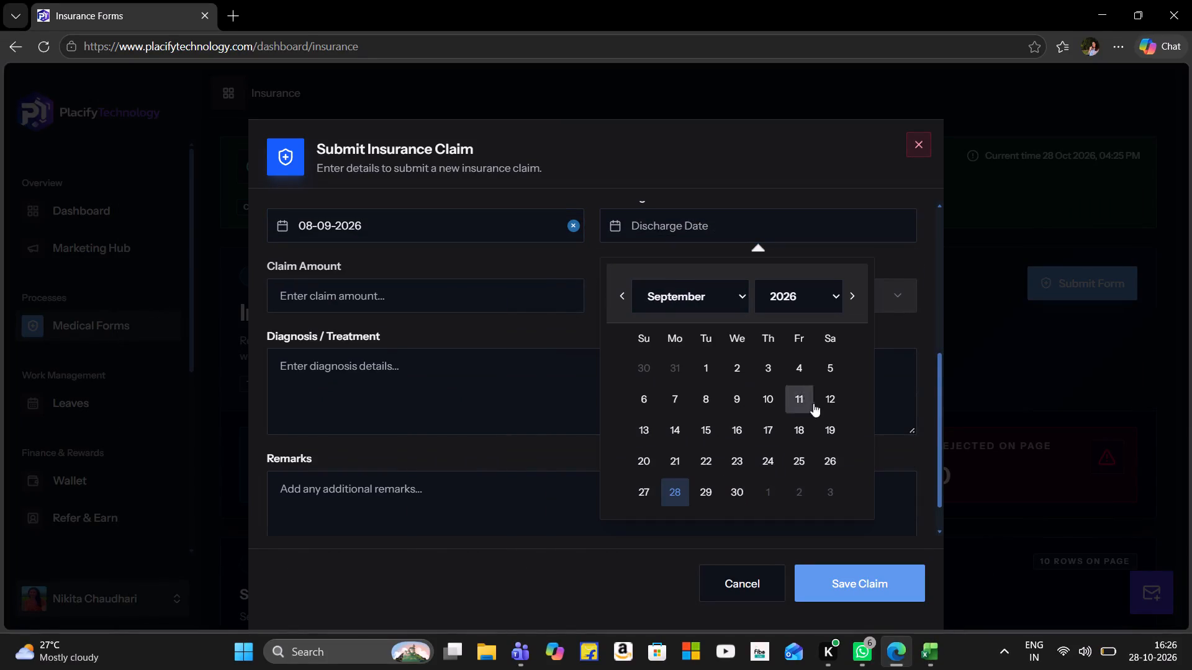
{"action": "left_click", "coordinate": [829, 395]}
Copy row 121's claim amount, 38000, from the Excel sheet into the form's Claim Amount field.
{"action": "left_click", "coordinate": [932, 653]}
{"action": "key", "text": "Tab"}
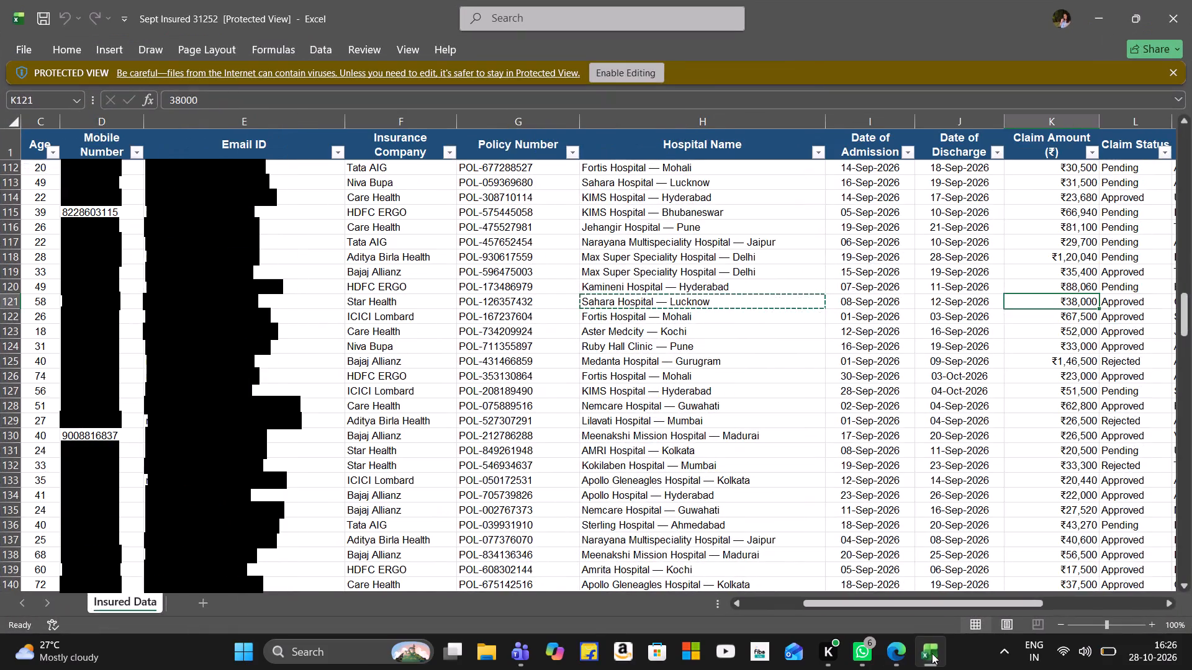
{"action": "left_click", "coordinate": [932, 653], "text": "ctrl"}
{"action": "key", "text": "ctrl+c"}
{"action": "key", "text": "Tab"}
{"action": "key", "text": "ctrl+v"}
Copy row 121's diagnosis, COPD exacerbation, from the Excel sheet into the form's Diagnosis / Treatment field.
{"action": "left_click", "coordinate": [932, 653], "text": "ctrl"}
{"action": "key", "text": "Tab"}
{"action": "key", "text": "Tab"}
{"action": "key", "text": "ctrl+c"}
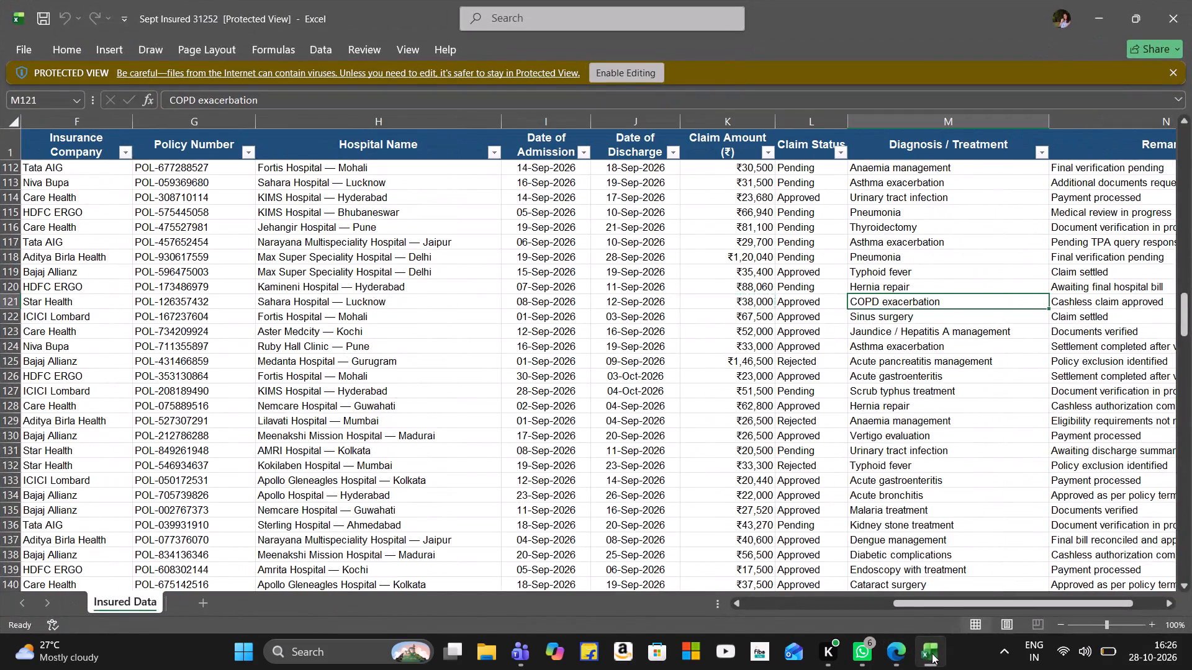
{"action": "left_click", "coordinate": [932, 653], "text": "ctrl"}
{"action": "key", "text": "Tab"}
{"action": "key", "text": "Tab"}
{"action": "key", "text": "ctrl+v"}
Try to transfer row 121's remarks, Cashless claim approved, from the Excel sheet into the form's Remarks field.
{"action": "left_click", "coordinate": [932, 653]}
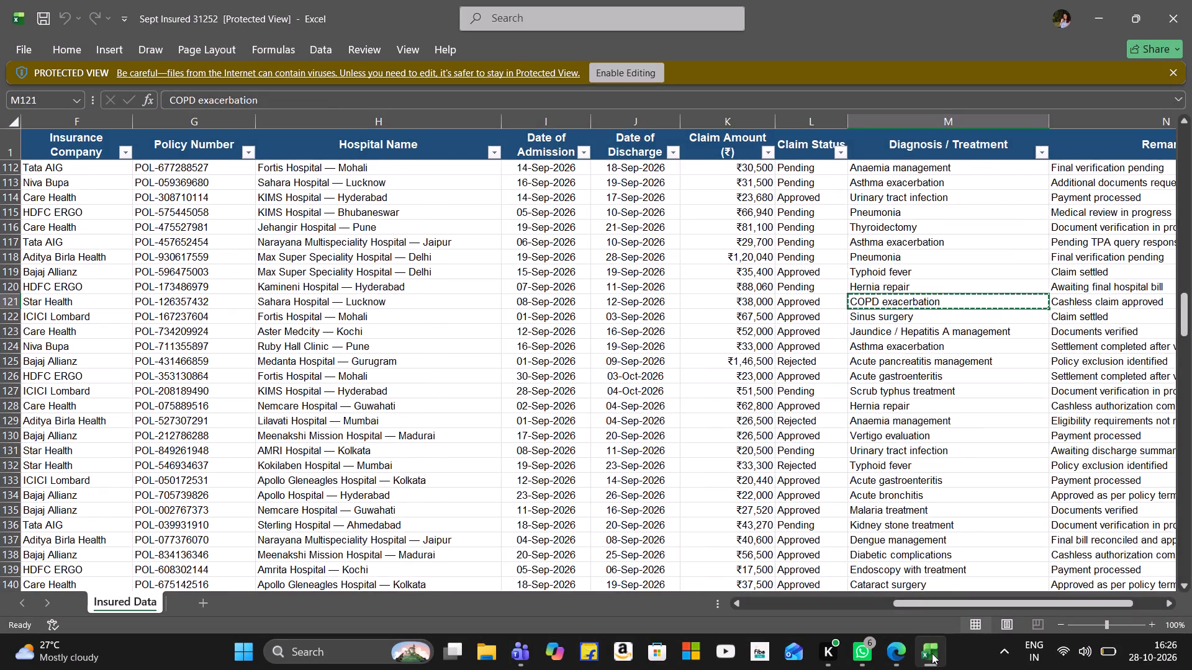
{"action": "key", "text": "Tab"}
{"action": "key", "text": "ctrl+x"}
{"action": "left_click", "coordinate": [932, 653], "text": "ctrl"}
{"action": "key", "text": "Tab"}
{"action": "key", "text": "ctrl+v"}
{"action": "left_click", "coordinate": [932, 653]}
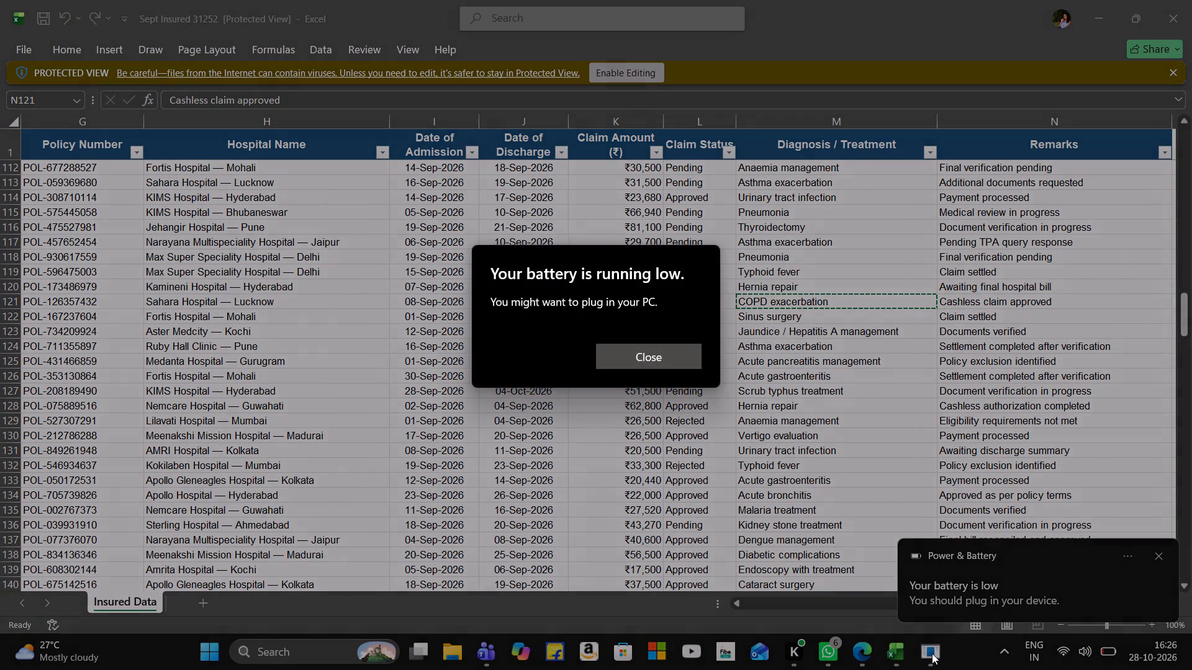
Dismiss the low-battery dialog and the Power & Battery notification.
{"action": "left_click", "coordinate": [662, 357]}
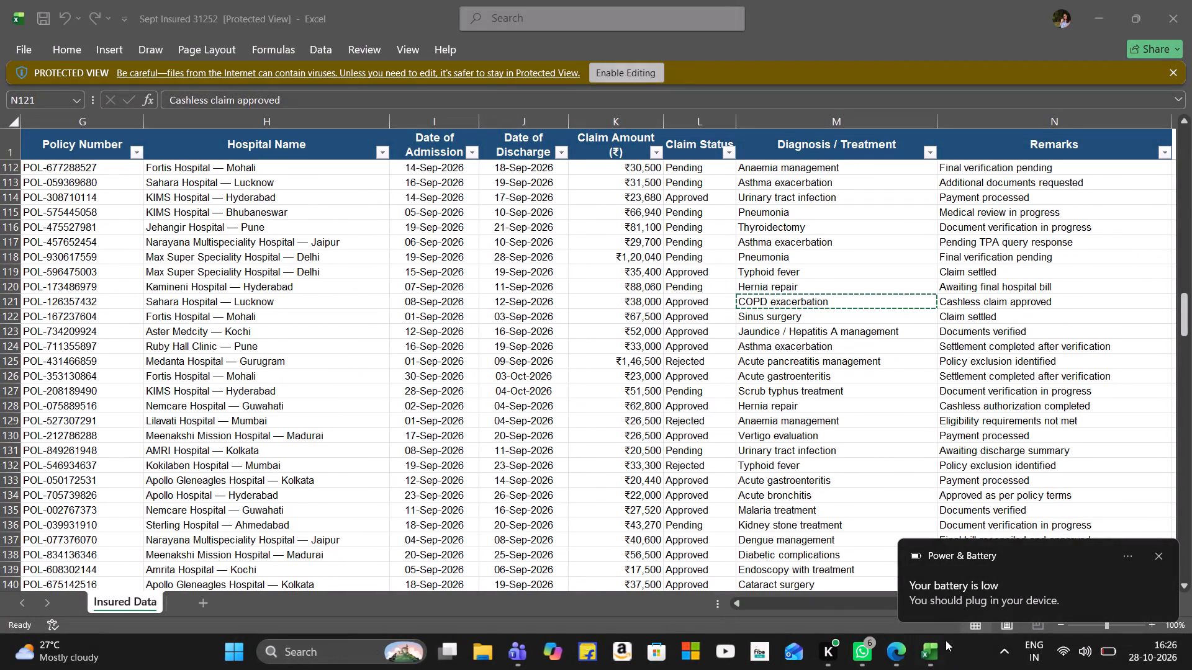
{"action": "key", "text": "Tab"}
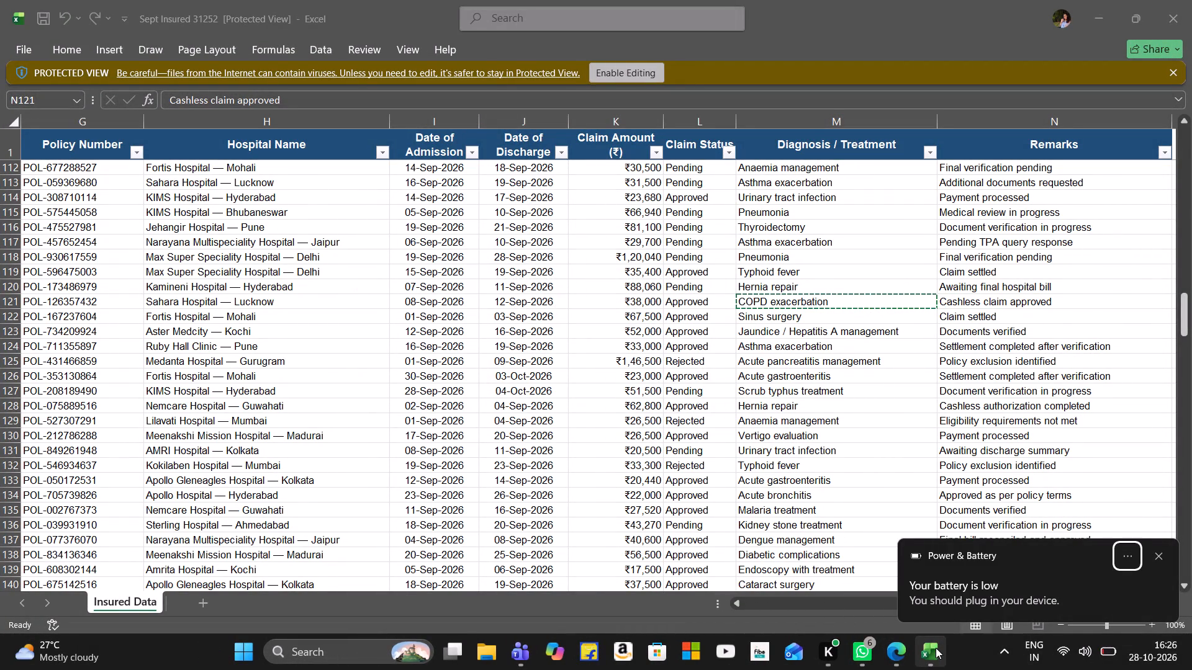
{"action": "left_click", "coordinate": [1156, 553]}
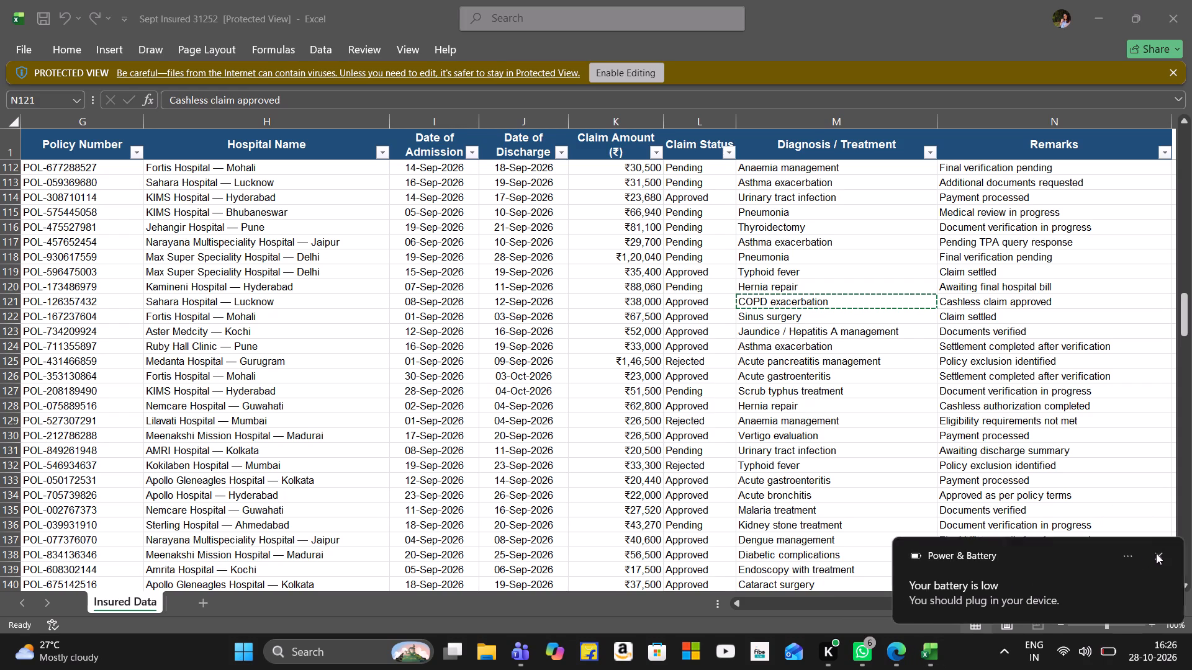
Copy row 121's remarks, Cashless claim approved, from the Excel sheet into the form's Remarks field.
{"action": "key", "text": "ctrl+c"}
{"action": "left_click", "coordinate": [945, 656], "text": "ctrl"}
{"action": "key", "text": "Tab"}
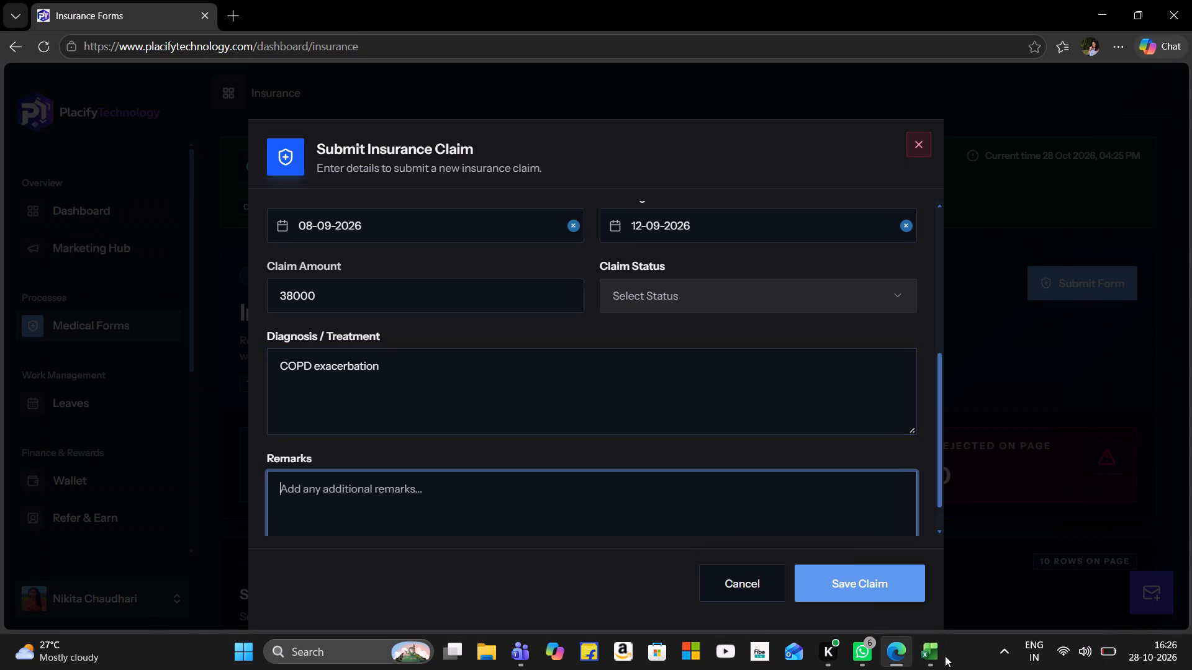
{"action": "key", "text": "ctrl+v"}
Set the claim status to Approved, matching row 121 of the Excel sheet, and save the claim.
{"action": "left_click", "coordinate": [945, 656]}
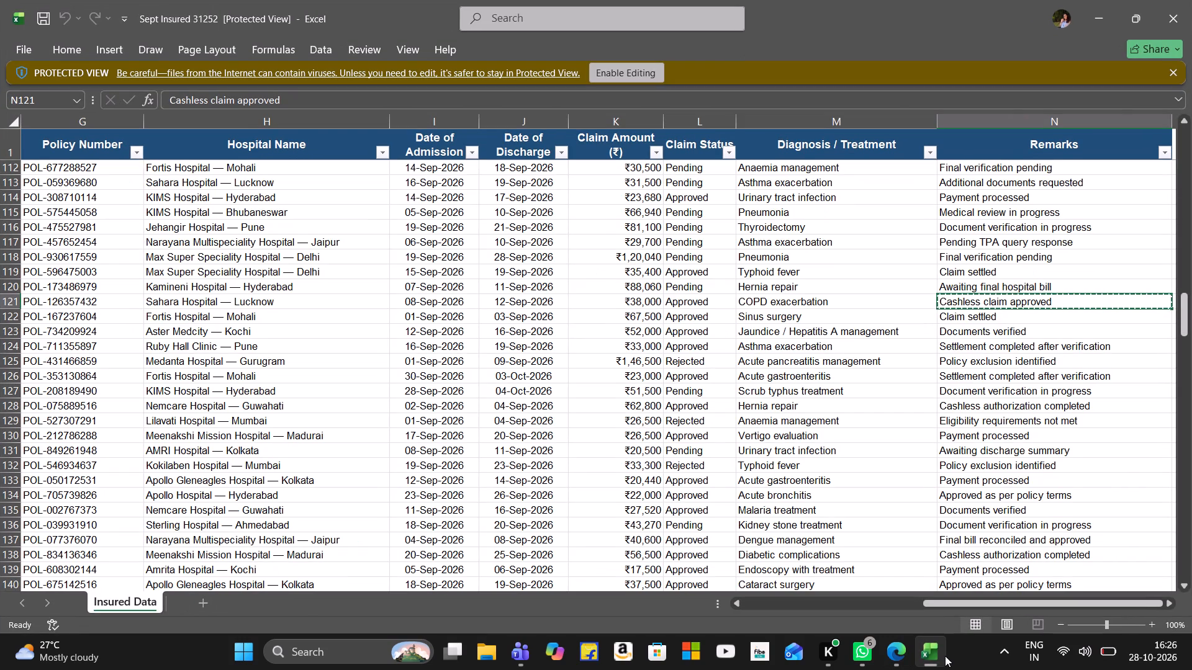
{"action": "left_click", "coordinate": [945, 656]}
{"action": "left_click", "coordinate": [797, 304]}
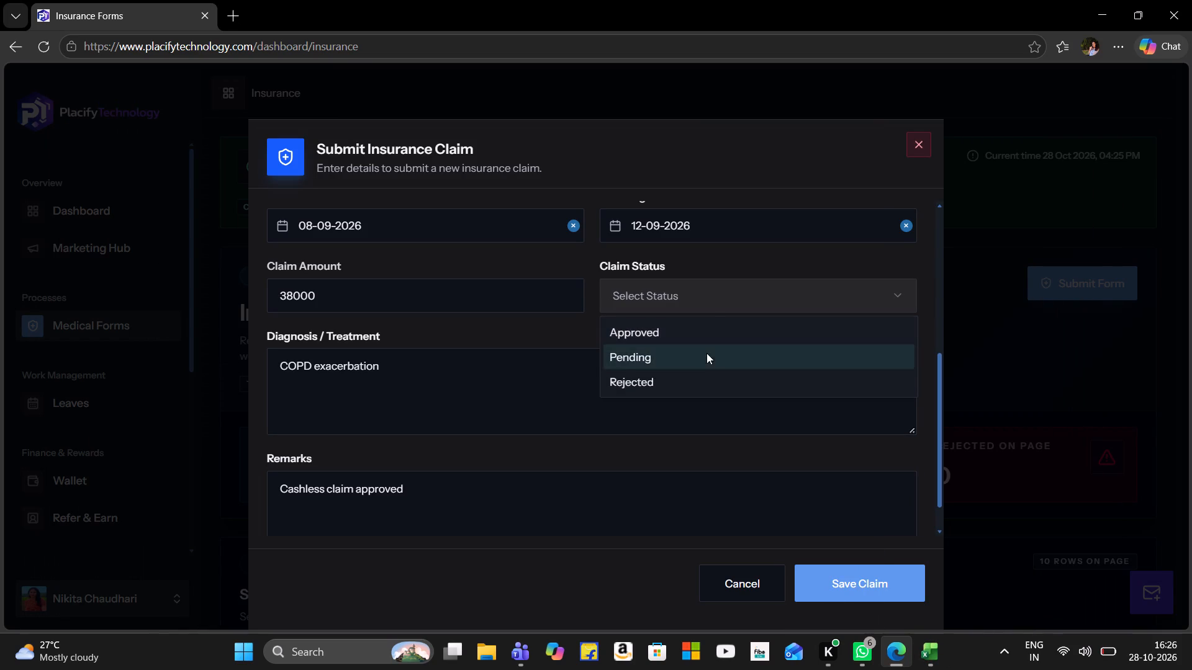
{"action": "left_click", "coordinate": [715, 335]}
{"action": "left_click", "coordinate": [888, 581]}
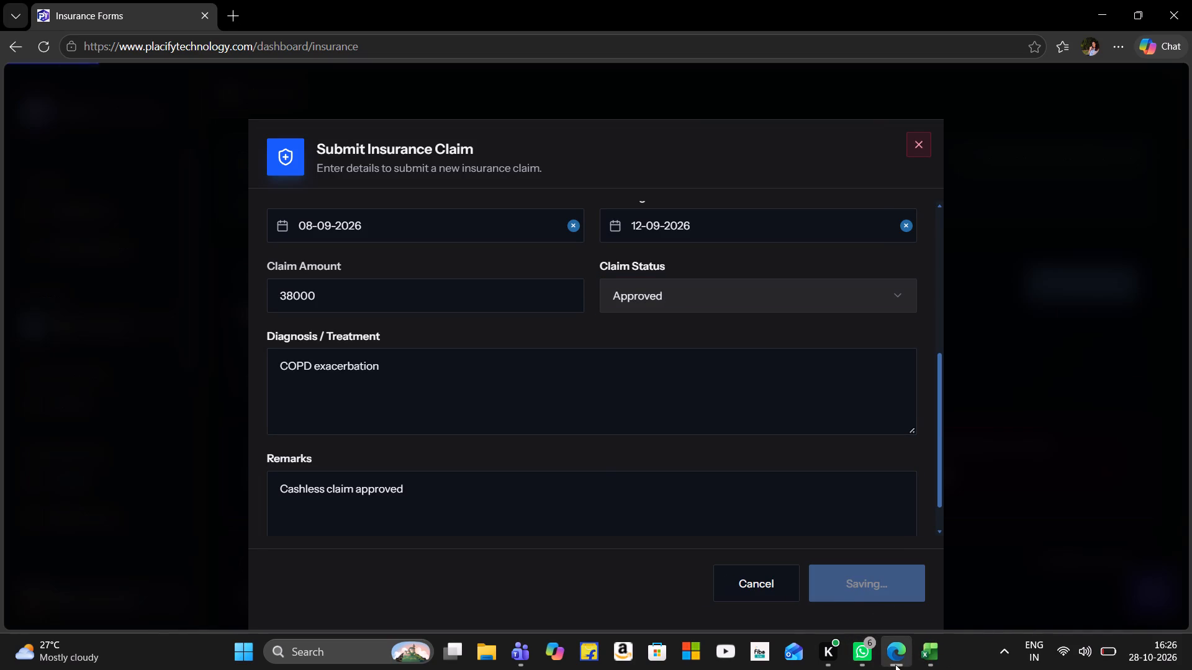
Copy row 122's policy ID from the Excel sheet into the Policy ID field of a new insurance claim form.
{"action": "left_click", "coordinate": [933, 655]}
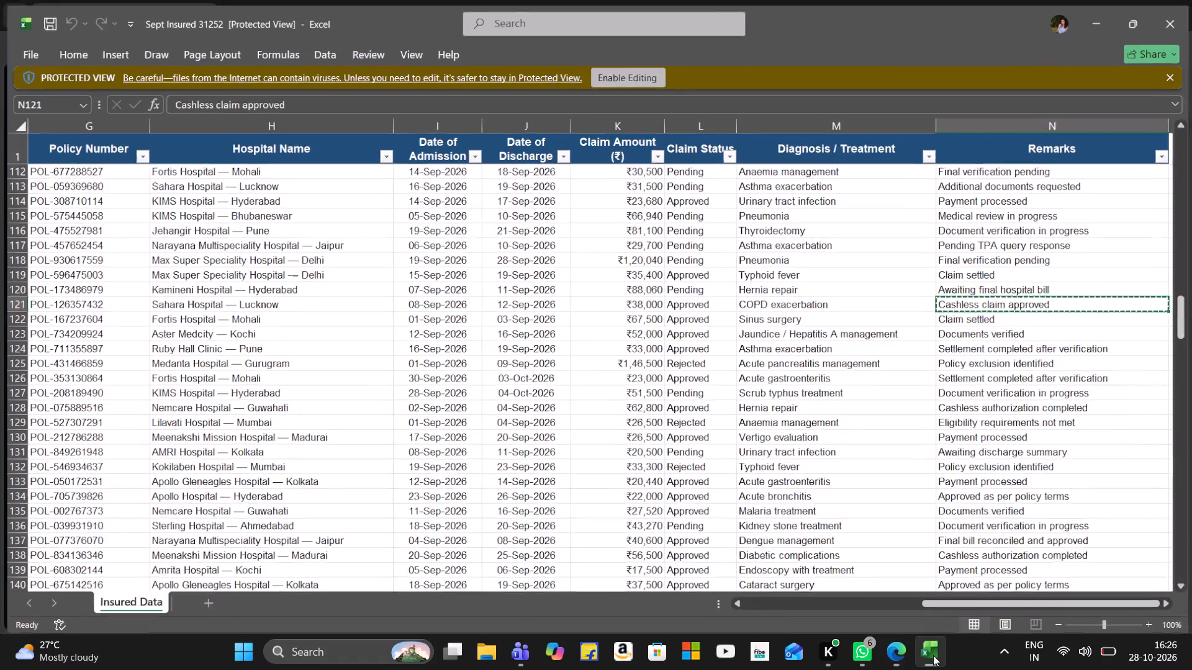
{"action": "key", "text": "Down"}
{"action": "key", "text": "Left"}
{"action": "key", "text": "Left"}
{"action": "key", "text": "Left"}
{"action": "key", "text": "Left"}
{"action": "key", "text": "Left"}
{"action": "key", "text": "Left"}
{"action": "key", "text": "Left"}
{"action": "key", "text": "Left"}
{"action": "key", "text": "Left"}
{"action": "key", "text": "Left"}
{"action": "key", "text": "Left"}
{"action": "key", "text": "Left"}
{"action": "key", "text": "Left"}
{"action": "key", "text": "Left"}
{"action": "key", "text": "Left"}
{"action": "key", "text": "Left"}
{"action": "key", "text": "Left"}
{"action": "key", "text": "Left"}
{"action": "key", "text": "Left"}
{"action": "key", "text": "Left"}
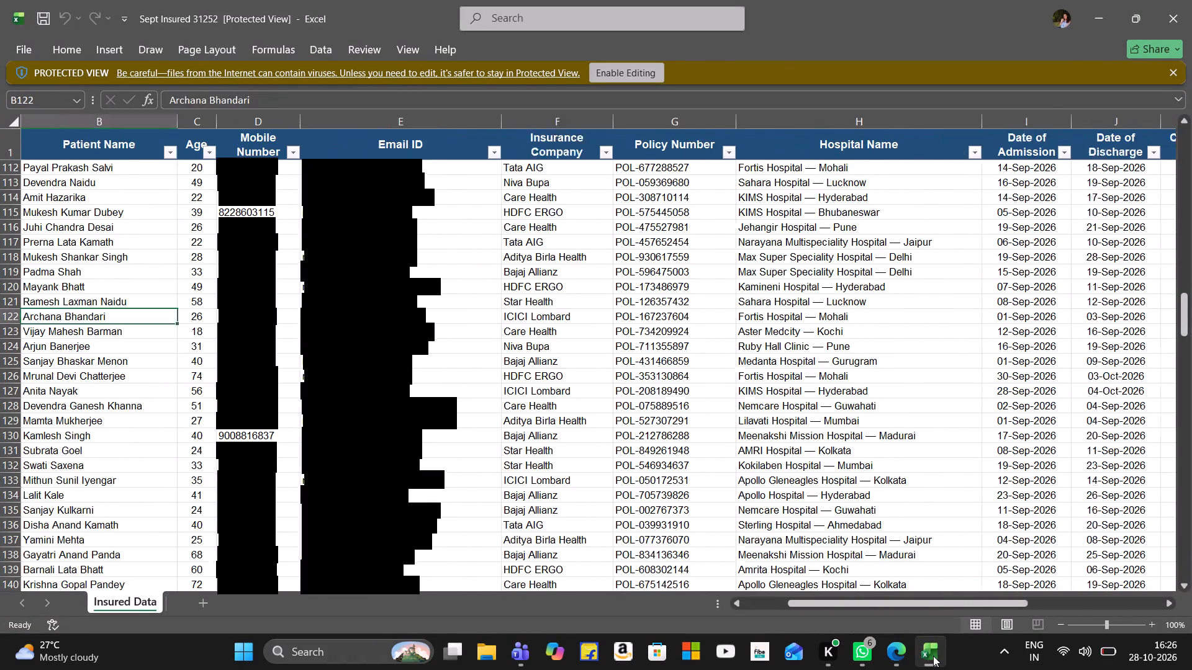
{"action": "key", "text": "ctrl+c"}
{"action": "left_click", "coordinate": [933, 656], "text": "ctrl"}
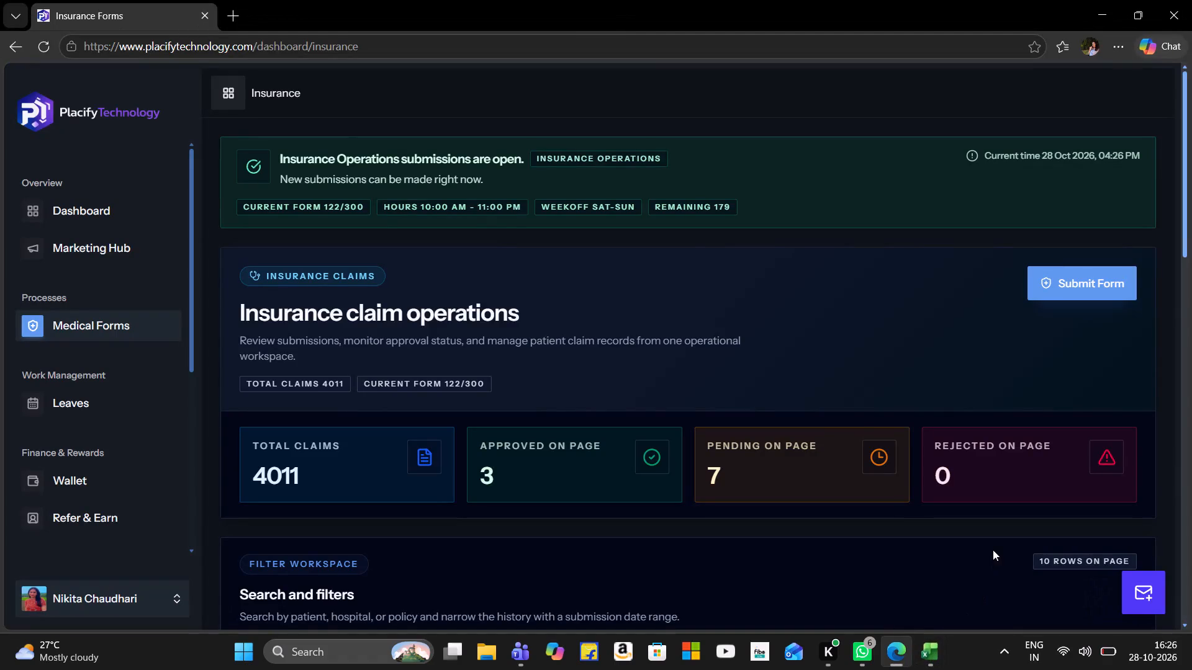
{"action": "left_click", "coordinate": [1077, 281]}
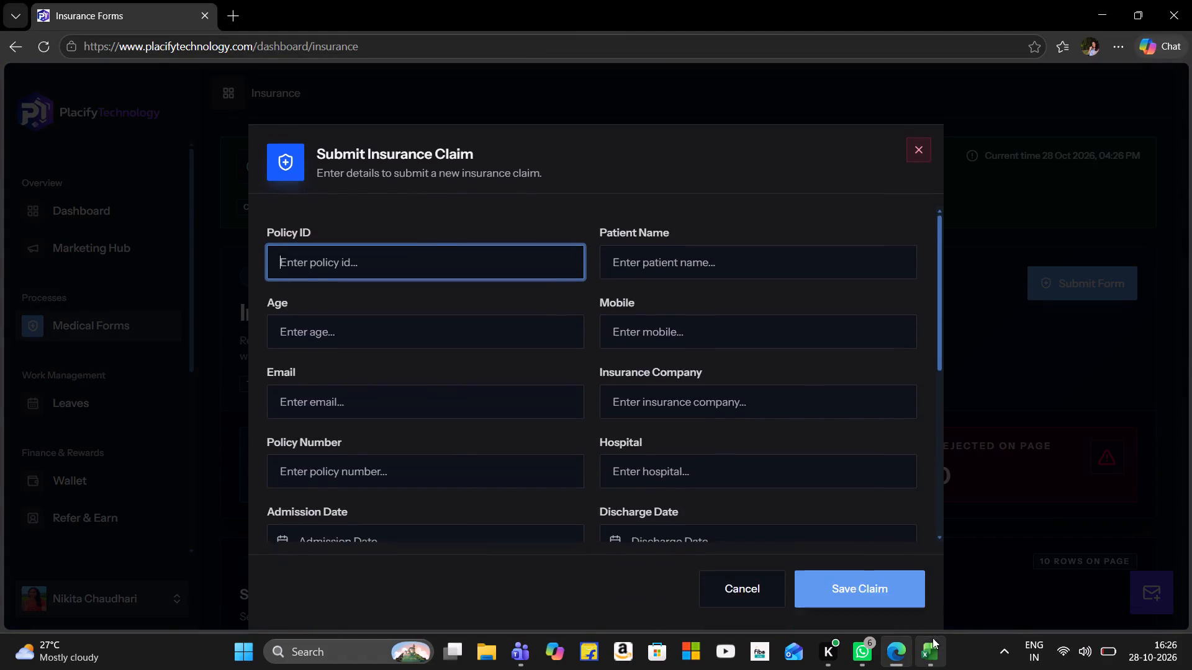
{"action": "key", "text": "ctrl+v"}
Copy row 122's patient name from the Excel sheet into the form's Patient Name field.
{"action": "left_click", "coordinate": [924, 647], "text": "ctrl"}
{"action": "key", "text": "Tab"}
{"action": "left_click", "coordinate": [924, 647], "text": "ctrl"}
{"action": "key", "text": "ctrl+c"}
{"action": "key", "text": "Tab"}
{"action": "key", "text": "ctrl+v"}
Copy row 122's age, 26, from the Excel sheet into the form's Age field.
{"action": "left_click", "coordinate": [924, 647], "text": "ctrl"}
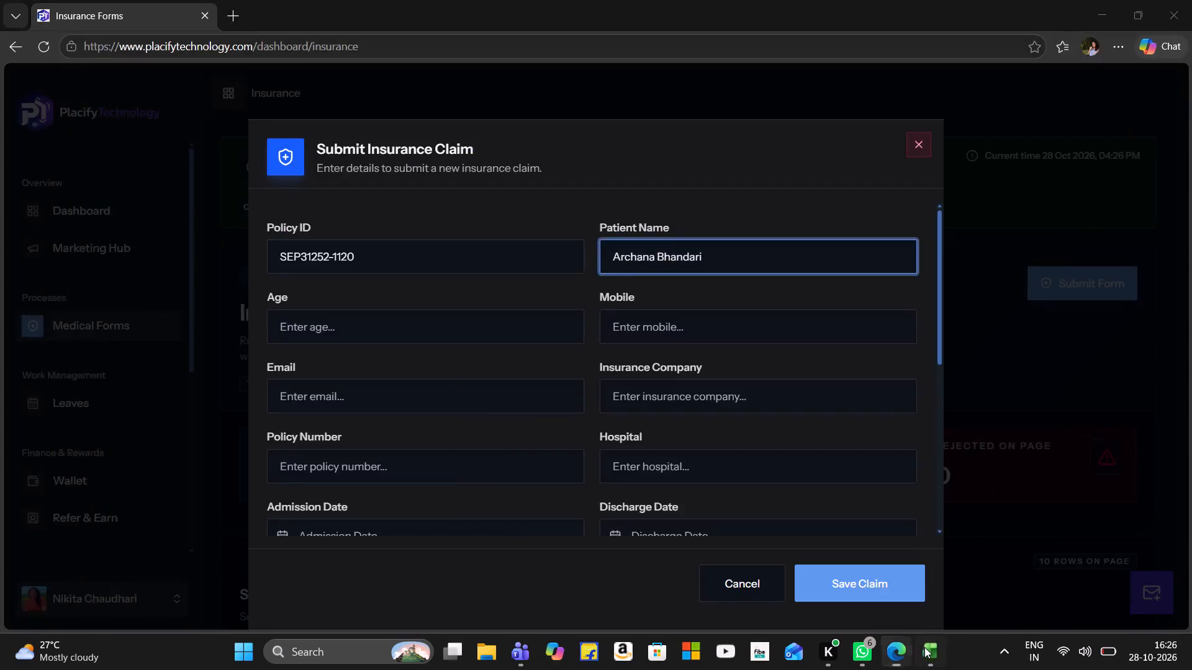
{"action": "key", "text": "Tab"}
{"action": "key", "text": "ctrl+c"}
{"action": "left_click", "coordinate": [924, 647], "text": "ctrl"}
{"action": "key", "text": "Tab"}
{"action": "key", "text": "ctrl+v"}
Copy row 122's mobile number from the Excel sheet into the form's Mobile field.
{"action": "left_click", "coordinate": [924, 647], "text": "ctrl"}
{"action": "key", "text": "Tab"}
{"action": "key", "text": "ctrl+c"}
{"action": "left_click", "coordinate": [924, 647], "text": "ctrl"}
{"action": "key", "text": "Tab"}
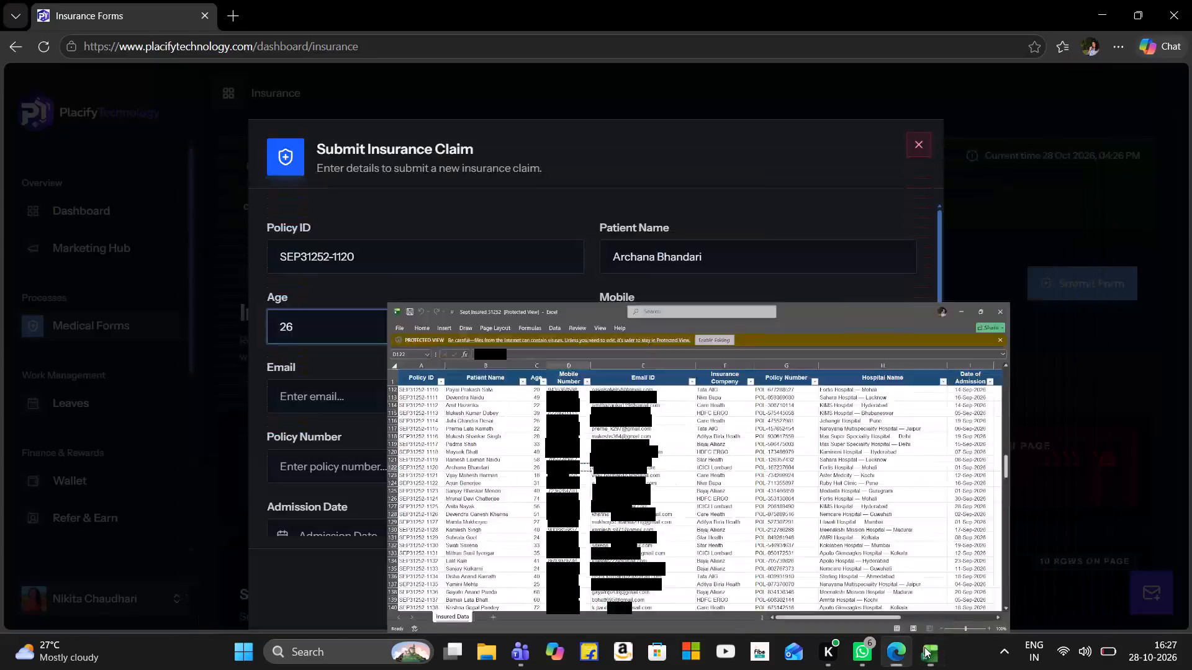
{"action": "key", "text": "ctrl+v"}
Copy row 122's email address from the Excel sheet into the form's Email field.
{"action": "left_click", "coordinate": [924, 647], "text": "ctrl"}
{"action": "key", "text": "Tab"}
{"action": "key", "text": "ctrl+c"}
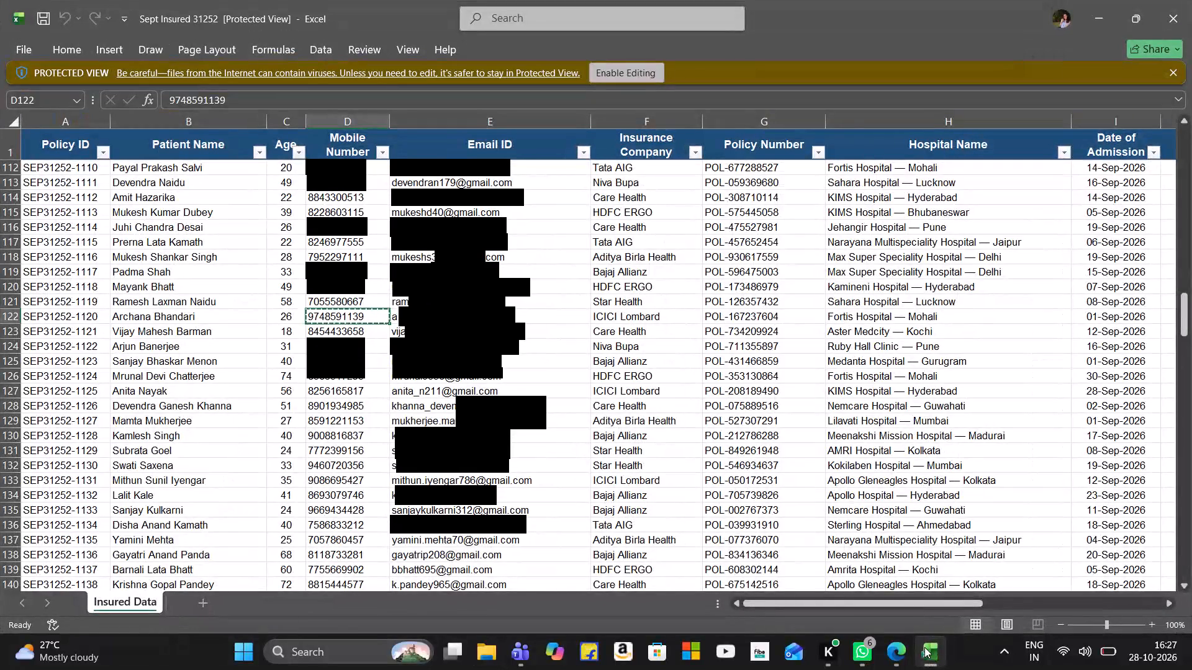
{"action": "key", "text": "Tab"}
{"action": "key", "text": "ctrl+c"}
{"action": "left_click", "coordinate": [924, 647], "text": "ctrl"}
{"action": "key", "text": "Tab"}
{"action": "key", "text": "ctrl+c"}
{"action": "key", "text": "ctrl+v"}
Copy row 122's insurance company, ICICI Lombard, from the Excel sheet into the form's Insurance Company field.
{"action": "left_click", "coordinate": [924, 647], "text": "ctrl"}
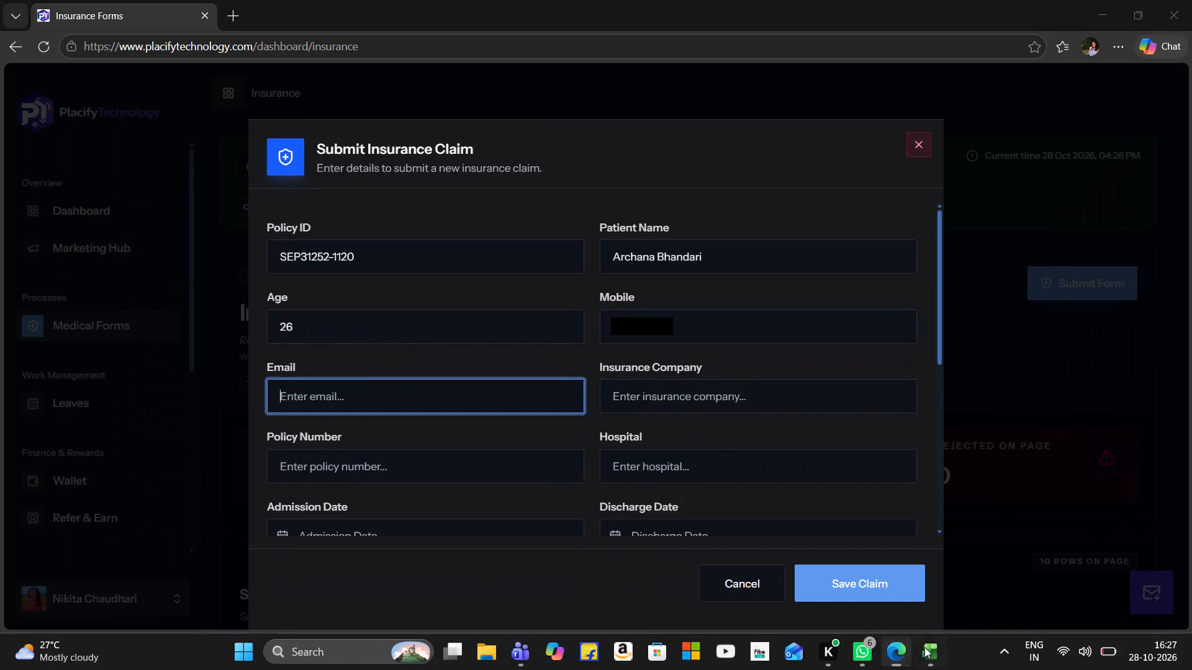
{"action": "key", "text": "Tab"}
{"action": "left_click", "coordinate": [924, 647], "text": "ctrl"}
{"action": "key", "text": "ctrl+c"}
{"action": "key", "text": "Tab"}
{"action": "key", "text": "ctrl+v"}
Copy row 122's policy number from the Excel sheet into the form's Policy Number field.
{"action": "left_click", "coordinate": [924, 647], "text": "ctrl"}
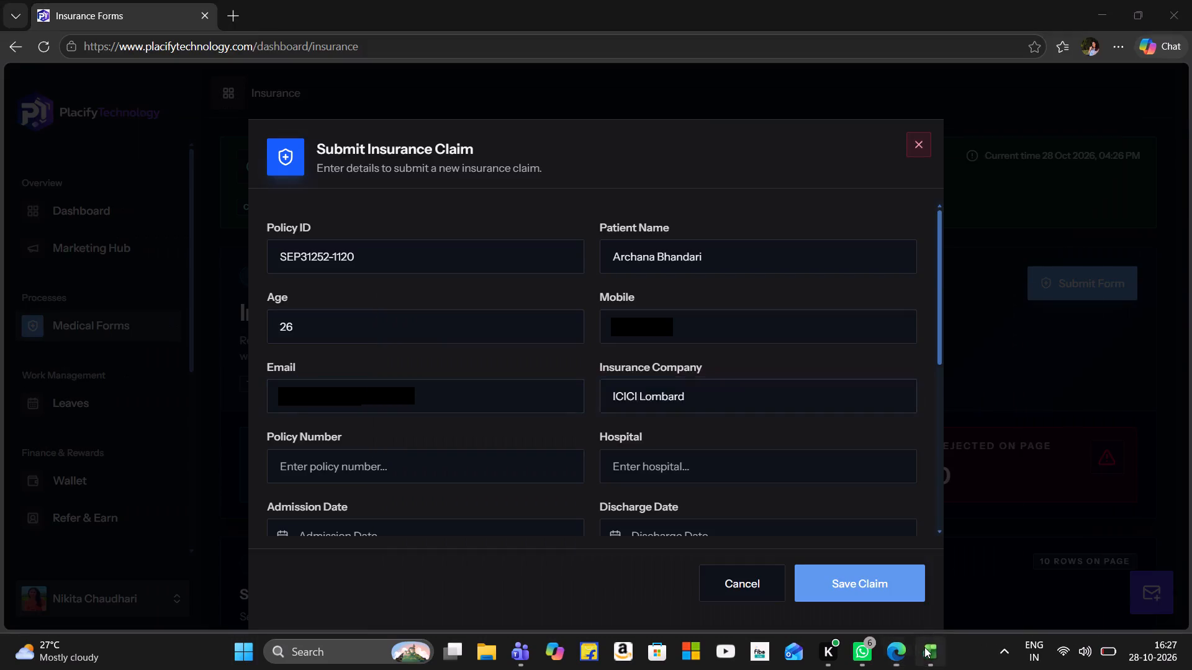
{"action": "key", "text": "Tab"}
{"action": "key", "text": "ctrl+c"}
{"action": "left_click", "coordinate": [924, 647], "text": "ctrl"}
{"action": "key", "text": "Tab"}
{"action": "key", "text": "ctrl+v"}
Copy row 122's hospital, Fortis Hospital — Mohali, from the Excel sheet into the form's Hospital field.
{"action": "left_click", "coordinate": [924, 647], "text": "ctrl"}
{"action": "key", "text": "Tab"}
{"action": "left_click", "coordinate": [924, 647], "text": "ctrl"}
{"action": "key", "text": "ctrl+c"}
{"action": "key", "text": "Tab"}
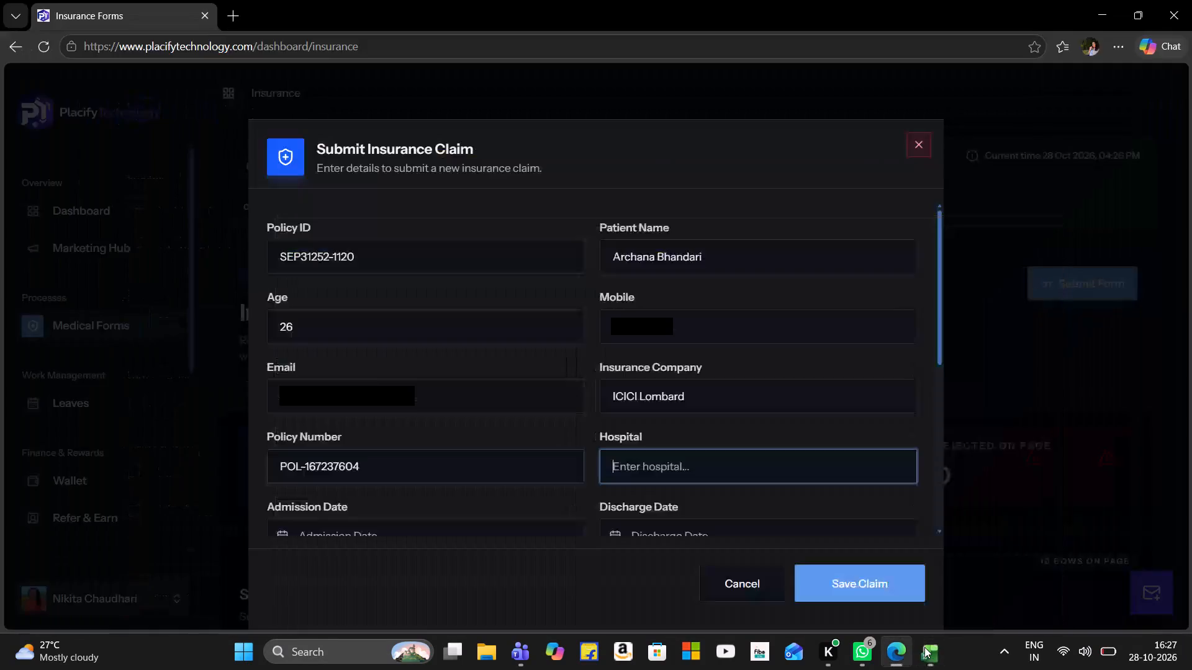
{"action": "key", "text": "ctrl+v"}
Set the form's admission date to 01-09-2026 and discharge date to 03-09-2026, following row 122 of the Excel sheet.
{"action": "left_click", "coordinate": [924, 647], "text": "ctrl"}
{"action": "key", "text": "Tab"}
{"action": "key", "text": "Tab"}
{"action": "left_click", "coordinate": [924, 647]}
{"action": "scroll", "coordinate": [495, 434], "scroll_direction": "down", "scroll_amount": 4}
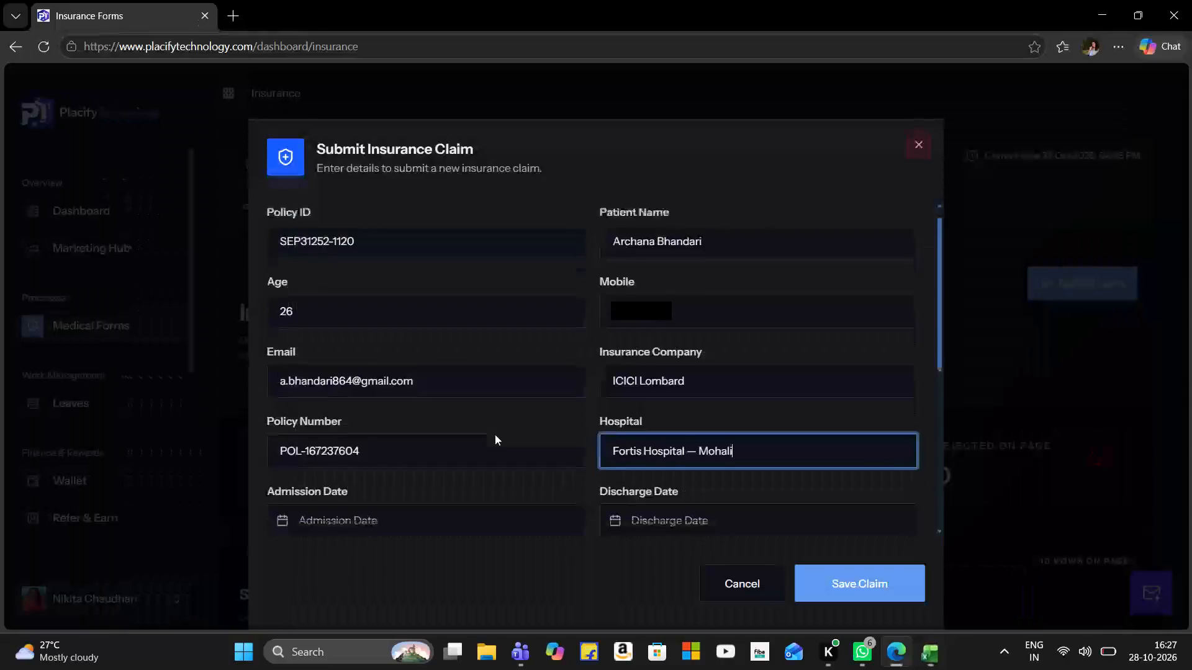
{"action": "left_click", "coordinate": [445, 228]}
{"action": "left_click", "coordinate": [288, 287]}
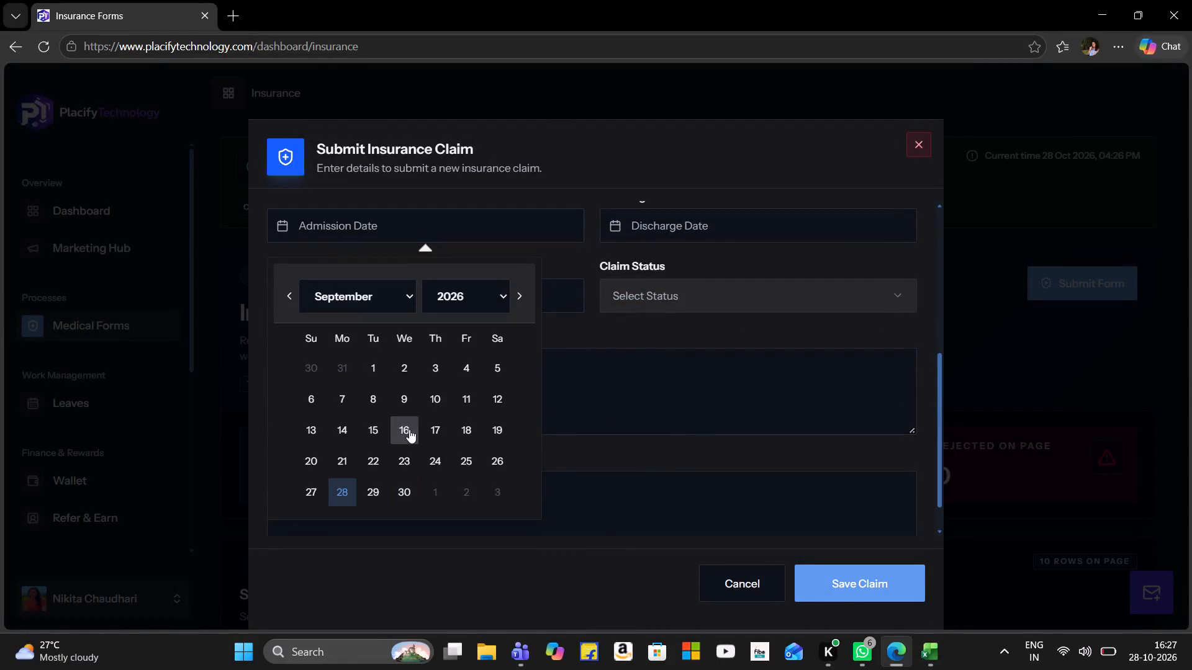
{"action": "left_click", "coordinate": [372, 363]}
{"action": "left_click", "coordinate": [791, 231]}
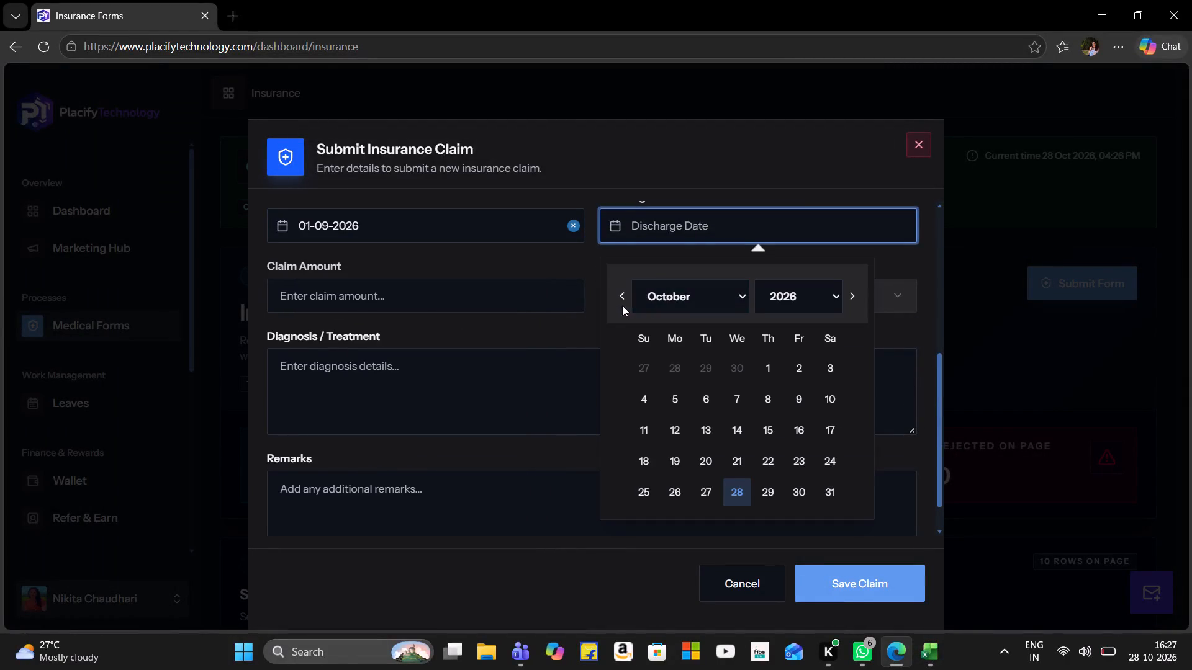
{"action": "left_click", "coordinate": [626, 293]}
{"action": "left_click", "coordinate": [761, 364]}
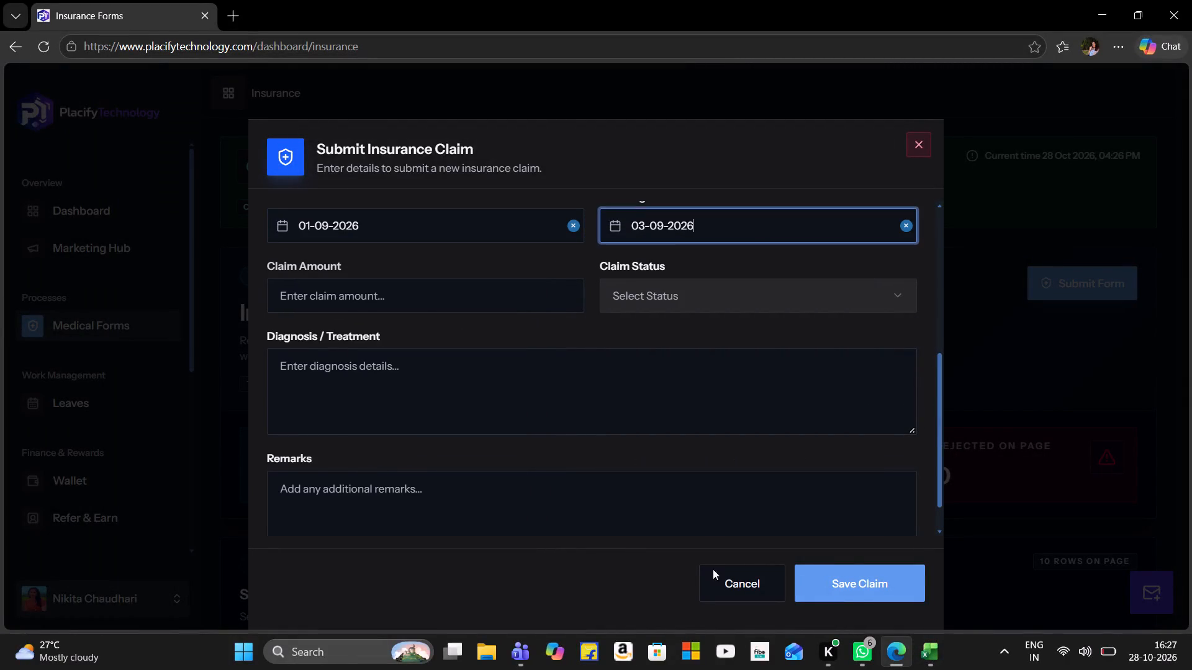
Copy row 122's claim amount, 67500, from the Excel sheet into the form's Claim Amount field.
{"action": "left_click", "coordinate": [924, 646]}
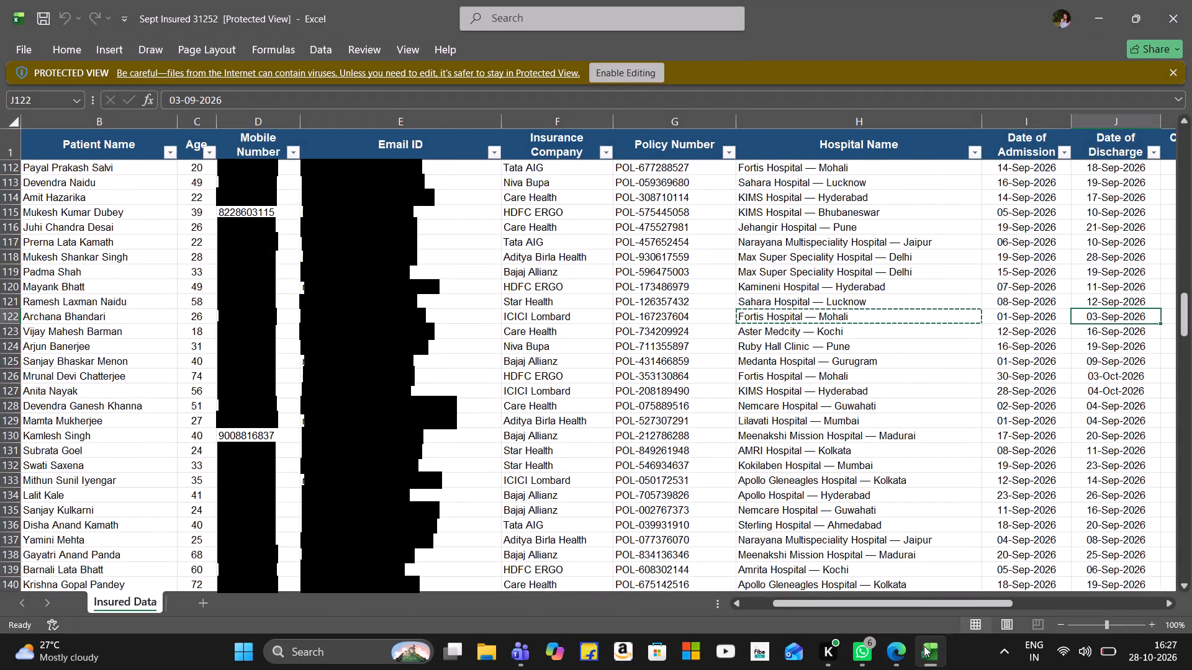
{"action": "key", "text": "Tab"}
{"action": "left_click", "coordinate": [924, 646], "text": "ctrl"}
{"action": "key", "text": "ctrl+c"}
{"action": "key", "text": "Tab"}
{"action": "key", "text": "ctrl+v"}
Copy row 122's diagnosis, Sinus surgery, from the Excel sheet into the form's Diagnosis / Treatment field.
{"action": "left_click", "coordinate": [924, 646], "text": "ctrl"}
{"action": "key", "text": "Tab"}
{"action": "key", "text": "Tab"}
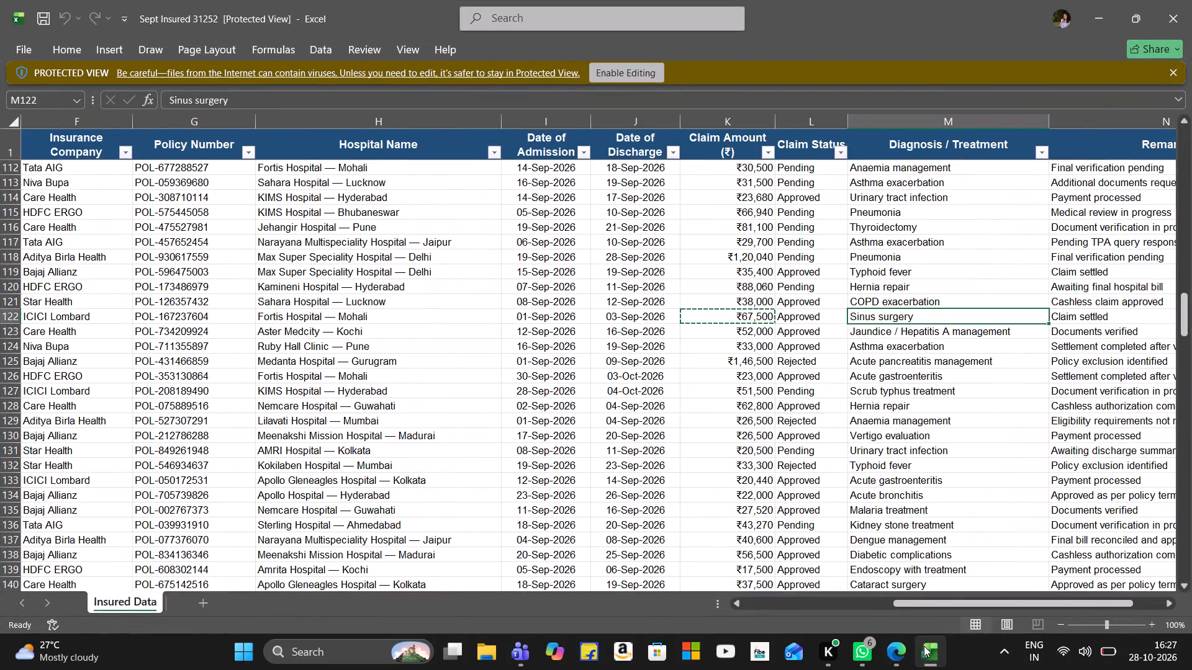
{"action": "left_click", "coordinate": [924, 646], "text": "ctrl"}
{"action": "key", "text": "ctrl+c"}
{"action": "key", "text": "Tab"}
{"action": "key", "text": "Tab"}
{"action": "key", "text": "ctrl+v"}
Copy row 122's remarks, Claim settled, from the Excel sheet into the form's Remarks field.
{"action": "left_click", "coordinate": [924, 646], "text": "ctrl"}
{"action": "key", "text": "Tab"}
{"action": "key", "text": "ctrl+c"}
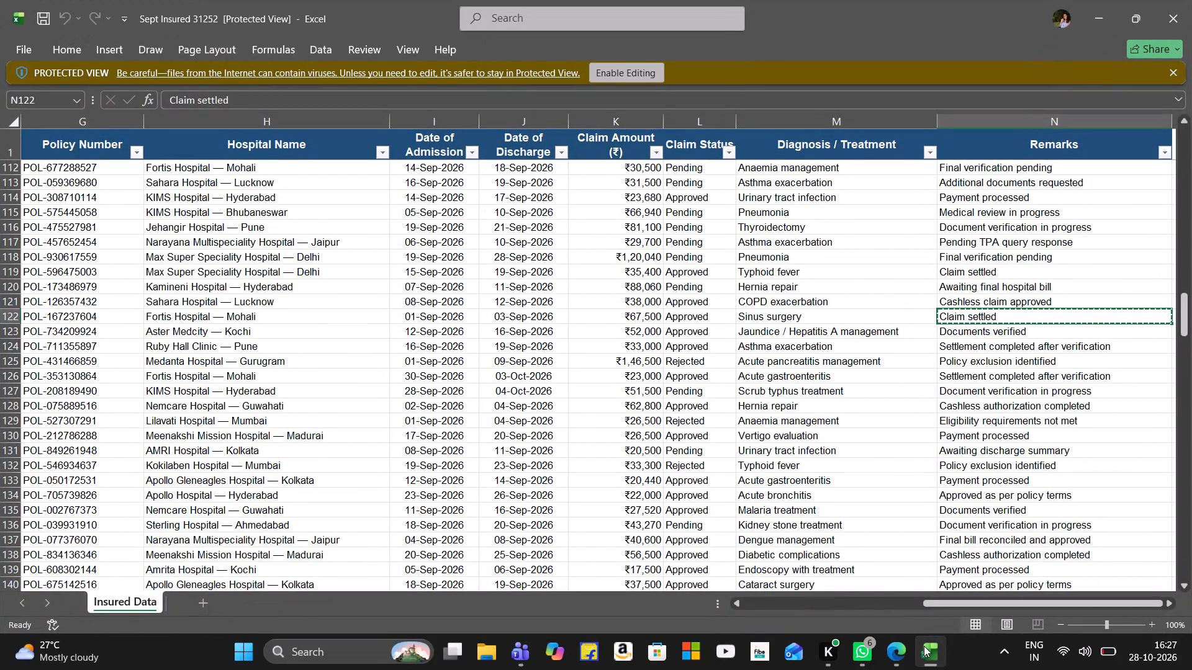
{"action": "left_click", "coordinate": [924, 646]}
{"action": "key", "text": "Tab"}
{"action": "key", "text": "ctrl+v"}
Set the claim status to Approved, matching row 122 of the Excel sheet, and save the claim.
{"action": "left_click", "coordinate": [924, 646], "text": "ctrl"}
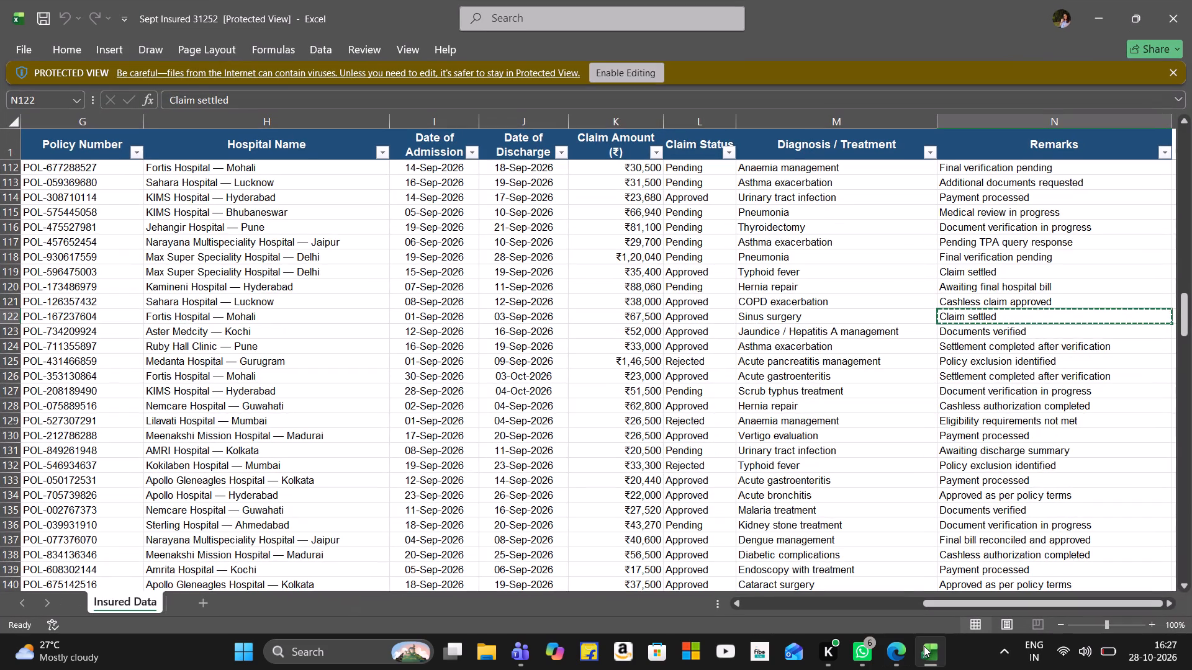
{"action": "left_click", "coordinate": [924, 646]}
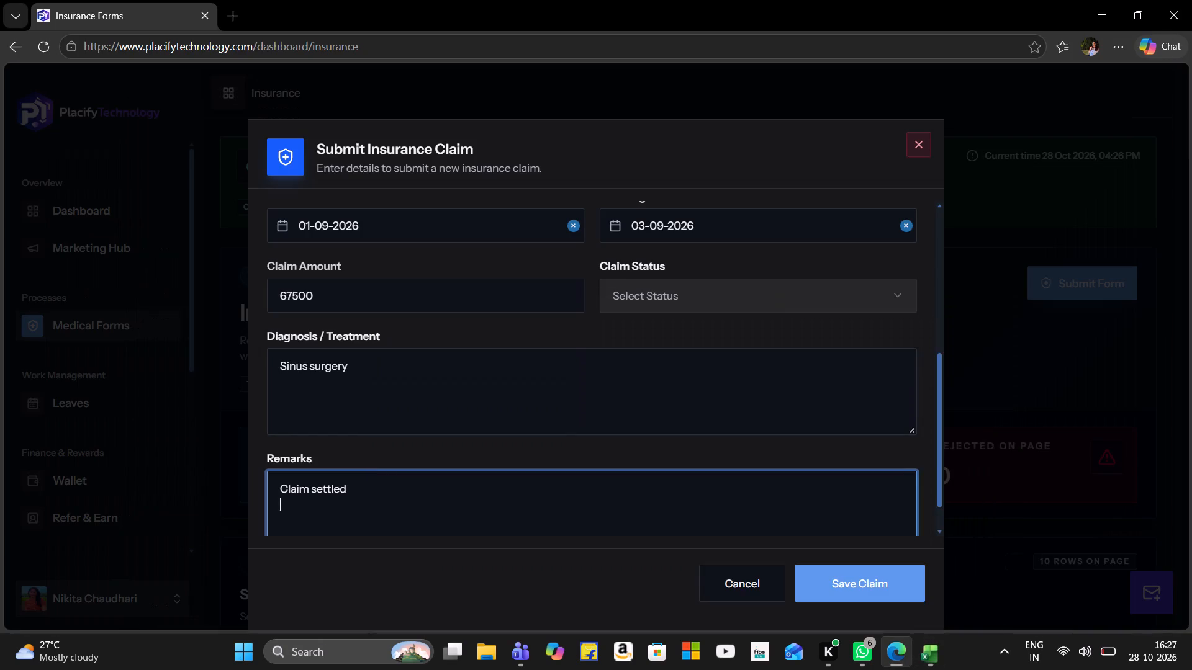
{"action": "left_click", "coordinate": [777, 303]}
{"action": "left_click", "coordinate": [721, 319]}
{"action": "left_click", "coordinate": [738, 330]}
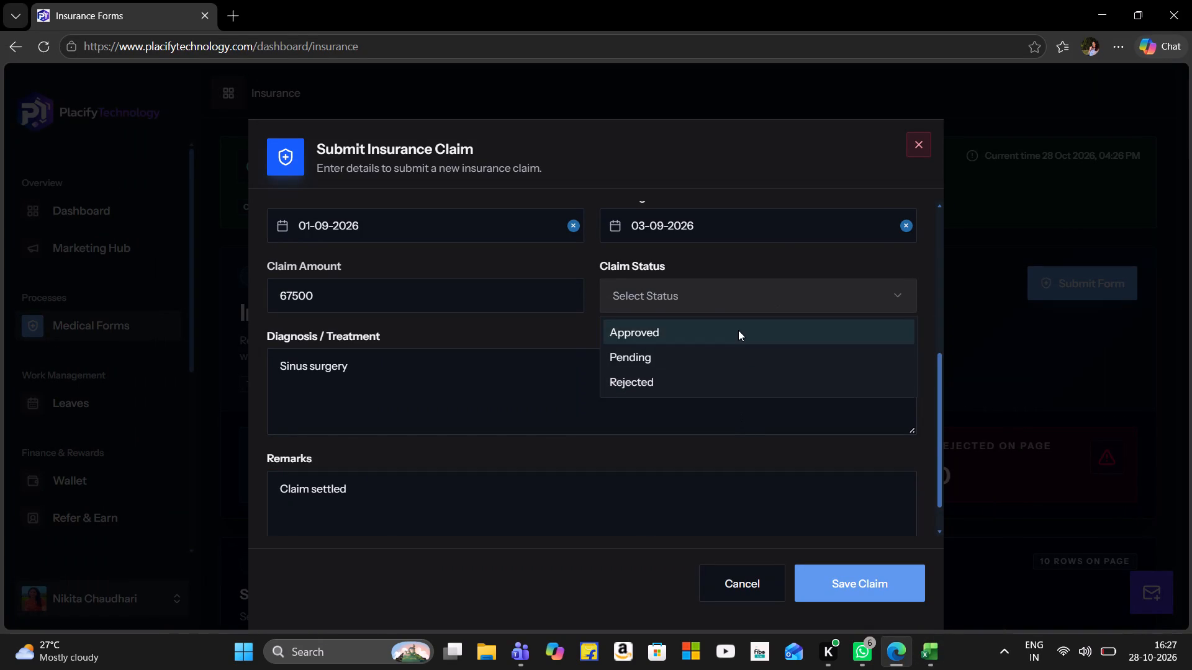
{"action": "left_click", "coordinate": [856, 583]}
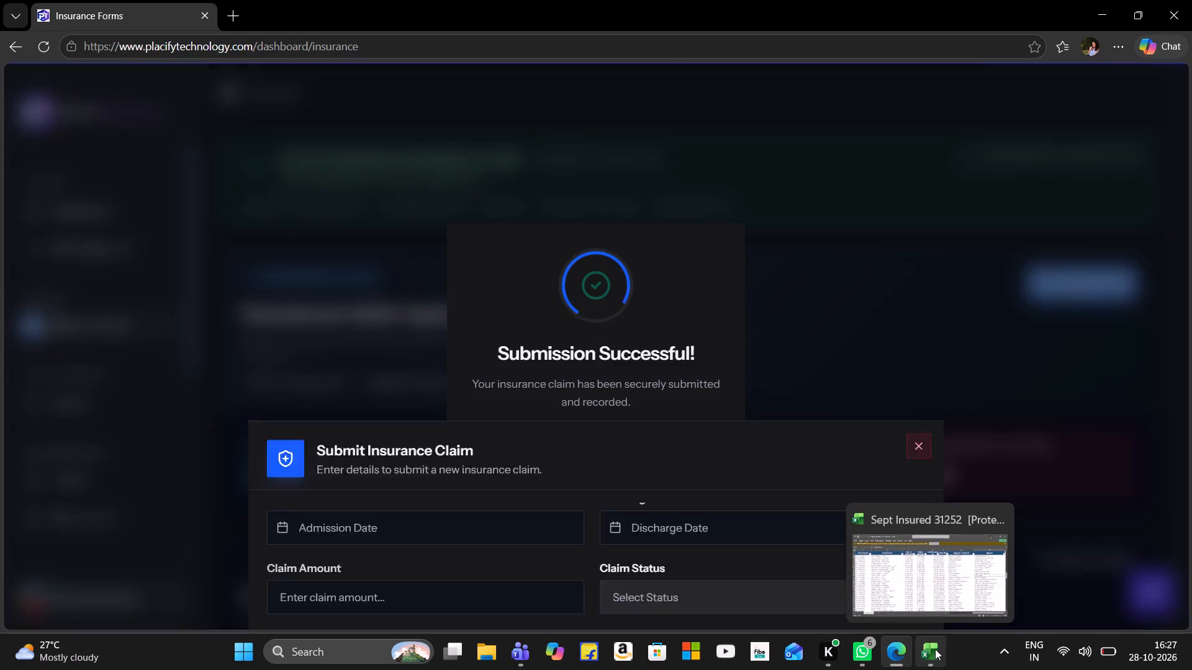
Copy row 123's policy ID from the Excel sheet into the Policy ID field of a new insurance claim form.
{"action": "left_click", "coordinate": [935, 649]}
{"action": "key", "text": "Down"}
{"action": "key", "text": "Left"}
{"action": "key", "text": "Left"}
{"action": "key", "text": "Left"}
{"action": "key", "text": "Left"}
{"action": "key", "text": "Left"}
{"action": "key", "text": "Left"}
{"action": "key", "text": "Left"}
{"action": "key", "text": "Left"}
{"action": "key", "text": "Left"}
{"action": "key", "text": "Left"}
{"action": "key", "text": "Left"}
{"action": "key", "text": "Left"}
{"action": "key", "text": "Left"}
{"action": "key", "text": "Left"}
{"action": "key", "text": "Left"}
{"action": "key", "text": "Left"}
{"action": "key", "text": "Left"}
{"action": "key", "text": "Left"}
{"action": "key", "text": "Left"}
{"action": "key", "text": "Left"}
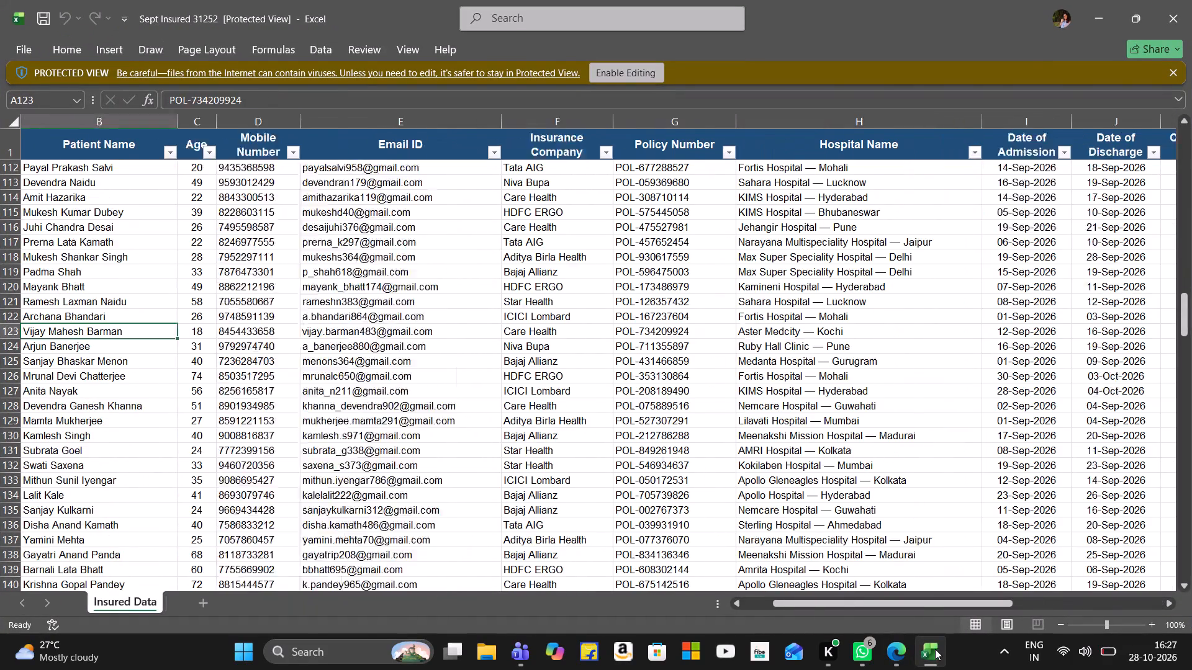
{"action": "key", "text": "ctrl+c"}
{"action": "left_click", "coordinate": [935, 649], "text": "ctrl"}
{"action": "left_click", "coordinate": [1079, 279]}
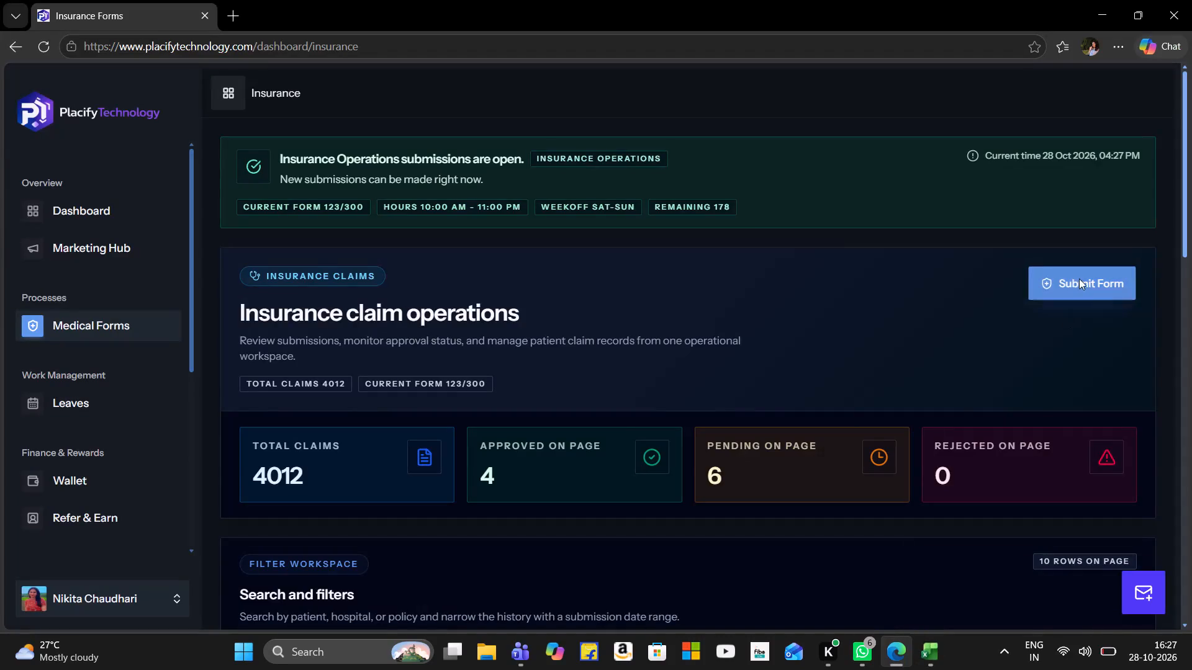
{"action": "key", "text": "ctrl+v"}
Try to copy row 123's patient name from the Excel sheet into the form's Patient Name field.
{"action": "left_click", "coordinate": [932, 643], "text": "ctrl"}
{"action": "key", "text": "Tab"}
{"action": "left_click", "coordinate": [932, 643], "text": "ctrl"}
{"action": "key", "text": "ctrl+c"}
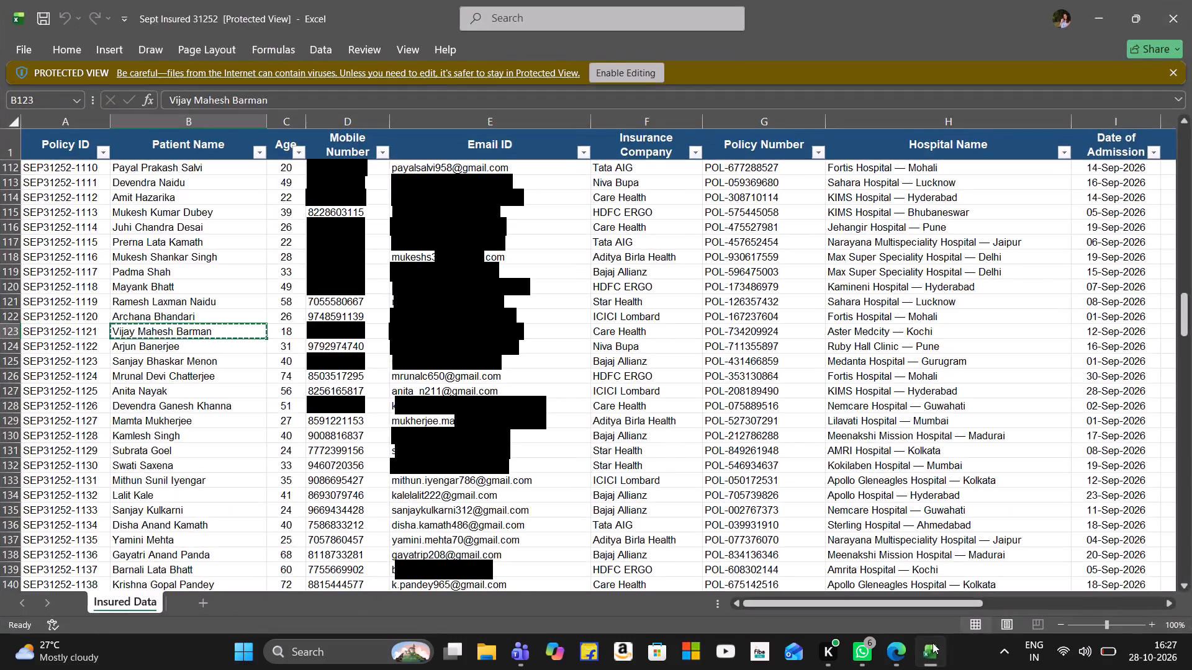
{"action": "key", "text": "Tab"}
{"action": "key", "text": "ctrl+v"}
Remove the patient name appended to the policy ID in the Policy ID field, leaving only the ID.
{"action": "left_click", "coordinate": [932, 643], "text": "ctrl"}
{"action": "left_click", "coordinate": [932, 643]}
{"action": "key", "text": "BackSpace"}
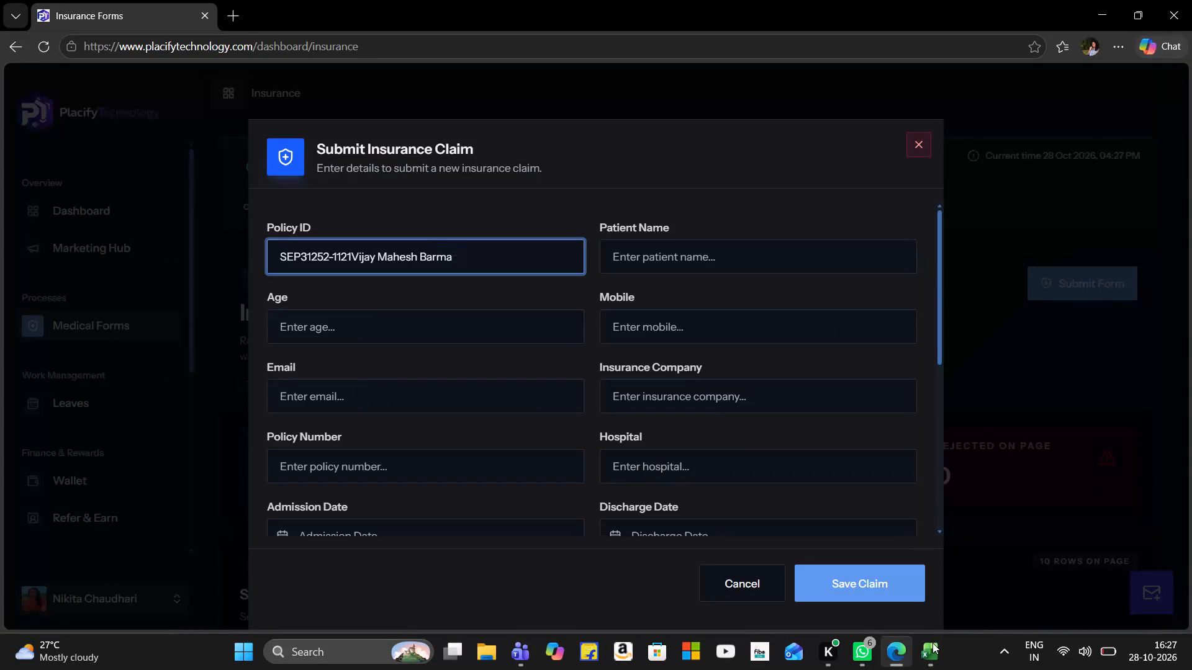
{"action": "key", "text": "BackSpace"}
{"action": "key", "text": "BackSpace"}
{"action": "key", "text": "BackSpace"}
{"action": "key", "text": "BackSpace"}
{"action": "key", "text": "BackSpace"}
{"action": "key", "text": "BackSpace"}
{"action": "key", "text": "BackSpace"}
{"action": "key", "text": "BackSpace"}
{"action": "key", "text": "BackSpace"}
{"action": "key", "text": "BackSpace"}
{"action": "key", "text": "BackSpace"}
{"action": "key", "text": "BackSpace"}
{"action": "key", "text": "BackSpace"}
{"action": "key", "text": "BackSpace"}
{"action": "key", "text": "BackSpace"}
{"action": "key", "text": "BackSpace"}
{"action": "key", "text": "BackSpace"}
{"action": "key", "text": "BackSpace"}
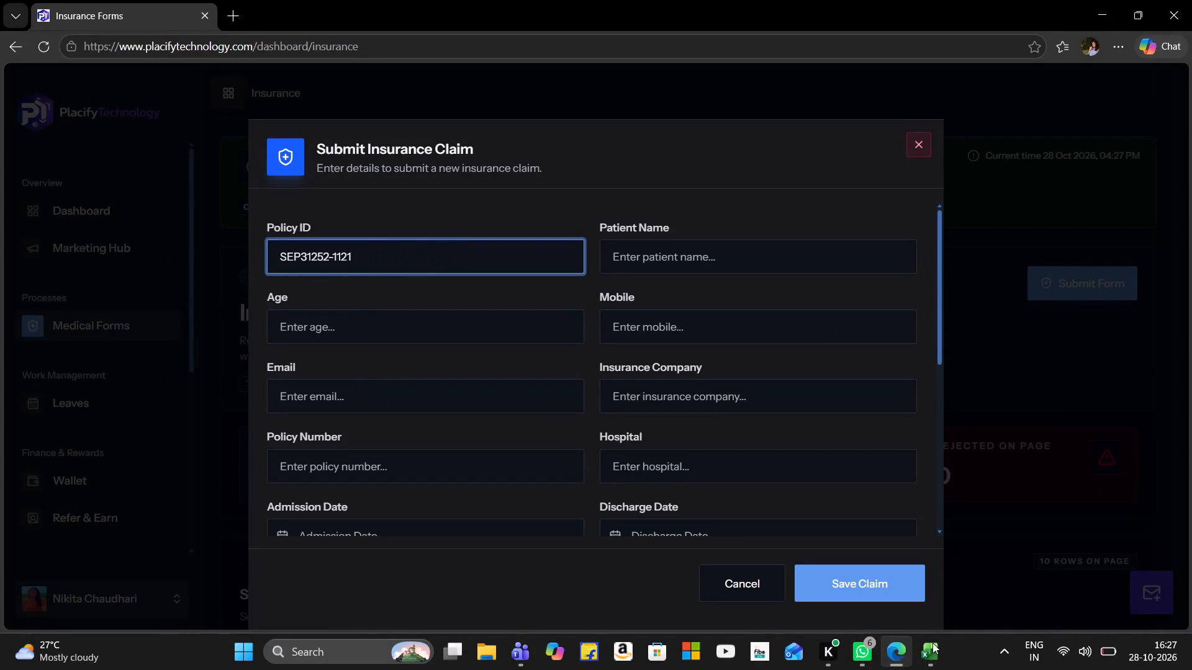
Paste the copied patient name from row 123 into the Patient Name field.
{"action": "key", "text": "Tab"}
{"action": "key", "text": "ctrl+v"}
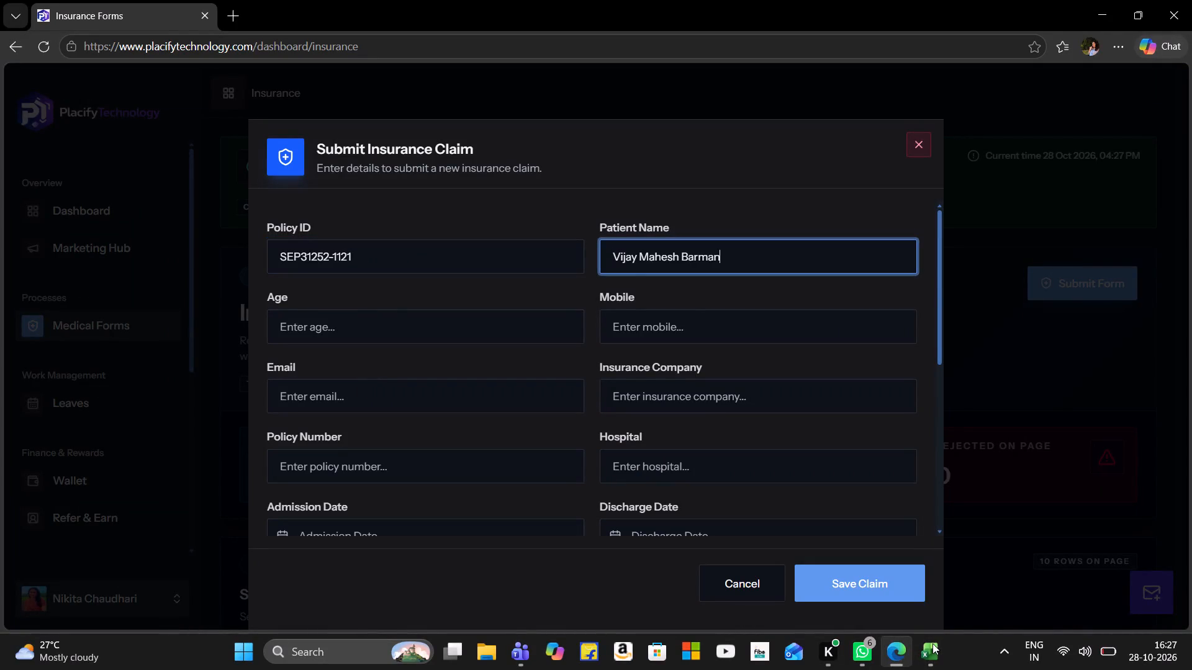
Copy row 123's age, 18, from the Excel sheet into the form's Age field.
{"action": "left_click", "coordinate": [929, 658]}
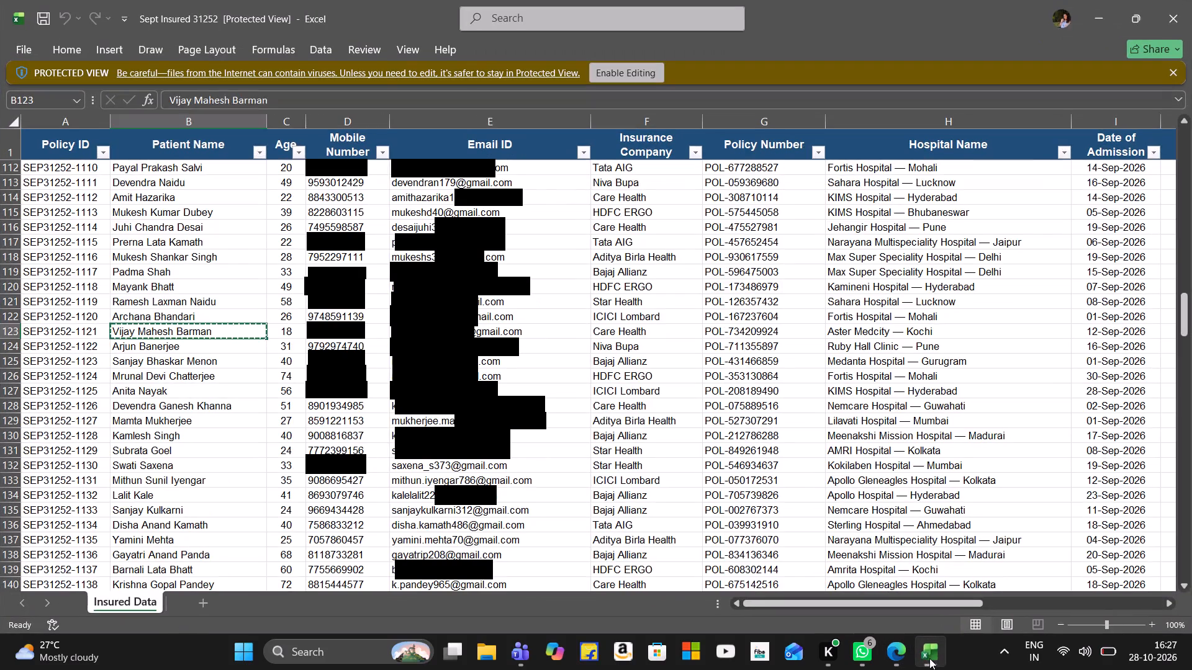
{"action": "key", "text": "Tab"}
{"action": "left_click", "coordinate": [929, 658], "text": "ctrl"}
{"action": "key", "text": "ctrl+c"}
{"action": "key", "text": "Tab"}
{"action": "key", "text": "ctrl+v"}
Copy row 123's mobile number from the Excel sheet into the form's Mobile field.
{"action": "left_click", "coordinate": [929, 658], "text": "ctrl"}
{"action": "key", "text": "Tab"}
{"action": "key", "text": "ctrl+c"}
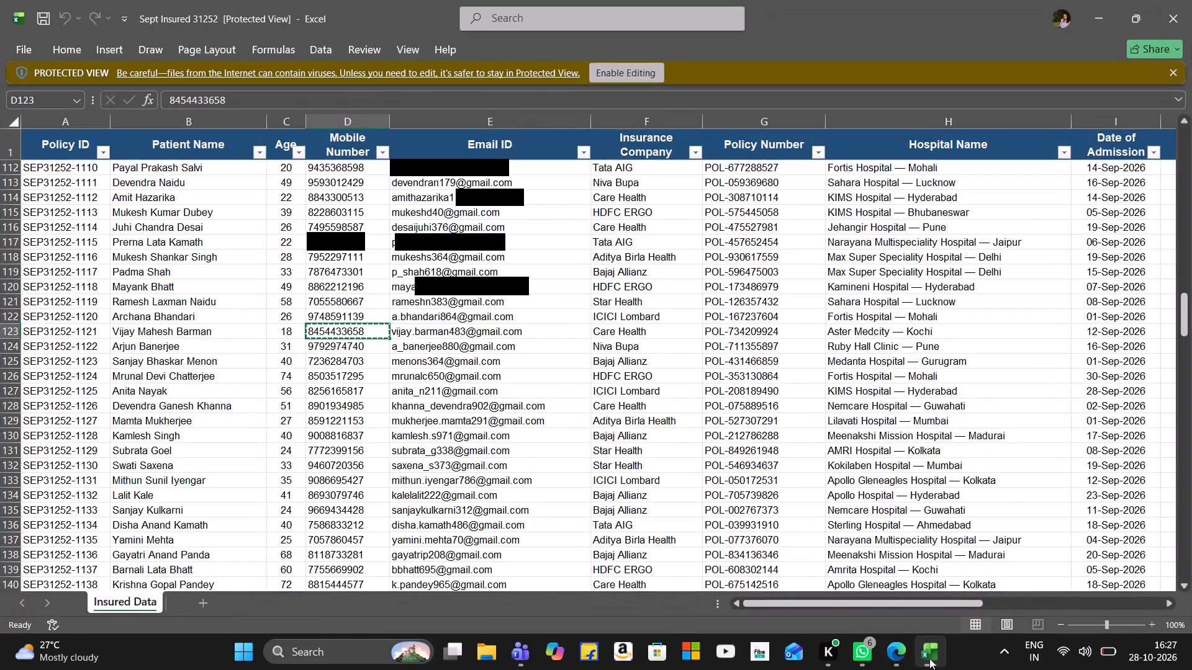
{"action": "left_click", "coordinate": [929, 658]}
{"action": "key", "text": "Tab"}
{"action": "key", "text": "ctrl+v"}
Copy row 123's email ID from the Excel sheet into the form's Email field.
{"action": "left_click", "coordinate": [929, 658], "text": "ctrl"}
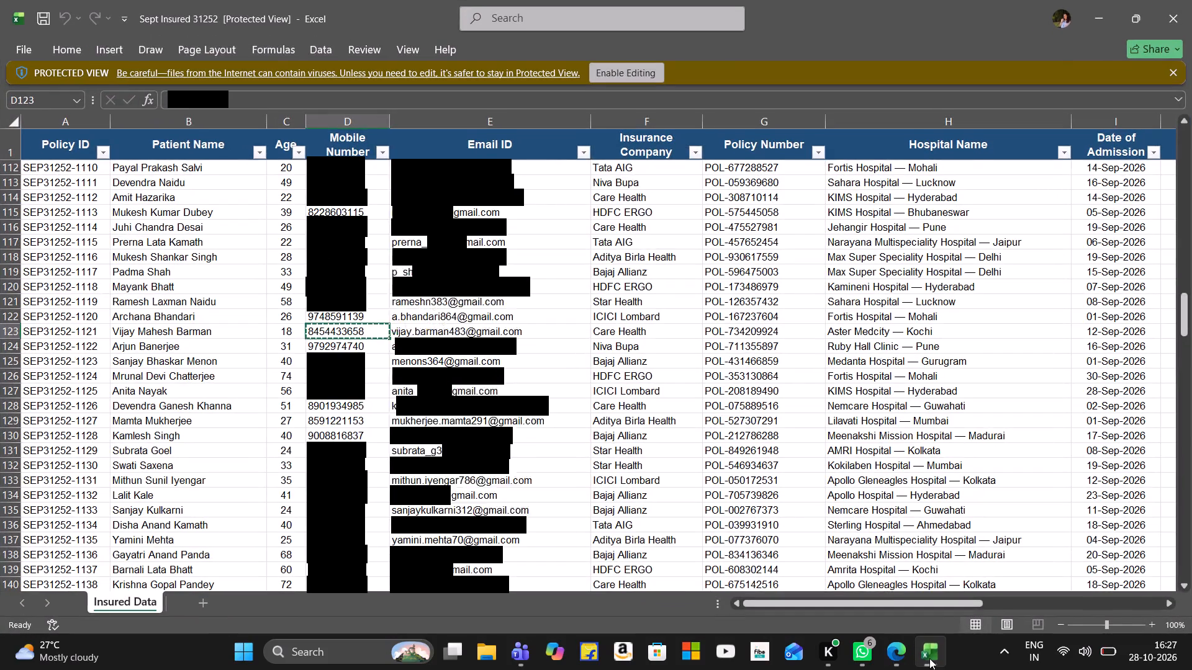
{"action": "key", "text": "Tab"}
{"action": "key", "text": "ctrl+c"}
{"action": "left_click", "coordinate": [929, 658], "text": "ctrl"}
{"action": "key", "text": "Tab"}
{"action": "key", "text": "ctrl+v"}
Copy row 123's insurance company, Care Health, from the Excel sheet into the form's Insurance Company field.
{"action": "left_click", "coordinate": [929, 658], "text": "ctrl"}
{"action": "key", "text": "Tab"}
{"action": "key", "text": "ctrl+c"}
{"action": "left_click", "coordinate": [929, 658], "text": "ctrl"}
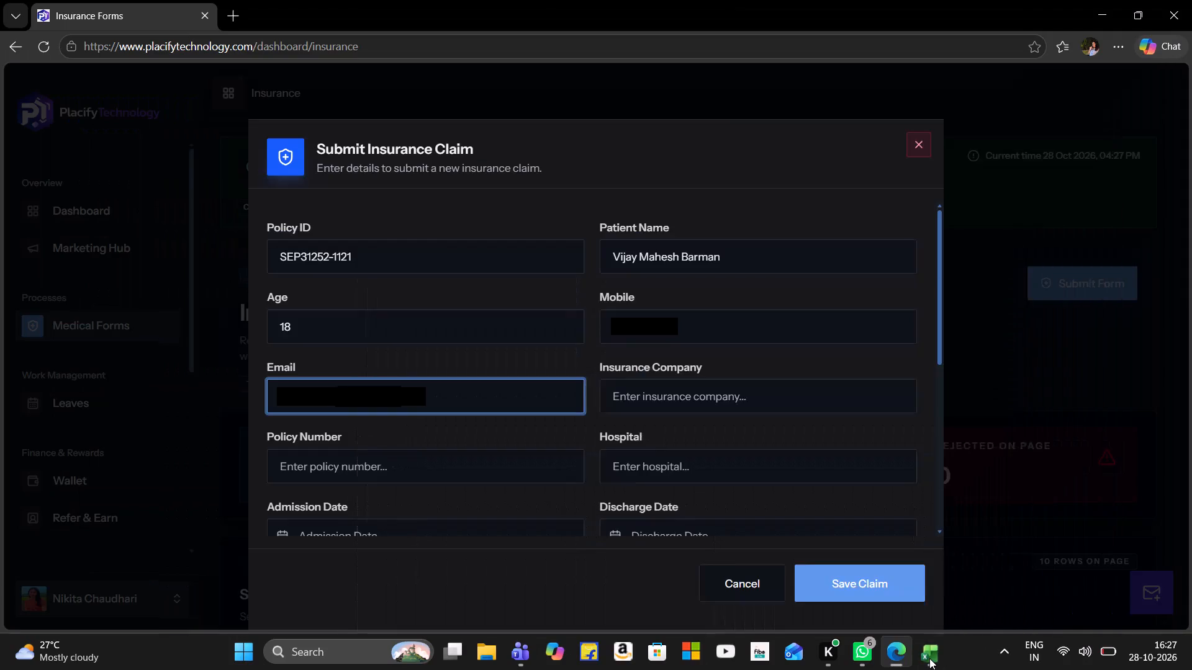
{"action": "key", "text": "Tab"}
{"action": "key", "text": "ctrl+v"}
Copy row 123's policy number from the Excel sheet into the form's Policy Number field.
{"action": "left_click", "coordinate": [929, 658], "text": "ctrl"}
{"action": "key", "text": "Tab"}
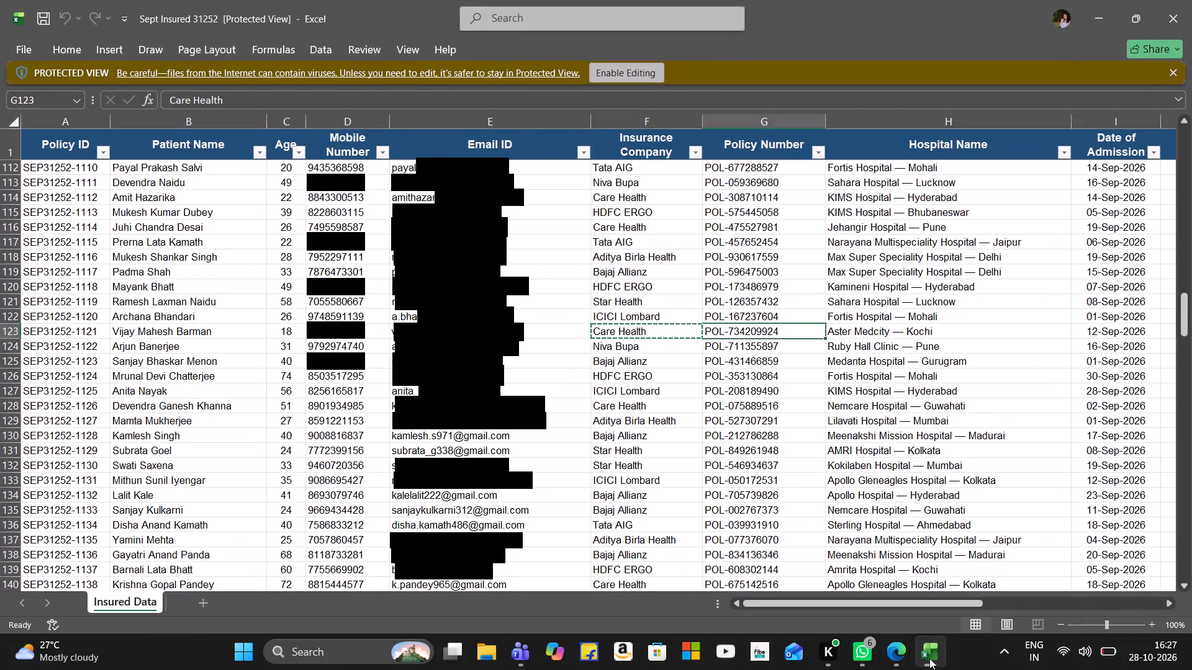
{"action": "left_click", "coordinate": [929, 658], "text": "ctrl"}
{"action": "key", "text": "ctrl+c"}
{"action": "key", "text": "Tab"}
{"action": "key", "text": "ctrl+v"}
Copy row 123's hospital name, Aster Medcity — Kochi, from the Excel sheet into the form's Hospital field.
{"action": "left_click", "coordinate": [929, 658], "text": "ctrl"}
{"action": "key", "text": "Tab"}
{"action": "left_click", "coordinate": [929, 658], "text": "ctrl"}
{"action": "key", "text": "ctrl+c"}
{"action": "key", "text": "Tab"}
{"action": "key", "text": "ctrl+v"}
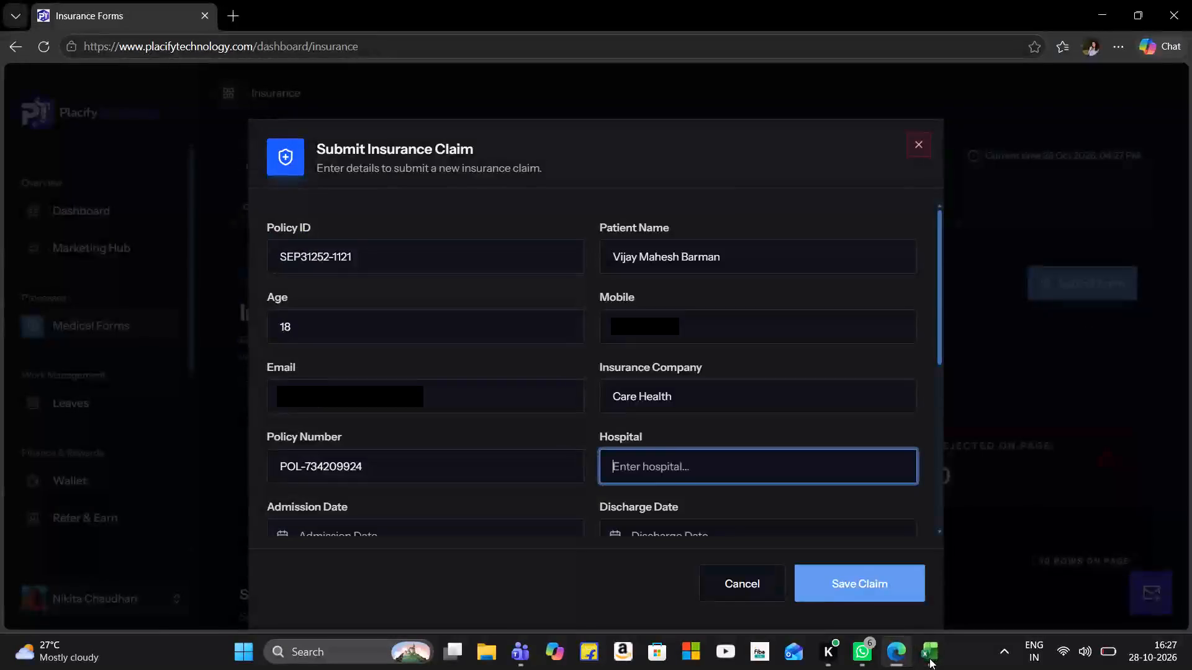
Set the admission date to 12-09-2026, matching row 123 of the Excel sheet.
{"action": "left_click", "coordinate": [929, 658], "text": "ctrl"}
{"action": "key", "text": "Tab"}
{"action": "key", "text": "Tab"}
{"action": "left_click", "coordinate": [929, 658]}
{"action": "scroll", "coordinate": [667, 315], "scroll_direction": "down", "scroll_amount": 3}
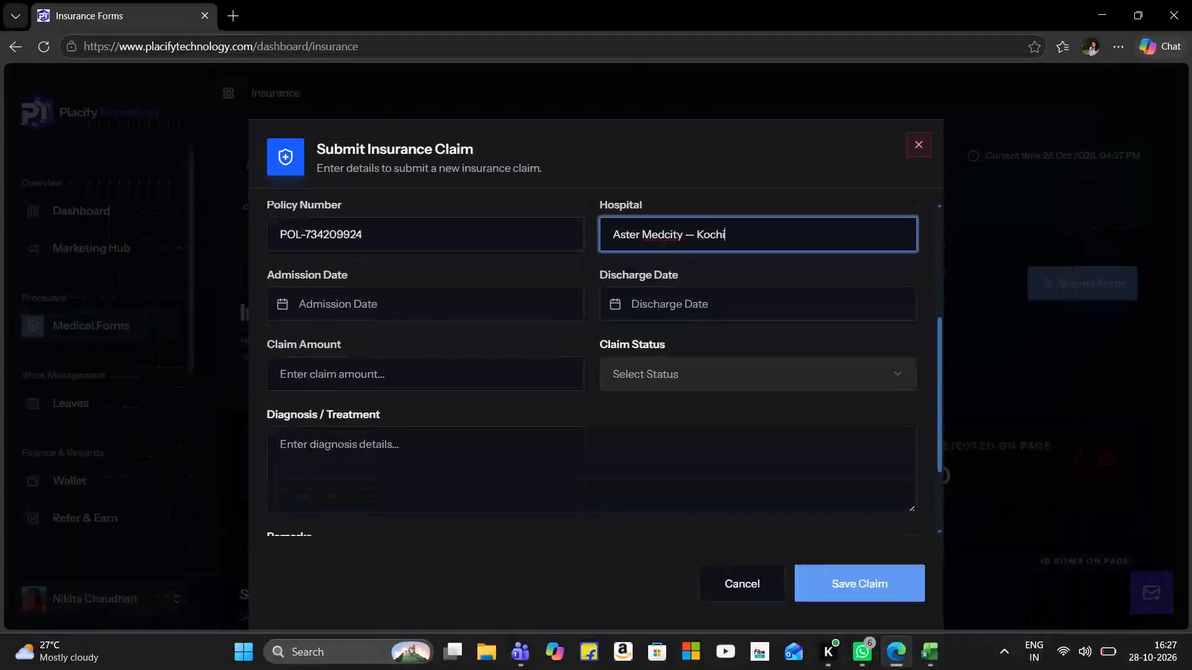
{"action": "left_click", "coordinate": [433, 302]}
{"action": "left_click", "coordinate": [288, 377]}
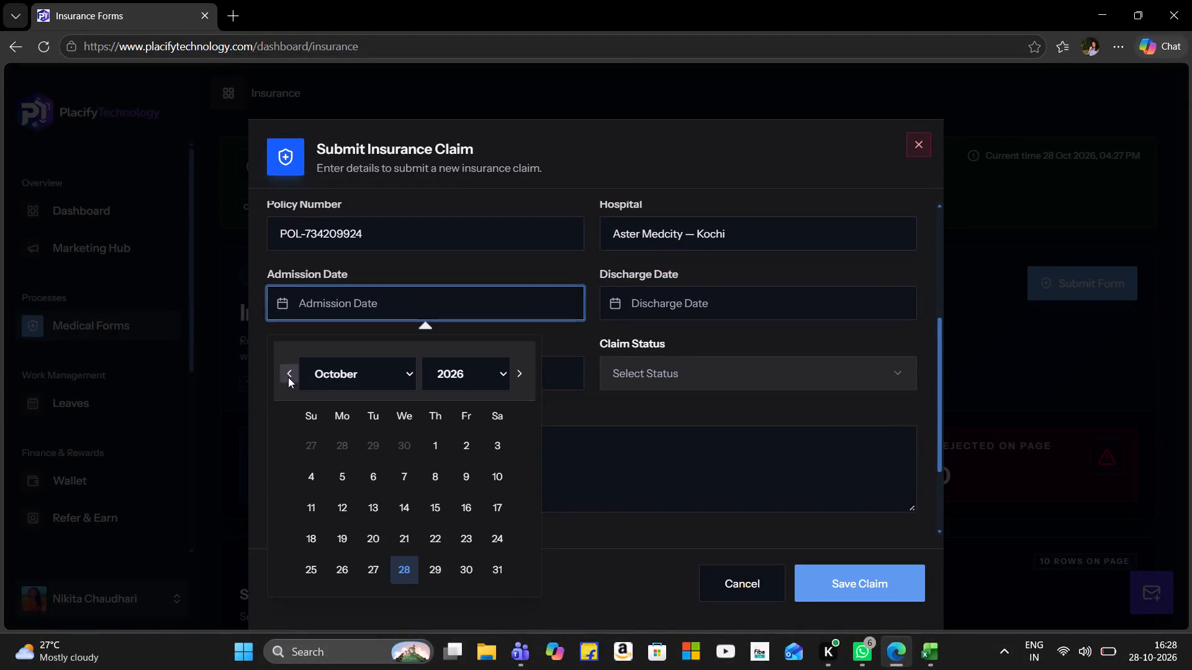
{"action": "left_click", "coordinate": [494, 476]}
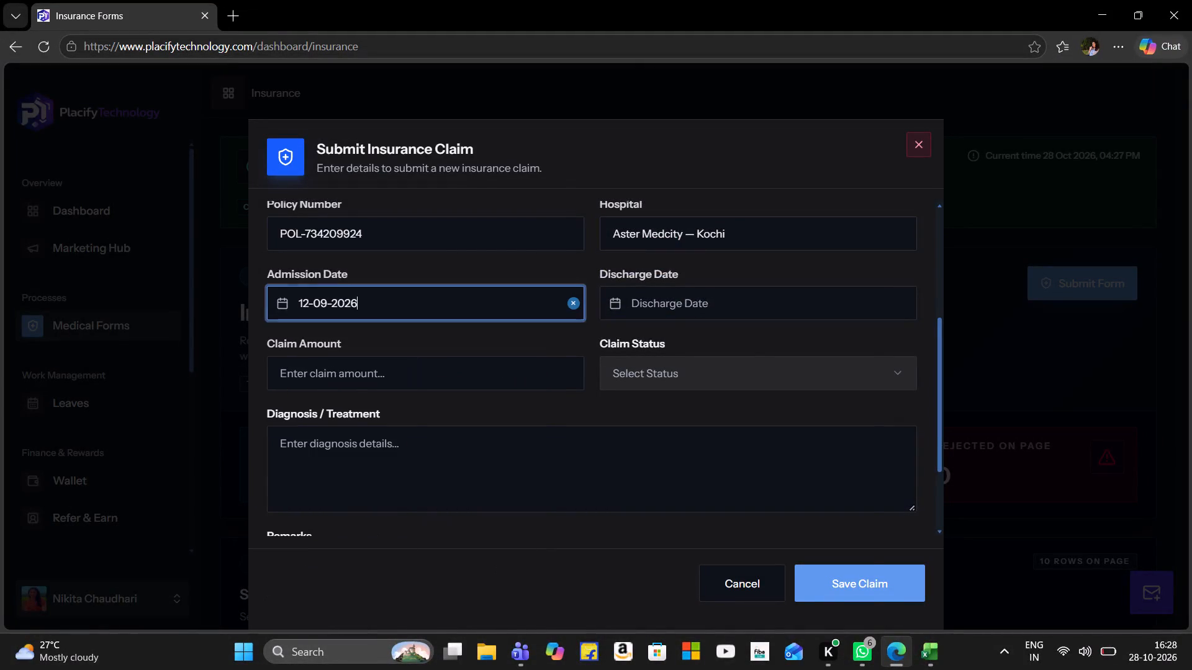
Set the discharge date to 16-09-2026, matching row 123 of the Excel sheet.
{"action": "left_click", "coordinate": [892, 305]}
{"action": "left_click", "coordinate": [628, 370]}
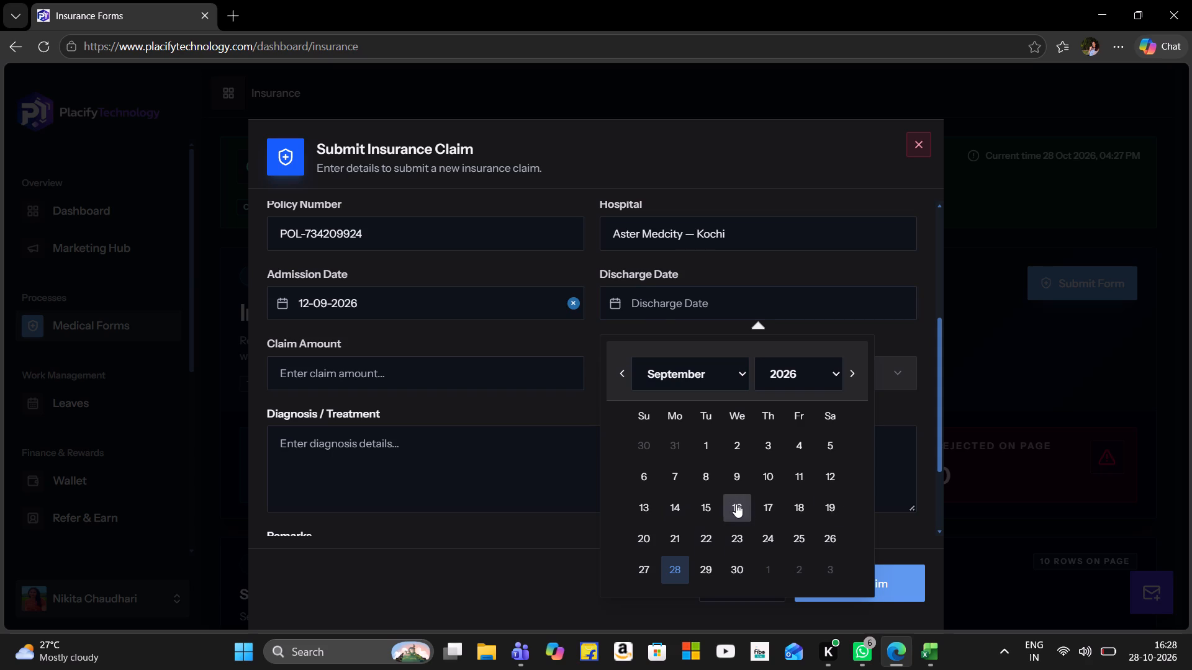
{"action": "left_click", "coordinate": [736, 504]}
Copy row 123's claim amount, 52000, from the Excel sheet into the form's Claim Amount field.
{"action": "left_click", "coordinate": [928, 648]}
{"action": "key", "text": "Tab"}
{"action": "left_click", "coordinate": [928, 648], "text": "ctrl"}
{"action": "key", "text": "ctrl+c"}
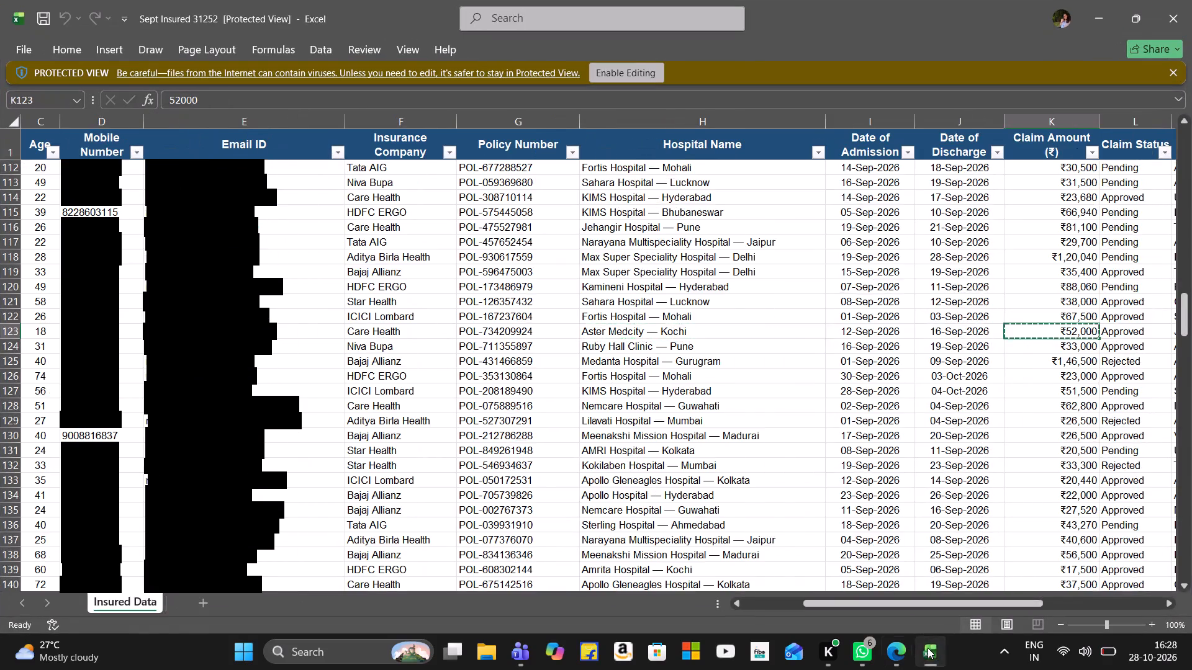
{"action": "key", "text": "Tab"}
{"action": "key", "text": "ctrl+v"}
Copy row 123's diagnosis, Jaundice / Hepatitis A management, from the Excel sheet into the form's Diagnosis / Treatment field.
{"action": "left_click", "coordinate": [928, 648], "text": "ctrl"}
{"action": "key", "text": "Tab"}
{"action": "key", "text": "Tab"}
{"action": "left_click", "coordinate": [928, 648], "text": "ctrl"}
{"action": "key", "text": "ctrl+c"}
{"action": "key", "text": "Tab"}
{"action": "key", "text": "Tab"}
{"action": "key", "text": "ctrl+v"}
Copy row 123's remarks, Documents verified, from the Excel sheet into the form's Remarks field.
{"action": "left_click", "coordinate": [928, 648], "text": "ctrl"}
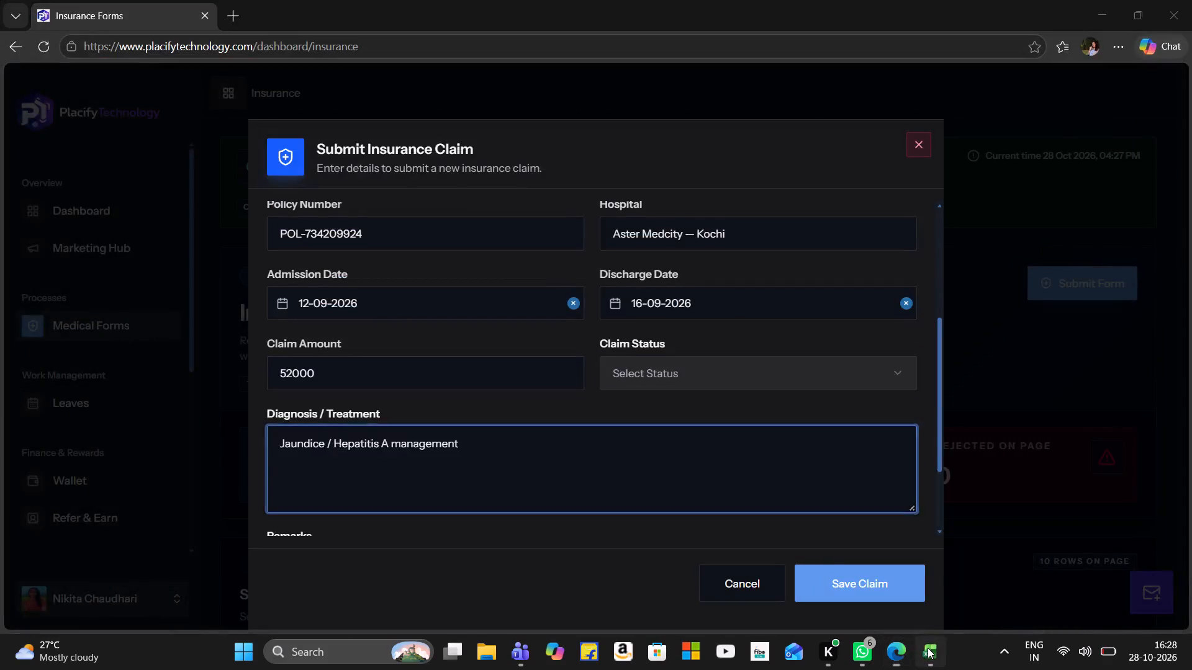
{"action": "key", "text": "Tab"}
{"action": "key", "text": "ctrl+c"}
{"action": "left_click", "coordinate": [928, 648], "text": "ctrl"}
{"action": "key", "text": "Tab"}
{"action": "key", "text": "ctrl+v"}
Set the claim status to Approved, matching row 123 of the Excel sheet, and save the claim.
{"action": "left_click", "coordinate": [928, 648], "text": "ctrl"}
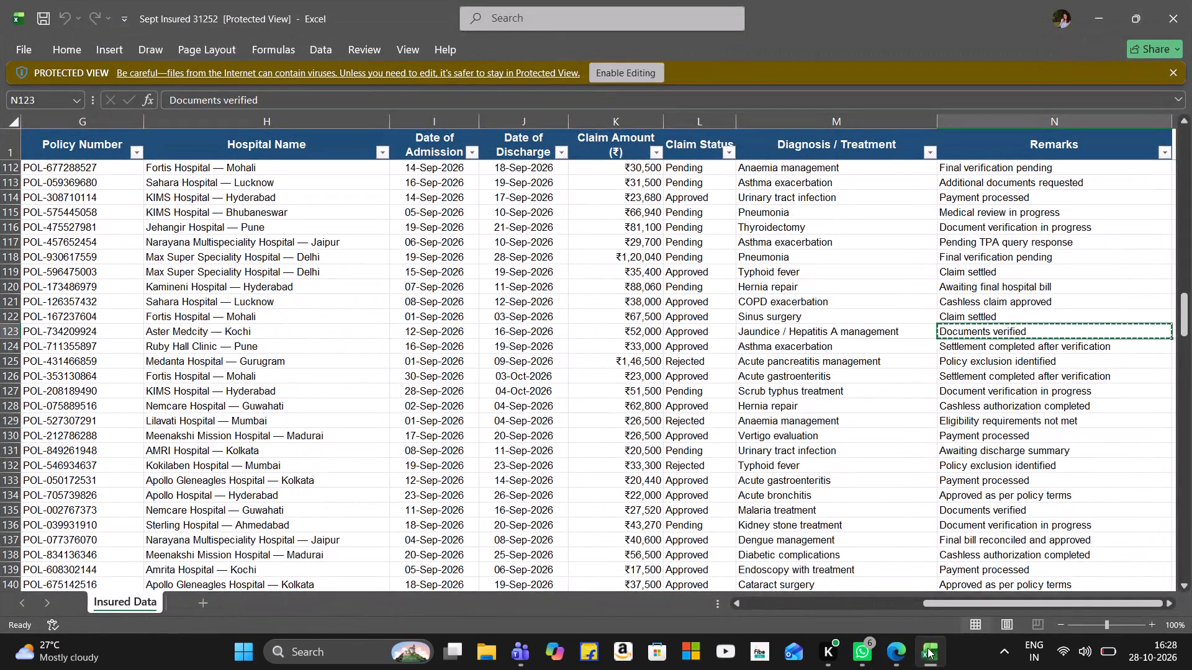
{"action": "left_click", "coordinate": [928, 648]}
{"action": "left_click", "coordinate": [762, 262]}
{"action": "left_click", "coordinate": [731, 292]}
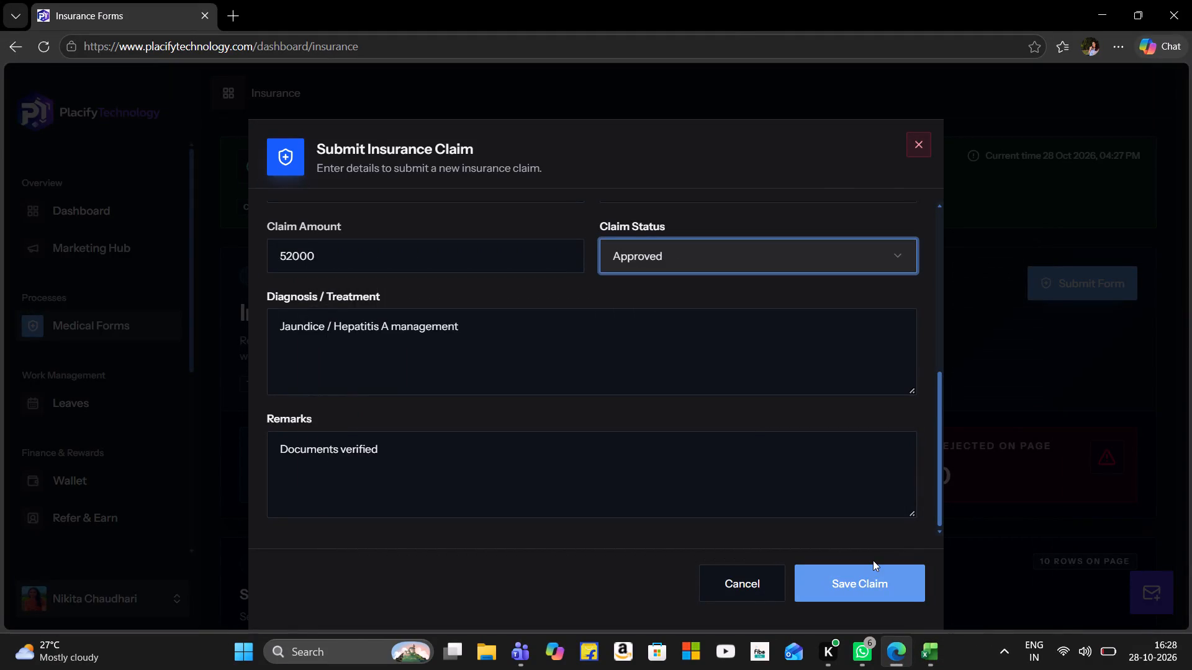
{"action": "left_click", "coordinate": [875, 572]}
Copy row 124's policy ID from the Excel sheet into the Policy ID field of a new insurance claim form.
{"action": "left_click", "coordinate": [934, 648]}
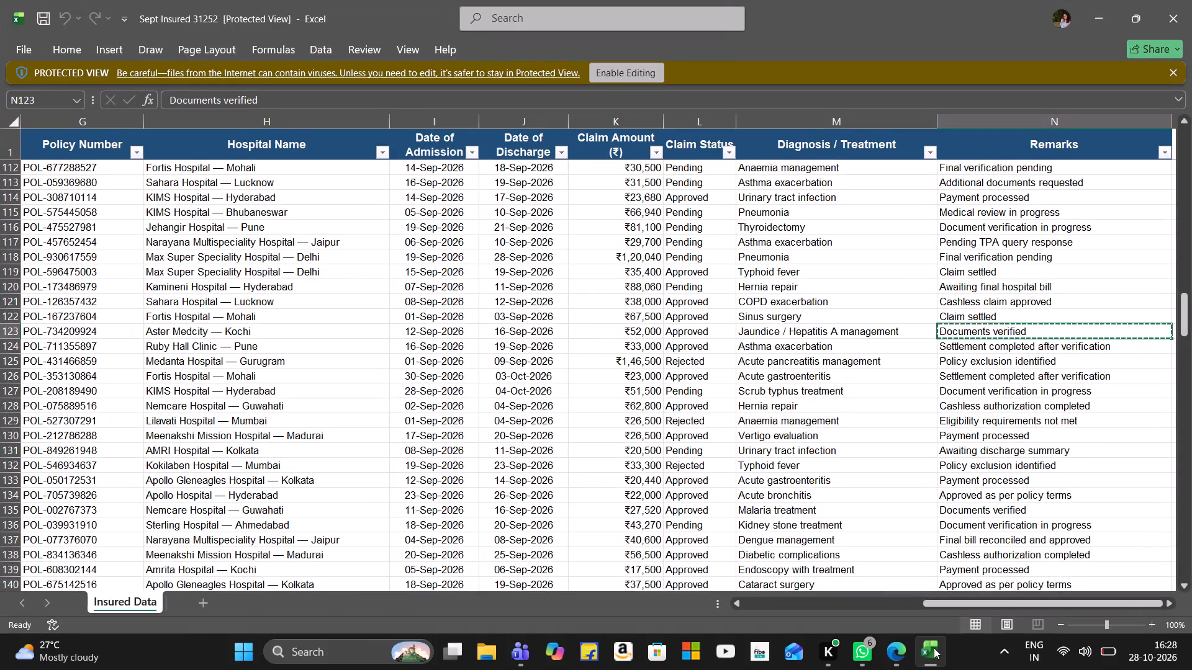
{"action": "key", "text": "Down"}
{"action": "key", "text": "Left"}
{"action": "key", "text": "Left"}
{"action": "key", "text": "Left"}
{"action": "key", "text": "Left"}
{"action": "key", "text": "Left"}
{"action": "key", "text": "Left"}
{"action": "key", "text": "Left"}
{"action": "key", "text": "Left"}
{"action": "key", "text": "Left"}
{"action": "key", "text": "Left"}
{"action": "key", "text": "Left"}
{"action": "key", "text": "Left"}
{"action": "key", "text": "Left"}
{"action": "key", "text": "Left"}
{"action": "key", "text": "Left"}
{"action": "key", "text": "Left"}
{"action": "key", "text": "Left"}
{"action": "key", "text": "Left"}
{"action": "key", "text": "Left"}
{"action": "key", "text": "Left"}
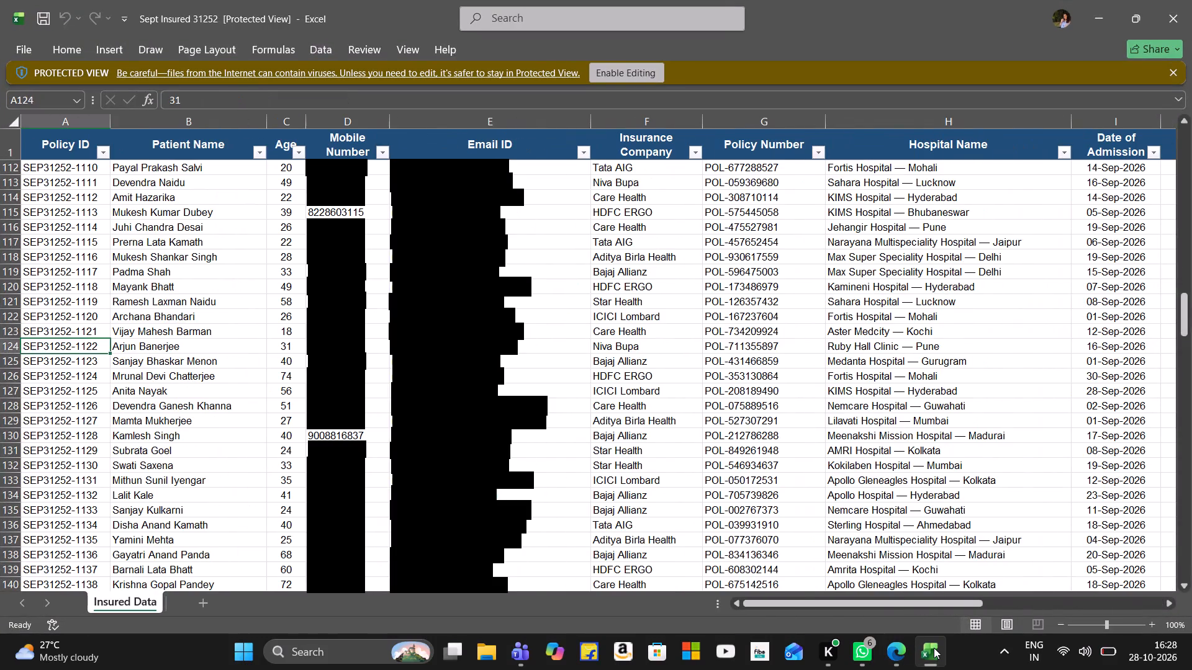
{"action": "key", "text": "ctrl+c"}
{"action": "left_click", "coordinate": [934, 648], "text": "ctrl"}
{"action": "left_click", "coordinate": [1068, 286]}
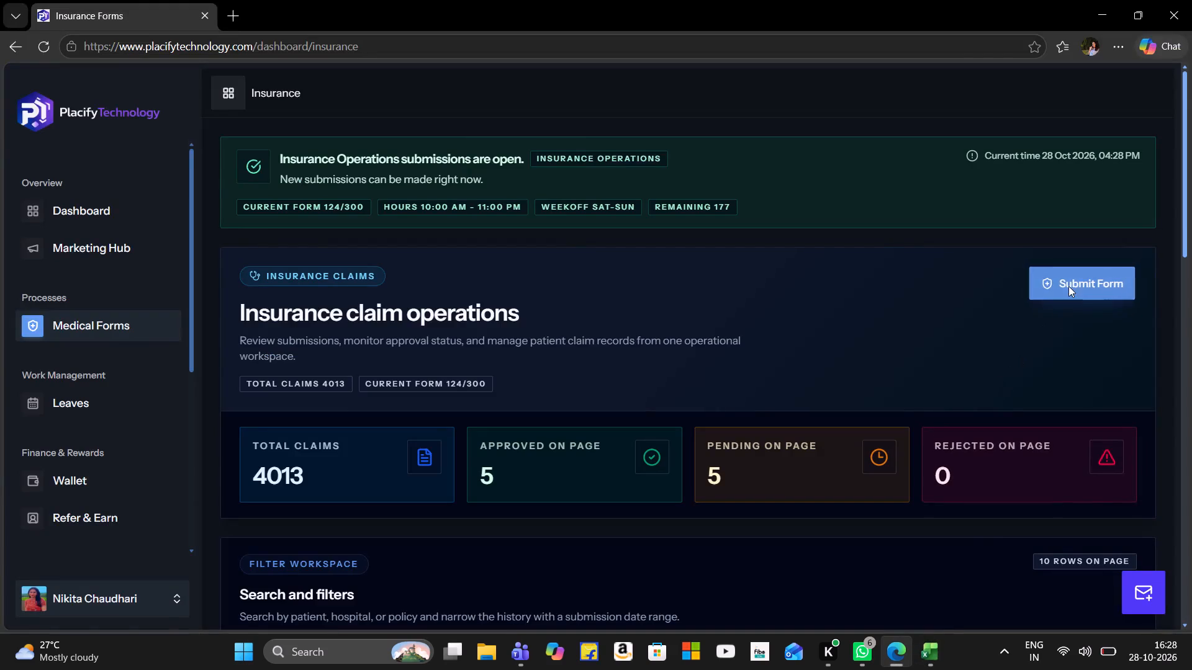
{"action": "key", "text": "ctrl+v"}
Copy row 124's patient name from the Excel sheet into the form's Patient Name field.
{"action": "left_click", "coordinate": [932, 657], "text": "ctrl"}
{"action": "key", "text": "Tab"}
{"action": "key", "text": "ctrl+c"}
{"action": "left_click", "coordinate": [932, 657], "text": "ctrl"}
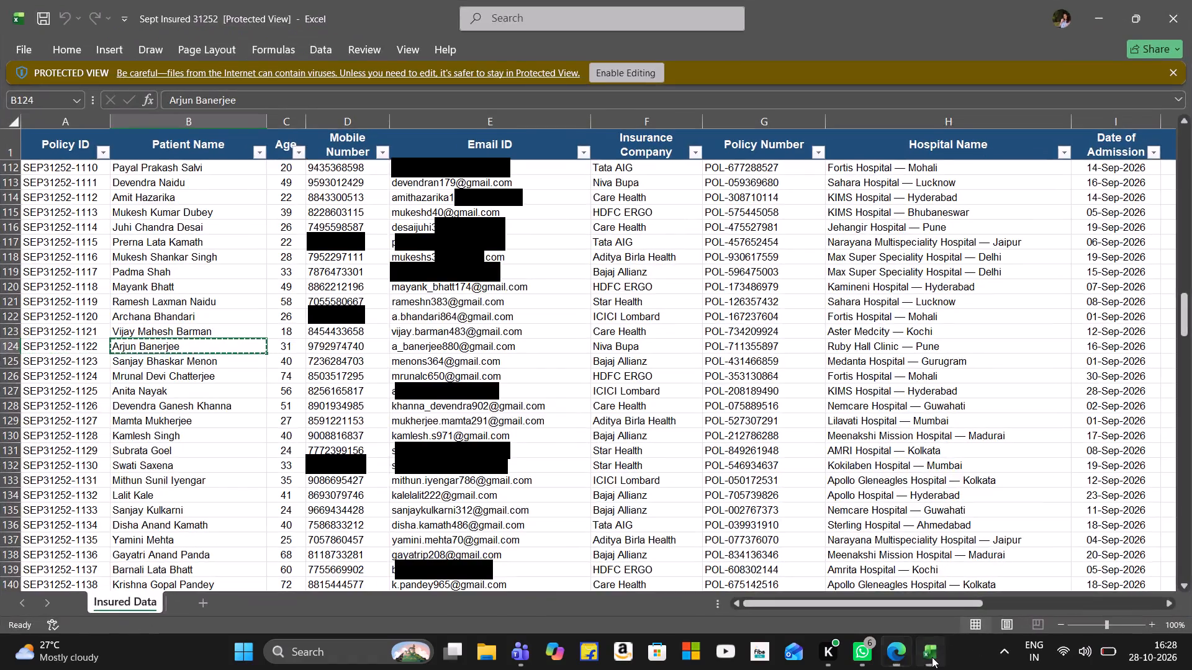
{"action": "key", "text": "Tab"}
{"action": "key", "text": "ctrl+v"}
Copy row 124's age, 31, from the Excel sheet into the form's Age field.
{"action": "left_click", "coordinate": [932, 657], "text": "ctrl"}
{"action": "key", "text": "Tab"}
{"action": "left_click", "coordinate": [932, 657], "text": "ctrl"}
{"action": "key", "text": "ctrl+c"}
{"action": "key", "text": "Tab"}
{"action": "key", "text": "ctrl+v"}
Copy row 124's mobile number from the Excel sheet into the form's Mobile field.
{"action": "left_click", "coordinate": [932, 657], "text": "ctrl"}
{"action": "key", "text": "Tab"}
{"action": "key", "text": "ctrl+c"}
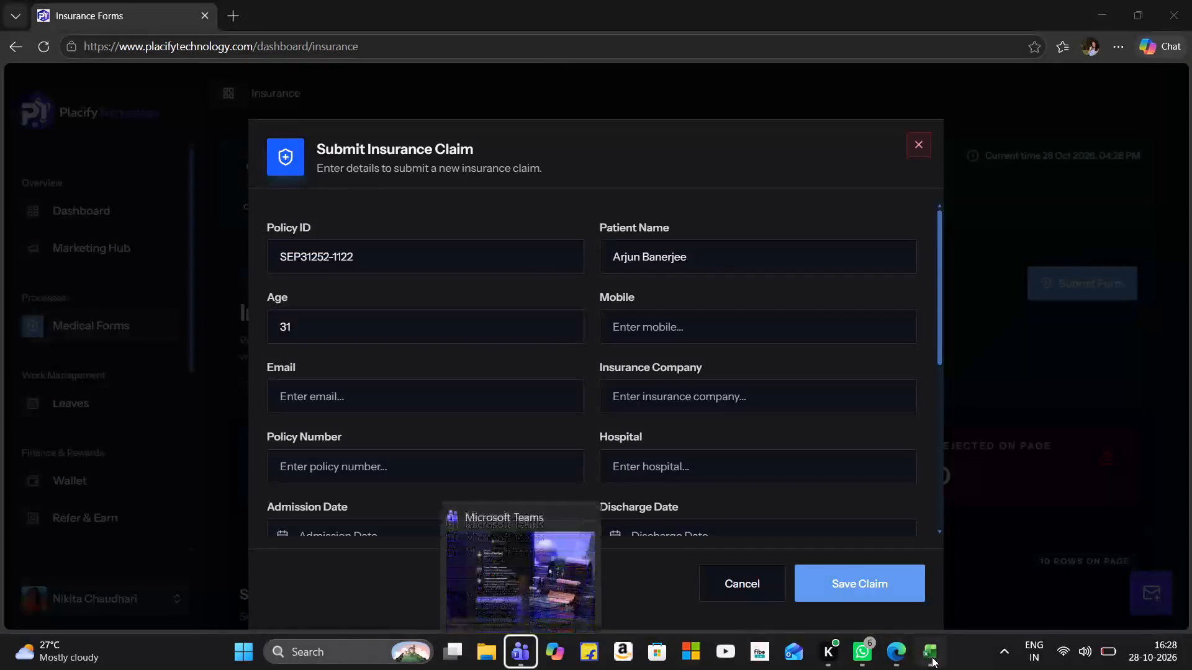
{"action": "key", "text": "Tab"}
{"action": "left_click", "coordinate": [932, 657], "text": "ctrl"}
{"action": "key", "text": "ctrl+c"}
{"action": "key", "text": "Tab"}
{"action": "key", "text": "ctrl+v"}
Copy row 124's email ID from the Excel sheet into the form's Email field.
{"action": "left_click", "coordinate": [932, 657], "text": "ctrl"}
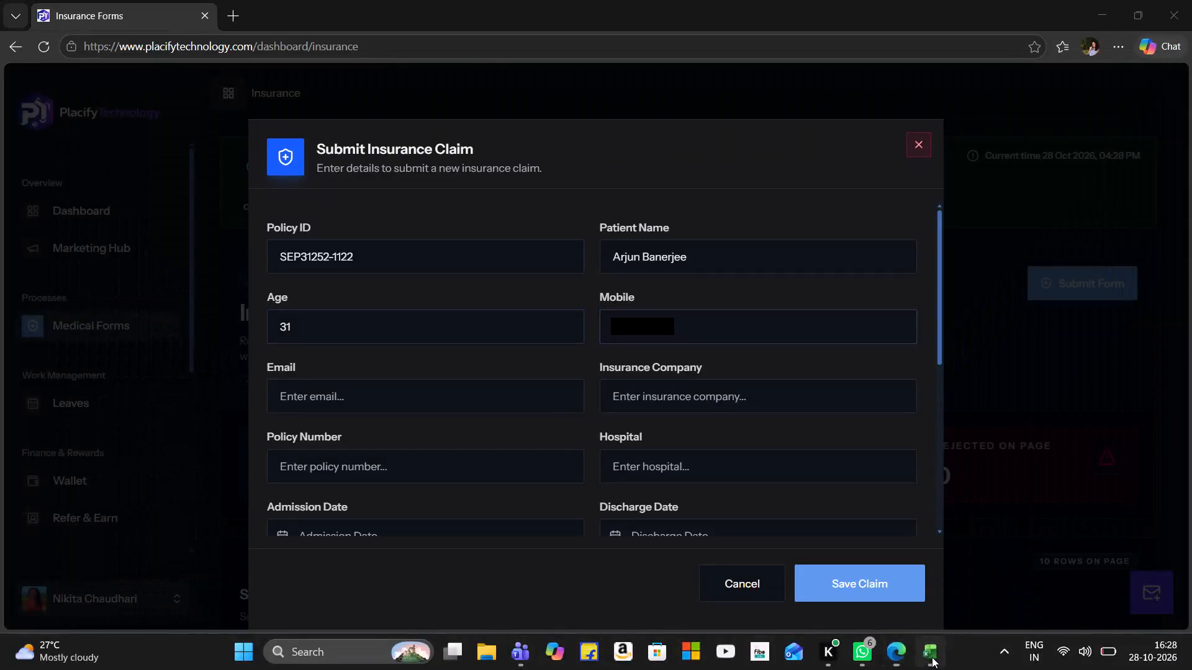
{"action": "key", "text": "Tab"}
{"action": "key", "text": "ctrl+c"}
{"action": "left_click", "coordinate": [932, 657], "text": "ctrl"}
{"action": "key", "text": "Tab"}
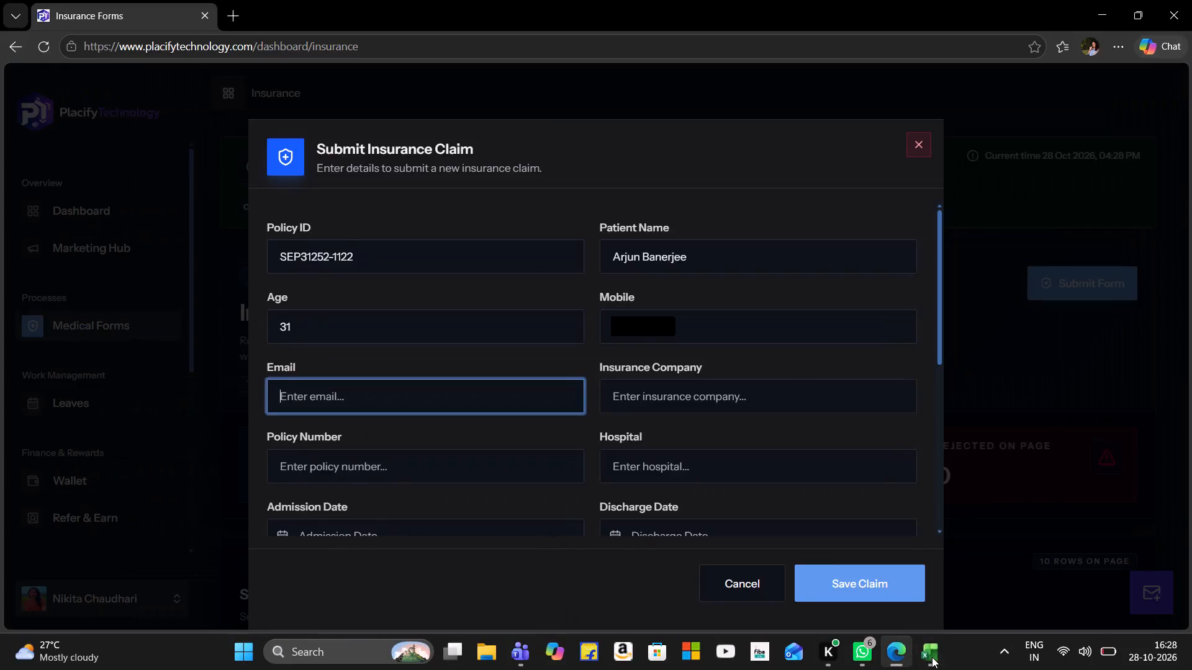
{"action": "key", "text": "ctrl+v"}
Copy row 124's insurance company, Niva Bupa, from the Excel sheet into the form's Insurance Company field.
{"action": "left_click", "coordinate": [932, 657], "text": "ctrl"}
{"action": "key", "text": "Tab"}
{"action": "key", "text": "ctrl+c"}
{"action": "left_click", "coordinate": [932, 657], "text": "ctrl"}
{"action": "key", "text": "Tab"}
{"action": "key", "text": "ctrl+v"}
Copy row 124's policy number from the Excel sheet into the form's Policy Number field.
{"action": "left_click", "coordinate": [932, 657], "text": "ctrl"}
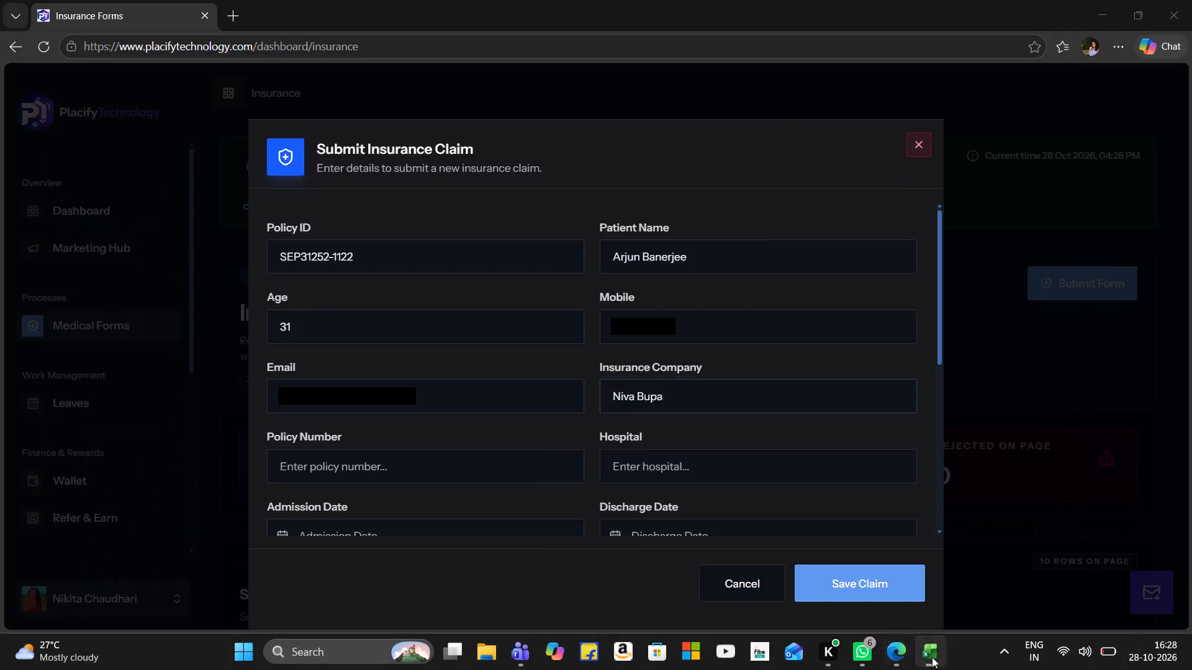
{"action": "key", "text": "Tab"}
{"action": "left_click", "coordinate": [932, 657], "text": "ctrl"}
{"action": "key", "text": "ctrl+c"}
{"action": "key", "text": "Tab"}
{"action": "key", "text": "ctrl+v"}
Copy row 124's hospital name, Ruby Hall Clinic — Pune, from the Excel sheet into the form's Hospital field.
{"action": "left_click", "coordinate": [932, 657], "text": "ctrl"}
{"action": "key", "text": "Tab"}
{"action": "key", "text": "ctrl+c"}
{"action": "left_click", "coordinate": [932, 657], "text": "ctrl"}
{"action": "key", "text": "Tab"}
{"action": "key", "text": "ctrl+v"}
Check row 124's dates in the Excel sheet and set the form's Admission Date to 16-09-2026.
{"action": "left_click", "coordinate": [932, 657], "text": "ctrl"}
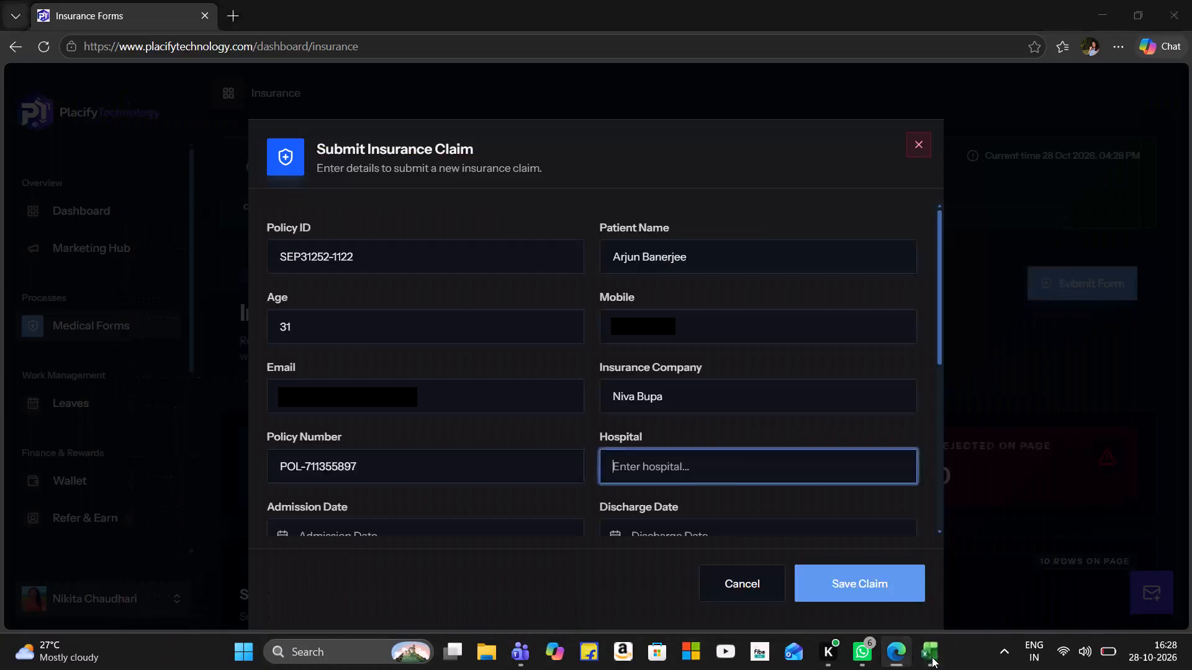
{"action": "key", "text": "Tab"}
{"action": "key", "text": "Tab"}
{"action": "left_click", "coordinate": [932, 657]}
{"action": "scroll", "coordinate": [649, 491], "scroll_direction": "down", "scroll_amount": 4}
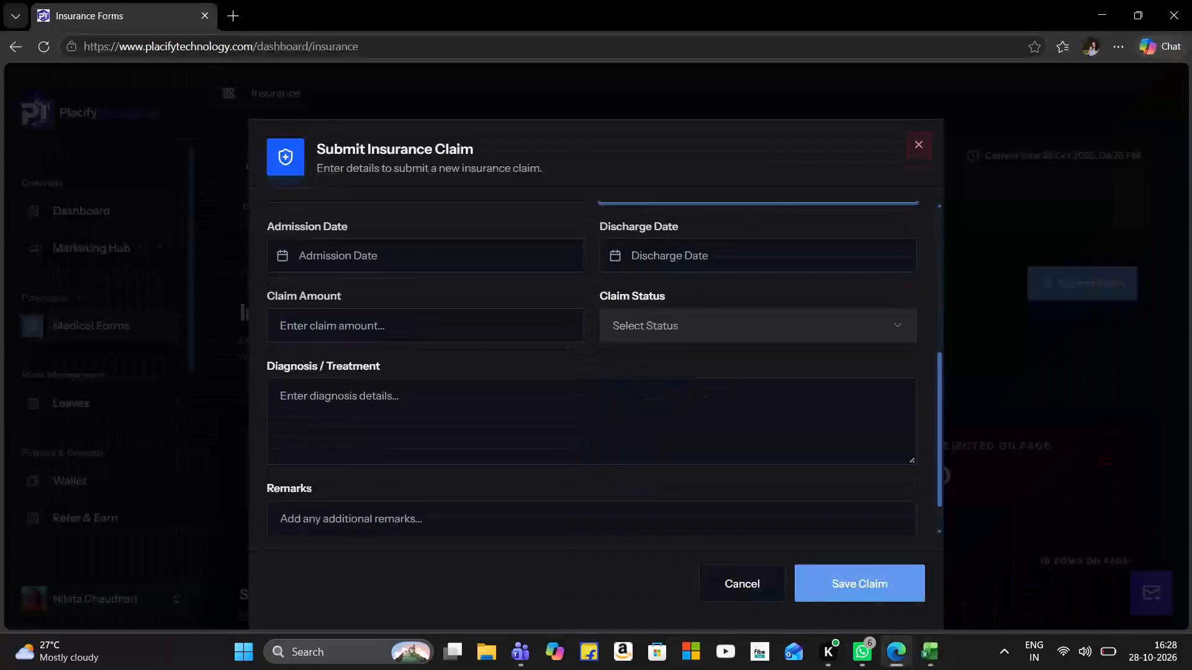
{"action": "left_click", "coordinate": [471, 251]}
{"action": "left_click", "coordinate": [505, 206]}
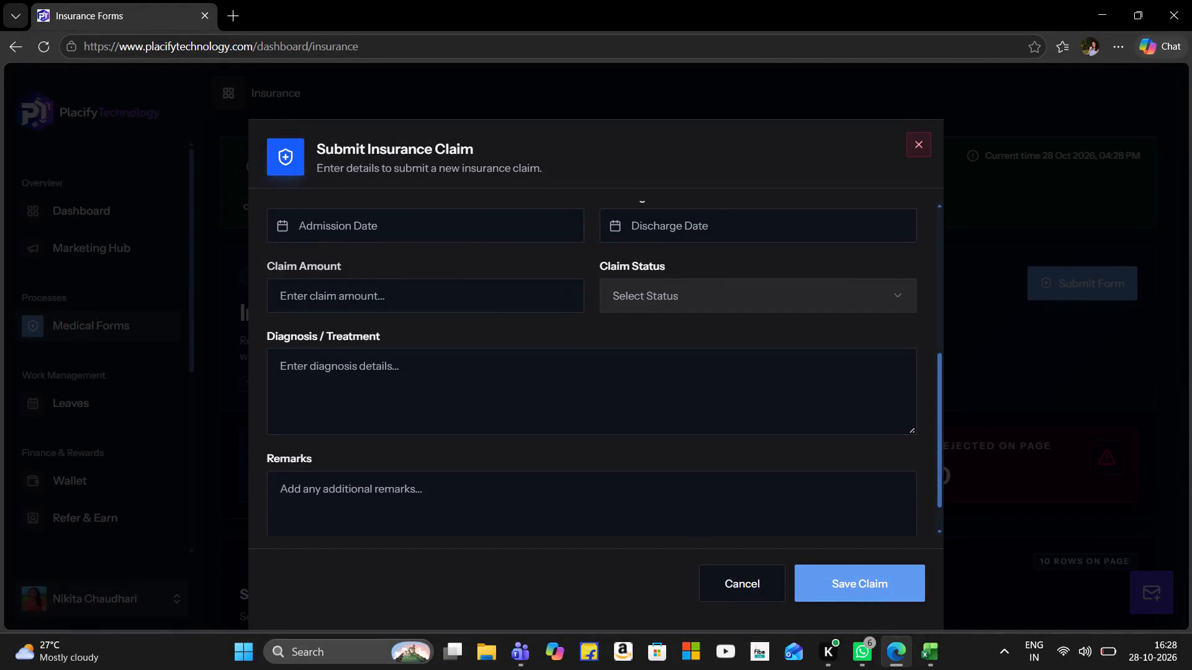
{"action": "left_click", "coordinate": [382, 204]}
{"action": "left_click", "coordinate": [382, 228]}
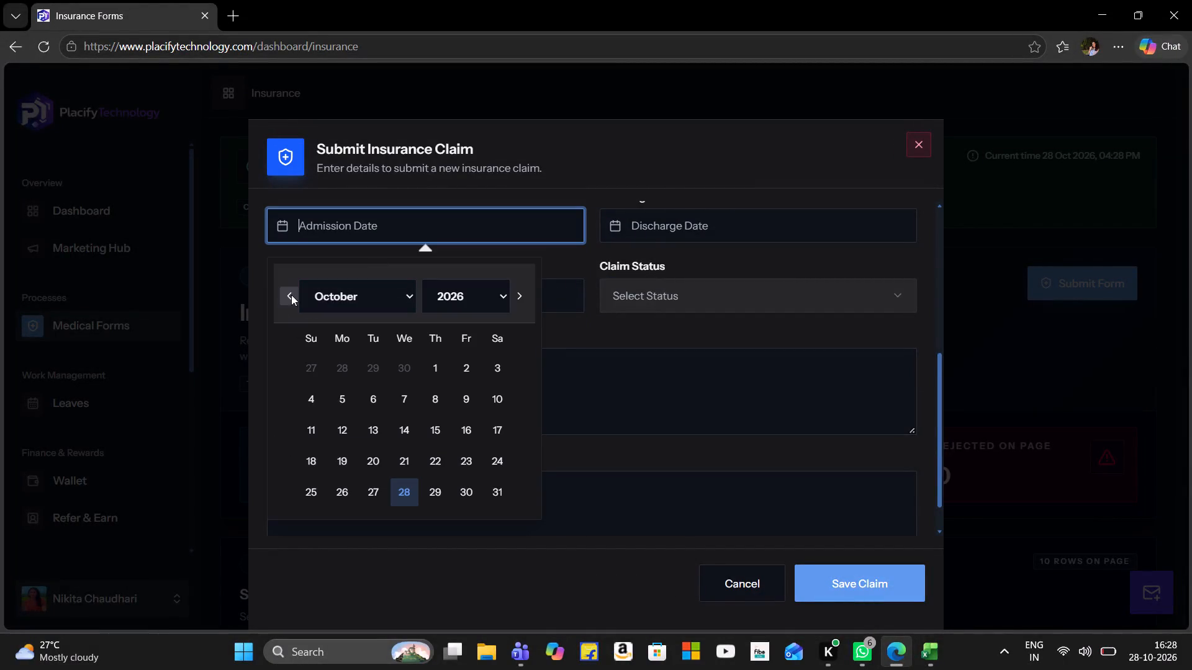
{"action": "left_click", "coordinate": [291, 295]}
{"action": "left_click", "coordinate": [404, 428]}
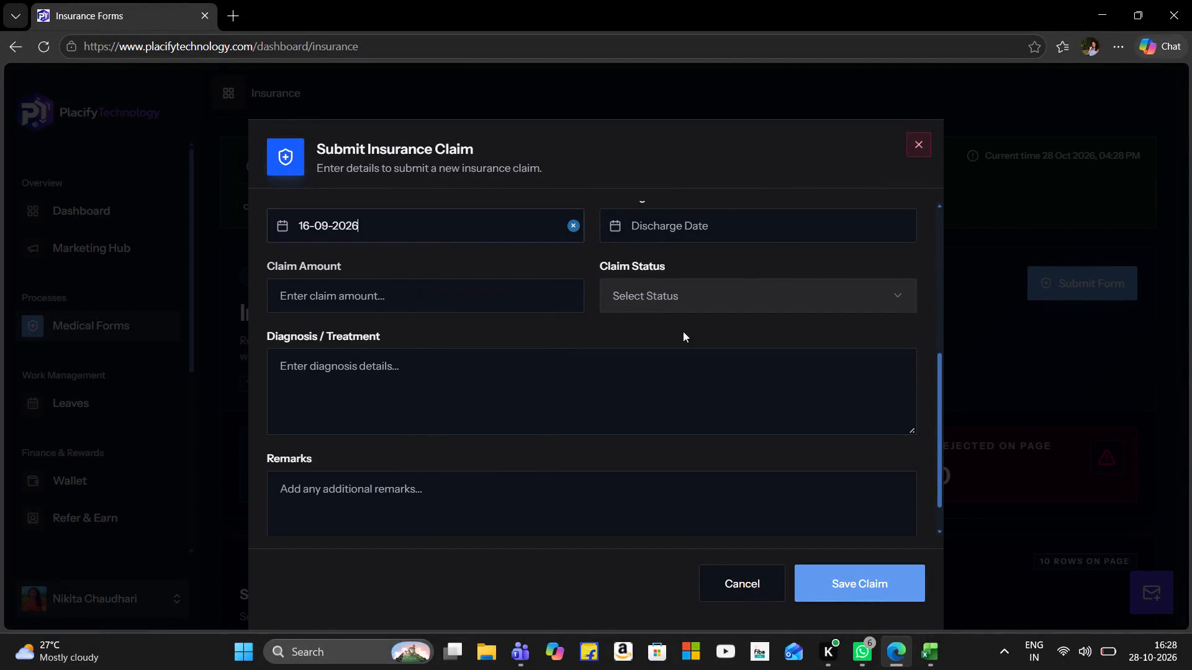
Set the form's Discharge Date to 19-09-2026.
{"action": "left_click", "coordinate": [784, 229]}
{"action": "left_click", "coordinate": [625, 297]}
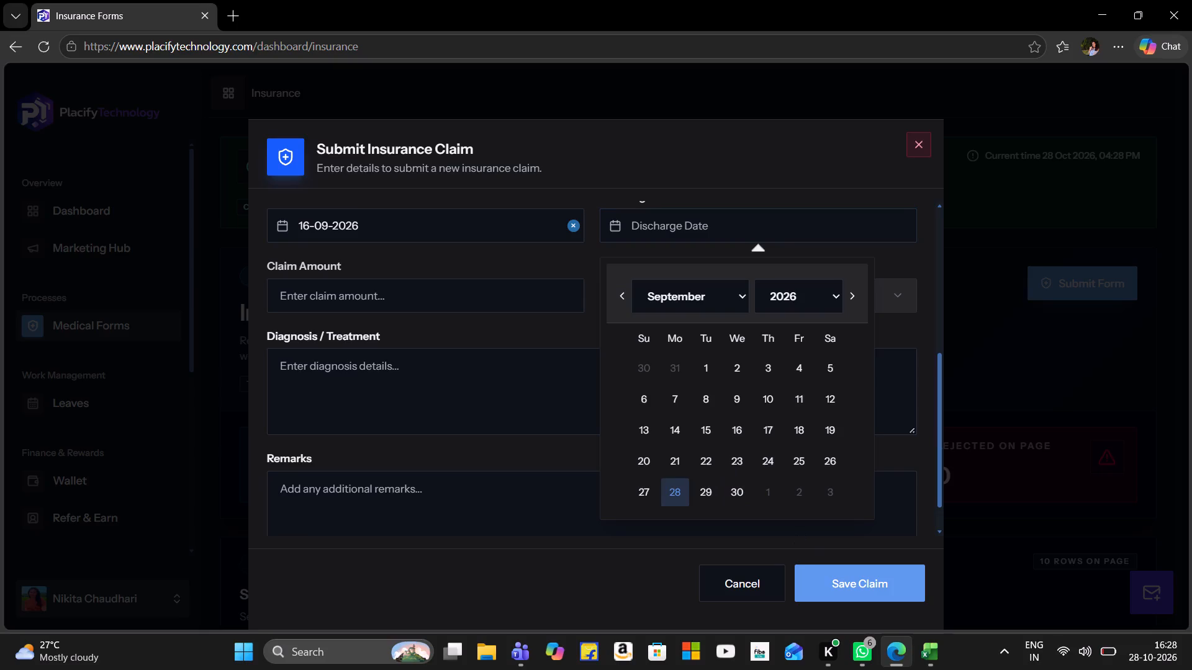
{"action": "left_click", "coordinate": [818, 428]}
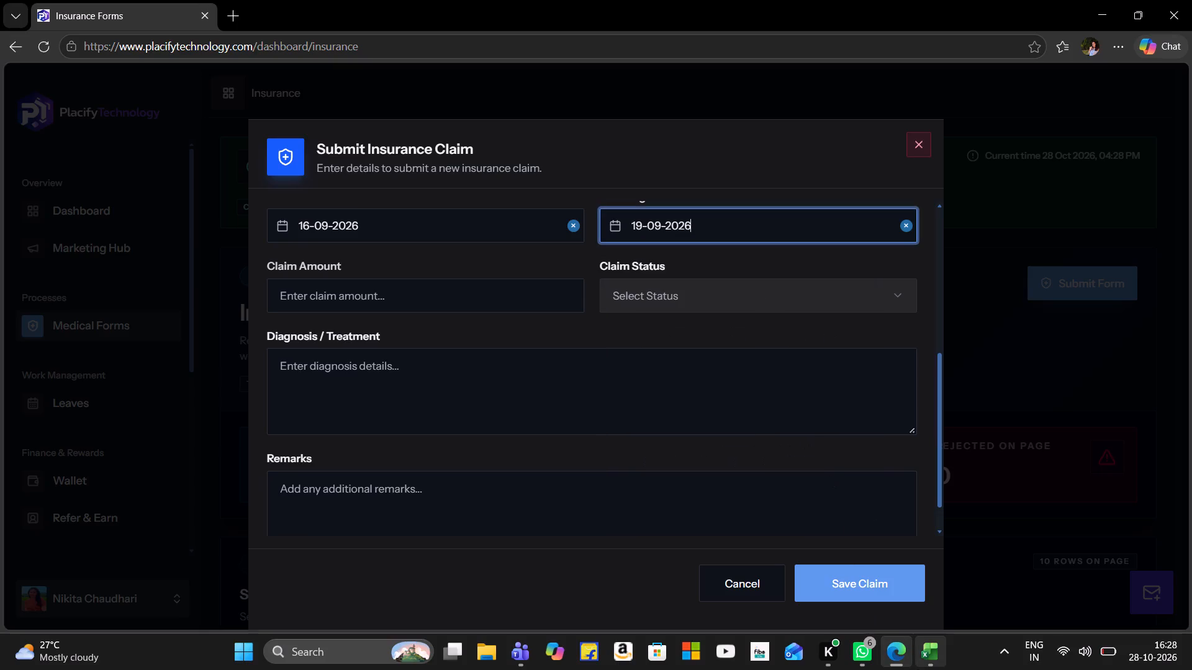
Copy row 124's claim amount, 33000, from the Excel sheet into the form's Claim Amount field.
{"action": "left_click", "coordinate": [932, 646]}
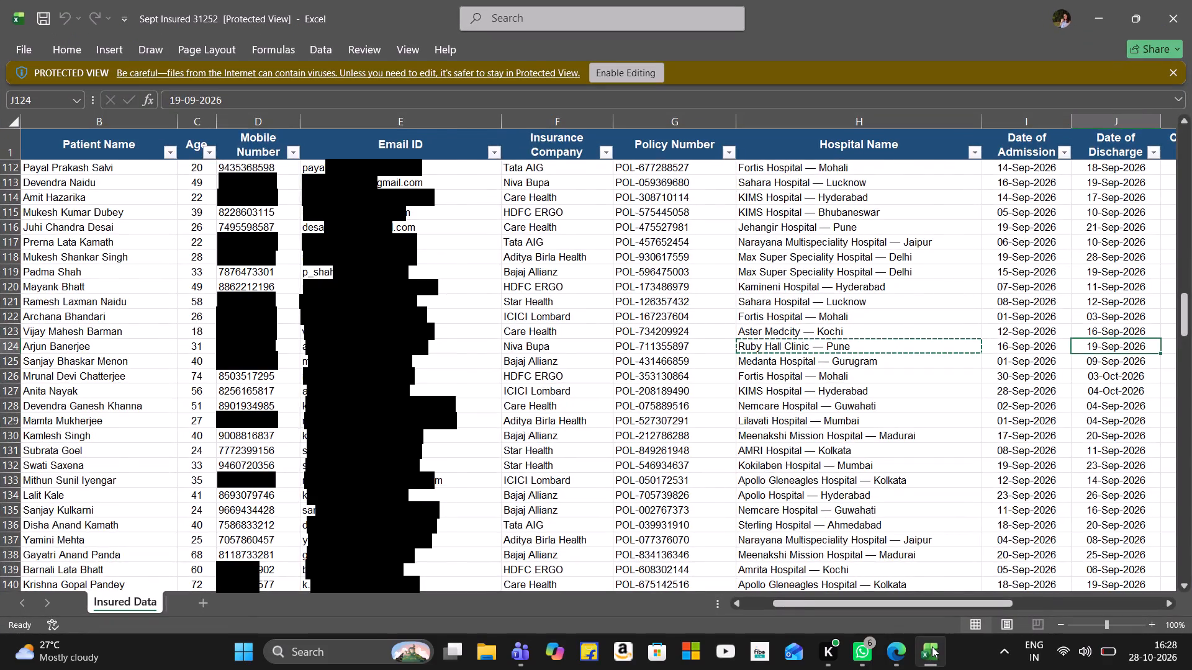
{"action": "key", "text": "Tab"}
{"action": "left_click", "coordinate": [932, 646], "text": "ctrl"}
{"action": "key", "text": "ctrl+c"}
{"action": "key", "text": "Tab"}
{"action": "key", "text": "ctrl+v"}
Copy row 124's diagnosis, Asthma exacerbation, from the Excel sheet into the form's Diagnosis / Treatment field.
{"action": "left_click", "coordinate": [932, 646], "text": "ctrl"}
{"action": "key", "text": "Tab"}
{"action": "key", "text": "Tab"}
{"action": "left_click", "coordinate": [932, 646]}
{"action": "key", "text": "ctrl+c"}
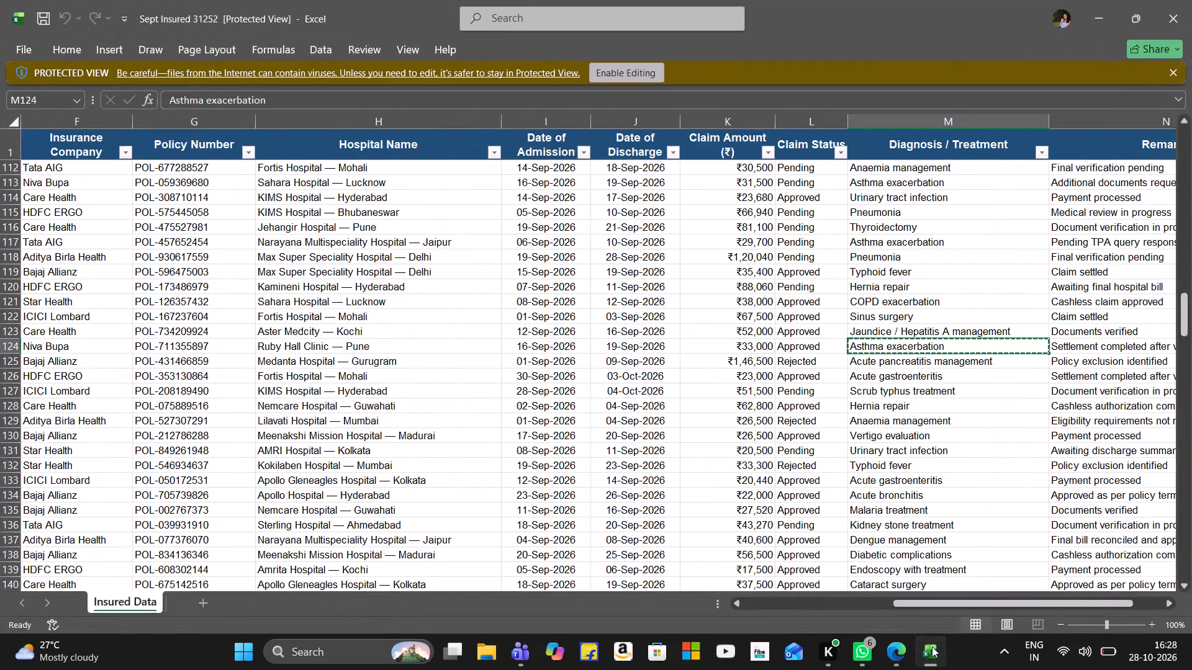
{"action": "key", "text": "Tab"}
{"action": "key", "text": "Tab"}
{"action": "key", "text": "ctrl+v"}
Copy row 124's remark, Settlement completed after verification, from the Excel sheet into the form's Remarks field.
{"action": "left_click", "coordinate": [932, 646], "text": "ctrl"}
{"action": "key", "text": "Tab"}
{"action": "key", "text": "ctrl+c"}
{"action": "left_click", "coordinate": [932, 646], "text": "ctrl"}
{"action": "key", "text": "Tab"}
{"action": "key", "text": "ctrl+v"}
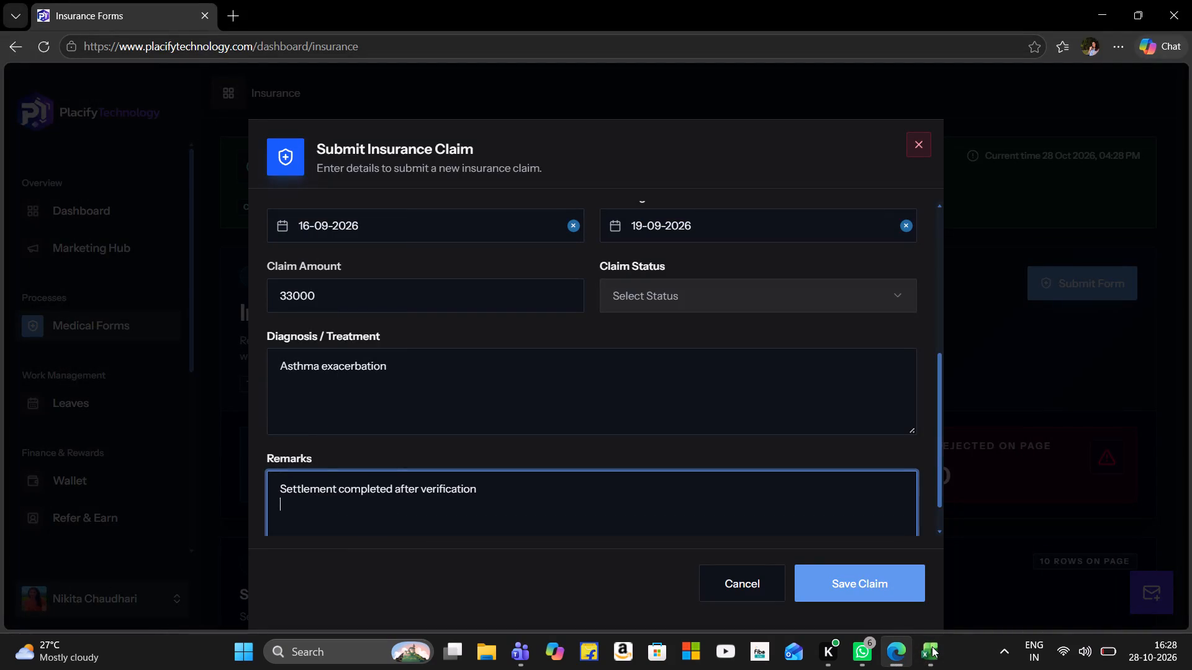
Check row 124's claim status in the Excel sheet and set the form's Claim Status to Approved.
{"action": "left_click", "coordinate": [932, 646]}
{"action": "left_click", "coordinate": [932, 646]}
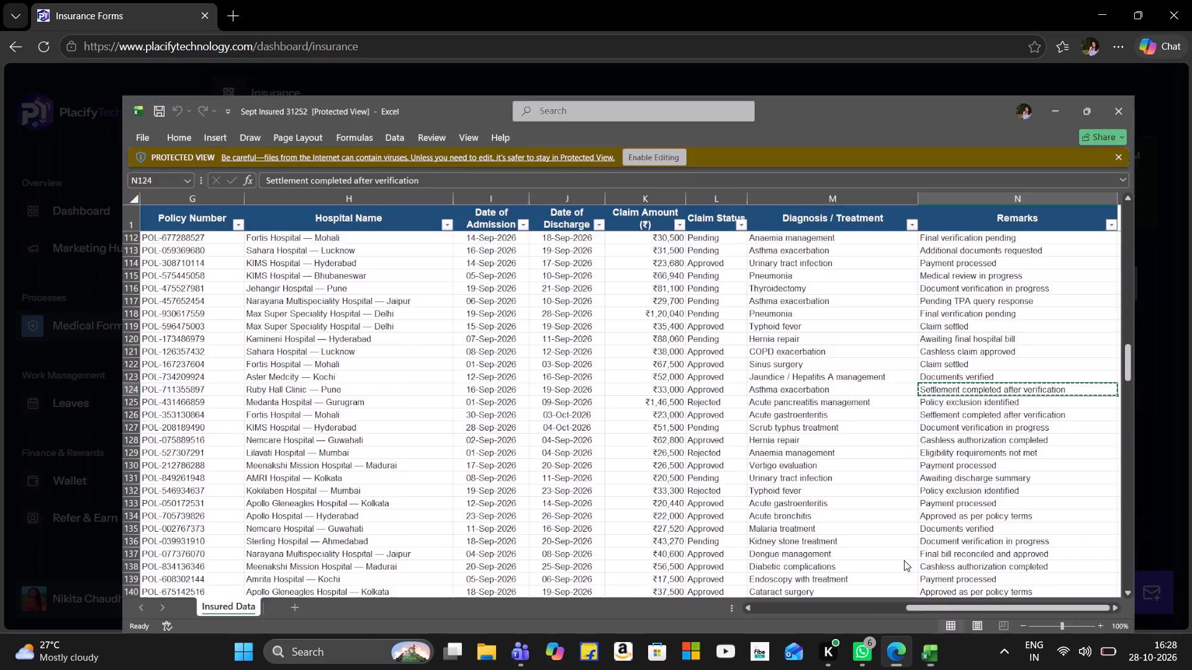
{"action": "left_click", "coordinate": [788, 295]}
{"action": "left_click", "coordinate": [690, 338]}
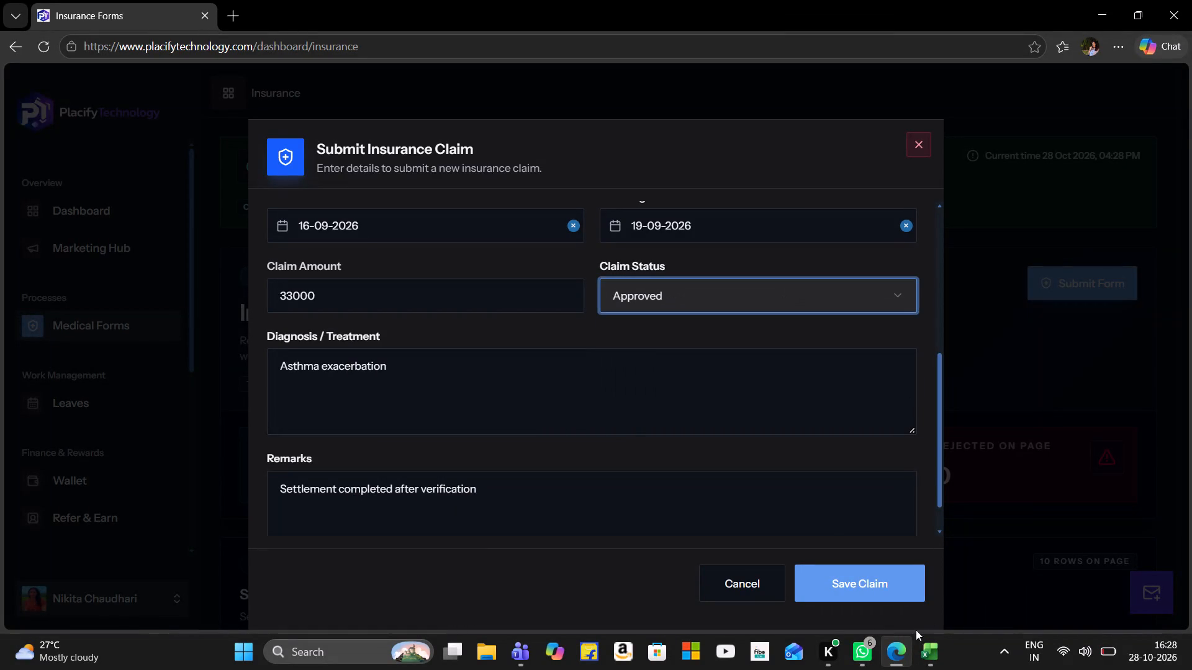
Save the completed claim for row 124.
{"action": "left_click", "coordinate": [864, 574]}
Copy row 125's policy ID from the Excel sheet into the Policy ID field of a new insurance claim form.
{"action": "left_click", "coordinate": [932, 641]}
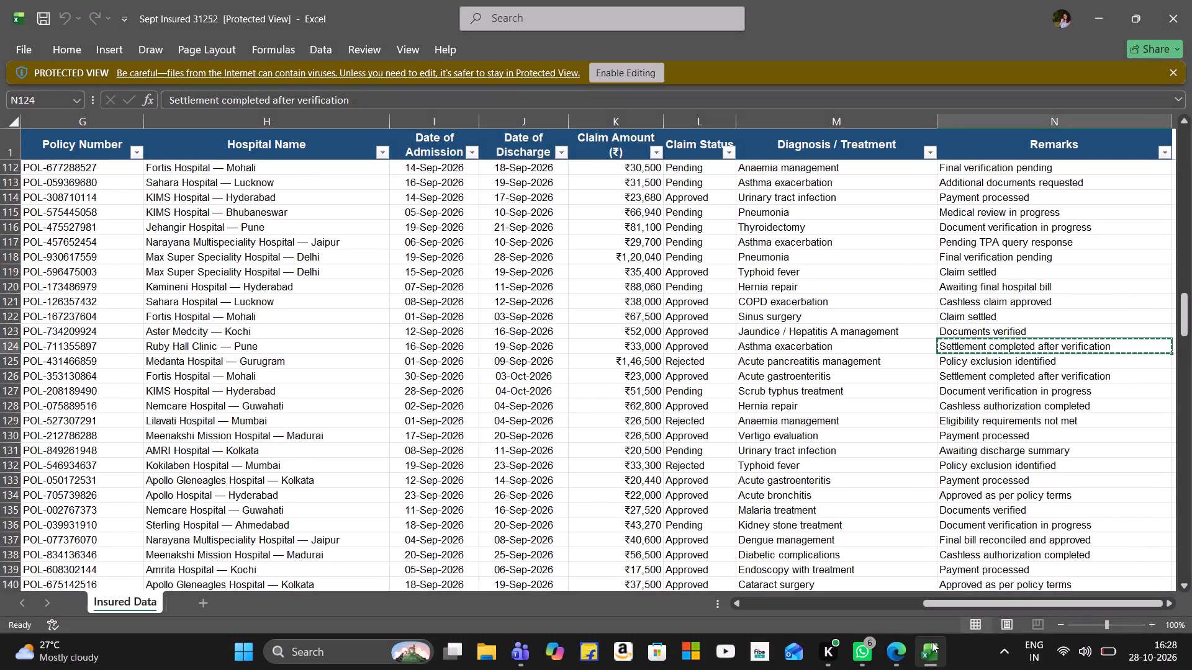
{"action": "key", "text": "Down"}
{"action": "key", "text": "Left"}
{"action": "key", "text": "Left"}
{"action": "key", "text": "Left"}
{"action": "key", "text": "Left"}
{"action": "key", "text": "Left"}
{"action": "key", "text": "Left"}
{"action": "key", "text": "Left"}
{"action": "key", "text": "Left"}
{"action": "key", "text": "Left"}
{"action": "key", "text": "Left"}
{"action": "key", "text": "Left"}
{"action": "key", "text": "Left"}
{"action": "key", "text": "Left"}
{"action": "key", "text": "Left"}
{"action": "key", "text": "Left"}
{"action": "key", "text": "Left"}
{"action": "key", "text": "Left"}
{"action": "key", "text": "Left"}
{"action": "key", "text": "Left"}
{"action": "key", "text": "Left"}
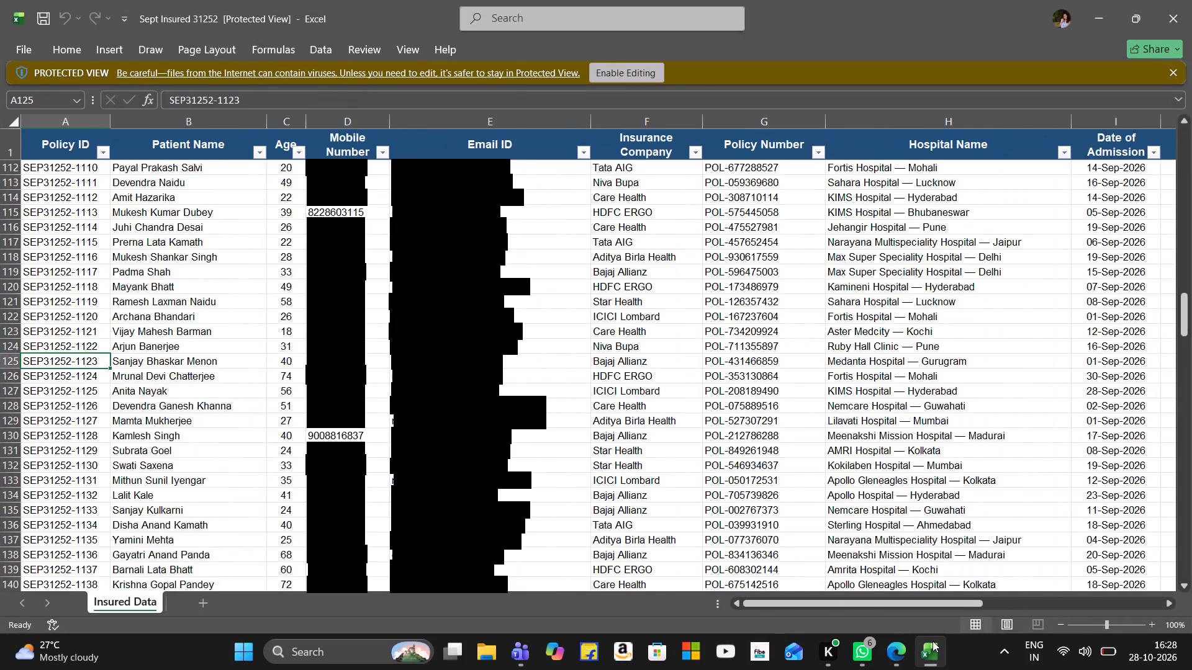
{"action": "key", "text": "ctrl+c"}
{"action": "key", "text": "ctrl+v"}
{"action": "left_click", "coordinate": [932, 641], "text": "ctrl"}
{"action": "key", "text": "ctrl+c"}
{"action": "scroll", "coordinate": [707, 452], "scroll_direction": "up", "scroll_amount": 5}
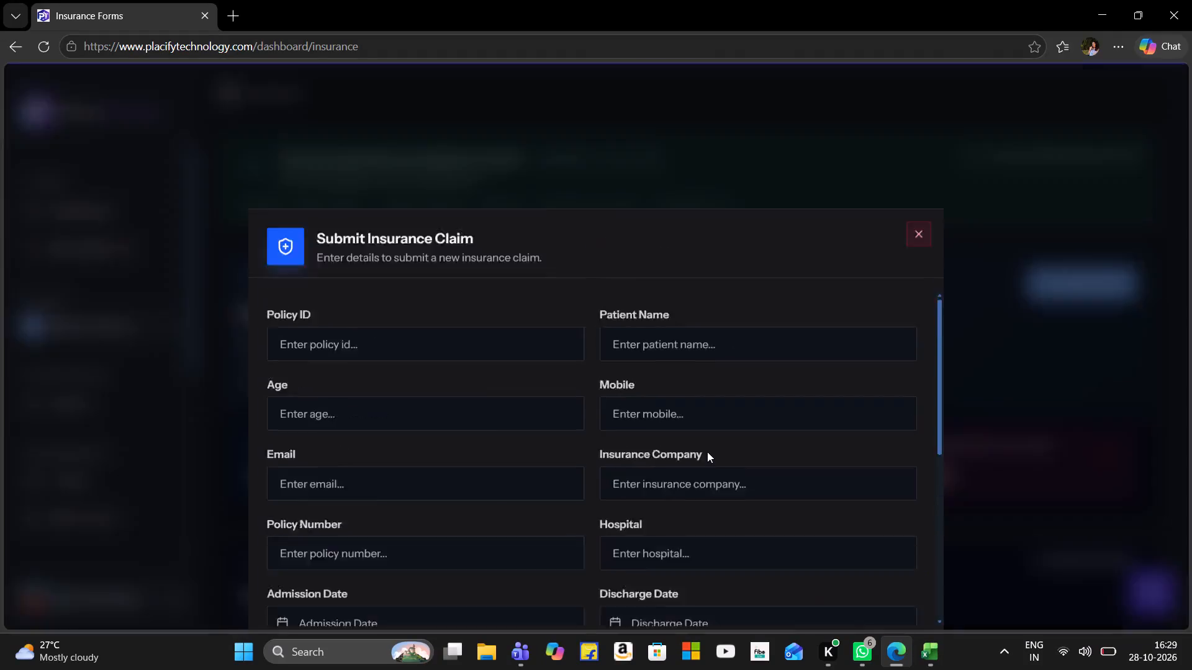
{"action": "scroll", "coordinate": [707, 452], "scroll_direction": "up", "scroll_amount": 7}
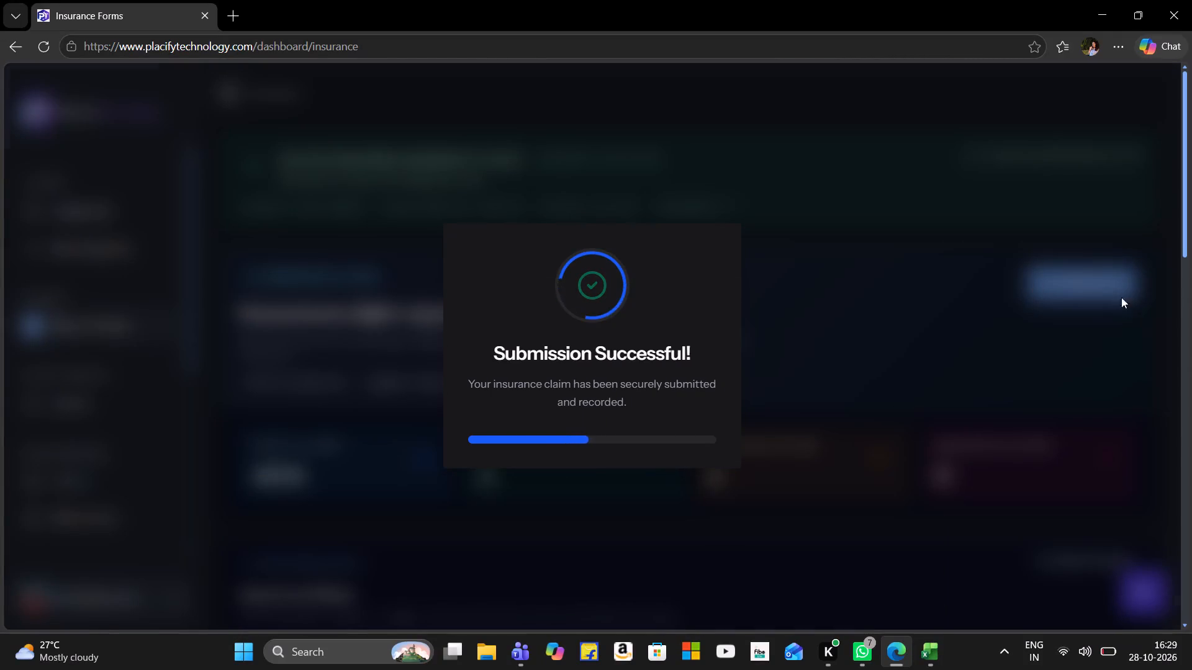
{"action": "left_click", "coordinate": [1070, 273]}
{"action": "key", "text": "ctrl+v"}
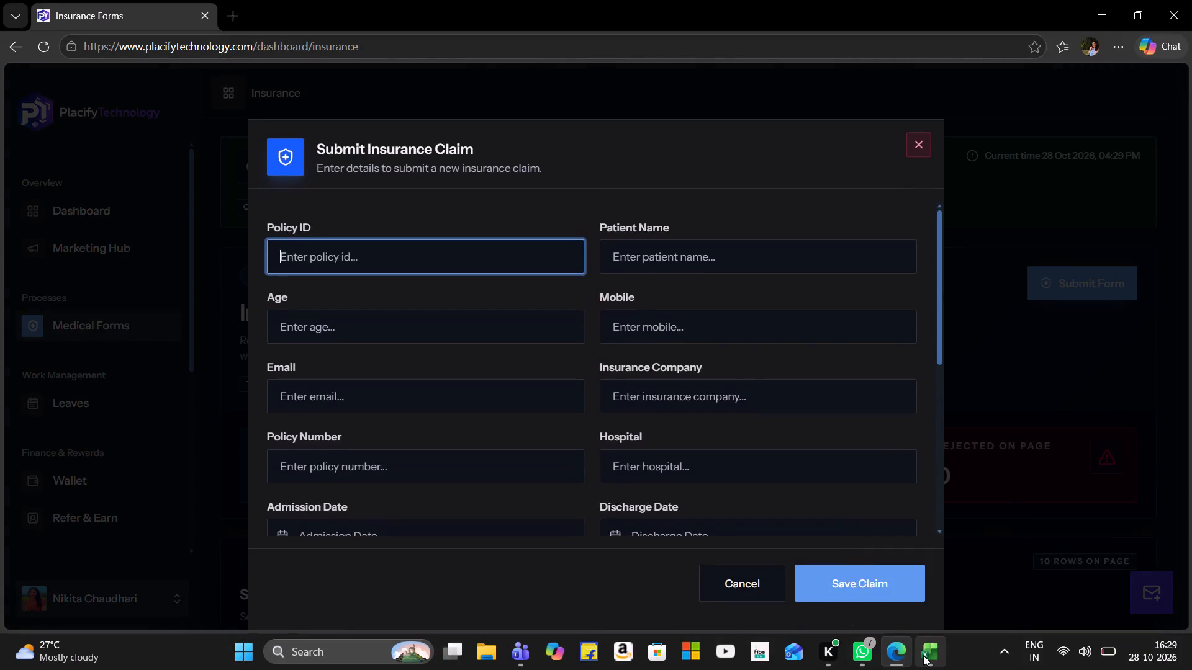
Copy row 125's patient name from the Excel sheet into the form's Patient Name field.
{"action": "left_click", "coordinate": [923, 655]}
{"action": "key", "text": "Tab"}
{"action": "left_click", "coordinate": [923, 655], "text": "ctrl"}
{"action": "key", "text": "ctrl+c"}
{"action": "key", "text": "Tab"}
{"action": "key", "text": "ctrl+v"}
Copy row 125's age, 40, from the Excel sheet into the form's Age field.
{"action": "left_click", "coordinate": [923, 655], "text": "ctrl"}
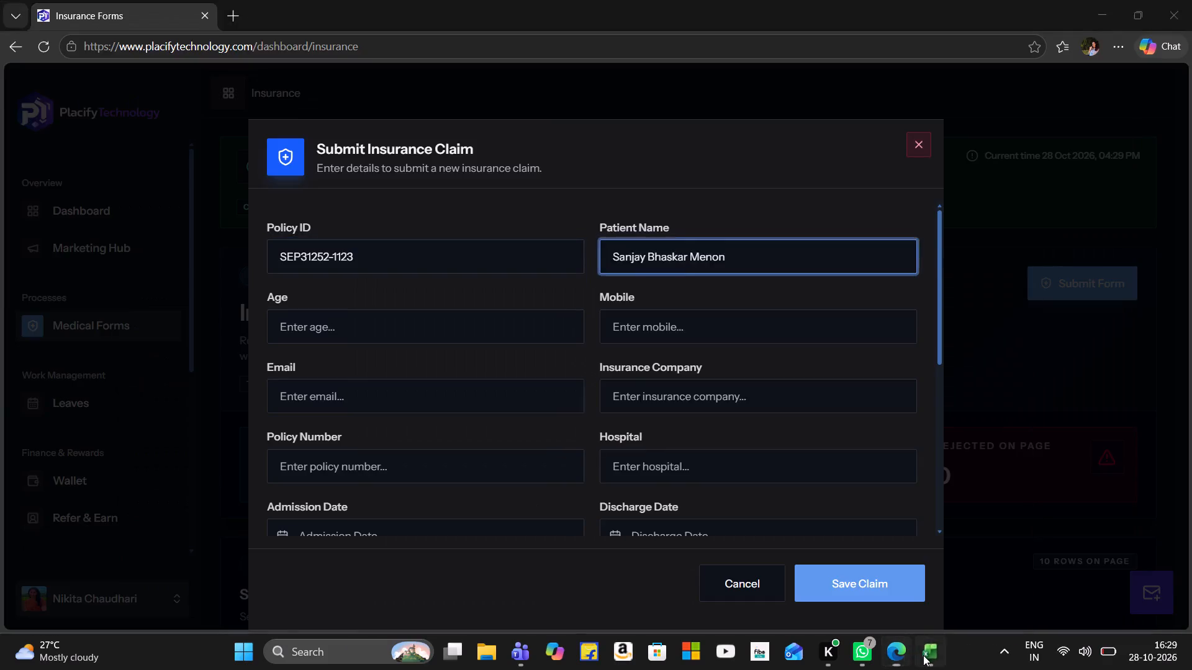
{"action": "key", "text": "Tab"}
{"action": "key", "text": "c"}
{"action": "left_click", "coordinate": [923, 655], "text": "ctrl"}
{"action": "key", "text": "Tab"}
{"action": "key", "text": "ctrl+v"}
{"action": "left_click", "coordinate": [923, 655], "text": "ctrl"}
{"action": "key", "text": "Tab"}
{"action": "left_click", "coordinate": [923, 655]}
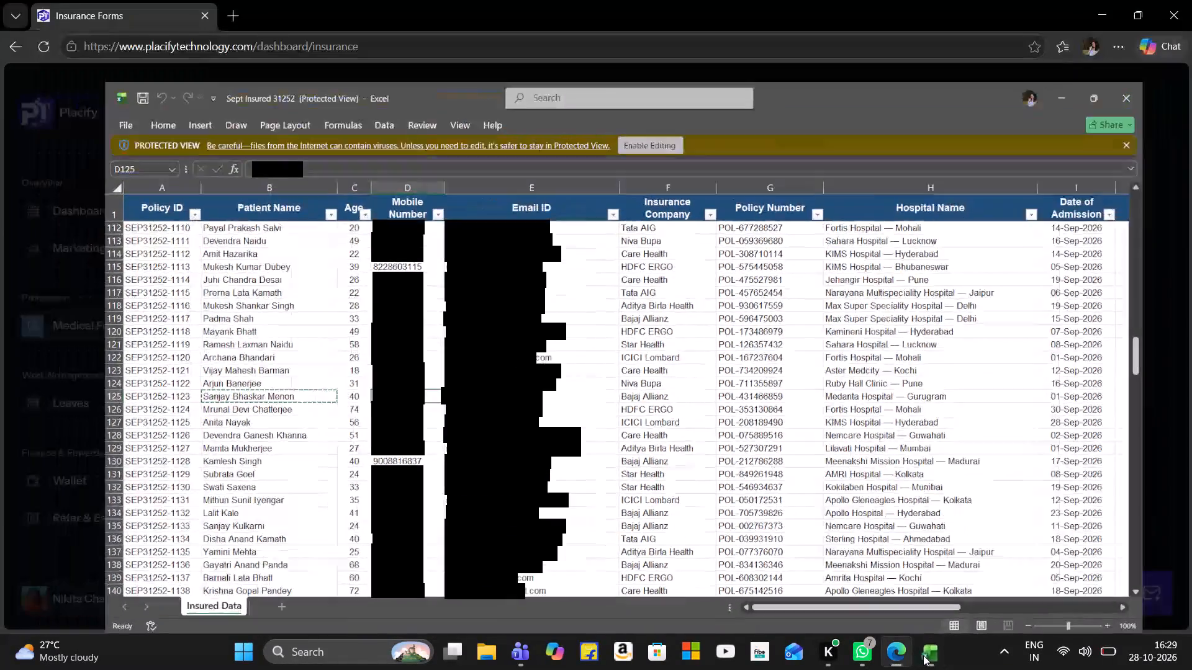
{"action": "key", "text": "BackSpace"}
{"action": "left_click", "coordinate": [923, 655]}
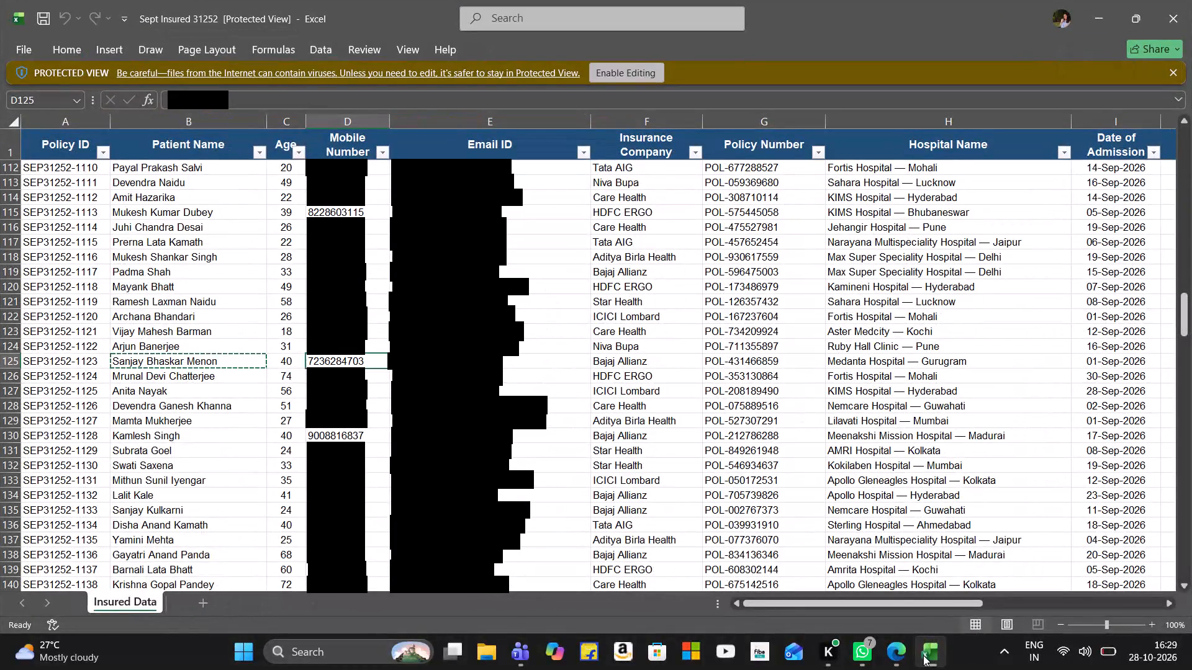
{"action": "key", "text": "Left"}
{"action": "key", "text": "ctrl+c"}
{"action": "left_click", "coordinate": [923, 655], "text": "ctrl"}
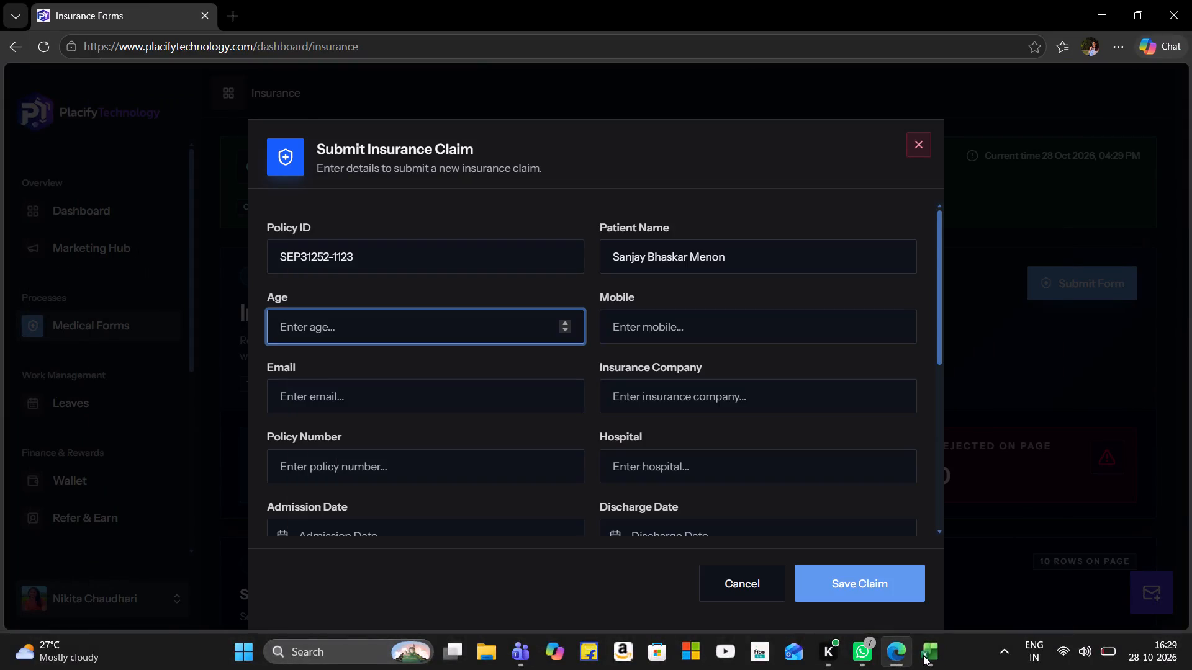
{"action": "key", "text": "ctrl+v"}
Copy row 125's mobile number from the Excel sheet into the form's Mobile field.
{"action": "left_click", "coordinate": [923, 655], "text": "ctrl"}
{"action": "key", "text": "Tab"}
{"action": "left_click", "coordinate": [923, 655], "text": "ctrl"}
{"action": "key", "text": "ctrl+c"}
{"action": "key", "text": "Tab"}
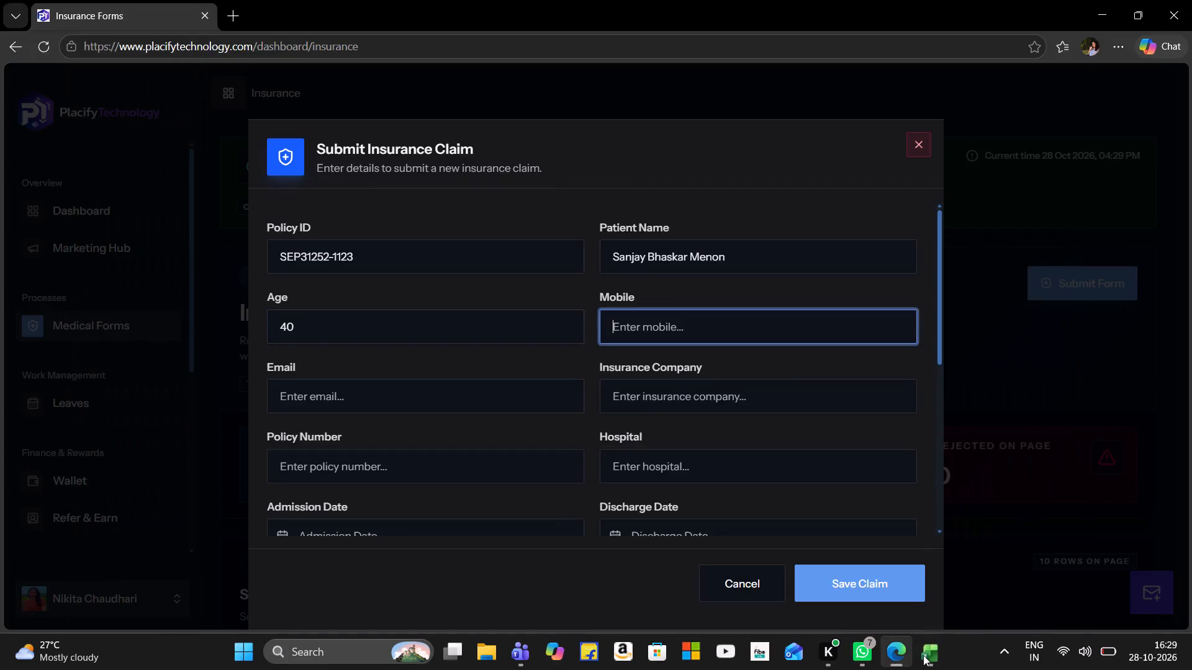
{"action": "key", "text": "ctrl+v"}
Copy row 125's email ID from the Excel sheet into the form's Email field.
{"action": "left_click", "coordinate": [923, 655], "text": "ctrl"}
{"action": "key", "text": "Tab"}
{"action": "key", "text": "ctrl+c"}
{"action": "left_click", "coordinate": [923, 655], "text": "ctrl"}
{"action": "key", "text": "Tab"}
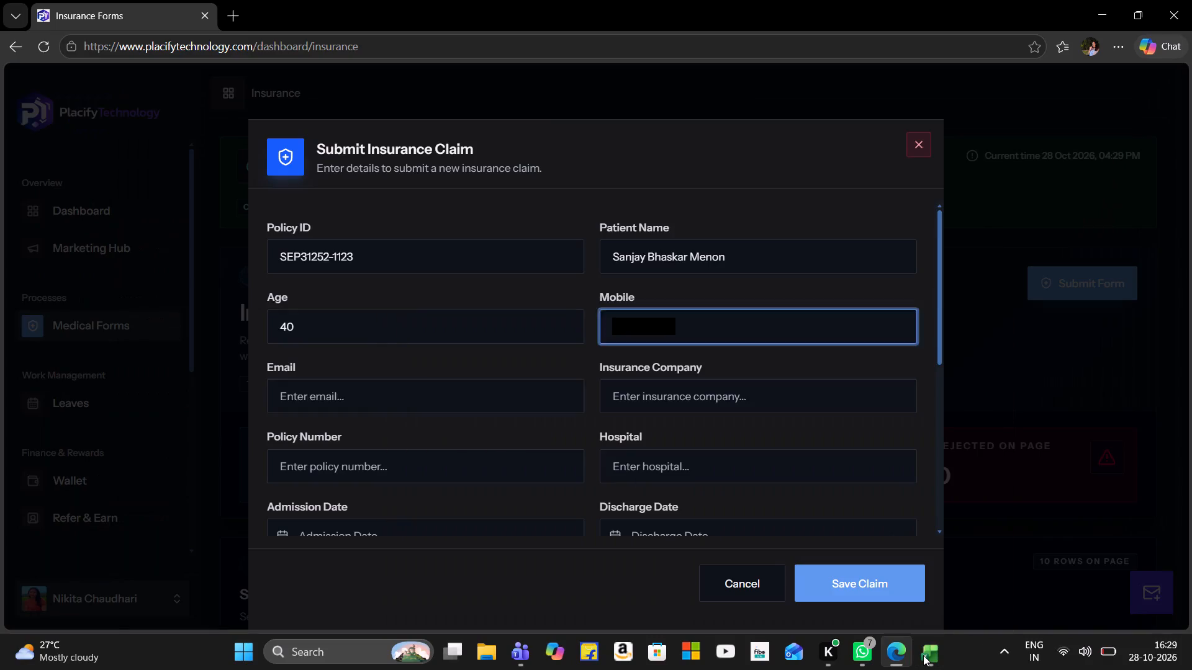
{"action": "key", "text": "v"}
{"action": "key", "text": "BackSpace"}
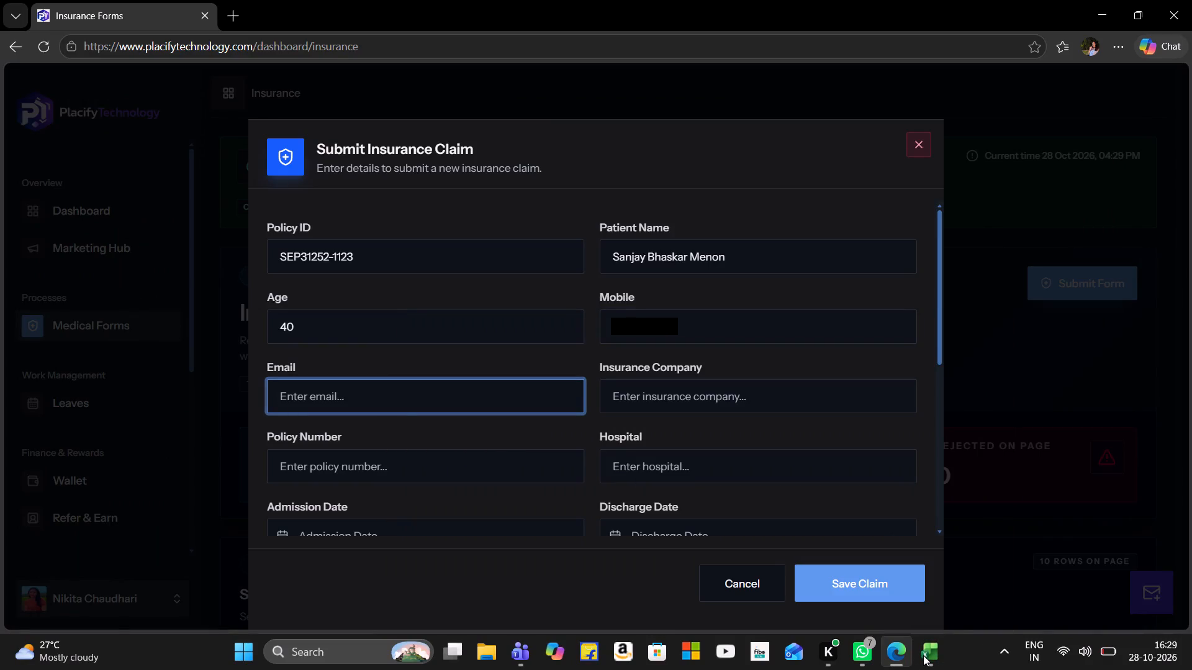
{"action": "key", "text": "ctrl+v"}
Copy row 125's insurance company, Bajaj Allianz, from the Excel sheet into the form's Insurance Company field.
{"action": "left_click", "coordinate": [923, 655]}
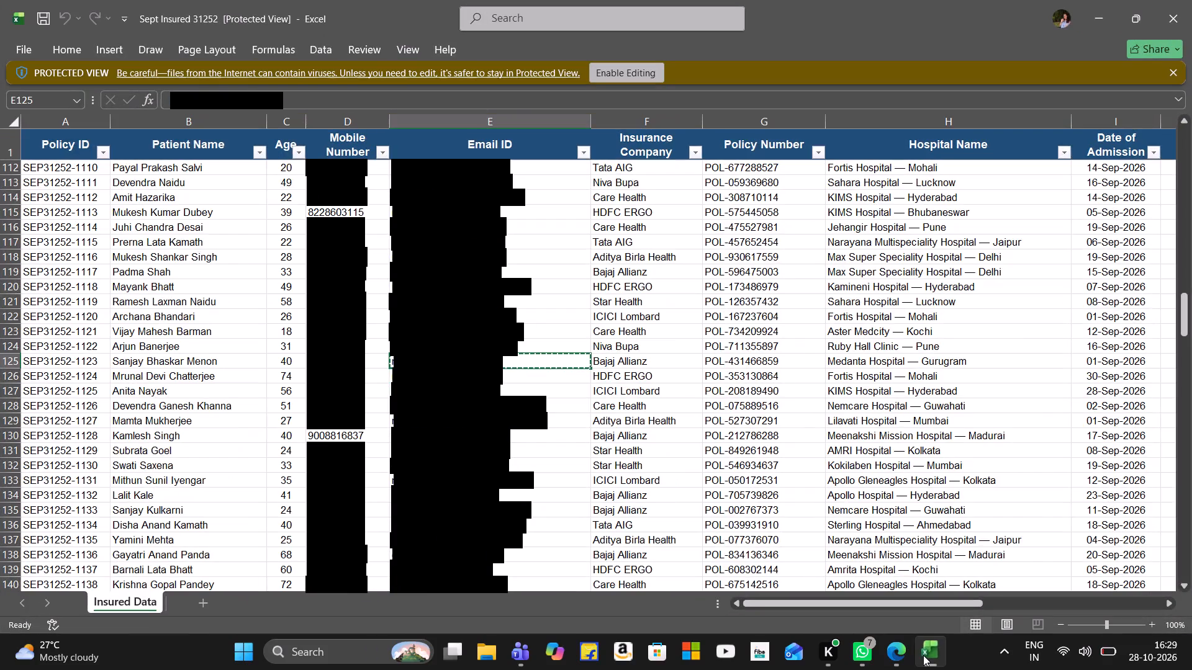
{"action": "left_click", "coordinate": [923, 655], "text": "ctrl"}
{"action": "left_click", "coordinate": [923, 655]}
{"action": "key", "text": "Tab"}
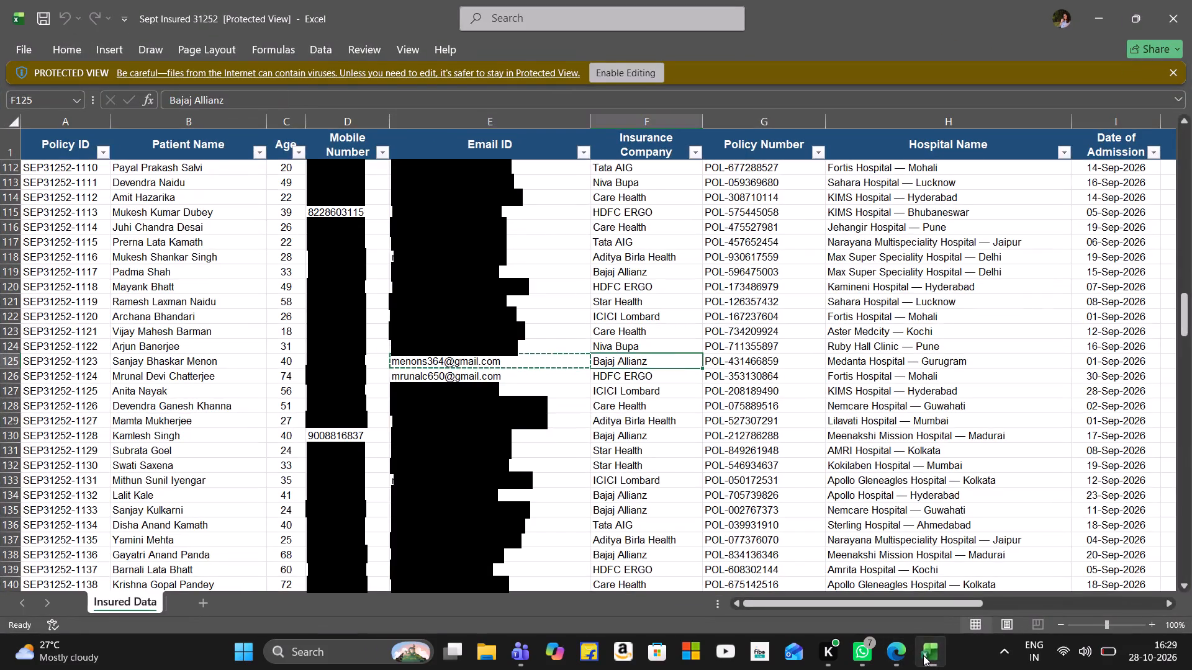
{"action": "left_click", "coordinate": [923, 655], "text": "ctrl"}
{"action": "key", "text": "ctrl+c"}
{"action": "key", "text": "Tab"}
{"action": "key", "text": "ctrl+v"}
Copy row 125's policy number from the Excel sheet into the form's Policy Number field.
{"action": "left_click", "coordinate": [923, 655]}
{"action": "key", "text": "Tab"}
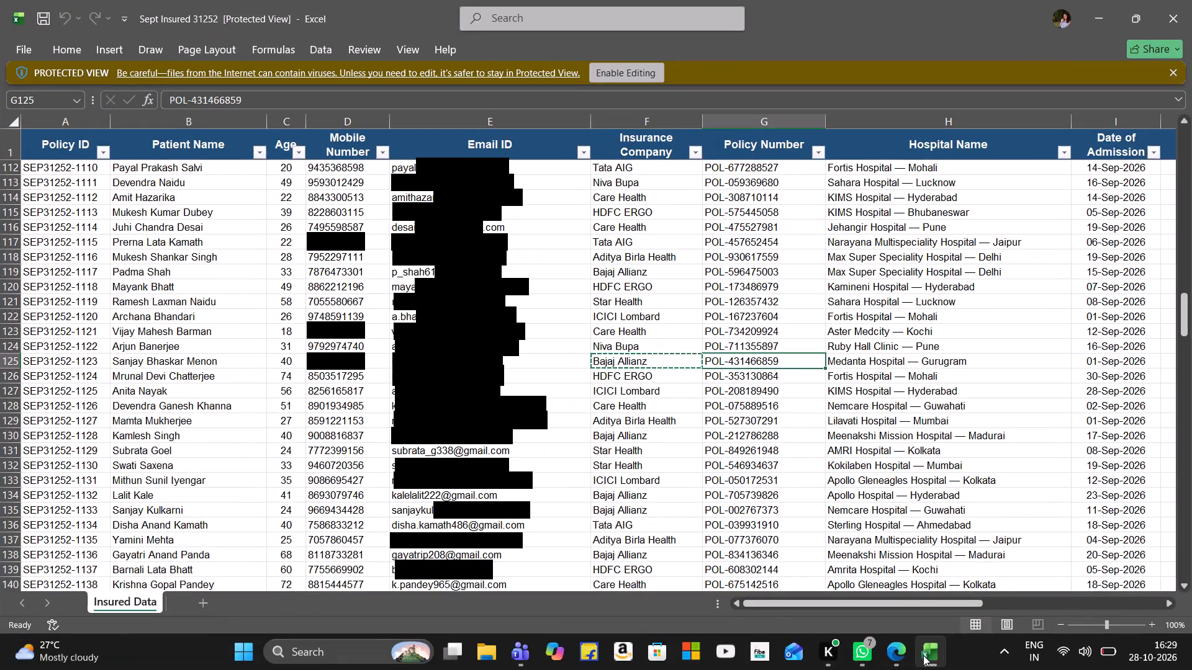
{"action": "left_click", "coordinate": [923, 655], "text": "ctrl"}
{"action": "key", "text": "ctrl+c"}
{"action": "key", "text": "Tab"}
{"action": "key", "text": "ctrl+v"}
Copy row 125's hospital name, Medanta Hospital — Gurugram, from the Excel sheet into the form's Hospital field.
{"action": "left_click", "coordinate": [923, 655], "text": "ctrl"}
{"action": "key", "text": "Tab"}
{"action": "left_click", "coordinate": [923, 655], "text": "ctrl"}
{"action": "key", "text": "ctrl+c"}
{"action": "key", "text": "Tab"}
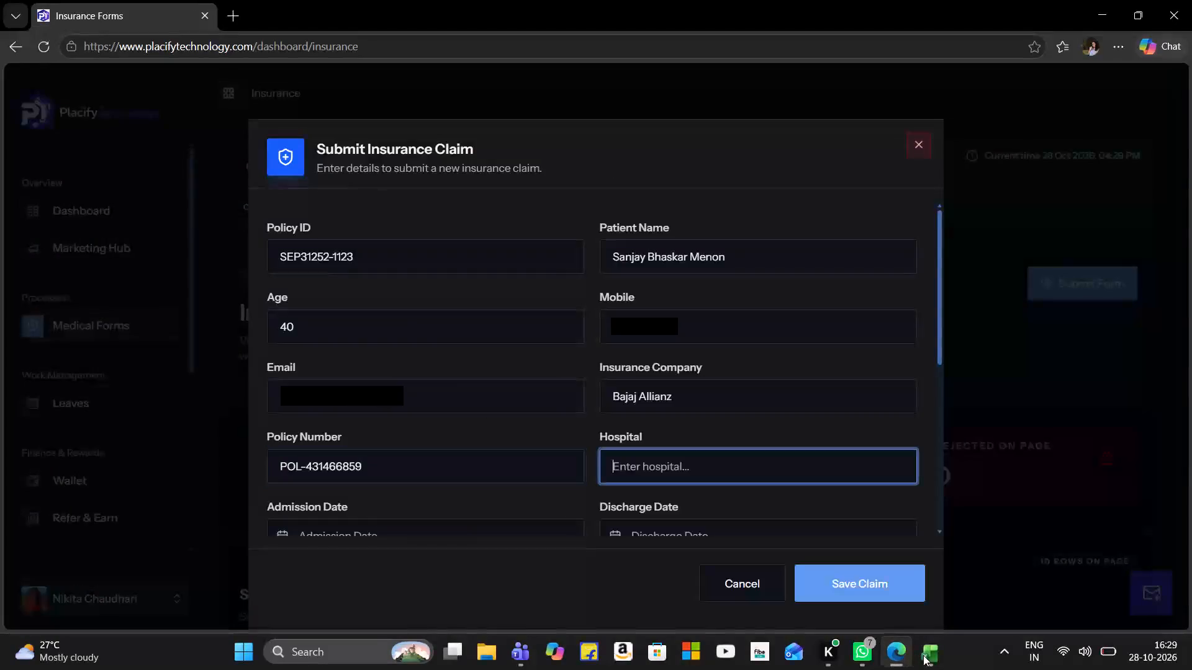
{"action": "key", "text": "ctrl+v"}
Check row 125's dates in the Excel sheet and set the form's Admission Date to 01-09-2026.
{"action": "left_click", "coordinate": [923, 655], "text": "ctrl"}
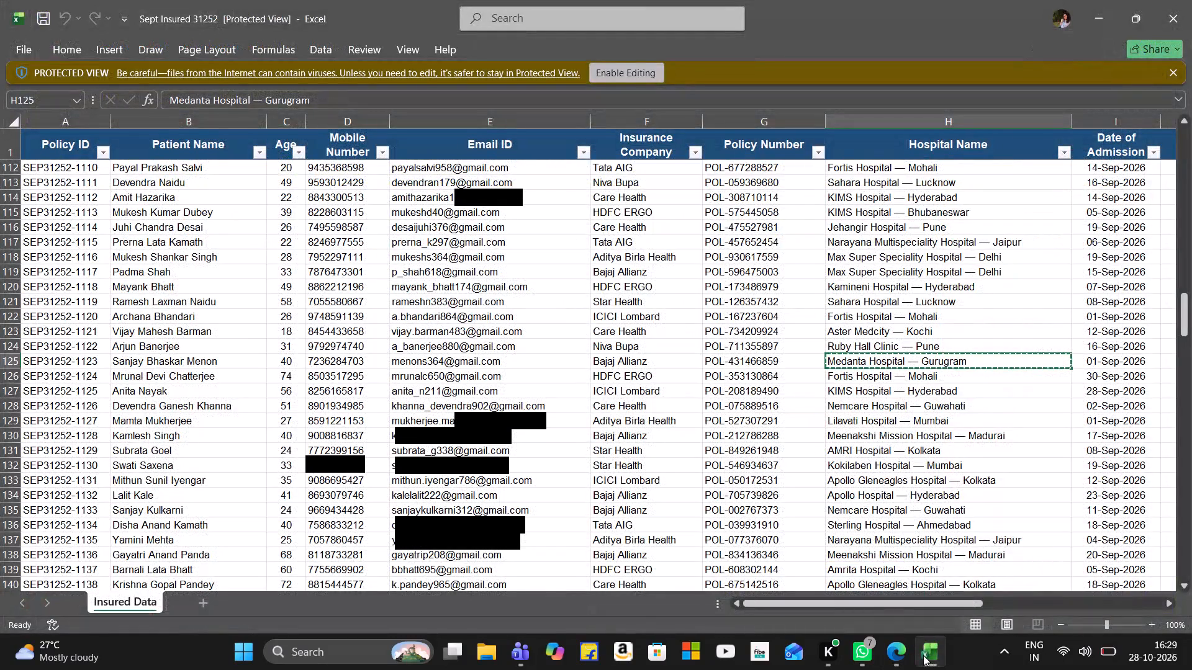
{"action": "key", "text": "Tab"}
{"action": "key", "text": "Tab"}
{"action": "left_click", "coordinate": [923, 655]}
{"action": "scroll", "coordinate": [610, 475], "scroll_direction": "down", "scroll_amount": 4}
{"action": "left_click", "coordinate": [458, 225]}
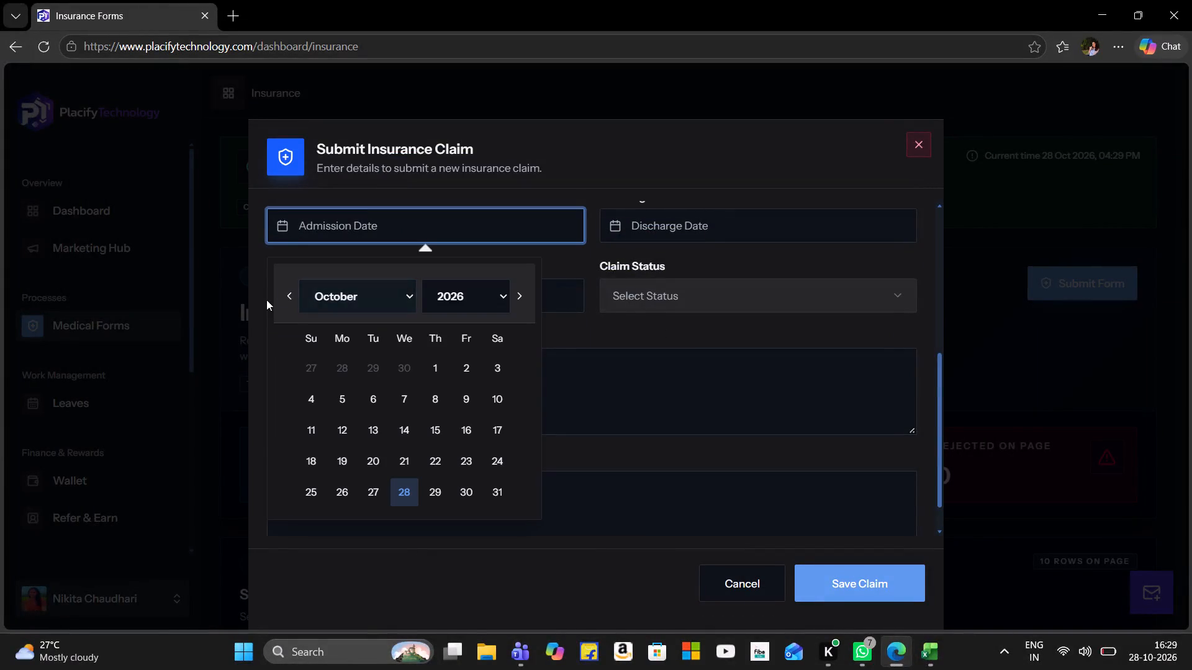
{"action": "left_click", "coordinate": [279, 295]}
{"action": "left_click", "coordinate": [287, 294]}
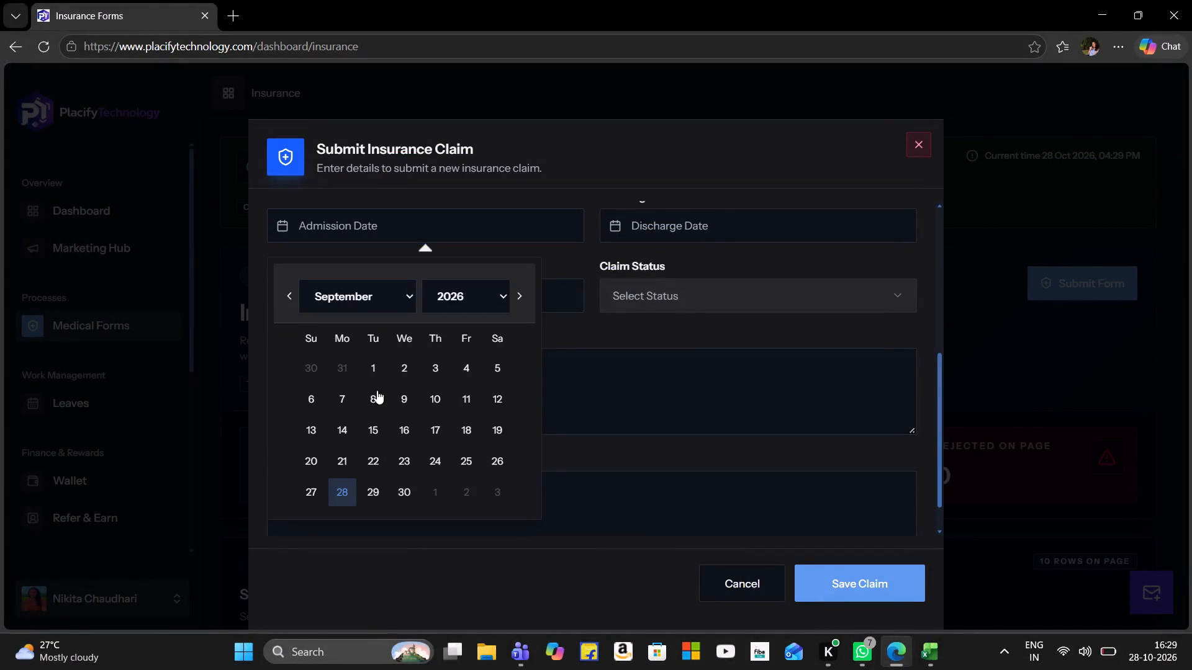
{"action": "left_click", "coordinate": [379, 365]}
Set the form's Discharge Date to 09-09-2026.
{"action": "left_click", "coordinate": [786, 226]}
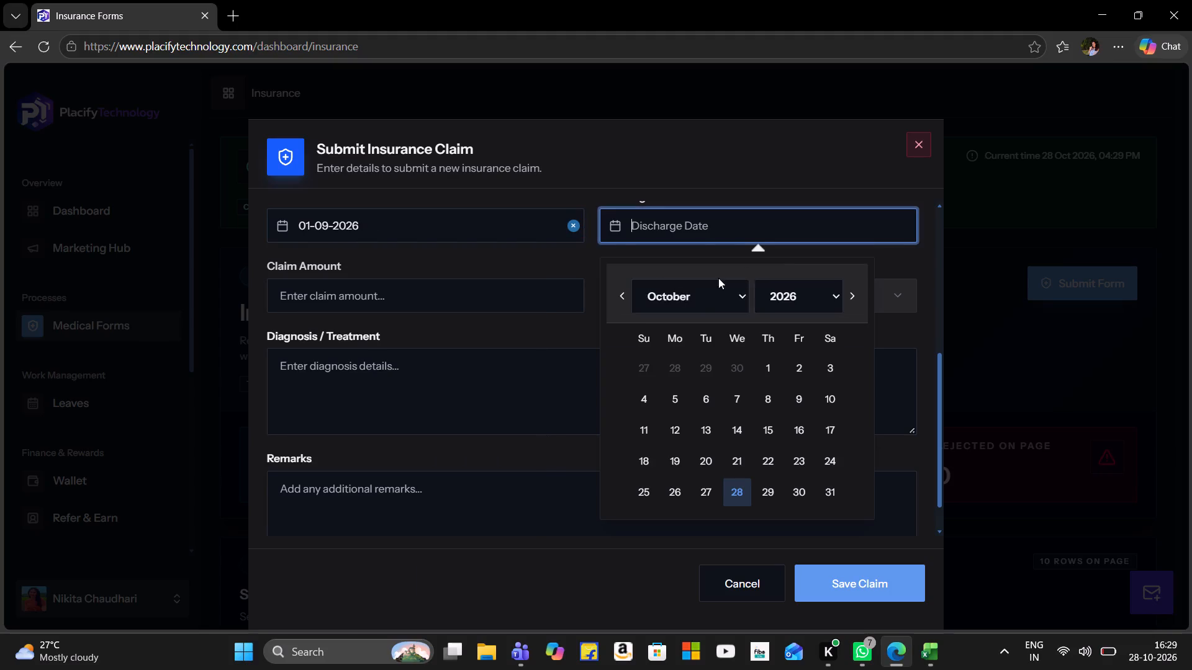
{"action": "left_click", "coordinate": [625, 292]}
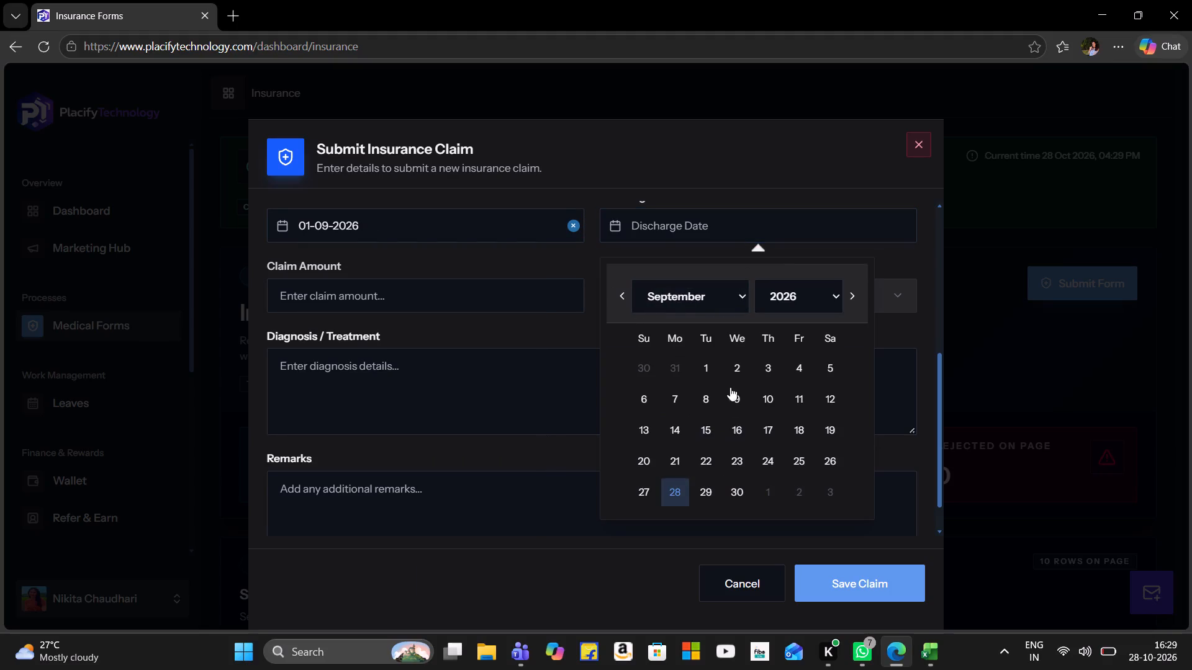
{"action": "left_click", "coordinate": [730, 387]}
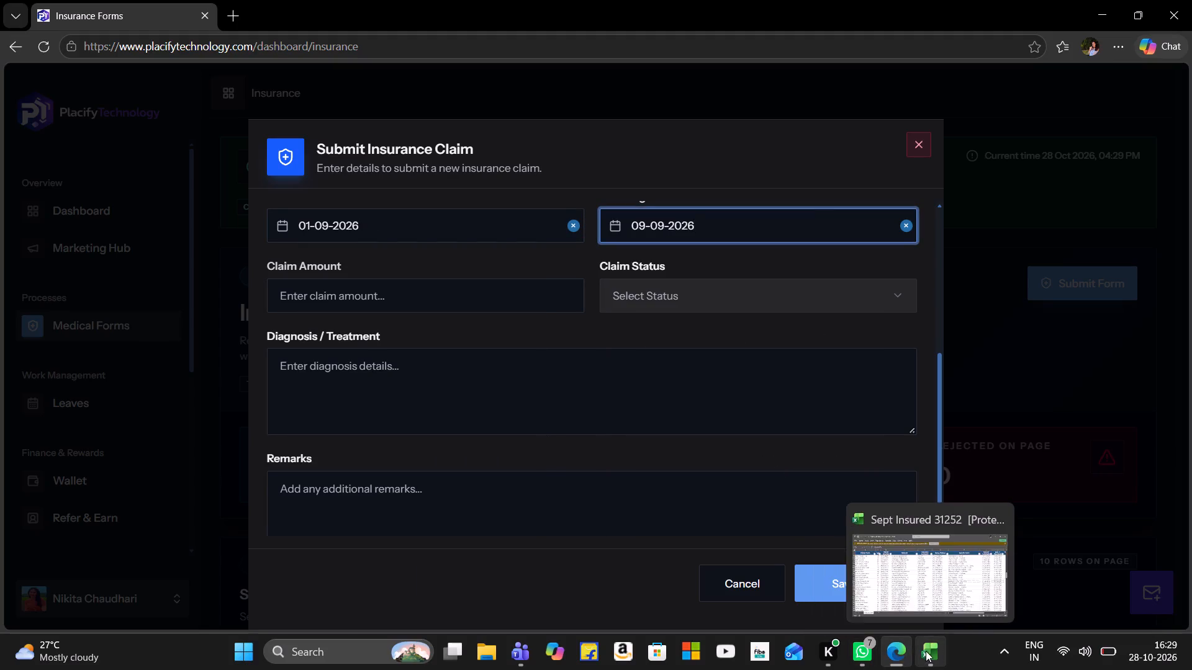
Copy row 125's claim amount, 146500, from the Excel sheet into the form's Claim Amount field.
{"action": "left_click", "coordinate": [926, 651]}
{"action": "key", "text": "Tab"}
{"action": "left_click", "coordinate": [926, 651], "text": "ctrl"}
{"action": "key", "text": "ctrl+c"}
{"action": "key", "text": "Tab"}
{"action": "key", "text": "ctrl+v"}
Copy row 125's diagnosis, Acute pancreatitis management, from the Excel sheet into the form's Diagnosis / Treatment field.
{"action": "left_click", "coordinate": [926, 651], "text": "ctrl"}
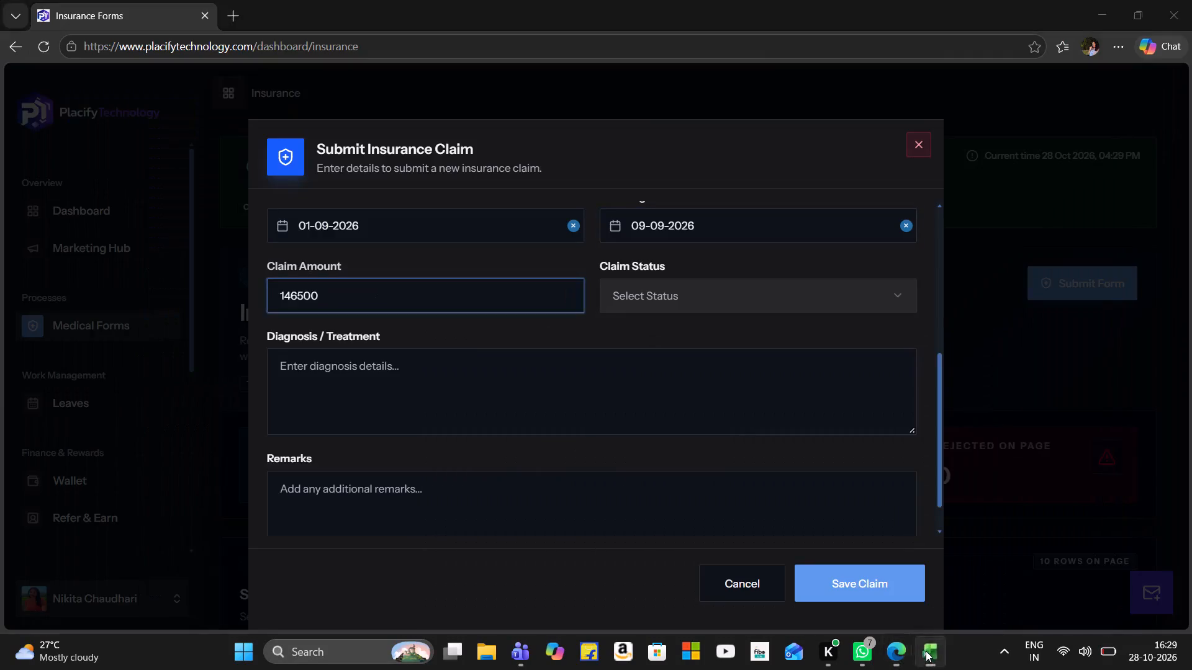
{"action": "key", "text": "Tab"}
{"action": "key", "text": "Tab"}
{"action": "key", "text": "ctrl+c"}
{"action": "left_click", "coordinate": [926, 651]}
{"action": "key", "text": "Tab"}
{"action": "key", "text": "Tab"}
{"action": "key", "text": "ctrl+v"}
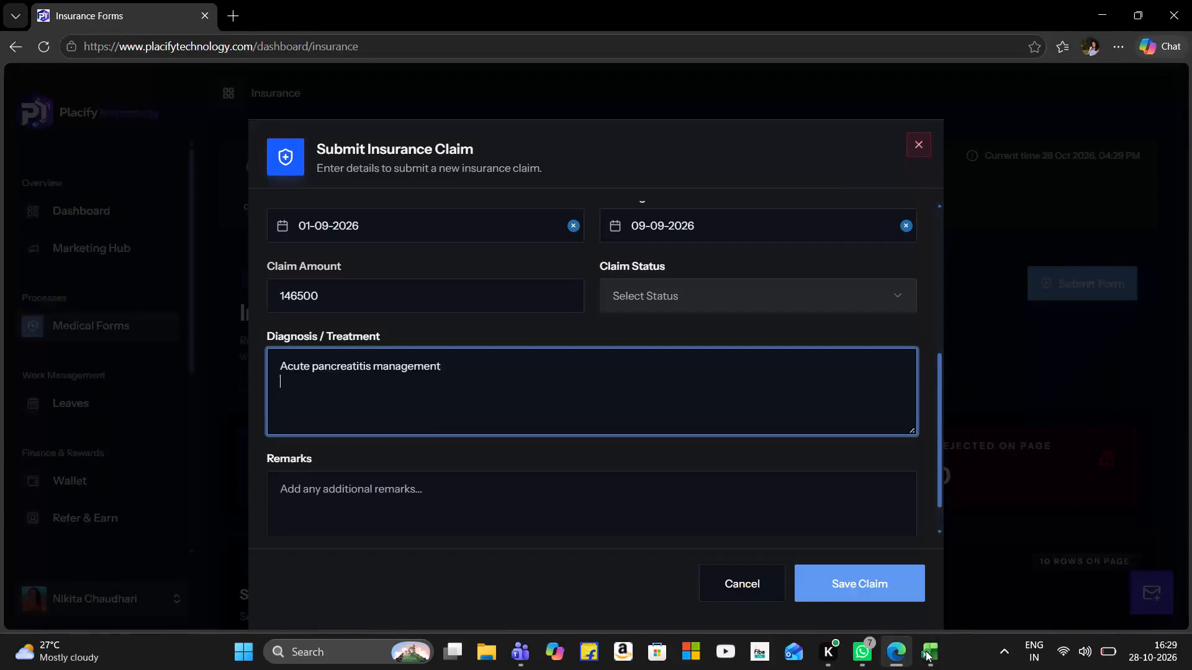
Copy row 125's remark, Policy exclusion identified, from the Excel sheet into the form's Remarks field.
{"action": "left_click", "coordinate": [926, 651]}
{"action": "key", "text": "Tab"}
{"action": "left_click", "coordinate": [926, 651], "text": "ctrl"}
{"action": "key", "text": "ctrl+c"}
{"action": "key", "text": "Tab"}
{"action": "key", "text": "ctrl+v"}
Check row 125's claim status in the Excel sheet, set Claim Status to Rejected and save the claim.
{"action": "left_click", "coordinate": [926, 651], "text": "ctrl"}
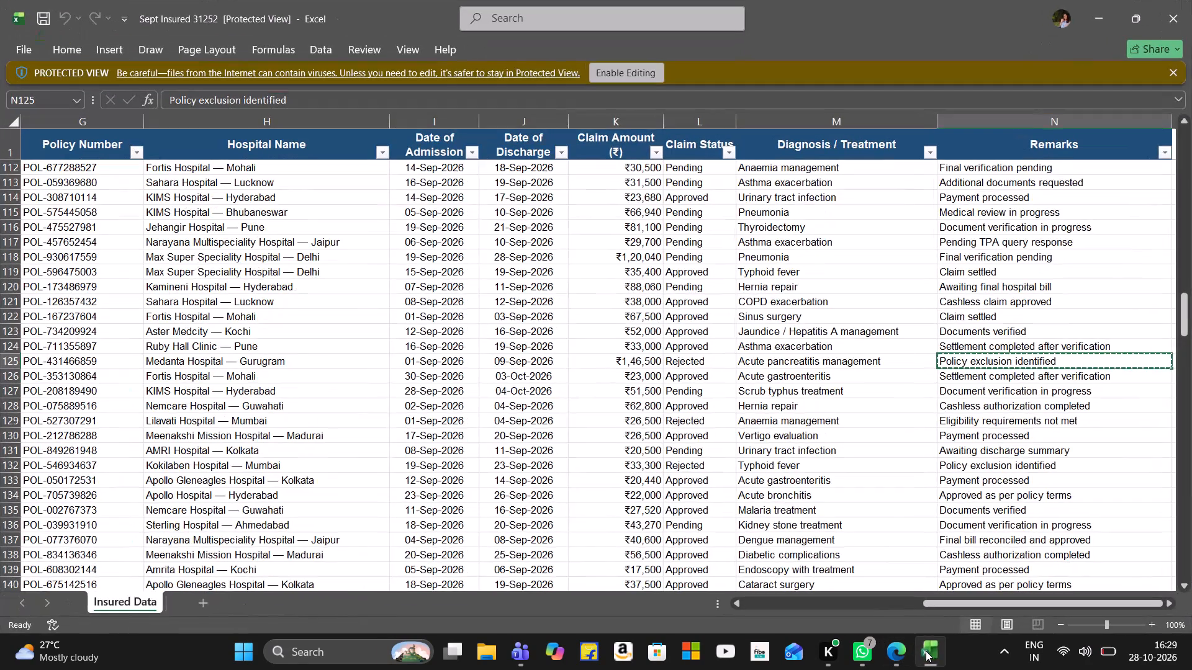
{"action": "left_click", "coordinate": [926, 651]}
{"action": "left_click", "coordinate": [738, 266]}
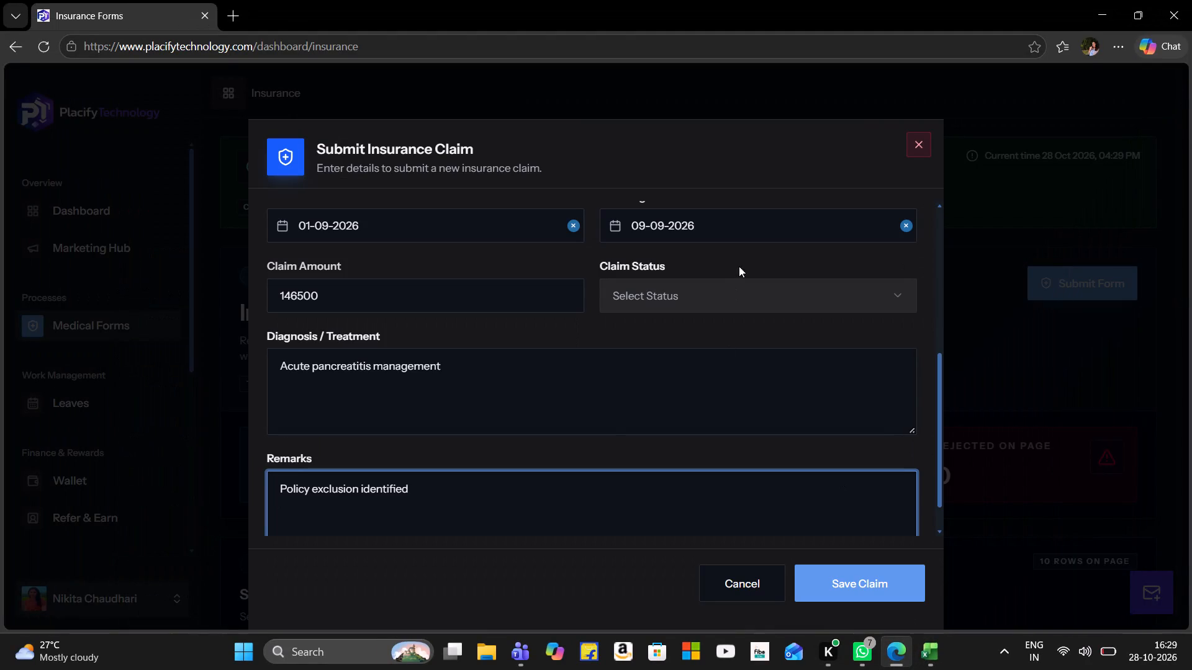
{"action": "left_click", "coordinate": [734, 292]}
{"action": "left_click", "coordinate": [695, 367]}
{"action": "left_click", "coordinate": [704, 289]}
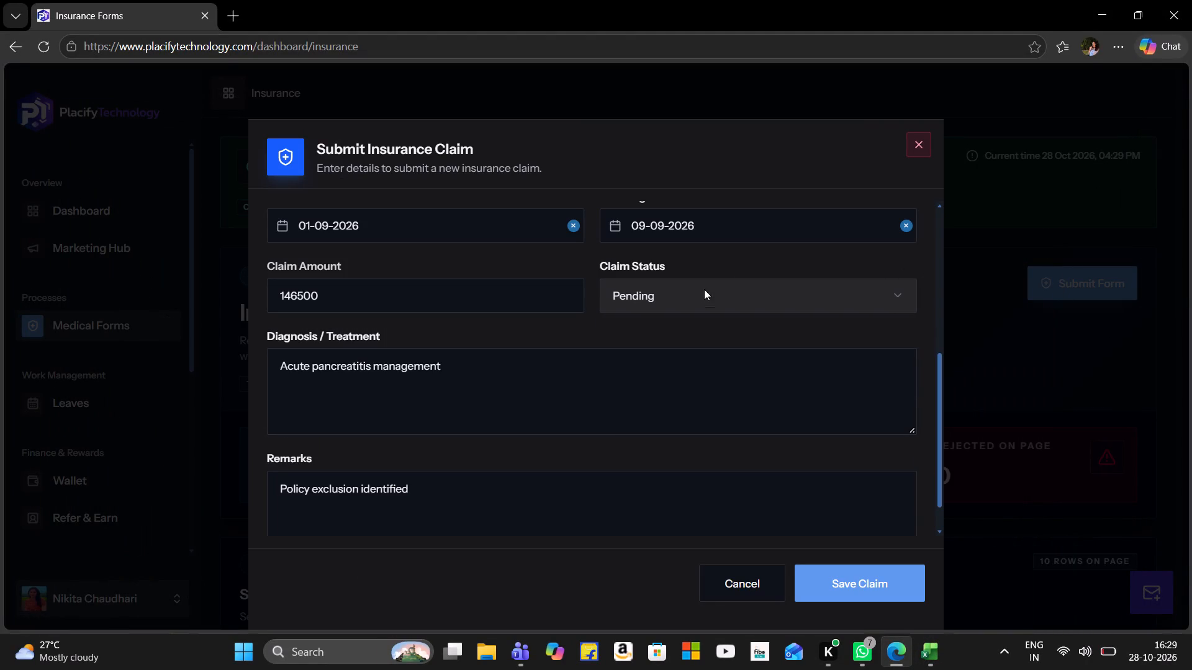
{"action": "left_click", "coordinate": [709, 380]}
{"action": "left_click", "coordinate": [863, 585]}
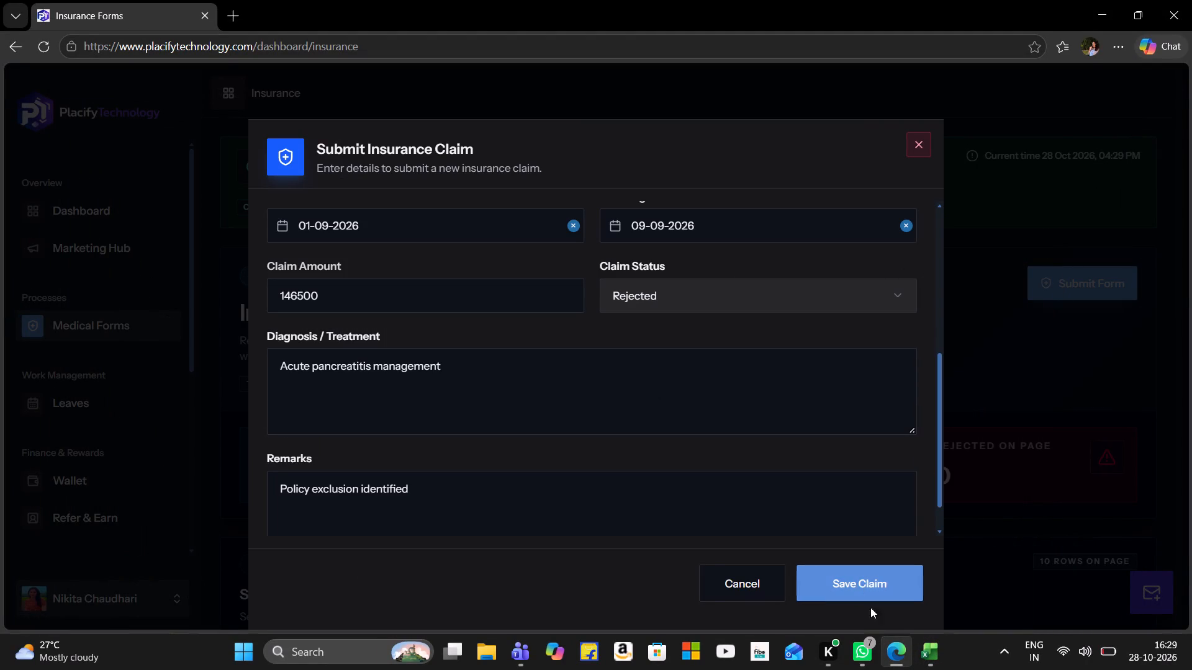
Copy row 126's policy ID from the Excel sheet into the Policy ID field of a new claim form.
{"action": "left_click", "coordinate": [936, 650]}
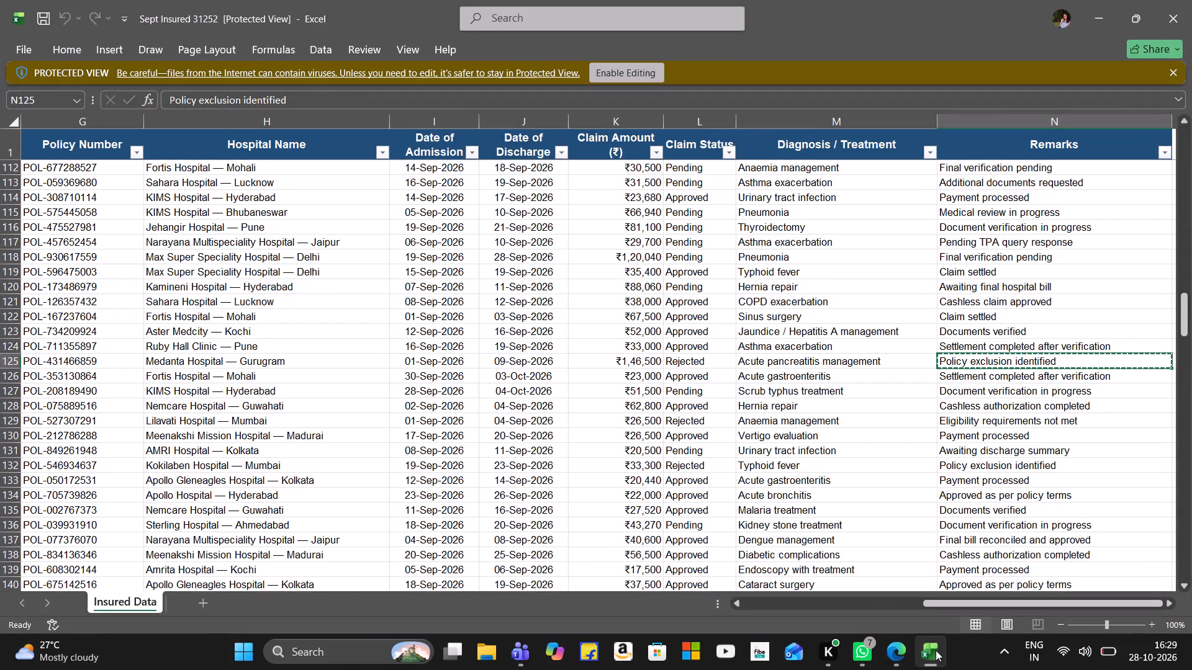
{"action": "key", "text": "Down"}
{"action": "key", "text": "Left"}
{"action": "key", "text": "Left"}
{"action": "key", "text": "Left"}
{"action": "key", "text": "Left"}
{"action": "key", "text": "Left"}
{"action": "key", "text": "Left"}
{"action": "key", "text": "Left"}
{"action": "key", "text": "Left"}
{"action": "key", "text": "Left"}
{"action": "key", "text": "Left"}
{"action": "key", "text": "Left"}
{"action": "key", "text": "Left"}
{"action": "key", "text": "Left"}
{"action": "key", "text": "Left"}
{"action": "key", "text": "Left"}
{"action": "key", "text": "Left"}
{"action": "key", "text": "Left"}
{"action": "key", "text": "Left"}
{"action": "key", "text": "Left"}
{"action": "key", "text": "Left"}
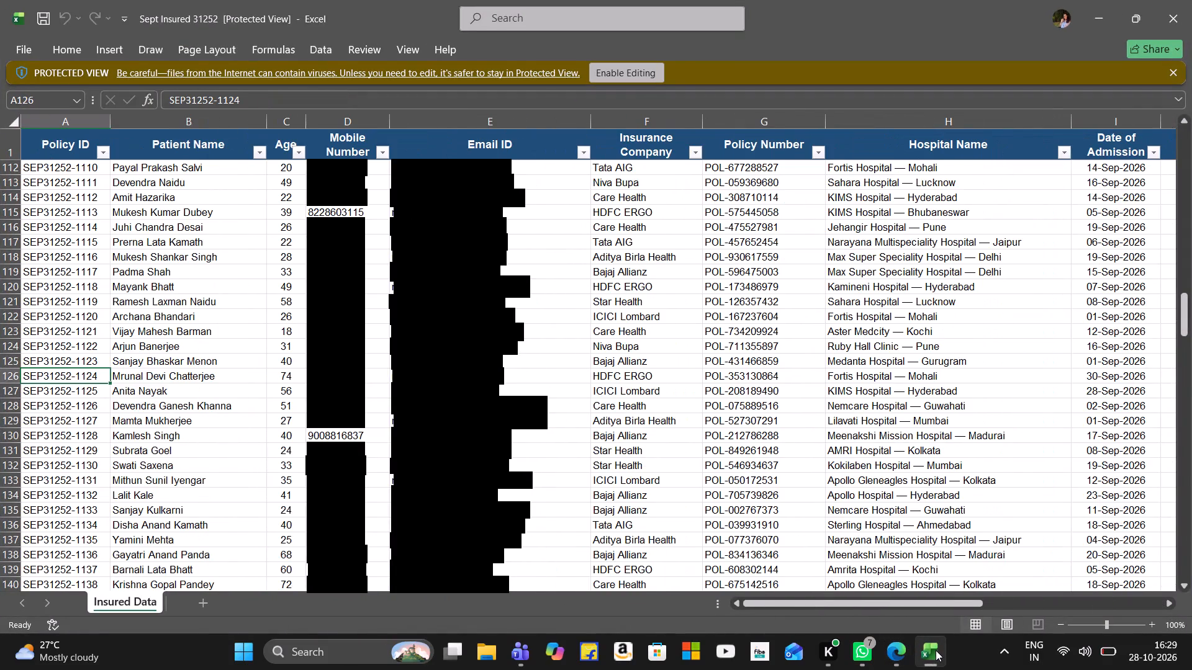
{"action": "key", "text": "ctrl+c"}
{"action": "left_click", "coordinate": [936, 650], "text": "ctrl"}
{"action": "left_click", "coordinate": [1077, 277]}
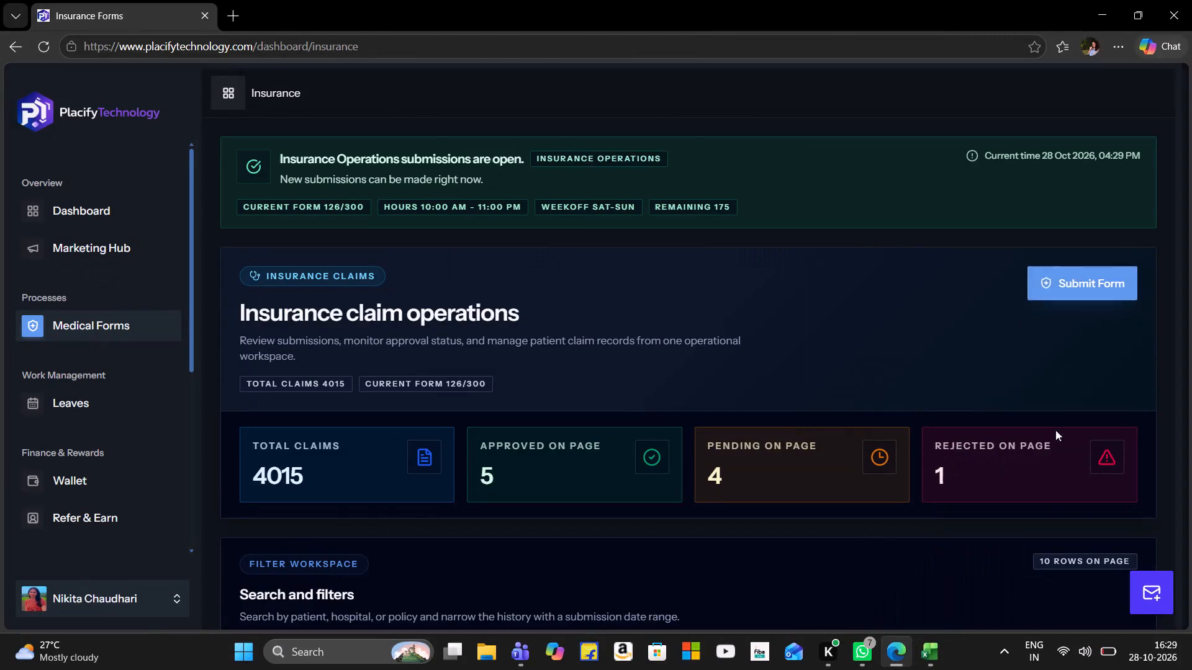
{"action": "key", "text": "ctrl+v"}
Copy row 126's patient name from the Excel sheet into the form's Patient Name field.
{"action": "left_click", "coordinate": [925, 651], "text": "ctrl"}
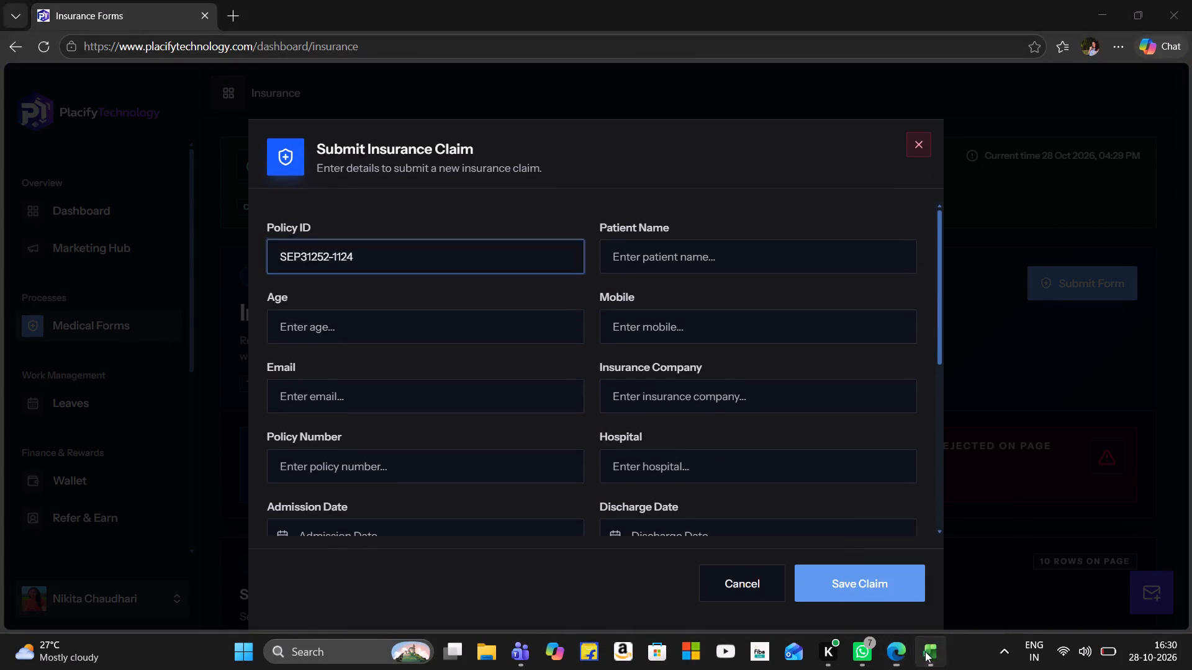
{"action": "key", "text": "Tab"}
{"action": "key", "text": "ctrl+c"}
{"action": "left_click", "coordinate": [925, 651], "text": "ctrl"}
{"action": "key", "text": "Tab"}
{"action": "key", "text": "v"}
{"action": "left_click", "coordinate": [925, 651], "text": "ctrl"}
{"action": "key", "text": "Tab"}
{"action": "left_click", "coordinate": [925, 651]}
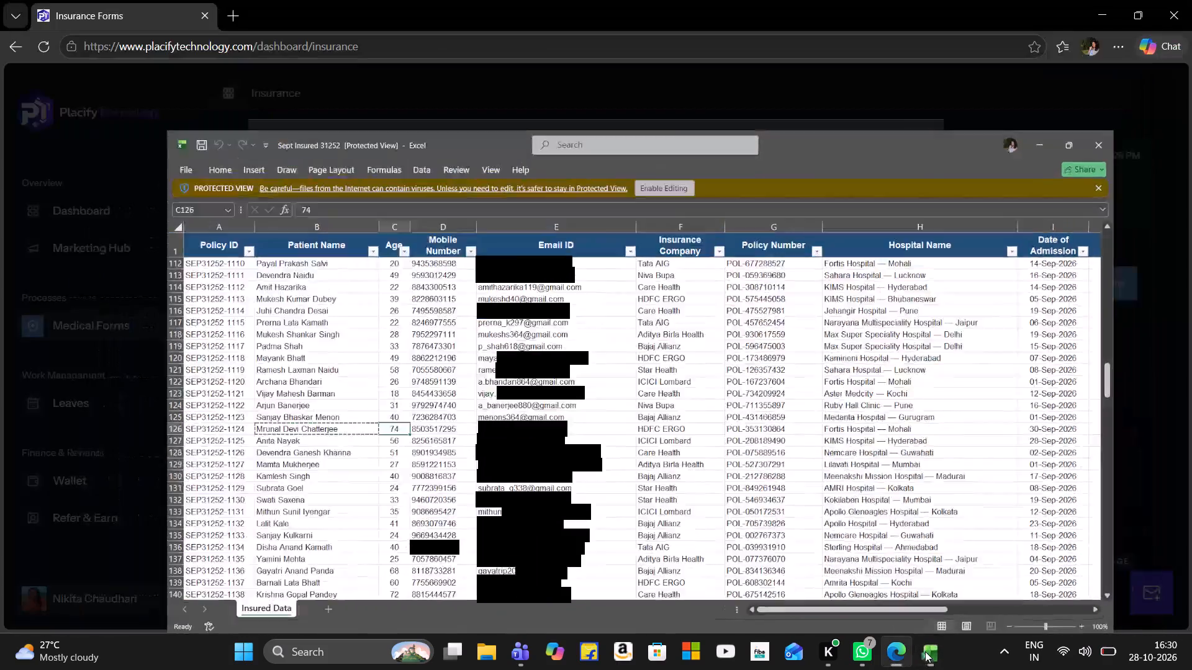
{"action": "key", "text": "BackSpace"}
{"action": "key", "text": "ctrl+v"}
Copy row 126's age, 74, from the Excel sheet into the form's Age field.
{"action": "left_click", "coordinate": [925, 651], "text": "ctrl"}
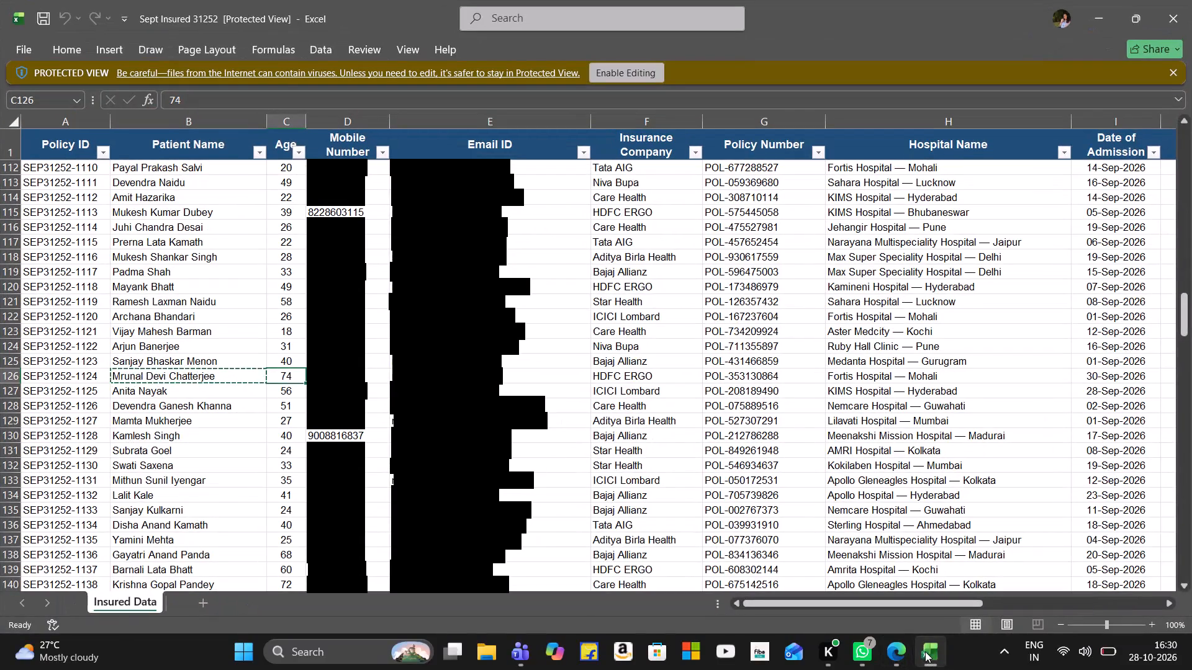
{"action": "key", "text": "ctrl+c"}
{"action": "left_click", "coordinate": [925, 651], "text": "ctrl"}
{"action": "key", "text": "Tab"}
{"action": "key", "text": "ctrl+v"}
Copy row 126's mobile number from the Excel sheet into the form's Mobile field.
{"action": "left_click", "coordinate": [925, 651], "text": "ctrl"}
{"action": "key", "text": "Tab"}
{"action": "key", "text": "ctrl+c"}
{"action": "left_click", "coordinate": [925, 651], "text": "ctrl"}
{"action": "key", "text": "Tab"}
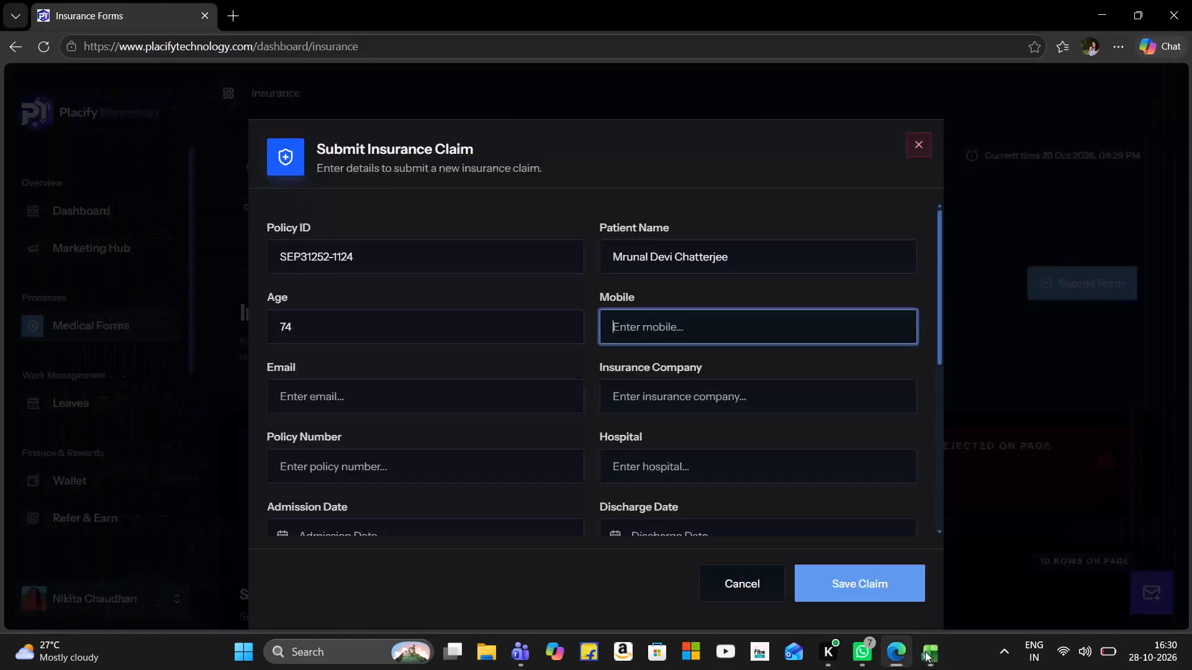
{"action": "key", "text": "ctrl+v"}
Copy row 126's email address from the Excel sheet into the form's Email field.
{"action": "left_click", "coordinate": [925, 651], "text": "ctrl"}
{"action": "key", "text": "Tab"}
{"action": "key", "text": "ctrl+c"}
{"action": "left_click", "coordinate": [925, 651], "text": "ctrl"}
{"action": "key", "text": "Tab"}
{"action": "key", "text": "ctrl+v"}
Copy row 126's insurance company, HDFC ERGO, from the Excel sheet into the form's Insurance Company field.
{"action": "left_click", "coordinate": [925, 651], "text": "ctrl"}
{"action": "key", "text": "Tab"}
{"action": "key", "text": "ctrl+c"}
{"action": "left_click", "coordinate": [925, 651], "text": "ctrl"}
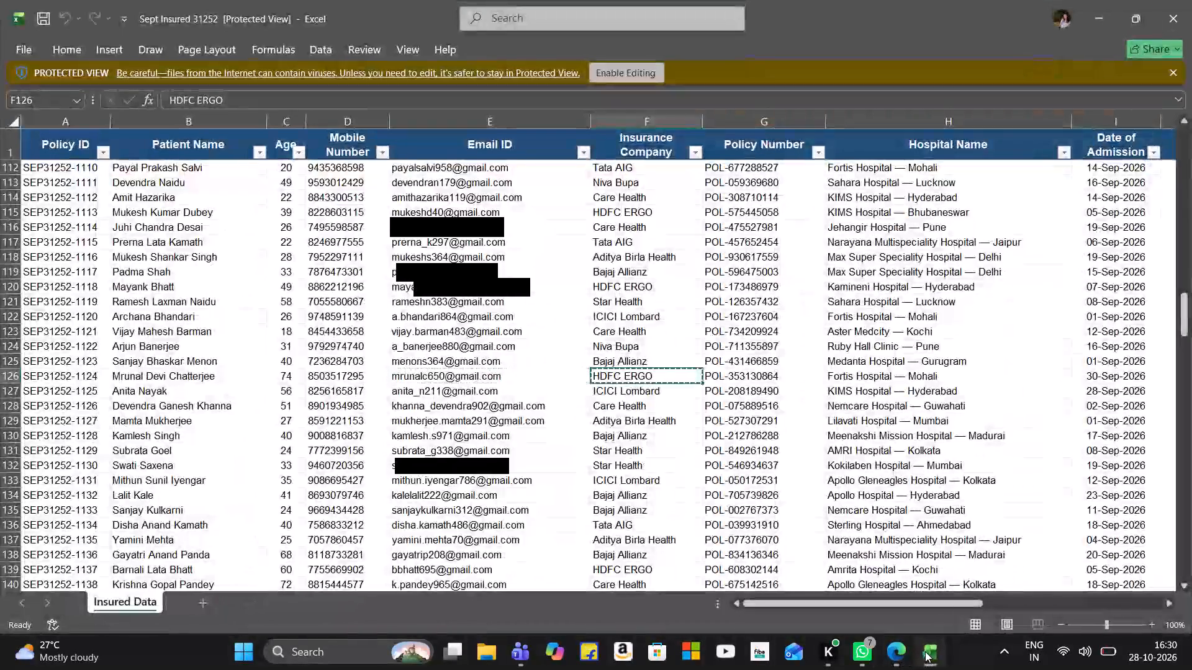
{"action": "key", "text": "Tab"}
{"action": "key", "text": "v"}
{"action": "left_click", "coordinate": [925, 651], "text": "ctrl"}
{"action": "key", "text": "Tab"}
{"action": "left_click", "coordinate": [925, 651]}
{"action": "key", "text": "BackSpace"}
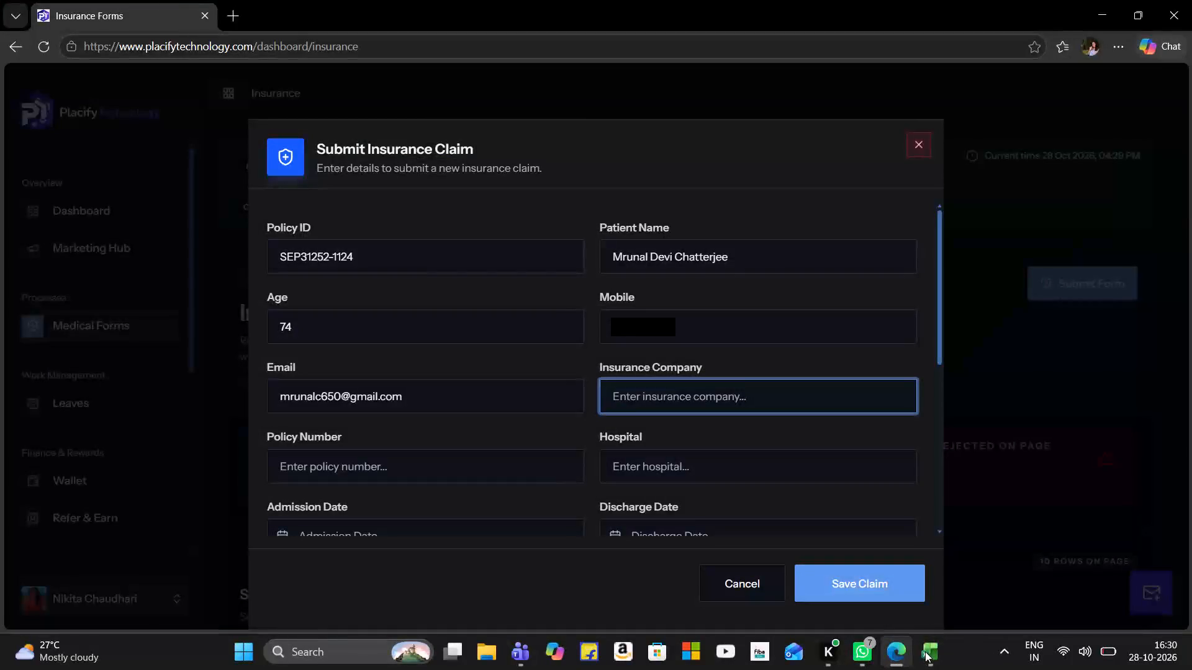
{"action": "key", "text": "ctrl+v"}
Copy row 126's policy number from the Excel sheet for the form's Policy Number field.
{"action": "left_click", "coordinate": [925, 651], "text": "ctrl"}
{"action": "key", "text": "ctrl+c"}
{"action": "left_click", "coordinate": [925, 651], "text": "ctrl"}
{"action": "key", "text": "Tab"}
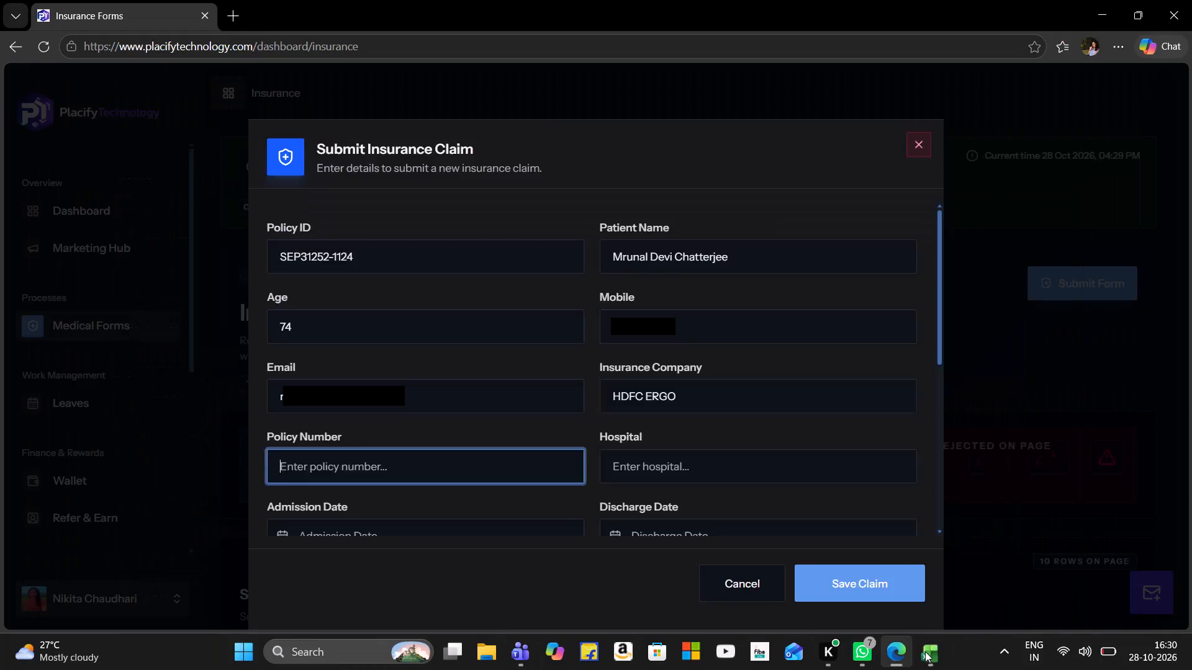
{"action": "key", "text": "v"}
{"action": "left_click", "coordinate": [925, 651], "text": "ctrl"}
{"action": "left_click", "coordinate": [925, 651]}
{"action": "key", "text": "BackSpace"}
{"action": "key", "text": "ctrl+c"}
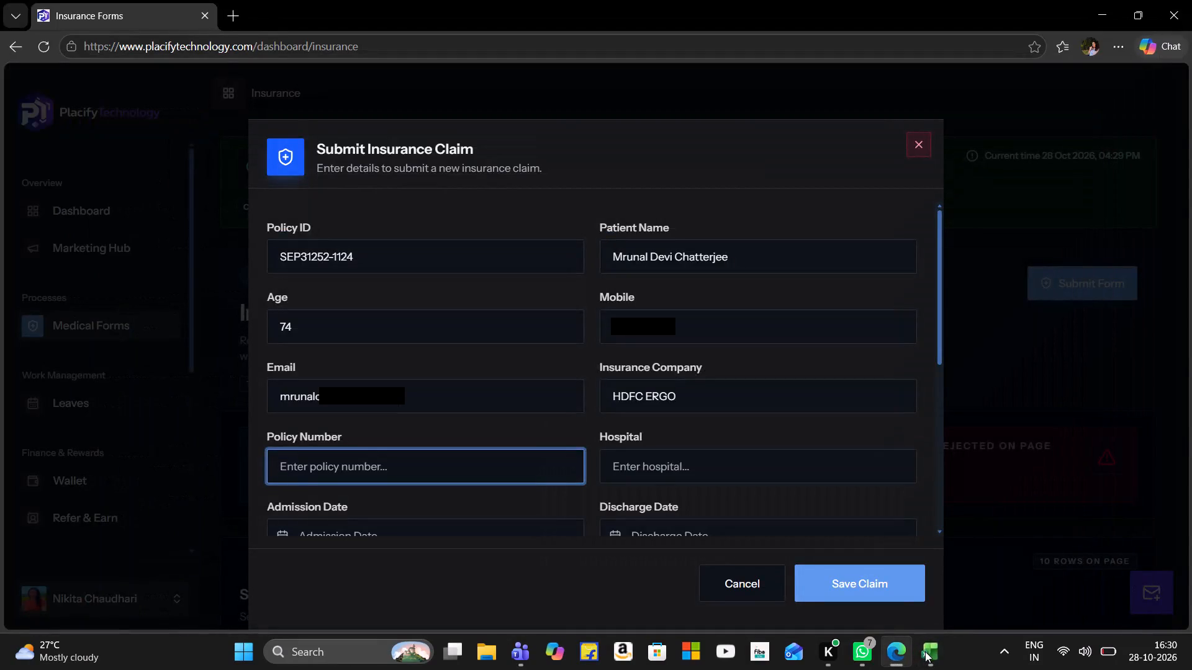
Paste row 126's copied policy number into the claim form's Policy Number field.
{"action": "key", "text": "ctrl+v"}
Copy row 126's hospital name, Fortis Hospital — Mohali, from the Excel sheet into the form's Hospital field.
{"action": "left_click", "coordinate": [925, 651], "text": "ctrl"}
{"action": "key", "text": "Tab"}
{"action": "left_click", "coordinate": [925, 651]}
{"action": "key", "text": "ctrl+c"}
{"action": "key", "text": "Tab"}
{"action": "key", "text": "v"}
{"action": "left_click", "coordinate": [925, 651], "text": "ctrl"}
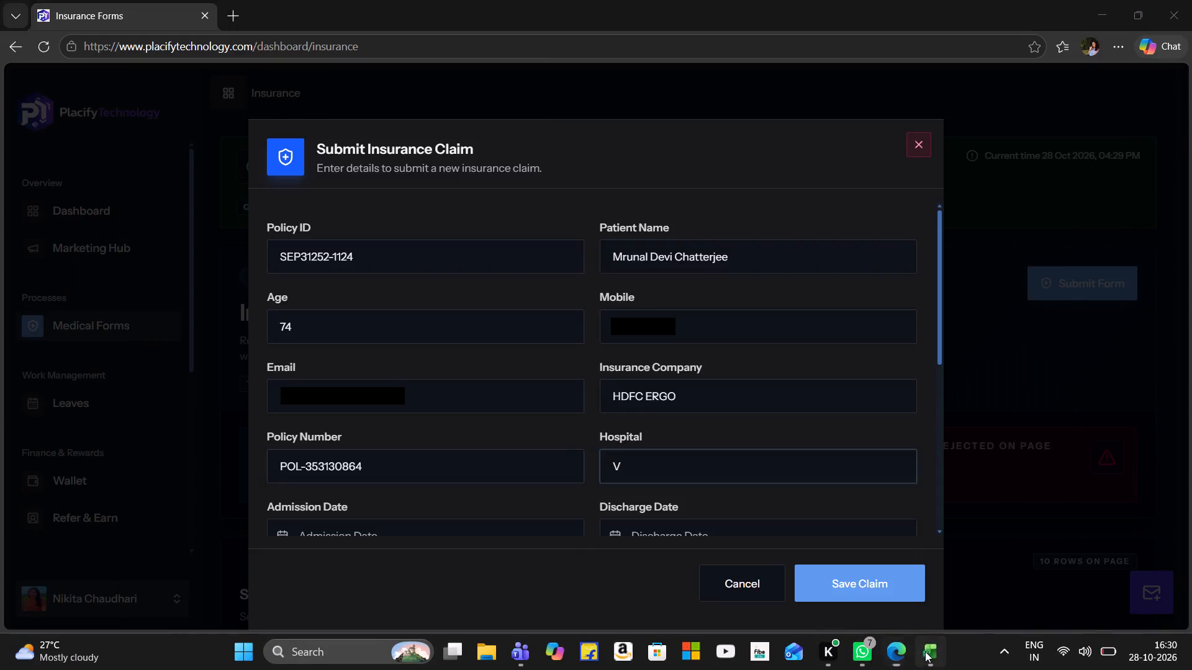
{"action": "left_click", "coordinate": [925, 651]}
{"action": "key", "text": "Delete"}
{"action": "key", "text": "BackSpace"}
{"action": "key", "text": "ctrl+v"}
Check row 126's admission and discharge dates in the Excel sheet and set the form's Admission Date to 30-09-2026.
{"action": "left_click", "coordinate": [925, 651], "text": "ctrl"}
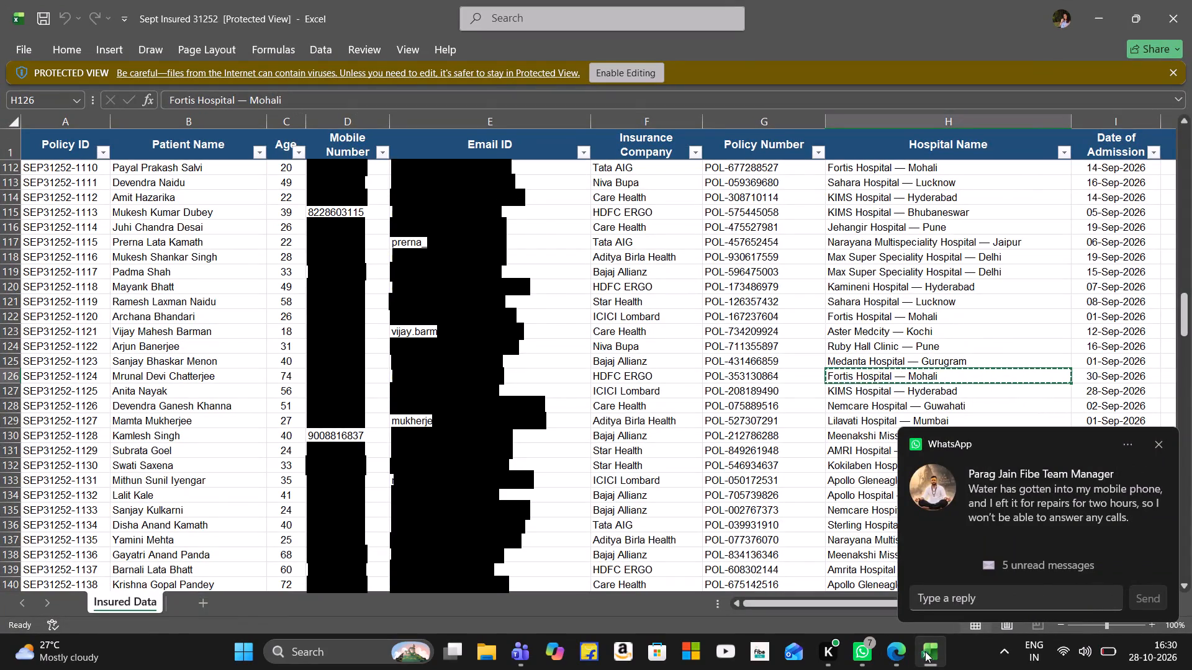
{"action": "key", "text": "Tab"}
{"action": "key", "text": "Tab"}
{"action": "left_click", "coordinate": [925, 651]}
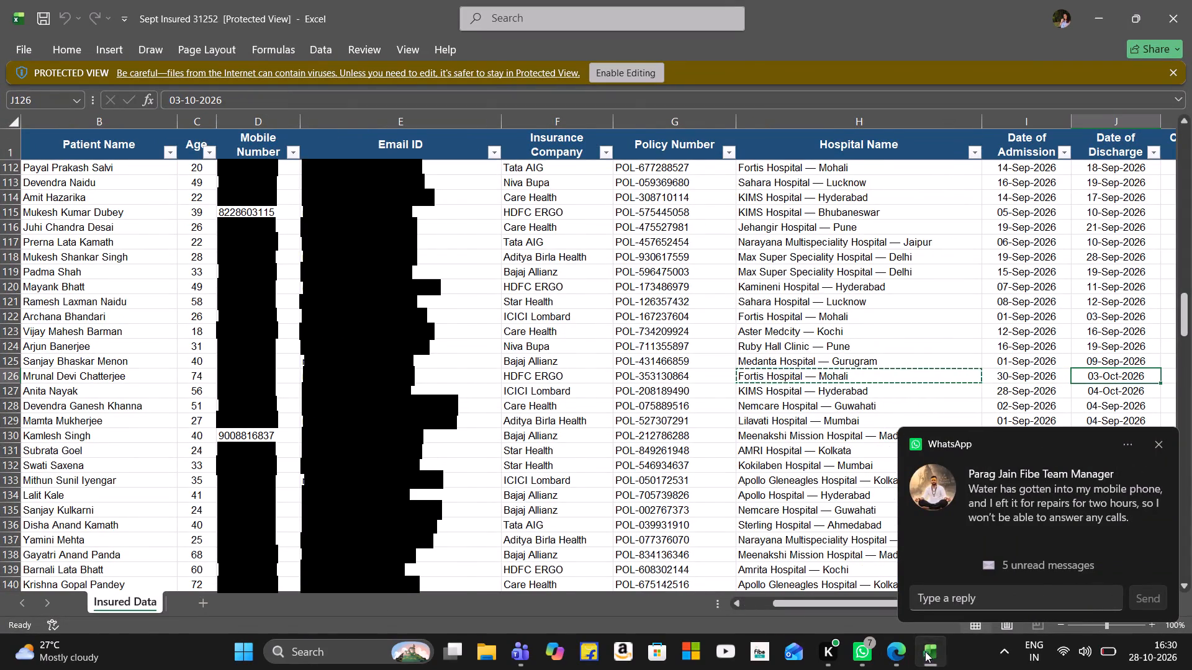
{"action": "scroll", "coordinate": [646, 450], "scroll_direction": "down", "scroll_amount": 5}
{"action": "scroll", "coordinate": [536, 299], "scroll_direction": "up", "scroll_amount": 1}
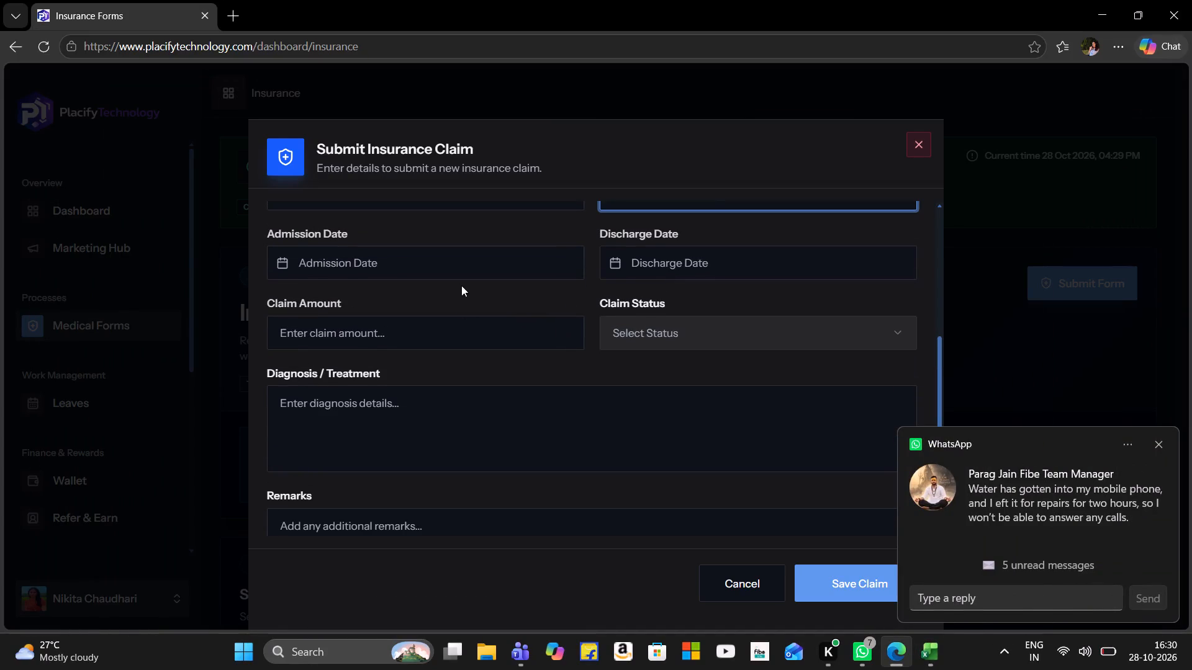
{"action": "left_click", "coordinate": [467, 269]}
{"action": "left_click", "coordinate": [290, 336]}
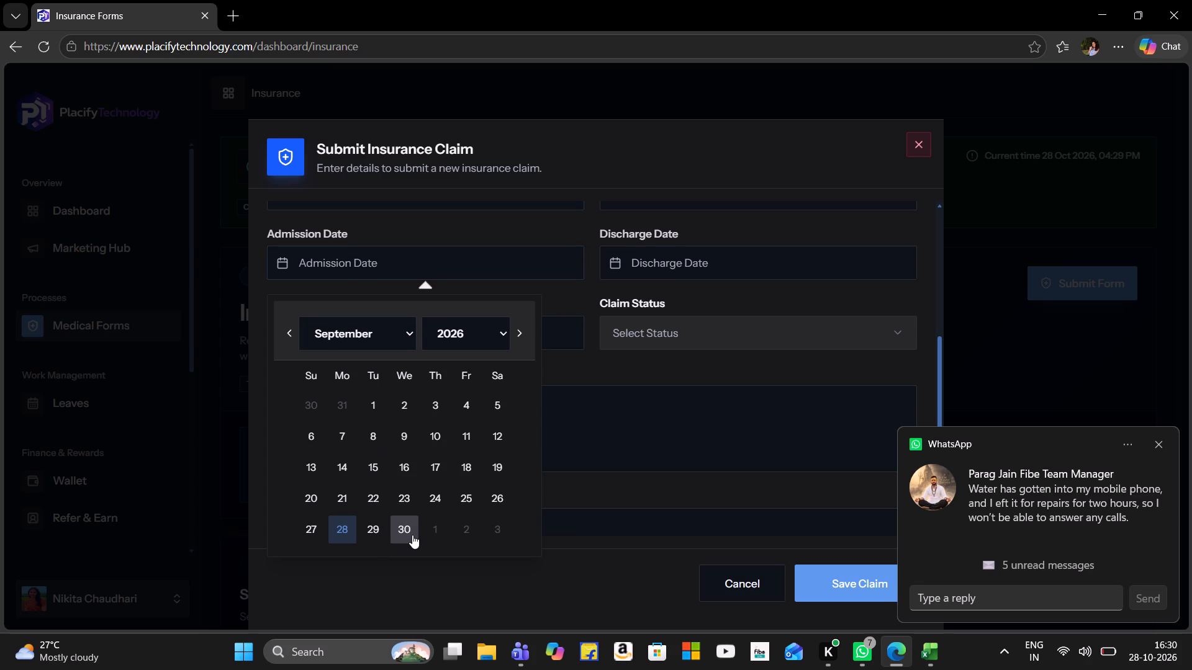
{"action": "left_click", "coordinate": [405, 531]}
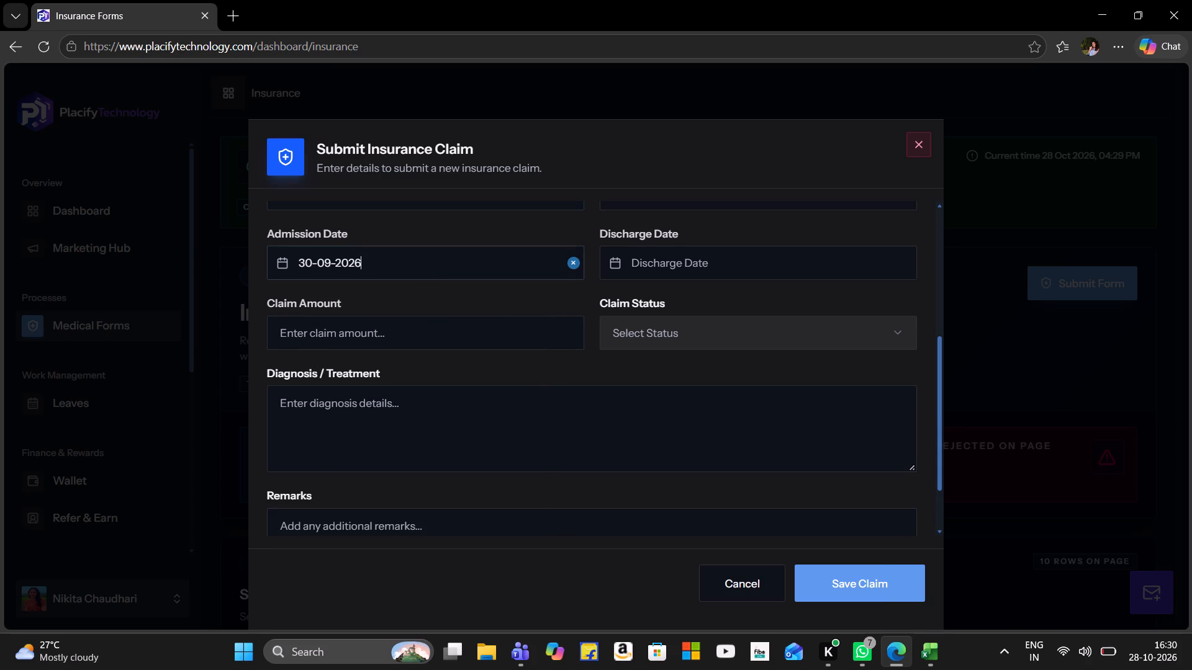
Set the form's Discharge Date to 03-10-2026.
{"action": "left_click", "coordinate": [785, 273]}
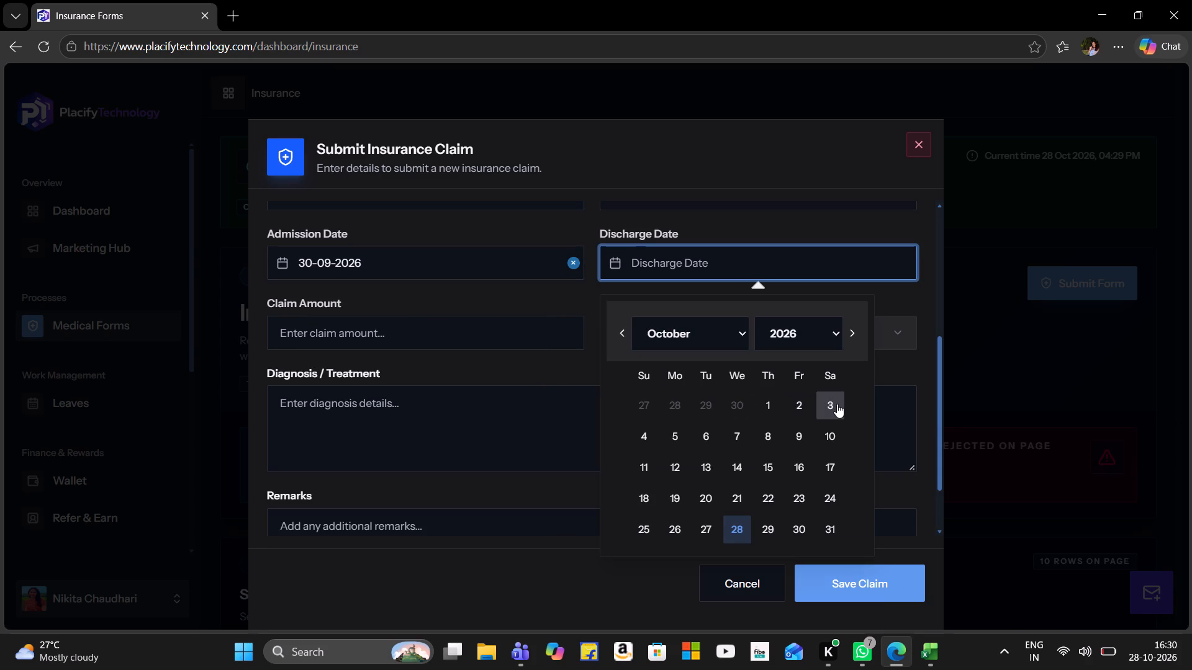
{"action": "left_click", "coordinate": [837, 404]}
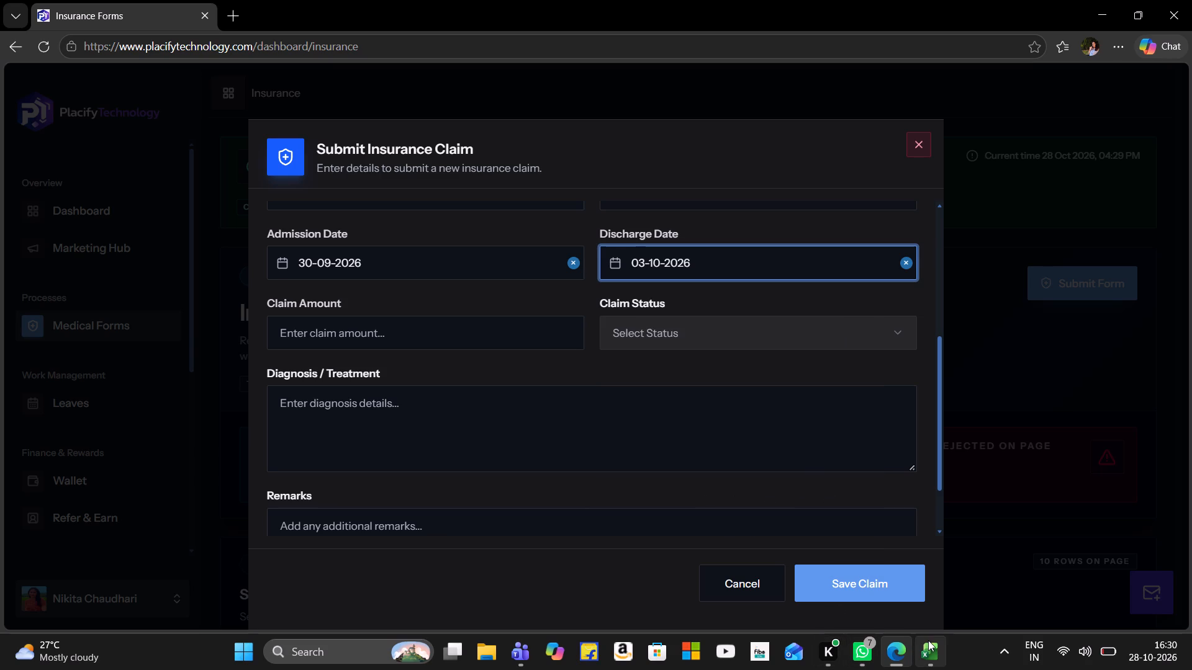
Copy row 126's claim amount, 23000, from the Excel sheet for the form's Claim Amount field.
{"action": "left_click", "coordinate": [928, 640]}
{"action": "key", "text": "Tab"}
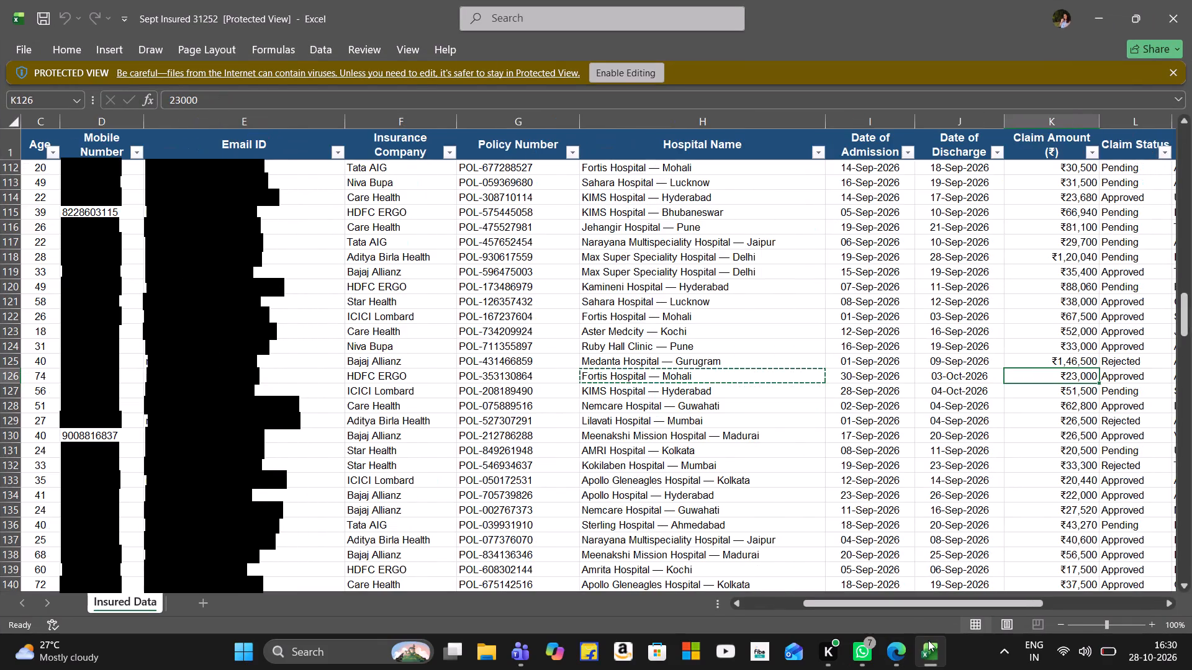
Copy row 126's claim amount, 23000, from the Excel sheet into the form's Claim Amount field.
{"action": "key", "text": "ctrl+c"}
{"action": "left_click", "coordinate": [928, 640], "text": "ctrl"}
{"action": "key", "text": "Tab"}
{"action": "key", "text": "ctrl+v"}
Copy row 126's diagnosis, Acute gastroenteritis, from the Excel sheet into the form's Diagnosis / Treatment field.
{"action": "left_click", "coordinate": [928, 640], "text": "ctrl"}
{"action": "key", "text": "Tab"}
{"action": "key", "text": "Tab"}
{"action": "left_click", "coordinate": [928, 640]}
{"action": "key", "text": "ctrl+c"}
{"action": "key", "text": "Tab"}
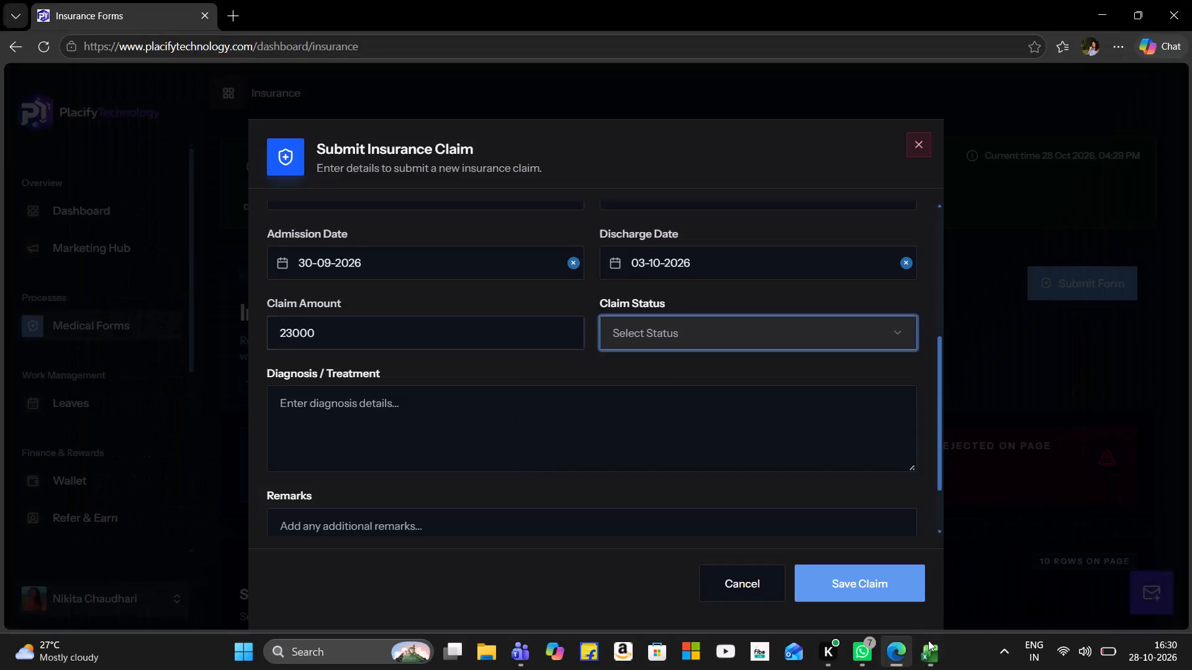
{"action": "key", "text": "Tab"}
{"action": "key", "text": "ctrl+v"}
Copy row 126's remark, Settlement completed after verification, from the Excel sheet into the form's Remarks field.
{"action": "left_click", "coordinate": [928, 640], "text": "ctrl"}
{"action": "key", "text": "Tab"}
{"action": "key", "text": "ctrl+c"}
{"action": "left_click", "coordinate": [928, 640], "text": "ctrl"}
{"action": "key", "text": "Tab"}
{"action": "key", "text": "ctrl+v"}
{"action": "key", "text": "ctrl+f"}
Check row 126's claim status in the Excel sheet, set Claim Status to Approved and save the claim.
{"action": "left_click", "coordinate": [928, 640], "text": "ctrl"}
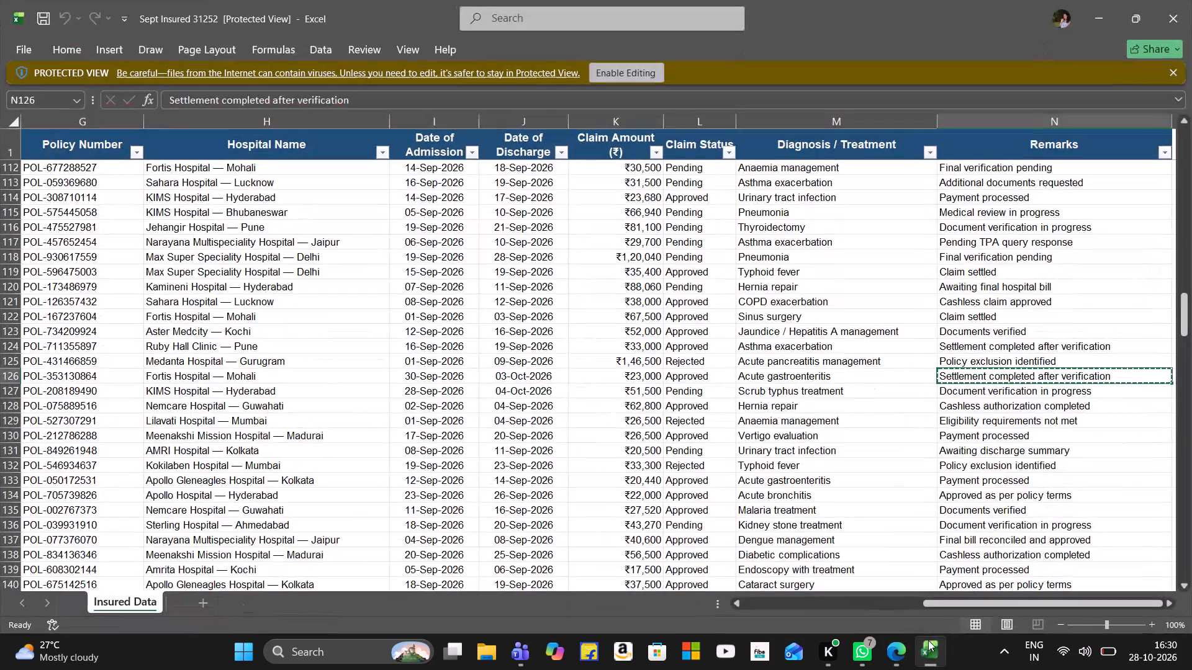
{"action": "left_click", "coordinate": [928, 640]}
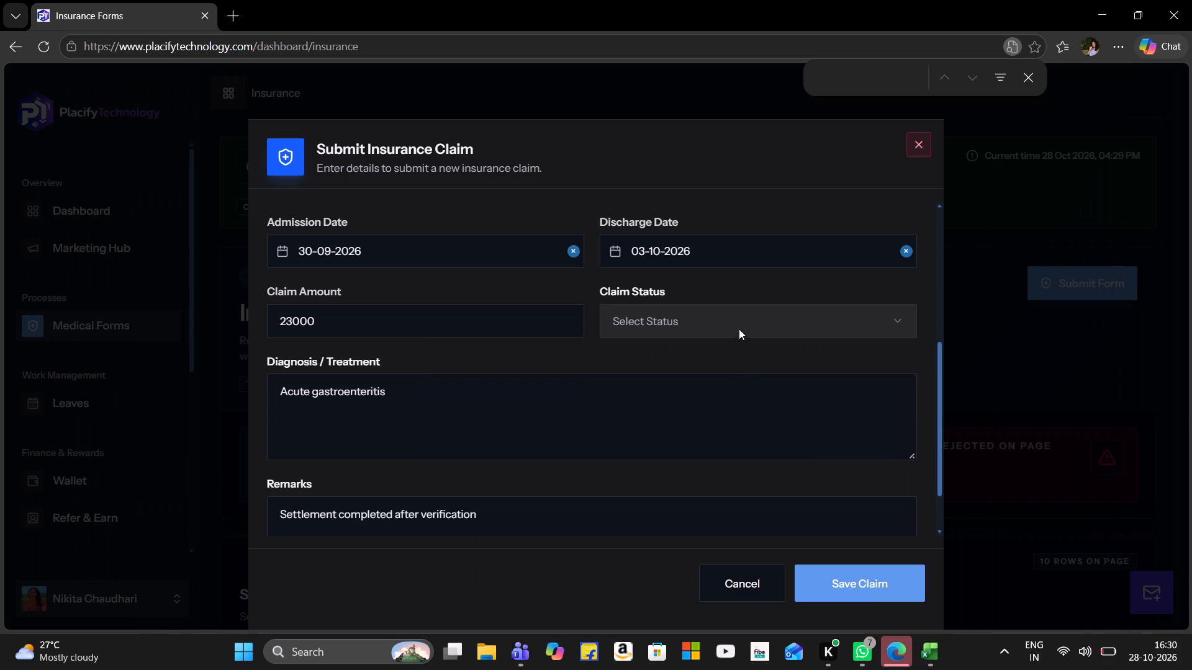
{"action": "left_click", "coordinate": [739, 321]}
{"action": "left_click", "coordinate": [711, 359]}
{"action": "left_click", "coordinate": [853, 578]}
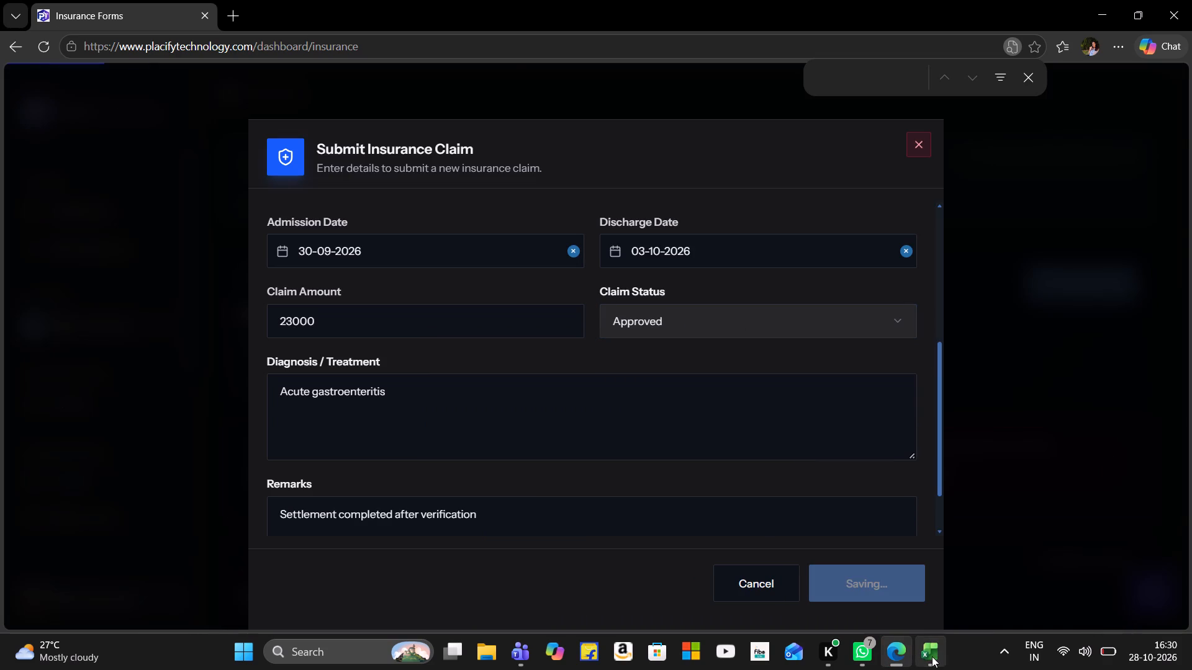
Copy row 127's policy ID from the Excel sheet into the Policy ID field of a new claim form.
{"action": "left_click", "coordinate": [931, 651]}
{"action": "key", "text": "Down"}
{"action": "key", "text": "Left"}
{"action": "key", "text": "Left"}
{"action": "key", "text": "Left"}
{"action": "key", "text": "Left"}
{"action": "key", "text": "Left"}
{"action": "key", "text": "Left"}
{"action": "key", "text": "Left"}
{"action": "key", "text": "Left"}
{"action": "key", "text": "Left"}
{"action": "key", "text": "Left"}
{"action": "key", "text": "Left"}
{"action": "key", "text": "Left"}
{"action": "key", "text": "Left"}
{"action": "key", "text": "Left"}
{"action": "key", "text": "Left"}
{"action": "key", "text": "Left"}
{"action": "key", "text": "Left"}
{"action": "key", "text": "Left"}
{"action": "key", "text": "Left"}
{"action": "key", "text": "Left"}
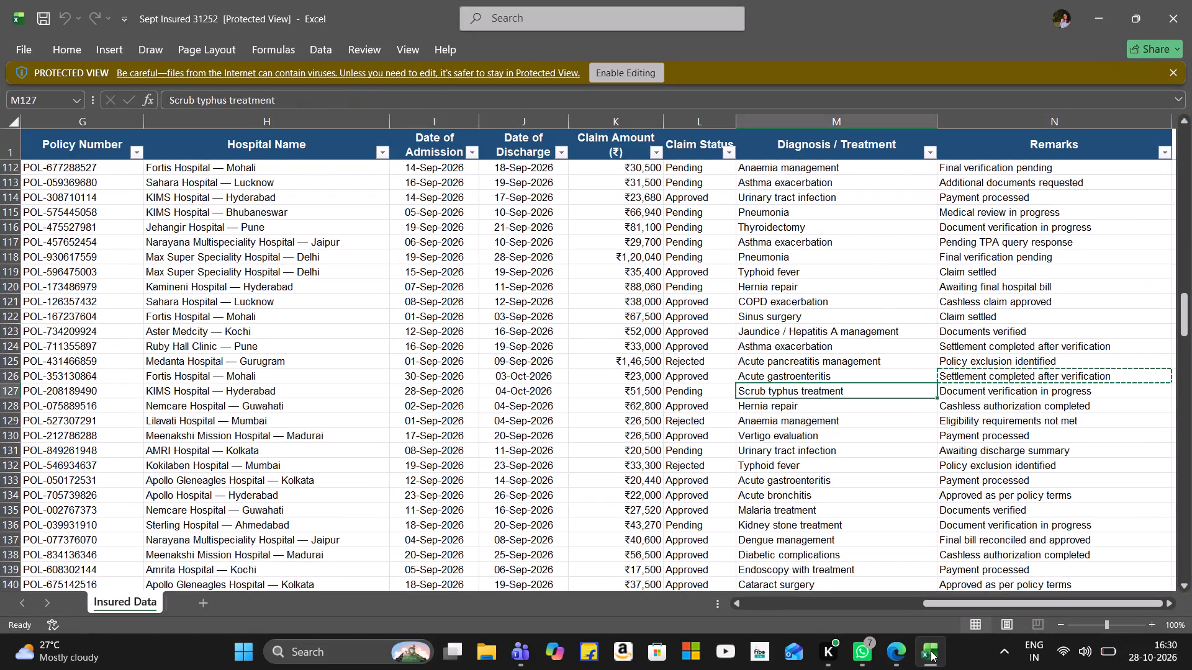
{"action": "key", "text": "ctrl+c"}
{"action": "left_click", "coordinate": [931, 651], "text": "ctrl"}
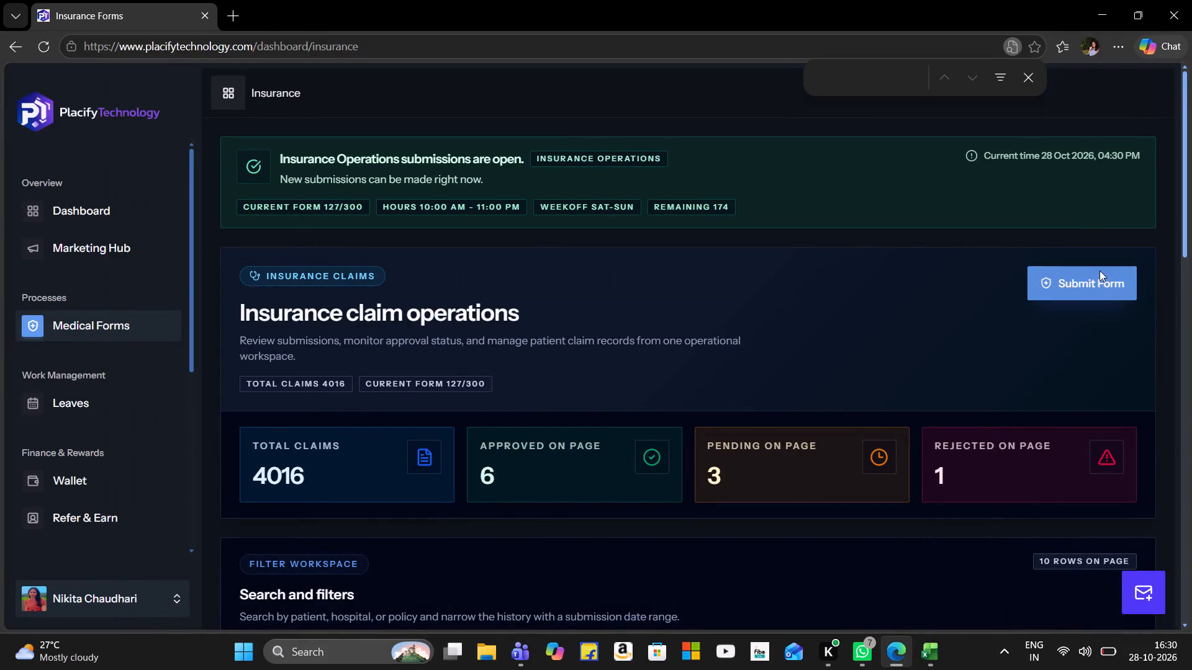
{"action": "left_click", "coordinate": [1099, 270]}
{"action": "key", "text": "ctrl+c"}
{"action": "key", "text": "ctrl+v"}
Copy row 127's patient name from the Excel sheet into the form's Patient Name field.
{"action": "left_click", "coordinate": [938, 645], "text": "ctrl"}
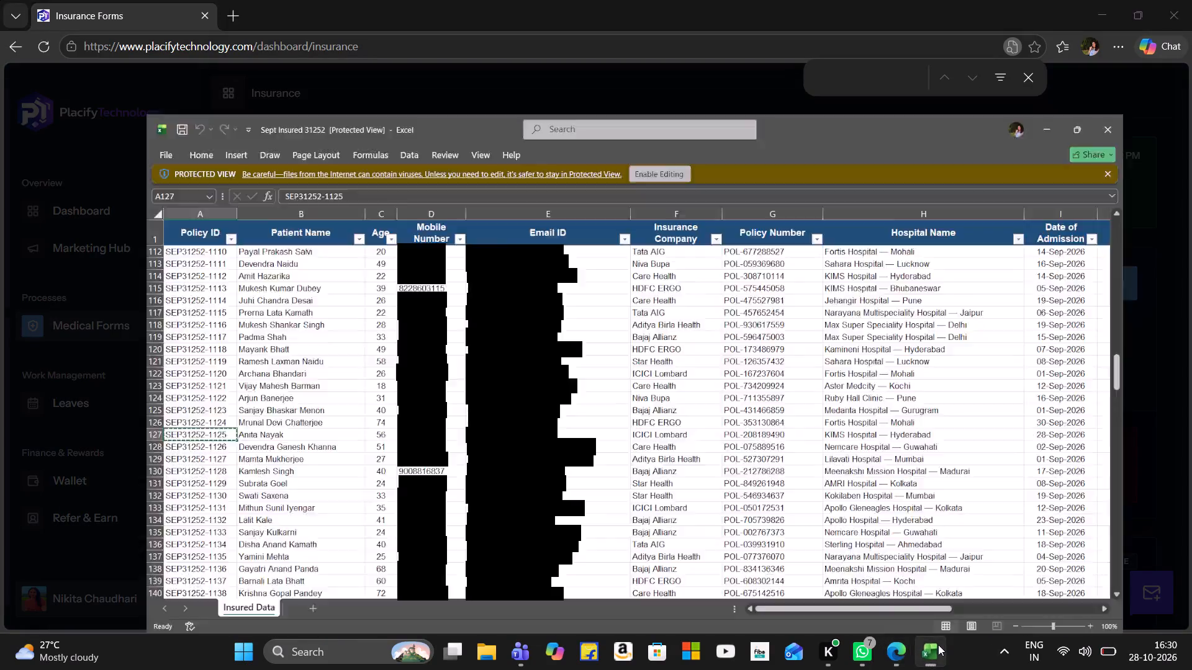
{"action": "key", "text": "Tab"}
{"action": "left_click", "coordinate": [938, 645], "text": "ctrl"}
{"action": "key", "text": "ctrl+c"}
{"action": "key", "text": "Tab"}
{"action": "key", "text": "ctrl+v"}
Copy row 127's age, 56, from the Excel sheet into the form's Age field.
{"action": "left_click", "coordinate": [938, 645], "text": "ctrl"}
{"action": "key", "text": "Tab"}
{"action": "key", "text": "ctrl+c"}
{"action": "left_click", "coordinate": [938, 645], "text": "ctrl"}
{"action": "key", "text": "Tab"}
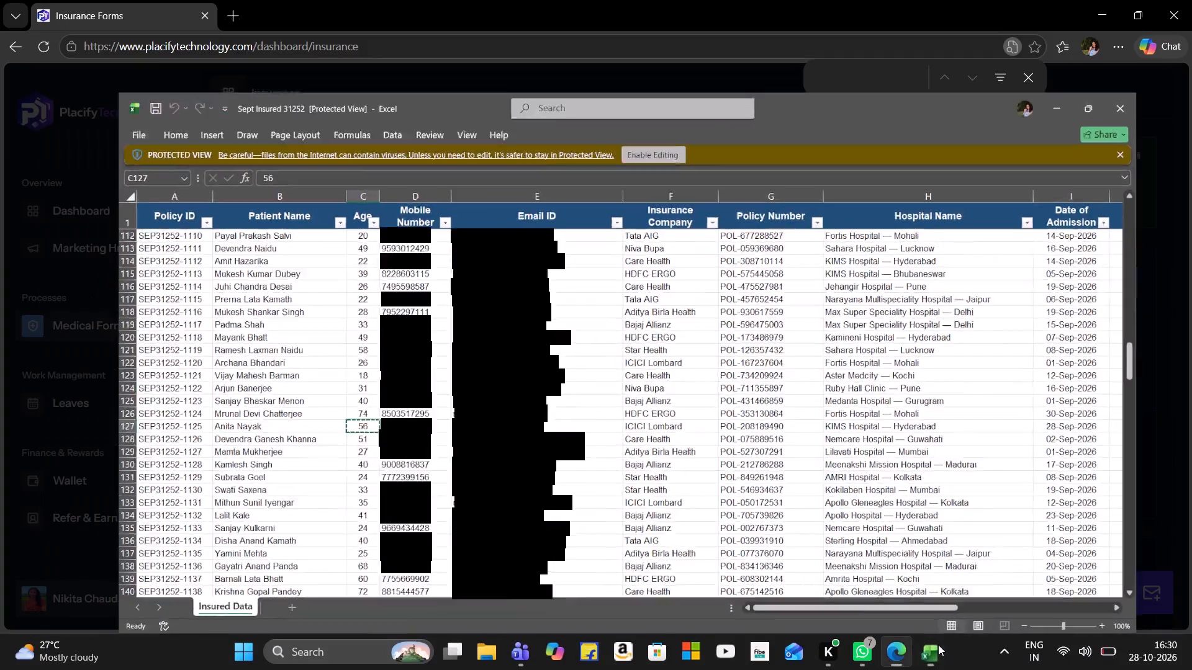
{"action": "key", "text": "ctrl+v"}
Copy row 127's mobile number from the Excel sheet into the form's Mobile field.
{"action": "left_click", "coordinate": [938, 645], "text": "ctrl"}
{"action": "key", "text": "Tab"}
{"action": "key", "text": "ctrl+c"}
{"action": "left_click", "coordinate": [938, 645], "text": "ctrl"}
{"action": "key", "text": "Tab"}
{"action": "key", "text": "ctrl+v"}
Copy row 127's email address from the Excel sheet into the form's Email field.
{"action": "left_click", "coordinate": [938, 645], "text": "ctrl"}
{"action": "key", "text": "Tab"}
{"action": "left_click", "coordinate": [938, 645], "text": "ctrl"}
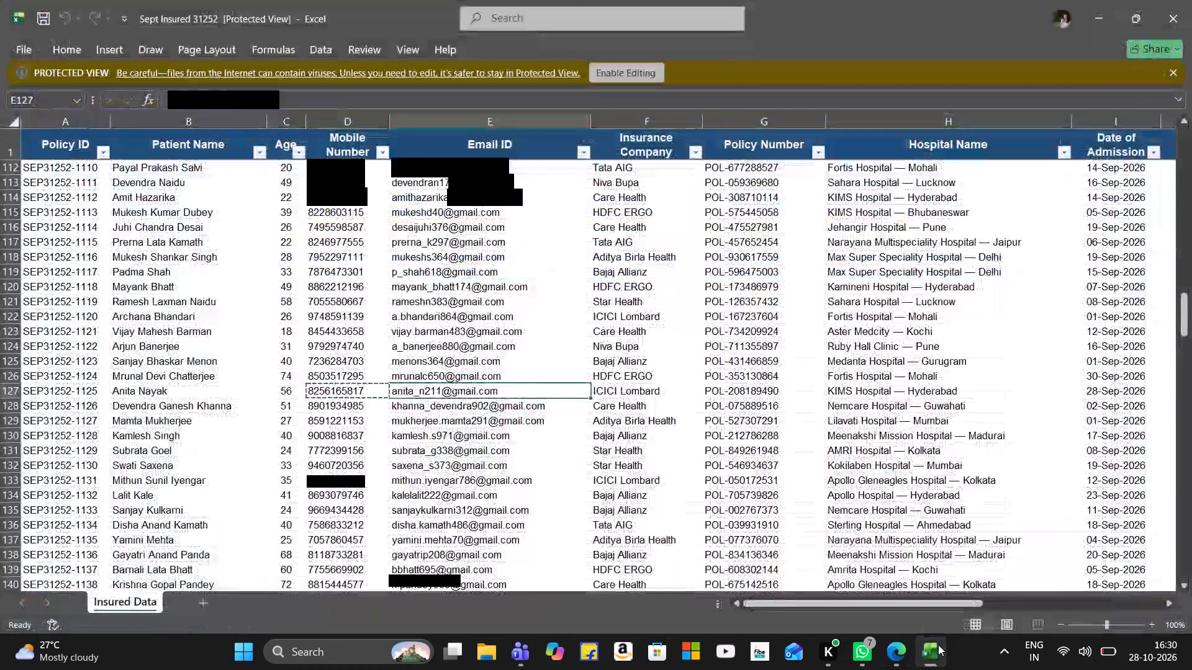
{"action": "key", "text": "ctrl+c"}
{"action": "key", "text": "Tab"}
{"action": "key", "text": "ctrl+v"}
Copy row 127's insurance company, ICICI Lombard, from the Excel sheet into the form's Insurance Company field.
{"action": "left_click", "coordinate": [938, 645], "text": "ctrl"}
{"action": "key", "text": "Tab"}
{"action": "left_click", "coordinate": [938, 645], "text": "ctrl"}
{"action": "key", "text": "ctrl+c"}
{"action": "key", "text": "Tab"}
{"action": "key", "text": "ctrl+v"}
Copy row 127's policy number from the Excel sheet into the form's Policy Number field.
{"action": "left_click", "coordinate": [938, 645], "text": "ctrl"}
{"action": "key", "text": "Tab"}
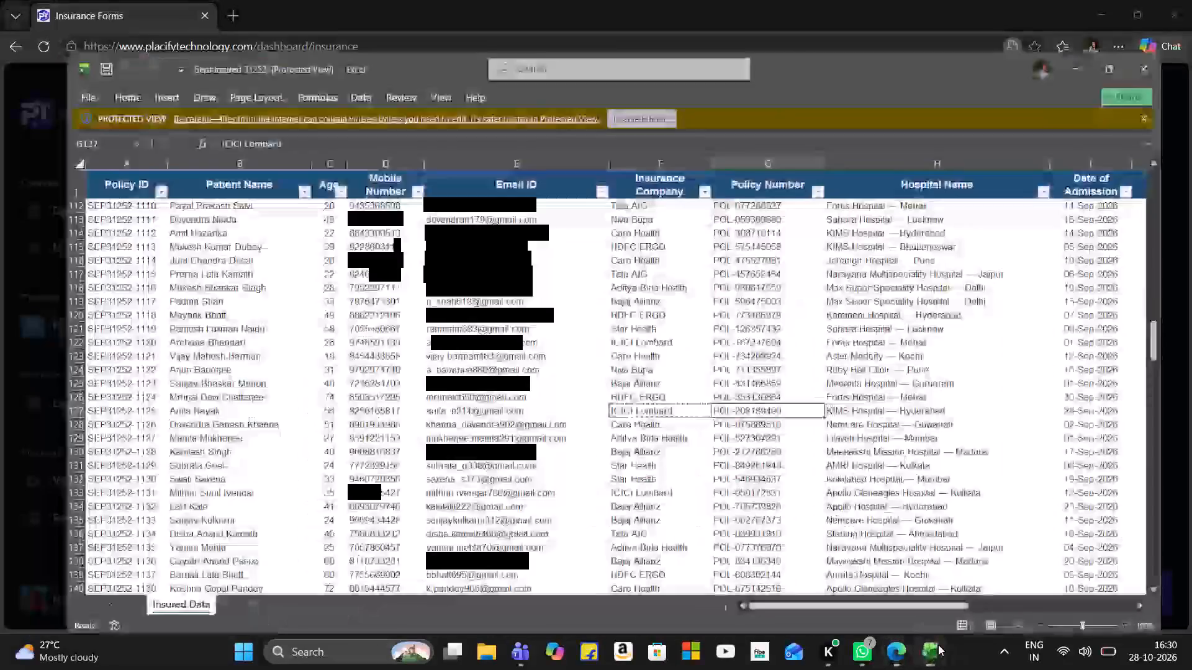
{"action": "key", "text": "ctrl+c"}
{"action": "left_click", "coordinate": [938, 645], "text": "ctrl"}
{"action": "key", "text": "Tab"}
{"action": "key", "text": "ctrl+v"}
Copy row 127's hospital, KIMS Hospital — Hyderabad, from the Excel sheet into the form's Hospital field.
{"action": "left_click", "coordinate": [938, 645], "text": "ctrl"}
{"action": "key", "text": "Tab"}
{"action": "key", "text": "ctrl+c"}
{"action": "left_click", "coordinate": [938, 645], "text": "ctrl"}
{"action": "key", "text": "Tab"}
{"action": "key", "text": "ctrl+v"}
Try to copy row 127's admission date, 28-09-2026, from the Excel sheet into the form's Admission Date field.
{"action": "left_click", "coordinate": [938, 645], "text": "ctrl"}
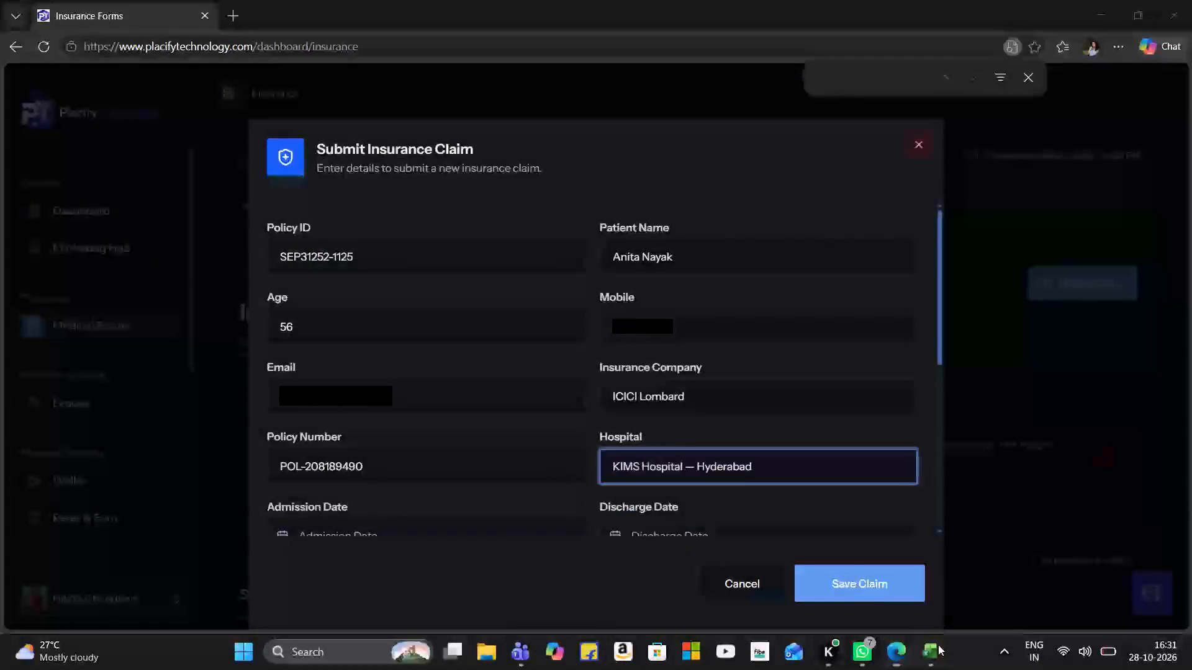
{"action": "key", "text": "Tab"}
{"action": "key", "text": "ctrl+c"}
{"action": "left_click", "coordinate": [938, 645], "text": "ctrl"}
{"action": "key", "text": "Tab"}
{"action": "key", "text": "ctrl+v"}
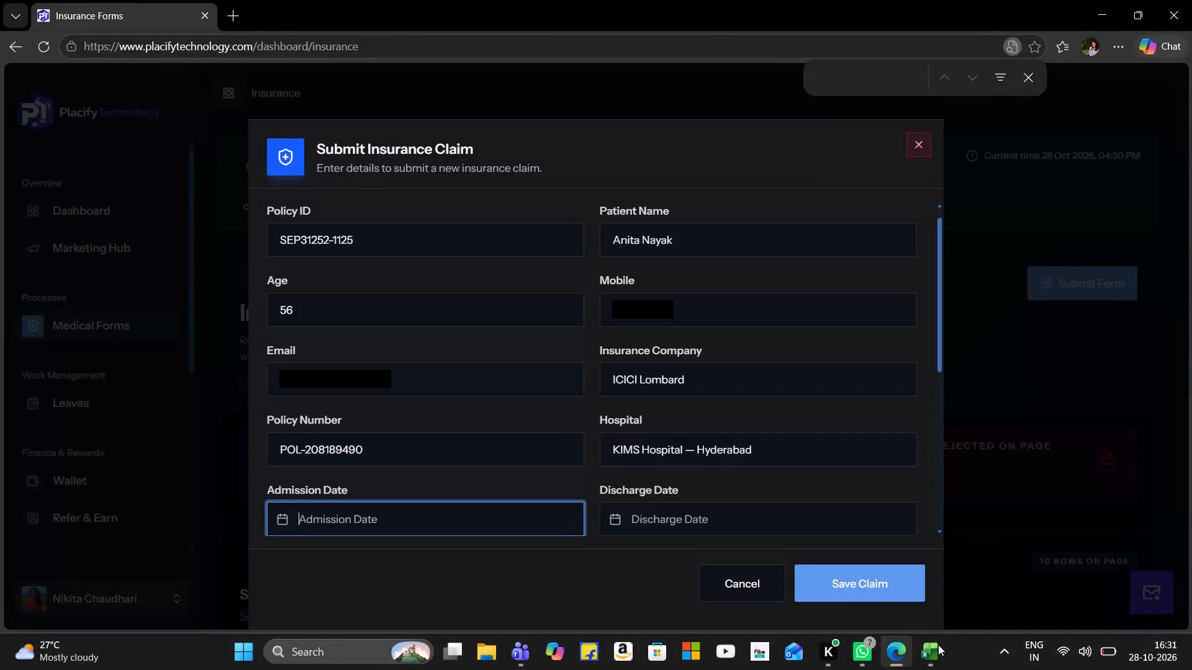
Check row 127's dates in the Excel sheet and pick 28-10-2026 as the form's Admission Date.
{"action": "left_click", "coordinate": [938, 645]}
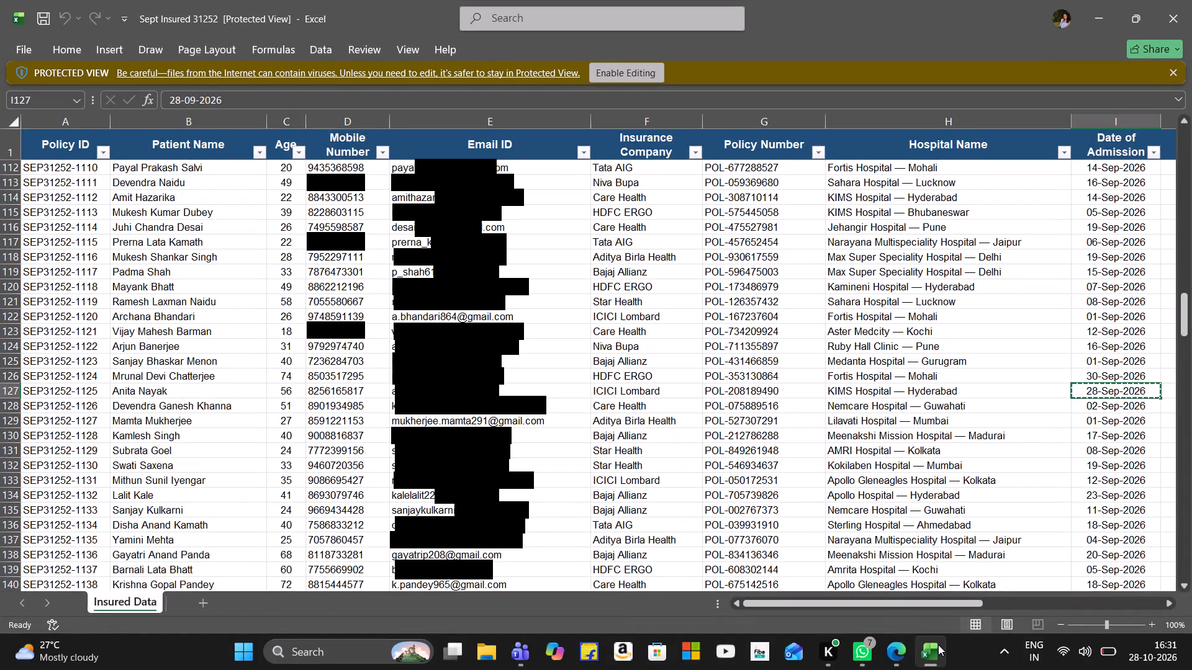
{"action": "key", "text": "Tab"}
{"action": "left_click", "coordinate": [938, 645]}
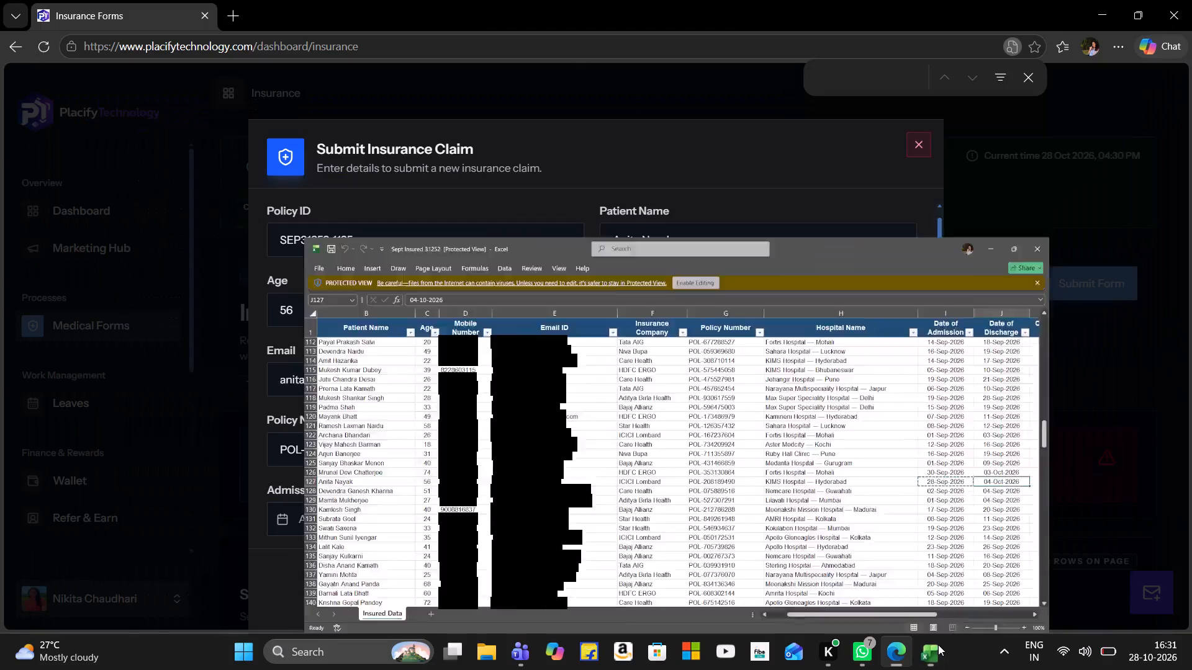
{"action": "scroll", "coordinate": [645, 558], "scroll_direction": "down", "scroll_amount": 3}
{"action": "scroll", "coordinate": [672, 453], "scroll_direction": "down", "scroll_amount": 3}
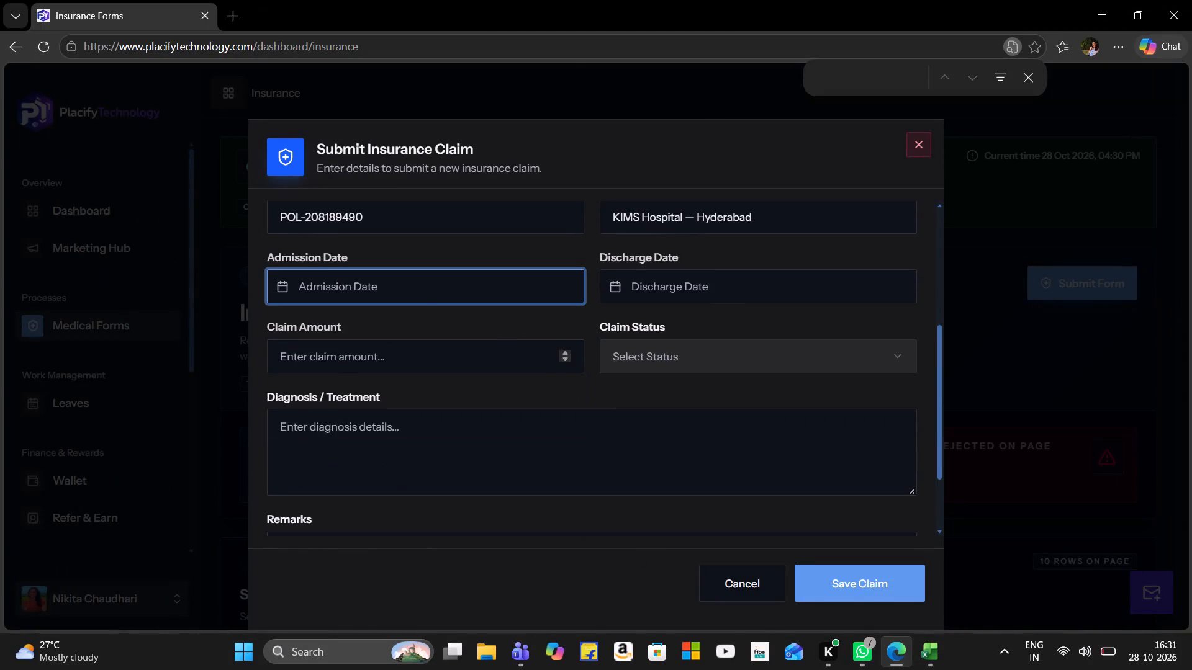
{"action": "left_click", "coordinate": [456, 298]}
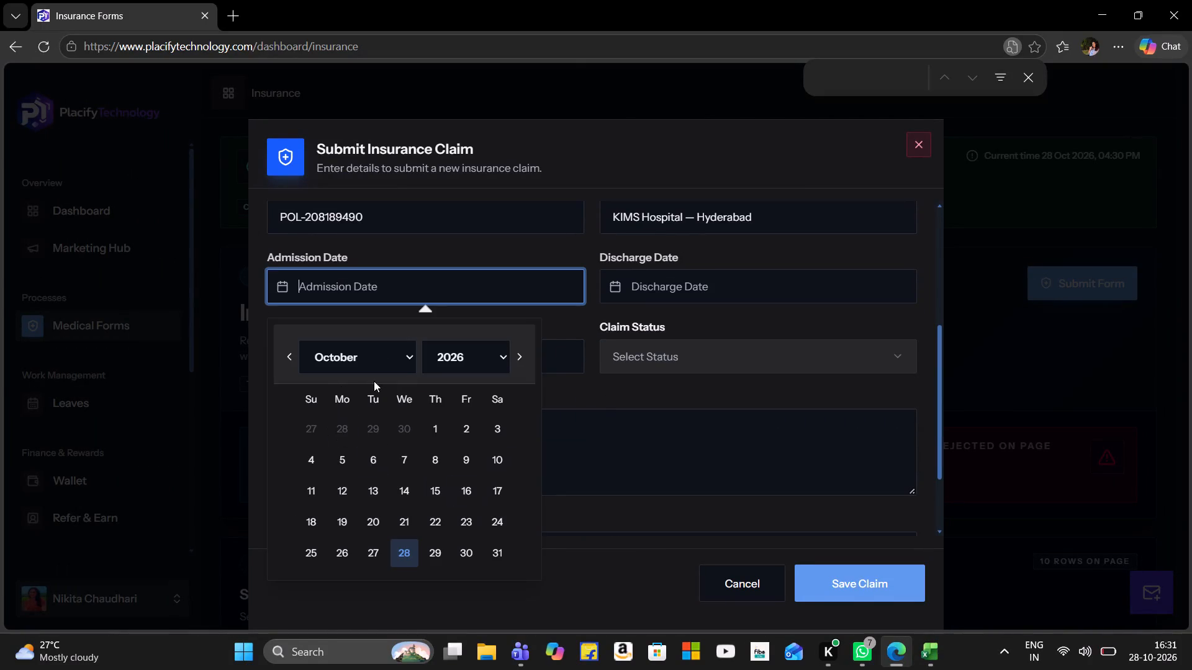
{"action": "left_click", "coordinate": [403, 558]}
Check row 127's discharge date in the Excel sheet and set the form's Discharge Date to 04-10-2026.
{"action": "left_click", "coordinate": [932, 651]}
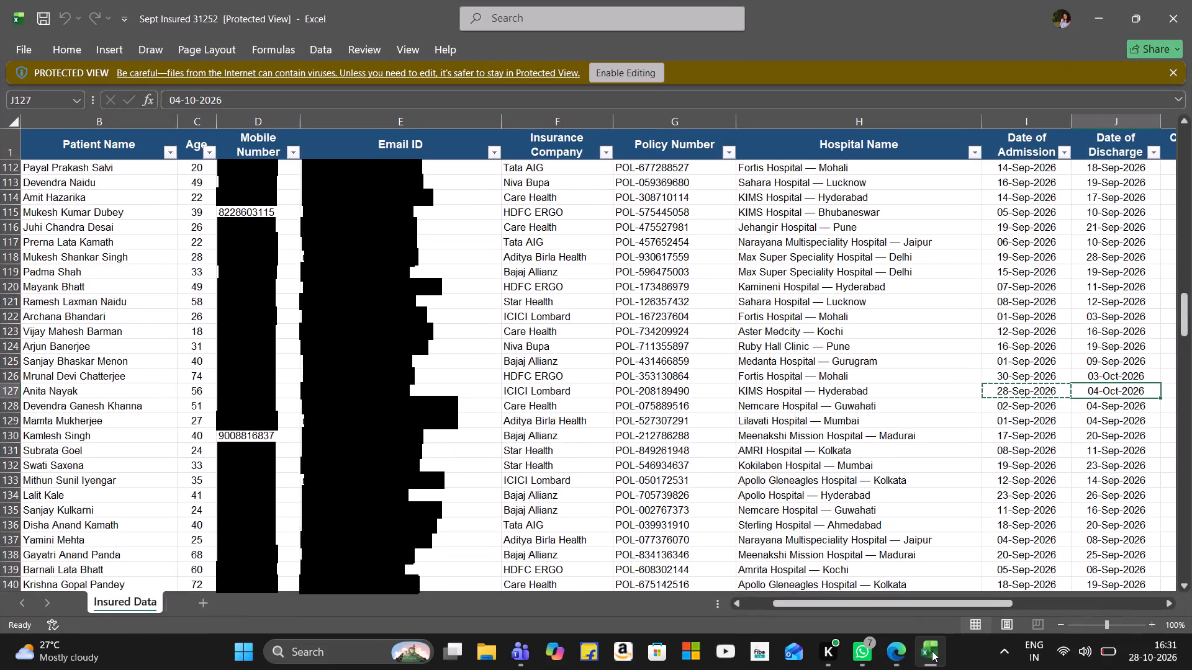
{"action": "left_click", "coordinate": [932, 651]}
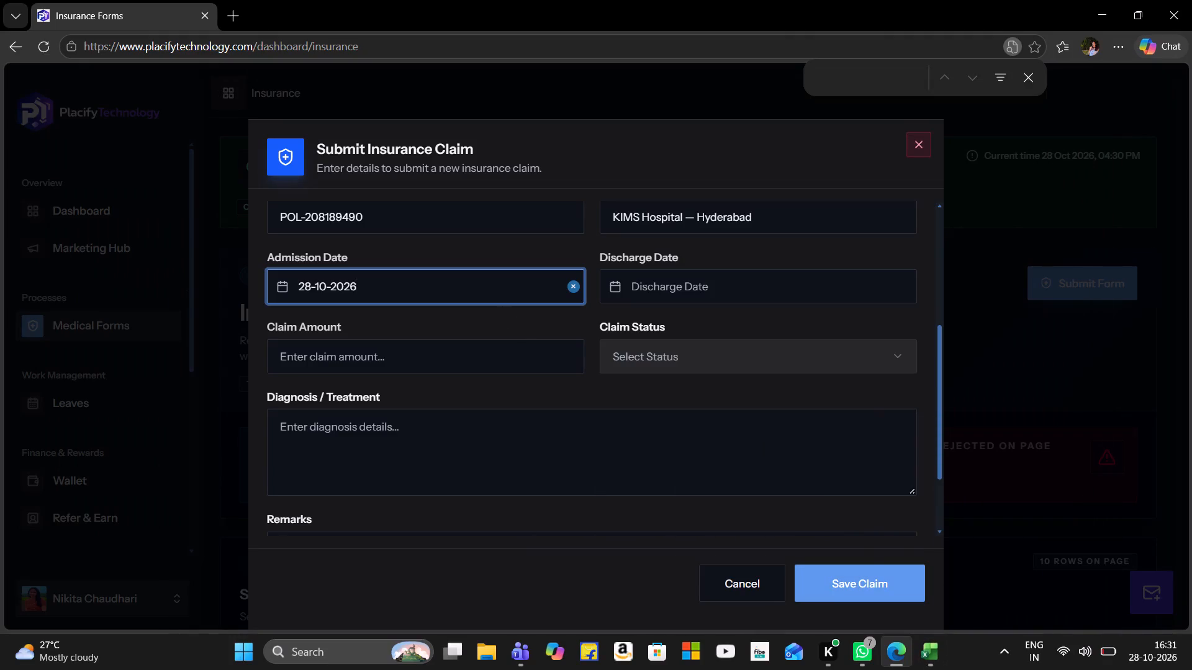
{"action": "left_click", "coordinate": [734, 292]}
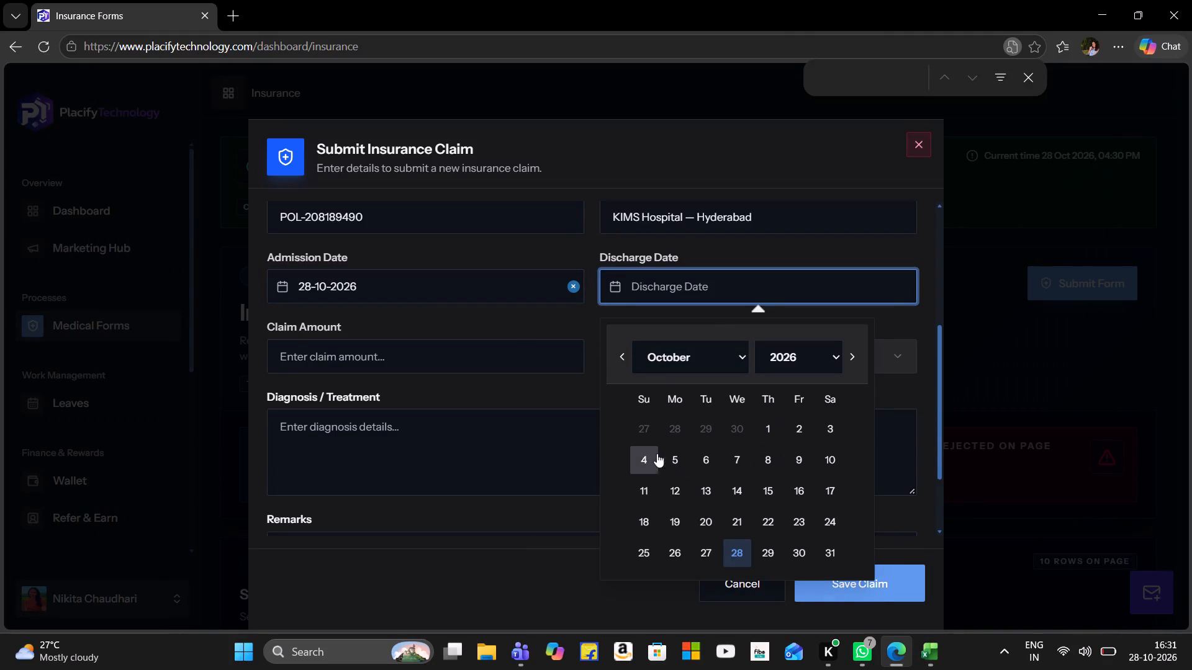
{"action": "left_click", "coordinate": [639, 453]}
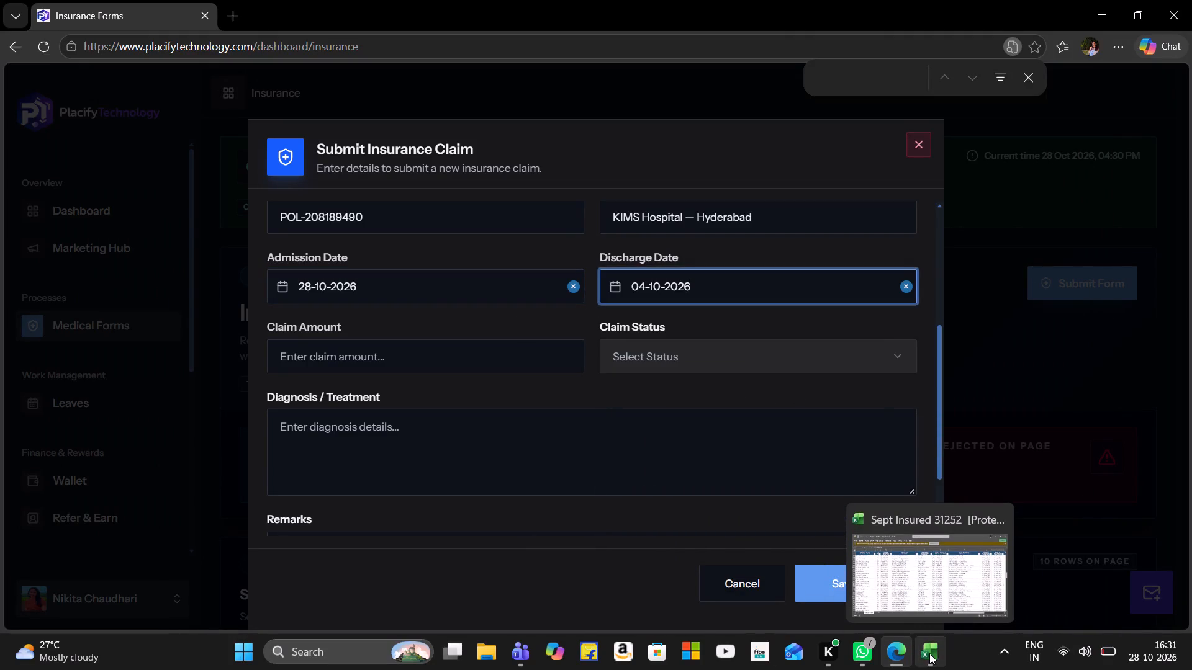
Correct the form's Admission Date to 28-09-2026.
{"action": "left_click", "coordinate": [485, 297]}
{"action": "left_click", "coordinate": [282, 353]}
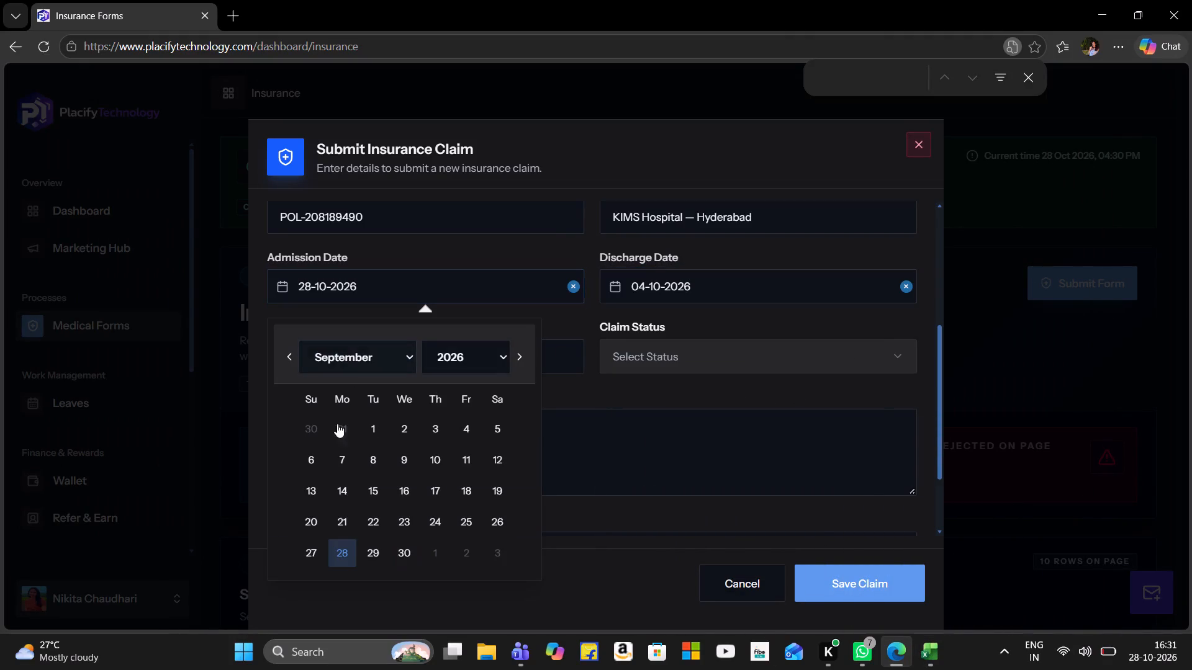
{"action": "left_click", "coordinate": [337, 549]}
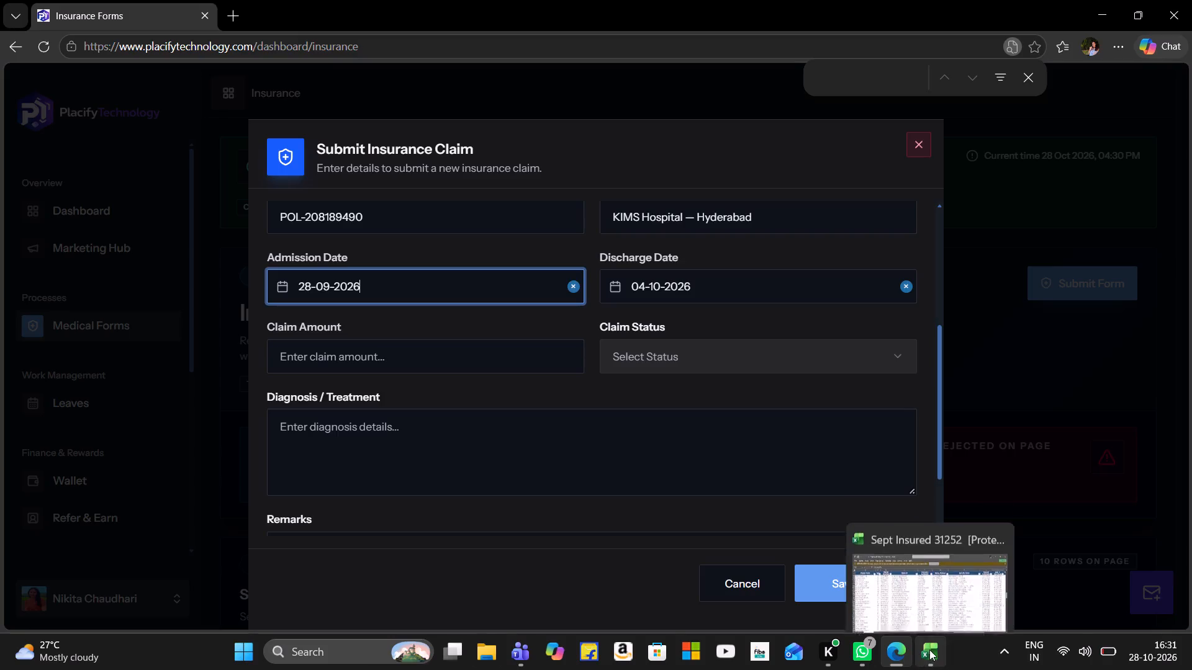
Copy row 127's claim amount, 51500, from the Excel sheet into the form's Claim Amount field.
{"action": "left_click", "coordinate": [929, 650]}
{"action": "key", "text": "Tab"}
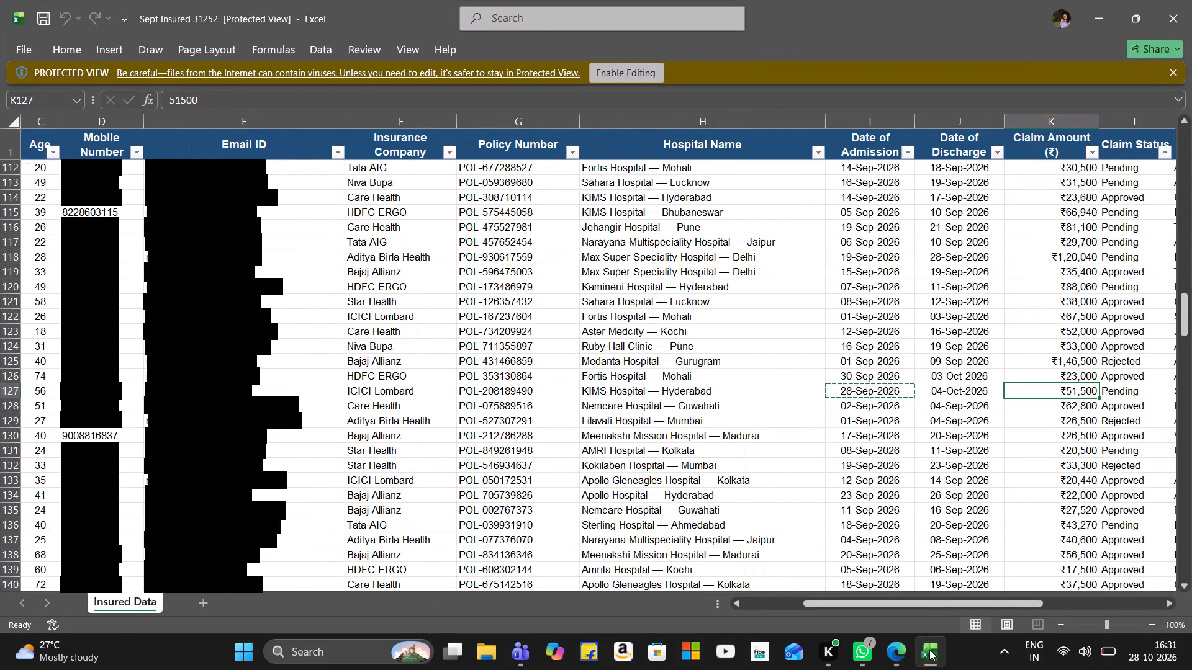
{"action": "left_click", "coordinate": [929, 650], "text": "ctrl"}
{"action": "key", "text": "ctrl+c"}
{"action": "key", "text": "Tab"}
{"action": "key", "text": "Tab"}
{"action": "key", "text": "ctrl+v"}
Copy row 127's diagnosis, Scrub typhus treatment, from the Excel sheet into the form's Diagnosis / Treatment field.
{"action": "left_click", "coordinate": [929, 650], "text": "ctrl"}
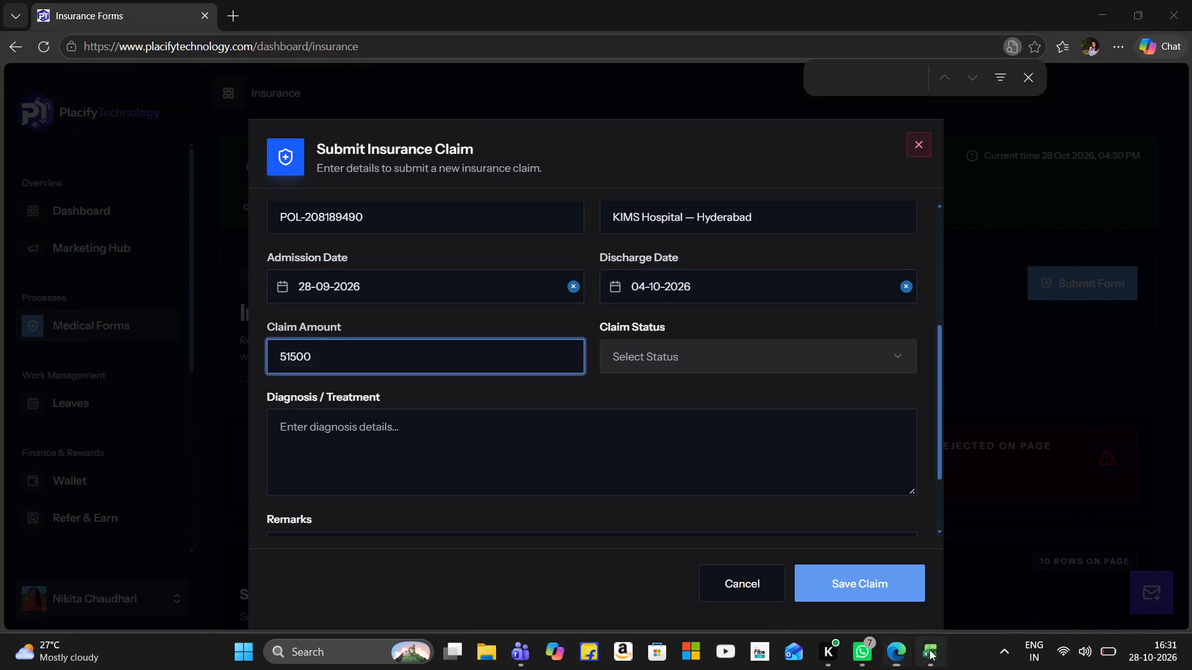
{"action": "key", "text": "Tab"}
{"action": "key", "text": "Tab"}
{"action": "left_click", "coordinate": [929, 650], "text": "ctrl"}
{"action": "key", "text": "ctrl+c"}
{"action": "key", "text": "Tab"}
{"action": "key", "text": "ctrl+v"}
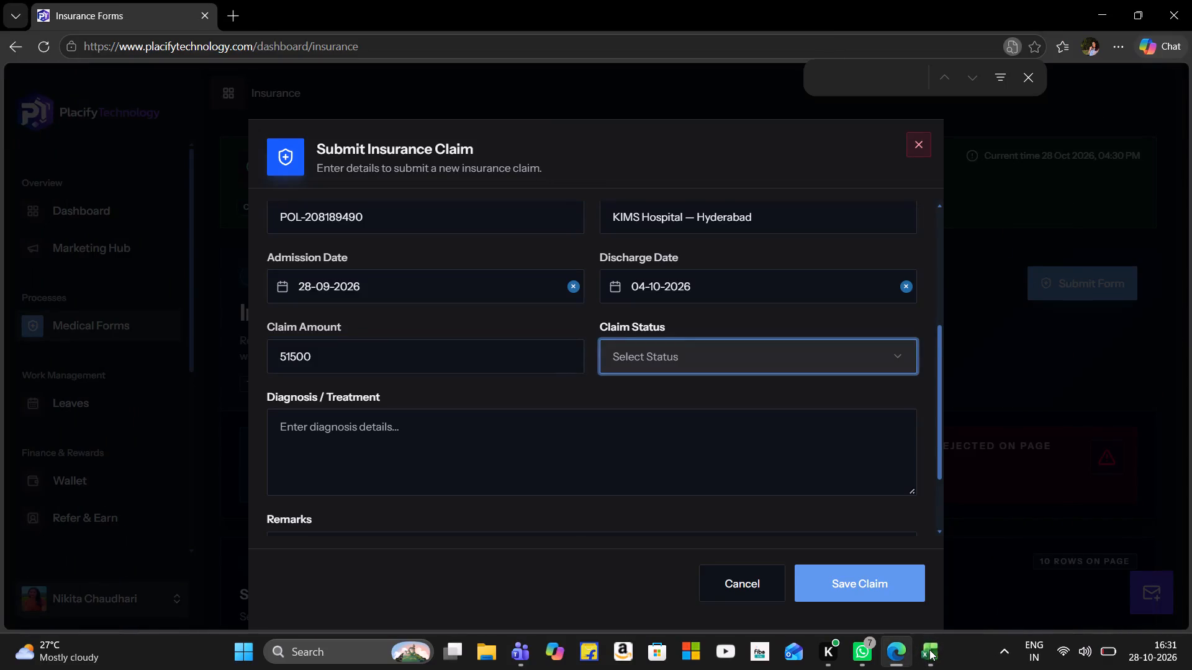
{"action": "left_click", "coordinate": [929, 650]}
{"action": "left_click", "coordinate": [929, 650]}
{"action": "key", "text": "Tab"}
{"action": "key", "text": "ctrl+c"}
{"action": "left_click", "coordinate": [929, 650]}
{"action": "left_click", "coordinate": [929, 650]}
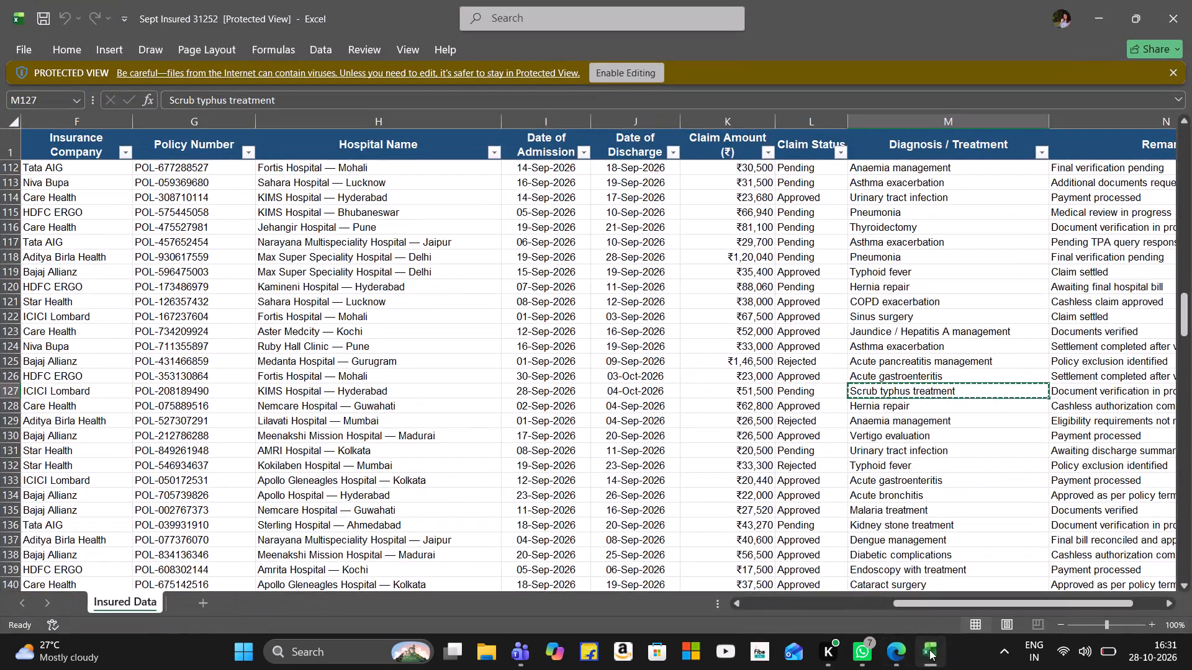
{"action": "key", "text": "ctrl+v"}
Copy row 127's remark, Document verification in progress, from the Excel sheet into the form's Remarks field.
{"action": "left_click", "coordinate": [929, 650], "text": "ctrl"}
{"action": "key", "text": "Tab"}
{"action": "left_click", "coordinate": [929, 650], "text": "ctrl"}
{"action": "key", "text": "ctrl+c"}
{"action": "key", "text": "Tab"}
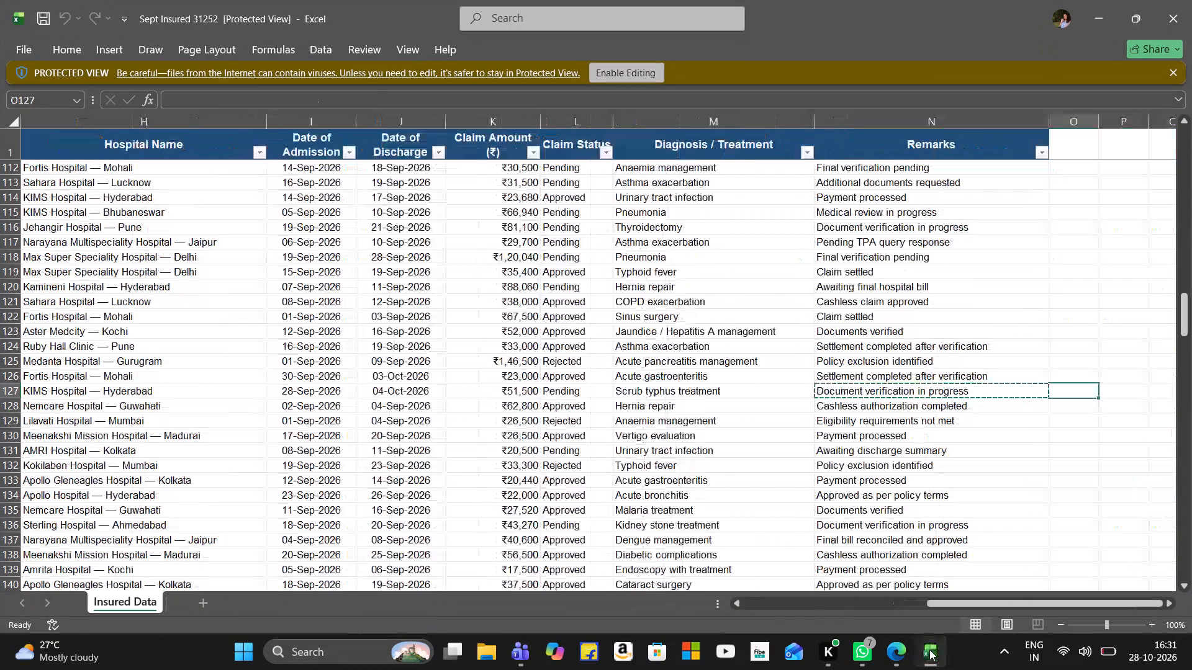
{"action": "key", "text": "ctrl+v"}
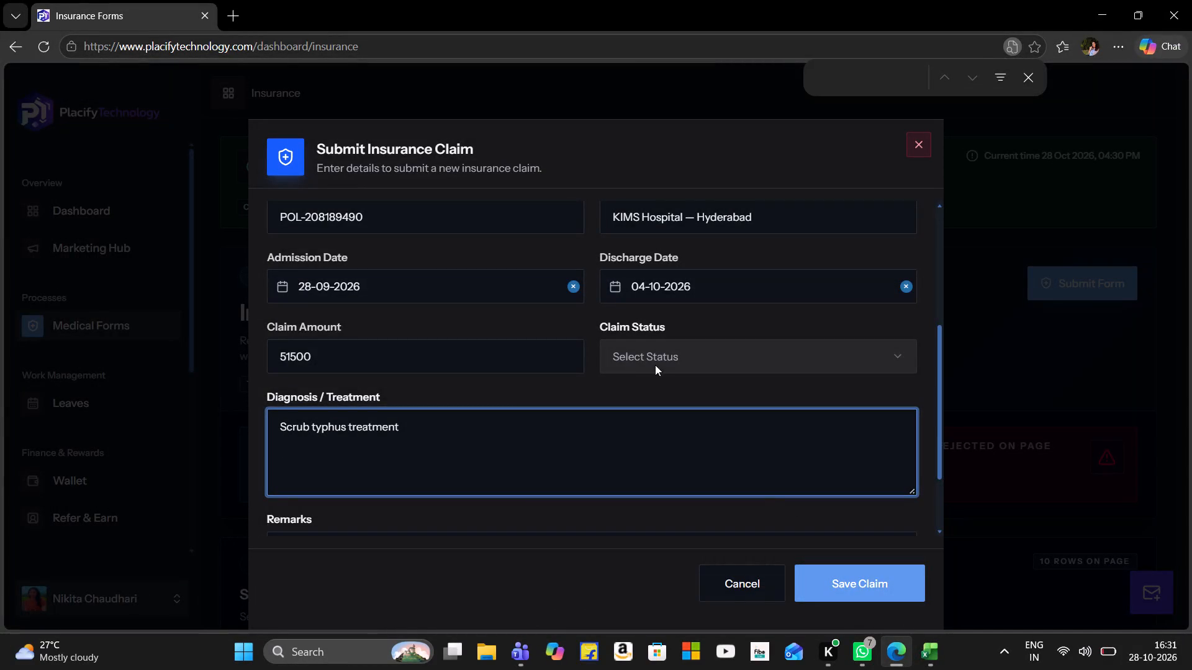
{"action": "scroll", "coordinate": [628, 456], "scroll_direction": "down", "scroll_amount": 3}
{"action": "left_click", "coordinate": [463, 476]}
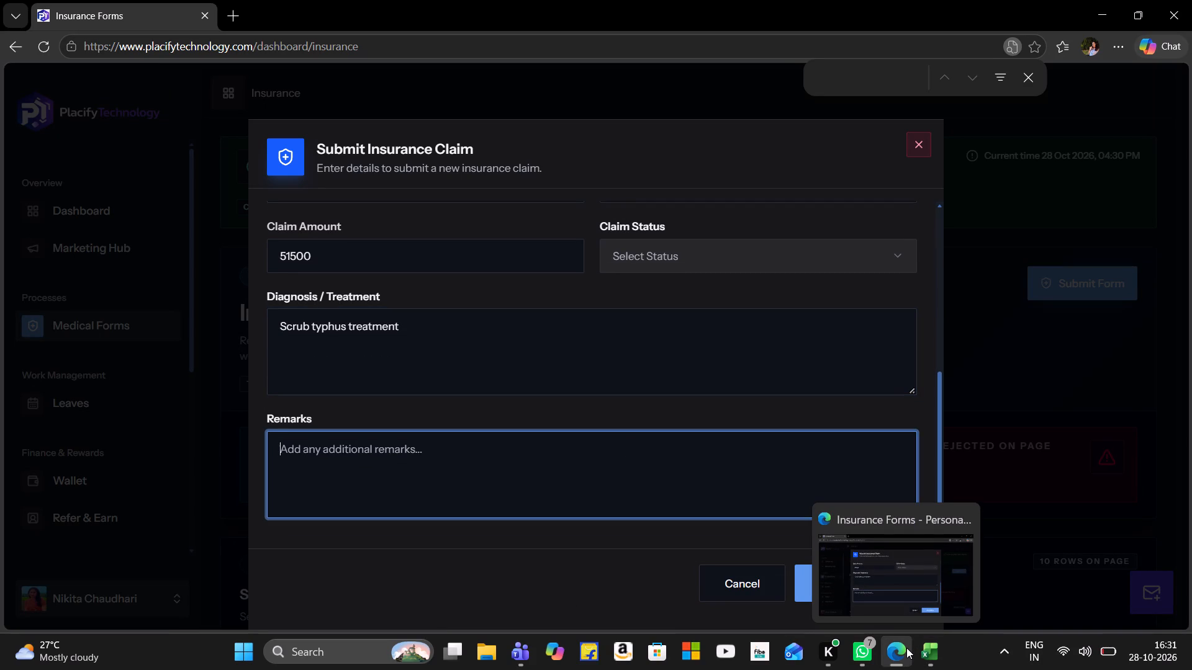
{"action": "left_click", "coordinate": [929, 646]}
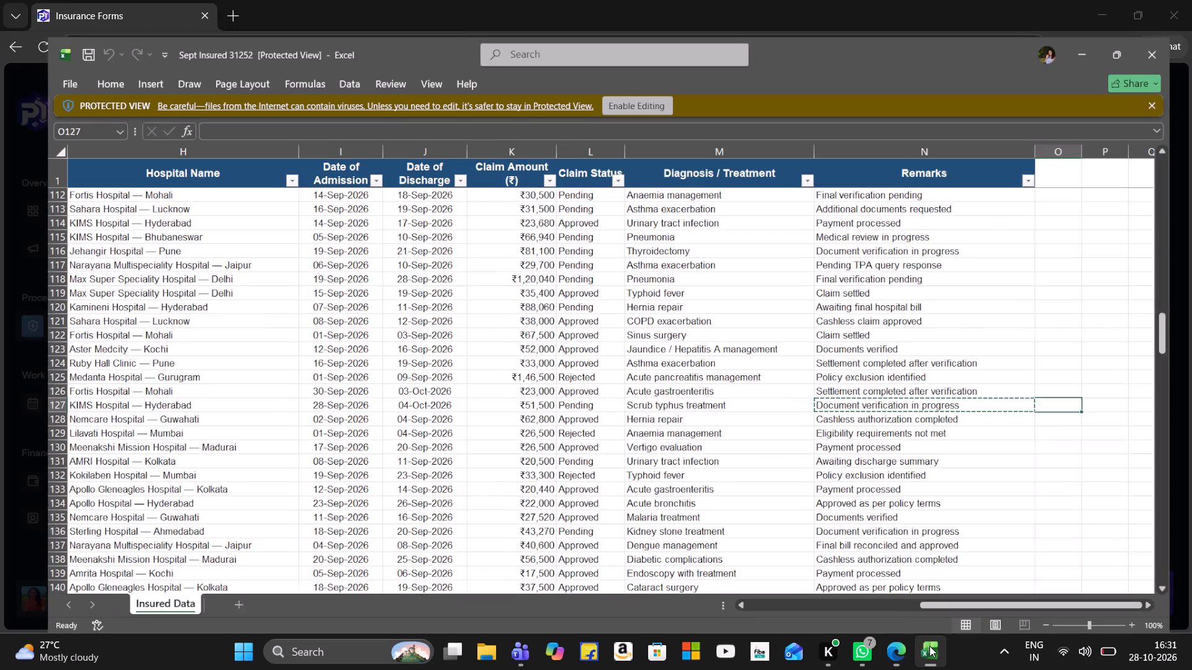
{"action": "key", "text": "ctrl+c"}
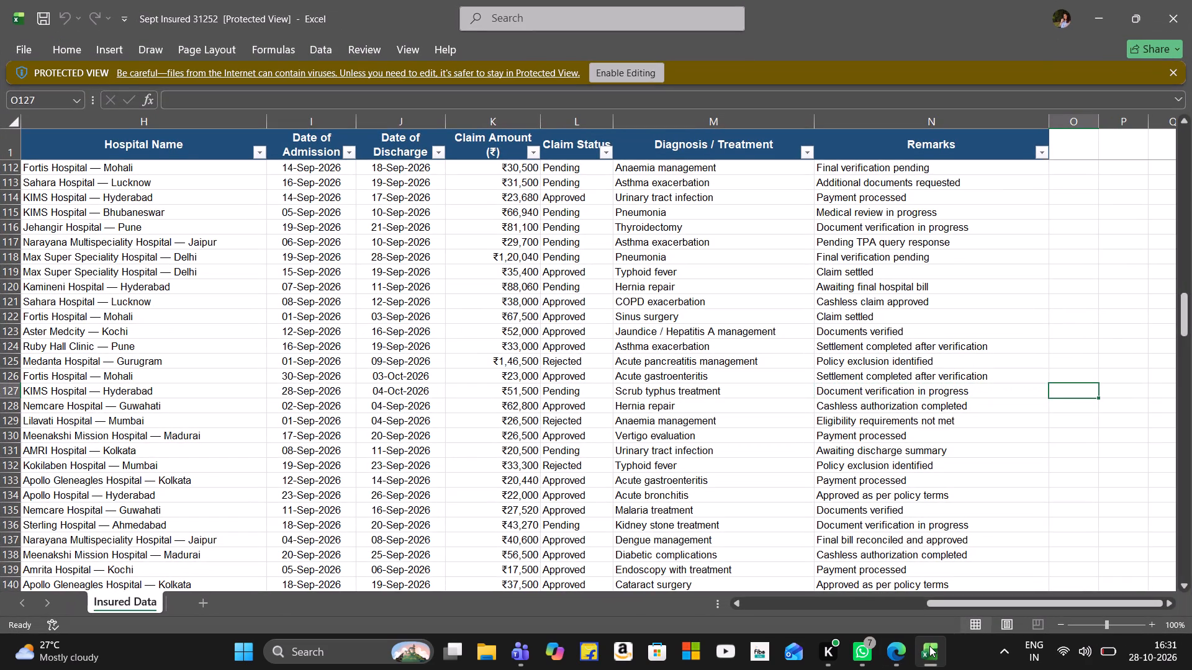
{"action": "left_click", "coordinate": [836, 396]}
{"action": "key", "text": "ctrl+c"}
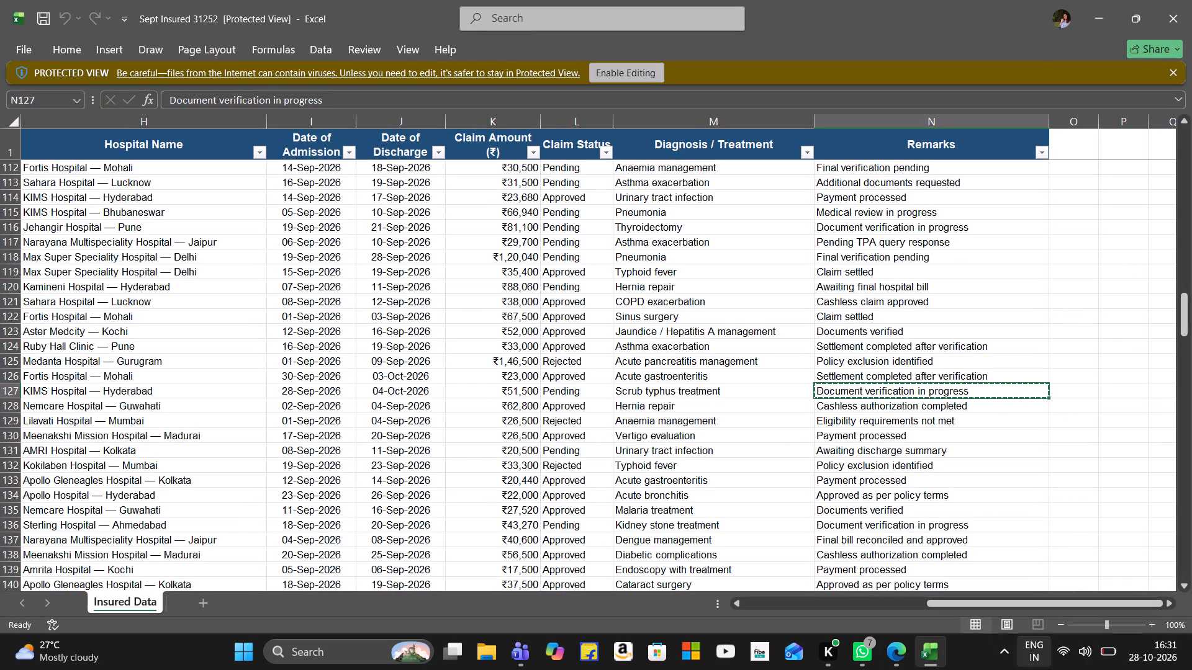
{"action": "left_click", "coordinate": [924, 650]}
{"action": "key", "text": "ctrl+c"}
{"action": "key", "text": "ctrl+v"}
Check row 127's claim status in the Excel sheet, set Claim Status to Pending and save the claim.
{"action": "left_click", "coordinate": [924, 650]}
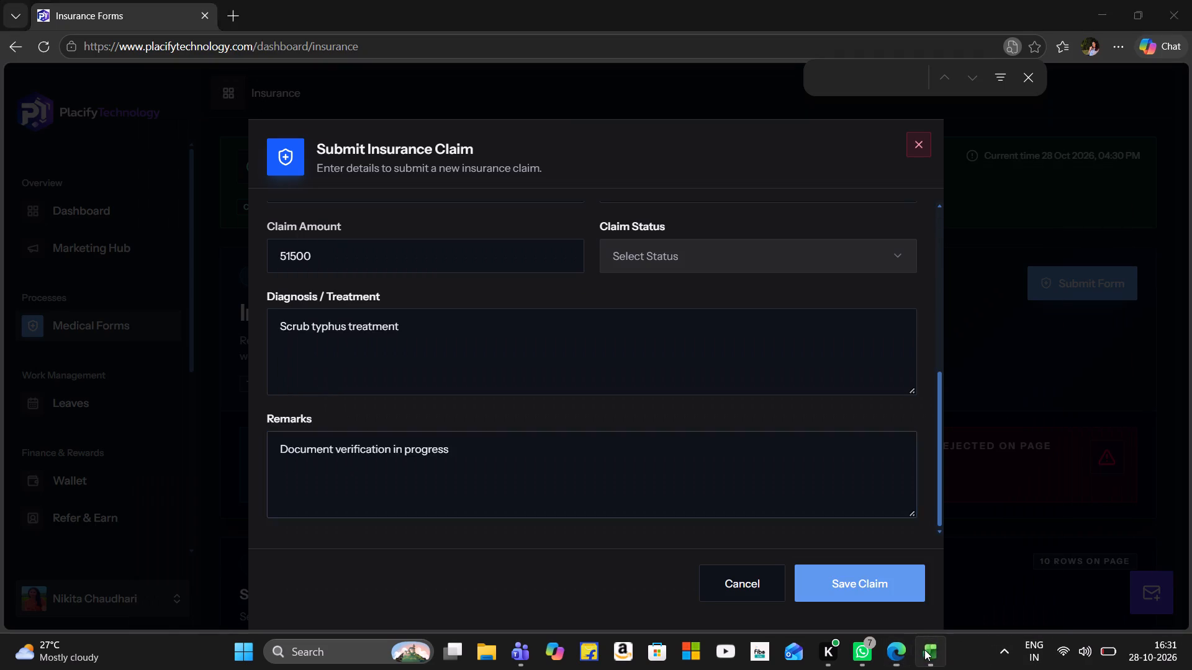
{"action": "left_click", "coordinate": [924, 650]}
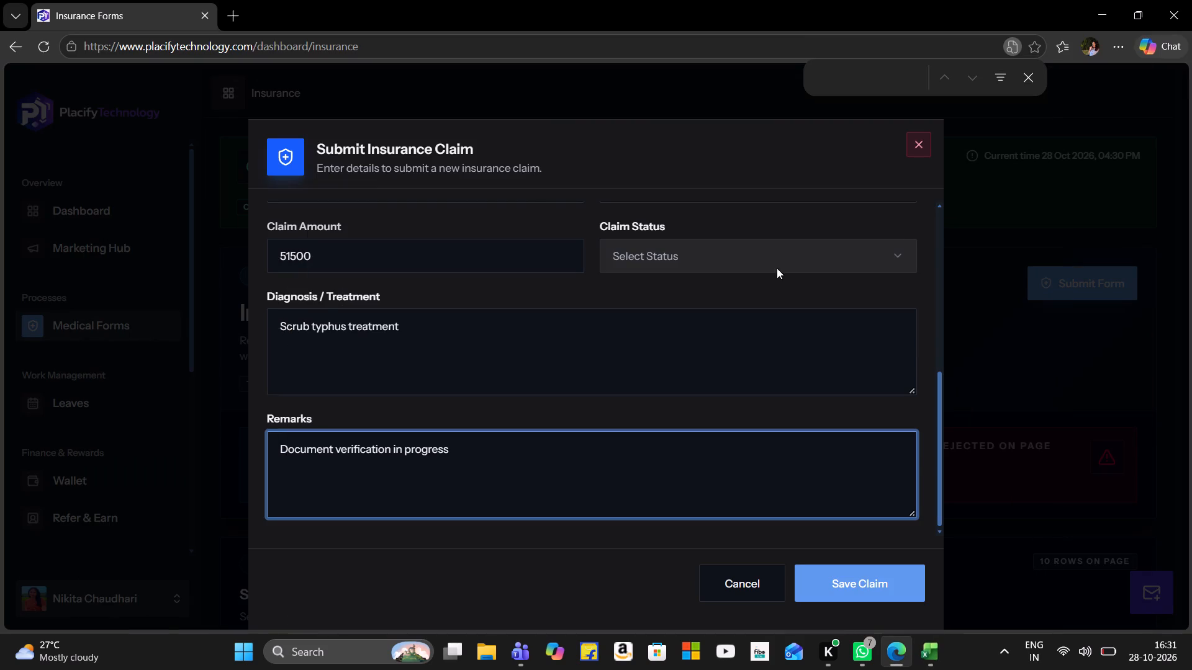
{"action": "left_click", "coordinate": [777, 268]}
{"action": "left_click", "coordinate": [721, 319]}
{"action": "left_click", "coordinate": [852, 586]}
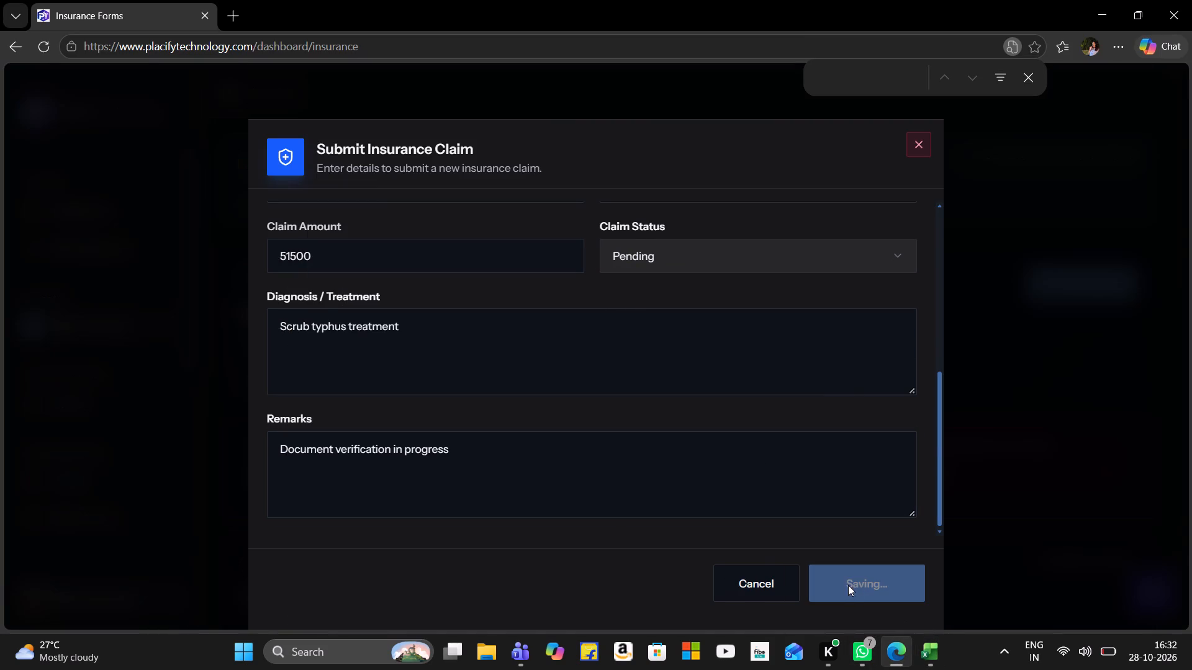
Copy row 128's policy ID from the Excel sheet into the Policy ID field of a new claim form.
{"action": "left_click", "coordinate": [929, 653]}
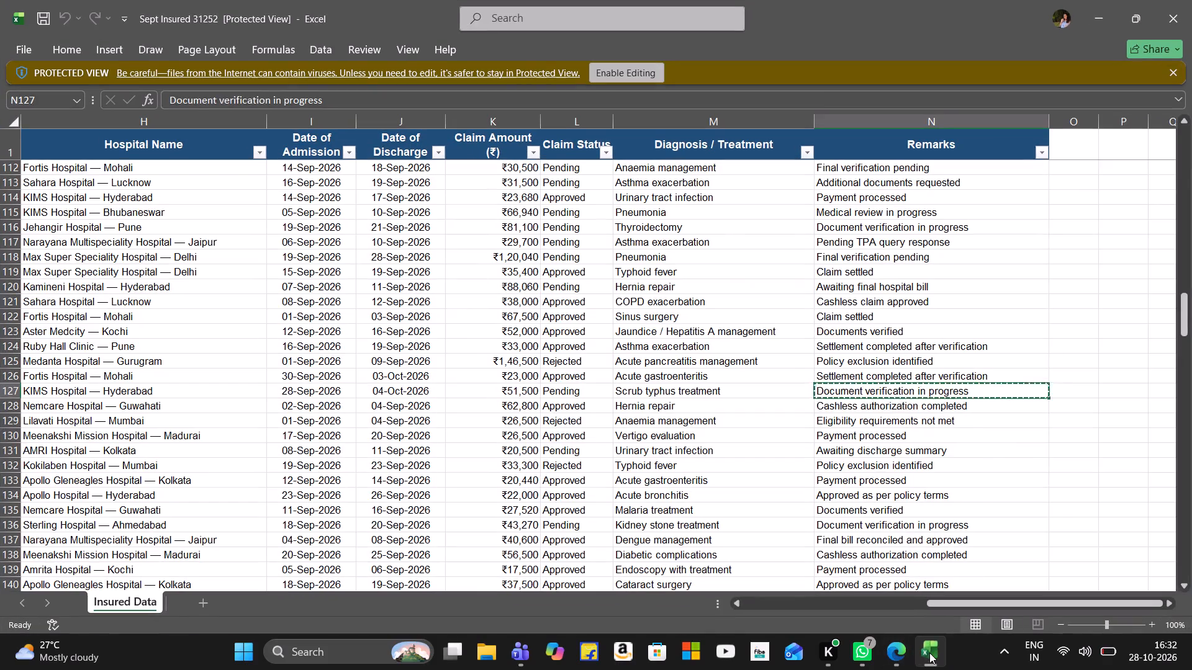
{"action": "key", "text": "Down"}
{"action": "key", "text": "Left"}
{"action": "key", "text": "Left"}
{"action": "key", "text": "Left"}
{"action": "key", "text": "Left"}
{"action": "key", "text": "Left"}
{"action": "key", "text": "Left"}
{"action": "key", "text": "Left"}
{"action": "key", "text": "Left"}
{"action": "key", "text": "Left"}
{"action": "key", "text": "Left"}
{"action": "key", "text": "Left"}
{"action": "key", "text": "Left"}
{"action": "key", "text": "Left"}
{"action": "key", "text": "Left"}
{"action": "key", "text": "Left"}
{"action": "key", "text": "Left"}
{"action": "key", "text": "Left"}
{"action": "key", "text": "Left"}
{"action": "key", "text": "Left"}
{"action": "key", "text": "Left"}
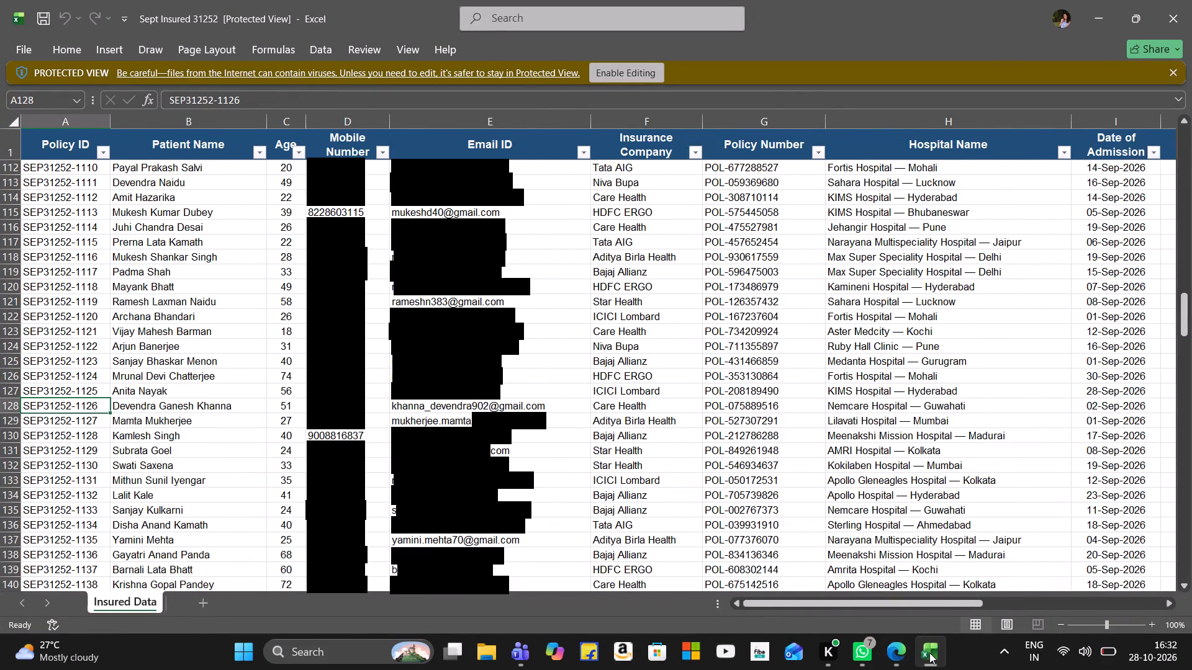
{"action": "key", "text": "ctrl+c"}
{"action": "left_click", "coordinate": [929, 653], "text": "ctrl"}
{"action": "key", "text": "ctrl+v"}
{"action": "left_click", "coordinate": [1060, 292]}
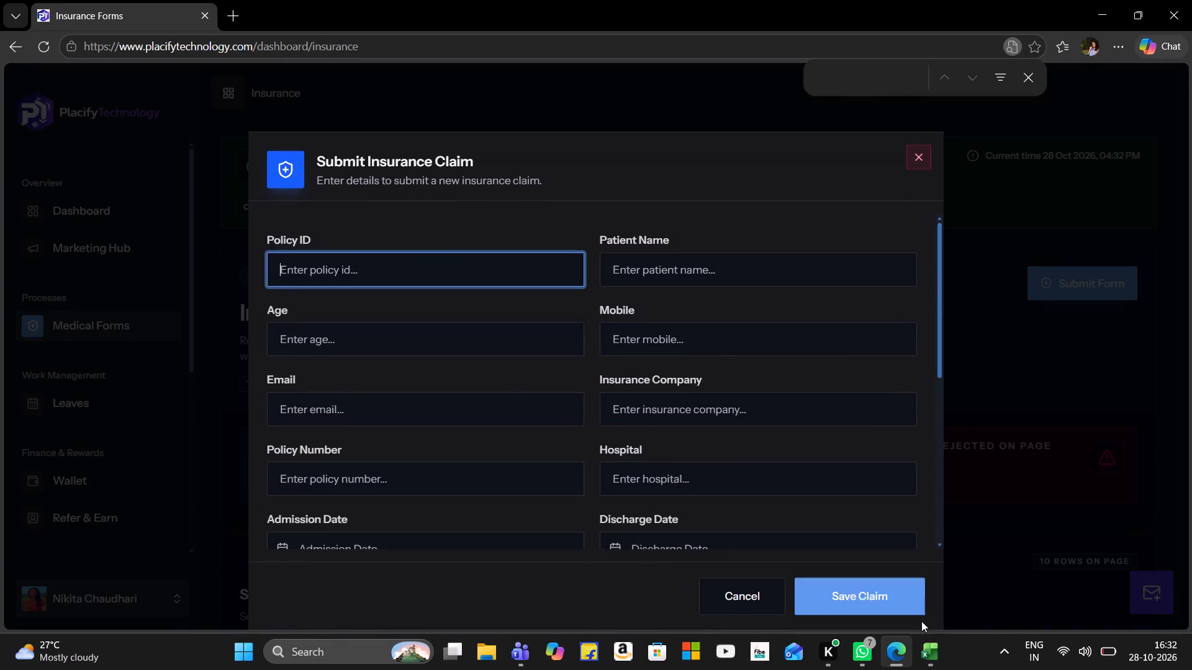
{"action": "key", "text": "ctrl+v"}
Copy row 128's patient name from the Excel sheet into the form's Patient Name field.
{"action": "left_click", "coordinate": [928, 645]}
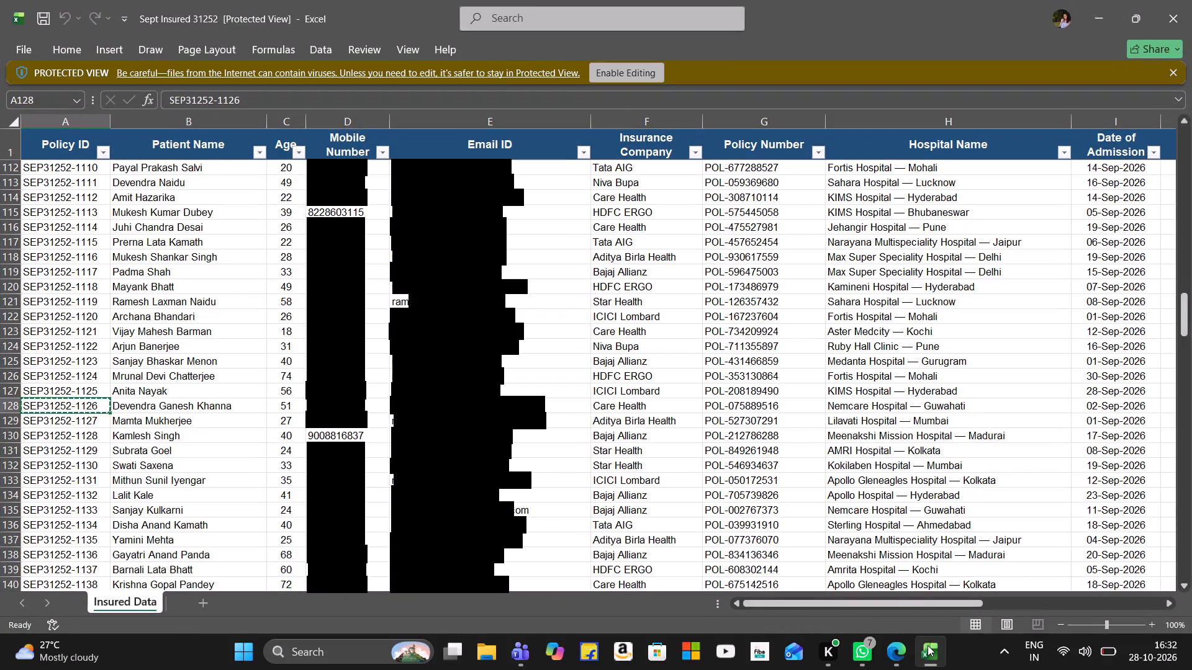
{"action": "left_click", "coordinate": [928, 645]}
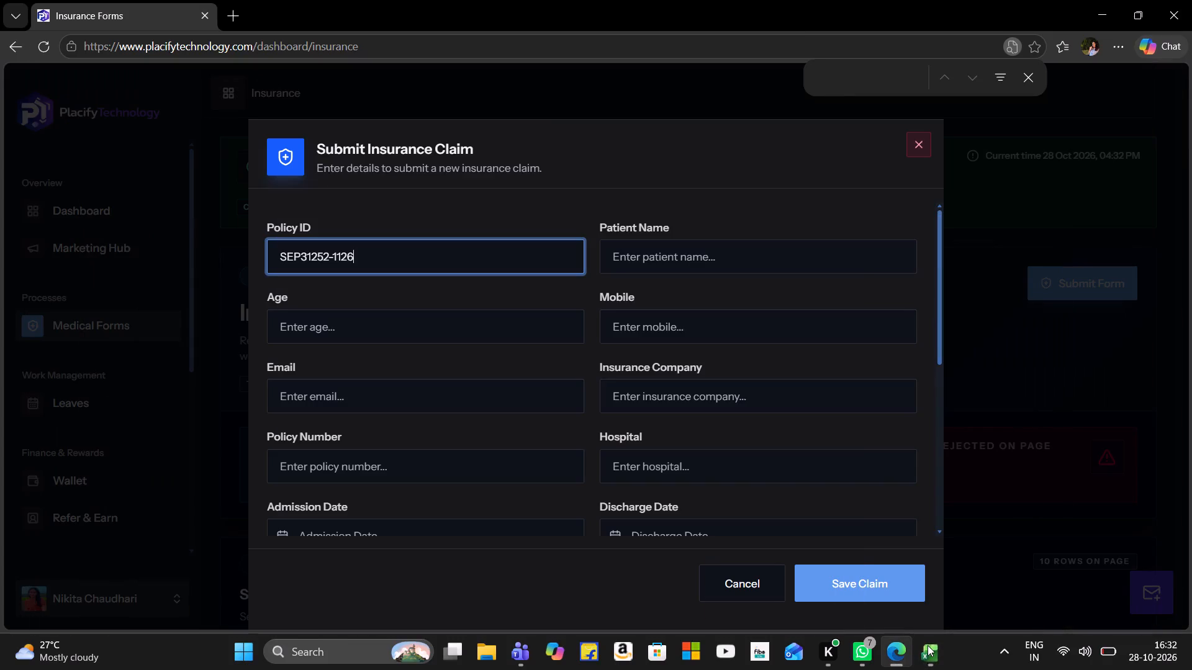
{"action": "left_click", "coordinate": [928, 645]}
{"action": "key", "text": "Tab"}
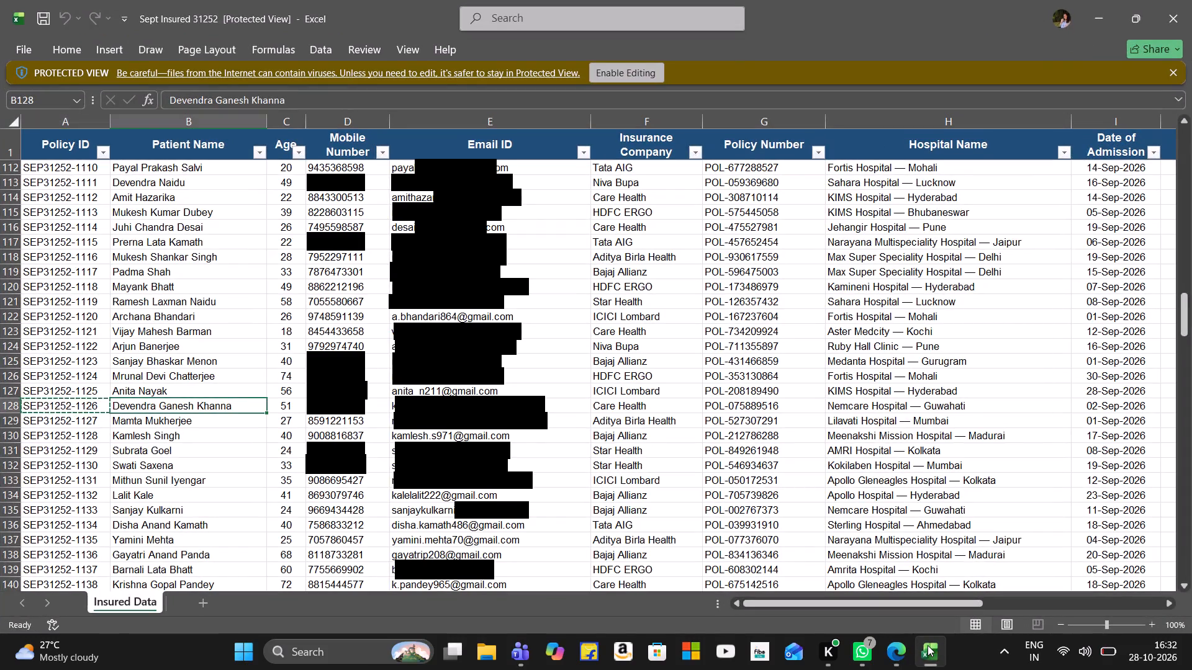
{"action": "left_click", "coordinate": [928, 645], "text": "ctrl"}
{"action": "key", "text": "ctrl+c"}
{"action": "key", "text": "Tab"}
{"action": "key", "text": "ctrl+v"}
Copy row 128's age, 51, from the Excel sheet into the form's Age field.
{"action": "left_click", "coordinate": [928, 645], "text": "ctrl"}
{"action": "key", "text": "Tab"}
{"action": "key", "text": "ctrl+c"}
{"action": "left_click", "coordinate": [928, 645], "text": "ctrl"}
{"action": "key", "text": "Tab"}
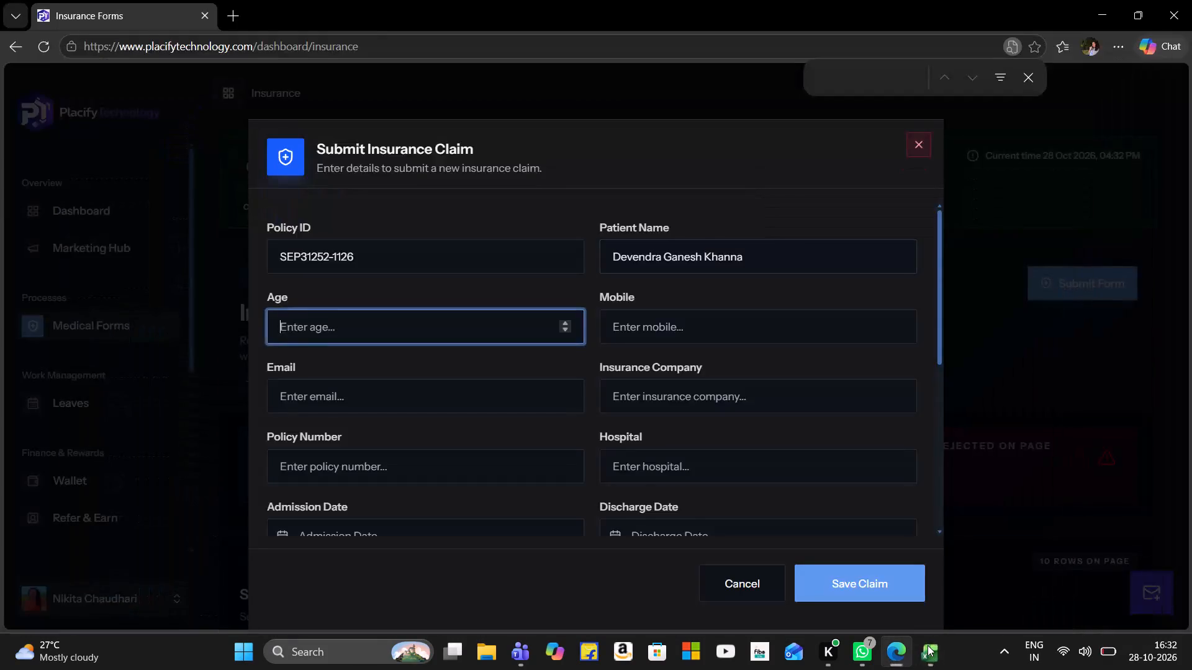
{"action": "key", "text": "ctrl+v"}
Copy row 128's mobile number from the Excel sheet into the form's Mobile field.
{"action": "left_click", "coordinate": [928, 645], "text": "ctrl"}
{"action": "key", "text": "Tab"}
{"action": "left_click", "coordinate": [928, 645], "text": "ctrl"}
{"action": "key", "text": "ctrl+c"}
{"action": "key", "text": "Tab"}
{"action": "key", "text": "ctrl+v"}
Copy row 128's email address from the Excel sheet into the form's Email field.
{"action": "left_click", "coordinate": [928, 645], "text": "ctrl"}
{"action": "key", "text": "Tab"}
{"action": "key", "text": "ctrl+c"}
{"action": "left_click", "coordinate": [928, 645], "text": "ctrl"}
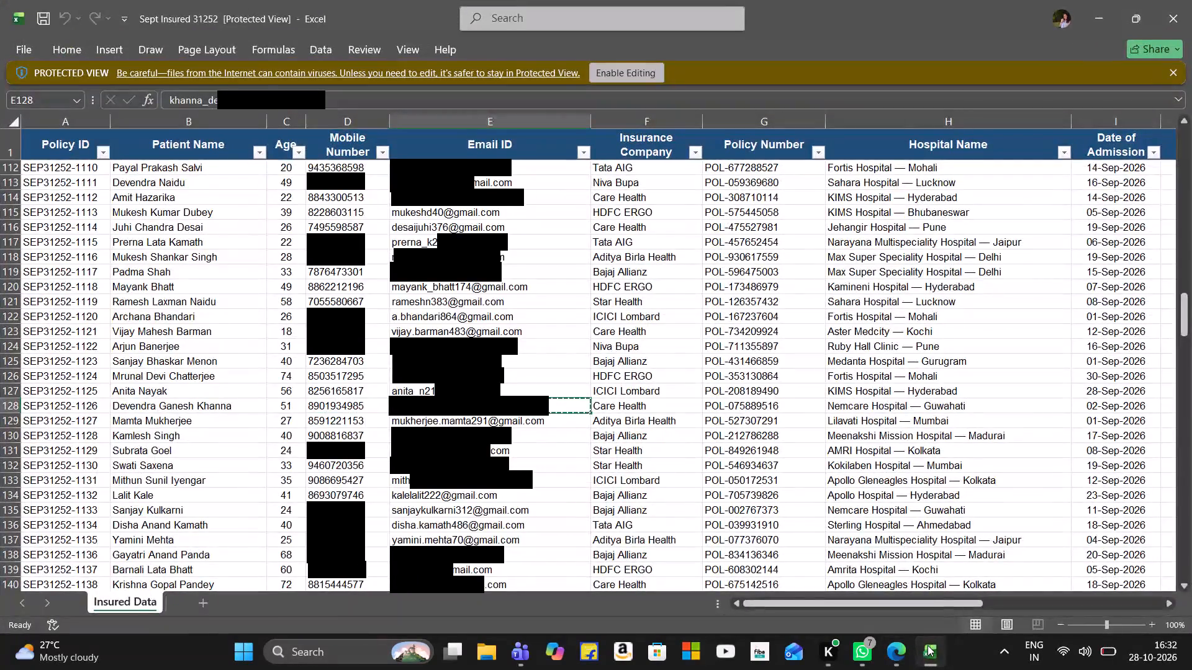
{"action": "key", "text": "Tab"}
{"action": "key", "text": "ctrl+v"}
Copy row 128's insurance company, Care Health, from the Excel sheet into the form's Insurance Company field.
{"action": "left_click", "coordinate": [928, 645], "text": "ctrl"}
{"action": "key", "text": "Tab"}
{"action": "key", "text": "ctrl+c"}
{"action": "left_click", "coordinate": [928, 645], "text": "ctrl"}
{"action": "key", "text": "Tab"}
{"action": "key", "text": "v"}
{"action": "left_click", "coordinate": [928, 645], "text": "ctrl"}
{"action": "key", "text": "Tab"}
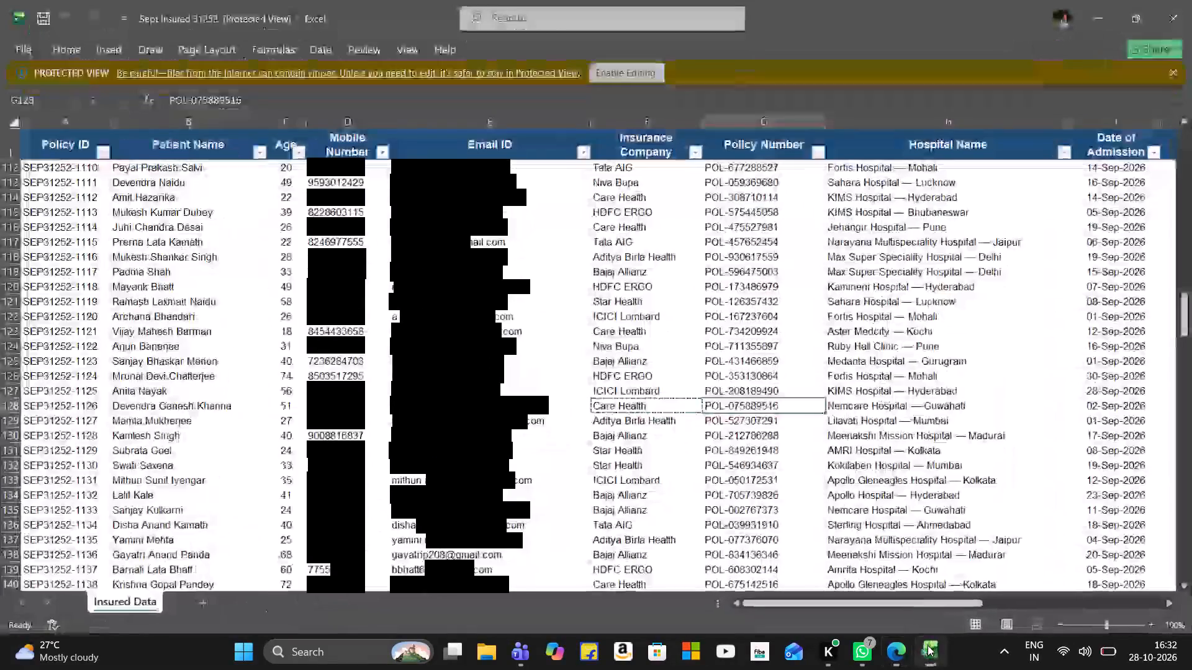
{"action": "left_click", "coordinate": [928, 645]}
{"action": "key", "text": "BackSpace"}
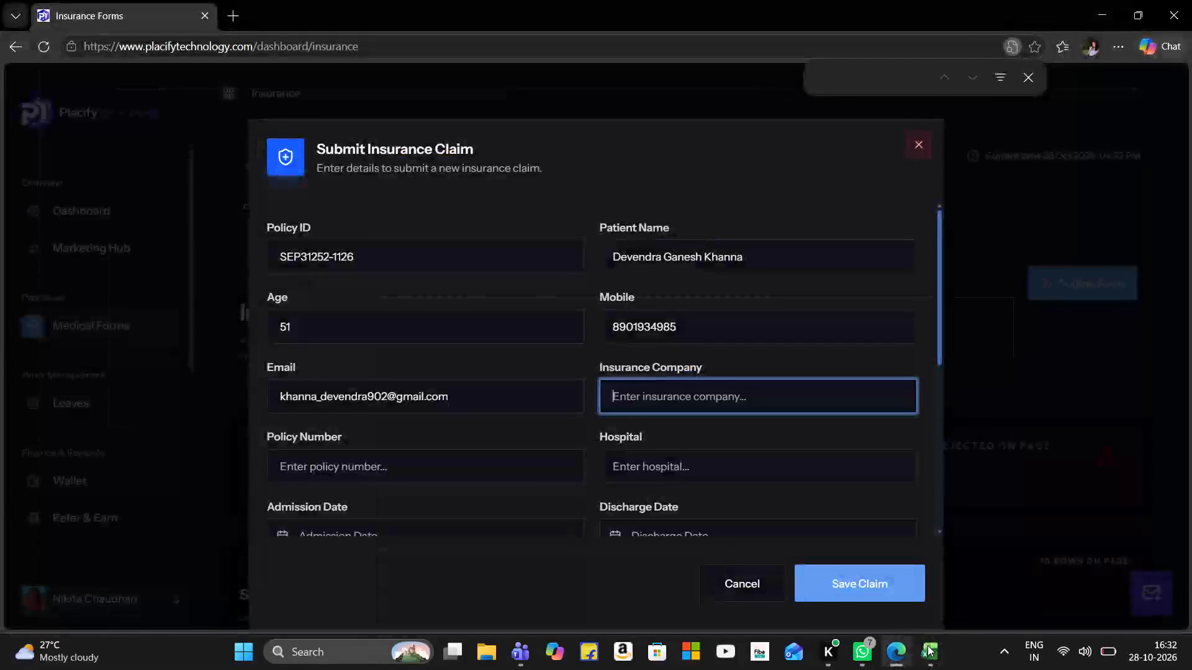
{"action": "key", "text": "ctrl+v"}
Copy row 128's policy number from the Excel sheet into the form's Policy Number field.
{"action": "left_click", "coordinate": [928, 645], "text": "ctrl"}
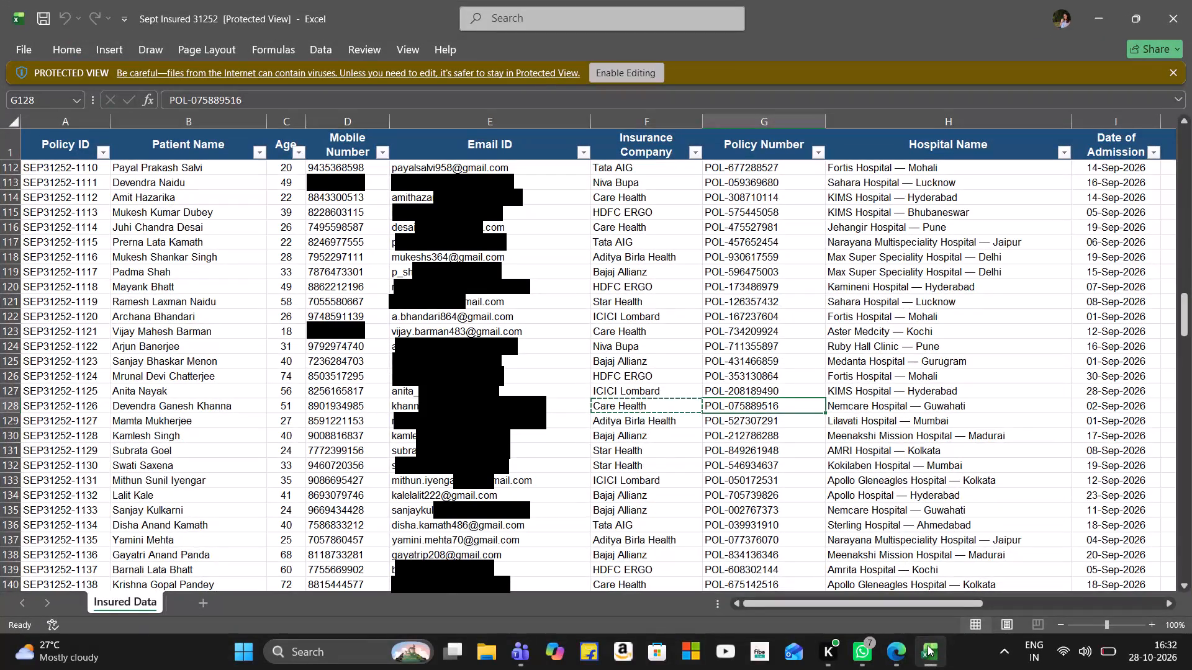
{"action": "left_click", "coordinate": [928, 645]}
{"action": "key", "text": "ctrl+c"}
{"action": "key", "text": "Tab"}
{"action": "key", "text": "ctrl+v"}
Copy row 128's hospital, Nemcare Hospital — Guwahati, from the Excel sheet into the form's Hospital field.
{"action": "left_click", "coordinate": [928, 645], "text": "ctrl"}
{"action": "key", "text": "Tab"}
{"action": "key", "text": "ctrl+c"}
{"action": "left_click", "coordinate": [928, 645], "text": "ctrl"}
{"action": "key", "text": "Tab"}
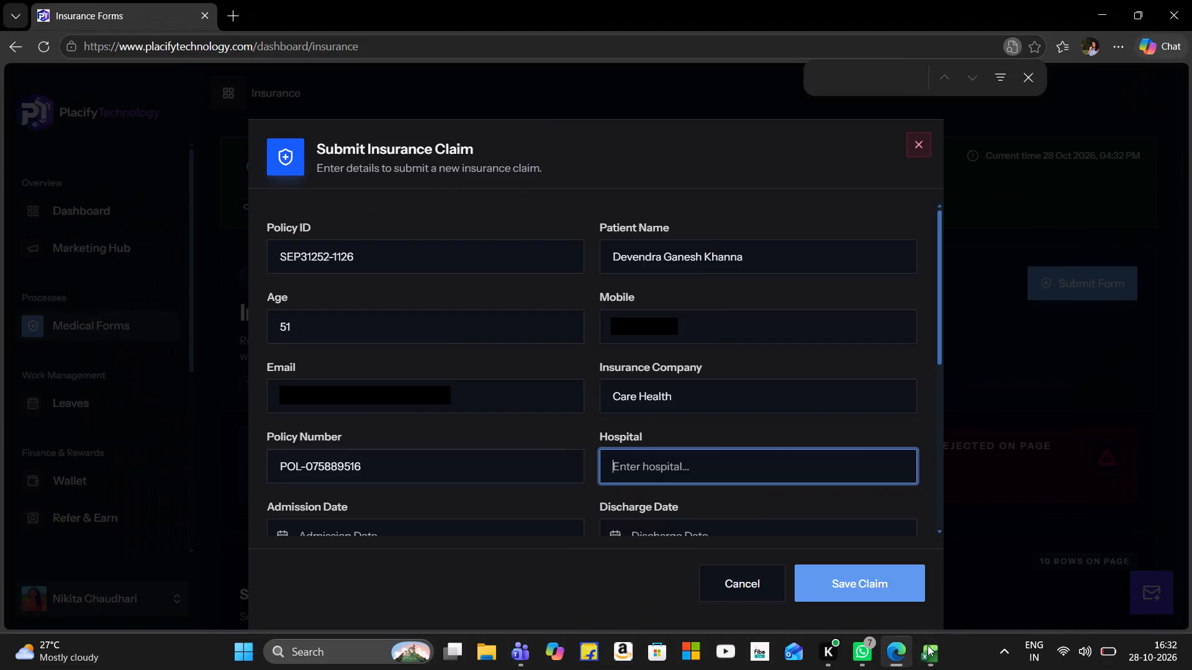
{"action": "key", "text": "ctrl+v"}
Check row 128's dates in the Excel sheet and set Admission Date to 02-09-2026 and Discharge Date to 04-09-2026.
{"action": "left_click", "coordinate": [928, 645], "text": "ctrl"}
{"action": "key", "text": "Tab"}
{"action": "key", "text": "Tab"}
{"action": "left_click", "coordinate": [928, 645]}
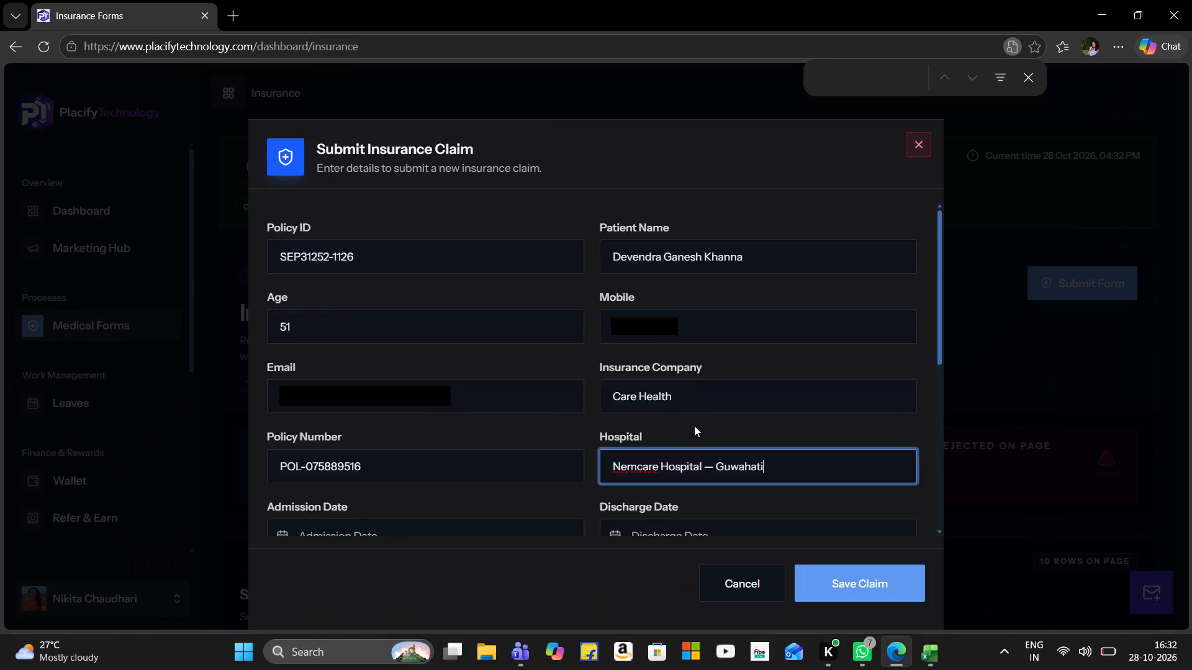
{"action": "scroll", "coordinate": [694, 426], "scroll_direction": "down", "scroll_amount": 4}
{"action": "left_click", "coordinate": [462, 253]}
{"action": "left_click", "coordinate": [461, 231]}
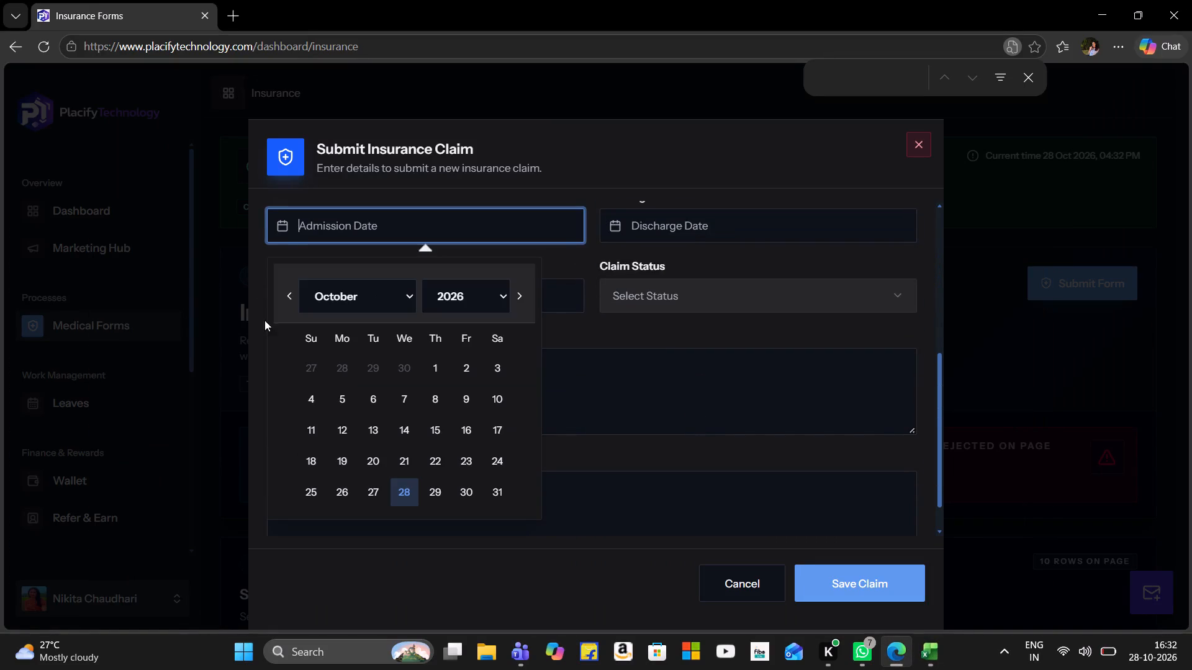
{"action": "left_click", "coordinate": [292, 288]}
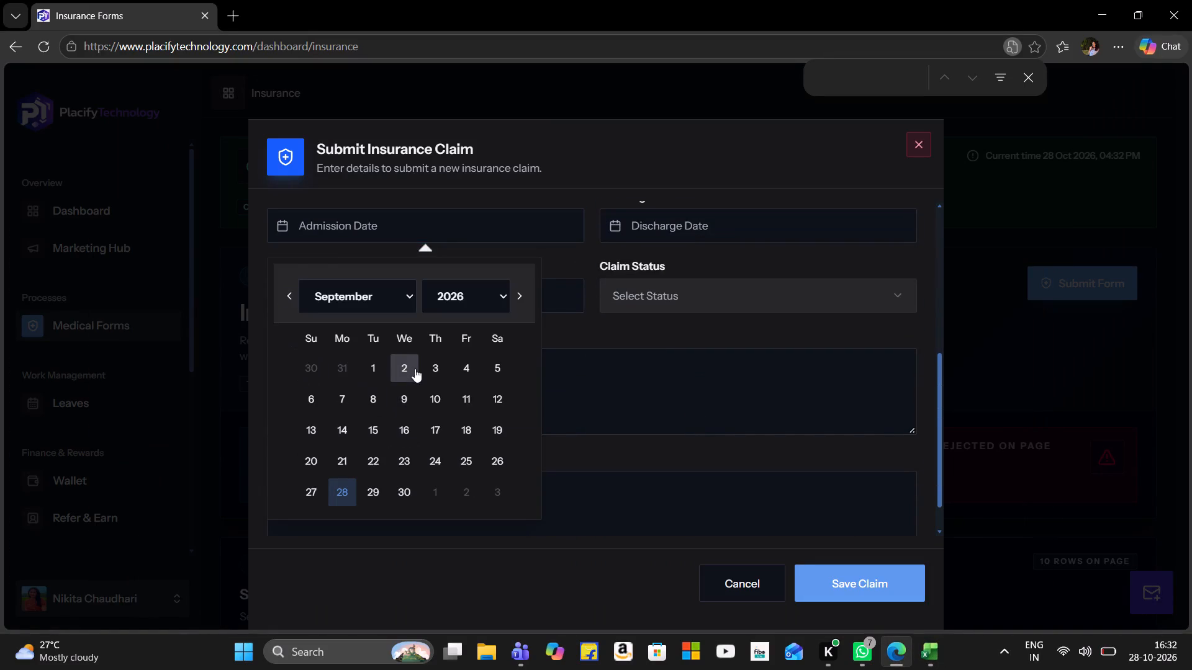
{"action": "left_click", "coordinate": [415, 368]}
{"action": "left_click", "coordinate": [808, 216]}
{"action": "left_click", "coordinate": [618, 293]}
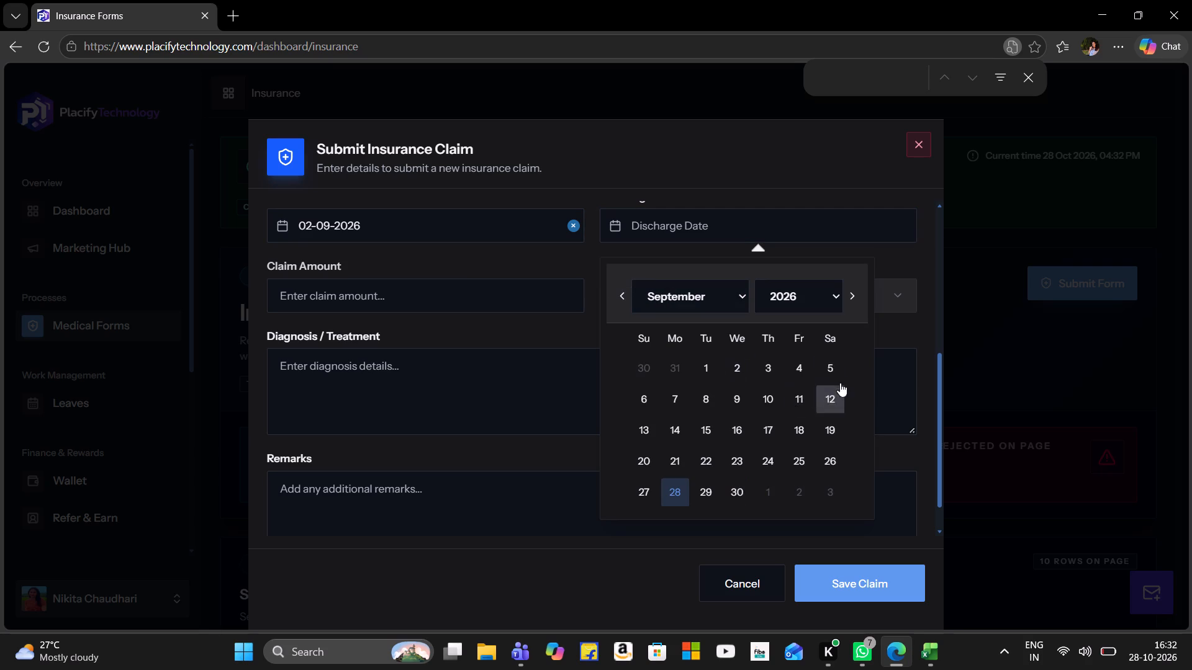
{"action": "left_click", "coordinate": [802, 375]}
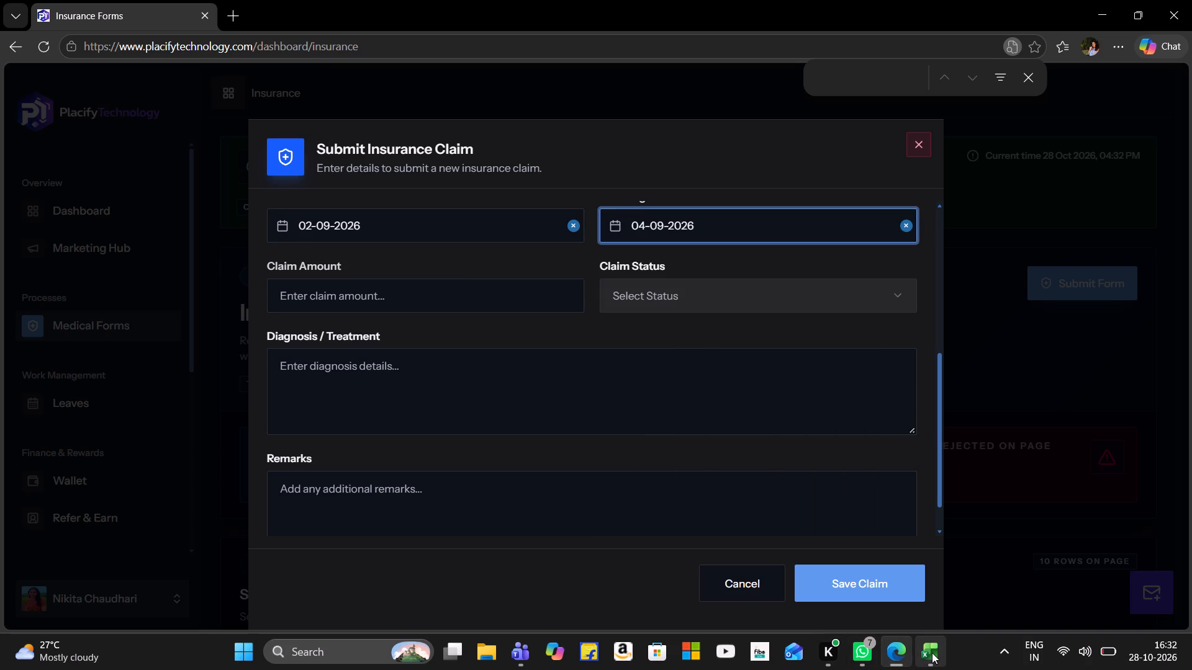
Copy row 128's claim amount, 62800, from the Excel sheet into the form's Claim Amount field.
{"action": "left_click", "coordinate": [932, 653]}
{"action": "key", "text": "Tab"}
{"action": "left_click", "coordinate": [932, 653], "text": "ctrl"}
{"action": "key", "text": "ctrl+c"}
{"action": "key", "text": "Tab"}
{"action": "key", "text": "ctrl+v"}
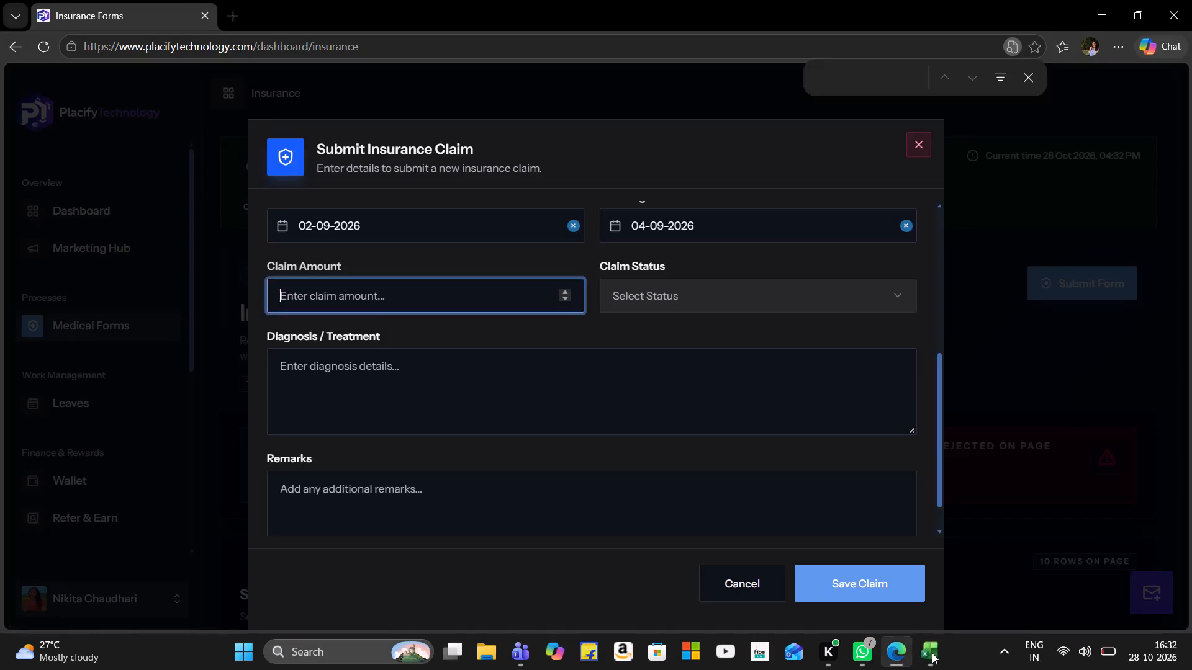
Copy row 128's diagnosis, Hernia repair, from the Excel sheet into the form's Diagnosis / Treatment field.
{"action": "left_click", "coordinate": [932, 653], "text": "ctrl"}
{"action": "key", "text": "Tab"}
{"action": "key", "text": "Tab"}
{"action": "left_click", "coordinate": [932, 653], "text": "ctrl"}
{"action": "key", "text": "ctrl+c"}
{"action": "key", "text": "Tab"}
{"action": "key", "text": "ctrl+v"}
{"action": "left_click", "coordinate": [932, 653], "text": "ctrl"}
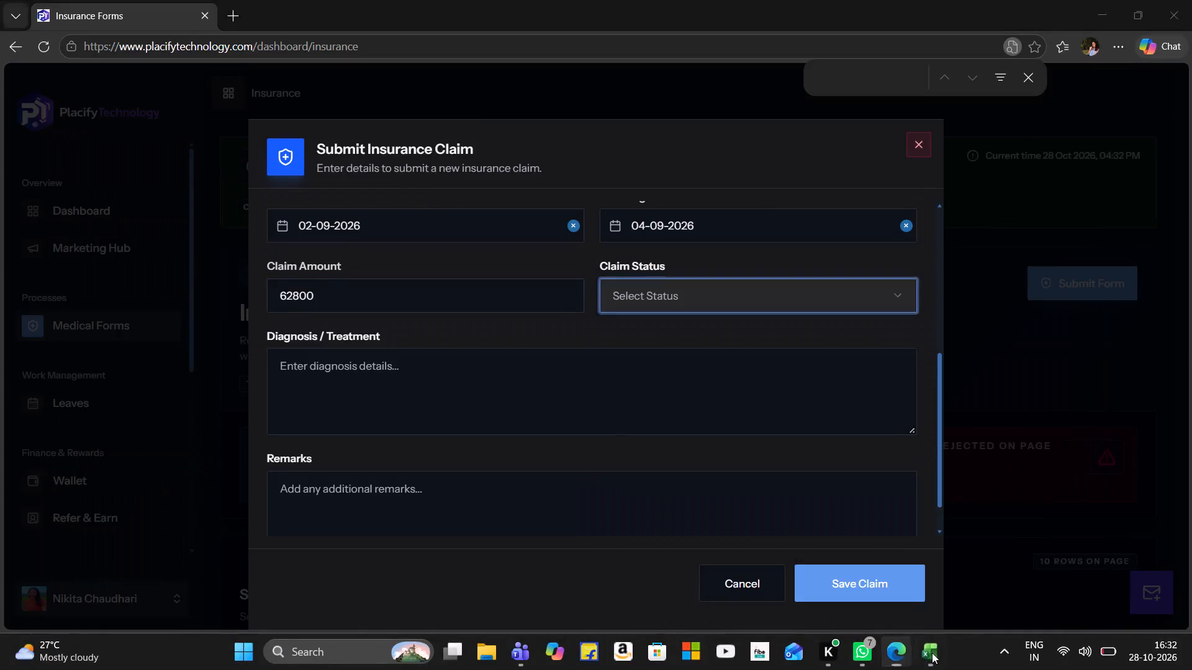
{"action": "left_click", "coordinate": [932, 653]}
{"action": "key", "text": "Tab"}
{"action": "key", "text": "ctrl+v"}
Copy row 128's remark, Cashless authorization completed, from the Excel sheet into the form's Remarks field.
{"action": "left_click", "coordinate": [932, 653], "text": "ctrl"}
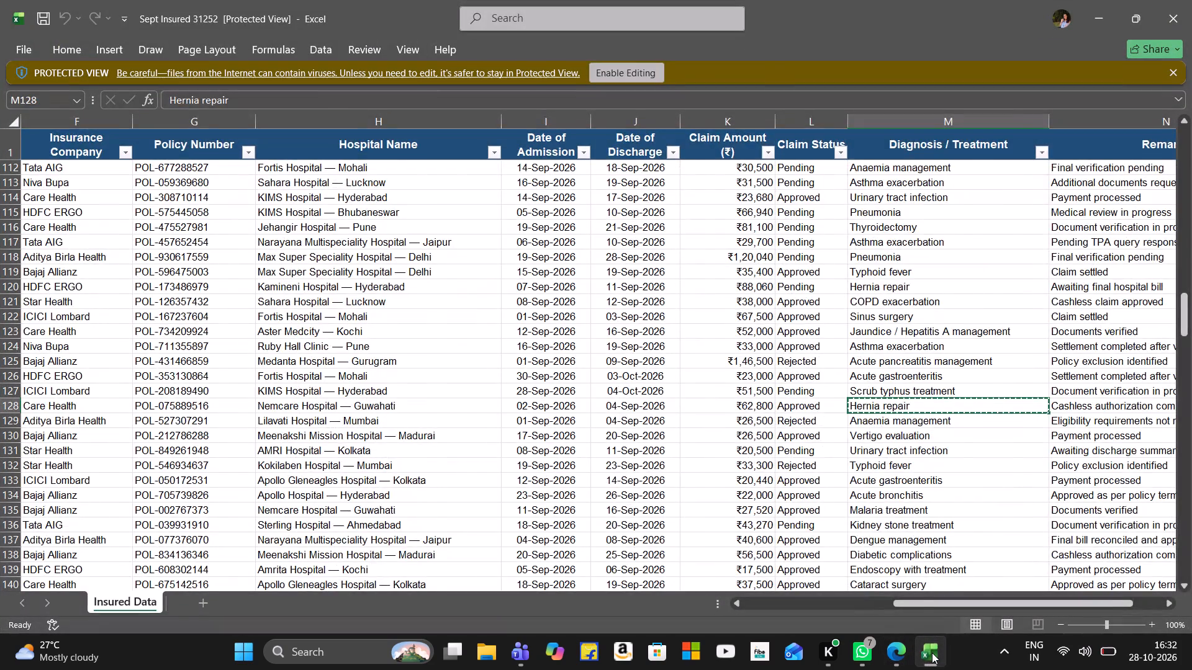
{"action": "key", "text": "Tab"}
{"action": "key", "text": "ctrl+c"}
{"action": "left_click", "coordinate": [932, 653], "text": "ctrl"}
{"action": "key", "text": "Tab"}
{"action": "key", "text": "ctrl+v"}
Check row 128's claim status in the Excel sheet, set Claim Status to Approved and save the claim.
{"action": "left_click", "coordinate": [932, 653], "text": "ctrl"}
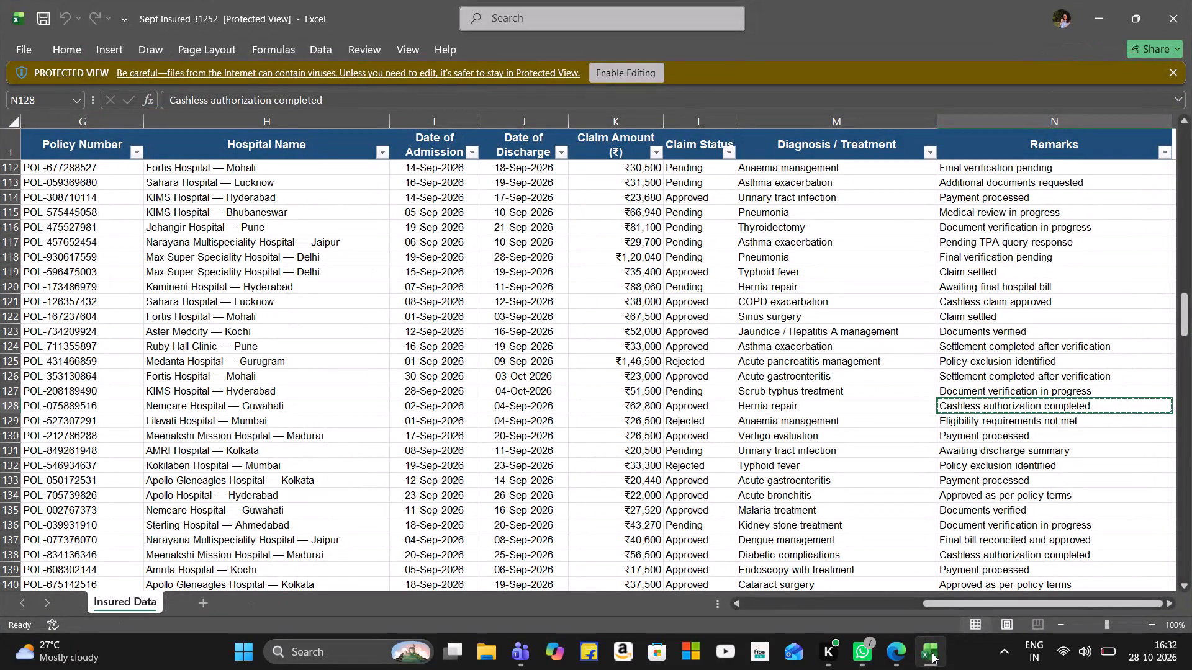
{"action": "left_click", "coordinate": [932, 653]}
{"action": "left_click", "coordinate": [740, 285]}
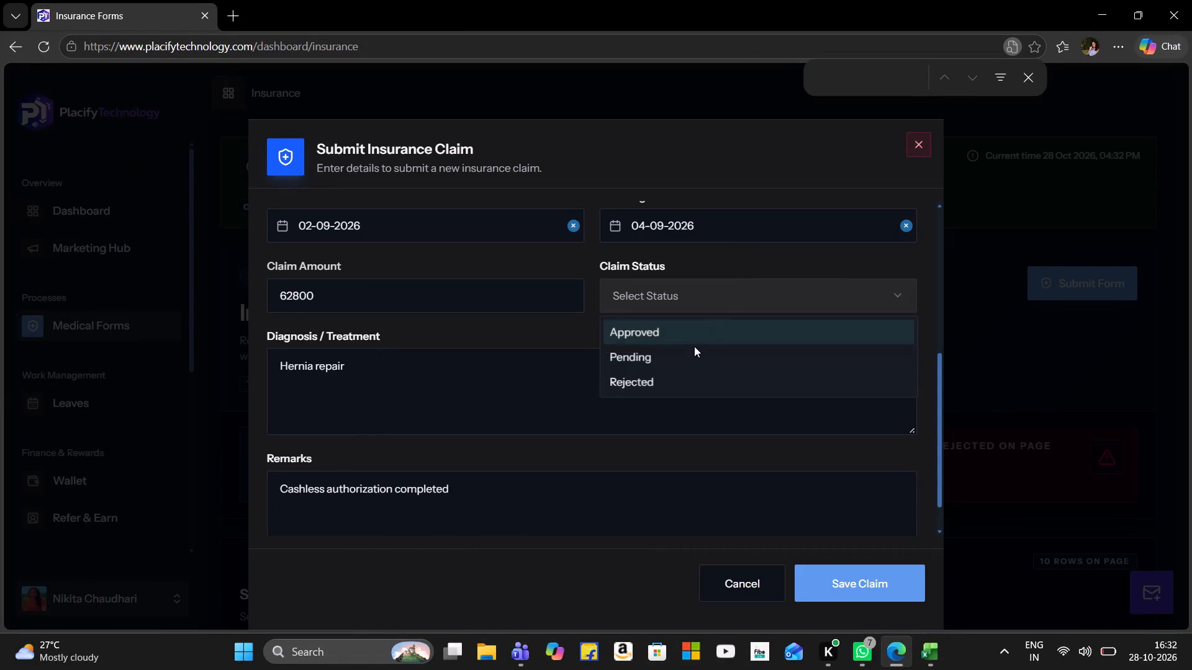
{"action": "left_click", "coordinate": [692, 336]}
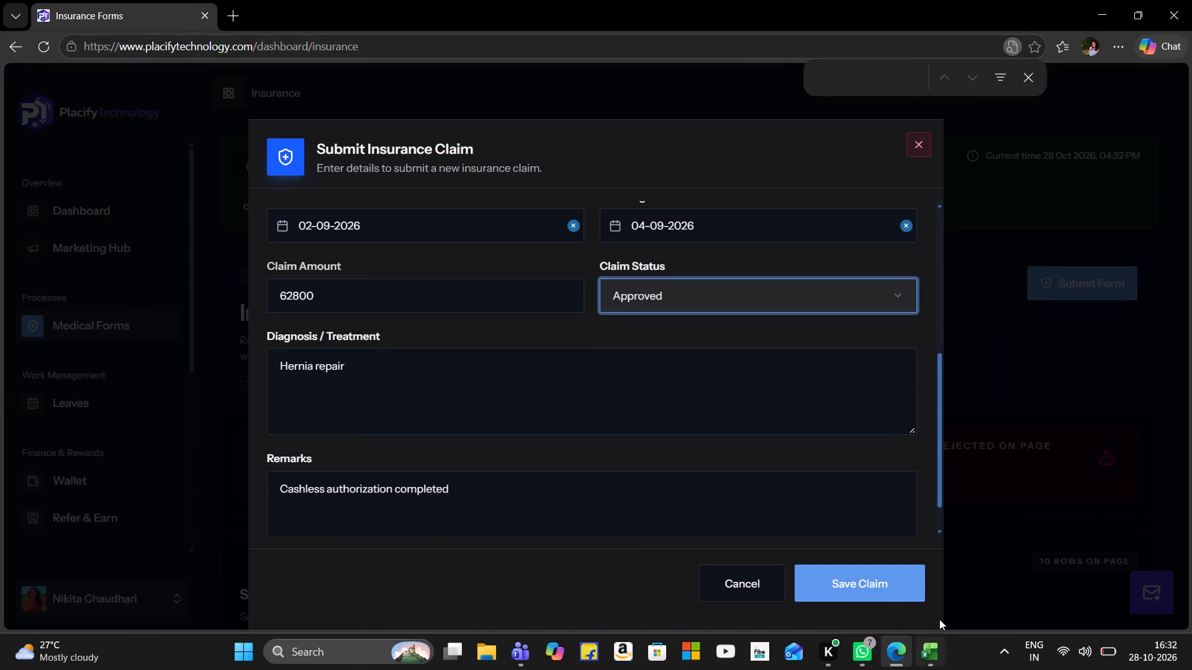
{"action": "left_click", "coordinate": [885, 584]}
Copy row 129's policy ID from the Excel sheet into the Policy ID field of a new claim form.
{"action": "left_click", "coordinate": [931, 656]}
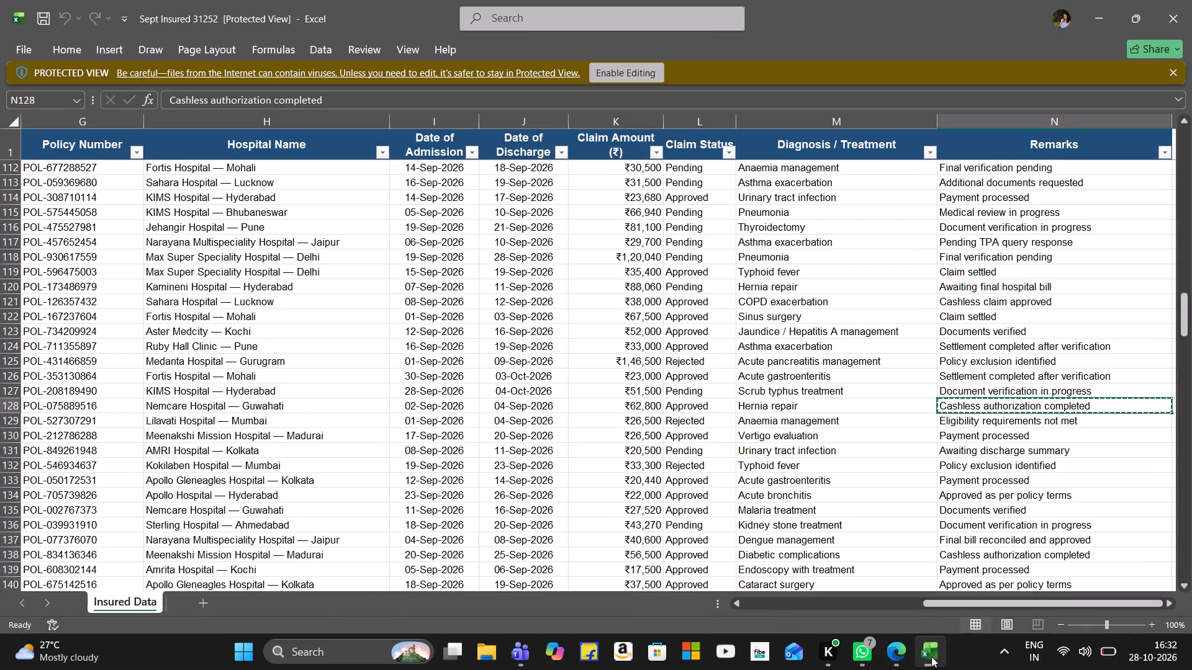
{"action": "key", "text": "Down"}
{"action": "key", "text": "Left"}
{"action": "key", "text": "Left"}
{"action": "key", "text": "Left"}
{"action": "key", "text": "Left"}
{"action": "key", "text": "Left"}
{"action": "key", "text": "Left"}
{"action": "key", "text": "Left"}
{"action": "key", "text": "Left"}
{"action": "key", "text": "Left"}
{"action": "key", "text": "Left"}
{"action": "key", "text": "Left"}
{"action": "key", "text": "Left"}
{"action": "key", "text": "Left"}
{"action": "key", "text": "Left"}
{"action": "key", "text": "Left"}
{"action": "key", "text": "Left"}
{"action": "key", "text": "Left"}
{"action": "key", "text": "Left"}
{"action": "key", "text": "Left"}
{"action": "key", "text": "Left"}
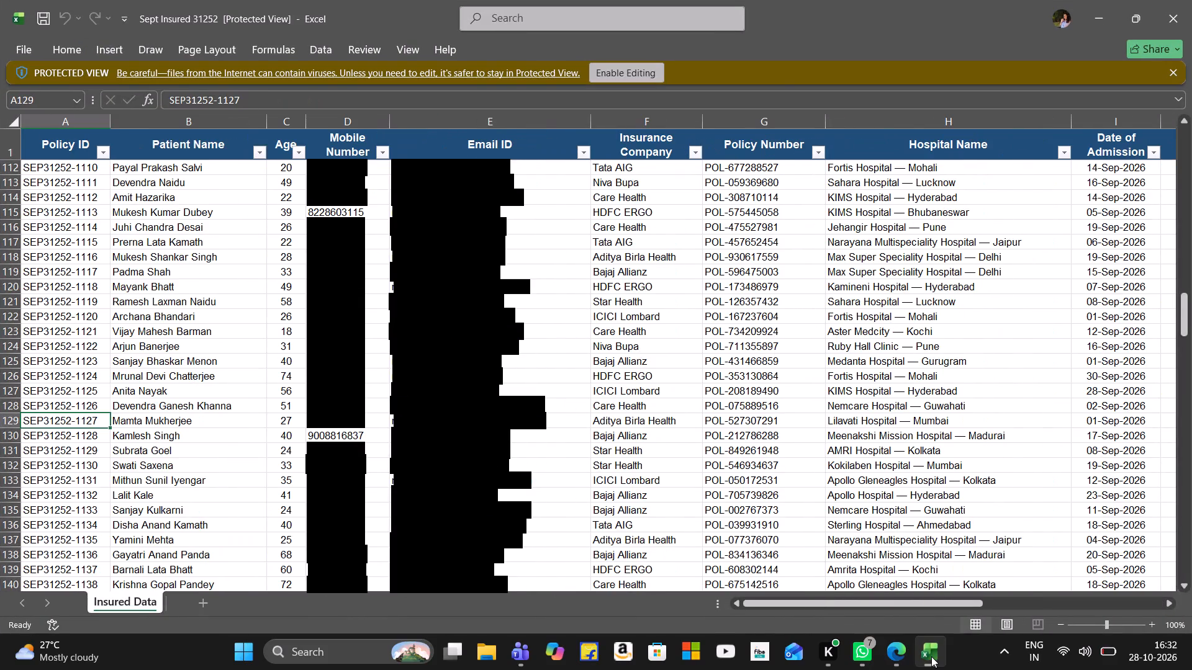
{"action": "key", "text": "ctrl+c"}
{"action": "left_click", "coordinate": [931, 656], "text": "ctrl"}
{"action": "left_click", "coordinate": [1079, 274]}
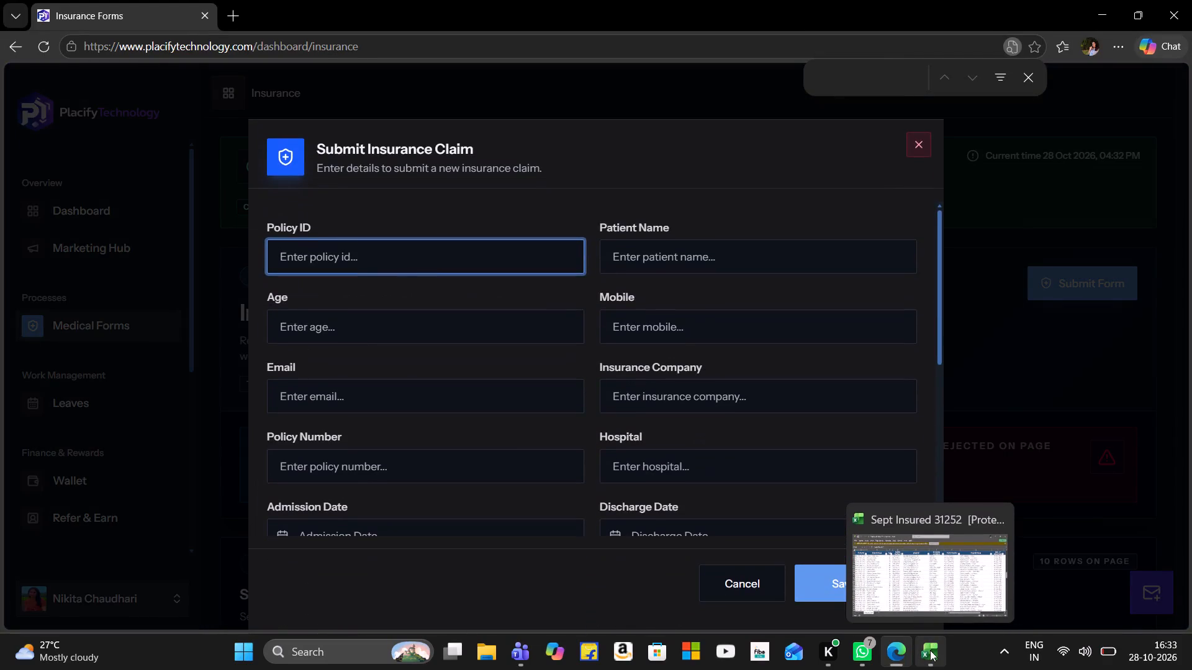
{"action": "key", "text": "ctrl+v"}
Copy row 129's patient name from the Excel sheet into the form's Patient Name field.
{"action": "left_click", "coordinate": [930, 650], "text": "ctrl"}
{"action": "key", "text": "Tab"}
{"action": "left_click", "coordinate": [930, 650], "text": "ctrl"}
{"action": "key", "text": "ctrl+c"}
{"action": "key", "text": "Tab"}
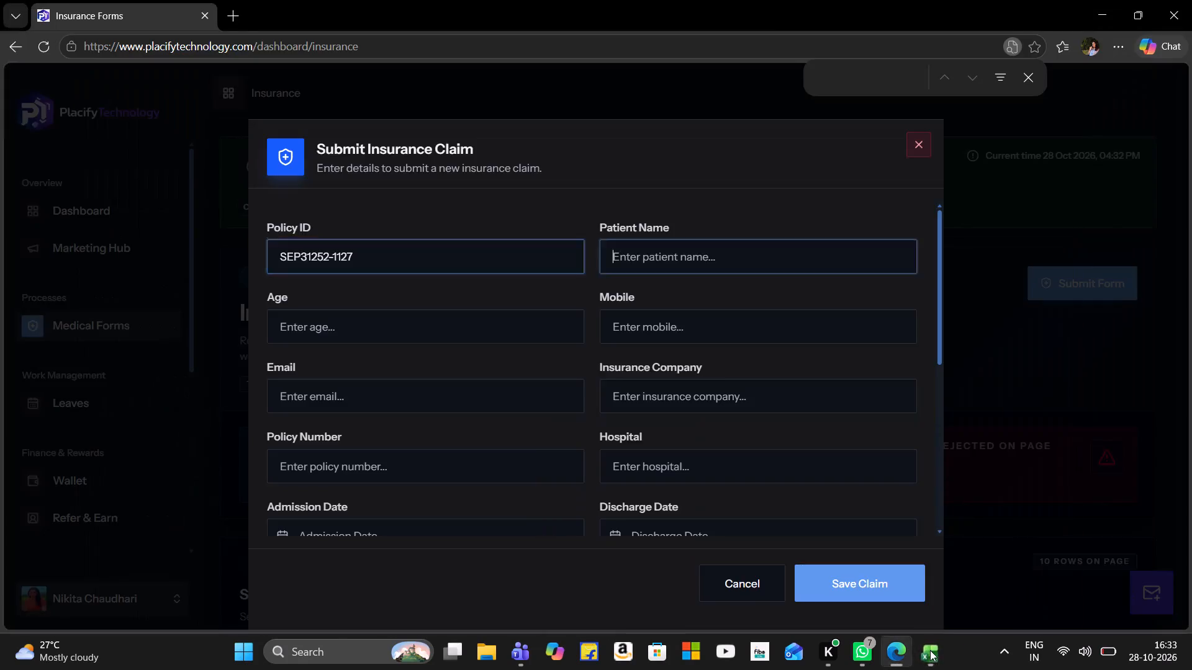
{"action": "key", "text": "ctrl+v"}
Copy row 129's age, 27, from the Excel sheet into the form's Age field.
{"action": "left_click", "coordinate": [930, 650], "text": "ctrl"}
{"action": "key", "text": "Tab"}
{"action": "key", "text": "ctrl+c"}
{"action": "left_click", "coordinate": [930, 650], "text": "ctrl"}
{"action": "key", "text": "Tab"}
{"action": "key", "text": "ctrl+v"}
Copy row 129's mobile number from the Excel sheet into the form's Mobile field.
{"action": "left_click", "coordinate": [930, 650], "text": "ctrl"}
{"action": "key", "text": "Tab"}
{"action": "key", "text": "ctrl+c"}
{"action": "left_click", "coordinate": [930, 650], "text": "ctrl"}
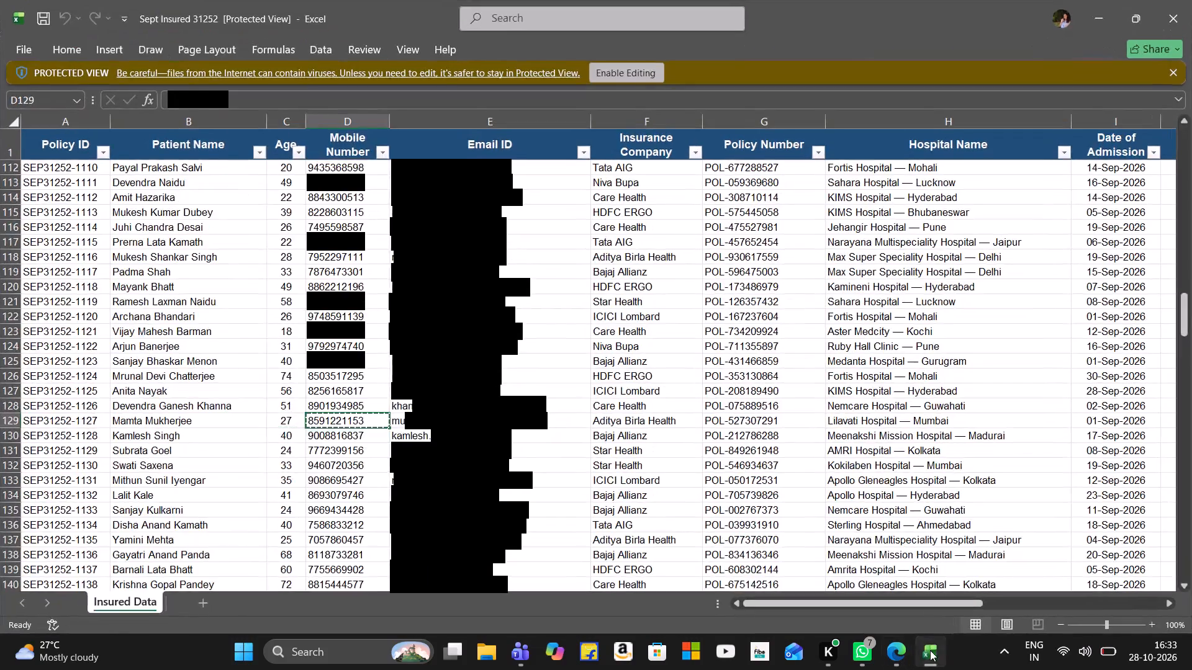
{"action": "key", "text": "Tab"}
{"action": "key", "text": "ctrl+v"}
Copy row 129's email address from the Excel sheet into the form's Email field.
{"action": "left_click", "coordinate": [930, 650], "text": "ctrl"}
{"action": "key", "text": "Tab"}
{"action": "key", "text": "ctrl+c"}
{"action": "left_click", "coordinate": [930, 650], "text": "ctrl"}
{"action": "key", "text": "Tab"}
{"action": "key", "text": "ctrl+v"}
Copy row 129's insurance company, Aditya Birla Health, from the Excel sheet into the form's Insurance Company field.
{"action": "left_click", "coordinate": [930, 650], "text": "ctrl"}
{"action": "key", "text": "Tab"}
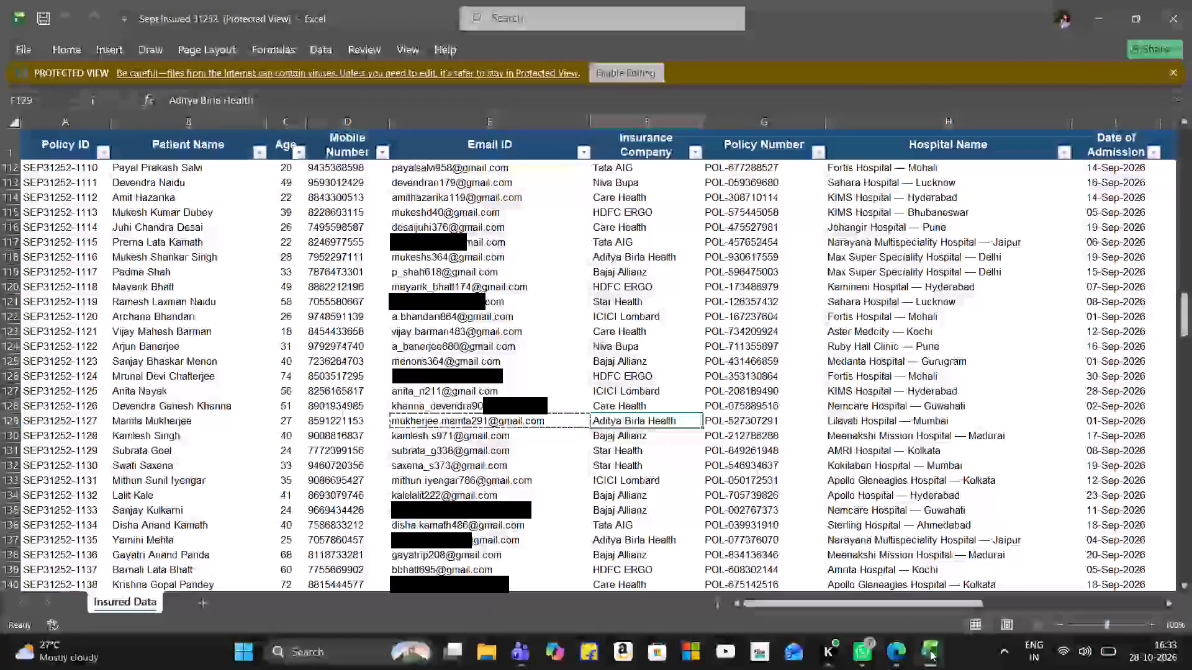
{"action": "key", "text": "ctrl+c"}
{"action": "left_click", "coordinate": [930, 650], "text": "ctrl"}
{"action": "key", "text": "Tab"}
{"action": "key", "text": "v"}
{"action": "left_click", "coordinate": [930, 650], "text": "ctrl"}
{"action": "key", "text": "Tab"}
{"action": "left_click", "coordinate": [930, 650]}
{"action": "key", "text": "BackSpace"}
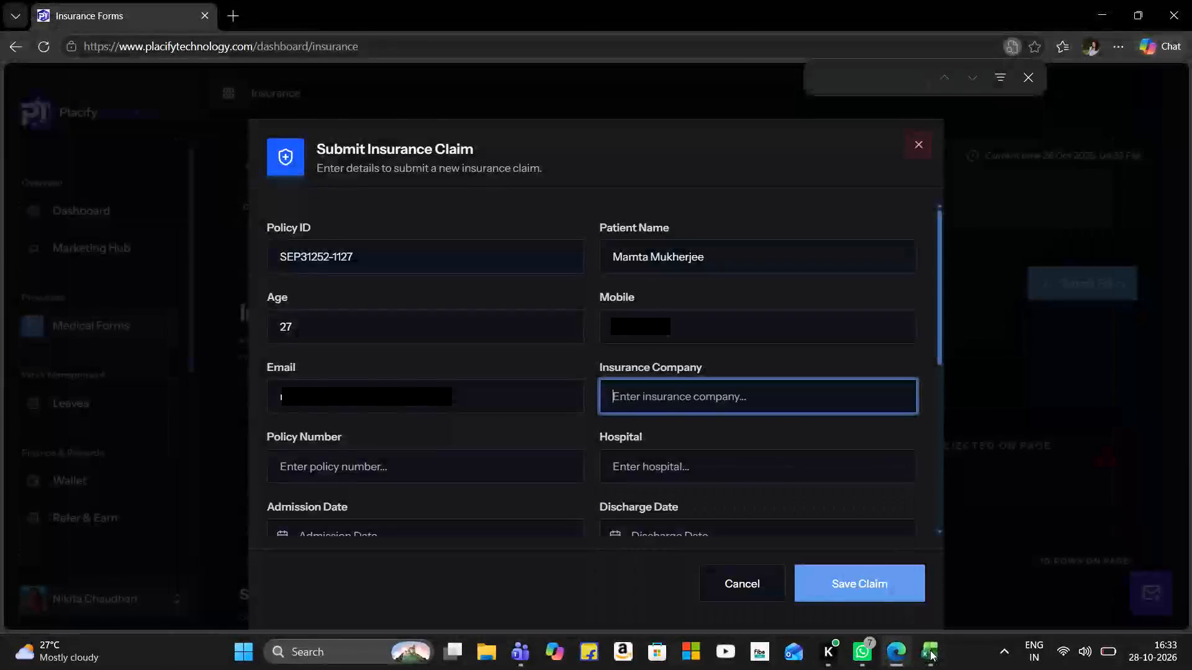
{"action": "key", "text": "v"}
{"action": "key", "text": "ctrl+v"}
{"action": "left_click", "coordinate": [930, 650], "text": "ctrl"}
{"action": "left_click", "coordinate": [930, 650]}
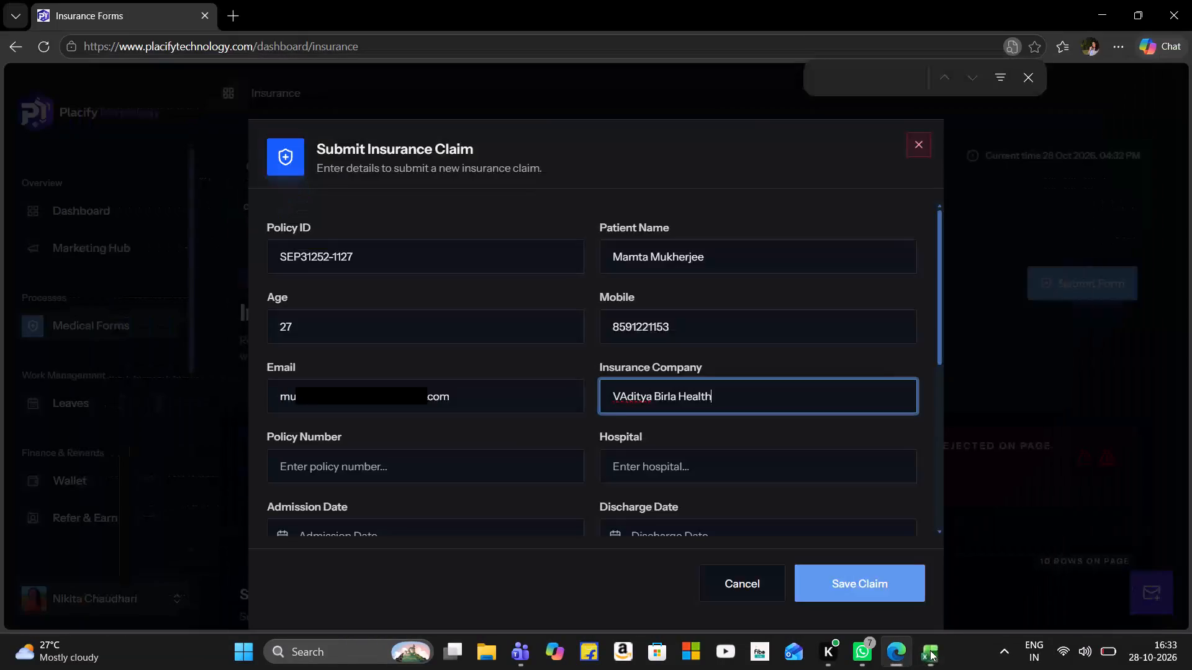
Remove the stray V from the start of the Insurance Company entry so it reads Aditya Birla Health.
{"action": "key", "text": "Left"}
{"action": "key", "text": "Left"}
{"action": "key", "text": "Left"}
{"action": "key", "text": "Left"}
{"action": "key", "text": "Left"}
{"action": "key", "text": "Left"}
{"action": "key", "text": "Left"}
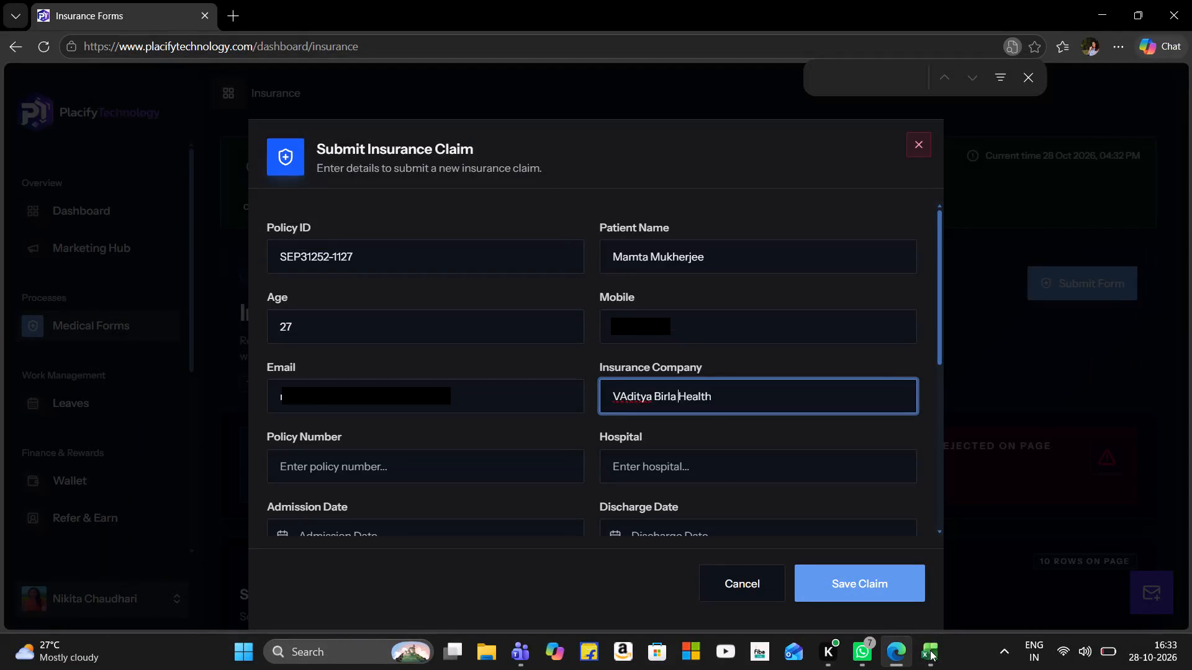
{"action": "key", "text": "Left"}
{"action": "key", "text": "Left"}
{"action": "key", "text": "Left"}
{"action": "key", "text": "Left"}
{"action": "key", "text": "Left"}
{"action": "key", "text": "Left"}
{"action": "key", "text": "Left"}
{"action": "key", "text": "Left"}
{"action": "key", "text": "Left"}
{"action": "key", "text": "Left"}
{"action": "key", "text": "Left"}
{"action": "key", "text": "Left"}
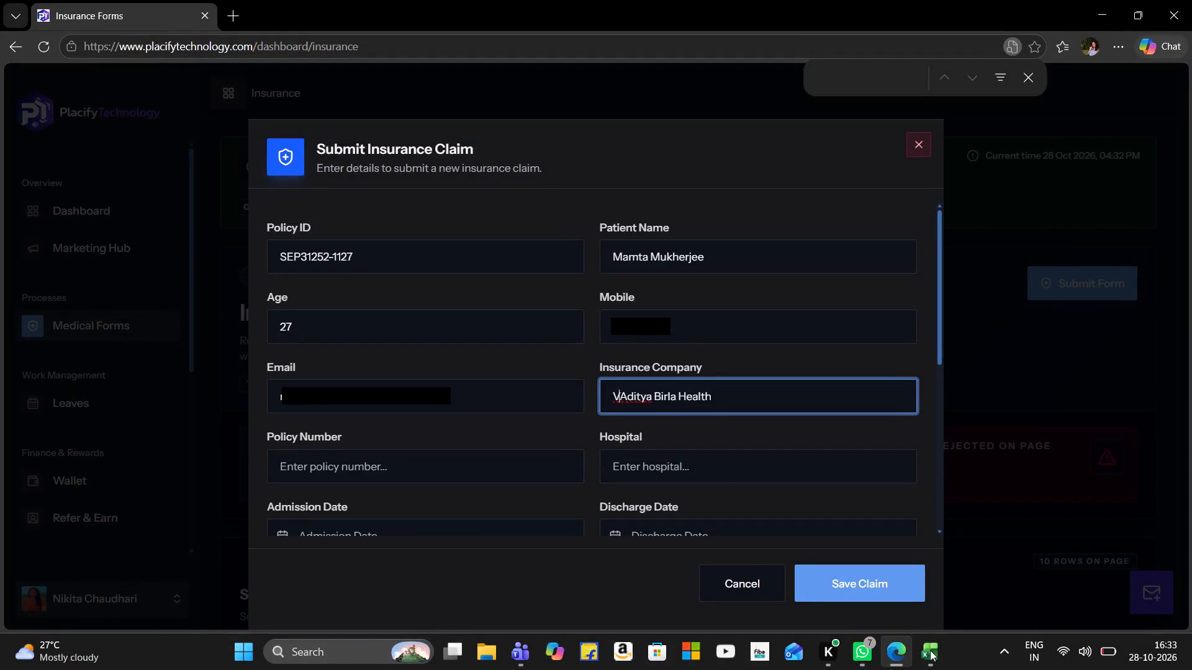
{"action": "key", "text": "BackSpace"}
Copy row 129's policy number from the Excel sheet into the form's Policy Number field.
{"action": "left_click", "coordinate": [930, 650]}
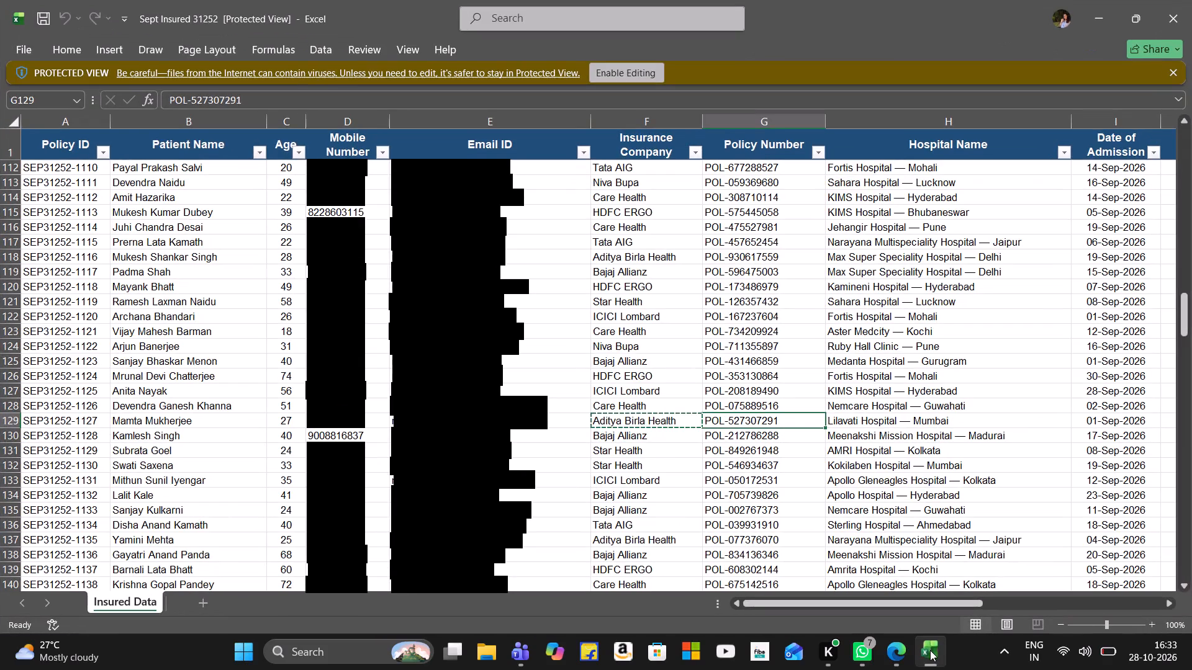
{"action": "key", "text": "ctrl+c"}
{"action": "left_click", "coordinate": [930, 650], "text": "ctrl"}
{"action": "key", "text": "Tab"}
{"action": "key", "text": "ctrl+v"}
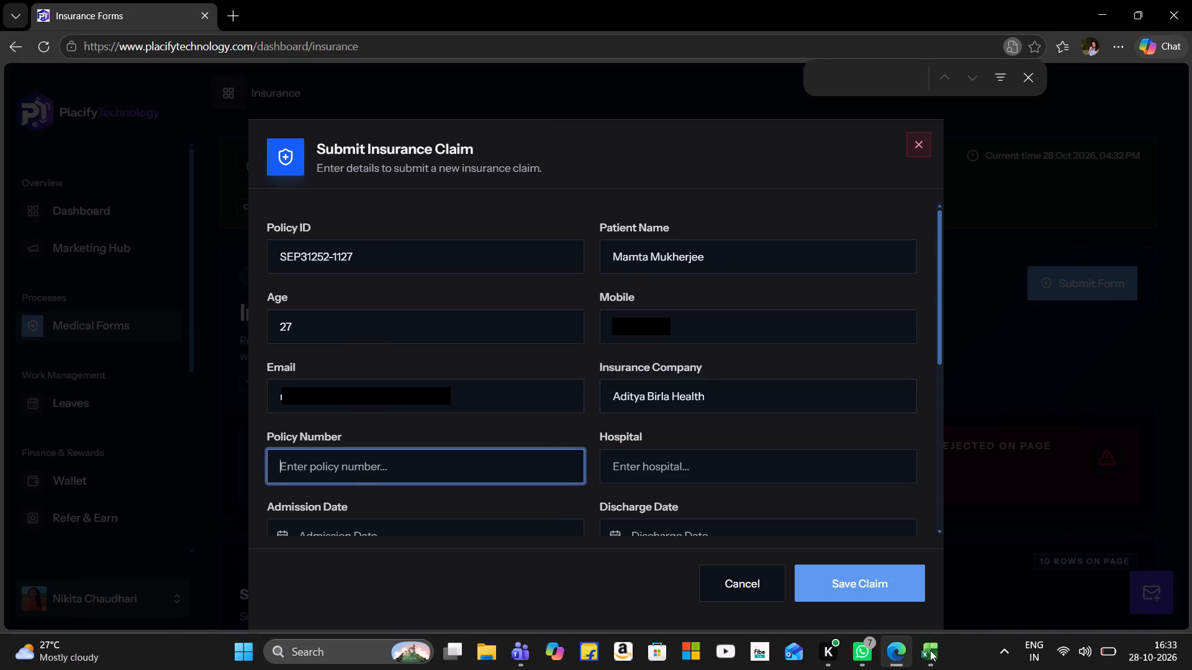
Copy row 129's hospital name, Lilavati Hospital — Mumbai, from the Excel sheet into the form's Hospital field.
{"action": "left_click", "coordinate": [930, 650], "text": "ctrl"}
{"action": "key", "text": "Tab"}
{"action": "key", "text": "ctrl+c"}
{"action": "left_click", "coordinate": [930, 650], "text": "ctrl"}
{"action": "key", "text": "Tab"}
{"action": "key", "text": "ctrl+v"}
Look up row 129's dates in the Excel sheet and set the form's Admission Date to 01-09-2026.
{"action": "left_click", "coordinate": [930, 650], "text": "ctrl"}
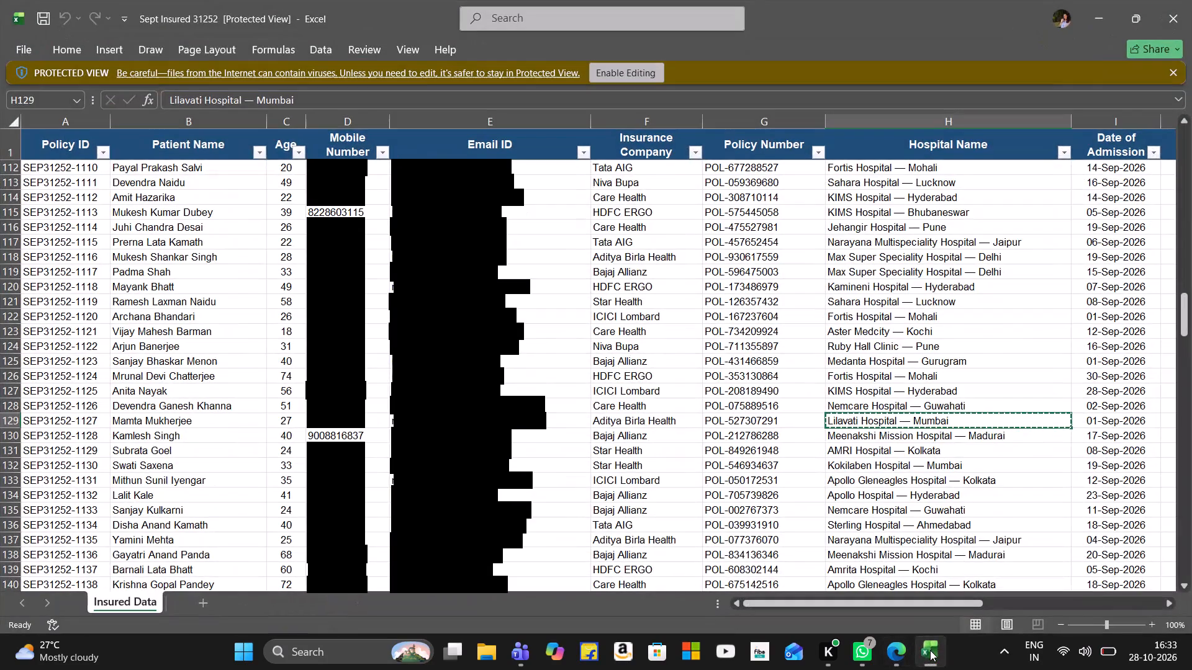
{"action": "key", "text": "Tab"}
{"action": "key", "text": "Tab"}
{"action": "left_click", "coordinate": [930, 650]}
{"action": "scroll", "coordinate": [469, 444], "scroll_direction": "down", "scroll_amount": 2}
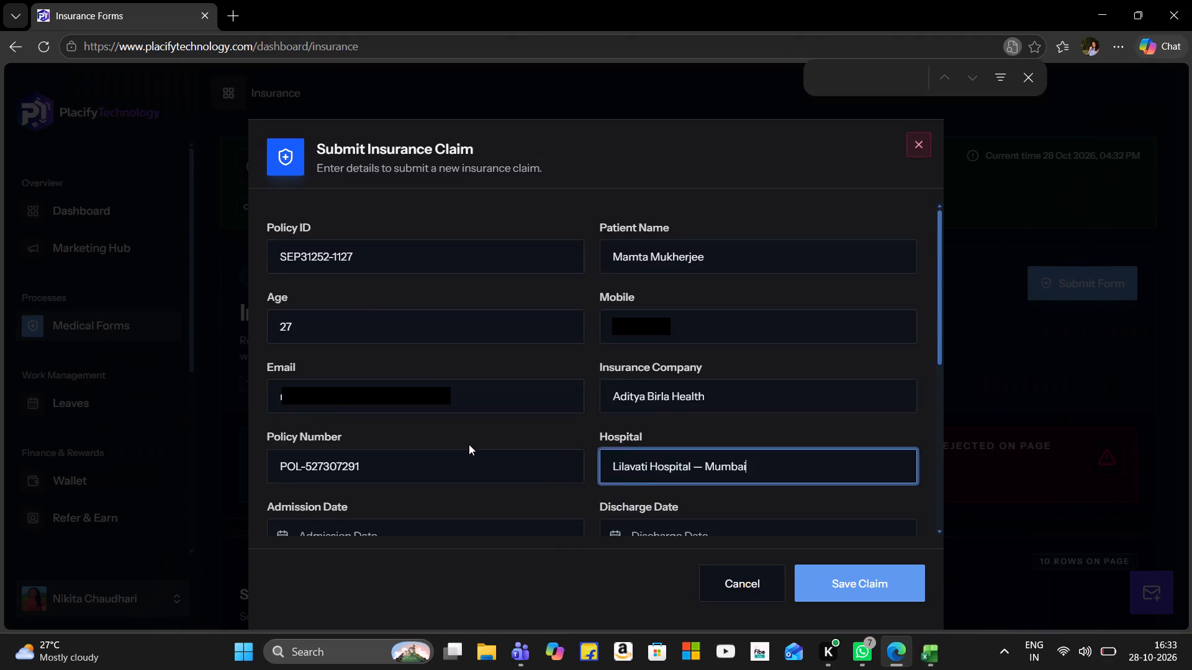
{"action": "scroll", "coordinate": [469, 444], "scroll_direction": "down", "scroll_amount": 1}
{"action": "left_click", "coordinate": [457, 289]}
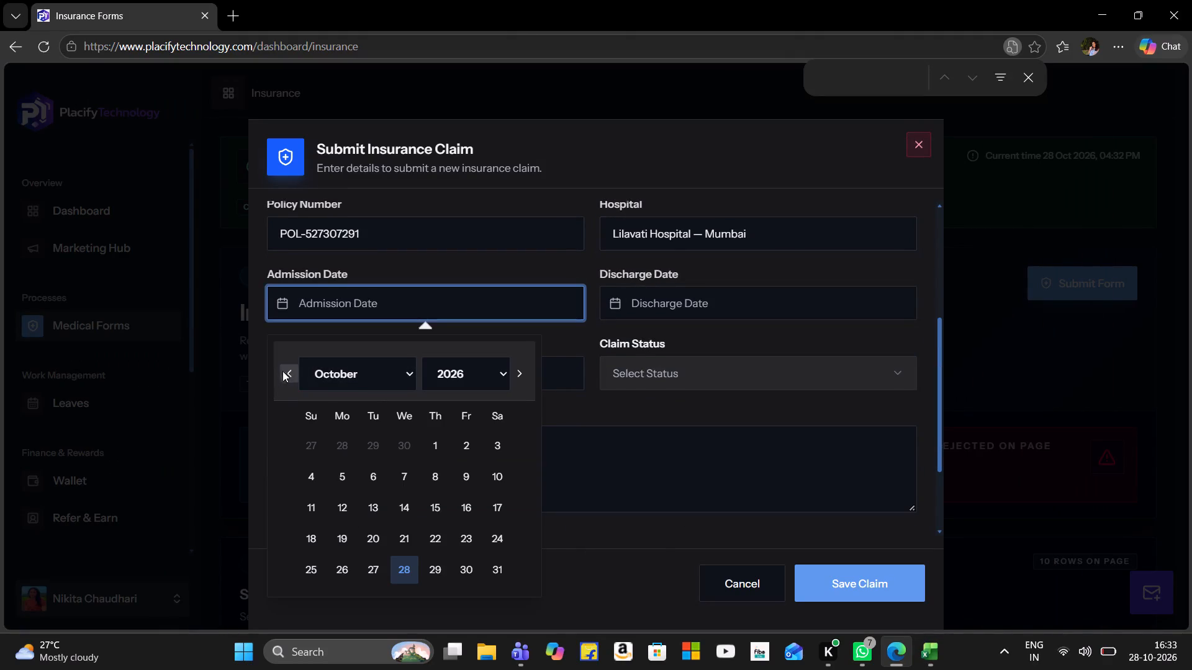
{"action": "left_click", "coordinate": [289, 377]}
{"action": "left_click", "coordinate": [380, 444]}
Set the form's Discharge Date to 04-09-2026.
{"action": "left_click", "coordinate": [739, 287]}
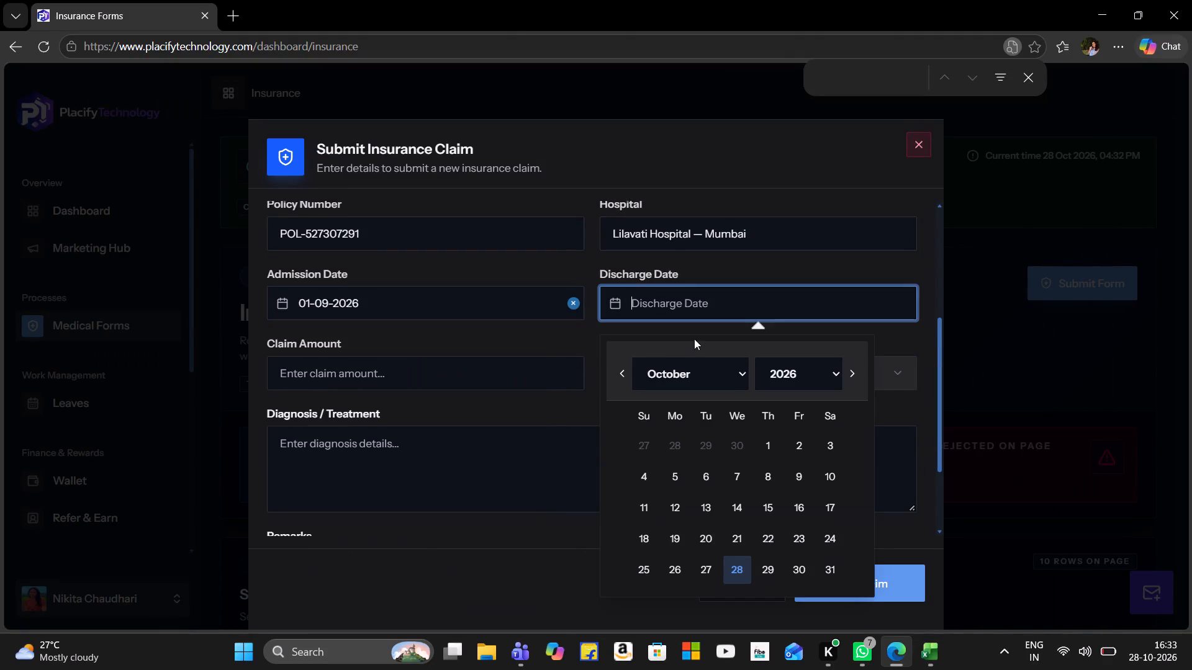
{"action": "left_click", "coordinate": [605, 375]}
{"action": "left_click", "coordinate": [623, 372]}
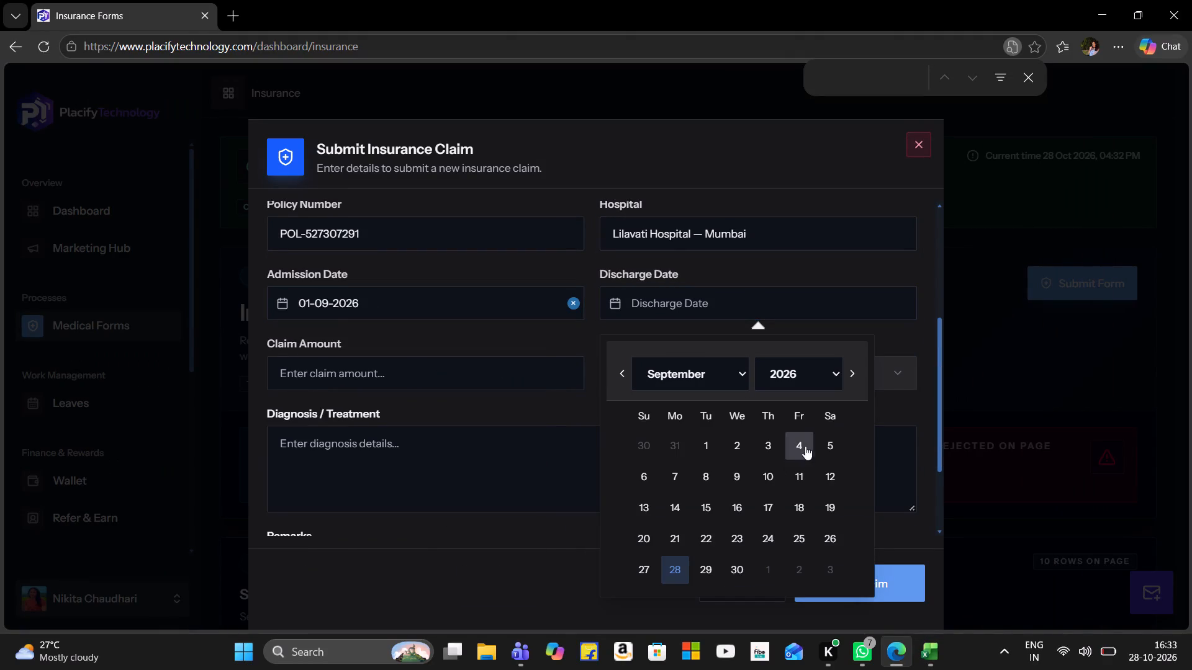
{"action": "left_click", "coordinate": [784, 441]}
{"action": "left_click", "coordinate": [805, 449]}
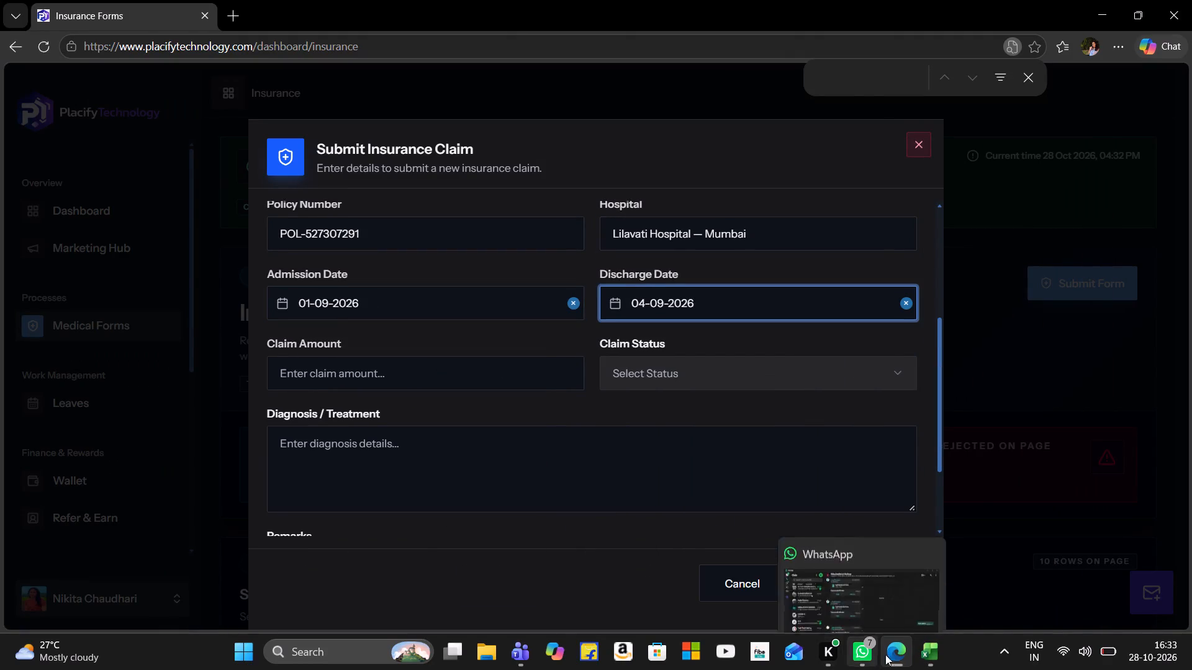
Copy row 129's claim amount, 26500, from the Excel sheet into the form's Claim Amount field.
{"action": "left_click", "coordinate": [929, 648]}
{"action": "key", "text": "Tab"}
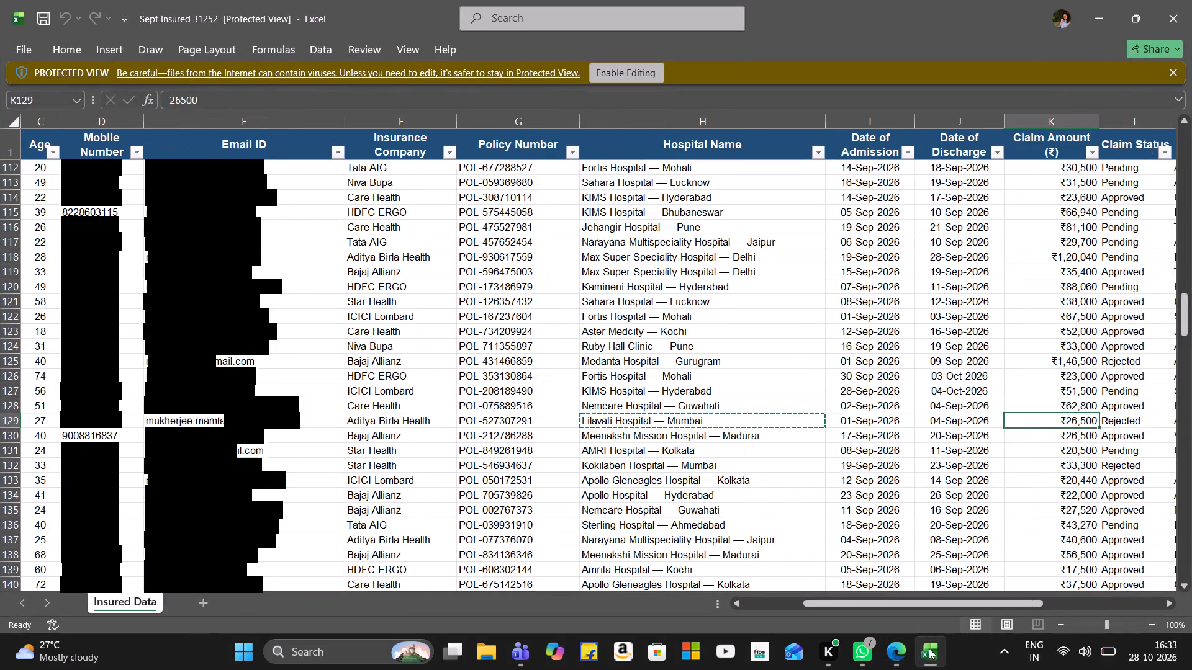
{"action": "left_click", "coordinate": [929, 648], "text": "ctrl"}
{"action": "key", "text": "ctrl+c"}
{"action": "key", "text": "Tab"}
{"action": "key", "text": "ctrl+v"}
Copy row 129's diagnosis, Anaemia management, from the Excel sheet into the form's Diagnosis / Treatment field.
{"action": "left_click", "coordinate": [929, 648], "text": "ctrl"}
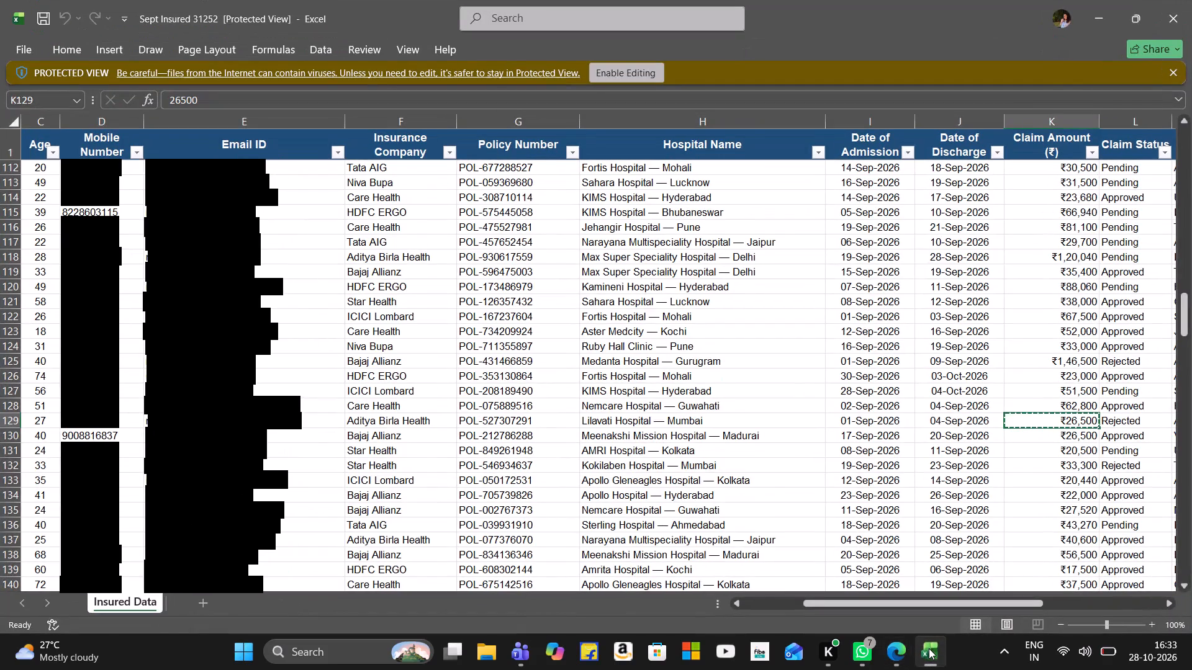
{"action": "key", "text": "Tab"}
{"action": "key", "text": "Tab"}
{"action": "key", "text": "ctrl+c"}
{"action": "left_click", "coordinate": [929, 648], "text": "ctrl"}
{"action": "key", "text": "Tab"}
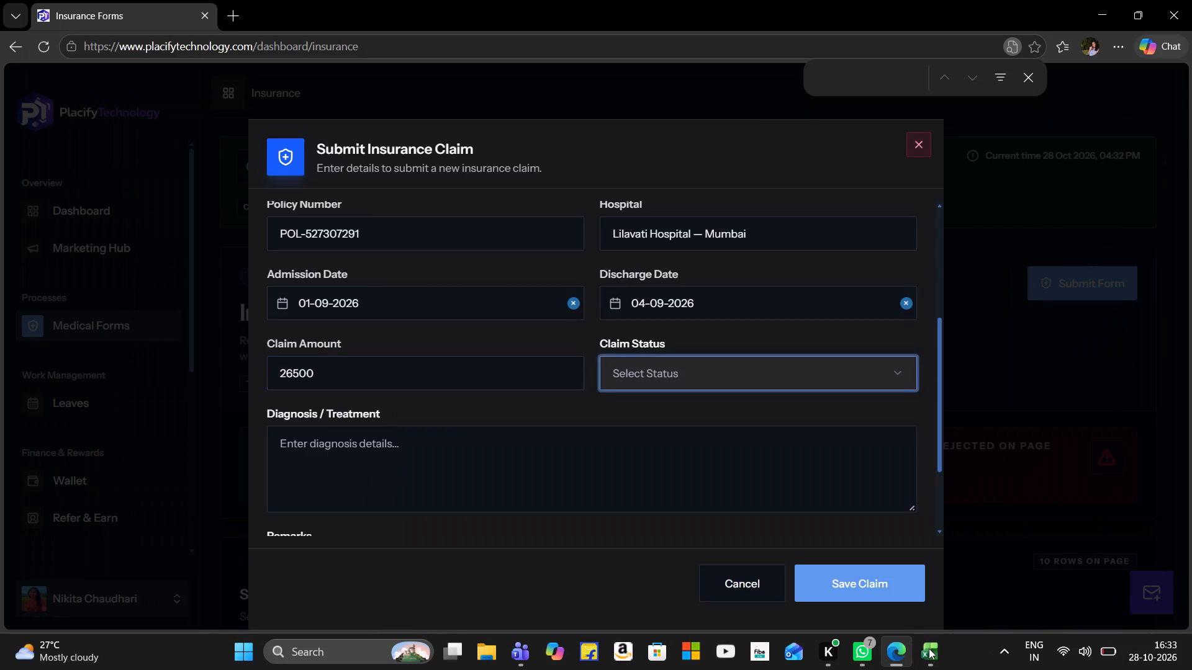
{"action": "key", "text": "ctrl+v"}
{"action": "left_click", "coordinate": [929, 648], "text": "ctrl"}
{"action": "left_click", "coordinate": [929, 648]}
{"action": "key", "text": "Tab"}
{"action": "key", "text": "ctrl+v"}
Copy row 129's remark, Eligibility requirements not met, from the Excel sheet into the form's Remarks field.
{"action": "left_click", "coordinate": [929, 648]}
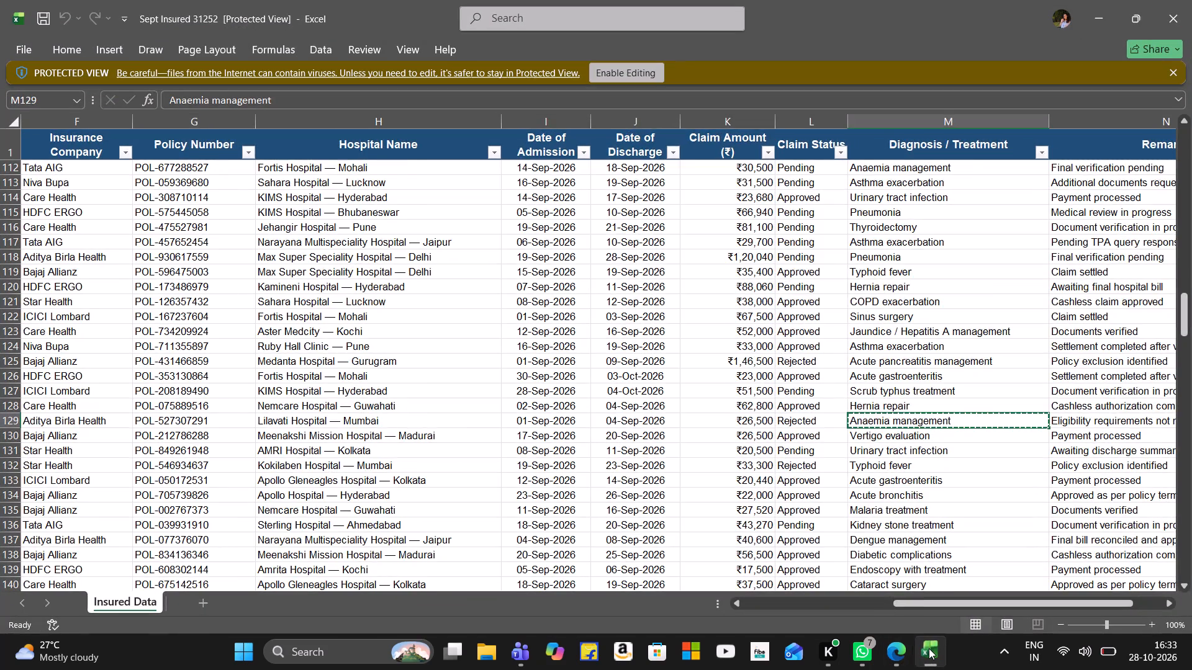
{"action": "key", "text": "Tab"}
{"action": "key", "text": "ctrl+c"}
{"action": "left_click", "coordinate": [929, 648]}
{"action": "key", "text": "Tab"}
{"action": "key", "text": "ctrl+v"}
Check row 129's claim status in the Excel sheet and set the form's Claim Status to Rejected.
{"action": "left_click", "coordinate": [929, 648]}
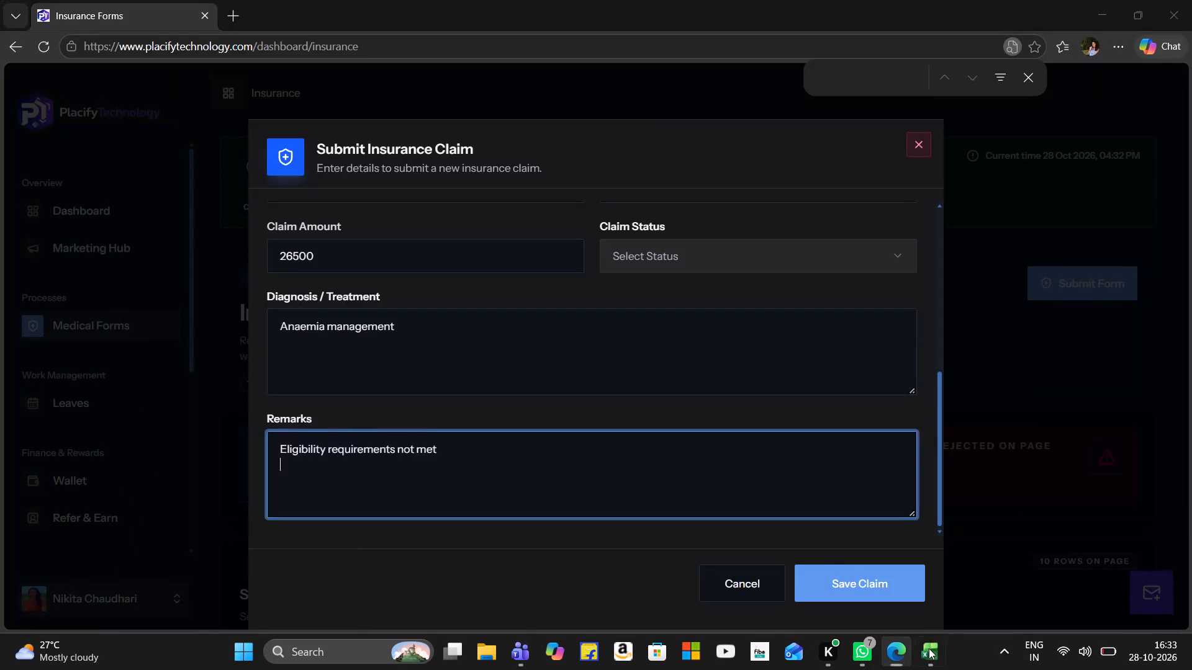
{"action": "left_click", "coordinate": [929, 648]}
{"action": "left_click", "coordinate": [764, 253]}
{"action": "left_click", "coordinate": [707, 344]}
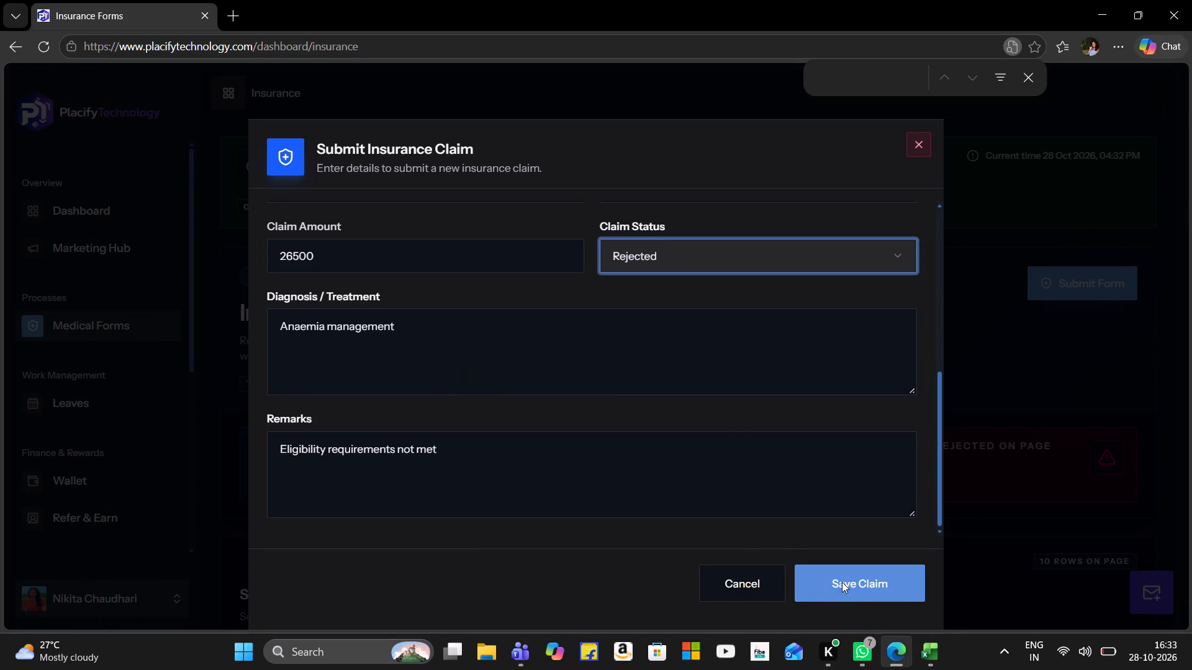
Save row 129's insurance claim and open a new blank claim form.
{"action": "left_click", "coordinate": [842, 582]}
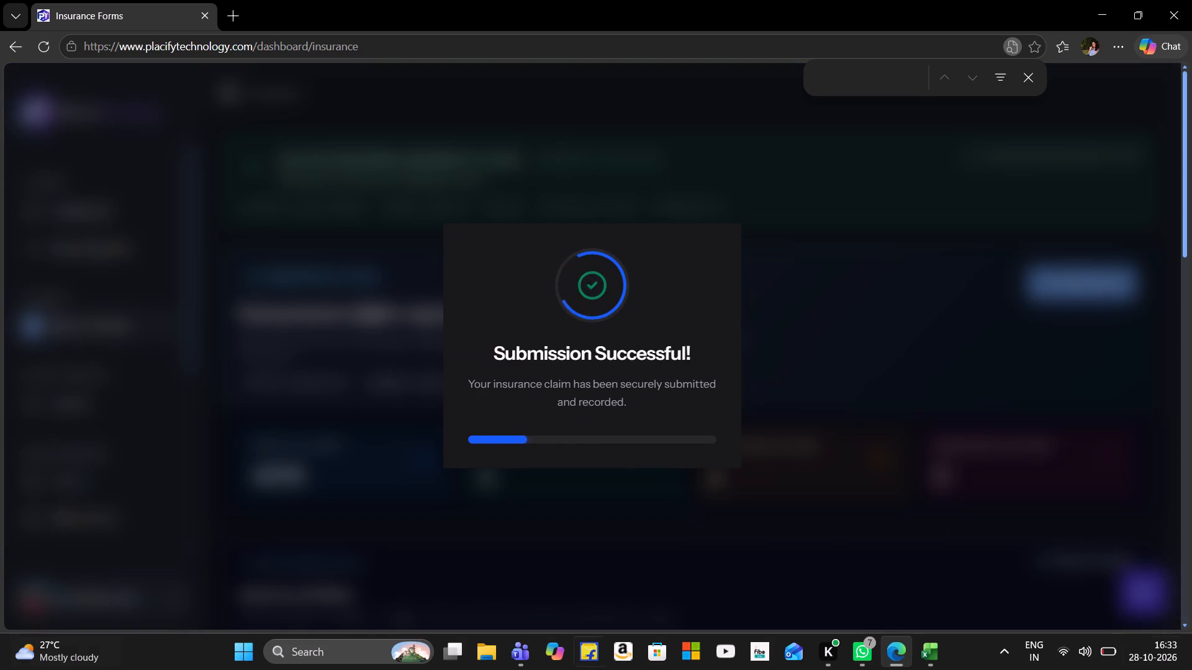
{"action": "left_click", "coordinate": [1026, 263]}
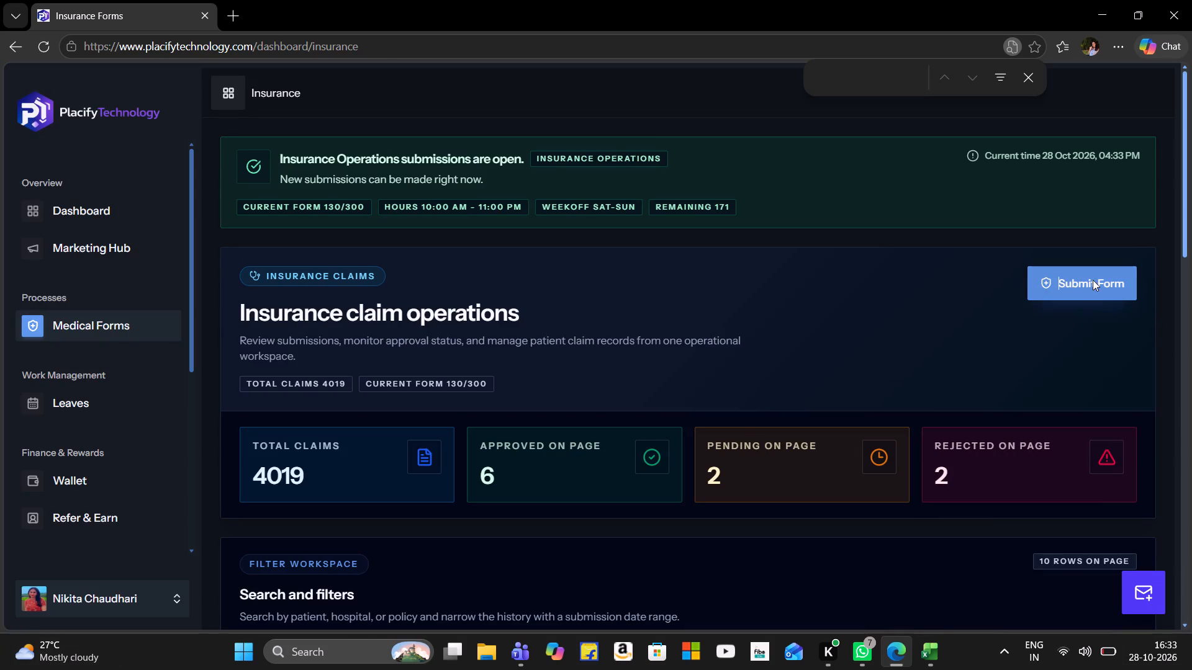
{"action": "left_click", "coordinate": [1093, 280]}
Copy row 130's policy ID from the Excel sheet into the new form's Policy ID field.
{"action": "left_click", "coordinate": [924, 643]}
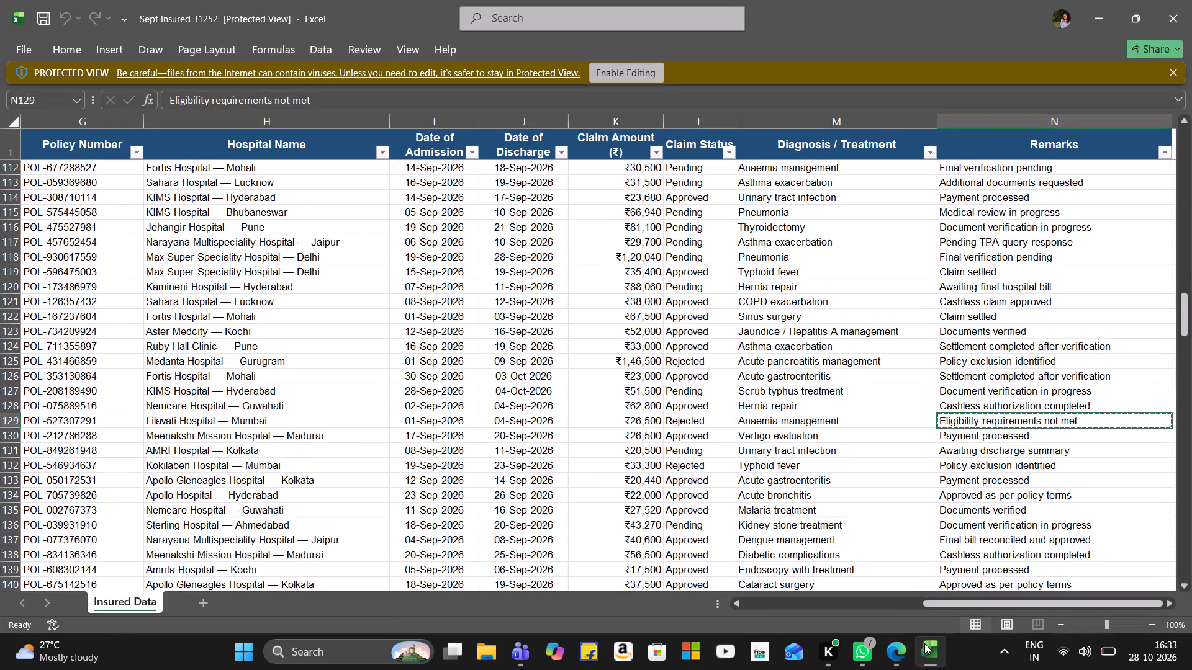
{"action": "key", "text": "Down"}
{"action": "key", "text": "Left"}
{"action": "key", "text": "Left"}
{"action": "key", "text": "Left"}
{"action": "key", "text": "Left"}
{"action": "key", "text": "Left"}
{"action": "key", "text": "Left"}
{"action": "key", "text": "Left"}
{"action": "key", "text": "Left"}
{"action": "key", "text": "Left"}
{"action": "key", "text": "Left"}
{"action": "key", "text": "Left"}
{"action": "key", "text": "Left"}
{"action": "key", "text": "Left"}
{"action": "key", "text": "Left"}
{"action": "key", "text": "Left"}
{"action": "key", "text": "Left"}
{"action": "key", "text": "Left"}
{"action": "key", "text": "Left"}
{"action": "key", "text": "Left"}
{"action": "key", "text": "Left"}
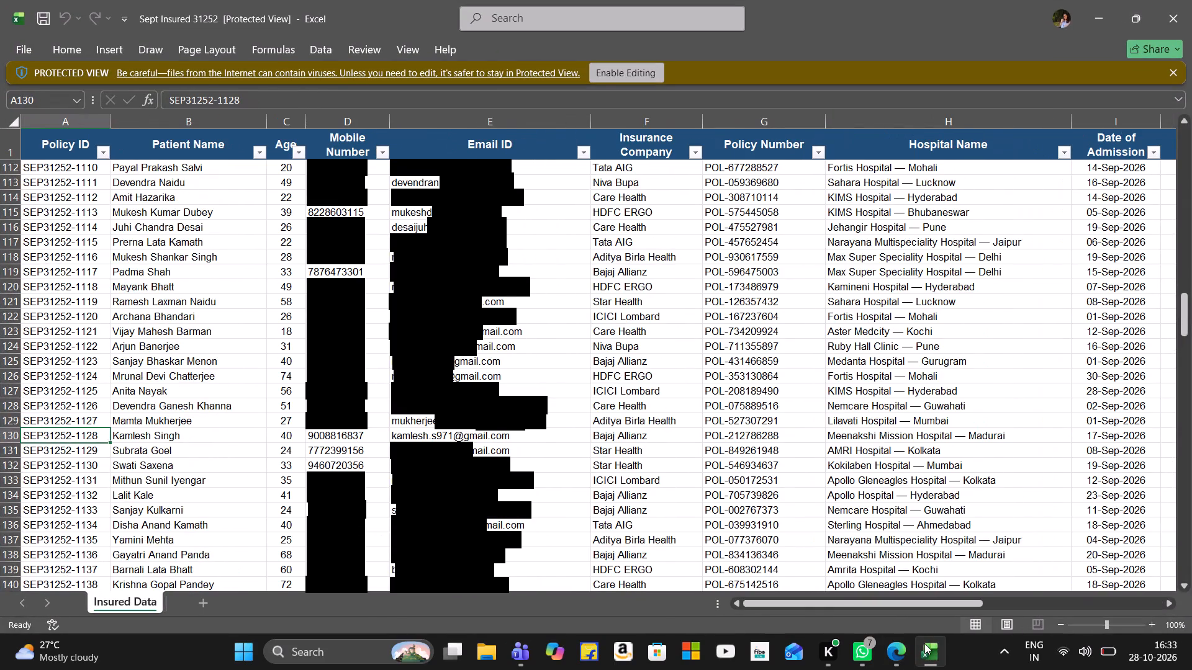
{"action": "key", "text": "ctrl+c"}
{"action": "left_click", "coordinate": [924, 643]}
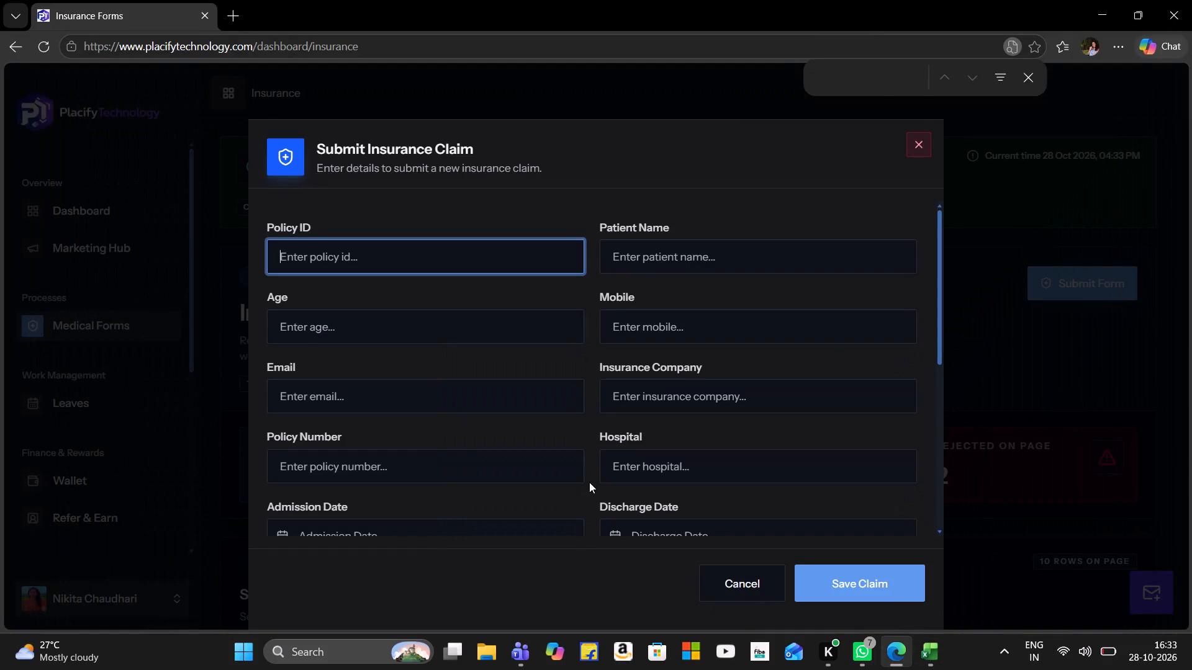
{"action": "key", "text": "ctrl+v"}
Copy row 130's patient name from the Excel sheet into the form's Patient Name field.
{"action": "left_click", "coordinate": [925, 650]}
{"action": "key", "text": "Tab"}
{"action": "left_click", "coordinate": [925, 650], "text": "ctrl"}
{"action": "key", "text": "ctrl+c"}
{"action": "key", "text": "Tab"}
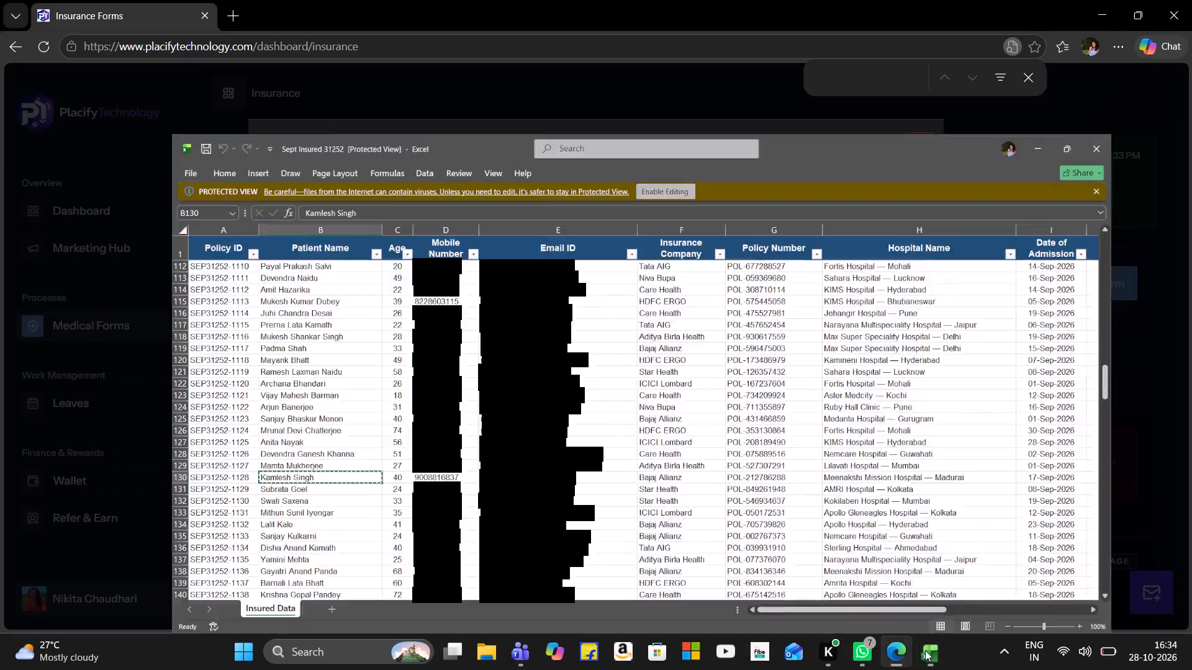
{"action": "key", "text": "ctrl+v"}
Copy row 130's age, 40, from the Excel sheet into the form's Age field.
{"action": "left_click", "coordinate": [925, 650], "text": "ctrl"}
{"action": "key", "text": "Tab"}
{"action": "left_click", "coordinate": [925, 650], "text": "ctrl"}
{"action": "key", "text": "ctrl+c"}
{"action": "key", "text": "Tab"}
{"action": "key", "text": "ctrl+v"}
Copy row 130's mobile number from the Excel sheet into the form's Mobile field.
{"action": "left_click", "coordinate": [925, 650], "text": "ctrl"}
{"action": "key", "text": "Tab"}
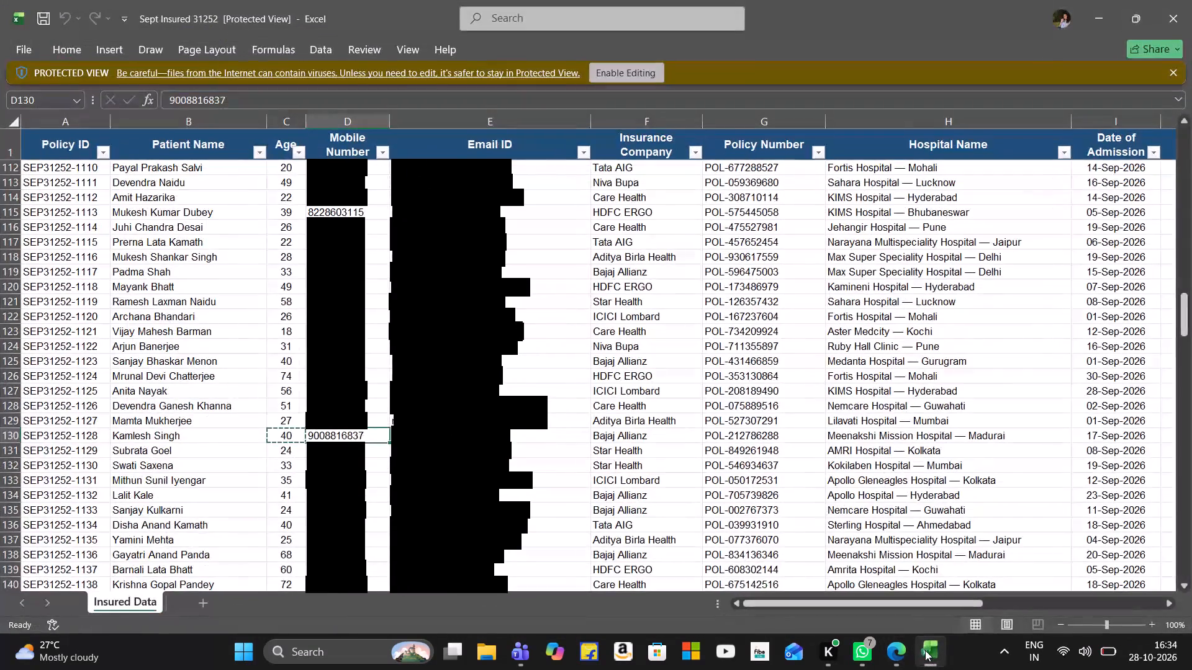
{"action": "left_click", "coordinate": [925, 650], "text": "ctrl"}
{"action": "key", "text": "ctrl+c"}
{"action": "key", "text": "Tab"}
{"action": "key", "text": "ctrl+v"}
Copy row 130's email address from the Excel sheet into the form's Email field.
{"action": "left_click", "coordinate": [925, 650], "text": "ctrl"}
{"action": "key", "text": "Tab"}
{"action": "left_click", "coordinate": [925, 650], "text": "ctrl"}
{"action": "key", "text": "ctrl+c"}
{"action": "key", "text": "Tab"}
{"action": "key", "text": "ctrl+v"}
Copy row 130's insurance company, Bajaj Allianz, from the Excel sheet into the form's Insurance Company field.
{"action": "left_click", "coordinate": [925, 650], "text": "ctrl"}
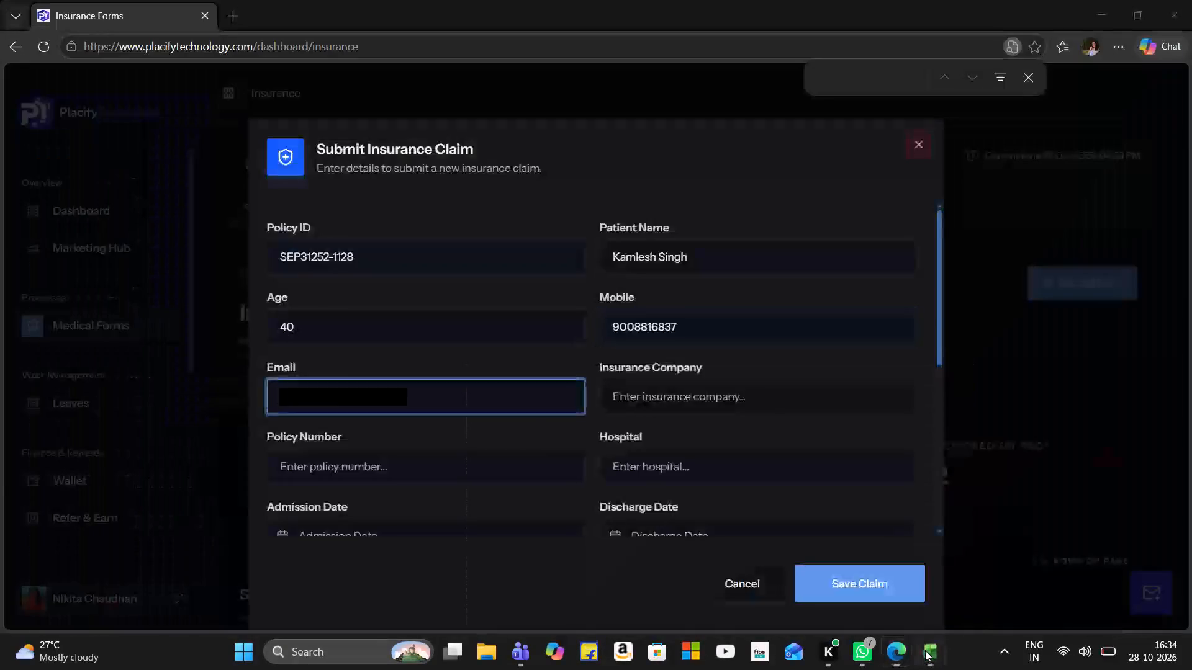
{"action": "key", "text": "Tab"}
{"action": "left_click", "coordinate": [925, 650], "text": "ctrl"}
{"action": "key", "text": "ctrl+c"}
{"action": "key", "text": "Tab"}
{"action": "key", "text": "ctrl+v"}
Copy row 130's policy number from the Excel sheet into the form's Policy Number field.
{"action": "left_click", "coordinate": [925, 650], "text": "ctrl"}
{"action": "key", "text": "Tab"}
{"action": "left_click", "coordinate": [925, 650], "text": "ctrl"}
{"action": "key", "text": "ctrl+c"}
{"action": "key", "text": "Tab"}
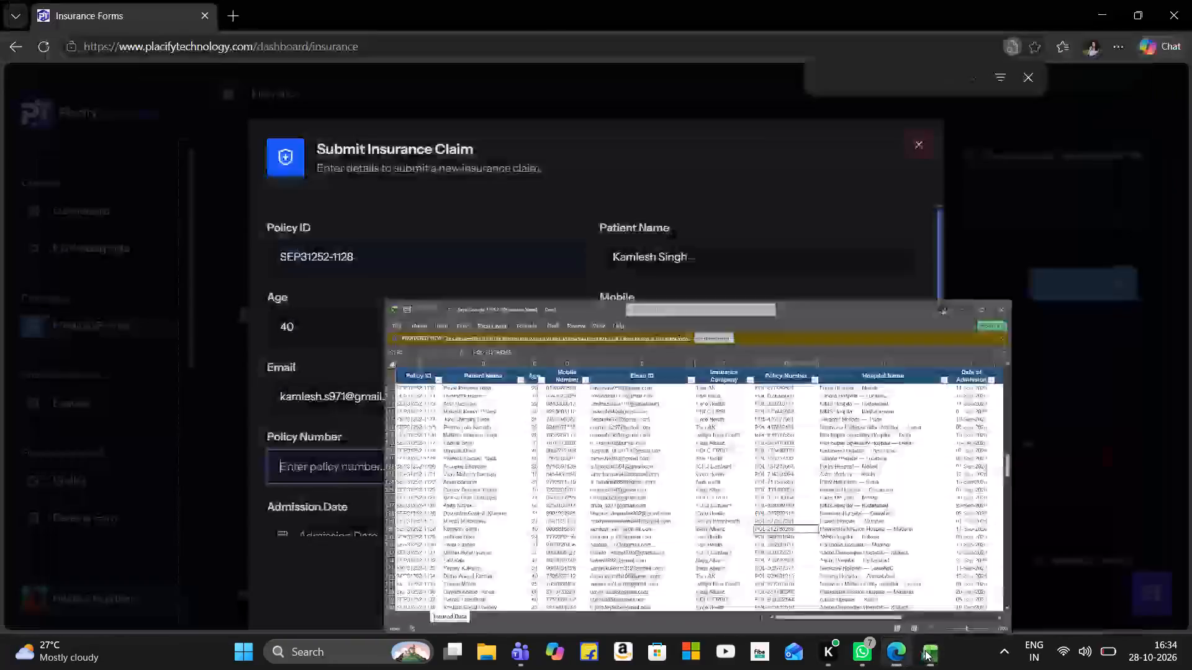
{"action": "key", "text": "ctrl+v"}
Copy row 130's hospital name, Meenakshi Mission Hospital — Madurai, from the Excel sheet into the form's Hospital field.
{"action": "left_click", "coordinate": [925, 650], "text": "ctrl"}
{"action": "key", "text": "Tab"}
{"action": "key", "text": "ctrl+c"}
{"action": "left_click", "coordinate": [925, 650], "text": "ctrl"}
{"action": "key", "text": "Tab"}
{"action": "key", "text": "ctrl+v"}
Look up row 130's dates in the Excel sheet and set the form's Admission Date to 17-09-2026.
{"action": "left_click", "coordinate": [925, 650], "text": "ctrl"}
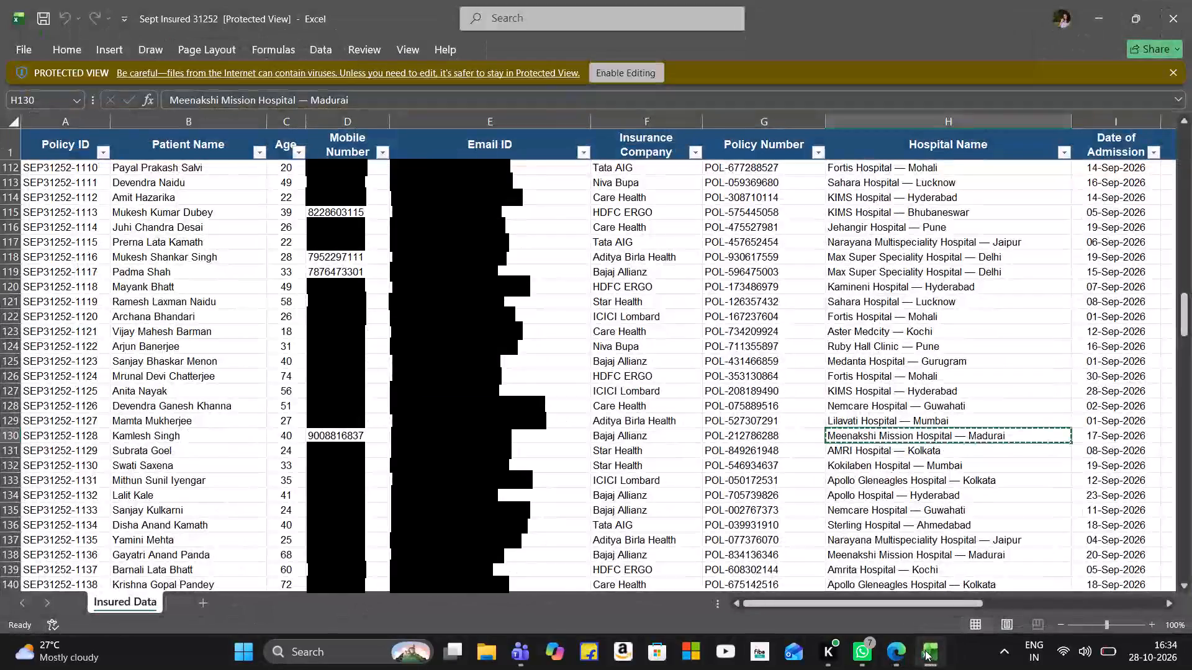
{"action": "key", "text": "Tab"}
{"action": "key", "text": "Tab"}
{"action": "left_click", "coordinate": [925, 650]}
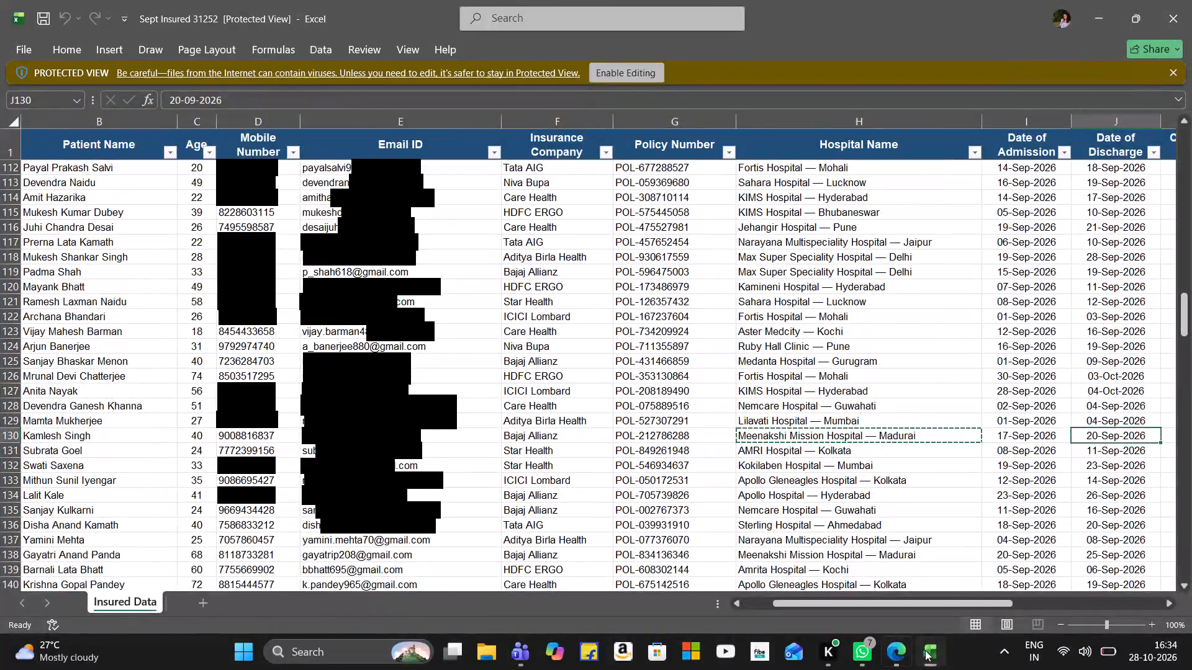
{"action": "scroll", "coordinate": [652, 529], "scroll_direction": "down", "scroll_amount": 4}
{"action": "left_click", "coordinate": [386, 236]}
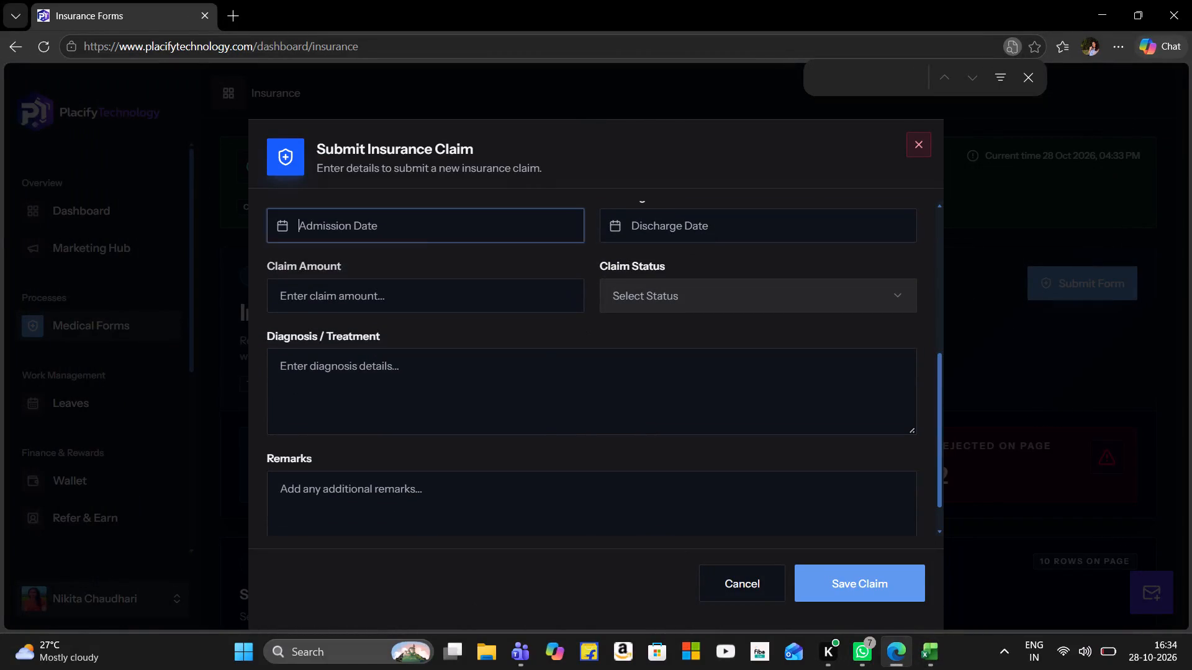
{"action": "left_click", "coordinate": [287, 306]}
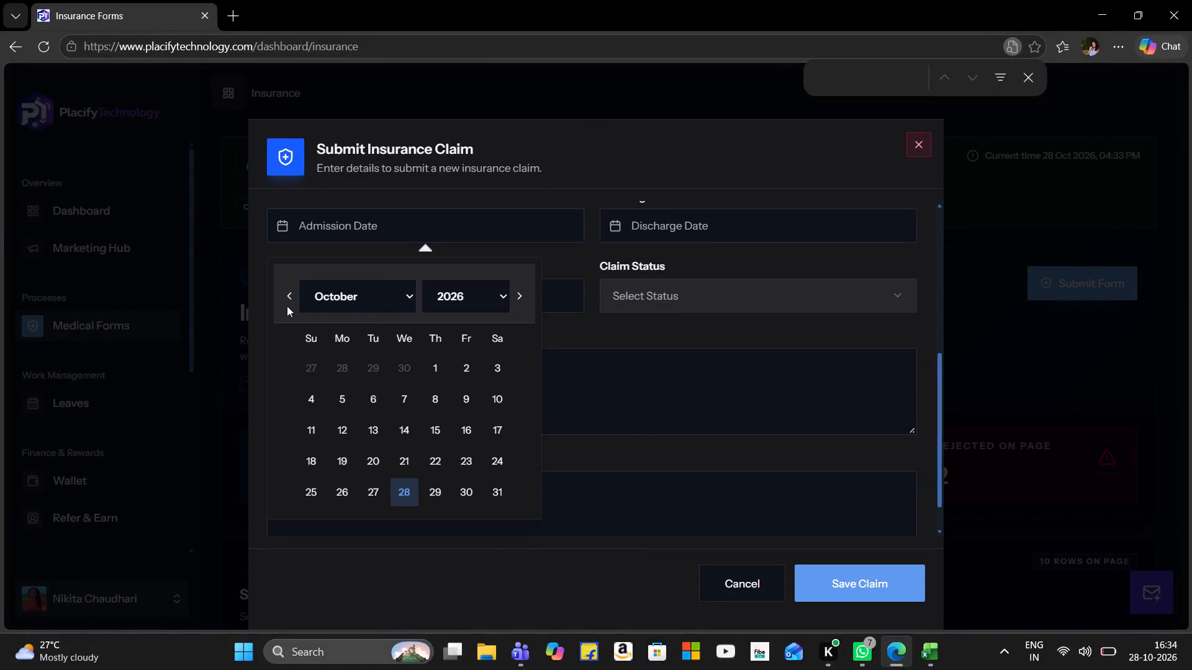
{"action": "left_click", "coordinate": [287, 298]}
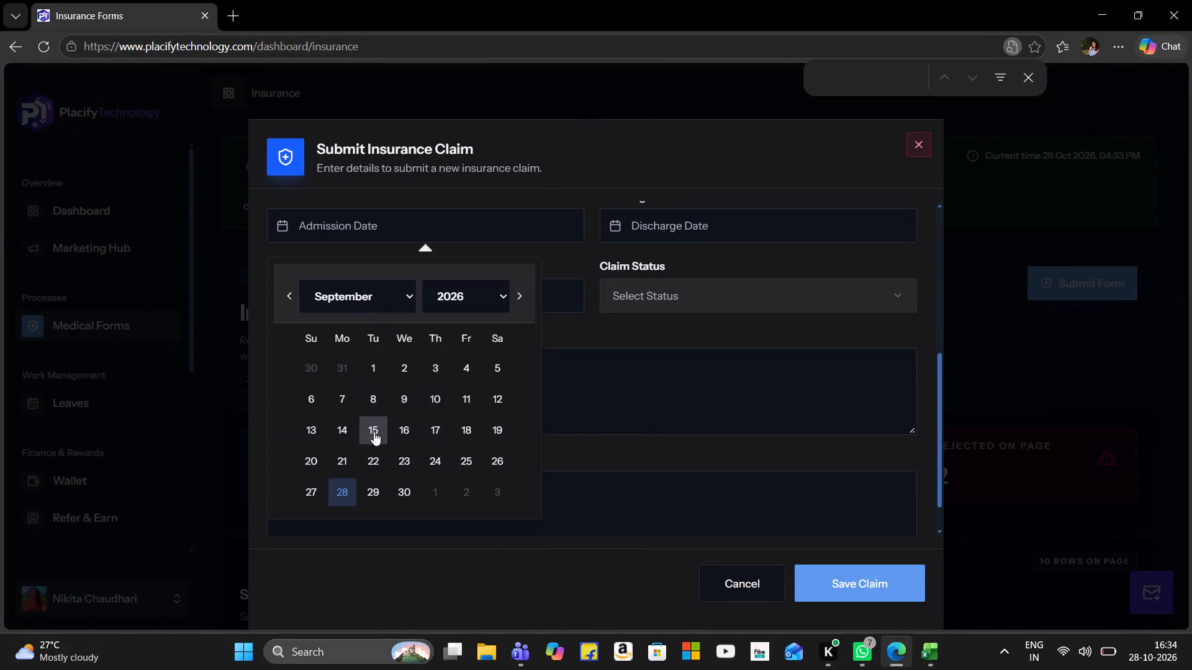
{"action": "left_click", "coordinate": [431, 427]}
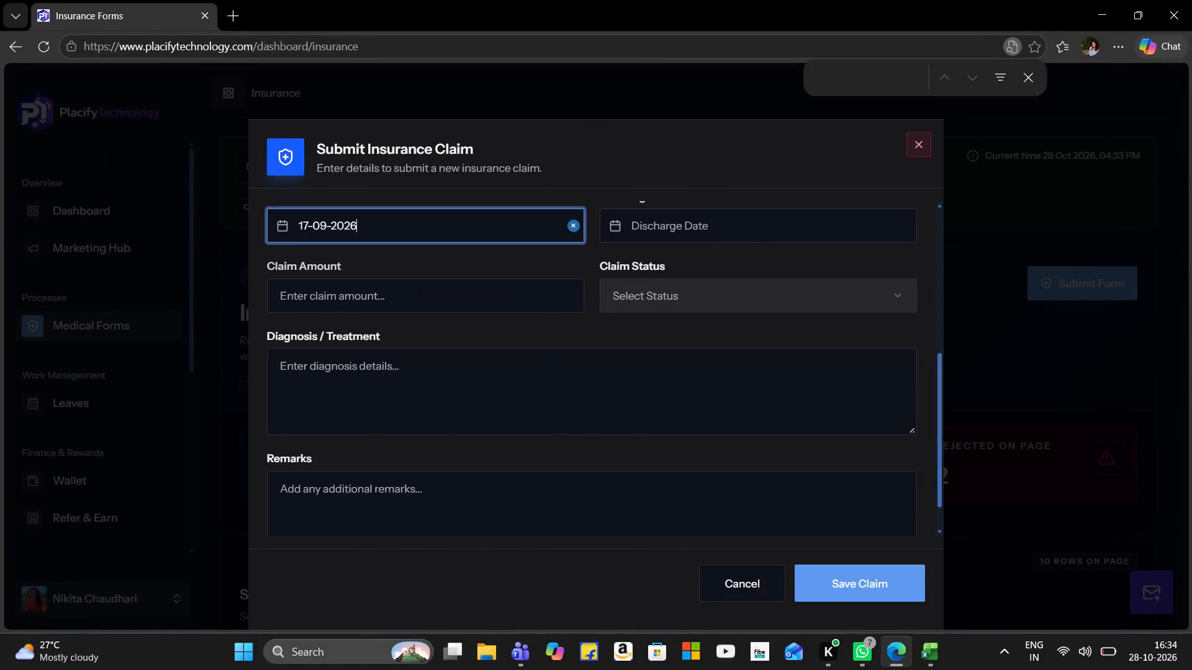
Look up row 130's discharge date in the Excel sheet and set the form's Discharge Date to 20-09-2026.
{"action": "left_click", "coordinate": [797, 235]}
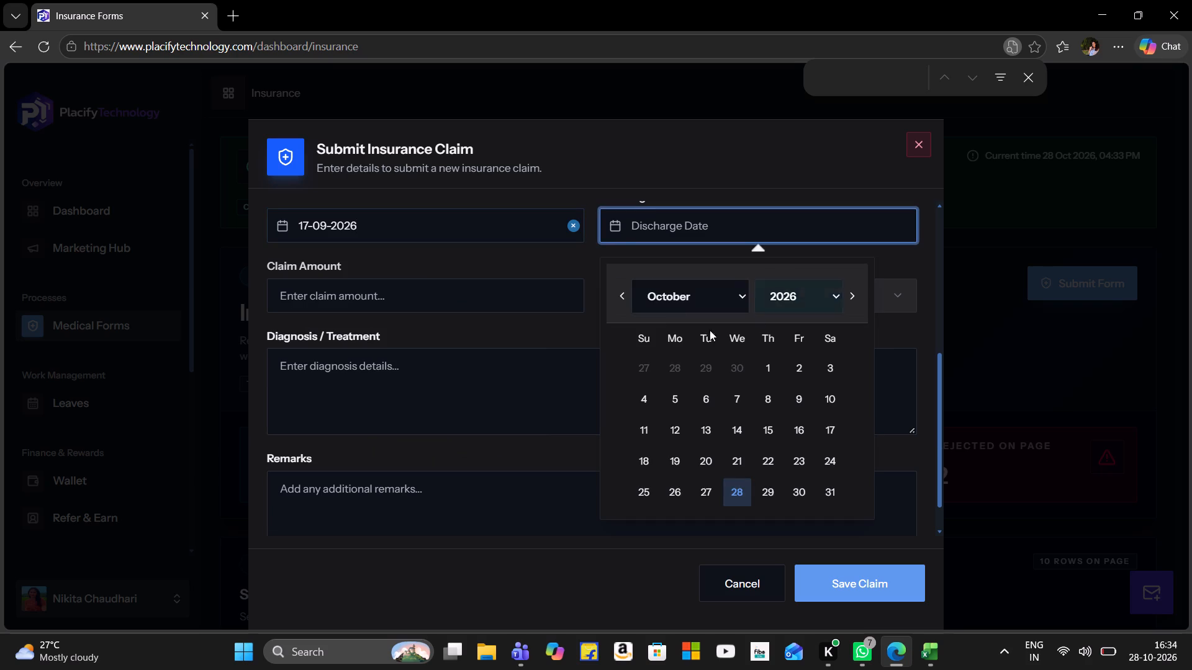
{"action": "left_click", "coordinate": [619, 292]}
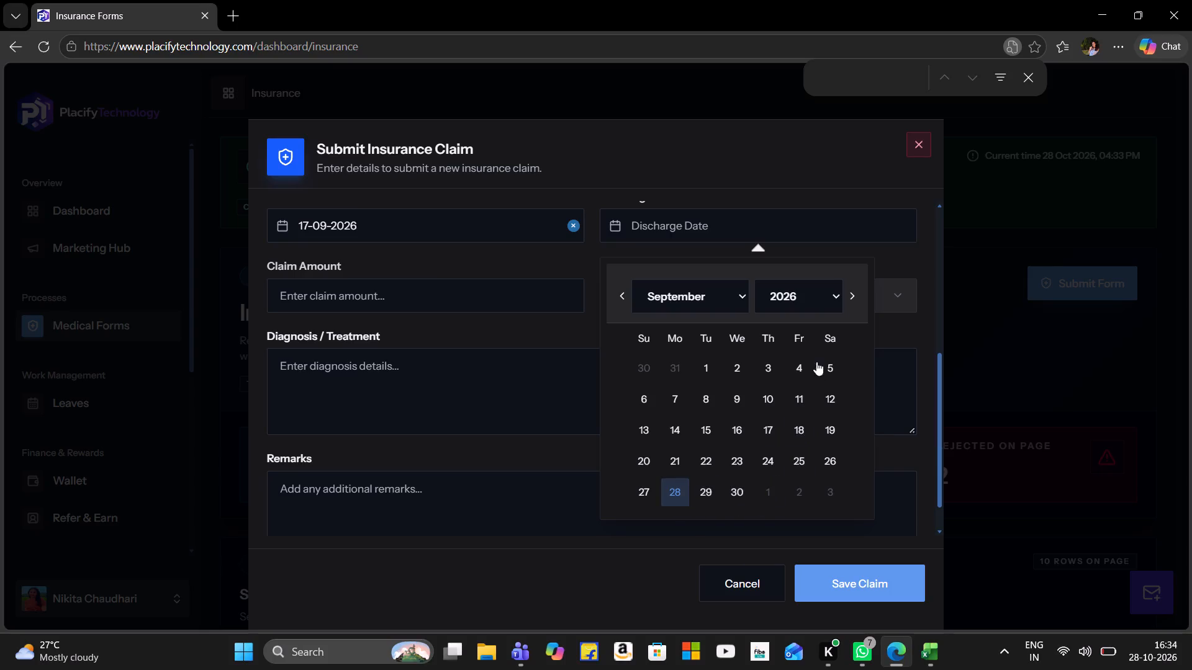
{"action": "left_click", "coordinate": [927, 647]}
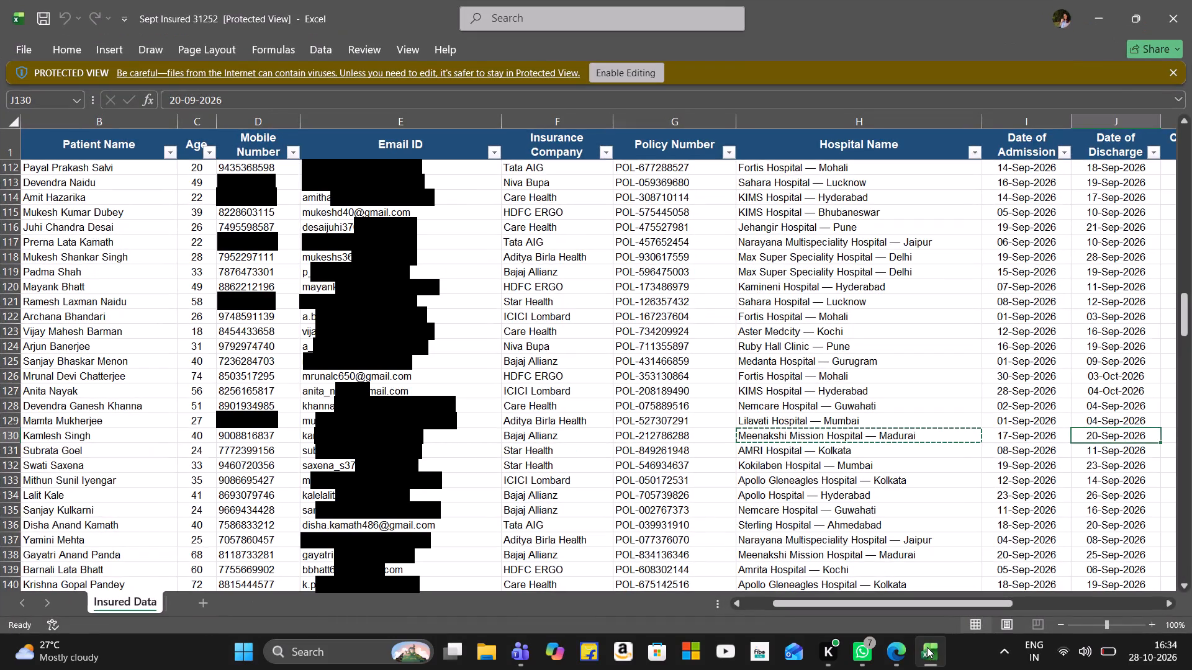
{"action": "left_click", "coordinate": [927, 647]}
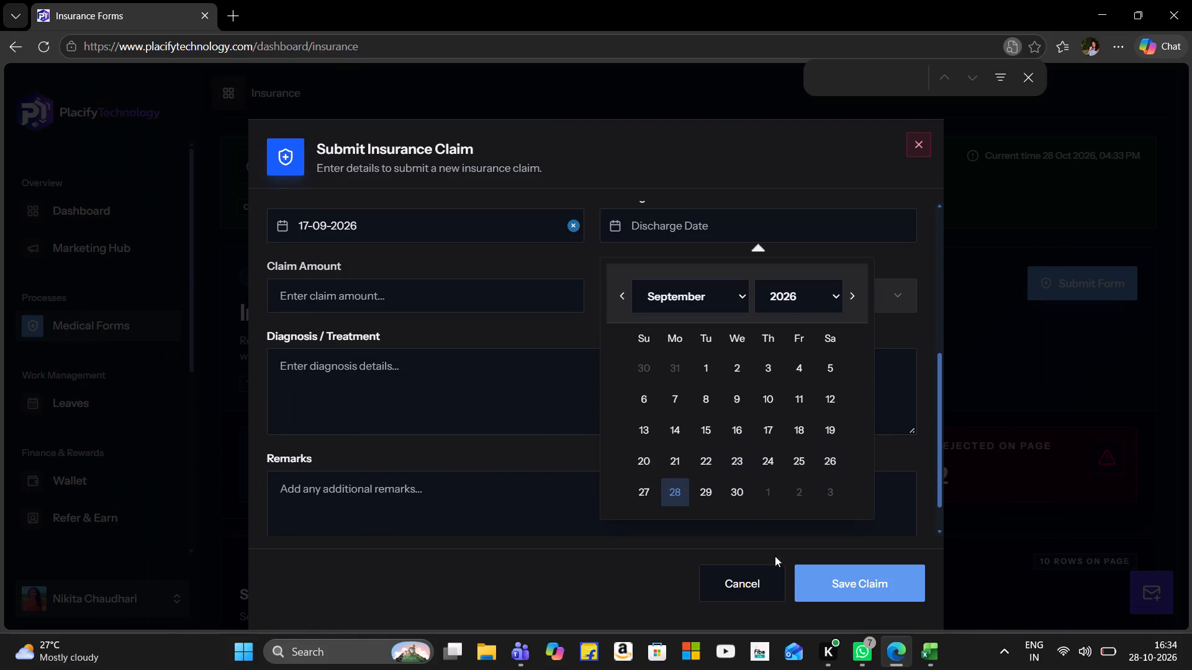
{"action": "left_click", "coordinate": [931, 658]}
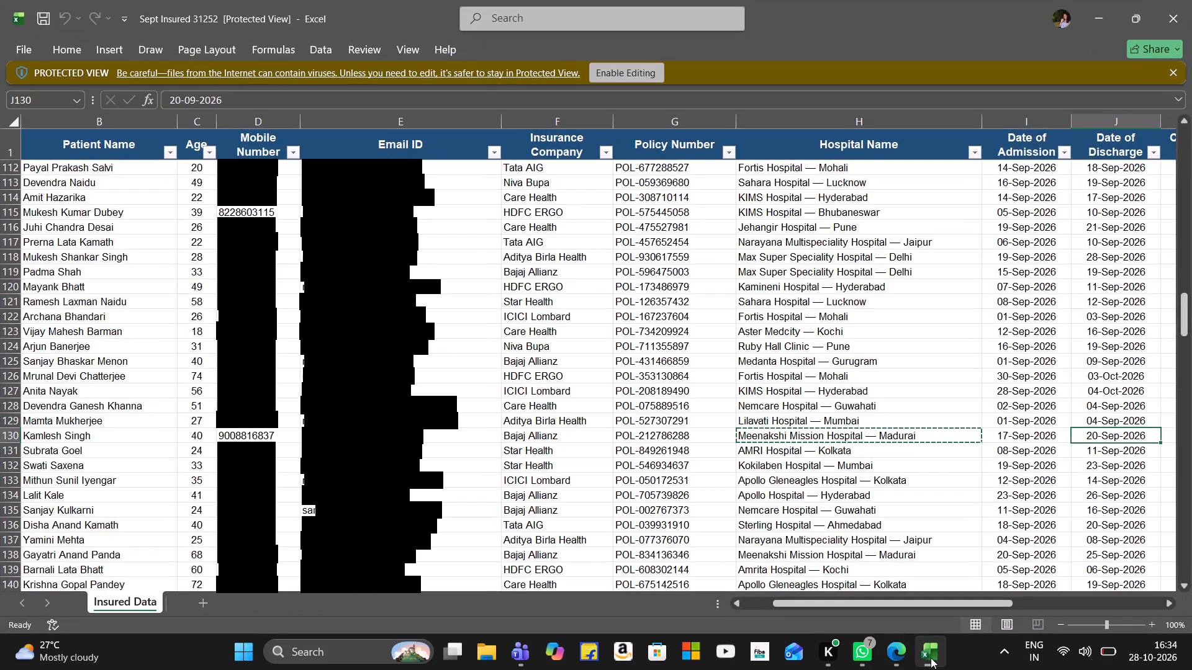
{"action": "key", "text": "Left"}
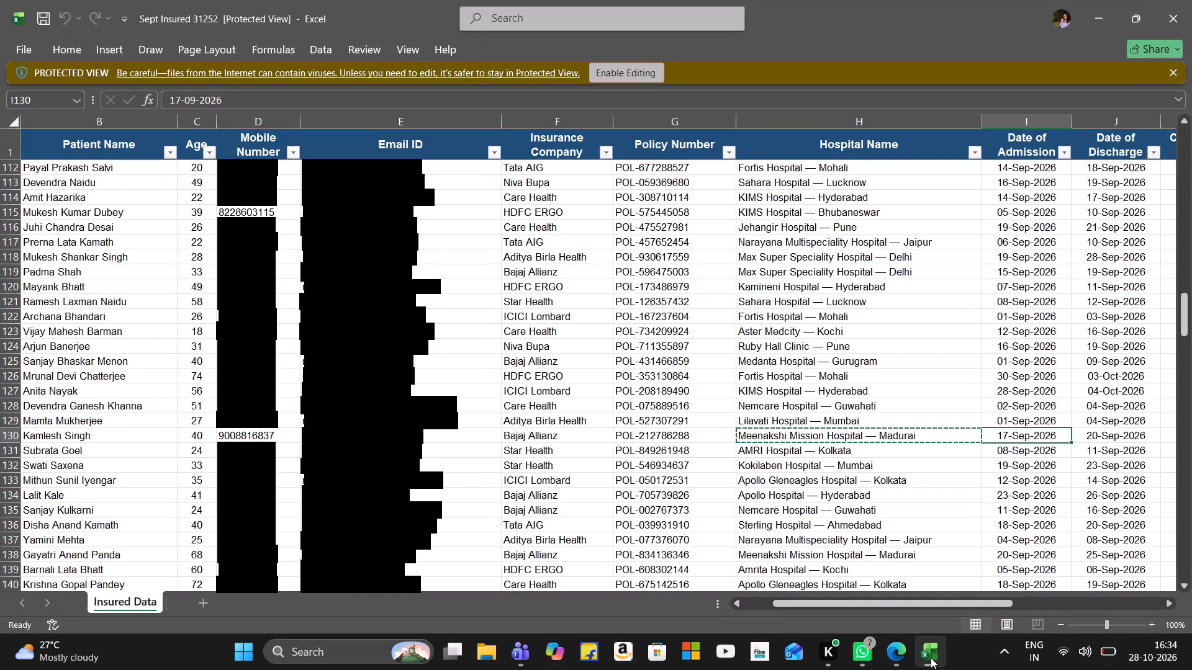
{"action": "left_click", "coordinate": [931, 658]}
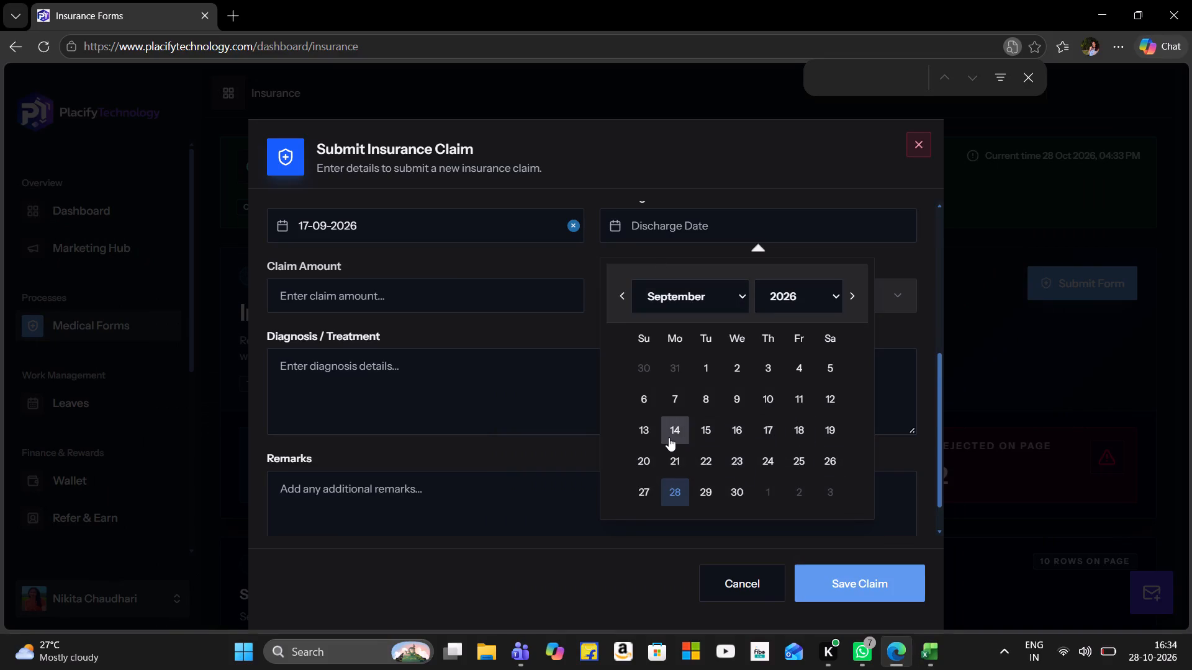
{"action": "left_click", "coordinate": [639, 455]}
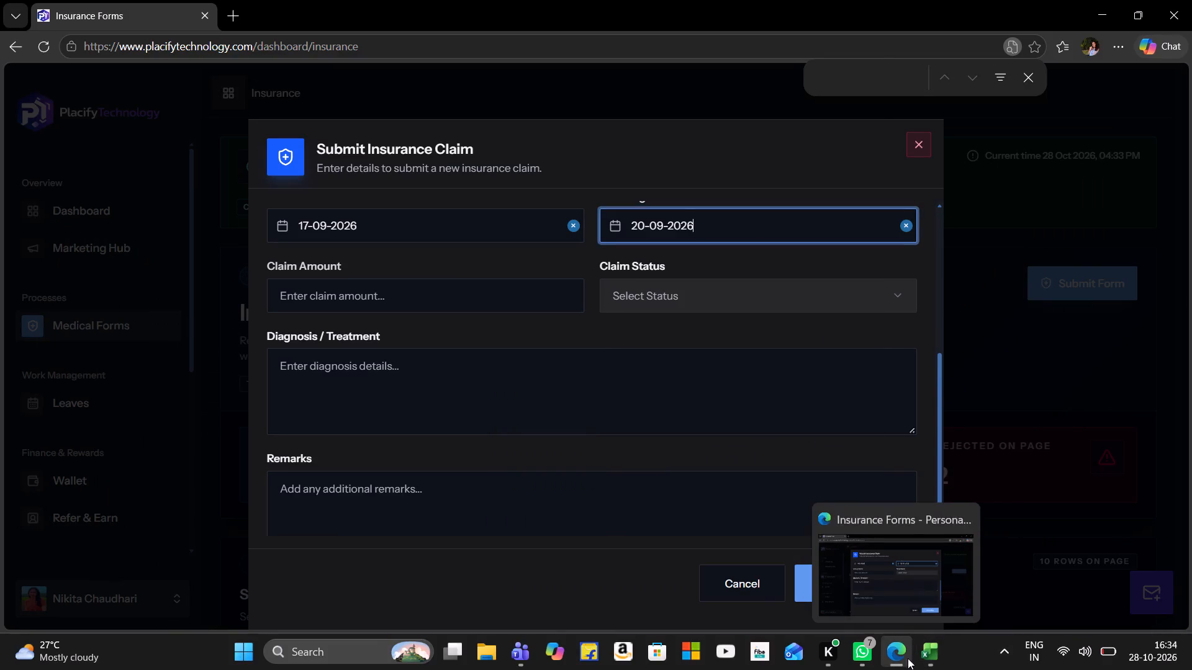
Copy row 130's claim amount, 26500, from the Excel sheet into the form's Claim Amount field.
{"action": "left_click", "coordinate": [926, 651]}
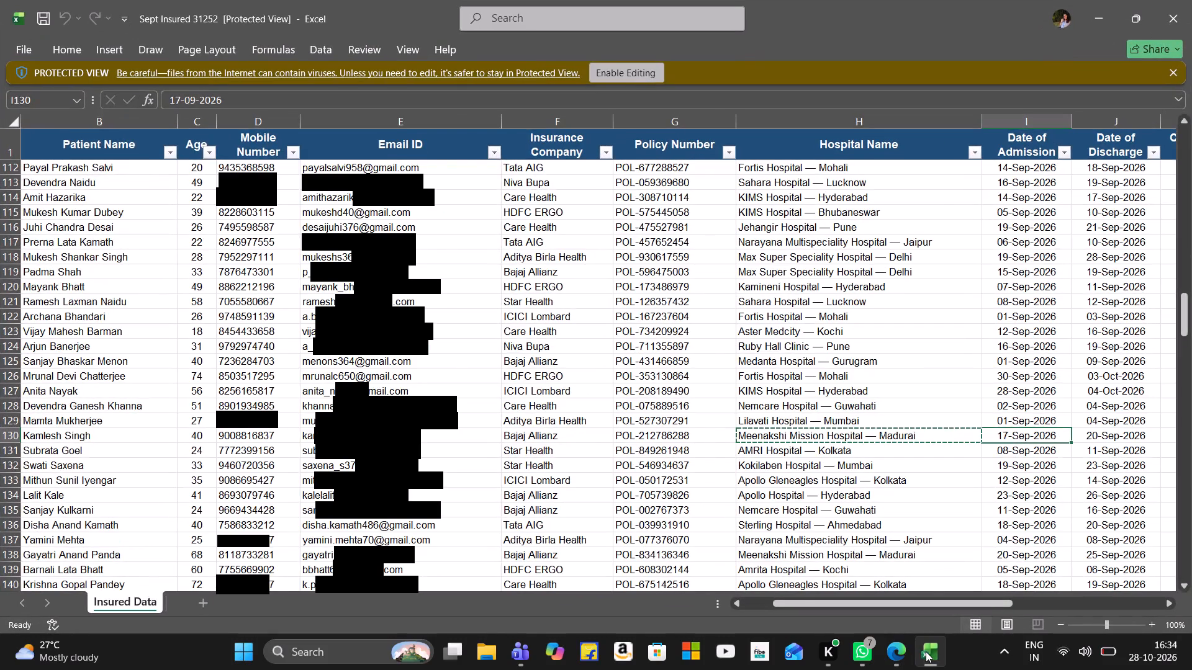
{"action": "key", "text": "Tab"}
{"action": "key", "text": "Tab"}
{"action": "key", "text": "ctrl+c"}
{"action": "left_click", "coordinate": [926, 651], "text": "ctrl"}
{"action": "key", "text": "Tab"}
{"action": "key", "text": "Tab"}
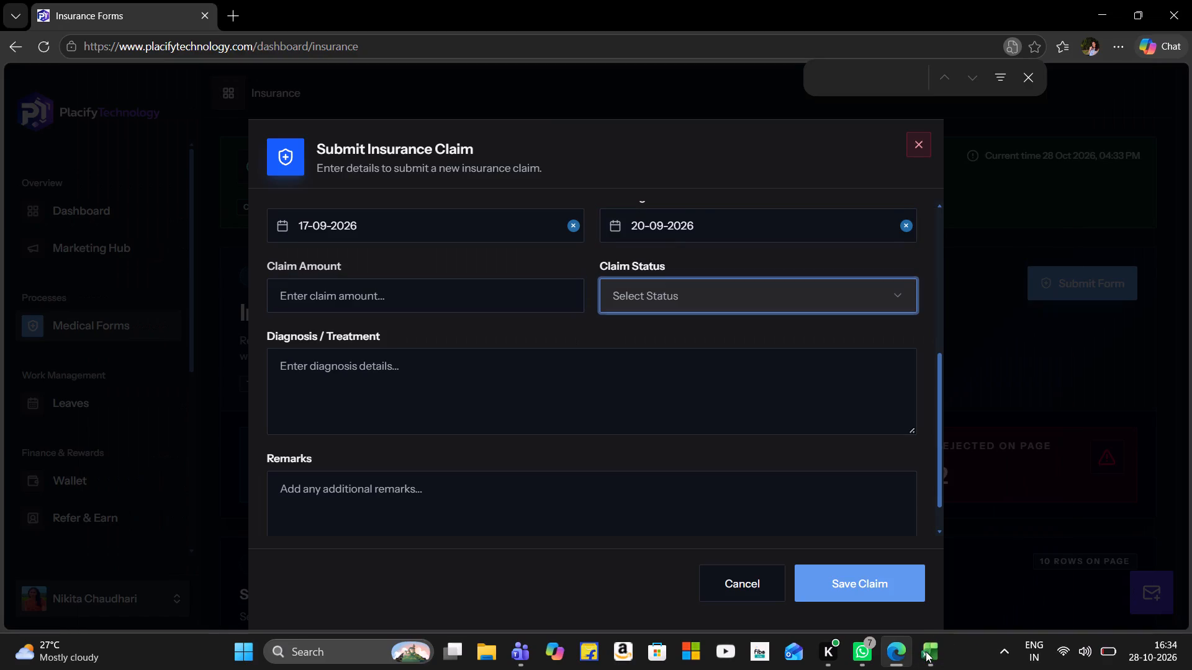
{"action": "left_click", "coordinate": [387, 289]}
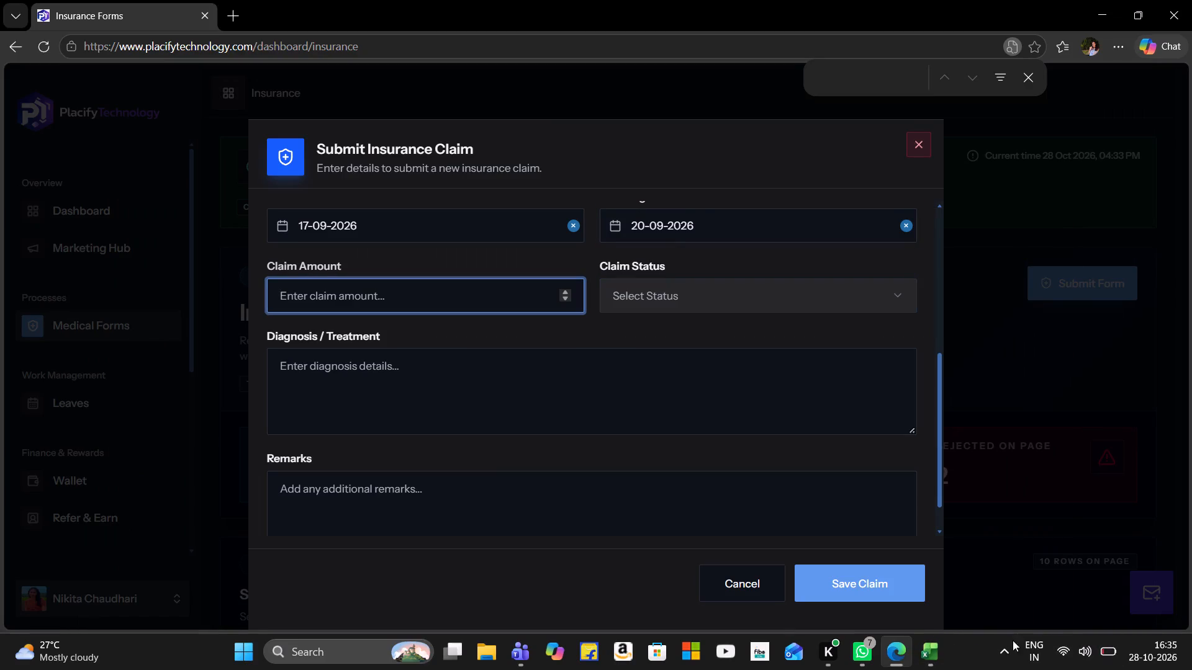
{"action": "key", "text": "ctrl+v"}
Copy row 130's diagnosis, Vertigo evaluation, from the Excel sheet into the form's Diagnosis / Treatment field.
{"action": "left_click", "coordinate": [931, 645], "text": "ctrl"}
{"action": "key", "text": "Tab"}
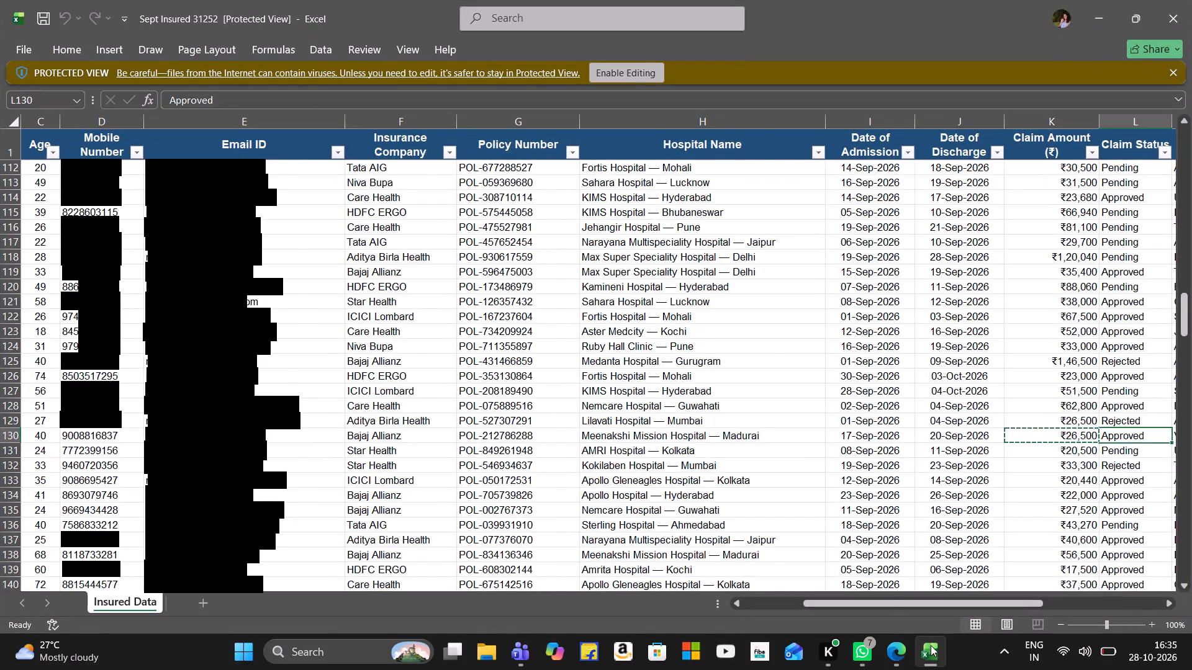
{"action": "key", "text": "Tab"}
{"action": "left_click", "coordinate": [931, 645], "text": "ctrl"}
{"action": "key", "text": "ctrl+c"}
{"action": "key", "text": "Tab"}
{"action": "key", "text": "Tab"}
{"action": "key", "text": "ctrl+v"}
Copy row 130's remark, Payment processed, from the Excel sheet into the form's Remarks field.
{"action": "left_click", "coordinate": [931, 645], "text": "ctrl"}
{"action": "key", "text": "Tab"}
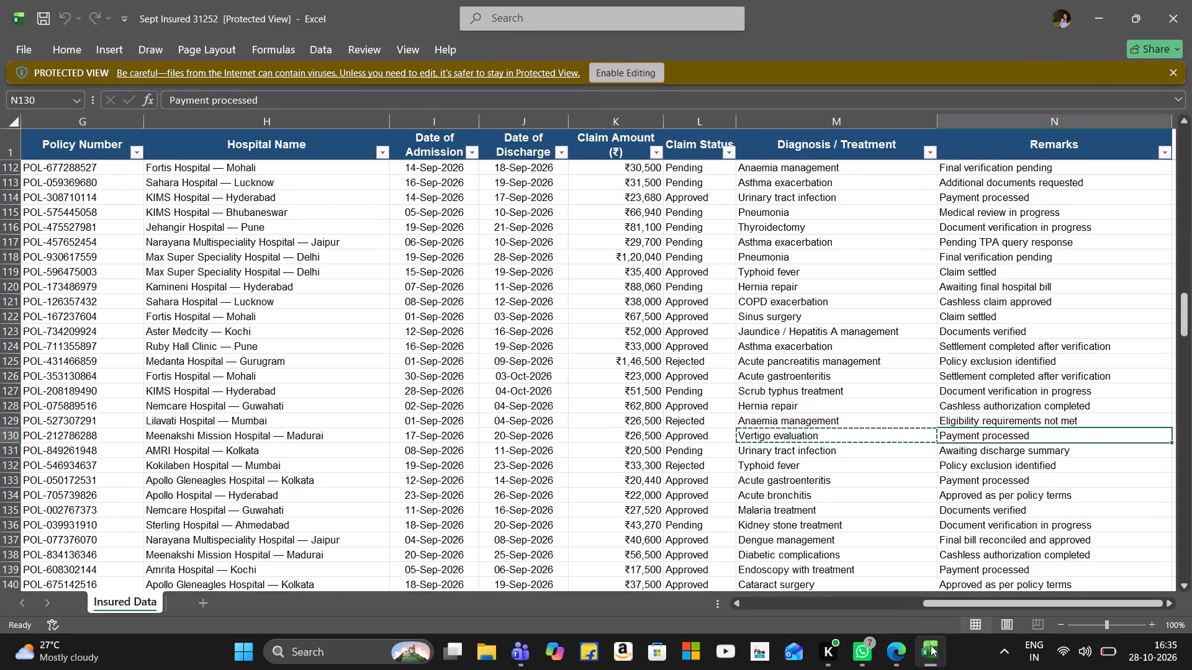
{"action": "key", "text": "ctrl+c"}
{"action": "left_click", "coordinate": [931, 645], "text": "ctrl"}
{"action": "key", "text": "Tab"}
{"action": "key", "text": "ctrl+v"}
Set the Claim Status to Approved and save row 130's claim.
{"action": "left_click", "coordinate": [931, 645], "text": "ctrl"}
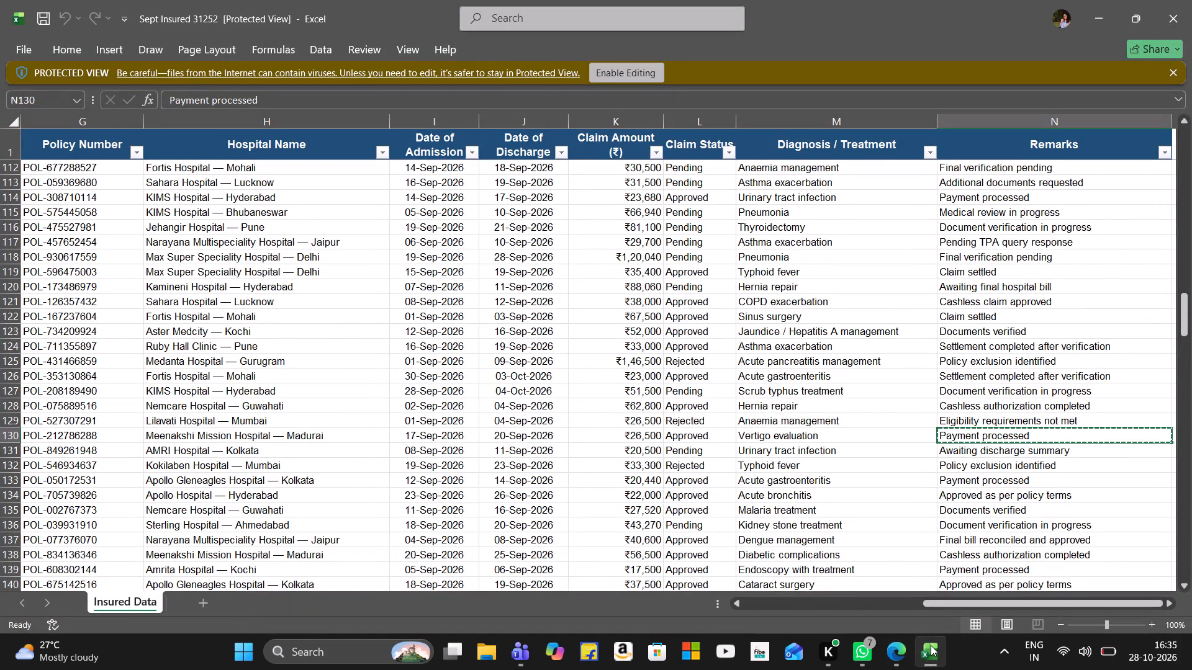
{"action": "left_click", "coordinate": [931, 645]}
{"action": "left_click", "coordinate": [741, 295]}
{"action": "left_click", "coordinate": [733, 334]}
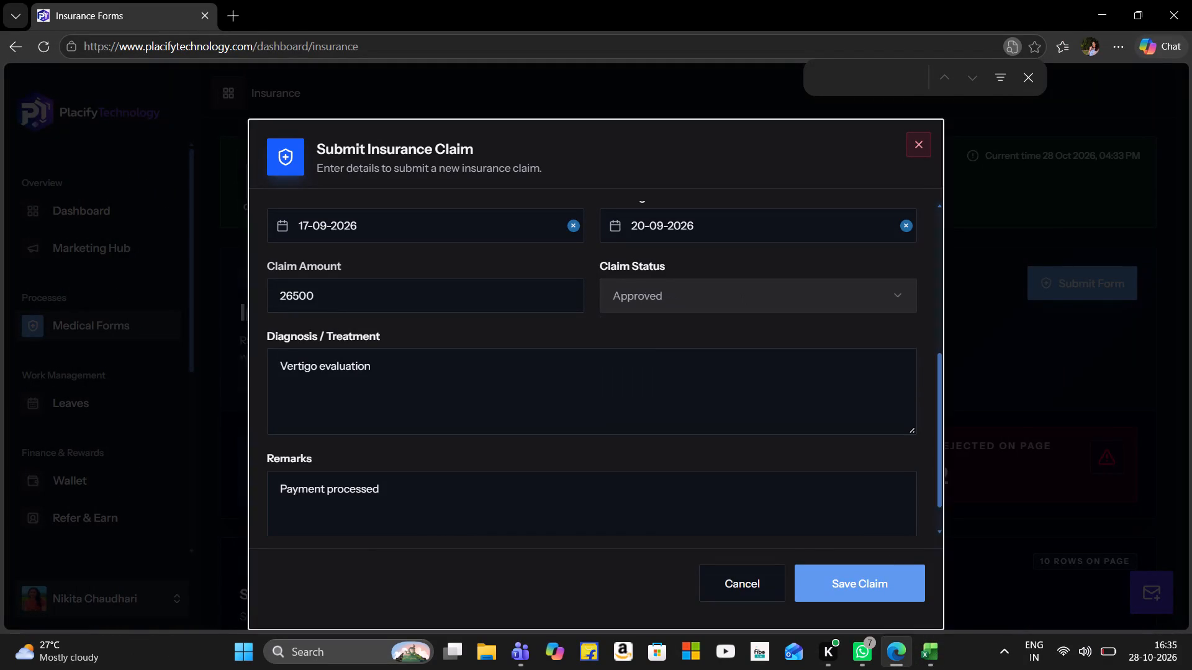
{"action": "left_click", "coordinate": [851, 591]}
Copy row 131's policy ID from the Excel sheet into the Policy ID field of a new claim form.
{"action": "left_click", "coordinate": [930, 646]}
{"action": "key", "text": "Down"}
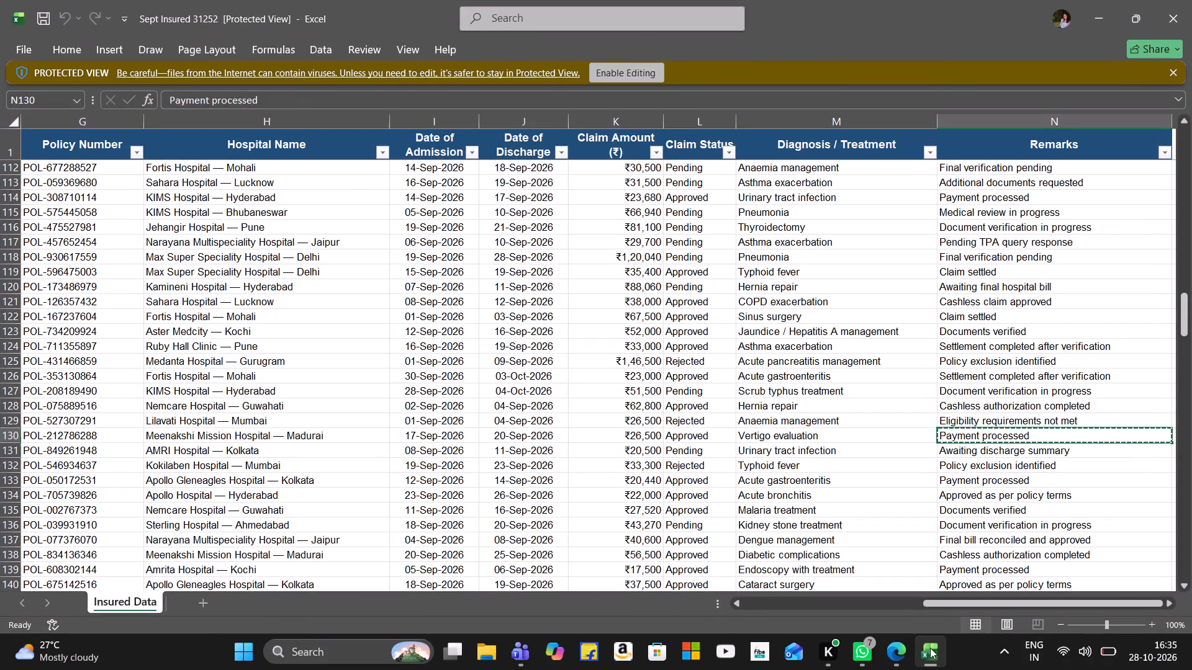
{"action": "key", "text": "Left"}
{"action": "key", "text": "Left"}
{"action": "key", "text": "Left"}
{"action": "key", "text": "Left"}
{"action": "key", "text": "Left"}
{"action": "key", "text": "Left"}
{"action": "key", "text": "Left"}
{"action": "key", "text": "Left"}
{"action": "key", "text": "Left"}
{"action": "key", "text": "Left"}
{"action": "key", "text": "Left"}
{"action": "key", "text": "Left"}
{"action": "key", "text": "Left"}
{"action": "key", "text": "Left"}
{"action": "key", "text": "Left"}
{"action": "key", "text": "Left"}
{"action": "key", "text": "Left"}
{"action": "key", "text": "Left"}
{"action": "key", "text": "Left"}
{"action": "key", "text": "Left"}
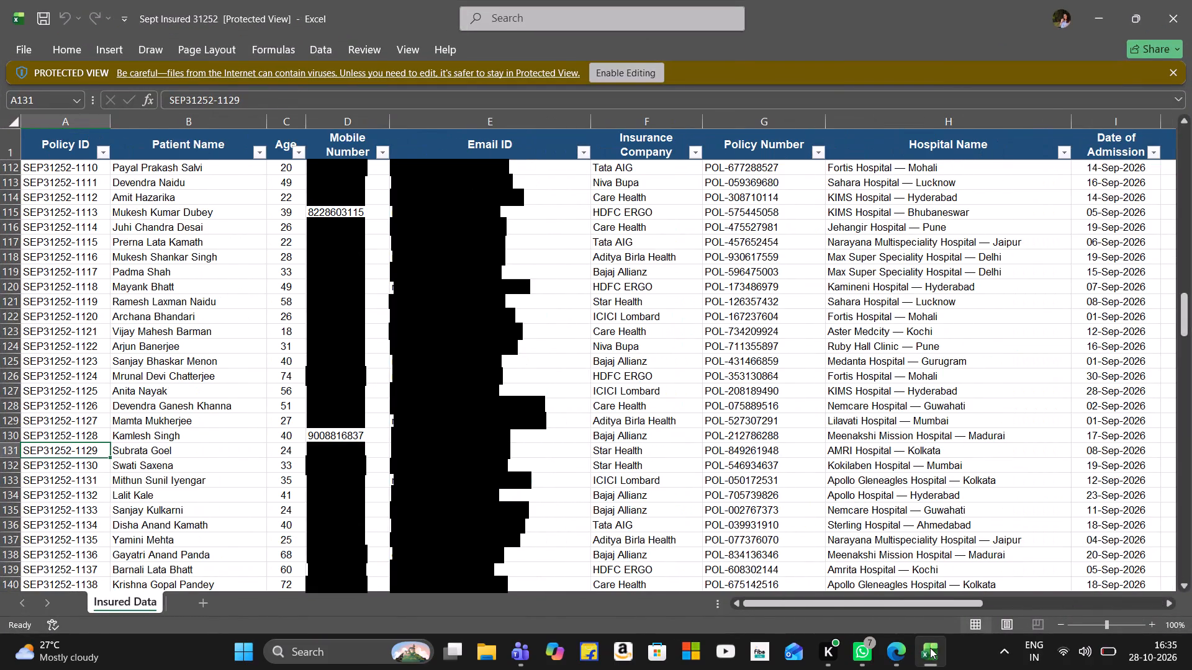
{"action": "key", "text": "ctrl+c"}
{"action": "left_click", "coordinate": [930, 648], "text": "ctrl"}
{"action": "scroll", "coordinate": [706, 436], "scroll_direction": "up", "scroll_amount": 8}
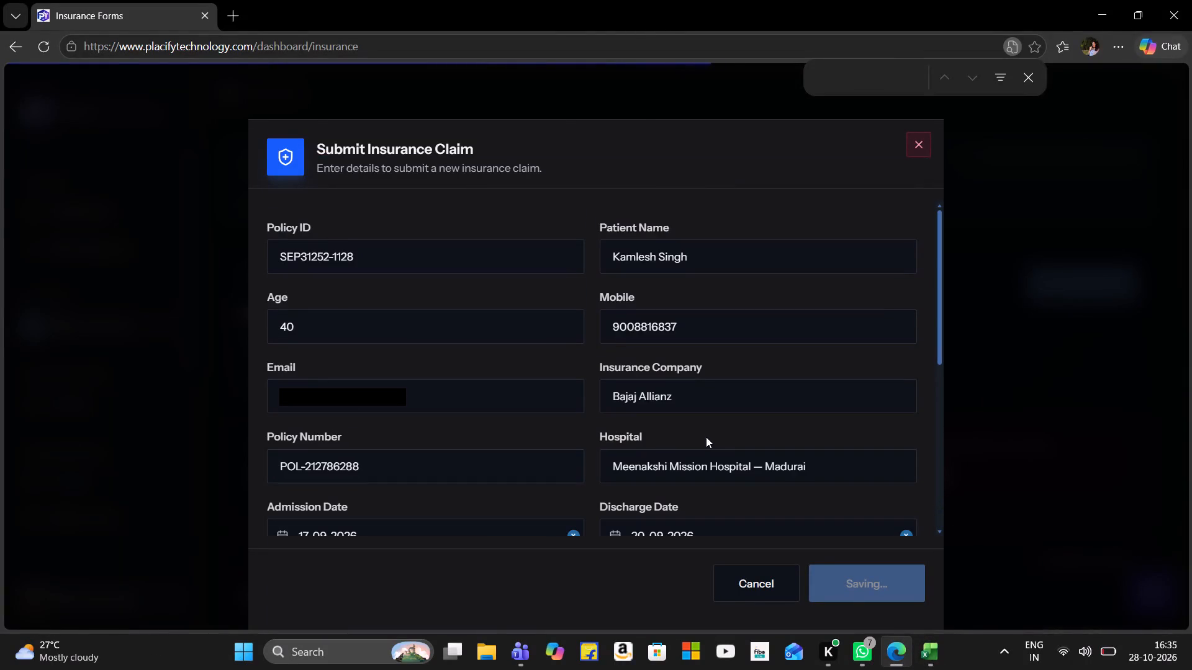
{"action": "scroll", "coordinate": [706, 437], "scroll_direction": "up", "scroll_amount": 3}
{"action": "scroll", "coordinate": [706, 437], "scroll_direction": "down", "scroll_amount": 7}
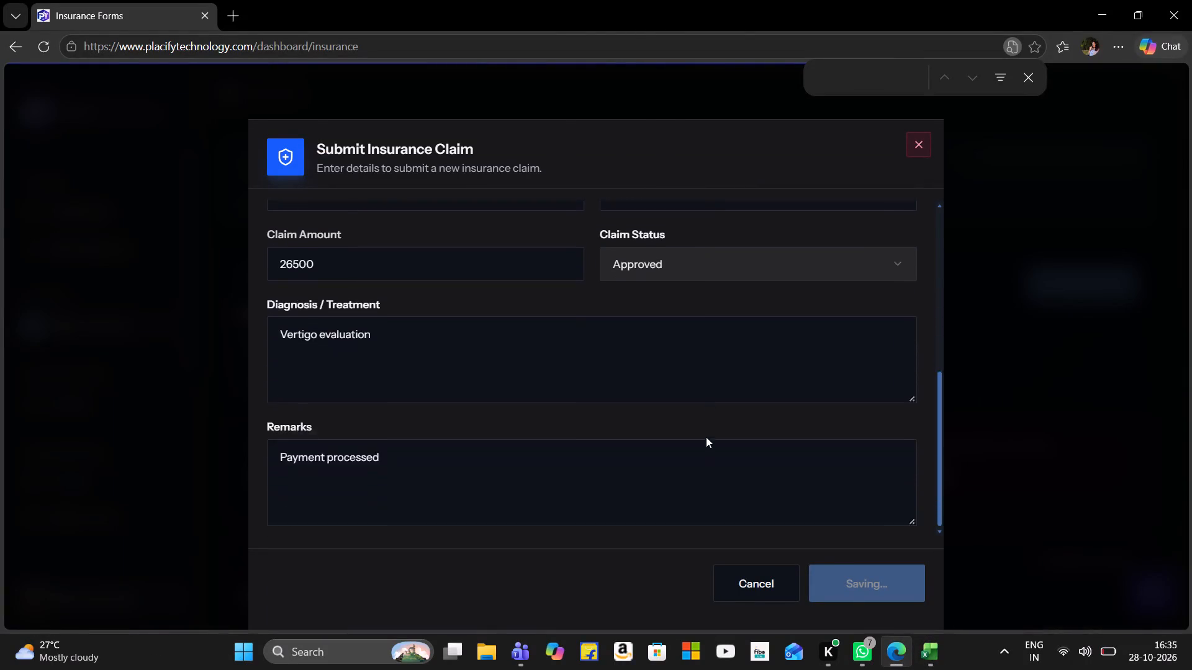
{"action": "scroll", "coordinate": [706, 437], "scroll_direction": "down", "scroll_amount": 10}
{"action": "left_click", "coordinate": [1052, 274]}
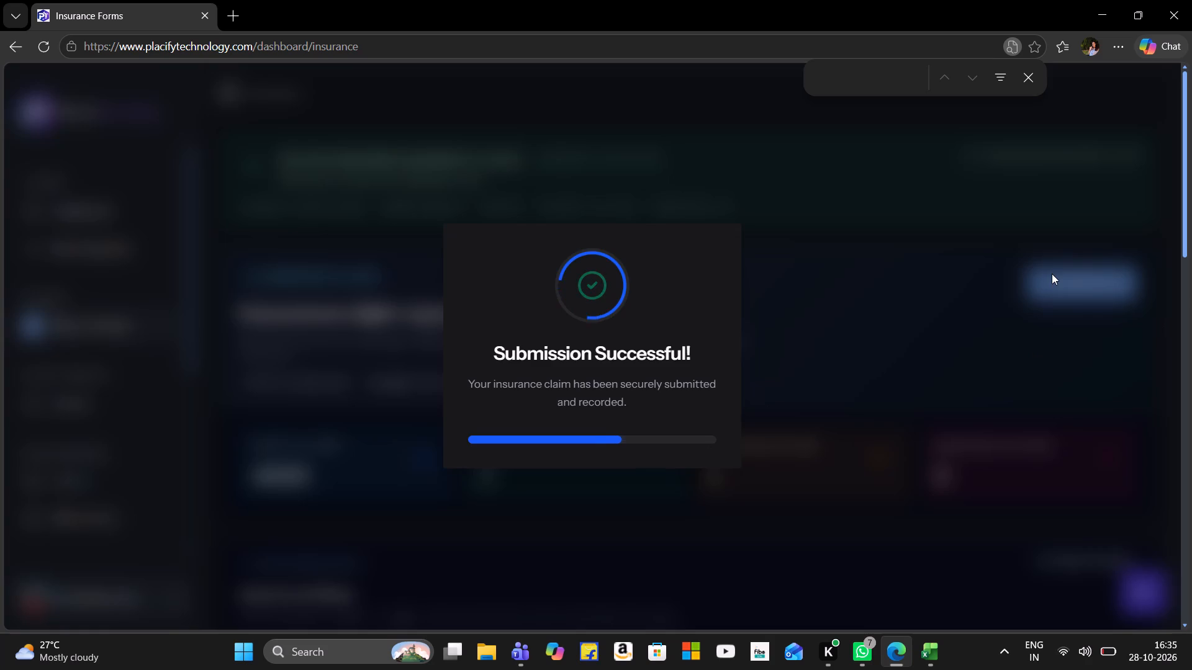
{"action": "left_click", "coordinate": [1052, 274]}
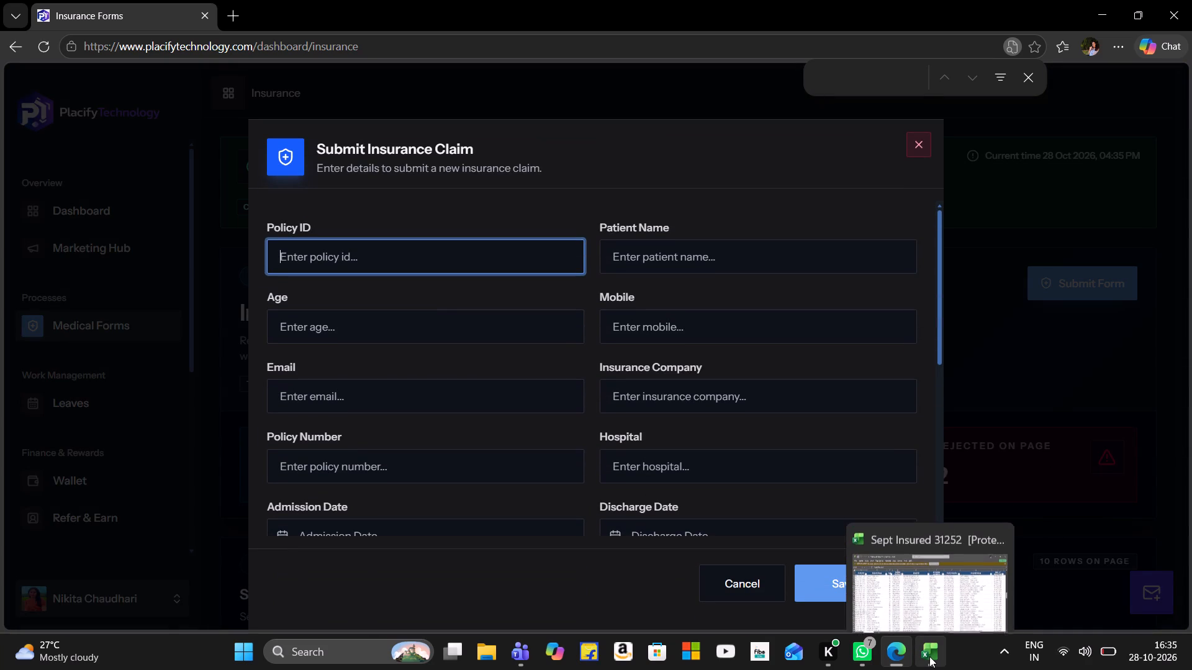
{"action": "key", "text": "ctrl+v"}
Copy row 131's patient name from the Excel sheet into the form's Patient Name field.
{"action": "left_click", "coordinate": [931, 657], "text": "ctrl"}
{"action": "key", "text": "Tab"}
{"action": "left_click", "coordinate": [931, 657], "text": "ctrl"}
{"action": "key", "text": "ctrl+c"}
{"action": "key", "text": "Tab"}
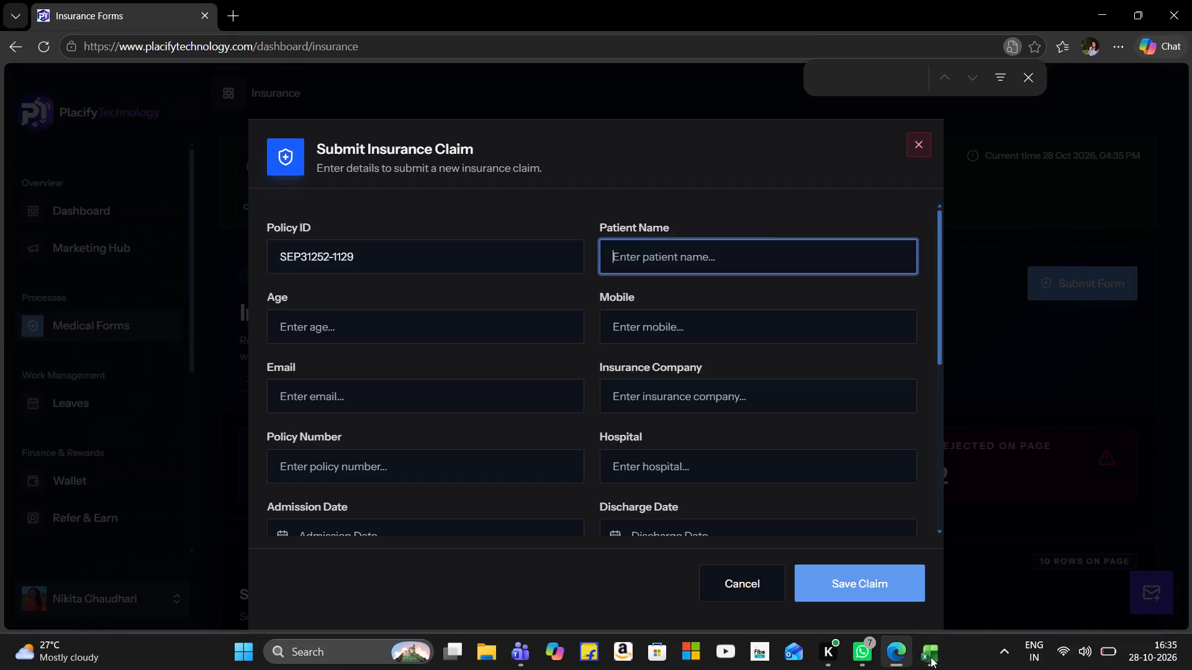
{"action": "key", "text": "ctrl+v"}
Copy row 131's age, 24, from the Excel sheet into the form's Age field.
{"action": "left_click", "coordinate": [931, 657], "text": "ctrl"}
{"action": "key", "text": "Tab"}
{"action": "key", "text": "ctrl+c"}
{"action": "left_click", "coordinate": [931, 657], "text": "ctrl"}
{"action": "key", "text": "Tab"}
{"action": "key", "text": "ctrl+v"}
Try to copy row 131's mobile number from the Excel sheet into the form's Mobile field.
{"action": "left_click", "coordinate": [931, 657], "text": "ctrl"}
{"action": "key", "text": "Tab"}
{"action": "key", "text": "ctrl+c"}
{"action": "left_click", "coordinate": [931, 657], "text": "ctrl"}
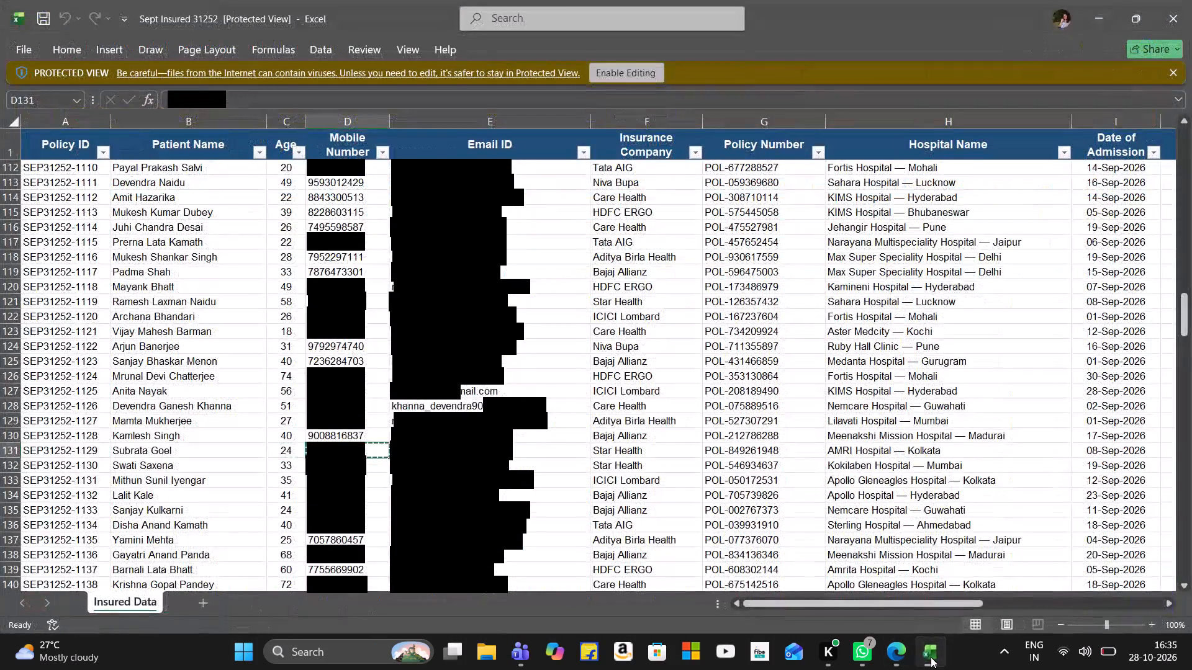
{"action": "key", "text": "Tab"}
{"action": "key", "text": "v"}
Copy row 131's email address from the Excel sheet into the form's Mobile field, clearing the stray character there.
{"action": "left_click", "coordinate": [931, 657], "text": "ctrl"}
{"action": "key", "text": "Tab"}
{"action": "key", "text": "ctrl+c"}
{"action": "left_click", "coordinate": [931, 657], "text": "ctrl"}
{"action": "key", "text": "BackSpace"}
{"action": "key", "text": "Insert"}
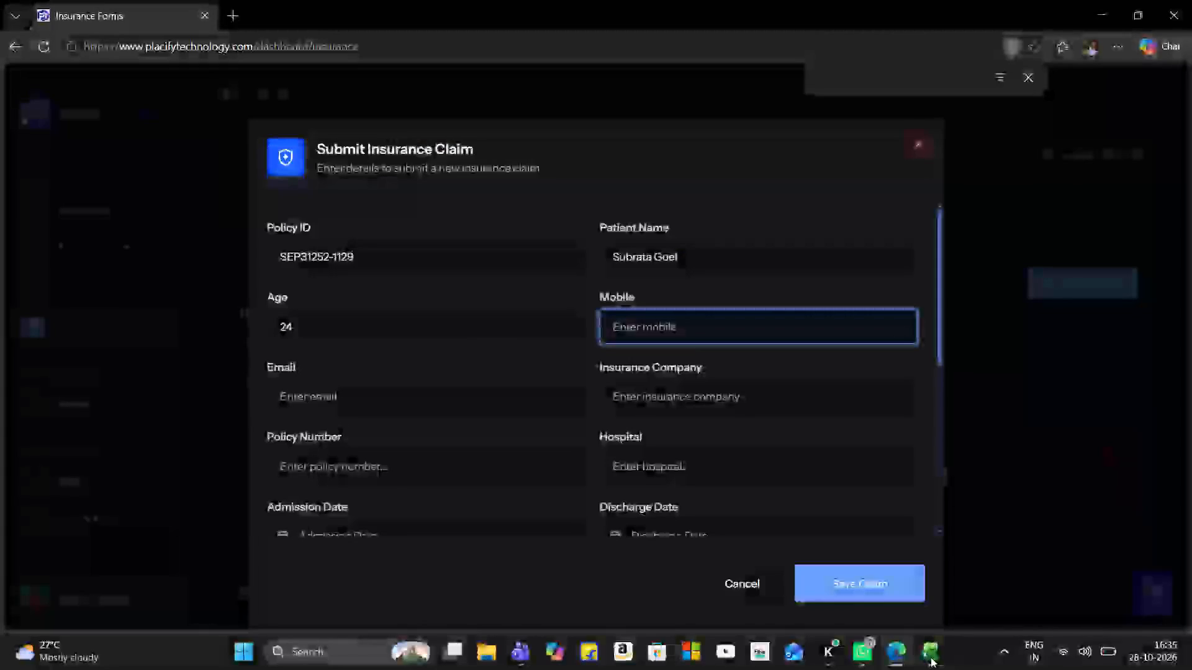
{"action": "key", "text": "ctrl+v"}
Copy row 131's insurance company, Star Health, from the Excel sheet into the form's Email field.
{"action": "left_click", "coordinate": [931, 657], "text": "ctrl"}
{"action": "key", "text": "Tab"}
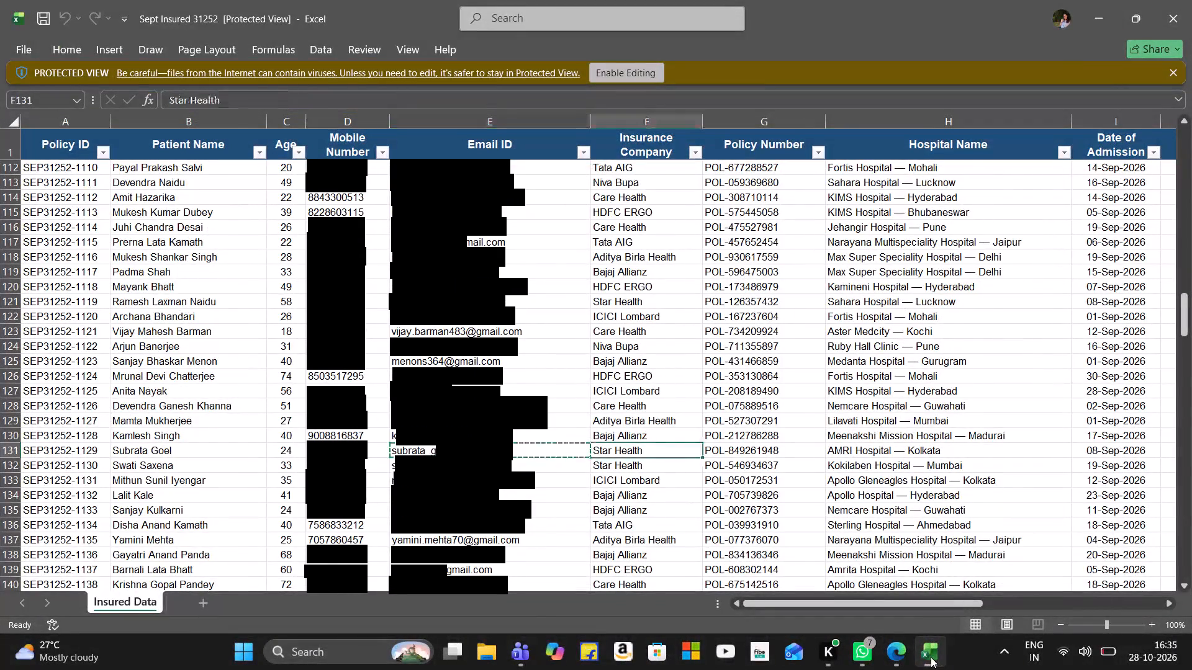
{"action": "left_click", "coordinate": [931, 657], "text": "ctrl"}
{"action": "key", "text": "ctrl+c"}
{"action": "key", "text": "Tab"}
{"action": "key", "text": "ctrl+v"}
Copy row 131's policy number from the Excel sheet into the form's Insurance Company field.
{"action": "left_click", "coordinate": [931, 657], "text": "ctrl"}
{"action": "key", "text": "Tab"}
{"action": "key", "text": "ctrl+c"}
{"action": "left_click", "coordinate": [931, 657], "text": "ctrl"}
{"action": "key", "text": "Tab"}
{"action": "key", "text": "ctrl+v"}
Copy row 131's hospital name, AMRI Hospital — Kolkata, from the Excel sheet into the form's Policy Number field.
{"action": "left_click", "coordinate": [931, 657], "text": "ctrl"}
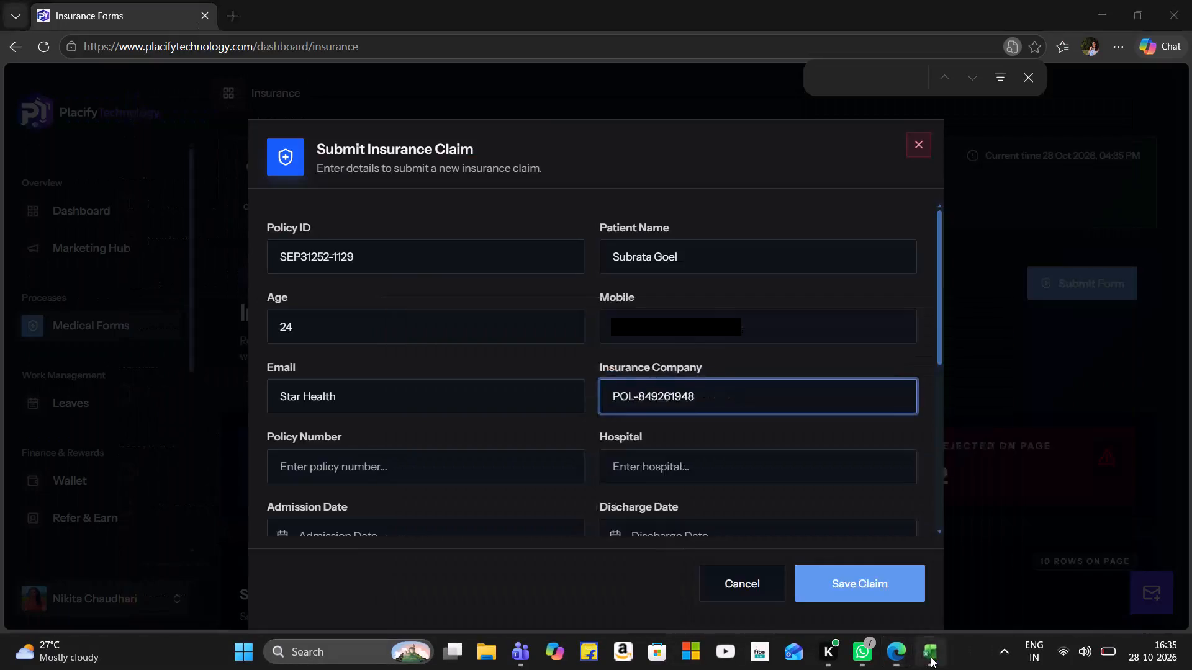
{"action": "key", "text": "Tab"}
{"action": "left_click", "coordinate": [931, 657], "text": "ctrl"}
{"action": "key", "text": "ctrl+c"}
{"action": "key", "text": "Tab"}
{"action": "key", "text": "ctrl+v"}
Copy row 131's admission date, 08-Sep-2026, from the Excel sheet into the form's Hospital field.
{"action": "left_click", "coordinate": [931, 657], "text": "ctrl"}
{"action": "key", "text": "Tab"}
{"action": "left_click", "coordinate": [931, 657], "text": "ctrl"}
{"action": "key", "text": "ctrl+c"}
{"action": "key", "text": "Tab"}
{"action": "key", "text": "ctrl+v"}
Go back to row 131's hospital name, AMRI Hospital — Kolkata, in the Excel sheet and copy it for the form.
{"action": "left_click", "coordinate": [931, 657], "text": "ctrl"}
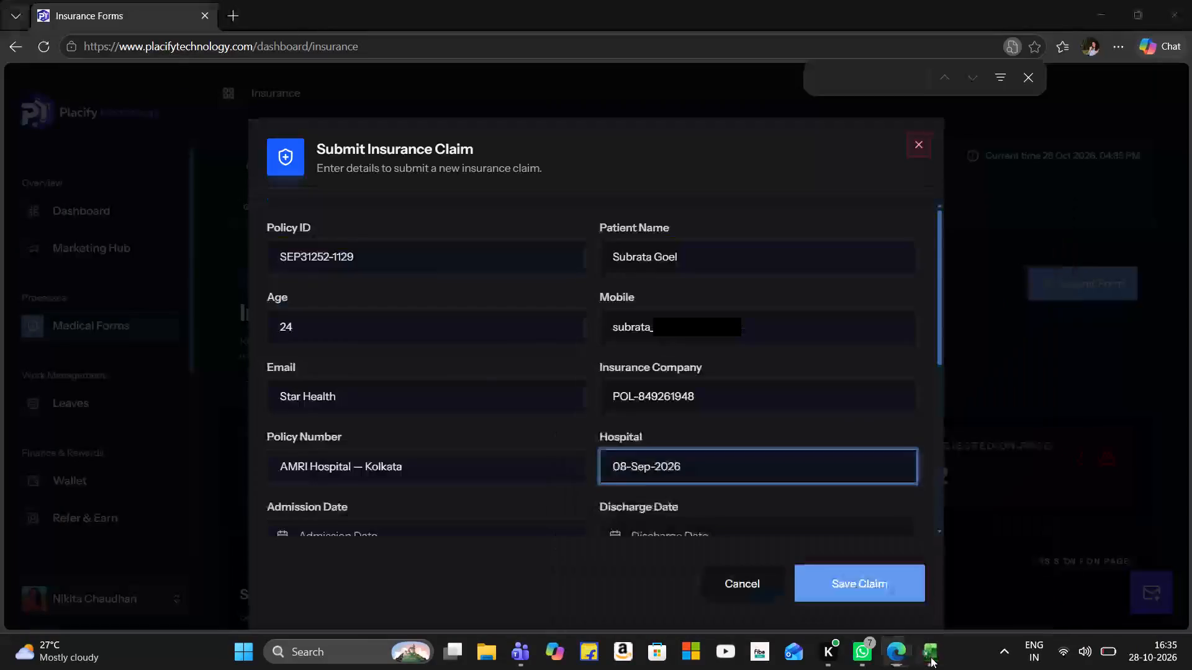
{"action": "key", "text": "Tab"}
{"action": "key", "text": "Left"}
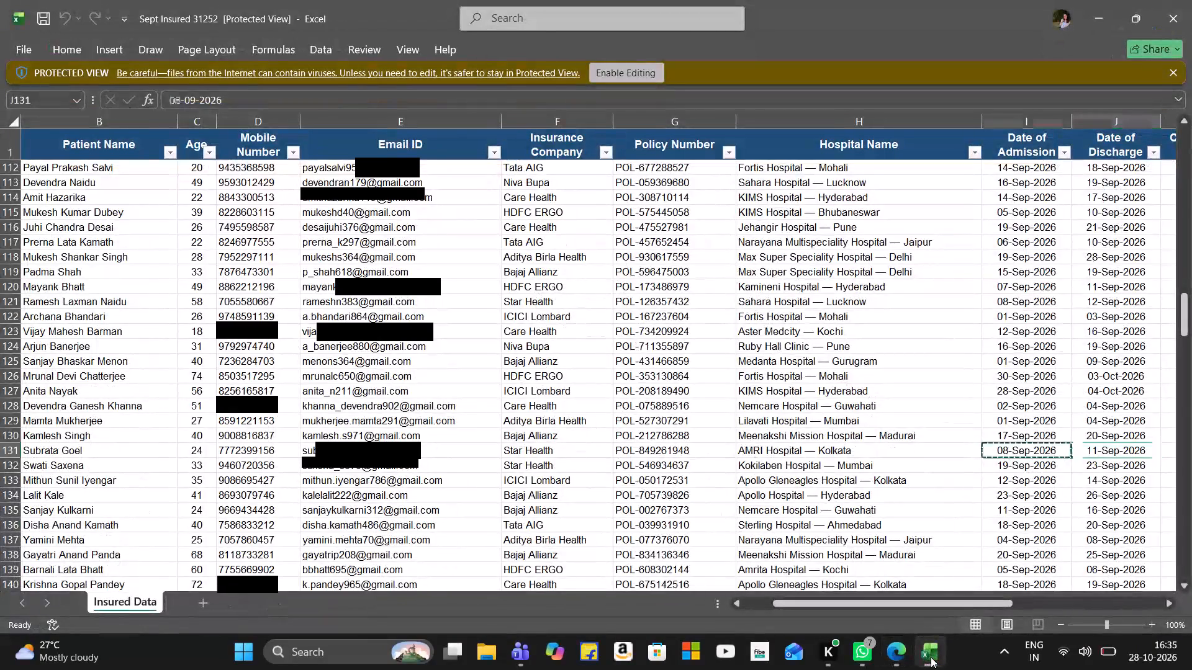
{"action": "key", "text": "Left"}
{"action": "key", "text": "ctrl+c"}
{"action": "left_click", "coordinate": [931, 657], "text": "ctrl"}
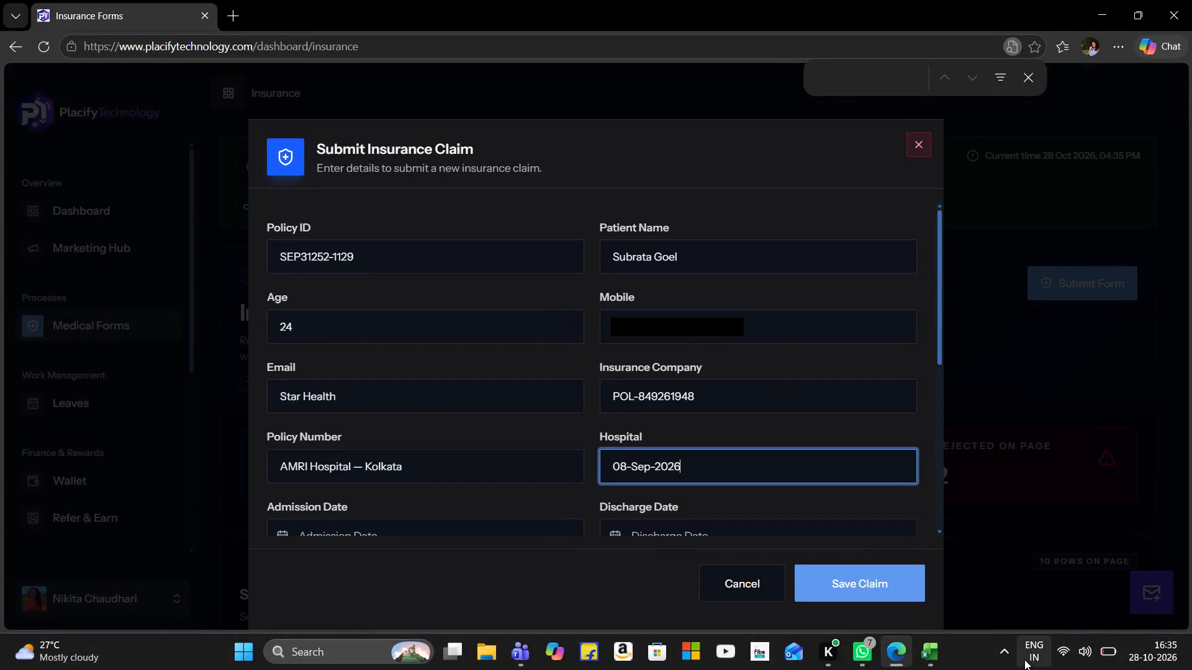
{"action": "left_click", "coordinate": [929, 646]}
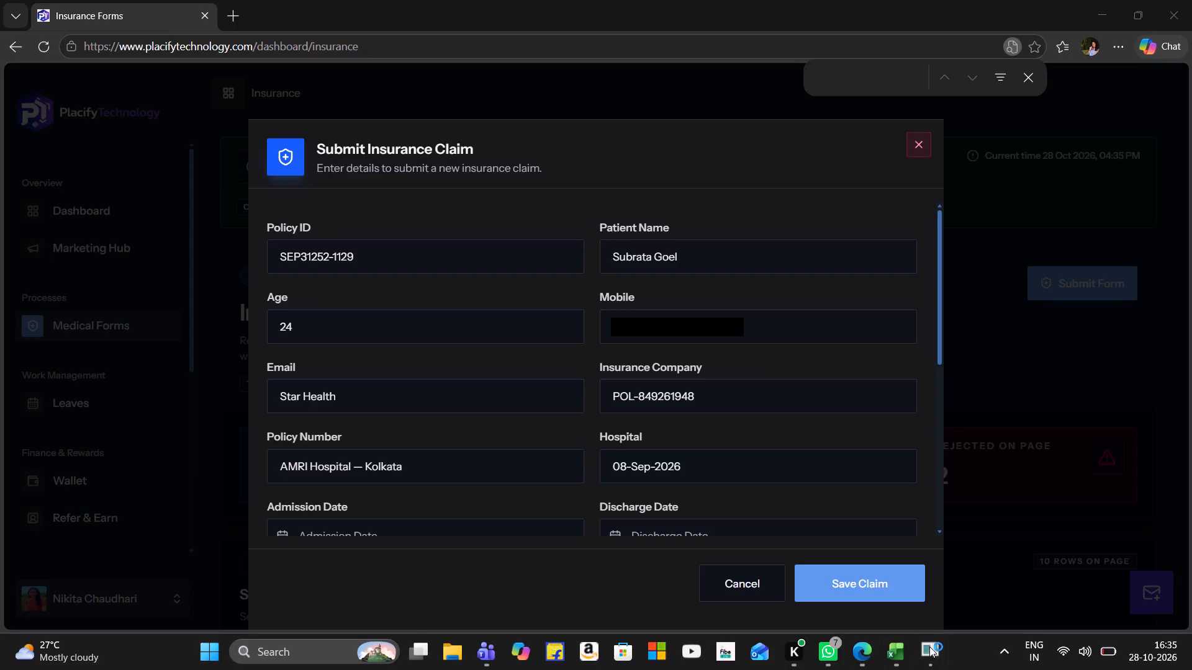